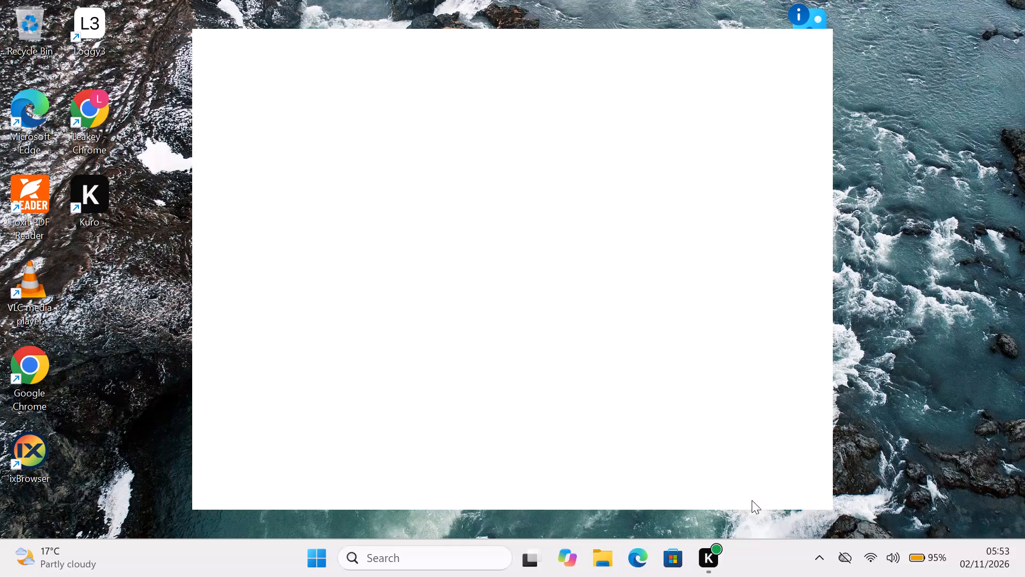
Launch Excel and open the recent workbook Employee absence schedule 2022.
{"action": "double_click", "coordinate": [320, 543]}
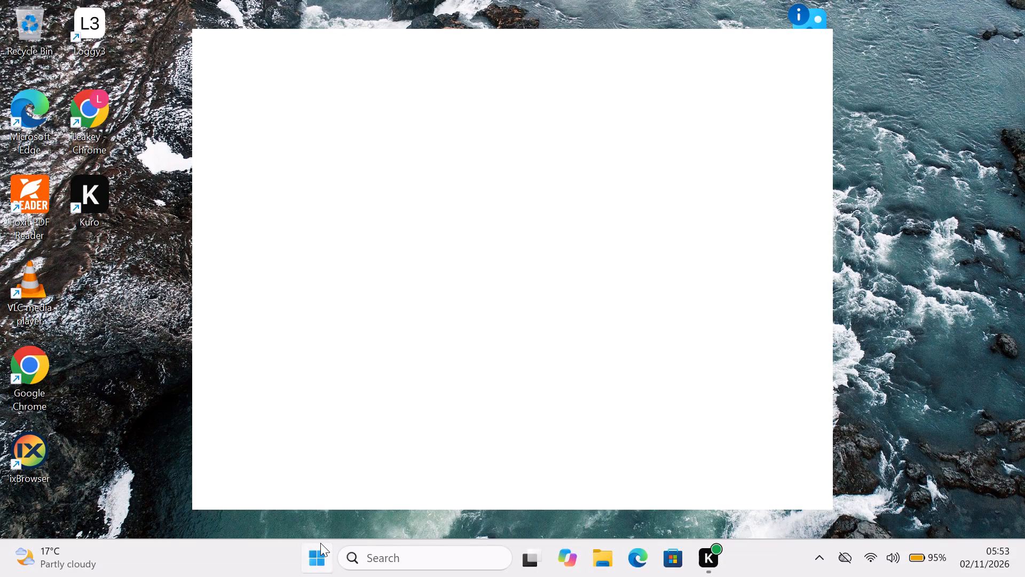
{"action": "left_click", "coordinate": [320, 543]}
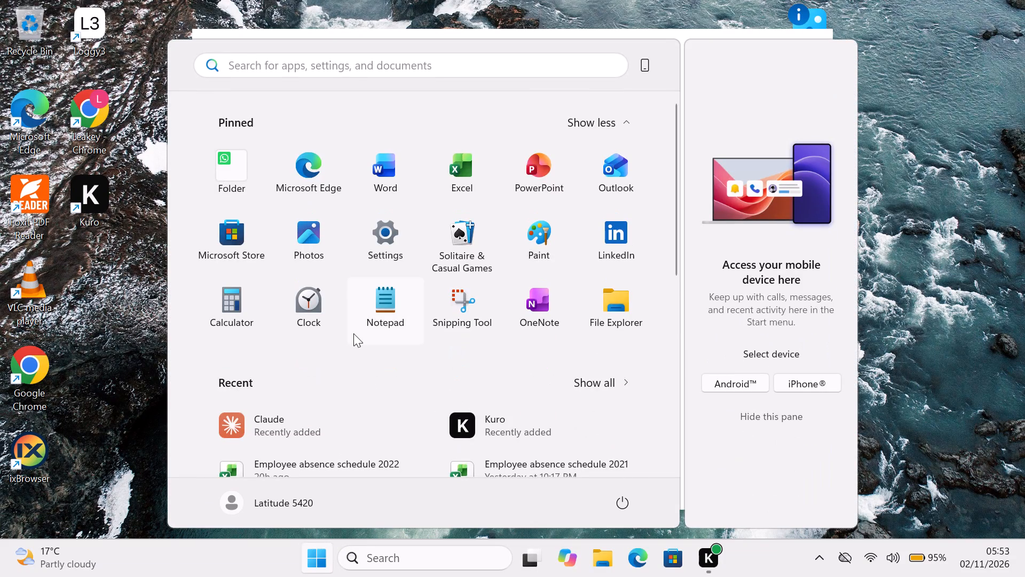
{"action": "double_click", "coordinate": [458, 179]}
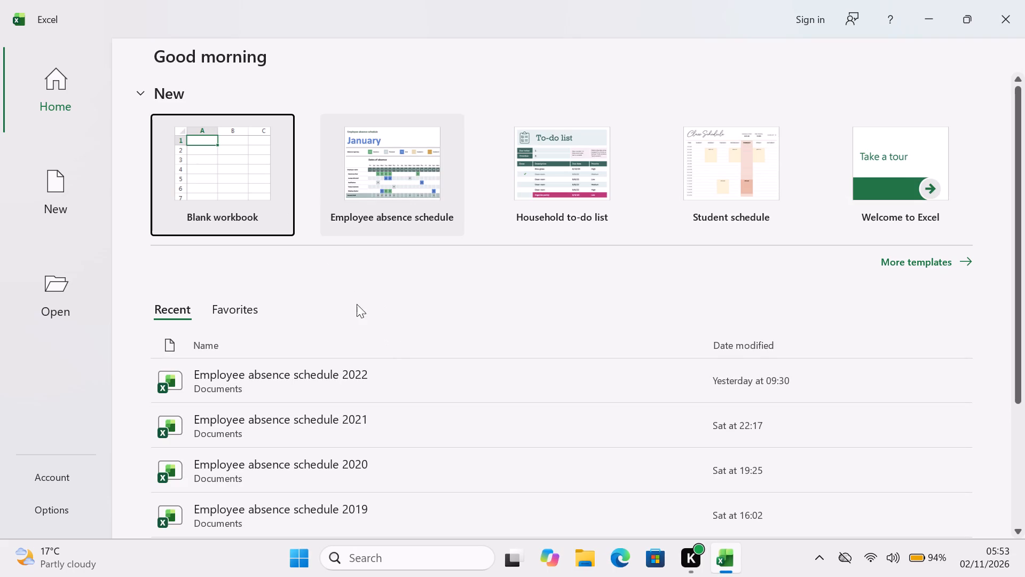
{"action": "double_click", "coordinate": [396, 361]}
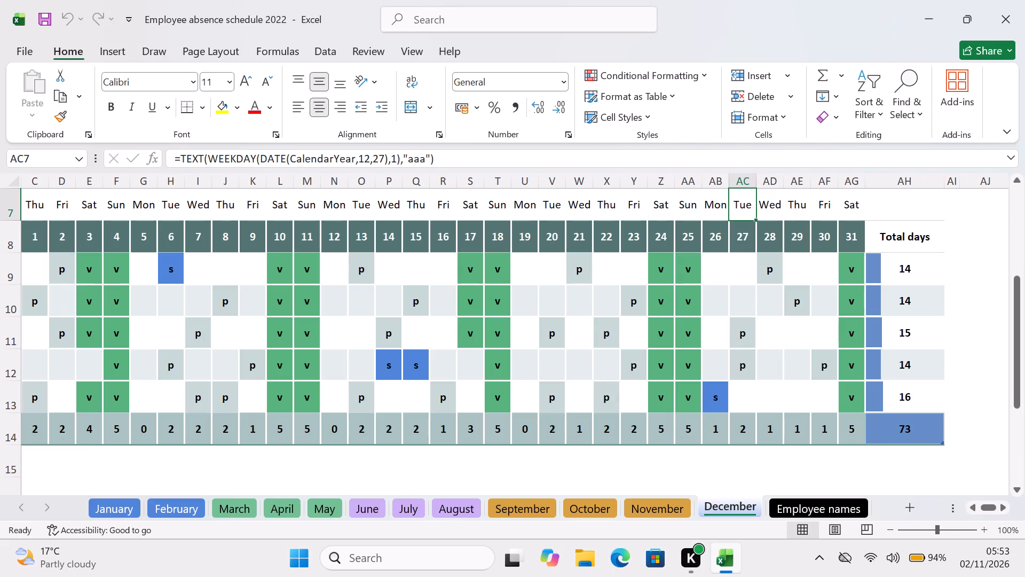
Check the December sheet of the 2022 absence schedule.
{"action": "left_click", "coordinate": [720, 512]}
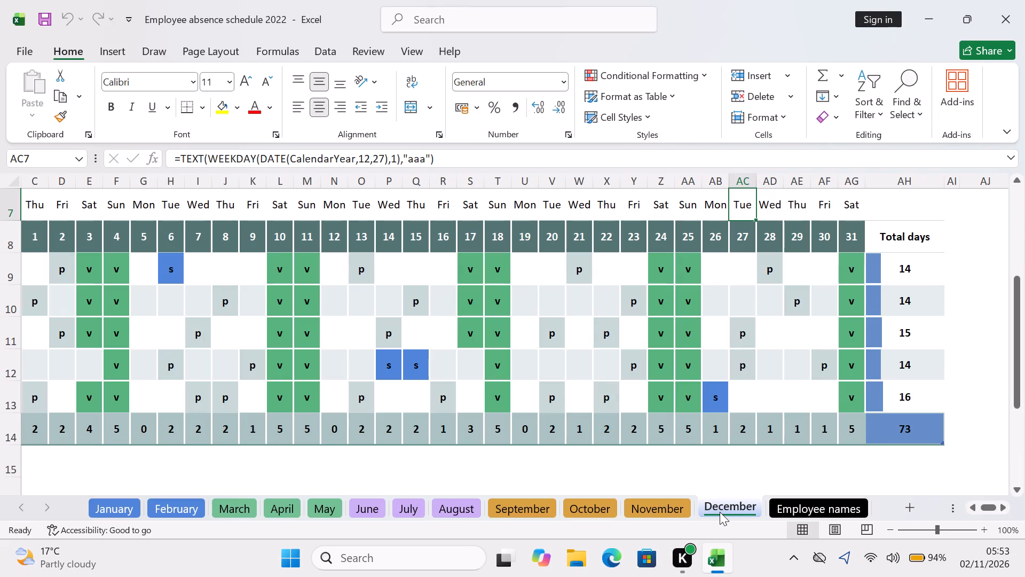
{"action": "left_click", "coordinate": [722, 510]}
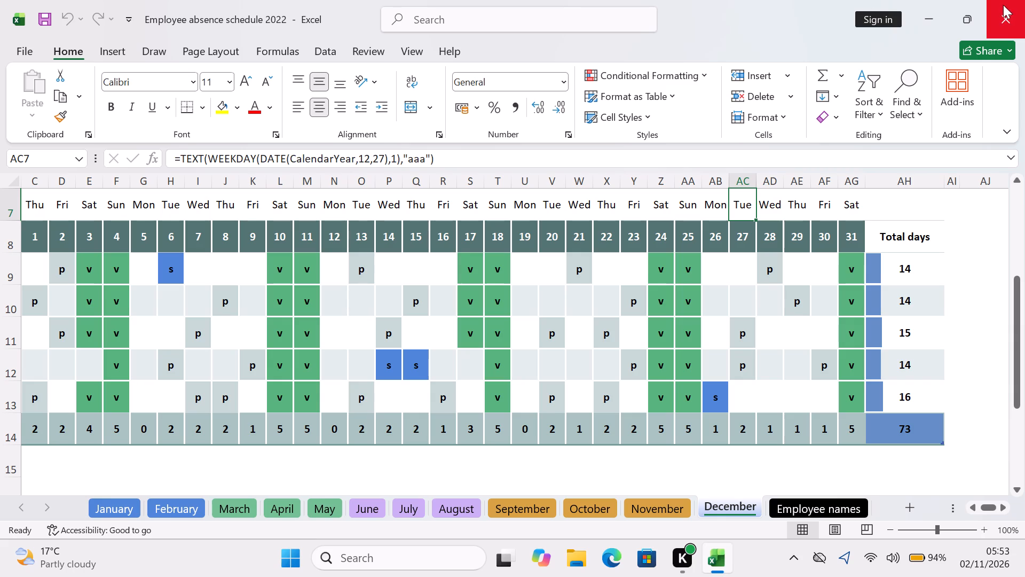
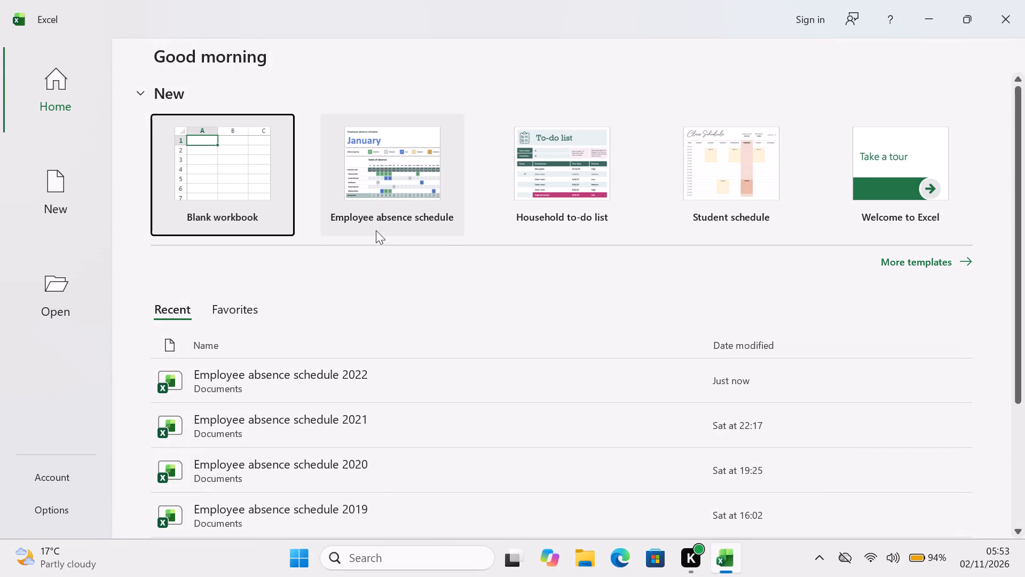
Create a new workbook from the Employee absence schedule template.
{"action": "double_click", "coordinate": [395, 212]}
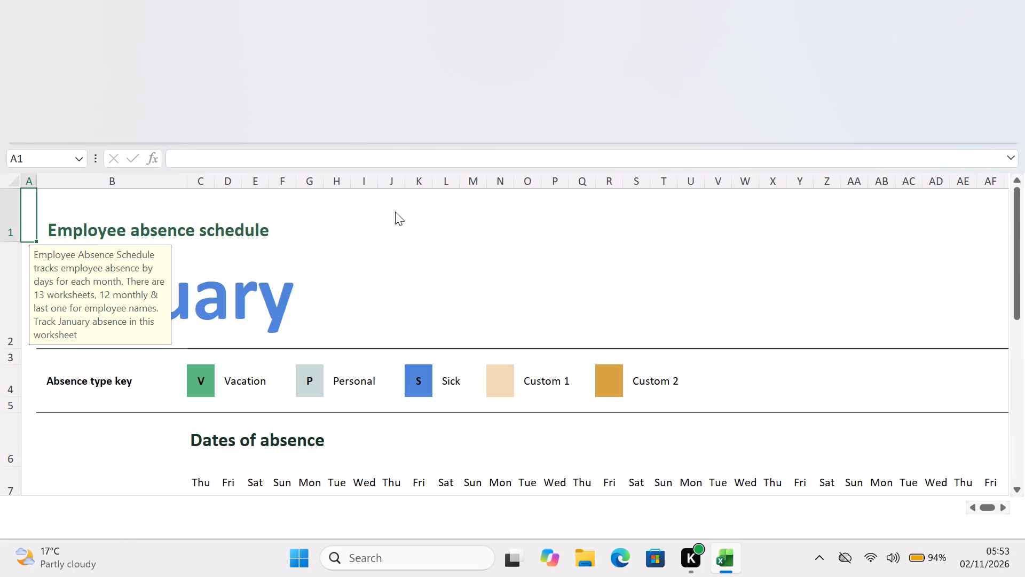
On the January sheet, enter p for January 1 in the first employee's row (row 9).
{"action": "key", "text": "Down"}
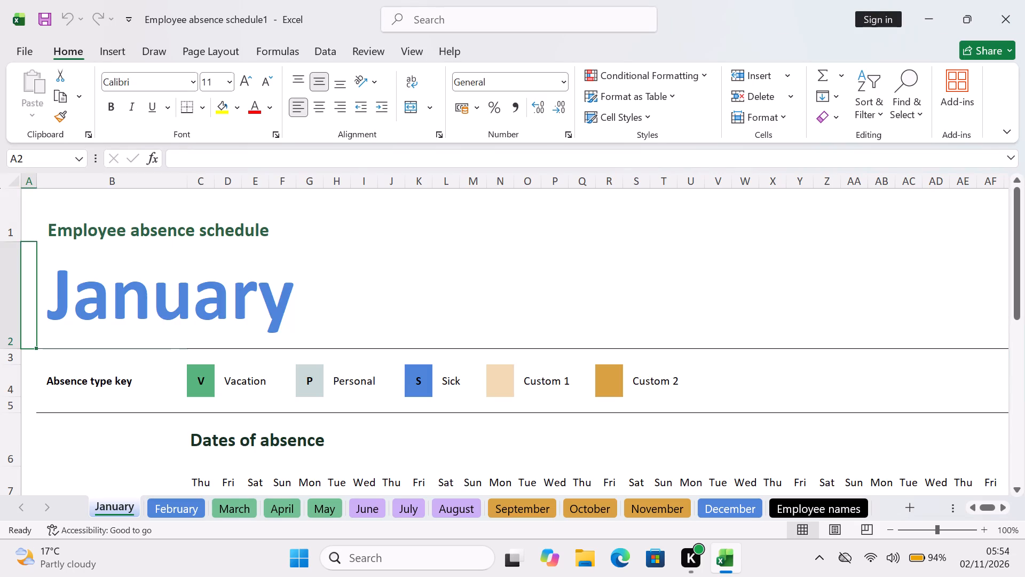
{"action": "key", "text": "Down"}
{"action": "key", "text": "Down"}
{"action": "key", "text": "Down"}
{"action": "key", "text": "Down"}
{"action": "key", "text": "Down"}
{"action": "key", "text": "Down"}
{"action": "key", "text": "Down"}
{"action": "key", "text": "Down"}
{"action": "key", "text": "Down"}
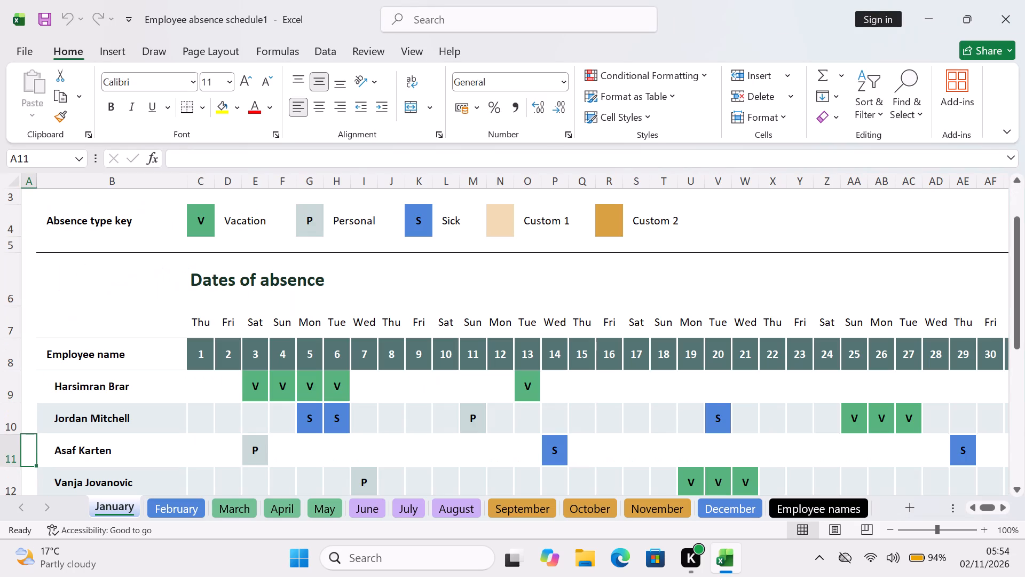
{"action": "key", "text": "Up"}
{"action": "key", "text": "Up"}
{"action": "key", "text": "Right"}
{"action": "key", "text": "Right"}
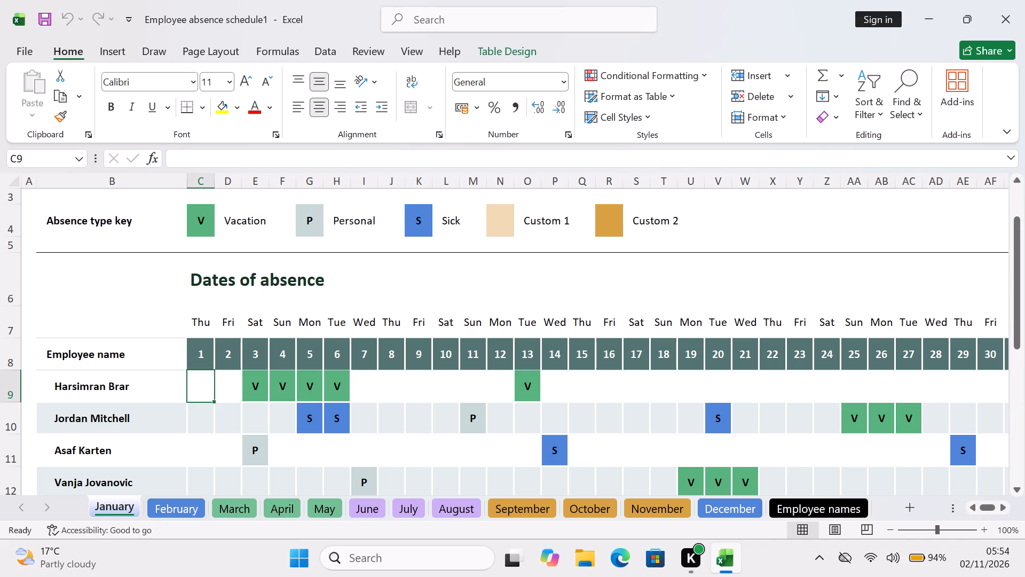
{"action": "key", "text": "p"}
{"action": "key", "text": "Right"}
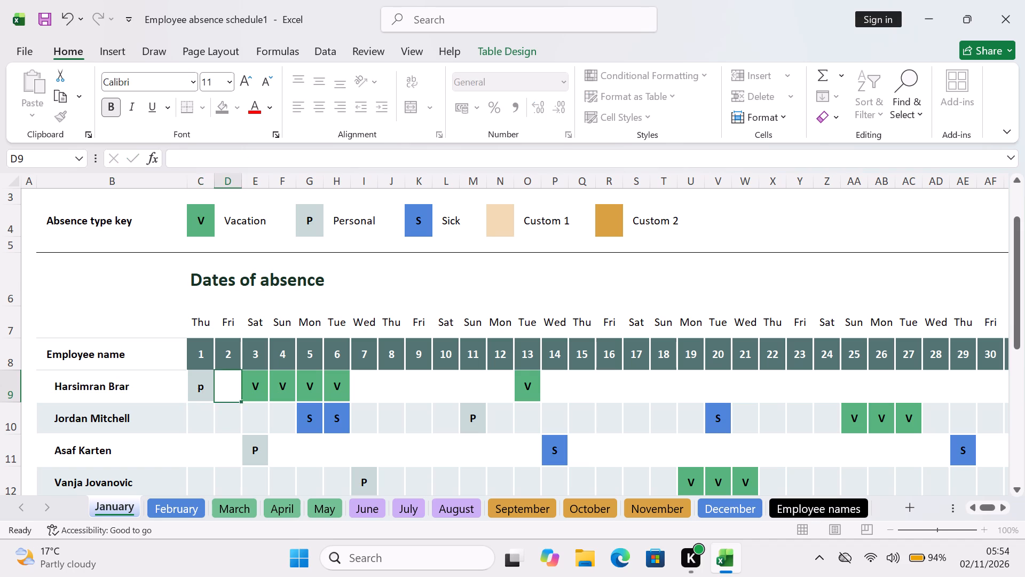
Enter s for January 9 and 10 in the first employee's row.
{"action": "key", "text": "Right"}
{"action": "key", "text": "Right"}
{"action": "key", "text": "Right"}
{"action": "key", "text": "Right"}
{"action": "key", "text": "Right"}
{"action": "key", "text": "Right"}
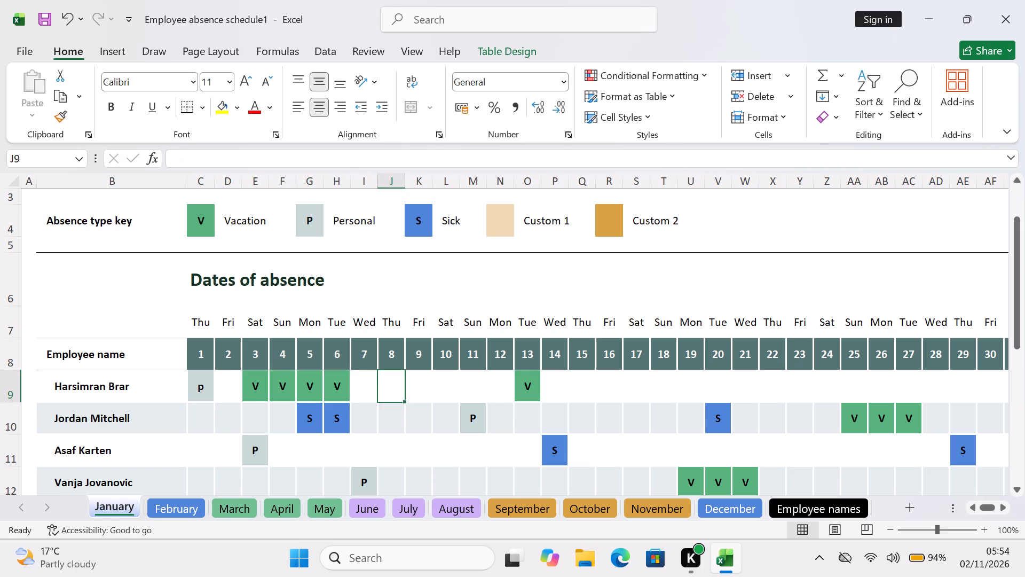
{"action": "key", "text": "Right"}
{"action": "key", "text": "s"}
{"action": "key", "text": "Right"}
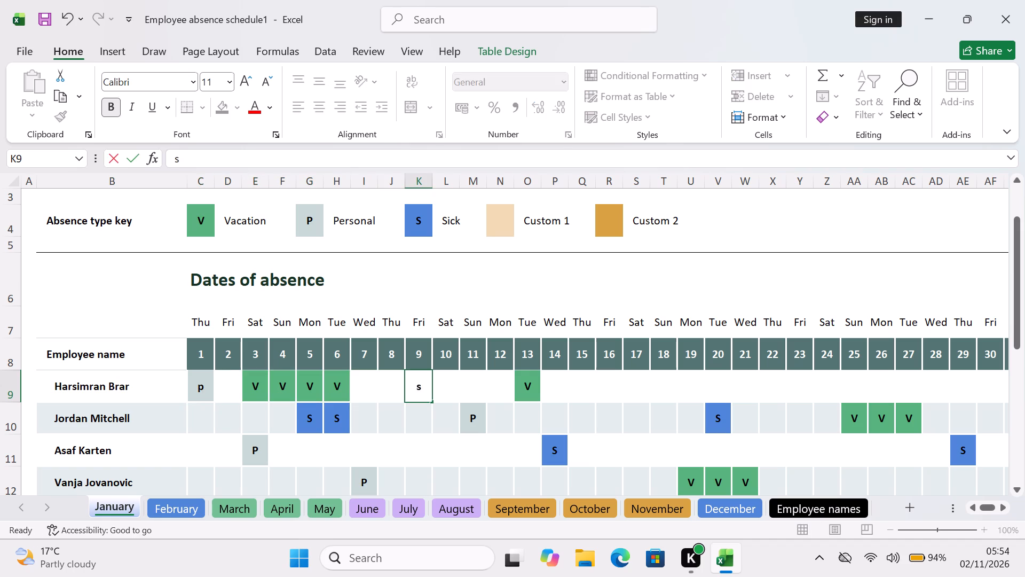
{"action": "key", "text": "s"}
{"action": "key", "text": "Right"}
Enter v for January 17 and 18 in the first employee's row.
{"action": "key", "text": "Right"}
{"action": "key", "text": "Right"}
{"action": "key", "text": "Right"}
{"action": "key", "text": "Right"}
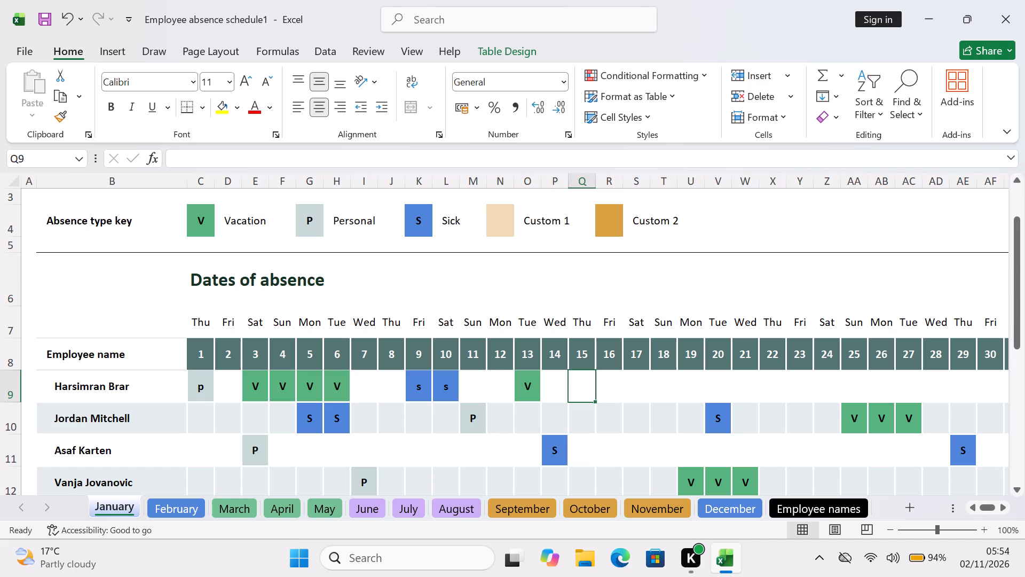
{"action": "key", "text": "Right"}
{"action": "key", "text": "Right"}
{"action": "key", "text": "p"}
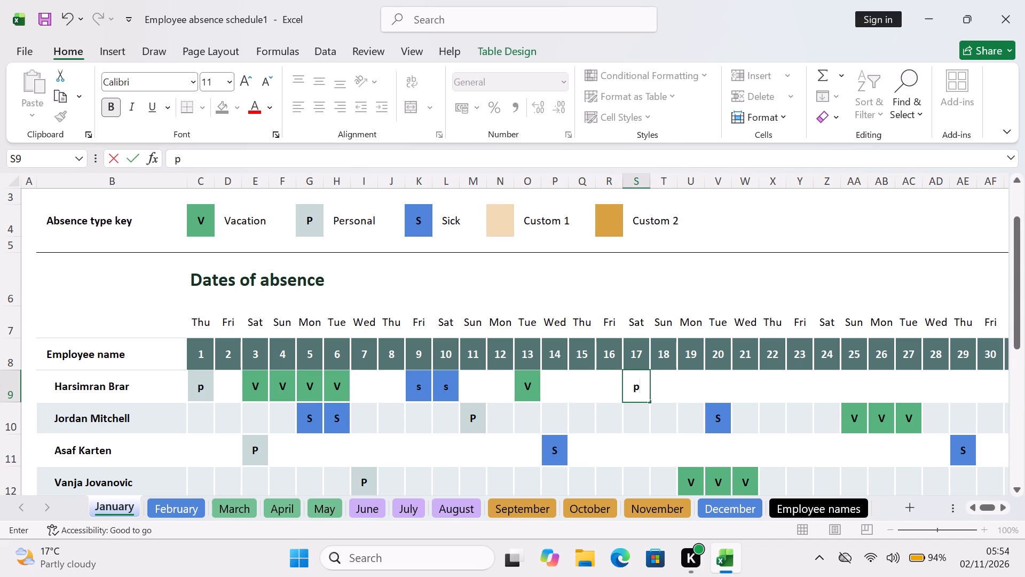
{"action": "key", "text": "Right"}
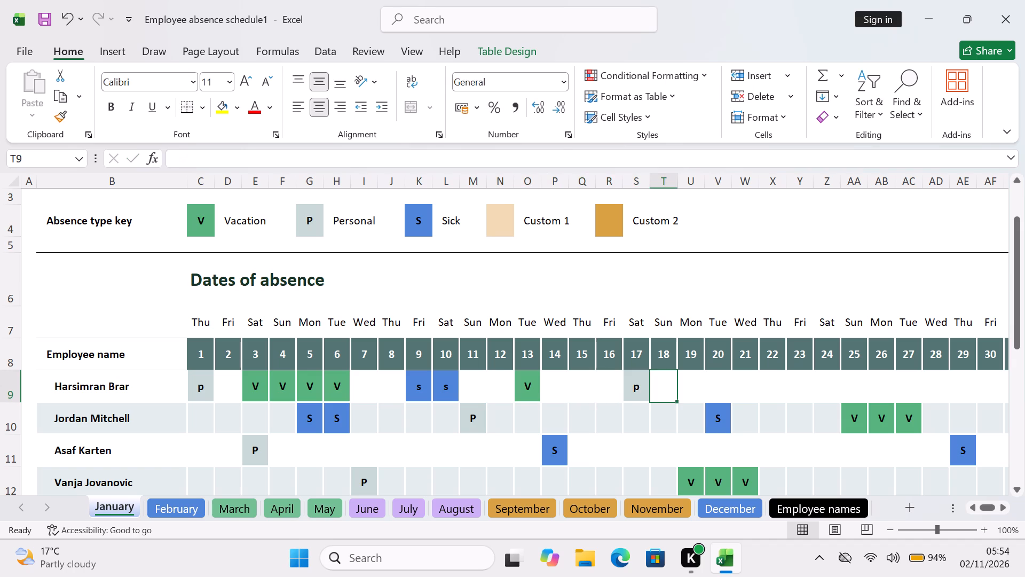
{"action": "key", "text": "Left"}
{"action": "key", "text": "BackSpace"}
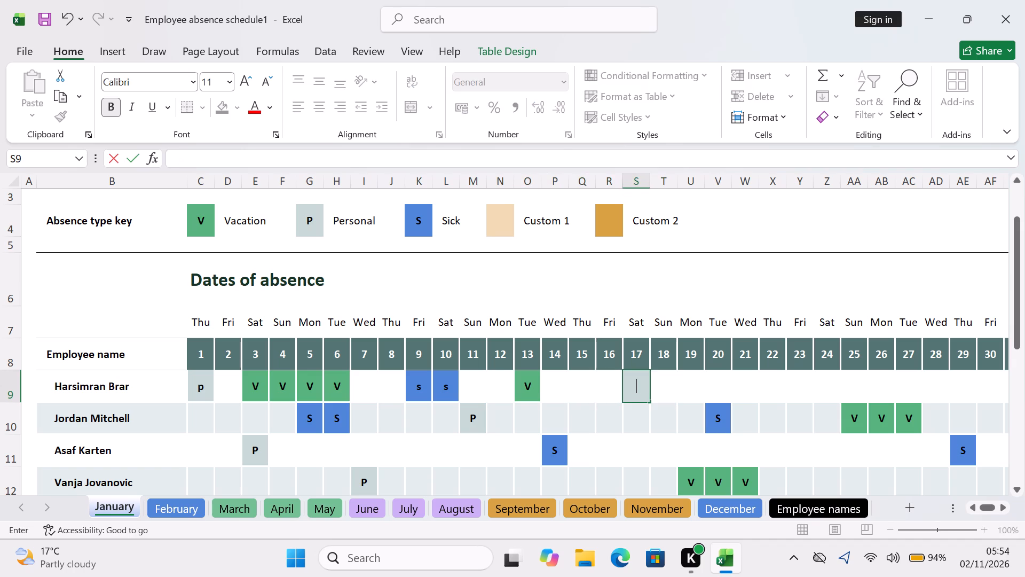
{"action": "key", "text": "v"}
{"action": "key", "text": "Right"}
{"action": "key", "text": "v"}
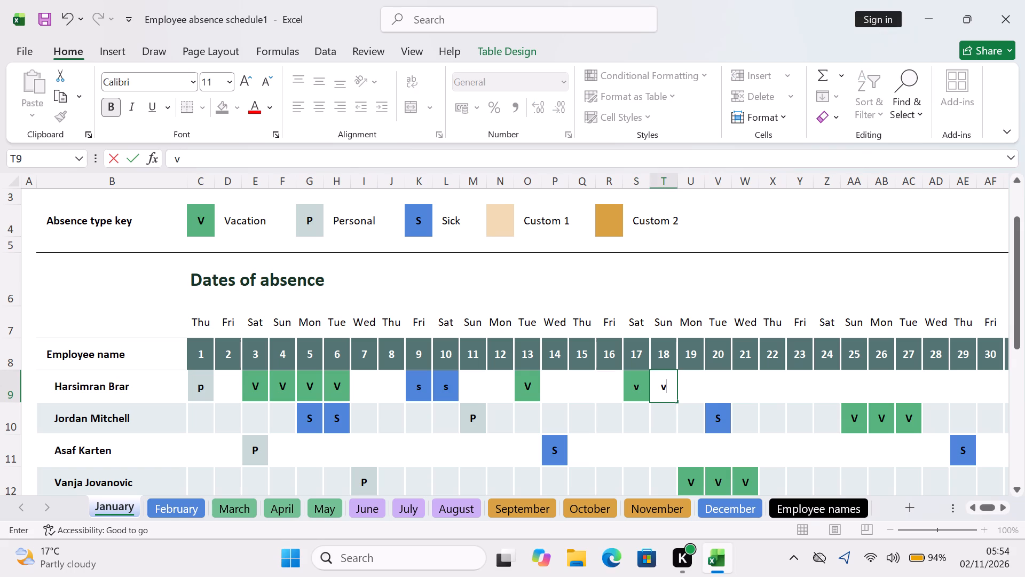
{"action": "key", "text": "Right"}
Enter p for January 21 and 22 in the first employee's row.
{"action": "key", "text": "Right"}
{"action": "key", "text": "Right"}
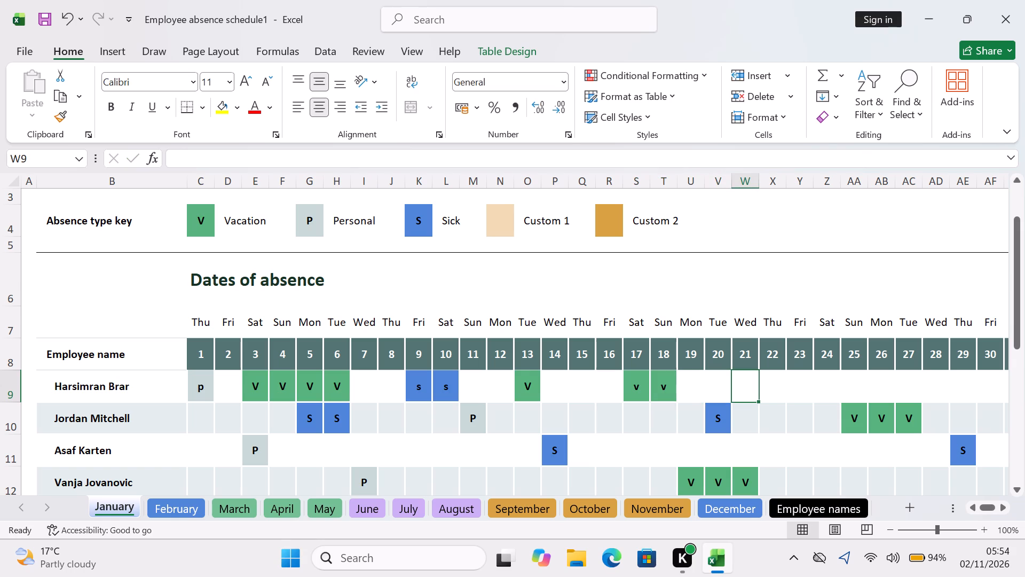
{"action": "key", "text": "p"}
{"action": "key", "text": "Right"}
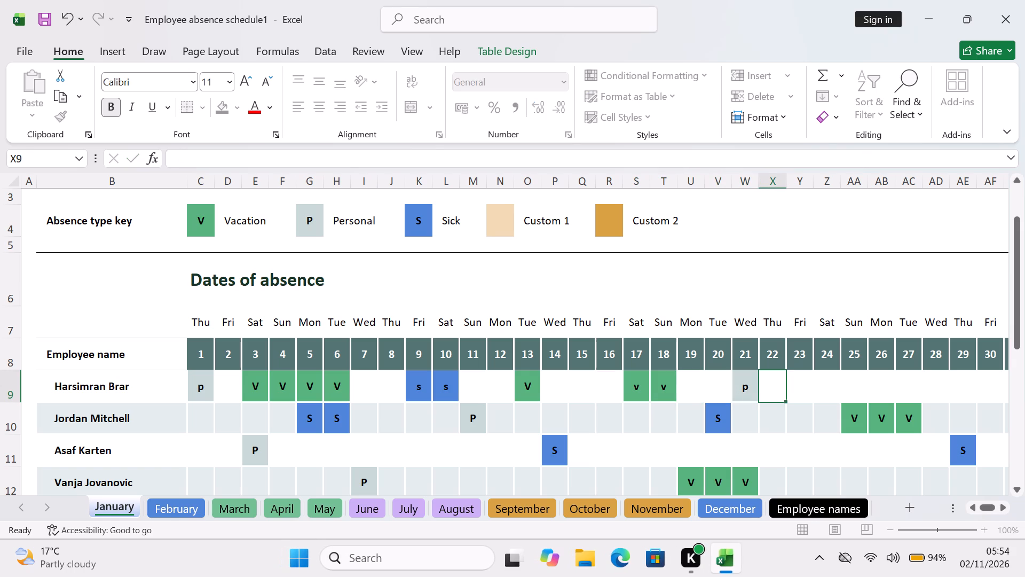
{"action": "key", "text": "p"}
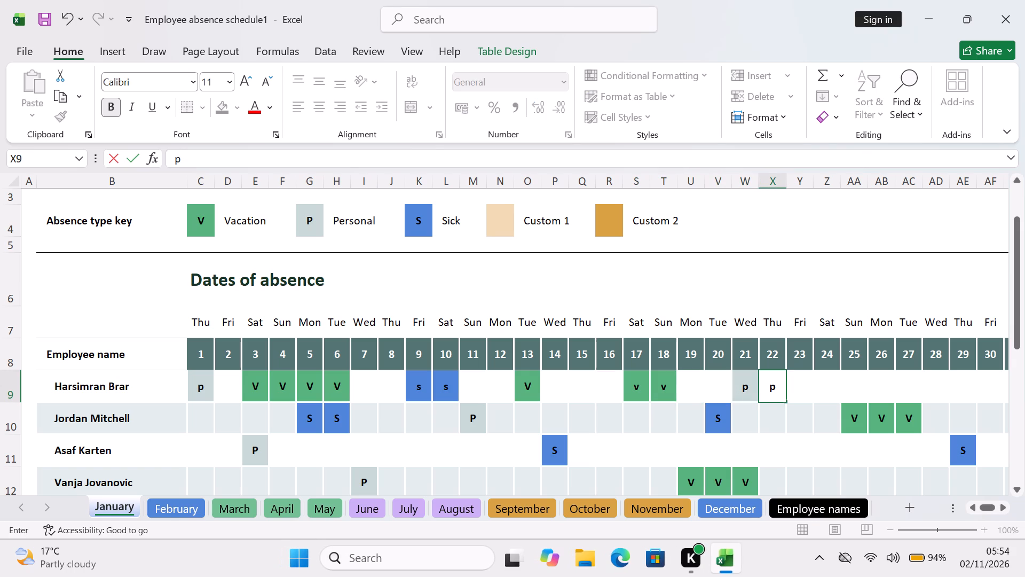
{"action": "key", "text": "Right"}
Enter v for January 24 and 25 in the first employee's row.
{"action": "key", "text": "Right"}
{"action": "key", "text": "Right"}
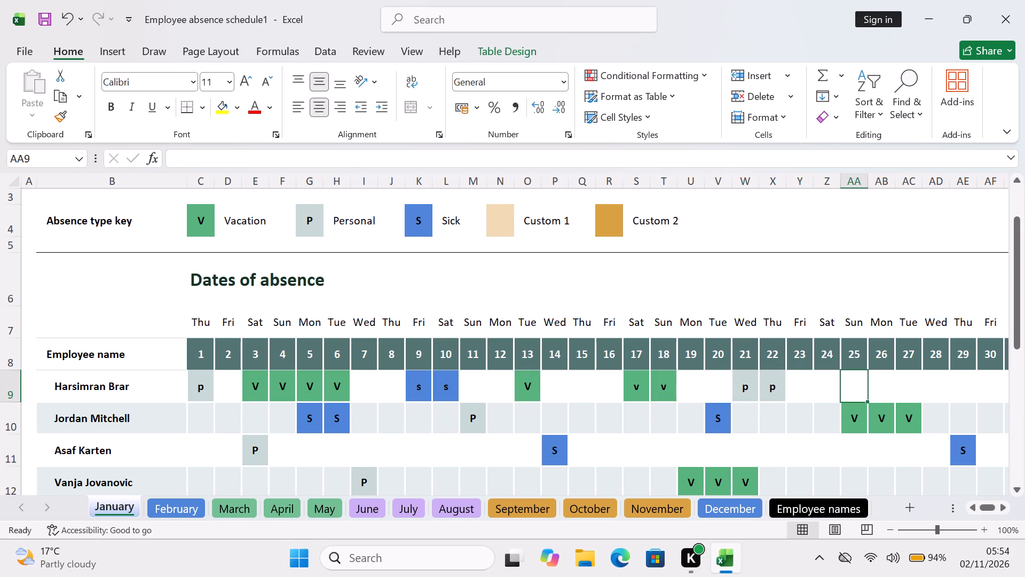
{"action": "key", "text": "v"}
{"action": "key", "text": "Left"}
{"action": "key", "text": "v"}
{"action": "key", "text": "Right"}
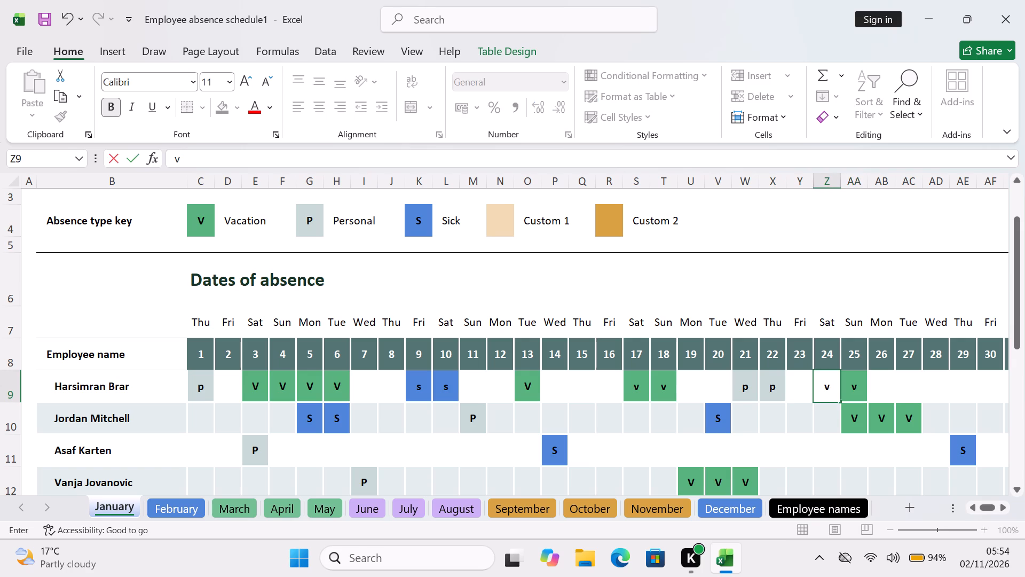
Enter p for January 28 and 29 in the first employee's row.
{"action": "key", "text": "Right"}
{"action": "key", "text": "Right"}
{"action": "key", "text": "Right"}
{"action": "key", "text": "p"}
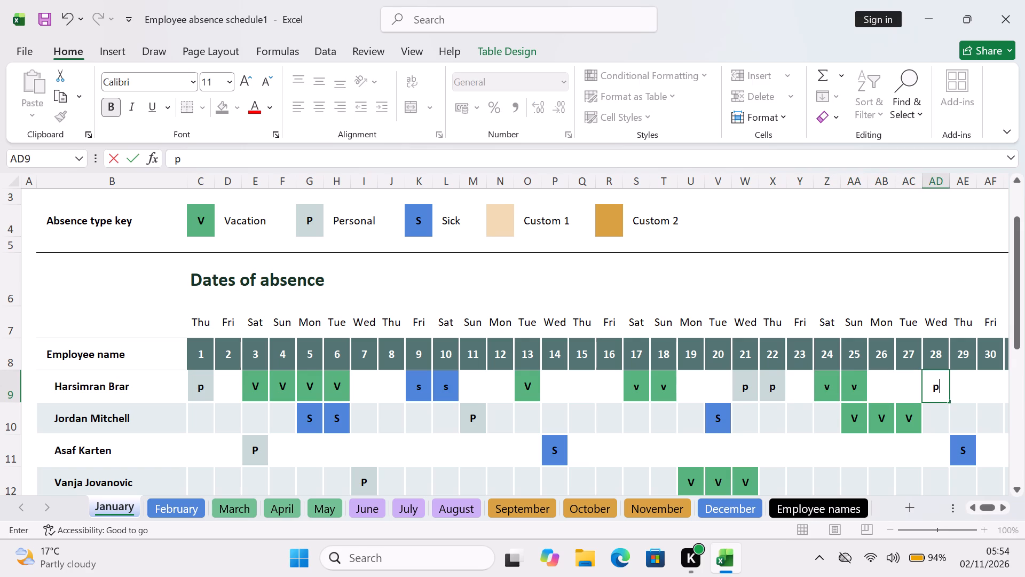
{"action": "key", "text": "Right"}
{"action": "key", "text": "p"}
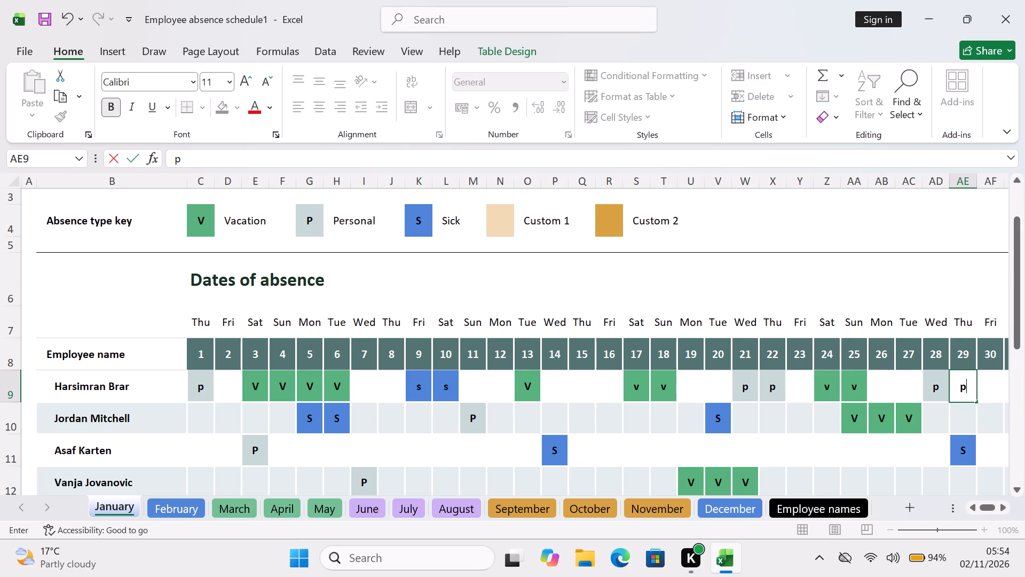
{"action": "key", "text": "Right"}
Enter v for January 3 and 4 in the second employee's row (row 10).
{"action": "key", "text": "Down"}
{"action": "key", "text": "Down"}
{"action": "key", "text": "Left"}
{"action": "key", "text": "Left"}
{"action": "key", "text": "Left"}
{"action": "key", "text": "Left"}
{"action": "key", "text": "Left"}
{"action": "key", "text": "Left"}
{"action": "key", "text": "Left"}
{"action": "key", "text": "Left"}
{"action": "key", "text": "Left"}
{"action": "key", "text": "Left"}
{"action": "key", "text": "Left"}
{"action": "key", "text": "Left"}
{"action": "key", "text": "Left"}
{"action": "key", "text": "Left"}
{"action": "key", "text": "Left"}
{"action": "key", "text": "Left"}
{"action": "key", "text": "Left"}
{"action": "key", "text": "Left"}
{"action": "key", "text": "Left"}
{"action": "key", "text": "Left"}
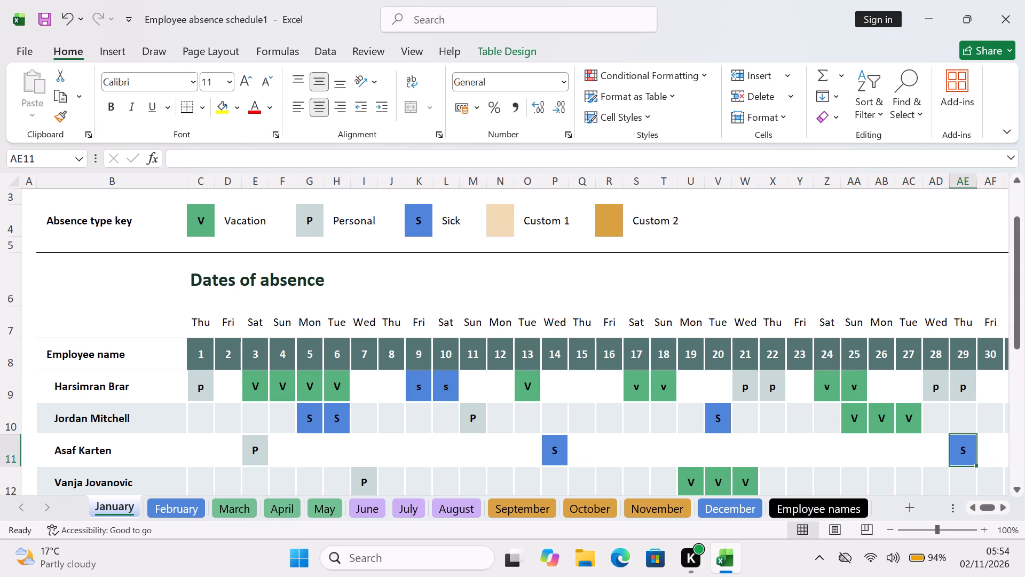
{"action": "key", "text": "Up"}
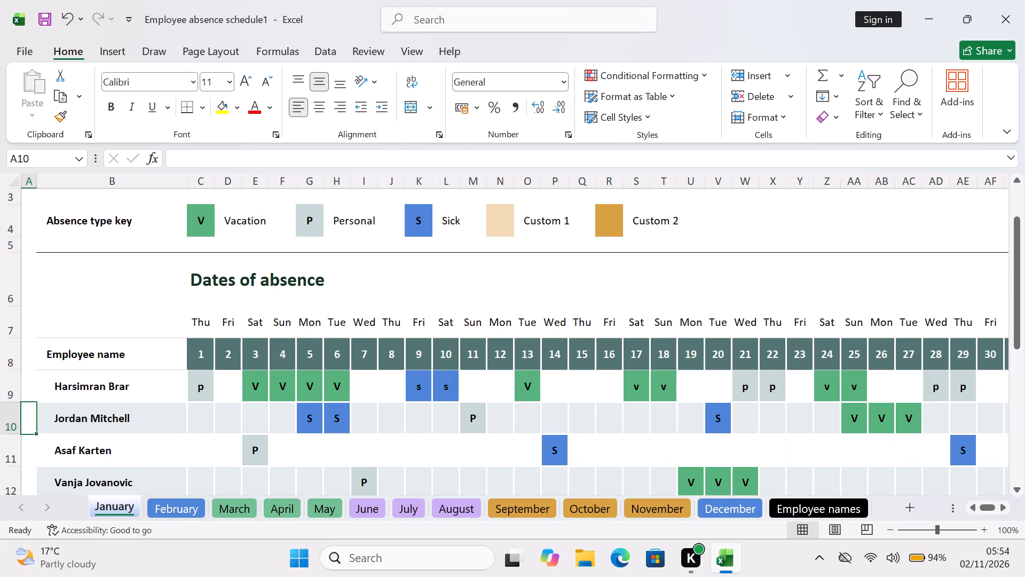
{"action": "key", "text": "Right"}
{"action": "key", "text": "Right"}
{"action": "key", "text": "Right"}
{"action": "key", "text": "Right"}
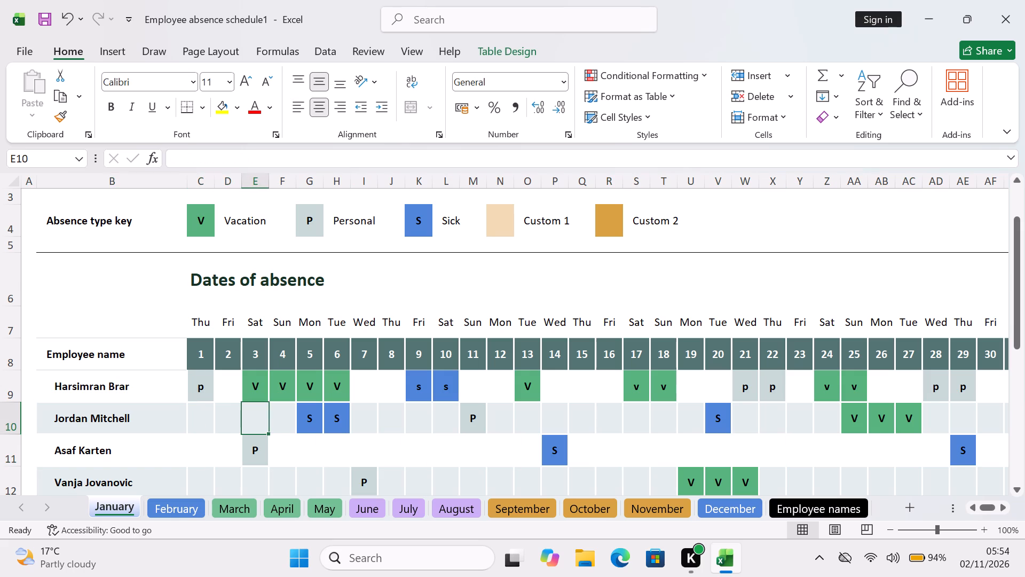
{"action": "key", "text": "v"}
{"action": "key", "text": "Right"}
{"action": "key", "text": "v"}
{"action": "key", "text": "Right"}
Set January 10 and 11 to v in the second employee's row.
{"action": "key", "text": "Right"}
{"action": "key", "text": "Right"}
{"action": "key", "text": "Right"}
{"action": "key", "text": "Right"}
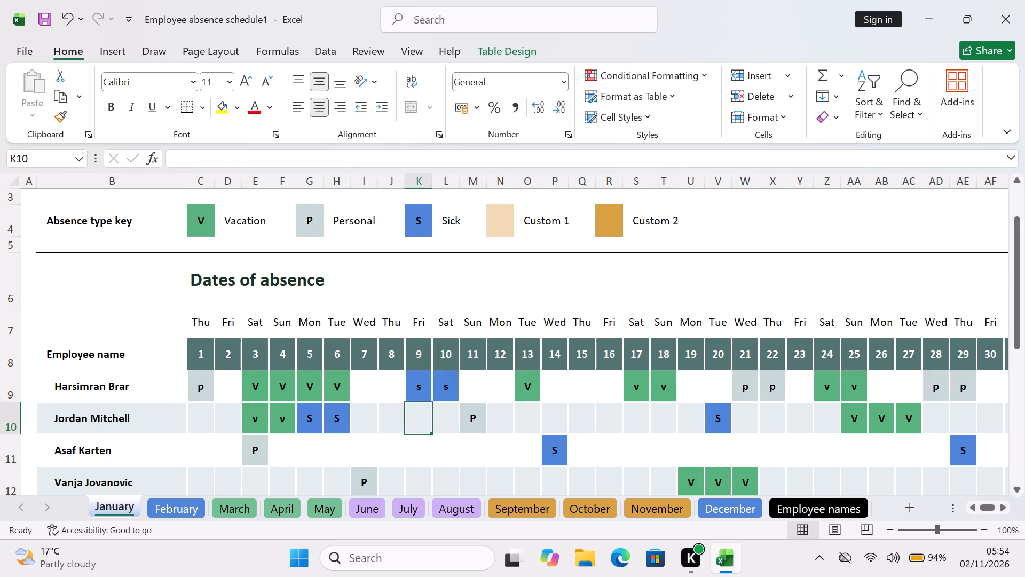
{"action": "key", "text": "Right"}
{"action": "key", "text": "v"}
{"action": "key", "text": "Right"}
{"action": "key", "text": "Right"}
{"action": "key", "text": "Left"}
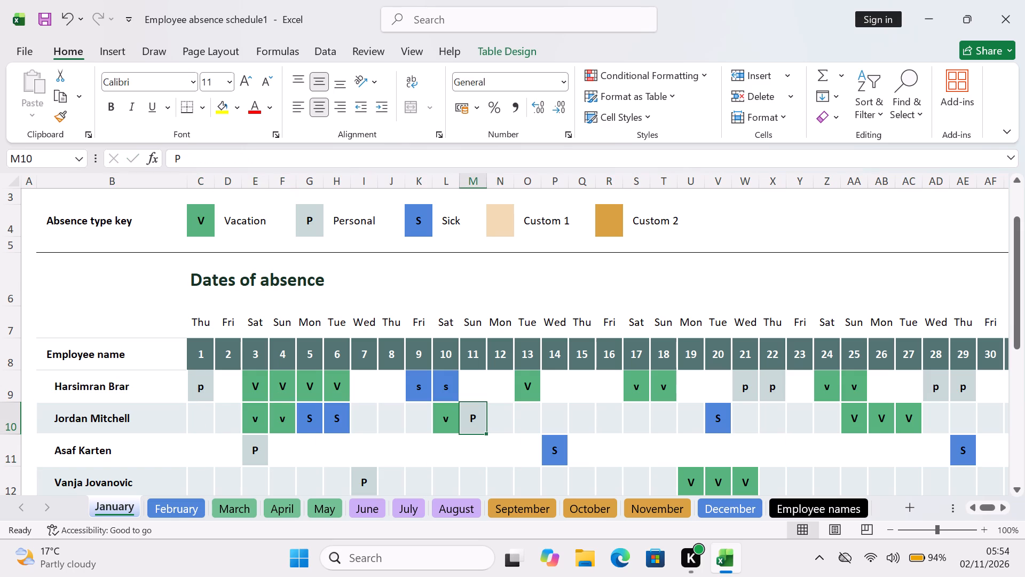
{"action": "key", "text": "v"}
{"action": "key", "text": "Right"}
Enter v for January 17 and 18 in the second employee's row.
{"action": "key", "text": "Right"}
{"action": "key", "text": "Right"}
{"action": "key", "text": "Right"}
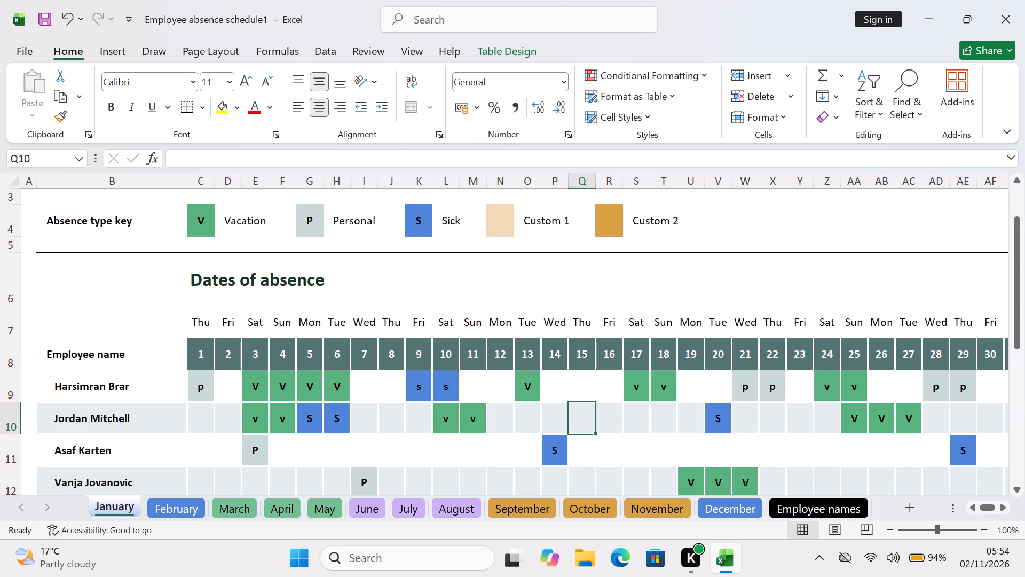
{"action": "key", "text": "Right"}
{"action": "key", "text": "Right"}
{"action": "key", "text": "v"}
{"action": "key", "text": "Right"}
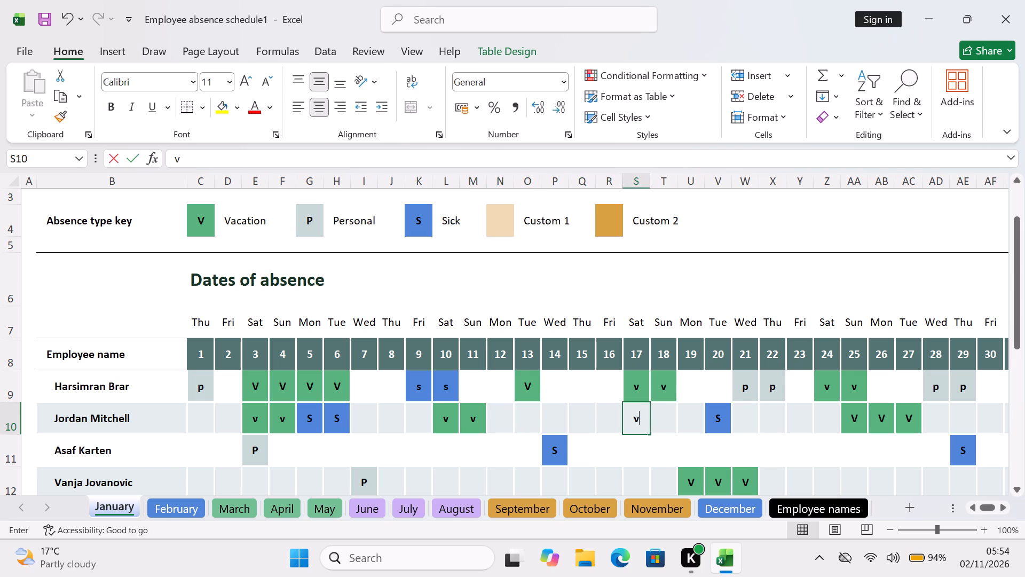
{"action": "key", "text": "v"}
{"action": "key", "text": "Right"}
Enter v for January 24 in the second employee's row.
{"action": "key", "text": "Right"}
{"action": "key", "text": "Right"}
{"action": "key", "text": "Right"}
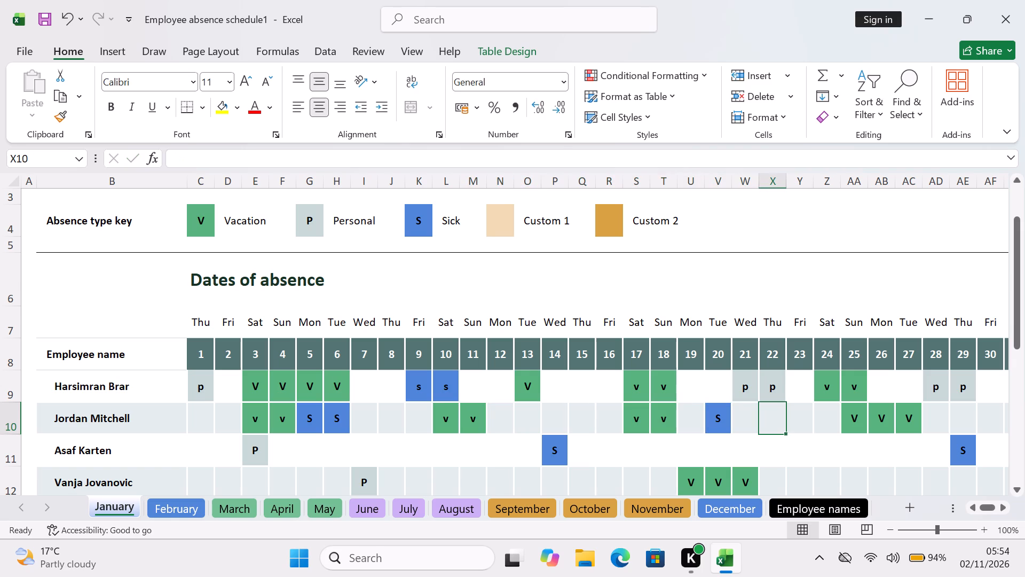
{"action": "key", "text": "Right"}
{"action": "key", "text": "Right"}
{"action": "key", "text": "v"}
{"action": "key", "text": "Right"}
Enter v for January 24 and 25 in the third employee's row (row 11).
{"action": "key", "text": "Right"}
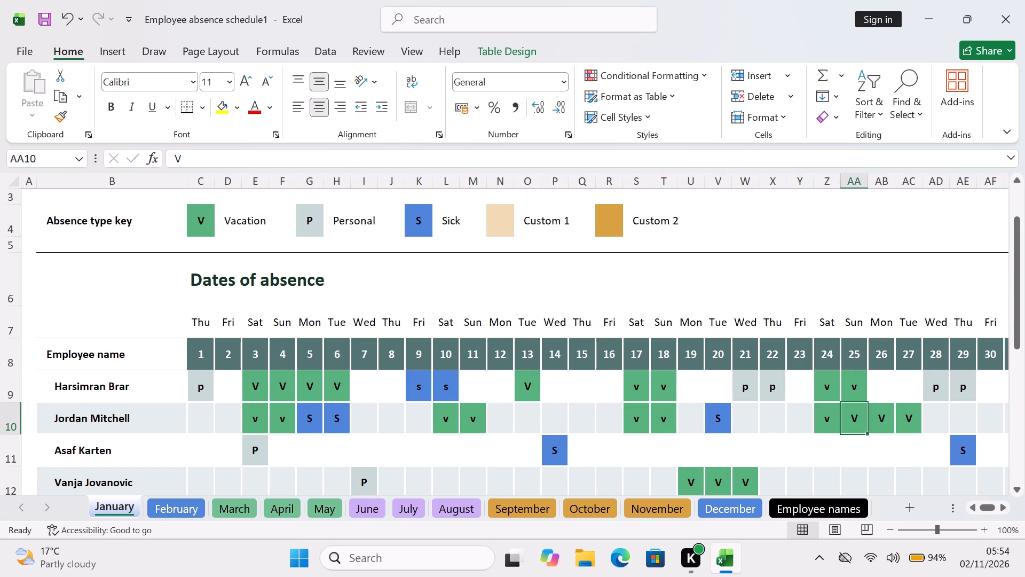
{"action": "key", "text": "Right"}
{"action": "key", "text": "Right"}
{"action": "key", "text": "Right"}
{"action": "key", "text": "Right"}
{"action": "key", "text": "Up"}
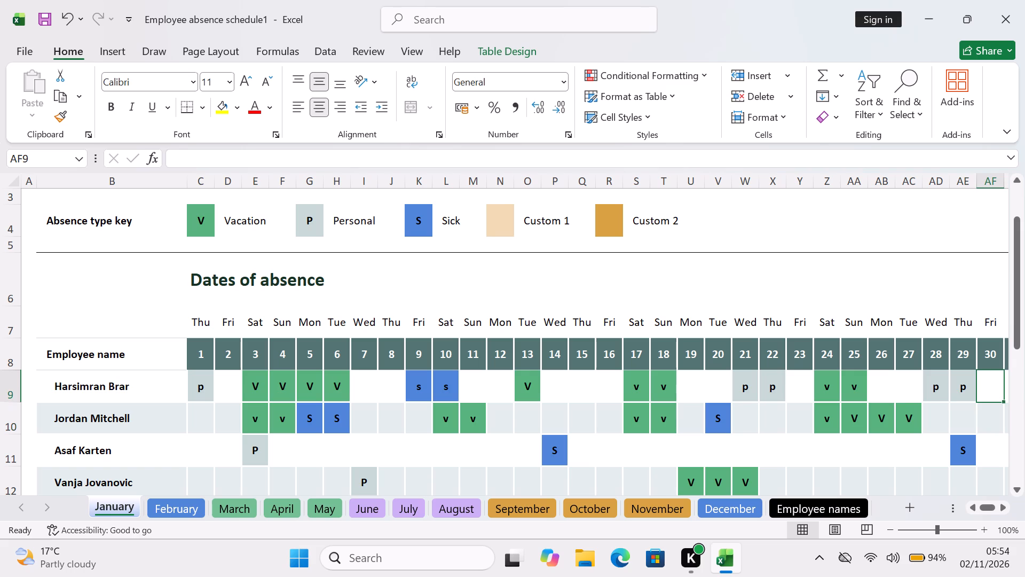
{"action": "key", "text": "Down"}
{"action": "key", "text": "Down"}
{"action": "key", "text": "Left"}
{"action": "key", "text": "Left"}
{"action": "key", "text": "Left"}
{"action": "key", "text": "Left"}
{"action": "key", "text": "Left"}
{"action": "key", "text": "Left"}
{"action": "key", "text": "Left"}
{"action": "key", "text": "Left"}
{"action": "key", "text": "Left"}
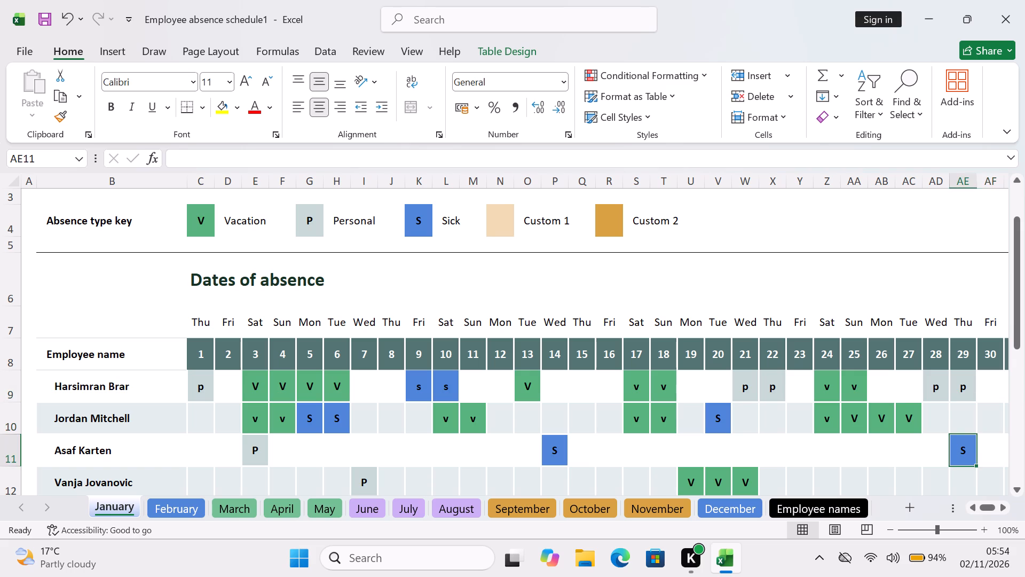
{"action": "key", "text": "Down"}
{"action": "key", "text": "Down"}
{"action": "key", "text": "Down"}
{"action": "key", "text": "Up"}
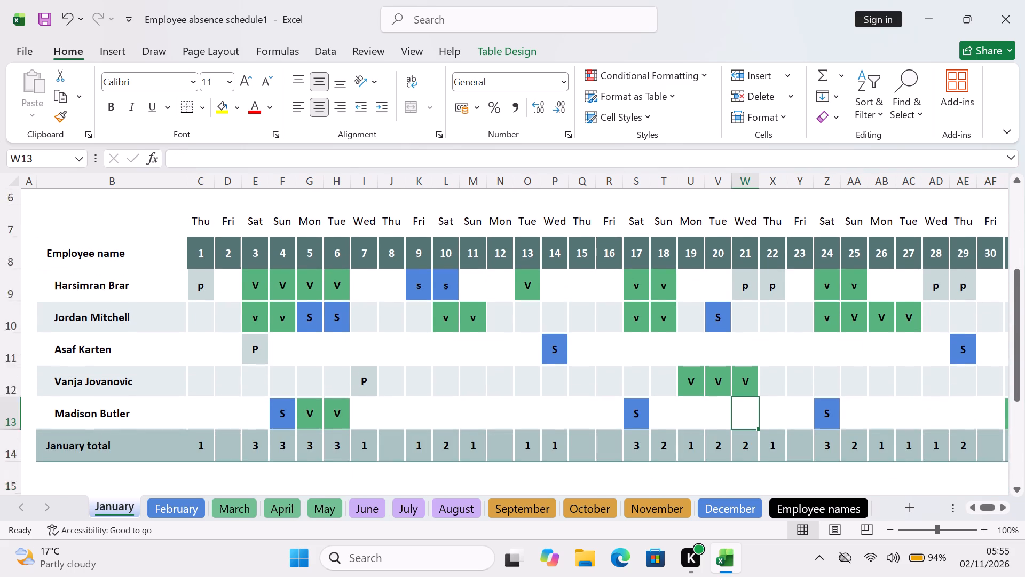
{"action": "key", "text": "Up"}
{"action": "key", "text": "Up"}
{"action": "key", "text": "Up"}
{"action": "key", "text": "Right"}
{"action": "key", "text": "Right"}
{"action": "key", "text": "Right"}
{"action": "key", "text": "Down"}
{"action": "key", "text": "Down"}
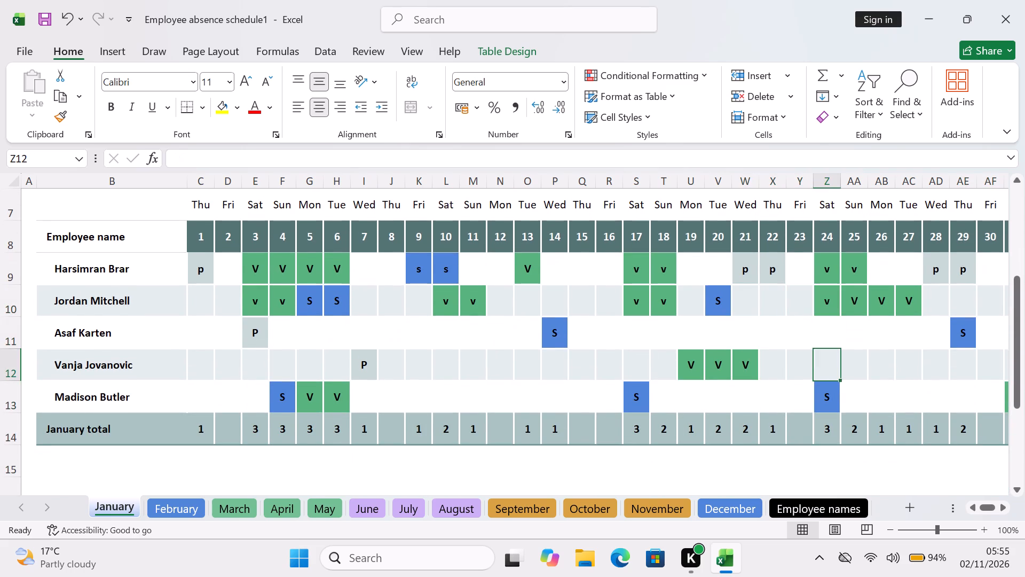
{"action": "key", "text": "Up"}
{"action": "key", "text": "v"}
{"action": "key", "text": "Right"}
{"action": "key", "text": "v"}
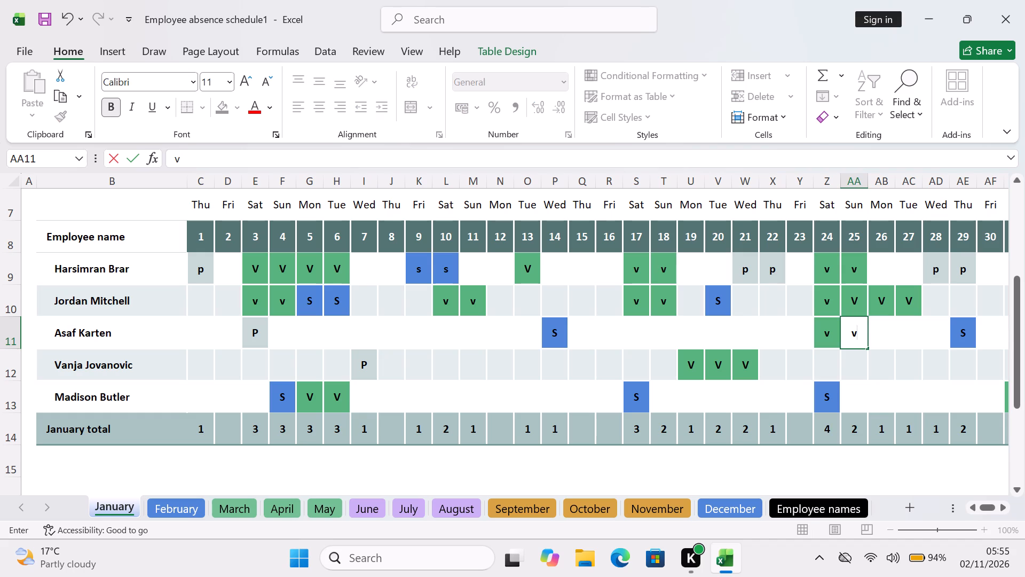
{"action": "key", "text": "Down"}
Enter v for January 24 and 25 in the fourth employee's row (row 12).
{"action": "key", "text": "v"}
{"action": "key", "text": "Left"}
{"action": "key", "text": "v"}
{"action": "key", "text": "Down"}
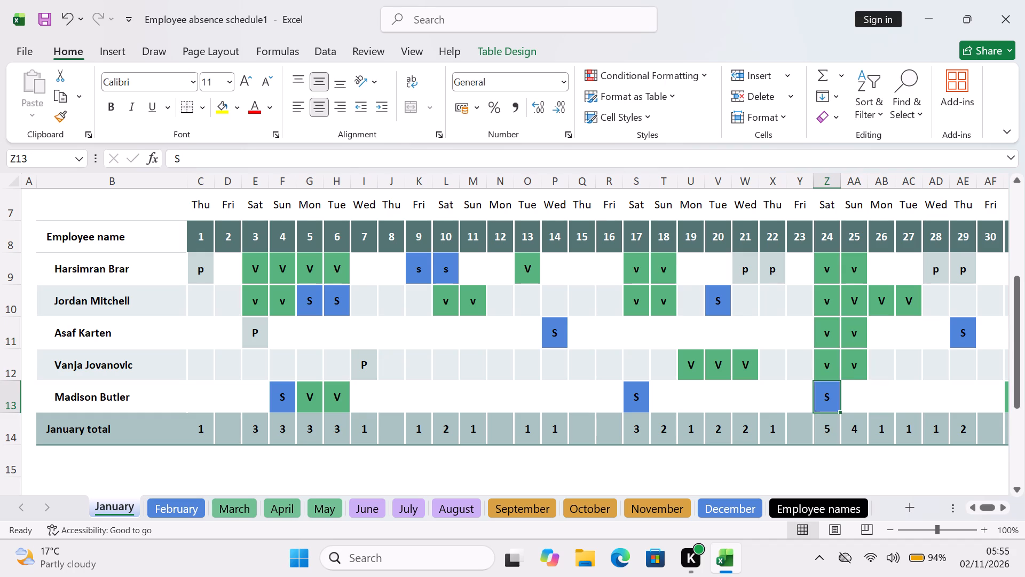
Enter v for January 24 and 25 in the fifth employee's row (row 13).
{"action": "key", "text": "Right"}
{"action": "key", "text": "v"}
{"action": "key", "text": "Left"}
{"action": "key", "text": "v"}
{"action": "key", "text": "Right"}
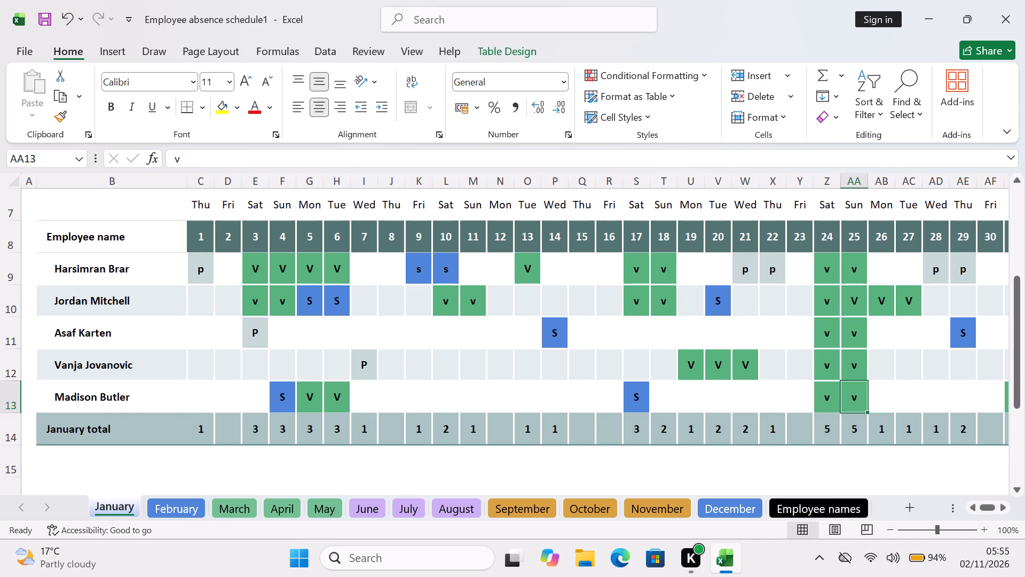
Enter s for January 29 in the fifth employee's row (row 13).
{"action": "key", "text": "Right"}
{"action": "key", "text": "Right"}
{"action": "key", "text": "Right"}
{"action": "key", "text": "Right"}
{"action": "key", "text": "Right"}
{"action": "key", "text": "Left"}
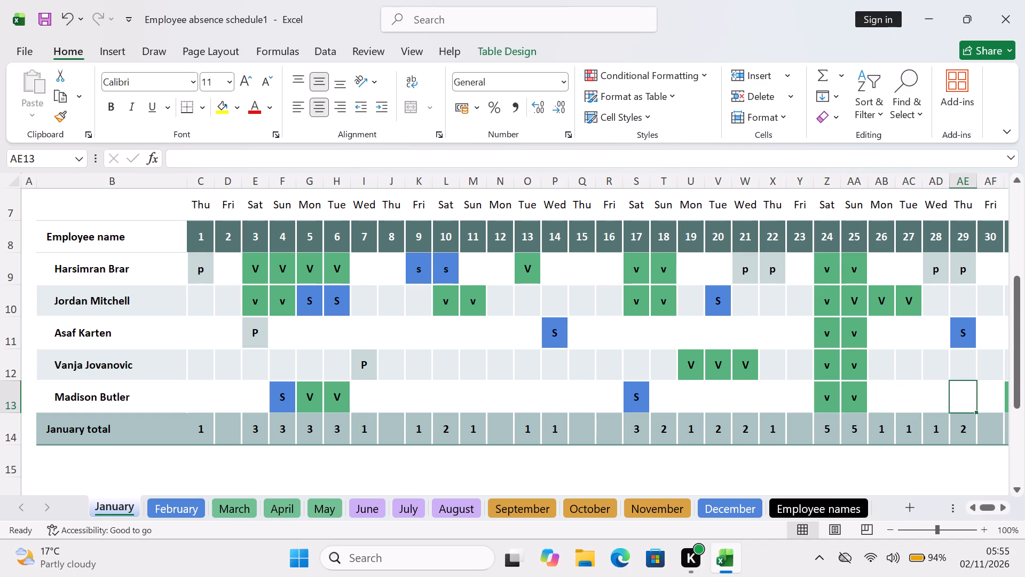
{"action": "key", "text": "s"}
{"action": "key", "text": "Left"}
Enter v for January 17 and 18 in the fifth employee's row (row 13), leaving January 16 blank.
{"action": "key", "text": "Left"}
{"action": "key", "text": "Left"}
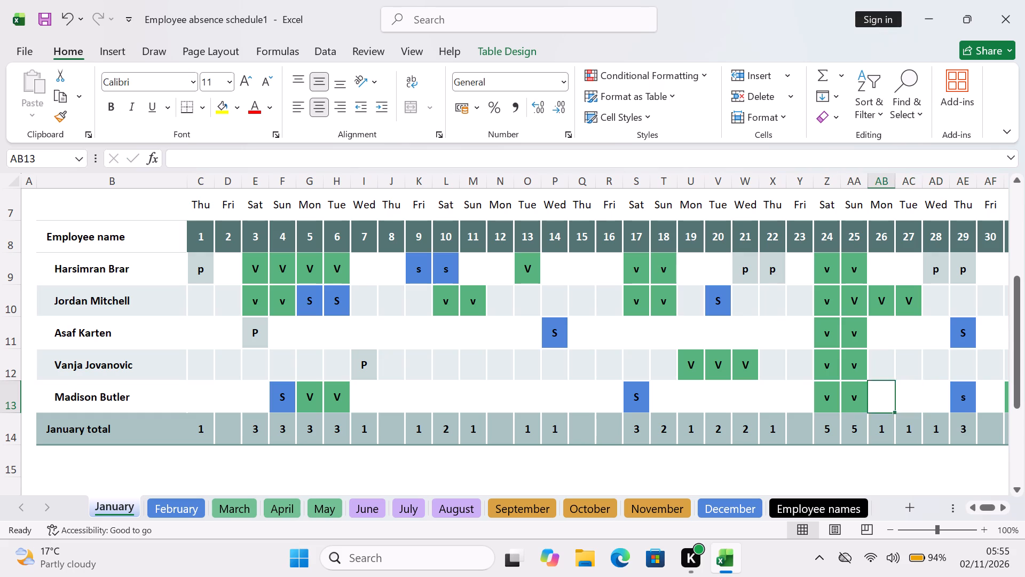
{"action": "key", "text": "Left"}
{"action": "key", "text": "Left"}
{"action": "key", "text": "Left"}
{"action": "key", "text": "Left"}
{"action": "key", "text": "Left"}
{"action": "key", "text": "Left"}
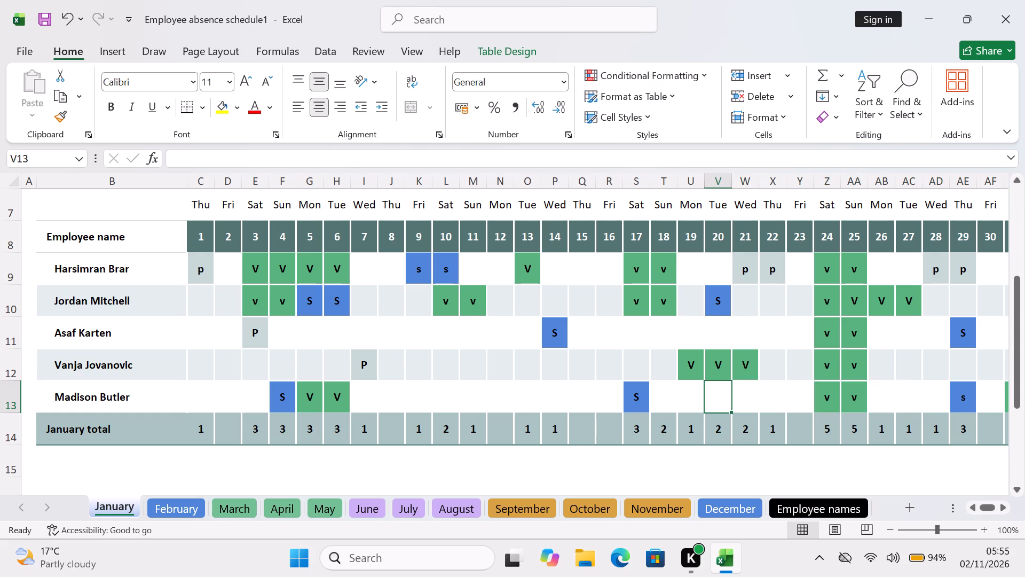
{"action": "key", "text": "Left"}
{"action": "key", "text": "Left"}
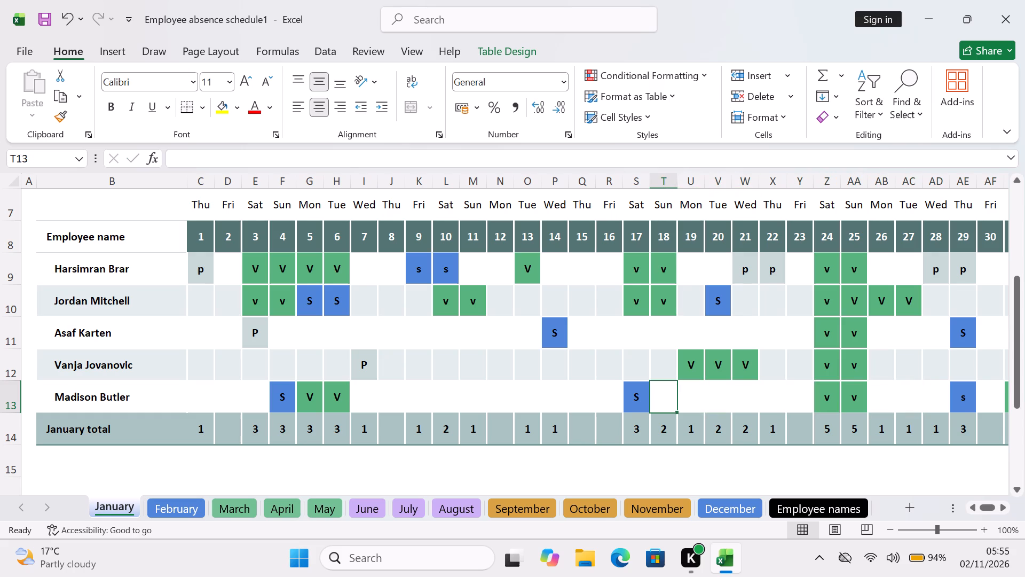
{"action": "key", "text": "v"}
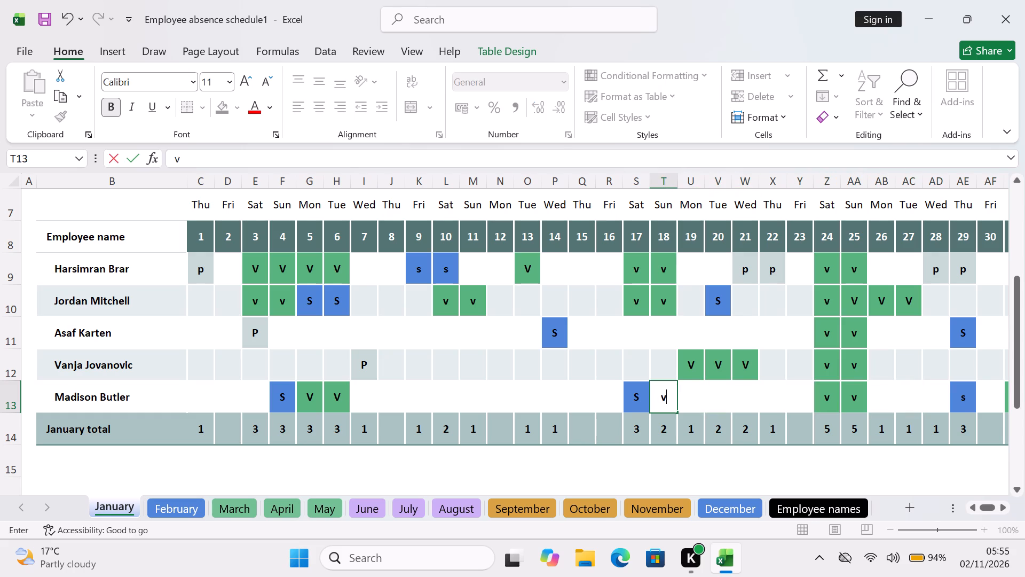
{"action": "key", "text": "Left"}
{"action": "key", "text": "v"}
{"action": "key", "text": "Left"}
{"action": "key", "text": "v"}
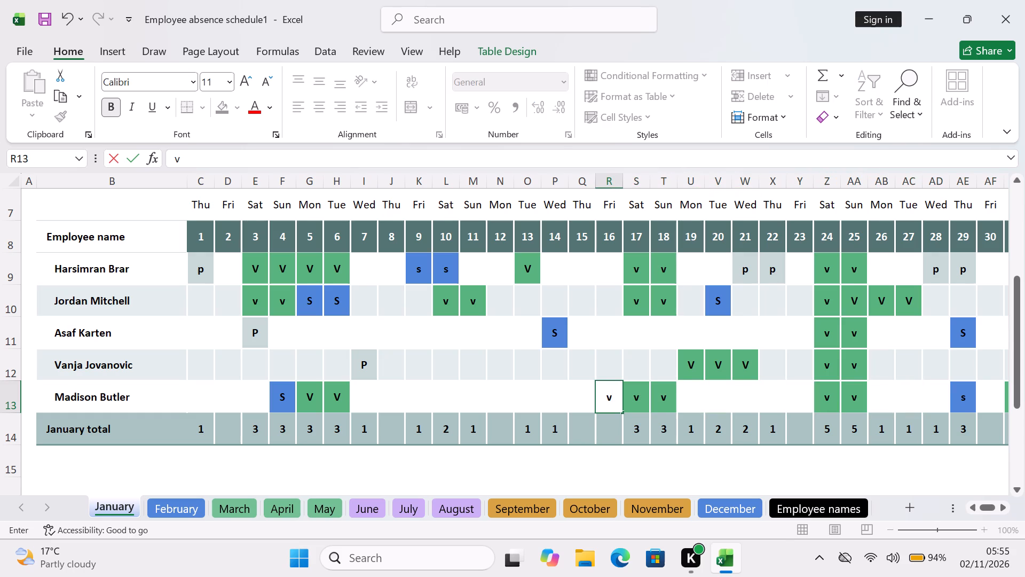
{"action": "key", "text": "BackSpace"}
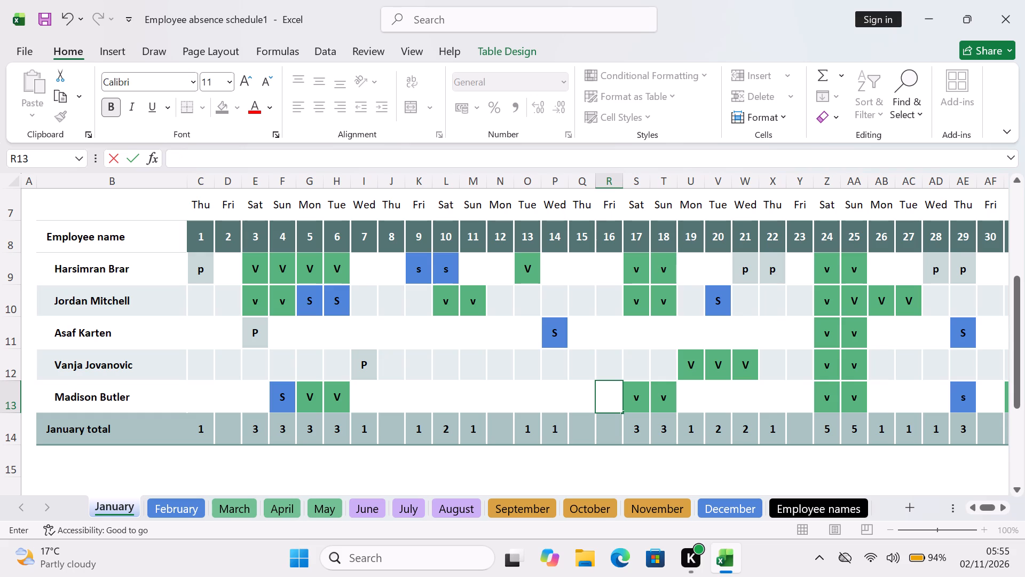
{"action": "key", "text": "Left"}
Enter s for January 12 in the fifth employee's row (row 13).
{"action": "key", "text": "Left"}
{"action": "key", "text": "Left"}
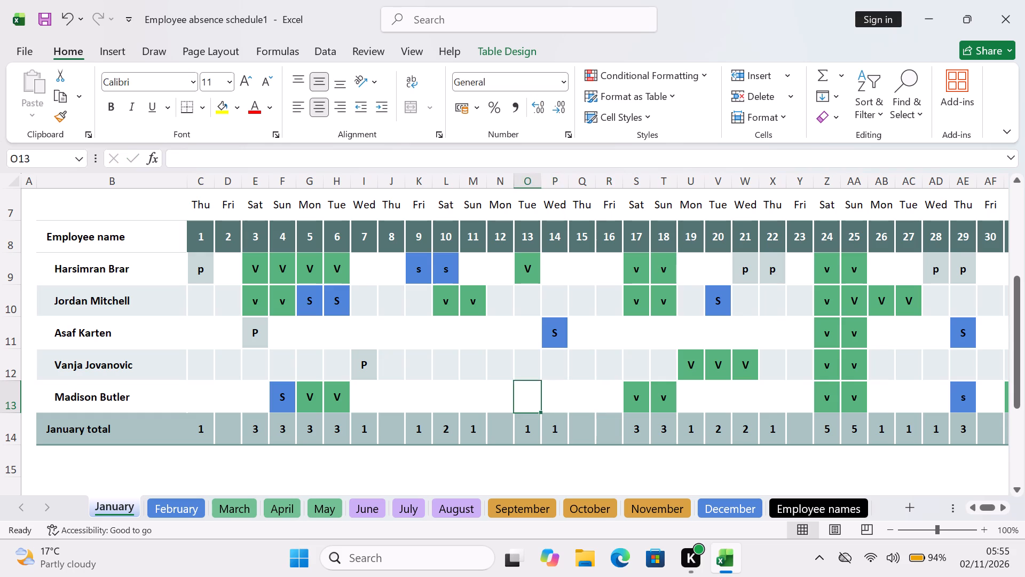
{"action": "key", "text": "Left"}
{"action": "key", "text": "s"}
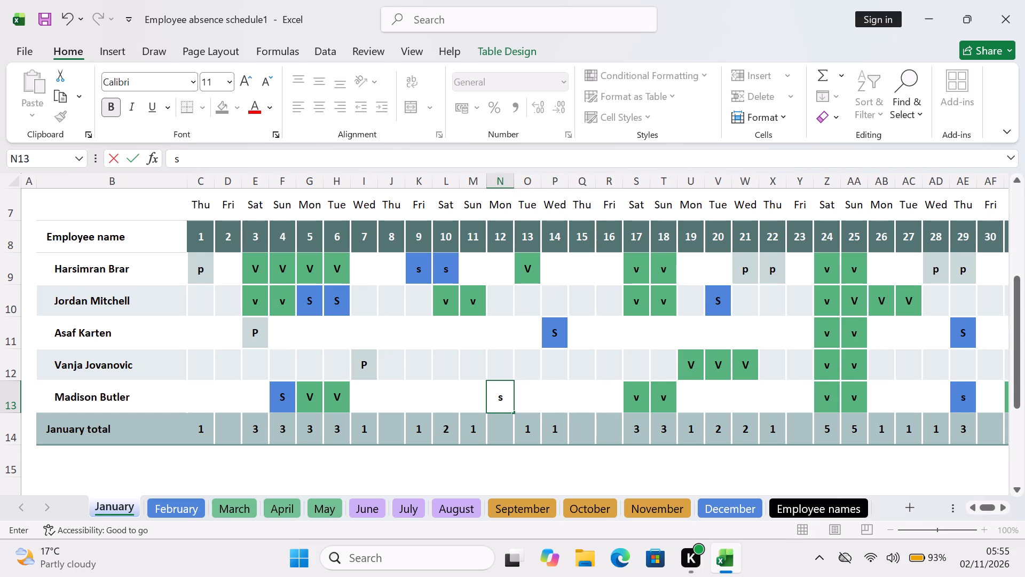
{"action": "key", "text": "Up"}
{"action": "key", "text": "Right"}
{"action": "key", "text": "Down"}
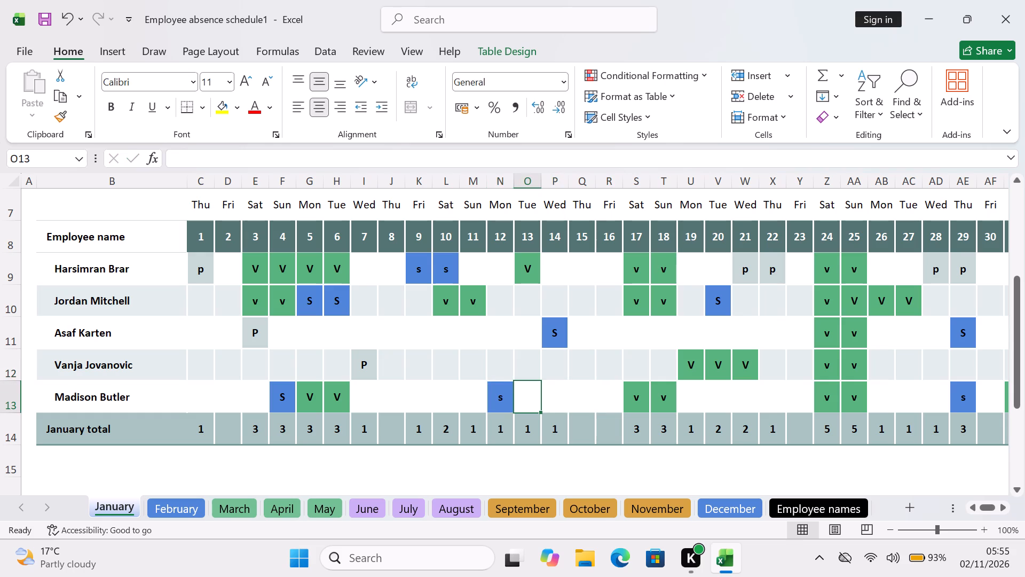
Enter v for January 10 and 11 in the fifth employee's row (row 13).
{"action": "key", "text": "Left"}
{"action": "key", "text": "Left"}
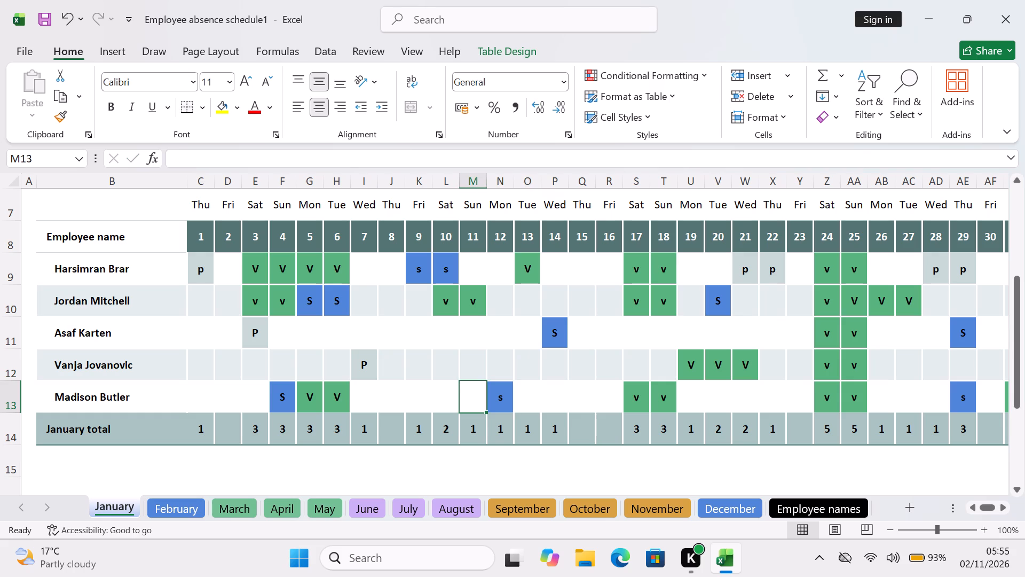
{"action": "key", "text": "v"}
{"action": "key", "text": "Left"}
{"action": "key", "text": "v"}
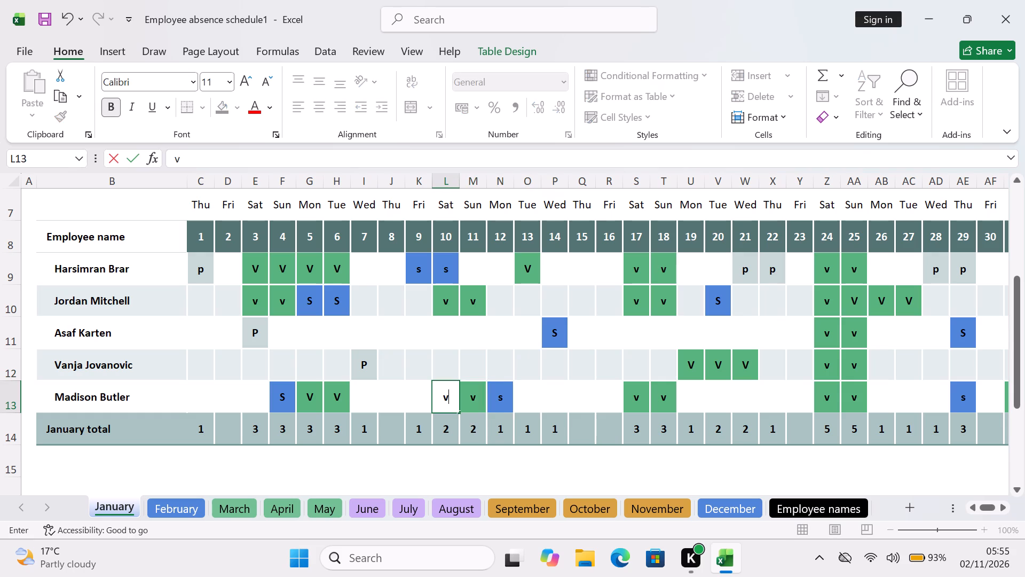
{"action": "key", "text": "Up"}
Enter v for January 10 and 11 in the fourth employee's row (row 12).
{"action": "key", "text": "Right"}
{"action": "key", "text": "v"}
{"action": "key", "text": "Left"}
{"action": "key", "text": "v"}
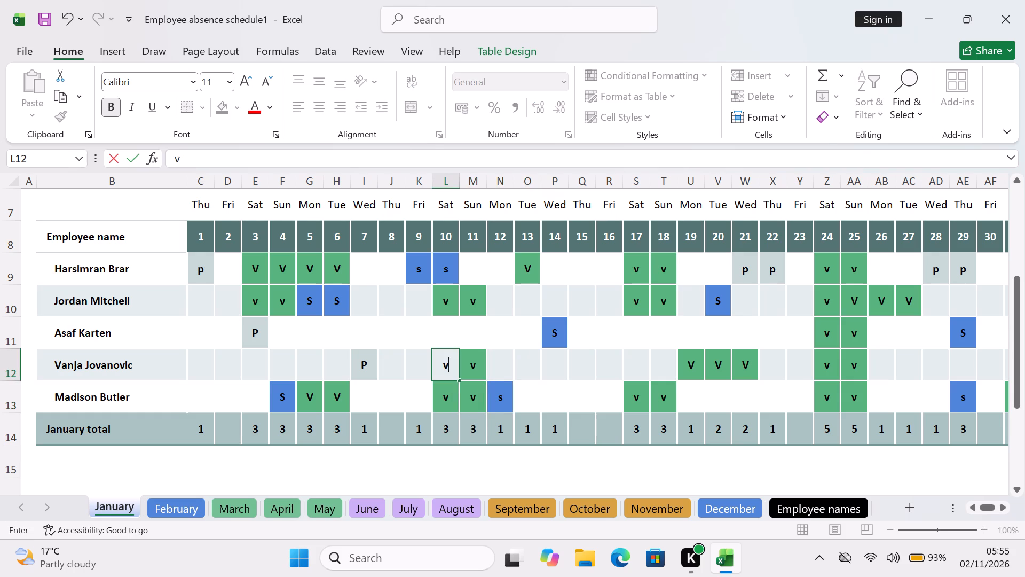
{"action": "key", "text": "Up"}
Enter v for January 10 and 11 in the third employee's row (row 11).
{"action": "key", "text": "Left"}
{"action": "key", "text": "Right"}
{"action": "key", "text": "v"}
{"action": "key", "text": "Right"}
{"action": "key", "text": "v"}
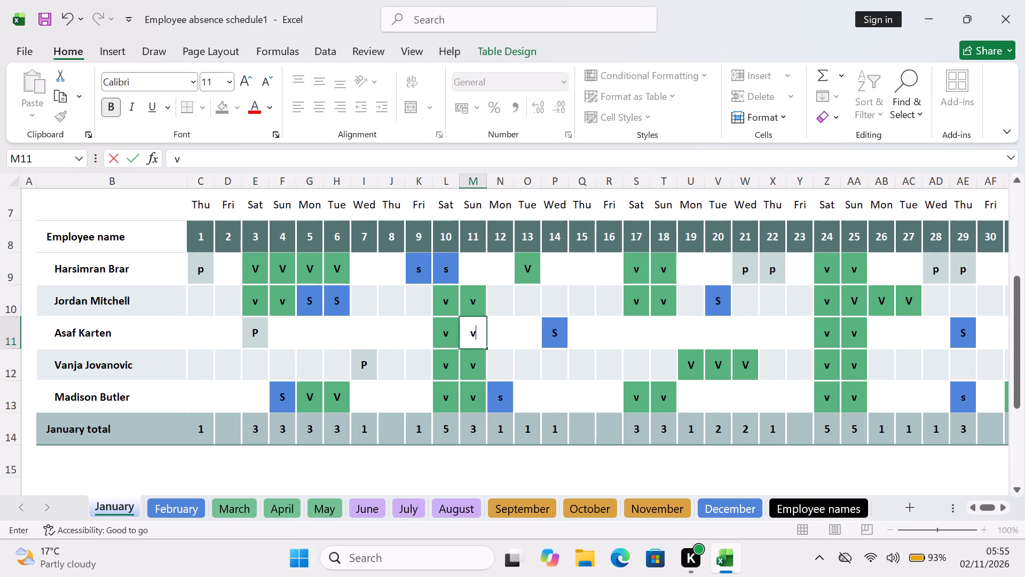
{"action": "key", "text": "Left"}
Enter v for January 3 and 4 in the third employee's row (row 11).
{"action": "key", "text": "Left"}
{"action": "key", "text": "Left"}
{"action": "key", "text": "Left"}
{"action": "key", "text": "Left"}
{"action": "key", "text": "Left"}
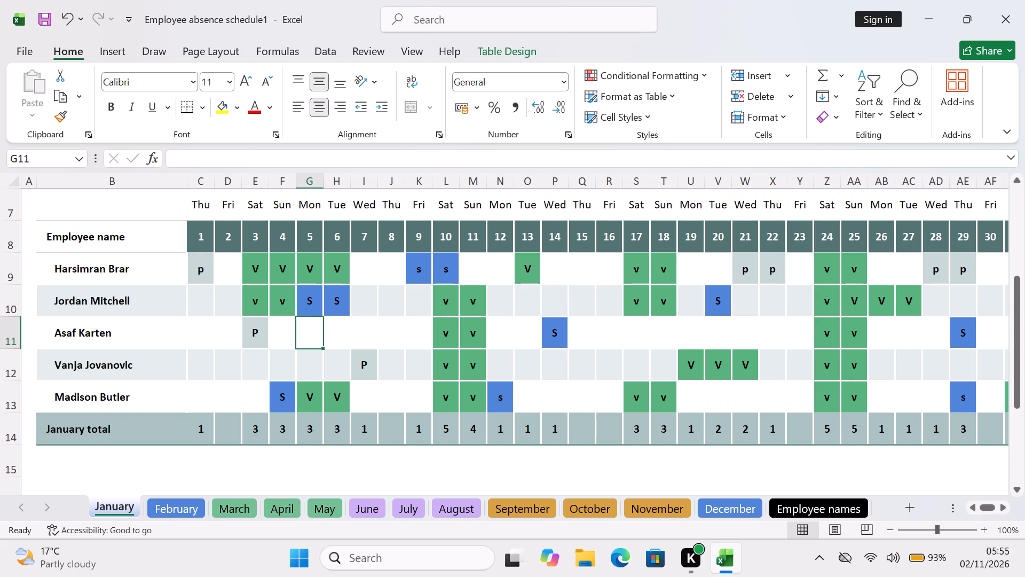
{"action": "key", "text": "Left"}
{"action": "key", "text": "v"}
{"action": "key", "text": "Left"}
{"action": "key", "text": "v"}
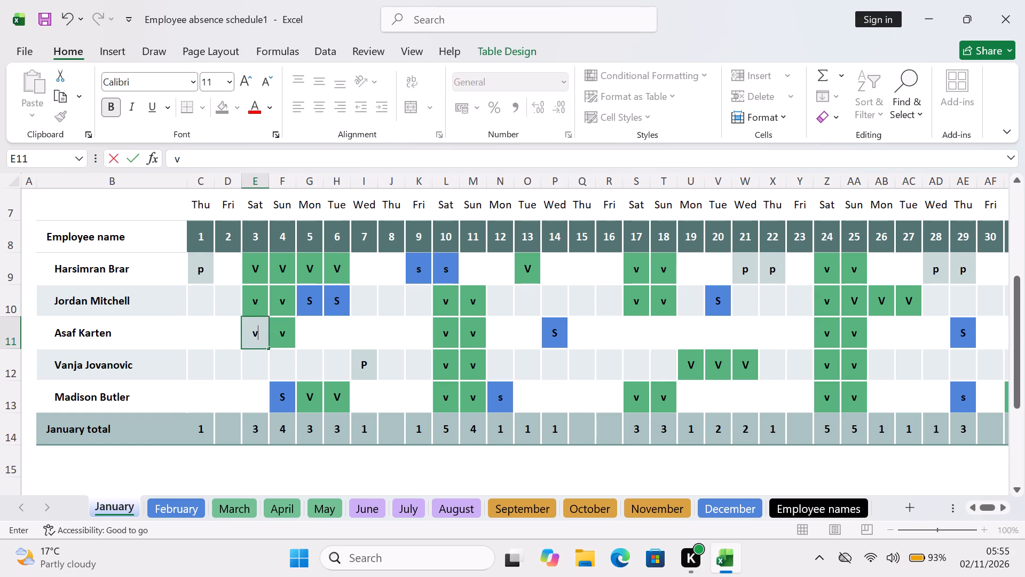
{"action": "key", "text": "Up"}
{"action": "key", "text": "Up"}
Enter v for January 3 and 4 in the fourth employee's row (row 12).
{"action": "key", "text": "Down"}
{"action": "key", "text": "Down"}
{"action": "key", "text": "Down"}
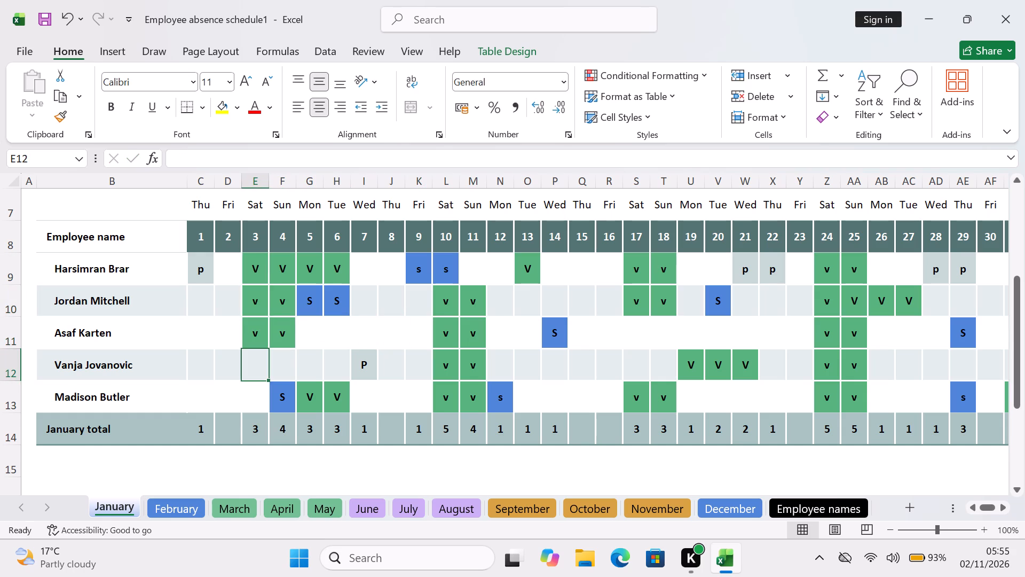
{"action": "key", "text": "v"}
{"action": "key", "text": "Right"}
{"action": "key", "text": "v"}
{"action": "key", "text": "Down"}
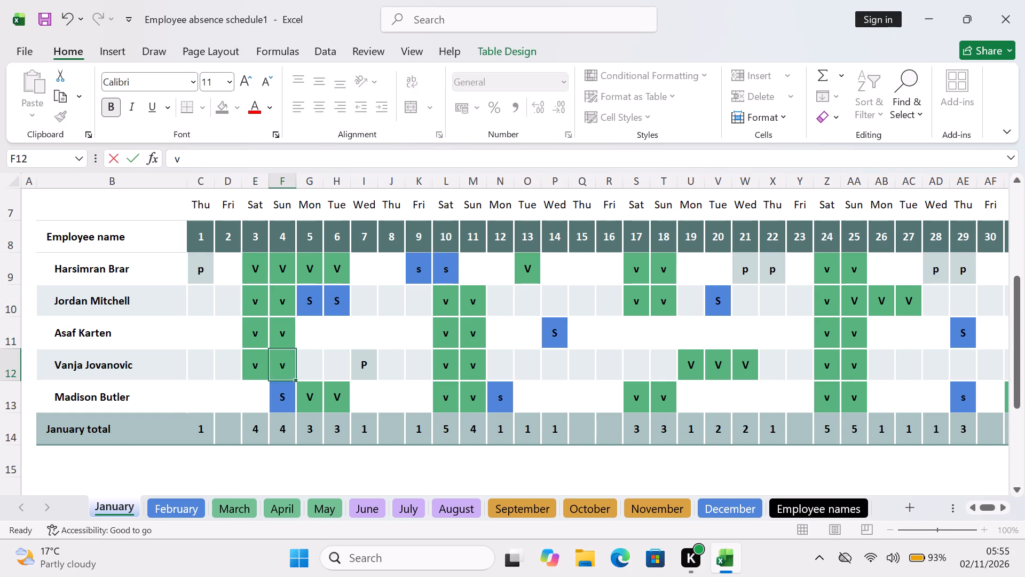
Enter v for January 3 and 4 in the fifth employee's row (row 13).
{"action": "key", "text": "v"}
{"action": "key", "text": "Left"}
{"action": "key", "text": "v"}
{"action": "key", "text": "Right"}
Change the January 6 code in the fifth employee's row (row 13) to p.
{"action": "key", "text": "Right"}
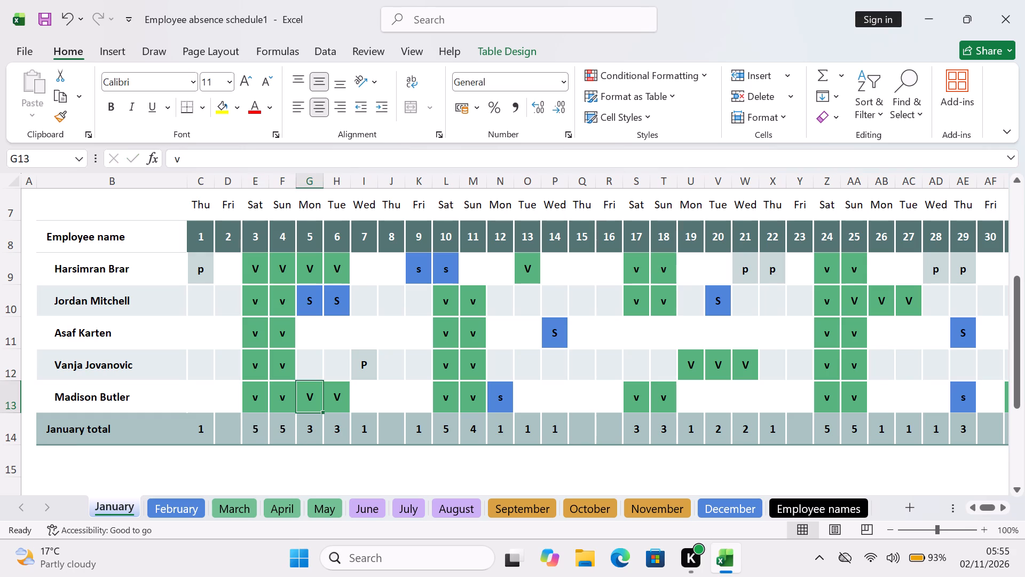
{"action": "key", "text": "Right"}
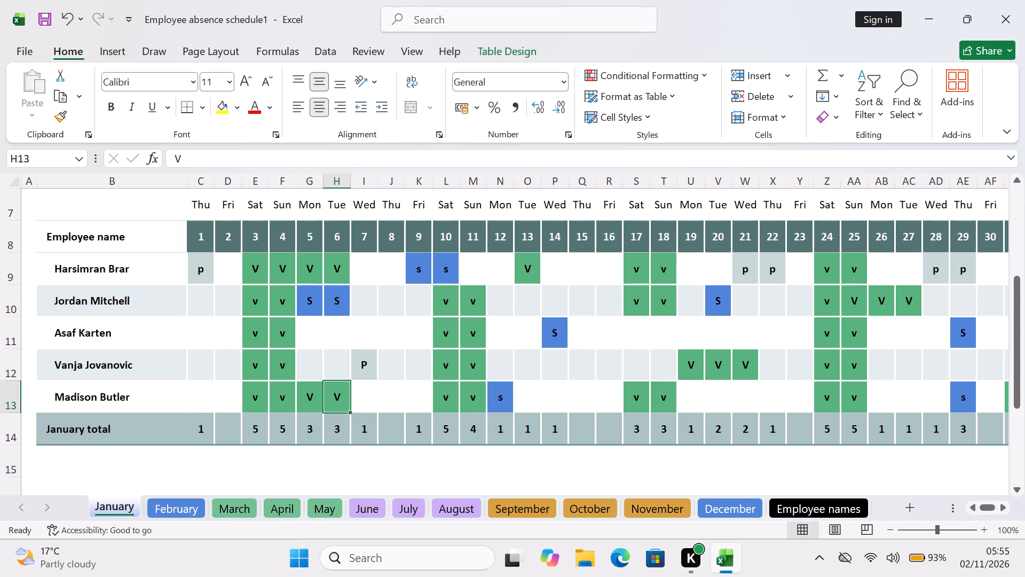
{"action": "key", "text": "Right"}
{"action": "key", "text": "Right"}
{"action": "key", "text": "Right"}
{"action": "key", "text": "Right"}
{"action": "key", "text": "Left"}
{"action": "key", "text": "Left"}
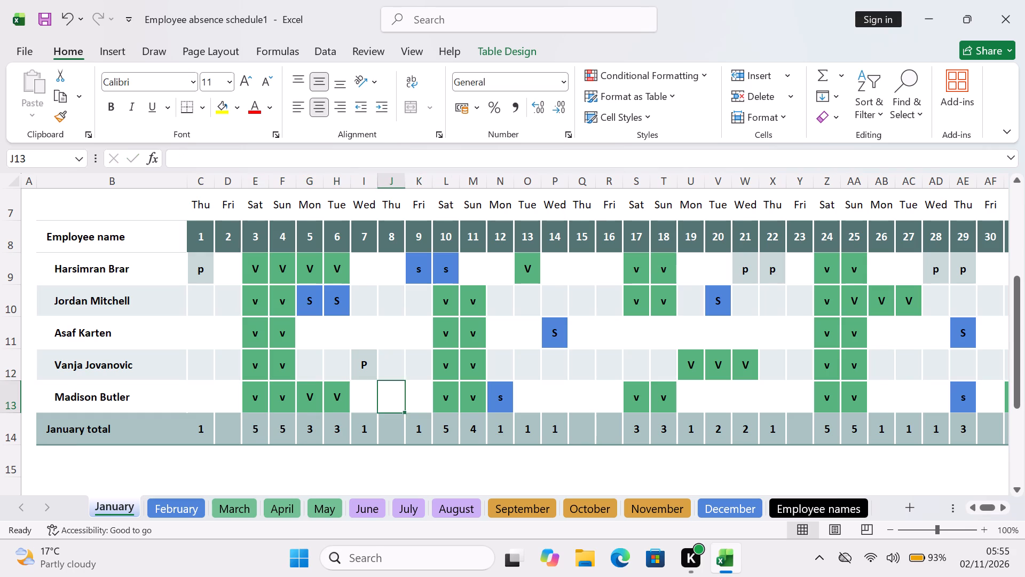
{"action": "key", "text": "Left"}
{"action": "key", "text": "Left"}
{"action": "key", "text": "Left"}
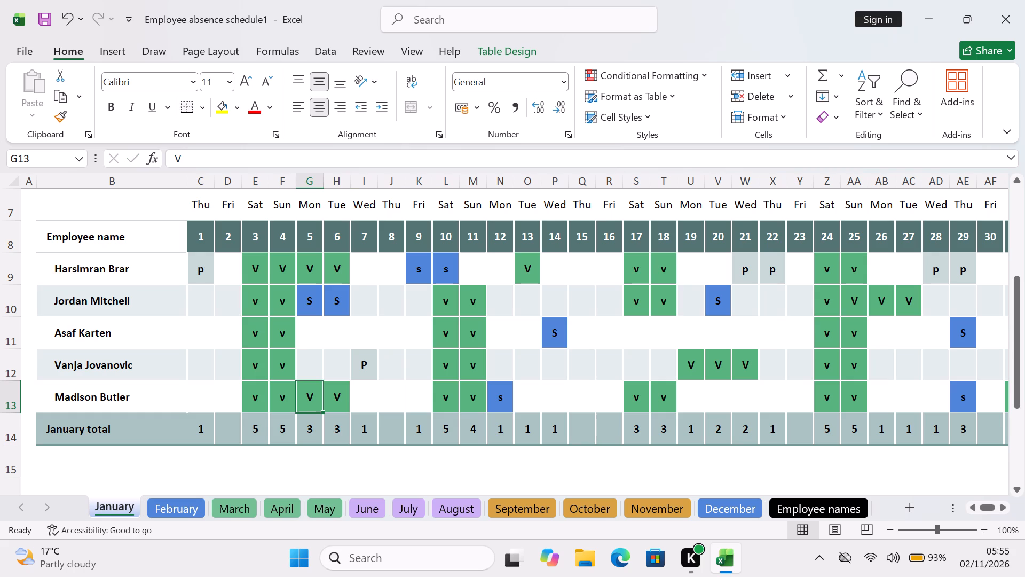
{"action": "key", "text": "Right"}
{"action": "key", "text": "p"}
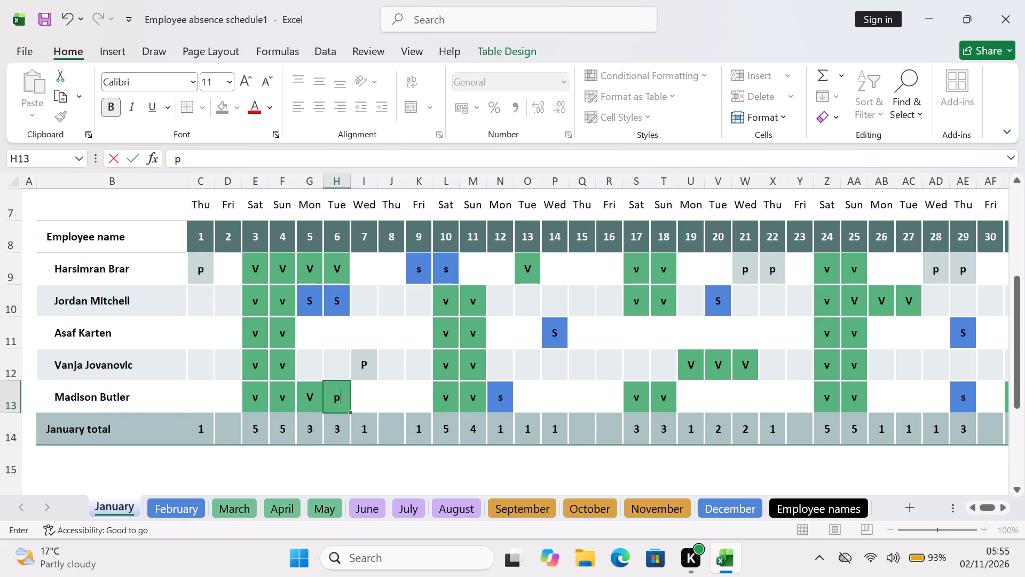
{"action": "key", "text": "Right"}
Enter p for January 8 in the fifth employee's row (row 13).
{"action": "key", "text": "Right"}
{"action": "key", "text": "Right"}
{"action": "key", "text": "Right"}
{"action": "key", "text": "Left"}
{"action": "key", "text": "Left"}
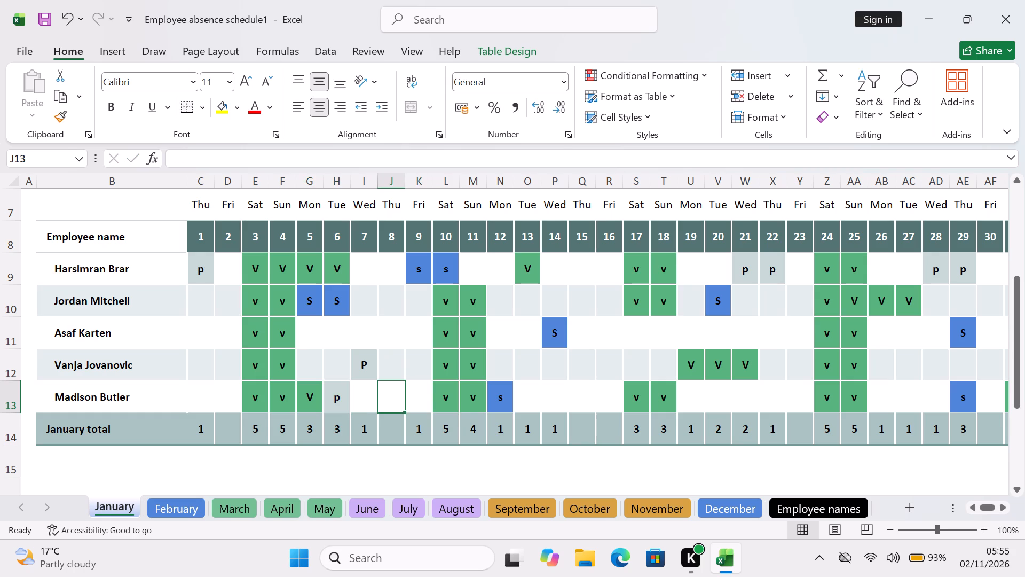
{"action": "key", "text": "p"}
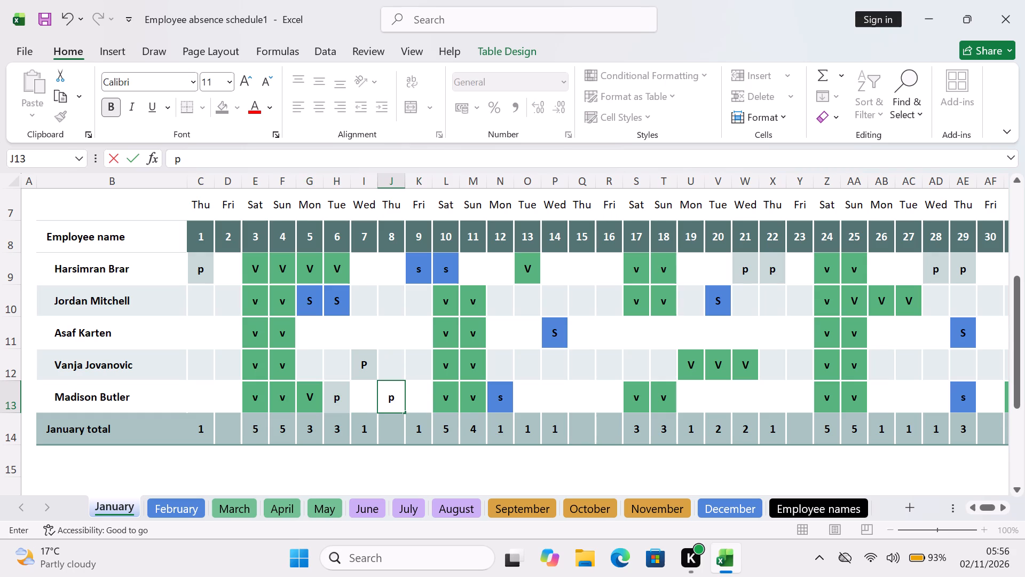
{"action": "key", "text": "Up"}
Enter p for January 8 in the third employee's row (row 11).
{"action": "key", "text": "Up"}
{"action": "key", "text": "Up"}
{"action": "key", "text": "Down"}
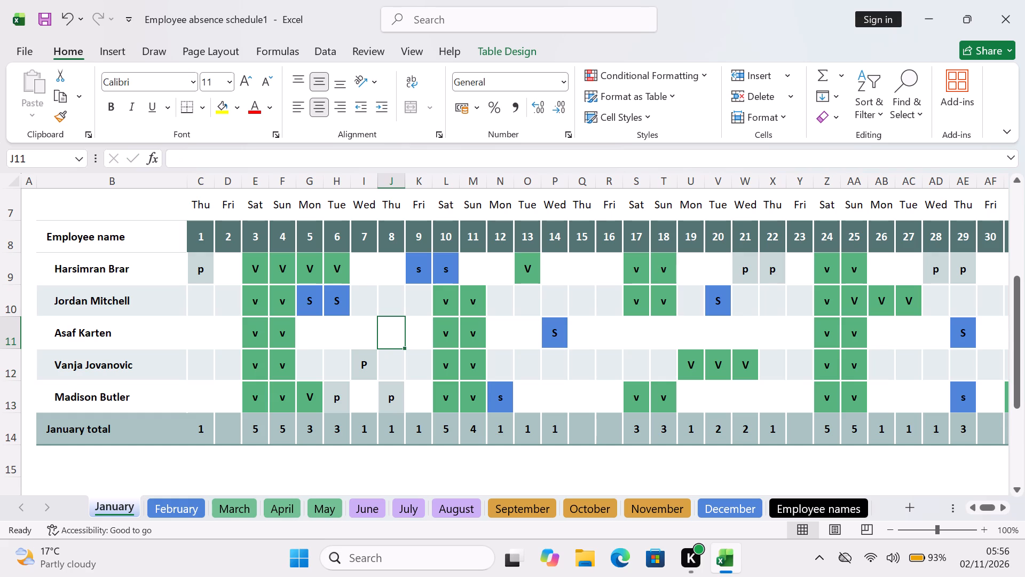
{"action": "key", "text": "p"}
{"action": "key", "text": "Right"}
Enter p for January 1 in the third employee's row (row 11).
{"action": "key", "text": "Right"}
{"action": "key", "text": "Left"}
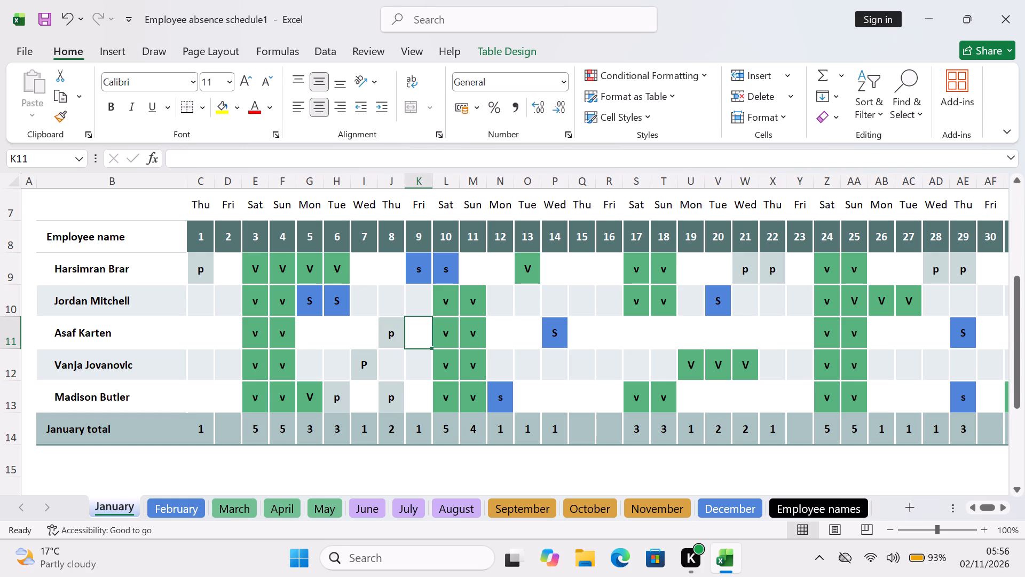
{"action": "key", "text": "Left"}
{"action": "key", "text": "Left"}
{"action": "key", "text": "Left"}
{"action": "key", "text": "Left"}
{"action": "key", "text": "Left"}
{"action": "key", "text": "Left"}
{"action": "key", "text": "Left"}
{"action": "key", "text": "Left"}
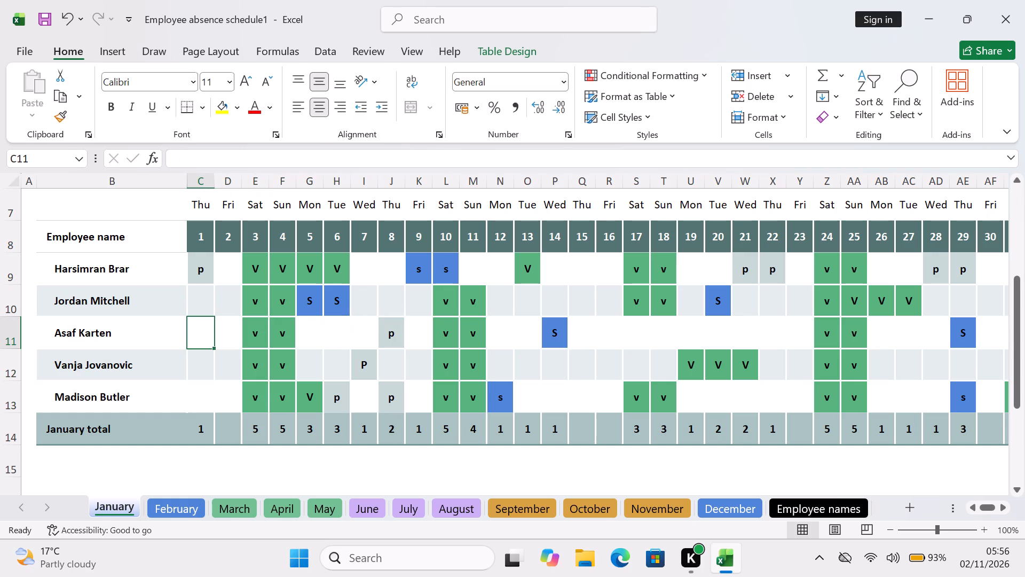
{"action": "key", "text": "p"}
{"action": "key", "text": "Up"}
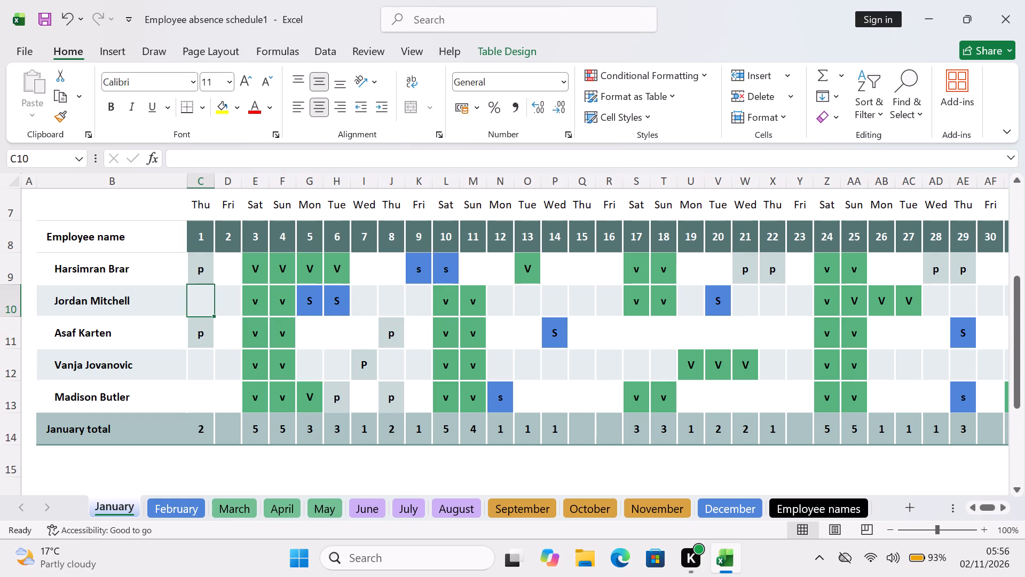
Enter p for January 1 in the fifth employee's row (row 13).
{"action": "key", "text": "Down"}
{"action": "key", "text": "Down"}
{"action": "key", "text": "Down"}
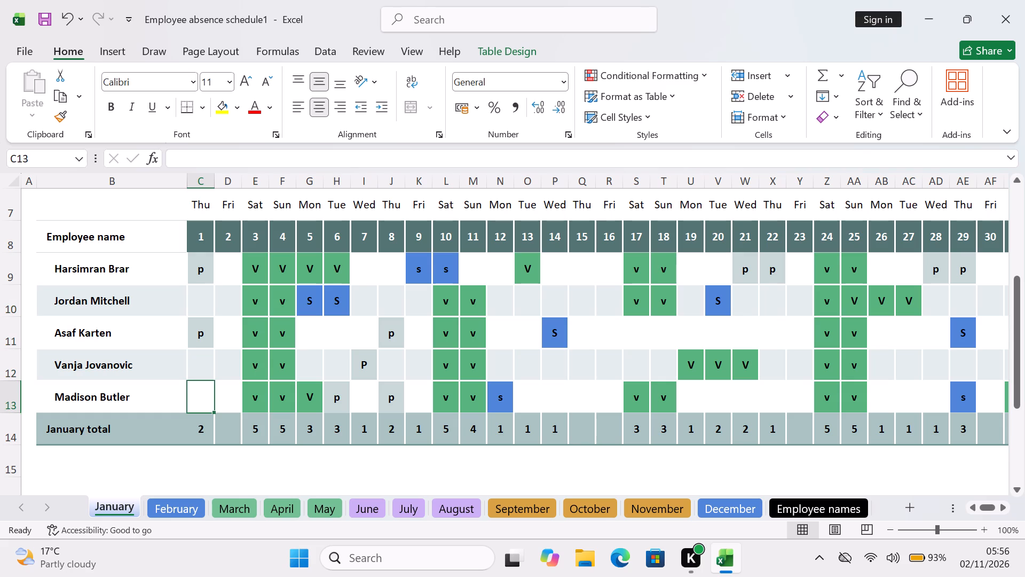
{"action": "key", "text": "p"}
{"action": "key", "text": "Right"}
Enter p for January 14 in the fifth employee's row (row 13).
{"action": "key", "text": "Right"}
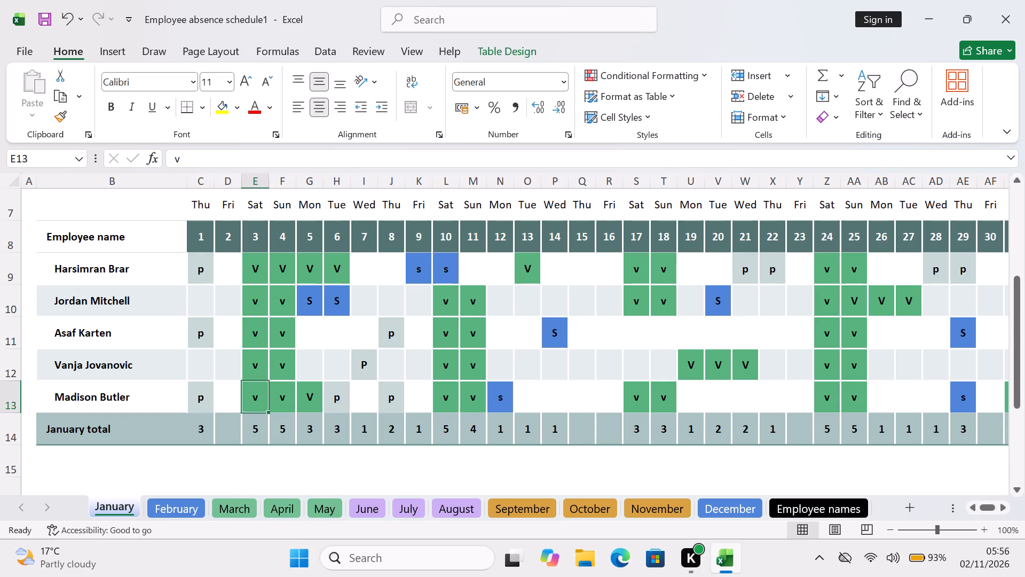
{"action": "key", "text": "Right"}
{"action": "key", "text": "Right"}
{"action": "key", "text": "Right"}
{"action": "key", "text": "Right"}
{"action": "key", "text": "Right"}
{"action": "key", "text": "Right"}
{"action": "key", "text": "Right"}
{"action": "key", "text": "Right"}
{"action": "key", "text": "Right"}
{"action": "key", "text": "Right"}
{"action": "key", "text": "Right"}
{"action": "key", "text": "Left"}
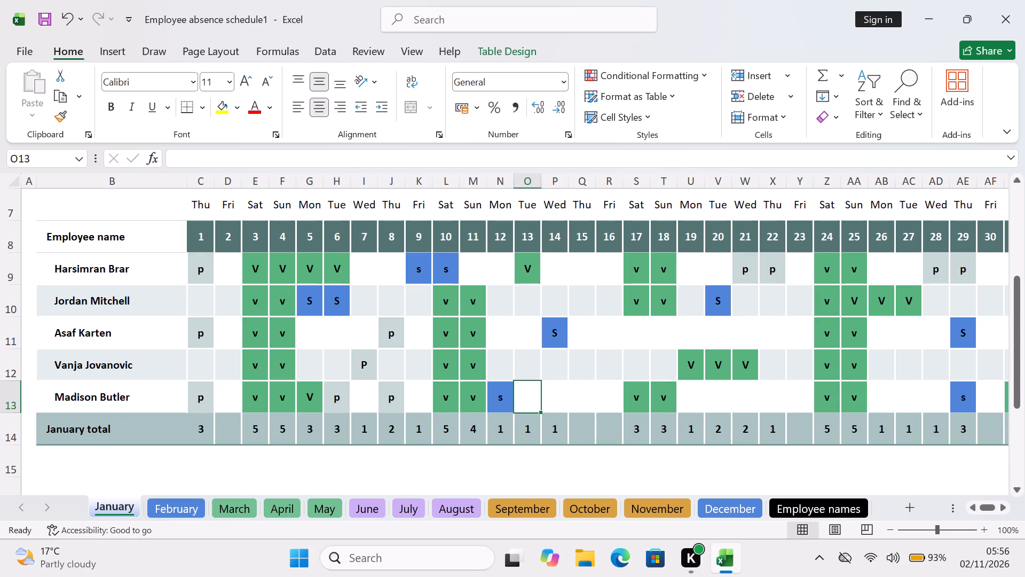
{"action": "key", "text": "Right"}
{"action": "key", "text": "p"}
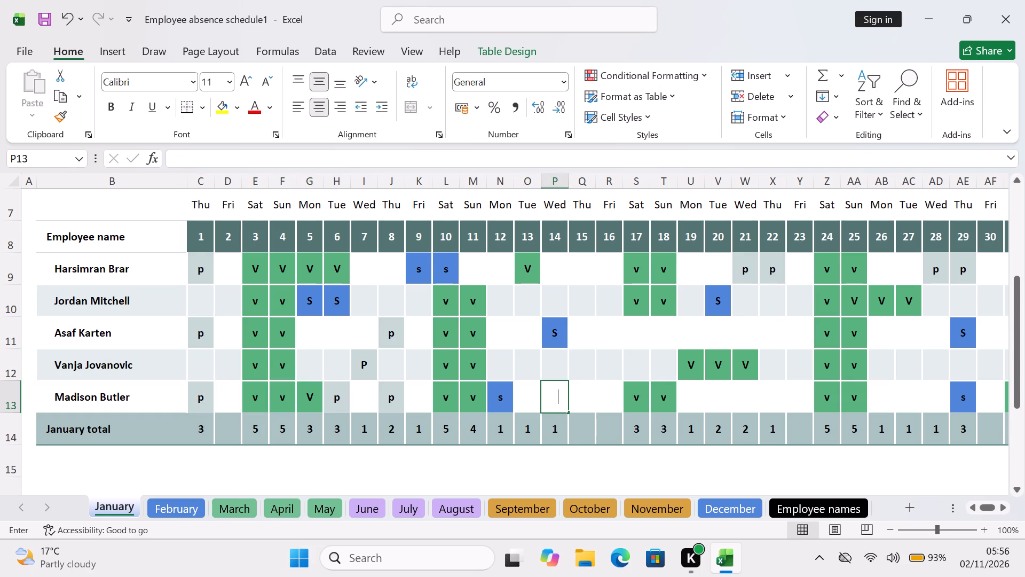
{"action": "key", "text": "Up"}
{"action": "key", "text": "Up"}
{"action": "key", "text": "Up"}
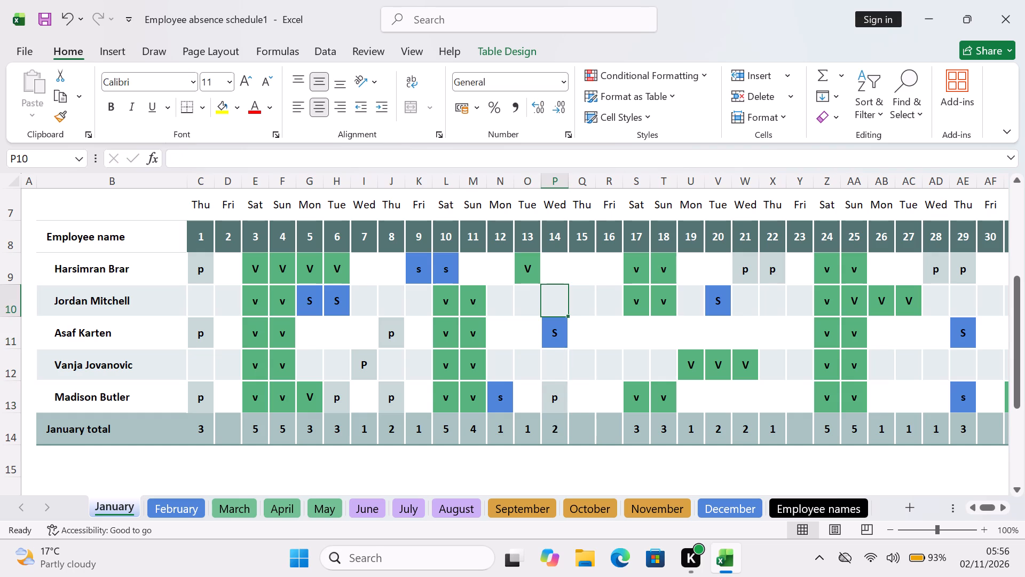
Enter p for January 14 in the second employee's row (row 10).
{"action": "key", "text": "p"}
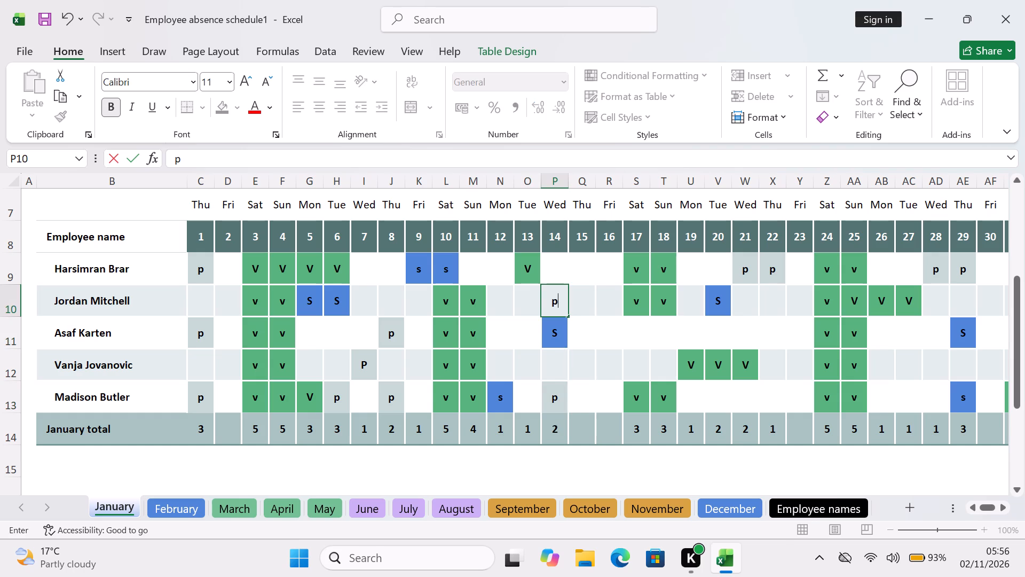
{"action": "key", "text": "Right"}
Enter p for January 22 and January 21 in the fifth employee's row (row 13).
{"action": "key", "text": "Right"}
{"action": "key", "text": "Right"}
{"action": "key", "text": "Right"}
{"action": "key", "text": "Right"}
{"action": "key", "text": "Right"}
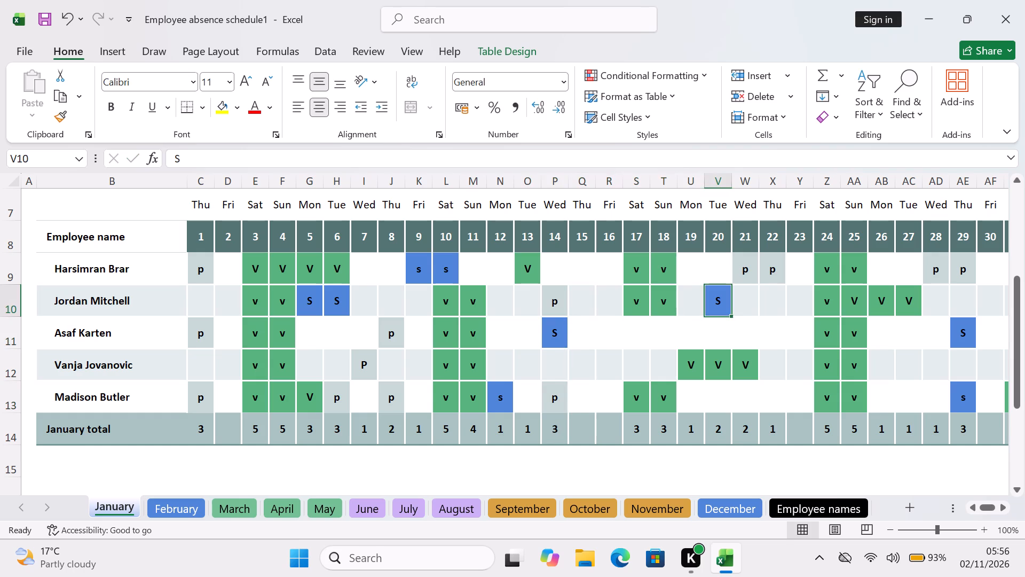
{"action": "key", "text": "Down"}
{"action": "key", "text": "Down"}
{"action": "key", "text": "Down"}
{"action": "key", "text": "Right"}
{"action": "key", "text": "Right"}
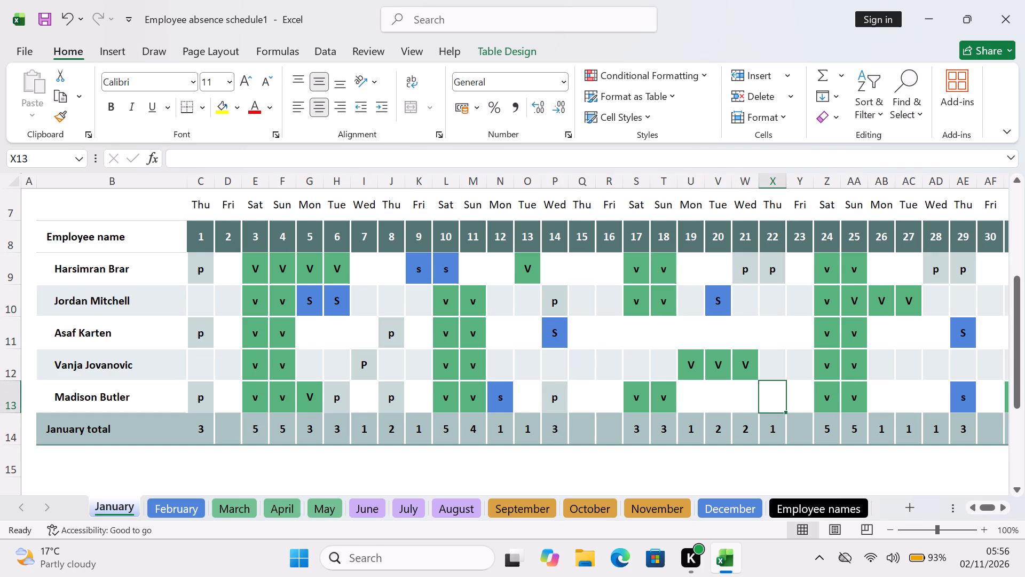
{"action": "key", "text": "p"}
{"action": "key", "text": "Left"}
{"action": "key", "text": "p"}
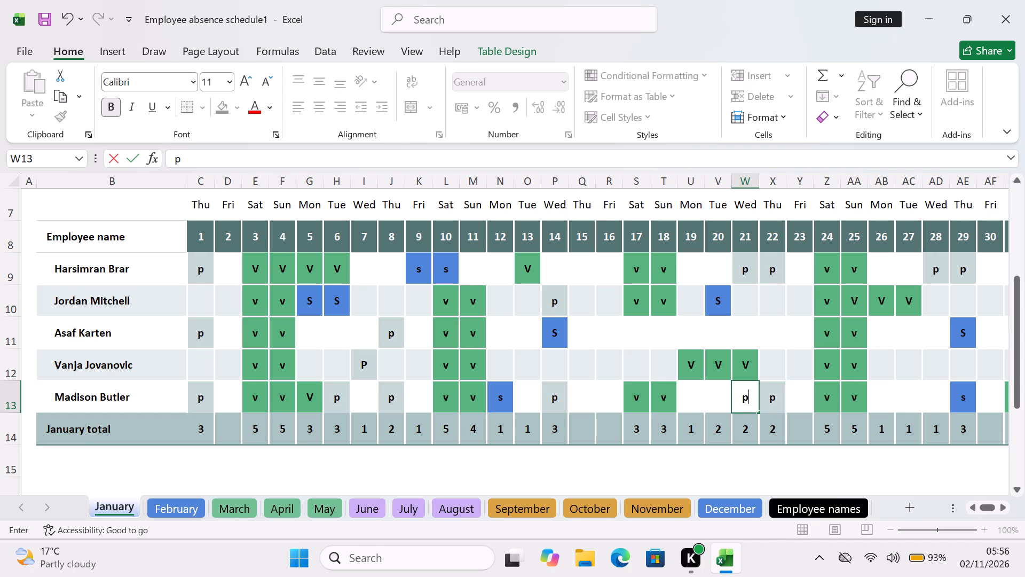
{"action": "key", "text": "Right"}
Set the calendar year in cell AH6 of the January sheet to 2023.
{"action": "key", "text": "Right"}
{"action": "key", "text": "Right"}
{"action": "key", "text": "Right"}
{"action": "key", "text": "Right"}
{"action": "key", "text": "Right"}
{"action": "key", "text": "Left"}
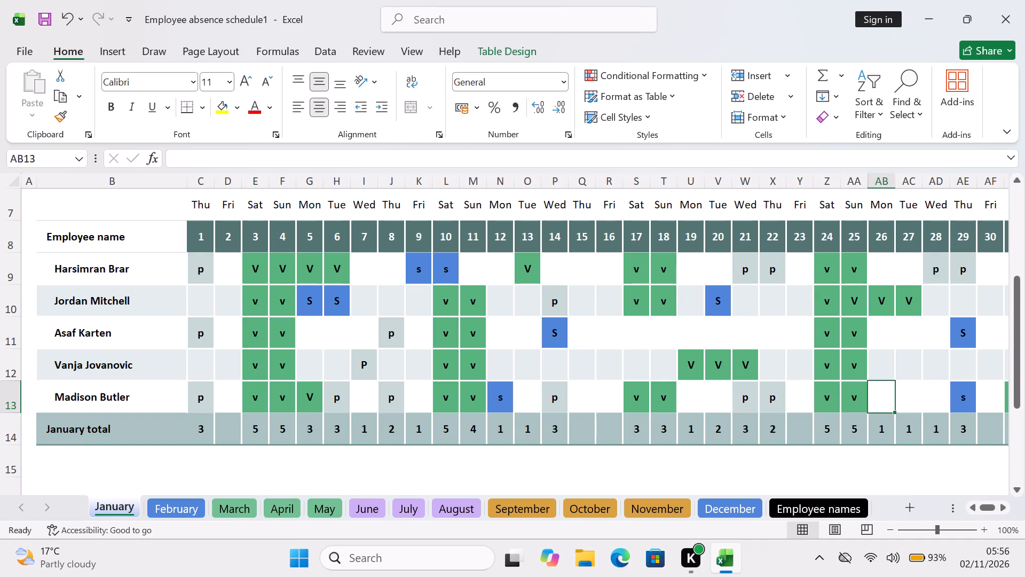
{"action": "key", "text": "Left"}
{"action": "key", "text": "Left"}
{"action": "key", "text": "Left"}
{"action": "key", "text": "Left"}
{"action": "key", "text": "Left"}
{"action": "key", "text": "Left"}
{"action": "key", "text": "Left"}
{"action": "key", "text": "Left"}
{"action": "key", "text": "Left"}
{"action": "key", "text": "Left"}
{"action": "key", "text": "Left"}
{"action": "key", "text": "Left"}
{"action": "key", "text": "Left"}
{"action": "key", "text": "Left"}
{"action": "key", "text": "Left"}
{"action": "key", "text": "Left"}
{"action": "key", "text": "Left"}
{"action": "key", "text": "Left"}
{"action": "key", "text": "Left"}
{"action": "key", "text": "Left"}
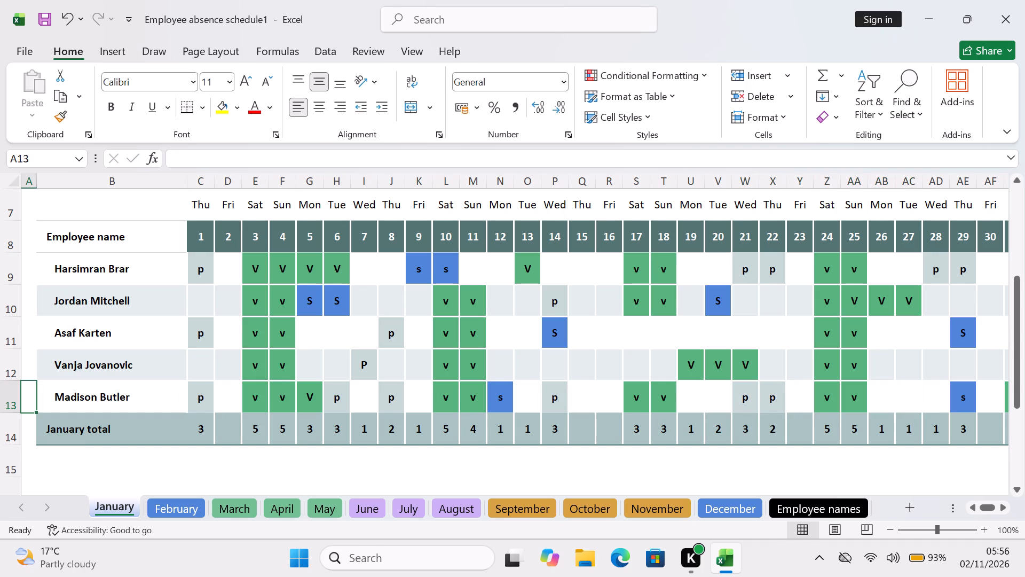
{"action": "key", "text": "Up"}
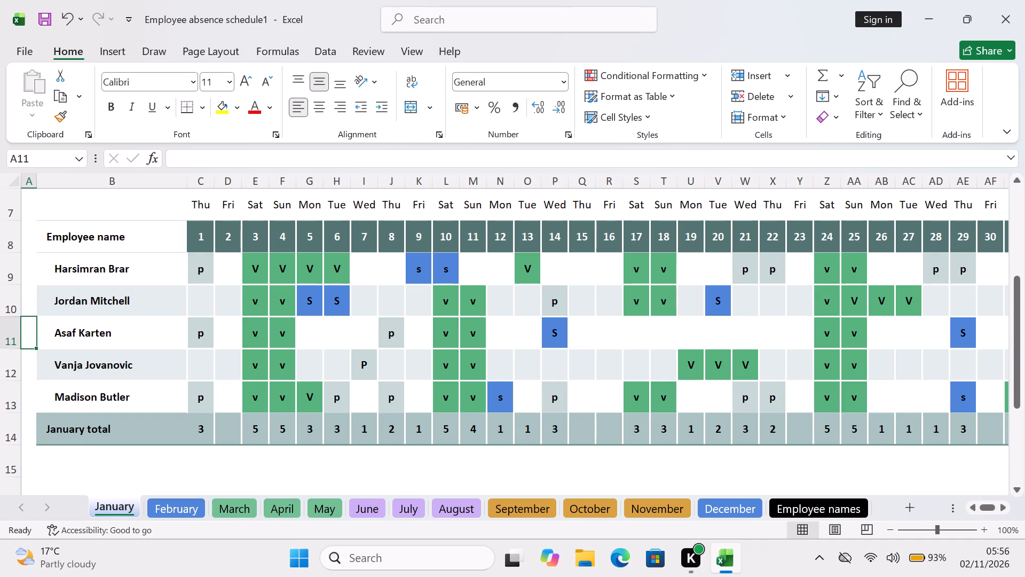
{"action": "key", "text": "Up"}
{"action": "key", "text": "Up"}
{"action": "key", "text": "Up"}
{"action": "key", "text": "Up"}
{"action": "key", "text": "Up"}
{"action": "key", "text": "Up"}
{"action": "key", "text": "Up"}
{"action": "key", "text": "Up"}
{"action": "key", "text": "Up"}
{"action": "key", "text": "Up"}
{"action": "key", "text": "Up"}
{"action": "key", "text": "Up"}
{"action": "key", "text": "Right"}
{"action": "key", "text": "Right"}
{"action": "key", "text": "Right"}
{"action": "key", "text": "Right"}
{"action": "key", "text": "Right"}
{"action": "key", "text": "Right"}
{"action": "key", "text": "Right"}
{"action": "key", "text": "Right"}
{"action": "key", "text": "Right"}
{"action": "key", "text": "Right"}
{"action": "key", "text": "Right"}
{"action": "key", "text": "Right"}
{"action": "key", "text": "Right"}
{"action": "key", "text": "Right"}
{"action": "key", "text": "Right"}
{"action": "key", "text": "Right"}
{"action": "key", "text": "Right"}
{"action": "key", "text": "Right"}
{"action": "key", "text": "Right"}
{"action": "key", "text": "Right"}
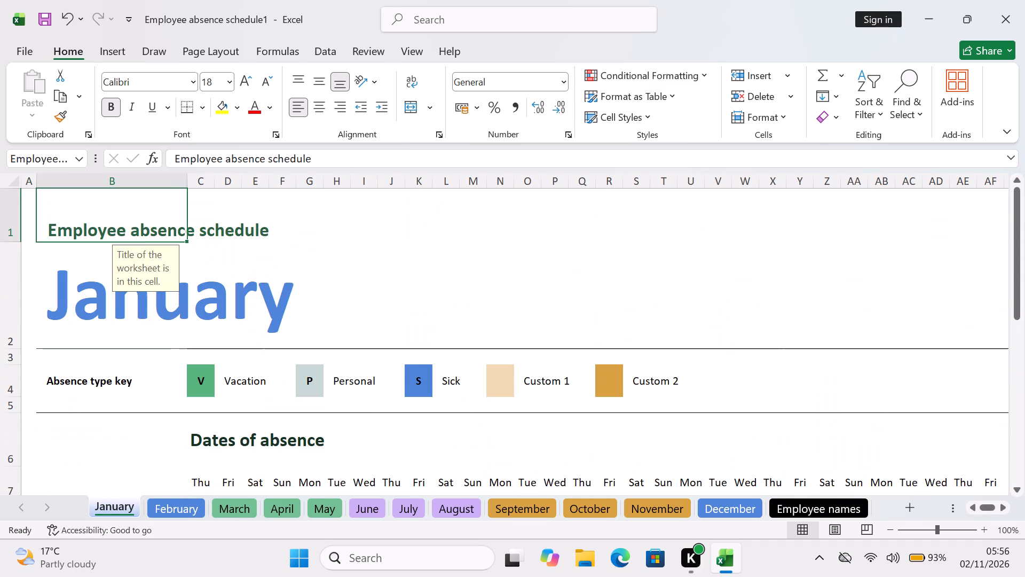
{"action": "key", "text": "Up"}
{"action": "key", "text": "Up"}
{"action": "key", "text": "Down"}
{"action": "key", "text": "Down"}
{"action": "key", "text": "Down"}
{"action": "key", "text": "Down"}
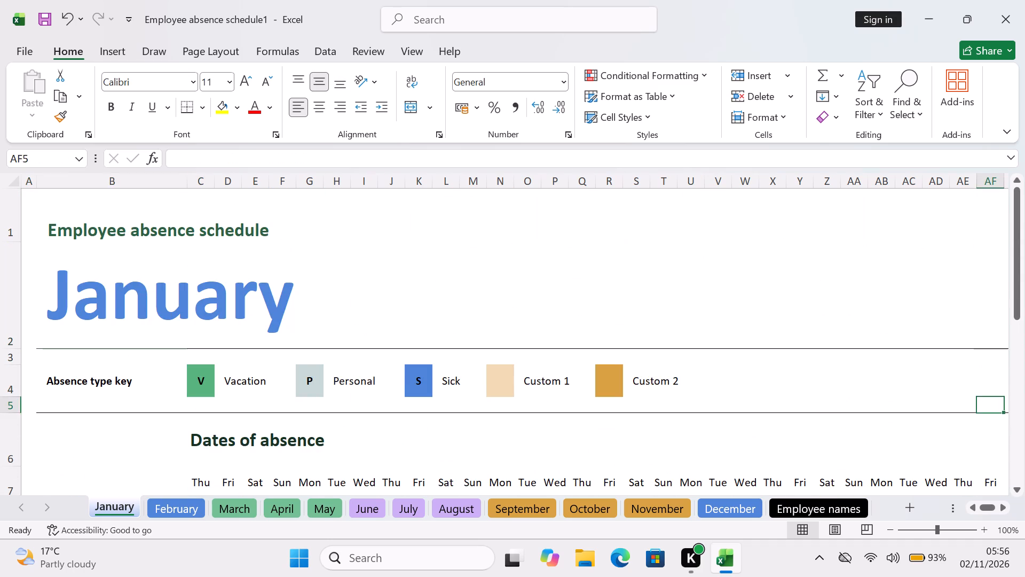
{"action": "key", "text": "Down"}
{"action": "key", "text": "Right"}
{"action": "key", "text": "BackSpace"}
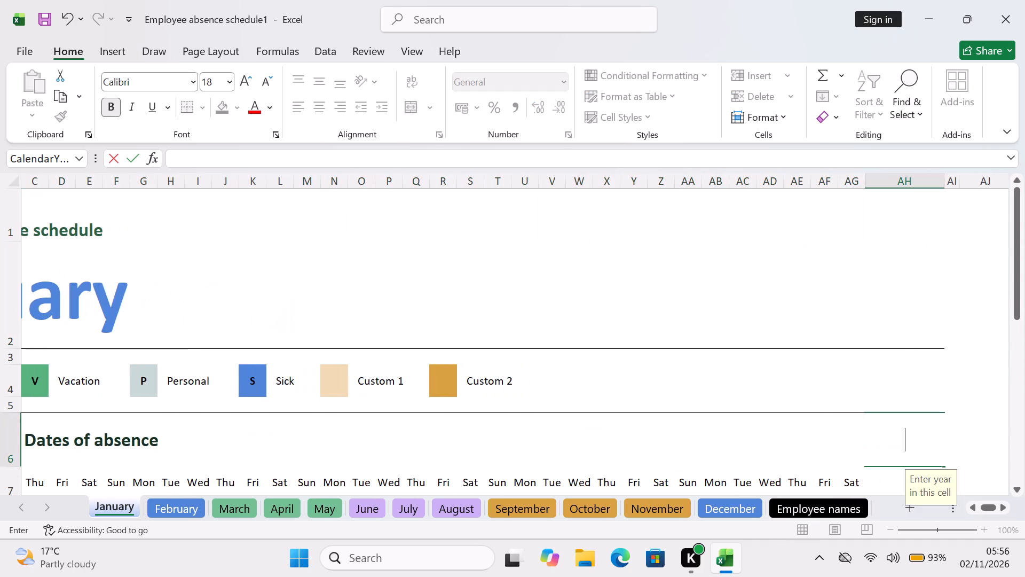
{"action": "key", "text": "2"}
{"action": "type", "text": "024"}
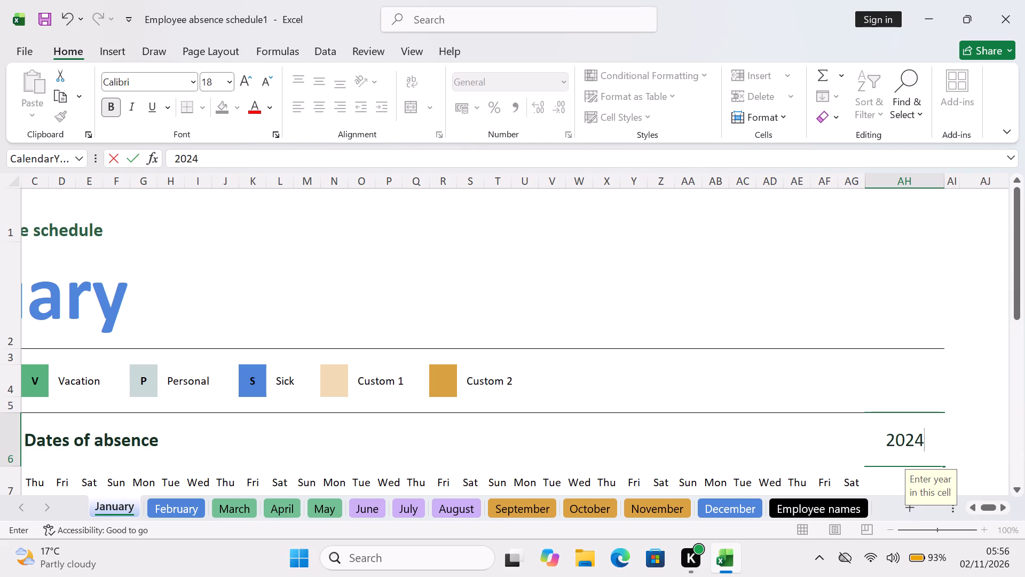
{"action": "key", "text": "BackSpace"}
{"action": "key", "text": "3"}
{"action": "key", "text": "Down"}
Review January's total days column and totals row, check the February sheet, and return to the January sheet.
{"action": "key", "text": "Down"}
{"action": "key", "text": "Down"}
{"action": "key", "text": "Down"}
{"action": "key", "text": "Down"}
{"action": "key", "text": "Down"}
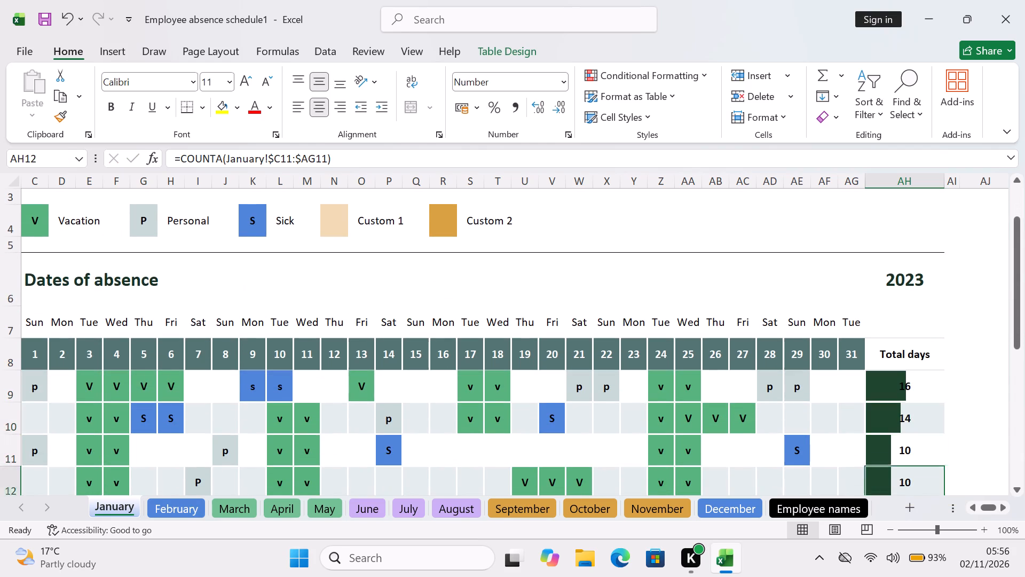
{"action": "key", "text": "Down"}
{"action": "key", "text": "Down"}
{"action": "key", "text": "Down"}
{"action": "key", "text": "Down"}
{"action": "key", "text": "Down"}
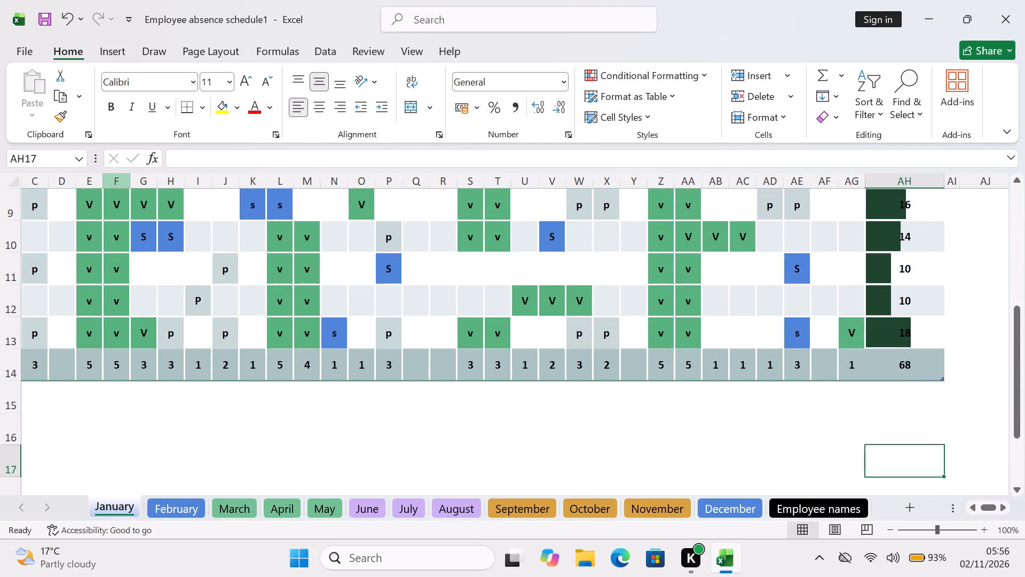
{"action": "left_click", "coordinate": [169, 502]}
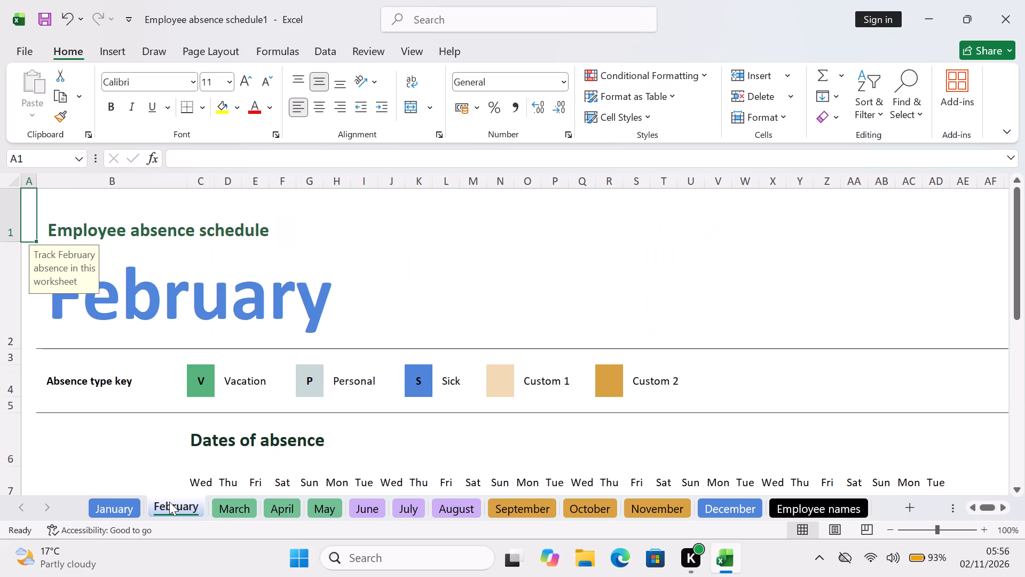
{"action": "left_click", "coordinate": [133, 489]}
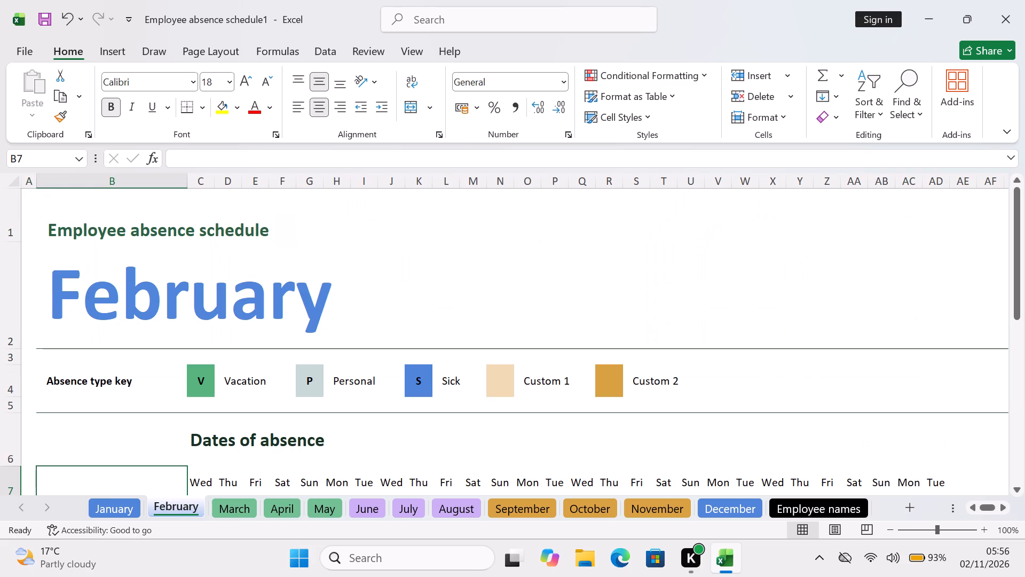
{"action": "left_click", "coordinate": [132, 497]}
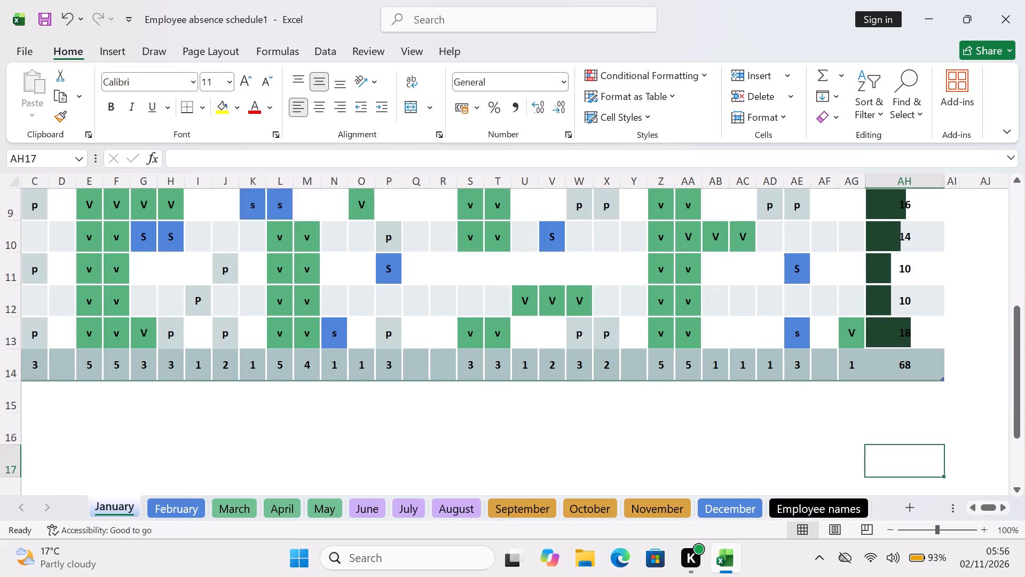
Set the January total row's function to Count for the blank totals of days 30, 23, 16 and 15.
{"action": "left_click", "coordinate": [830, 365]}
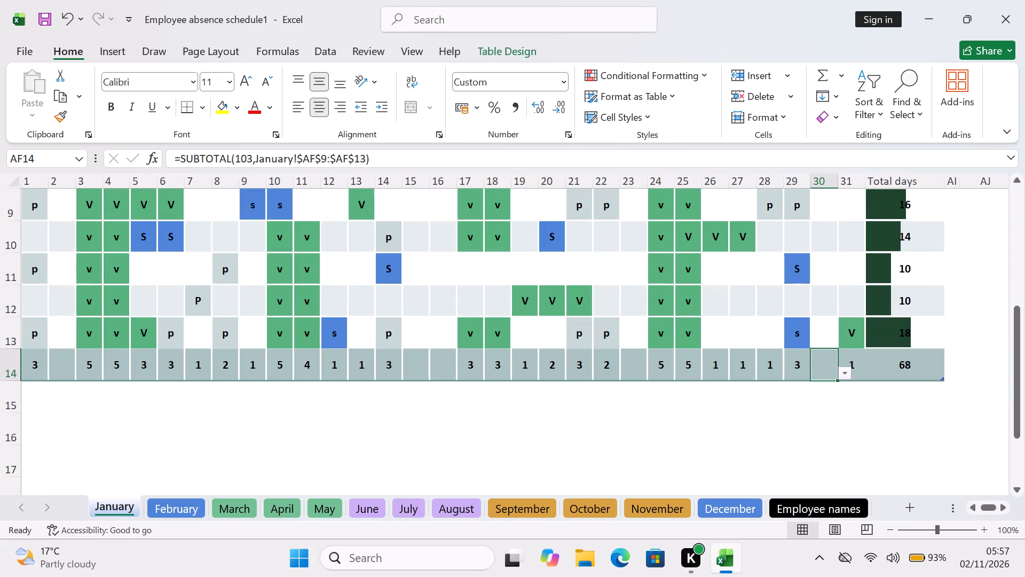
{"action": "left_click", "coordinate": [845, 370]}
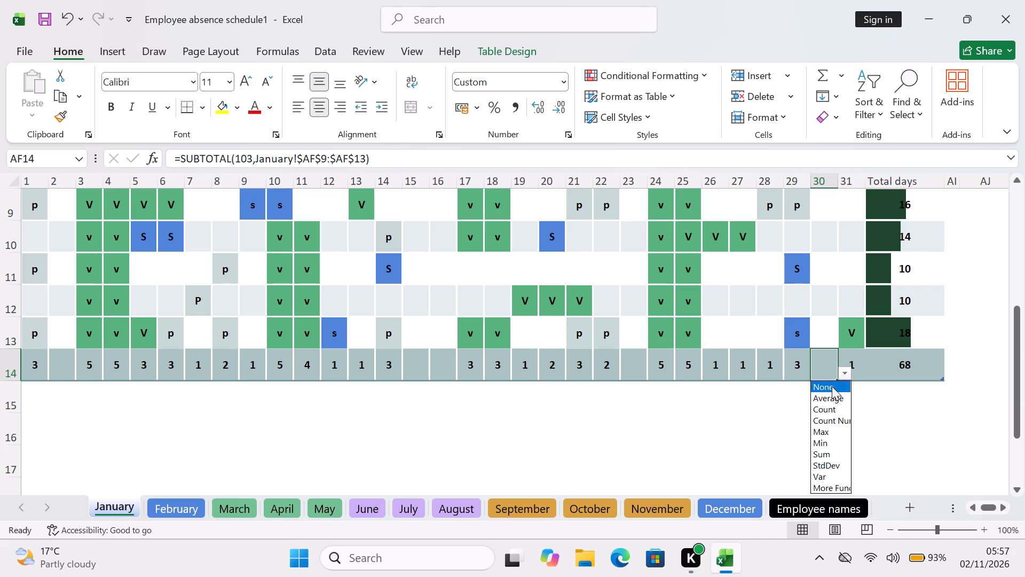
{"action": "left_click", "coordinate": [831, 408]}
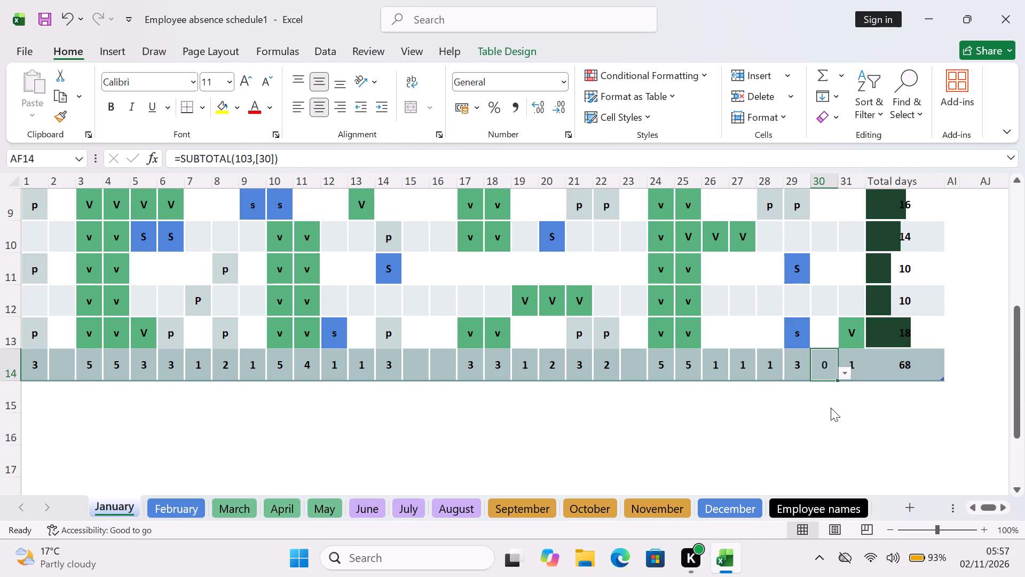
{"action": "left_click", "coordinate": [643, 377]}
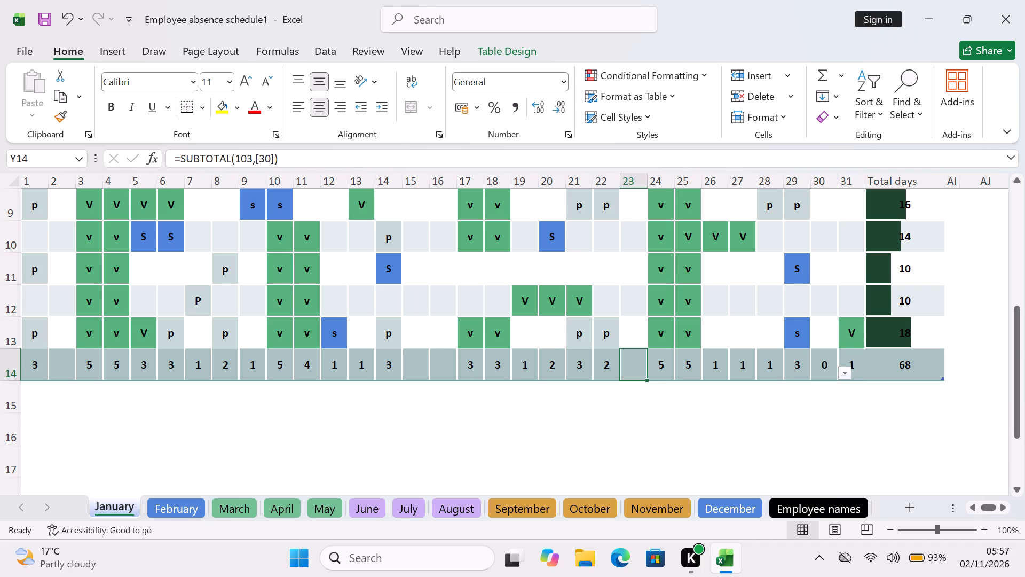
{"action": "left_click", "coordinate": [653, 374]}
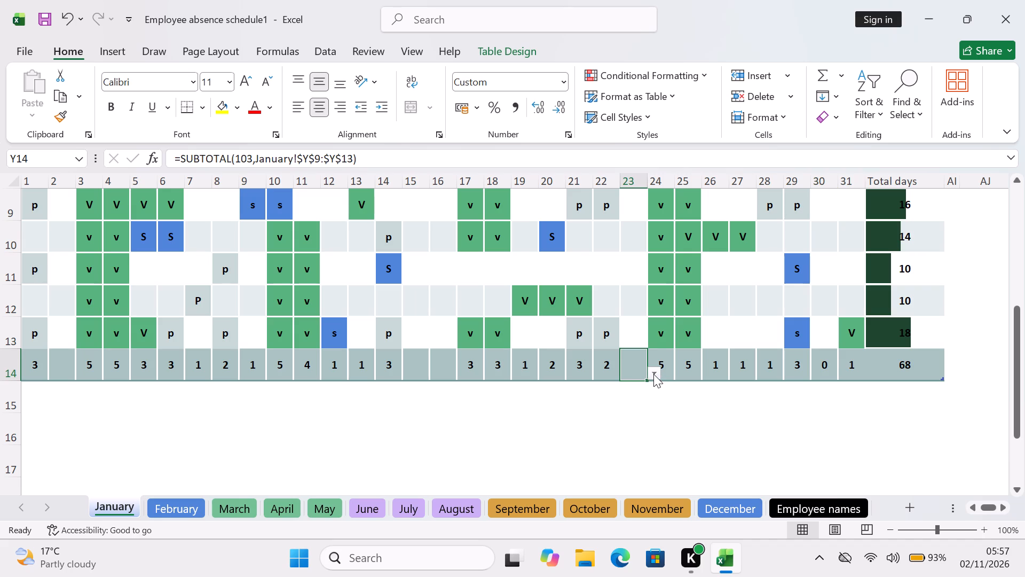
{"action": "left_click", "coordinate": [637, 410]}
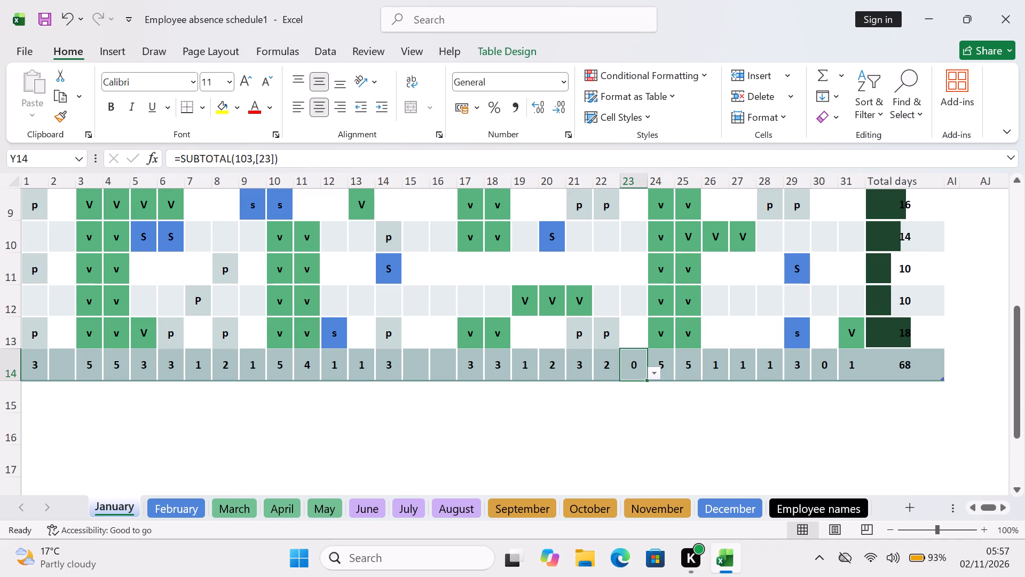
{"action": "left_click", "coordinate": [447, 360]}
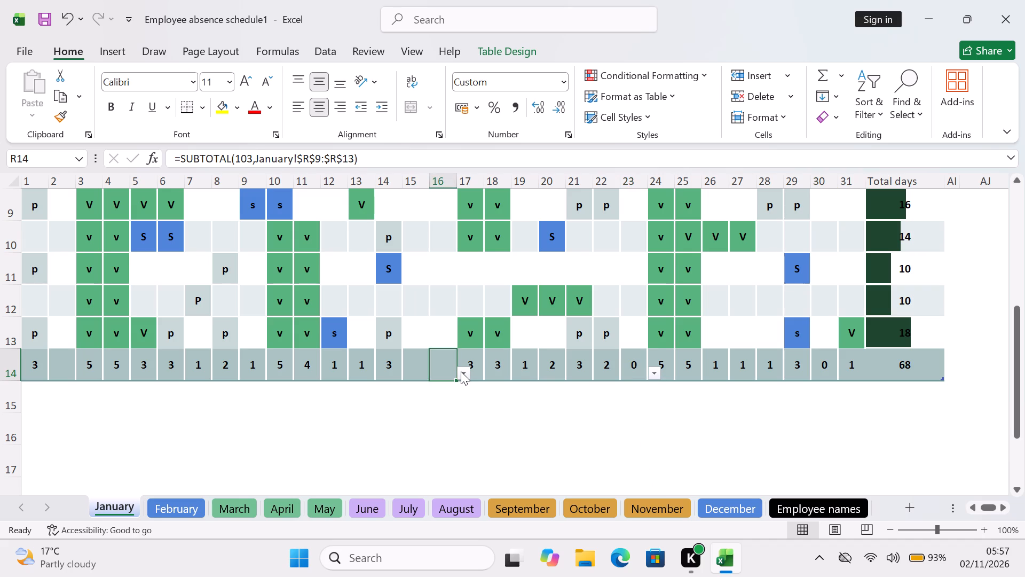
{"action": "left_click", "coordinate": [461, 371]}
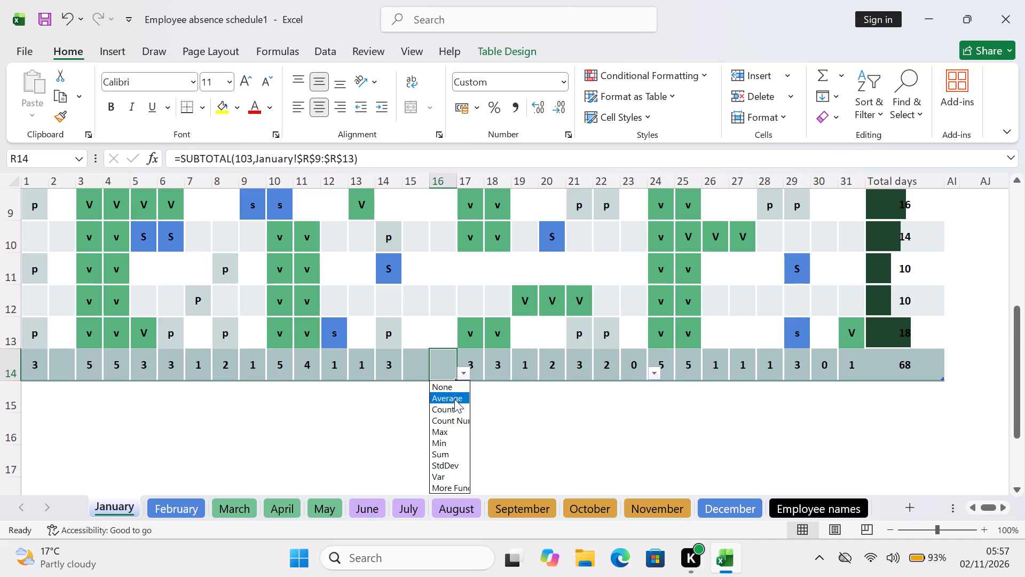
{"action": "left_click", "coordinate": [455, 404]}
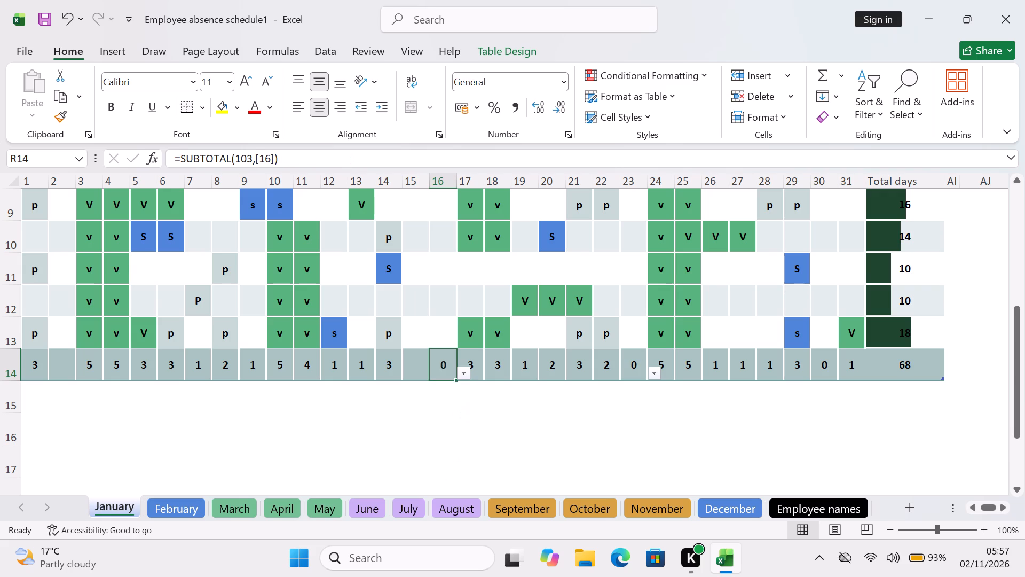
{"action": "left_click", "coordinate": [415, 370]}
{"action": "left_click_drag", "start_coordinate": [415, 370], "coordinate": [436, 371]}
{"action": "left_click", "coordinate": [436, 371]}
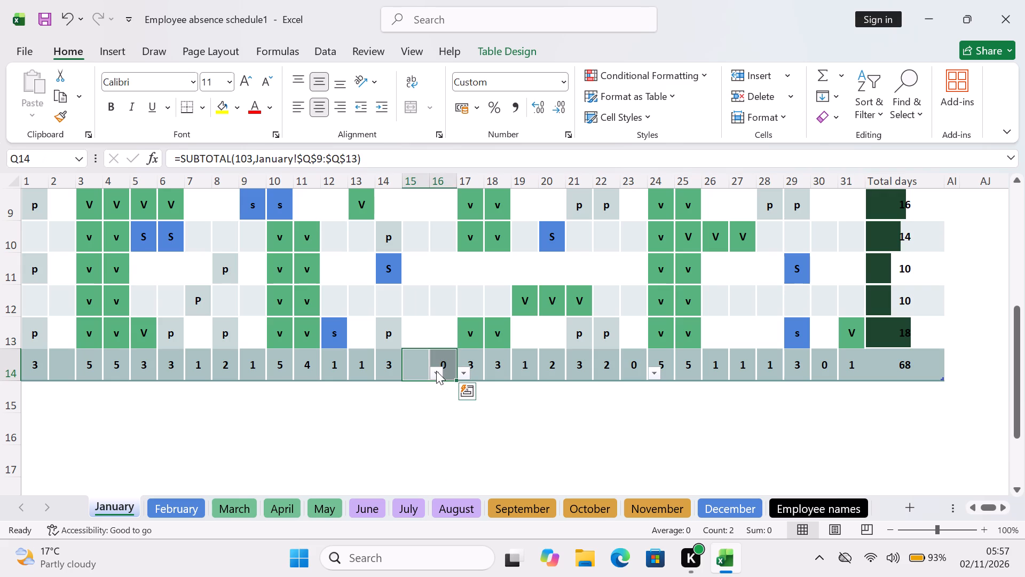
{"action": "left_click", "coordinate": [425, 406]}
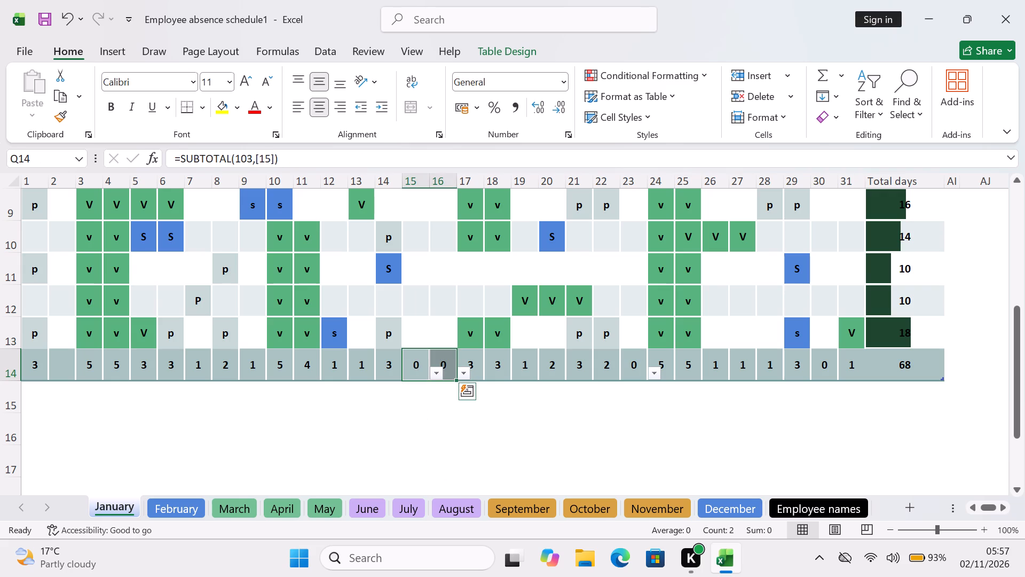
Set the January total row's function to Count for the blank total of day 2.
{"action": "key", "text": "Left"}
{"action": "key", "text": "Left"}
{"action": "key", "text": "Left"}
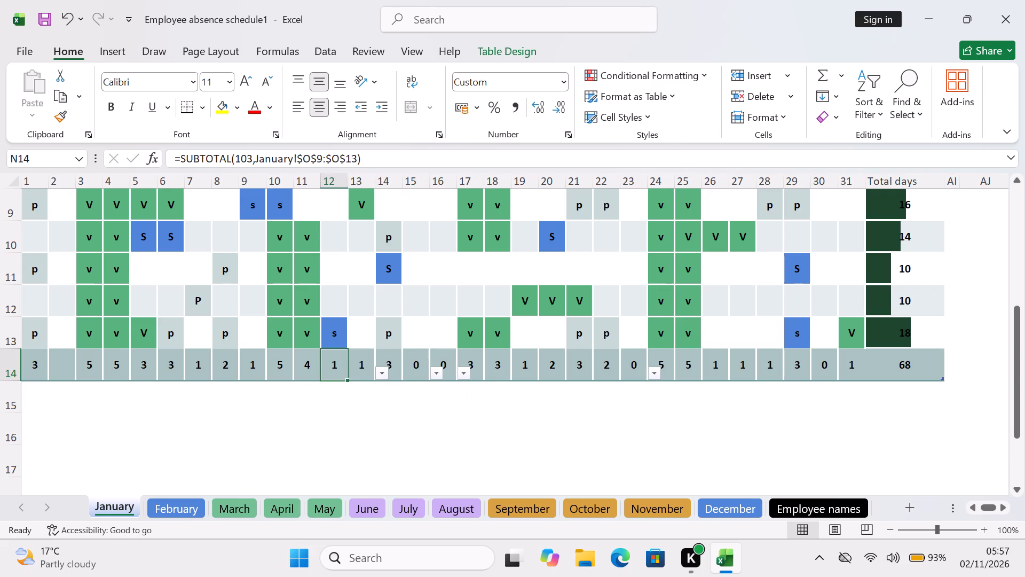
{"action": "key", "text": "Left"}
{"action": "key", "text": "Left"}
{"action": "key", "text": "Left"}
{"action": "key", "text": "Left"}
{"action": "key", "text": "Left"}
{"action": "key", "text": "Left"}
{"action": "key", "text": "Left"}
{"action": "key", "text": "Left"}
{"action": "key", "text": "Left"}
{"action": "key", "text": "Left"}
{"action": "key", "text": "Left"}
{"action": "key", "text": "Left"}
{"action": "key", "text": "Left"}
{"action": "key", "text": "Left"}
{"action": "key", "text": "Left"}
{"action": "key", "text": "Left"}
{"action": "key", "text": "Left"}
{"action": "key", "text": "Left"}
{"action": "key", "text": "Left"}
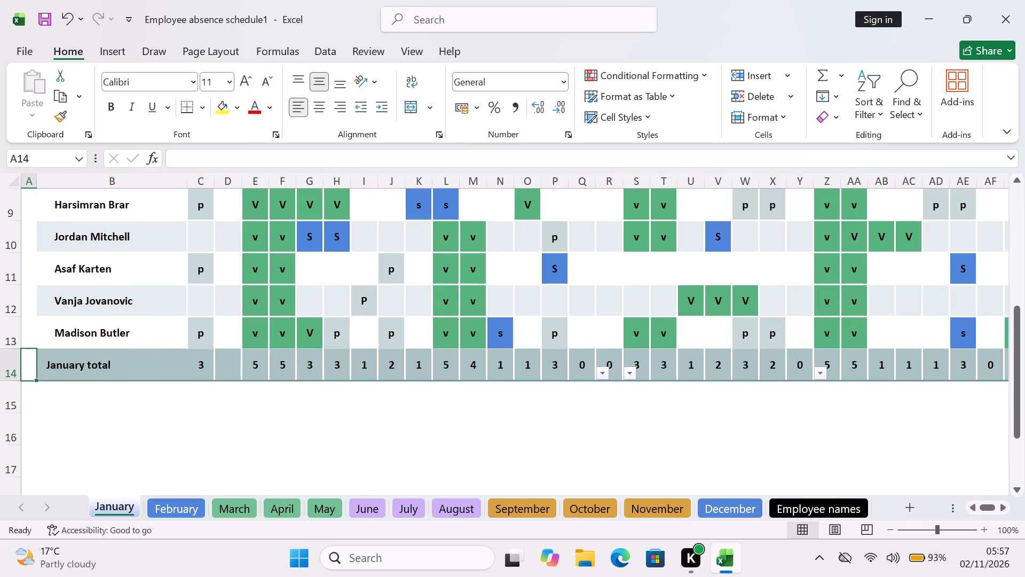
{"action": "key", "text": "Right"}
{"action": "key", "text": "Right"}
{"action": "key", "text": "Right"}
{"action": "key", "text": "Right"}
{"action": "key", "text": "Left"}
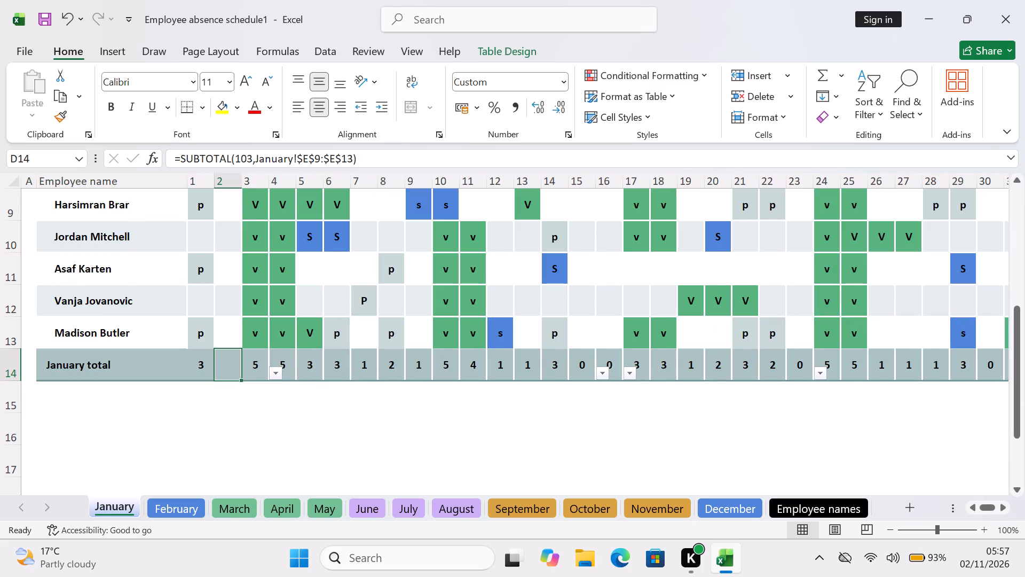
{"action": "scroll", "coordinate": [376, 369], "scroll_direction": "left", "scroll_amount": 1}
{"action": "left_click", "coordinate": [249, 373]}
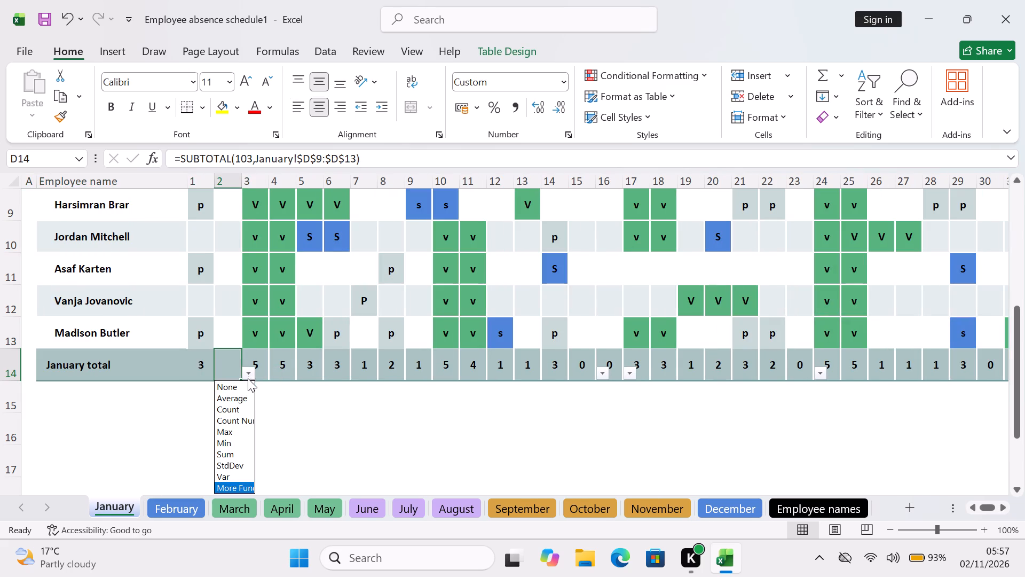
{"action": "left_click", "coordinate": [241, 407]}
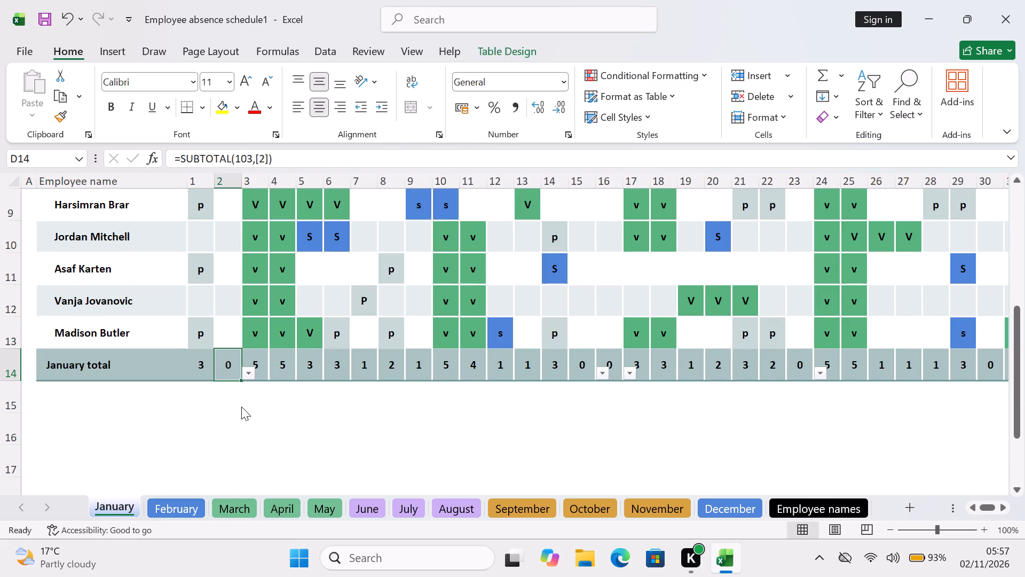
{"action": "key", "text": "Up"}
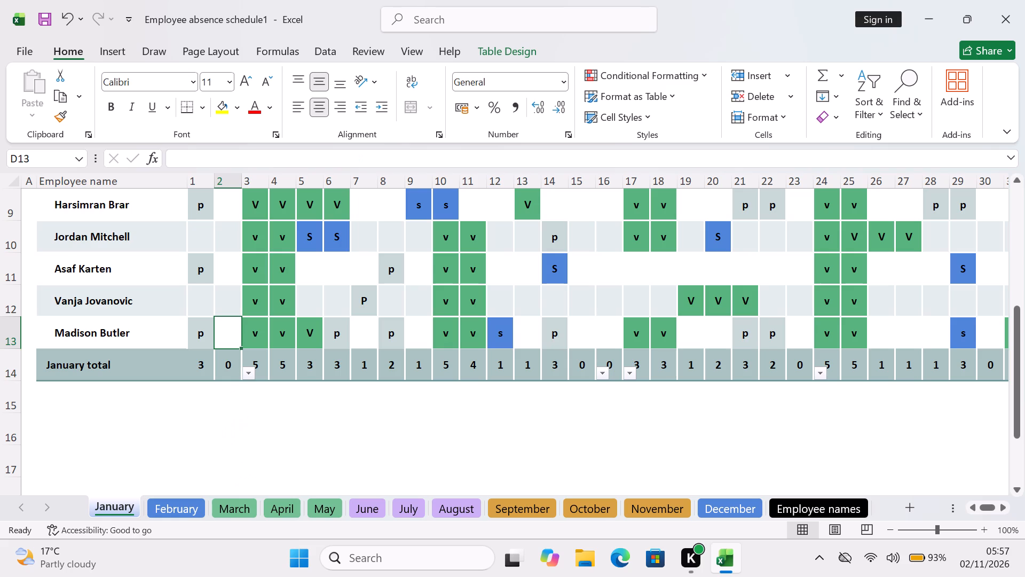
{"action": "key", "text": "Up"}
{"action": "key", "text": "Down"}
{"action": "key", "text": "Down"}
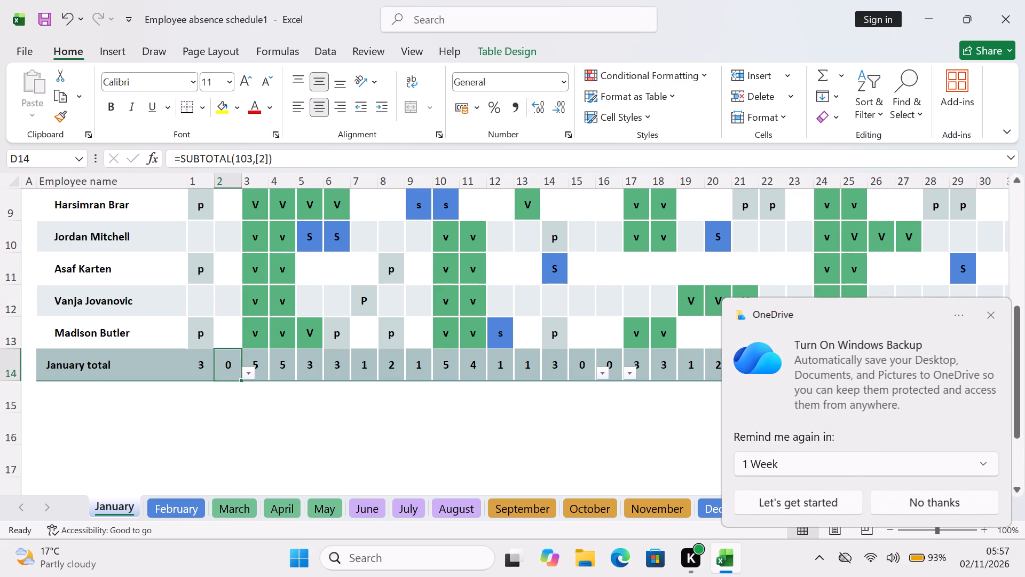
Dismiss the OneDrive backup reminder.
{"action": "left_click", "coordinate": [991, 314]}
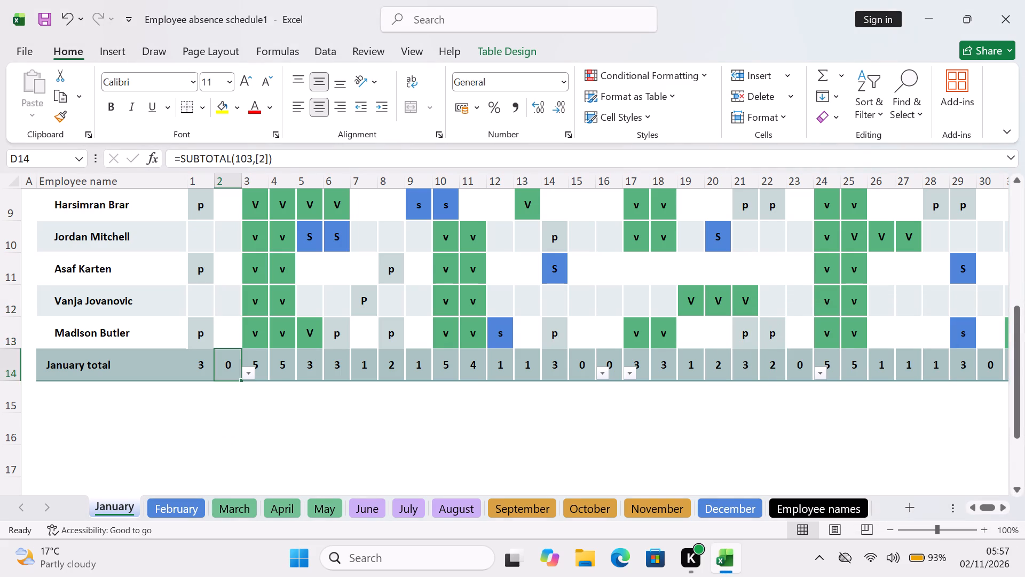
Examine January's totals row through day 31 and total days, along with the calendar header and absence rows above it.
{"action": "key", "text": "Right"}
{"action": "key", "text": "Right"}
{"action": "key", "text": "Right"}
{"action": "key", "text": "Right"}
{"action": "key", "text": "Right"}
{"action": "key", "text": "Right"}
{"action": "key", "text": "Right"}
{"action": "key", "text": "Right"}
{"action": "key", "text": "Right"}
{"action": "key", "text": "Right"}
{"action": "key", "text": "Right"}
{"action": "key", "text": "Right"}
{"action": "key", "text": "Right"}
{"action": "key", "text": "Right"}
{"action": "key", "text": "Right"}
{"action": "key", "text": "Right"}
{"action": "key", "text": "Right"}
{"action": "key", "text": "Right"}
{"action": "key", "text": "Right"}
{"action": "key", "text": "Right"}
{"action": "key", "text": "Right"}
{"action": "key", "text": "Right"}
{"action": "key", "text": "Right"}
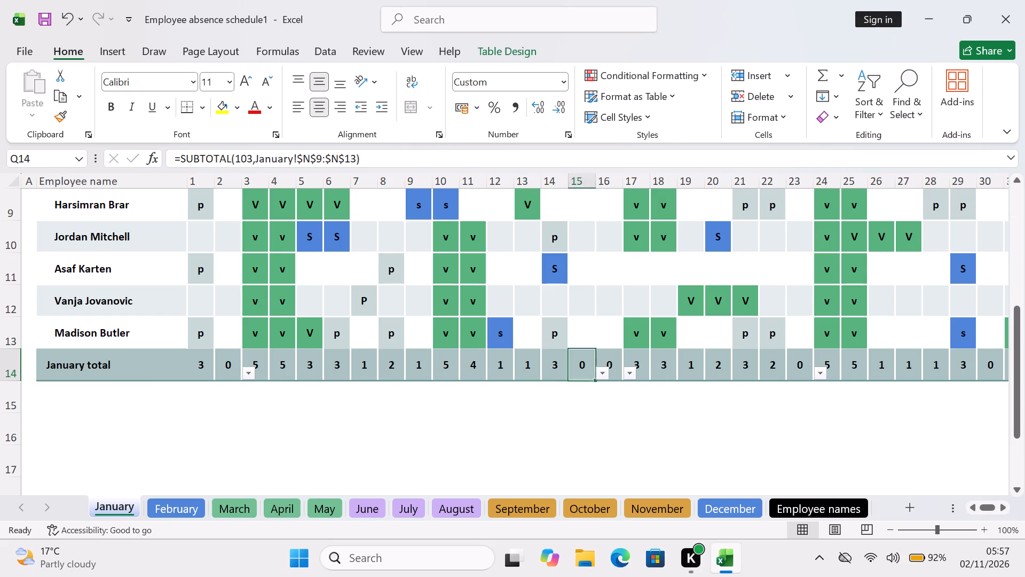
{"action": "key", "text": "Left"}
{"action": "key", "text": "Left"}
{"action": "key", "text": "Left"}
{"action": "key", "text": "Left"}
{"action": "key", "text": "Left"}
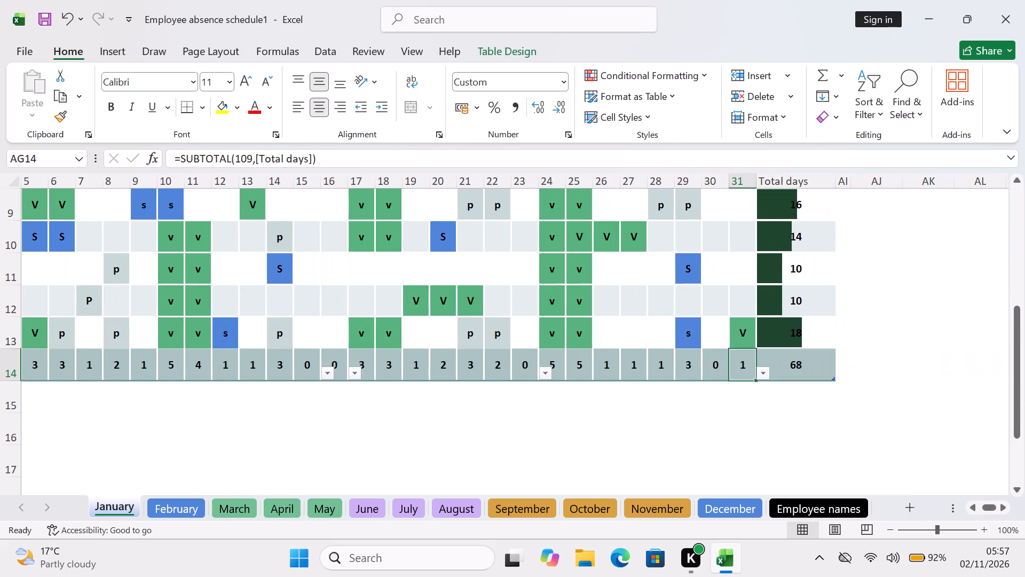
{"action": "key", "text": "Left"}
{"action": "key", "text": "Left"}
{"action": "key", "text": "Up"}
{"action": "key", "text": "Up"}
{"action": "key", "text": "Up"}
{"action": "key", "text": "Up"}
{"action": "key", "text": "Up"}
{"action": "key", "text": "Up"}
{"action": "key", "text": "Up"}
{"action": "key", "text": "Up"}
{"action": "key", "text": "Up"}
{"action": "key", "text": "Up"}
{"action": "key", "text": "Up"}
{"action": "key", "text": "Up"}
{"action": "key", "text": "Up"}
{"action": "key", "text": "Up"}
{"action": "key", "text": "Up"}
{"action": "key", "text": "Up"}
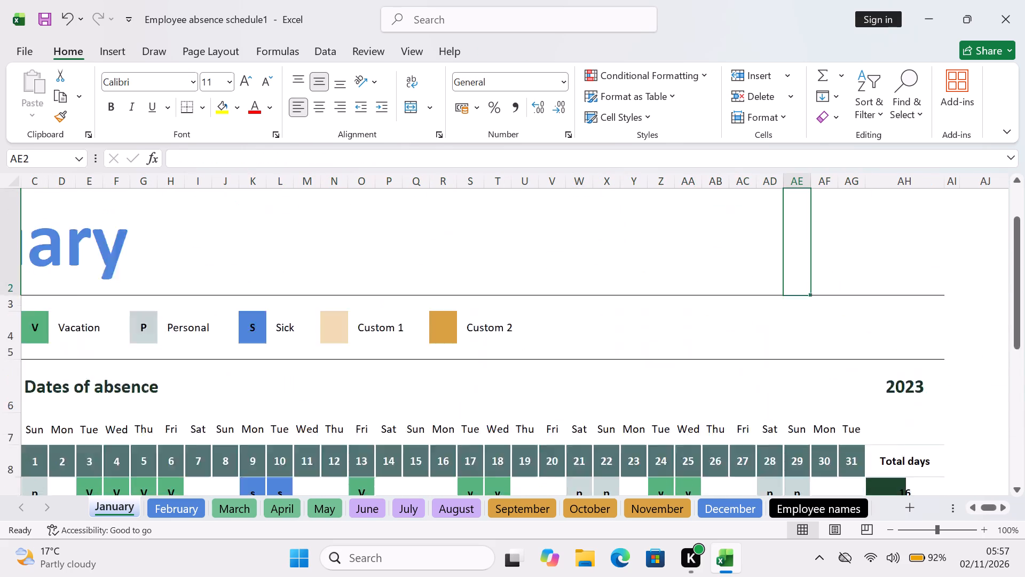
{"action": "key", "text": "Down"}
{"action": "key", "text": "Down"}
{"action": "key", "text": "Down"}
{"action": "key", "text": "Down"}
{"action": "key", "text": "Down"}
{"action": "key", "text": "Down"}
{"action": "key", "text": "Down"}
{"action": "key", "text": "Down"}
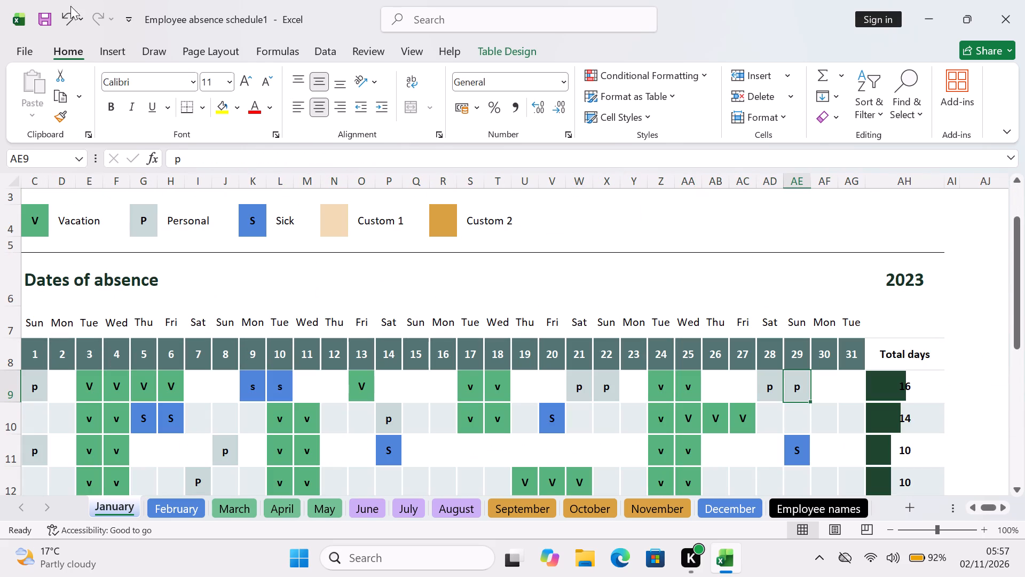
Save the workbook in the Documents folder as Employee absence schedule 2023.
{"action": "left_click", "coordinate": [49, 18]}
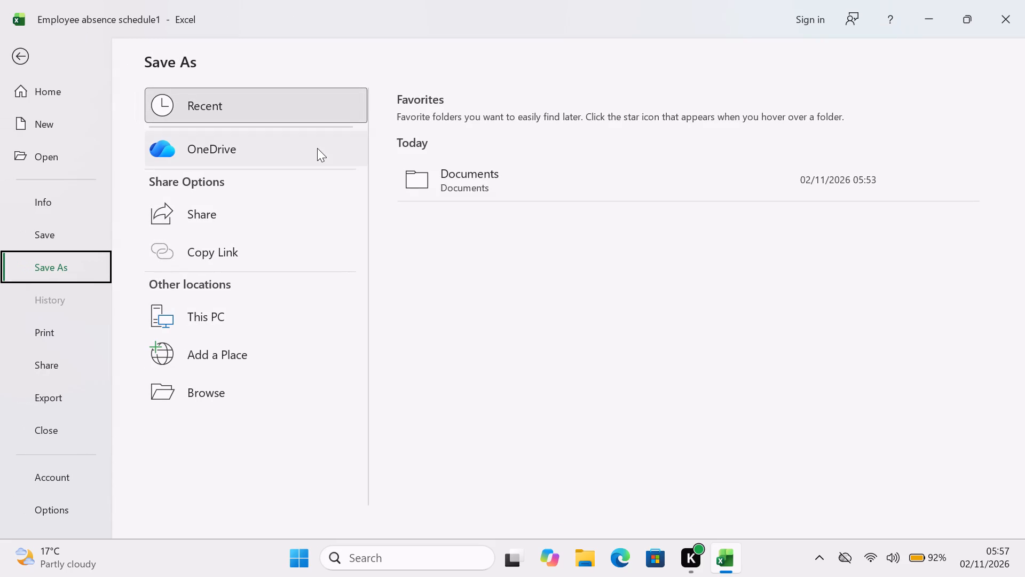
{"action": "left_click", "coordinate": [493, 170]}
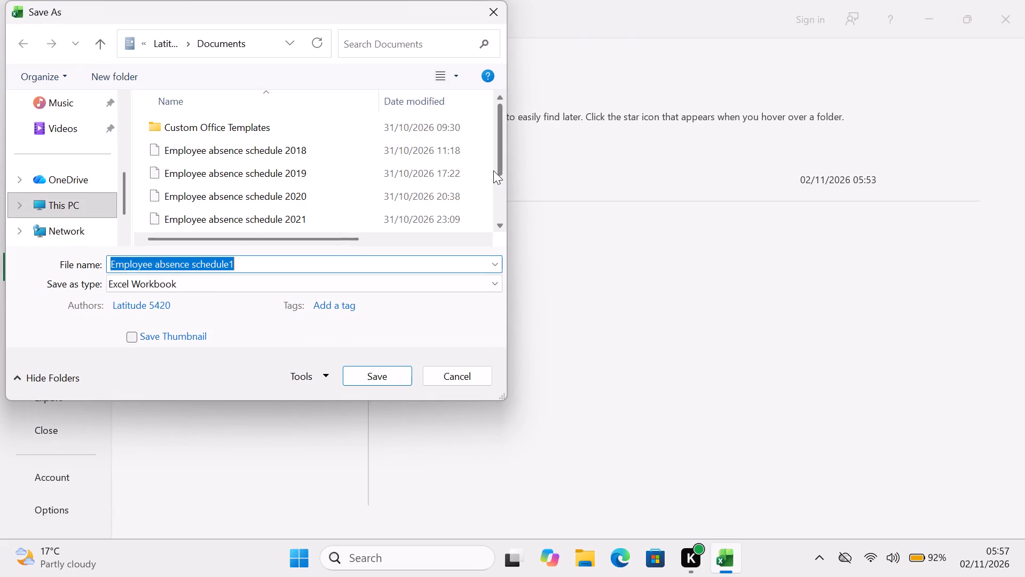
{"action": "left_click", "coordinate": [382, 260]}
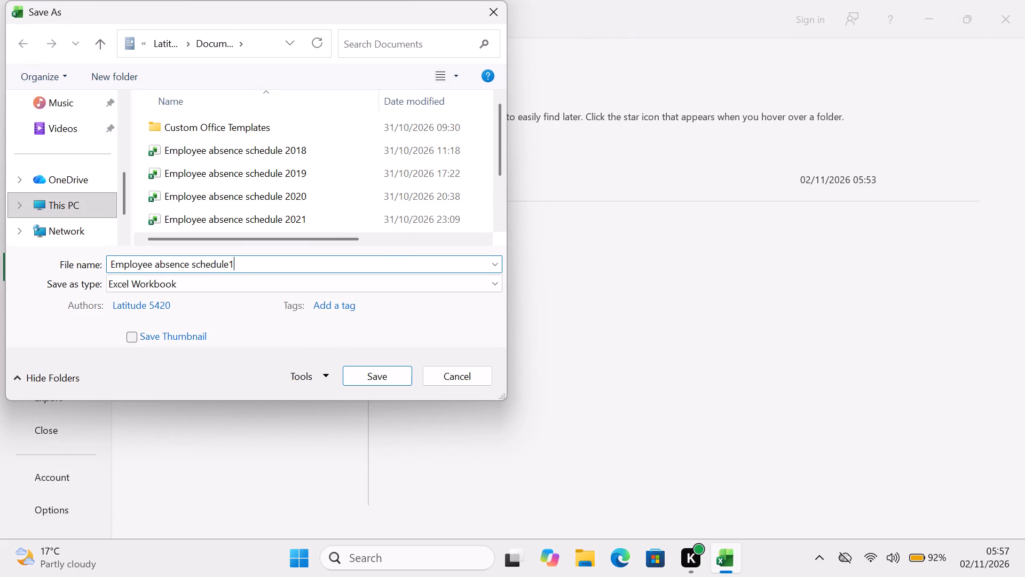
{"action": "key", "text": "BackSpace"}
{"action": "key", "text": "space"}
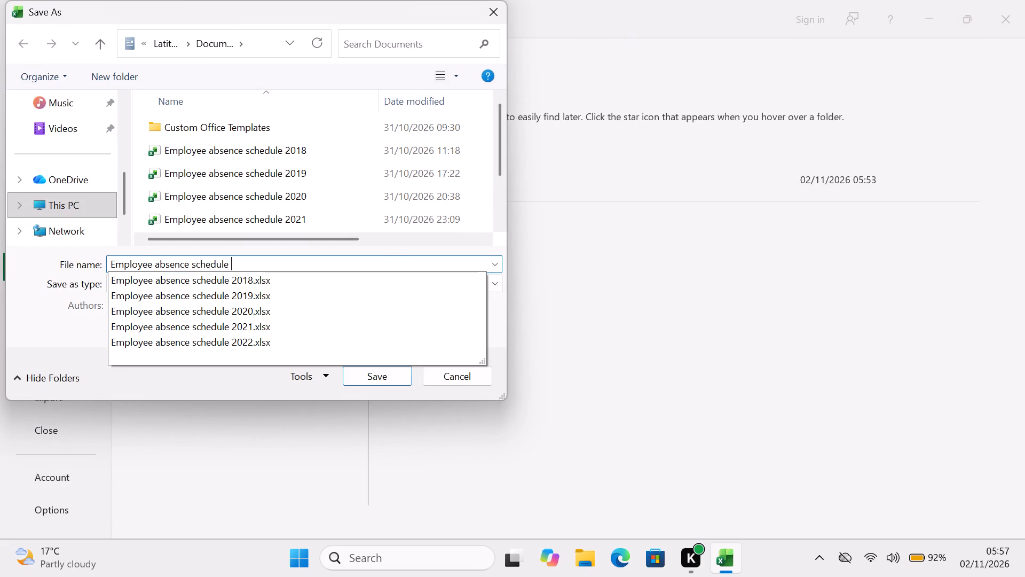
{"action": "type", "text": "2"}
{"action": "type", "text": "023"}
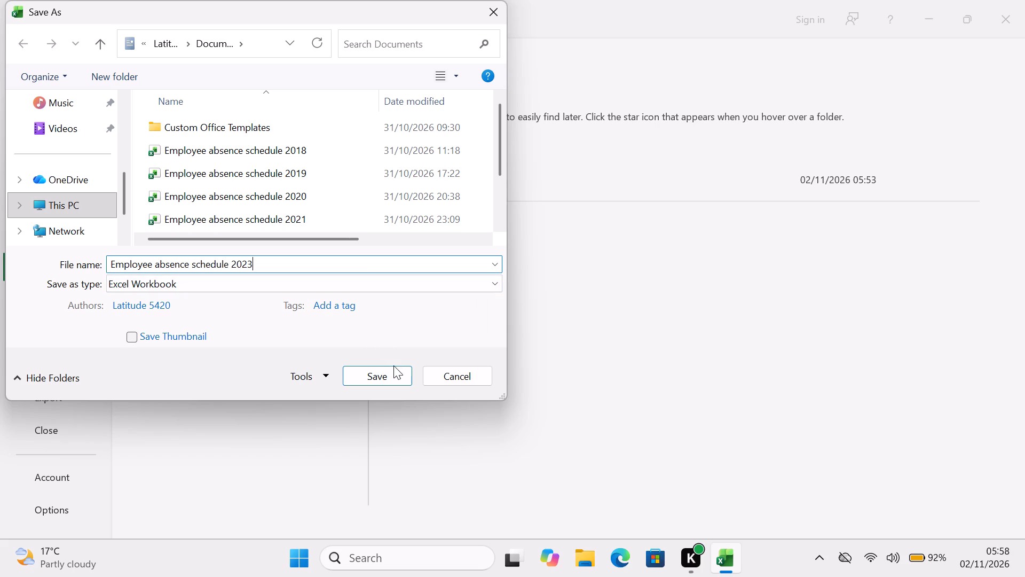
{"action": "left_click", "coordinate": [397, 377]}
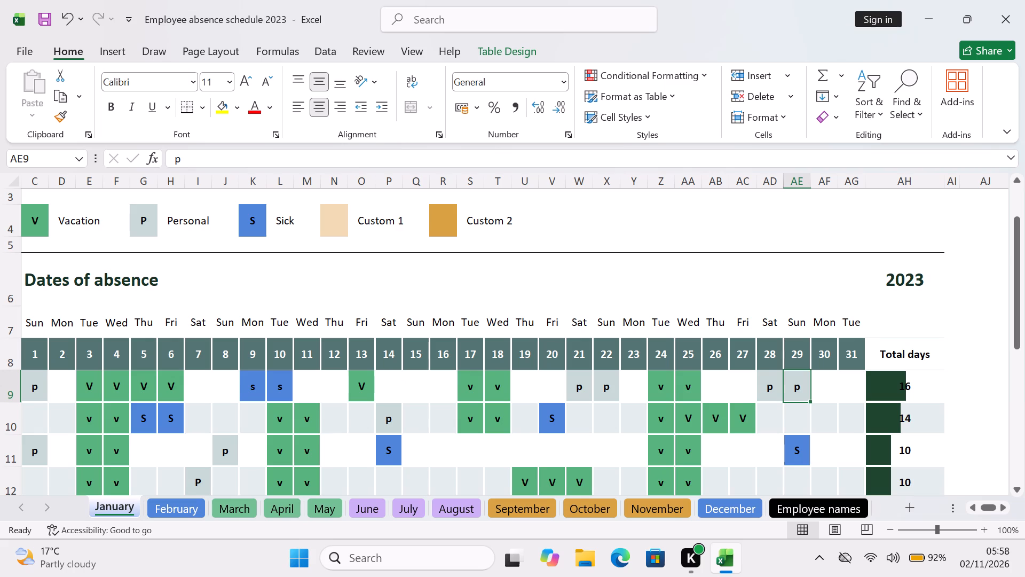
Review January's employee absence rows and totals row in the saved workbook.
{"action": "key", "text": "Down"}
{"action": "key", "text": "Down"}
{"action": "key", "text": "Down"}
{"action": "key", "text": "Down"}
{"action": "key", "text": "Down"}
{"action": "key", "text": "Down"}
{"action": "key", "text": "Down"}
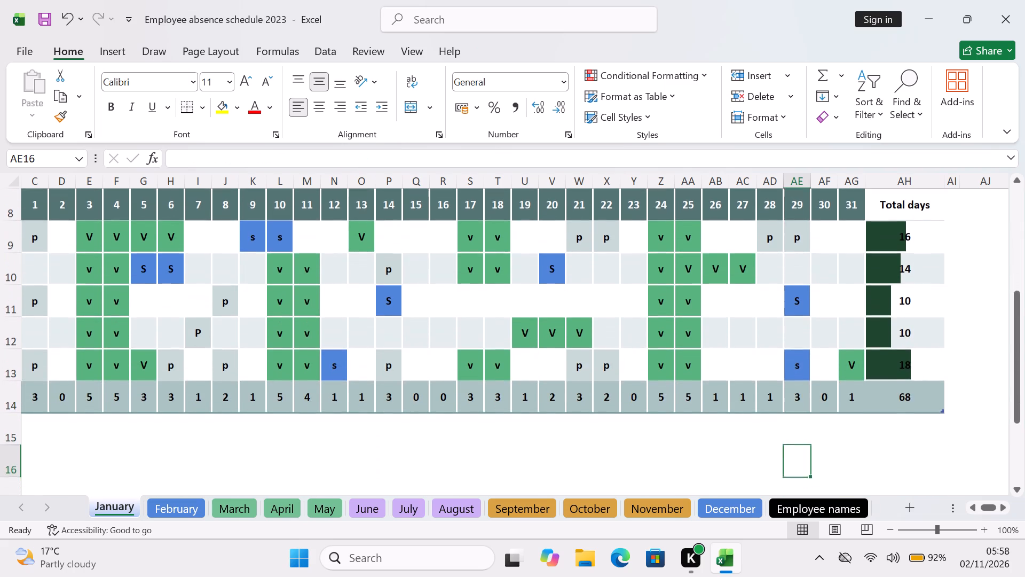
{"action": "key", "text": "Down"}
{"action": "key", "text": "Down"}
{"action": "key", "text": "Down"}
{"action": "key", "text": "Up"}
{"action": "key", "text": "Up"}
{"action": "key", "text": "Up"}
{"action": "key", "text": "Up"}
{"action": "key", "text": "Up"}
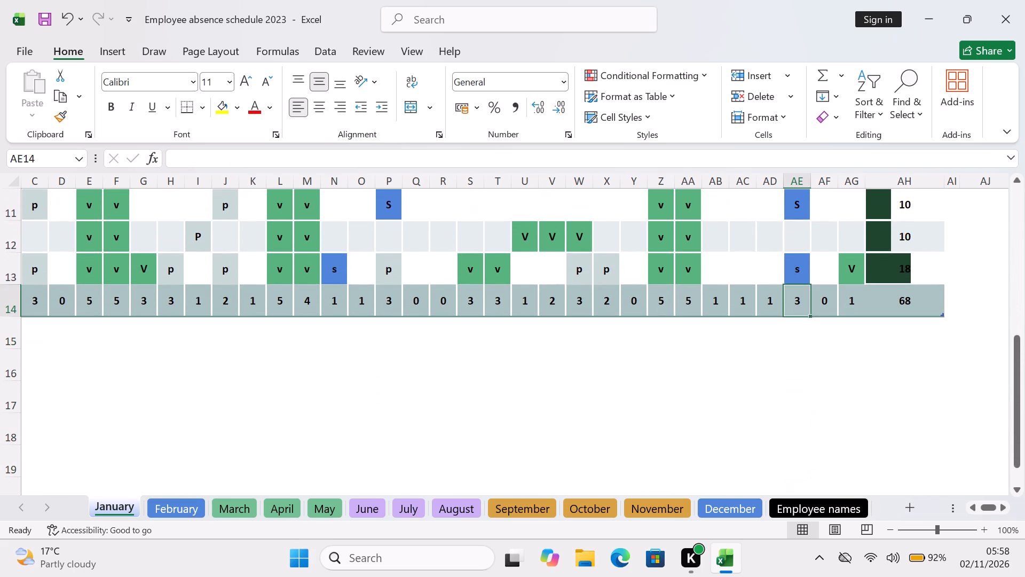
{"action": "key", "text": "Up"}
{"action": "key", "text": "Up"}
{"action": "key", "text": "Up"}
{"action": "key", "text": "Up"}
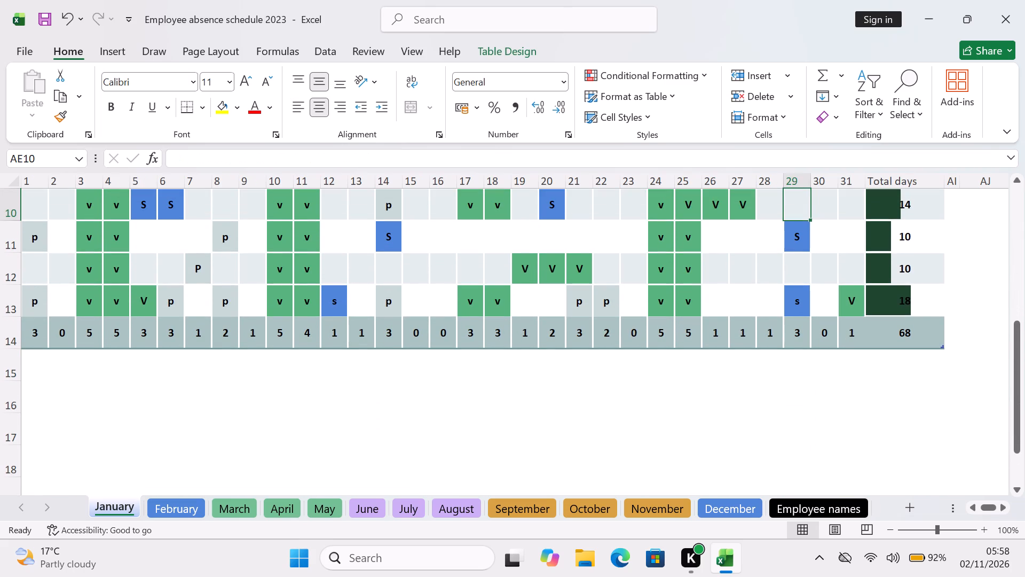
Open the February sheet and examine its absence type key, calendar year and weekday row.
{"action": "left_click", "coordinate": [161, 510]}
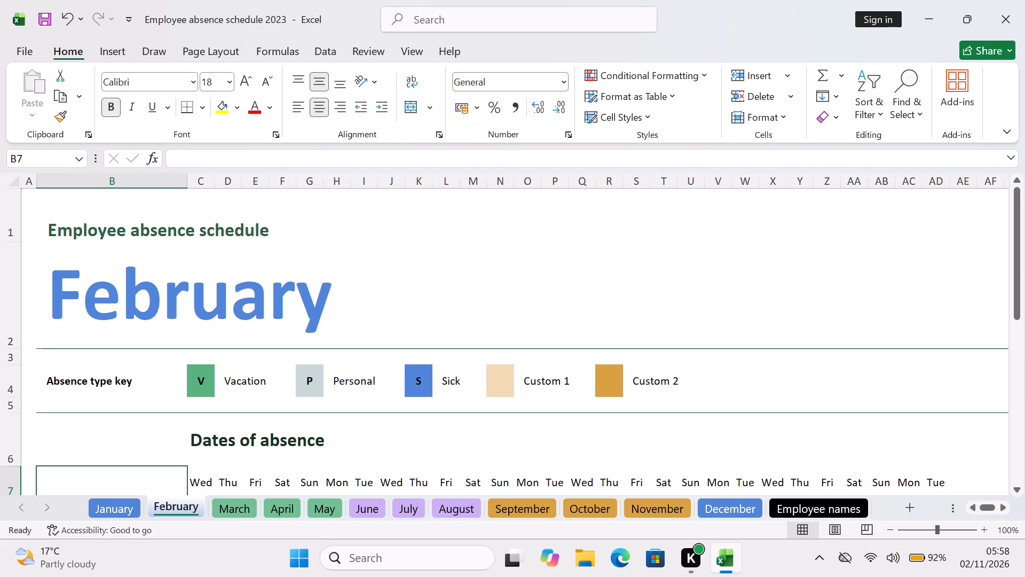
{"action": "left_click", "coordinate": [398, 299]}
{"action": "key", "text": "Down"}
{"action": "key", "text": "Down"}
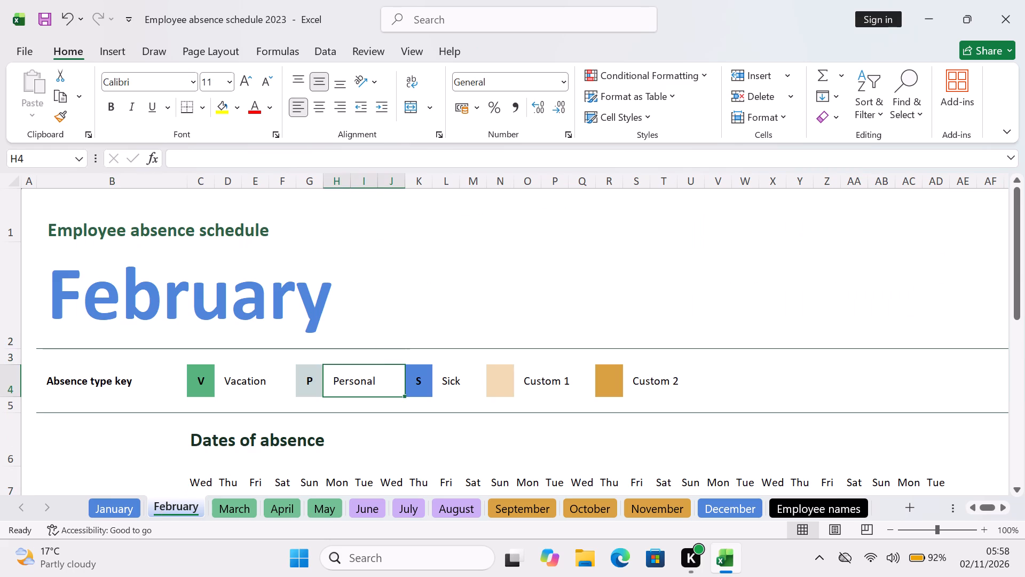
{"action": "key", "text": "Right"}
{"action": "key", "text": "Right"}
{"action": "key", "text": "Right"}
{"action": "key", "text": "Right"}
{"action": "key", "text": "Right"}
{"action": "key", "text": "Right"}
{"action": "key", "text": "Right"}
{"action": "key", "text": "Right"}
{"action": "key", "text": "Right"}
{"action": "key", "text": "Right"}
{"action": "key", "text": "Right"}
{"action": "key", "text": "Down"}
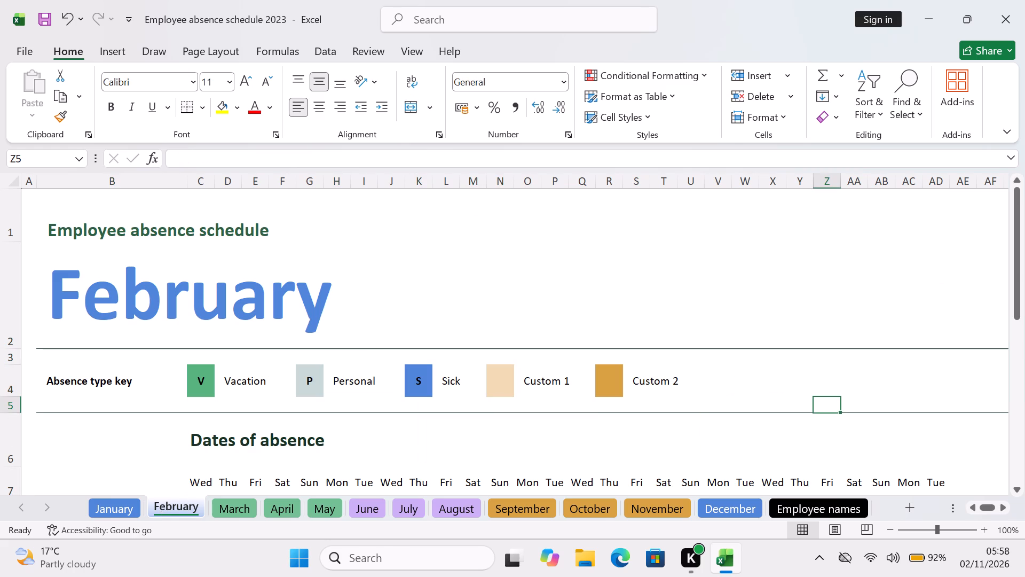
{"action": "key", "text": "Down"}
{"action": "key", "text": "Right"}
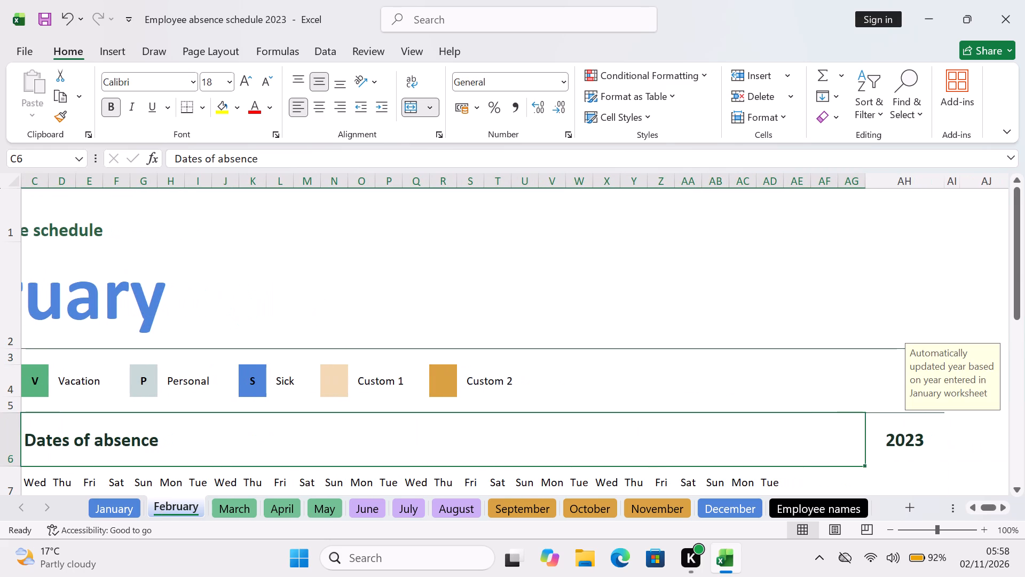
{"action": "key", "text": "Down"}
{"action": "key", "text": "Left"}
{"action": "key", "text": "Left"}
{"action": "key", "text": "Left"}
{"action": "key", "text": "Left"}
{"action": "key", "text": "Left"}
{"action": "key", "text": "Left"}
{"action": "key", "text": "Left"}
{"action": "key", "text": "Left"}
{"action": "key", "text": "Left"}
{"action": "key", "text": "Left"}
{"action": "key", "text": "Left"}
{"action": "key", "text": "Left"}
{"action": "key", "text": "Left"}
{"action": "key", "text": "Left"}
{"action": "key", "text": "Left"}
{"action": "key", "text": "Left"}
{"action": "key", "text": "Left"}
{"action": "key", "text": "Left"}
{"action": "key", "text": "Left"}
{"action": "key", "text": "Left"}
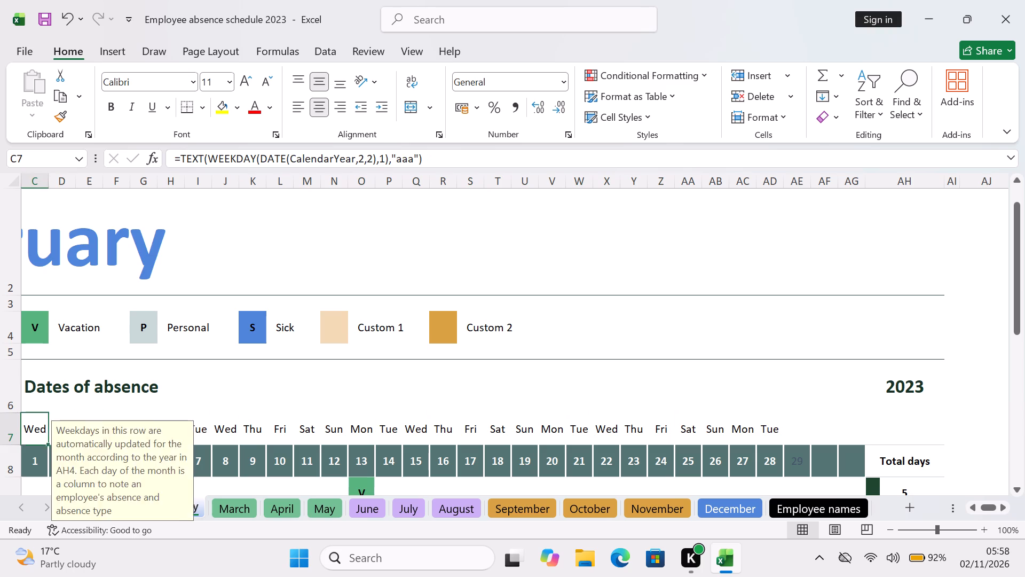
Clear the first employee's absence code for February 6 in row 9.
{"action": "key", "text": "Down"}
{"action": "key", "text": "Down"}
{"action": "key", "text": "Left"}
{"action": "key", "text": "Right"}
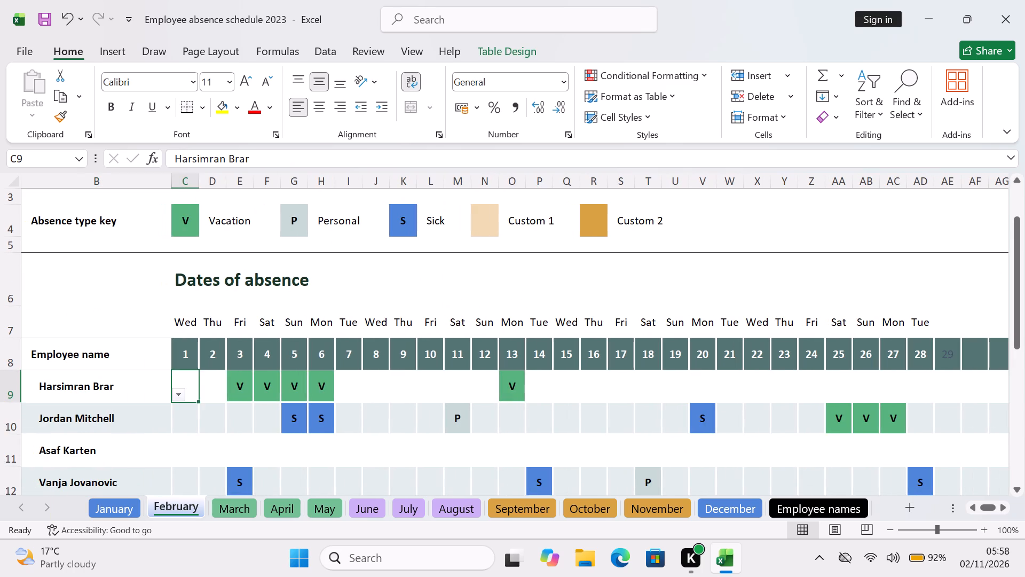
{"action": "key", "text": "Right"}
{"action": "key", "text": "Right"}
{"action": "key", "text": "Right"}
{"action": "key", "text": "Left"}
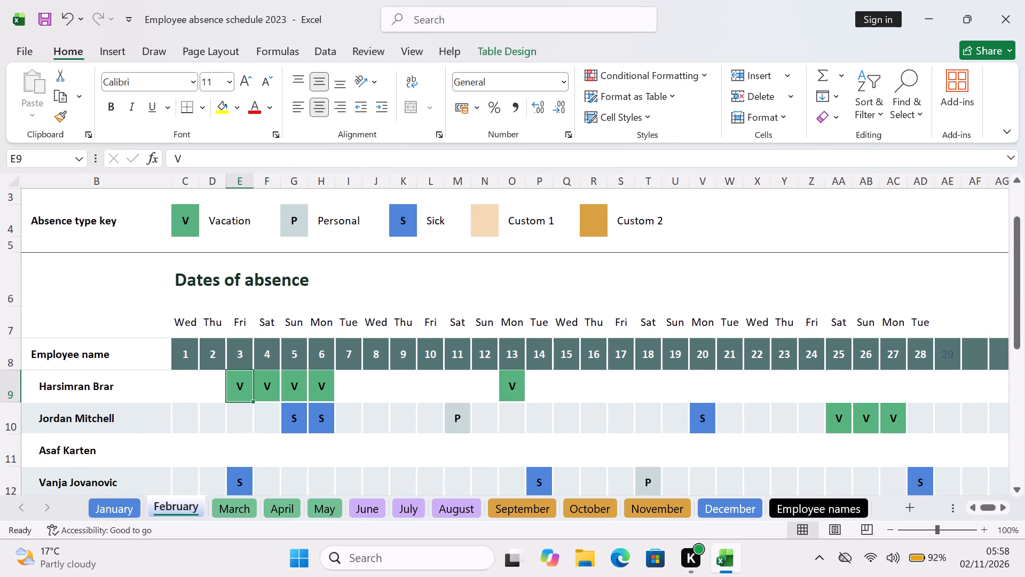
{"action": "key", "text": "Right"}
{"action": "key", "text": "Right"}
{"action": "key", "text": "Right"}
{"action": "key", "text": "BackSpace"}
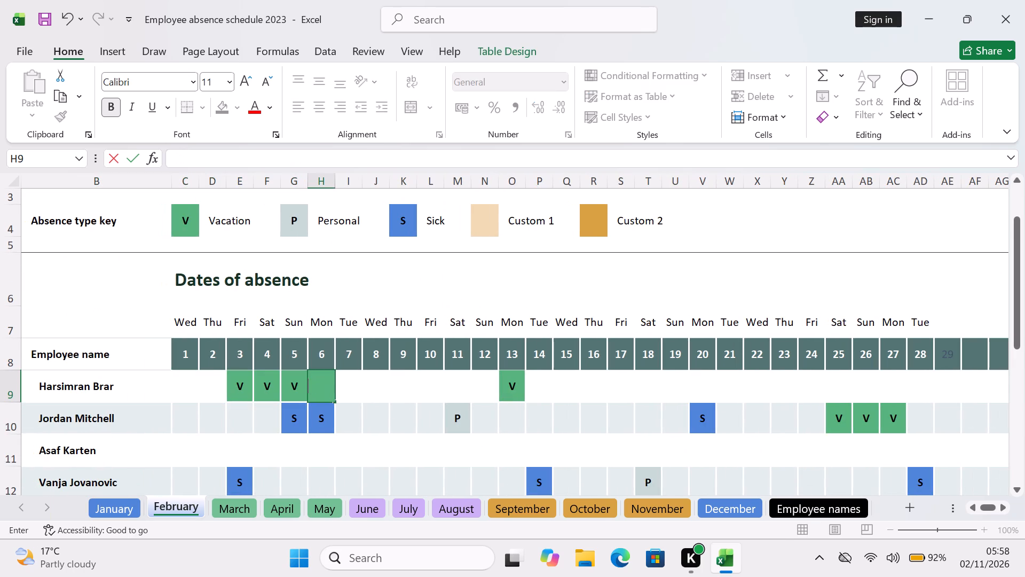
{"action": "key", "text": "Right"}
Enter vacation code v for the first employee on February 11 and 12.
{"action": "key", "text": "Right"}
{"action": "key", "text": "Right"}
{"action": "key", "text": "Right"}
{"action": "key", "text": "Right"}
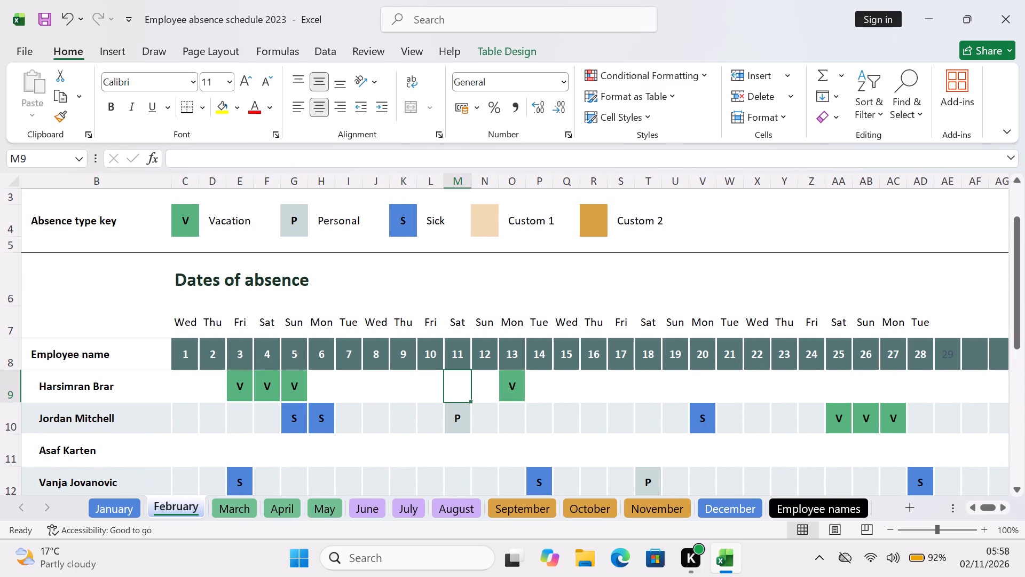
{"action": "key", "text": "v"}
{"action": "key", "text": "Right"}
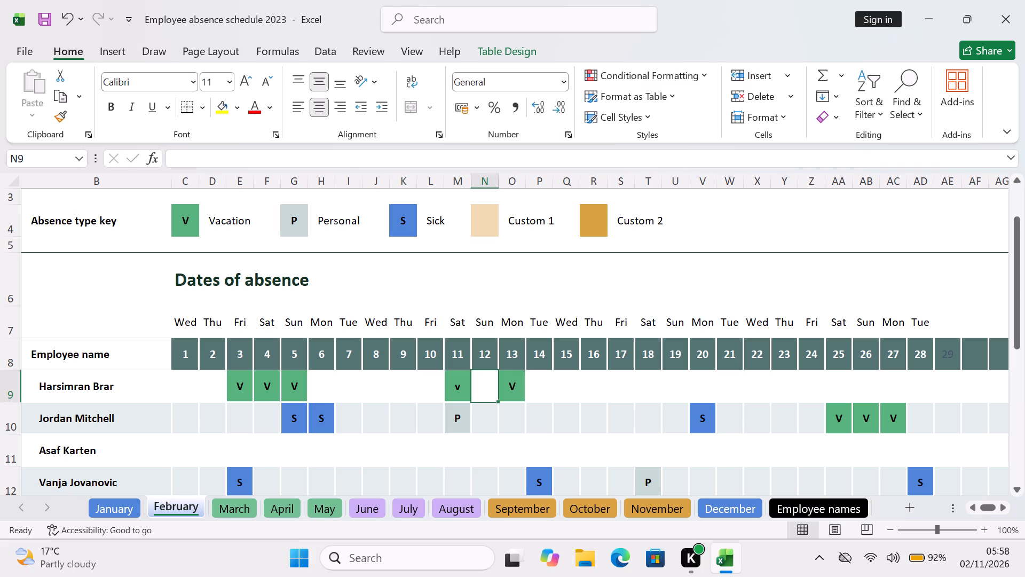
{"action": "key", "text": "v"}
{"action": "key", "text": "Right"}
Clear the first employee's absence code for February 13.
{"action": "key", "text": "Right"}
{"action": "key", "text": "Left"}
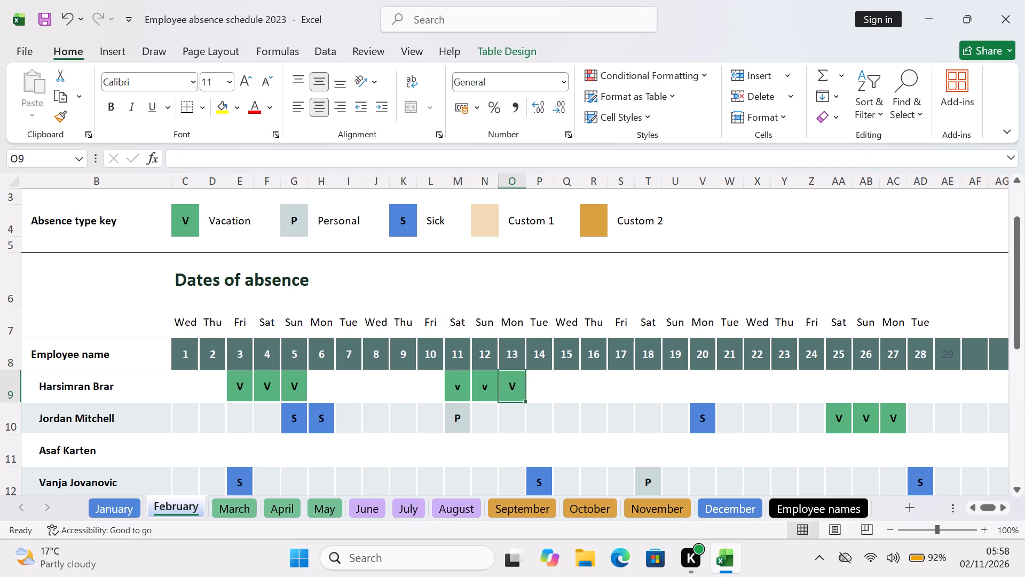
{"action": "key", "text": "BackSpace"}
{"action": "key", "text": "Right"}
Enter vacation code v for the first employee on February 18 and 19.
{"action": "key", "text": "Right"}
{"action": "key", "text": "Right"}
{"action": "key", "text": "Right"}
{"action": "key", "text": "Right"}
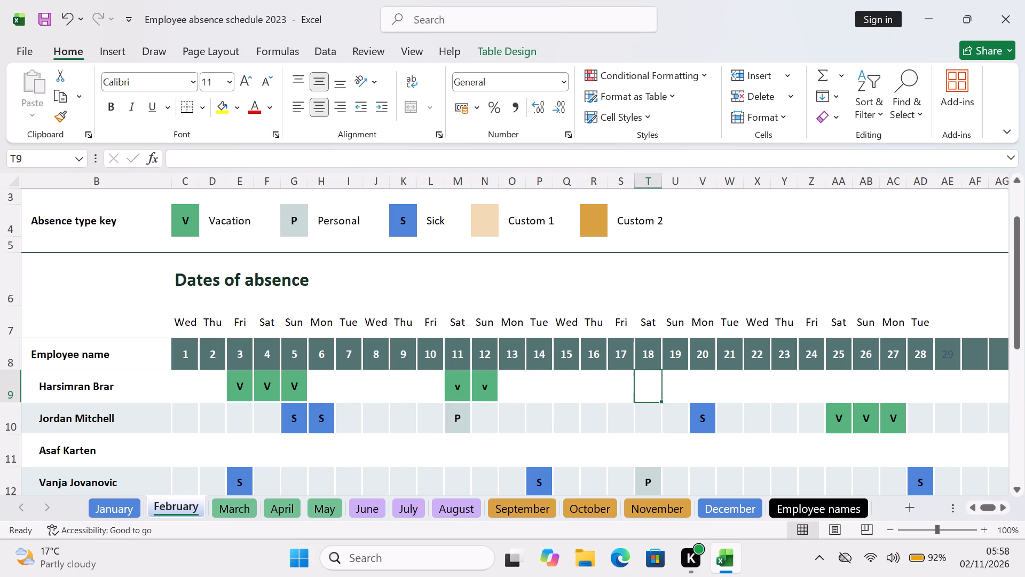
{"action": "key", "text": "v"}
{"action": "key", "text": "Right"}
{"action": "key", "text": "v"}
{"action": "key", "text": "Right"}
Enter personal absence code p for the first employee on February 22 and 23 in row 9.
{"action": "key", "text": "Right"}
{"action": "key", "text": "Right"}
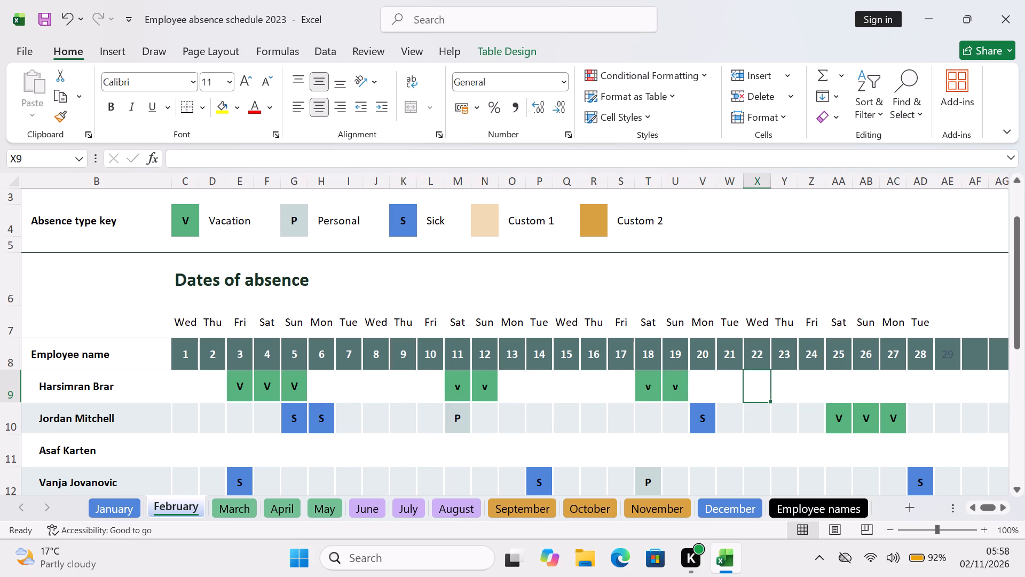
{"action": "key", "text": "p"}
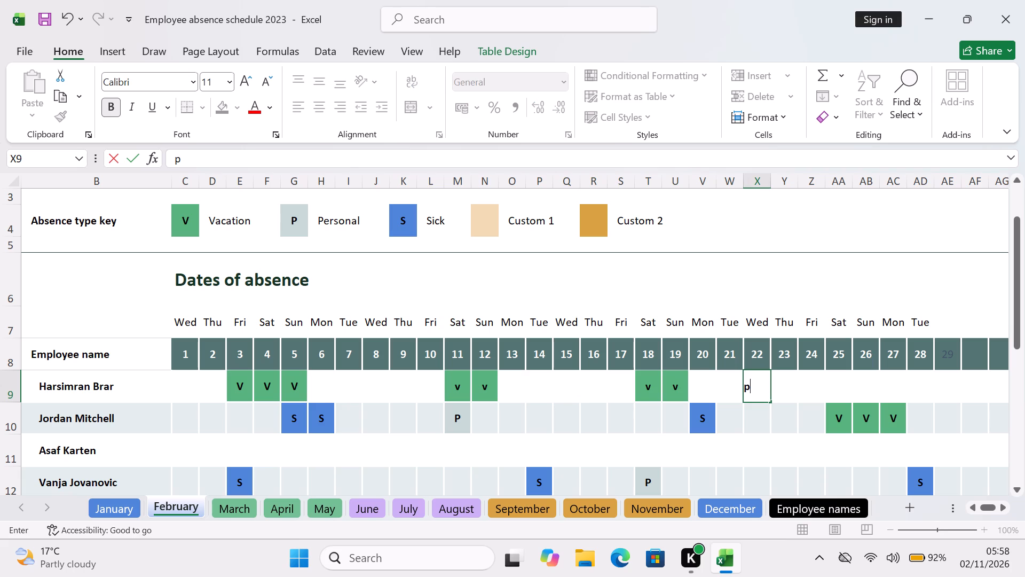
{"action": "key", "text": "Right"}
{"action": "key", "text": "p"}
{"action": "key", "text": "Right"}
Enter vacation code v for the first employee on February 25 and 26.
{"action": "key", "text": "Right"}
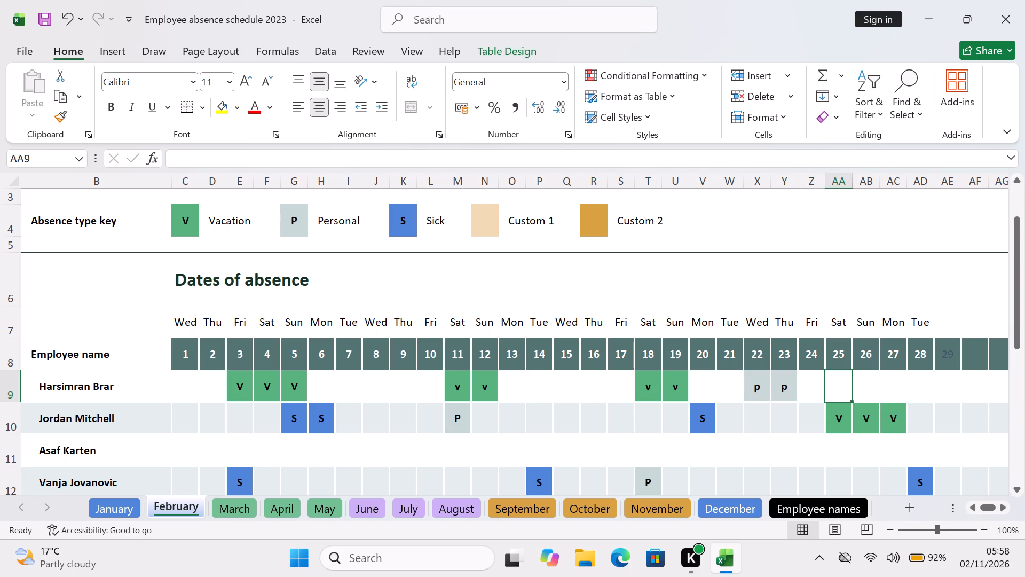
{"action": "key", "text": "v"}
{"action": "key", "text": "Right"}
{"action": "key", "text": "v"}
{"action": "key", "text": "Right"}
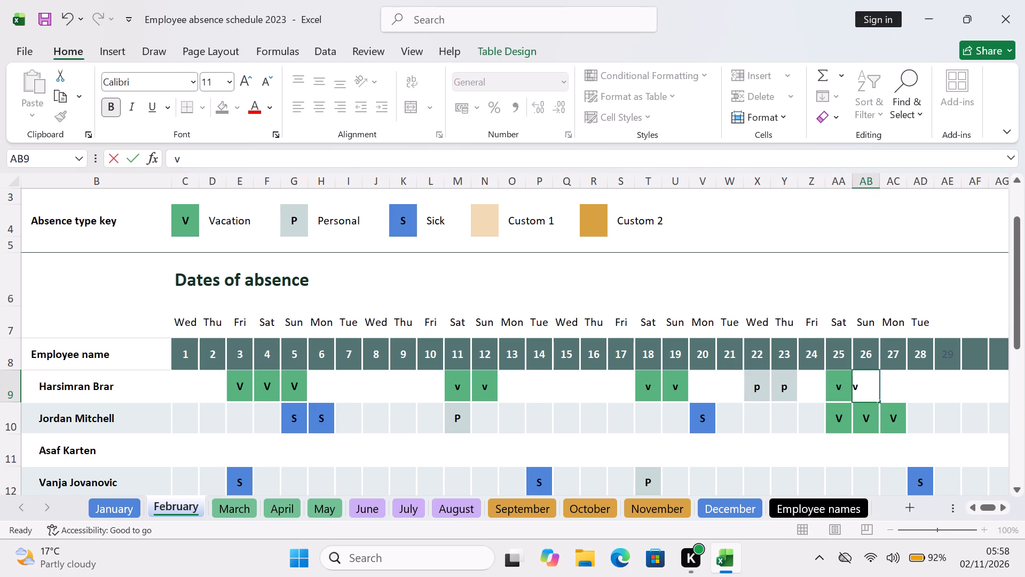
{"action": "key", "text": "Right"}
Enter vacation code v for the second employee in row 10 on February 19 and 18.
{"action": "key", "text": "Down"}
{"action": "key", "text": "Left"}
{"action": "key", "text": "Left"}
{"action": "key", "text": "Left"}
{"action": "key", "text": "Left"}
{"action": "key", "text": "Left"}
{"action": "key", "text": "Left"}
{"action": "key", "text": "Left"}
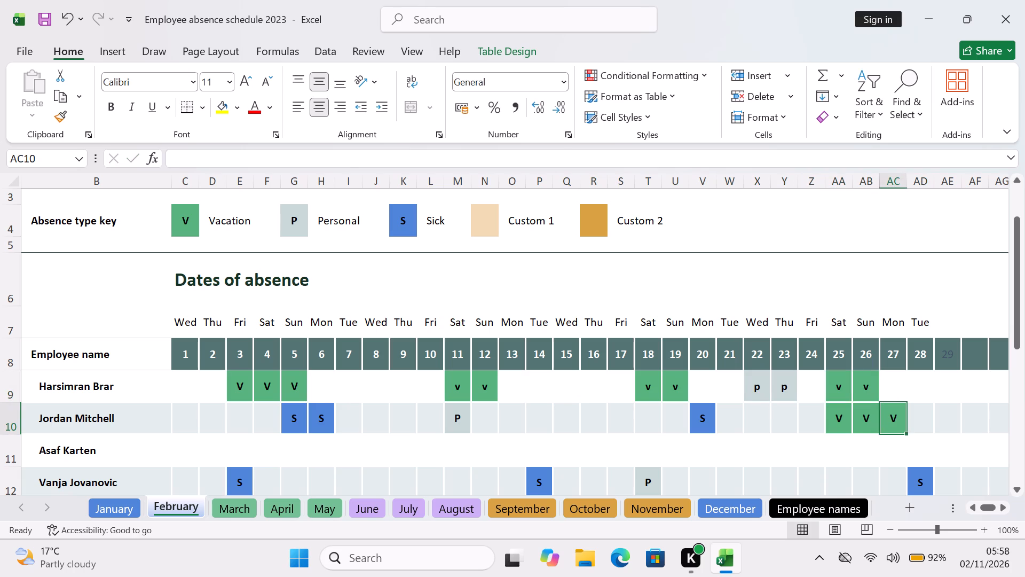
{"action": "key", "text": "Left"}
{"action": "key", "text": "Left"}
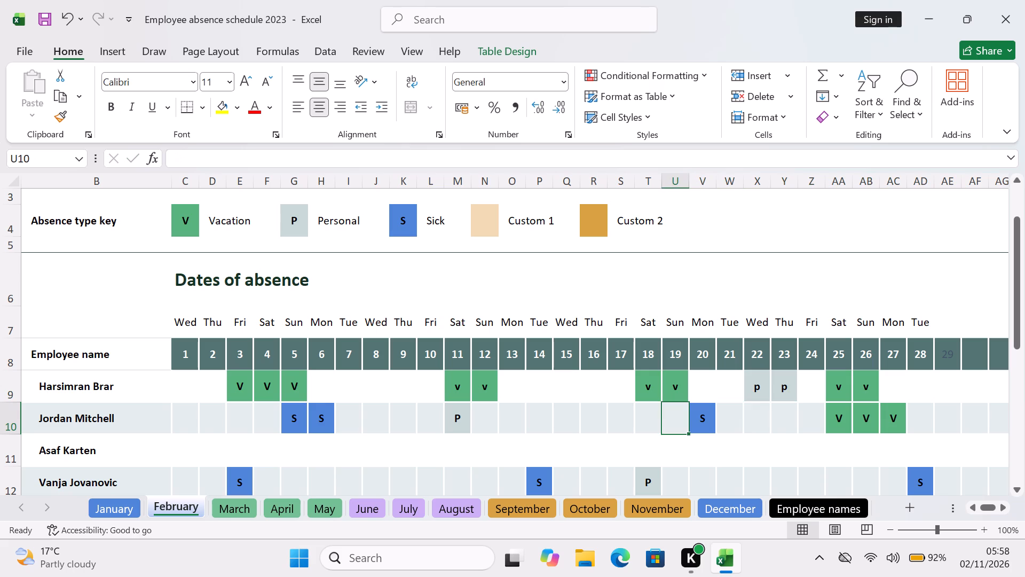
{"action": "key", "text": "v"}
{"action": "key", "text": "Left"}
{"action": "key", "text": "v"}
{"action": "key", "text": "Left"}
Enter vacation code v for the second employee on February 12.
{"action": "key", "text": "Left"}
{"action": "key", "text": "Left"}
{"action": "key", "text": "Left"}
{"action": "key", "text": "Left"}
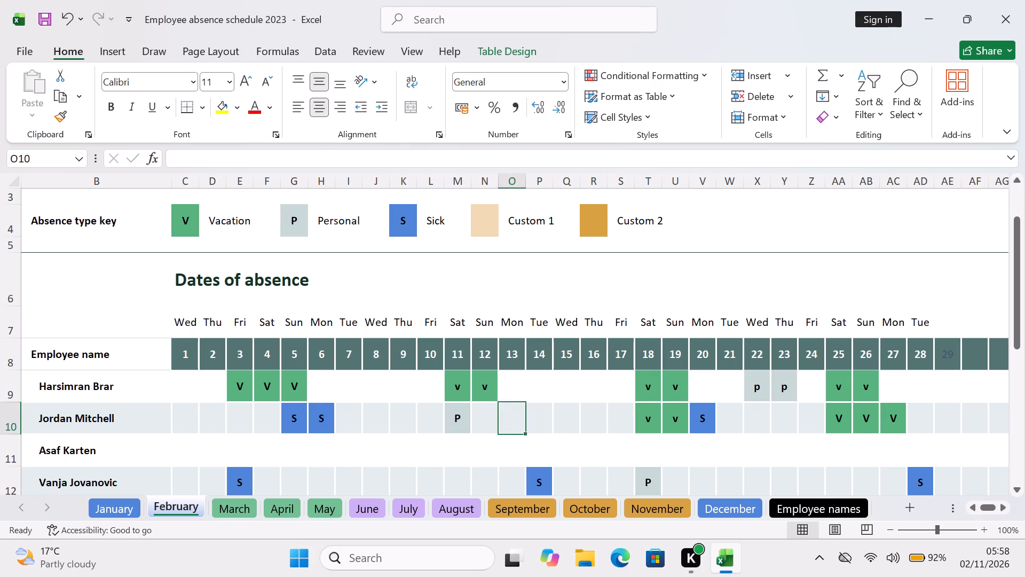
{"action": "key", "text": "Left"}
{"action": "key", "text": "v"}
{"action": "key", "text": "Left"}
{"action": "key", "text": "Right"}
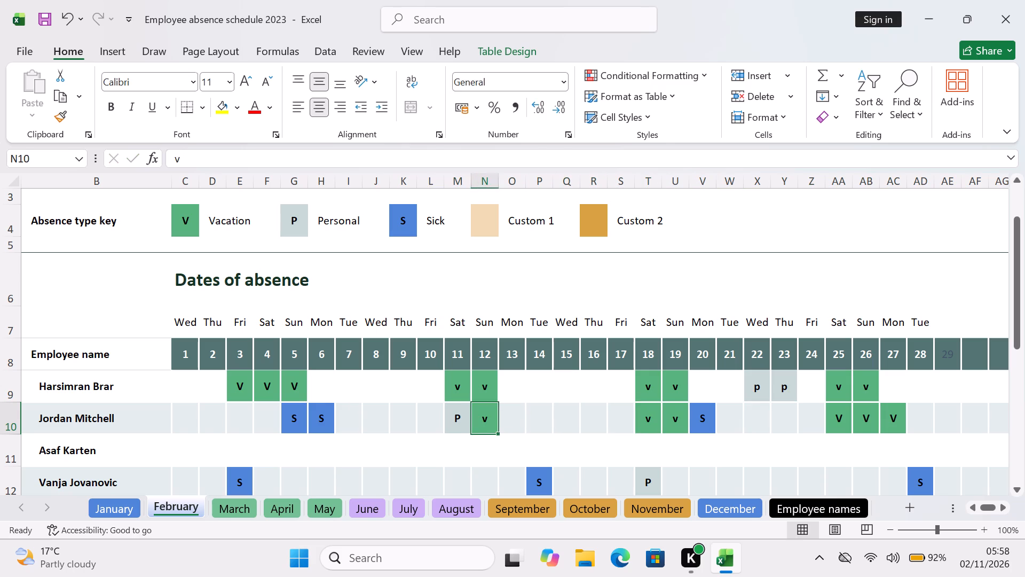
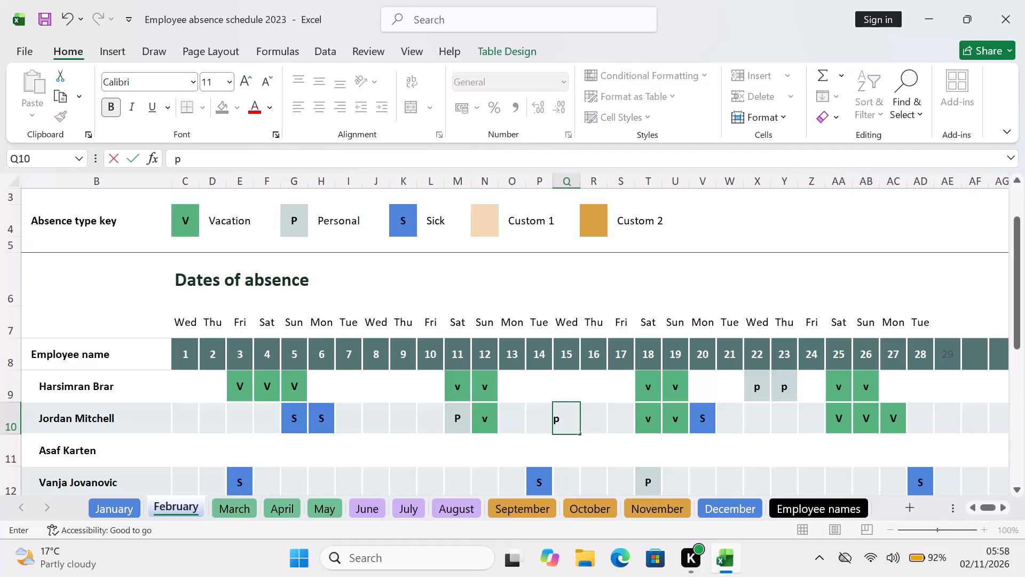
Enter vacation code v for the second employee in row 10 on February 4.
{"action": "key", "text": "Left"}
{"action": "key", "text": "Left"}
{"action": "key", "text": "Left"}
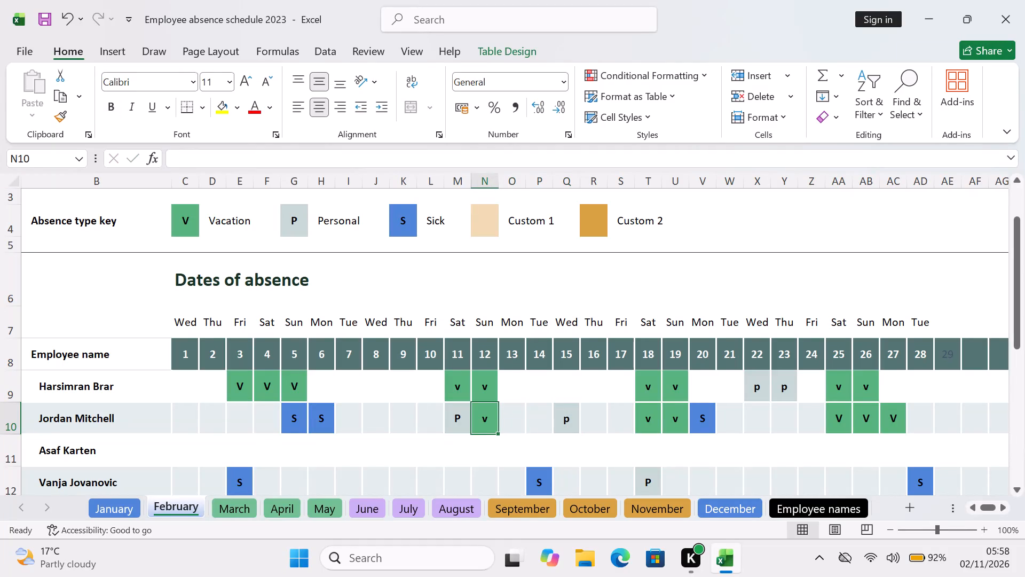
{"action": "key", "text": "Left"}
{"action": "key", "text": "Left"}
{"action": "key", "text": "Left"}
{"action": "key", "text": "Left"}
{"action": "key", "text": "Left"}
{"action": "key", "text": "Left"}
{"action": "key", "text": "Left"}
{"action": "key", "text": "Left"}
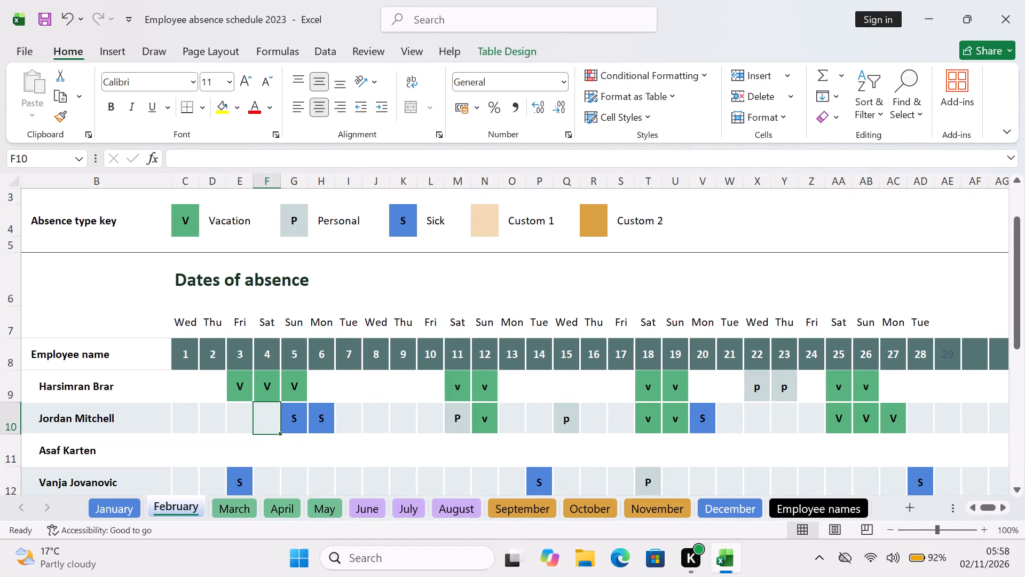
{"action": "key", "text": "v"}
{"action": "key", "text": "Down"}
Enter vacation code v for the third employee in row 11 on February 4 and 5.
{"action": "key", "text": "Down"}
{"action": "key", "text": "Left"}
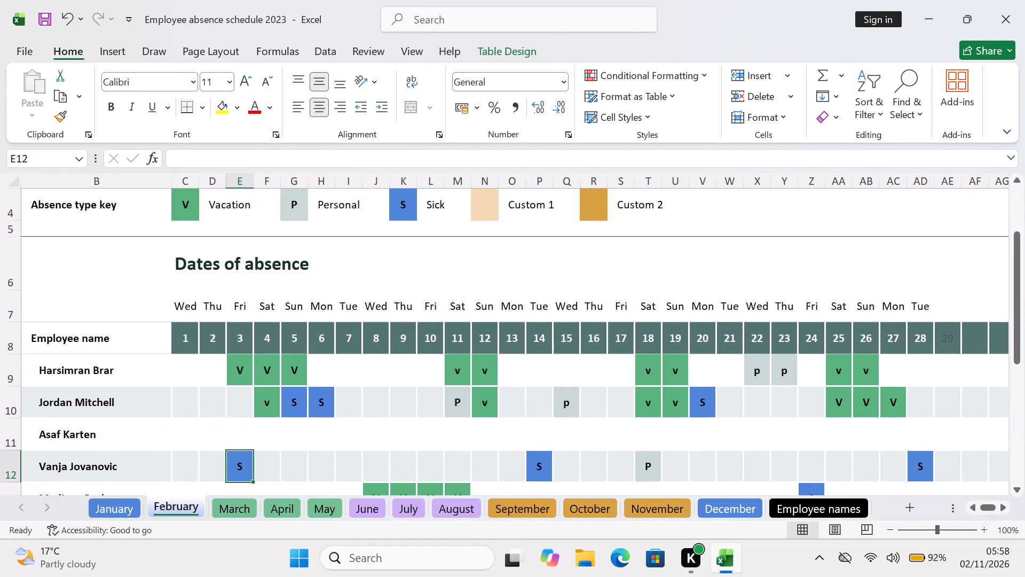
{"action": "key", "text": "Up"}
{"action": "key", "text": "Left"}
{"action": "key", "text": "Right"}
{"action": "key", "text": "Right"}
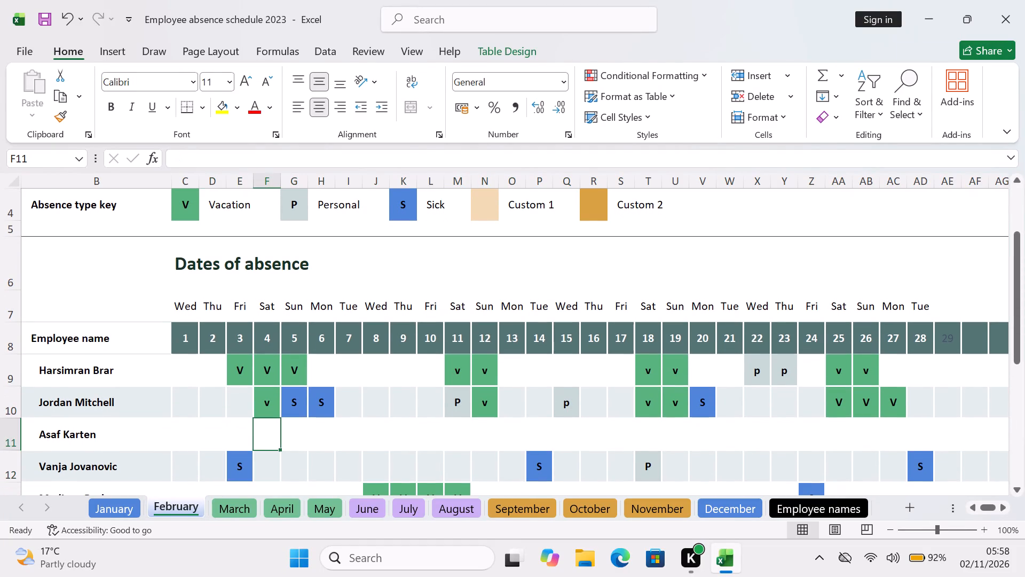
{"action": "key", "text": "v"}
{"action": "key", "text": "Right"}
{"action": "key", "text": "v"}
{"action": "key", "text": "Right"}
Enter personal absence code p for the third employee on February 9.
{"action": "key", "text": "Right"}
{"action": "key", "text": "Right"}
{"action": "key", "text": "Right"}
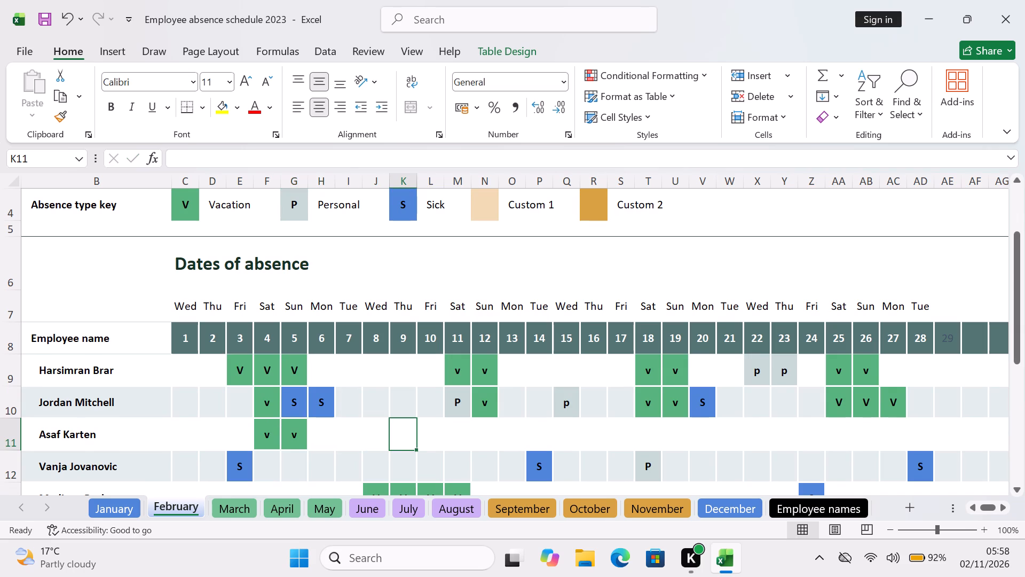
{"action": "key", "text": "p"}
{"action": "key", "text": "Right"}
Enter vacation code v for the third employee on February 12 and 11.
{"action": "key", "text": "Right"}
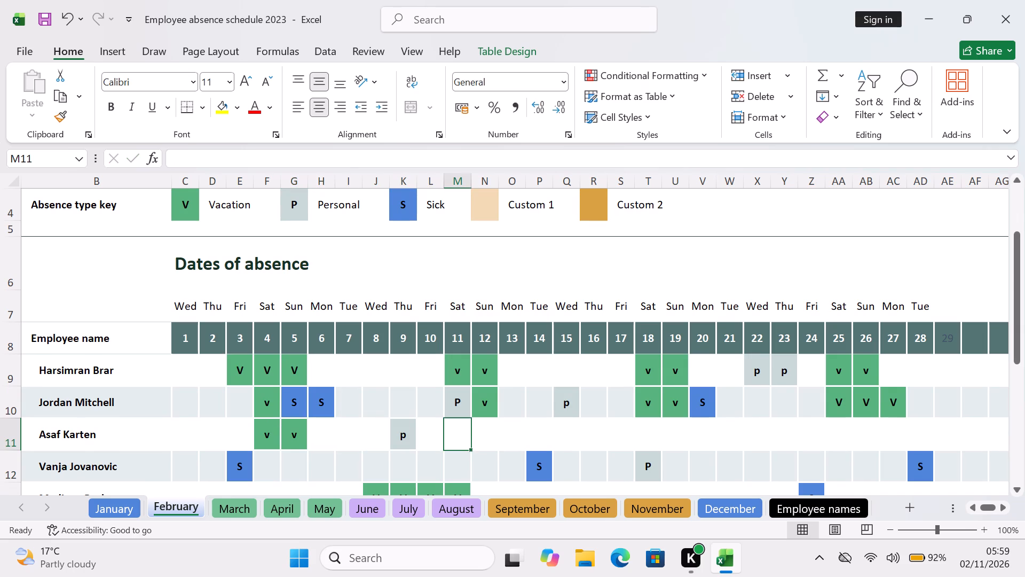
{"action": "key", "text": "Right"}
{"action": "key", "text": "v"}
{"action": "key", "text": "Left"}
{"action": "key", "text": "v"}
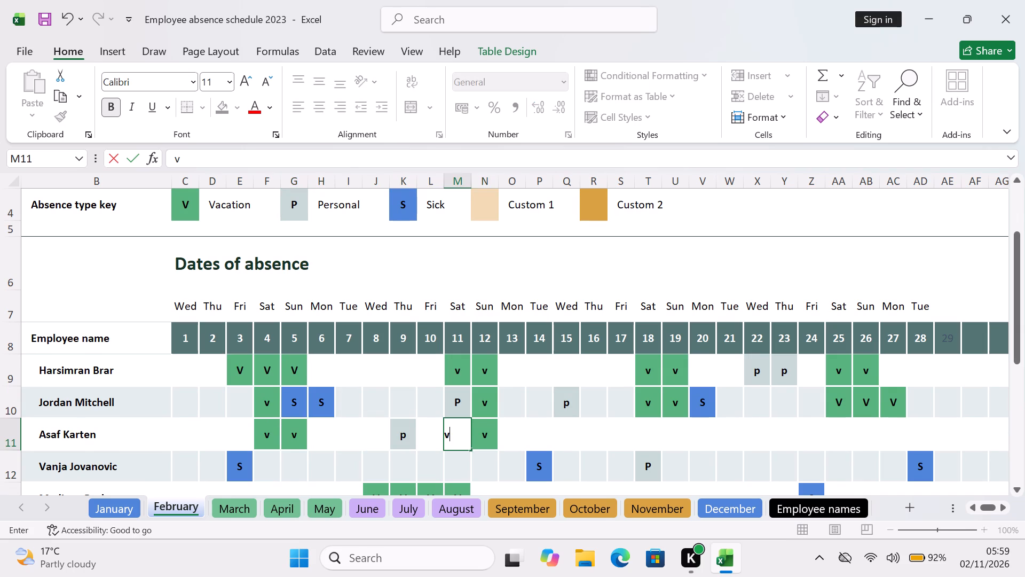
{"action": "key", "text": "Right"}
Enter personal absence code p for the third employee on February 16.
{"action": "key", "text": "Right"}
{"action": "key", "text": "Right"}
{"action": "key", "text": "Right"}
{"action": "key", "text": "Right"}
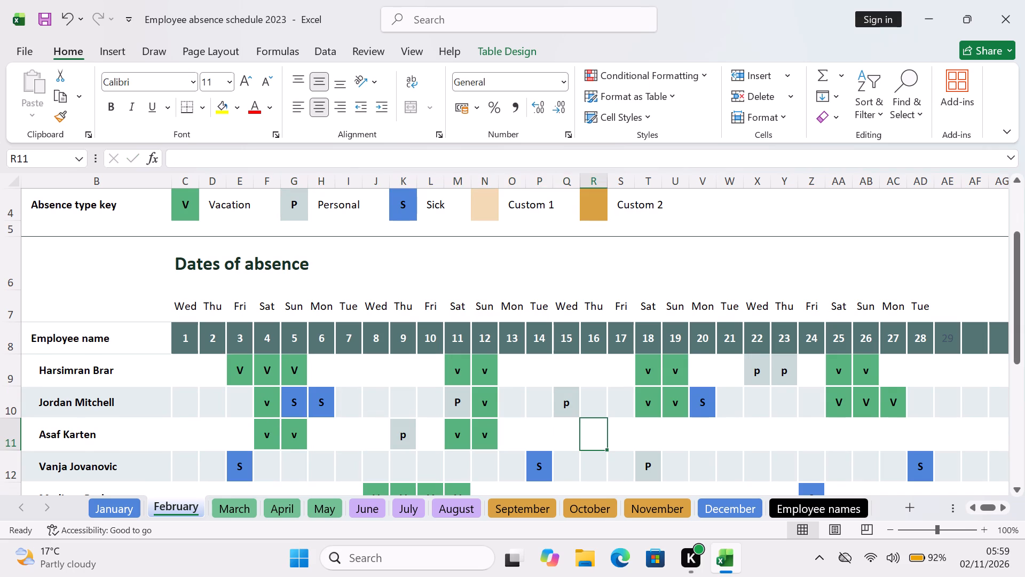
{"action": "key", "text": "p"}
{"action": "key", "text": "Right"}
Enter vacation code v for the third employee on February 18 and 19.
{"action": "key", "text": "Right"}
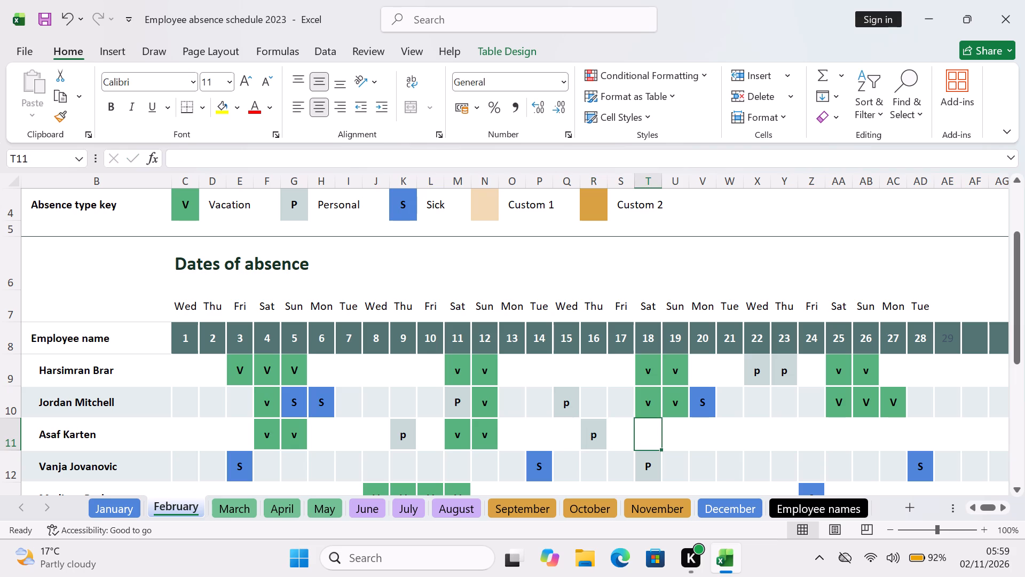
{"action": "key", "text": "v"}
{"action": "key", "text": "Right"}
{"action": "key", "text": "v"}
{"action": "key", "text": "Right"}
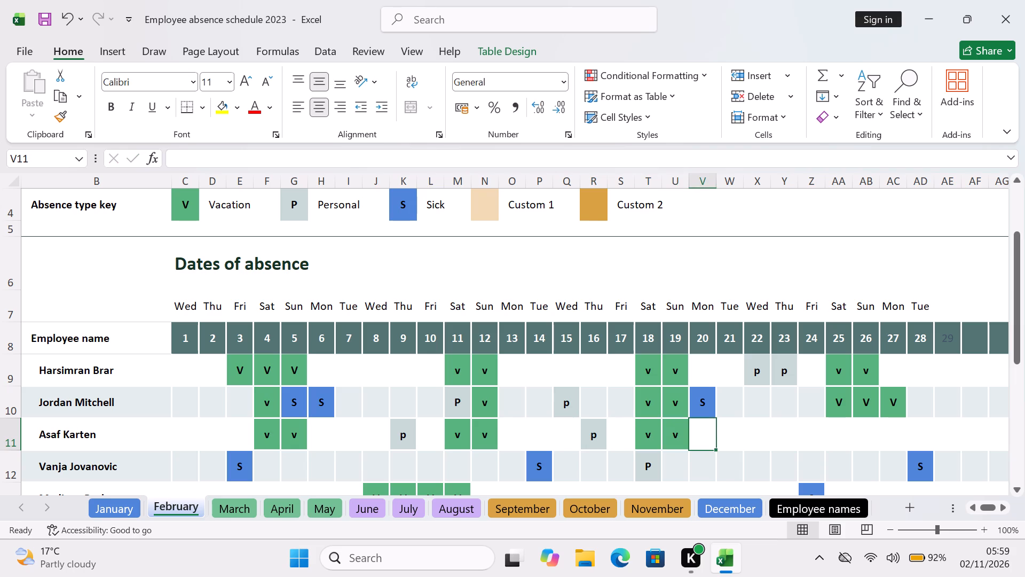
Enter vacation code v for the fourth employee in row 12 on February 19.
{"action": "key", "text": "Up"}
{"action": "key", "text": "Down"}
{"action": "key", "text": "Down"}
{"action": "key", "text": "Left"}
{"action": "key", "text": "v"}
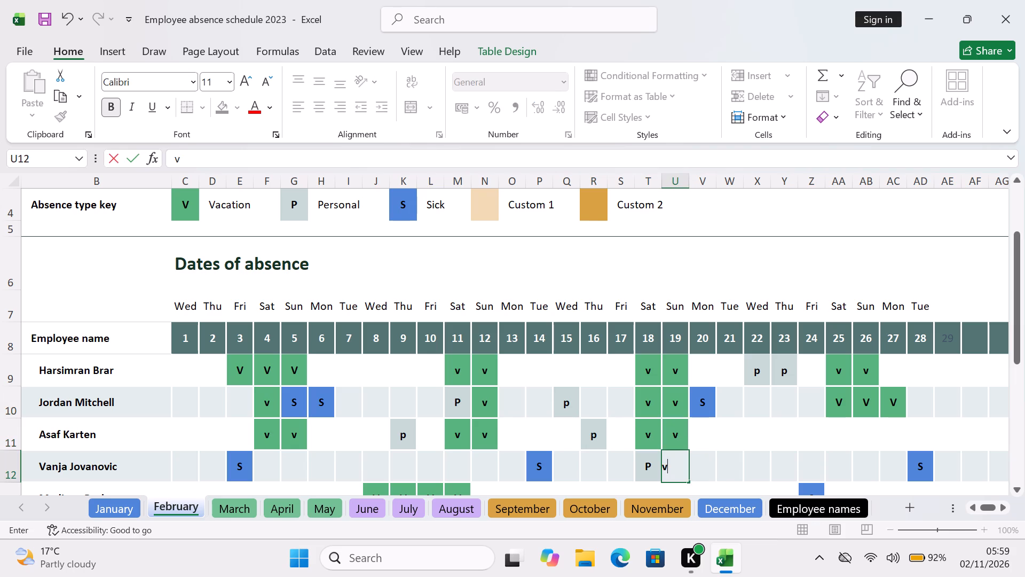
{"action": "key", "text": "Right"}
Enter personal absence code p for the fourth employee on February 22 and 23.
{"action": "key", "text": "Right"}
{"action": "key", "text": "Right"}
{"action": "key", "text": "Right"}
{"action": "key", "text": "Right"}
{"action": "key", "text": "Left"}
{"action": "key", "text": "Left"}
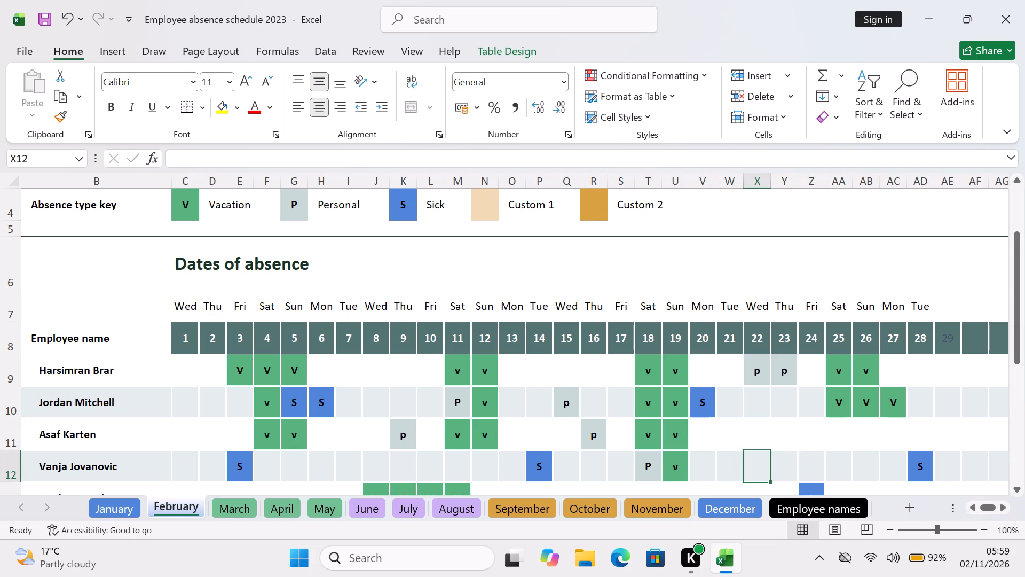
{"action": "key", "text": "p"}
{"action": "key", "text": "Right"}
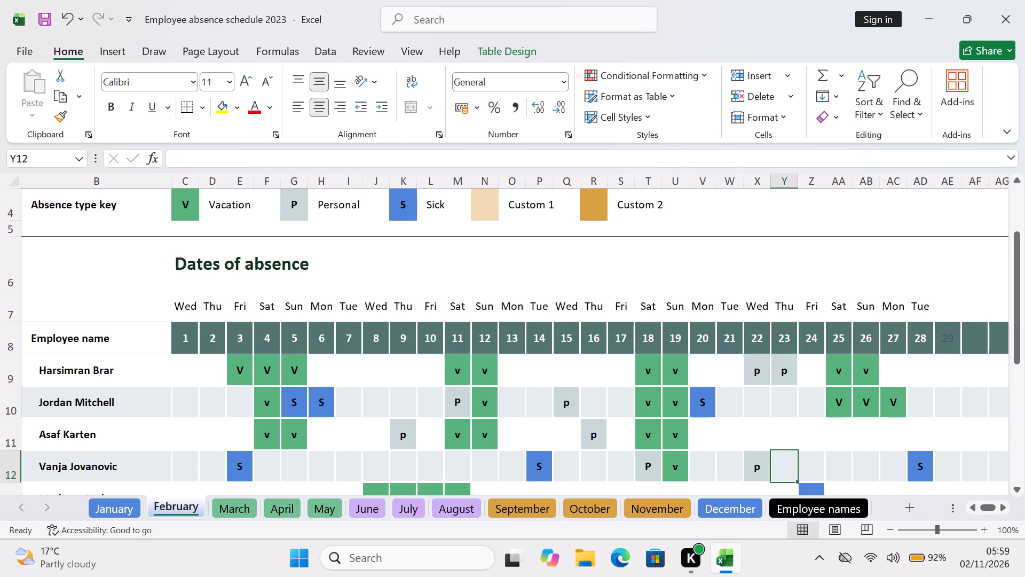
{"action": "key", "text": "Right"}
{"action": "key", "text": "Left"}
{"action": "key", "text": "p"}
{"action": "key", "text": "Right"}
Enter vacation code v for the fourth employee on February 25 and 26.
{"action": "key", "text": "Right"}
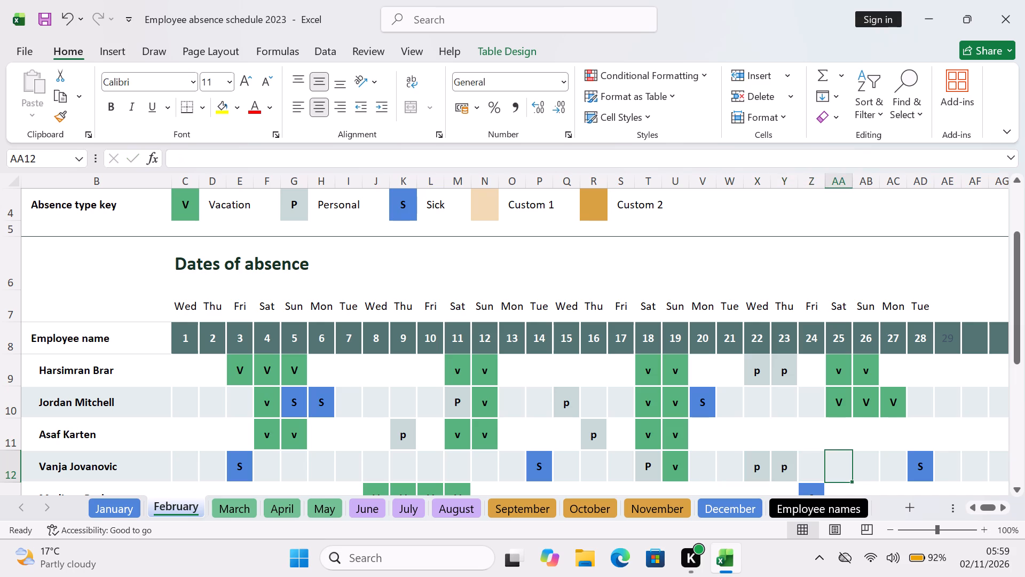
{"action": "key", "text": "v"}
{"action": "key", "text": "Right"}
{"action": "key", "text": "v"}
{"action": "key", "text": "Right"}
Enter vacation code v for the fourth employee on February 4 and 5.
{"action": "key", "text": "Right"}
{"action": "key", "text": "Right"}
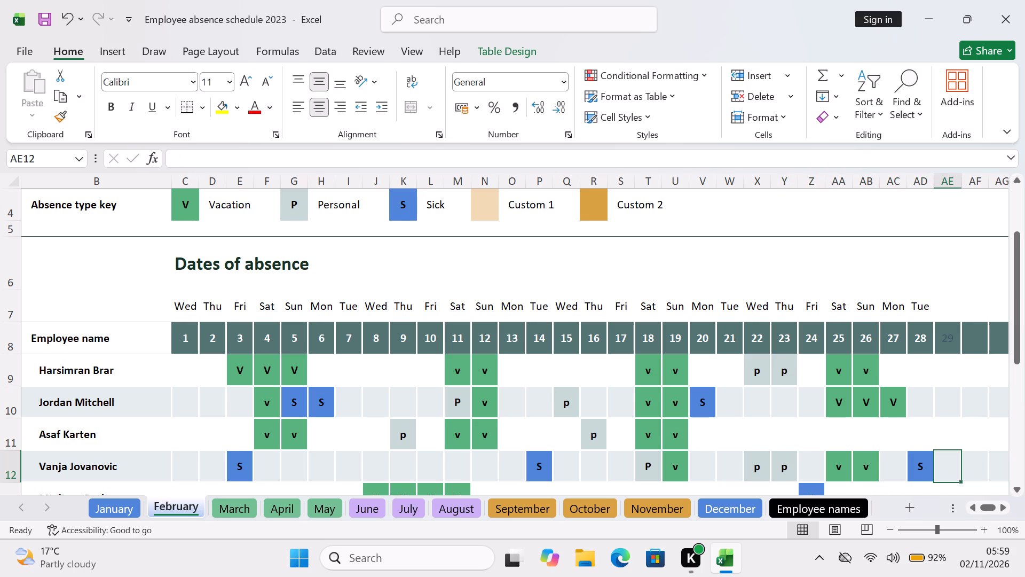
{"action": "key", "text": "Left"}
{"action": "key", "text": "Left"}
{"action": "key", "text": "Left"}
{"action": "key", "text": "Left"}
{"action": "key", "text": "Left"}
{"action": "key", "text": "Left"}
{"action": "key", "text": "Left"}
{"action": "key", "text": "Left"}
{"action": "key", "text": "Left"}
{"action": "key", "text": "Left"}
{"action": "key", "text": "Left"}
{"action": "key", "text": "Left"}
{"action": "key", "text": "Left"}
{"action": "key", "text": "Left"}
{"action": "key", "text": "Left"}
{"action": "key", "text": "Left"}
{"action": "key", "text": "Left"}
{"action": "key", "text": "Left"}
{"action": "key", "text": "Left"}
{"action": "key", "text": "Left"}
{"action": "key", "text": "Left"}
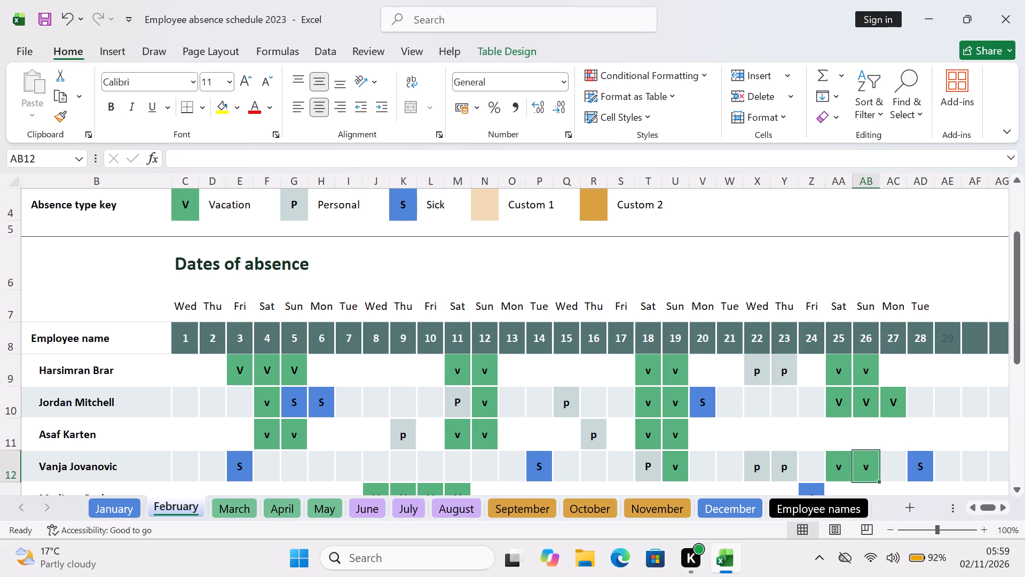
{"action": "key", "text": "Right"}
{"action": "key", "text": "Right"}
{"action": "key", "text": "Right"}
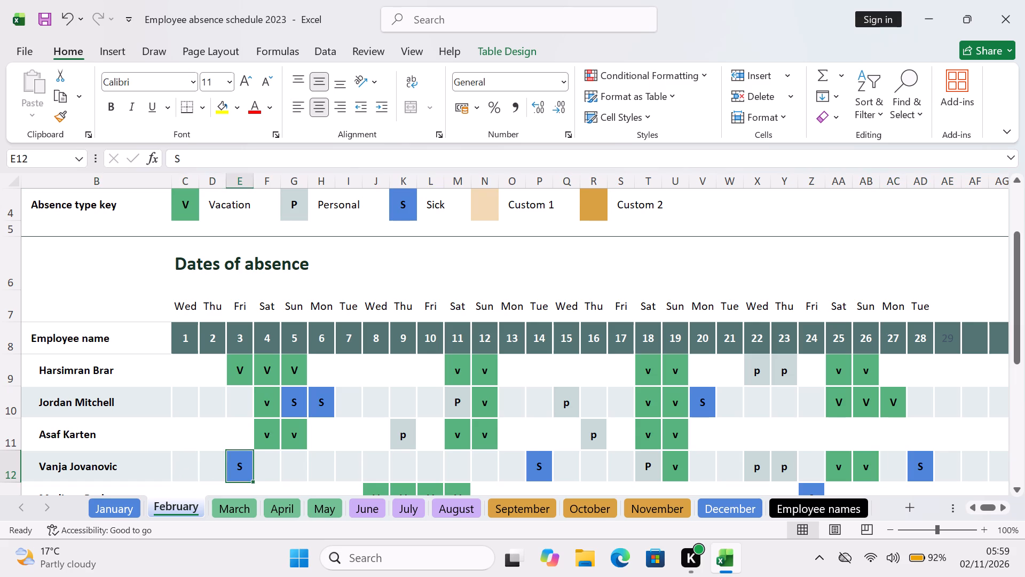
{"action": "key", "text": "Right"}
{"action": "key", "text": "v"}
{"action": "key", "text": "Right"}
{"action": "key", "text": "v"}
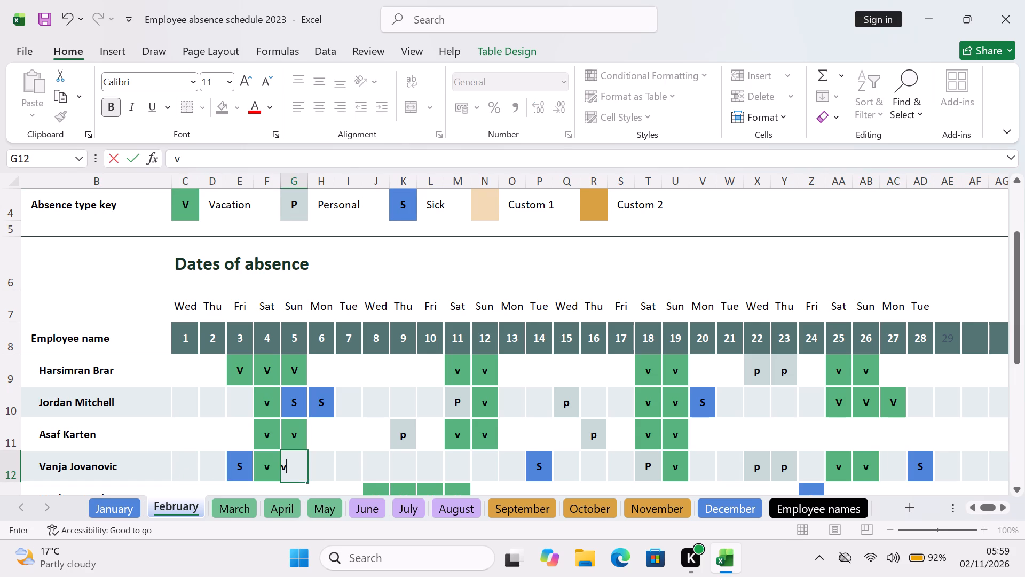
{"action": "key", "text": "Right"}
Enter personal absence code p for the fourth employee on February 8 and 10.
{"action": "key", "text": "Right"}
{"action": "key", "text": "Right"}
{"action": "key", "text": "Right"}
{"action": "key", "text": "Left"}
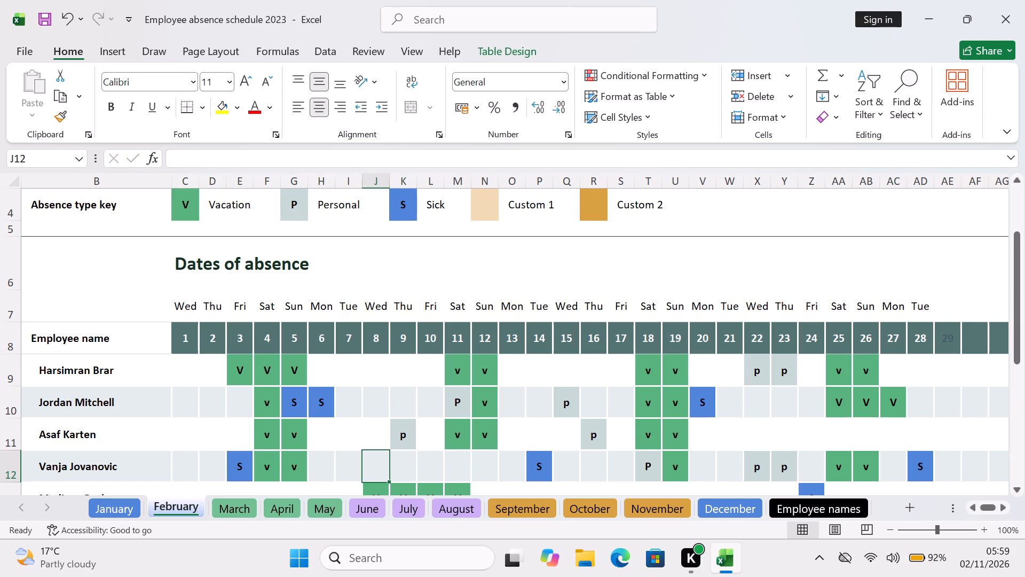
{"action": "key", "text": "p"}
{"action": "key", "text": "Right"}
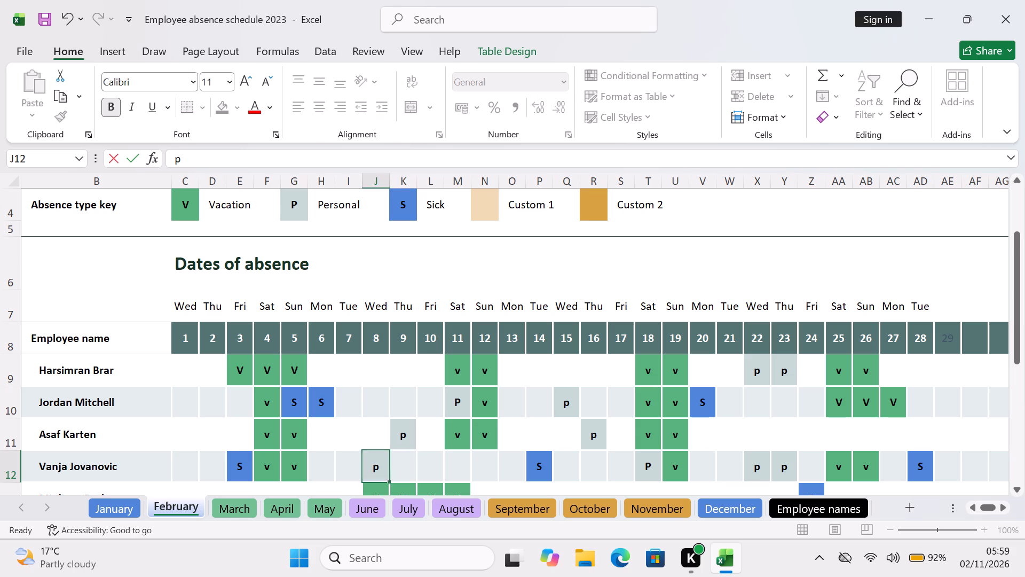
{"action": "key", "text": "Right"}
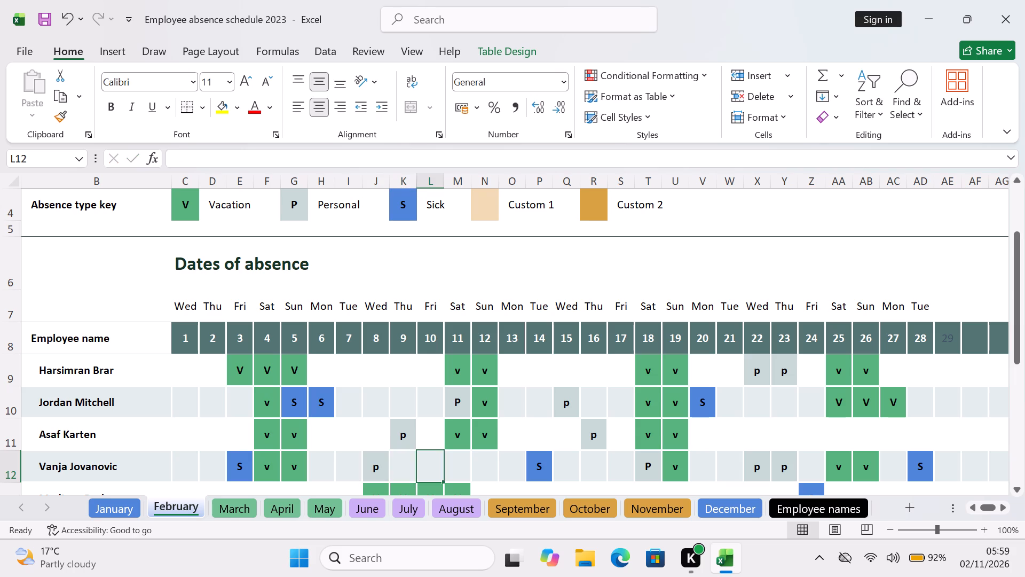
{"action": "key", "text": "p"}
{"action": "key", "text": "Right"}
Enter vacation code v for the fourth employee on February 12 and 11.
{"action": "key", "text": "Right"}
{"action": "key", "text": "Right"}
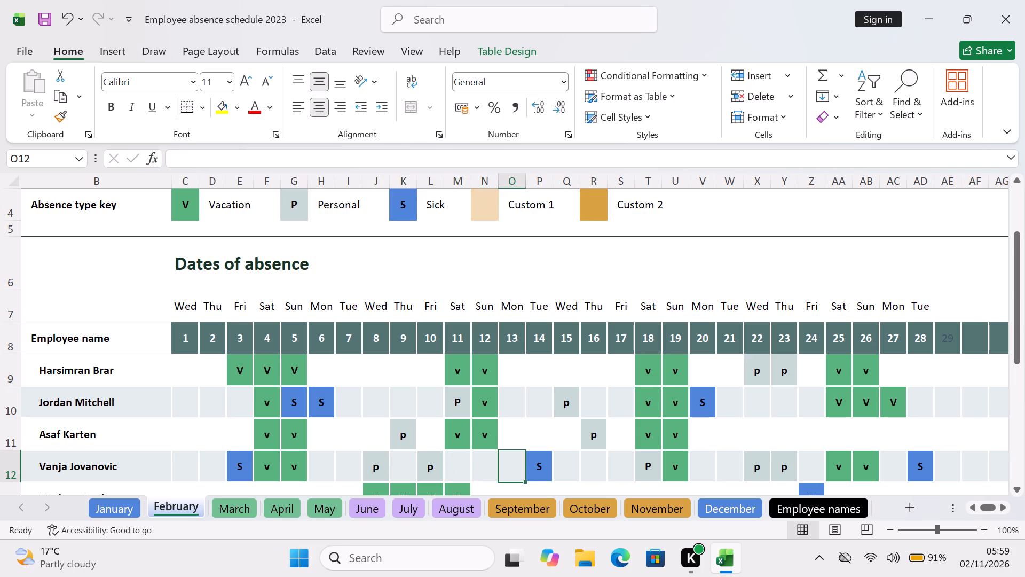
{"action": "key", "text": "Left"}
{"action": "key", "text": "v"}
{"action": "key", "text": "Left"}
{"action": "key", "text": "v"}
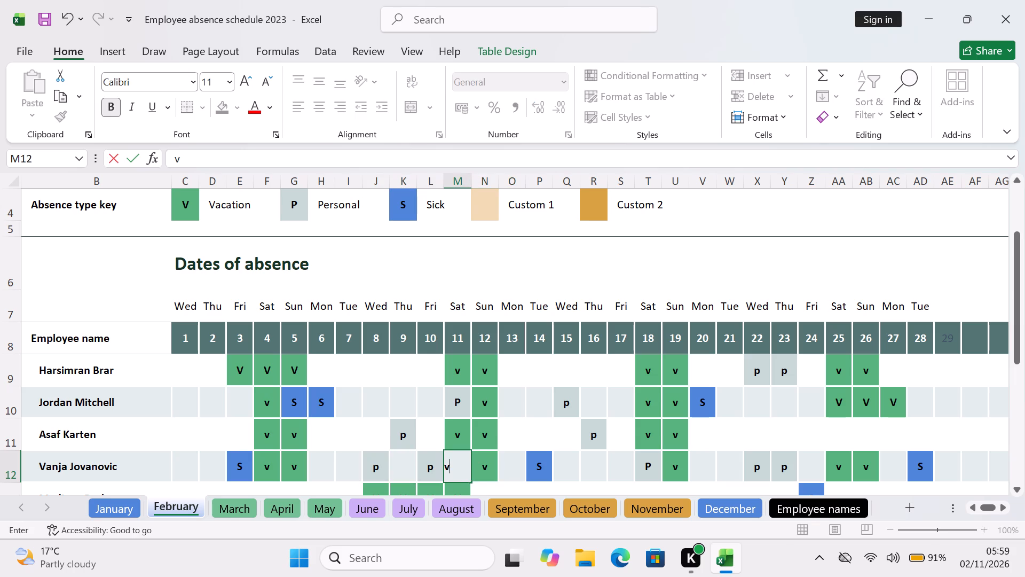
{"action": "key", "text": "Right"}
Enter vacation code v for the fifth employee in row 13 on February 12.
{"action": "key", "text": "Up"}
{"action": "key", "text": "Down"}
{"action": "key", "text": "Down"}
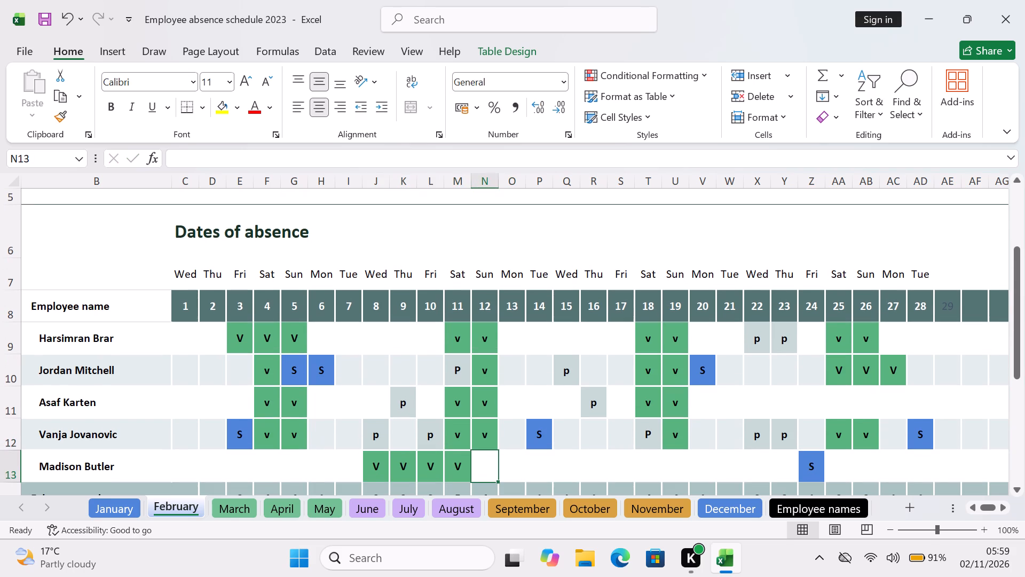
{"action": "key", "text": "v"}
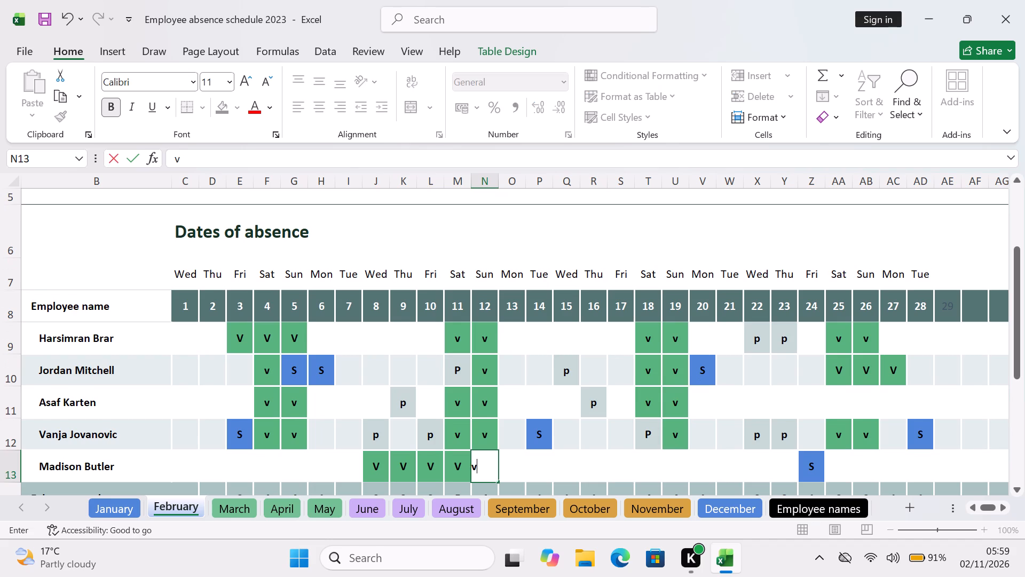
{"action": "key", "text": "Left"}
Clear the fifth employee's vacation codes on February 10, 9 and 8.
{"action": "key", "text": "Left"}
{"action": "key", "text": "Left"}
{"action": "key", "text": "Right"}
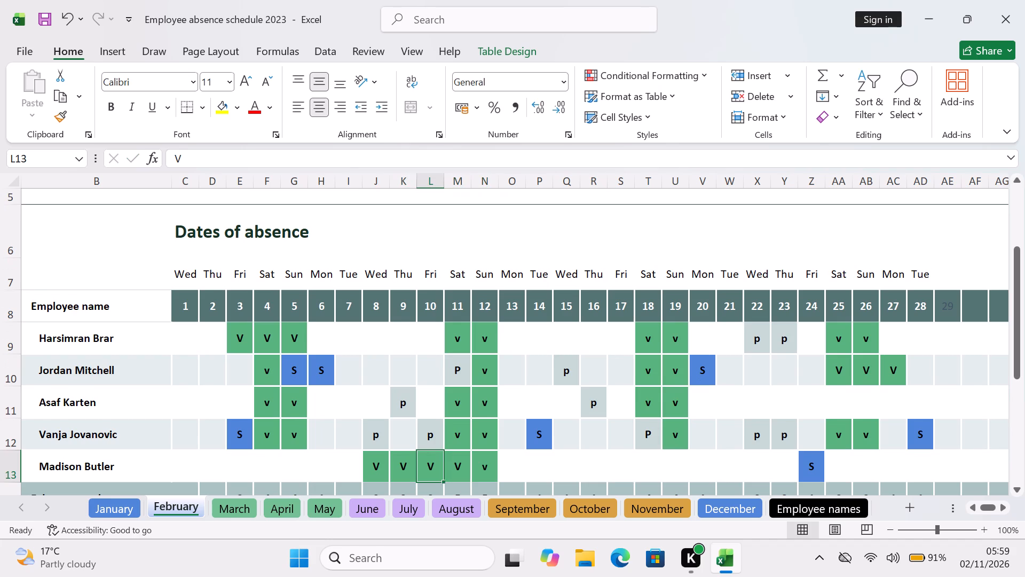
{"action": "key", "text": "BackSpace"}
{"action": "key", "text": "Left"}
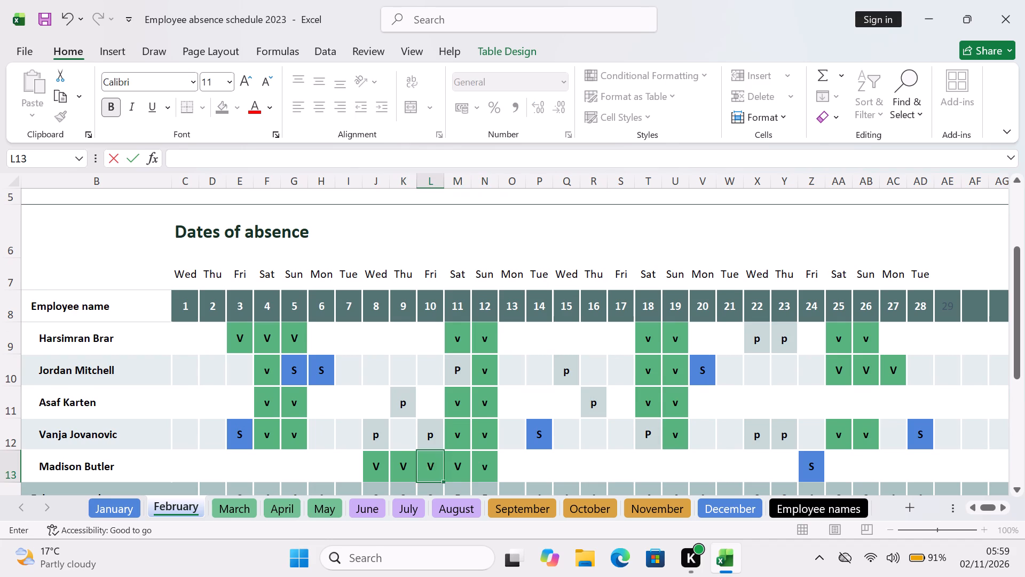
{"action": "key", "text": "v"}
{"action": "key", "text": "Right"}
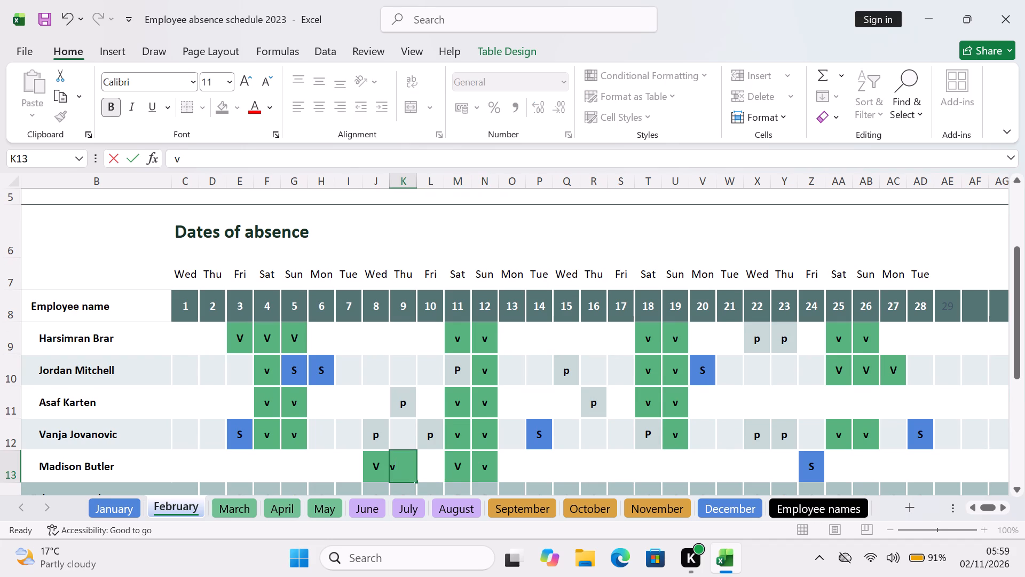
{"action": "key", "text": "Left"}
{"action": "key", "text": "BackSpace"}
{"action": "key", "text": "Left"}
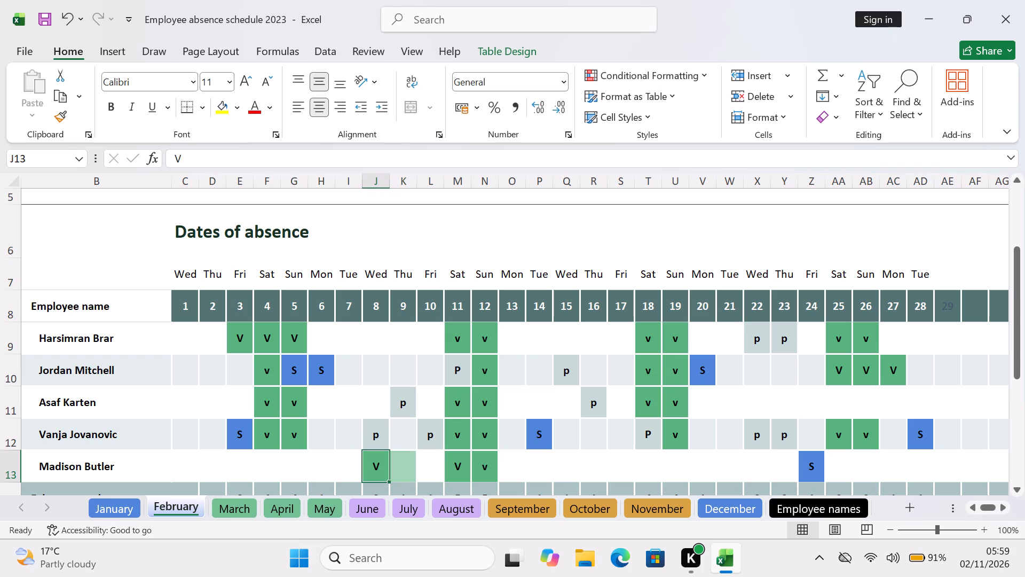
{"action": "key", "text": "BackSpace"}
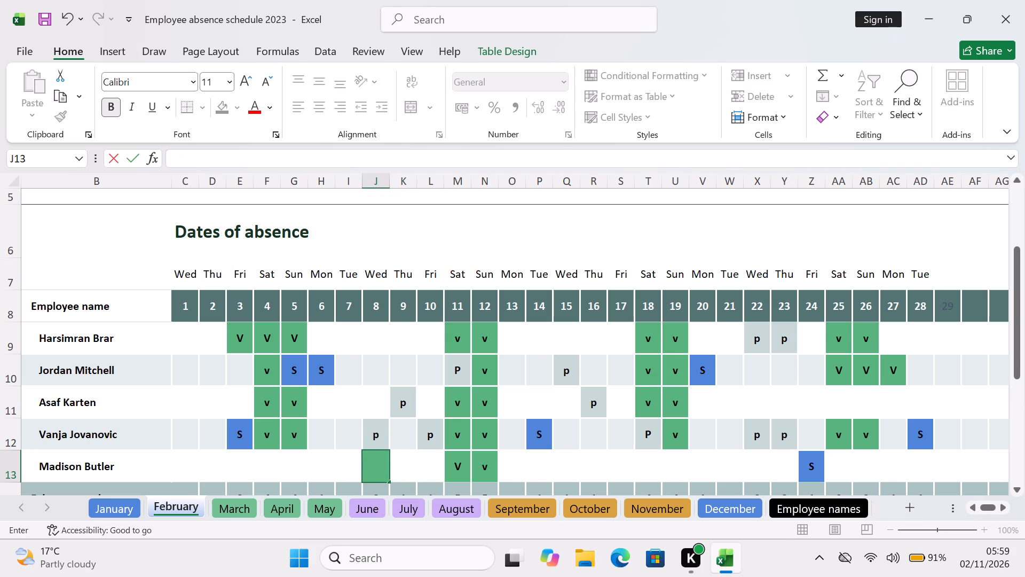
{"action": "key", "text": "Left"}
Enter vacation code v for the fifth employee on February 4 and 5.
{"action": "key", "text": "Left"}
{"action": "key", "text": "Left"}
{"action": "key", "text": "Left"}
{"action": "key", "text": "Left"}
{"action": "key", "text": "Left"}
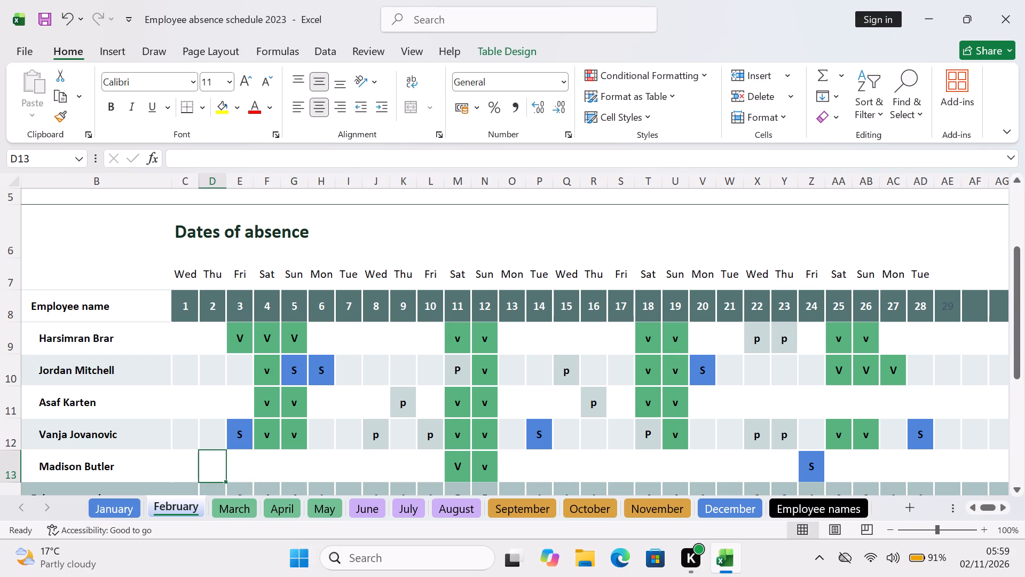
{"action": "key", "text": "Right"}
{"action": "key", "text": "Right"}
{"action": "key", "text": "v"}
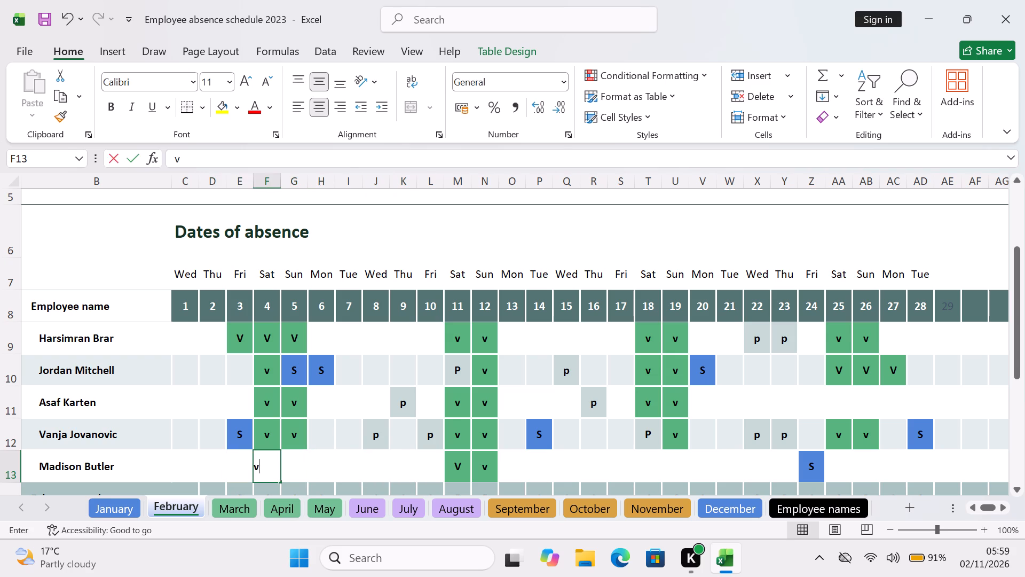
{"action": "key", "text": "Right"}
{"action": "key", "text": "v"}
{"action": "key", "text": "Right"}
Enter absence code s for the fifth employee in row 13 on February 8.
{"action": "key", "text": "Right"}
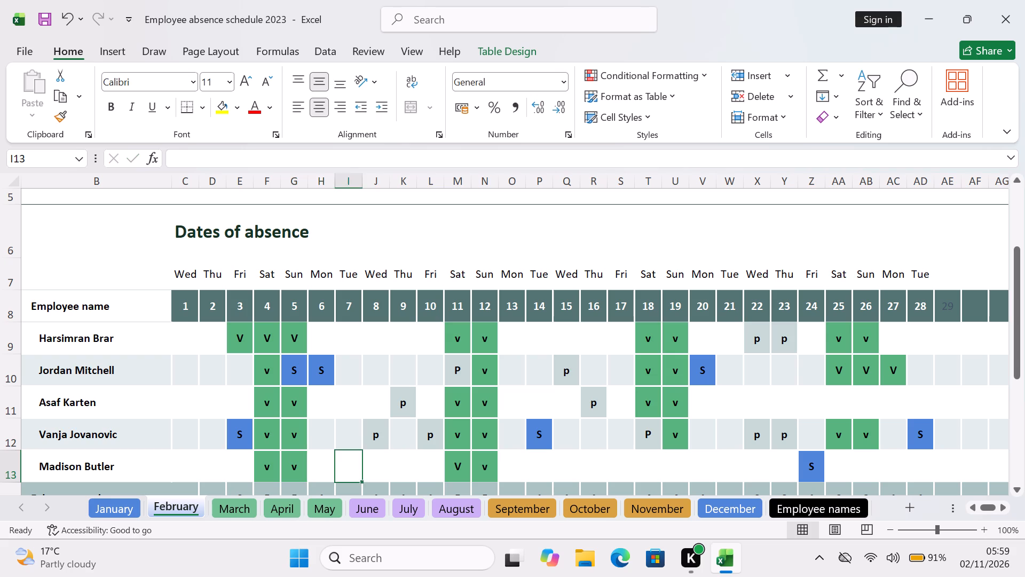
{"action": "key", "text": "Right"}
{"action": "key", "text": "s"}
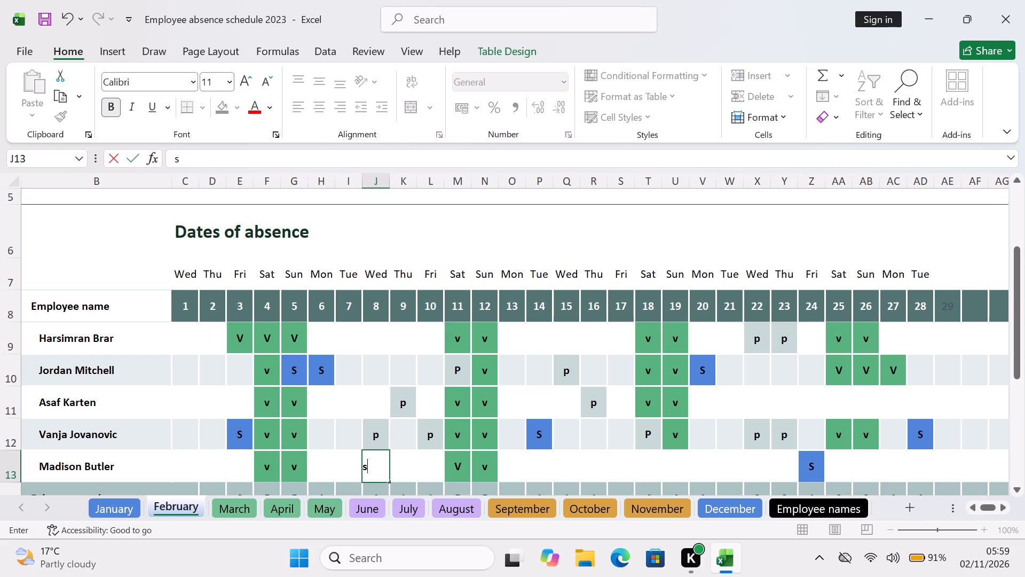
{"action": "key", "text": "Right"}
Enter absence code p for the fifth employee in row 13 on February 16.
{"action": "key", "text": "Right"}
{"action": "key", "text": "Right"}
{"action": "key", "text": "Right"}
{"action": "key", "text": "Right"}
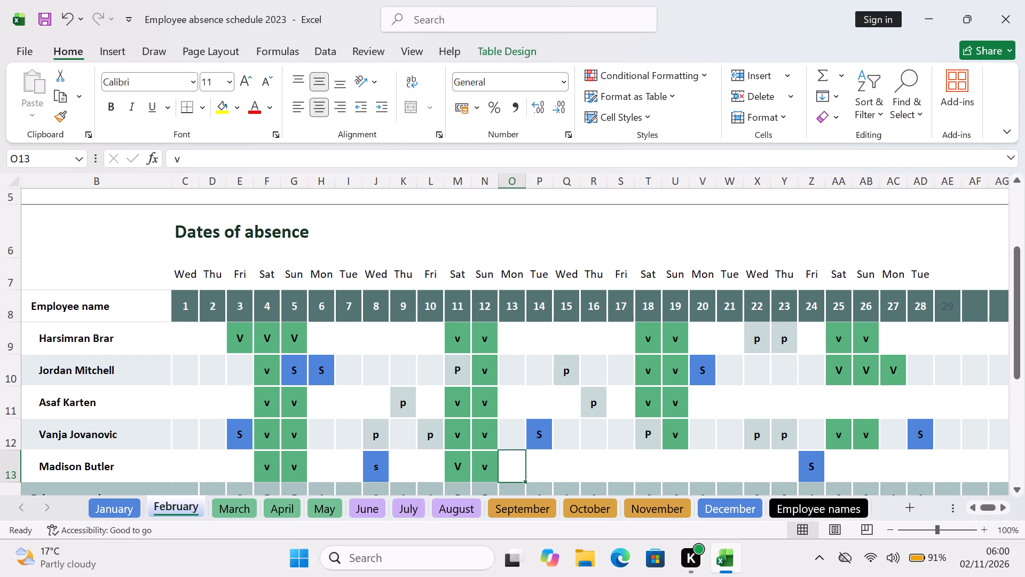
{"action": "key", "text": "Right"}
{"action": "key", "text": "Right"}
{"action": "key", "text": "Right"}
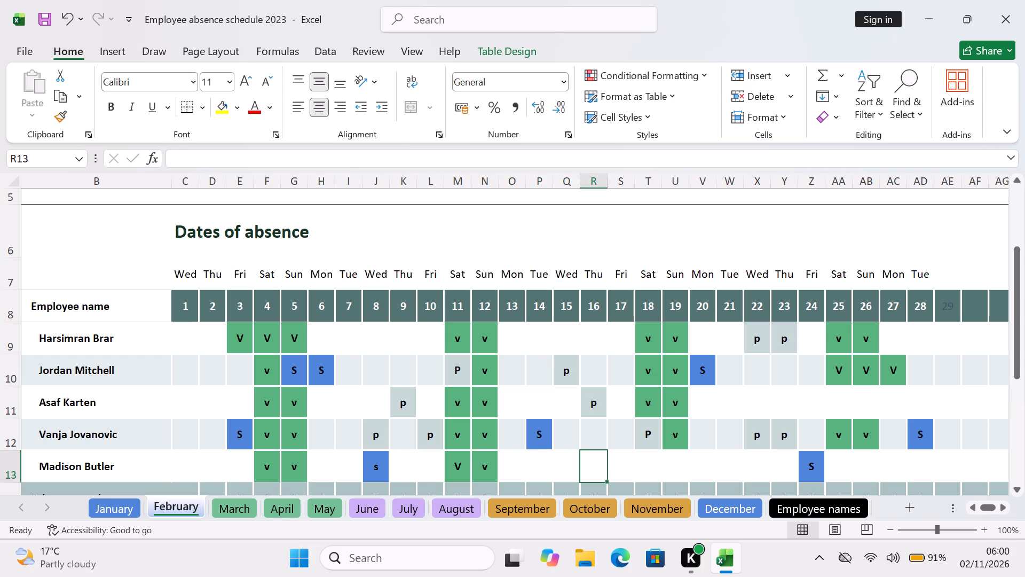
{"action": "key", "text": "p"}
{"action": "key", "text": "Right"}
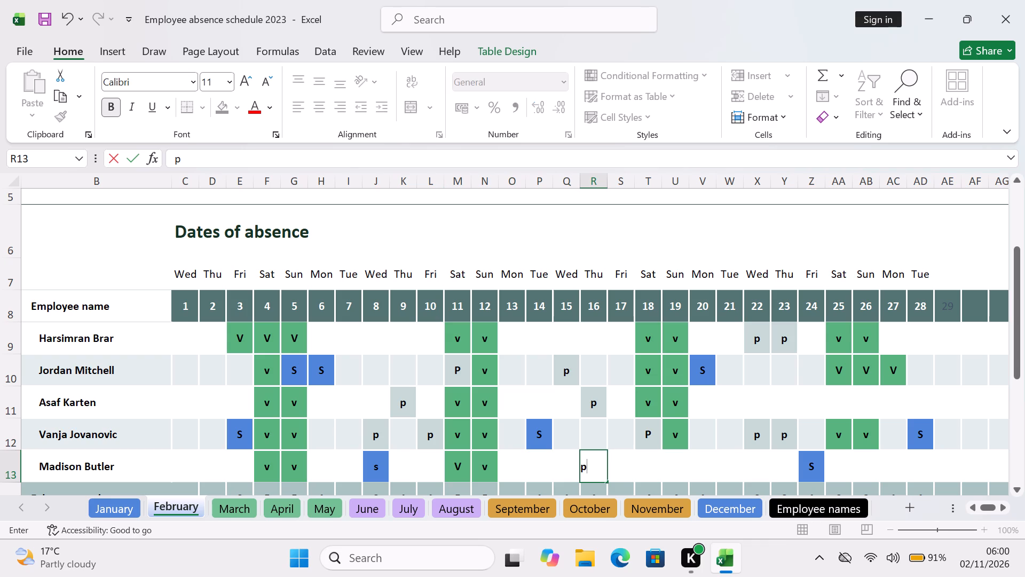
Enter vacation code v for the fifth employee on February 18 and 19.
{"action": "key", "text": "Right"}
{"action": "key", "text": "v"}
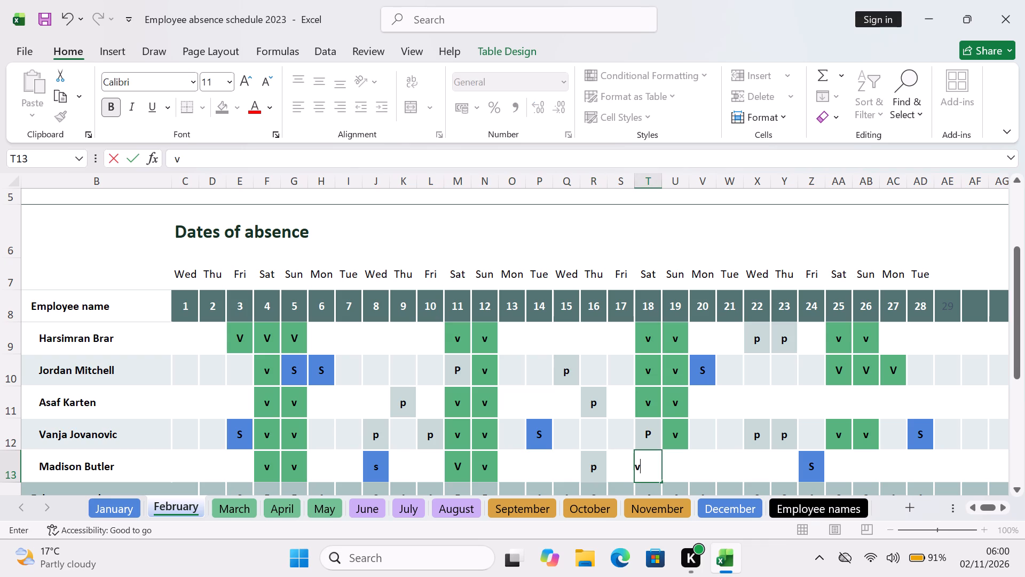
{"action": "key", "text": "Right"}
{"action": "key", "text": "v"}
{"action": "key", "text": "Right"}
Enter absence code p for the fifth employee in row 13 on February 28.
{"action": "key", "text": "Right"}
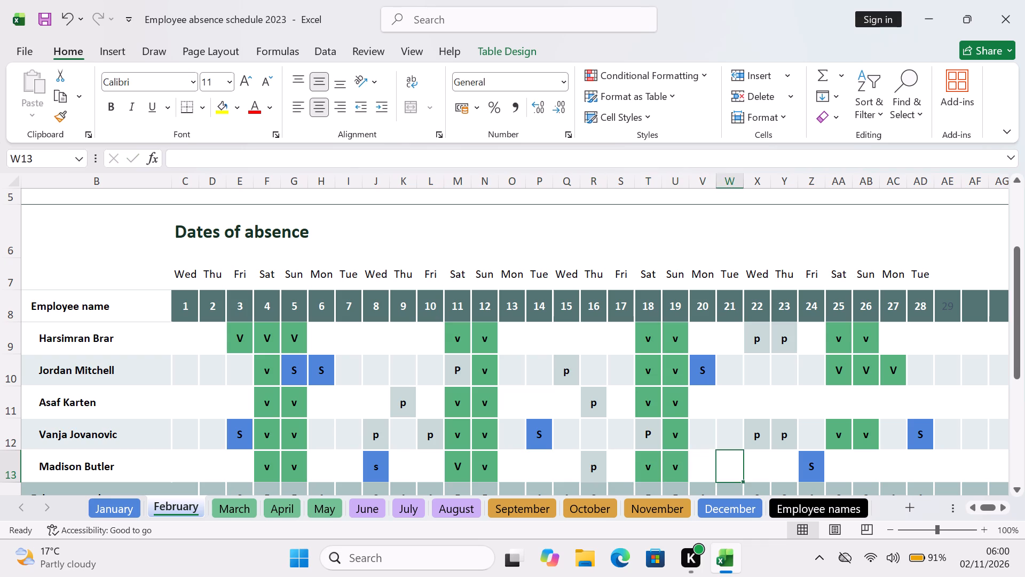
{"action": "key", "text": "Right"}
{"action": "key", "text": "Right"}
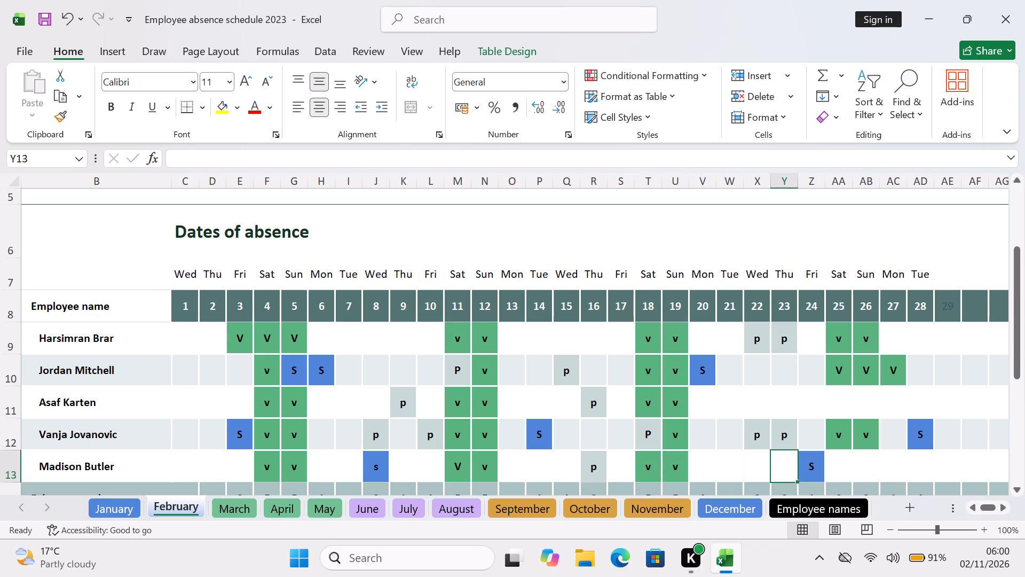
{"action": "key", "text": "Right"}
{"action": "key", "text": "Right"}
{"action": "key", "text": "Right"}
{"action": "key", "text": "Right"}
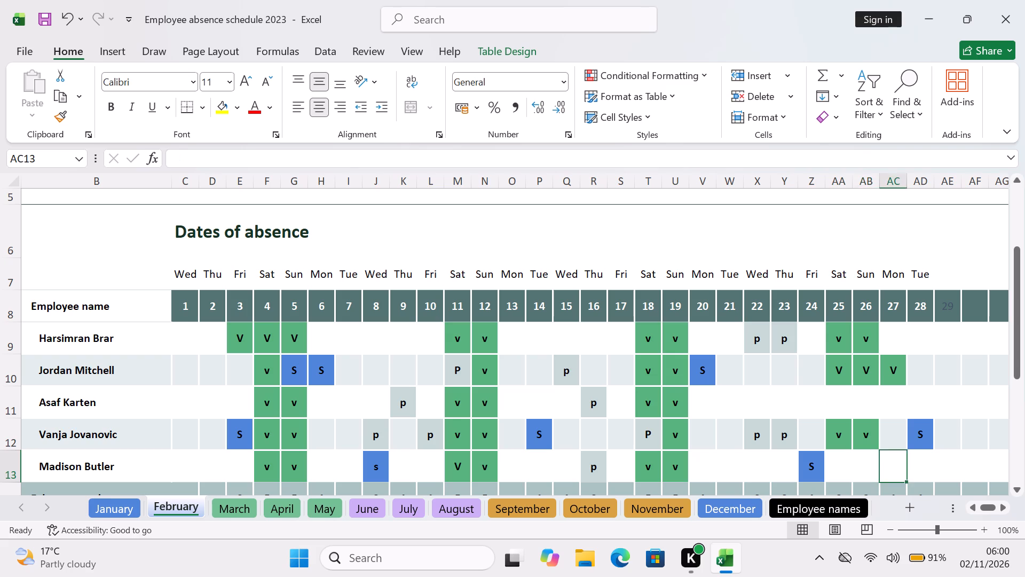
{"action": "key", "text": "Right"}
{"action": "key", "text": "p"}
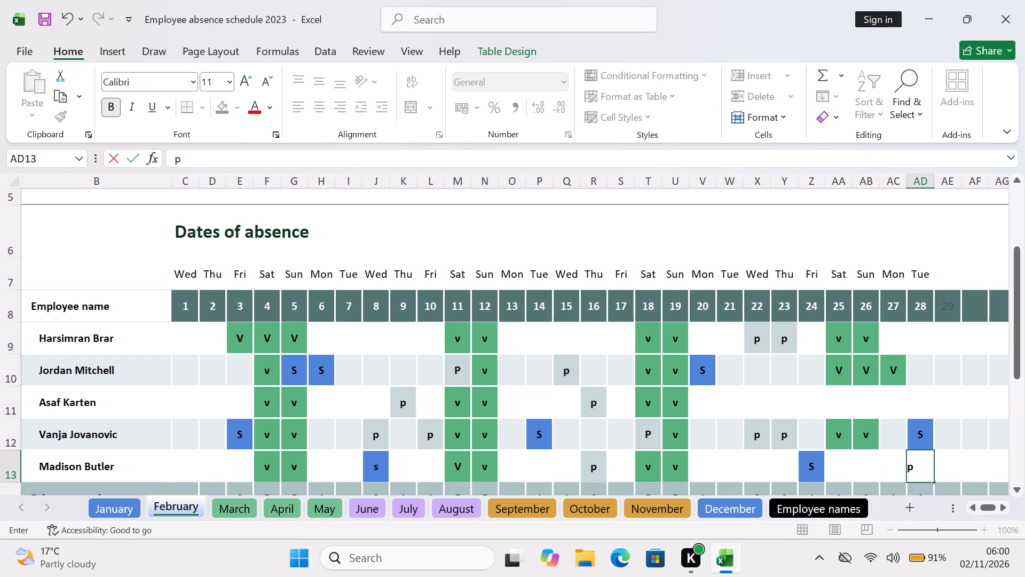
{"action": "key", "text": "Right"}
Set the February total row's function to Count for the empty February 21 total.
{"action": "key", "text": "Down"}
{"action": "key", "text": "Left"}
{"action": "key", "text": "Left"}
{"action": "key", "text": "Left"}
{"action": "key", "text": "Left"}
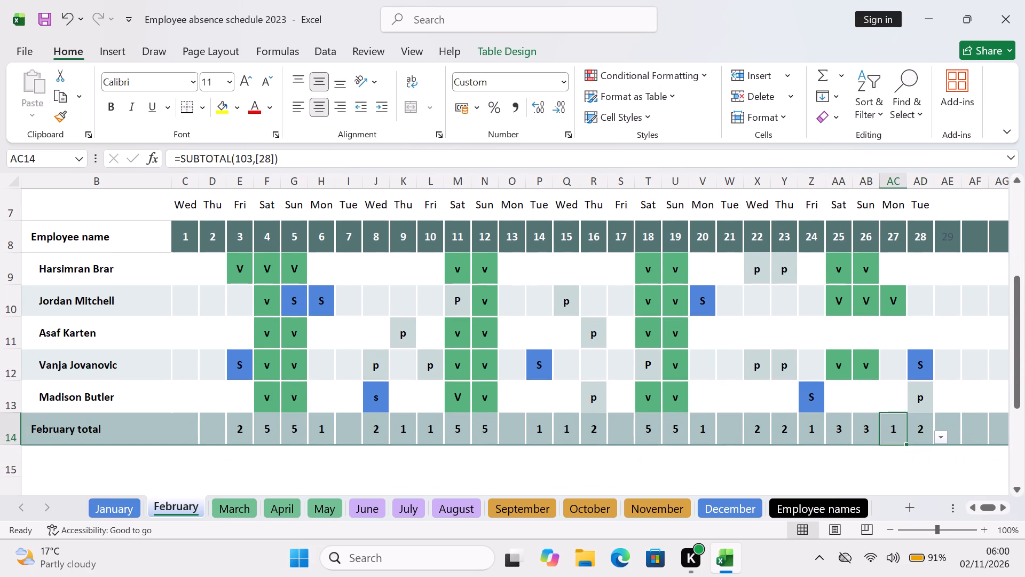
{"action": "key", "text": "Left"}
{"action": "key", "text": "Left"}
{"action": "key", "text": "Left"}
{"action": "key", "text": "Left"}
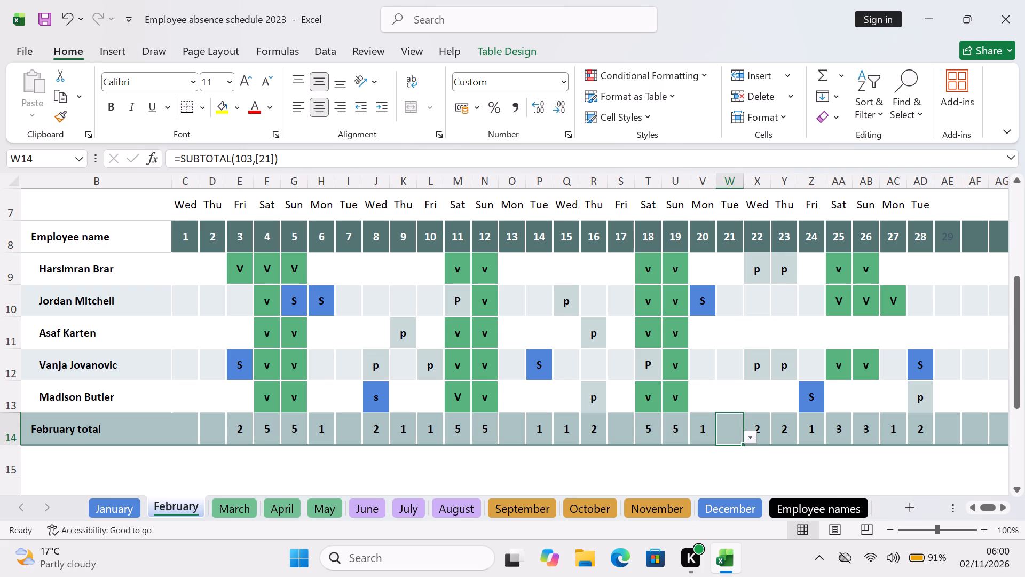
{"action": "left_click", "coordinate": [752, 435]}
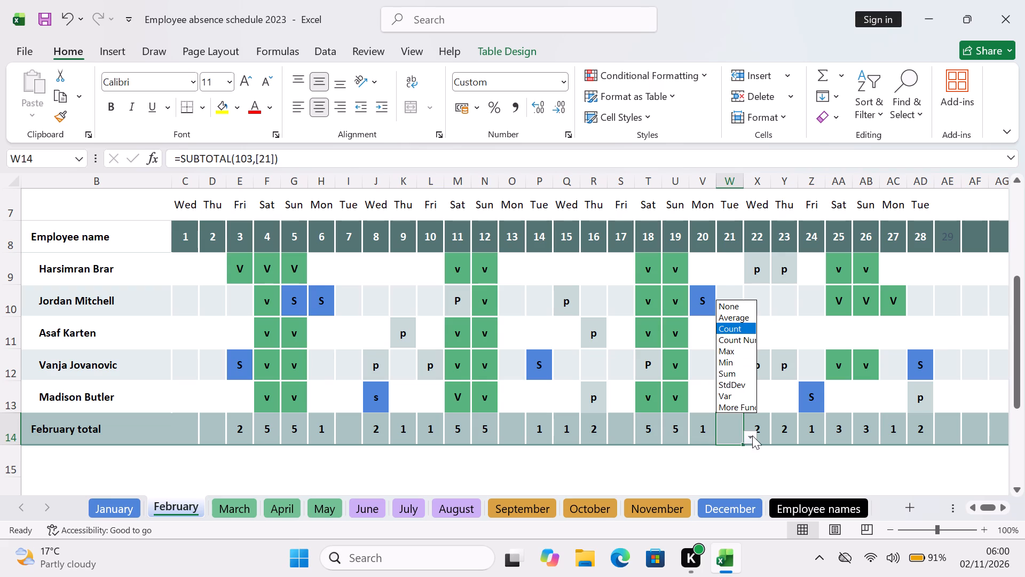
{"action": "left_click", "coordinate": [723, 323]}
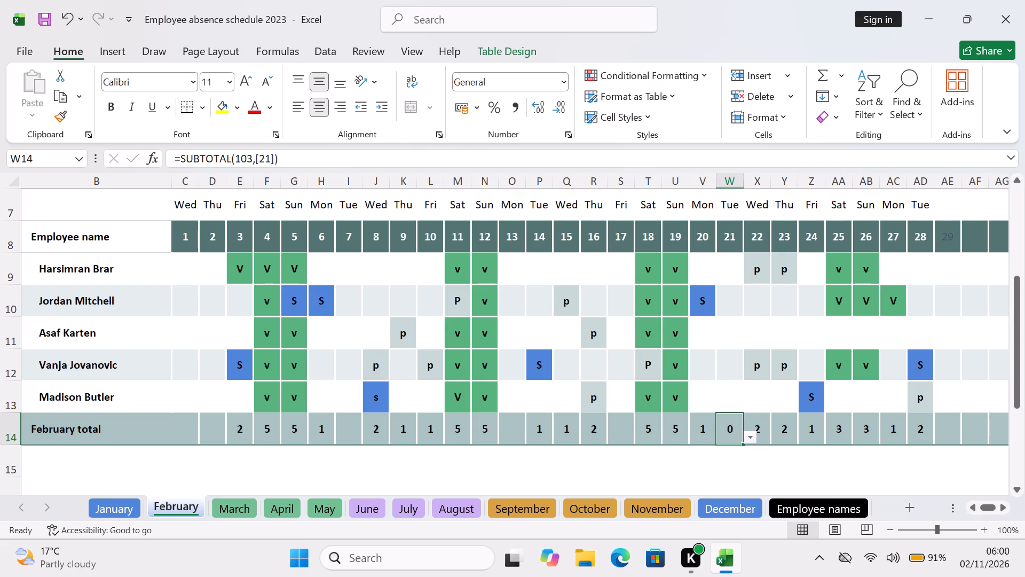
Set the February total row's function to Count for the empty February 17 and 13 totals.
{"action": "left_click", "coordinate": [613, 420]}
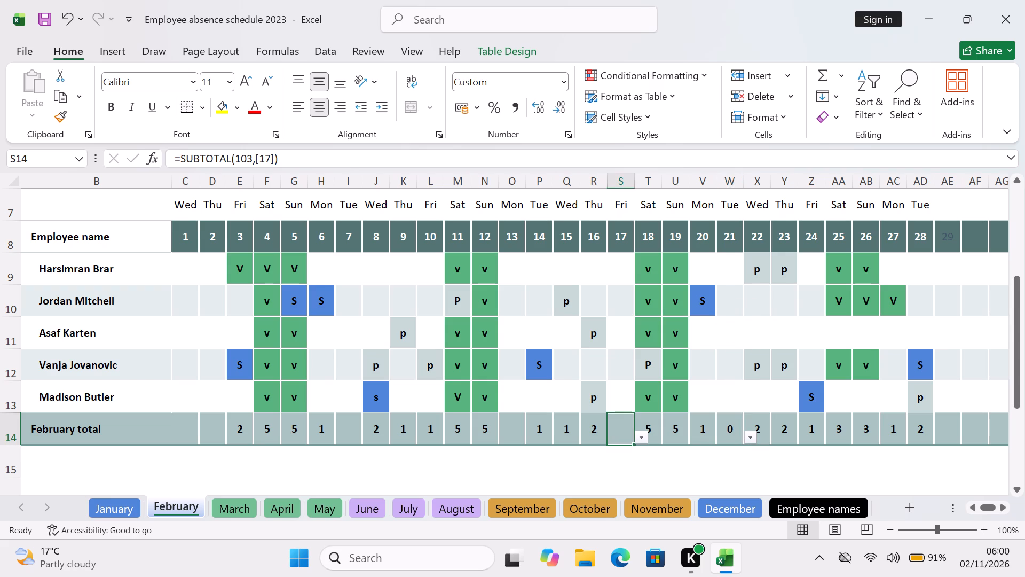
{"action": "left_click", "coordinate": [640, 434]}
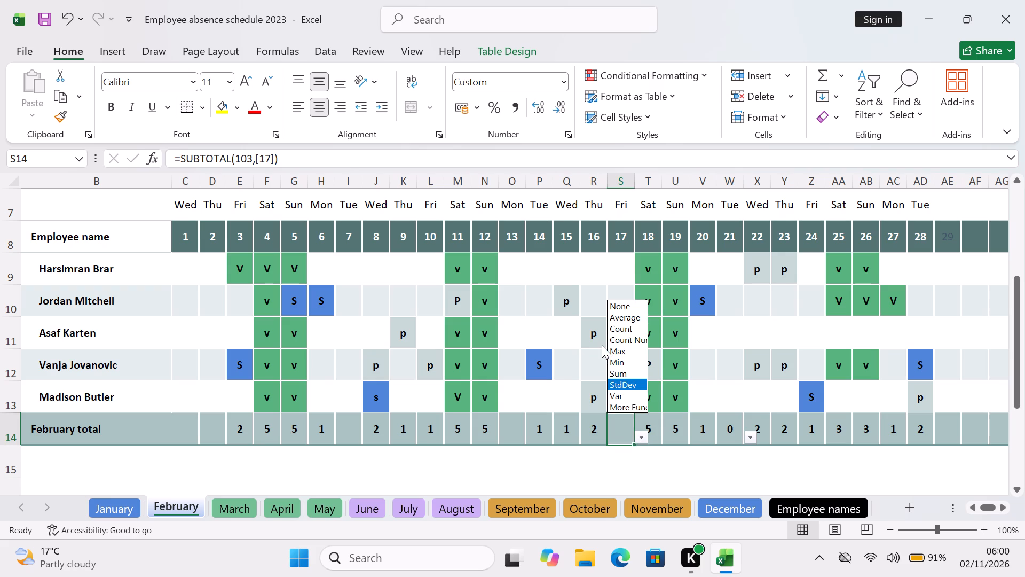
{"action": "left_click", "coordinate": [630, 333]}
{"action": "left_click", "coordinate": [519, 432]}
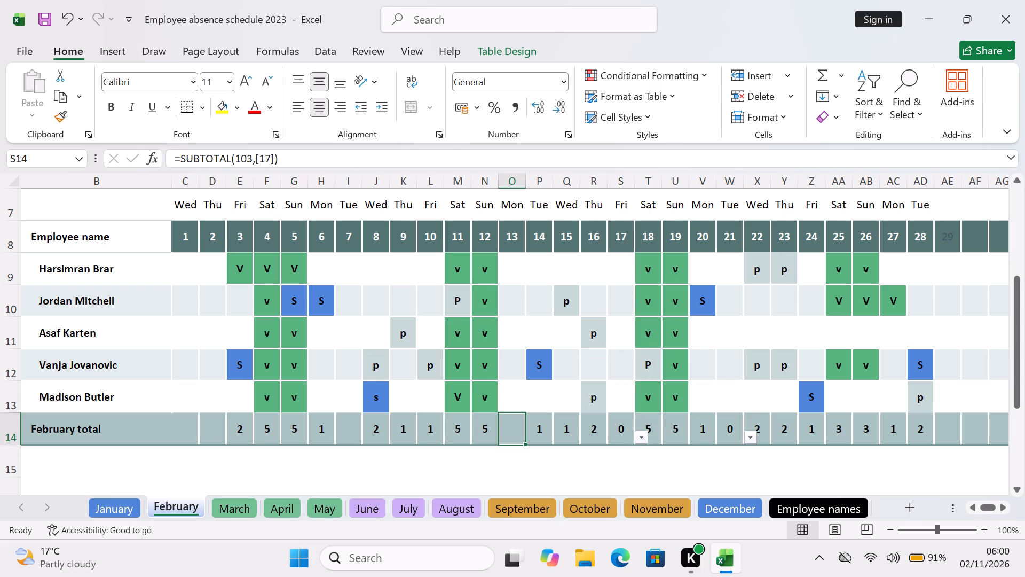
{"action": "left_click", "coordinate": [529, 438]}
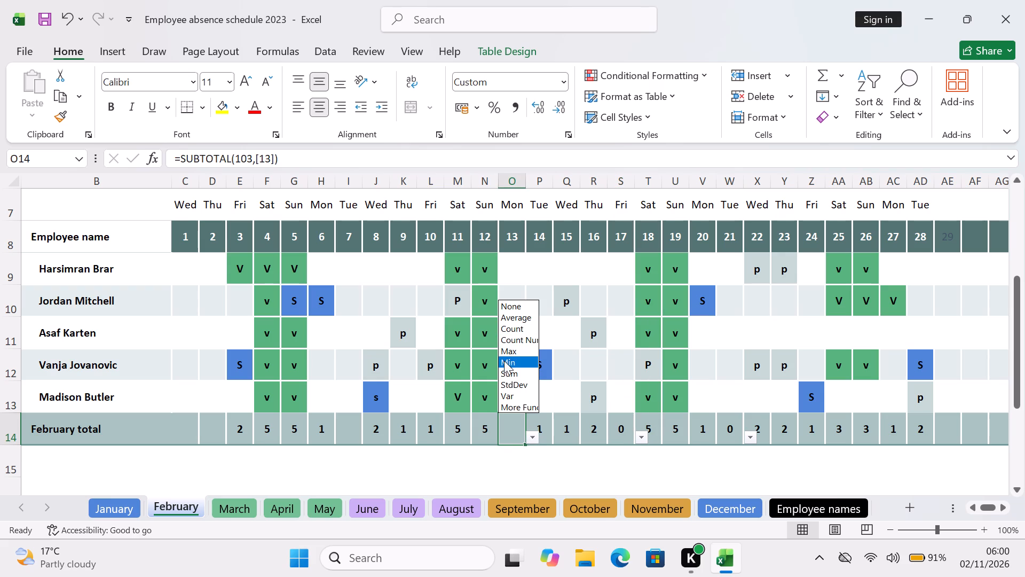
{"action": "left_click", "coordinate": [515, 333]}
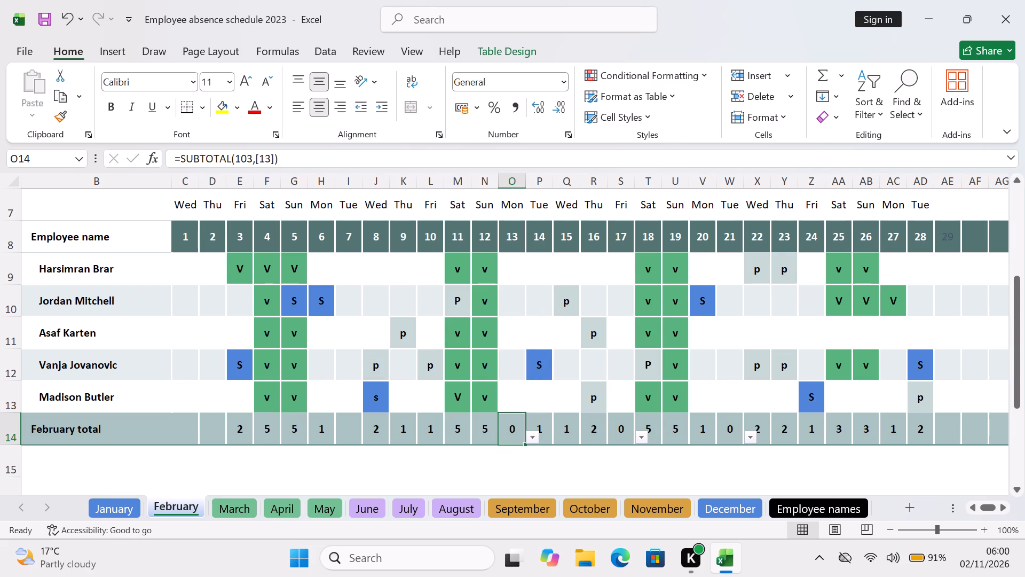
Set the February total row's function to Count for the empty February 7 and 2 totals.
{"action": "left_click", "coordinate": [352, 434]}
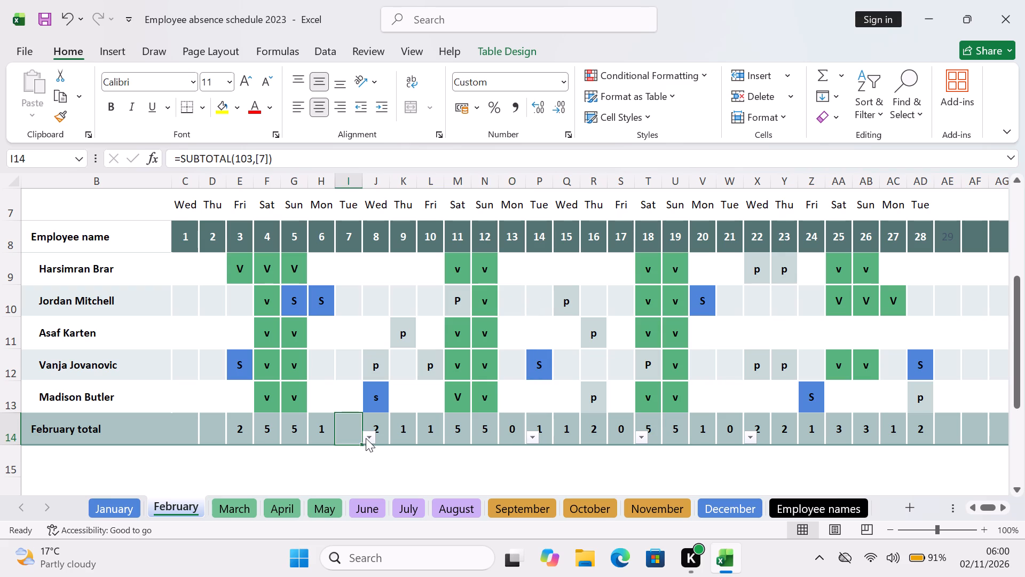
{"action": "left_click", "coordinate": [366, 438]}
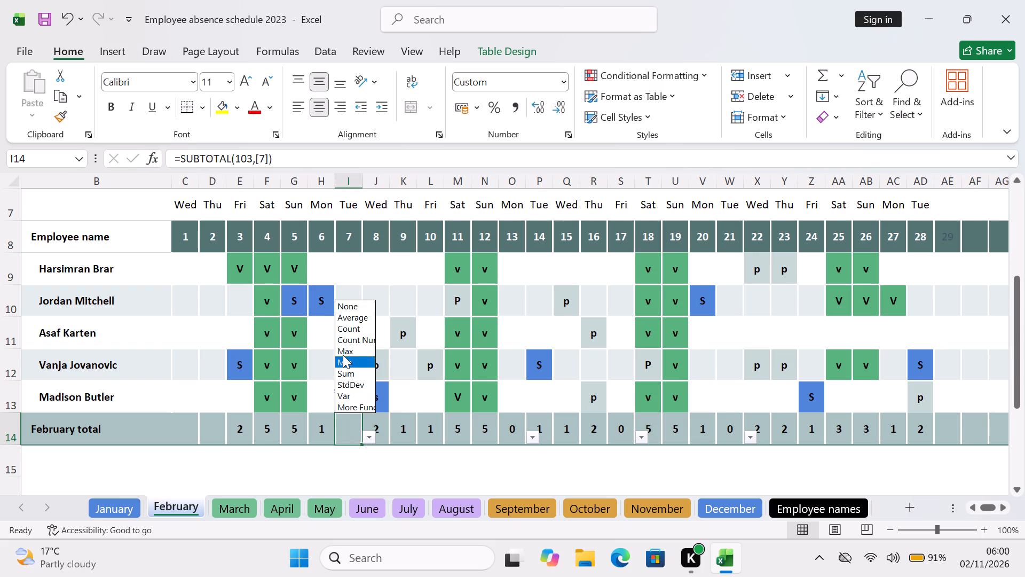
{"action": "left_click", "coordinate": [356, 325]}
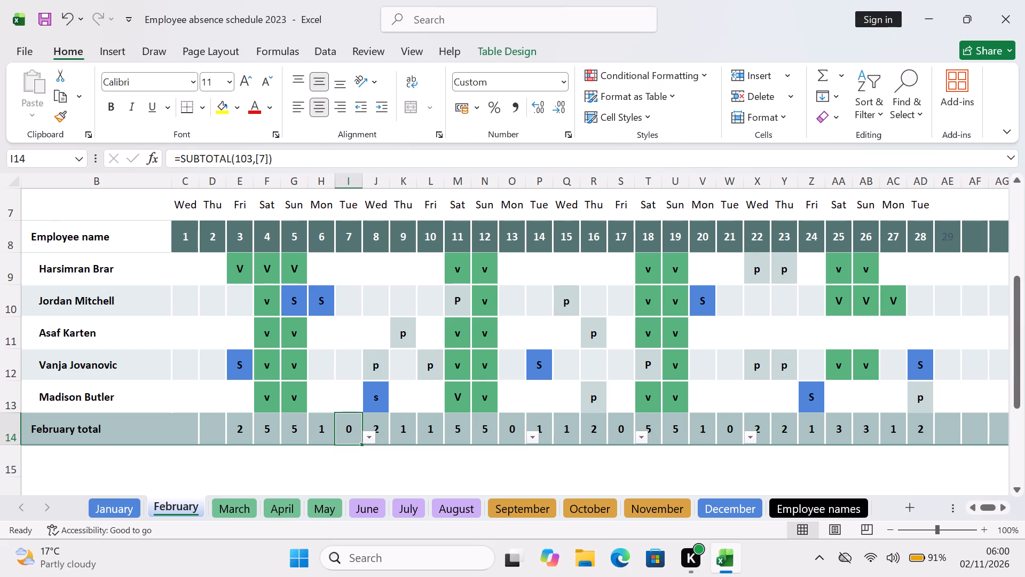
{"action": "left_click", "coordinate": [223, 426]}
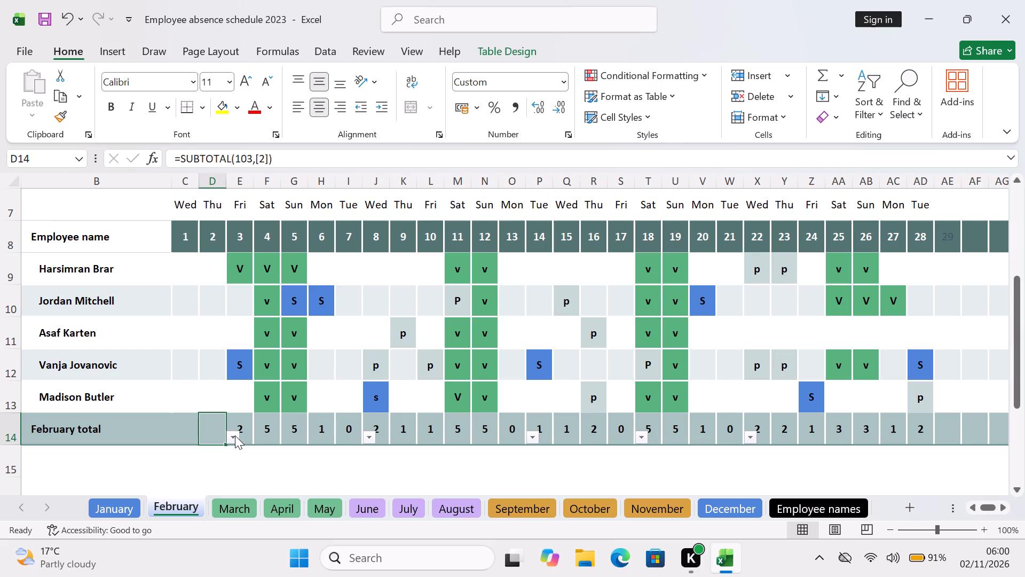
{"action": "left_click", "coordinate": [235, 435]}
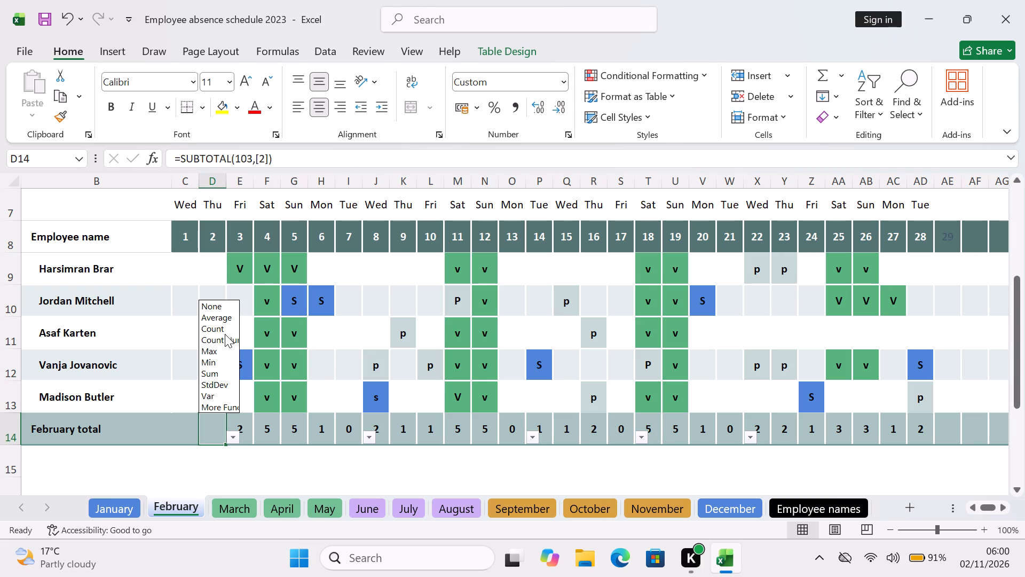
{"action": "left_click", "coordinate": [225, 332]}
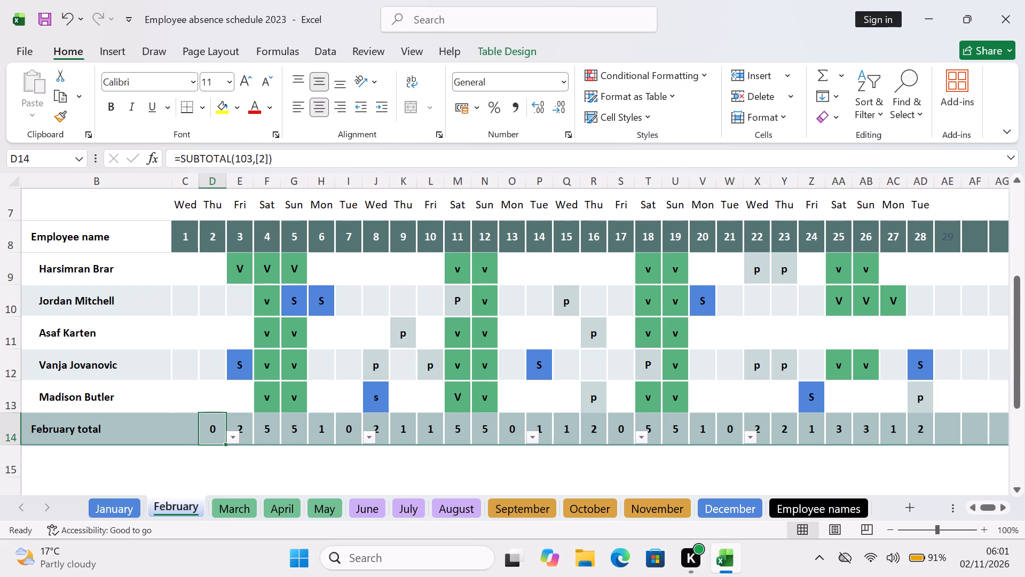
Review the February total row across all the days and the Total days column.
{"action": "key", "text": "Right"}
{"action": "key", "text": "Right"}
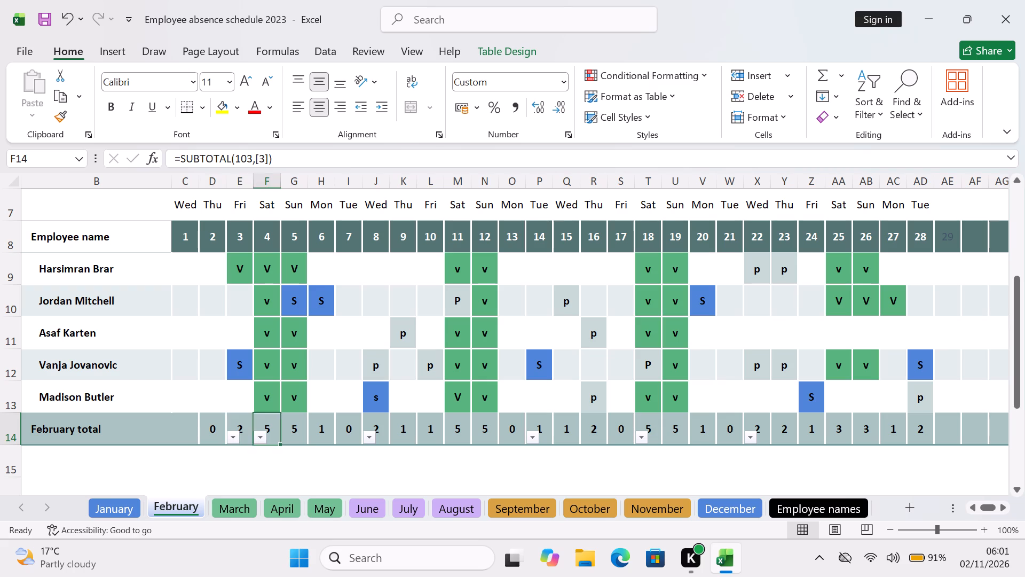
{"action": "key", "text": "Right"}
{"action": "key", "text": "Right"}
{"action": "key", "text": "Right"}
{"action": "key", "text": "Right"}
{"action": "key", "text": "Right"}
{"action": "key", "text": "Right"}
{"action": "key", "text": "Right"}
{"action": "key", "text": "Right"}
{"action": "key", "text": "Right"}
{"action": "key", "text": "Right"}
{"action": "key", "text": "Right"}
{"action": "key", "text": "Right"}
{"action": "key", "text": "Right"}
{"action": "key", "text": "Right"}
{"action": "key", "text": "Right"}
{"action": "key", "text": "Right"}
{"action": "key", "text": "Right"}
{"action": "key", "text": "Right"}
{"action": "key", "text": "Right"}
{"action": "key", "text": "Right"}
{"action": "key", "text": "Right"}
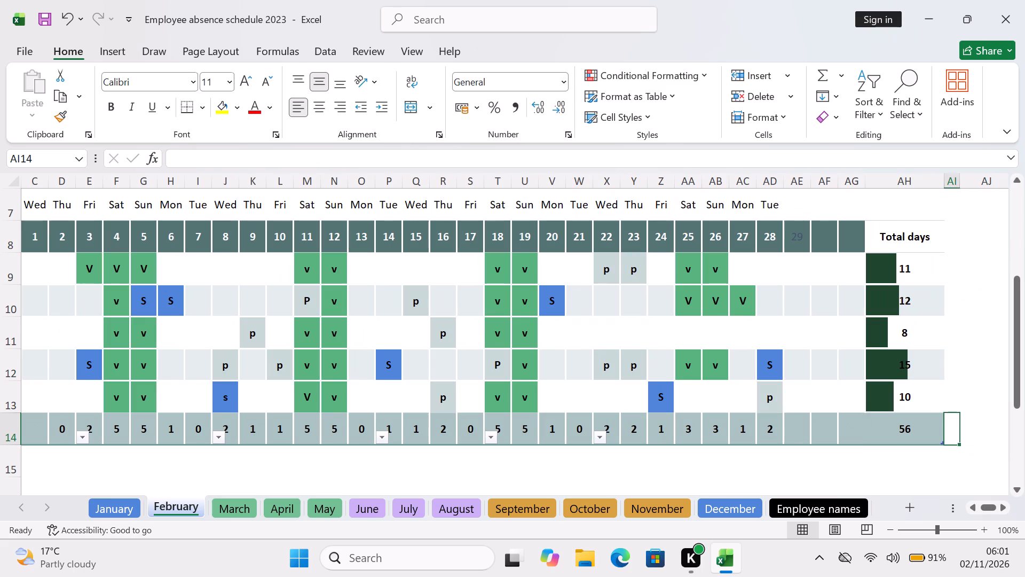
{"action": "key", "text": "Left"}
{"action": "key", "text": "Left"}
{"action": "key", "text": "Left"}
{"action": "key", "text": "Left"}
{"action": "key", "text": "Left"}
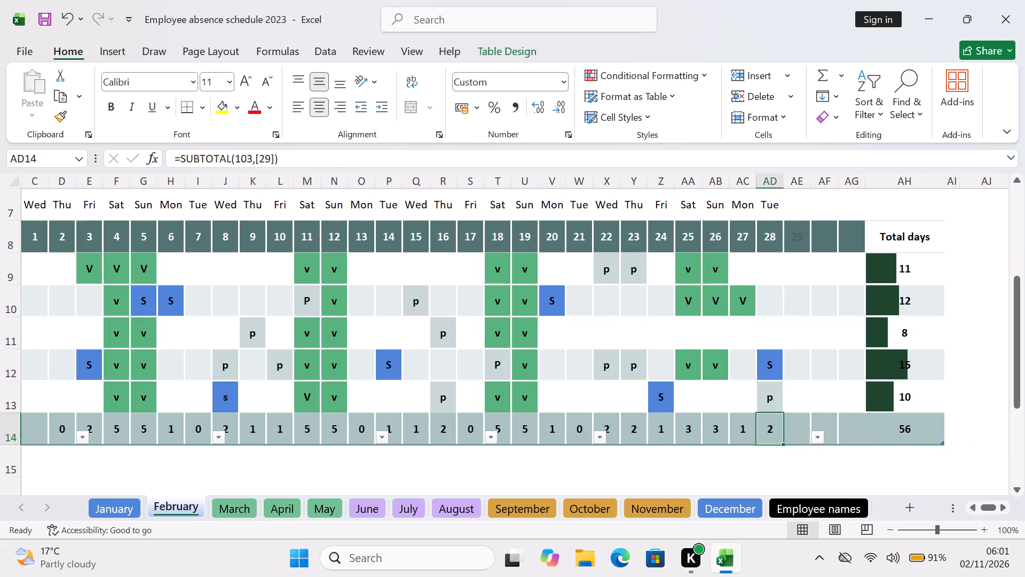
{"action": "key", "text": "Left"}
{"action": "key", "text": "Left"}
{"action": "key", "text": "Left"}
{"action": "key", "text": "Left"}
{"action": "key", "text": "Left"}
{"action": "key", "text": "Left"}
{"action": "key", "text": "Left"}
{"action": "key", "text": "Left"}
{"action": "key", "text": "Left"}
{"action": "key", "text": "Left"}
{"action": "key", "text": "Left"}
{"action": "key", "text": "Left"}
{"action": "key", "text": "Left"}
{"action": "key", "text": "Left"}
{"action": "key", "text": "Left"}
{"action": "key", "text": "Left"}
{"action": "key", "text": "Left"}
{"action": "key", "text": "Left"}
{"action": "key", "text": "Left"}
{"action": "key", "text": "Left"}
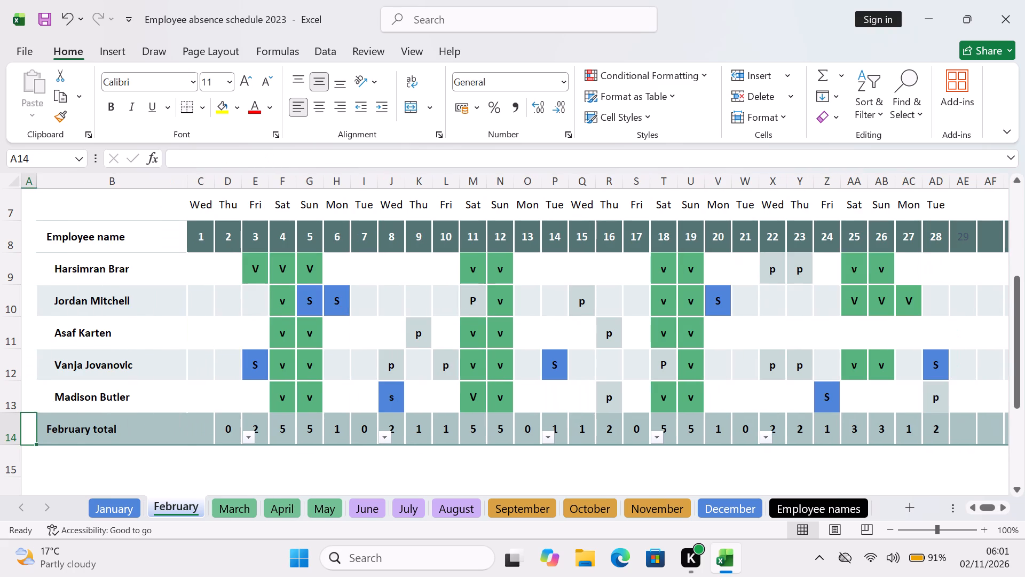
{"action": "key", "text": "Right"}
{"action": "key", "text": "Right"}
{"action": "key", "text": "Right"}
{"action": "key", "text": "Right"}
{"action": "key", "text": "Right"}
{"action": "key", "text": "Right"}
{"action": "key", "text": "Right"}
{"action": "key", "text": "Right"}
{"action": "key", "text": "Right"}
{"action": "key", "text": "Right"}
{"action": "key", "text": "Right"}
{"action": "key", "text": "Right"}
{"action": "key", "text": "Right"}
{"action": "key", "text": "Right"}
{"action": "key", "text": "Right"}
{"action": "key", "text": "Right"}
{"action": "key", "text": "Right"}
{"action": "key", "text": "Right"}
{"action": "key", "text": "Right"}
{"action": "key", "text": "Right"}
{"action": "key", "text": "Right"}
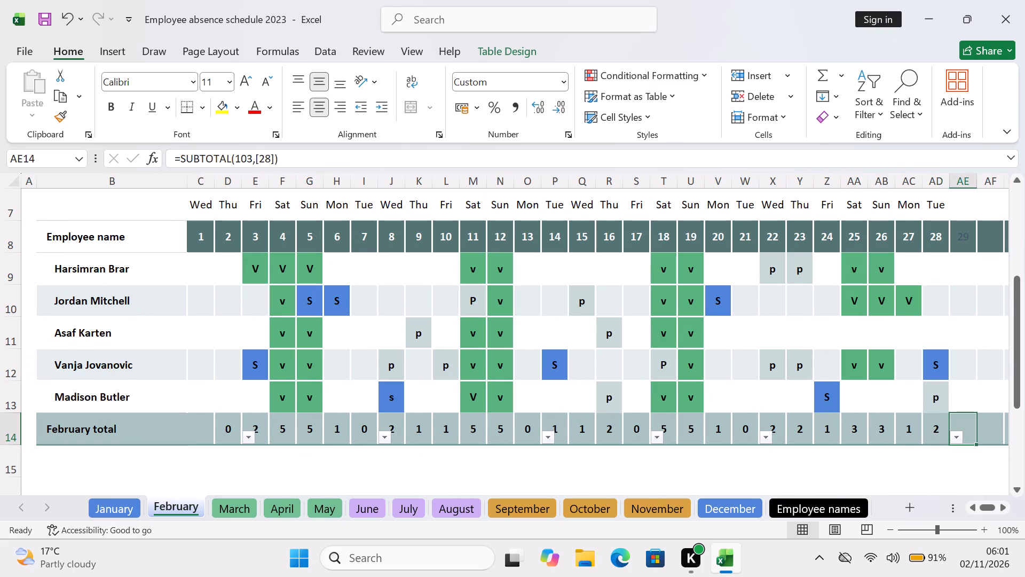
Check the February total row once more from the first day through the Total days column.
{"action": "key", "text": "Left"}
{"action": "key", "text": "Left"}
{"action": "key", "text": "Left"}
{"action": "key", "text": "Left"}
{"action": "key", "text": "Left"}
{"action": "key", "text": "Left"}
{"action": "key", "text": "Left"}
{"action": "key", "text": "Left"}
{"action": "key", "text": "Left"}
{"action": "key", "text": "Left"}
{"action": "key", "text": "Left"}
{"action": "key", "text": "Left"}
{"action": "key", "text": "Left"}
{"action": "key", "text": "Left"}
{"action": "key", "text": "Left"}
{"action": "key", "text": "Left"}
{"action": "key", "text": "Left"}
{"action": "key", "text": "Left"}
{"action": "key", "text": "Left"}
{"action": "key", "text": "Left"}
{"action": "key", "text": "Right"}
{"action": "key", "text": "Right"}
{"action": "key", "text": "Right"}
{"action": "key", "text": "Right"}
{"action": "key", "text": "Right"}
{"action": "key", "text": "Right"}
{"action": "key", "text": "Right"}
{"action": "key", "text": "Right"}
{"action": "key", "text": "Right"}
{"action": "key", "text": "Right"}
{"action": "key", "text": "Right"}
{"action": "key", "text": "Right"}
{"action": "key", "text": "Right"}
{"action": "key", "text": "Right"}
{"action": "key", "text": "Right"}
{"action": "key", "text": "Right"}
{"action": "key", "text": "Right"}
{"action": "key", "text": "Right"}
{"action": "key", "text": "Right"}
{"action": "key", "text": "Right"}
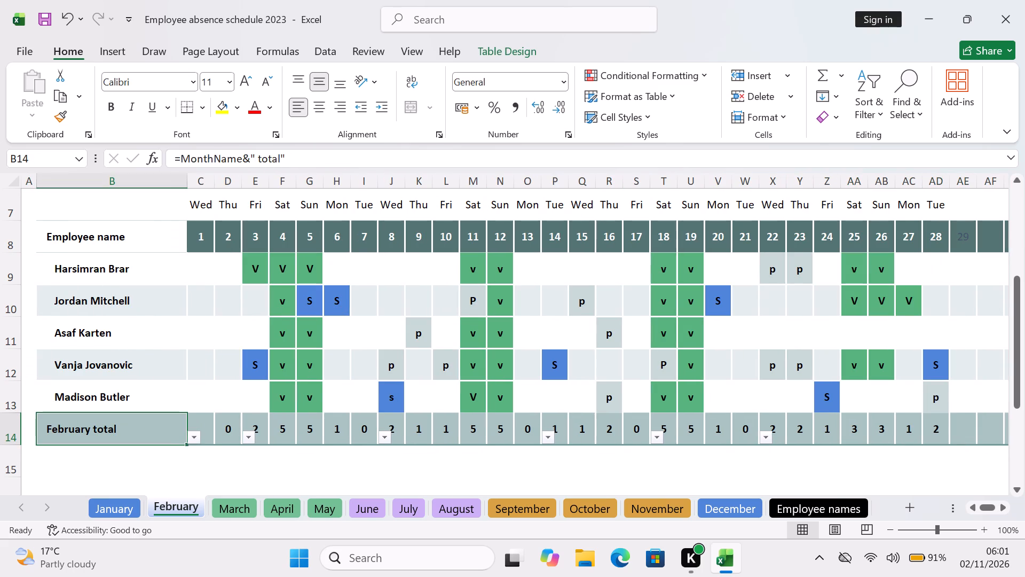
{"action": "key", "text": "Left"}
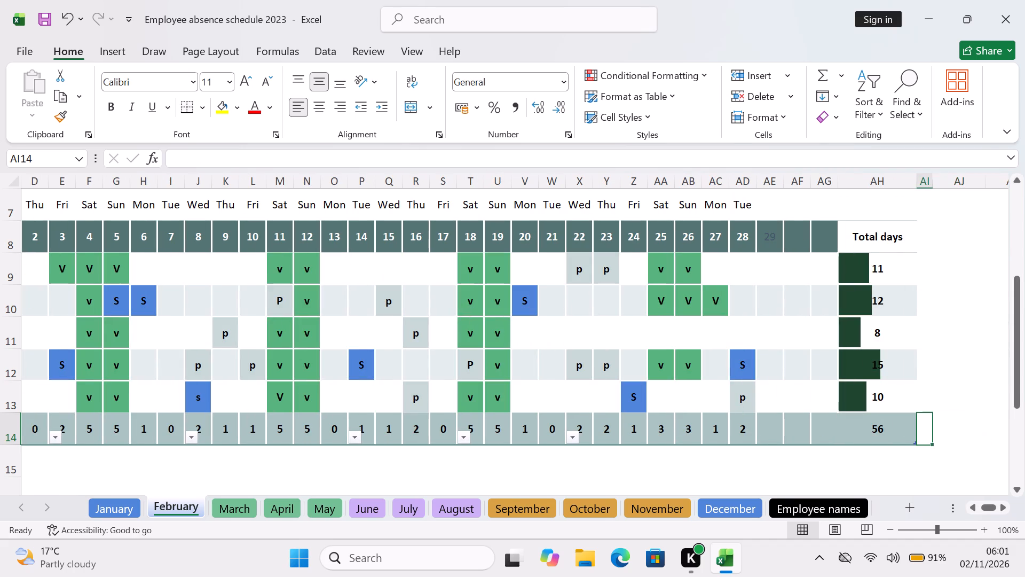
{"action": "key", "text": "Left"}
{"action": "key", "text": "Left"}
{"action": "key", "text": "Left"}
{"action": "key", "text": "Left"}
{"action": "key", "text": "Left"}
{"action": "key", "text": "Left"}
{"action": "key", "text": "Left"}
{"action": "key", "text": "Left"}
{"action": "key", "text": "Left"}
{"action": "key", "text": "Left"}
{"action": "key", "text": "Left"}
{"action": "key", "text": "Left"}
{"action": "key", "text": "Left"}
{"action": "key", "text": "Left"}
{"action": "key", "text": "Left"}
{"action": "key", "text": "Left"}
{"action": "key", "text": "Left"}
{"action": "key", "text": "Left"}
{"action": "key", "text": "Left"}
{"action": "key", "text": "Left"}
{"action": "key", "text": "Left"}
{"action": "key", "text": "Left"}
{"action": "key", "text": "Left"}
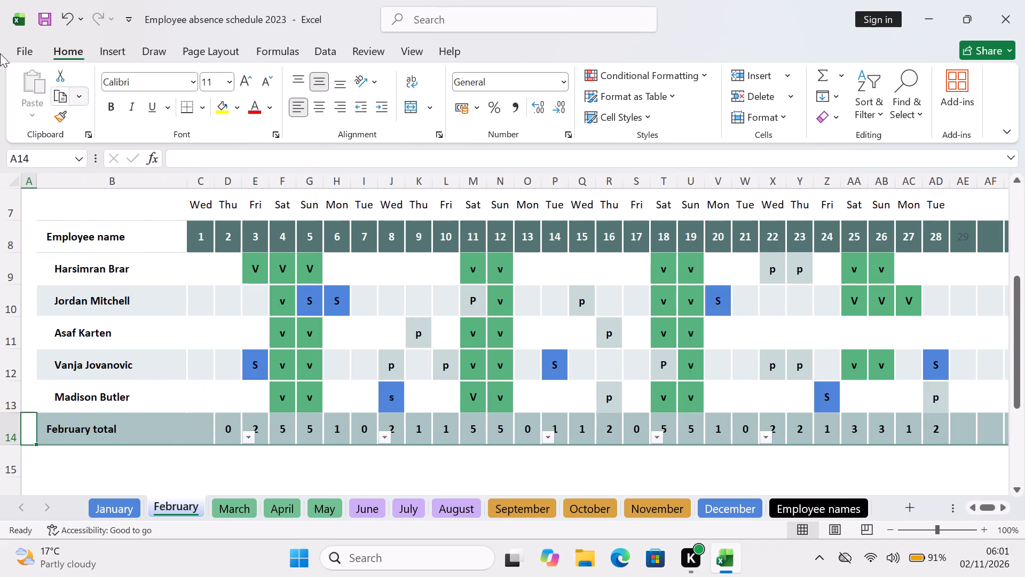
Save the Employee absence schedule 2023 workbook with the completed February sheet.
{"action": "left_click", "coordinate": [46, 9]}
{"action": "left_click", "coordinate": [46, 9]}
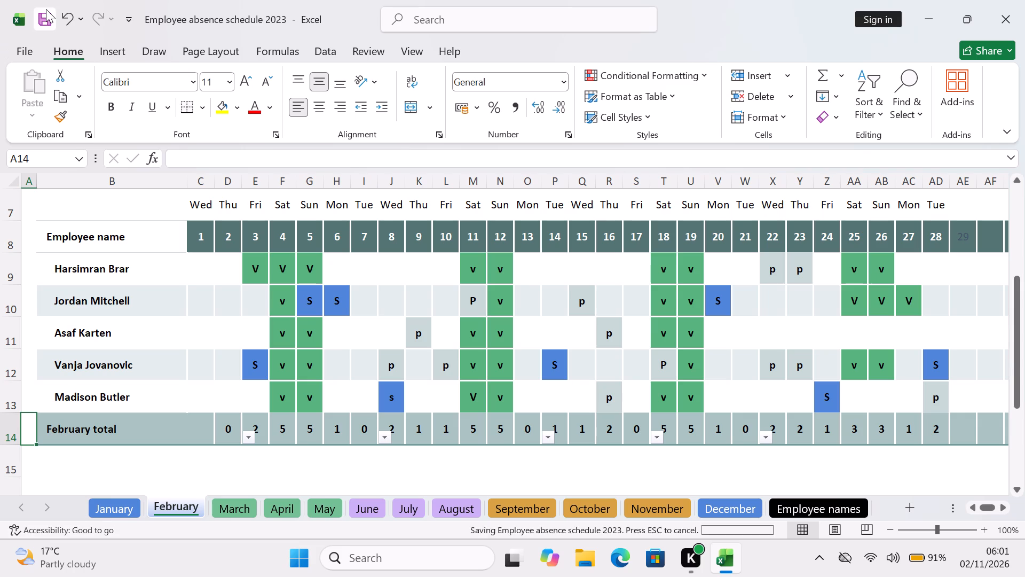
{"action": "left_click", "coordinate": [46, 9]}
{"action": "left_click", "coordinate": [46, 9]}
{"action": "left_click", "coordinate": [46, 9]}
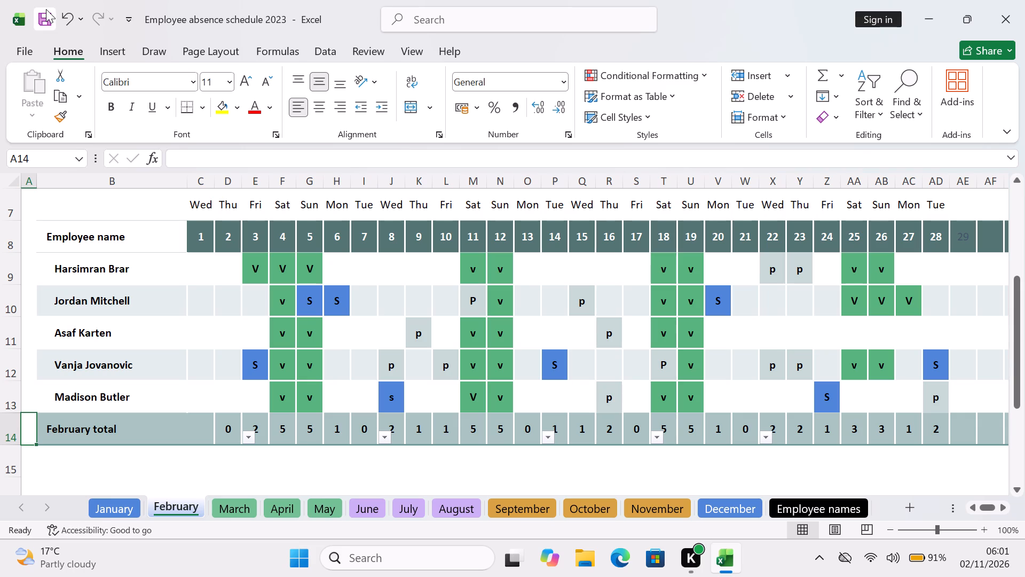
{"action": "left_click", "coordinate": [46, 9]}
{"action": "left_click", "coordinate": [46, 9]}
{"action": "left_click", "coordinate": [46, 9]}
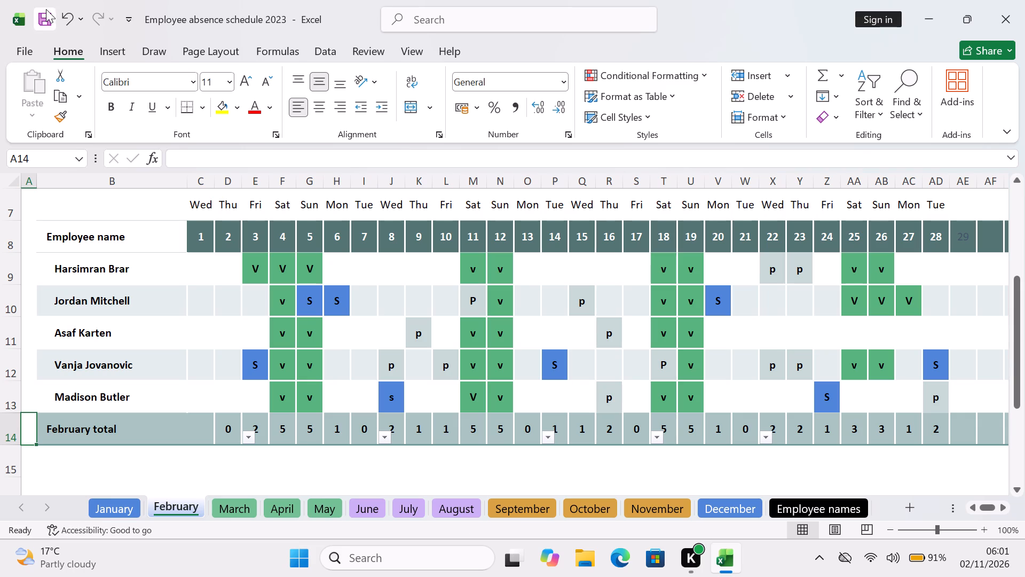
{"action": "left_click", "coordinate": [46, 9]}
{"action": "left_click", "coordinate": [47, 22]}
{"action": "left_click", "coordinate": [47, 22]}
Review the last employee's February absence row across all days through the Total days column.
{"action": "key", "text": "Down"}
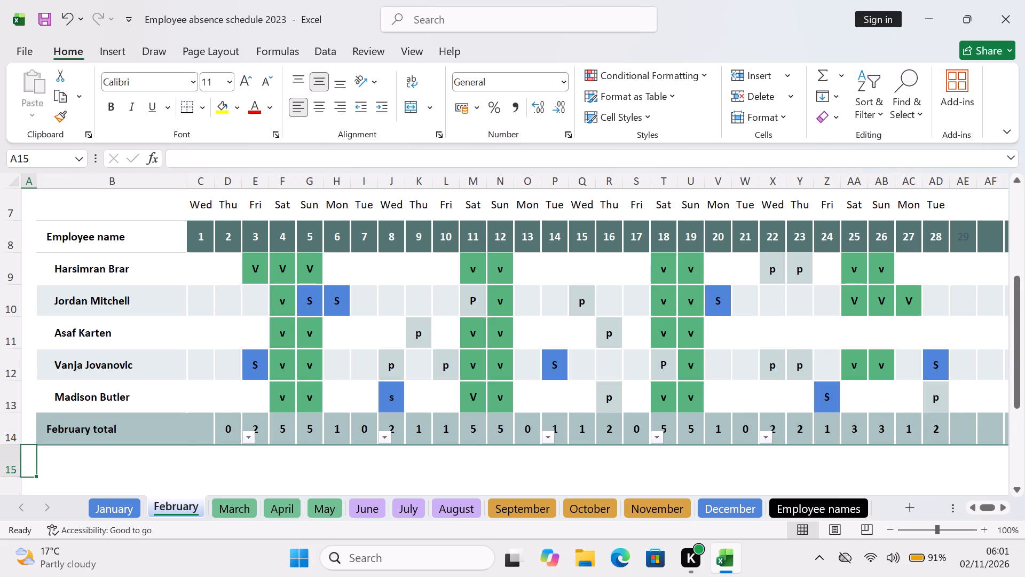
{"action": "key", "text": "Right"}
{"action": "key", "text": "Right"}
{"action": "key", "text": "Right"}
{"action": "key", "text": "Right"}
{"action": "key", "text": "Right"}
{"action": "key", "text": "Right"}
{"action": "key", "text": "Right"}
{"action": "key", "text": "Right"}
{"action": "key", "text": "Right"}
{"action": "key", "text": "Right"}
{"action": "key", "text": "Right"}
{"action": "key", "text": "Right"}
{"action": "key", "text": "Right"}
{"action": "key", "text": "Up"}
{"action": "key", "text": "Up"}
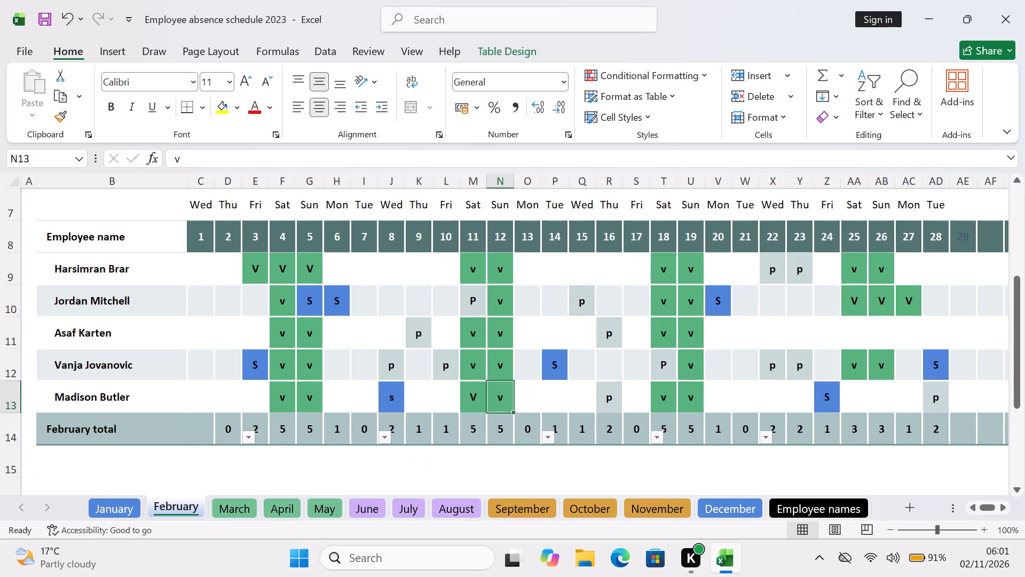
{"action": "key", "text": "Left"}
{"action": "key", "text": "Left"}
{"action": "key", "text": "Left"}
{"action": "key", "text": "Left"}
{"action": "key", "text": "Left"}
{"action": "key", "text": "Left"}
{"action": "key", "text": "Left"}
{"action": "key", "text": "Right"}
{"action": "key", "text": "Right"}
{"action": "key", "text": "Right"}
{"action": "key", "text": "Right"}
{"action": "key", "text": "Right"}
{"action": "key", "text": "Right"}
{"action": "key", "text": "Right"}
{"action": "key", "text": "Right"}
{"action": "key", "text": "Right"}
{"action": "key", "text": "Right"}
{"action": "key", "text": "Right"}
{"action": "key", "text": "Right"}
{"action": "key", "text": "Right"}
{"action": "key", "text": "Right"}
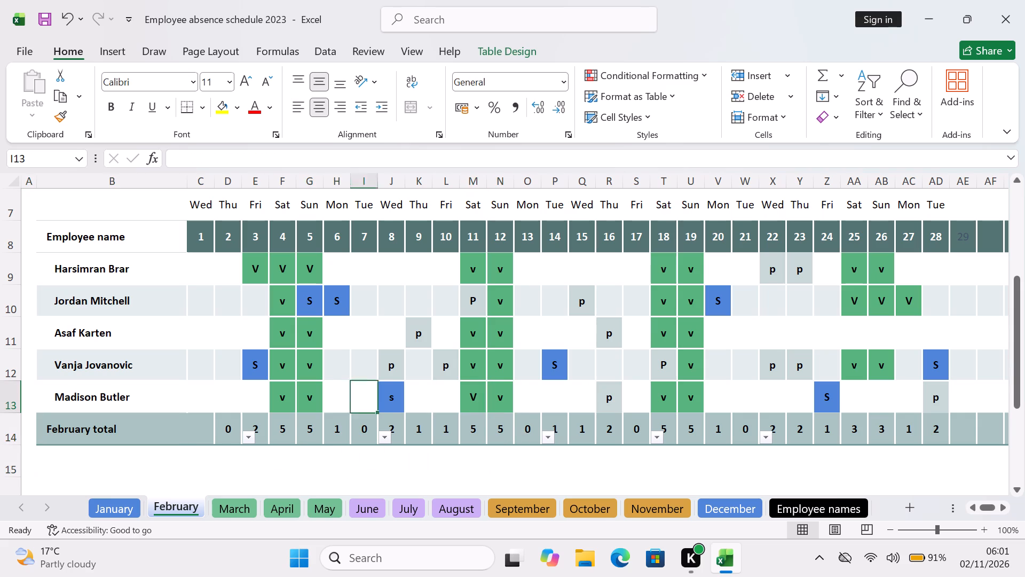
{"action": "key", "text": "Right"}
{"action": "key", "text": "Right"}
{"action": "key", "text": "Right"}
{"action": "key", "text": "Right"}
{"action": "key", "text": "Right"}
{"action": "key", "text": "Right"}
{"action": "key", "text": "Right"}
{"action": "key", "text": "Right"}
{"action": "key", "text": "Right"}
{"action": "key", "text": "Right"}
{"action": "key", "text": "Right"}
{"action": "key", "text": "Right"}
{"action": "key", "text": "Right"}
{"action": "key", "text": "Right"}
{"action": "key", "text": "Right"}
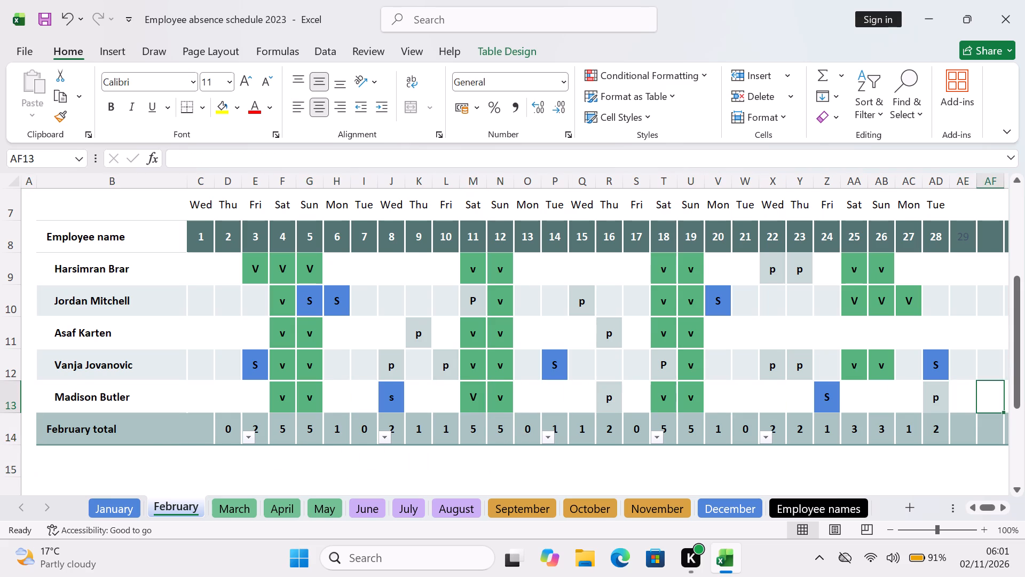
{"action": "key", "text": "Left"}
{"action": "key", "text": "Left"}
{"action": "key", "text": "Left"}
{"action": "key", "text": "Left"}
{"action": "key", "text": "Left"}
{"action": "key", "text": "Left"}
{"action": "key", "text": "Left"}
{"action": "key", "text": "Left"}
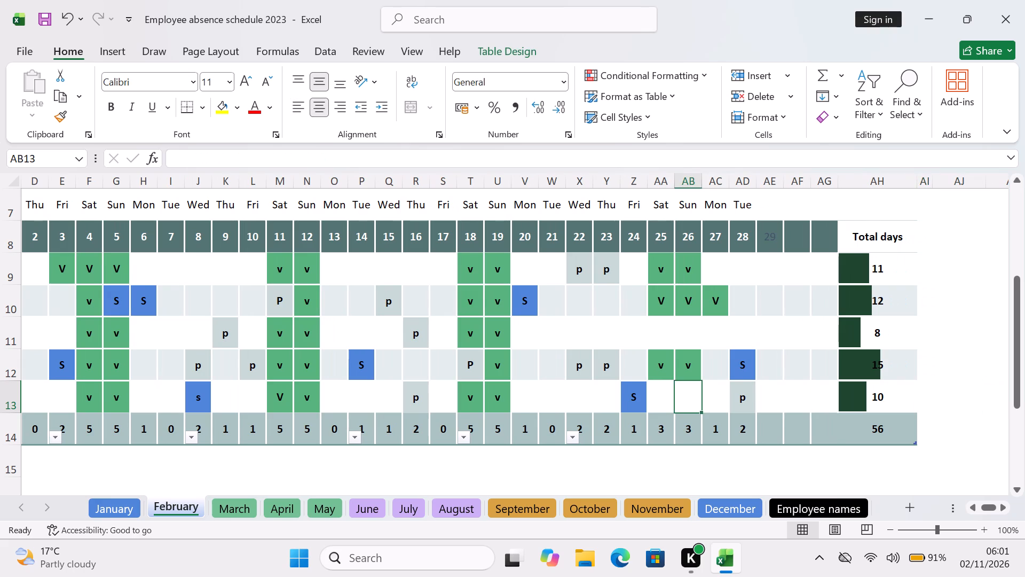
{"action": "key", "text": "Left"}
{"action": "key", "text": "Left"}
{"action": "key", "text": "Left"}
{"action": "key", "text": "Left"}
{"action": "key", "text": "Left"}
{"action": "key", "text": "Left"}
{"action": "key", "text": "Left"}
{"action": "key", "text": "Left"}
{"action": "key", "text": "Left"}
{"action": "key", "text": "Left"}
{"action": "key", "text": "Left"}
{"action": "key", "text": "Left"}
{"action": "key", "text": "Left"}
{"action": "key", "text": "Left"}
{"action": "key", "text": "Left"}
{"action": "key", "text": "Left"}
{"action": "key", "text": "Left"}
{"action": "key", "text": "Left"}
{"action": "key", "text": "Left"}
{"action": "key", "text": "Left"}
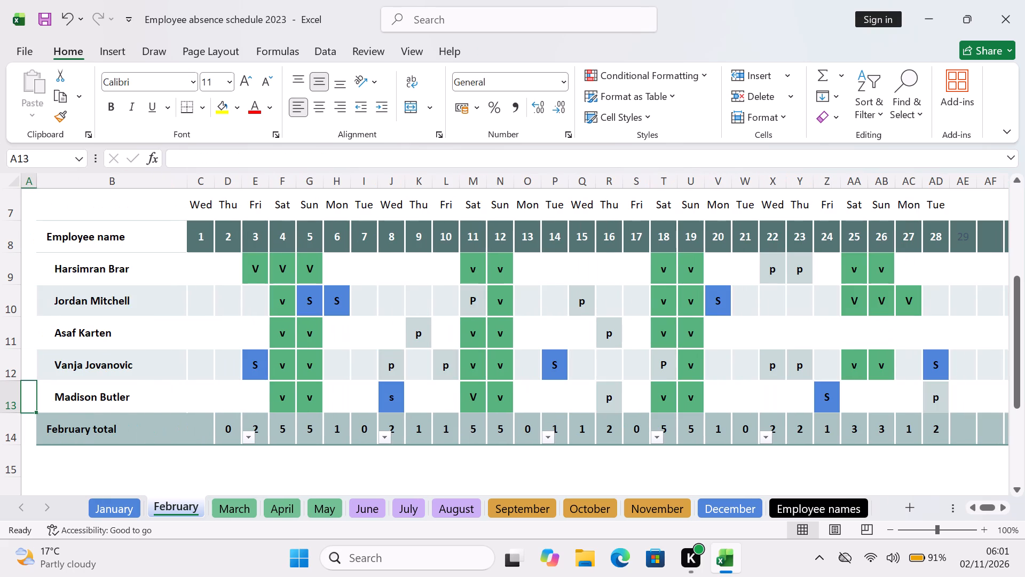
Look over the February sheet from the absence type key and Dates of absence heading across to the last columns.
{"action": "key", "text": "Up"}
{"action": "key", "text": "Up"}
{"action": "key", "text": "Up"}
{"action": "key", "text": "Up"}
{"action": "key", "text": "Up"}
{"action": "key", "text": "Up"}
{"action": "key", "text": "Up"}
{"action": "key", "text": "Up"}
{"action": "key", "text": "Up"}
{"action": "key", "text": "Up"}
{"action": "key", "text": "Down"}
{"action": "key", "text": "Down"}
{"action": "key", "text": "Down"}
{"action": "key", "text": "Right"}
{"action": "key", "text": "Right"}
{"action": "key", "text": "Right"}
{"action": "key", "text": "Right"}
{"action": "key", "text": "Right"}
{"action": "key", "text": "Right"}
{"action": "key", "text": "Right"}
{"action": "key", "text": "Right"}
{"action": "key", "text": "Right"}
{"action": "key", "text": "Right"}
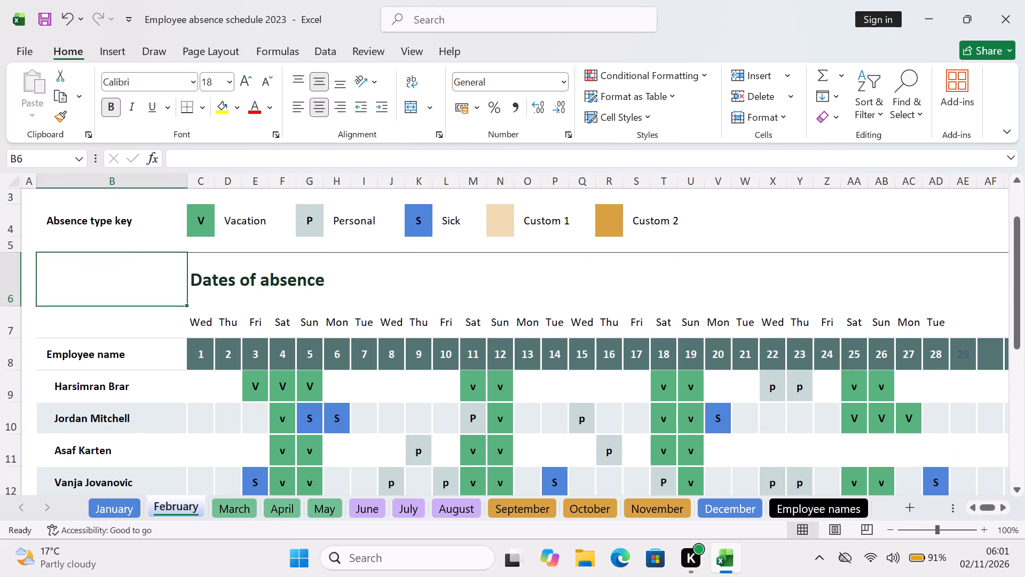
{"action": "key", "text": "Left"}
{"action": "key", "text": "Left"}
{"action": "key", "text": "Left"}
{"action": "key", "text": "Left"}
{"action": "key", "text": "Left"}
{"action": "key", "text": "Left"}
{"action": "key", "text": "Left"}
{"action": "key", "text": "Left"}
{"action": "key", "text": "Left"}
{"action": "key", "text": "Left"}
{"action": "key", "text": "Left"}
{"action": "key", "text": "Left"}
{"action": "key", "text": "Left"}
{"action": "key", "text": "Left"}
{"action": "key", "text": "Left"}
{"action": "key", "text": "Left"}
{"action": "key", "text": "Left"}
{"action": "key", "text": "Left"}
{"action": "key", "text": "Left"}
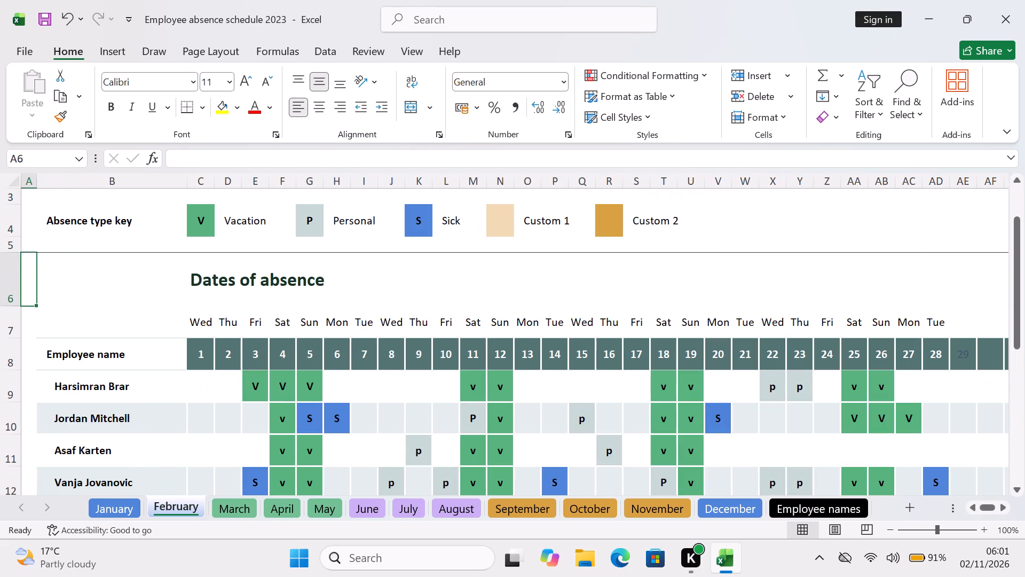
Set the February total for day 1 to the Count function.
{"action": "key", "text": "Down"}
{"action": "key", "text": "Down"}
{"action": "key", "text": "Down"}
{"action": "key", "text": "Down"}
{"action": "key", "text": "Down"}
{"action": "key", "text": "Down"}
{"action": "key", "text": "Down"}
{"action": "key", "text": "Down"}
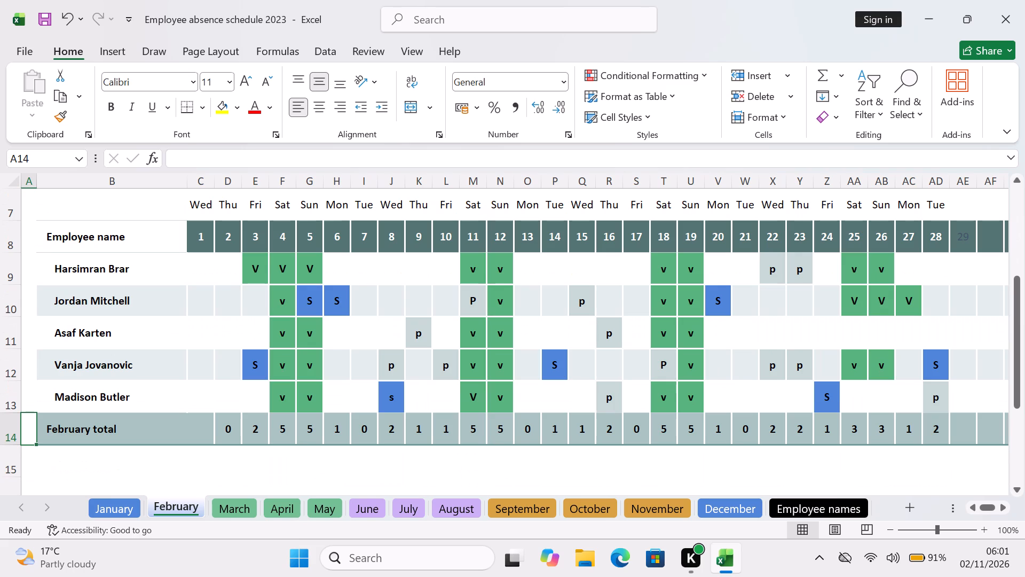
{"action": "key", "text": "Right"}
{"action": "key", "text": "Right"}
{"action": "key", "text": "Right"}
{"action": "key", "text": "Right"}
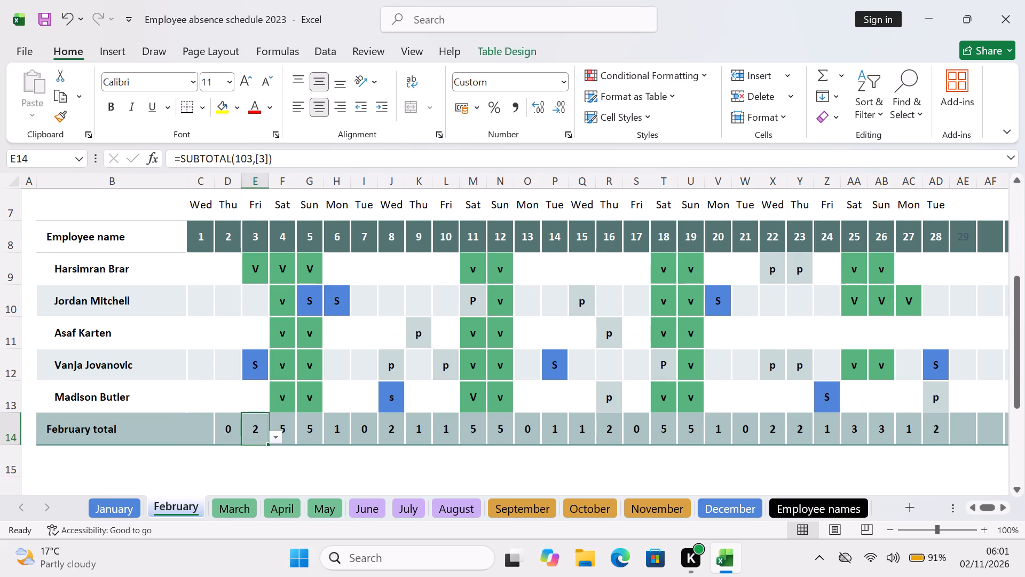
{"action": "key", "text": "Left"}
{"action": "key", "text": "Left"}
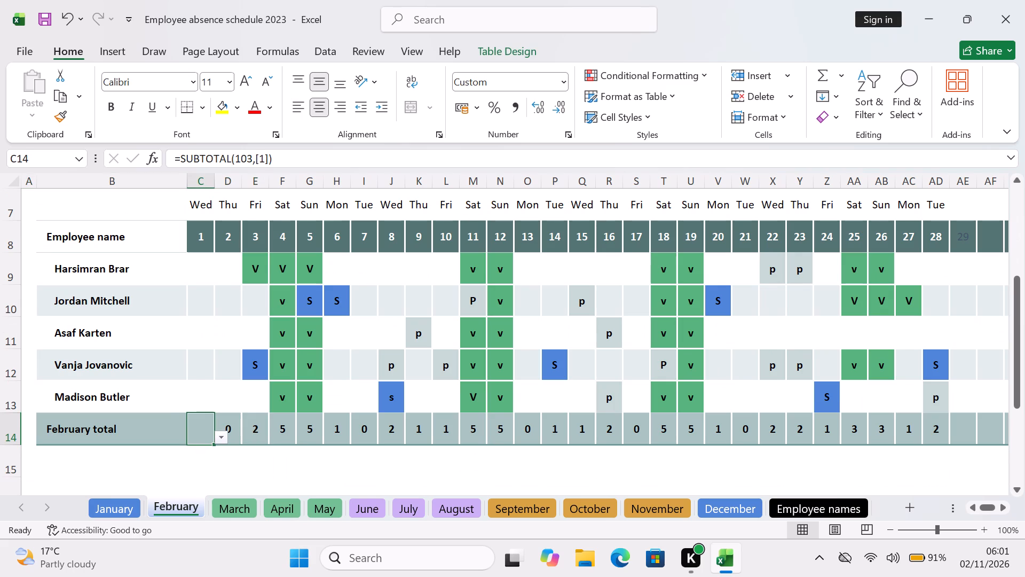
{"action": "left_click", "coordinate": [222, 435]}
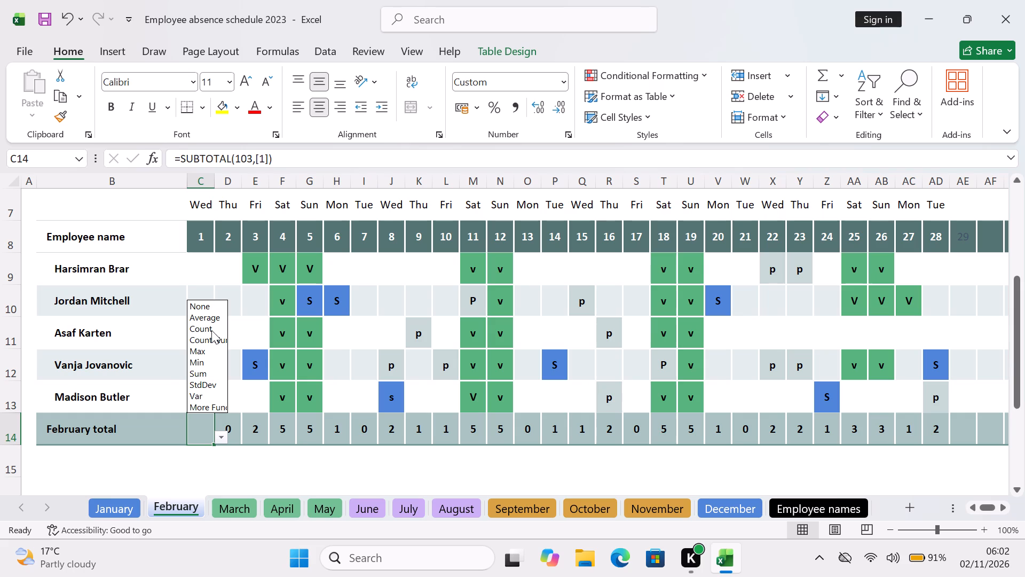
{"action": "left_click", "coordinate": [212, 330]}
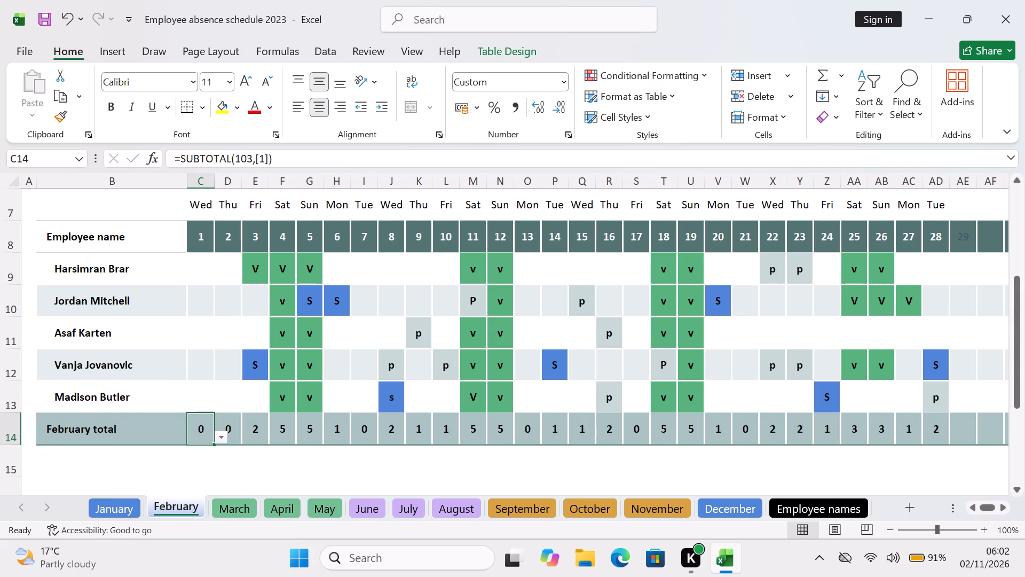
Examine the January sheet's employee absence rows and January total row back to the first day for comparison.
{"action": "left_click", "coordinate": [132, 506]}
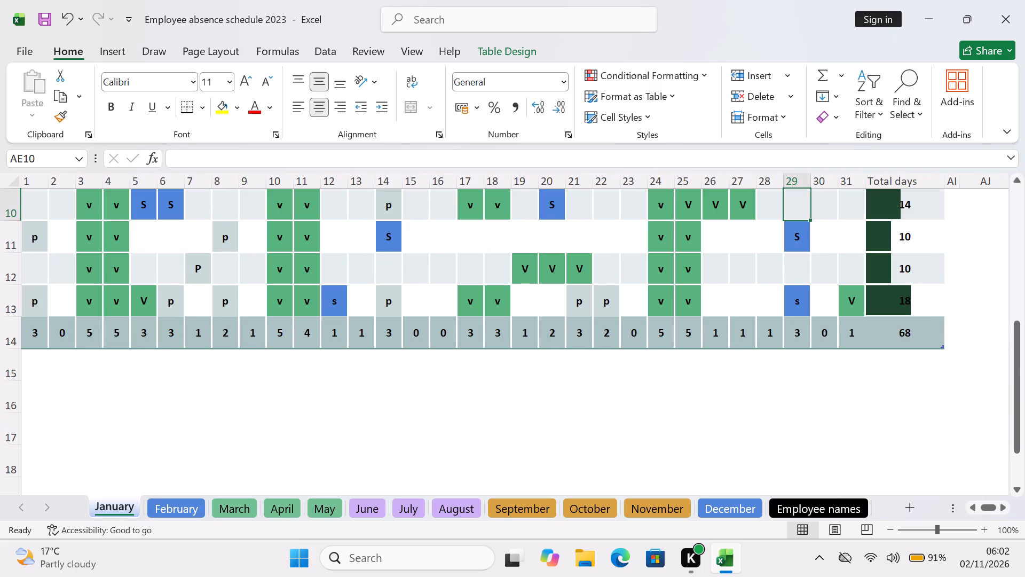
{"action": "key", "text": "Left"}
{"action": "key", "text": "Left"}
{"action": "key", "text": "Left"}
{"action": "key", "text": "Left"}
{"action": "key", "text": "Left"}
{"action": "key", "text": "Left"}
{"action": "key", "text": "Left"}
{"action": "key", "text": "Left"}
{"action": "key", "text": "Left"}
{"action": "key", "text": "Left"}
{"action": "key", "text": "Left"}
{"action": "key", "text": "Left"}
{"action": "key", "text": "Left"}
{"action": "key", "text": "Left"}
{"action": "key", "text": "Left"}
{"action": "key", "text": "Left"}
{"action": "key", "text": "Left"}
{"action": "key", "text": "Left"}
{"action": "key", "text": "Left"}
{"action": "key", "text": "Left"}
{"action": "key", "text": "Left"}
{"action": "key", "text": "Left"}
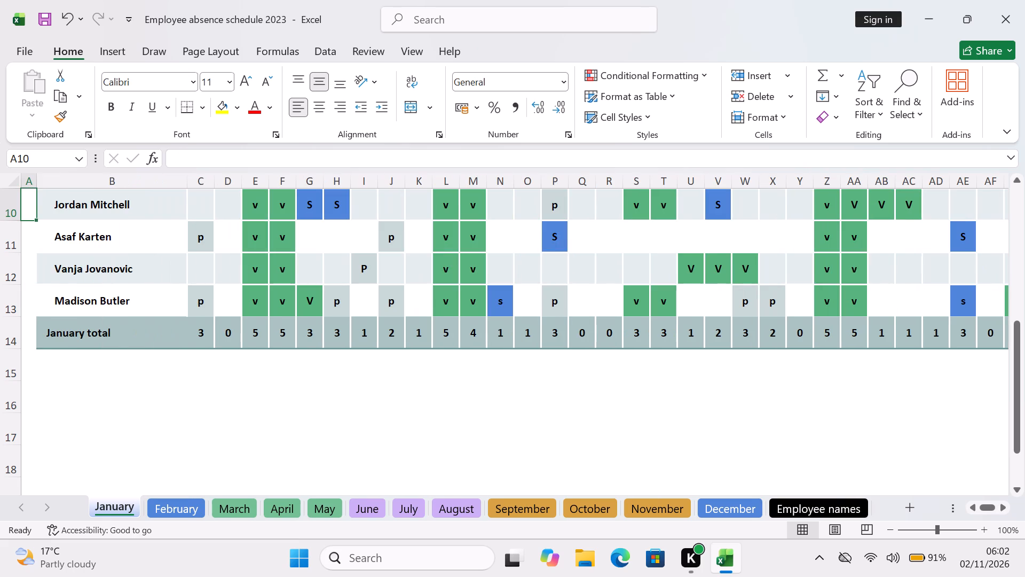
Return to the February sheet and check its total row from day 1 through the last date columns.
{"action": "left_click", "coordinate": [194, 498]}
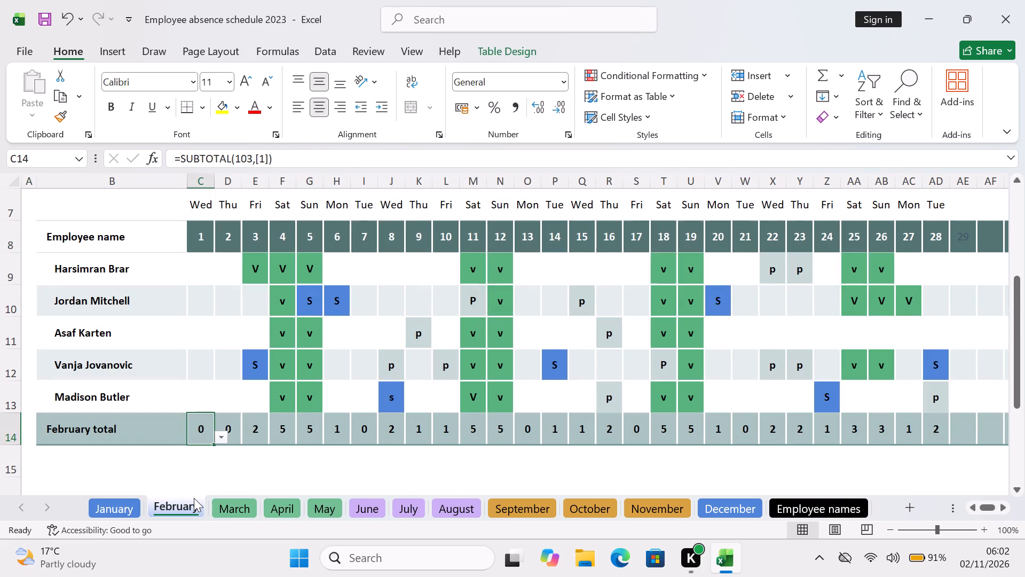
{"action": "key", "text": "Right"}
{"action": "key", "text": "Right"}
{"action": "key", "text": "Right"}
{"action": "key", "text": "Right"}
{"action": "key", "text": "Right"}
{"action": "key", "text": "Right"}
{"action": "key", "text": "Right"}
{"action": "key", "text": "Right"}
{"action": "key", "text": "Right"}
{"action": "key", "text": "Right"}
{"action": "key", "text": "Right"}
{"action": "key", "text": "Right"}
{"action": "key", "text": "Right"}
{"action": "key", "text": "Right"}
{"action": "key", "text": "Right"}
{"action": "key", "text": "Right"}
{"action": "key", "text": "Right"}
{"action": "key", "text": "Right"}
{"action": "key", "text": "Right"}
{"action": "key", "text": "Right"}
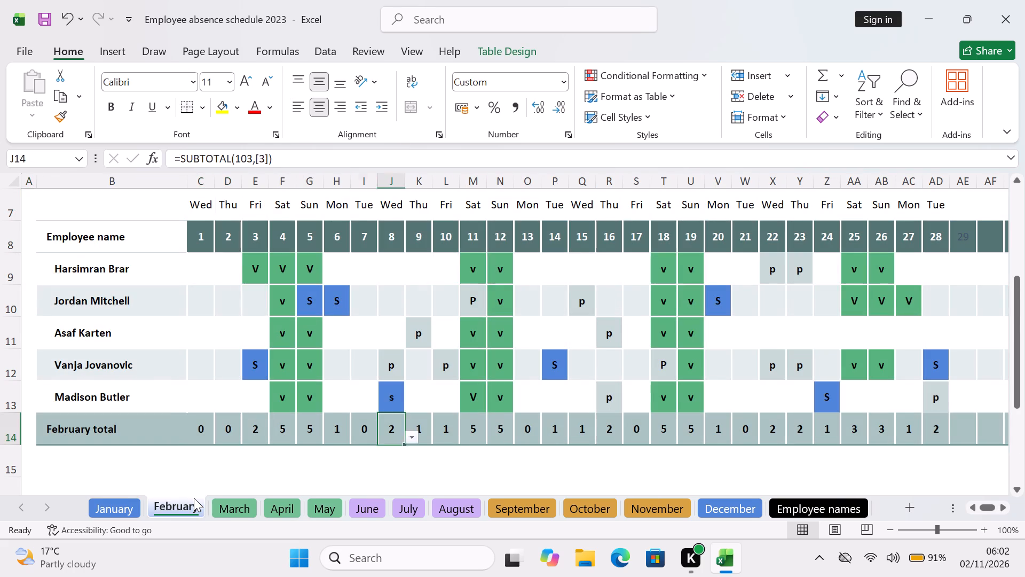
{"action": "key", "text": "Right"}
{"action": "key", "text": "Right"}
{"action": "key", "text": "Right"}
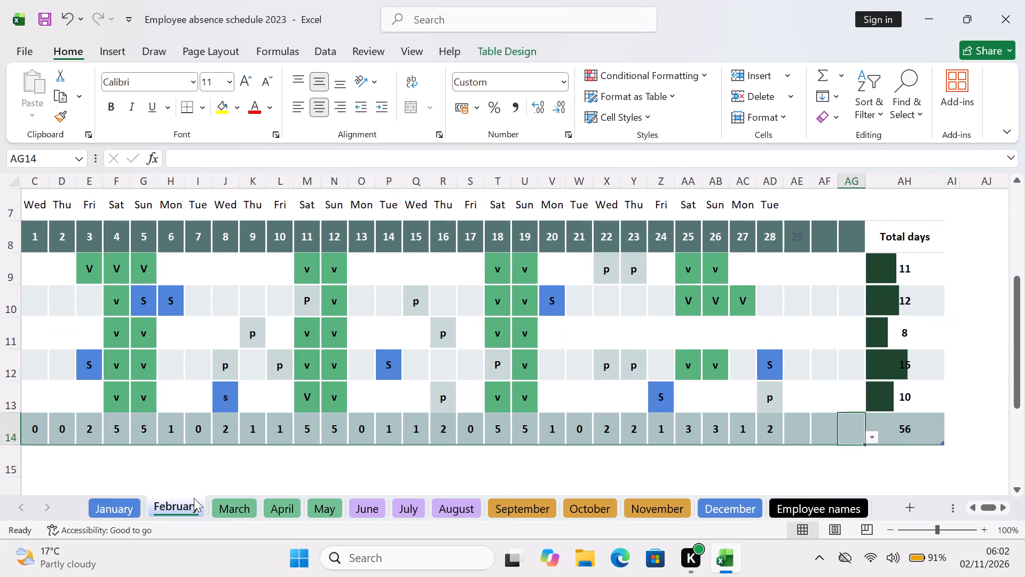
{"action": "key", "text": "Left"}
{"action": "key", "text": "Left"}
{"action": "key", "text": "Left"}
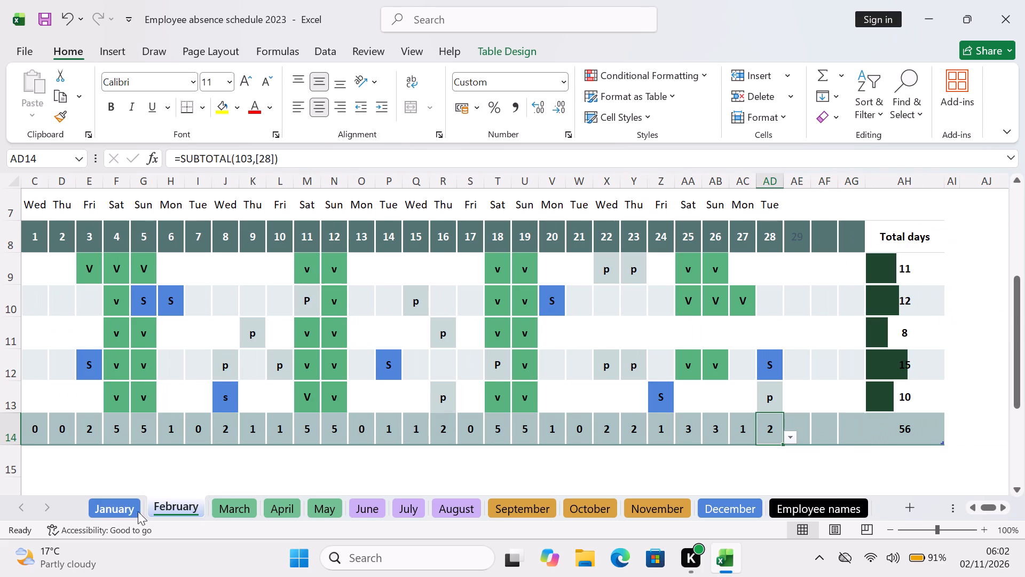
Open the March sheet, decline turning off OneDrive notifications for now, and look over its absence key and dates of absence.
{"action": "left_click", "coordinate": [239, 495]}
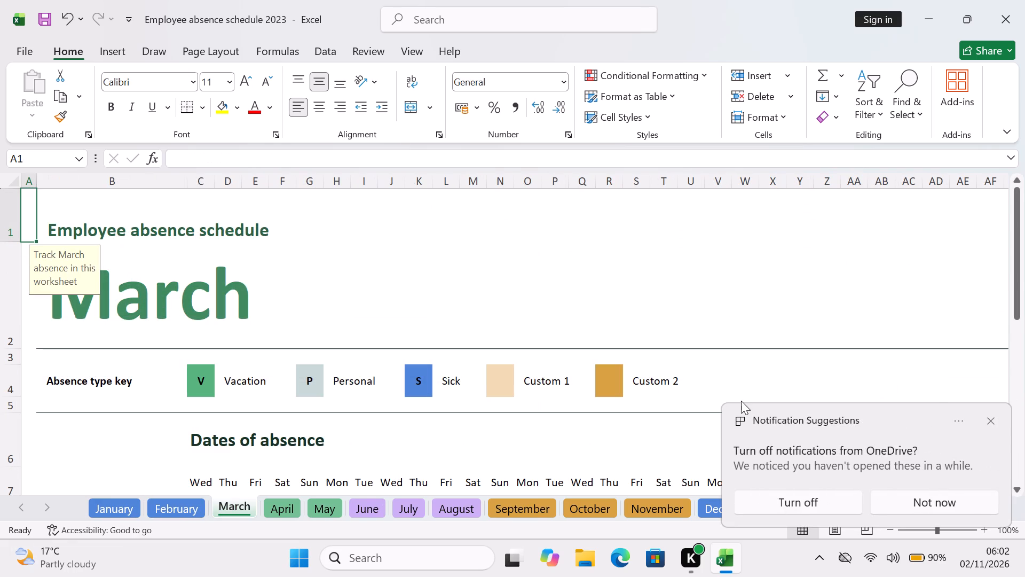
{"action": "left_click", "coordinate": [924, 492]}
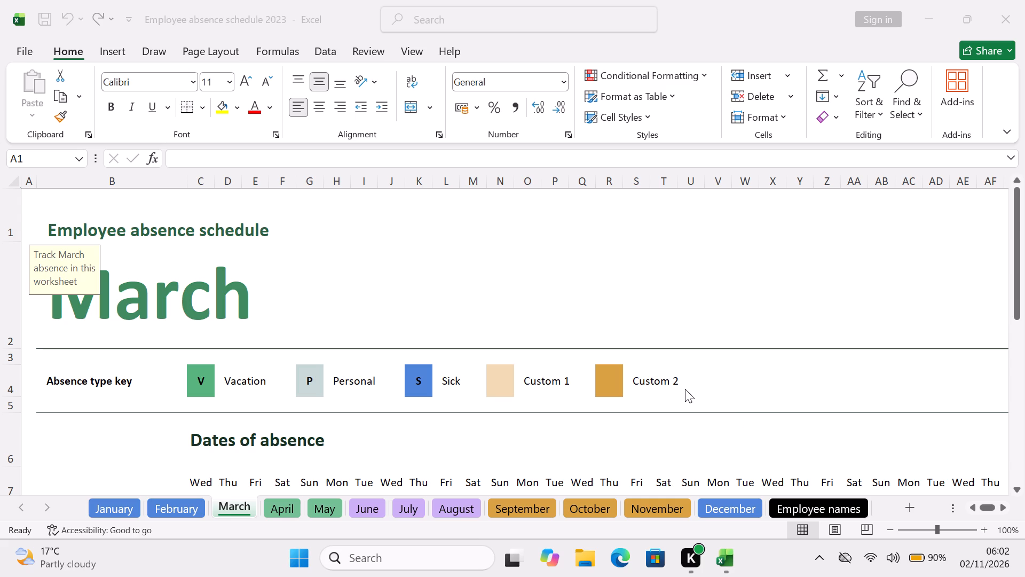
{"action": "key", "text": "Down"}
{"action": "key", "text": "Down"}
{"action": "left_click_drag", "start_coordinate": [1011, 265], "coordinate": [1018, 307]}
{"action": "left_click_drag", "start_coordinate": [1018, 307], "coordinate": [1020, 319]}
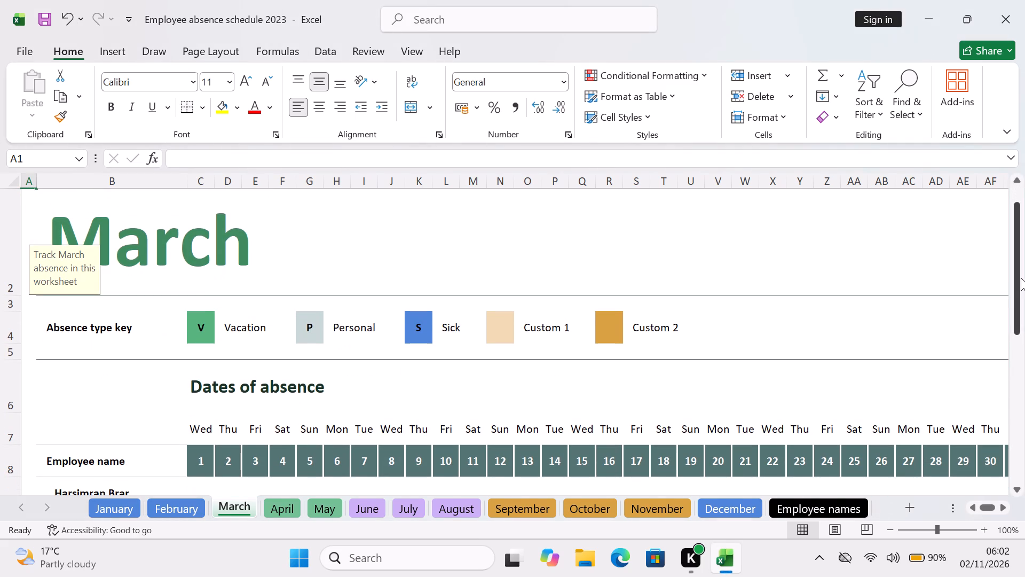
{"action": "left_click_drag", "start_coordinate": [1016, 285], "coordinate": [1016, 206]}
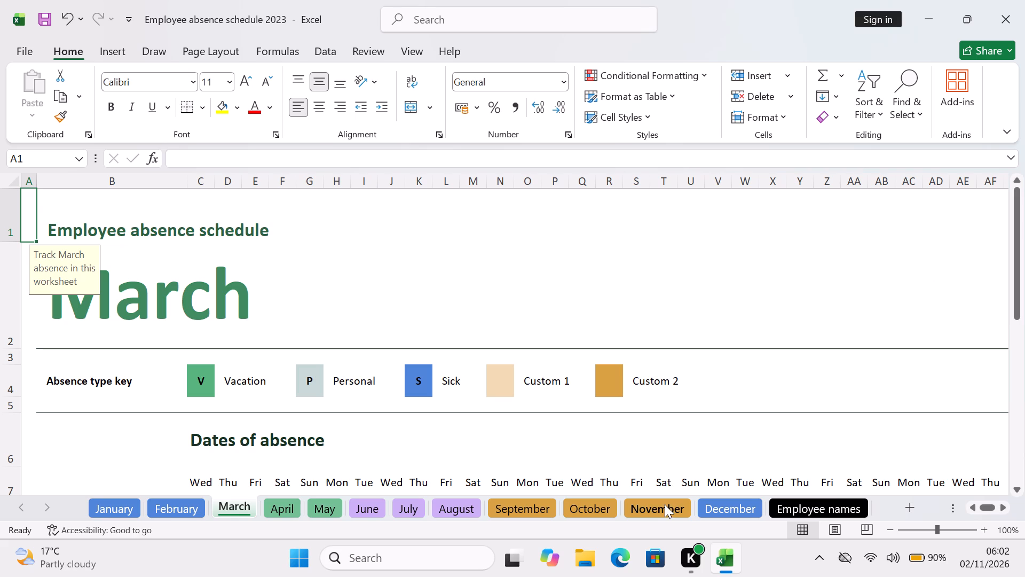
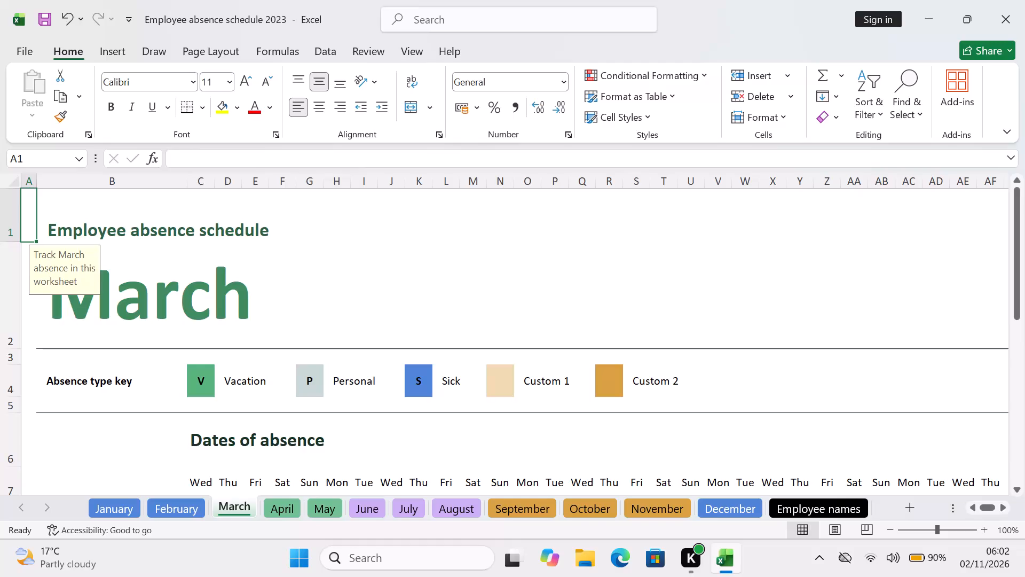
On the March sheet, enter absence code p for days 1 and 2 in the first employee's row.
{"action": "key", "text": "Down"}
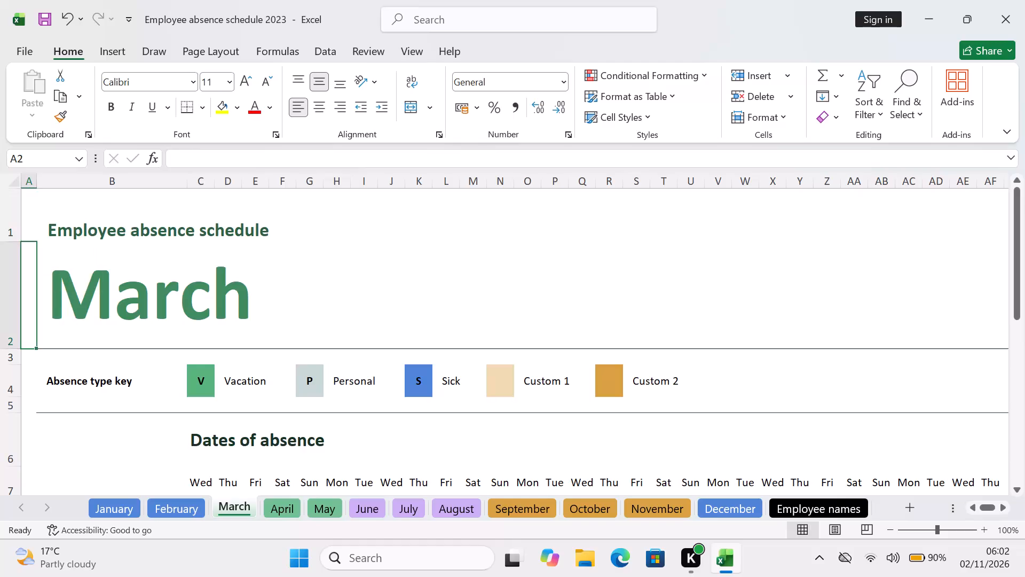
{"action": "key", "text": "Down"}
{"action": "key", "text": "Down"}
{"action": "key", "text": "Down"}
{"action": "key", "text": "Down"}
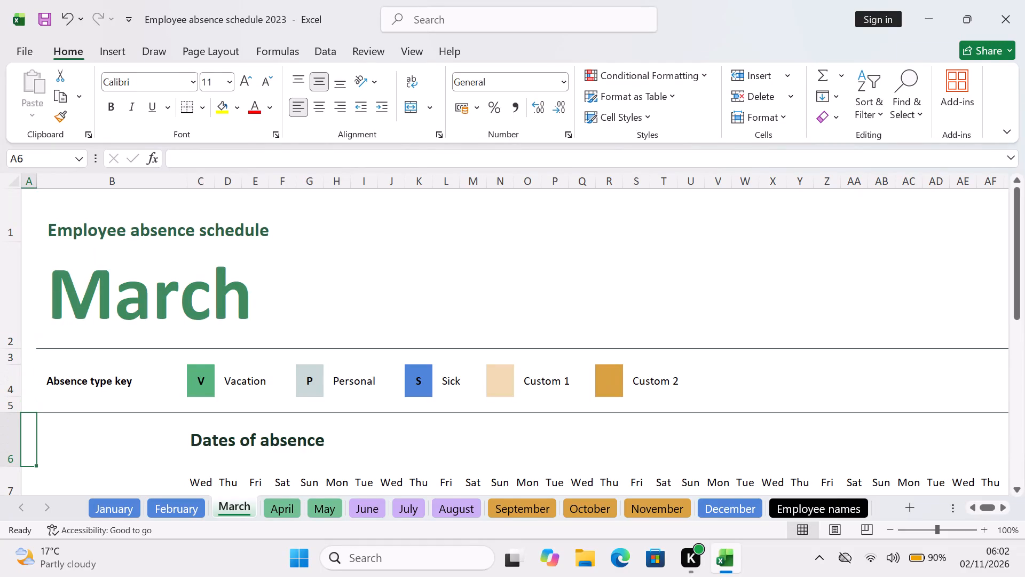
{"action": "left_click_drag", "start_coordinate": [1014, 282], "coordinate": [1014, 312]}
{"action": "left_click", "coordinate": [205, 387]}
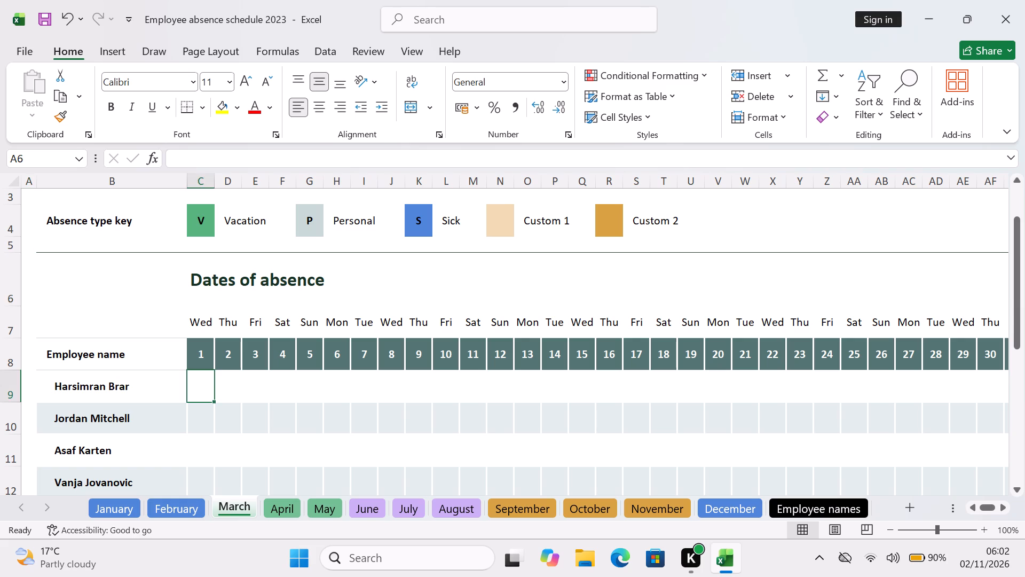
{"action": "key", "text": "p"}
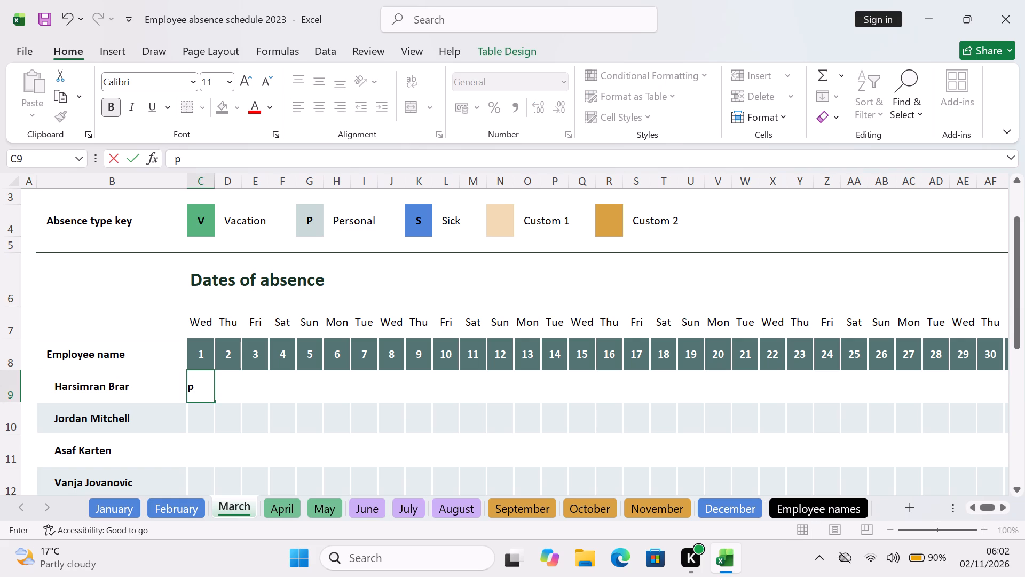
{"action": "key", "text": "Right"}
{"action": "key", "text": "p"}
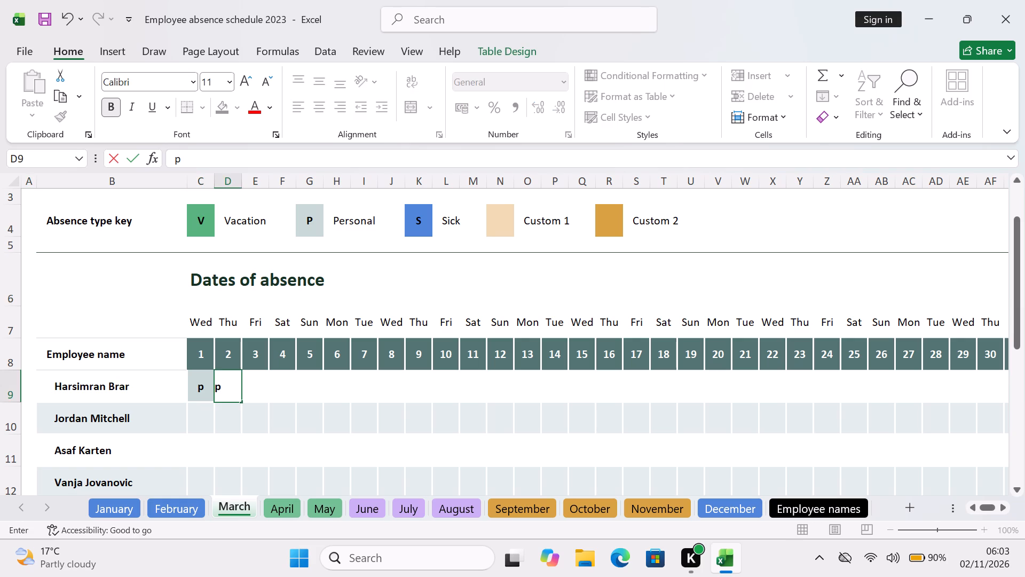
{"action": "key", "text": "Right"}
Enter v for days 4 and 5 and p for day 8 in the first employee's March row.
{"action": "key", "text": "Right"}
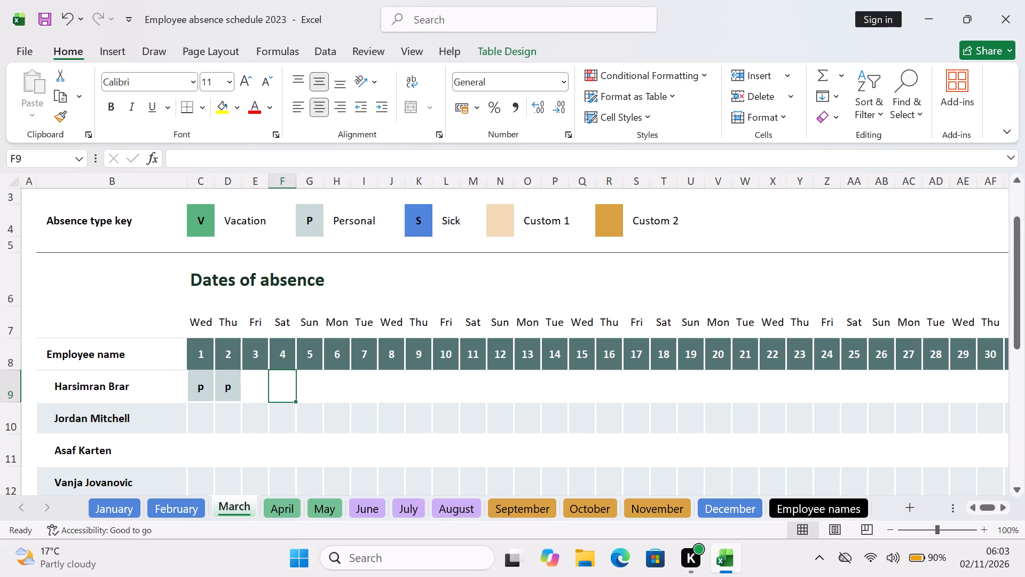
{"action": "key", "text": "v"}
{"action": "key", "text": "Right"}
{"action": "key", "text": "v"}
{"action": "key", "text": "Right"}
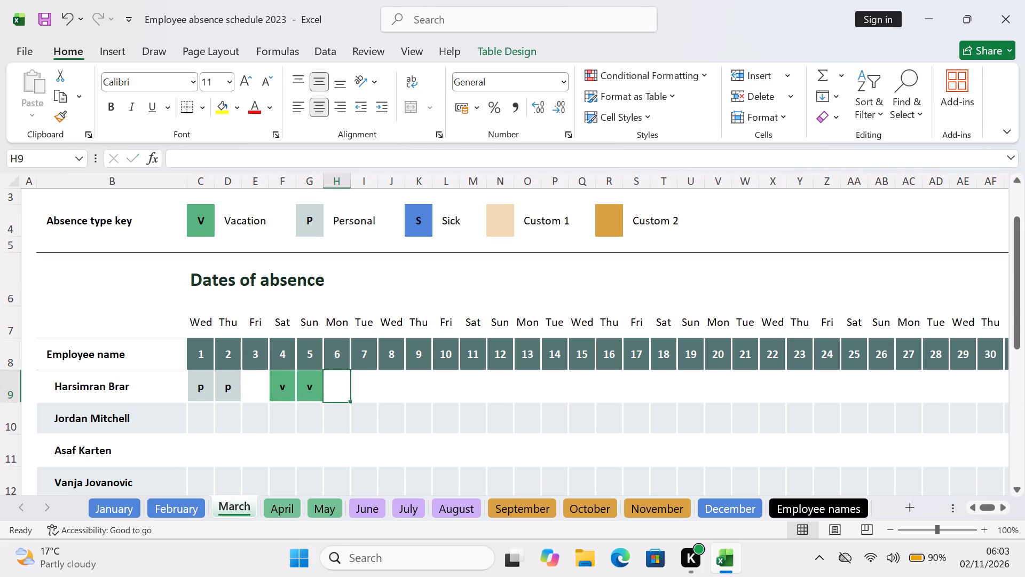
{"action": "key", "text": "Right"}
{"action": "key", "text": "Right"}
{"action": "key", "text": "p"}
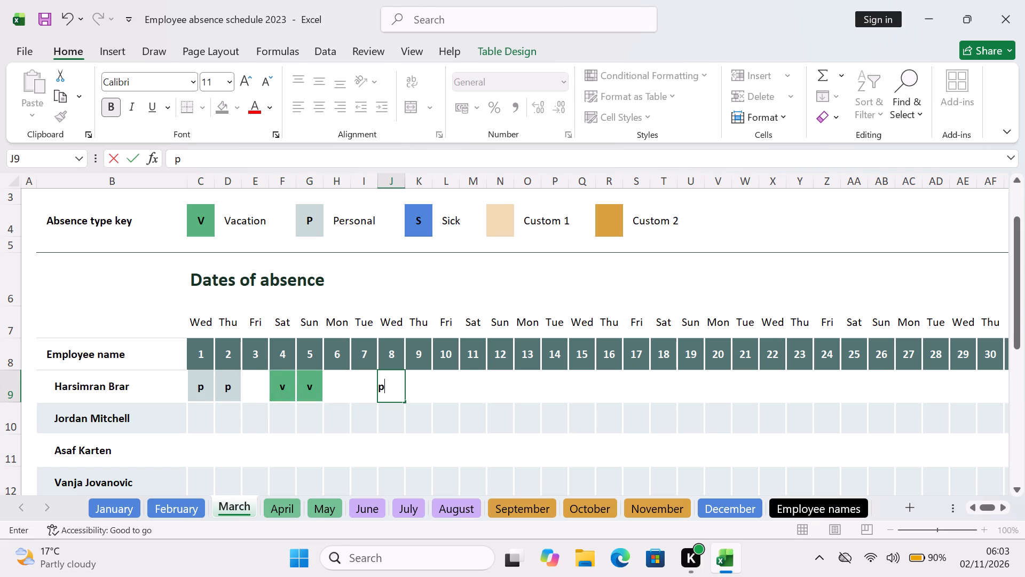
{"action": "key", "text": "Right"}
{"action": "key", "text": "Right"}
{"action": "key", "text": "Right"}
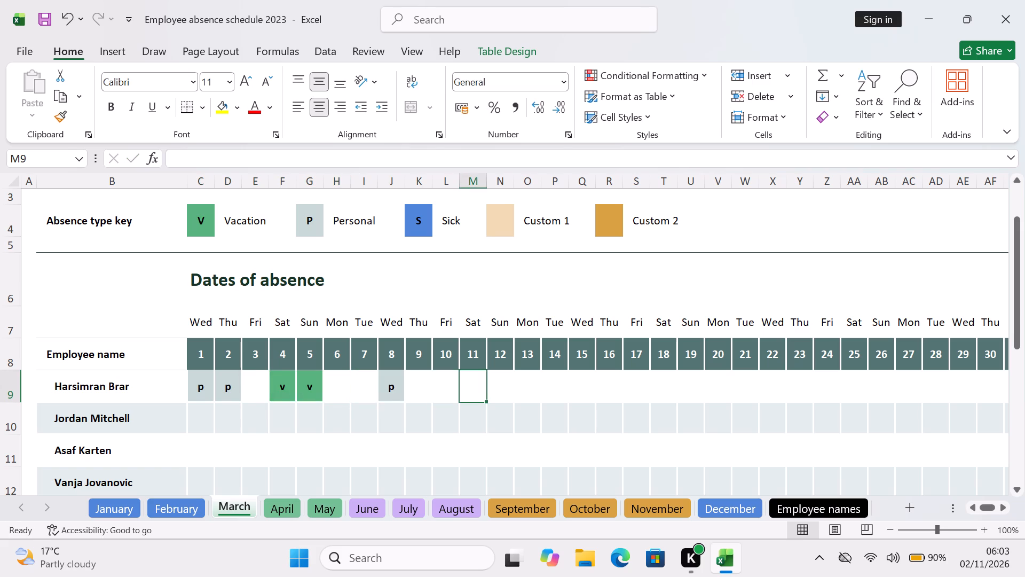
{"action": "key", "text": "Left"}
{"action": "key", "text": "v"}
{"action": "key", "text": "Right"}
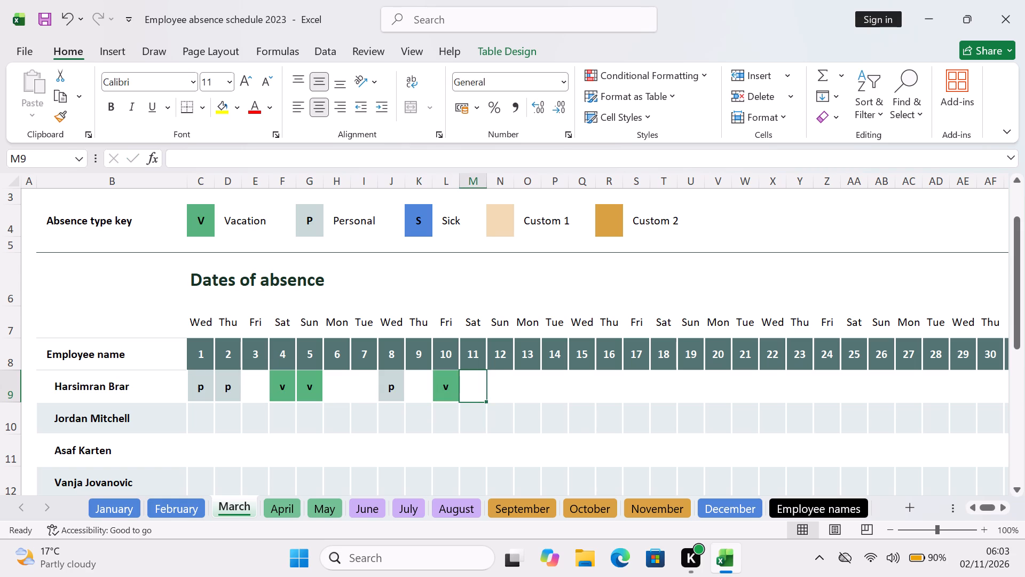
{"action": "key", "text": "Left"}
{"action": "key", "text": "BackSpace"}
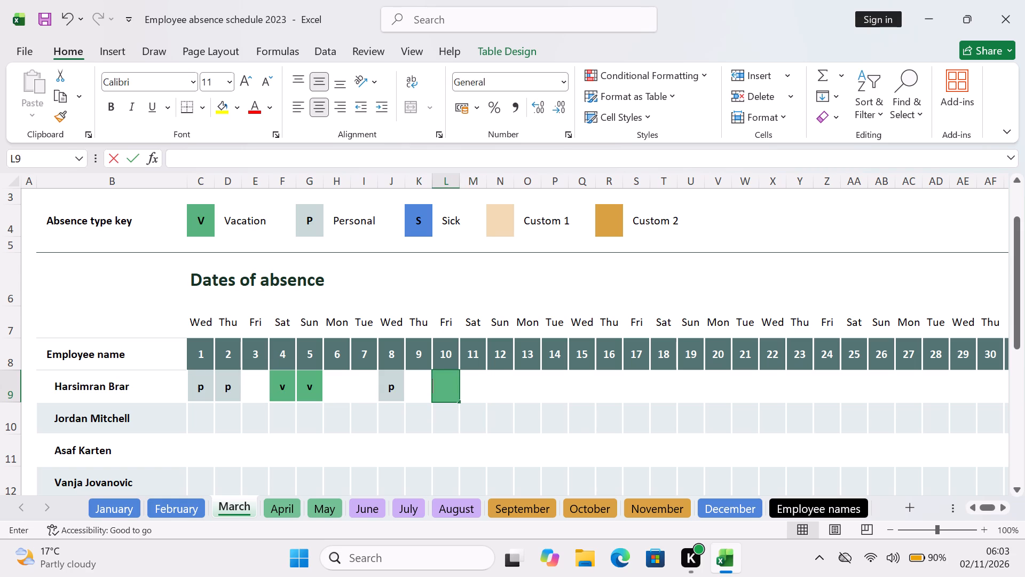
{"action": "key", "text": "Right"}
Enter v for days 11 and 12 and p for days 14 and 16 in the first employee's March row.
{"action": "key", "text": "Right"}
{"action": "key", "text": "Left"}
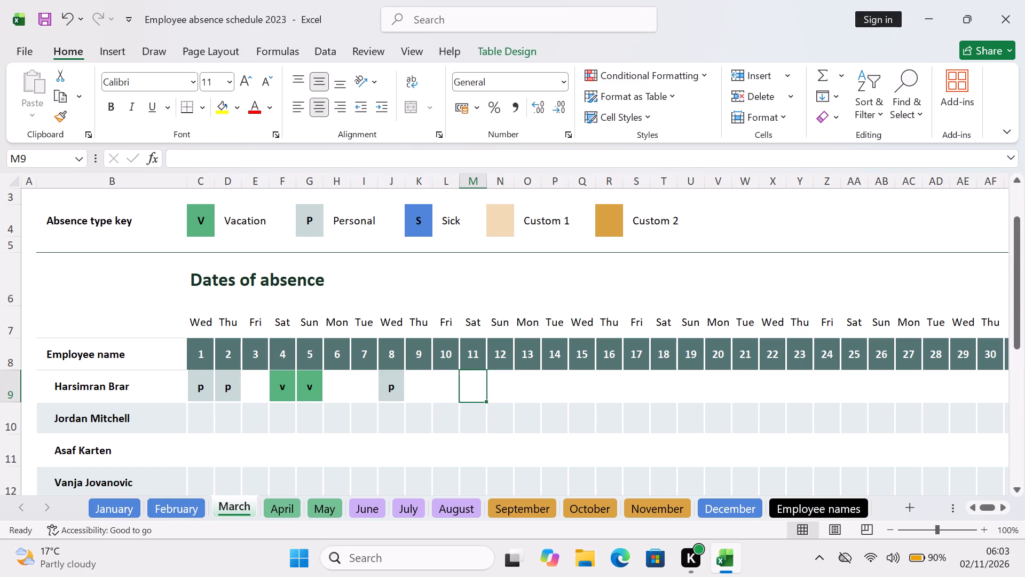
{"action": "key", "text": "v"}
{"action": "key", "text": "Right"}
{"action": "key", "text": "v"}
{"action": "key", "text": "Right"}
{"action": "key", "text": "Right"}
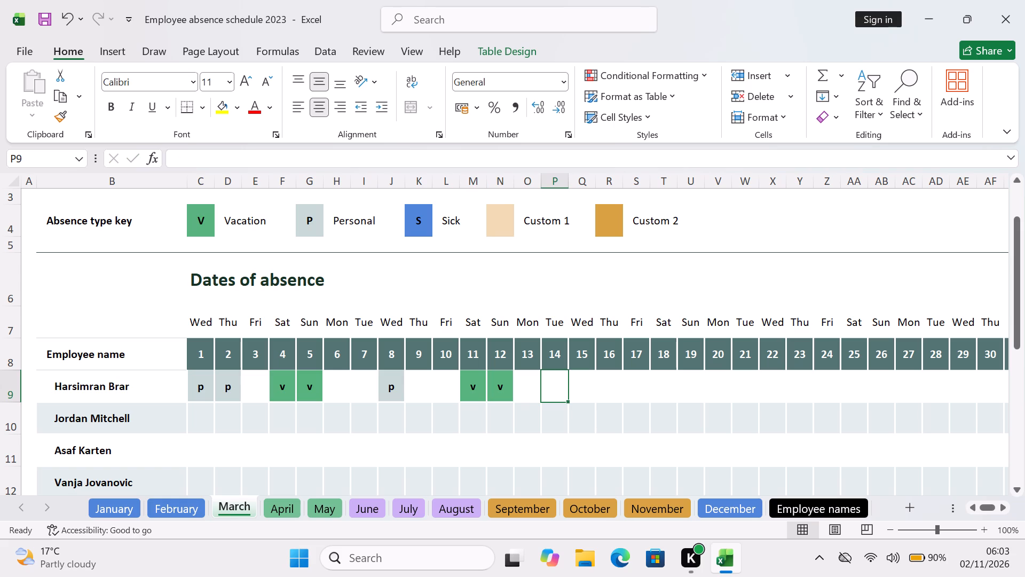
{"action": "key", "text": "p"}
{"action": "key", "text": "Right"}
{"action": "key", "text": "Right"}
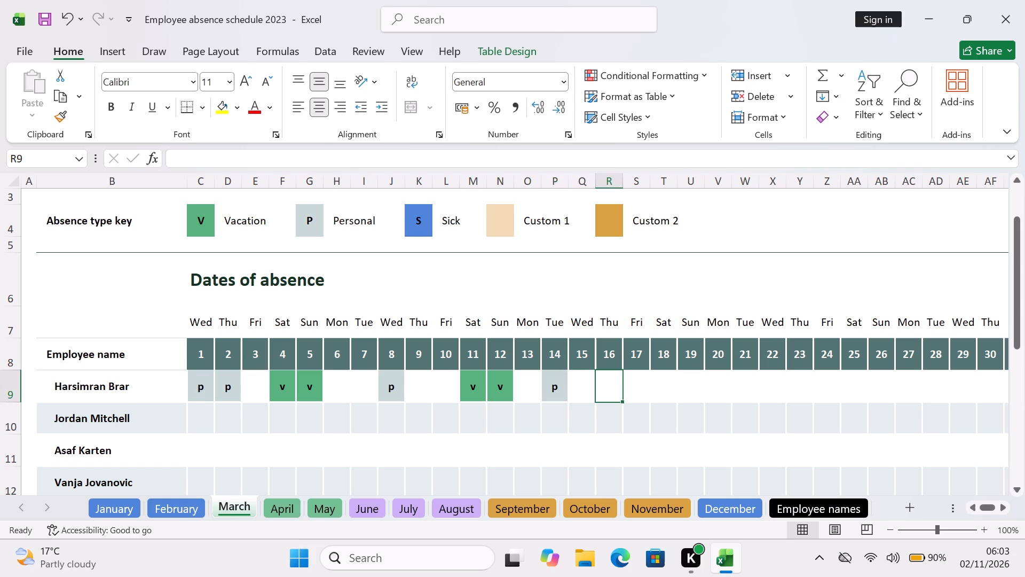
{"action": "key", "text": "p"}
{"action": "key", "text": "Right"}
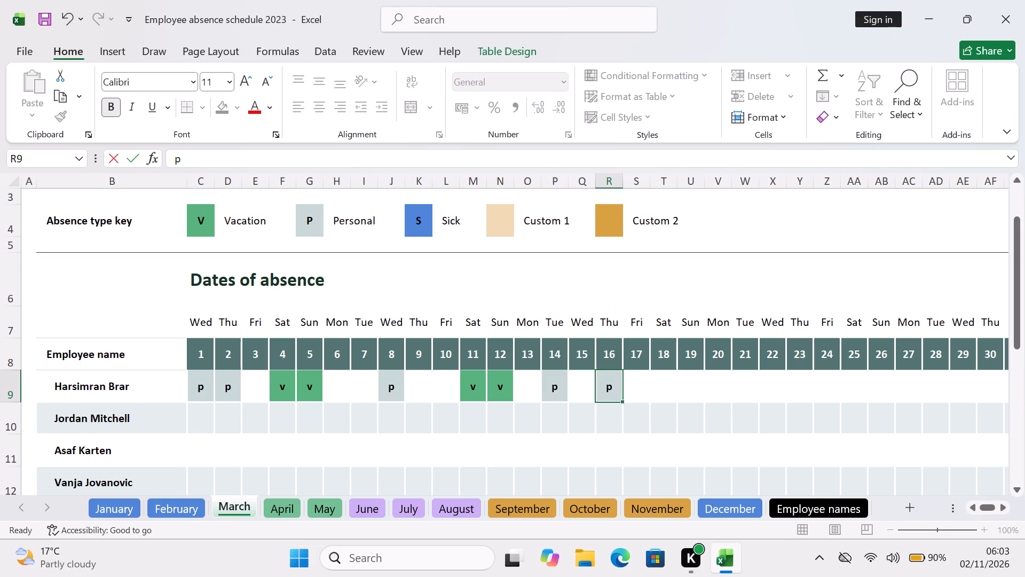
Enter v for days 18 and 19 and p for days 22 and 23 in the first employee's row.
{"action": "key", "text": "Right"}
{"action": "key", "text": "v"}
{"action": "key", "text": "Right"}
{"action": "key", "text": "v"}
{"action": "key", "text": "Right"}
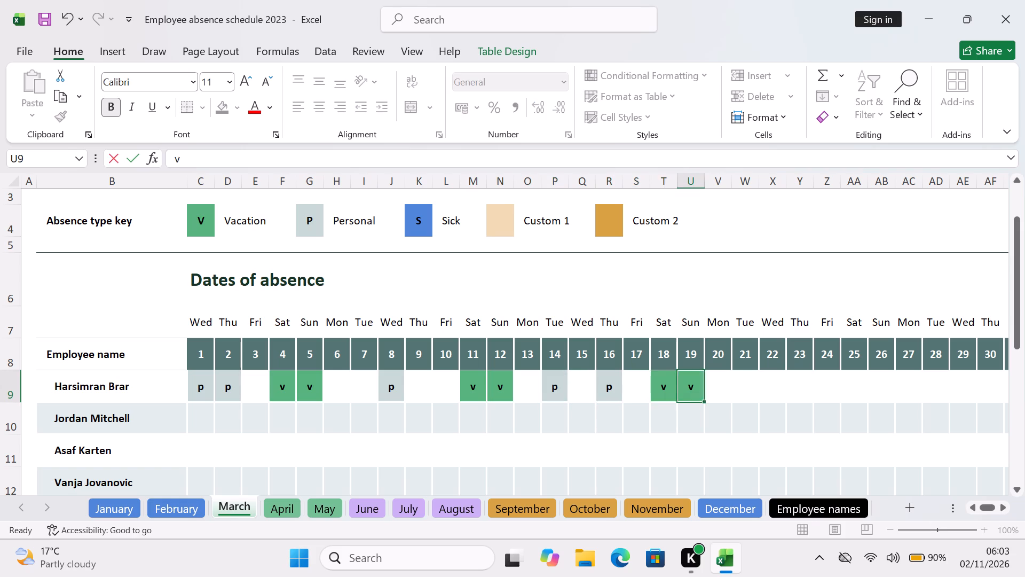
{"action": "key", "text": "Right"}
{"action": "key", "text": "Right"}
{"action": "key", "text": "p"}
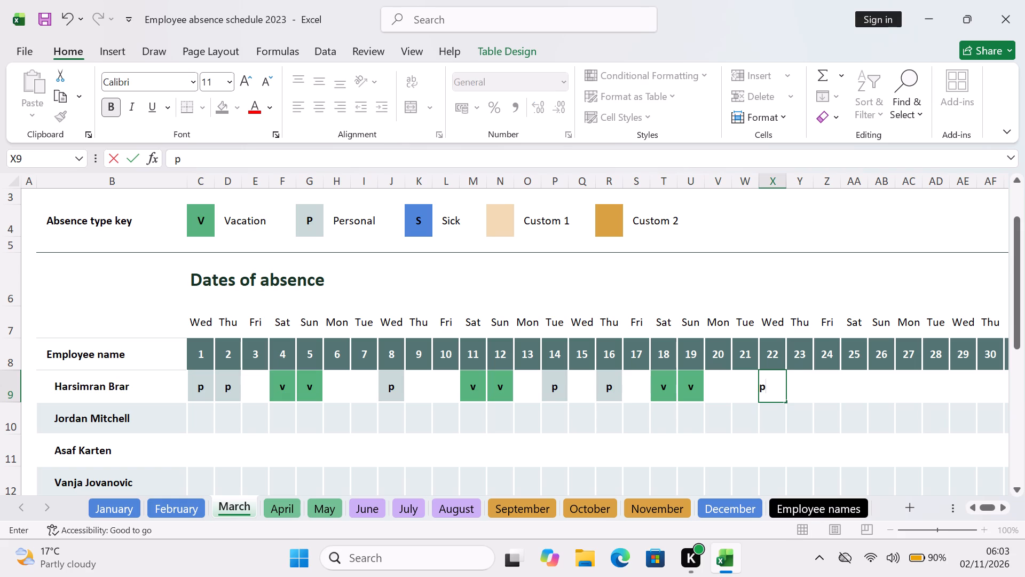
{"action": "key", "text": "Right"}
{"action": "key", "text": "Right"}
{"action": "key", "text": "Left"}
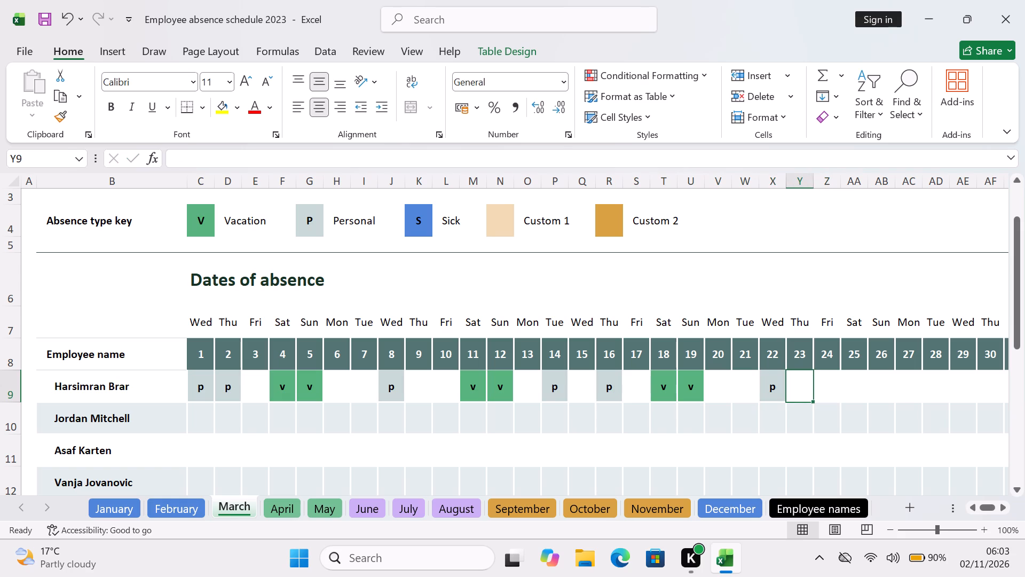
{"action": "key", "text": "p"}
{"action": "key", "text": "Right"}
{"action": "key", "text": "Right"}
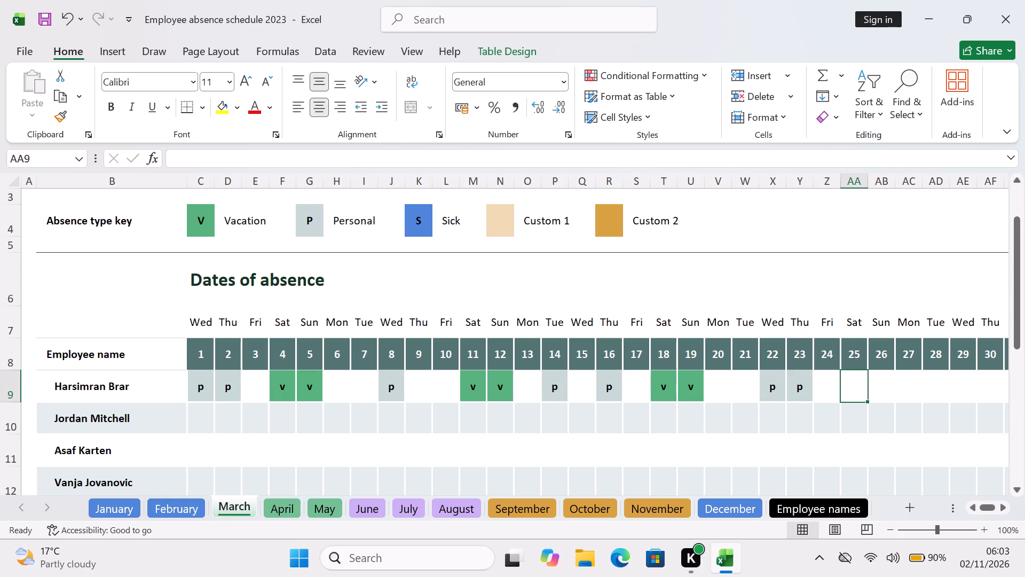
Enter vacation code v for days 25 and 26 in the first employee's March row.
{"action": "key", "text": "v"}
{"action": "key", "text": "Left"}
{"action": "key", "text": "Right"}
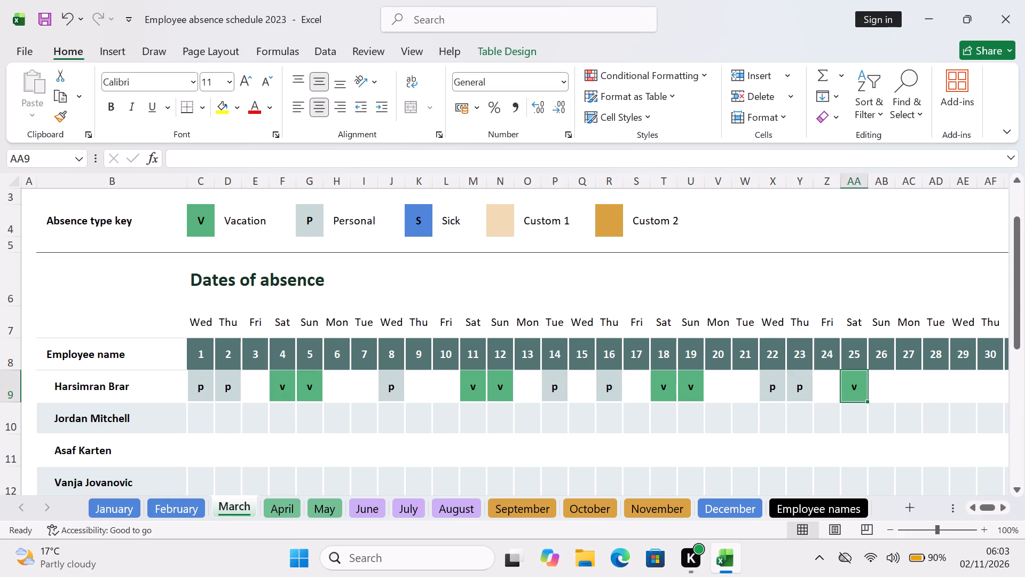
{"action": "key", "text": "Right"}
{"action": "key", "text": "v"}
{"action": "key", "text": "Right"}
{"action": "key", "text": "Right"}
{"action": "key", "text": "Right"}
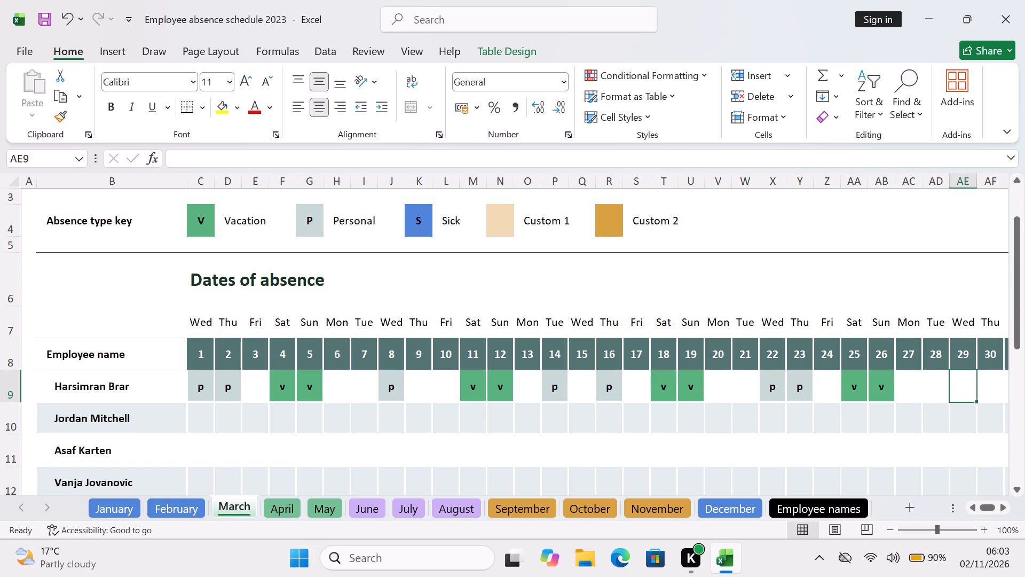
Enter personal code p for days 28, 29 and 31 in the first employee's March row.
{"action": "key", "text": "p"}
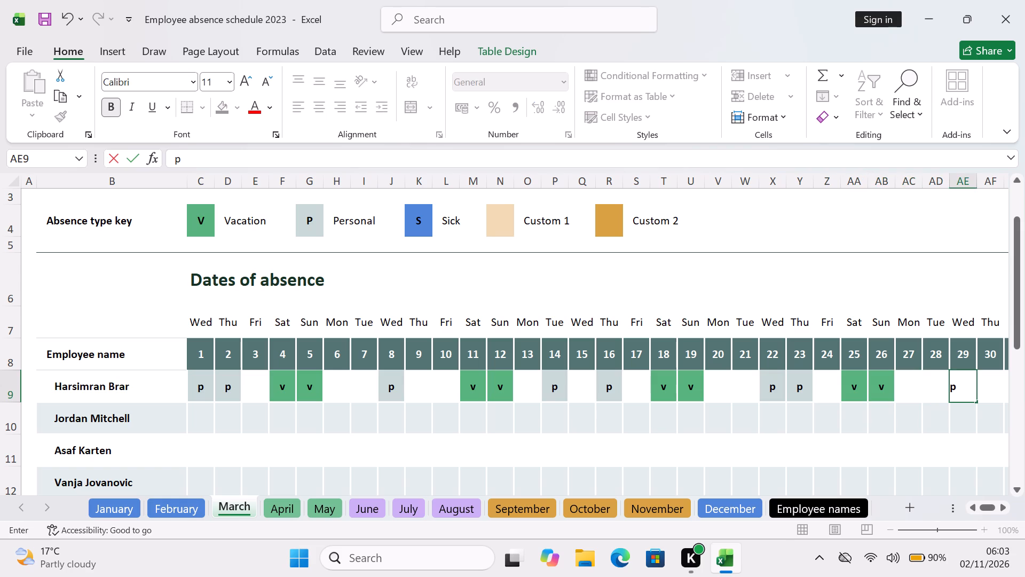
{"action": "key", "text": "Left"}
{"action": "key", "text": "p"}
{"action": "key", "text": "Right"}
{"action": "key", "text": "Right"}
{"action": "key", "text": "Right"}
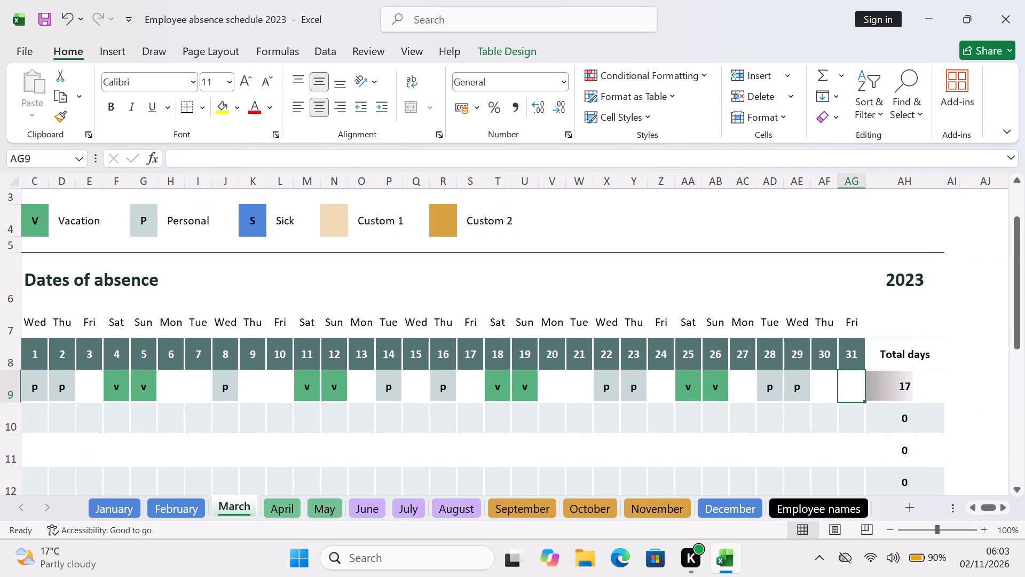
{"action": "key", "text": "Left"}
{"action": "key", "text": "Right"}
{"action": "key", "text": "p"}
{"action": "key", "text": "Down"}
In the second employee's March row, enter p for day 2 and v for days 4 and 5.
{"action": "key", "text": "Left"}
{"action": "key", "text": "Left"}
{"action": "key", "text": "Left"}
{"action": "key", "text": "Left"}
{"action": "key", "text": "Left"}
{"action": "key", "text": "Left"}
{"action": "key", "text": "Left"}
{"action": "key", "text": "Left"}
{"action": "key", "text": "Left"}
{"action": "key", "text": "Left"}
{"action": "key", "text": "Left"}
{"action": "key", "text": "Left"}
{"action": "key", "text": "Left"}
{"action": "key", "text": "Left"}
{"action": "key", "text": "Left"}
{"action": "key", "text": "Left"}
{"action": "key", "text": "Left"}
{"action": "key", "text": "Left"}
{"action": "key", "text": "Left"}
{"action": "key", "text": "Left"}
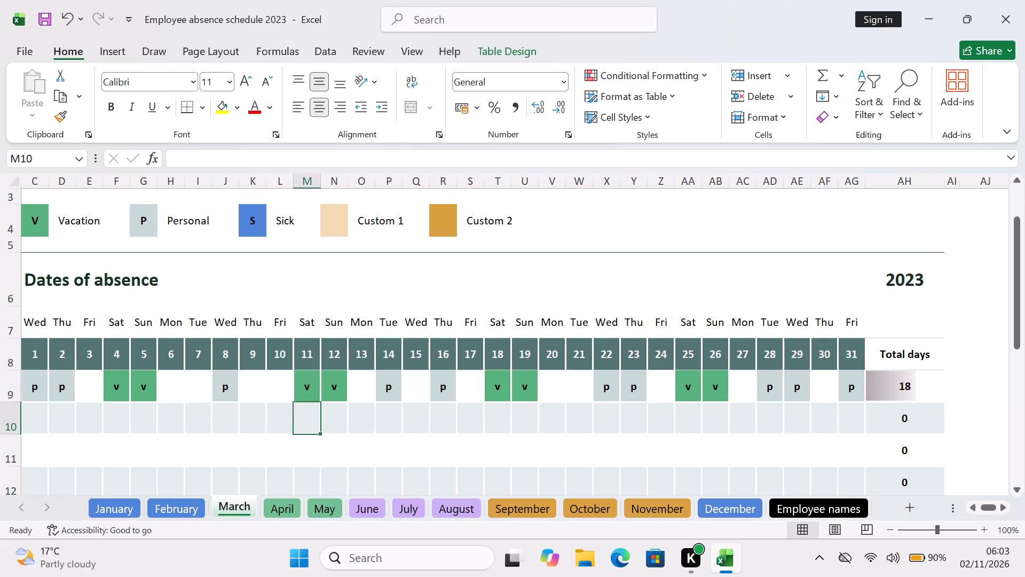
{"action": "key", "text": "Right"}
{"action": "key", "text": "Right"}
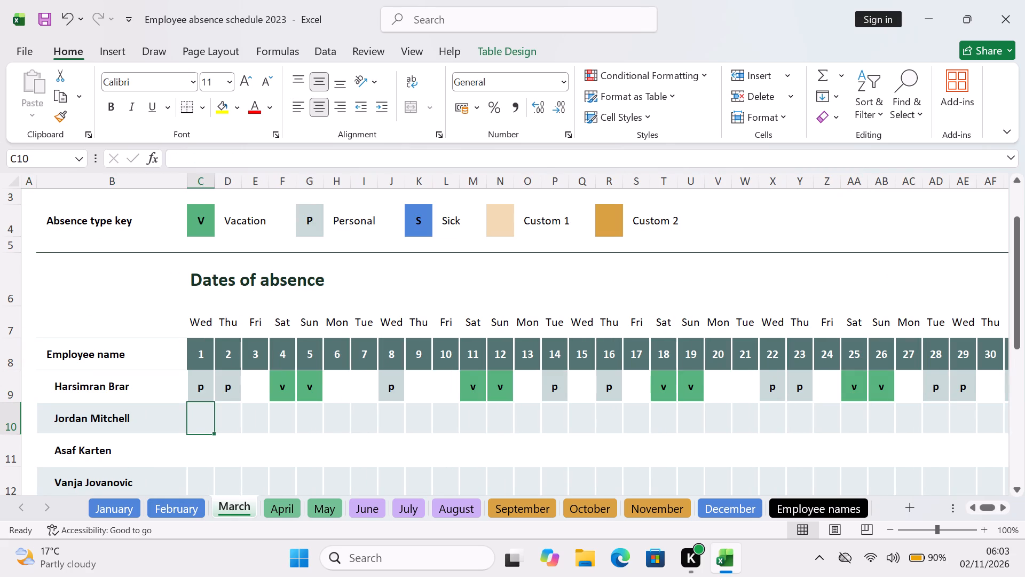
{"action": "key", "text": "Right"}
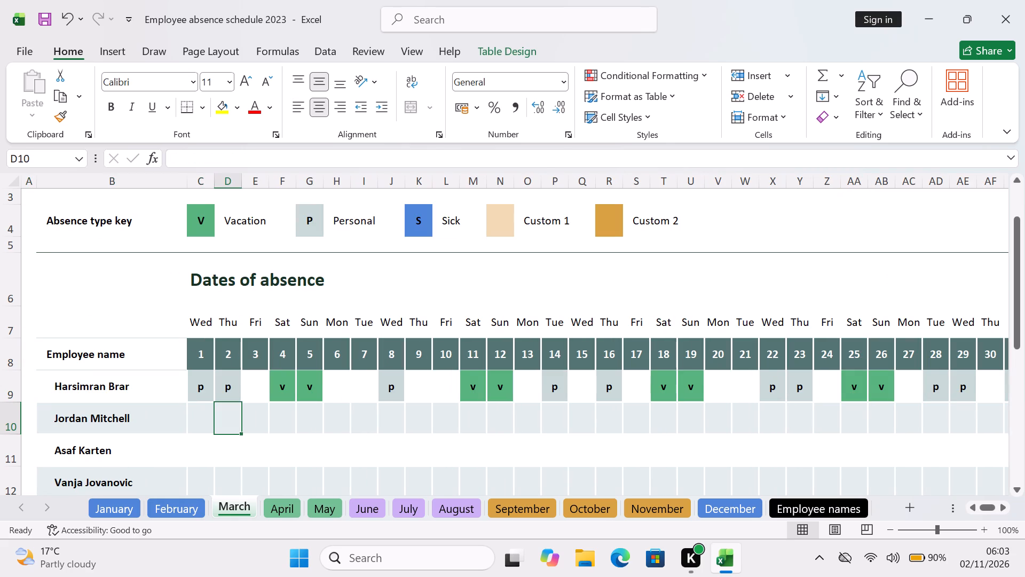
{"action": "key", "text": "p"}
{"action": "key", "text": "Right"}
{"action": "key", "text": "Right"}
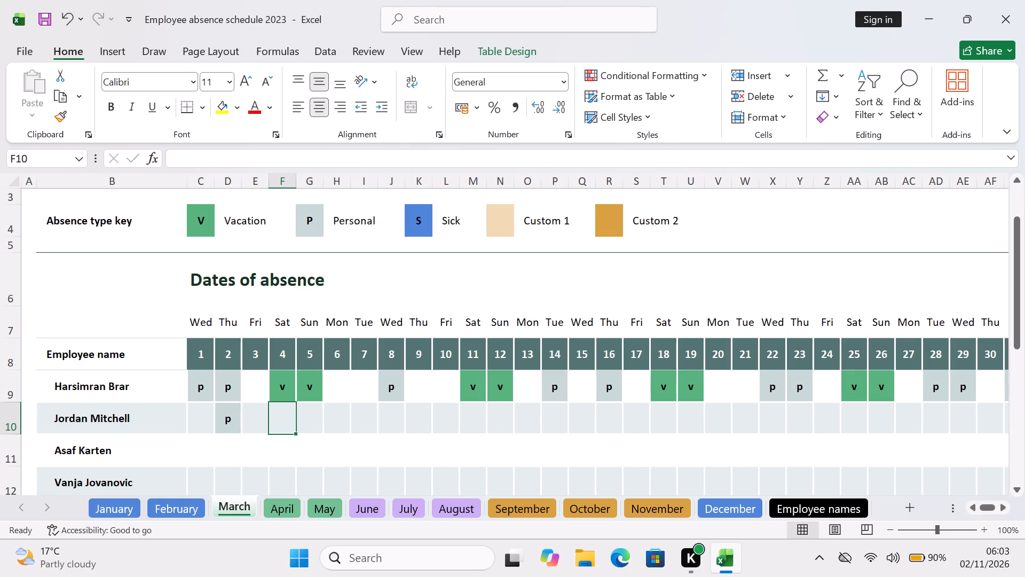
{"action": "key", "text": "v"}
{"action": "key", "text": "Right"}
{"action": "key", "text": "v"}
{"action": "key", "text": "Right"}
{"action": "key", "text": "Right"}
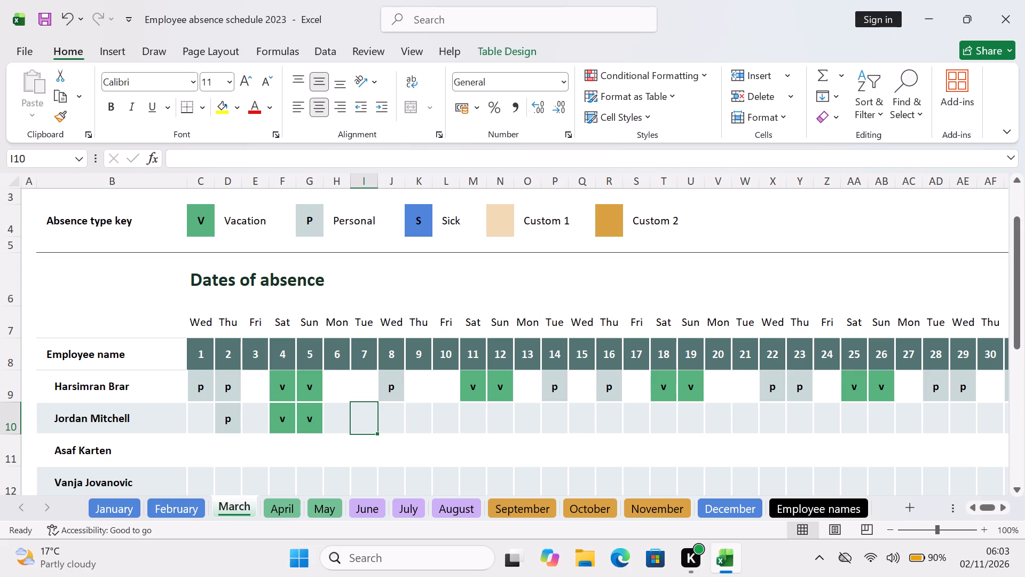
Enter p for days 7 and 10 and v for days 11 and 12 in the second employee's row.
{"action": "key", "text": "p"}
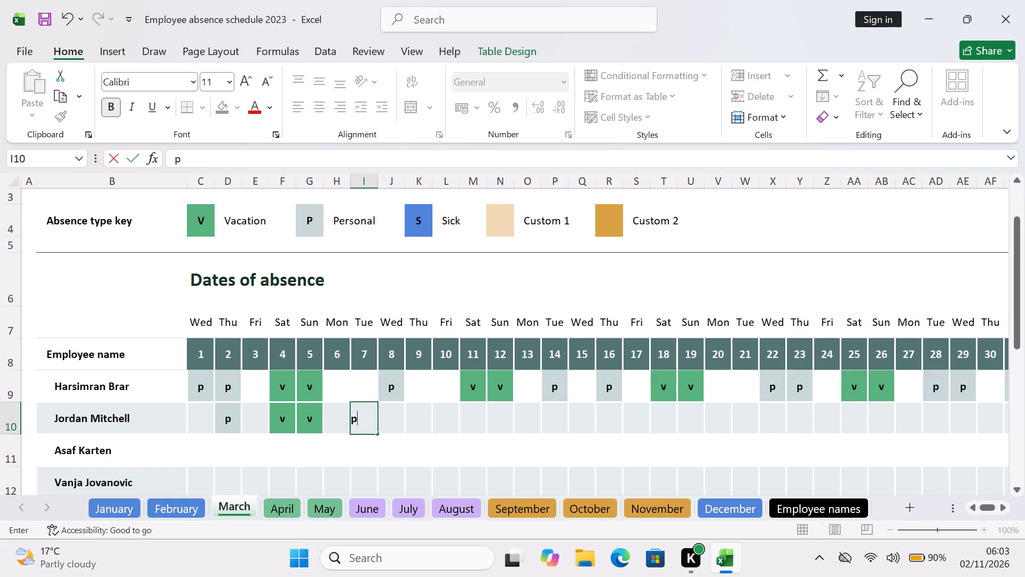
{"action": "key", "text": "Right"}
{"action": "key", "text": "Right"}
{"action": "key", "text": "Right"}
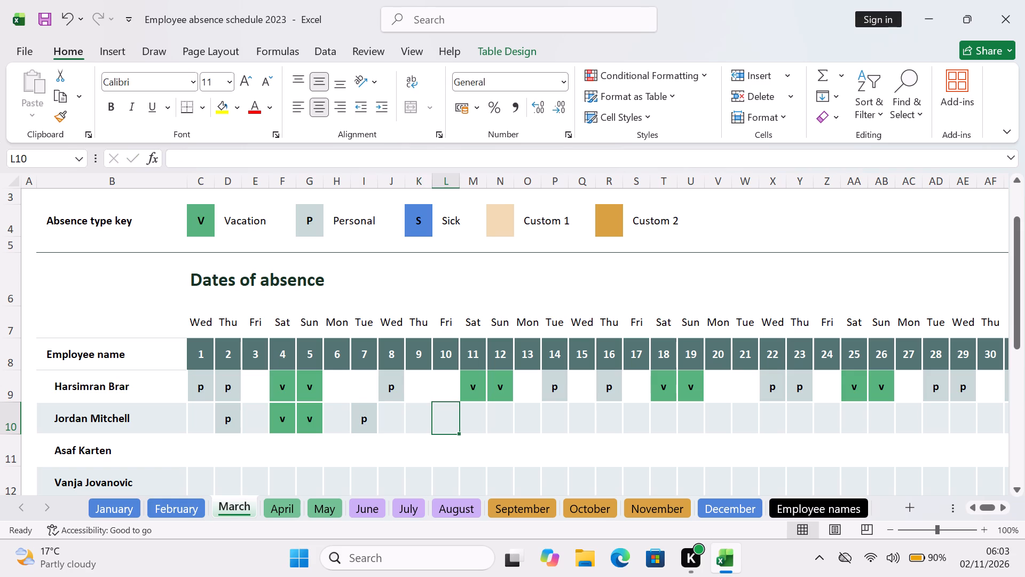
{"action": "key", "text": "p"}
{"action": "key", "text": "Right"}
{"action": "key", "text": "v"}
{"action": "key", "text": "Right"}
{"action": "key", "text": "v"}
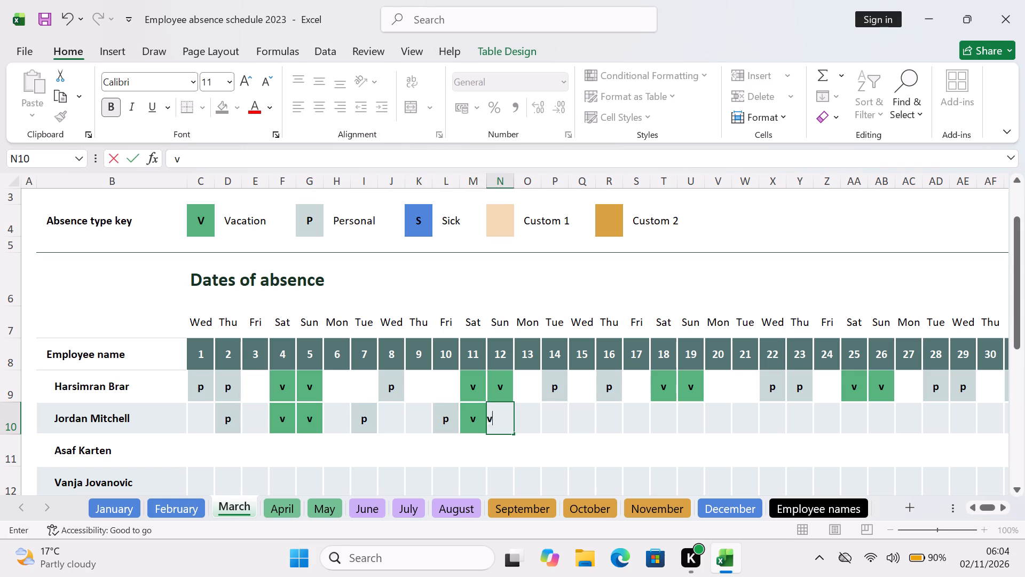
{"action": "key", "text": "Right"}
{"action": "key", "text": "Right"}
{"action": "key", "text": "Right"}
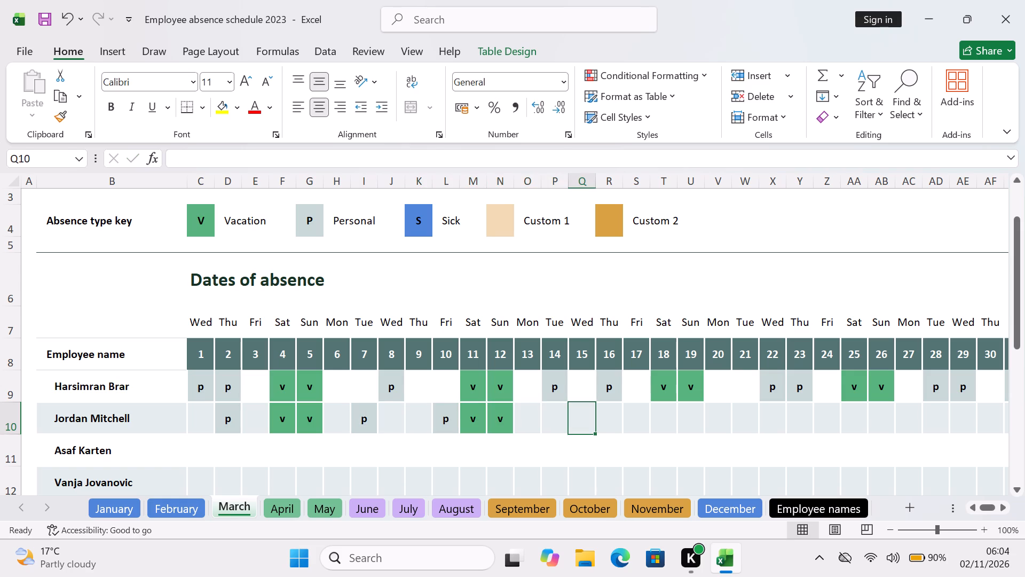
Enter p for day 15 and v for days 18 and 19 in the second employee's March row.
{"action": "key", "text": "p"}
{"action": "key", "text": "Right"}
{"action": "key", "text": "Right"}
{"action": "key", "text": "Right"}
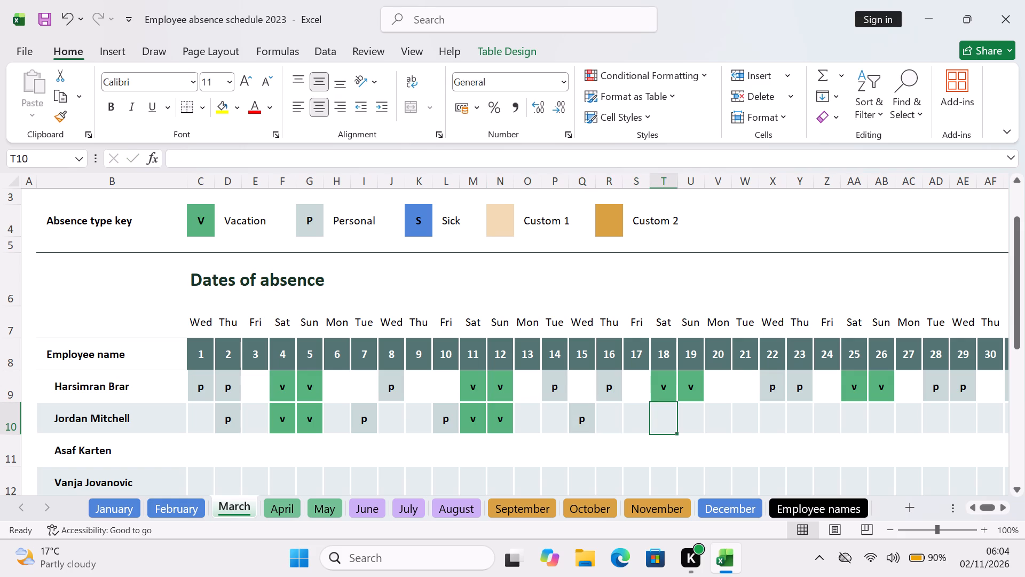
{"action": "key", "text": "Right"}
{"action": "key", "text": "v"}
{"action": "key", "text": "Left"}
{"action": "key", "text": "v"}
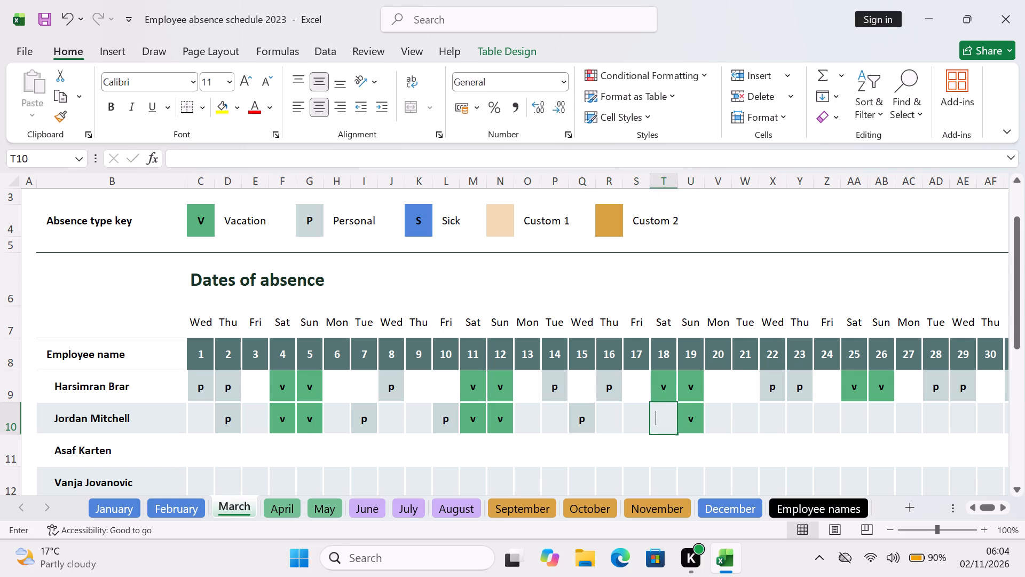
Enter p for days 21 and 24 and v for days 25 and 26 in the second employee's row.
{"action": "key", "text": "Right"}
{"action": "key", "text": "Right"}
{"action": "key", "text": "Right"}
{"action": "key", "text": "Right"}
{"action": "key", "text": "Left"}
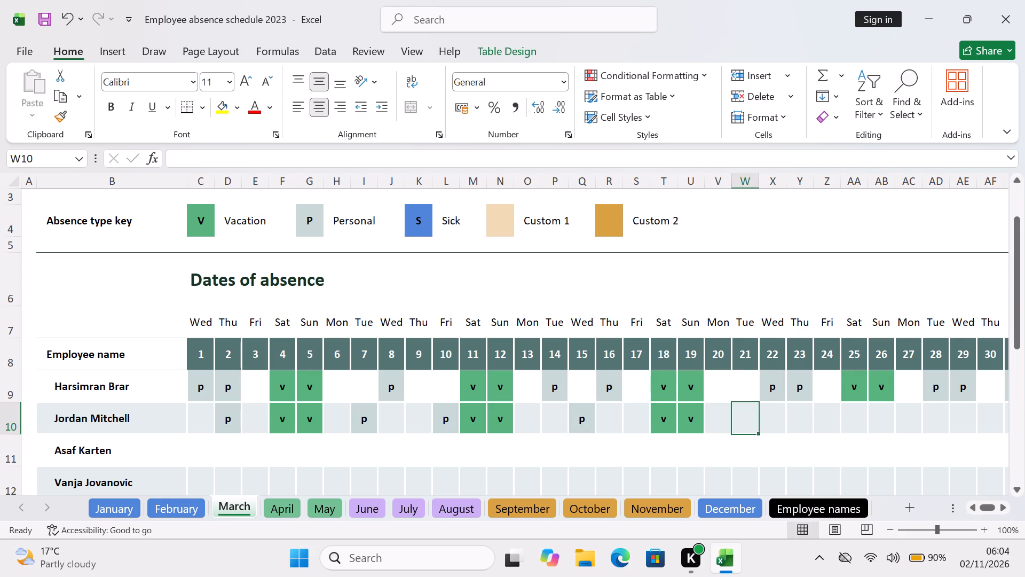
{"action": "key", "text": "p"}
{"action": "key", "text": "Right"}
{"action": "key", "text": "Right"}
{"action": "key", "text": "Right"}
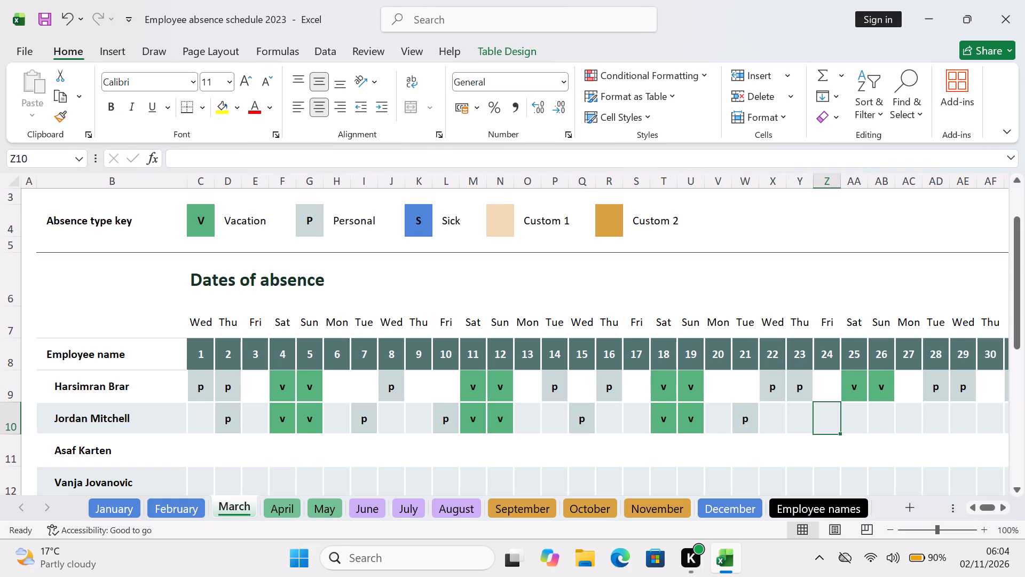
{"action": "key", "text": "p"}
{"action": "key", "text": "Right"}
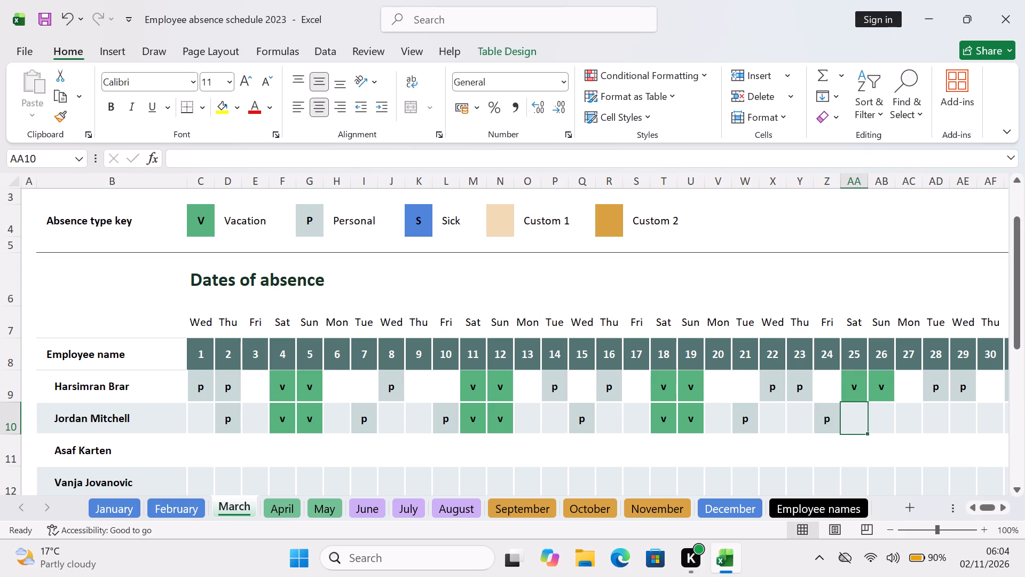
{"action": "key", "text": "v"}
{"action": "key", "text": "Right"}
{"action": "key", "text": "v"}
Enter personal code p for day 29 and sick code s for day 31 in the second employee's row.
{"action": "key", "text": "Right"}
{"action": "key", "text": "Right"}
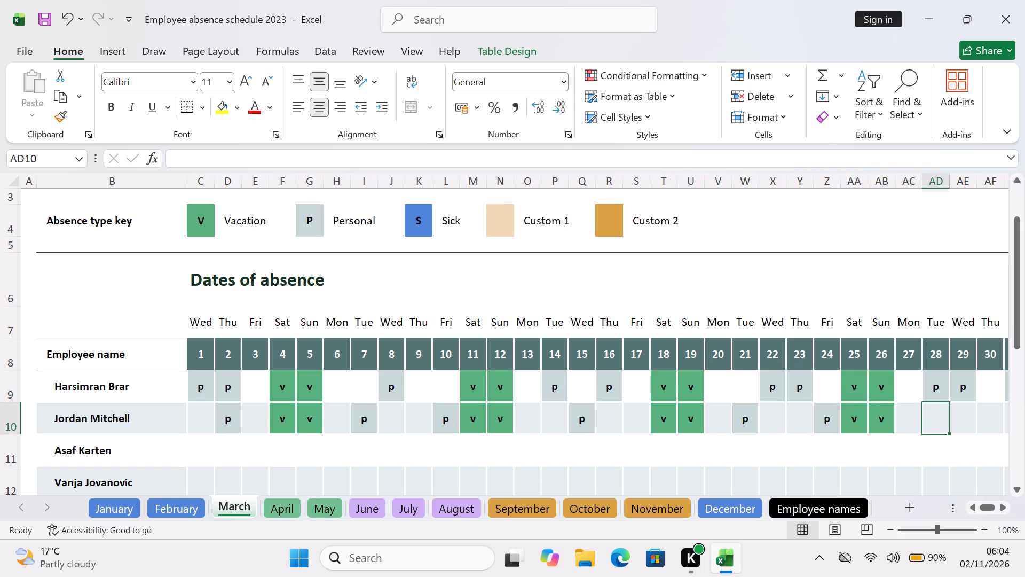
{"action": "key", "text": "Right"}
{"action": "key", "text": "p"}
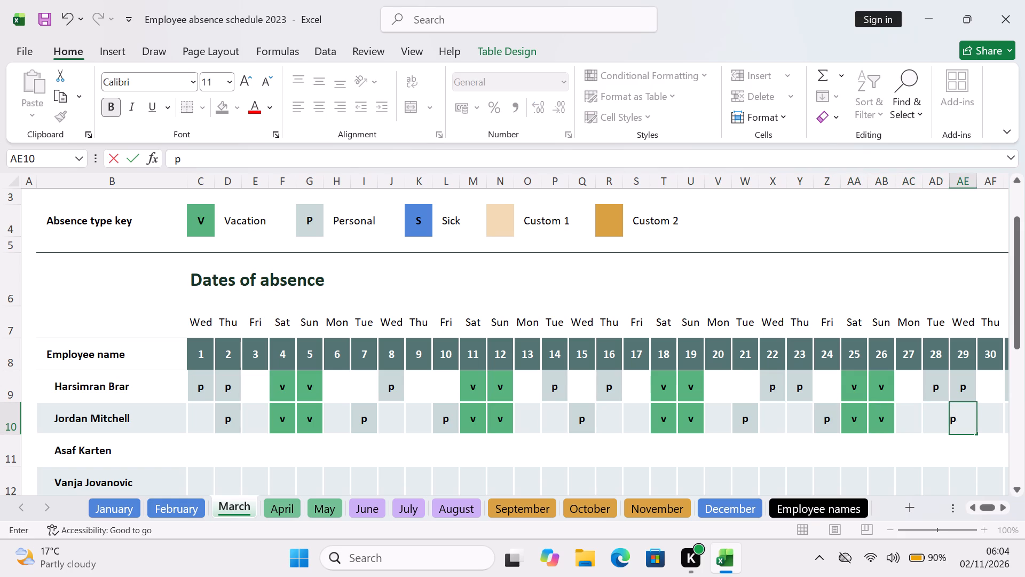
{"action": "key", "text": "Right"}
{"action": "key", "text": "Right"}
{"action": "key", "text": "Left"}
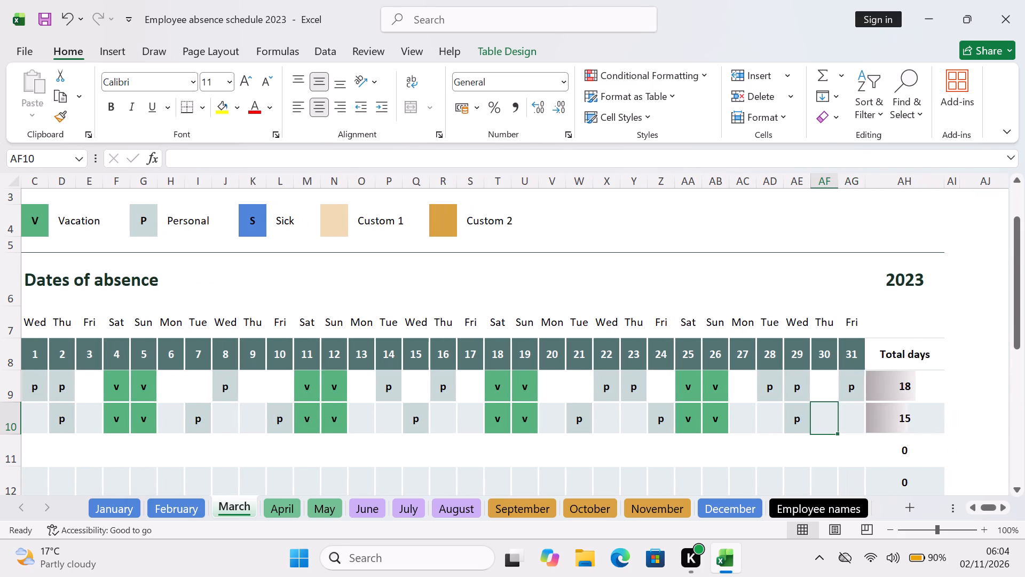
{"action": "key", "text": "Right"}
{"action": "key", "text": "Left"}
{"action": "key", "text": "Down"}
{"action": "key", "text": "Up"}
{"action": "key", "text": "Right"}
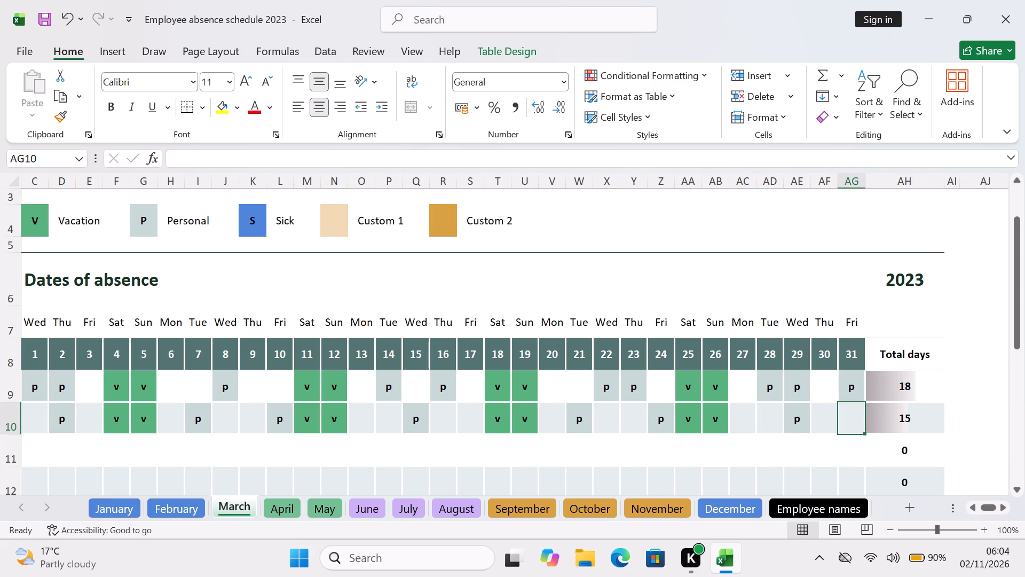
{"action": "key", "text": "s"}
In the third employee's March row, enter s for day 2 and v for days 4 and 5.
{"action": "key", "text": "Down"}
{"action": "key", "text": "Left"}
{"action": "key", "text": "Left"}
{"action": "key", "text": "Left"}
{"action": "key", "text": "Left"}
{"action": "key", "text": "Left"}
{"action": "key", "text": "Left"}
{"action": "key", "text": "Left"}
{"action": "key", "text": "Left"}
{"action": "key", "text": "Left"}
{"action": "key", "text": "Left"}
{"action": "key", "text": "Left"}
{"action": "key", "text": "Left"}
{"action": "key", "text": "Left"}
{"action": "key", "text": "Left"}
{"action": "key", "text": "Left"}
{"action": "key", "text": "Left"}
{"action": "key", "text": "Left"}
{"action": "key", "text": "Left"}
{"action": "key", "text": "Left"}
{"action": "key", "text": "Left"}
{"action": "key", "text": "Left"}
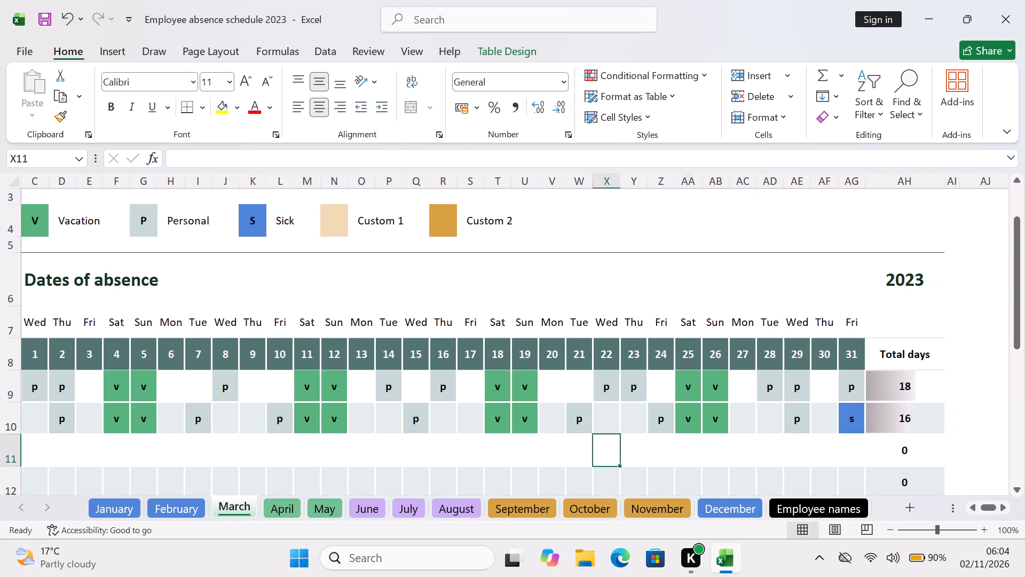
{"action": "key", "text": "Right"}
{"action": "key", "text": "Right"}
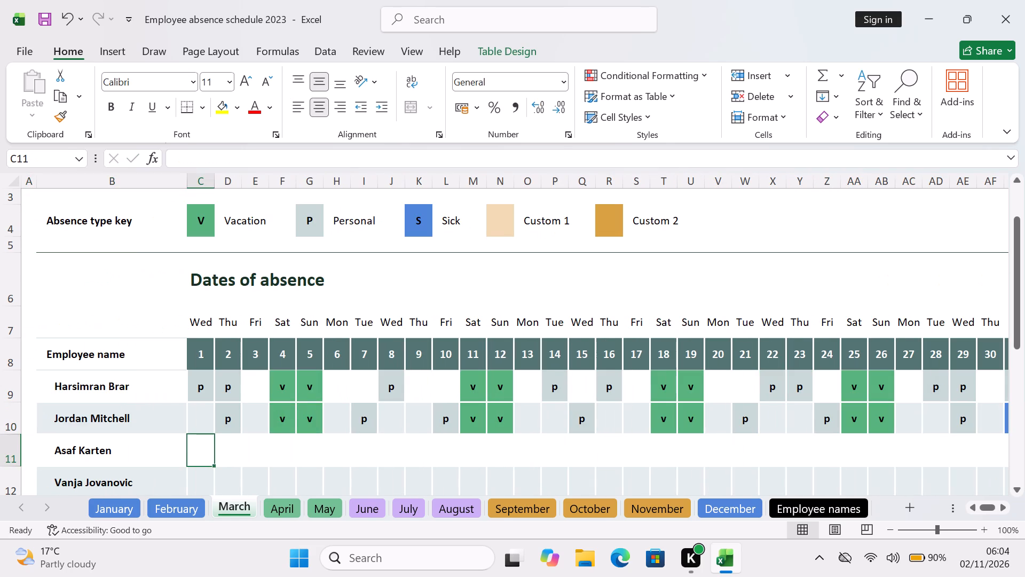
{"action": "key", "text": "Right"}
{"action": "key", "text": "s"}
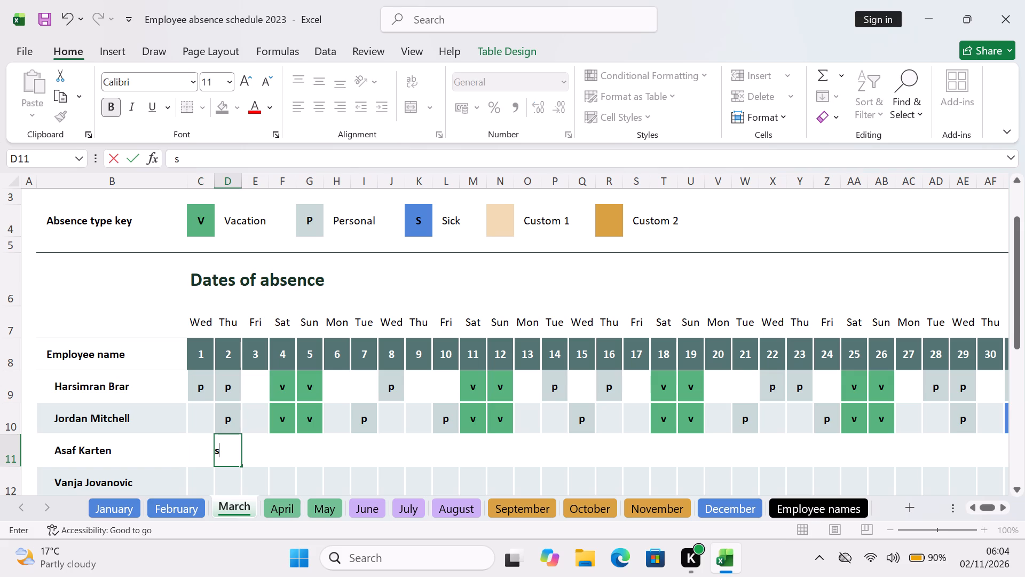
{"action": "key", "text": "Right"}
{"action": "key", "text": "Right"}
{"action": "key", "text": "v"}
{"action": "key", "text": "Right"}
{"action": "key", "text": "v"}
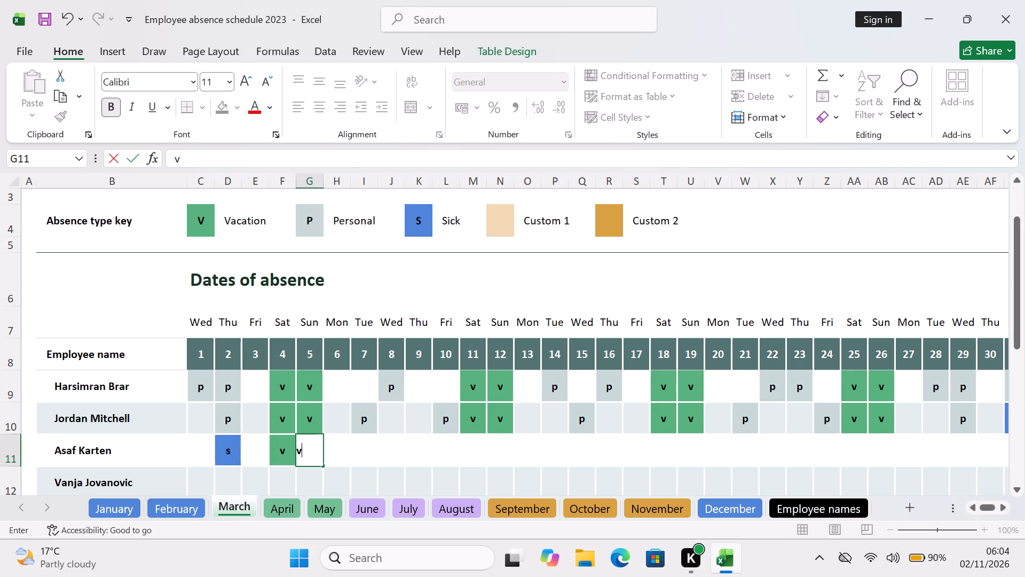
Enter s for day 8 and v for days 11 and 12 in the third employee's row.
{"action": "key", "text": "Right"}
{"action": "key", "text": "Right"}
{"action": "key", "text": "Right"}
{"action": "key", "text": "s"}
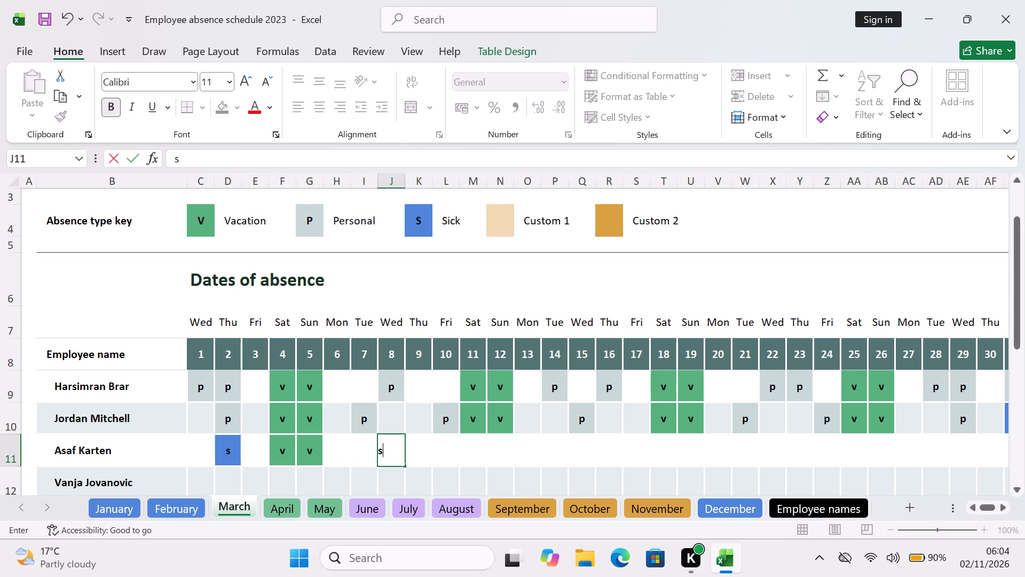
{"action": "key", "text": "Right"}
{"action": "key", "text": "Right"}
{"action": "key", "text": "Right"}
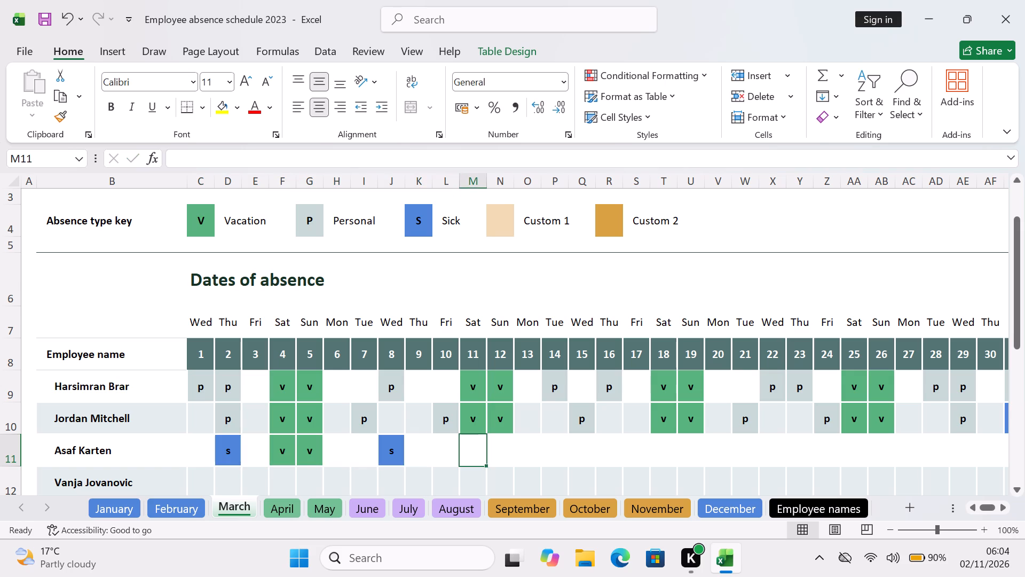
{"action": "key", "text": "v"}
{"action": "key", "text": "Right"}
{"action": "key", "text": "v"}
Enter s for day 15 and v for days 18 and 19 in the third employee's row.
{"action": "key", "text": "Right"}
{"action": "key", "text": "Right"}
{"action": "key", "text": "Right"}
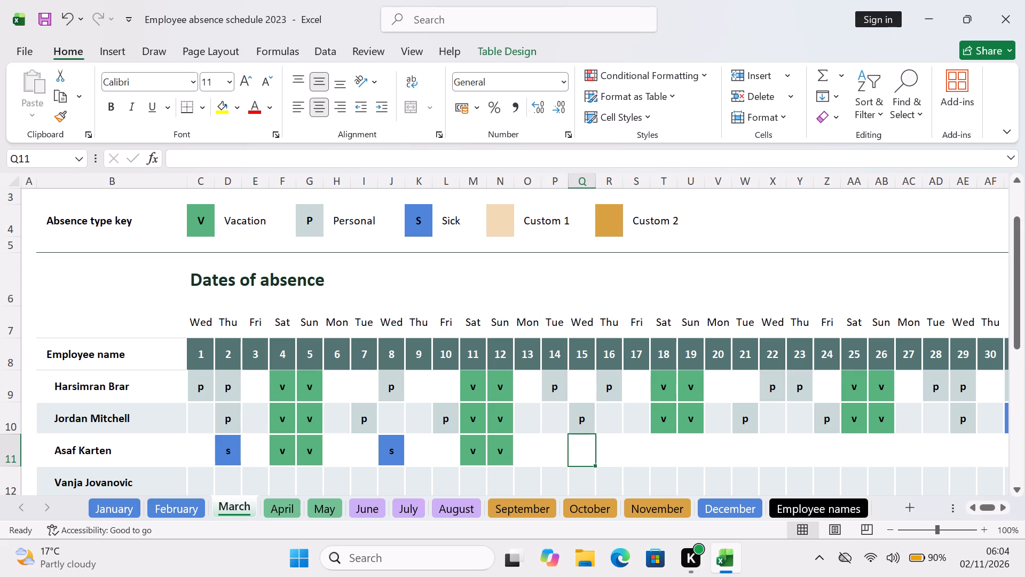
{"action": "key", "text": "s"}
{"action": "key", "text": "Right"}
{"action": "key", "text": "Right"}
{"action": "key", "text": "Right"}
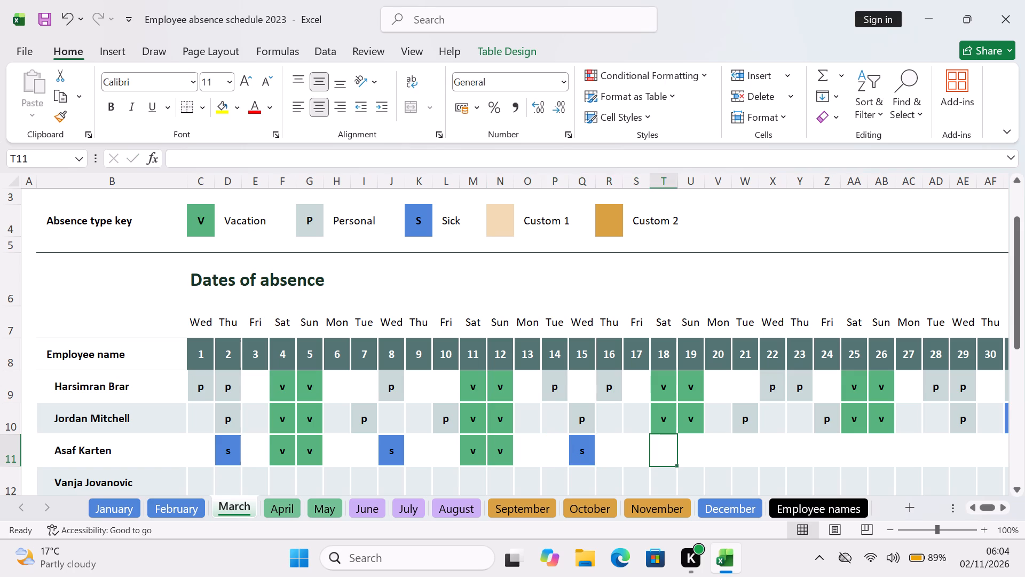
{"action": "key", "text": "v"}
{"action": "key", "text": "Right"}
{"action": "key", "text": "v"}
Enter s for days 22 and 23 and v for days 25 and 26 in the third employee's row.
{"action": "key", "text": "Right"}
{"action": "key", "text": "Right"}
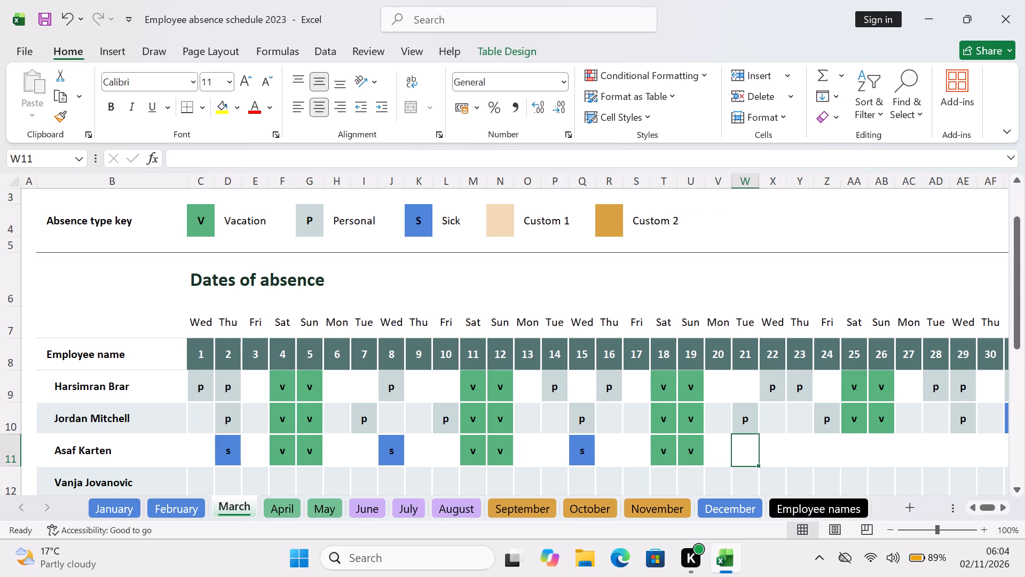
{"action": "key", "text": "Right"}
{"action": "key", "text": "s"}
{"action": "key", "text": "Right"}
{"action": "key", "text": "s"}
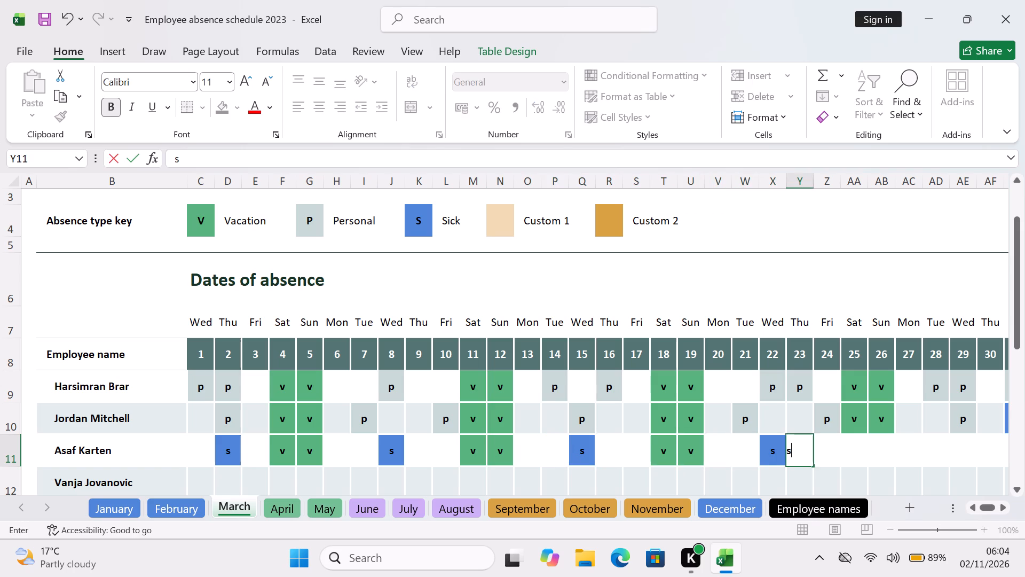
{"action": "key", "text": "Right"}
{"action": "key", "text": "Right"}
{"action": "key", "text": "v"}
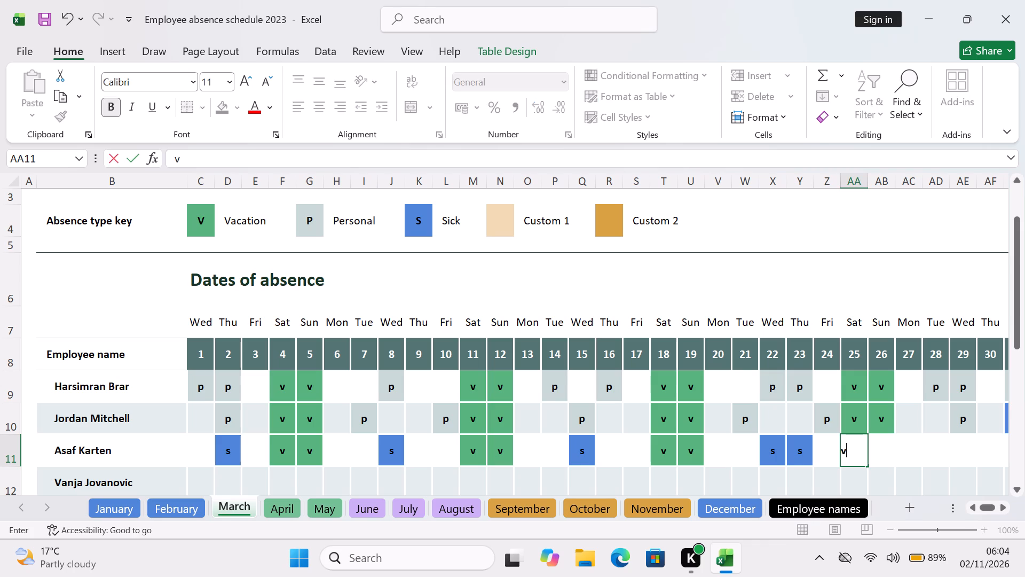
{"action": "key", "text": "Right"}
{"action": "key", "text": "v"}
Enter sick code s for day 28 and personal code p for day 31 in the third employee's row.
{"action": "key", "text": "Right"}
{"action": "key", "text": "Right"}
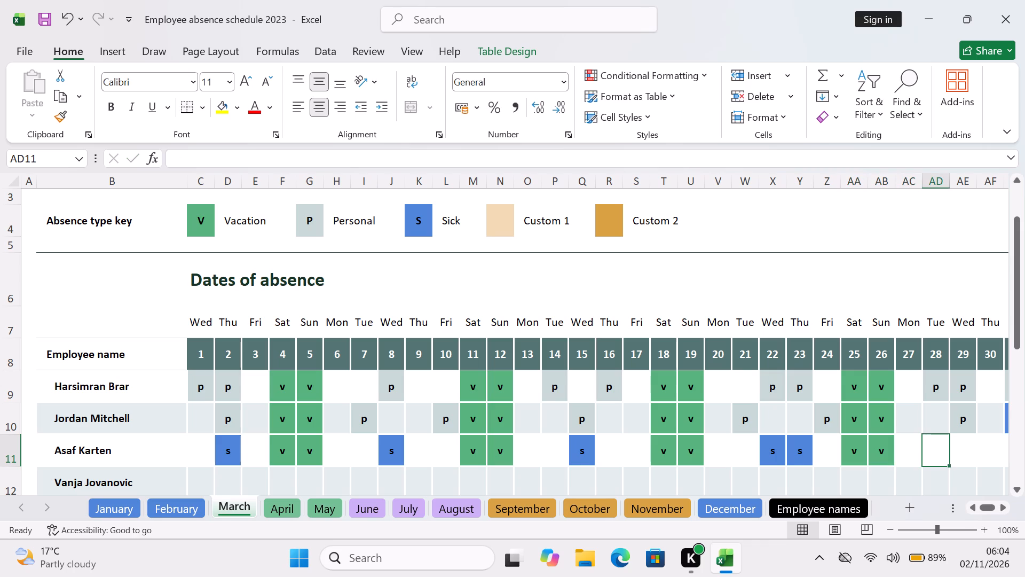
{"action": "key", "text": "s"}
{"action": "key", "text": "Right"}
{"action": "key", "text": "Right"}
{"action": "key", "text": "Right"}
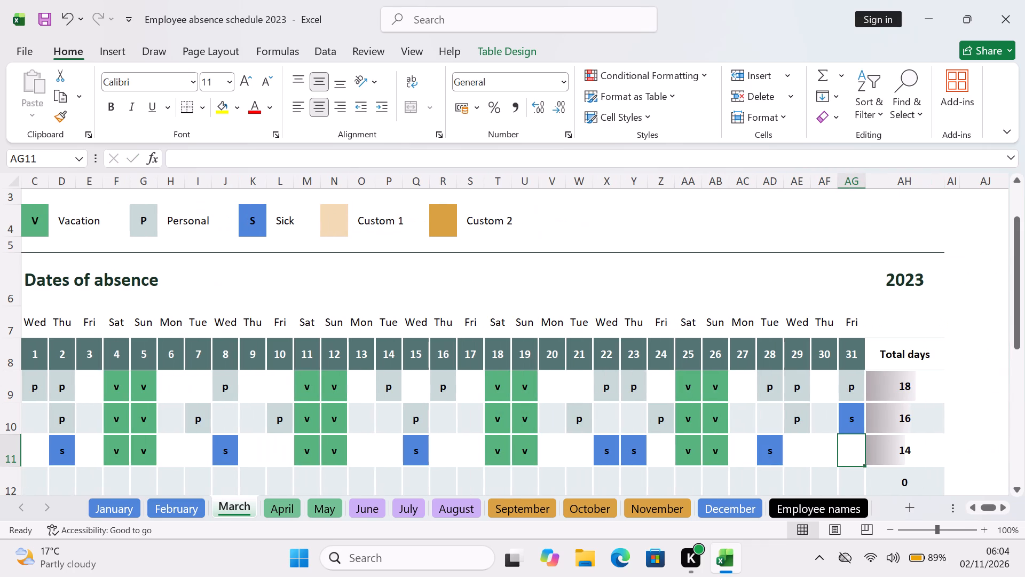
{"action": "key", "text": "p"}
In the fourth employee's March row, enter v for day 3 and replace it with sick code s.
{"action": "key", "text": "Right"}
{"action": "key", "text": "Left"}
{"action": "key", "text": "Left"}
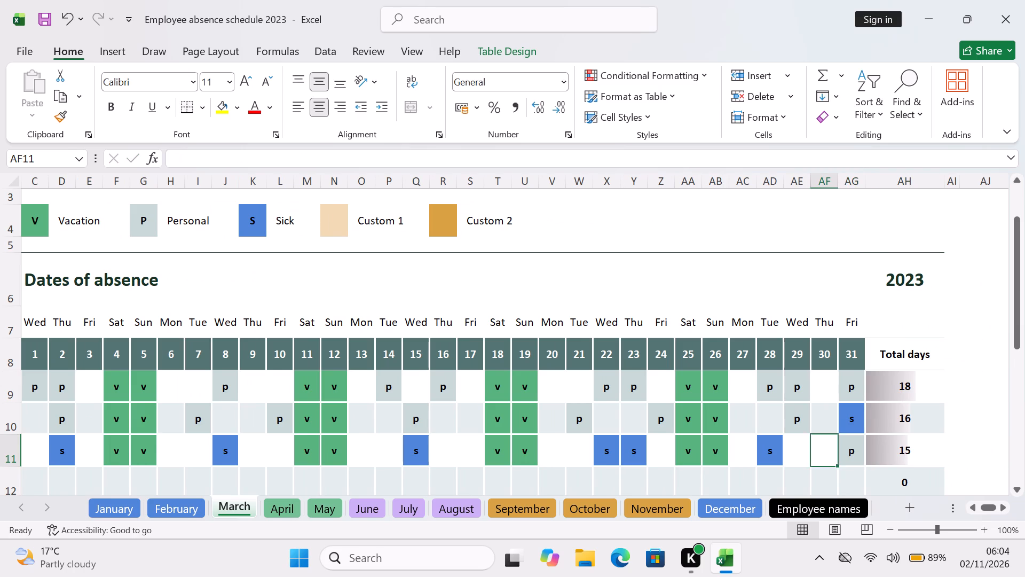
{"action": "key", "text": "Left"}
{"action": "key", "text": "Left"}
{"action": "key", "text": "Left"}
{"action": "key", "text": "Left"}
{"action": "key", "text": "Left"}
{"action": "key", "text": "Left"}
{"action": "key", "text": "Left"}
{"action": "key", "text": "Left"}
{"action": "key", "text": "Left"}
{"action": "key", "text": "Left"}
{"action": "key", "text": "Left"}
{"action": "key", "text": "Left"}
{"action": "key", "text": "Left"}
{"action": "key", "text": "Left"}
{"action": "key", "text": "Left"}
{"action": "key", "text": "Left"}
{"action": "key", "text": "Left"}
{"action": "key", "text": "Left"}
{"action": "key", "text": "Left"}
{"action": "key", "text": "Left"}
{"action": "key", "text": "Left"}
{"action": "key", "text": "Left"}
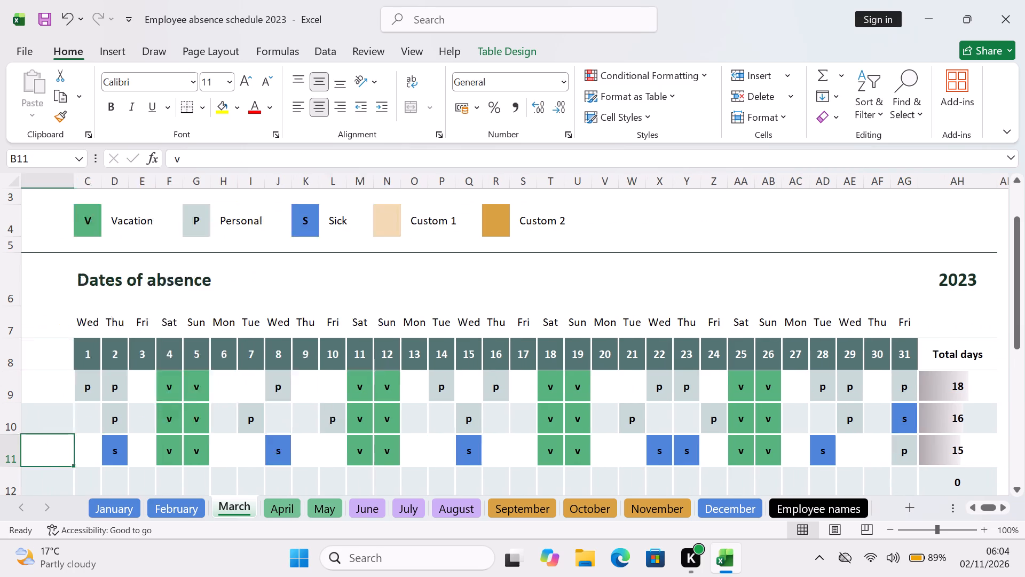
{"action": "key", "text": "Up"}
{"action": "key", "text": "Up"}
{"action": "key", "text": "Up"}
{"action": "key", "text": "Down"}
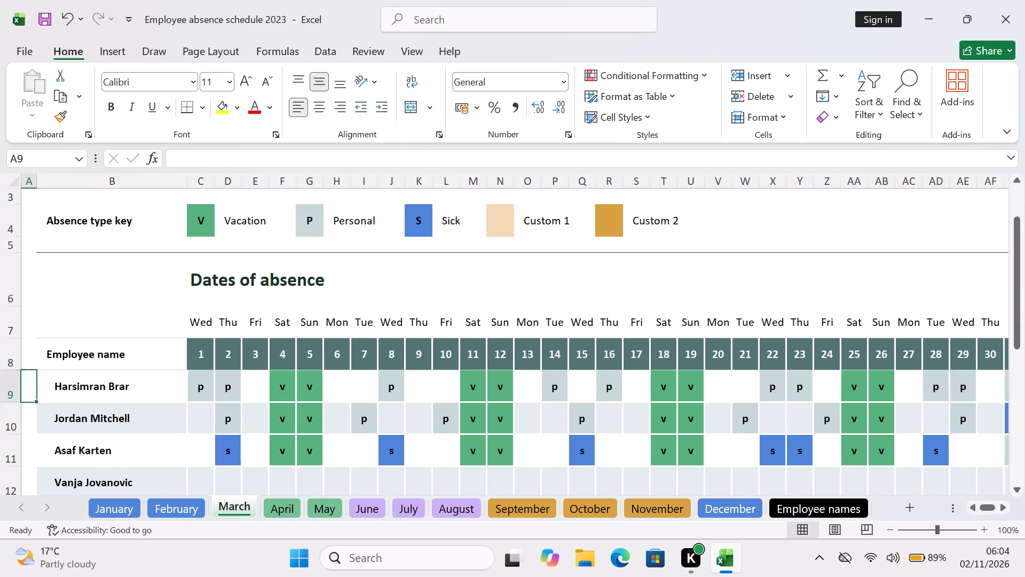
{"action": "key", "text": "Down"}
{"action": "key", "text": "Down"}
{"action": "key", "text": "Right"}
{"action": "key", "text": "Right"}
{"action": "key", "text": "Down"}
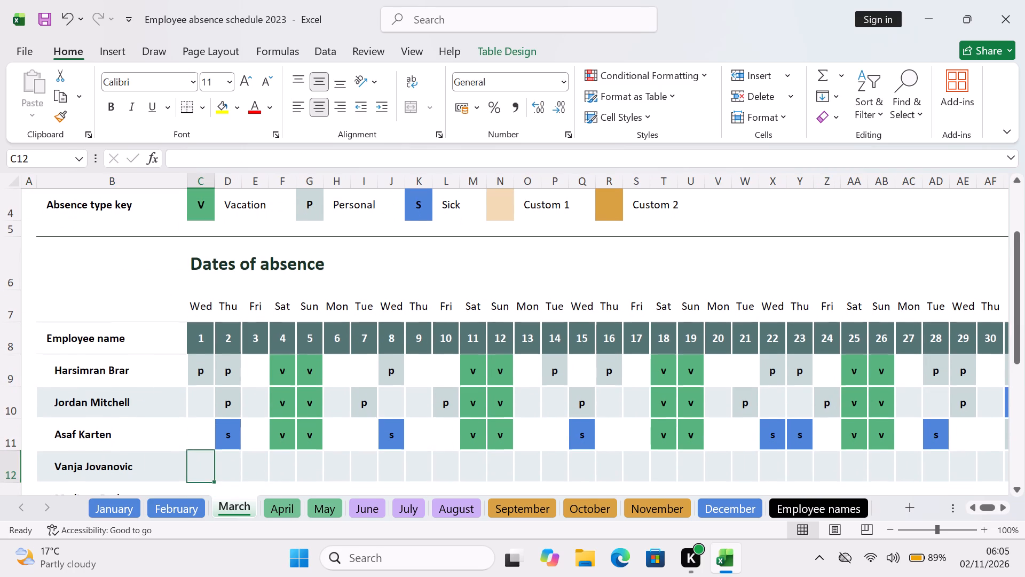
{"action": "key", "text": "Left"}
{"action": "key", "text": "Right"}
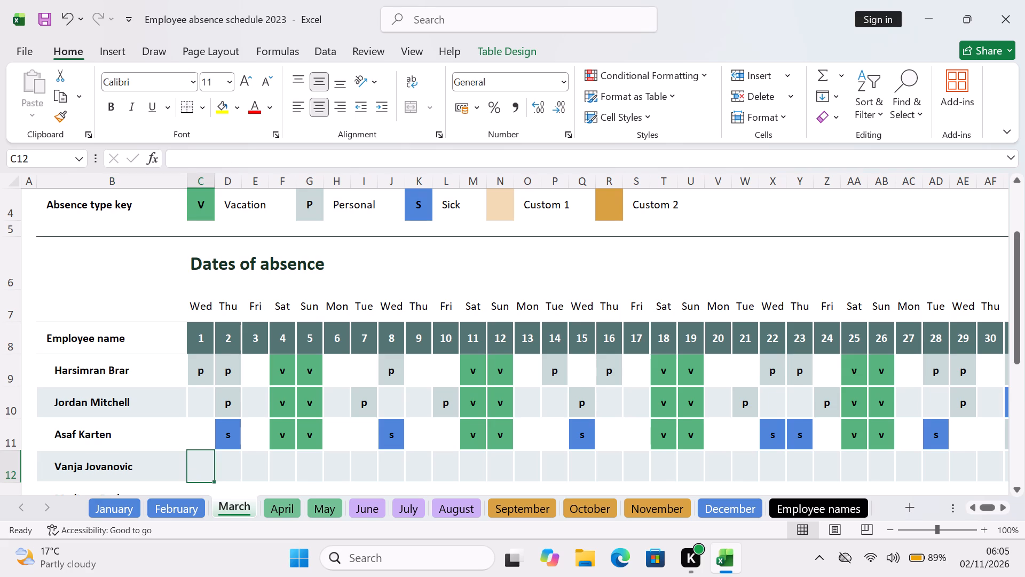
{"action": "key", "text": "Right"}
{"action": "key", "text": "Right"}
{"action": "key", "text": "v"}
{"action": "key", "text": "Right"}
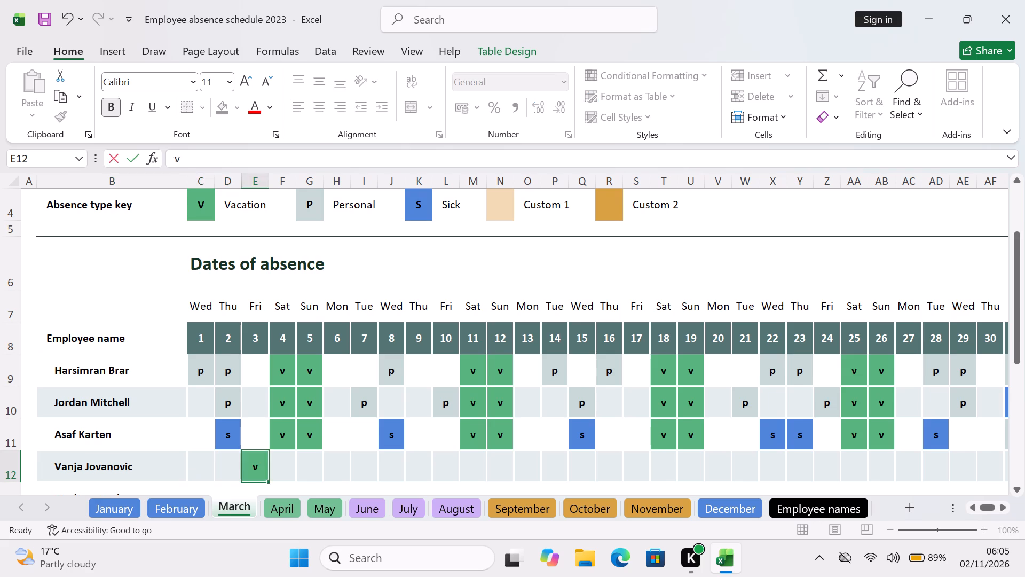
{"action": "key", "text": "Right"}
{"action": "key", "text": "Left"}
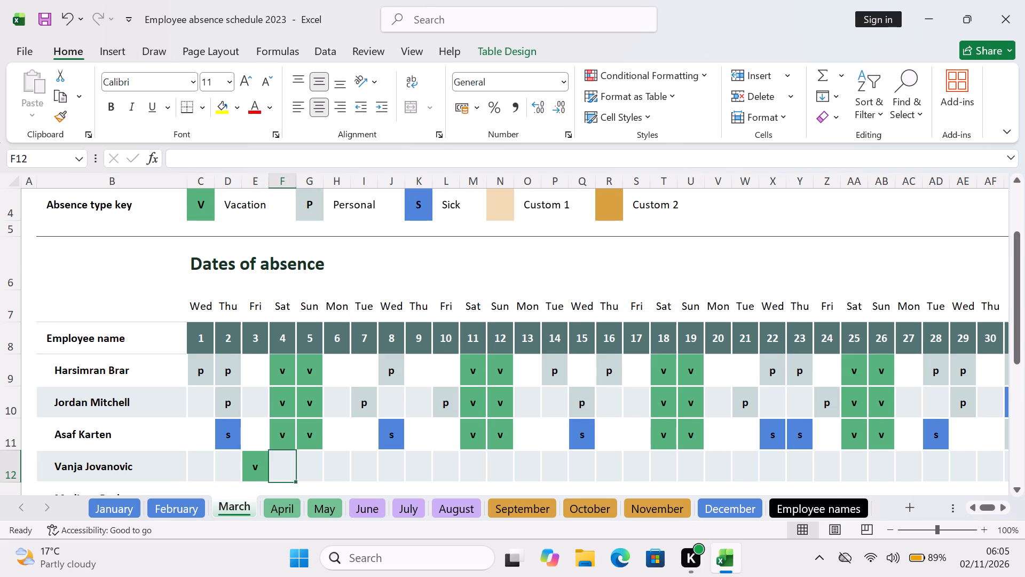
{"action": "key", "text": "Left"}
{"action": "key", "text": "BackSpace"}
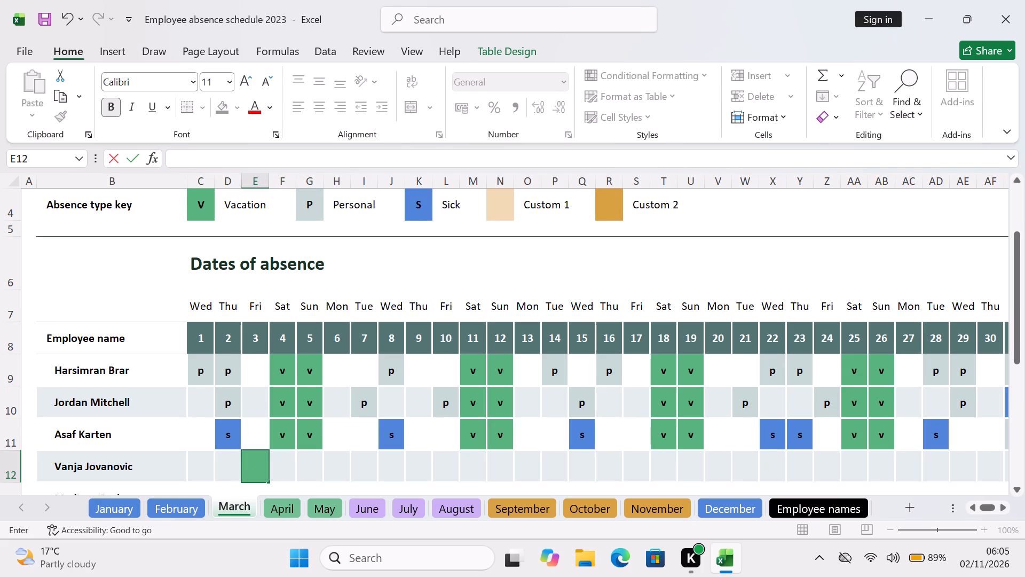
{"action": "key", "text": "s"}
Enter vacation code v for day 5 and personal code p for day 9 in the fourth employee's row.
{"action": "key", "text": "Right"}
{"action": "key", "text": "Right"}
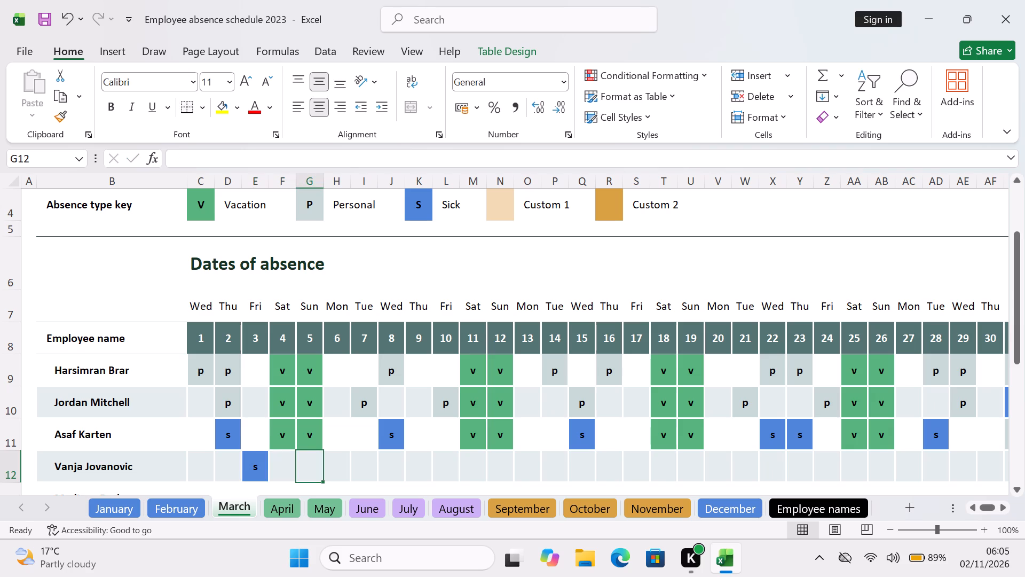
{"action": "key", "text": "v"}
{"action": "key", "text": "Right"}
{"action": "key", "text": "Right"}
{"action": "key", "text": "Right"}
{"action": "key", "text": "Right"}
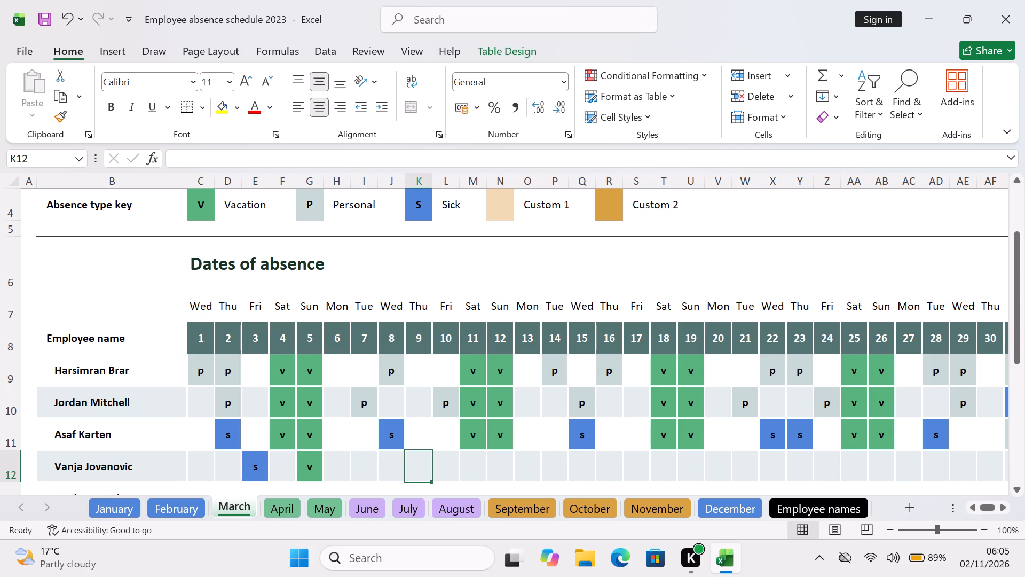
{"action": "key", "text": "p"}
{"action": "key", "text": "Right"}
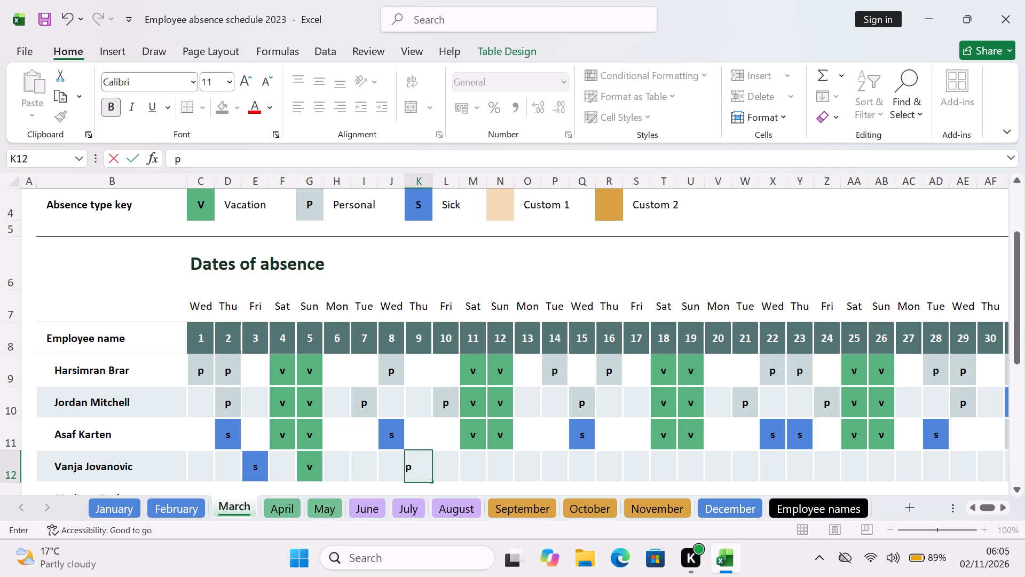
Enter vacation code v for days 11 and 12 in the fourth employee's March row.
{"action": "key", "text": "Right"}
{"action": "key", "text": "v"}
{"action": "key", "text": "Right"}
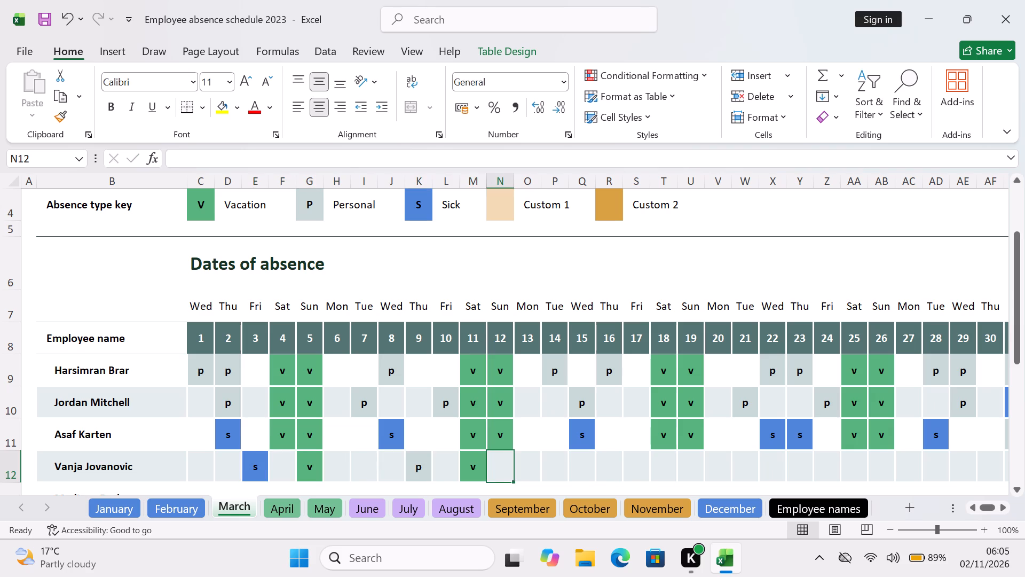
{"action": "key", "text": "v"}
{"action": "key", "text": "Right"}
Enter sick code s for day 16 and vacation code v for days 18 and 19 in the fourth employee's row.
{"action": "key", "text": "Right"}
{"action": "key", "text": "Right"}
{"action": "key", "text": "Right"}
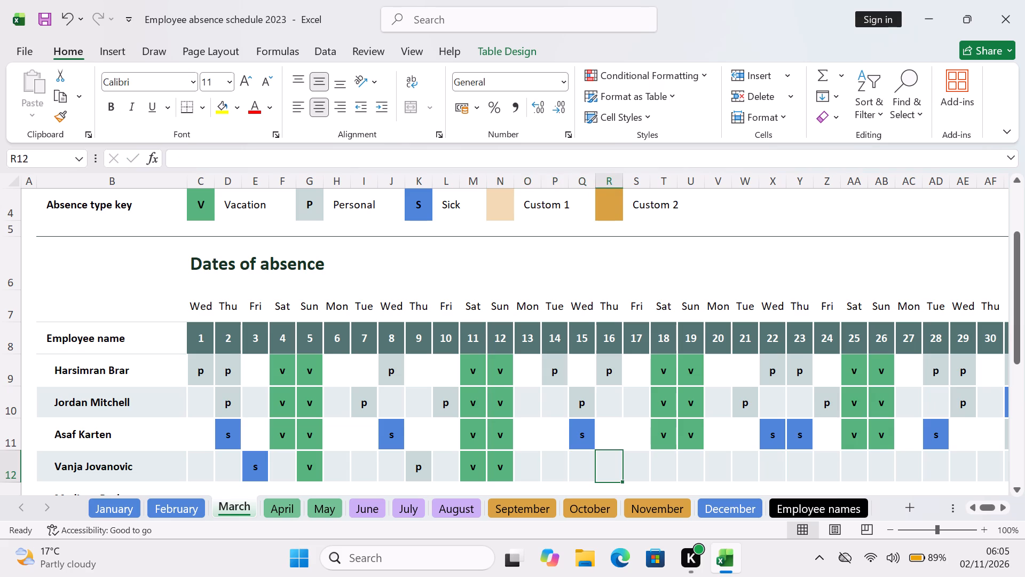
{"action": "key", "text": "Right"}
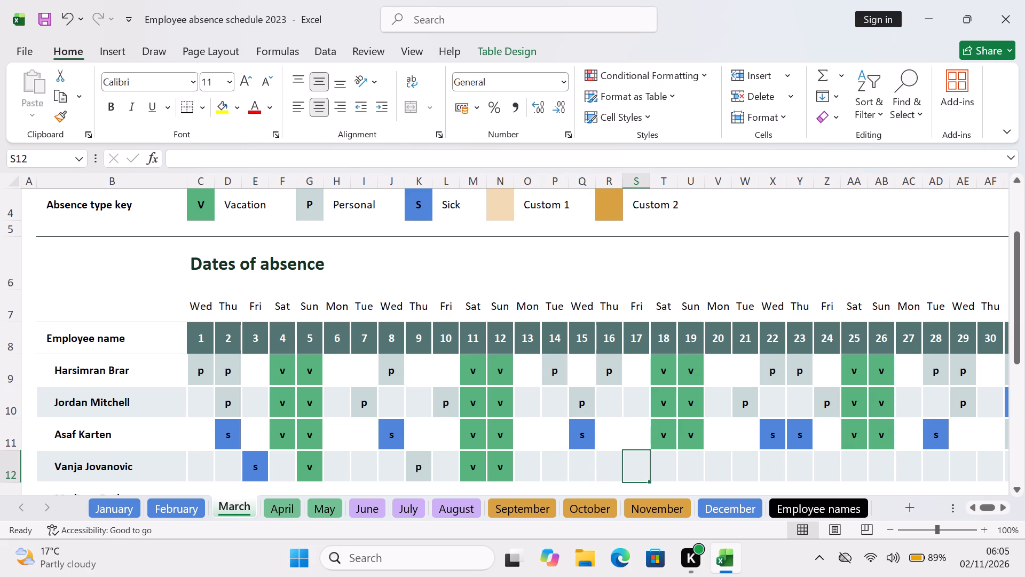
{"action": "key", "text": "s"}
{"action": "key", "text": "BackSpace"}
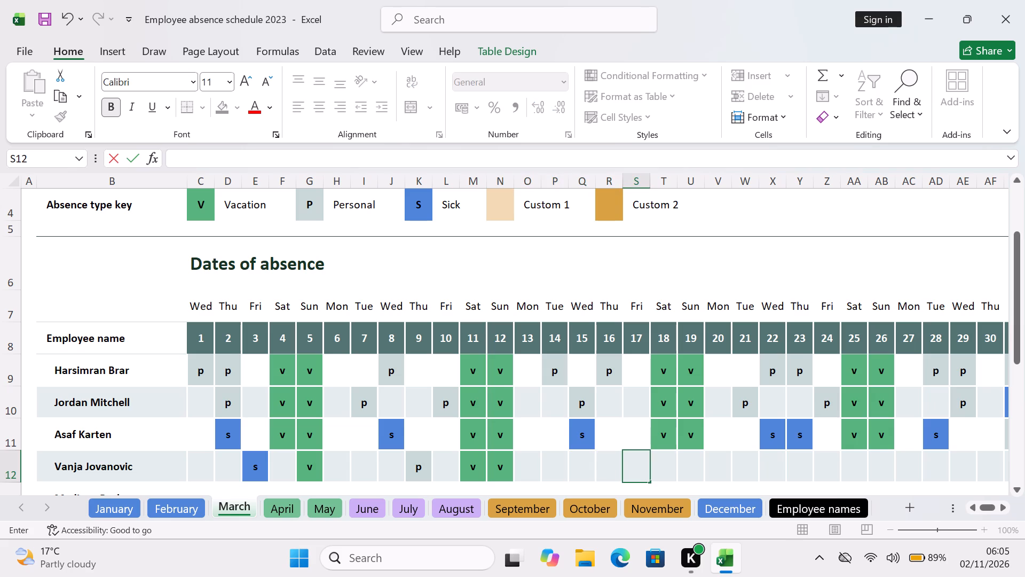
{"action": "key", "text": "Left"}
{"action": "key", "text": "s"}
{"action": "key", "text": "Right"}
{"action": "key", "text": "Right"}
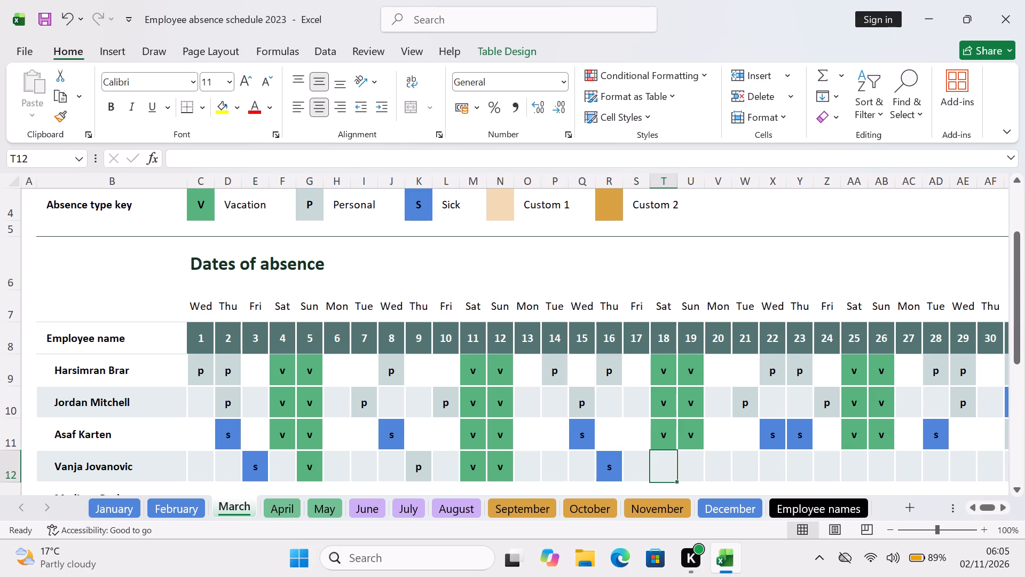
{"action": "key", "text": "v"}
{"action": "key", "text": "Right"}
{"action": "key", "text": "v"}
{"action": "key", "text": "Right"}
Enter sick code s for day 21 and vacation code v for days 25 and 26 in the fourth employee's row.
{"action": "key", "text": "Right"}
{"action": "key", "text": "Right"}
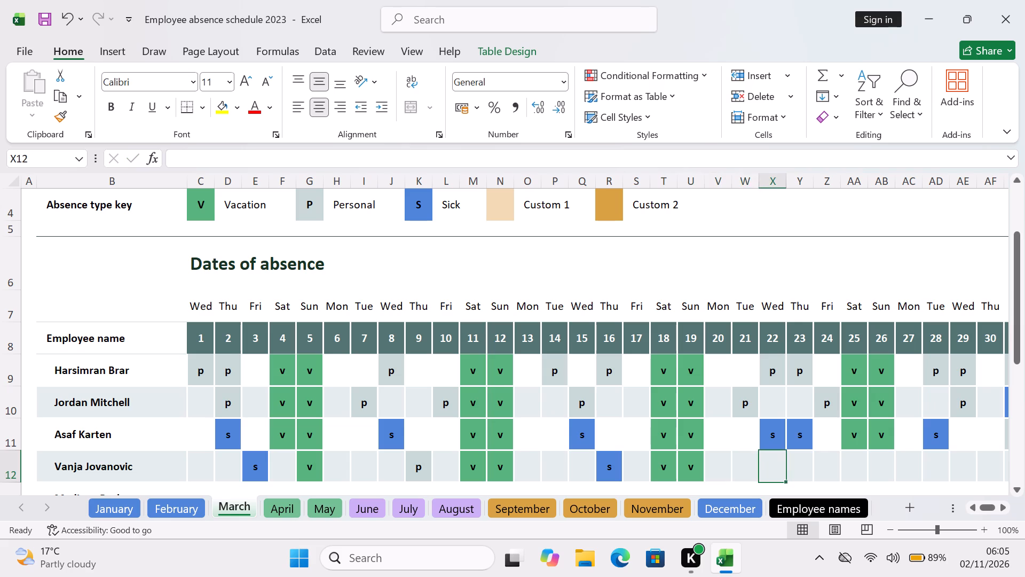
{"action": "key", "text": "Left"}
{"action": "key", "text": "Right"}
{"action": "key", "text": "Left"}
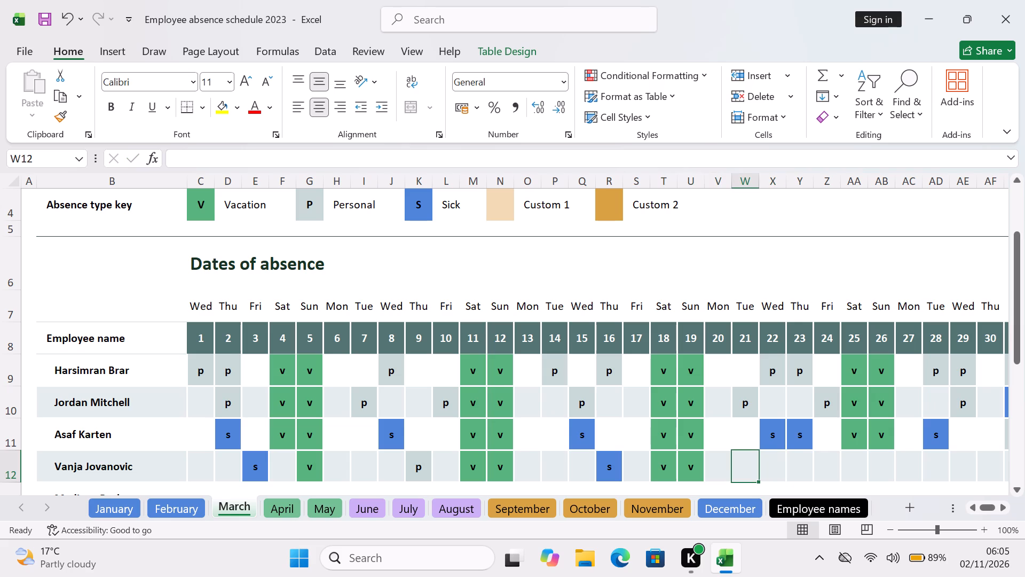
{"action": "key", "text": "s"}
{"action": "key", "text": "Right"}
{"action": "key", "text": "Right"}
{"action": "key", "text": "Right"}
{"action": "key", "text": "Right"}
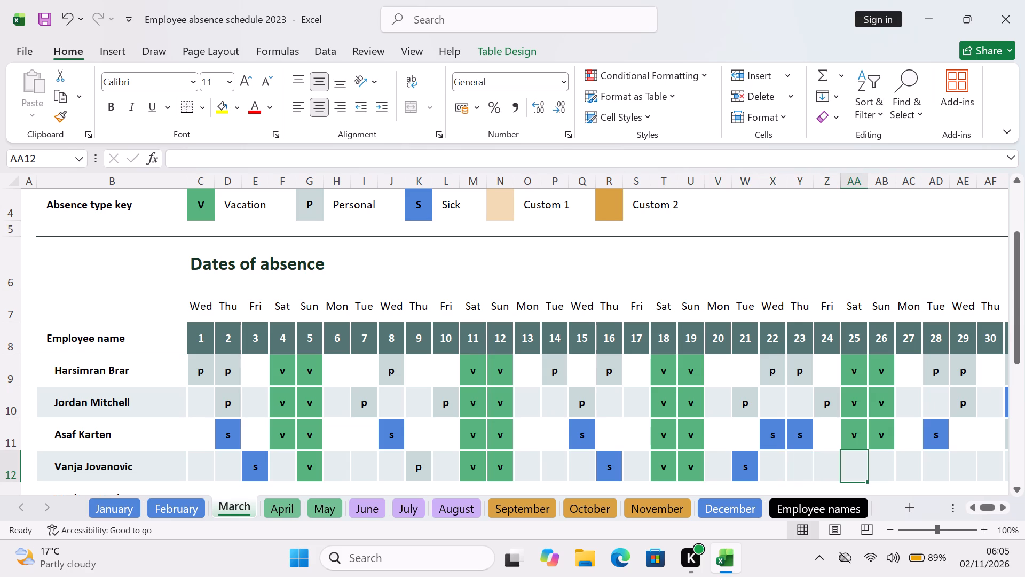
{"action": "key", "text": "v"}
{"action": "key", "text": "Right"}
{"action": "key", "text": "v"}
{"action": "key", "text": "Right"}
Enter vacation code v for day 31 in the fourth employee's row.
{"action": "key", "text": "Right"}
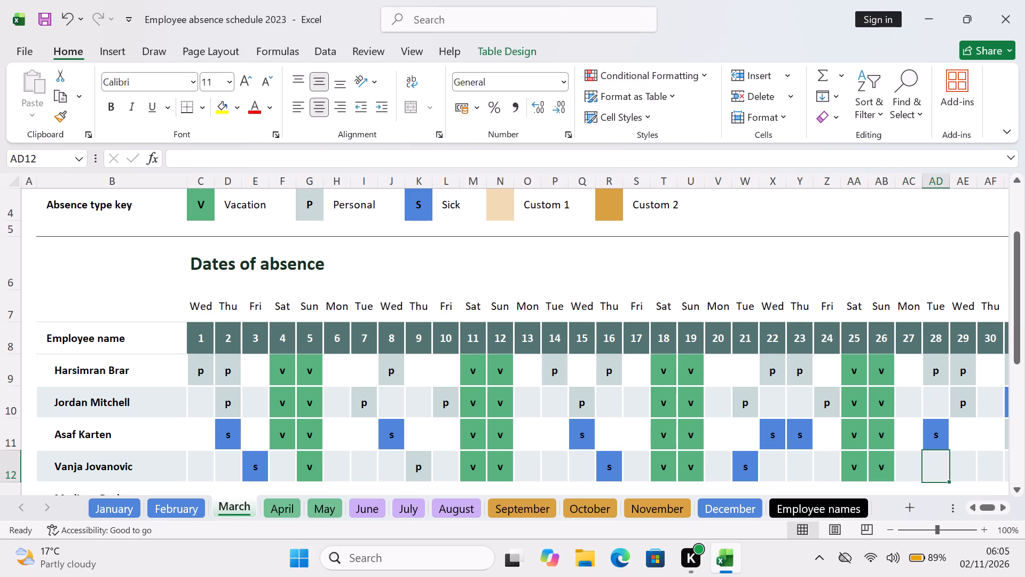
{"action": "key", "text": "Right"}
{"action": "key", "text": "Right"}
{"action": "key", "text": "Right"}
{"action": "key", "text": "Left"}
{"action": "key", "text": "Left"}
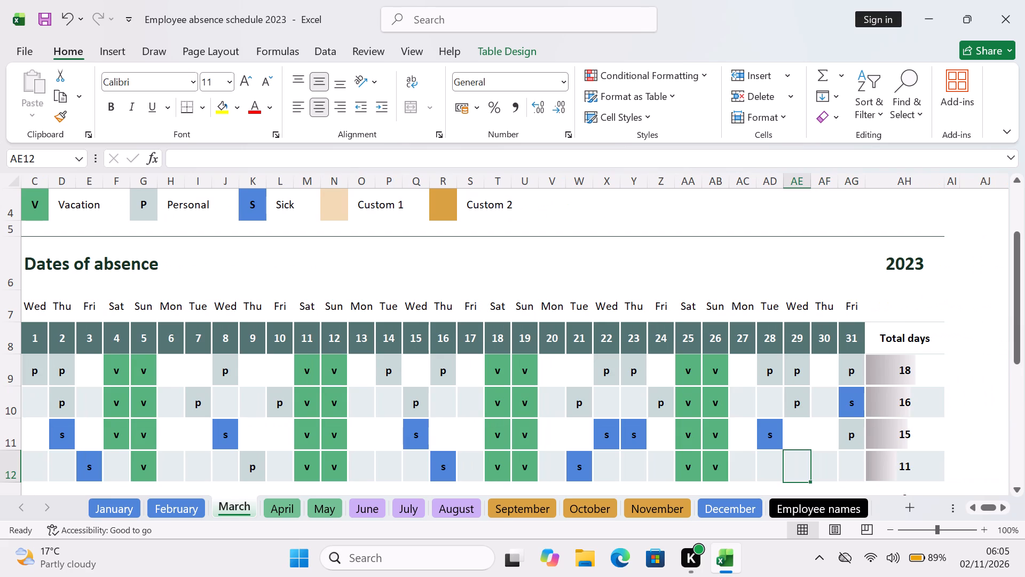
{"action": "key", "text": "Left"}
{"action": "key", "text": "Right"}
{"action": "key", "text": "Right"}
{"action": "key", "text": "Right"}
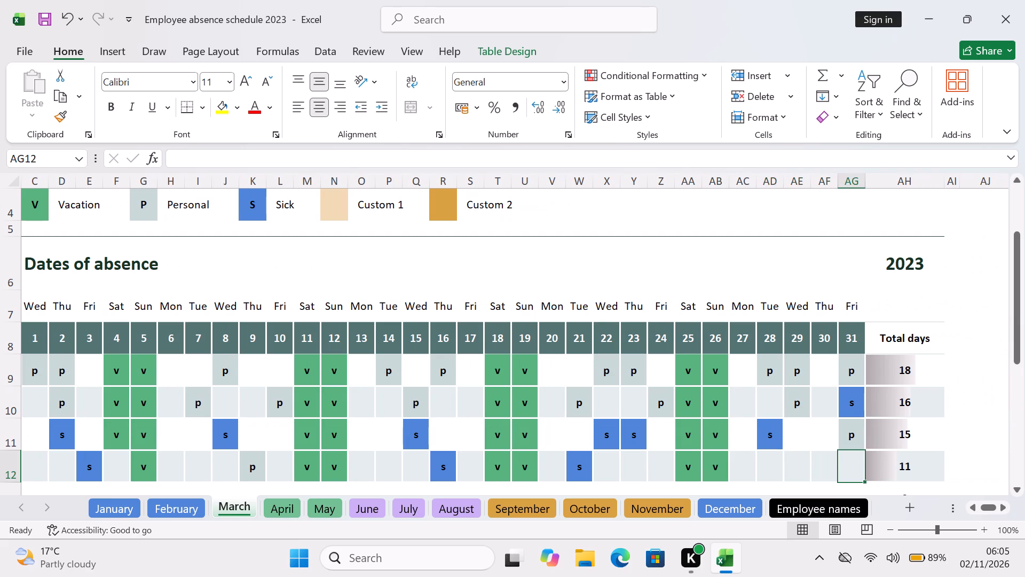
{"action": "key", "text": "s"}
{"action": "key", "text": "BackSpace"}
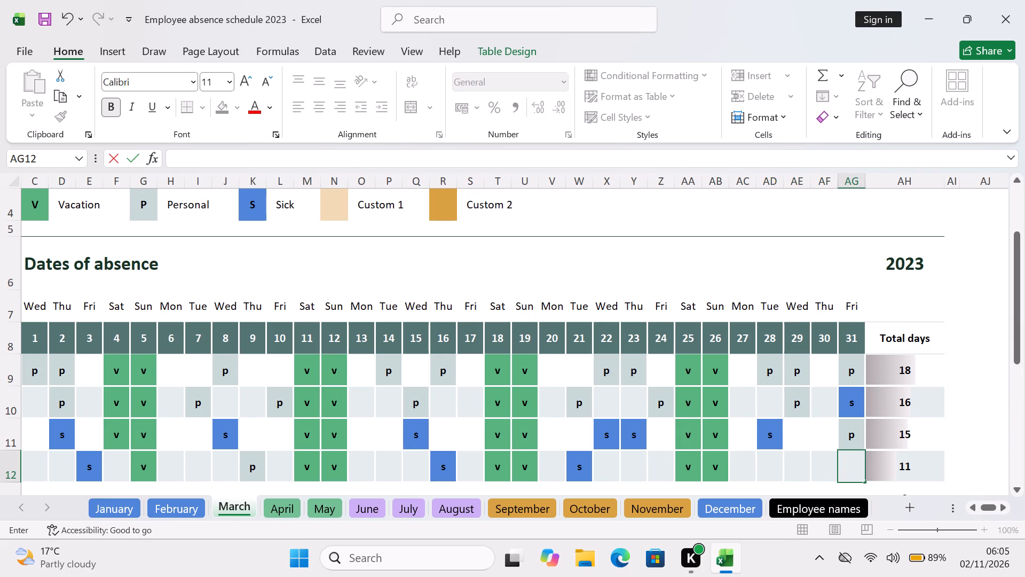
{"action": "key", "text": "v"}
{"action": "key", "text": "Left"}
Enter personal code p for day 30 in the fourth employee's row.
{"action": "key", "text": "Left"}
{"action": "key", "text": "Left"}
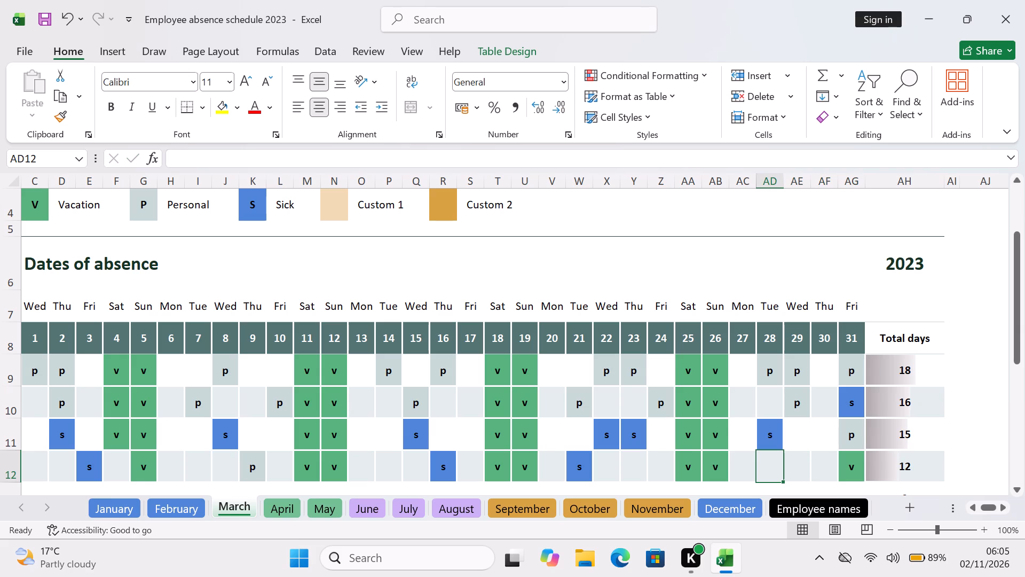
{"action": "key", "text": "Right"}
{"action": "key", "text": "Right"}
{"action": "key", "text": "p"}
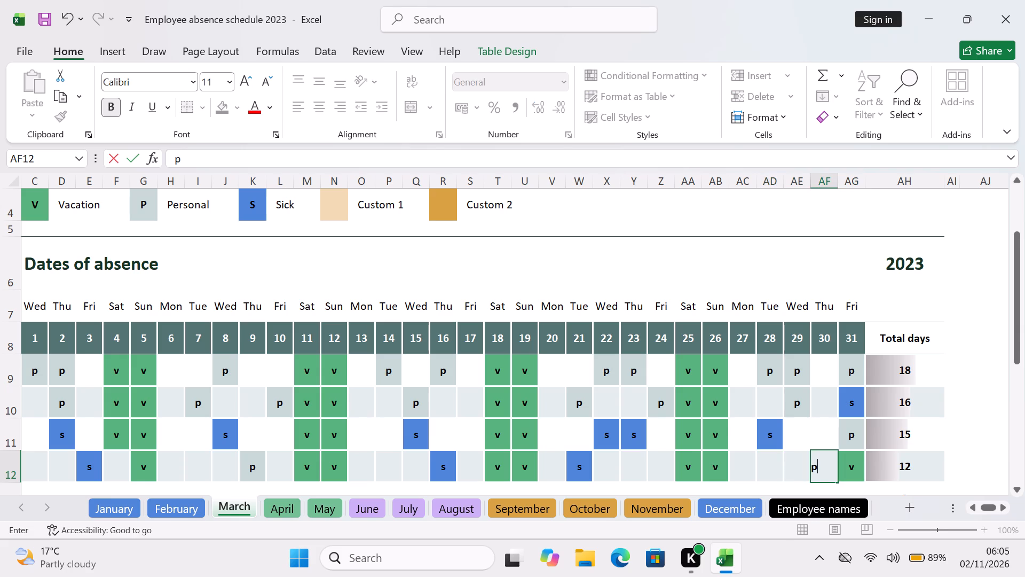
{"action": "key", "text": "Right"}
Enter personal code p for day 1 and vacation code v for day 4 in the fifth employee's March row.
{"action": "key", "text": "Down"}
{"action": "key", "text": "Left"}
{"action": "key", "text": "Left"}
{"action": "key", "text": "Left"}
{"action": "key", "text": "Left"}
{"action": "key", "text": "Left"}
{"action": "key", "text": "Left"}
{"action": "key", "text": "Left"}
{"action": "key", "text": "Left"}
{"action": "key", "text": "Left"}
{"action": "key", "text": "Left"}
{"action": "key", "text": "Left"}
{"action": "key", "text": "Left"}
{"action": "key", "text": "Left"}
{"action": "key", "text": "Left"}
{"action": "key", "text": "Left"}
{"action": "key", "text": "Left"}
{"action": "key", "text": "Left"}
{"action": "key", "text": "Left"}
{"action": "key", "text": "Left"}
{"action": "key", "text": "Left"}
{"action": "key", "text": "Left"}
{"action": "key", "text": "Left"}
{"action": "key", "text": "Left"}
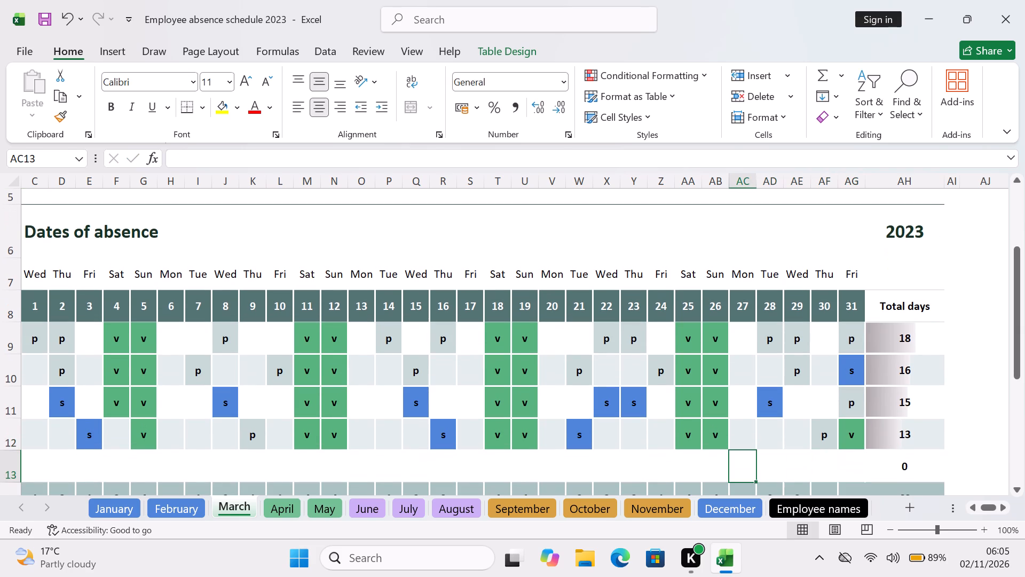
{"action": "key", "text": "Right"}
{"action": "key", "text": "Right"}
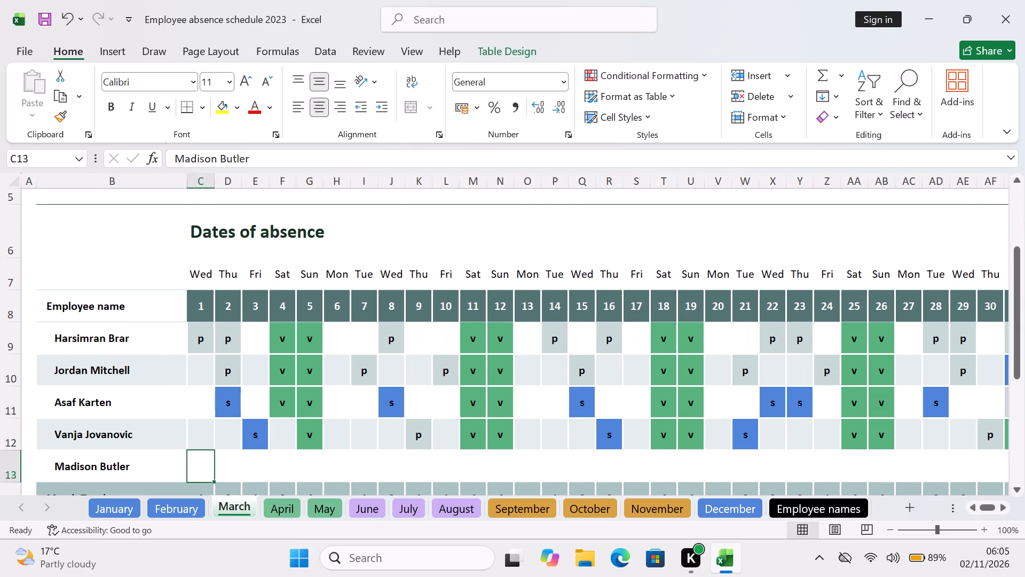
{"action": "key", "text": "Right"}
{"action": "key", "text": "Left"}
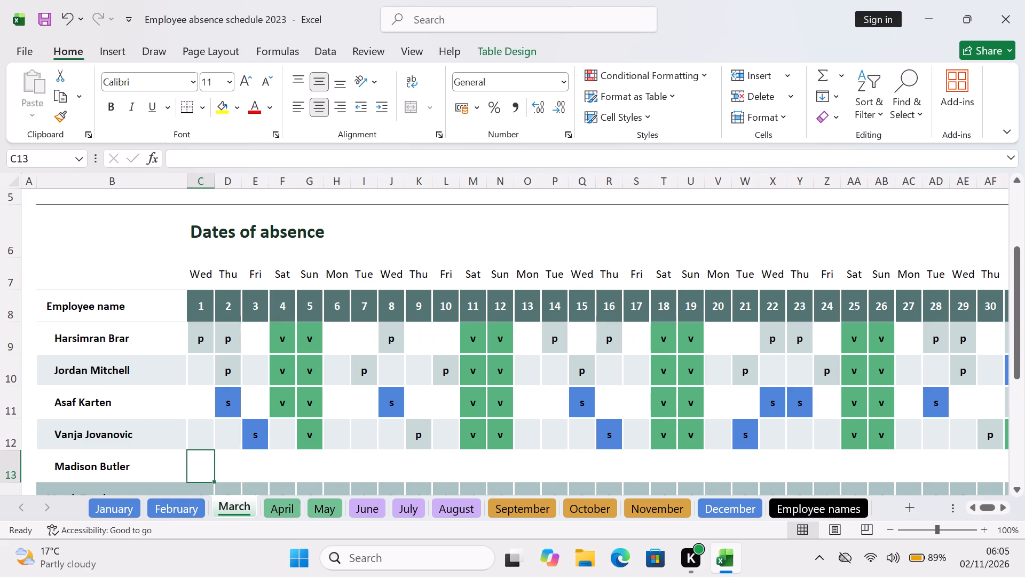
{"action": "key", "text": "p"}
{"action": "key", "text": "Right"}
{"action": "key", "text": "Right"}
{"action": "key", "text": "Right"}
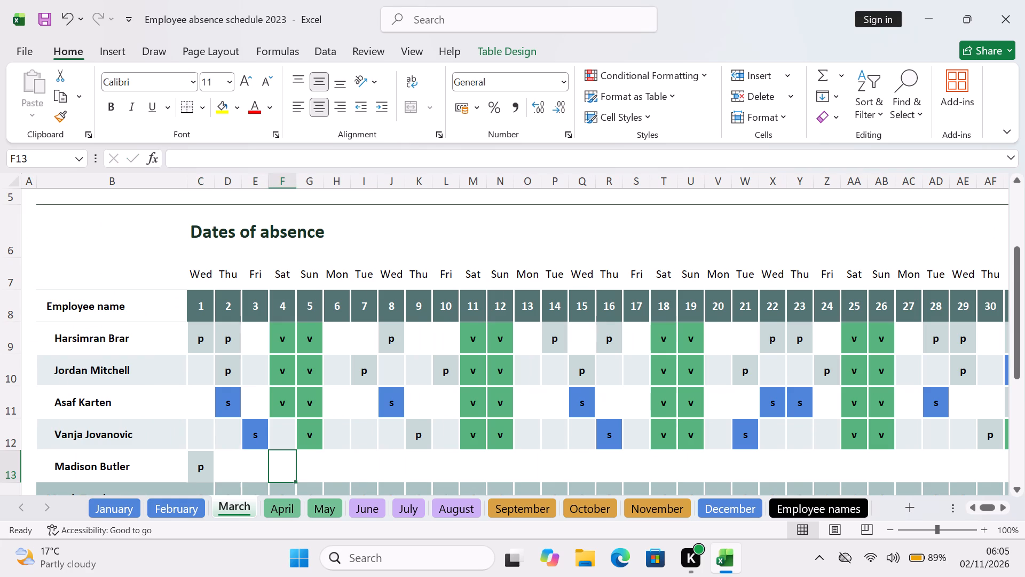
{"action": "key", "text": "v"}
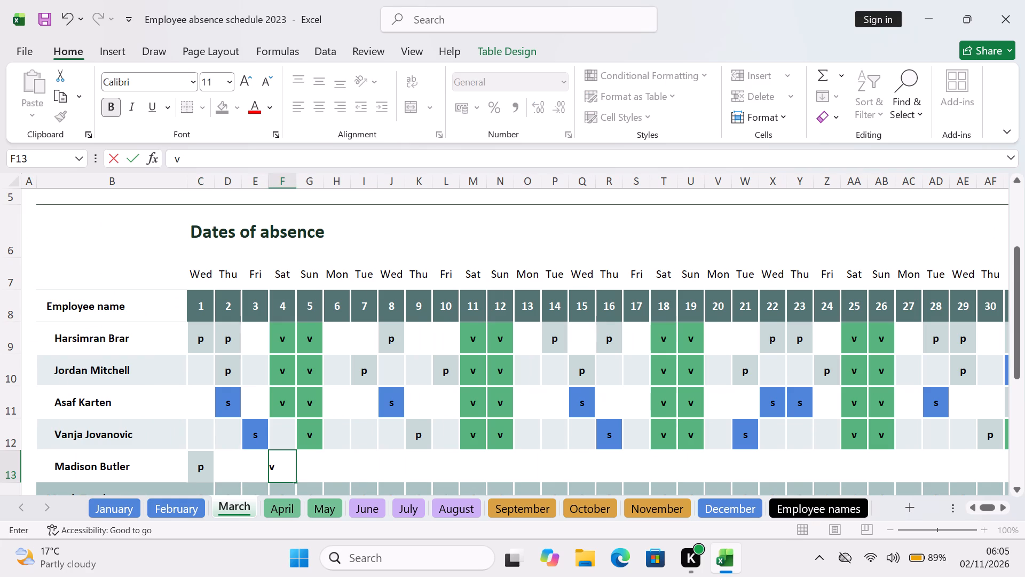
Fill the blank day 4 in the fourth employee's row with vacation code v.
{"action": "key", "text": "Up"}
{"action": "key", "text": "v"}
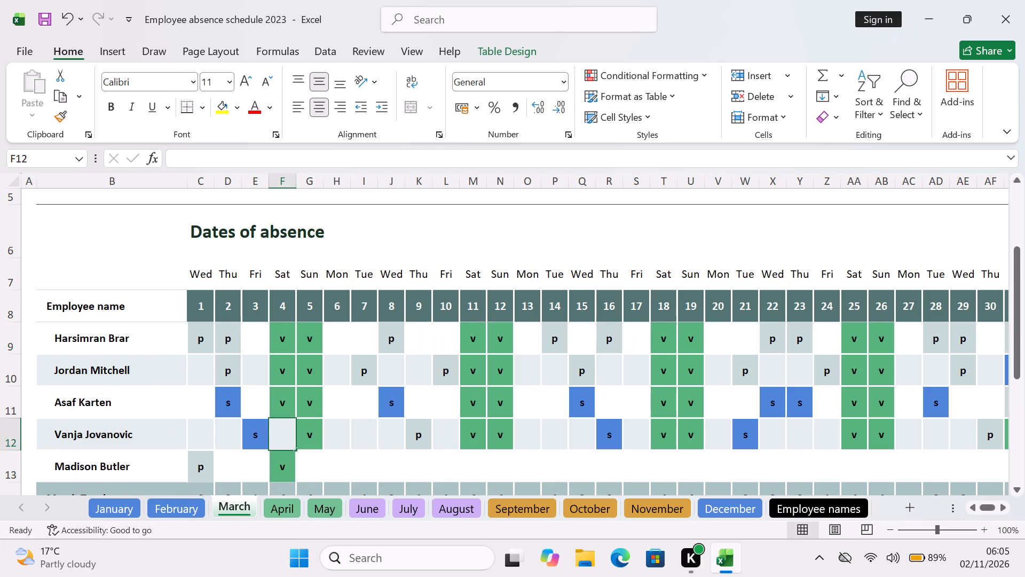
{"action": "key", "text": "Right"}
Enter vacation code v for day 5 and personal code p for day 7 in the fifth employee's row.
{"action": "key", "text": "Down"}
{"action": "key", "text": "v"}
{"action": "key", "text": "Right"}
{"action": "key", "text": "Right"}
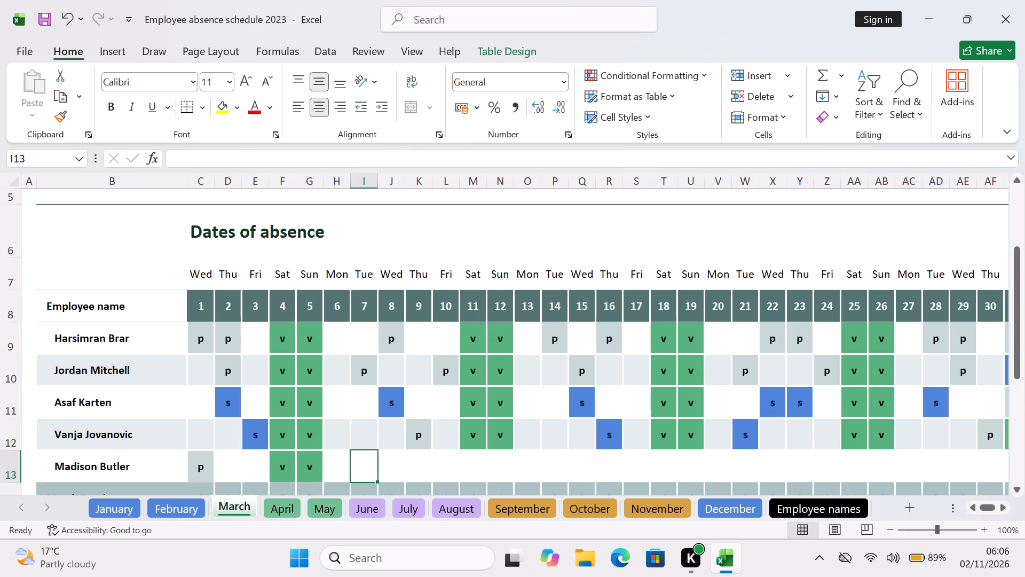
{"action": "key", "text": "p"}
{"action": "key", "text": "Right"}
Enter vacation code v for days 11 and 12 and personal code p for day 13 in the fifth employee's row.
{"action": "key", "text": "Right"}
{"action": "key", "text": "Right"}
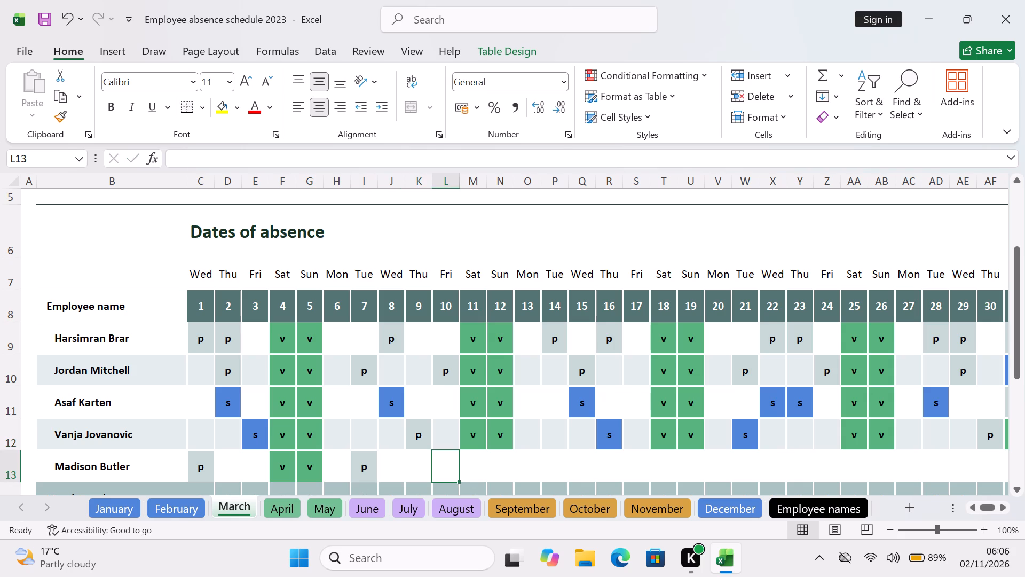
{"action": "key", "text": "Right"}
{"action": "key", "text": "v"}
{"action": "key", "text": "Right"}
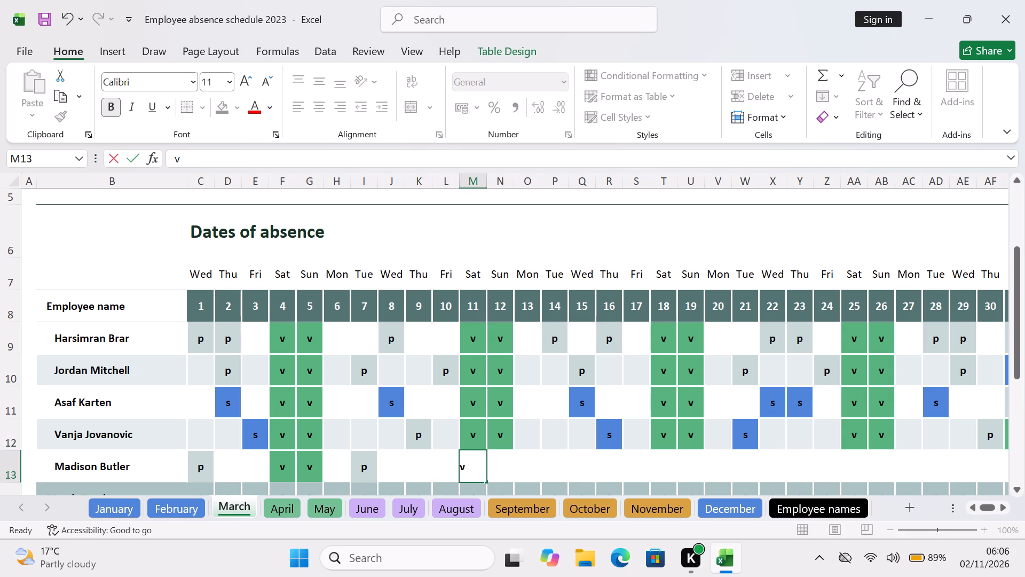
{"action": "key", "text": "v"}
{"action": "key", "text": "Right"}
{"action": "key", "text": "Right"}
{"action": "key", "text": "Left"}
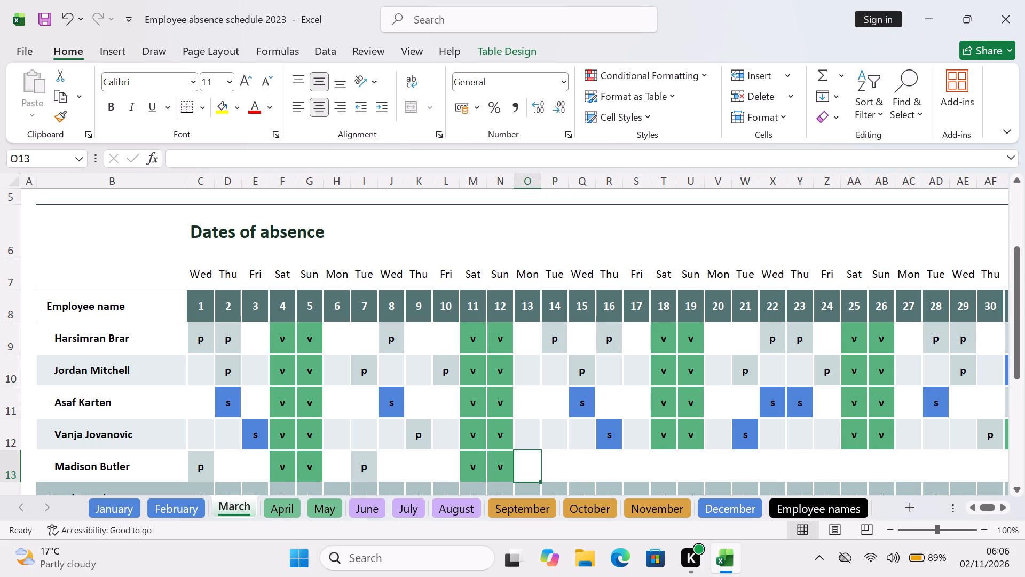
{"action": "key", "text": "p"}
{"action": "key", "text": "Right"}
Enter vacation code v for days 18 and 19 in the fifth employee's row.
{"action": "key", "text": "Right"}
{"action": "key", "text": "Right"}
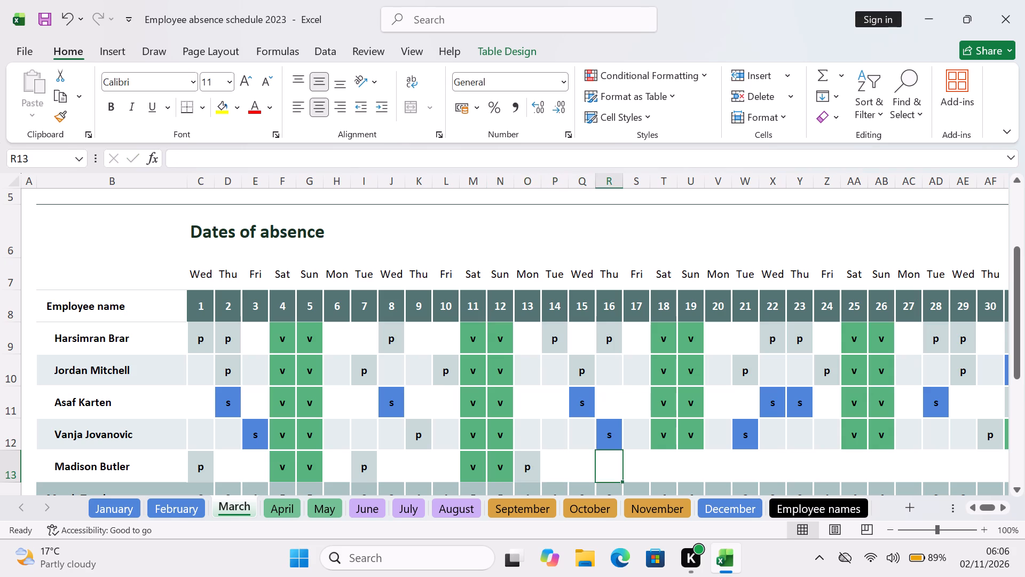
{"action": "key", "text": "Right"}
{"action": "key", "text": "Right"}
{"action": "key", "text": "v"}
{"action": "key", "text": "Right"}
{"action": "key", "text": "v"}
{"action": "key", "text": "Right"}
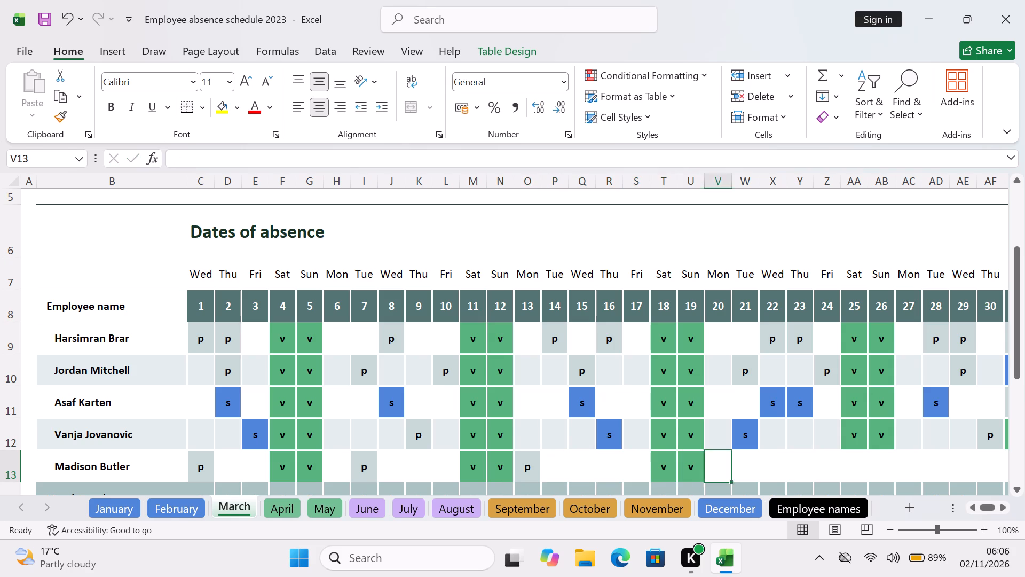
Enter sick code s for day 24 and vacation code v for days 25 and 26 in the fifth employee's row.
{"action": "key", "text": "Right"}
{"action": "key", "text": "Right"}
{"action": "key", "text": "Right"}
{"action": "key", "text": "Right"}
{"action": "key", "text": "Right"}
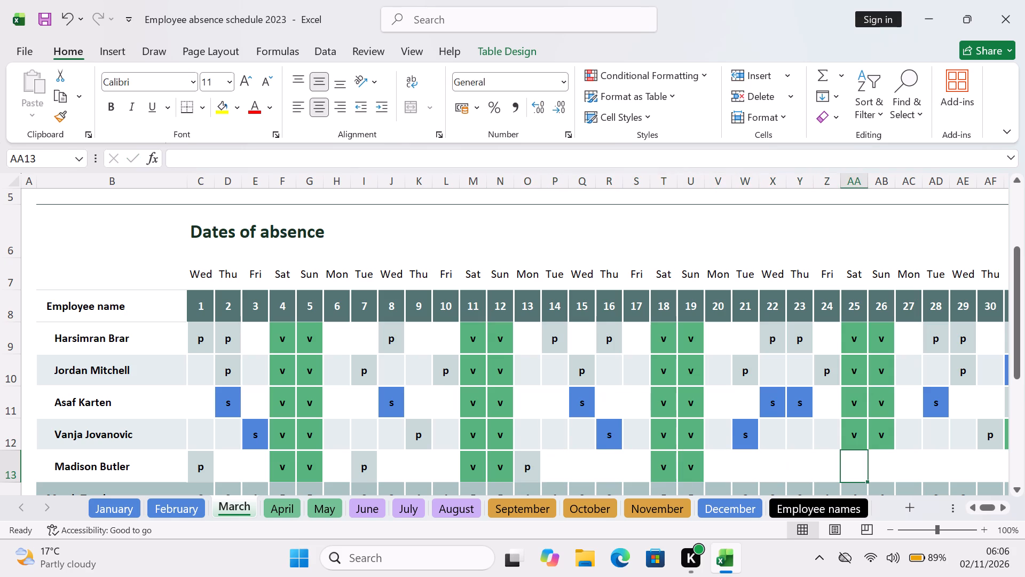
{"action": "key", "text": "Left"}
{"action": "key", "text": "Left"}
{"action": "key", "text": "Right"}
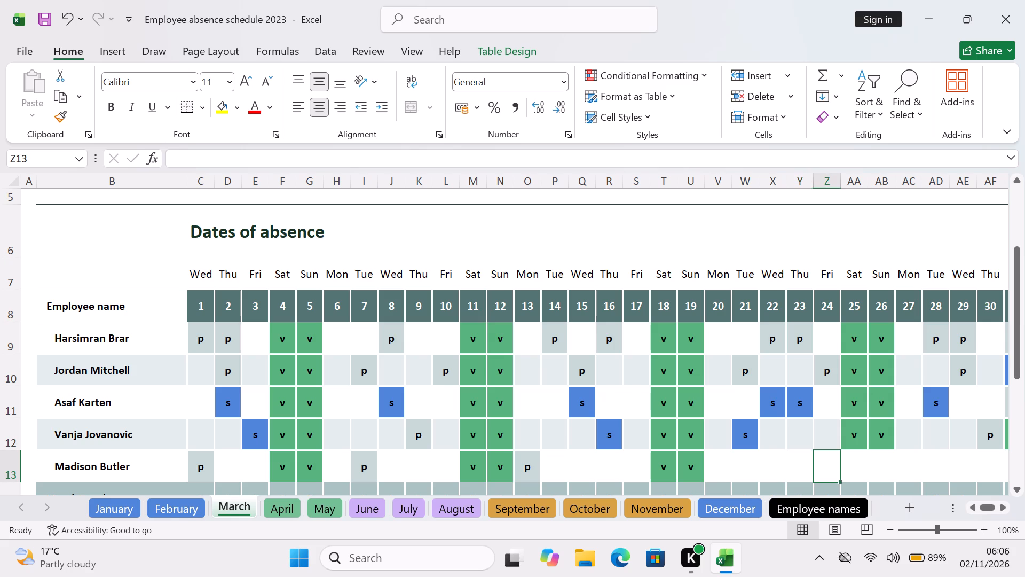
{"action": "key", "text": "s"}
{"action": "key", "text": "Right"}
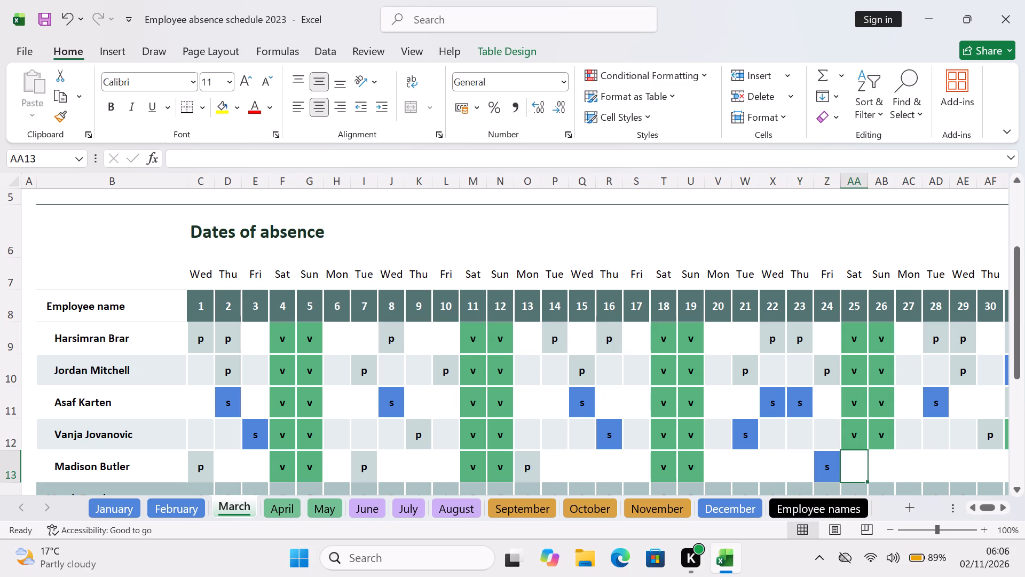
{"action": "key", "text": "v"}
{"action": "key", "text": "Right"}
{"action": "key", "text": "v"}
{"action": "key", "text": "Right"}
Enter vacation code v for day 31 in the fifth employee's row.
{"action": "key", "text": "Right"}
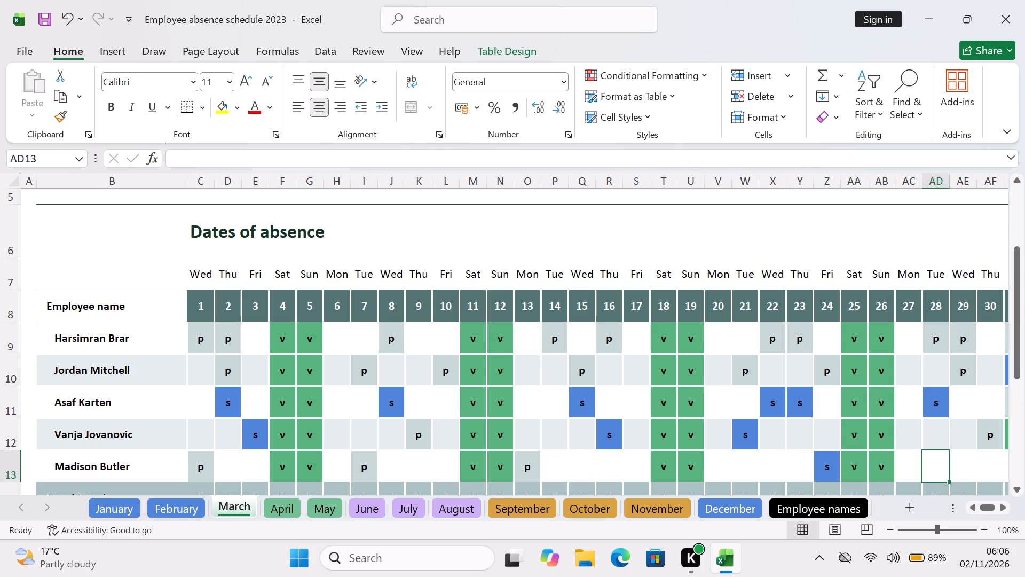
{"action": "key", "text": "Left"}
{"action": "key", "text": "Right"}
{"action": "key", "text": "Right"}
{"action": "key", "text": "Right"}
{"action": "key", "text": "Right"}
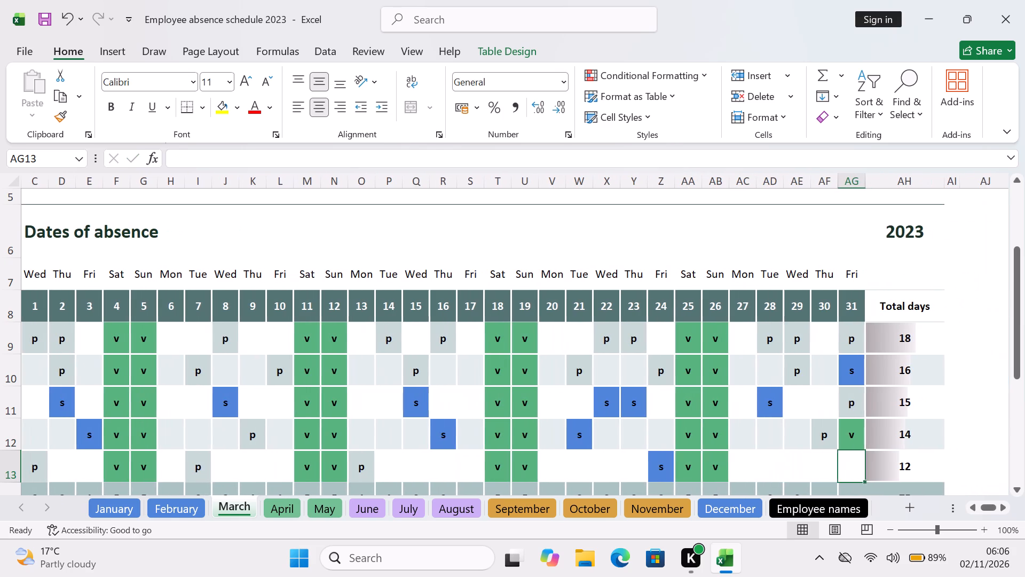
{"action": "key", "text": "Left"}
{"action": "key", "text": "Left"}
{"action": "key", "text": "Left"}
{"action": "key", "text": "Left"}
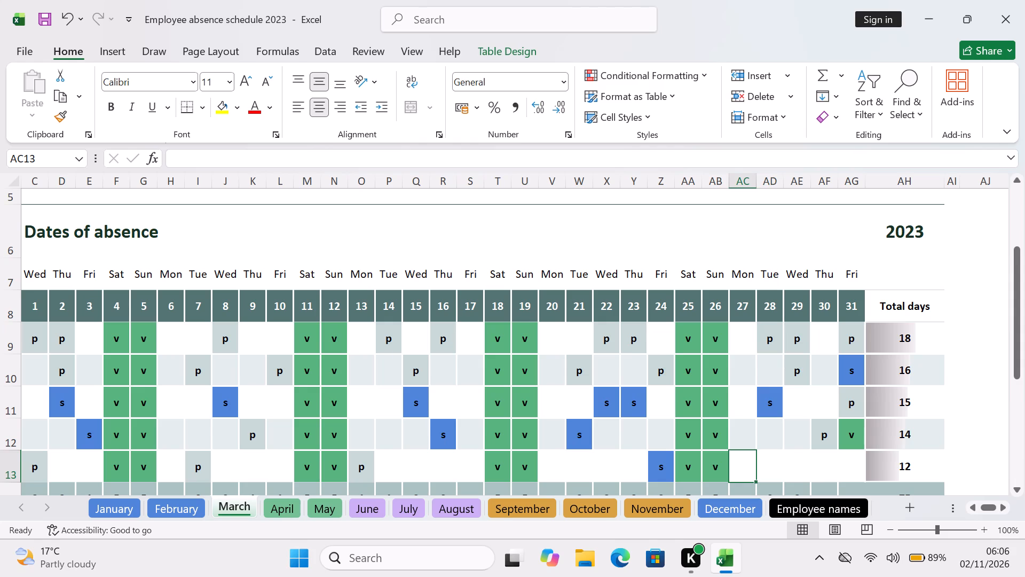
{"action": "key", "text": "Right"}
{"action": "key", "text": "Right"}
{"action": "key", "text": "Left"}
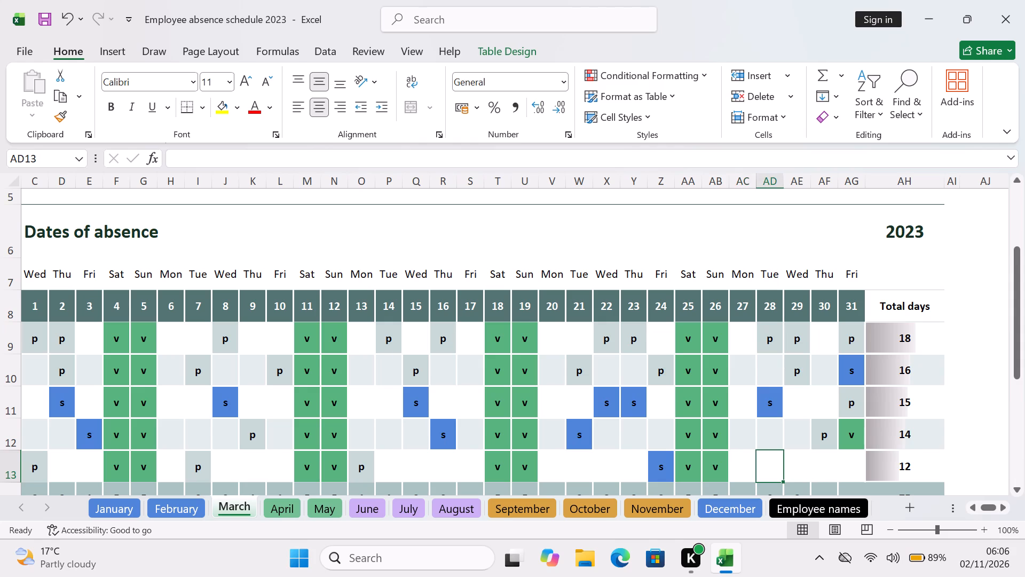
{"action": "key", "text": "Left"}
{"action": "key", "text": "Right"}
{"action": "key", "text": "Right"}
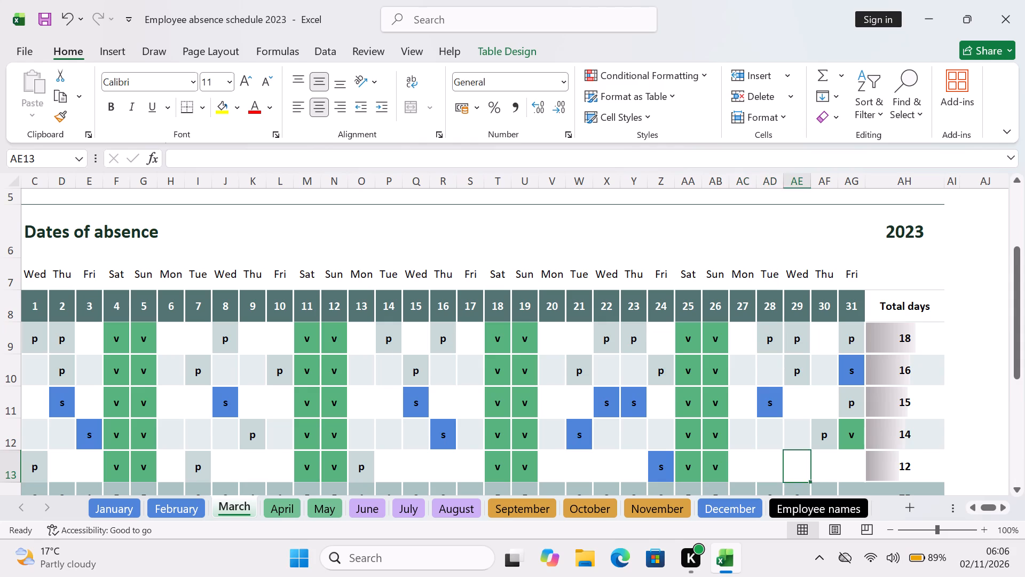
{"action": "key", "text": "Right"}
{"action": "key", "text": "Right"}
{"action": "key", "text": "v"}
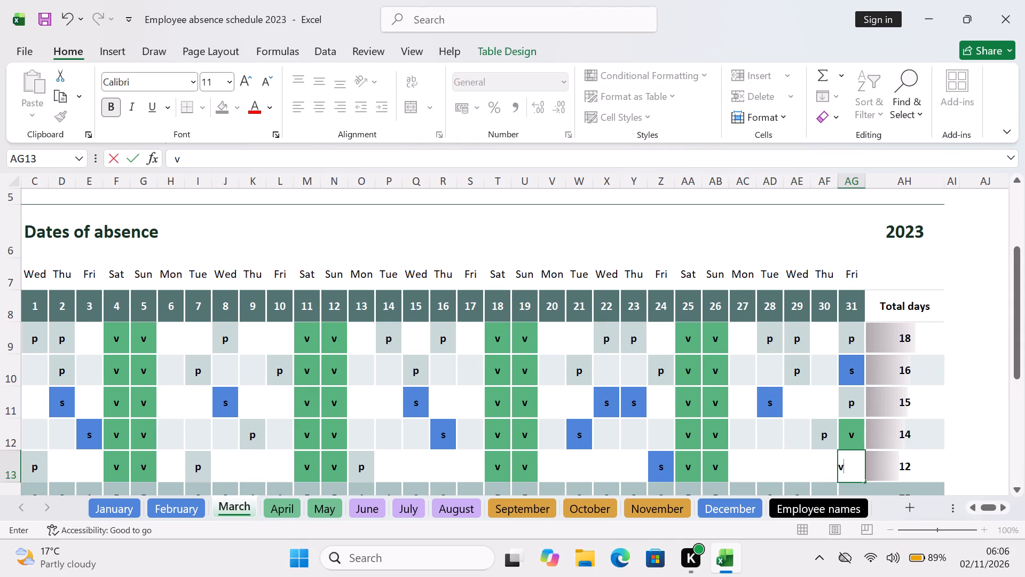
{"action": "key", "text": "Down"}
Set the March Total row's function for day 6 to Count.
{"action": "key", "text": "Left"}
{"action": "key", "text": "Left"}
{"action": "key", "text": "Left"}
{"action": "key", "text": "Left"}
{"action": "key", "text": "Left"}
{"action": "key", "text": "Left"}
{"action": "key", "text": "Left"}
{"action": "key", "text": "Left"}
{"action": "key", "text": "Left"}
{"action": "key", "text": "Left"}
{"action": "key", "text": "Left"}
{"action": "key", "text": "Left"}
{"action": "key", "text": "Left"}
{"action": "key", "text": "Left"}
{"action": "key", "text": "Left"}
{"action": "key", "text": "Left"}
{"action": "key", "text": "Left"}
{"action": "key", "text": "Left"}
{"action": "key", "text": "Left"}
{"action": "key", "text": "Left"}
{"action": "key", "text": "Left"}
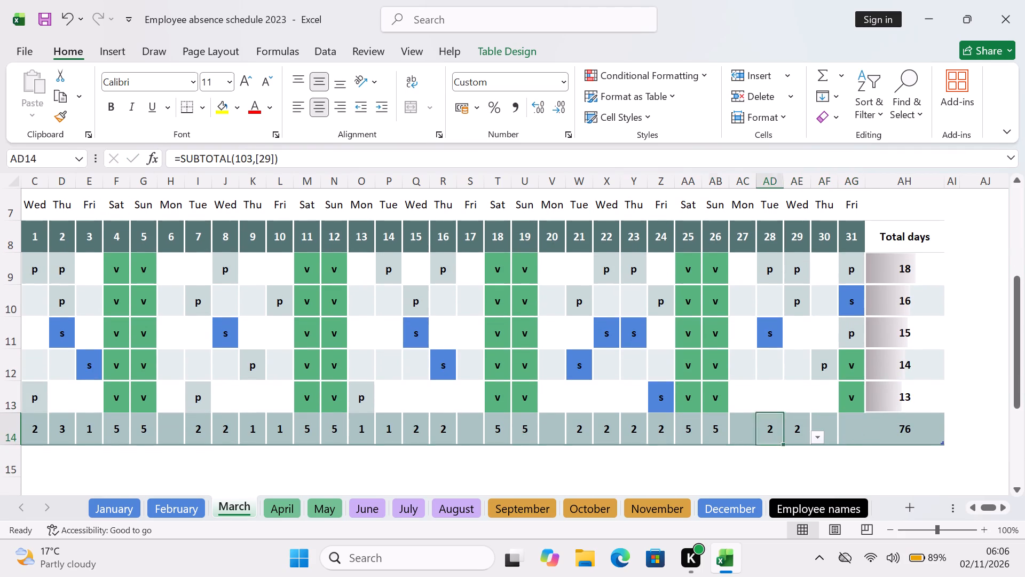
{"action": "key", "text": "Right"}
{"action": "key", "text": "Right"}
{"action": "key", "text": "Right"}
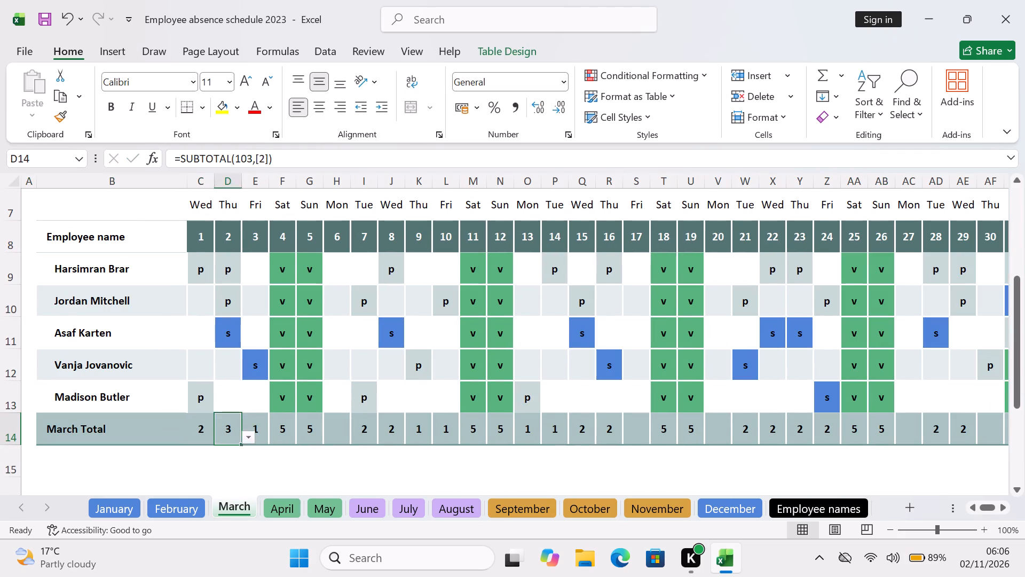
{"action": "key", "text": "Right"}
{"action": "key", "text": "Right"}
{"action": "key", "text": "Right"}
{"action": "key", "text": "Right"}
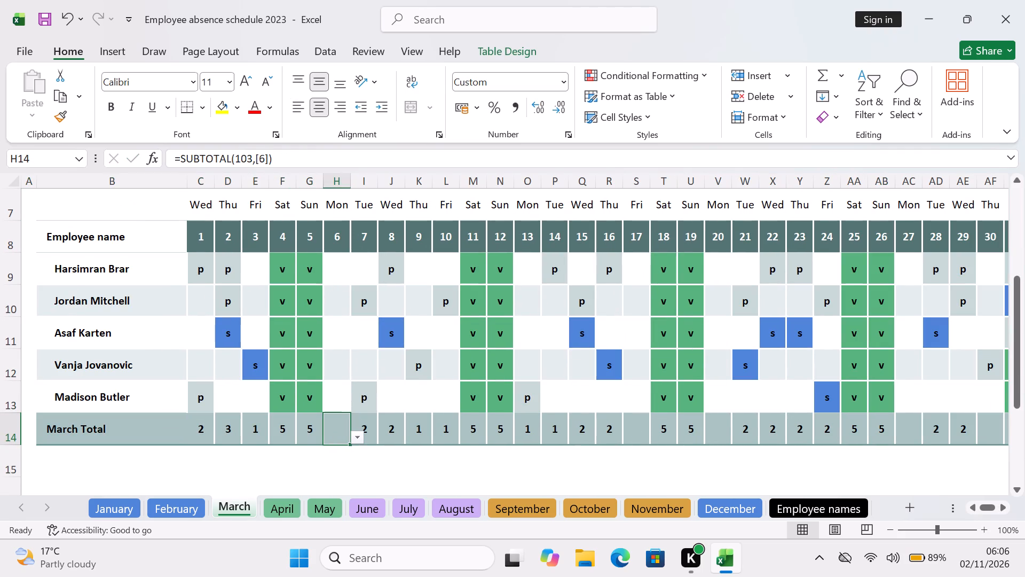
{"action": "left_click", "coordinate": [362, 437]}
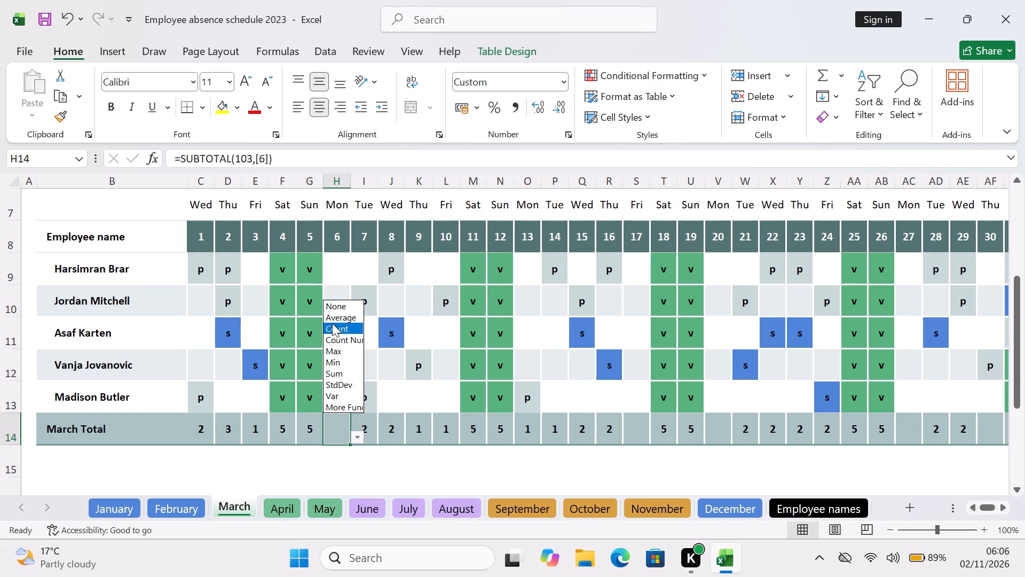
{"action": "left_click", "coordinate": [332, 325]}
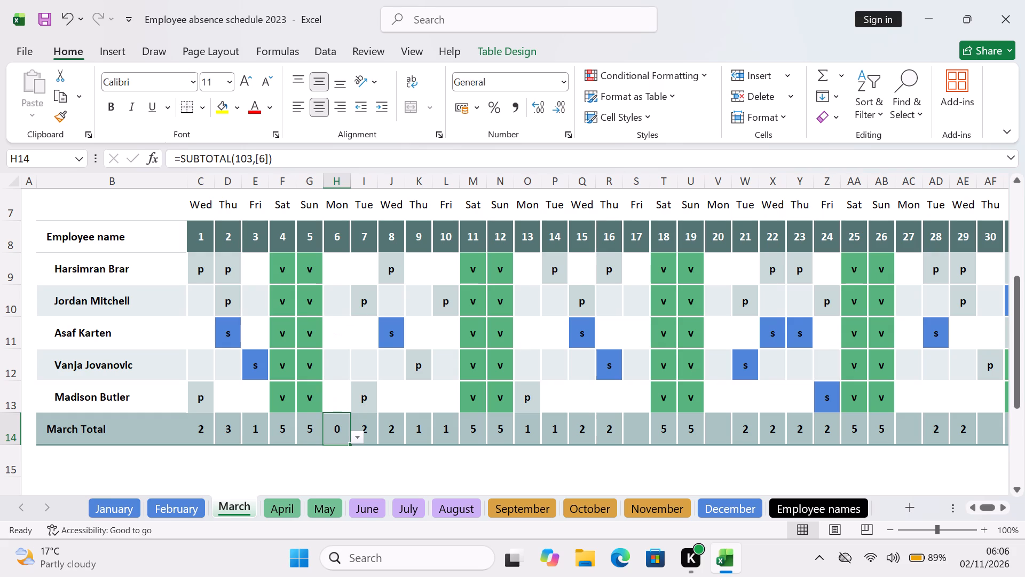
Set the March Total row's function to Count for days 17, 20 and 27.
{"action": "left_click", "coordinate": [638, 434]}
{"action": "left_click", "coordinate": [655, 437]}
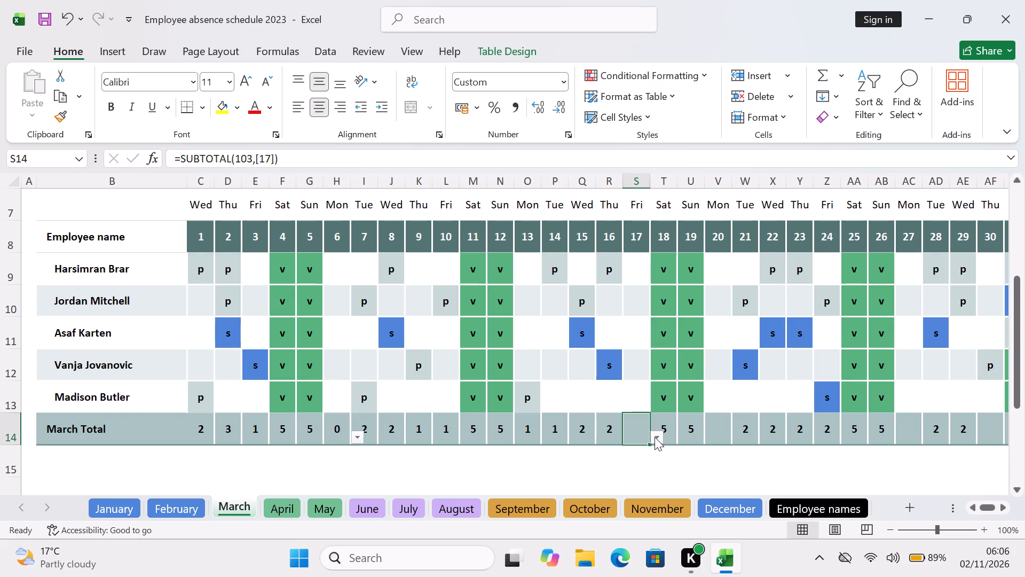
{"action": "left_click", "coordinate": [645, 328]}
{"action": "left_click", "coordinate": [732, 422]}
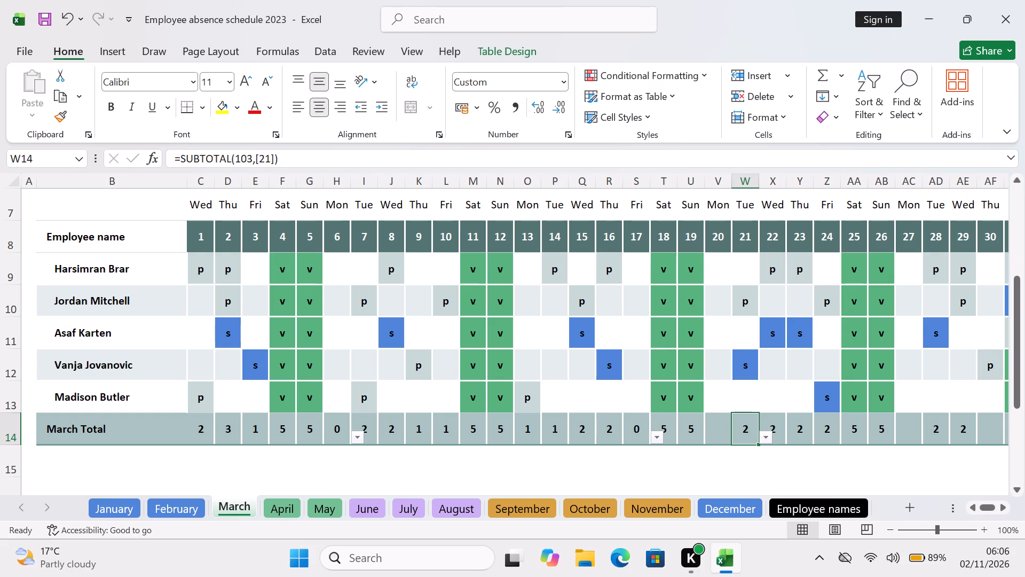
{"action": "left_click", "coordinate": [728, 422]}
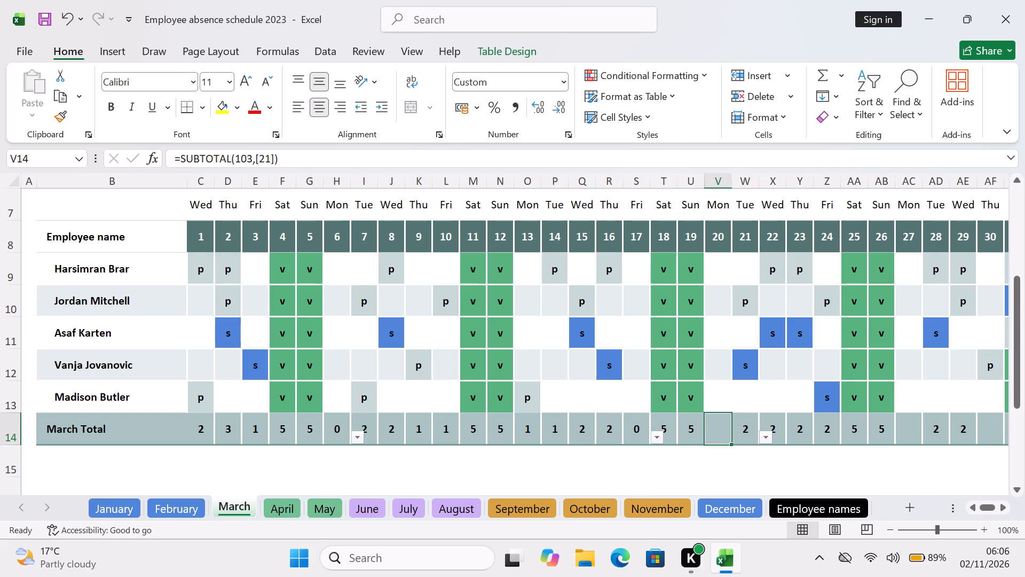
{"action": "left_click", "coordinate": [742, 436]}
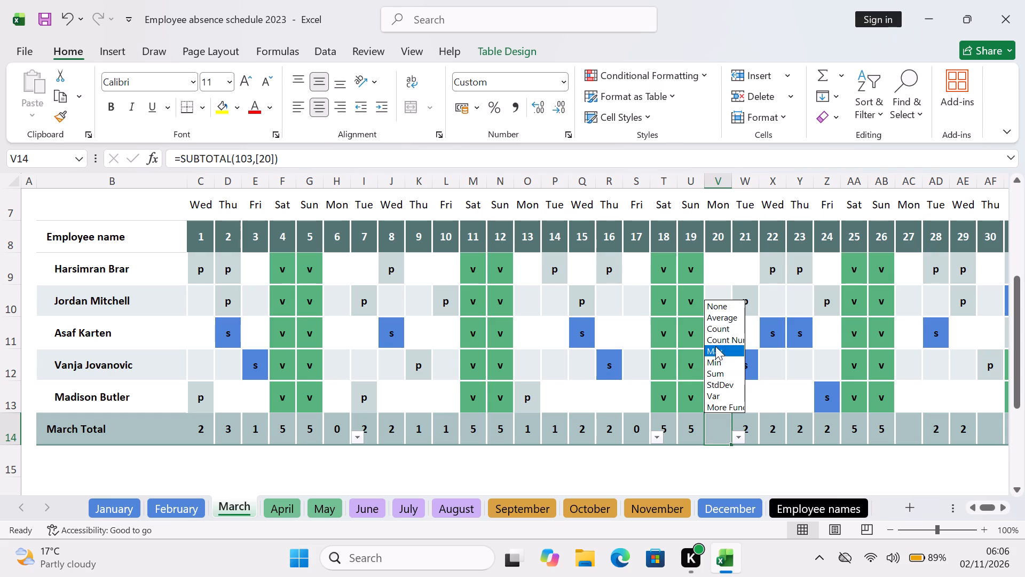
{"action": "left_click", "coordinate": [717, 326]}
{"action": "left_click", "coordinate": [906, 423]}
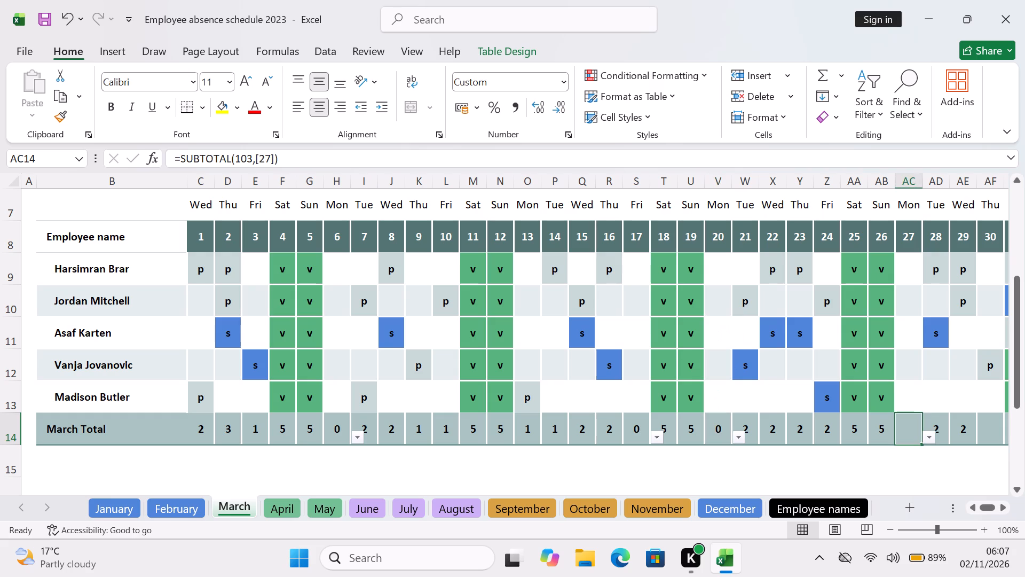
{"action": "left_click", "coordinate": [931, 432]}
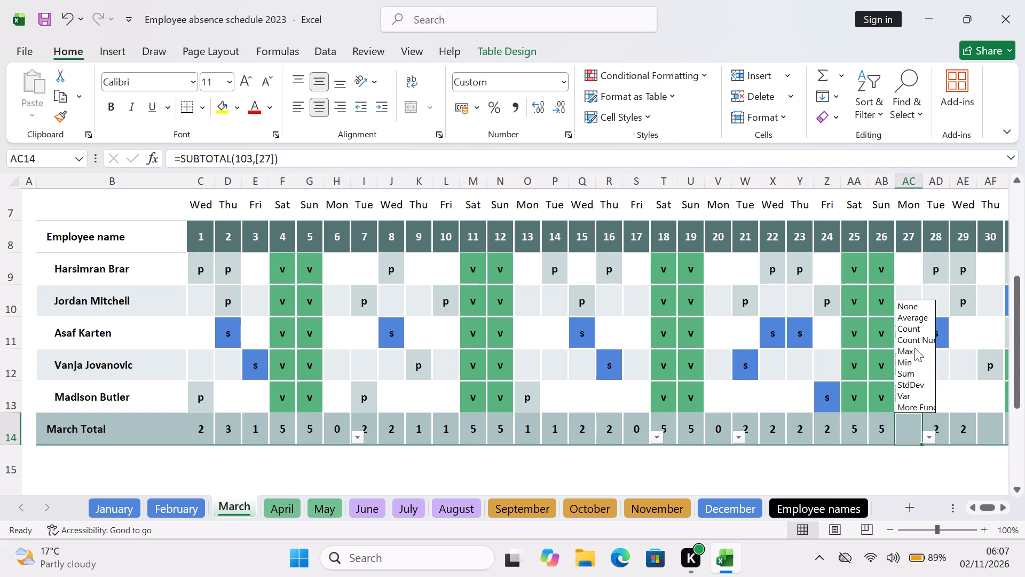
{"action": "left_click", "coordinate": [922, 326]}
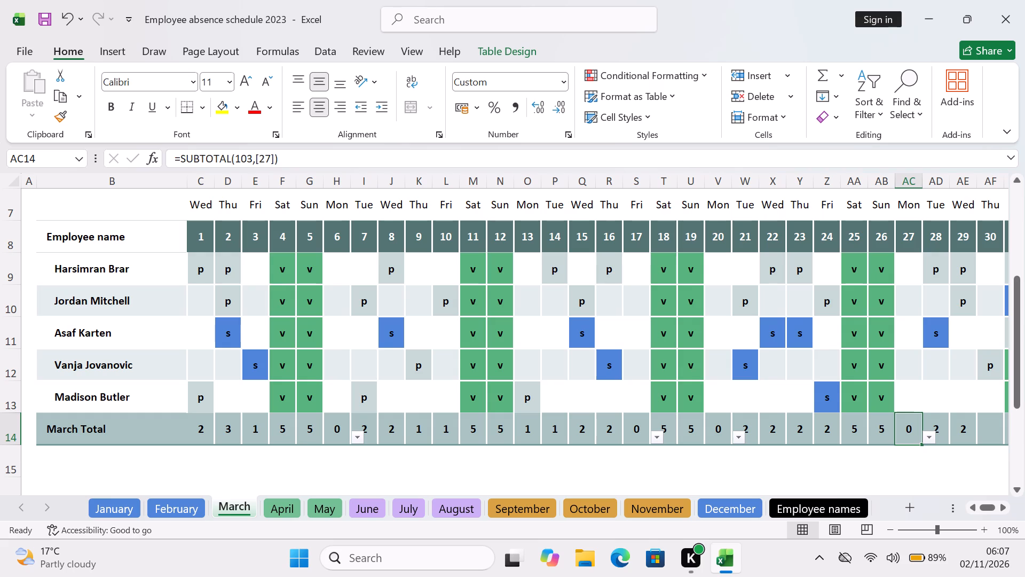
Set the March Total row's function to Count for days 30 and 31.
{"action": "left_click", "coordinate": [991, 443]}
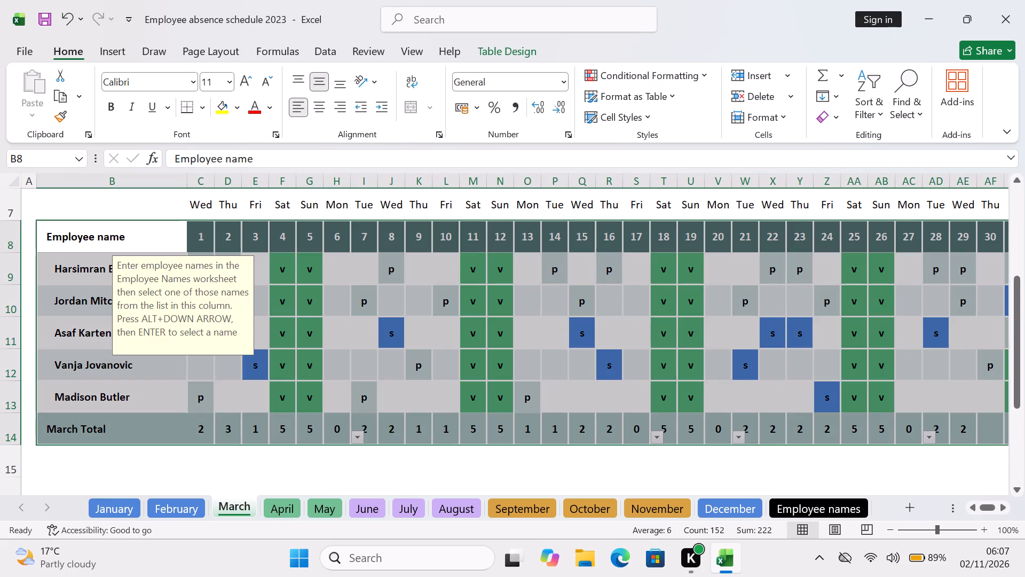
{"action": "left_click", "coordinate": [898, 384]}
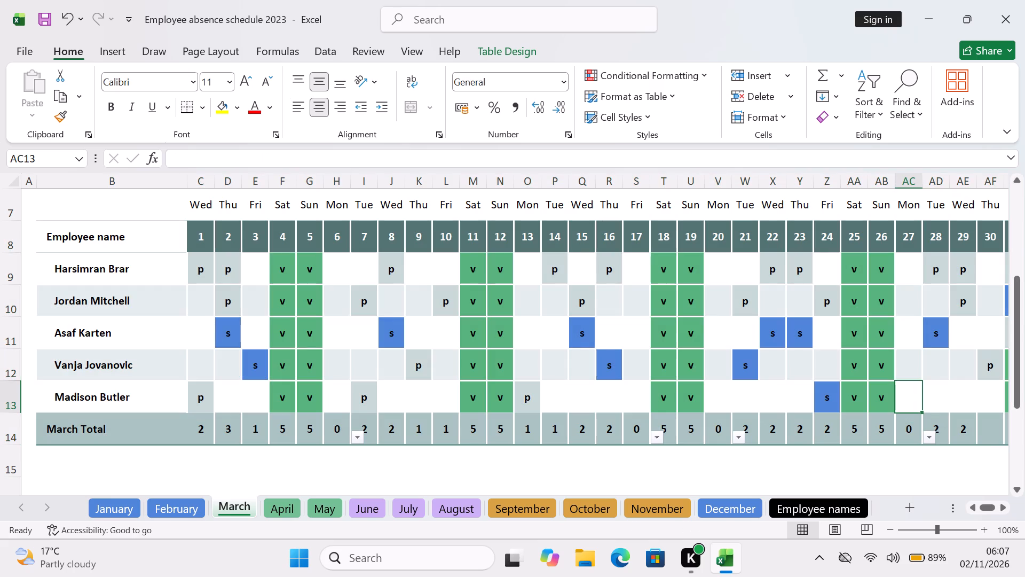
{"action": "left_click", "coordinate": [988, 424]}
{"action": "left_click", "coordinate": [988, 424]}
{"action": "key", "text": "Right"}
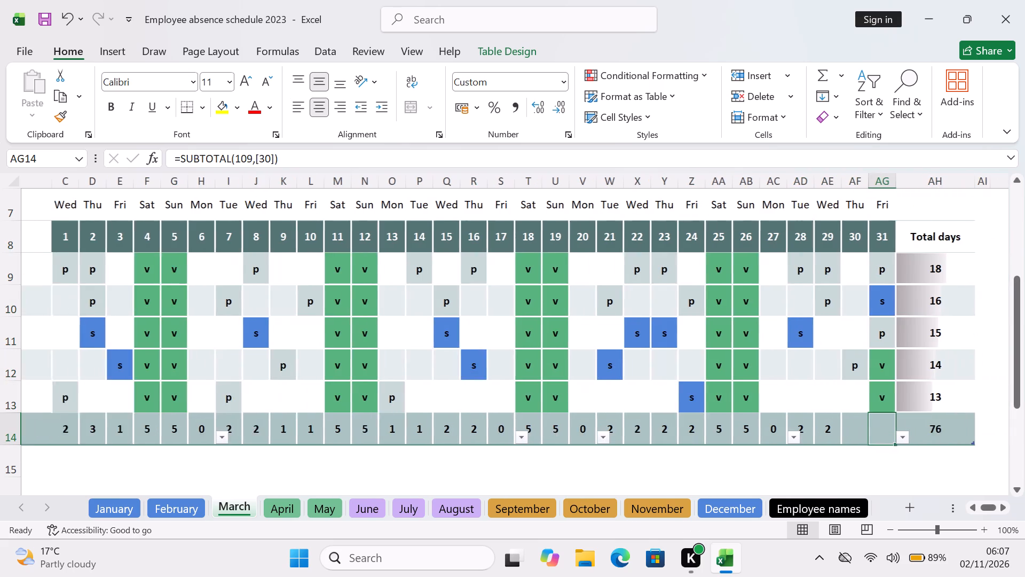
{"action": "key", "text": "Left"}
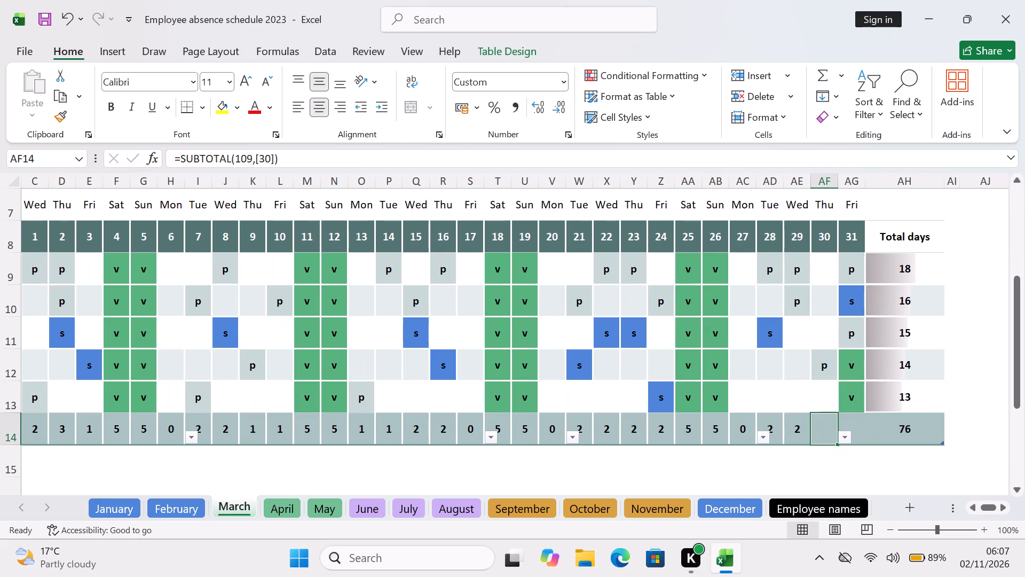
{"action": "left_click", "coordinate": [843, 438]}
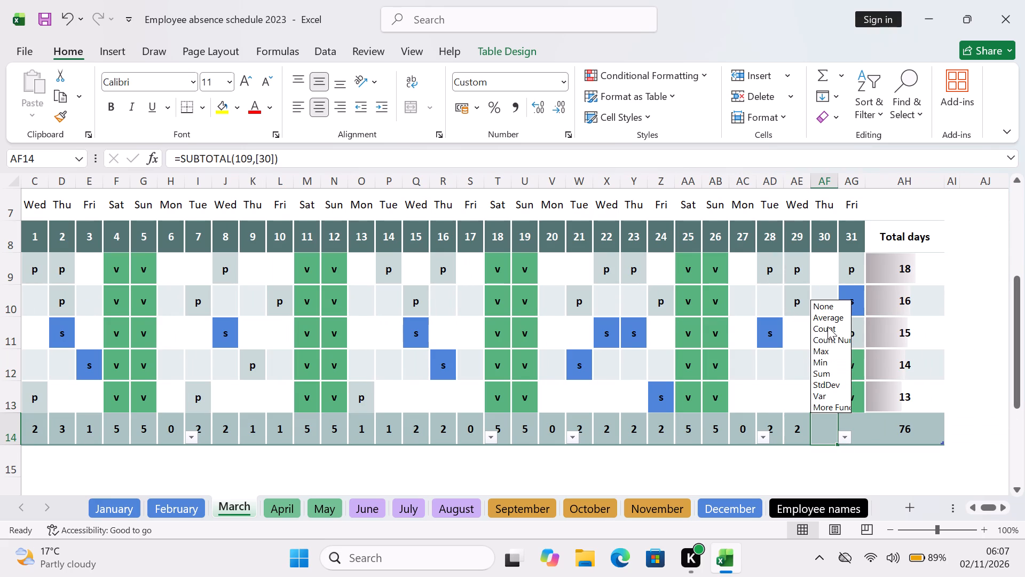
{"action": "left_click", "coordinate": [827, 326]}
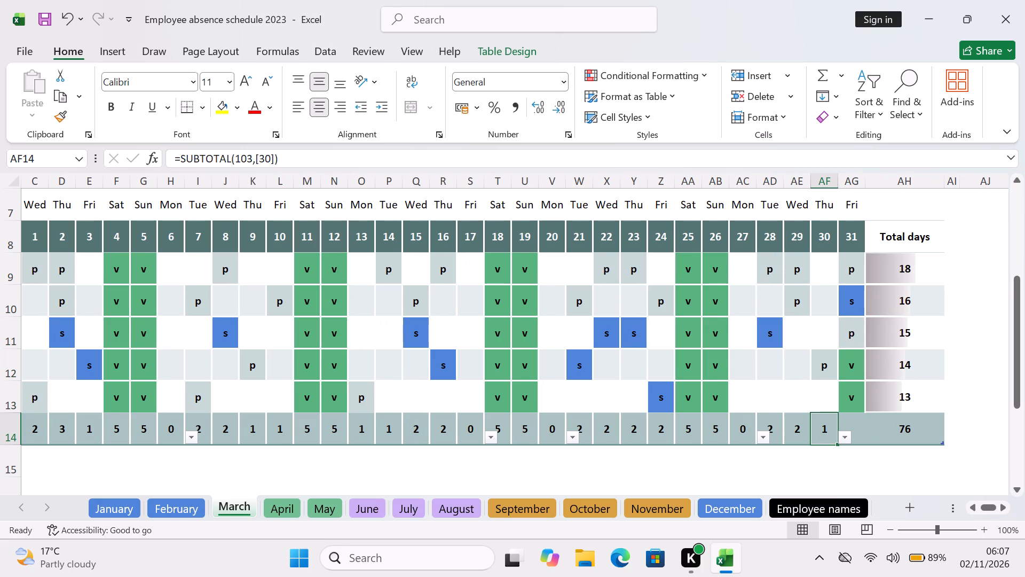
{"action": "left_click", "coordinate": [853, 424]}
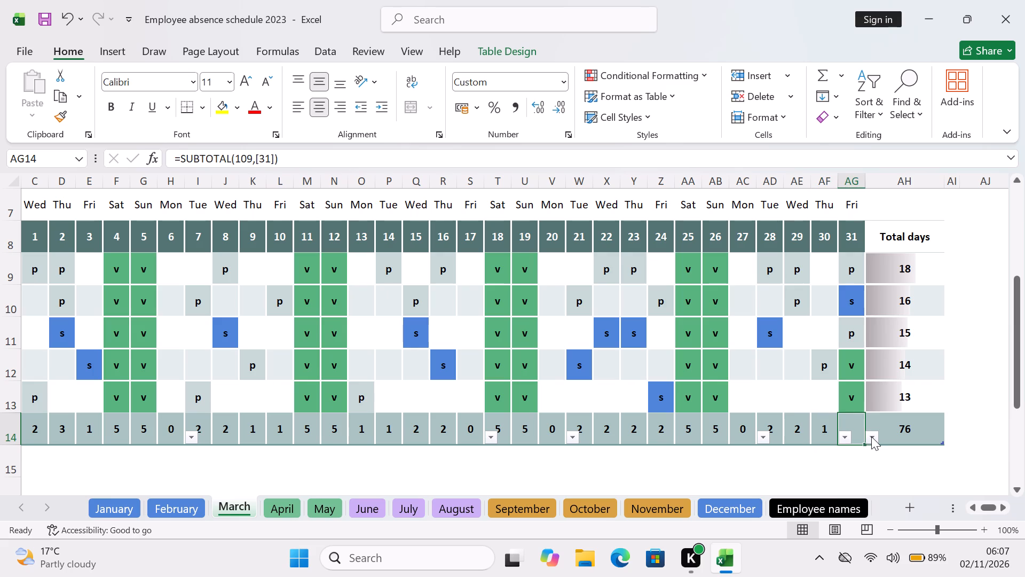
{"action": "left_click", "coordinate": [871, 436]}
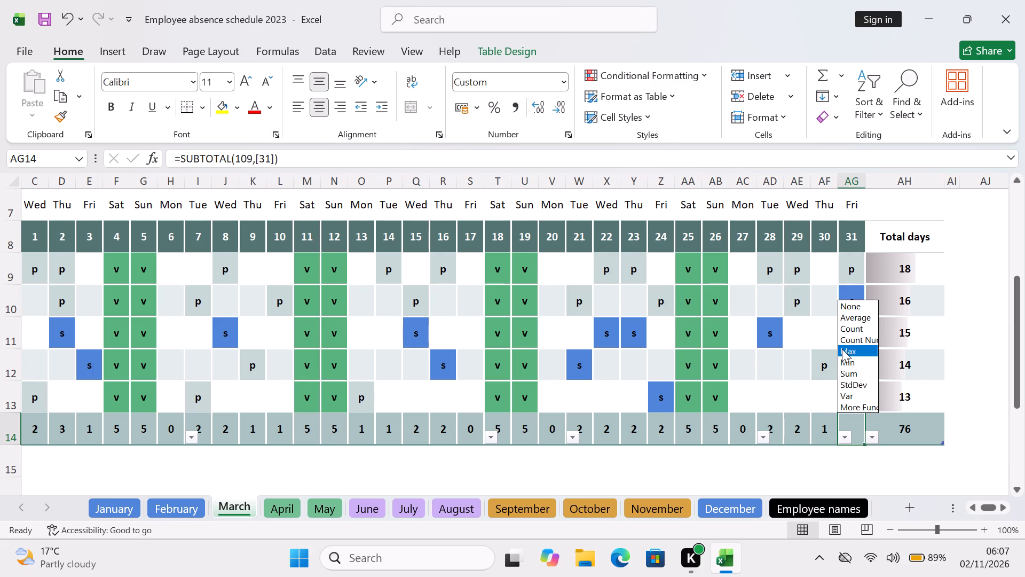
{"action": "left_click", "coordinate": [851, 323]}
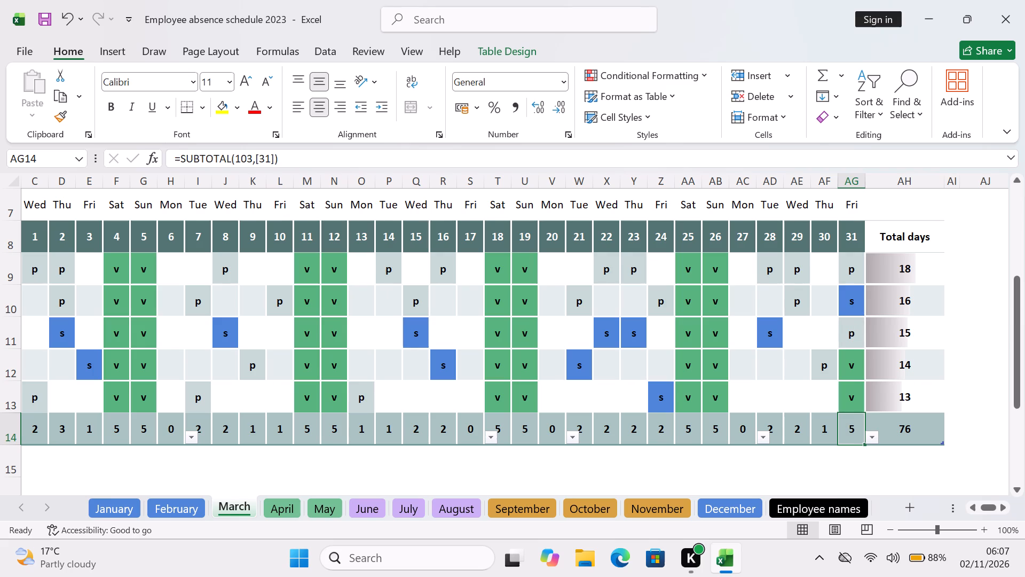
Review the March sheet's day 31 column from the heading area down to the total row.
{"action": "key", "text": "Up"}
{"action": "key", "text": "Up"}
{"action": "key", "text": "Up"}
{"action": "key", "text": "Up"}
{"action": "key", "text": "Up"}
{"action": "key", "text": "Up"}
{"action": "key", "text": "Up"}
{"action": "key", "text": "Up"}
{"action": "key", "text": "Up"}
{"action": "key", "text": "Up"}
{"action": "key", "text": "Up"}
{"action": "key", "text": "Up"}
{"action": "key", "text": "Up"}
{"action": "key", "text": "Up"}
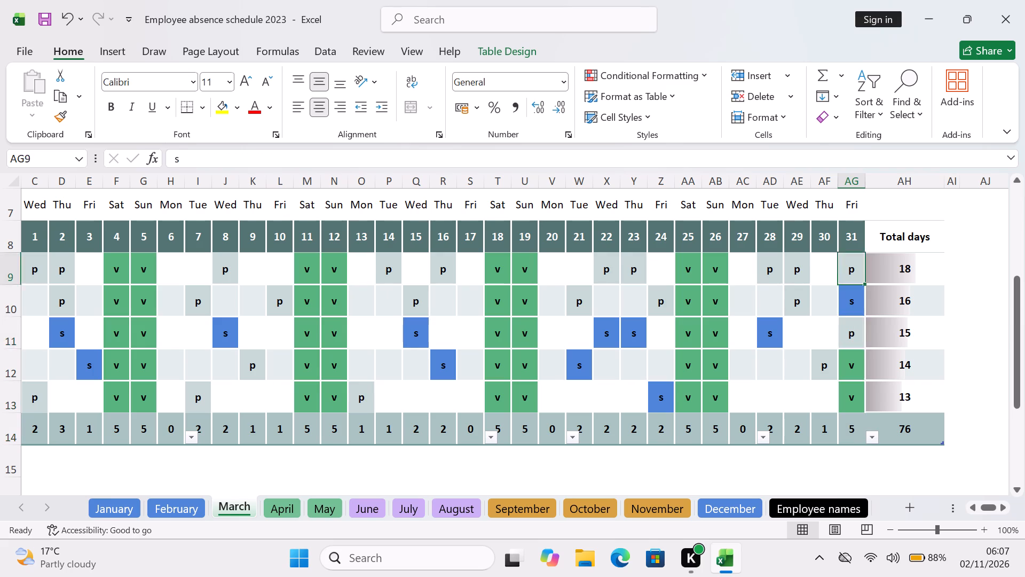
{"action": "key", "text": "Down"}
{"action": "key", "text": "Down"}
{"action": "key", "text": "Down"}
{"action": "key", "text": "Down"}
{"action": "key", "text": "Down"}
{"action": "key", "text": "Down"}
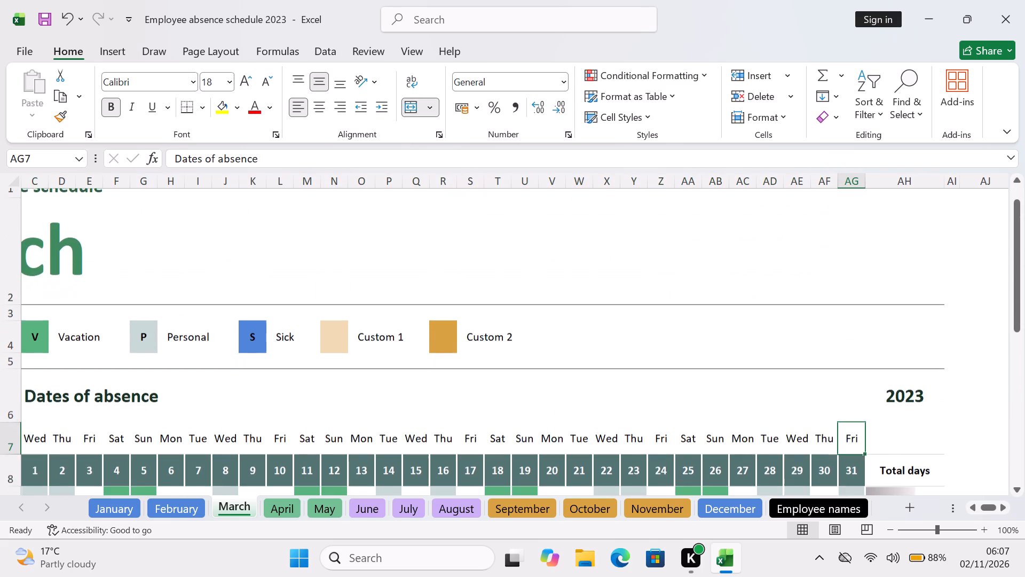
{"action": "key", "text": "Down"}
{"action": "key", "text": "Down"}
{"action": "key", "text": "Down"}
{"action": "key", "text": "Down"}
{"action": "key", "text": "Down"}
{"action": "key", "text": "Down"}
{"action": "key", "text": "Down"}
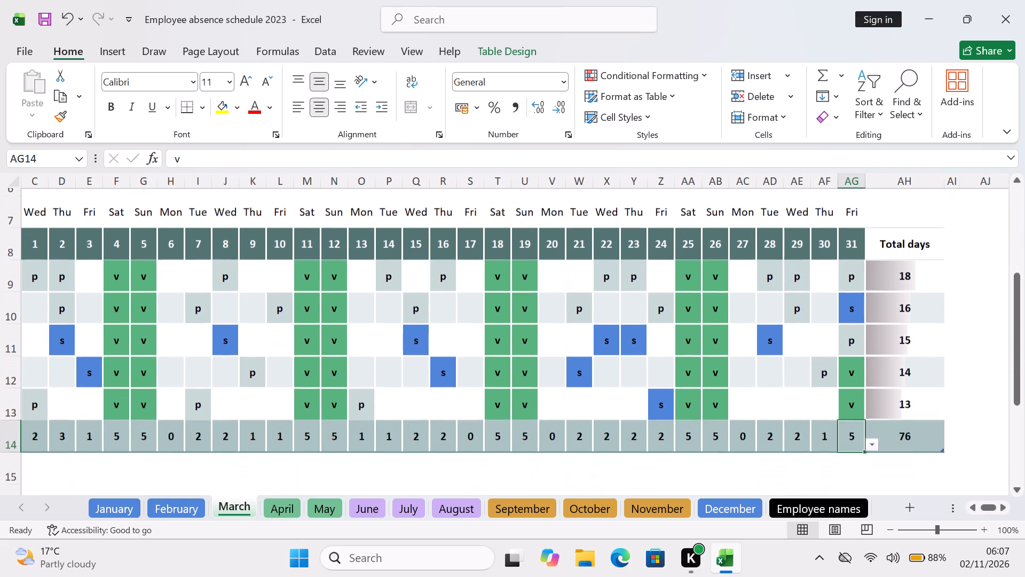
Review the March Total row across all days through to the Total days column.
{"action": "key", "text": "Down"}
{"action": "key", "text": "Left"}
{"action": "key", "text": "Left"}
{"action": "key", "text": "Left"}
{"action": "key", "text": "Left"}
{"action": "key", "text": "Left"}
{"action": "key", "text": "Left"}
{"action": "key", "text": "Left"}
{"action": "key", "text": "Left"}
{"action": "key", "text": "Left"}
{"action": "key", "text": "Left"}
{"action": "key", "text": "Left"}
{"action": "key", "text": "Left"}
{"action": "key", "text": "Left"}
{"action": "key", "text": "Left"}
{"action": "key", "text": "Left"}
{"action": "key", "text": "Left"}
{"action": "key", "text": "Left"}
{"action": "key", "text": "Left"}
{"action": "key", "text": "Left"}
{"action": "key", "text": "Left"}
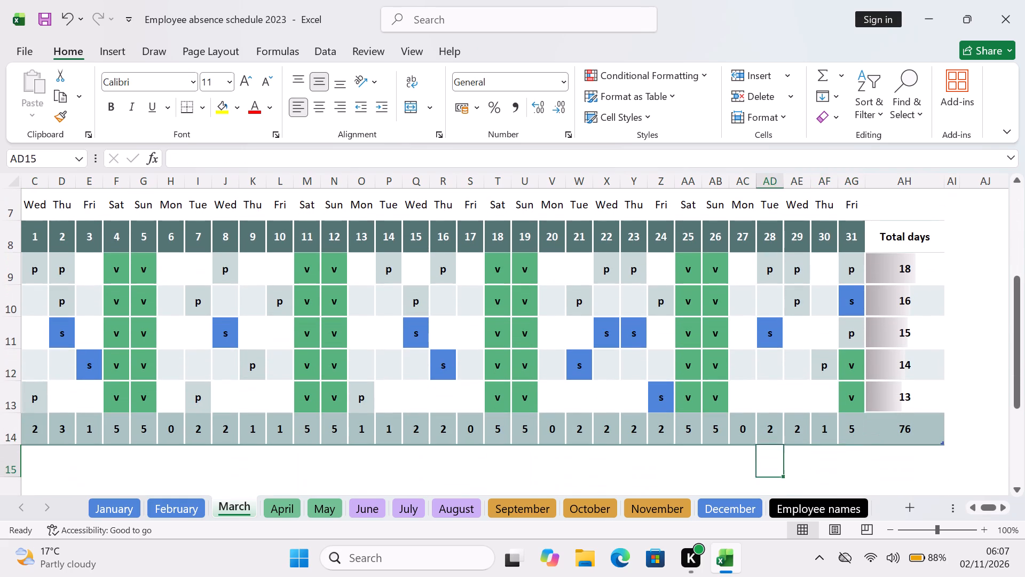
{"action": "key", "text": "Left"}
{"action": "key", "text": "Up"}
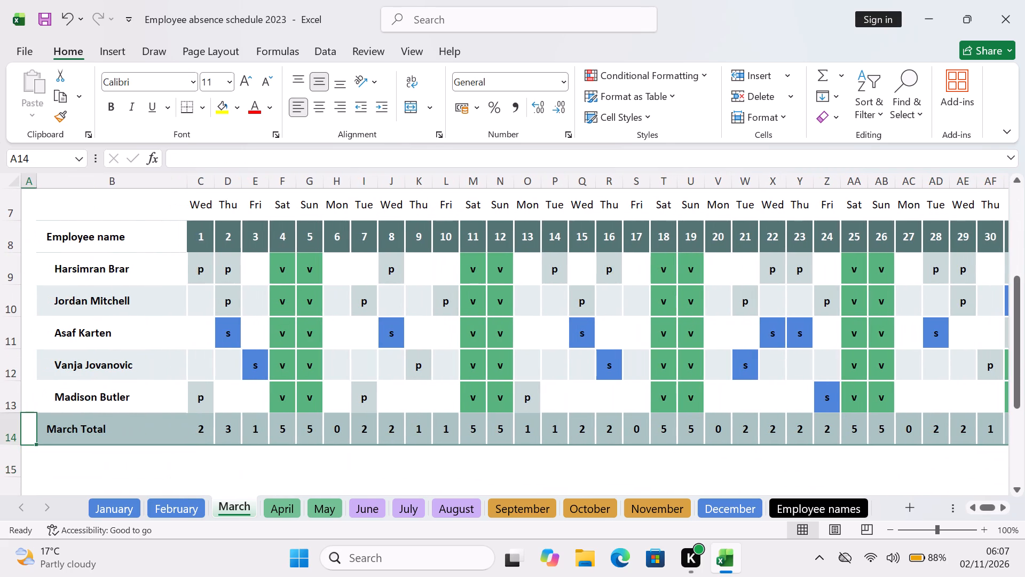
{"action": "key", "text": "Right"}
{"action": "key", "text": "Right"}
{"action": "key", "text": "Right"}
{"action": "key", "text": "Right"}
{"action": "key", "text": "Right"}
{"action": "key", "text": "Right"}
{"action": "key", "text": "Right"}
{"action": "key", "text": "Right"}
{"action": "key", "text": "Right"}
{"action": "key", "text": "Right"}
{"action": "key", "text": "Right"}
{"action": "key", "text": "Right"}
{"action": "key", "text": "Right"}
{"action": "key", "text": "Right"}
{"action": "key", "text": "Right"}
{"action": "key", "text": "Right"}
{"action": "key", "text": "Right"}
{"action": "key", "text": "Right"}
{"action": "key", "text": "Right"}
{"action": "key", "text": "Right"}
{"action": "key", "text": "Right"}
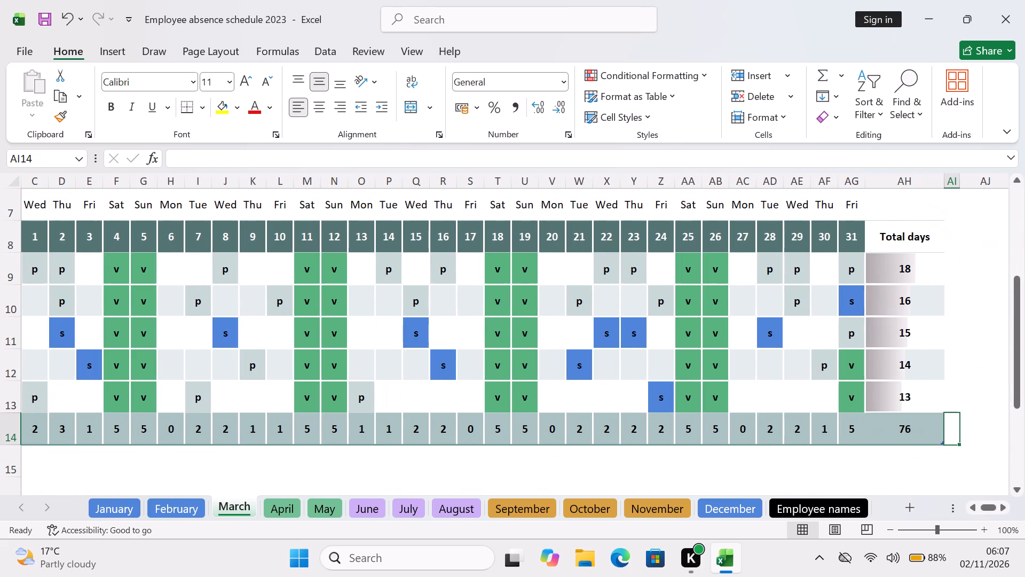
Add data bars to the five employees' Total days cells on the March sheet using Quick Analysis.
{"action": "key", "text": "Left"}
{"action": "key", "text": "Up"}
{"action": "key", "text": "Up"}
{"action": "key", "text": "Up"}
{"action": "key", "text": "Up"}
{"action": "key", "text": "Up"}
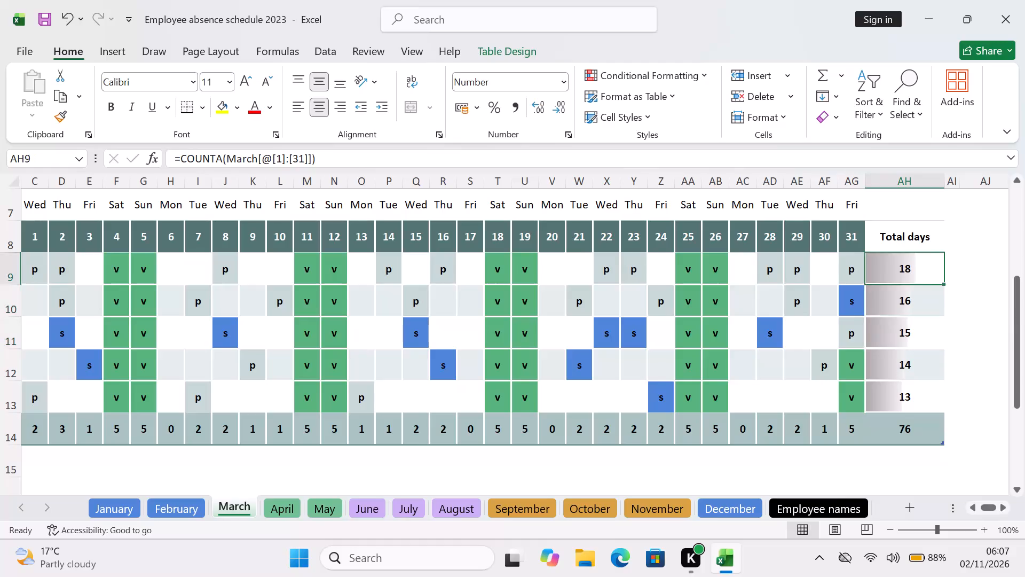
{"action": "key", "text": "Up"}
{"action": "key", "text": "Up"}
{"action": "key", "text": "Up"}
{"action": "key", "text": "Down"}
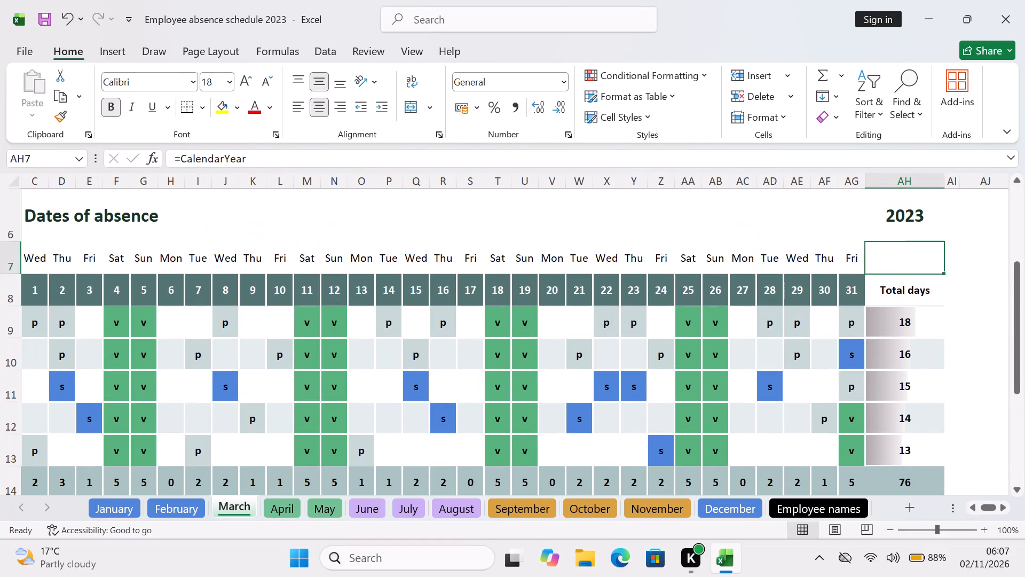
{"action": "key", "text": "Down"}
{"action": "key", "text": "Down"}
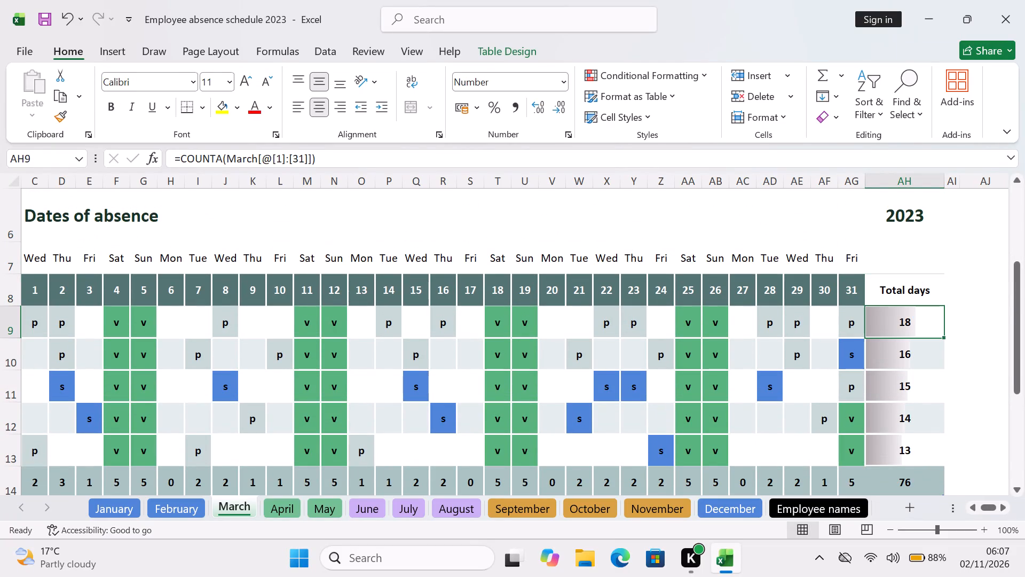
{"action": "left_click_drag", "start_coordinate": [879, 318], "coordinate": [931, 441]}
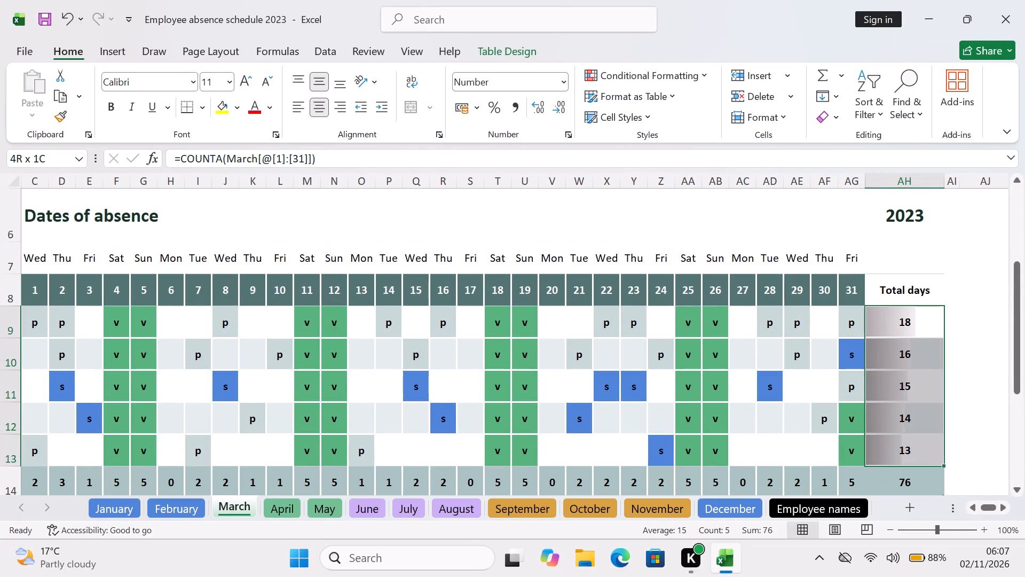
{"action": "left_click_drag", "start_coordinate": [931, 441], "coordinate": [931, 442]}
{"action": "right_click", "coordinate": [931, 442]}
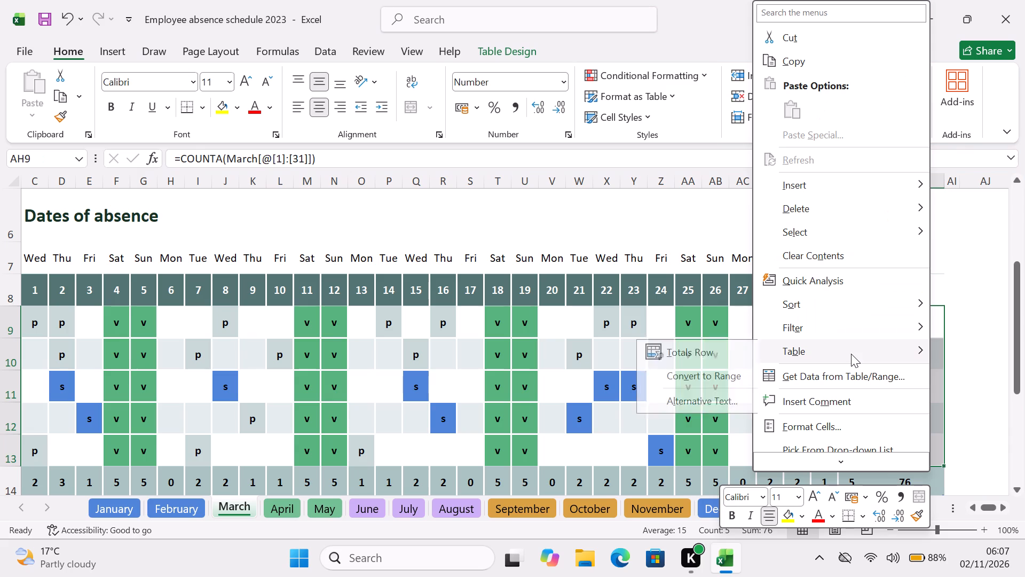
{"action": "left_click", "coordinate": [829, 279]}
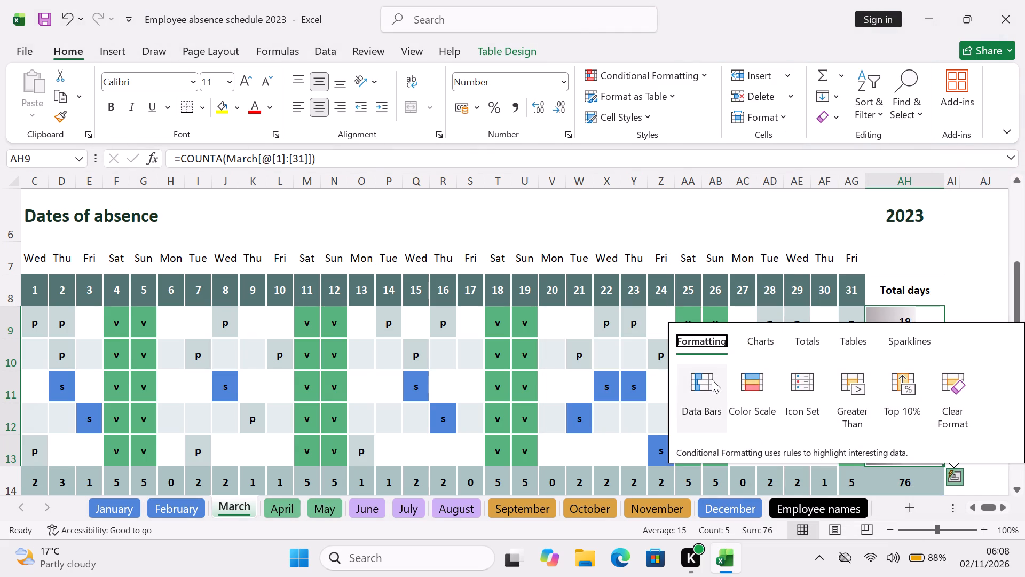
{"action": "left_click", "coordinate": [712, 379]}
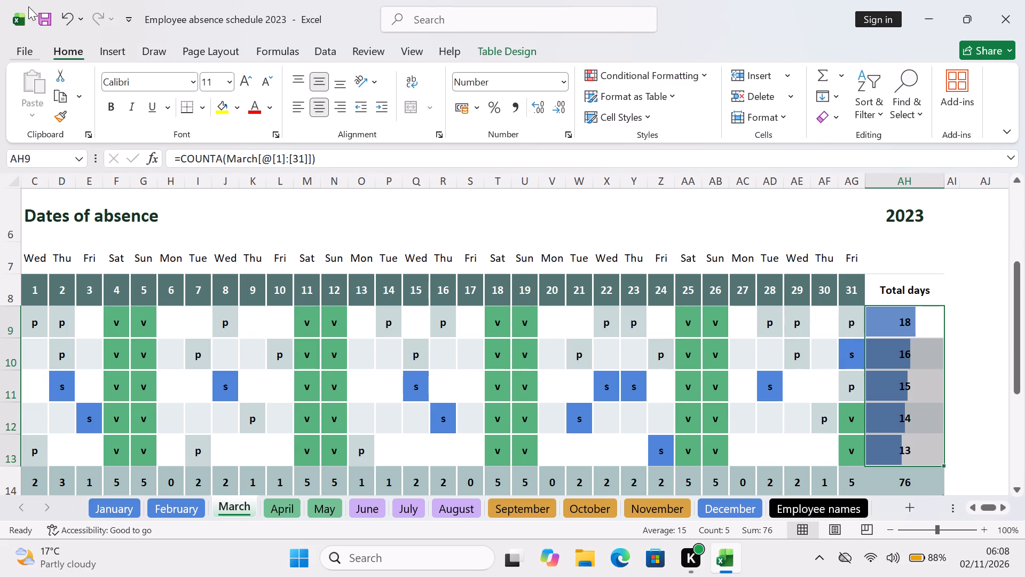
Save the workbook.
{"action": "left_click", "coordinate": [44, 13]}
{"action": "left_click", "coordinate": [44, 13]}
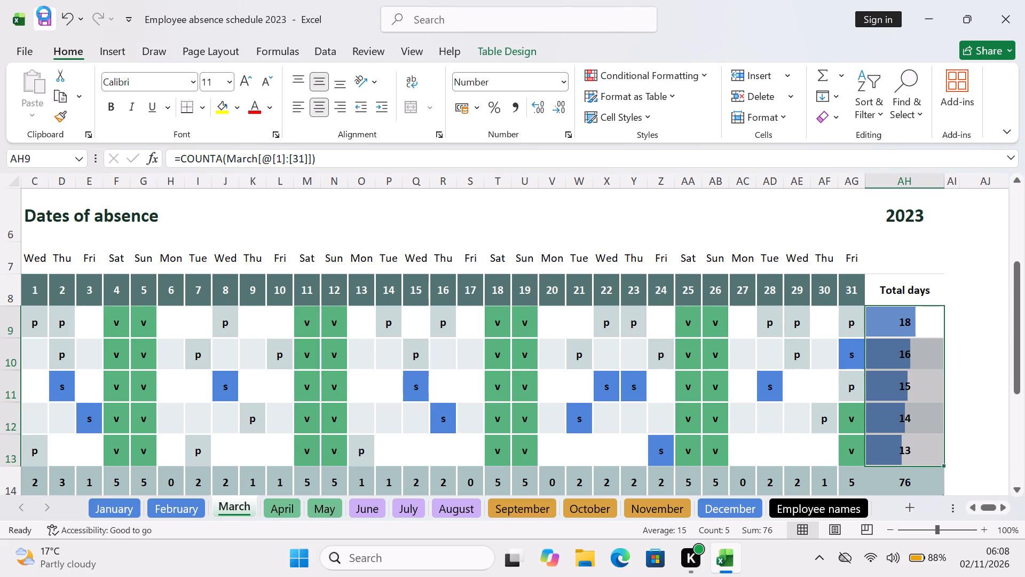
{"action": "double_click", "coordinate": [44, 13]}
Review the first employee's March row from Total days back to the name column, and the absence codes under day 2.
{"action": "key", "text": "Left"}
{"action": "key", "text": "Left"}
{"action": "key", "text": "Left"}
{"action": "key", "text": "Left"}
{"action": "key", "text": "Left"}
{"action": "key", "text": "Left"}
{"action": "key", "text": "Left"}
{"action": "key", "text": "Left"}
{"action": "key", "text": "Left"}
{"action": "key", "text": "Left"}
{"action": "key", "text": "Left"}
{"action": "key", "text": "Left"}
{"action": "key", "text": "Left"}
{"action": "key", "text": "Left"}
{"action": "key", "text": "Left"}
{"action": "key", "text": "Left"}
{"action": "key", "text": "Left"}
{"action": "key", "text": "Left"}
{"action": "key", "text": "Left"}
{"action": "key", "text": "Left"}
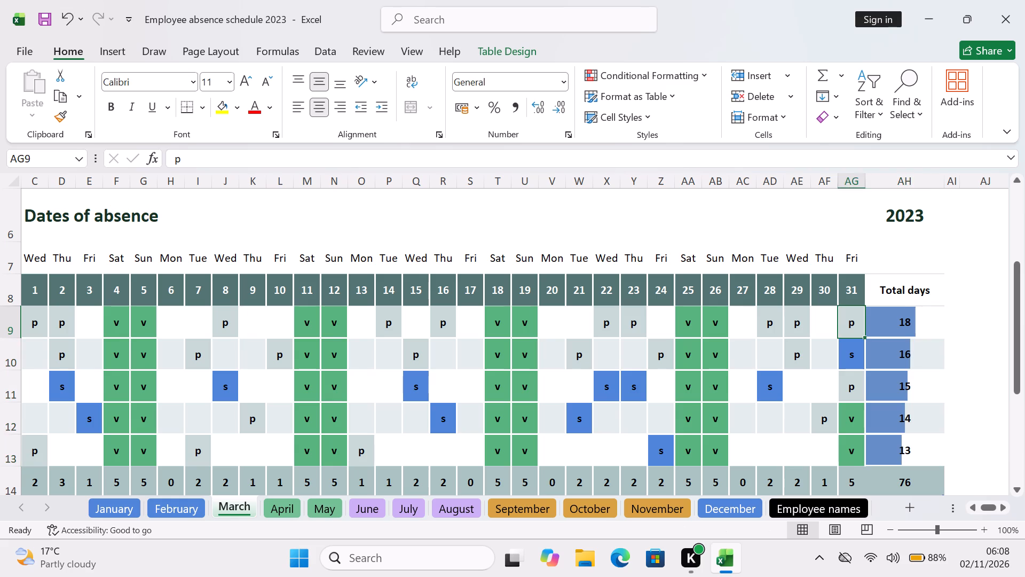
{"action": "key", "text": "Right"}
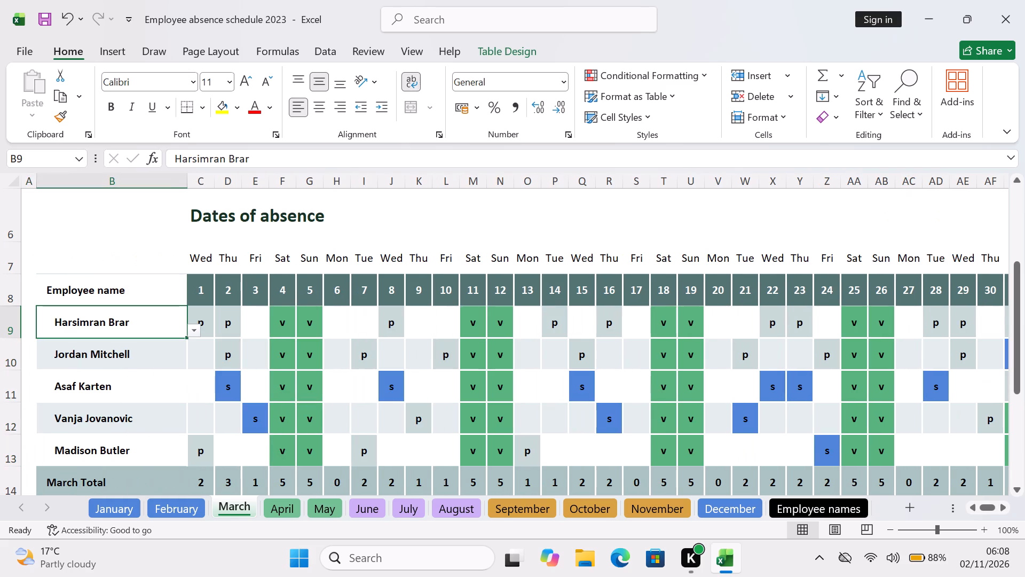
{"action": "key", "text": "Right"}
{"action": "key", "text": "Right"}
{"action": "key", "text": "Down"}
{"action": "key", "text": "Down"}
{"action": "key", "text": "Down"}
{"action": "key", "text": "Down"}
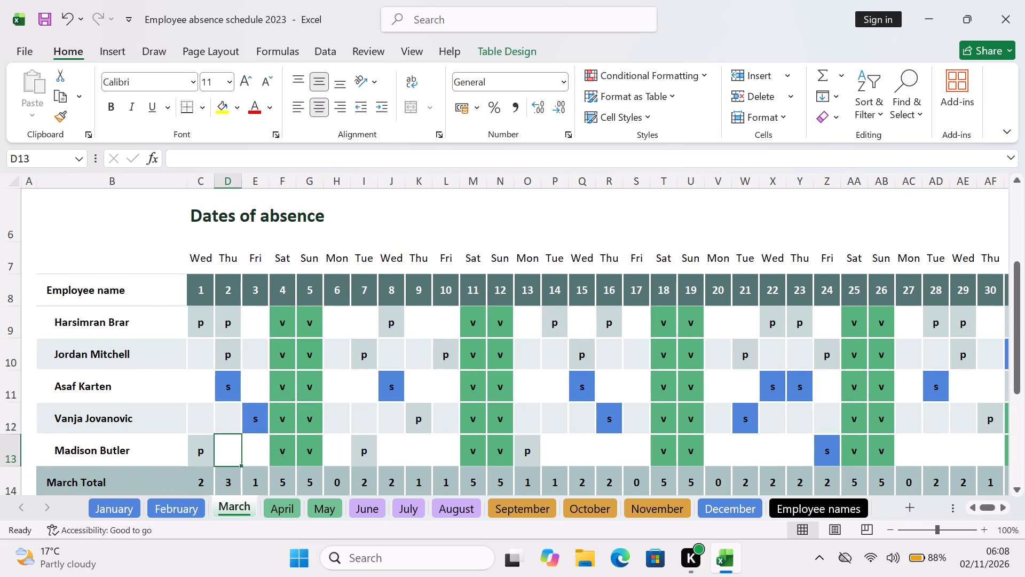
Review the March Total row from day 2 through to Total days and back to the row label.
{"action": "key", "text": "Down"}
{"action": "key", "text": "Right"}
{"action": "key", "text": "Right"}
{"action": "key", "text": "Right"}
{"action": "key", "text": "Right"}
{"action": "key", "text": "Right"}
{"action": "key", "text": "Right"}
{"action": "key", "text": "Right"}
{"action": "key", "text": "Right"}
{"action": "key", "text": "Right"}
{"action": "key", "text": "Right"}
{"action": "key", "text": "Right"}
{"action": "key", "text": "Right"}
{"action": "key", "text": "Right"}
{"action": "key", "text": "Right"}
{"action": "key", "text": "Right"}
{"action": "key", "text": "Right"}
{"action": "key", "text": "Right"}
{"action": "key", "text": "Right"}
{"action": "key", "text": "Right"}
{"action": "key", "text": "Right"}
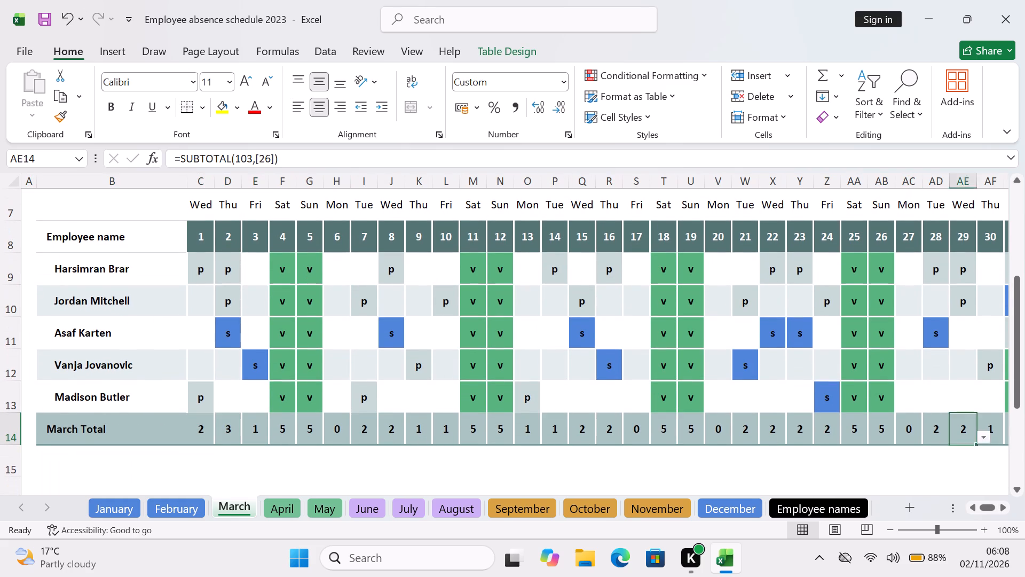
{"action": "key", "text": "Left"}
{"action": "key", "text": "Left"}
{"action": "key", "text": "Left"}
{"action": "key", "text": "Left"}
{"action": "key", "text": "Left"}
{"action": "key", "text": "Left"}
{"action": "key", "text": "Left"}
{"action": "key", "text": "Left"}
{"action": "key", "text": "Left"}
{"action": "key", "text": "Left"}
{"action": "key", "text": "Left"}
{"action": "key", "text": "Left"}
{"action": "key", "text": "Left"}
{"action": "key", "text": "Left"}
{"action": "key", "text": "Left"}
{"action": "key", "text": "Left"}
{"action": "key", "text": "Left"}
{"action": "key", "text": "Left"}
{"action": "key", "text": "Left"}
{"action": "key", "text": "Left"}
{"action": "key", "text": "Left"}
{"action": "key", "text": "Left"}
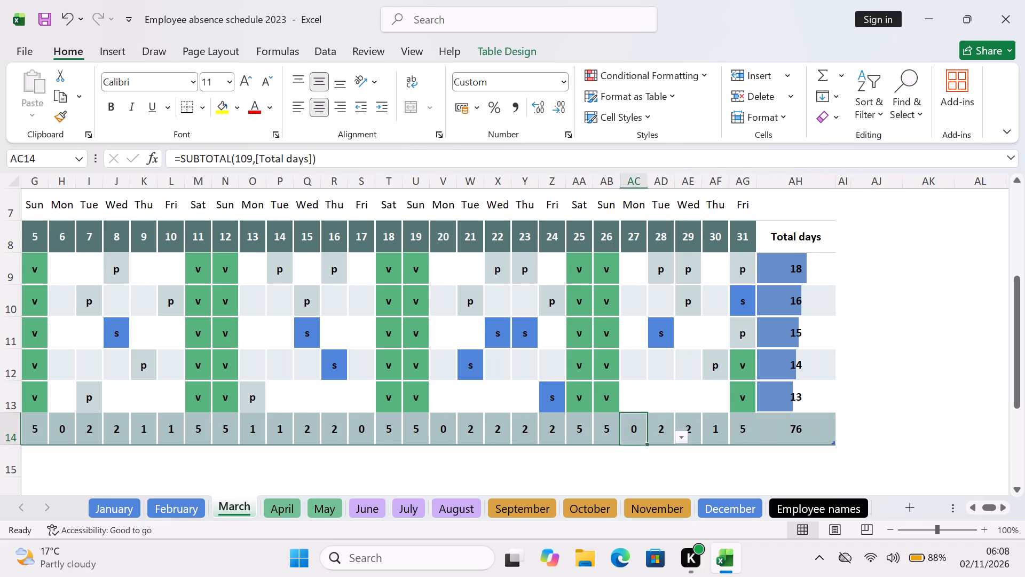
Review the March day-number heading row and the employees' absence codes under day 2.
{"action": "key", "text": "Up"}
{"action": "key", "text": "Up"}
{"action": "key", "text": "Up"}
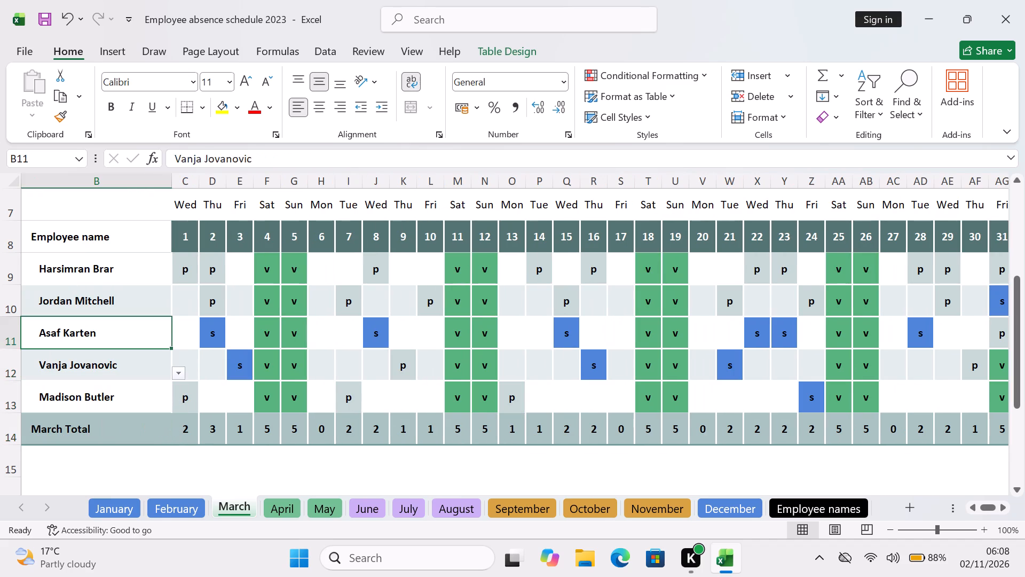
{"action": "key", "text": "Up"}
{"action": "key", "text": "Up"}
{"action": "key", "text": "Right"}
{"action": "key", "text": "Up"}
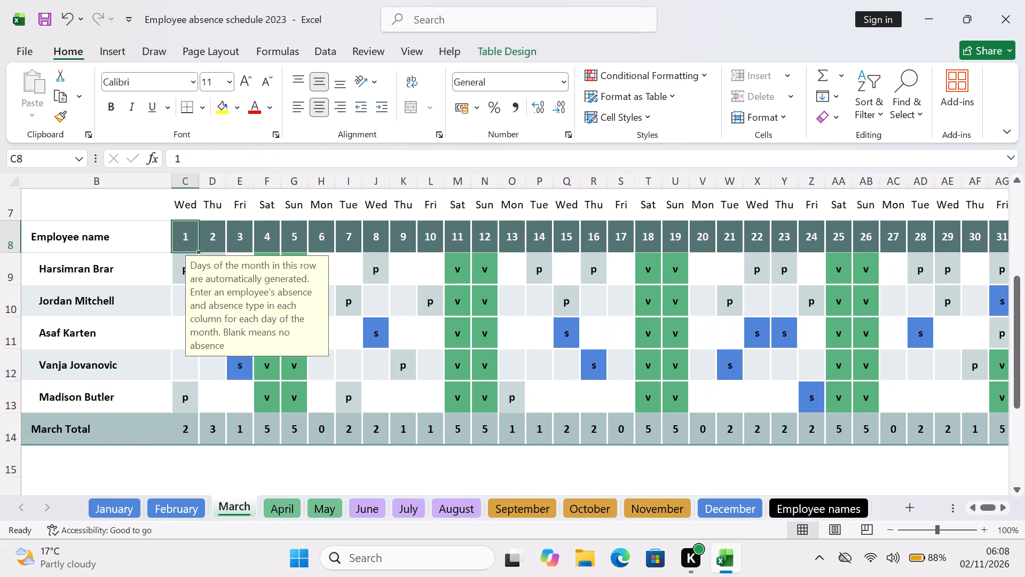
{"action": "key", "text": "Right"}
{"action": "key", "text": "Right"}
{"action": "key", "text": "Right"}
{"action": "key", "text": "Right"}
{"action": "key", "text": "Right"}
{"action": "key", "text": "Right"}
{"action": "key", "text": "Right"}
{"action": "key", "text": "Right"}
{"action": "key", "text": "Right"}
{"action": "key", "text": "Right"}
{"action": "key", "text": "Right"}
{"action": "key", "text": "Right"}
{"action": "key", "text": "Right"}
{"action": "key", "text": "Right"}
{"action": "key", "text": "Right"}
{"action": "key", "text": "Right"}
{"action": "key", "text": "Right"}
{"action": "key", "text": "Right"}
{"action": "key", "text": "Right"}
{"action": "key", "text": "Left"}
{"action": "key", "text": "Left"}
{"action": "key", "text": "Left"}
{"action": "key", "text": "Left"}
{"action": "key", "text": "Left"}
{"action": "key", "text": "Left"}
{"action": "key", "text": "Left"}
{"action": "key", "text": "Left"}
{"action": "key", "text": "Left"}
{"action": "key", "text": "Left"}
{"action": "key", "text": "Left"}
{"action": "key", "text": "Left"}
{"action": "key", "text": "Left"}
{"action": "key", "text": "Left"}
{"action": "key", "text": "Left"}
{"action": "key", "text": "Left"}
{"action": "key", "text": "Left"}
{"action": "key", "text": "Left"}
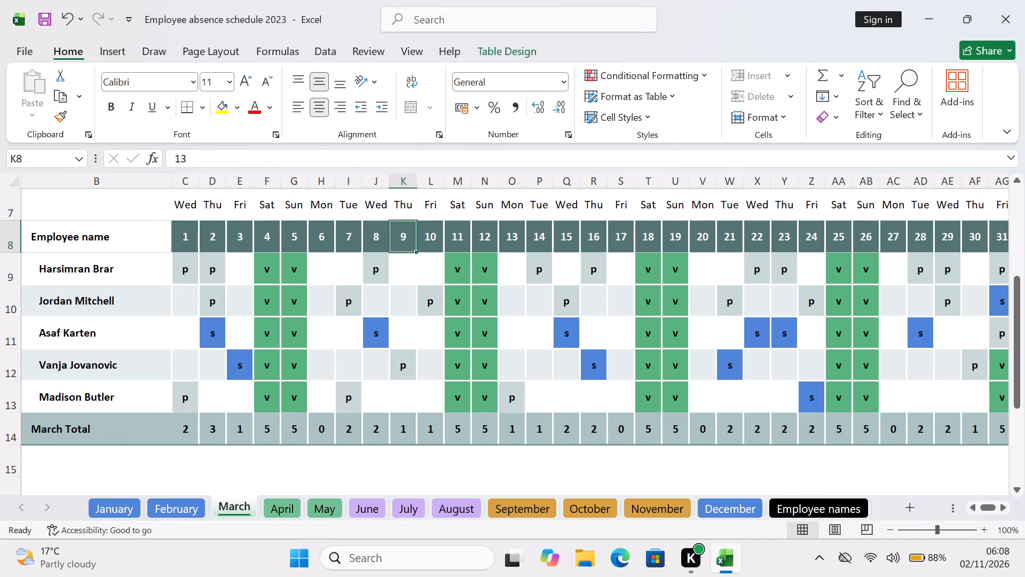
{"action": "key", "text": "Down"}
{"action": "key", "text": "Up"}
{"action": "key", "text": "Down"}
{"action": "key", "text": "Down"}
{"action": "key", "text": "Down"}
{"action": "key", "text": "Down"}
{"action": "key", "text": "Down"}
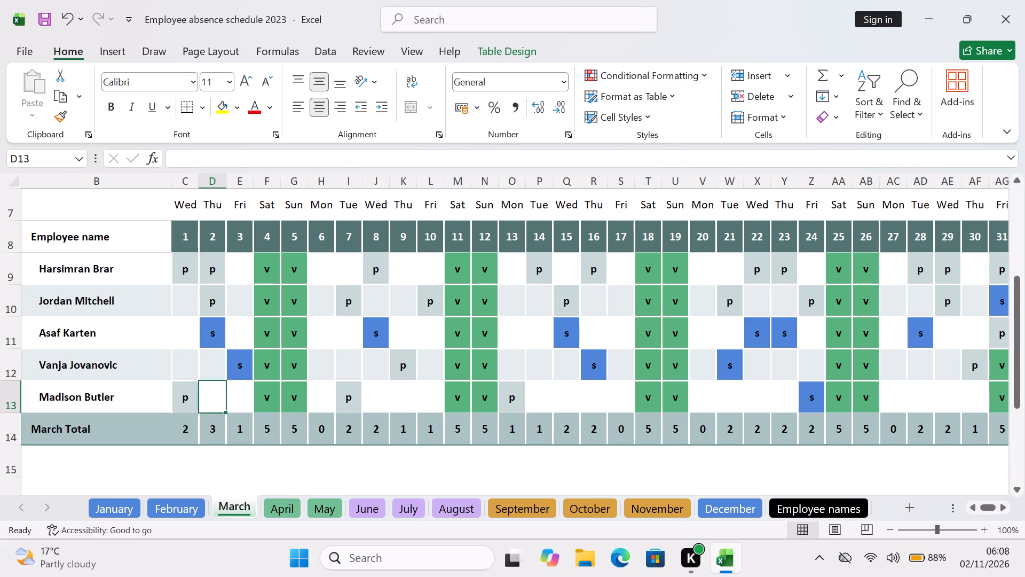
Review the last employee's March absence codes from day 1 across to the Total days column.
{"action": "key", "text": "Left"}
{"action": "key", "text": "Left"}
{"action": "key", "text": "Right"}
{"action": "key", "text": "Right"}
{"action": "key", "text": "Right"}
{"action": "key", "text": "Right"}
{"action": "key", "text": "Right"}
{"action": "key", "text": "Right"}
{"action": "key", "text": "Right"}
{"action": "key", "text": "Right"}
{"action": "key", "text": "Right"}
{"action": "key", "text": "Right"}
{"action": "key", "text": "Right"}
{"action": "key", "text": "Right"}
{"action": "key", "text": "Right"}
{"action": "key", "text": "Right"}
{"action": "key", "text": "Right"}
{"action": "key", "text": "Right"}
{"action": "key", "text": "Right"}
{"action": "key", "text": "Right"}
{"action": "key", "text": "Right"}
{"action": "key", "text": "Right"}
{"action": "key", "text": "Right"}
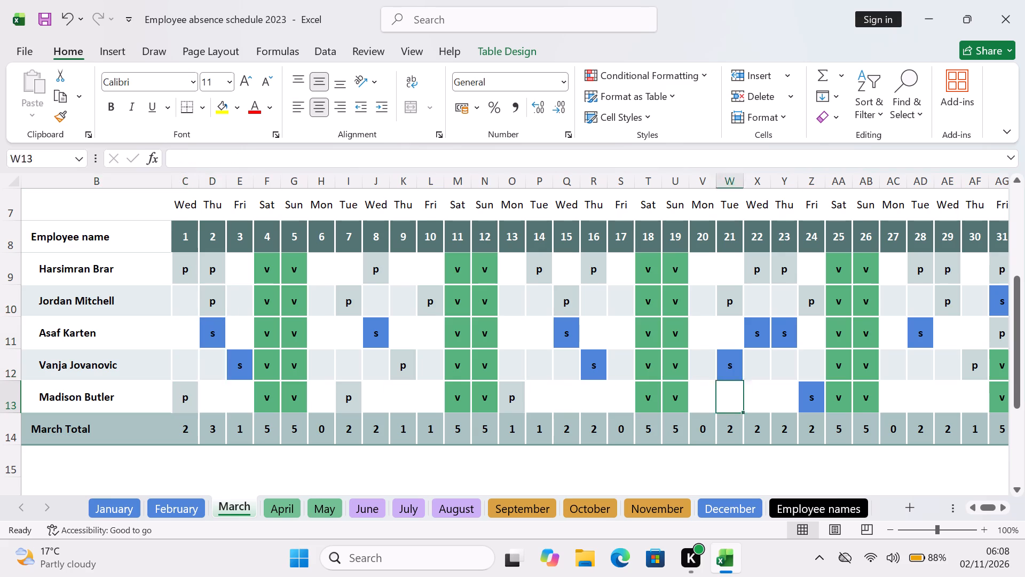
{"action": "key", "text": "Right"}
{"action": "key", "text": "Right"}
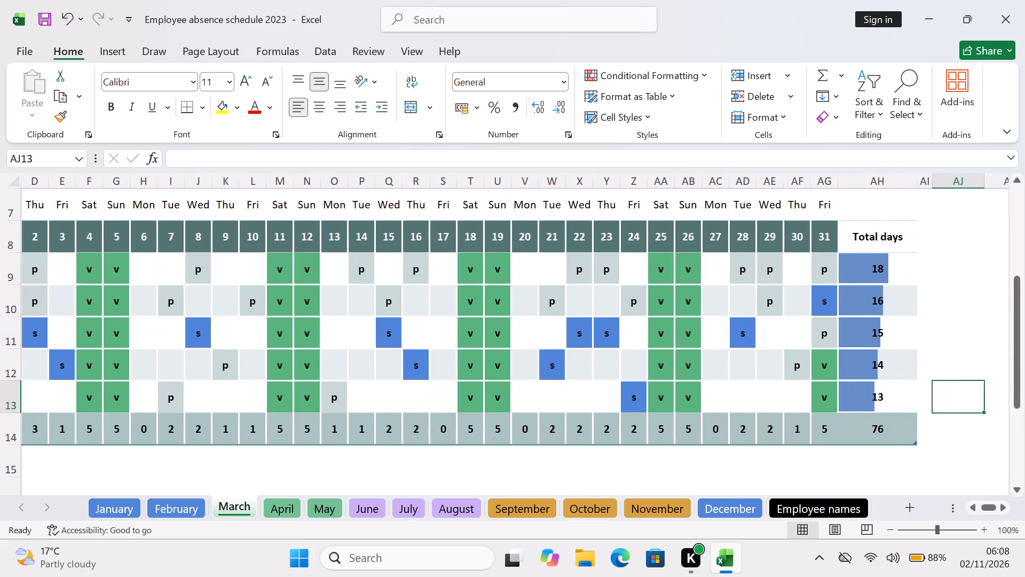
Review the March day-number heading row from Total days back to day 1.
{"action": "key", "text": "Left"}
{"action": "key", "text": "Left"}
{"action": "key", "text": "Up"}
{"action": "key", "text": "Up"}
{"action": "key", "text": "Up"}
{"action": "key", "text": "Up"}
{"action": "key", "text": "Up"}
{"action": "key", "text": "Left"}
{"action": "key", "text": "Left"}
{"action": "key", "text": "Left"}
{"action": "key", "text": "Left"}
{"action": "key", "text": "Left"}
{"action": "key", "text": "Left"}
{"action": "key", "text": "Left"}
{"action": "key", "text": "Left"}
{"action": "key", "text": "Left"}
{"action": "key", "text": "Left"}
{"action": "key", "text": "Left"}
{"action": "key", "text": "Left"}
{"action": "key", "text": "Left"}
{"action": "key", "text": "Left"}
{"action": "key", "text": "Left"}
{"action": "key", "text": "Left"}
{"action": "key", "text": "Left"}
{"action": "key", "text": "Left"}
{"action": "key", "text": "Left"}
{"action": "key", "text": "Left"}
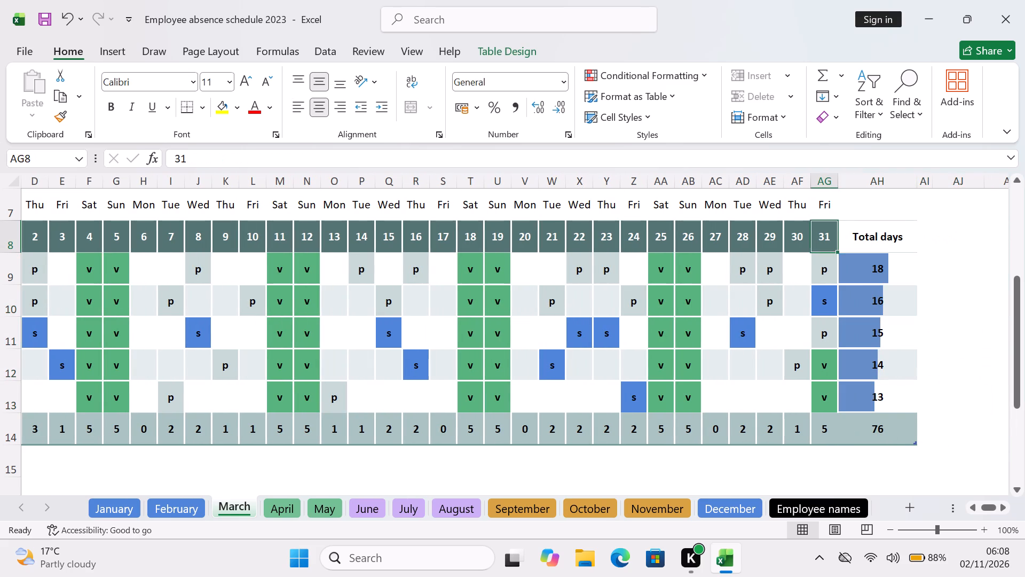
{"action": "key", "text": "Right"}
{"action": "key", "text": "Right"}
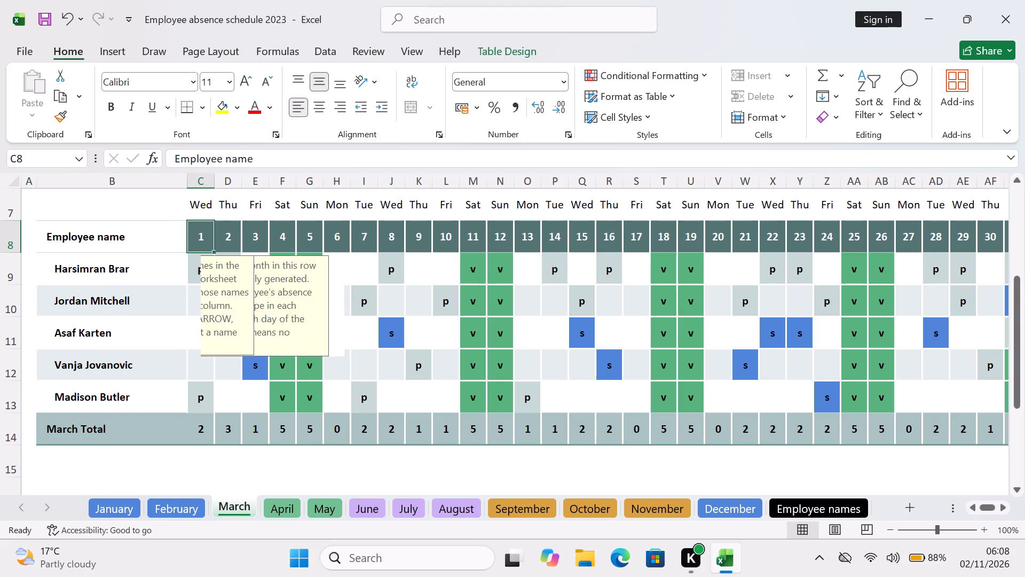
Review the March day 1 column down to the March Total row, and the daily totals across the month.
{"action": "key", "text": "Down"}
{"action": "key", "text": "Down"}
{"action": "key", "text": "Down"}
{"action": "key", "text": "Down"}
{"action": "key", "text": "Down"}
{"action": "key", "text": "Down"}
{"action": "key", "text": "Down"}
{"action": "key", "text": "Right"}
{"action": "key", "text": "Right"}
{"action": "key", "text": "Right"}
{"action": "key", "text": "Right"}
{"action": "key", "text": "Right"}
{"action": "key", "text": "Right"}
{"action": "key", "text": "Right"}
{"action": "key", "text": "Right"}
{"action": "key", "text": "Right"}
{"action": "key", "text": "Right"}
{"action": "key", "text": "Right"}
{"action": "key", "text": "Right"}
{"action": "key", "text": "Right"}
{"action": "key", "text": "Right"}
{"action": "key", "text": "Right"}
{"action": "key", "text": "Right"}
{"action": "key", "text": "Right"}
{"action": "key", "text": "Right"}
{"action": "key", "text": "Right"}
{"action": "key", "text": "Right"}
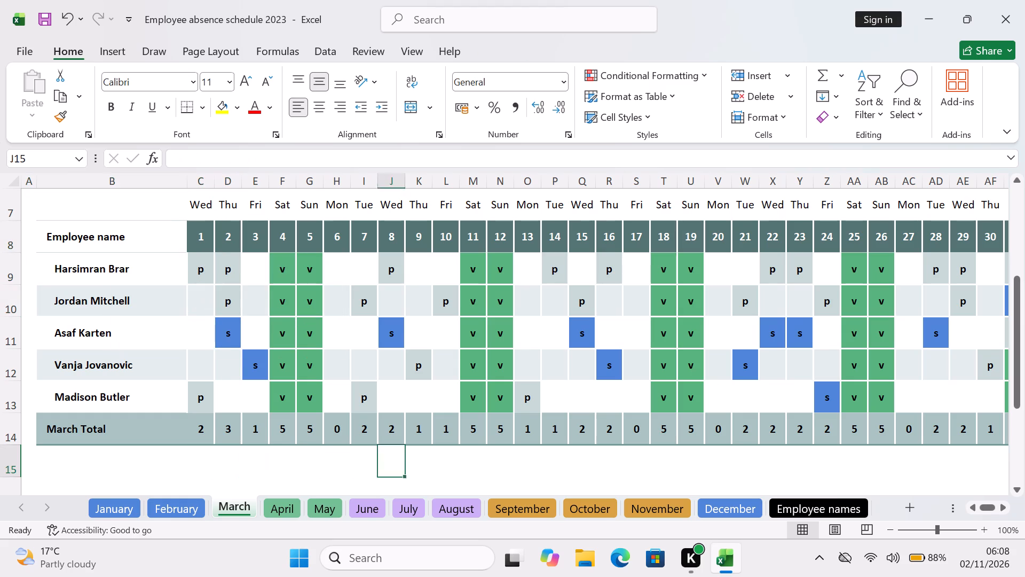
Review the first employee's March codes, and the last employee's row through to Total days.
{"action": "key", "text": "Up"}
{"action": "key", "text": "Up"}
{"action": "key", "text": "Up"}
{"action": "key", "text": "Up"}
{"action": "key", "text": "Up"}
{"action": "key", "text": "Up"}
{"action": "key", "text": "Left"}
{"action": "key", "text": "Left"}
{"action": "key", "text": "Left"}
{"action": "key", "text": "Left"}
{"action": "key", "text": "Left"}
{"action": "key", "text": "Left"}
{"action": "key", "text": "Left"}
{"action": "key", "text": "Left"}
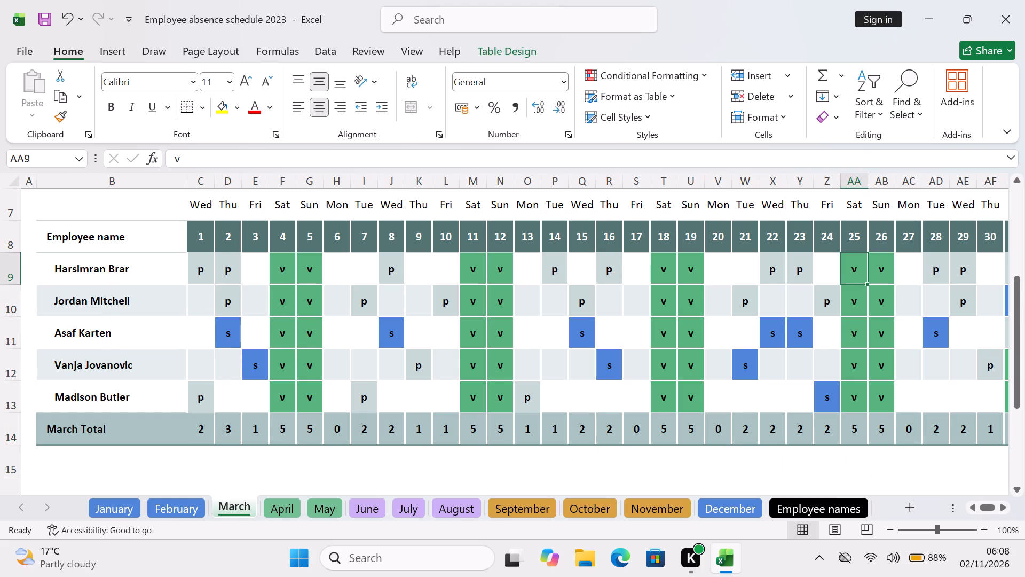
{"action": "key", "text": "Down"}
{"action": "key", "text": "Down"}
{"action": "key", "text": "Down"}
{"action": "key", "text": "Down"}
{"action": "key", "text": "Right"}
{"action": "key", "text": "Right"}
{"action": "key", "text": "Right"}
{"action": "key", "text": "Right"}
{"action": "key", "text": "Right"}
{"action": "key", "text": "Right"}
{"action": "key", "text": "Right"}
{"action": "key", "text": "Right"}
{"action": "key", "text": "Right"}
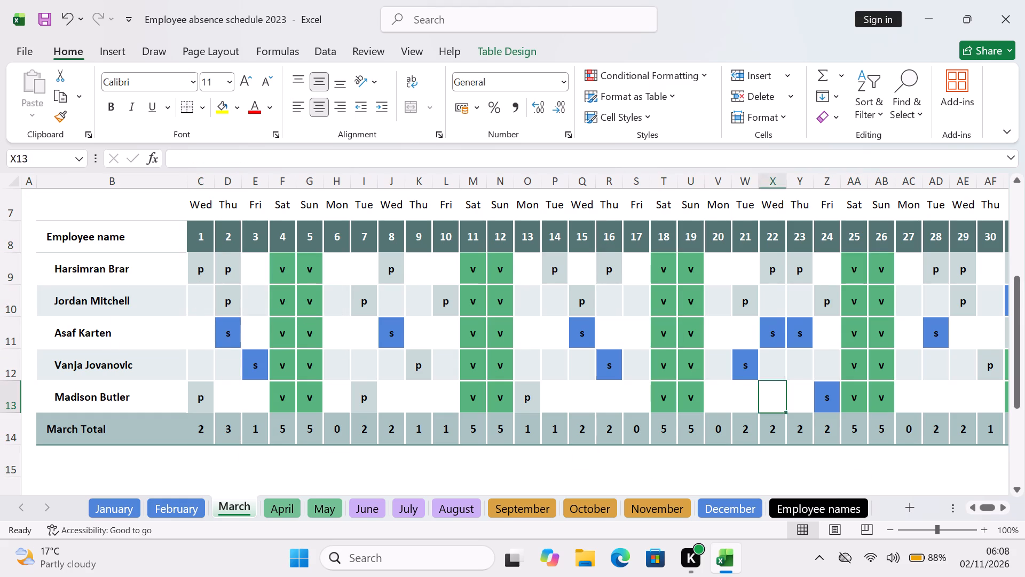
{"action": "key", "text": "Right"}
{"action": "key", "text": "Right"}
{"action": "key", "text": "Right"}
{"action": "key", "text": "Right"}
{"action": "key", "text": "Right"}
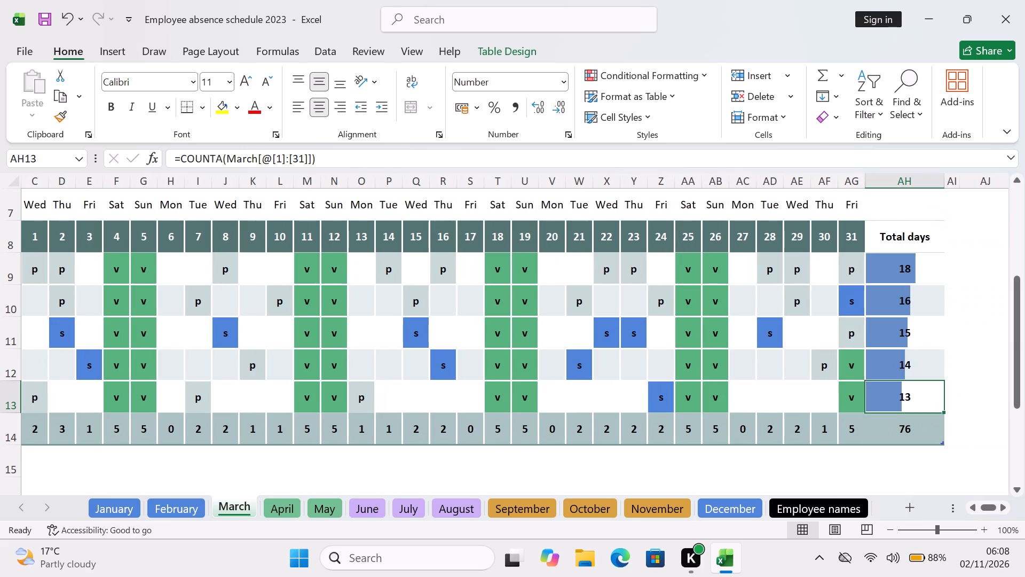
Save the workbook.
{"action": "left_click", "coordinate": [43, 12]}
Open the April worksheet.
{"action": "left_click", "coordinate": [296, 509]}
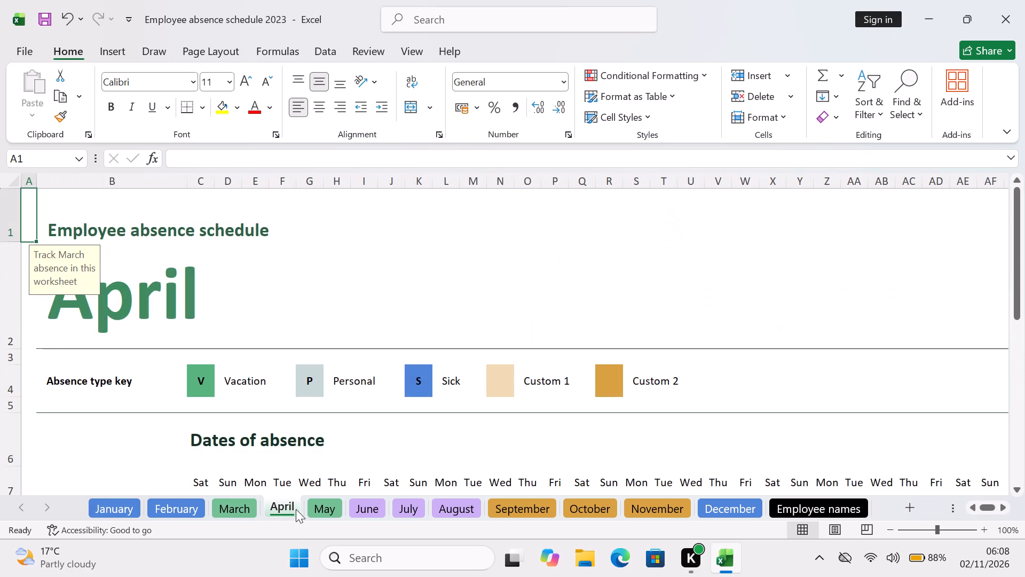
{"action": "key", "text": "Up"}
{"action": "key", "text": "Up"}
{"action": "key", "text": "Left"}
{"action": "key", "text": "Left"}
{"action": "key", "text": "Left"}
In the first employee's April row, enter v under days 1 and 2 and p under day 4.
{"action": "key", "text": "Down"}
{"action": "key", "text": "Down"}
{"action": "key", "text": "Down"}
{"action": "key", "text": "Down"}
{"action": "key", "text": "Down"}
{"action": "key", "text": "Down"}
{"action": "key", "text": "Down"}
{"action": "key", "text": "Down"}
{"action": "key", "text": "Down"}
{"action": "key", "text": "Down"}
{"action": "key", "text": "Down"}
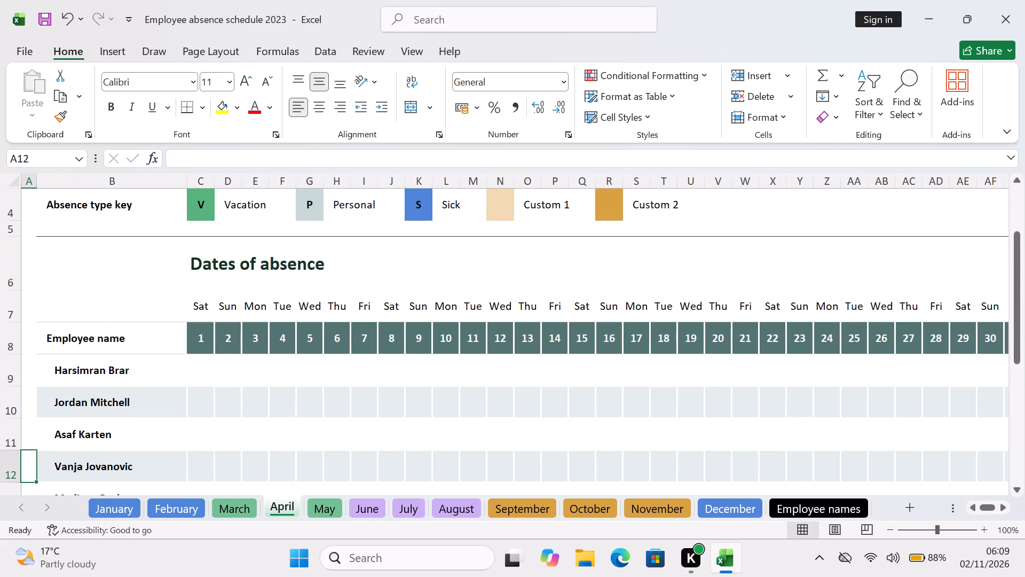
{"action": "key", "text": "Right"}
{"action": "key", "text": "Right"}
{"action": "key", "text": "Up"}
{"action": "key", "text": "Up"}
{"action": "key", "text": "Up"}
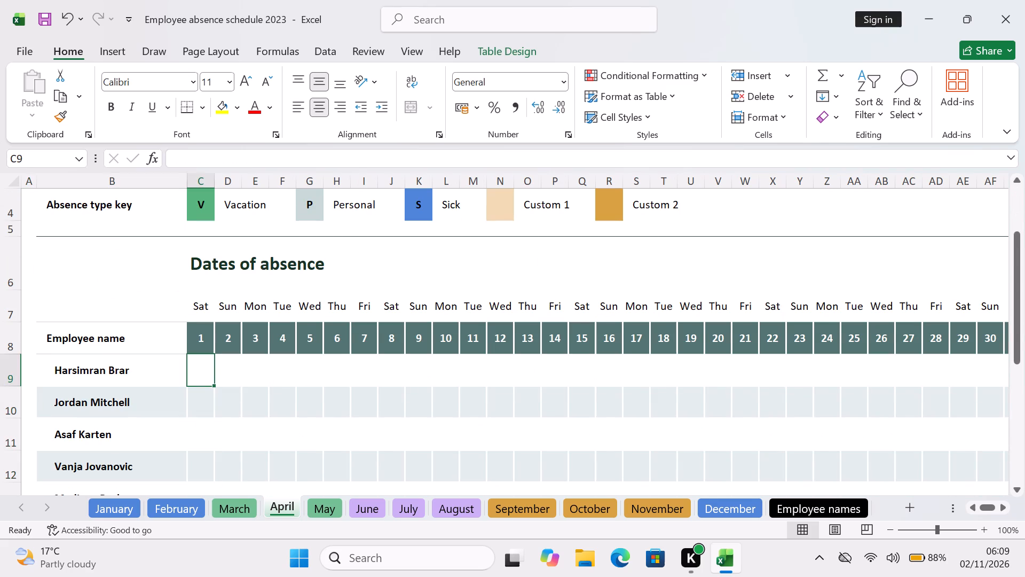
{"action": "key", "text": "v"}
{"action": "key", "text": "Right"}
{"action": "key", "text": "v"}
{"action": "key", "text": "Right"}
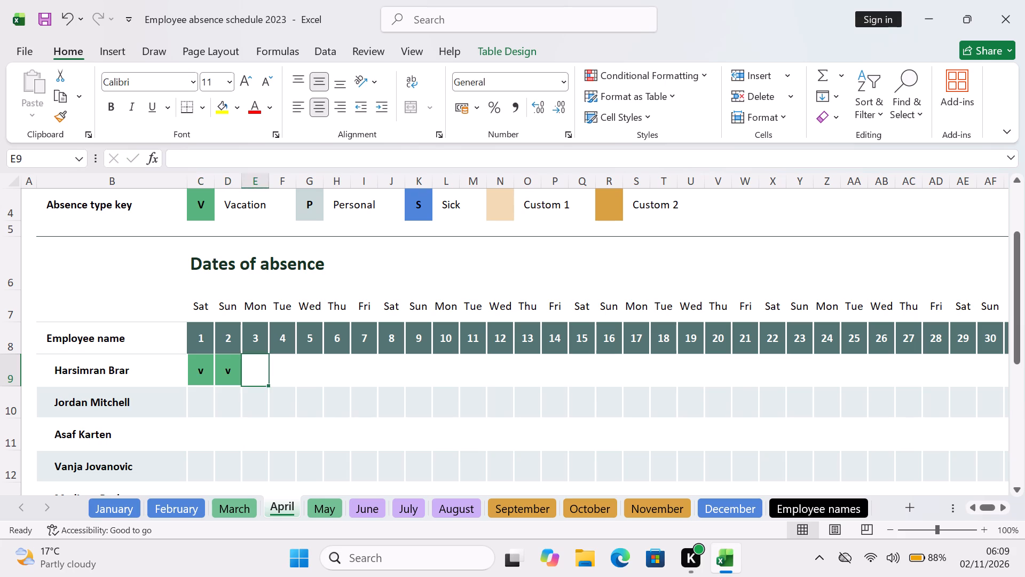
{"action": "key", "text": "Right"}
{"action": "key", "text": "Right"}
{"action": "key", "text": "Left"}
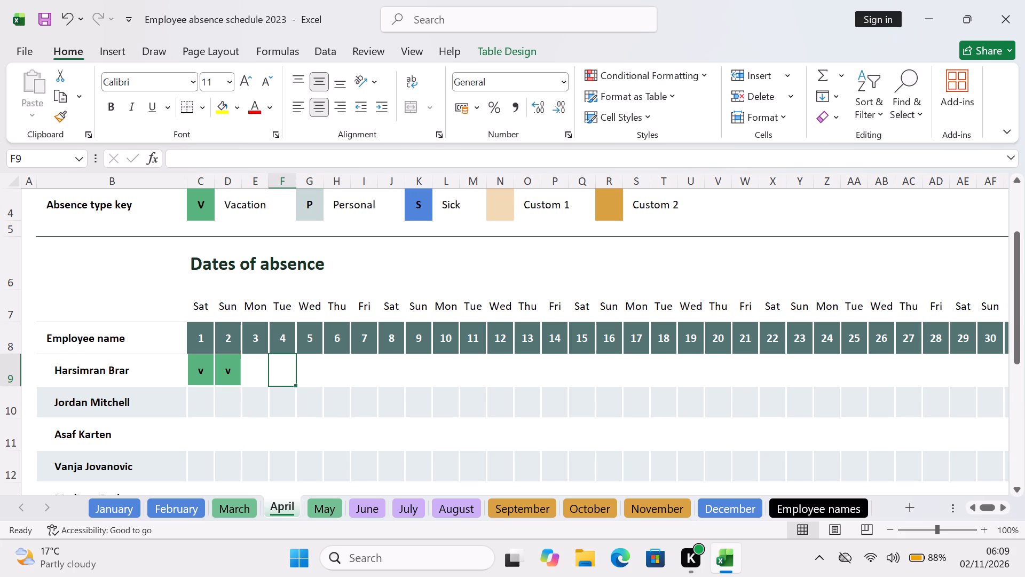
{"action": "key", "text": "p"}
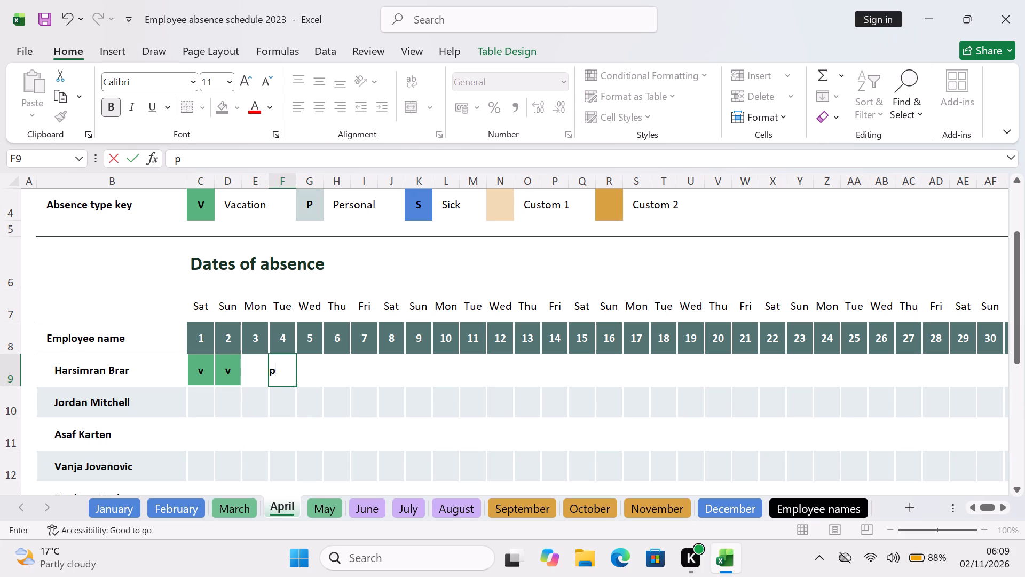
{"action": "key", "text": "Right"}
In the first employee's April row, enter v under days 8 and 9 and p under days 11 and 13.
{"action": "key", "text": "Right"}
{"action": "key", "text": "Right"}
{"action": "key", "text": "Right"}
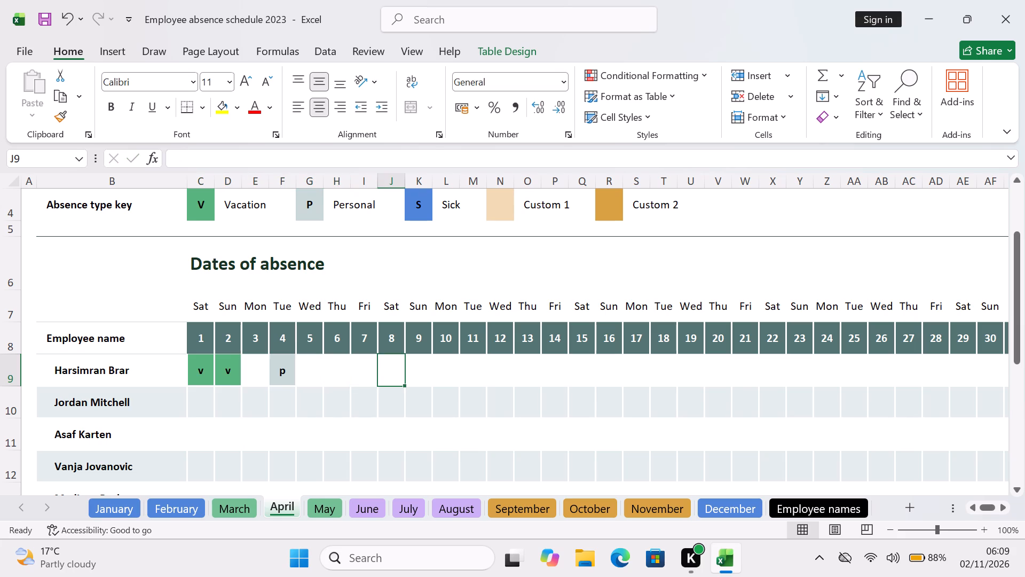
{"action": "key", "text": "v"}
{"action": "key", "text": "Right"}
{"action": "key", "text": "v"}
{"action": "key", "text": "Right"}
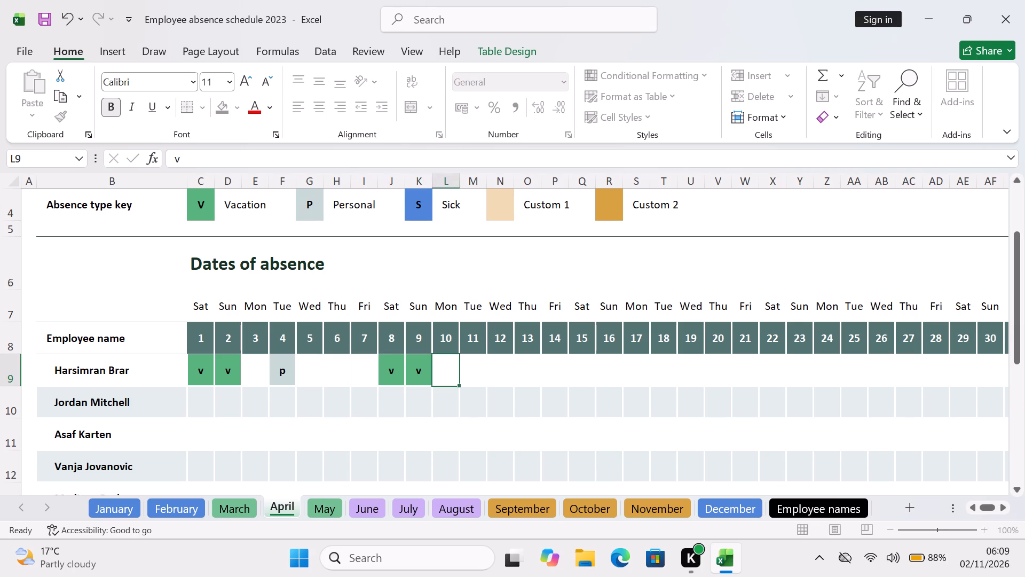
{"action": "key", "text": "Right"}
{"action": "key", "text": "p"}
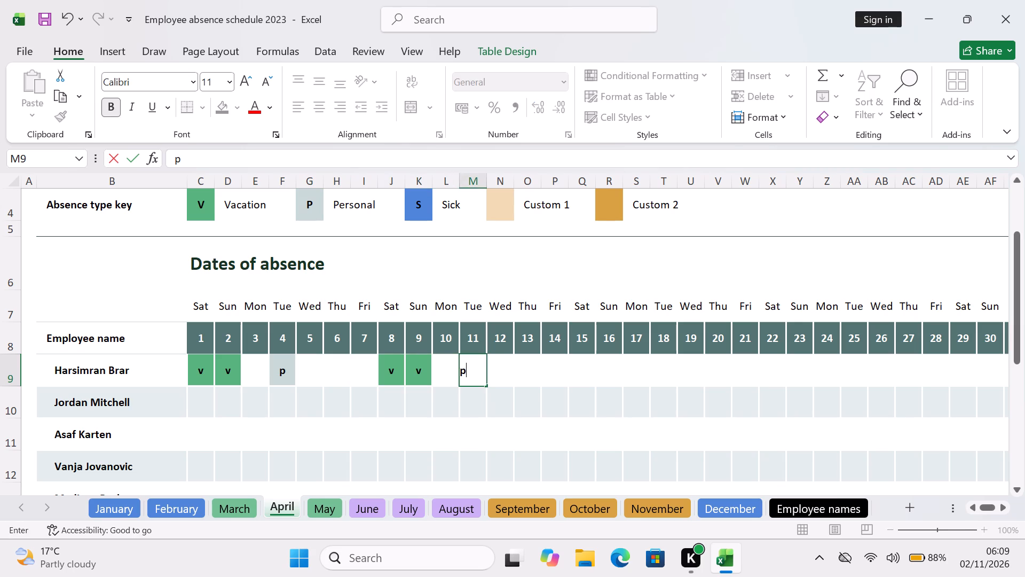
{"action": "key", "text": "Right"}
{"action": "key", "text": "Right"}
{"action": "key", "text": "p"}
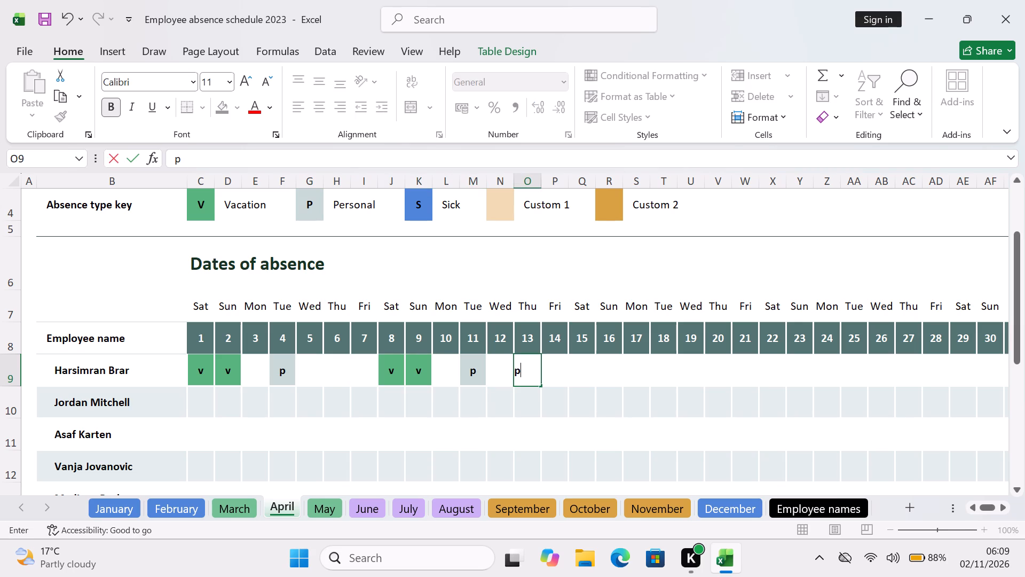
{"action": "key", "text": "Right"}
{"action": "key", "text": "Right"}
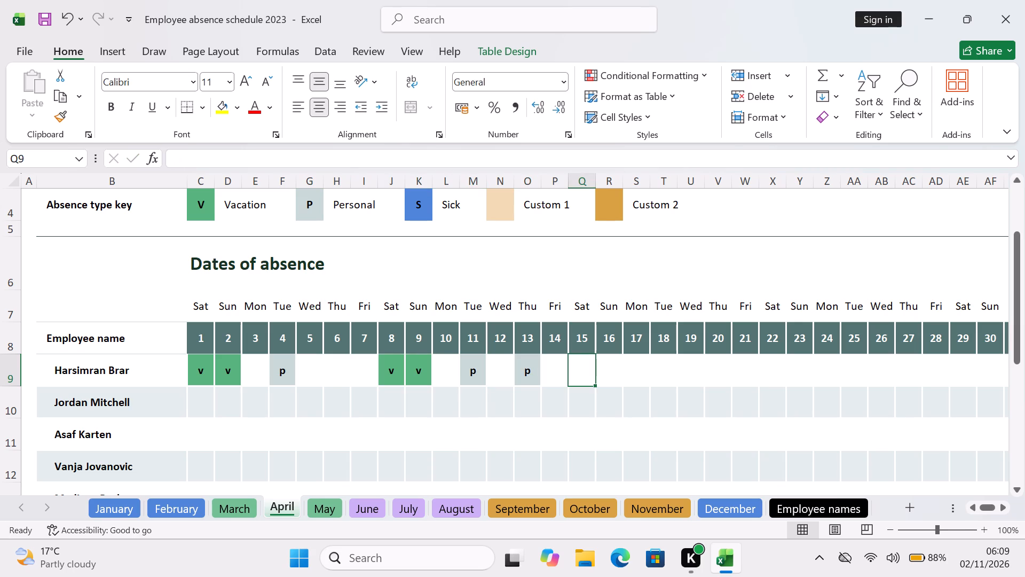
In the first employee's April row, enter v under days 15 and 16 and s under days 18 and 19.
{"action": "key", "text": "v"}
{"action": "key", "text": "Right"}
{"action": "key", "text": "v"}
{"action": "key", "text": "Right"}
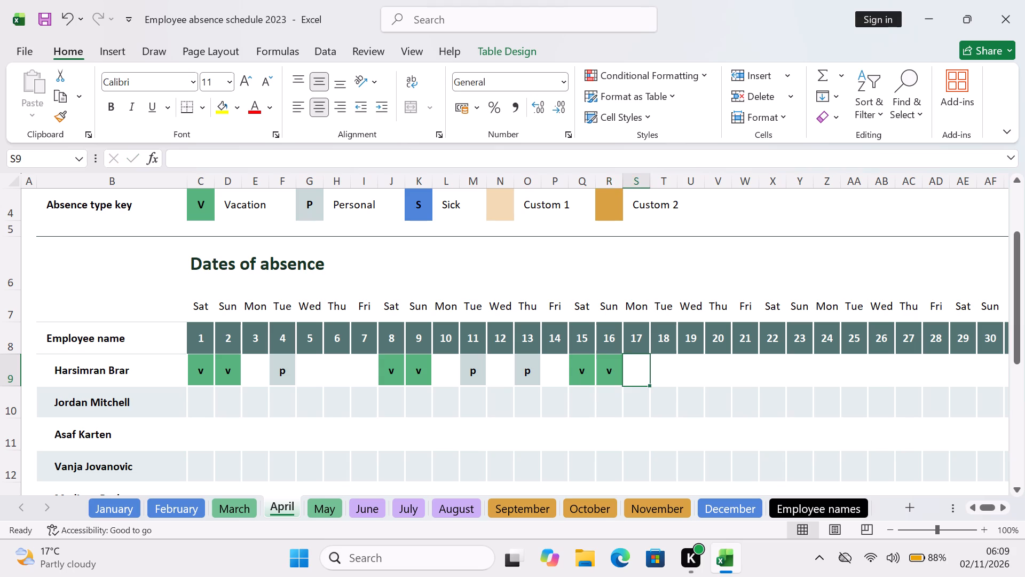
{"action": "key", "text": "Right"}
{"action": "key", "text": "Right"}
{"action": "key", "text": "Left"}
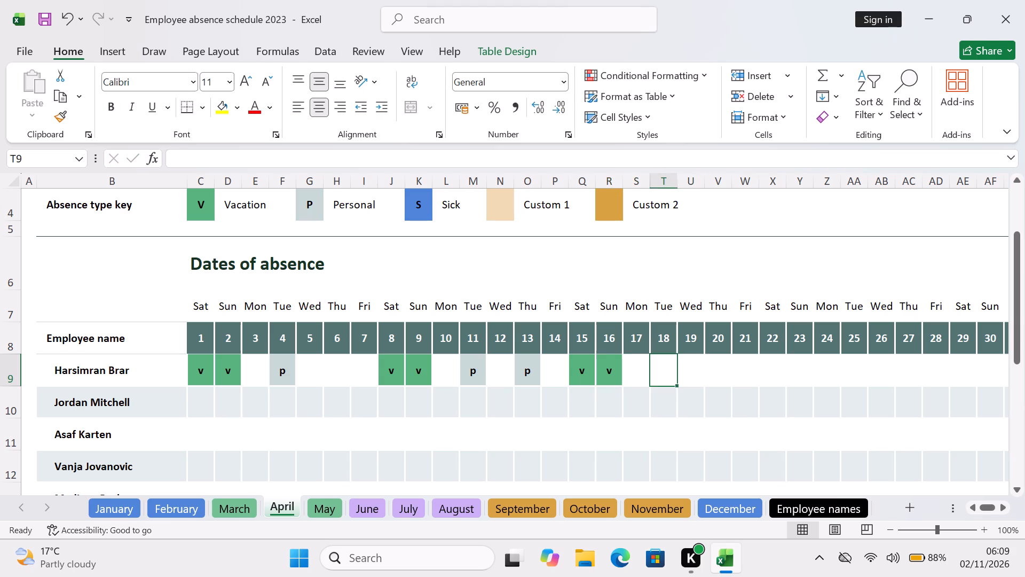
{"action": "key", "text": "Left"}
{"action": "key", "text": "Right"}
{"action": "key", "text": "s"}
{"action": "key", "text": "Right"}
{"action": "key", "text": "s"}
{"action": "key", "text": "Right"}
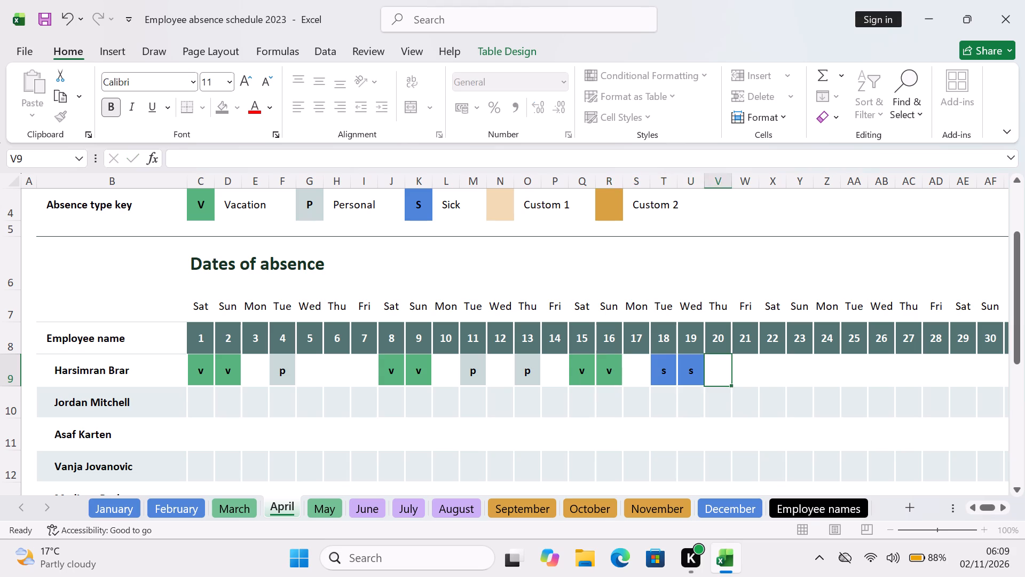
In the first employee's April row, enter v under days 22 and 23 and s under day 25.
{"action": "key", "text": "Right"}
{"action": "key", "text": "Right"}
{"action": "key", "text": "v"}
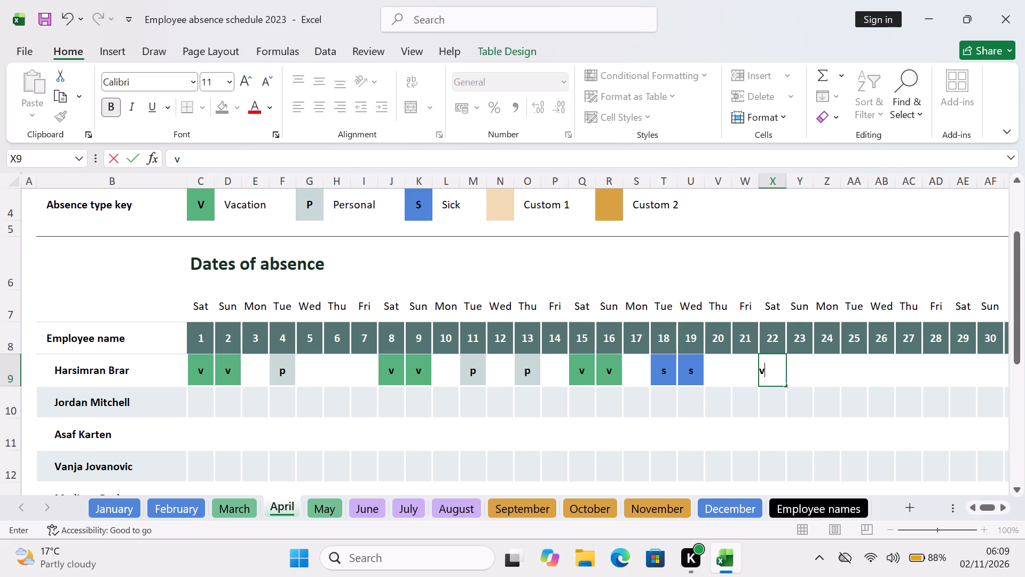
{"action": "key", "text": "Right"}
{"action": "key", "text": "v"}
{"action": "key", "text": "Right"}
{"action": "key", "text": "Right"}
{"action": "key", "text": "Right"}
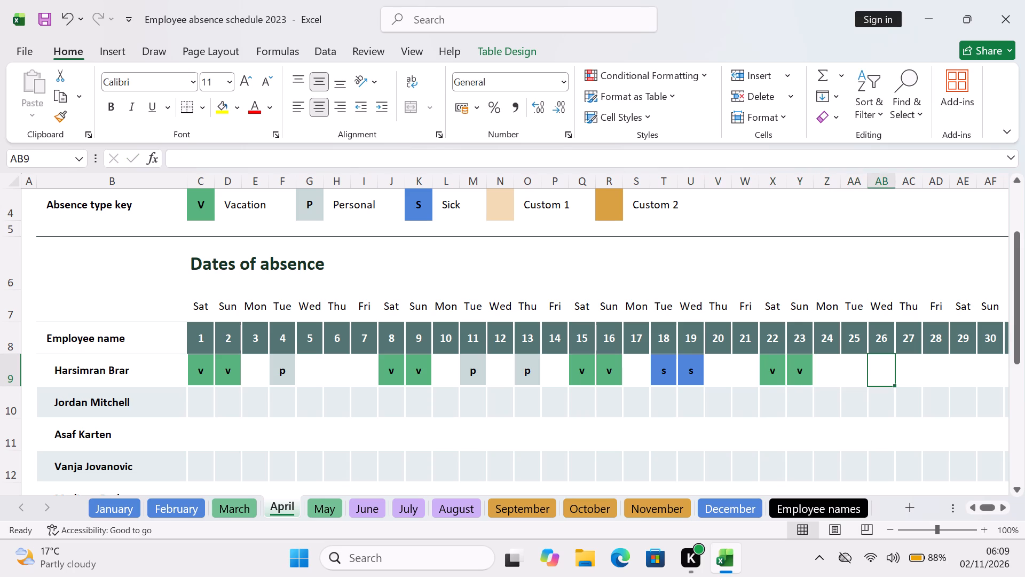
{"action": "key", "text": "Left"}
{"action": "key", "text": "s"}
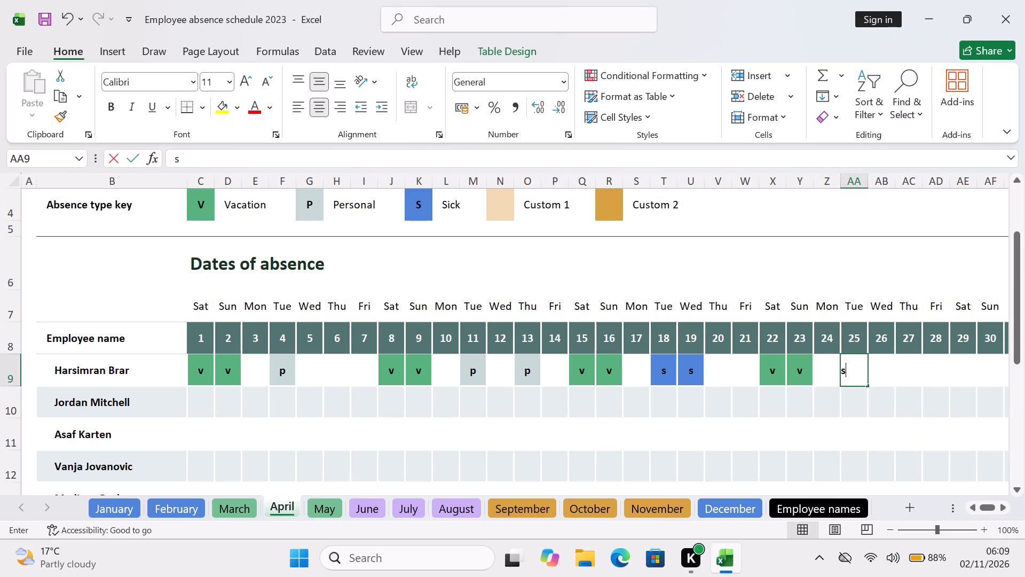
{"action": "key", "text": "Right"}
In the first employee's April row, enter v under days 28, 29 and 30.
{"action": "key", "text": "Right"}
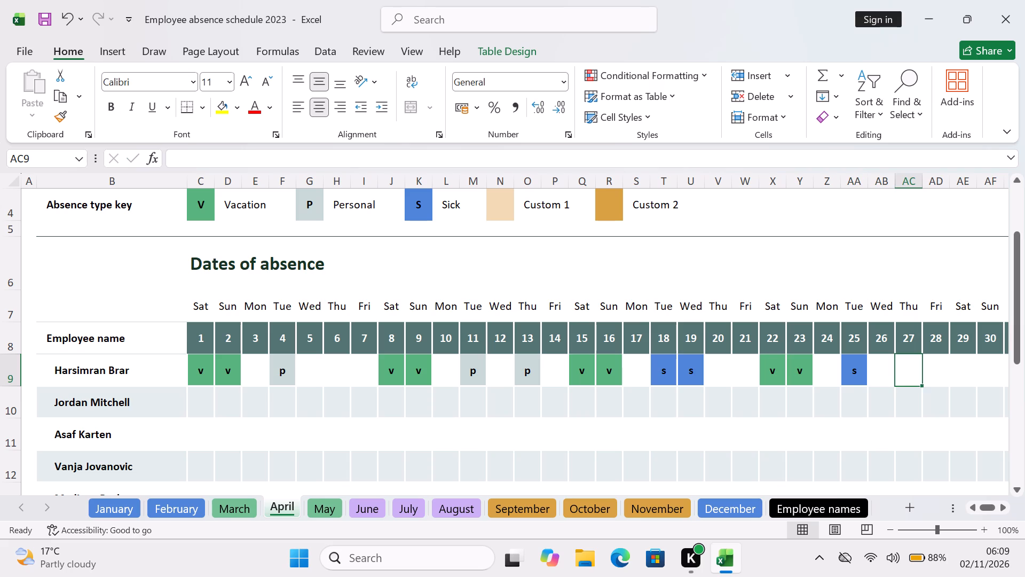
{"action": "key", "text": "Right"}
{"action": "key", "text": "v"}
{"action": "key", "text": "Right"}
{"action": "key", "text": "v"}
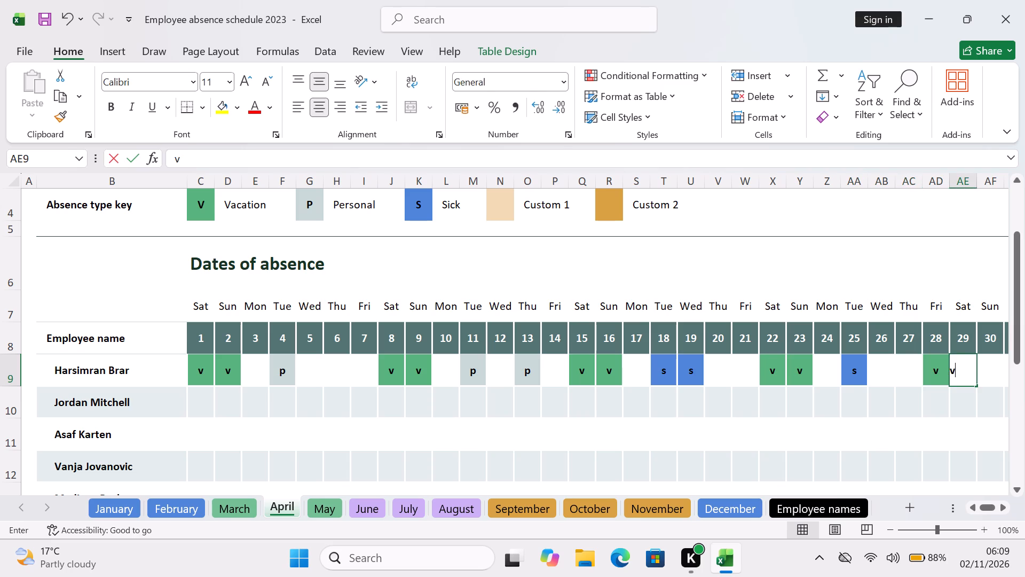
{"action": "key", "text": "Right"}
{"action": "key", "text": "v"}
{"action": "key", "text": "Right"}
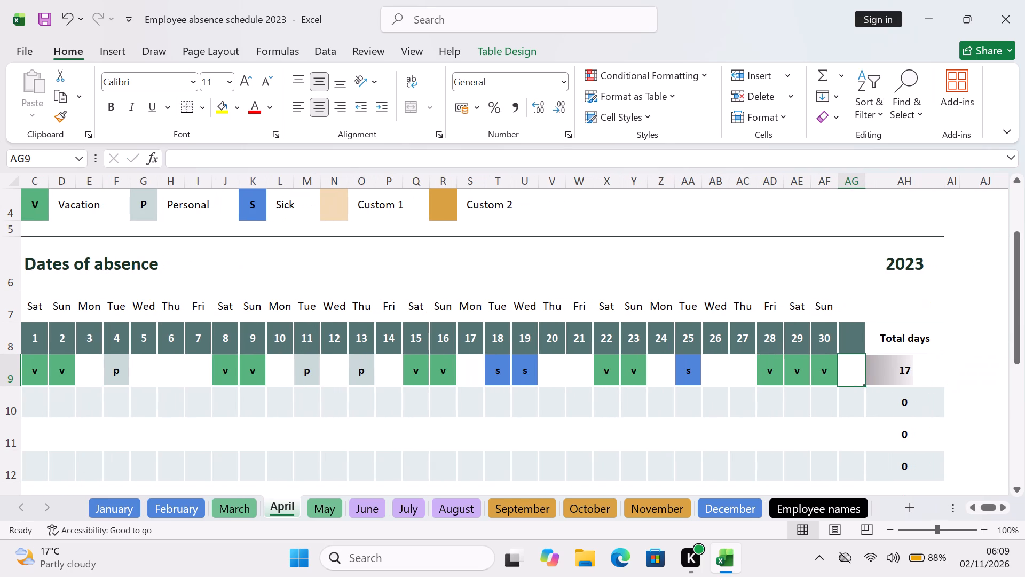
Go back along the first employee's April row and add p under day 7.
{"action": "key", "text": "Left"}
{"action": "key", "text": "Left"}
{"action": "key", "text": "Left"}
{"action": "key", "text": "Left"}
{"action": "key", "text": "Left"}
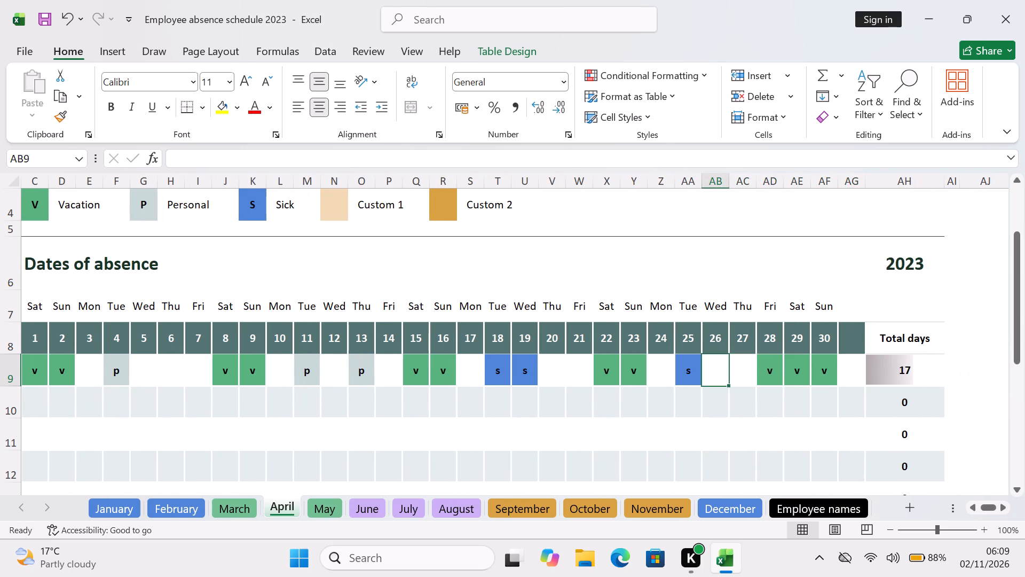
{"action": "key", "text": "Left"}
{"action": "key", "text": "Left"}
{"action": "key", "text": "Left"}
{"action": "key", "text": "Left"}
{"action": "key", "text": "Left"}
{"action": "key", "text": "Left"}
{"action": "key", "text": "Left"}
{"action": "key", "text": "Left"}
{"action": "key", "text": "Left"}
{"action": "key", "text": "Left"}
{"action": "key", "text": "Left"}
{"action": "key", "text": "Left"}
{"action": "key", "text": "Left"}
{"action": "key", "text": "Left"}
{"action": "key", "text": "Left"}
{"action": "key", "text": "Left"}
{"action": "key", "text": "Left"}
{"action": "key", "text": "Left"}
{"action": "key", "text": "Left"}
{"action": "key", "text": "Left"}
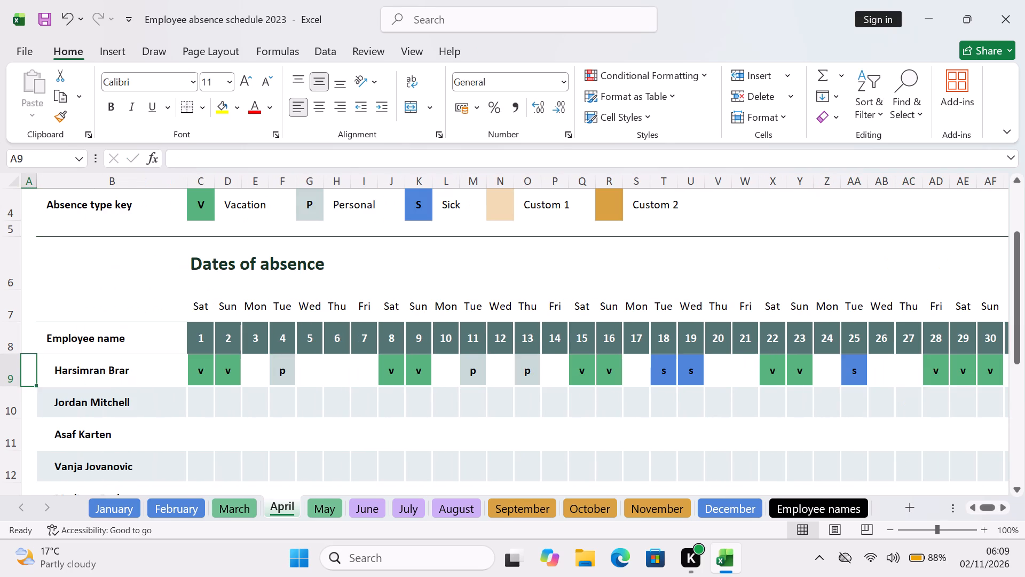
{"action": "key", "text": "Right"}
{"action": "key", "text": "Right"}
{"action": "key", "text": "Right"}
{"action": "key", "text": "Right"}
{"action": "key", "text": "Right"}
{"action": "key", "text": "Right"}
{"action": "key", "text": "Right"}
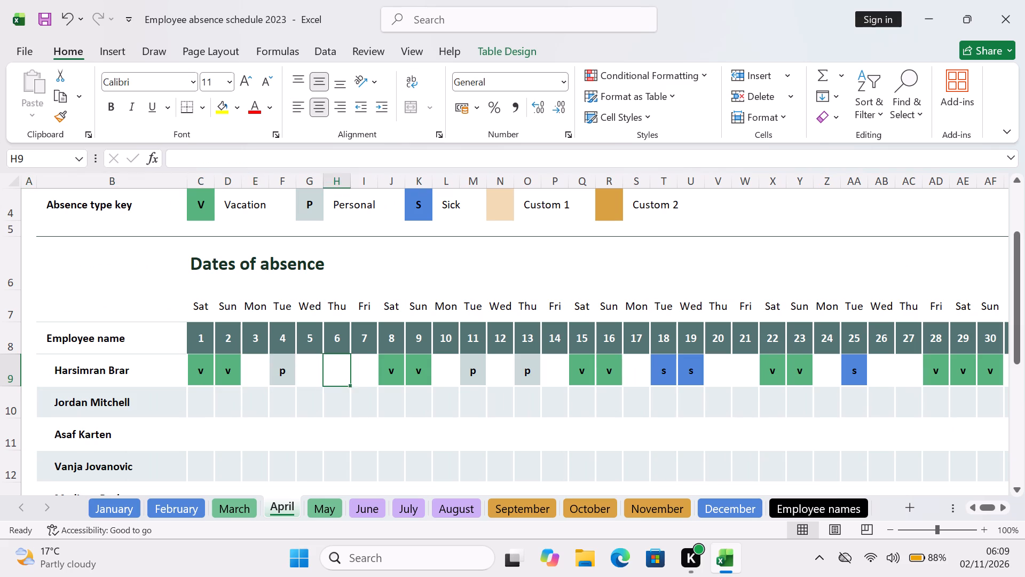
{"action": "key", "text": "Right"}
{"action": "key", "text": "p"}
{"action": "key", "text": "Down"}
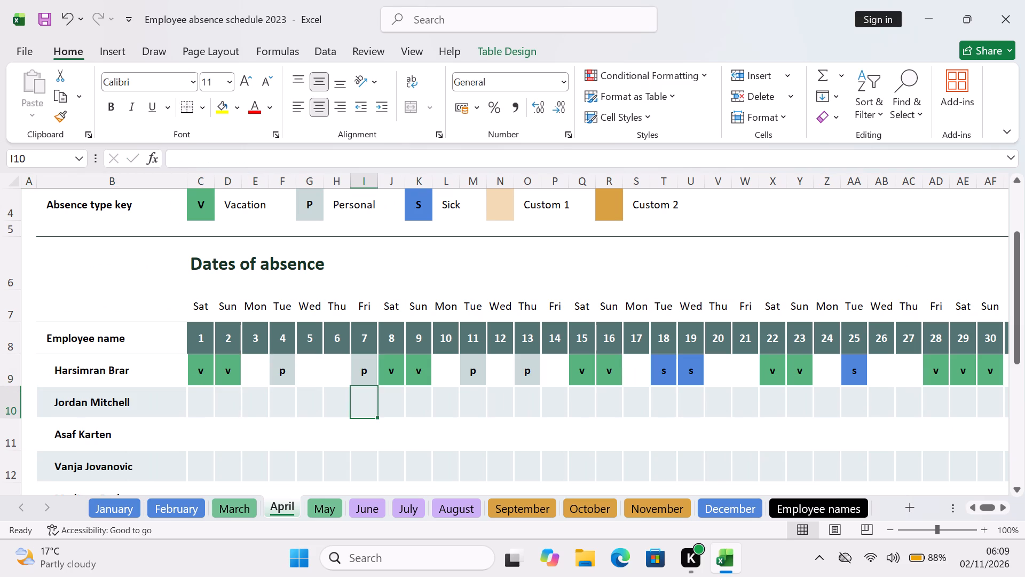
In the second employee's April row, enter v under days 1 and 2 and p under day 5.
{"action": "key", "text": "Left"}
{"action": "key", "text": "Left"}
{"action": "key", "text": "Left"}
{"action": "key", "text": "Left"}
{"action": "key", "text": "Left"}
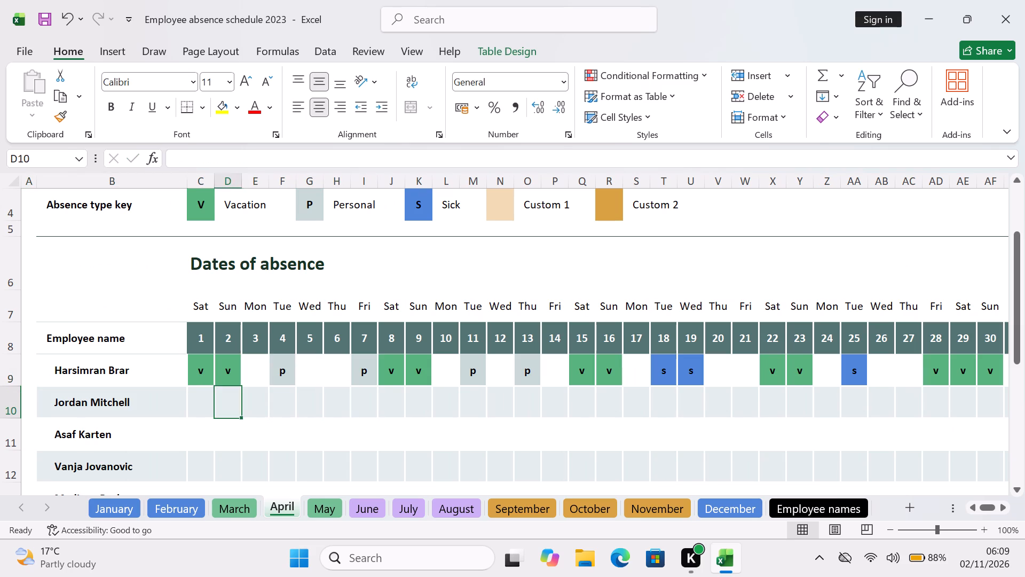
{"action": "key", "text": "Left"}
{"action": "key", "text": "v"}
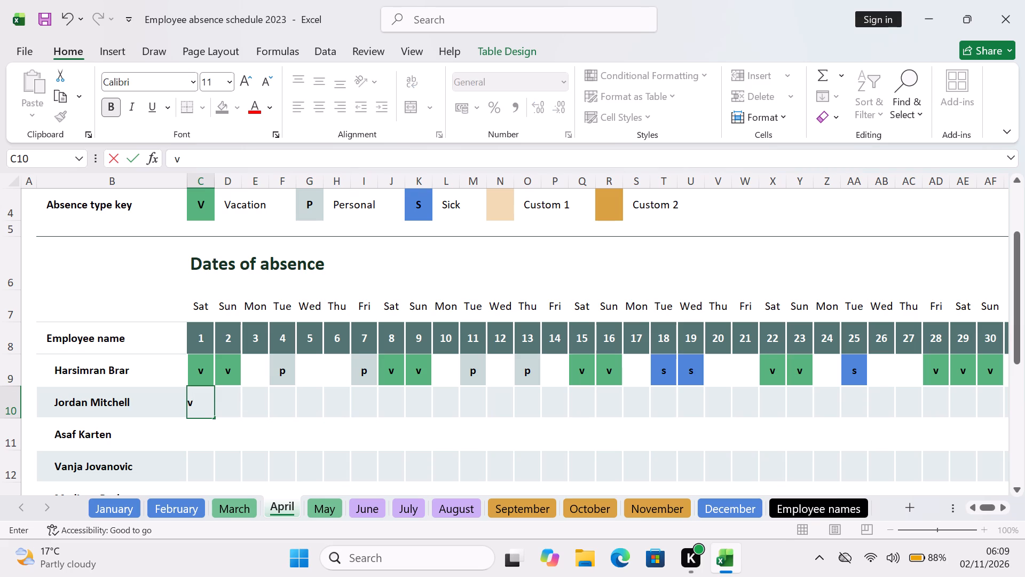
{"action": "key", "text": "Right"}
{"action": "key", "text": "v"}
{"action": "key", "text": "Right"}
{"action": "key", "text": "Right"}
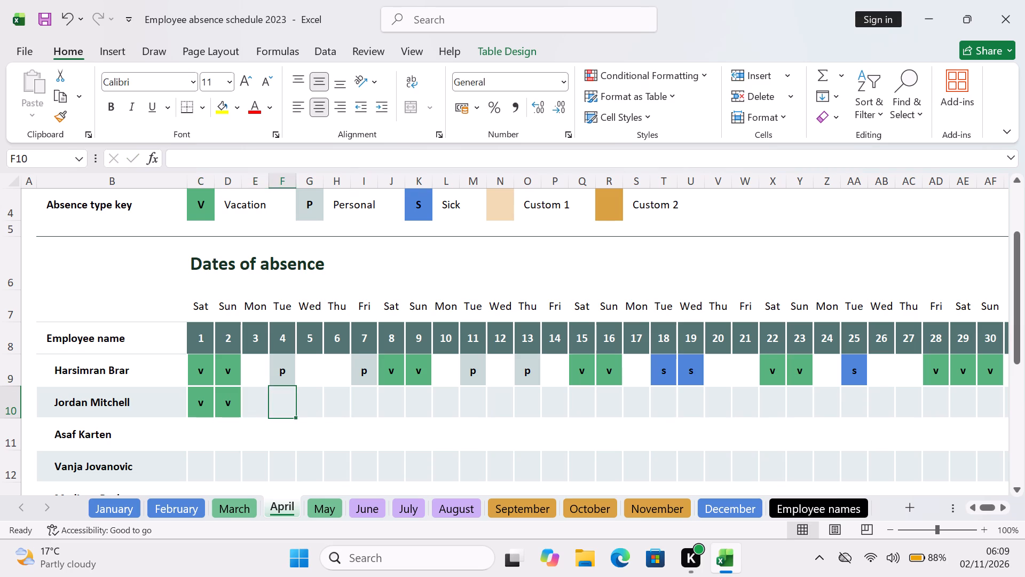
{"action": "key", "text": "Right"}
{"action": "key", "text": "p"}
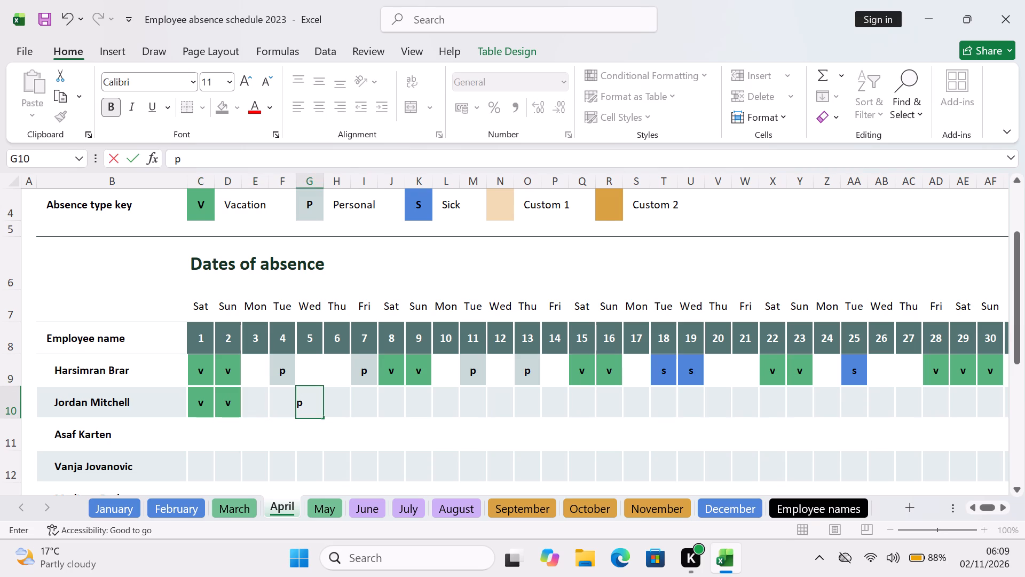
In the second employee's April row, enter v under days 8 and 9 and p under day 14.
{"action": "key", "text": "Right"}
{"action": "key", "text": "Right"}
{"action": "key", "text": "Right"}
{"action": "key", "text": "v"}
{"action": "key", "text": "Right"}
{"action": "key", "text": "v"}
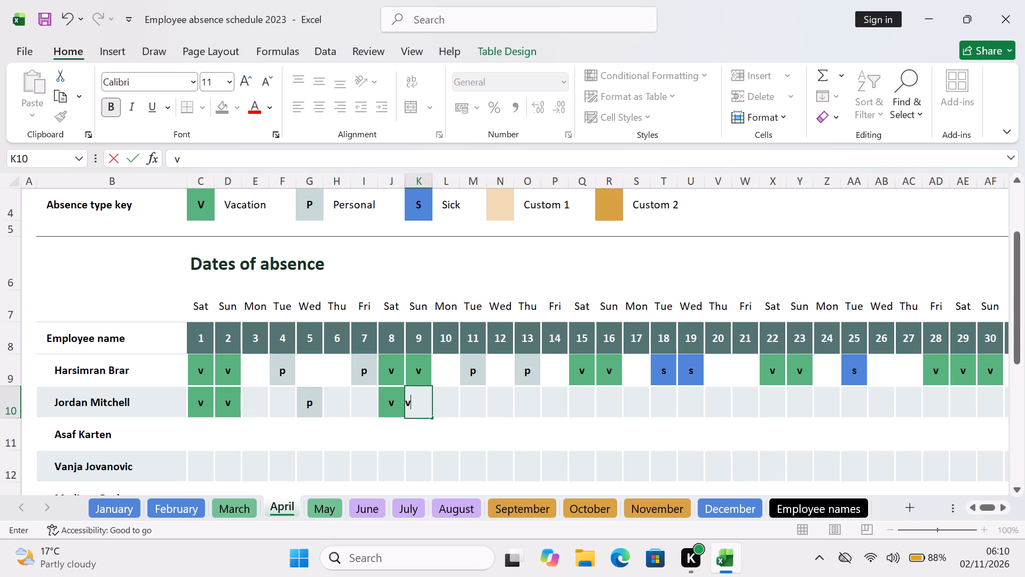
{"action": "key", "text": "Right"}
{"action": "key", "text": "Right"}
{"action": "key", "text": "Right"}
{"action": "key", "text": "Right"}
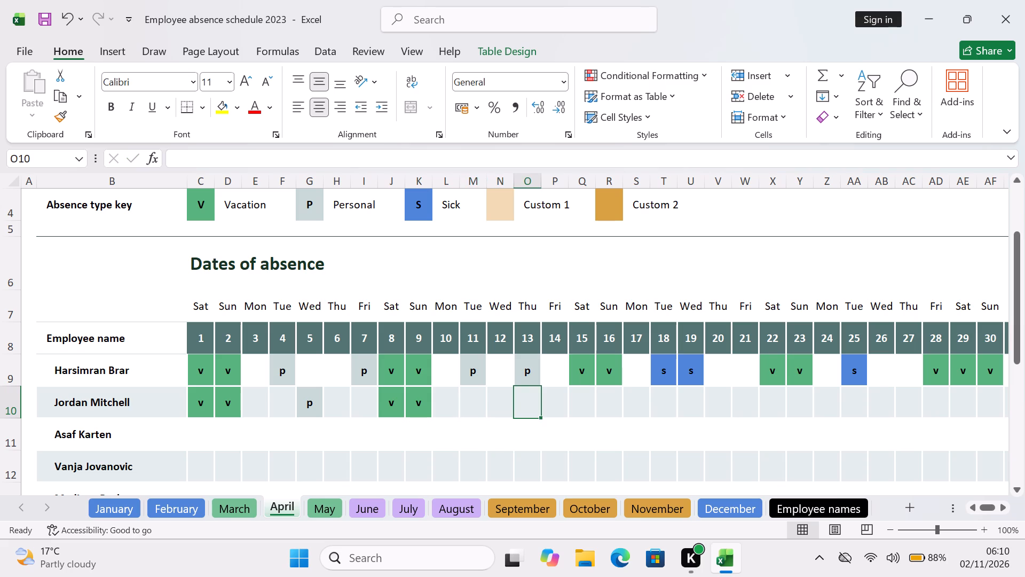
{"action": "key", "text": "Left"}
{"action": "key", "text": "Right"}
{"action": "key", "text": "Right"}
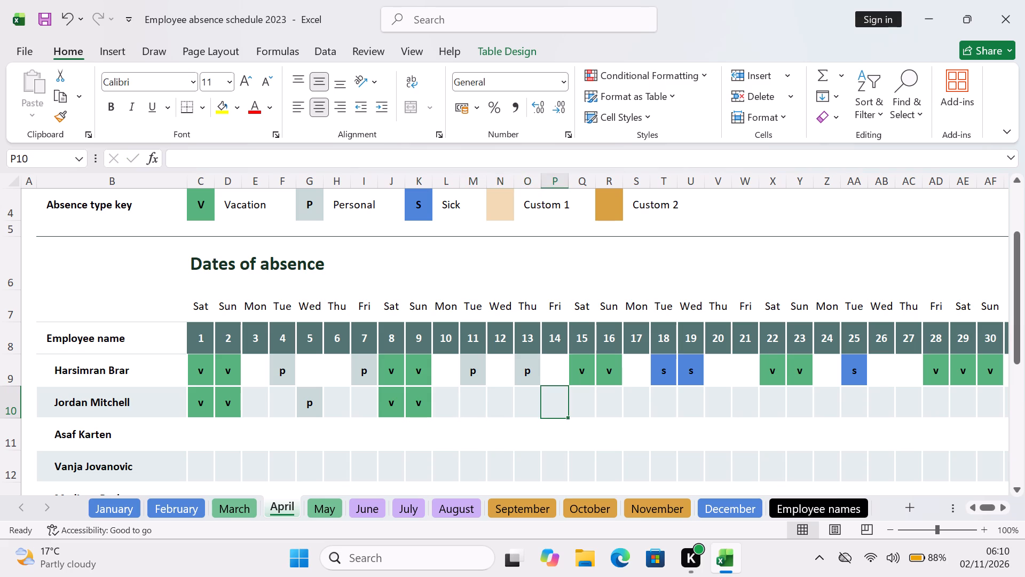
{"action": "key", "text": "p"}
{"action": "key", "text": "Right"}
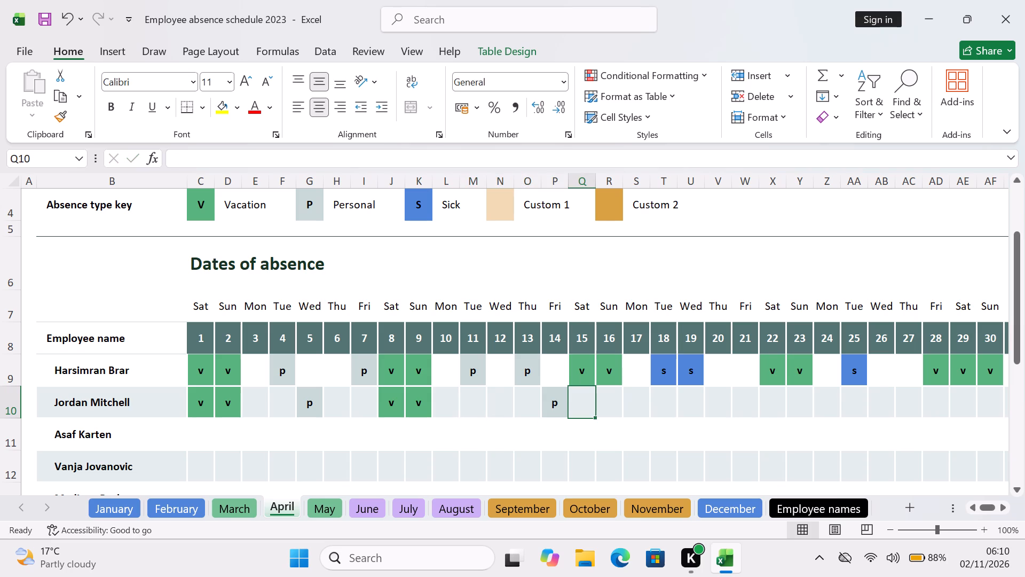
In the second employee's April row, enter v under days 15 and 16 and p under day 20.
{"action": "key", "text": "v"}
{"action": "key", "text": "Right"}
{"action": "key", "text": "v"}
{"action": "key", "text": "Right"}
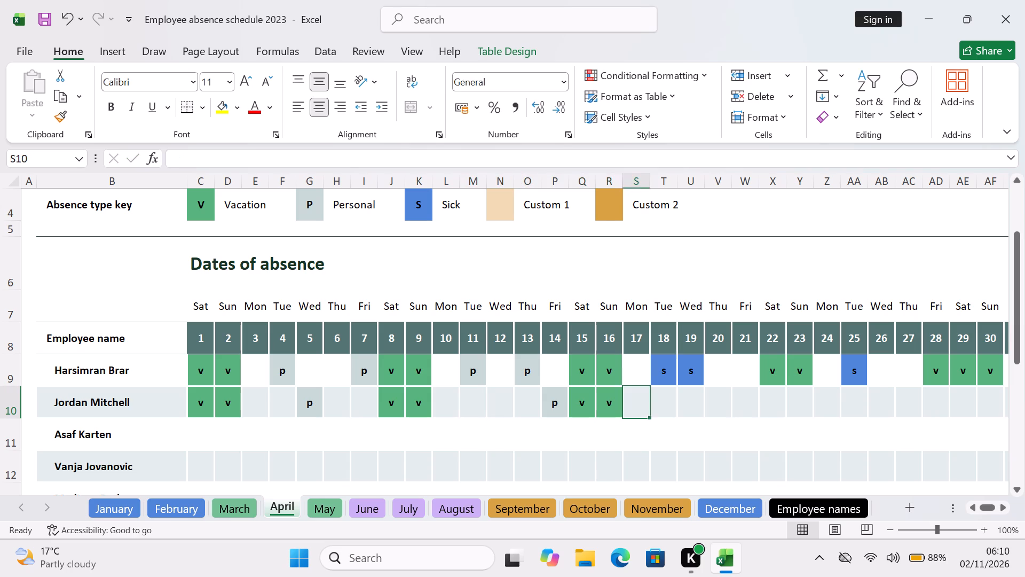
{"action": "key", "text": "Right"}
{"action": "key", "text": "Right"}
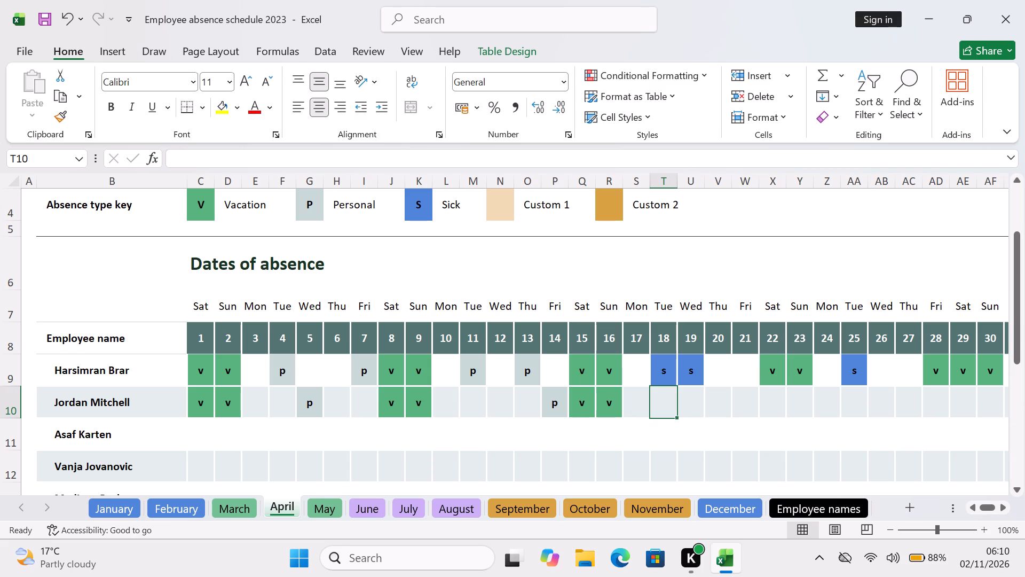
{"action": "key", "text": "Right"}
{"action": "key", "text": "p"}
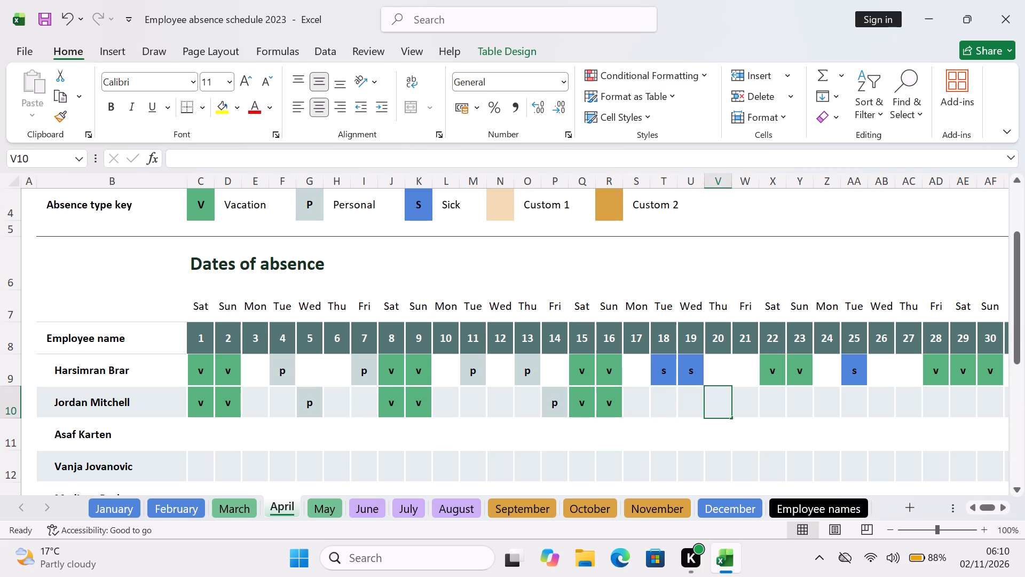
In the second employee's April row, enter v under days 22 and 23.
{"action": "key", "text": "Right"}
{"action": "key", "text": "Right"}
{"action": "key", "text": "v"}
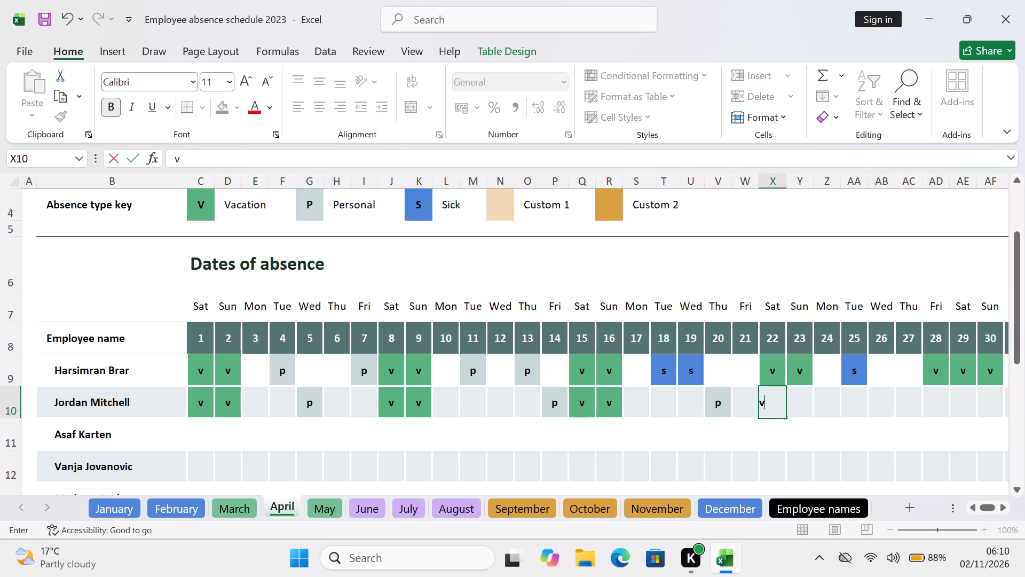
{"action": "key", "text": "Right"}
{"action": "key", "text": "v"}
{"action": "key", "text": "Right"}
In the second employee's April row, enter p under days 26 and 27.
{"action": "key", "text": "Right"}
{"action": "key", "text": "Right"}
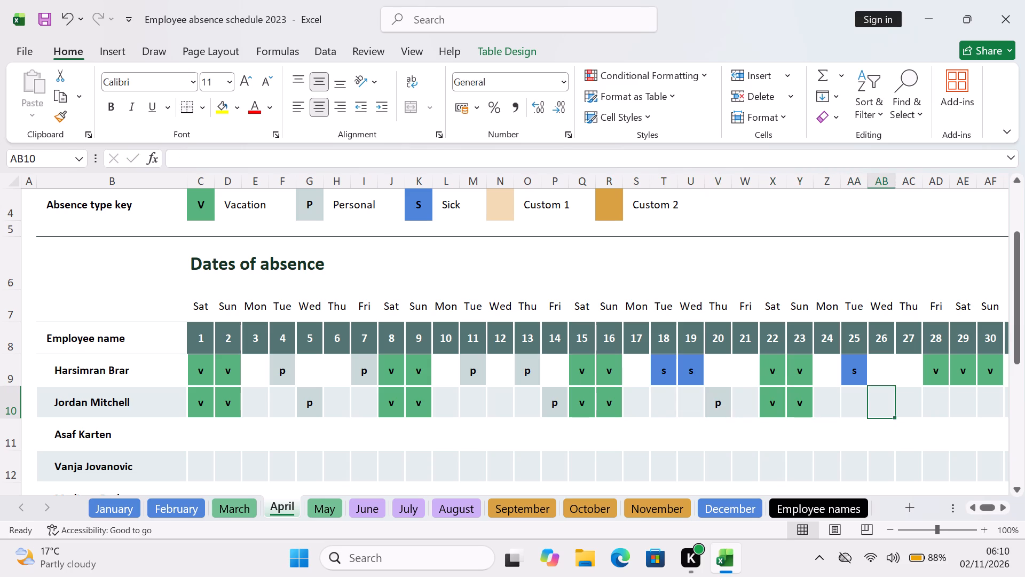
{"action": "key", "text": "Right"}
{"action": "key", "text": "Left"}
{"action": "key", "text": "Left"}
{"action": "key", "text": "Left"}
{"action": "key", "text": "Right"}
{"action": "key", "text": "Right"}
{"action": "key", "text": "Right"}
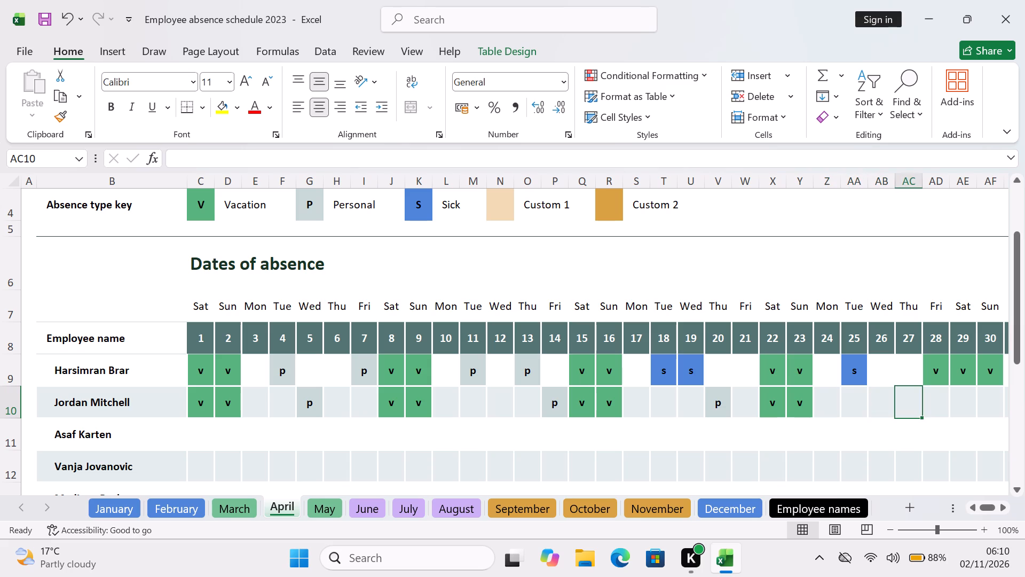
{"action": "key", "text": "p"}
{"action": "key", "text": "Left"}
{"action": "key", "text": "p"}
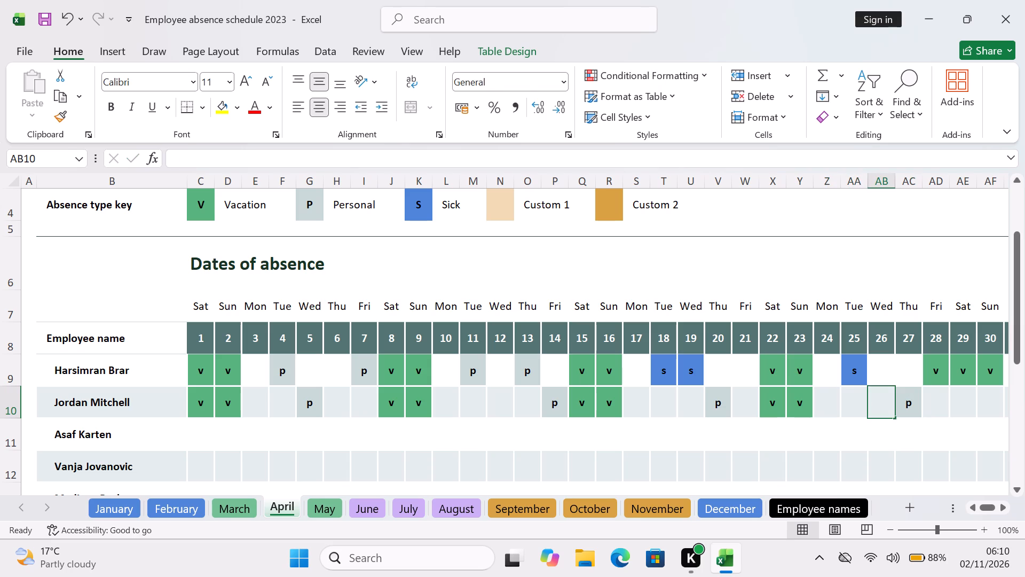
In the second employee's April row, enter v under days 29 and 30.
{"action": "key", "text": "Right"}
{"action": "key", "text": "Right"}
{"action": "key", "text": "Right"}
{"action": "key", "text": "Right"}
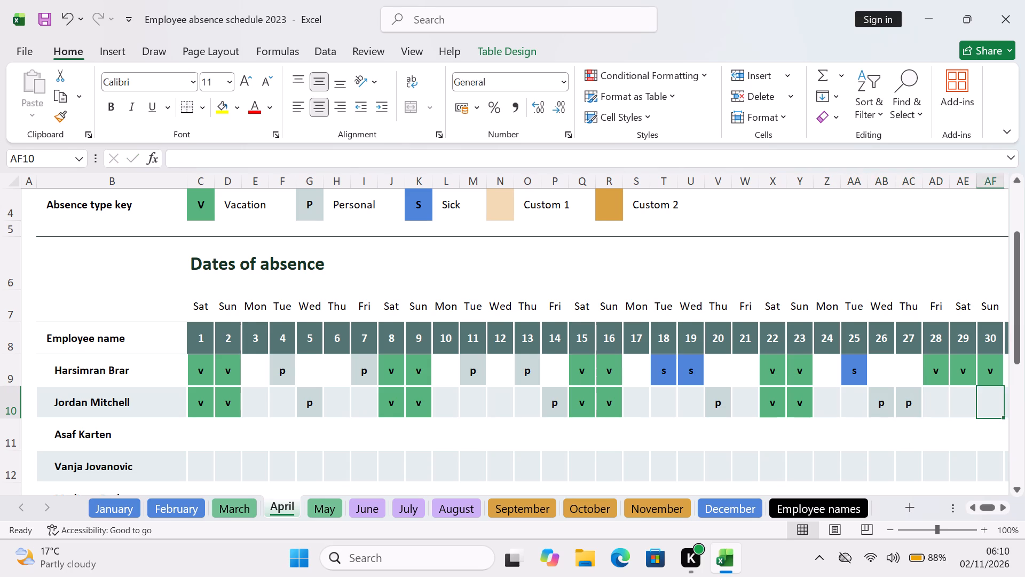
{"action": "key", "text": "Right"}
{"action": "key", "text": "Left"}
{"action": "key", "text": "Left"}
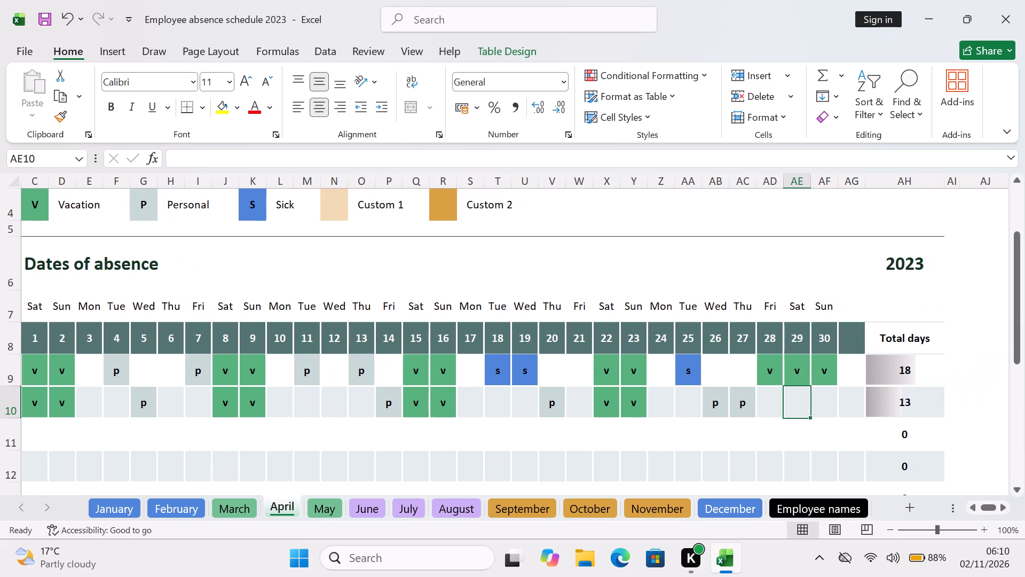
{"action": "key", "text": "v"}
{"action": "key", "text": "Right"}
{"action": "key", "text": "v"}
{"action": "key", "text": "Right"}
In the third employee's April row, enter v under days 1 and 2.
{"action": "key", "text": "Down"}
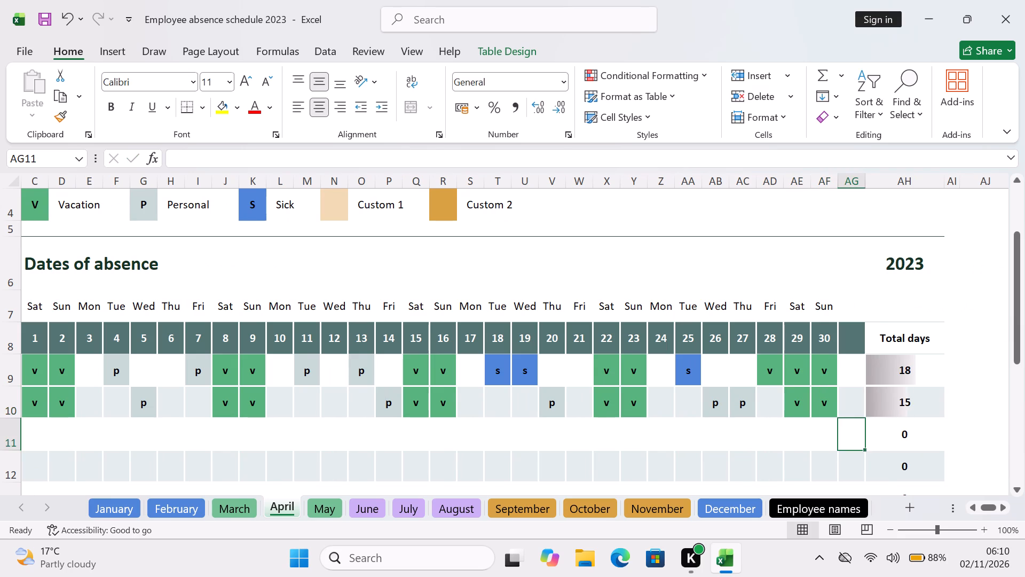
{"action": "key", "text": "Left"}
{"action": "key", "text": "Left"}
{"action": "key", "text": "Left"}
{"action": "key", "text": "Left"}
{"action": "key", "text": "Left"}
{"action": "key", "text": "Left"}
{"action": "key", "text": "Left"}
{"action": "key", "text": "Left"}
{"action": "key", "text": "Left"}
{"action": "key", "text": "Left"}
{"action": "key", "text": "Left"}
{"action": "key", "text": "Left"}
{"action": "key", "text": "Left"}
{"action": "key", "text": "Left"}
{"action": "key", "text": "Left"}
{"action": "key", "text": "Left"}
{"action": "key", "text": "Left"}
{"action": "key", "text": "Left"}
{"action": "key", "text": "Left"}
{"action": "key", "text": "Left"}
{"action": "key", "text": "Left"}
{"action": "key", "text": "Left"}
{"action": "key", "text": "Left"}
{"action": "key", "text": "Left"}
{"action": "key", "text": "Left"}
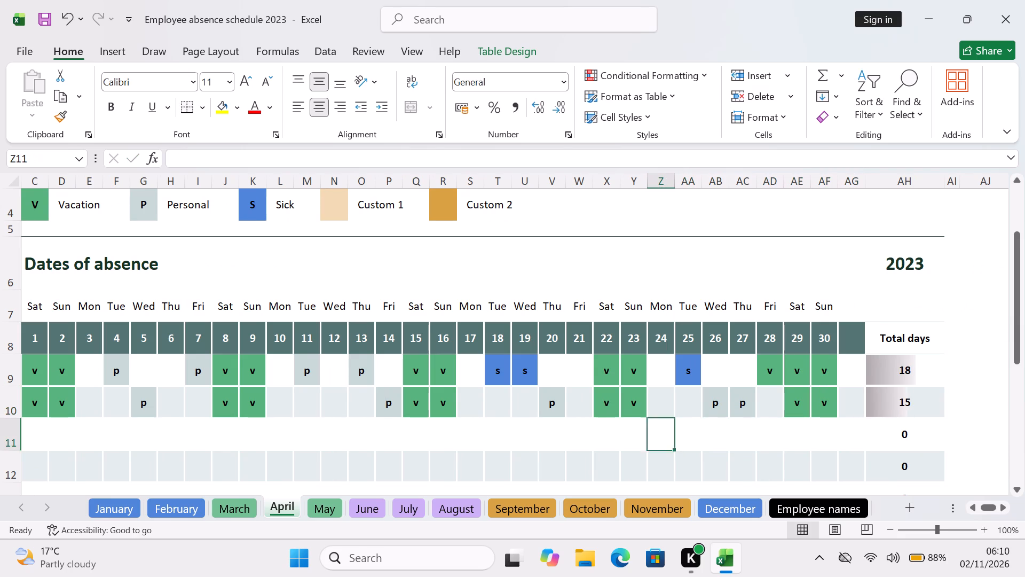
{"action": "key", "text": "Left"}
{"action": "key", "text": "Right"}
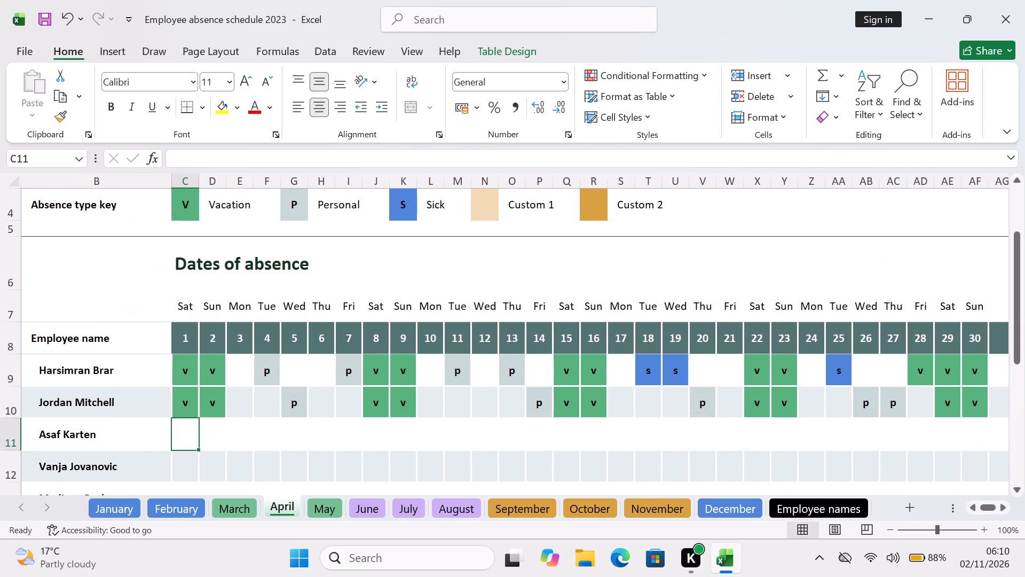
{"action": "key", "text": "v"}
{"action": "key", "text": "Right"}
{"action": "key", "text": "v"}
{"action": "key", "text": "Right"}
In the third employee's April row, enter p under days 3 and 7.
{"action": "key", "text": "Right"}
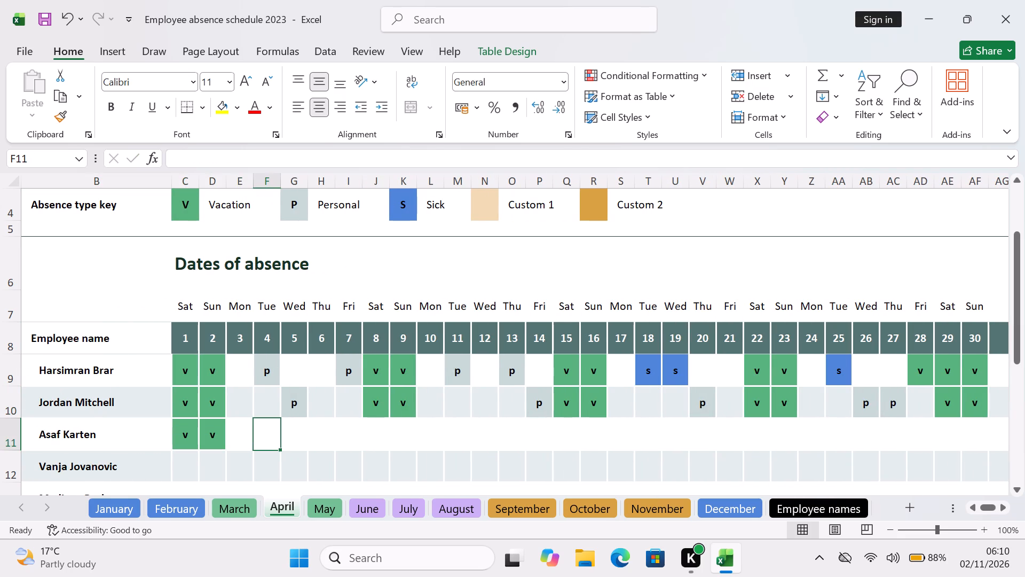
{"action": "key", "text": "Left"}
{"action": "key", "text": "p"}
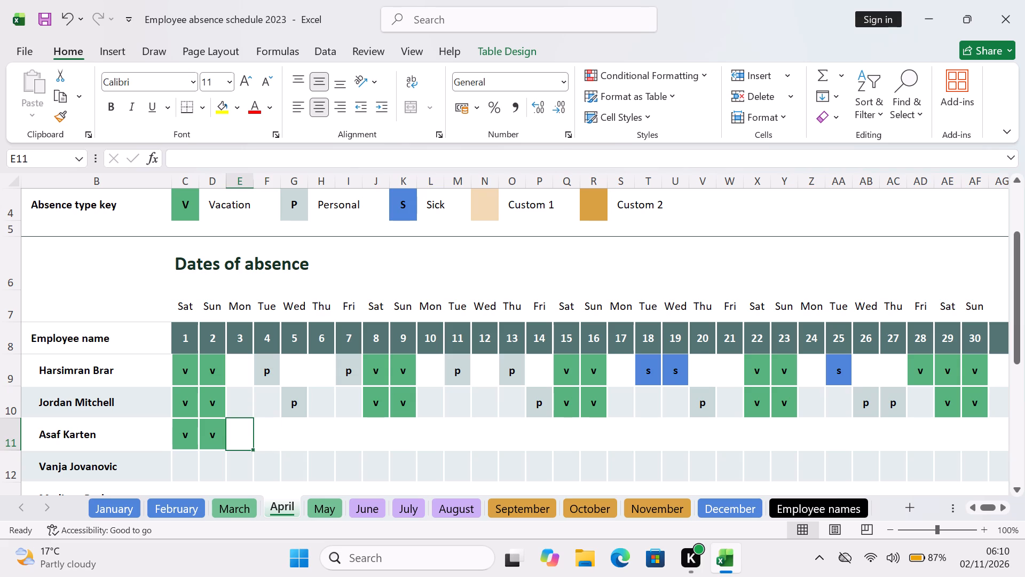
{"action": "key", "text": "Right"}
{"action": "key", "text": "Right"}
{"action": "key", "text": "Right"}
{"action": "key", "text": "Right"}
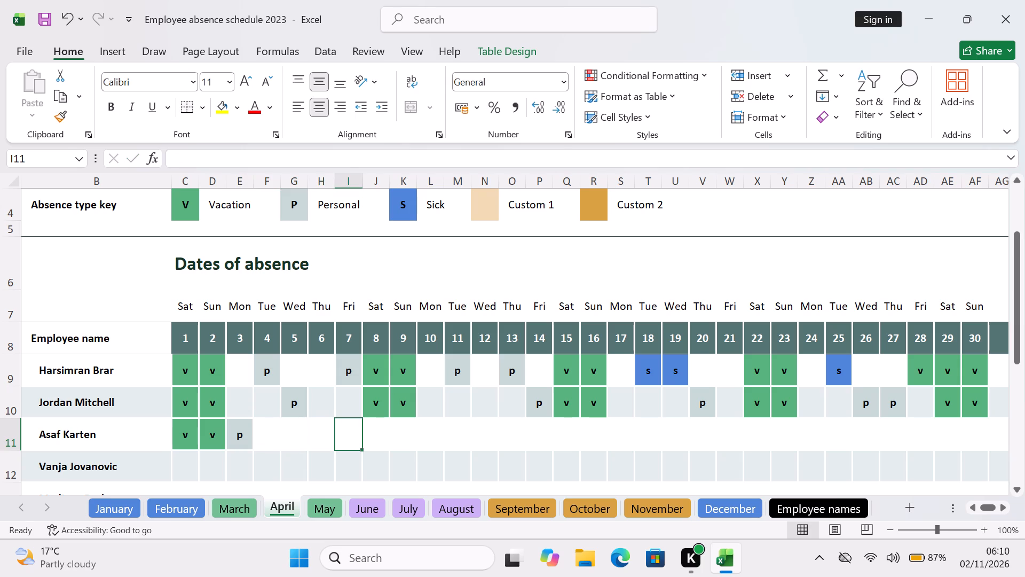
{"action": "key", "text": "p"}
{"action": "key", "text": "Right"}
In the third employee's April row, enter v under days 8 and 9.
{"action": "key", "text": "Right"}
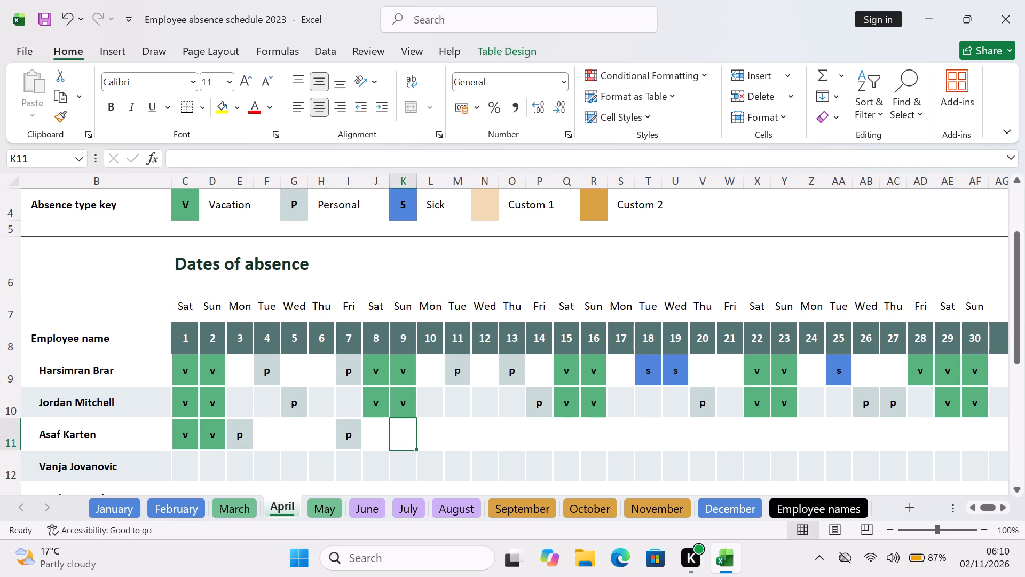
{"action": "key", "text": "v"}
{"action": "key", "text": "Left"}
{"action": "key", "text": "v"}
{"action": "key", "text": "Right"}
In the third employee's April row, enter p under days 10 and 12.
{"action": "key", "text": "Right"}
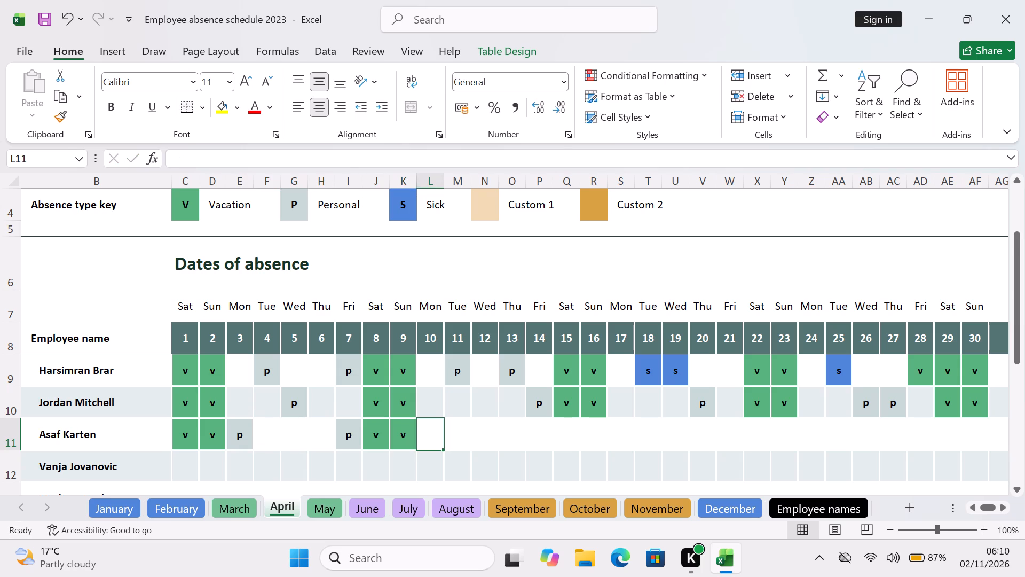
{"action": "key", "text": "Right"}
{"action": "key", "text": "Left"}
{"action": "key", "text": "p"}
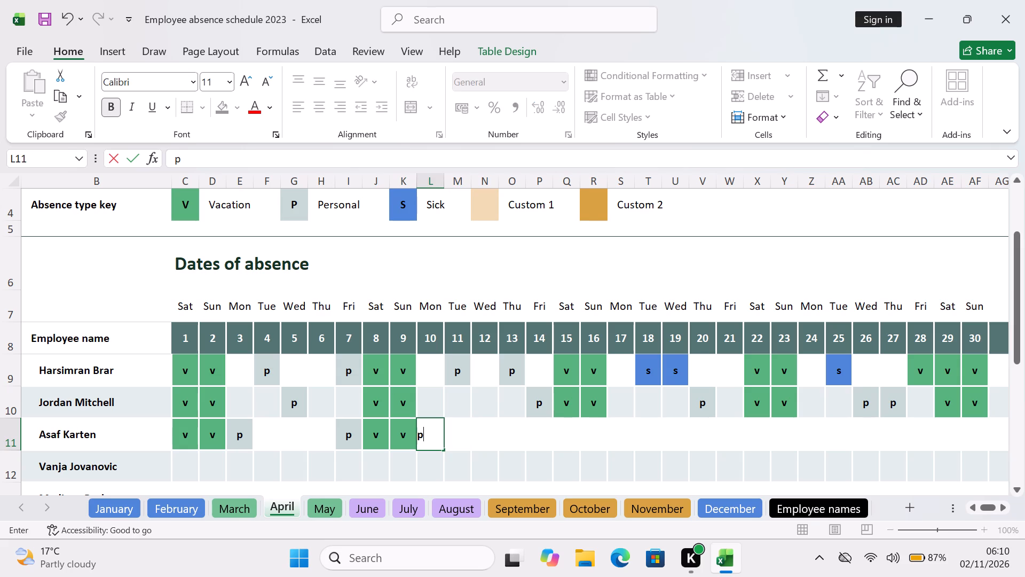
{"action": "key", "text": "Right"}
{"action": "key", "text": "Right"}
{"action": "key", "text": "Right"}
{"action": "key", "text": "Left"}
{"action": "key", "text": "Left"}
{"action": "key", "text": "Left"}
{"action": "key", "text": "Right"}
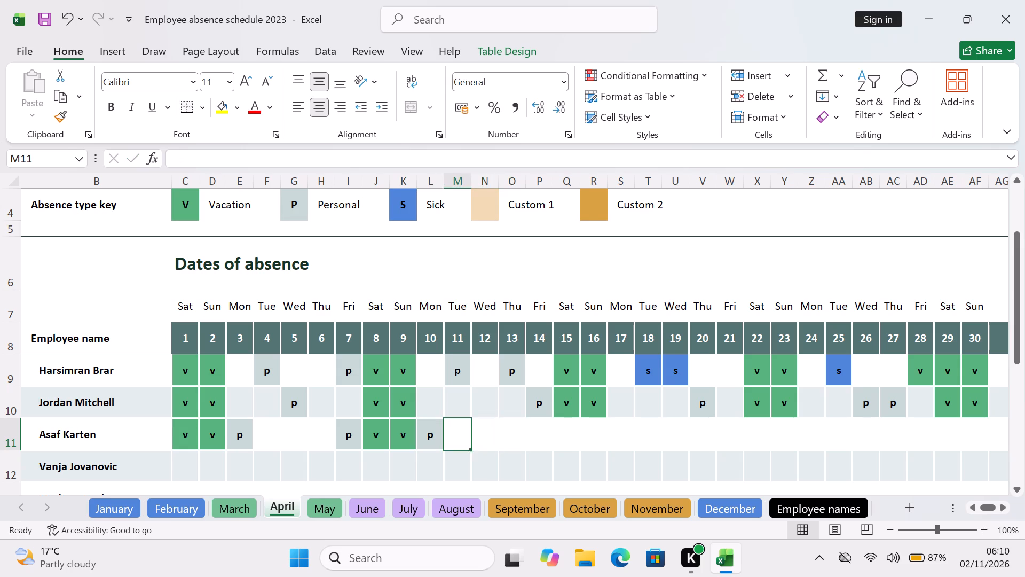
{"action": "key", "text": "Right"}
{"action": "key", "text": "Right"}
{"action": "key", "text": "Right"}
{"action": "key", "text": "Left"}
{"action": "key", "text": "Left"}
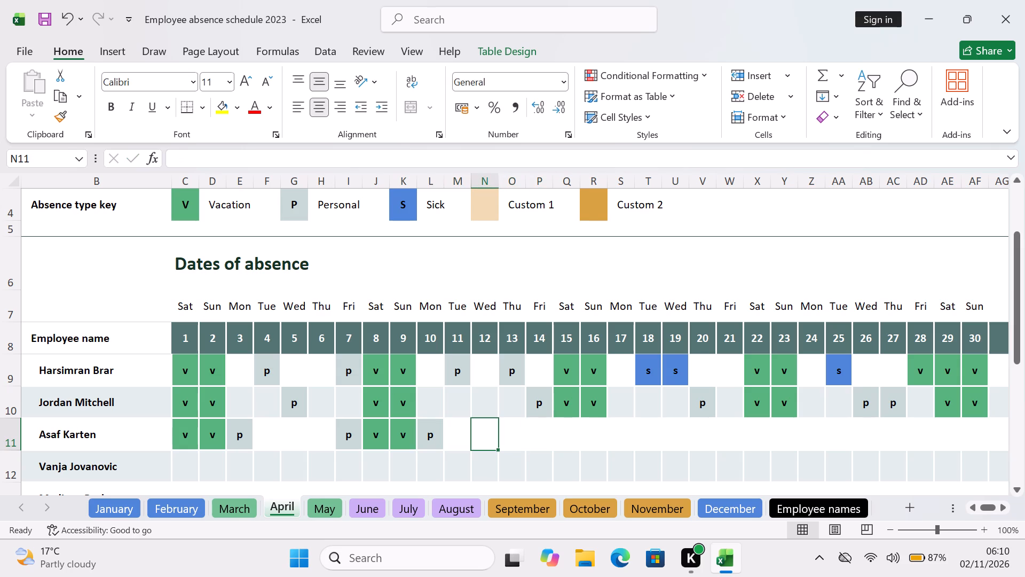
{"action": "key", "text": "p"}
{"action": "key", "text": "Right"}
In the third employee's April row, enter v under days 15 and 16.
{"action": "key", "text": "Right"}
{"action": "key", "text": "Right"}
{"action": "key", "text": "Right"}
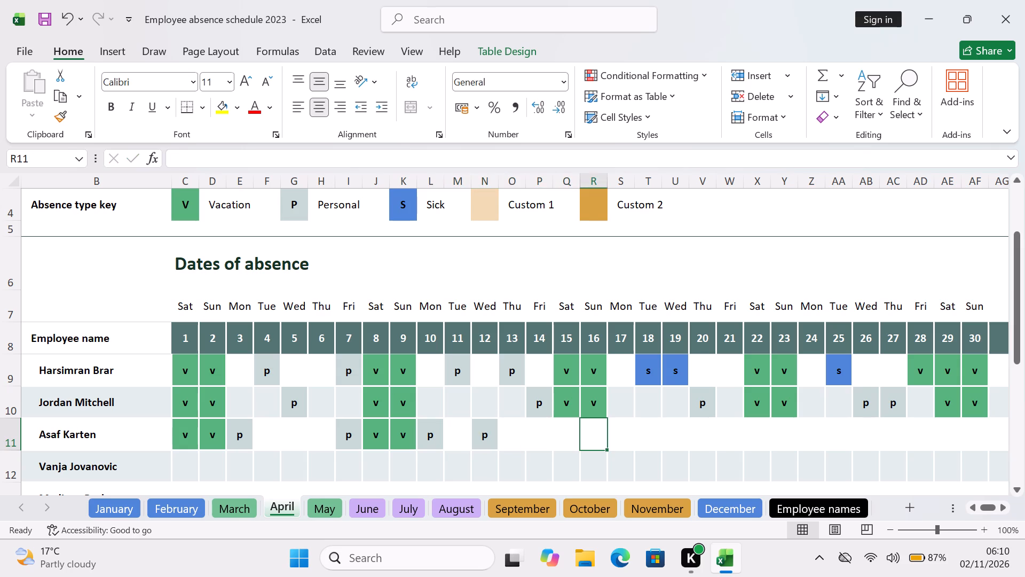
{"action": "key", "text": "Left"}
{"action": "key", "text": "v"}
{"action": "key", "text": "Right"}
{"action": "key", "text": "v"}
{"action": "key", "text": "Right"}
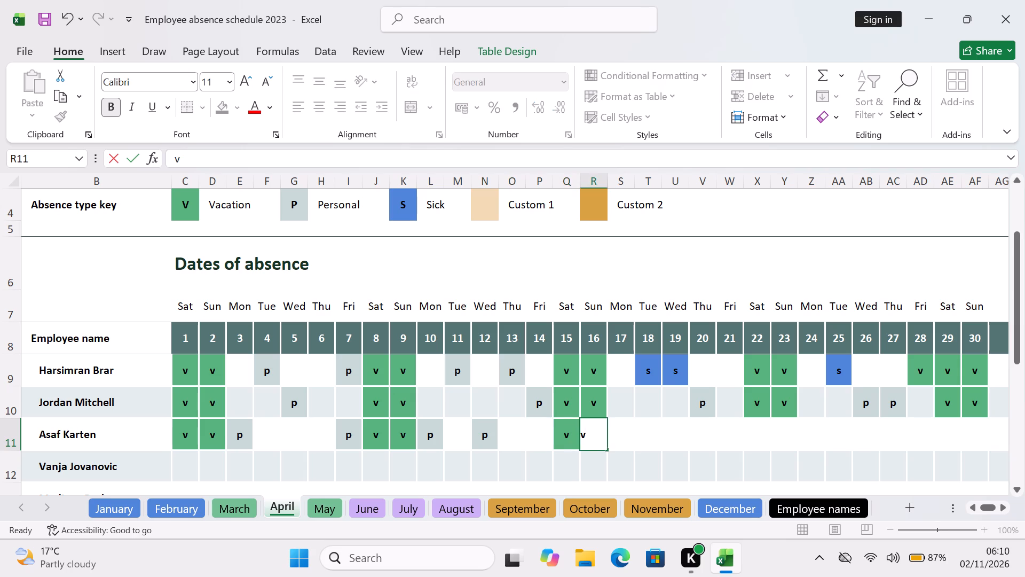
In the third employee's April row, enter p under days 17 and 21.
{"action": "key", "text": "Right"}
{"action": "key", "text": "Right"}
{"action": "key", "text": "Left"}
{"action": "key", "text": "Left"}
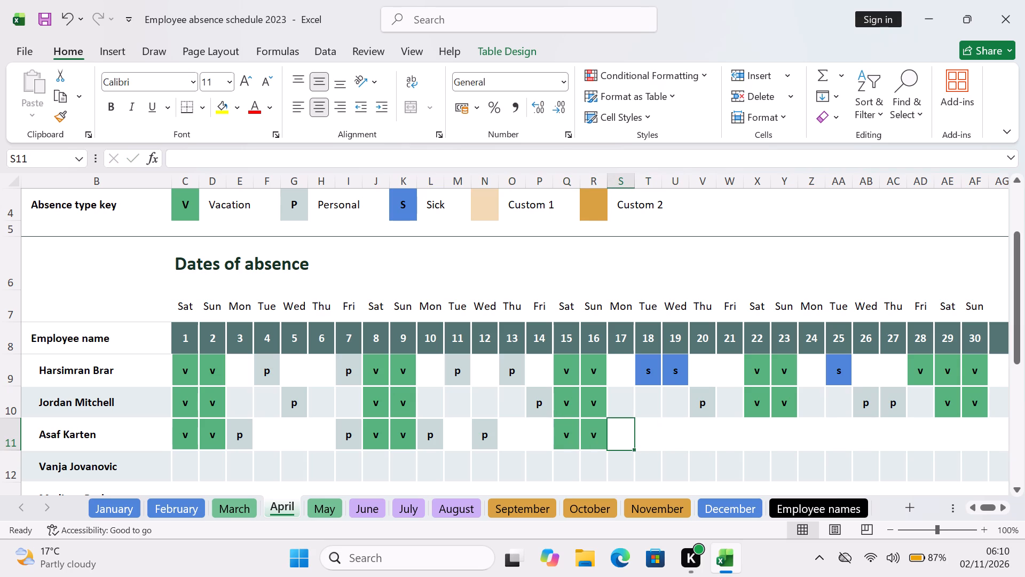
{"action": "key", "text": "p"}
{"action": "key", "text": "Right"}
{"action": "key", "text": "Right"}
{"action": "key", "text": "Right"}
{"action": "key", "text": "Right"}
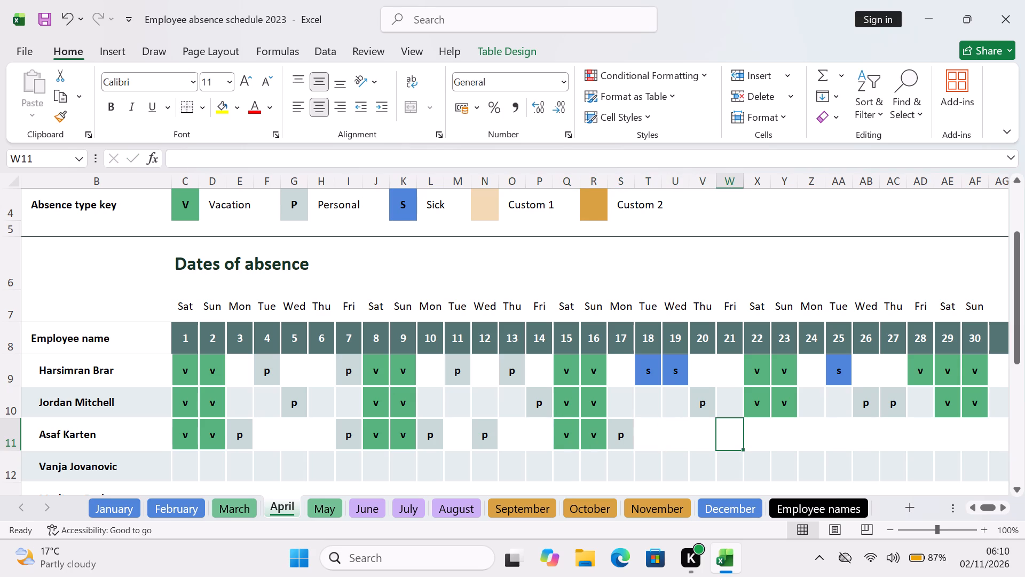
{"action": "key", "text": "p"}
{"action": "key", "text": "Right"}
In the third employee's April row, enter v under days 22 and 23.
{"action": "key", "text": "Right"}
{"action": "key", "text": "Left"}
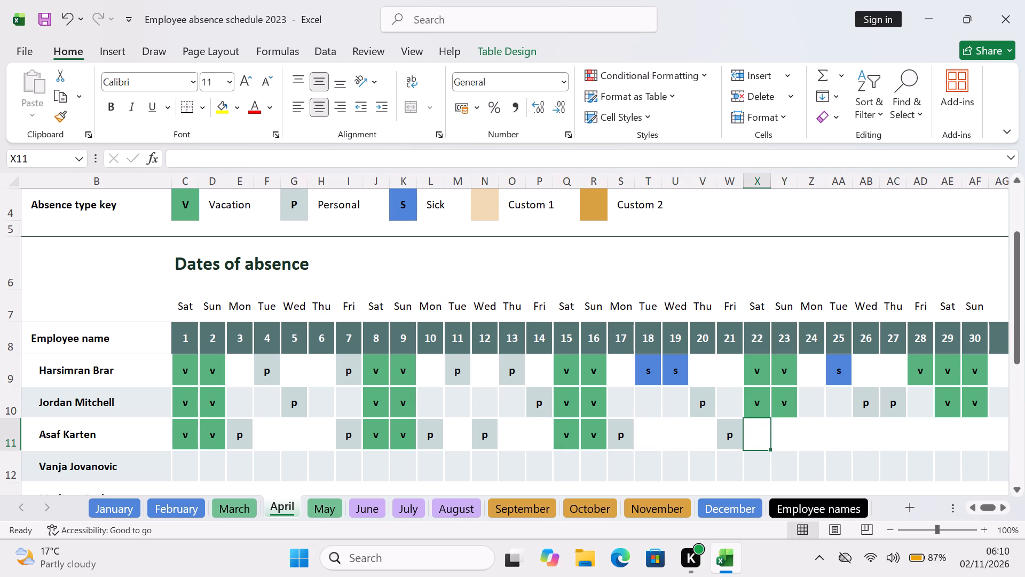
{"action": "key", "text": "v"}
{"action": "key", "text": "Right"}
{"action": "key", "text": "v"}
{"action": "key", "text": "Right"}
In the third employee's April row, enter p under days 24 and 28.
{"action": "key", "text": "Right"}
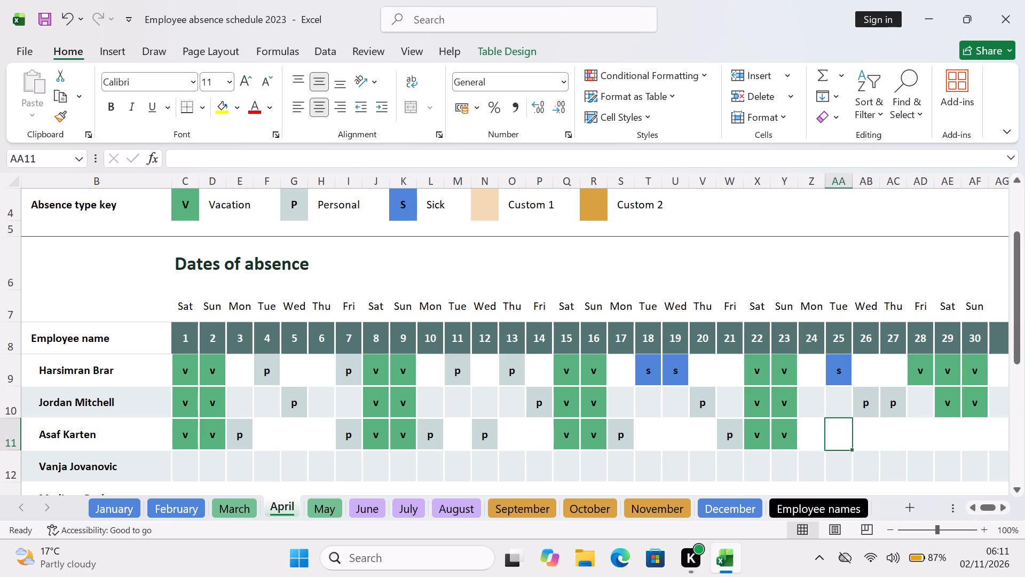
{"action": "key", "text": "Right"}
{"action": "key", "text": "Left"}
{"action": "key", "text": "Left"}
{"action": "key", "text": "p"}
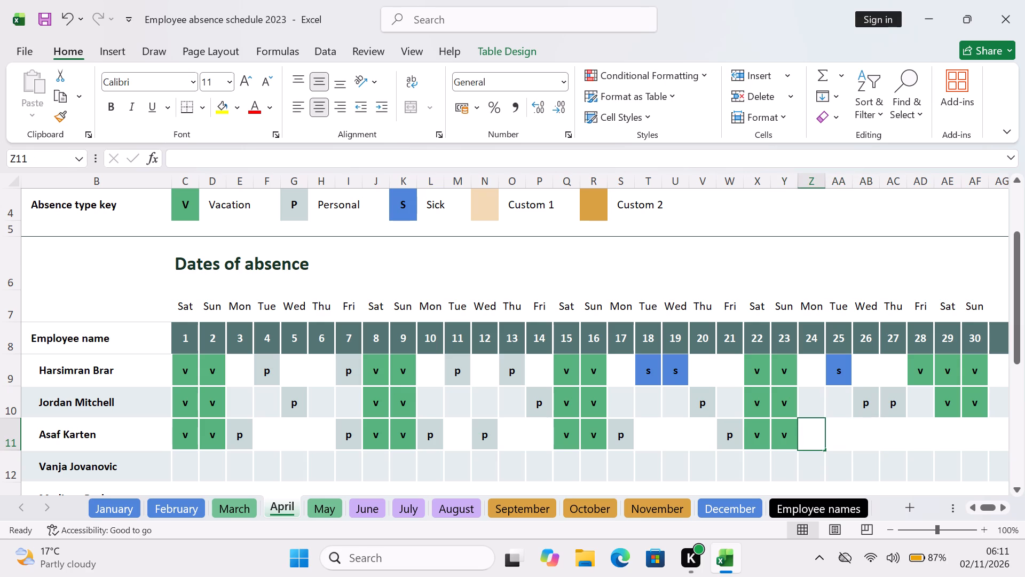
{"action": "key", "text": "Right"}
{"action": "key", "text": "Right"}
{"action": "key", "text": "Right"}
{"action": "key", "text": "Right"}
{"action": "key", "text": "Left"}
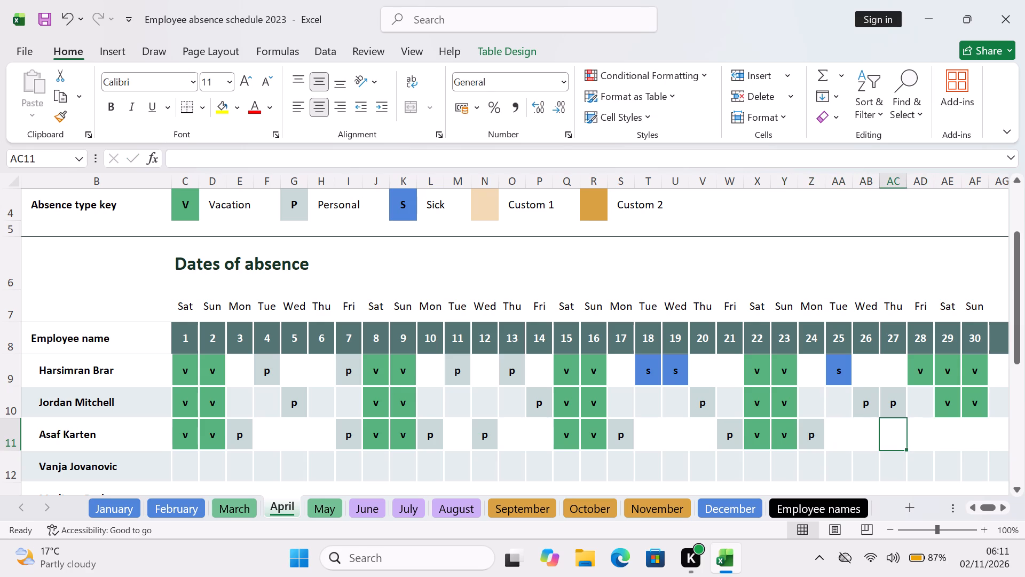
{"action": "key", "text": "Left"}
{"action": "key", "text": "Right"}
{"action": "key", "text": "Right"}
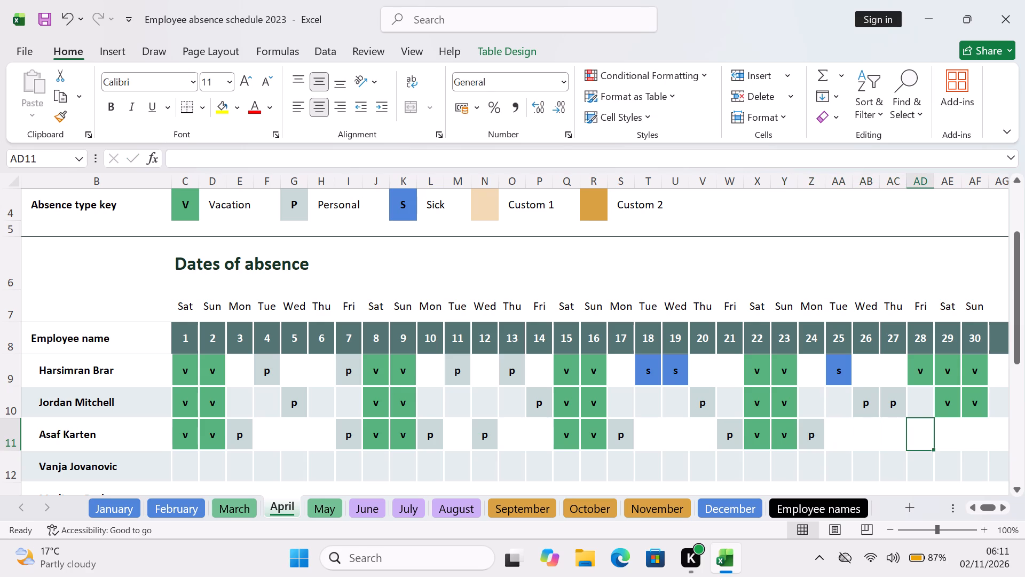
{"action": "key", "text": "p"}
{"action": "key", "text": "Right"}
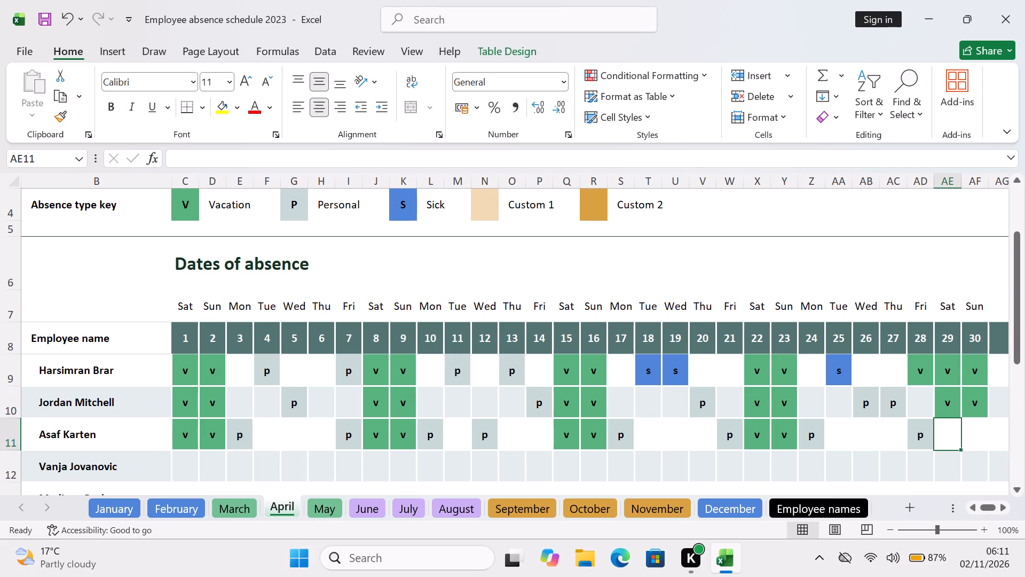
In the third employee's April row, enter v under days 29 and 30.
{"action": "key", "text": "Right"}
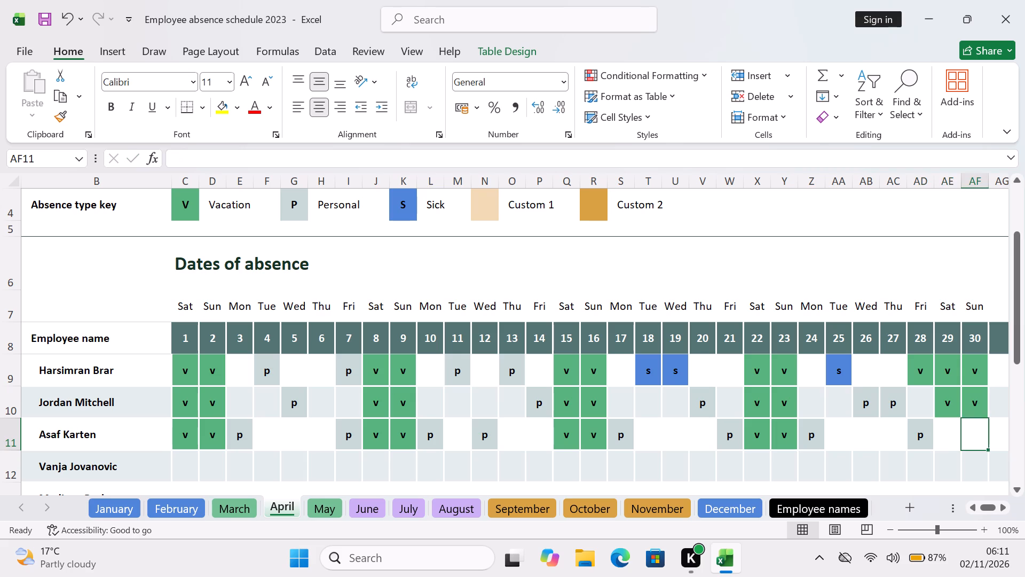
{"action": "key", "text": "Left"}
{"action": "key", "text": "v"}
{"action": "key", "text": "Right"}
{"action": "key", "text": "v"}
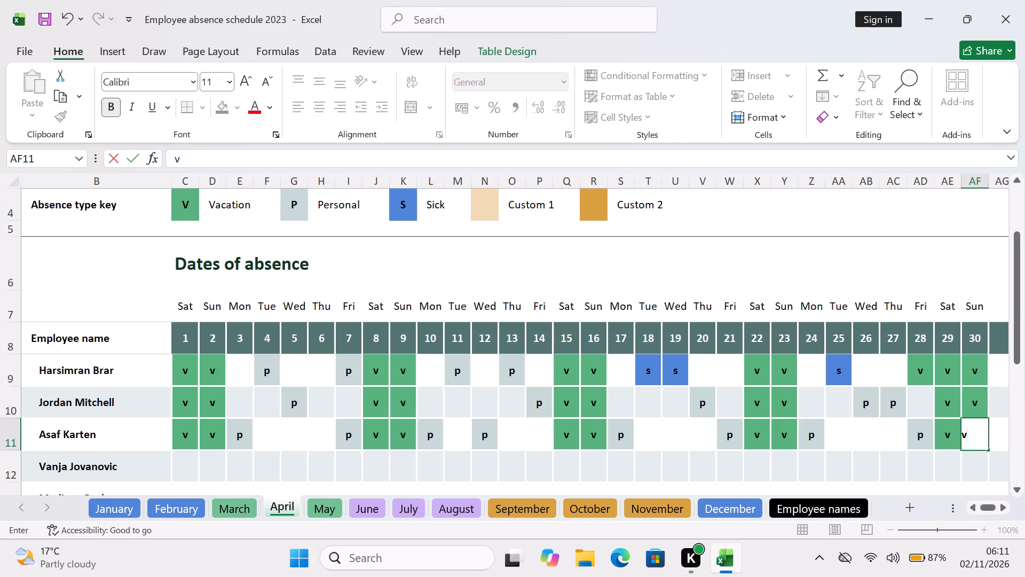
{"action": "key", "text": "Down"}
In the fourth employee's April row, enter v under days 1 and 2.
{"action": "key", "text": "Left"}
{"action": "key", "text": "Left"}
{"action": "key", "text": "Left"}
{"action": "key", "text": "Left"}
{"action": "key", "text": "Left"}
{"action": "key", "text": "Left"}
{"action": "key", "text": "Left"}
{"action": "key", "text": "Left"}
{"action": "key", "text": "Left"}
{"action": "key", "text": "Left"}
{"action": "key", "text": "Left"}
{"action": "key", "text": "Left"}
{"action": "key", "text": "Left"}
{"action": "key", "text": "Left"}
{"action": "key", "text": "Left"}
{"action": "key", "text": "Left"}
{"action": "key", "text": "Left"}
{"action": "key", "text": "Left"}
{"action": "key", "text": "Left"}
{"action": "key", "text": "Left"}
{"action": "key", "text": "Left"}
{"action": "key", "text": "Left"}
{"action": "key", "text": "Left"}
{"action": "key", "text": "Left"}
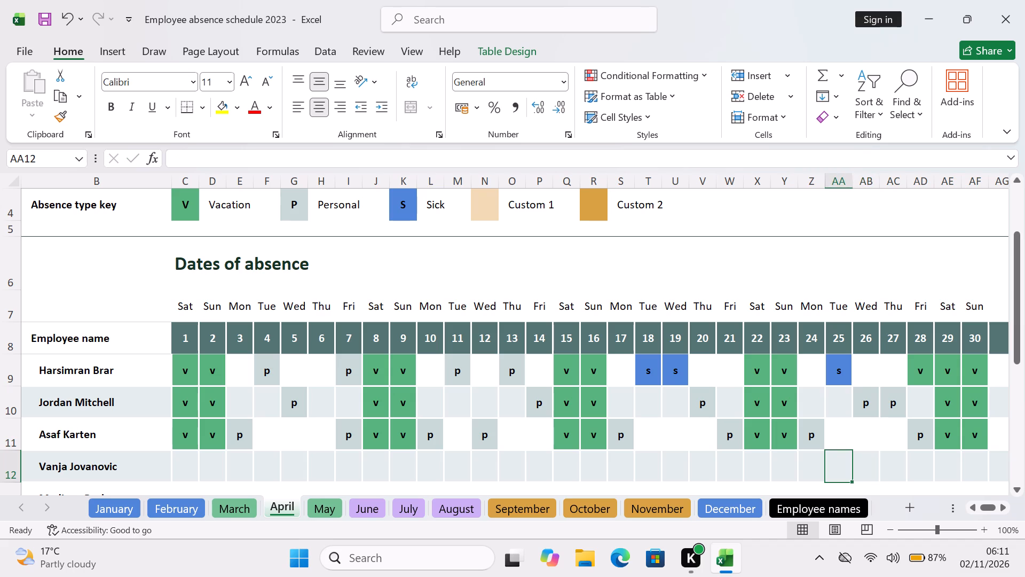
{"action": "key", "text": "Left"}
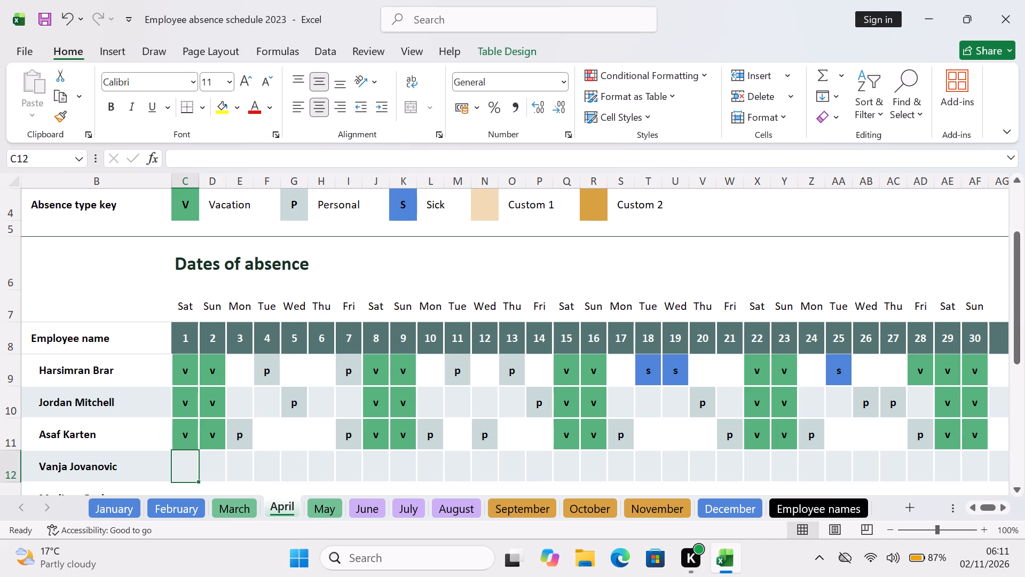
{"action": "key", "text": "v"}
{"action": "key", "text": "Right"}
{"action": "key", "text": "v"}
{"action": "key", "text": "Right"}
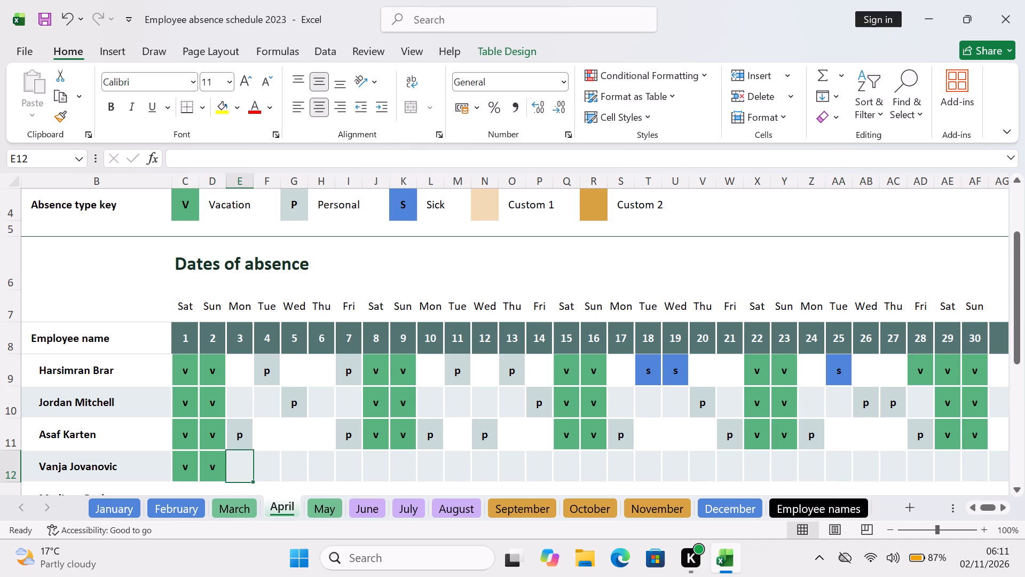
In the fourth employee's April row, enter p under day 6.
{"action": "key", "text": "Right"}
{"action": "key", "text": "Right"}
{"action": "key", "text": "Right"}
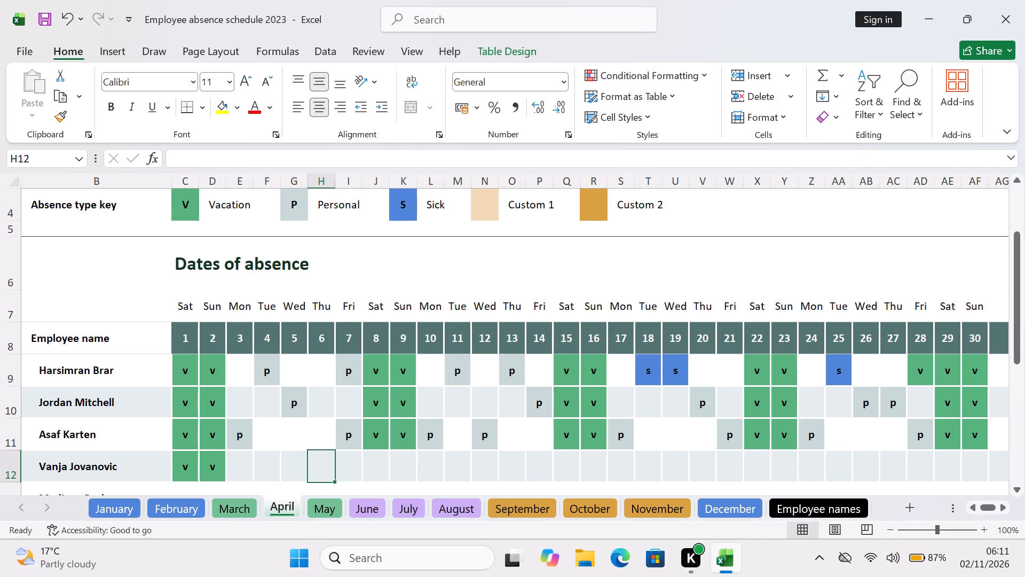
{"action": "key", "text": "p"}
{"action": "key", "text": "Right"}
In the fourth employee's April row, enter v under days 8 and 9.
{"action": "key", "text": "Right"}
{"action": "key", "text": "Right"}
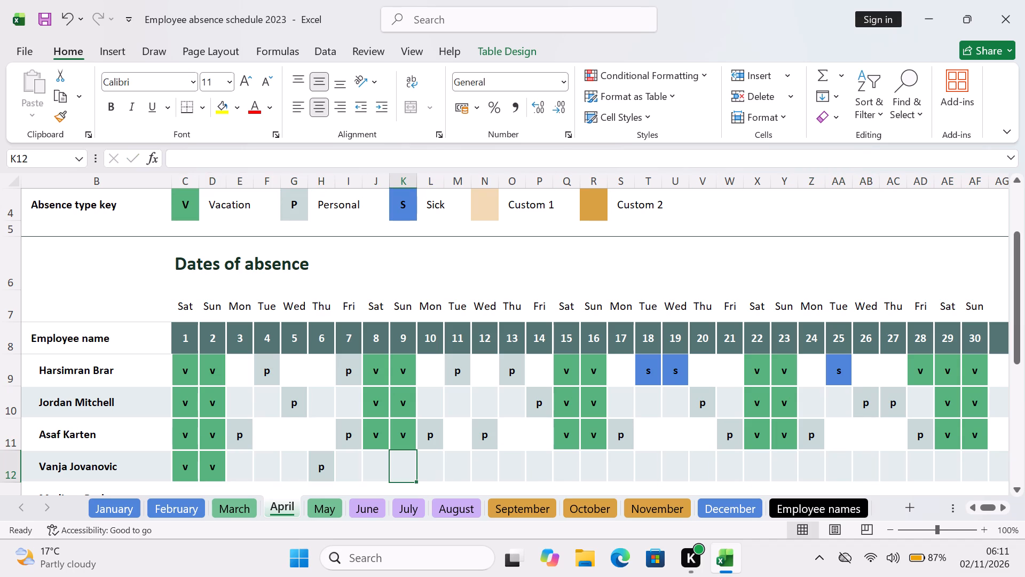
{"action": "key", "text": "v"}
{"action": "key", "text": "Left"}
{"action": "type", "text": "vv"}
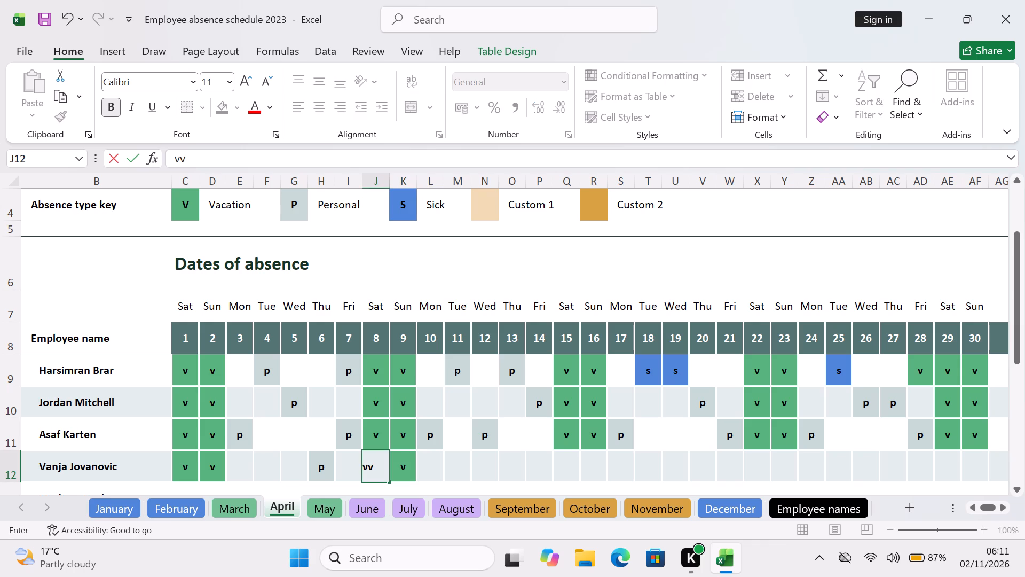
{"action": "key", "text": "BackSpace"}
{"action": "key", "text": "BackSpace"}
{"action": "key", "text": "v"}
{"action": "key", "text": "Right"}
In the fourth employee's April row, enter p under day 13.
{"action": "key", "text": "Right"}
{"action": "key", "text": "Right"}
{"action": "key", "text": "Right"}
{"action": "key", "text": "Right"}
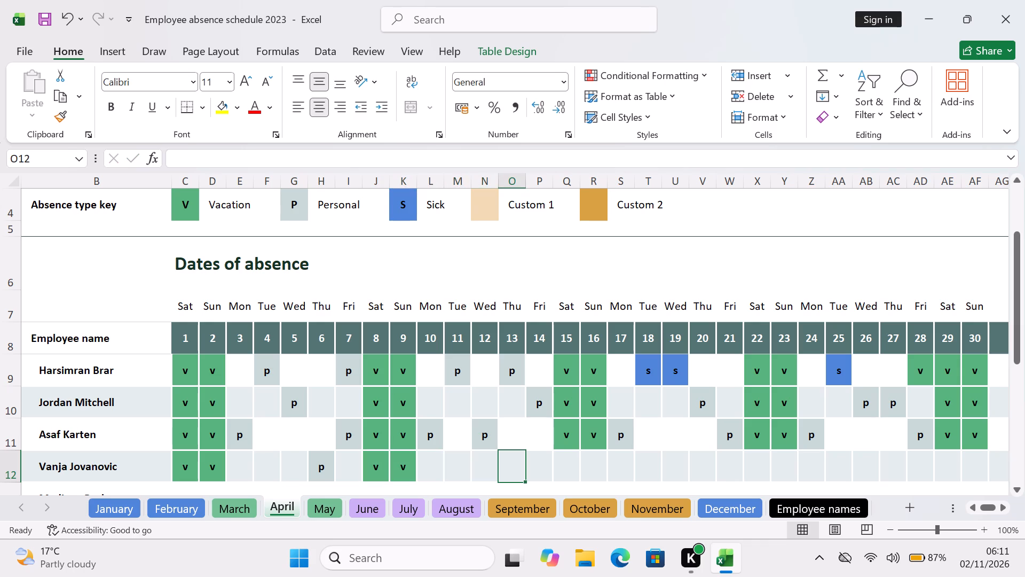
{"action": "key", "text": "p"}
In the fourth employee's April row, enter v under days 15 and 16.
{"action": "key", "text": "Right"}
{"action": "key", "text": "Right"}
{"action": "key", "text": "v"}
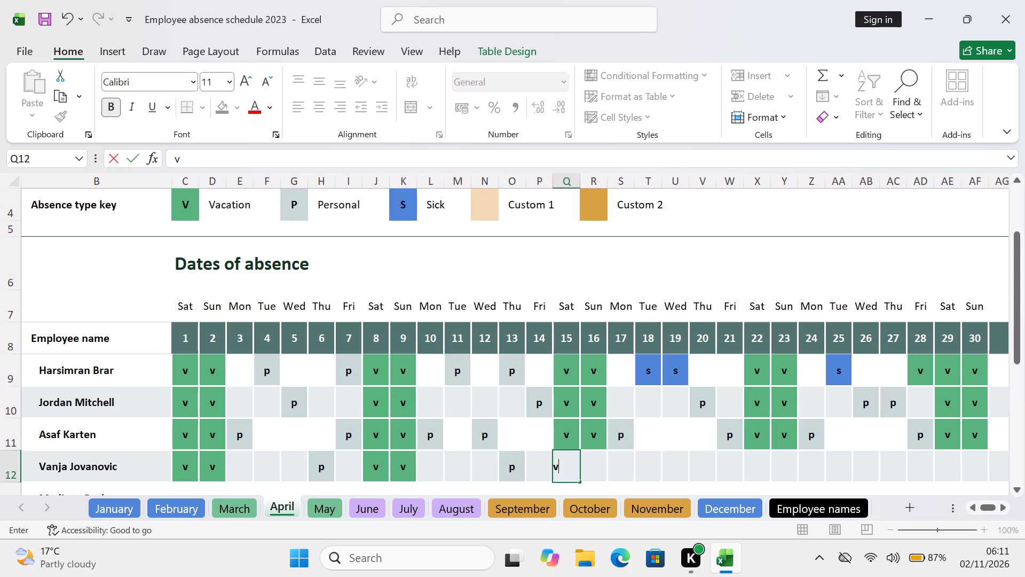
{"action": "key", "text": "Right"}
{"action": "key", "text": "v"}
In the fourth employee's April row, enter s under day 19 and p under day 21.
{"action": "key", "text": "Right"}
{"action": "key", "text": "Right"}
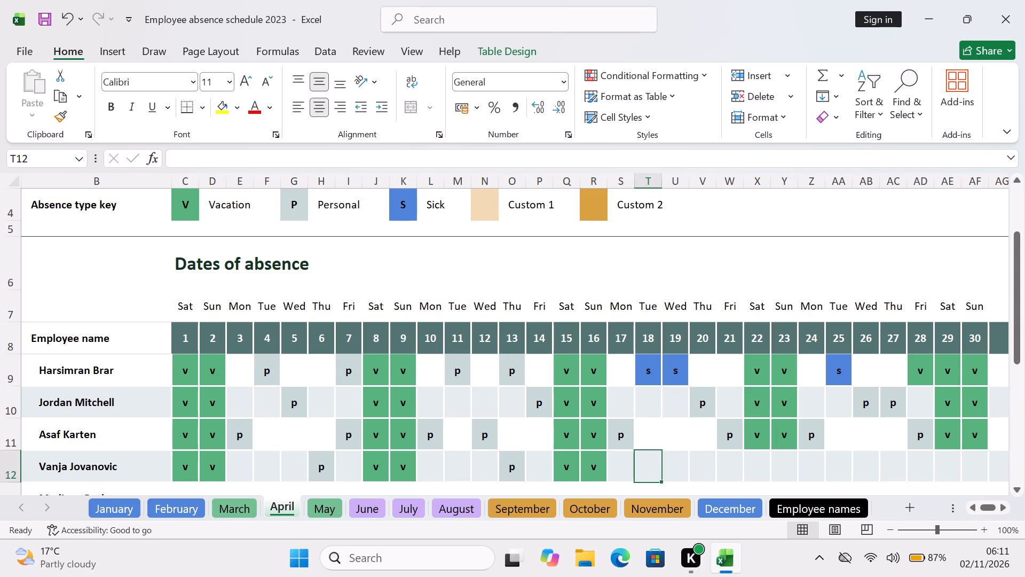
{"action": "key", "text": "Right"}
{"action": "key", "text": "s"}
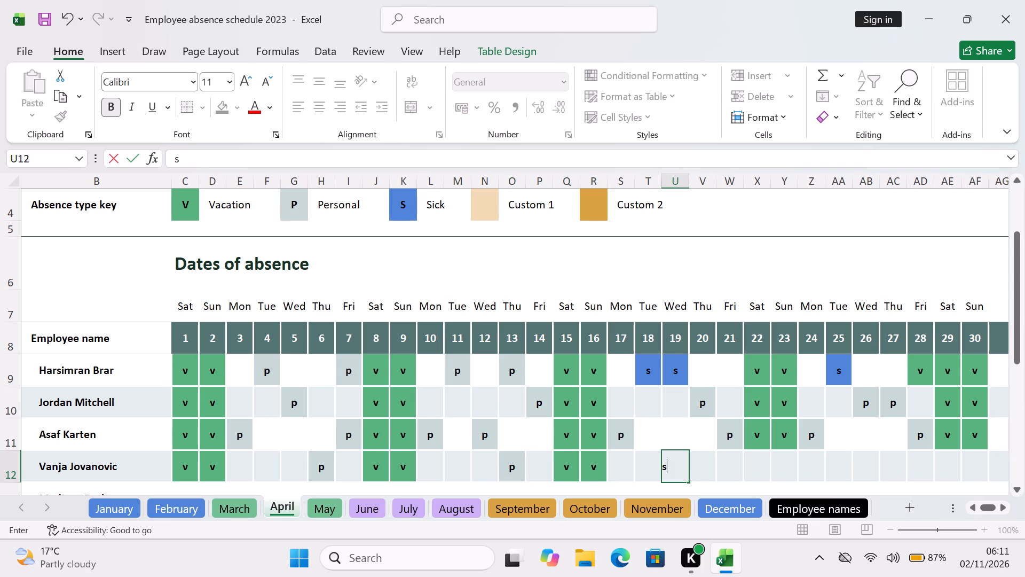
{"action": "key", "text": "Right"}
{"action": "key", "text": "Right"}
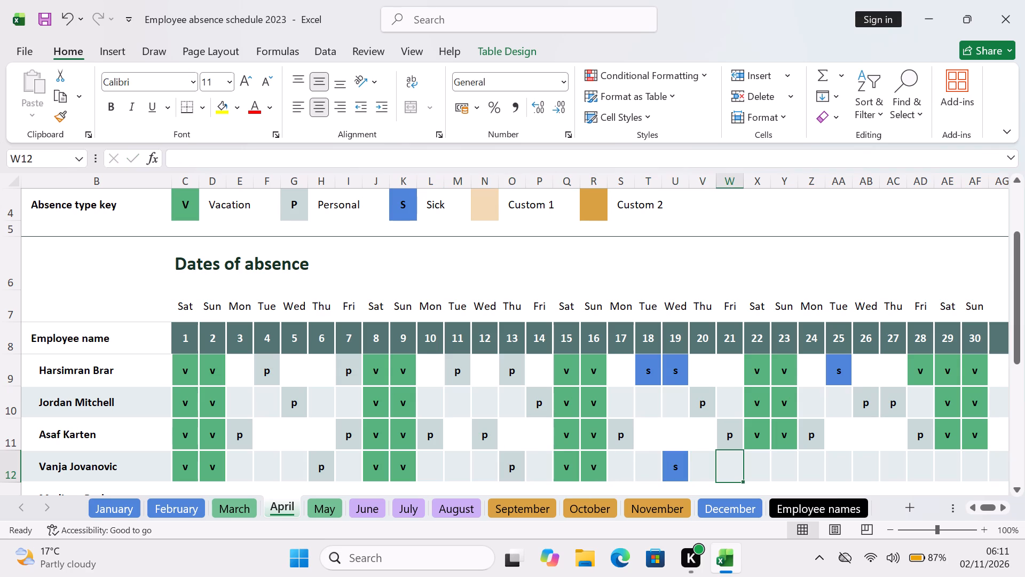
{"action": "key", "text": "p"}
In the fourth employee's April row, enter v under days 22 and 23.
{"action": "key", "text": "Right"}
{"action": "key", "text": "Right"}
{"action": "key", "text": "Left"}
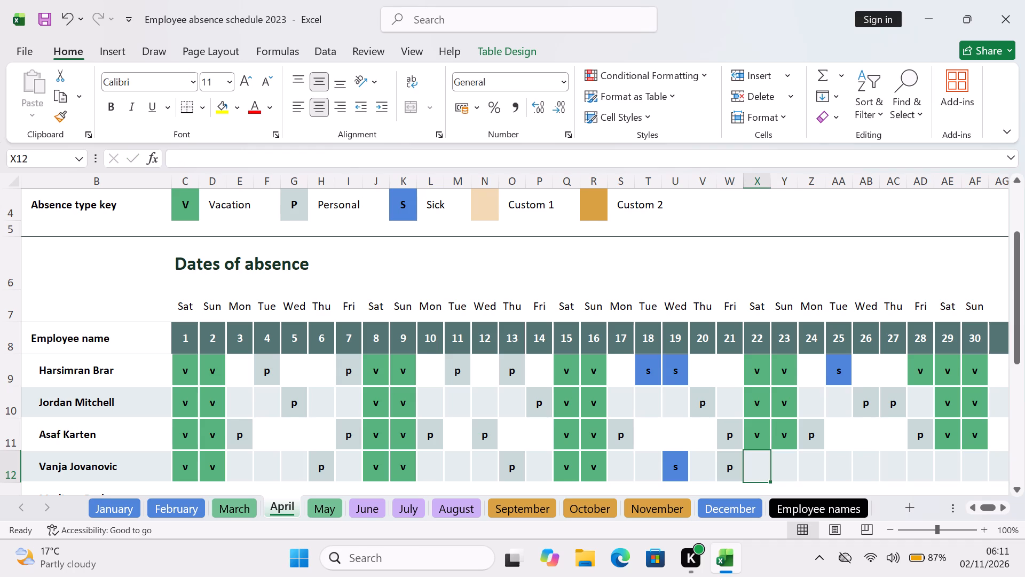
{"action": "key", "text": "v"}
{"action": "key", "text": "Right"}
{"action": "key", "text": "v"}
In the fourth employee's April row, enter p under days 25 and 27.
{"action": "key", "text": "Right"}
{"action": "key", "text": "Right"}
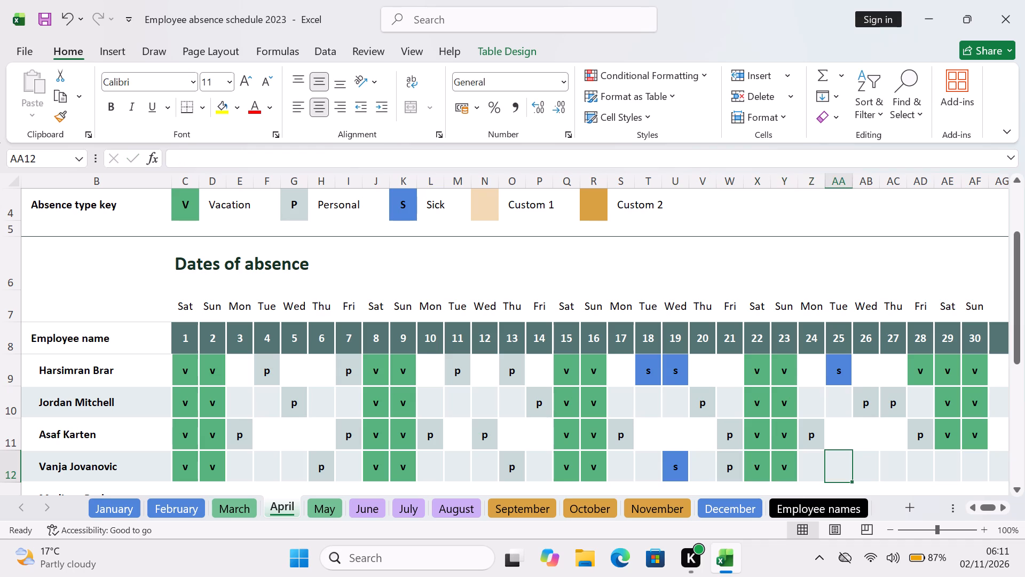
{"action": "key", "text": "Left"}
{"action": "key", "text": "Right"}
{"action": "key", "text": "Right"}
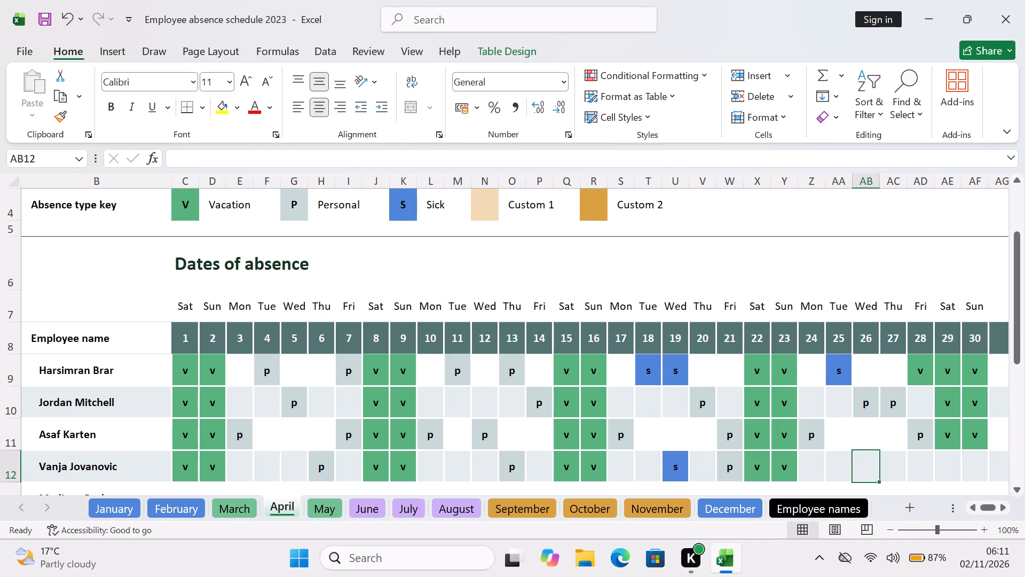
{"action": "key", "text": "Left"}
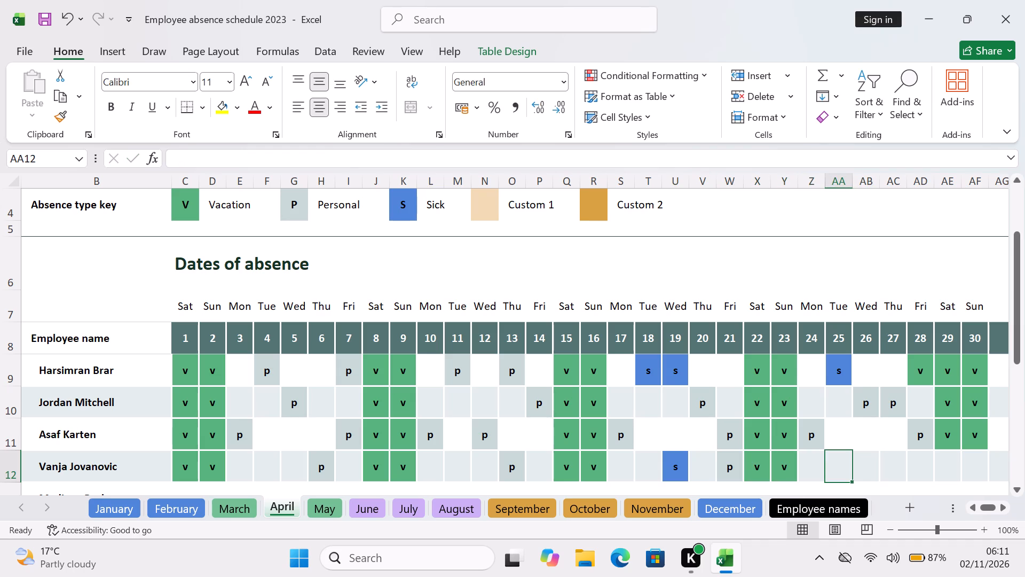
{"action": "key", "text": "p"}
{"action": "key", "text": "Right"}
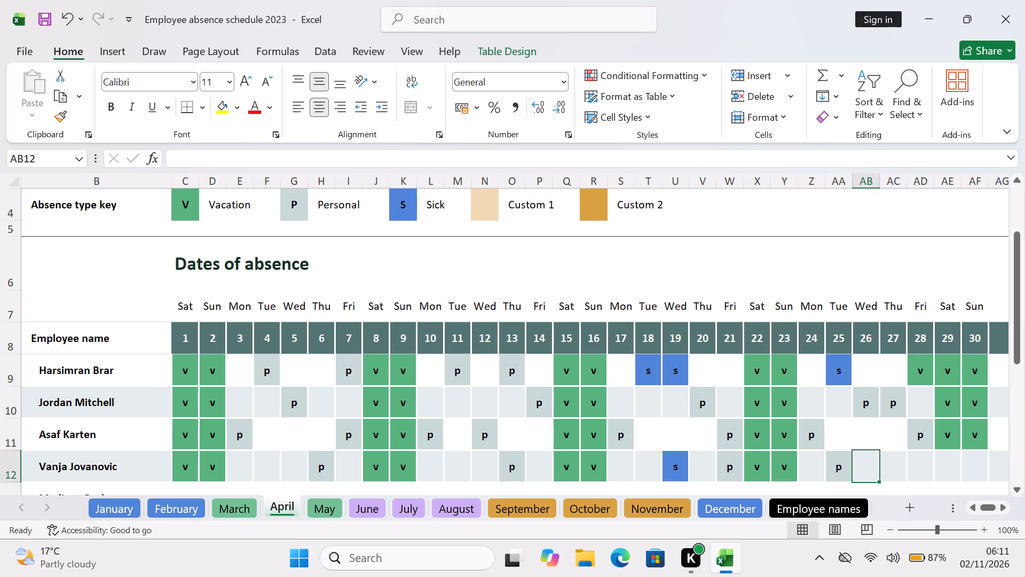
{"action": "key", "text": "Right"}
{"action": "key", "text": "Right"}
{"action": "key", "text": "Left"}
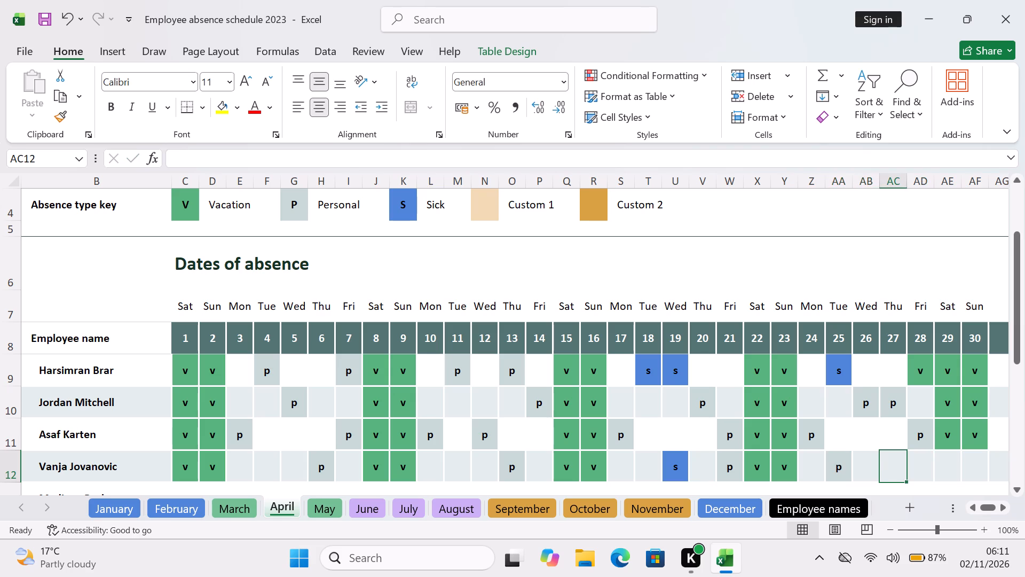
{"action": "key", "text": "p"}
In the fourth employee's April row, enter v under days 29 and 30.
{"action": "key", "text": "Right"}
{"action": "key", "text": "Right"}
{"action": "key", "text": "v"}
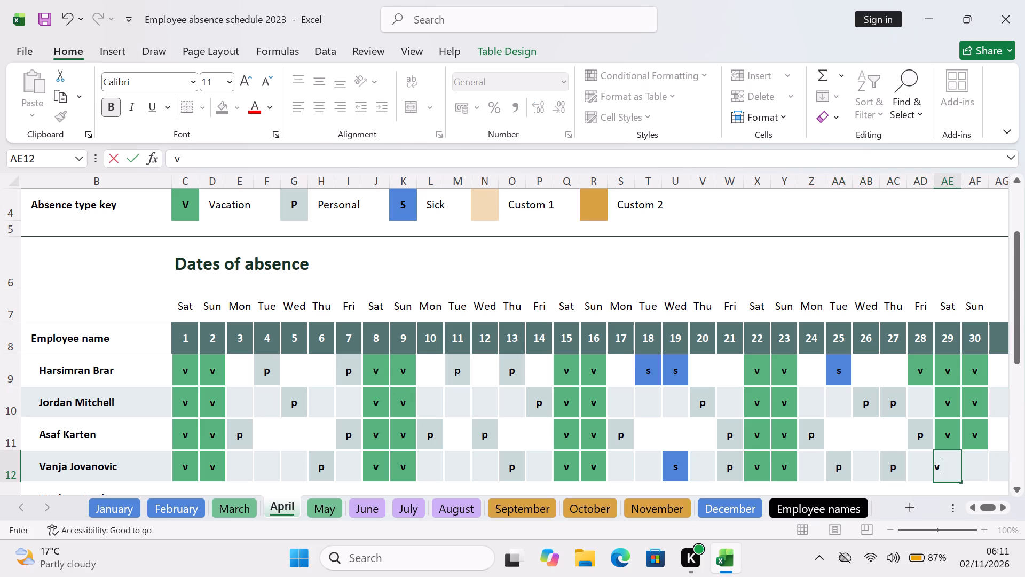
{"action": "key", "text": "Right"}
{"action": "key", "text": "v"}
{"action": "key", "text": "Left"}
{"action": "key", "text": "Right"}
{"action": "key", "text": "Right"}
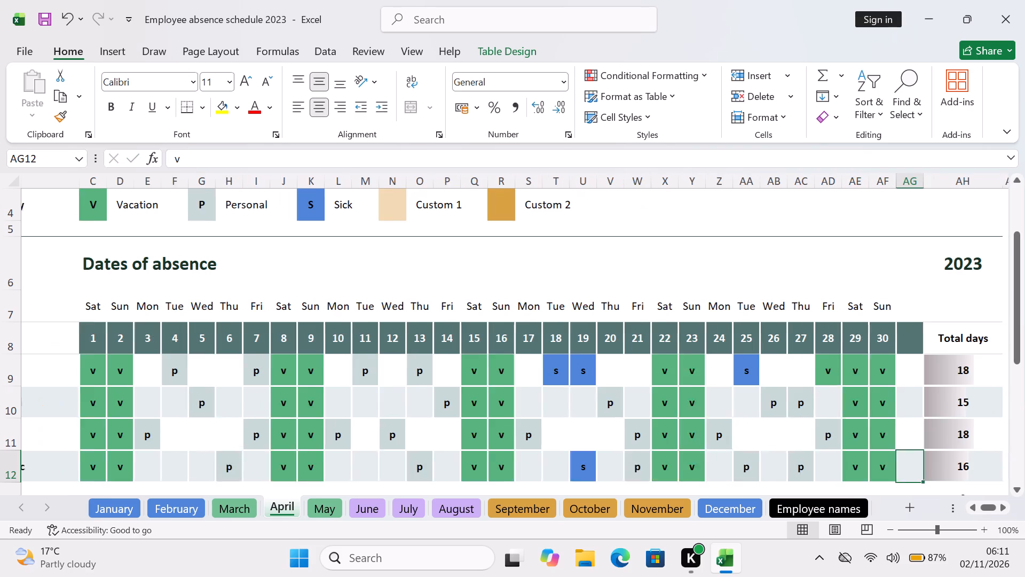
In the fifth employee's April row, enter v under days 1 and 2.
{"action": "key", "text": "Left"}
{"action": "key", "text": "Down"}
{"action": "key", "text": "Left"}
{"action": "key", "text": "Left"}
{"action": "key", "text": "Left"}
{"action": "key", "text": "Left"}
{"action": "key", "text": "Left"}
{"action": "key", "text": "Left"}
{"action": "key", "text": "Left"}
{"action": "key", "text": "Left"}
{"action": "key", "text": "Left"}
{"action": "key", "text": "Left"}
{"action": "key", "text": "Left"}
{"action": "key", "text": "Left"}
{"action": "key", "text": "Left"}
{"action": "key", "text": "Left"}
{"action": "key", "text": "Left"}
{"action": "key", "text": "Left"}
{"action": "key", "text": "Left"}
{"action": "key", "text": "Left"}
{"action": "key", "text": "Left"}
{"action": "key", "text": "Left"}
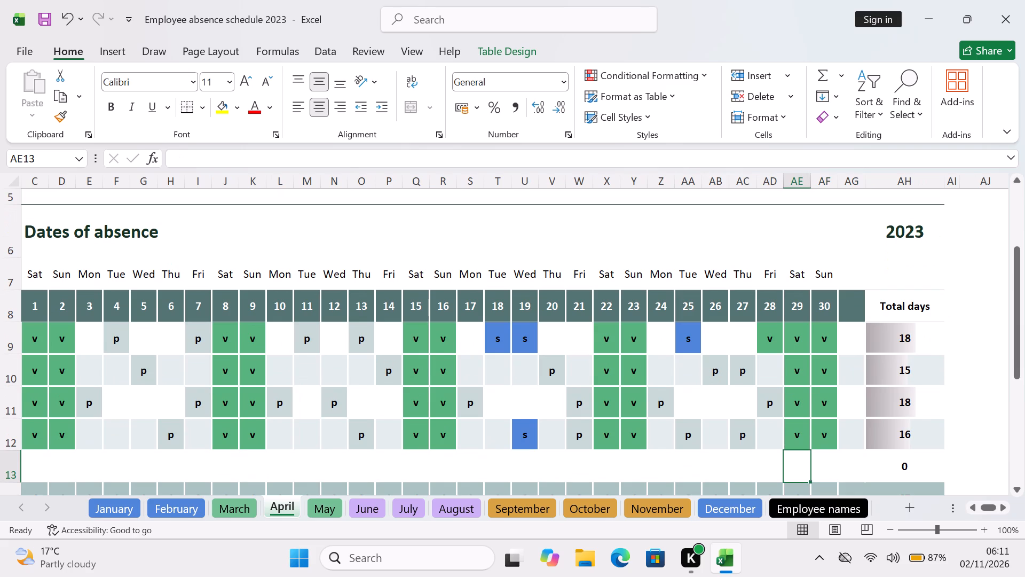
{"action": "key", "text": "Right"}
{"action": "key", "text": "Right"}
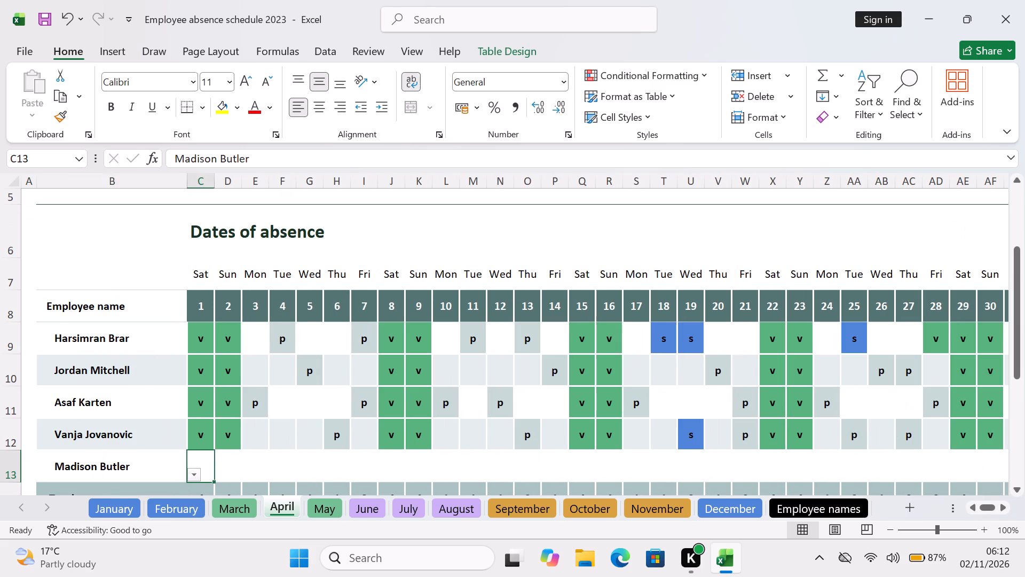
{"action": "key", "text": "v"}
{"action": "key", "text": "Right"}
{"action": "key", "text": "v"}
In the fifth employee's April row, enter p under day 5.
{"action": "key", "text": "Right"}
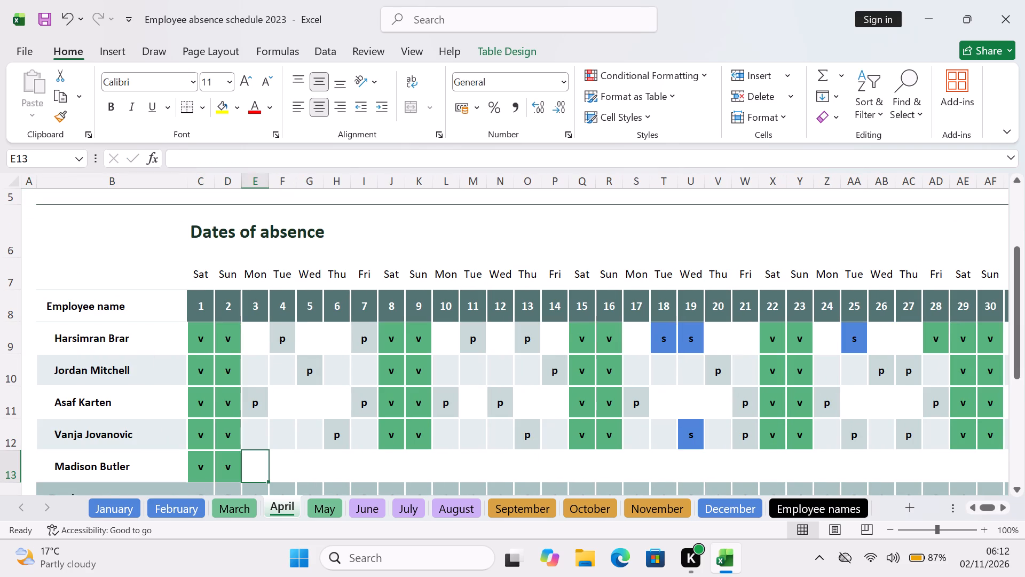
{"action": "key", "text": "Right"}
{"action": "key", "text": "Right"}
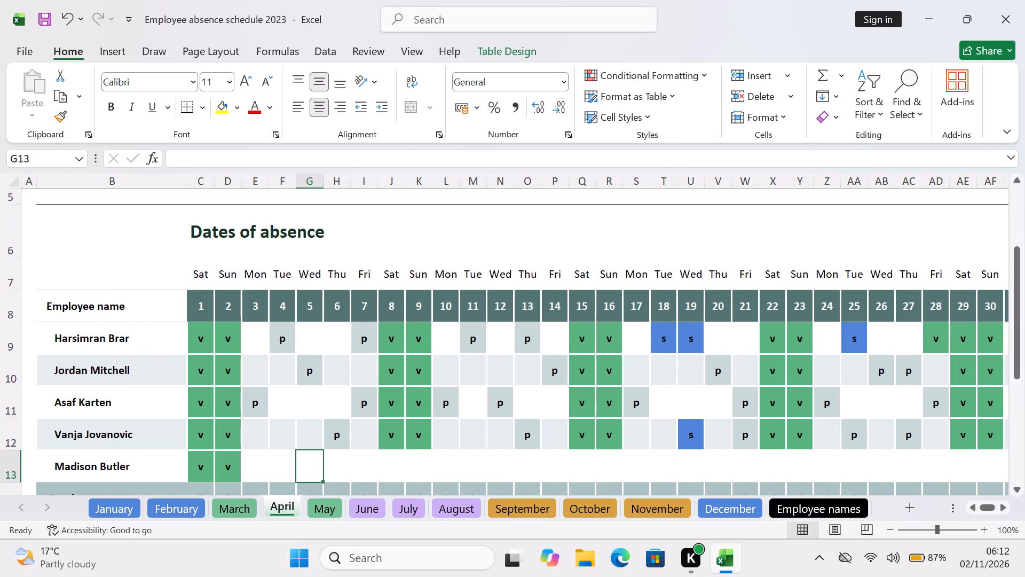
{"action": "key", "text": "p"}
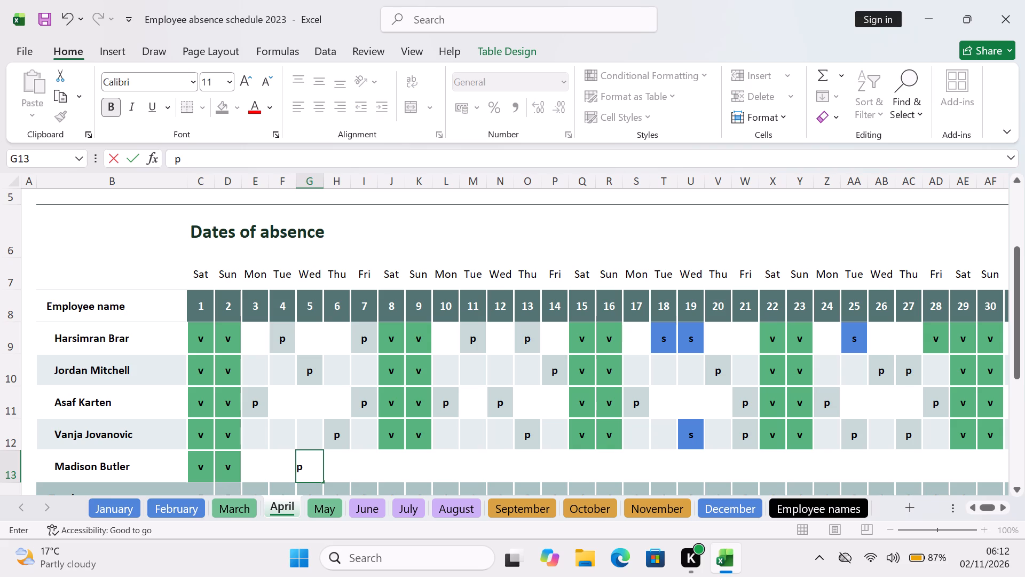
In the fifth employee's April row, enter v under days 8 and 9.
{"action": "key", "text": "Right"}
{"action": "key", "text": "Right"}
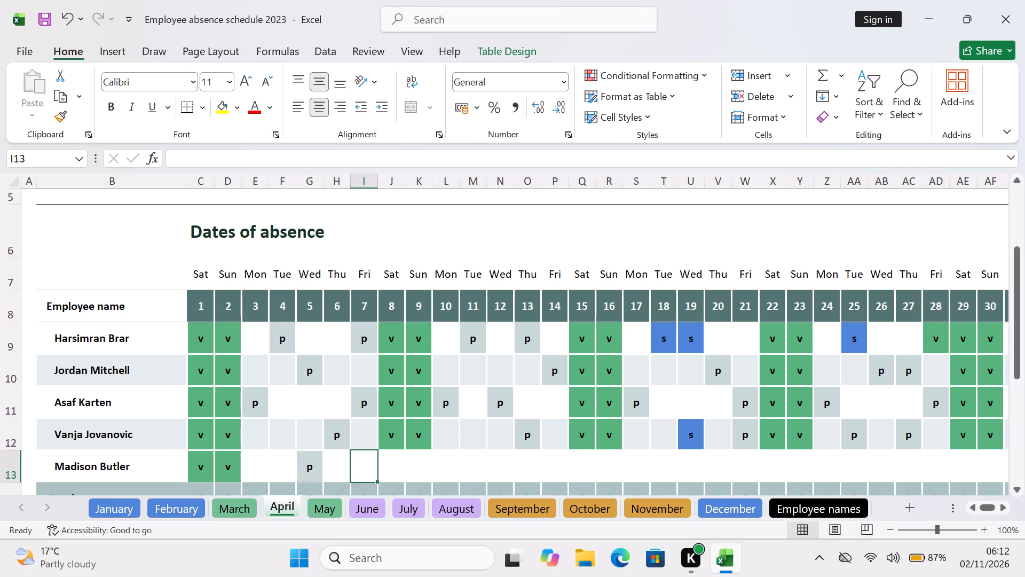
{"action": "key", "text": "Right"}
{"action": "key", "text": "v"}
{"action": "key", "text": "Right"}
{"action": "key", "text": "v"}
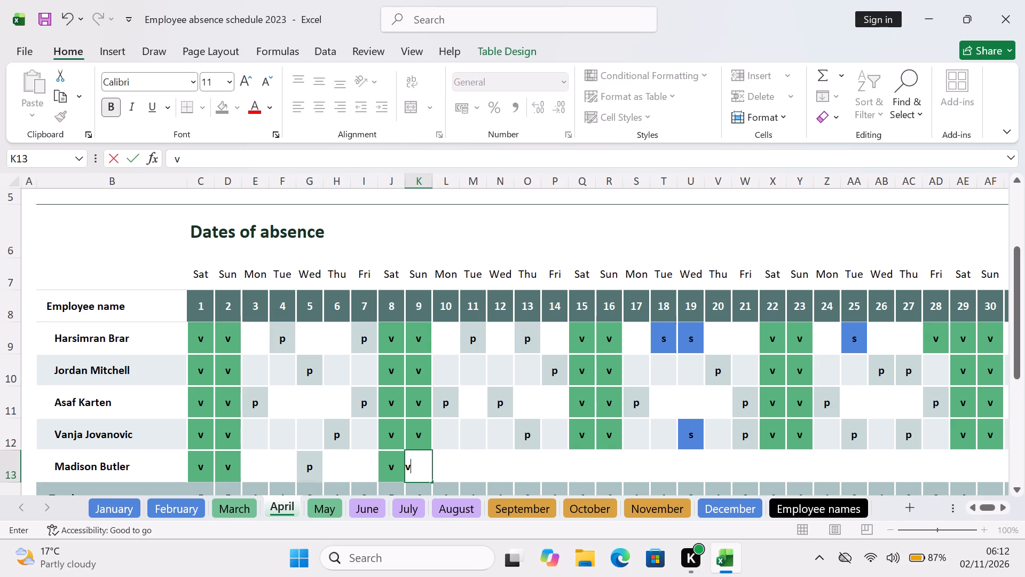
In the fifth employee's April row, enter p under days 11 and 14.
{"action": "key", "text": "Right"}
{"action": "key", "text": "Right"}
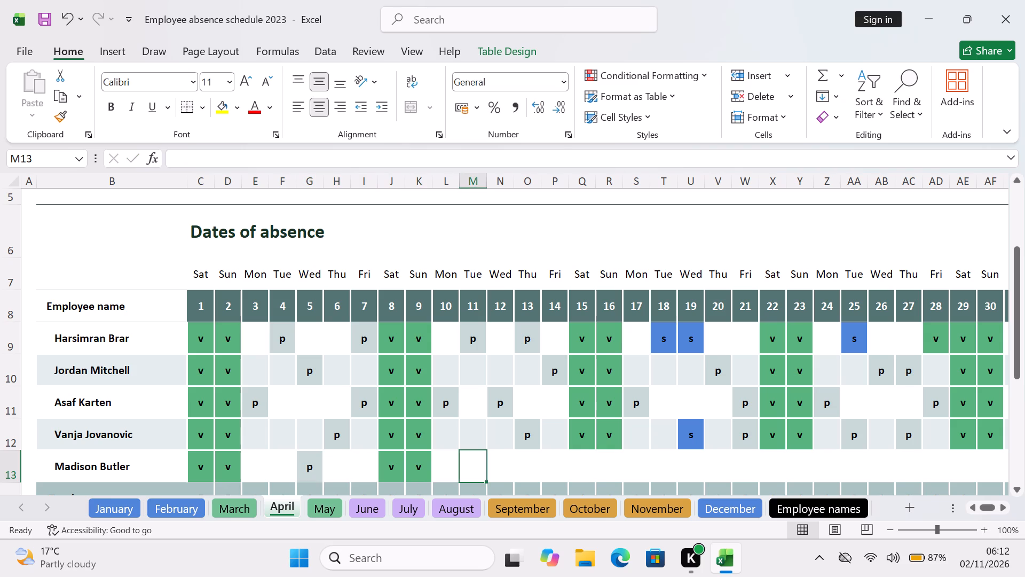
{"action": "key", "text": "p"}
{"action": "key", "text": "Right"}
{"action": "key", "text": "Right"}
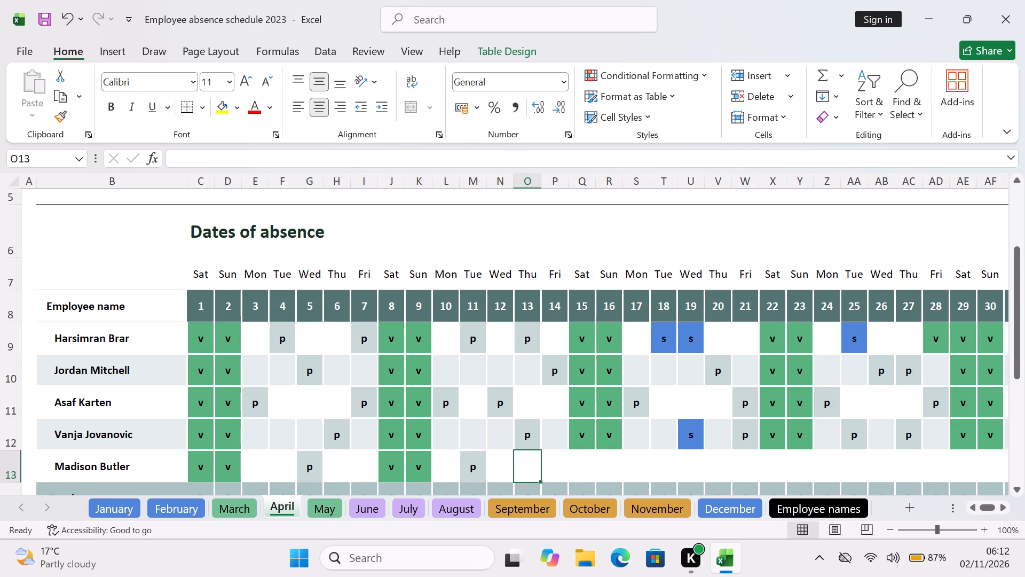
{"action": "key", "text": "Right"}
{"action": "key", "text": "p"}
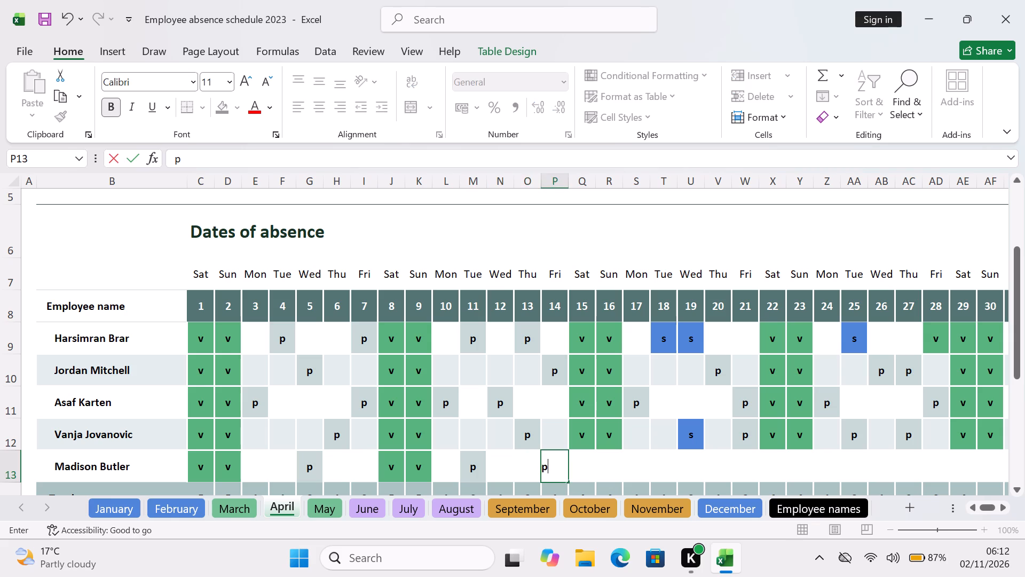
In the fifth employee's April row, enter v under days 15 and 16.
{"action": "key", "text": "Right"}
{"action": "key", "text": "Right"}
{"action": "key", "text": "Left"}
{"action": "key", "text": "v"}
{"action": "key", "text": "Right"}
{"action": "key", "text": "v"}
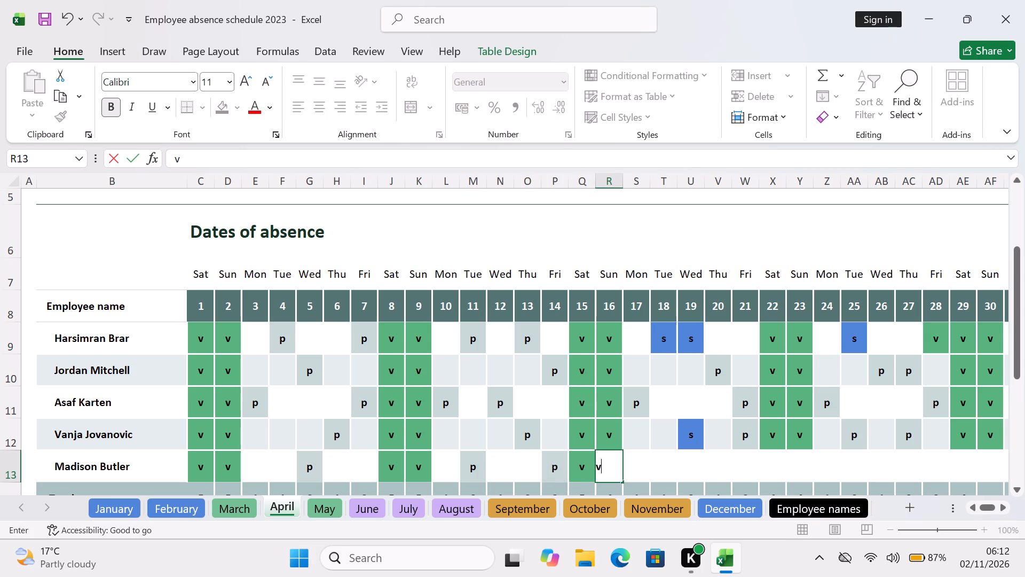
In the fifth employee's April row, enter p under days 18 and 20.
{"action": "key", "text": "Right"}
{"action": "key", "text": "Right"}
{"action": "key", "text": "Left"}
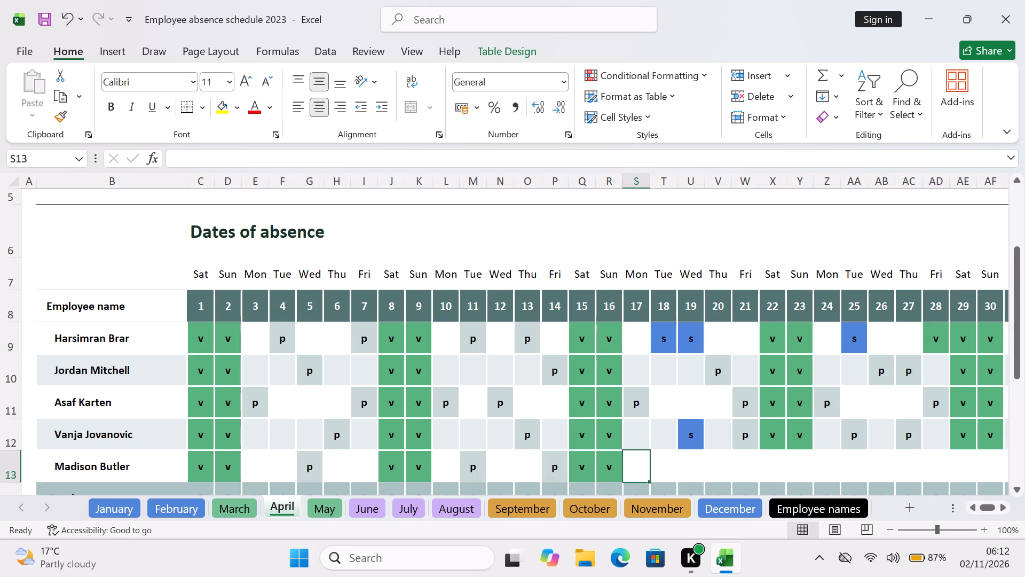
{"action": "key", "text": "Right"}
{"action": "key", "text": "p"}
{"action": "key", "text": "Right"}
{"action": "key", "text": "Right"}
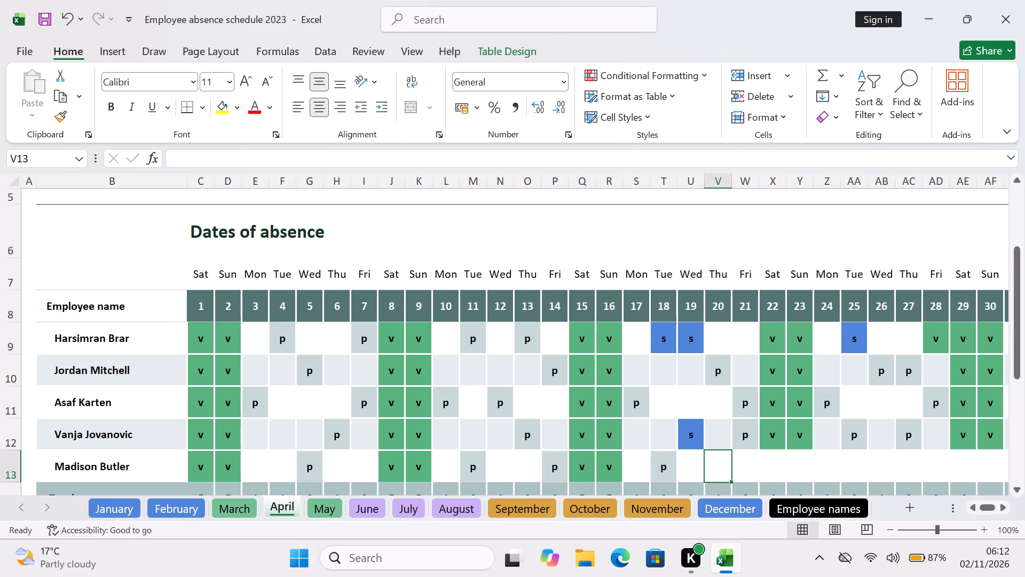
{"action": "key", "text": "p"}
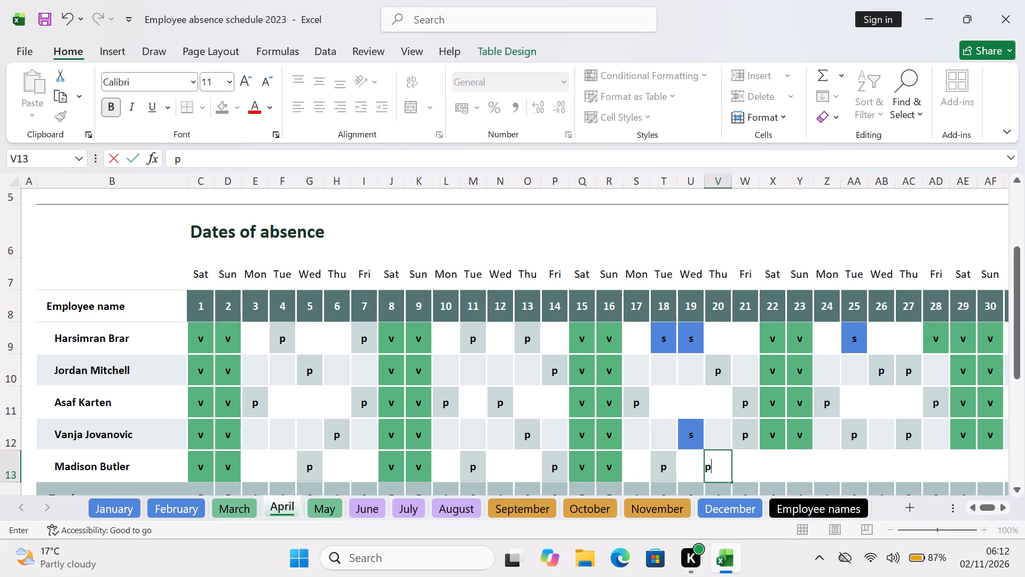
In the fifth employee's April row, enter v under days 22 and 23.
{"action": "key", "text": "Right"}
{"action": "key", "text": "Right"}
{"action": "key", "text": "v"}
{"action": "key", "text": "Right"}
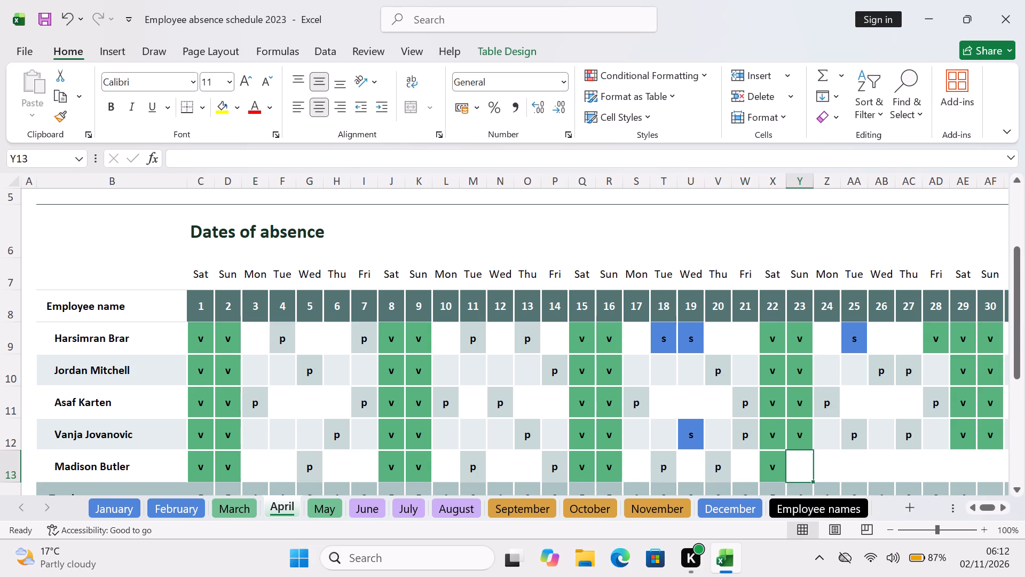
{"action": "key", "text": "v"}
In the fifth employee's April row, enter p under days 25 and 27.
{"action": "key", "text": "Right"}
{"action": "key", "text": "Right"}
{"action": "key", "text": "Right"}
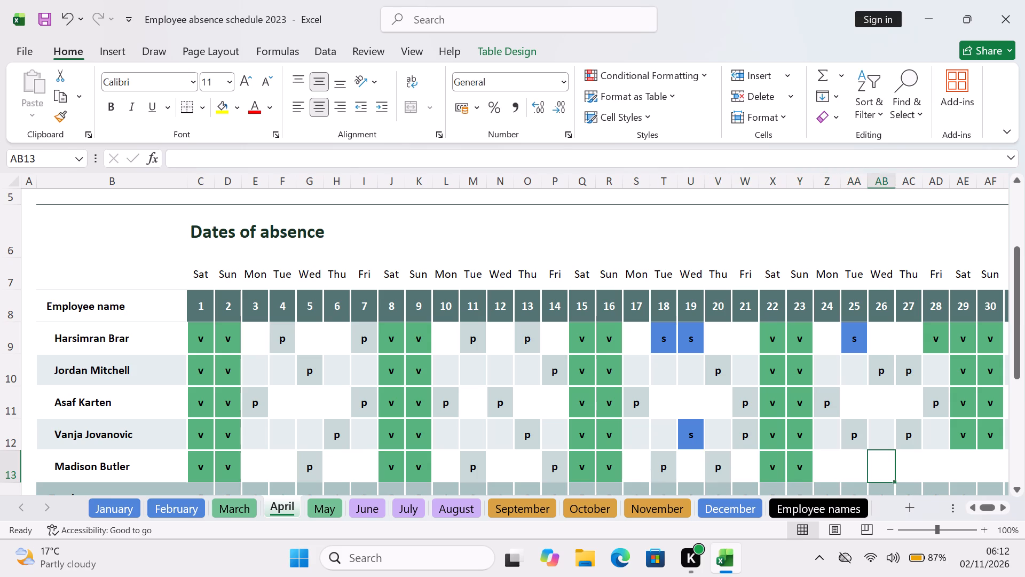
{"action": "key", "text": "Left"}
{"action": "key", "text": "p"}
{"action": "key", "text": "Right"}
{"action": "key", "text": "Right"}
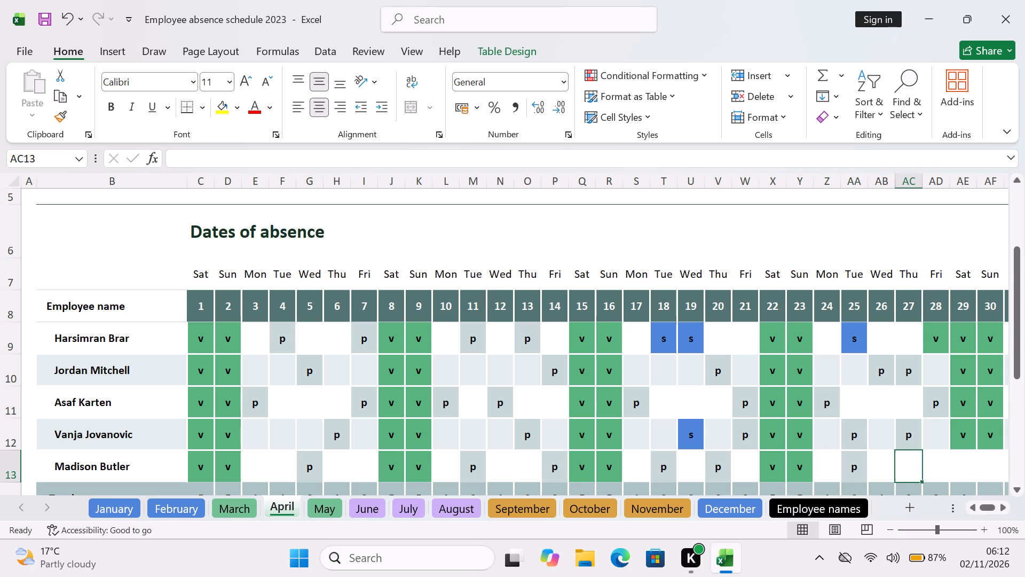
{"action": "key", "text": "p"}
In the fifth employee's April row, enter v under days 29 and 30.
{"action": "key", "text": "Right"}
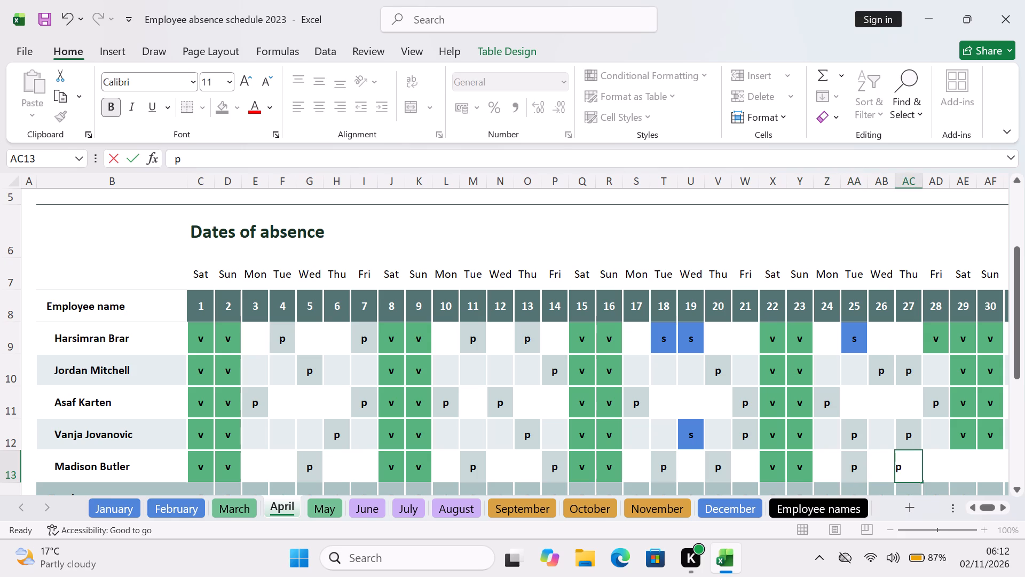
{"action": "key", "text": "Right"}
{"action": "key", "text": "v"}
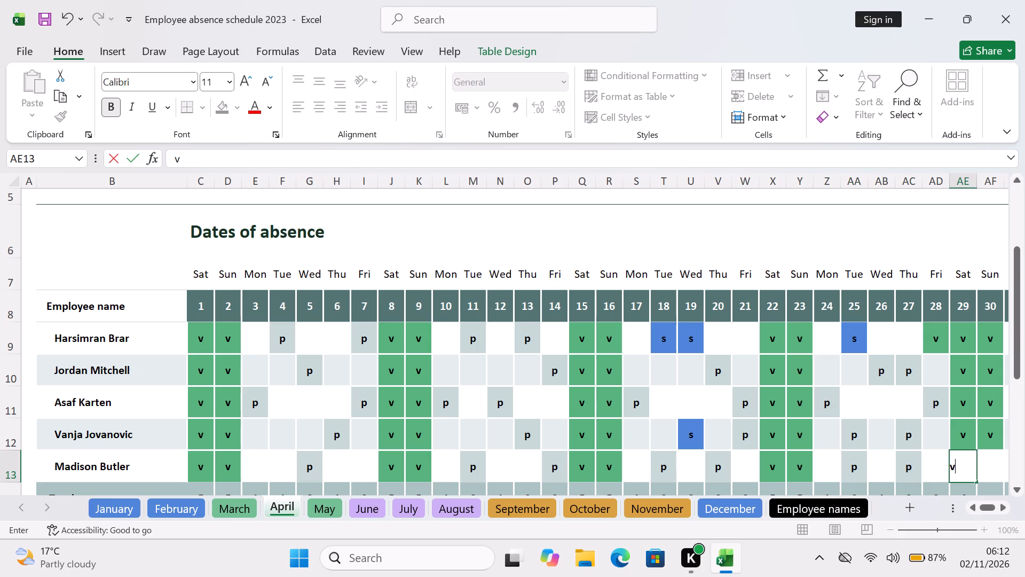
{"action": "key", "text": "v"}
{"action": "key", "text": "Right"}
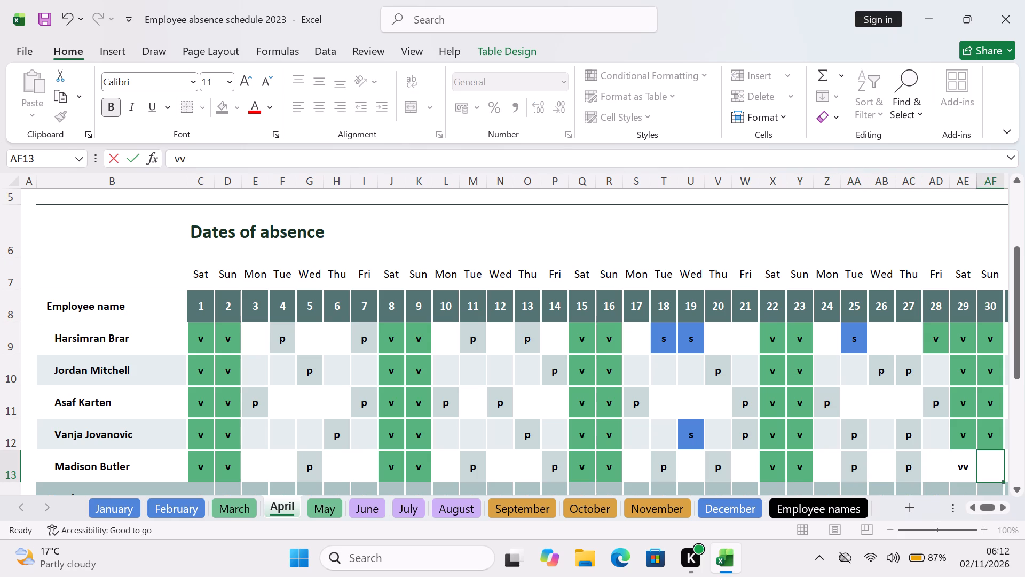
{"action": "key", "text": "Left"}
{"action": "key", "text": "BackSpace"}
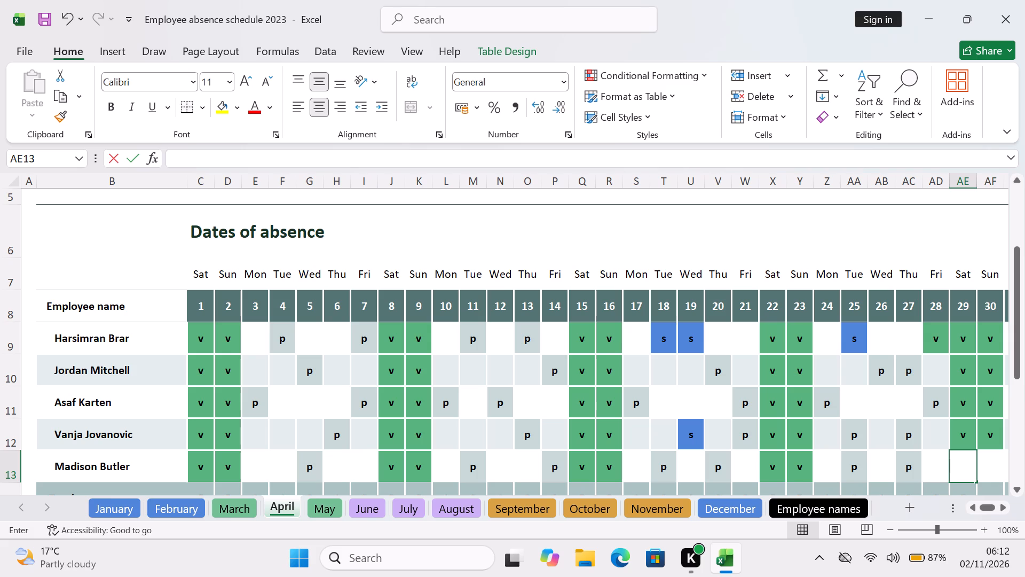
{"action": "key", "text": "v"}
{"action": "key", "text": "Right"}
{"action": "key", "text": "v"}
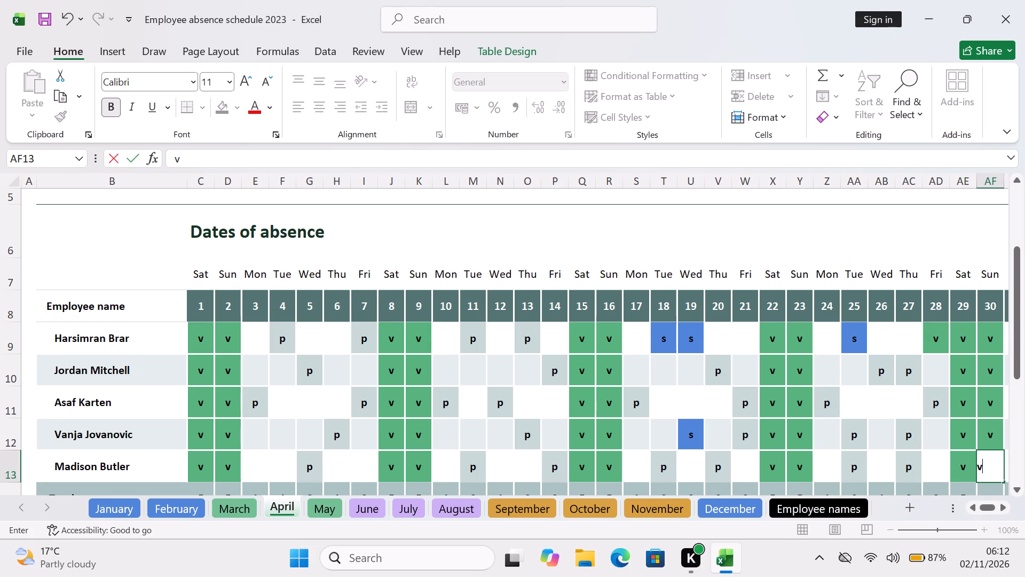
{"action": "key", "text": "Right"}
Review the daily counts along April's Total row from day 1 through day 30 to the Total days column.
{"action": "key", "text": "Left"}
{"action": "key", "text": "Left"}
{"action": "key", "text": "Left"}
{"action": "key", "text": "Left"}
{"action": "key", "text": "Left"}
{"action": "key", "text": "Left"}
{"action": "key", "text": "Left"}
{"action": "key", "text": "Left"}
{"action": "key", "text": "Left"}
{"action": "key", "text": "Left"}
{"action": "key", "text": "Left"}
{"action": "key", "text": "Left"}
{"action": "key", "text": "Left"}
{"action": "key", "text": "Left"}
{"action": "key", "text": "Left"}
{"action": "key", "text": "Left"}
{"action": "key", "text": "Left"}
{"action": "key", "text": "Left"}
{"action": "key", "text": "Left"}
{"action": "key", "text": "Left"}
{"action": "key", "text": "Left"}
{"action": "key", "text": "Left"}
{"action": "key", "text": "Left"}
{"action": "key", "text": "Left"}
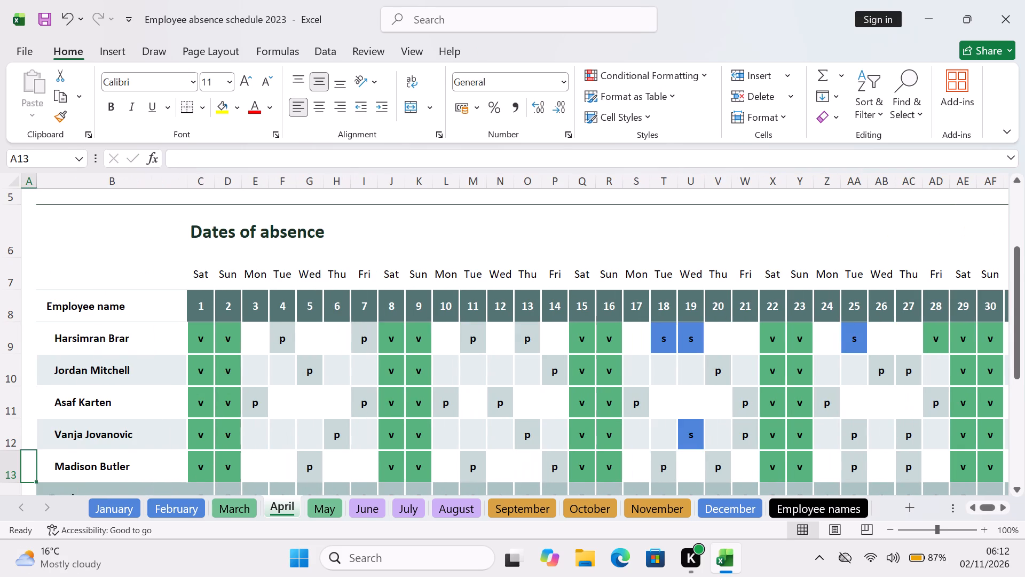
{"action": "key", "text": "Down"}
{"action": "key", "text": "Left"}
{"action": "key", "text": "Left"}
{"action": "key", "text": "Right"}
{"action": "key", "text": "Right"}
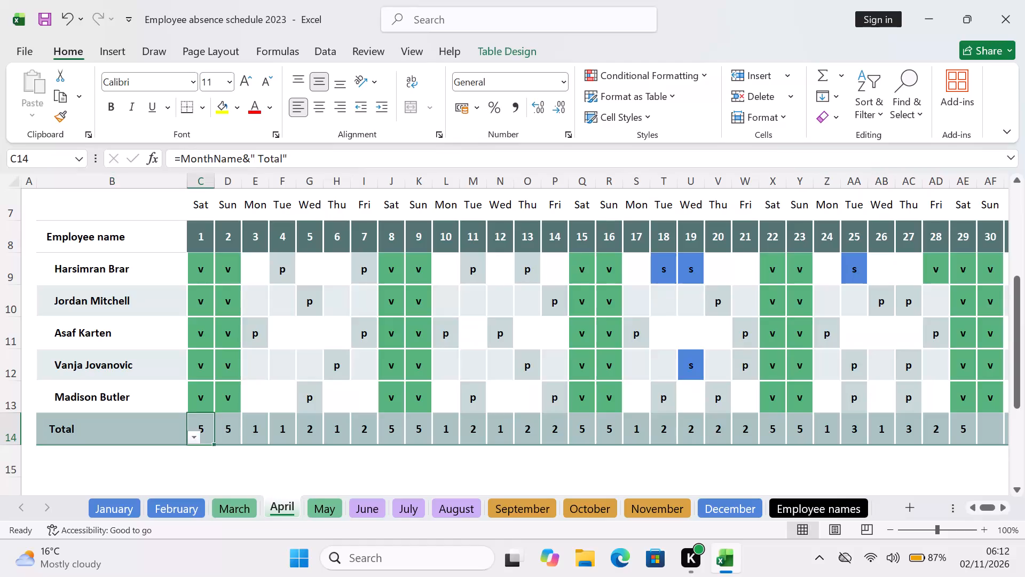
{"action": "key", "text": "Right"}
{"action": "key", "text": "Left"}
{"action": "key", "text": "Left"}
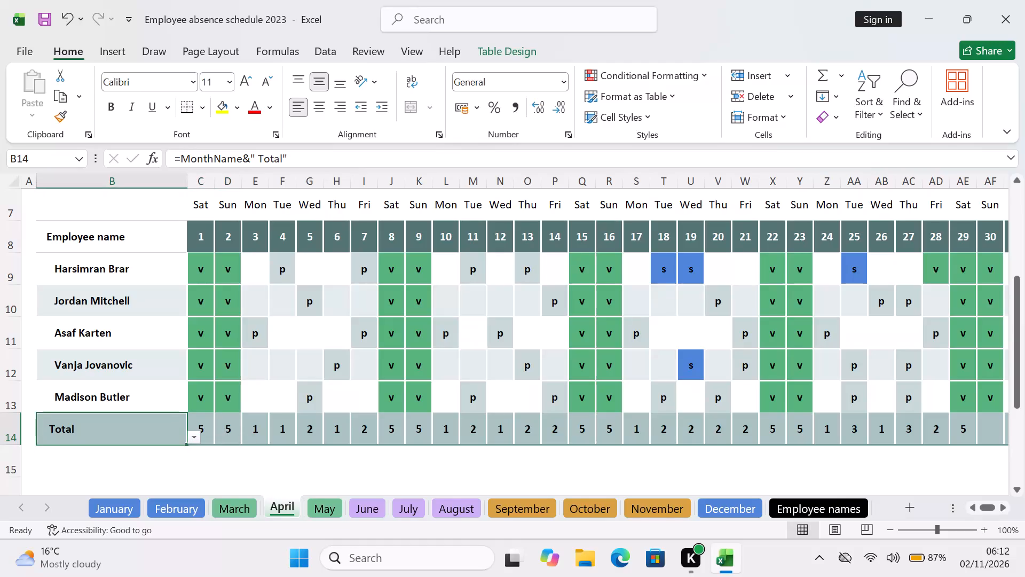
{"action": "key", "text": "Left"}
{"action": "key", "text": "Right"}
{"action": "key", "text": "Right"}
{"action": "key", "text": "Right"}
{"action": "key", "text": "Right"}
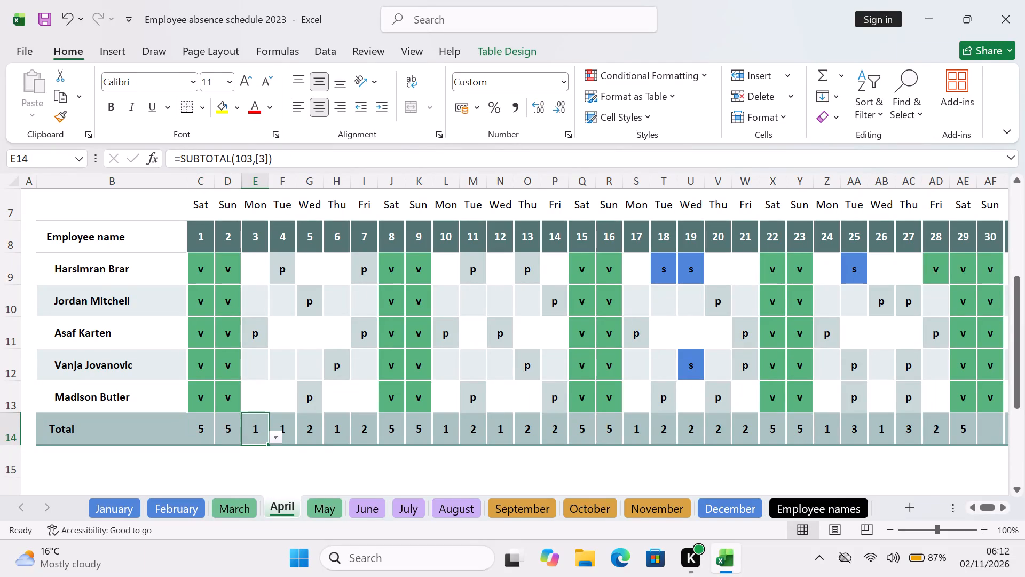
{"action": "key", "text": "Right"}
{"action": "key", "text": "Right"}
{"action": "key", "text": "Right"}
{"action": "key", "text": "Right"}
{"action": "key", "text": "Right"}
{"action": "key", "text": "Right"}
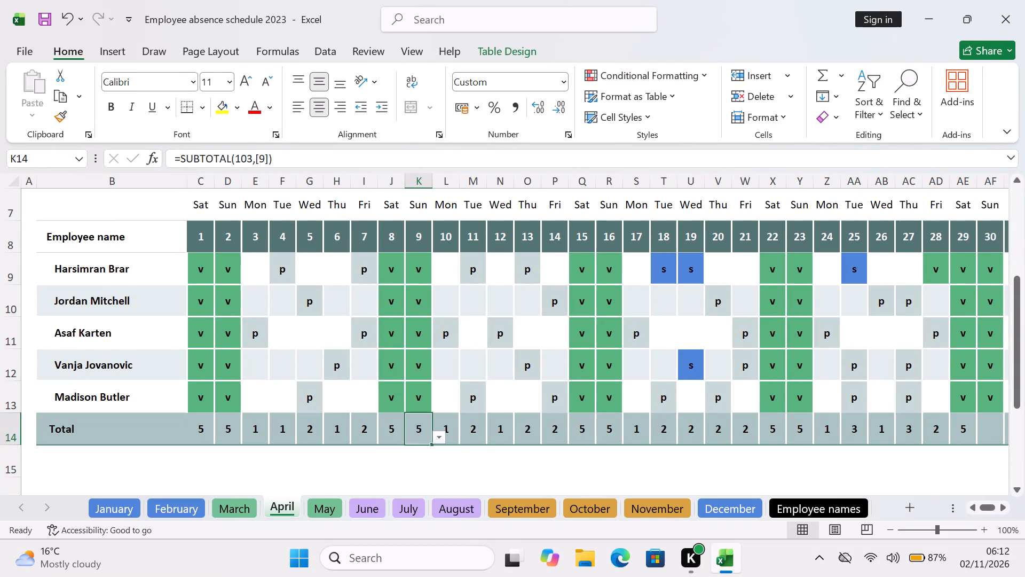
{"action": "key", "text": "Right"}
{"action": "key", "text": "Right"}
{"action": "key", "text": "Right"}
{"action": "key", "text": "Right"}
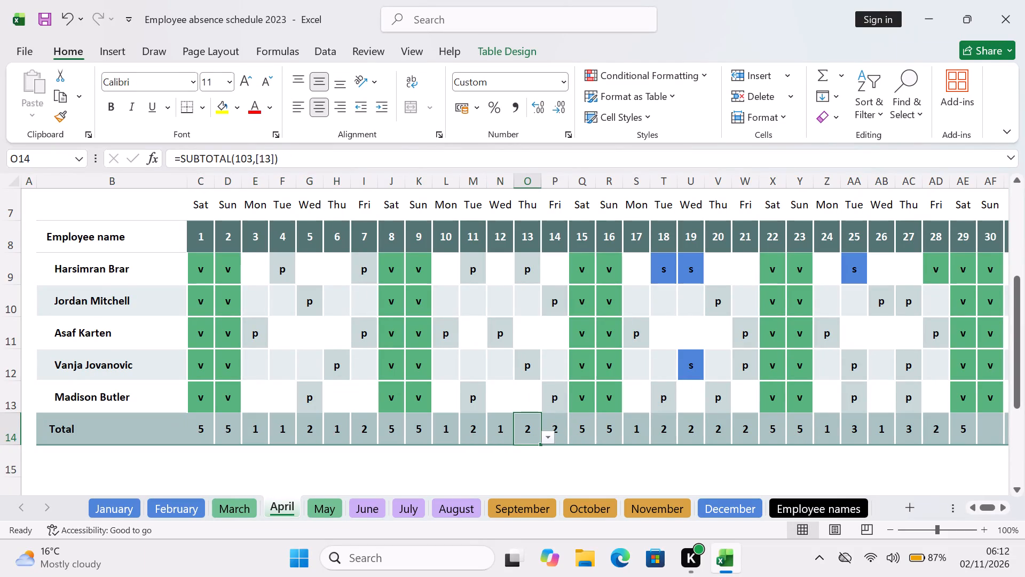
{"action": "key", "text": "Right"}
{"action": "key", "text": "Right"}
{"action": "key", "text": "Right"}
{"action": "key", "text": "Right"}
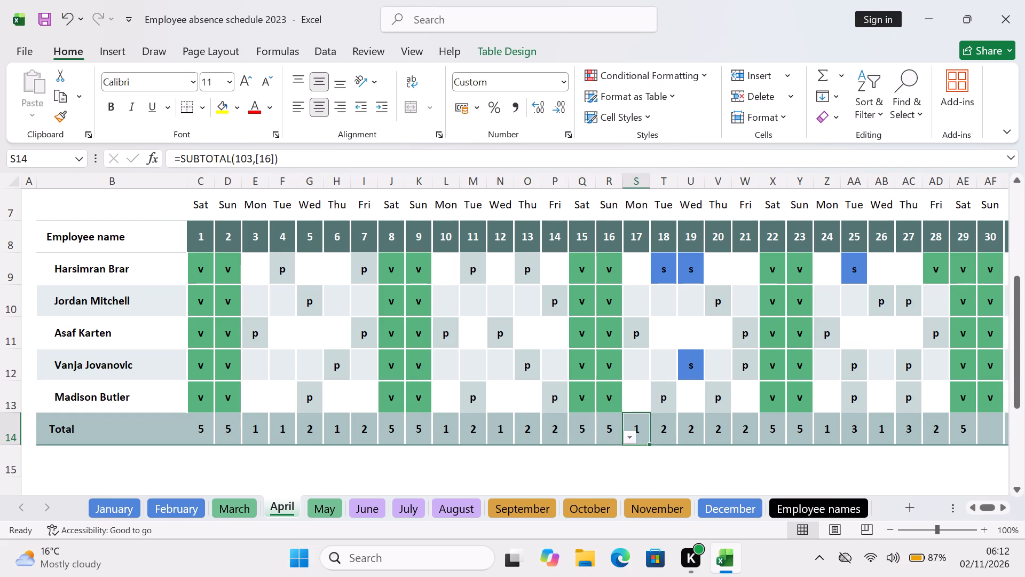
{"action": "key", "text": "Right"}
{"action": "key", "text": "Right"}
{"action": "key", "text": "Right"}
{"action": "key", "text": "Right"}
{"action": "key", "text": "Right"}
{"action": "key", "text": "Right"}
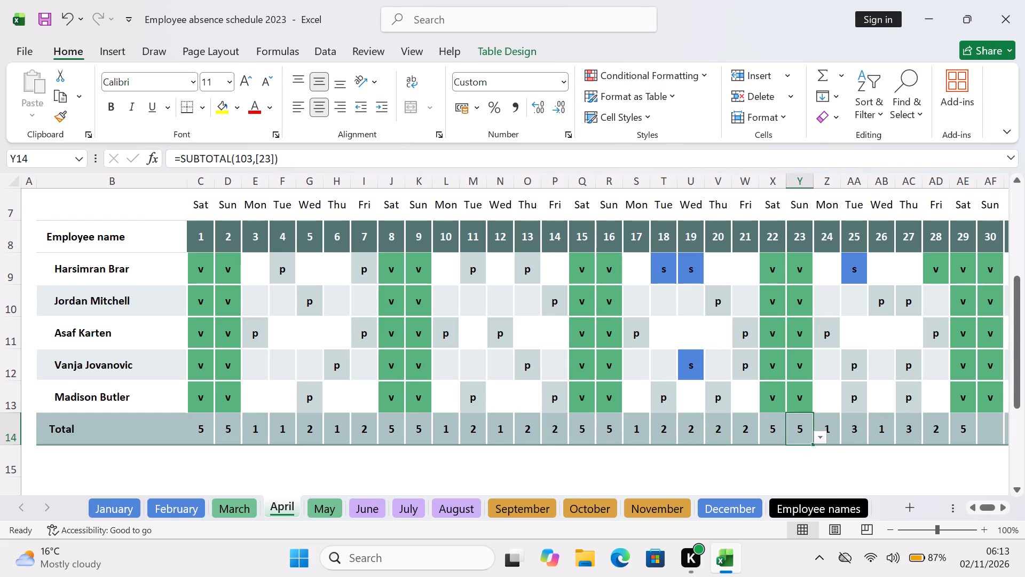
{"action": "key", "text": "Right"}
{"action": "key", "text": "Right"}
{"action": "key", "text": "Right"}
{"action": "key", "text": "Right"}
{"action": "key", "text": "Right"}
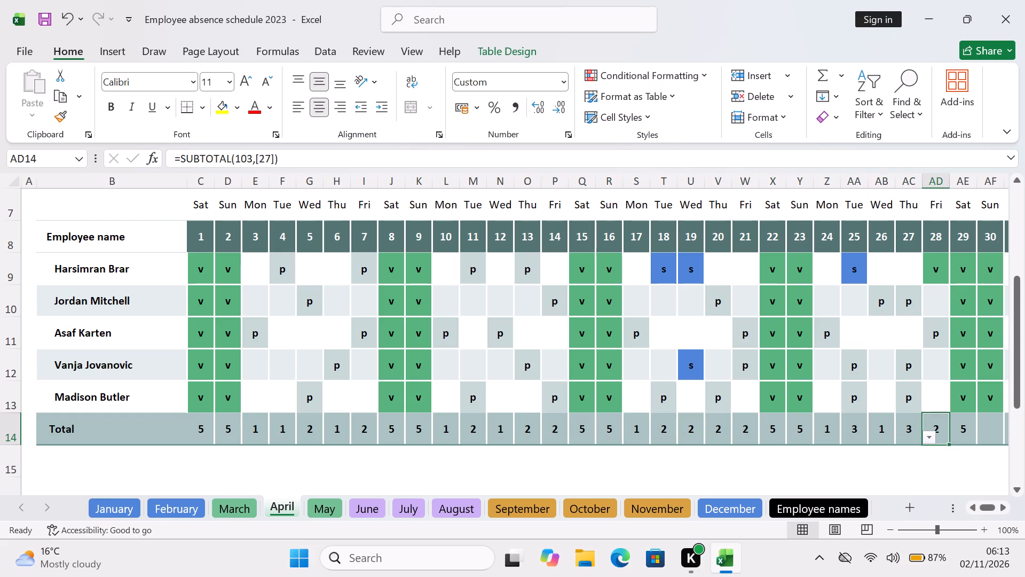
{"action": "key", "text": "Right"}
{"action": "key", "text": "Right"}
{"action": "key", "text": "Right"}
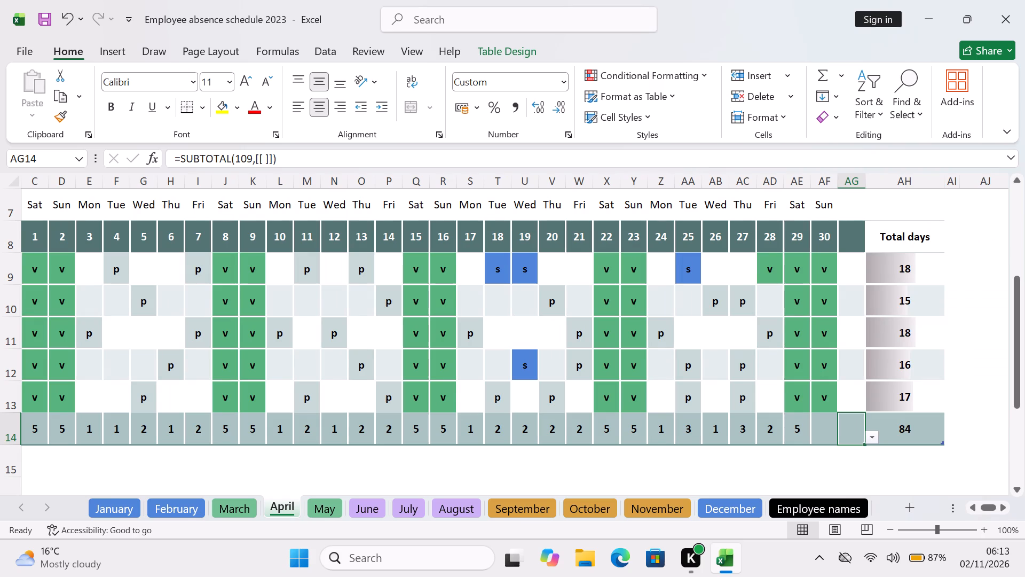
Set the day 30 cell in April's Total row to calculate Count.
{"action": "left_click", "coordinate": [827, 428]}
{"action": "left_click", "coordinate": [845, 437]}
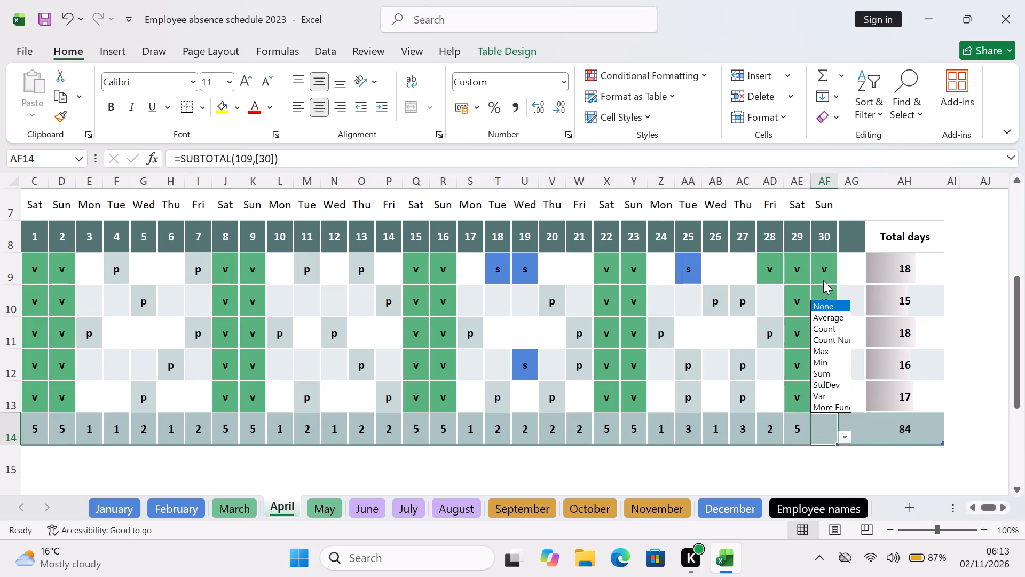
{"action": "left_click", "coordinate": [837, 329]}
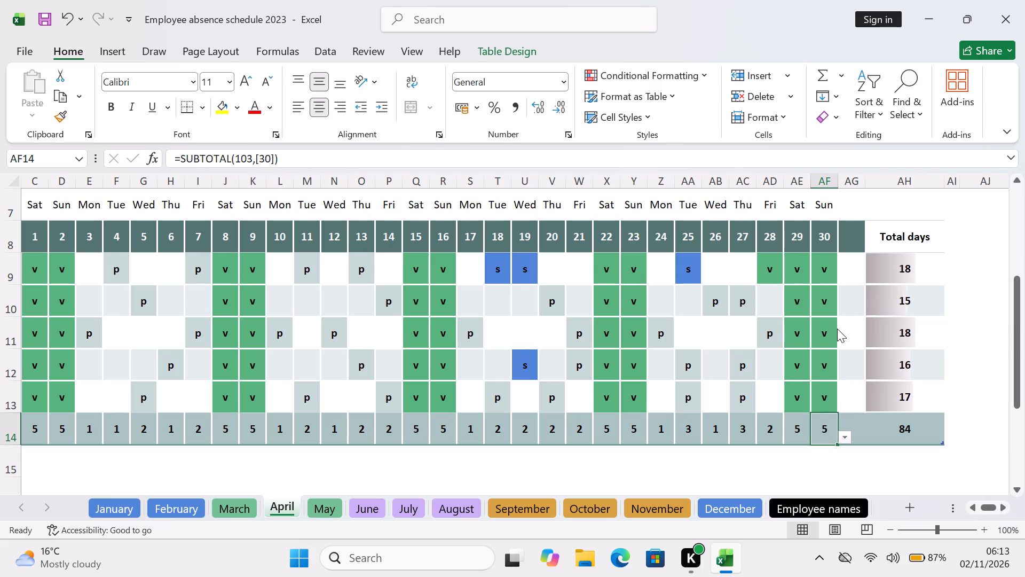
Apply data bars to the five employees' Total days cells on the April sheet, matching the March sheet.
{"action": "left_click", "coordinate": [285, 493]}
{"action": "left_click", "coordinate": [286, 501]}
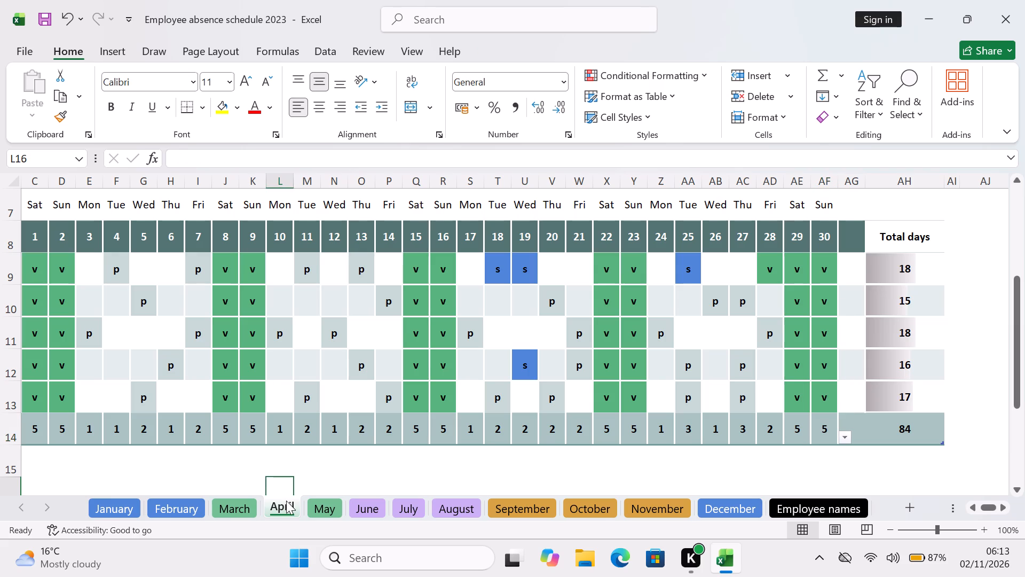
{"action": "left_click", "coordinate": [287, 502]}
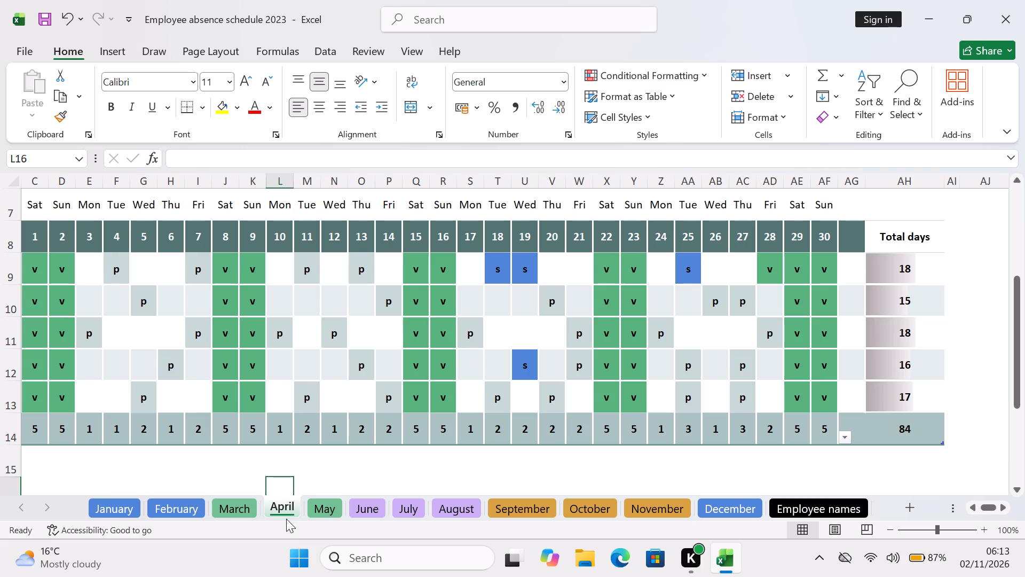
{"action": "left_click", "coordinate": [291, 508]}
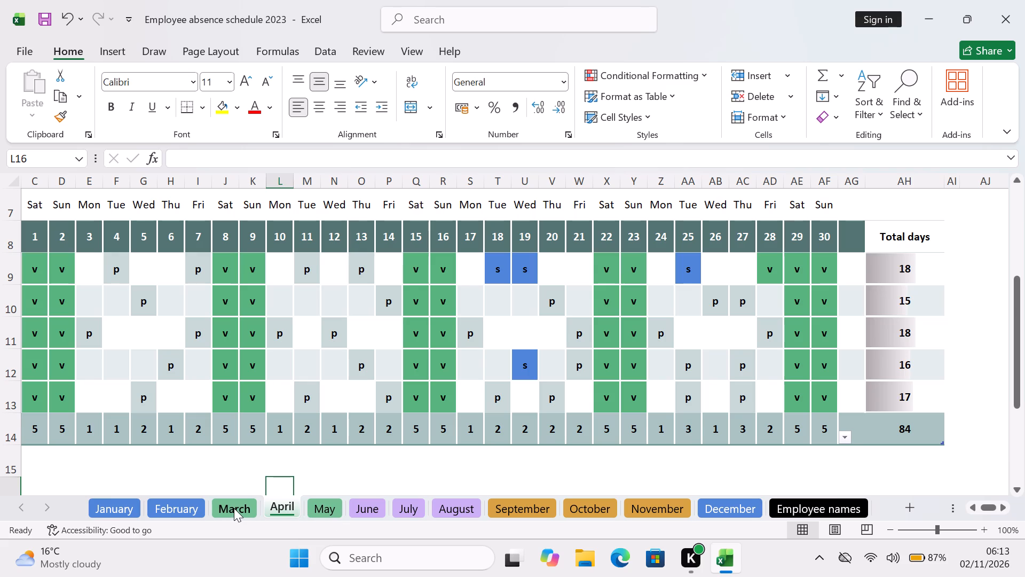
{"action": "left_click", "coordinate": [235, 508]}
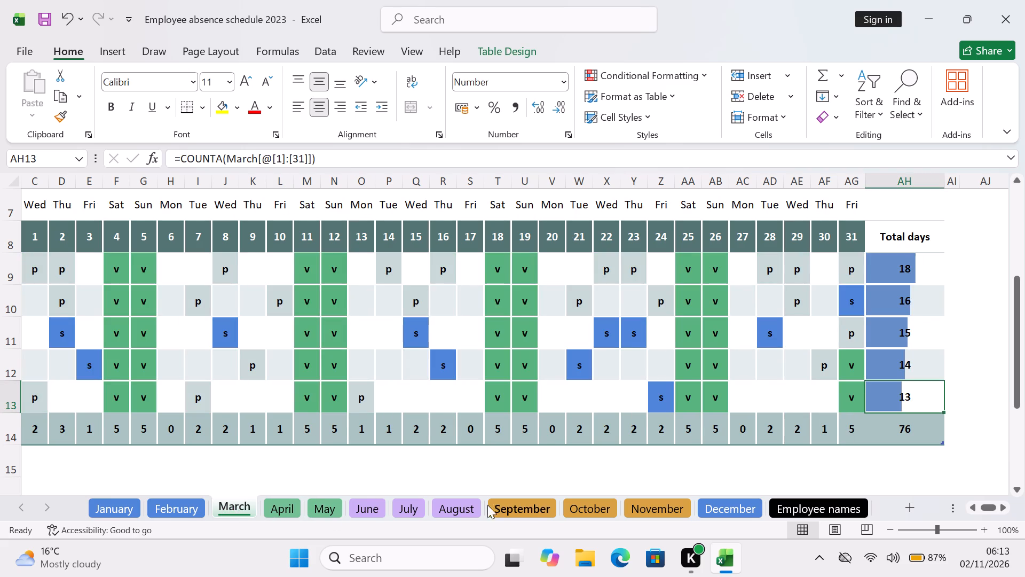
{"action": "left_click", "coordinate": [279, 502]}
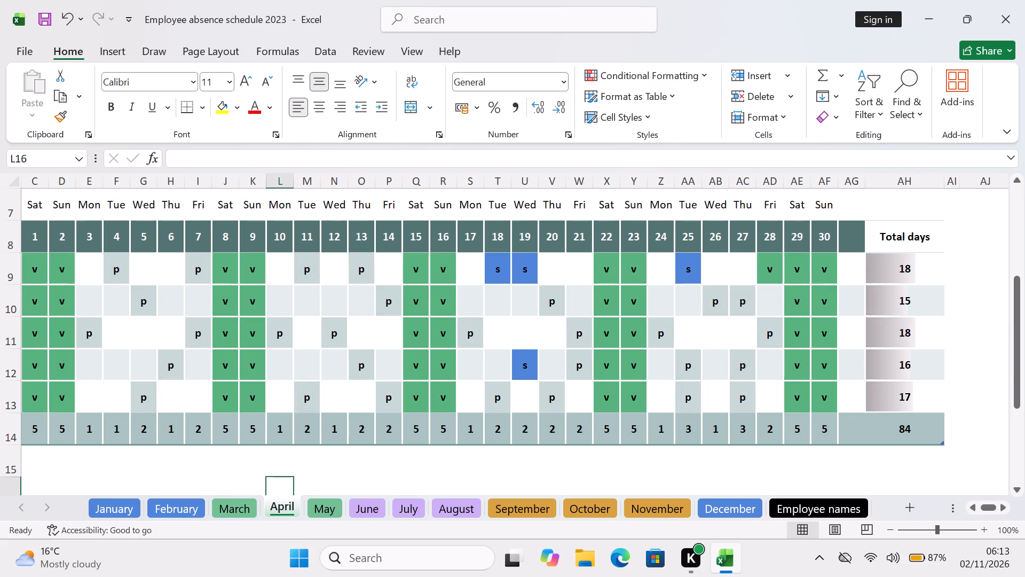
{"action": "left_click_drag", "start_coordinate": [879, 266], "coordinate": [954, 385]}
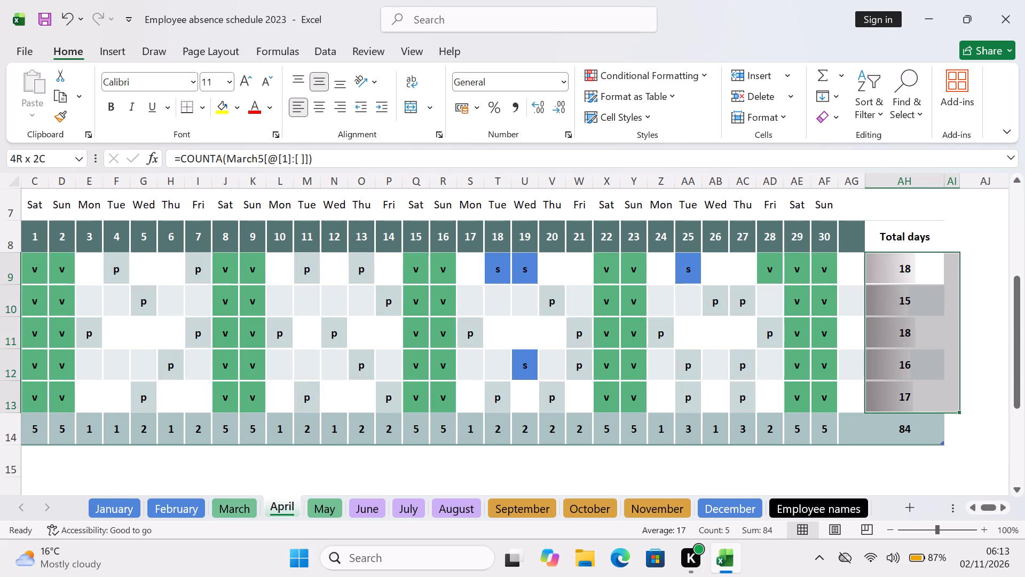
{"action": "left_click_drag", "start_coordinate": [954, 385], "coordinate": [939, 398]}
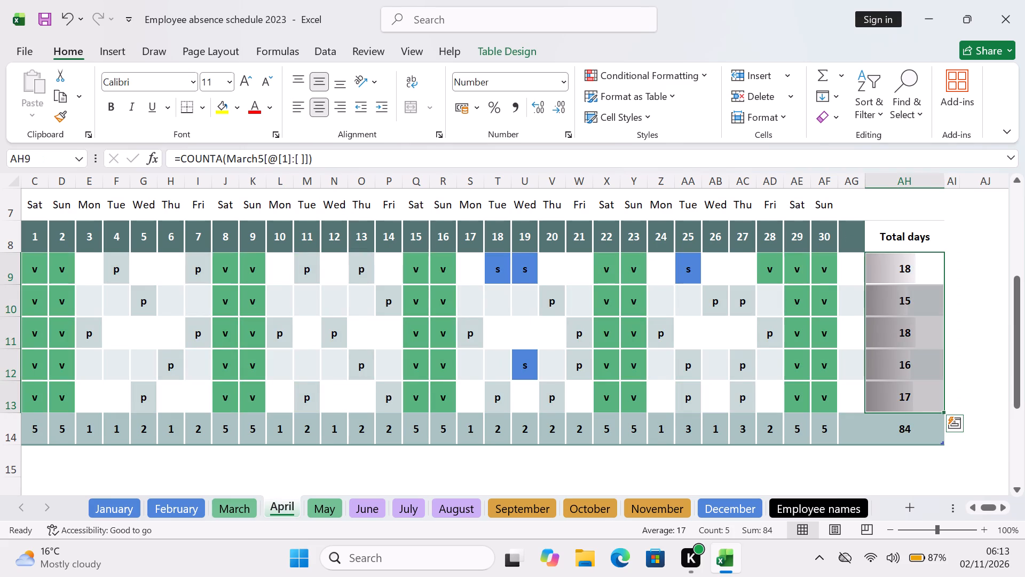
{"action": "right_click", "coordinate": [939, 398]}
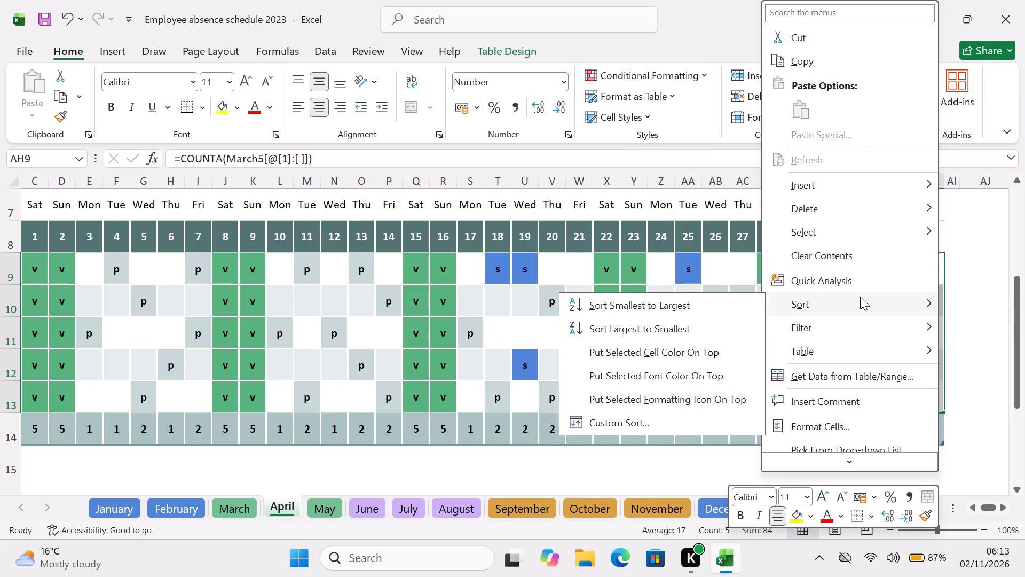
{"action": "left_click", "coordinate": [868, 282]}
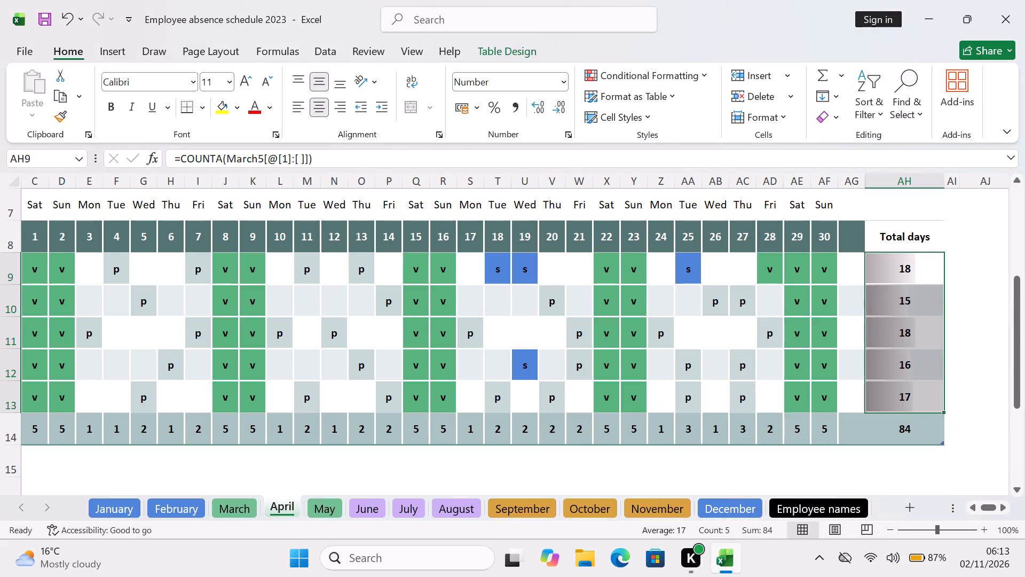
{"action": "left_click", "coordinate": [717, 330]}
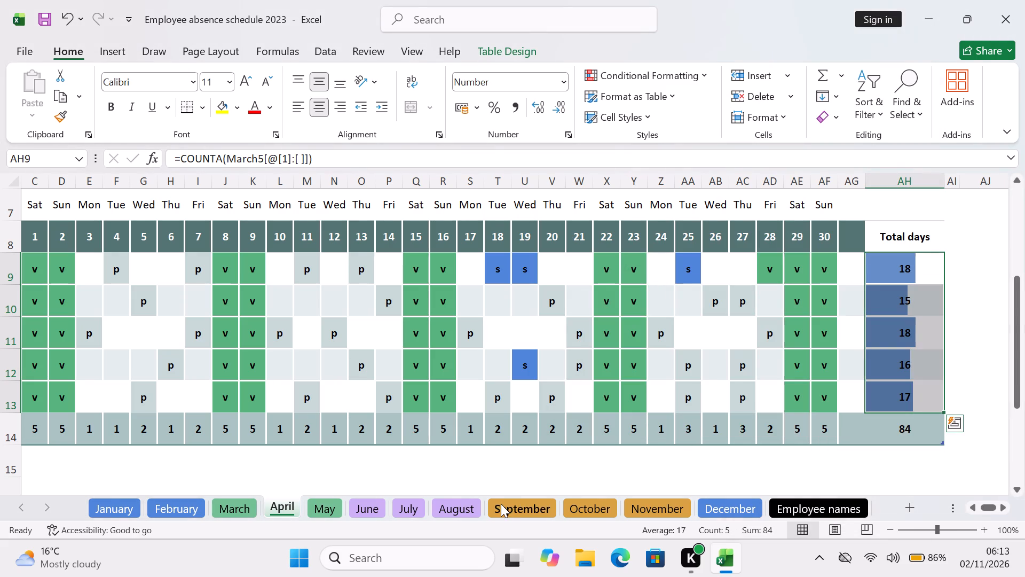
Save the workbook.
{"action": "left_click", "coordinate": [41, 21]}
{"action": "left_click", "coordinate": [41, 21]}
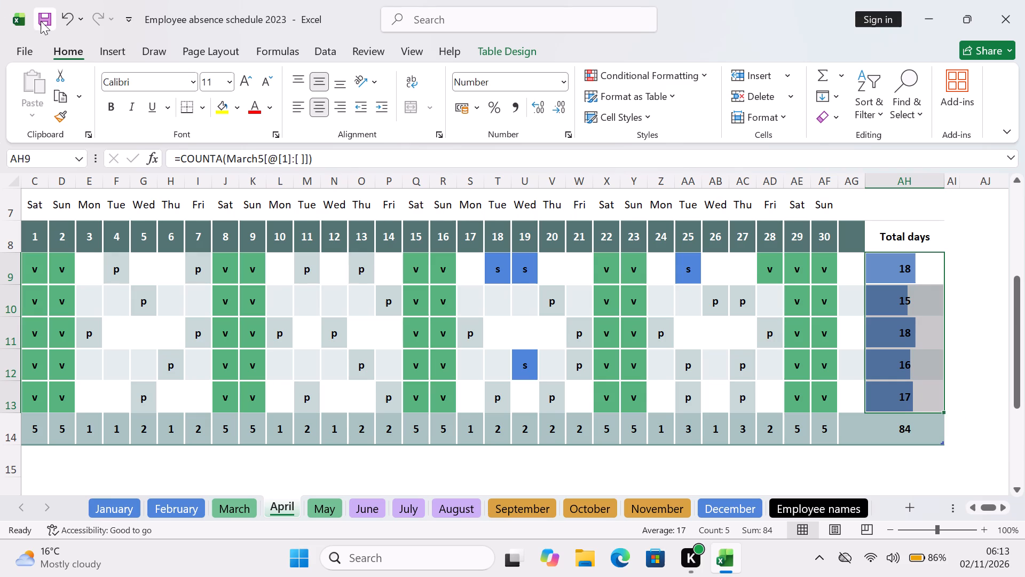
{"action": "left_click", "coordinate": [41, 21]}
{"action": "left_click", "coordinate": [41, 21]}
{"action": "left_click", "coordinate": [41, 21]}
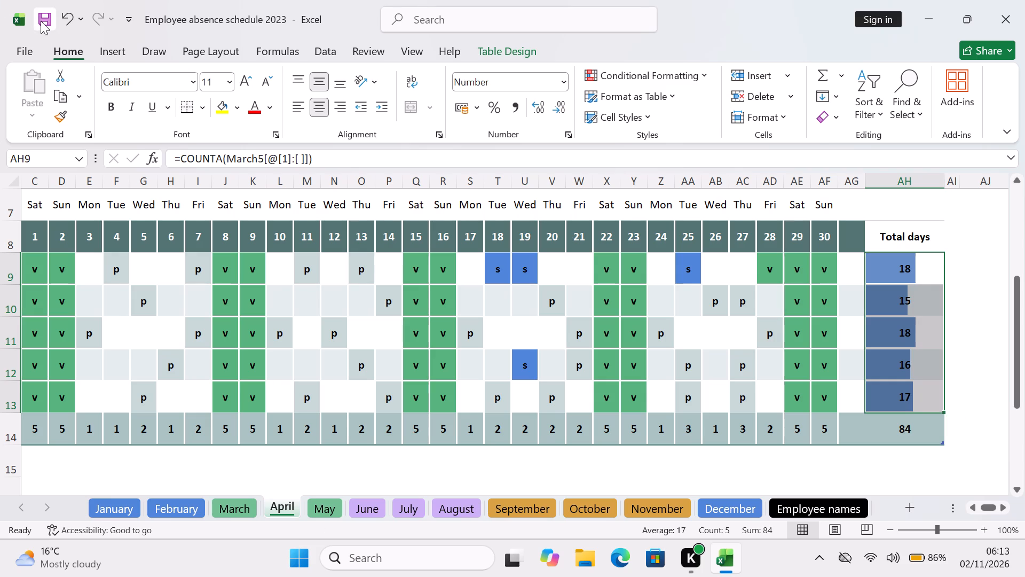
{"action": "left_click", "coordinate": [41, 21]}
{"action": "left_click", "coordinate": [41, 21]}
Compare the completed April sheet with the March and May sheets.
{"action": "left_click", "coordinate": [321, 495]}
{"action": "left_click", "coordinate": [314, 509]}
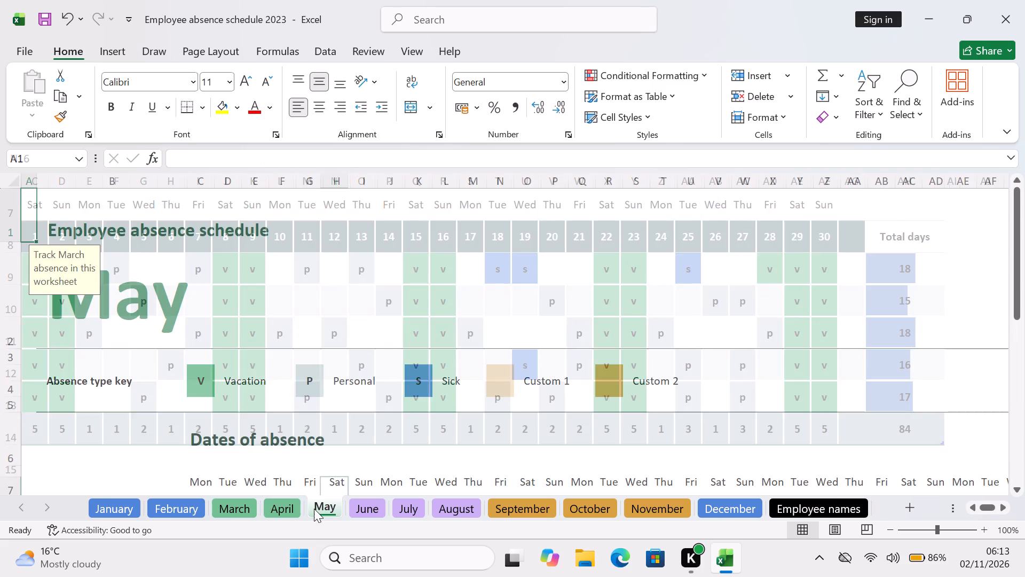
{"action": "left_click_drag", "start_coordinate": [314, 509], "coordinate": [279, 510]}
{"action": "left_click", "coordinate": [279, 510]}
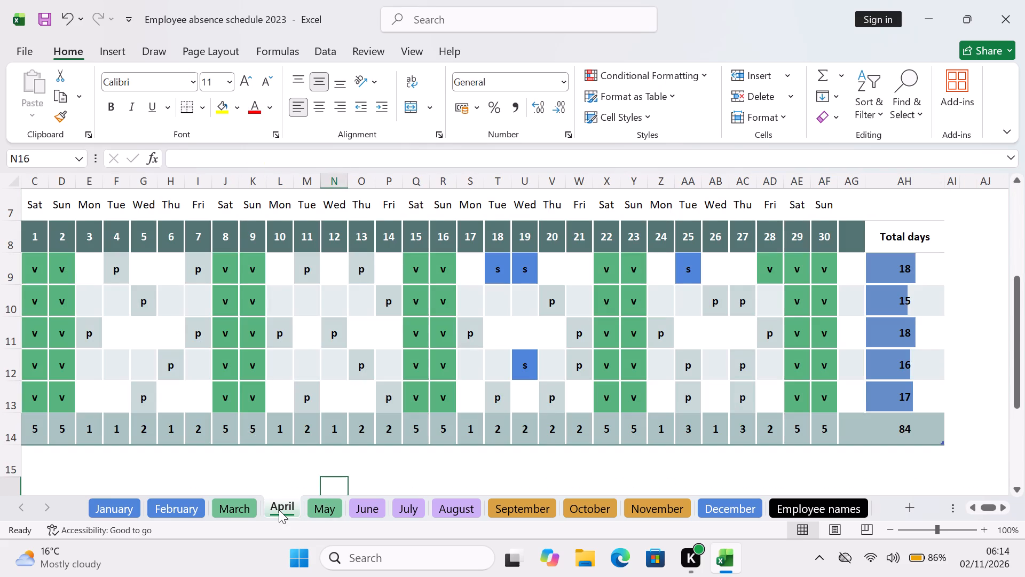
{"action": "left_click", "coordinate": [234, 510]}
{"action": "left_click", "coordinate": [283, 508]}
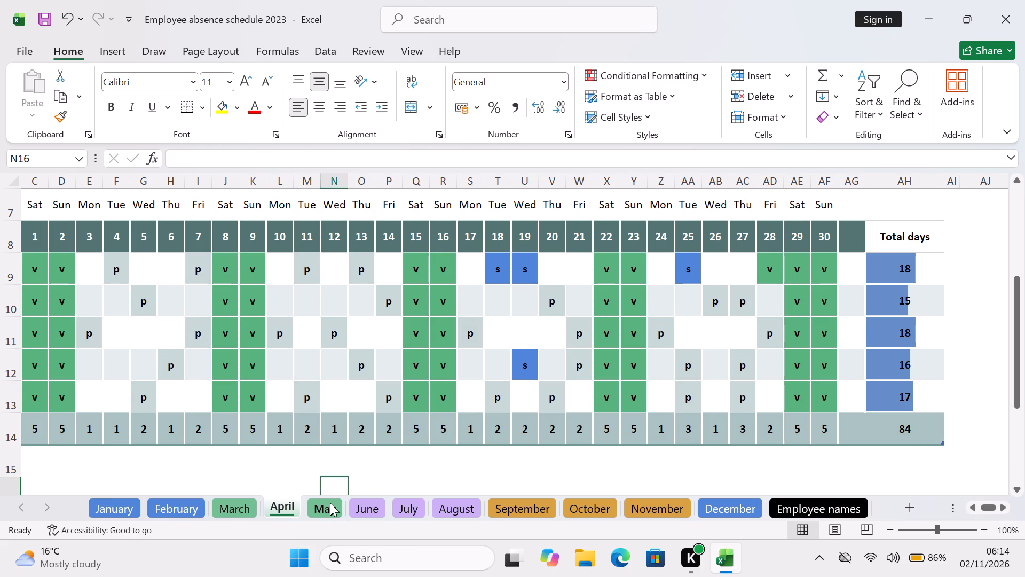
{"action": "left_click", "coordinate": [283, 509]}
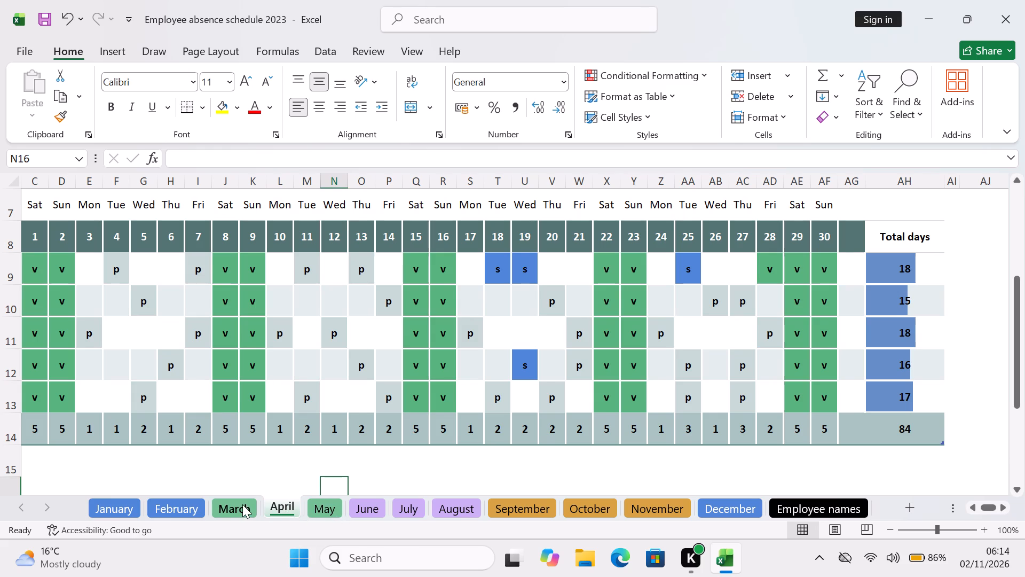
{"action": "left_click", "coordinate": [242, 504]}
{"action": "left_click", "coordinate": [288, 501]}
On the May sheet, enter absence code p for the first employee on days 1 and 3.
{"action": "left_click", "coordinate": [310, 511]}
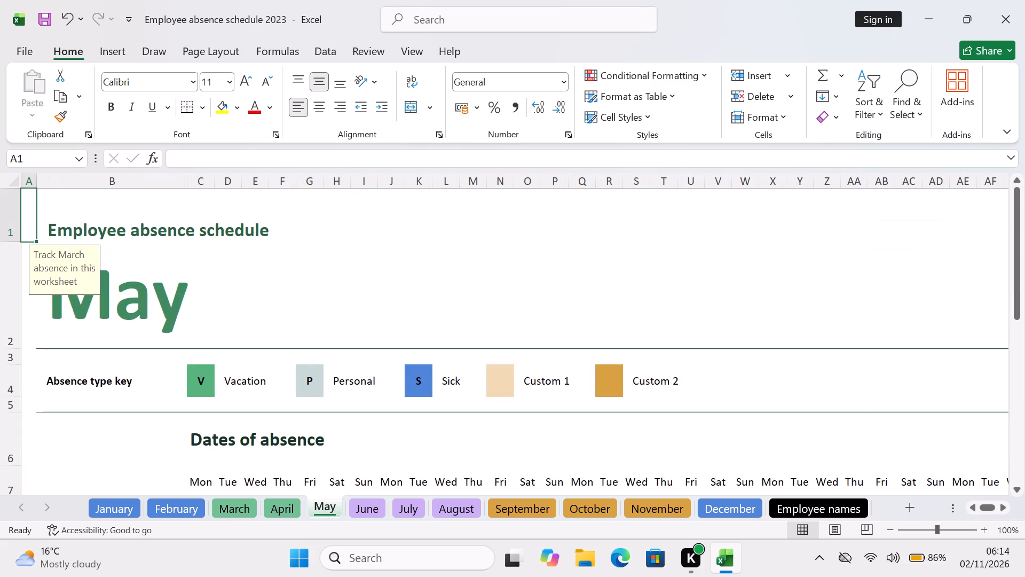
{"action": "key", "text": "Down"}
{"action": "key", "text": "Down"}
{"action": "key", "text": "Down"}
{"action": "key", "text": "Down"}
{"action": "key", "text": "Down"}
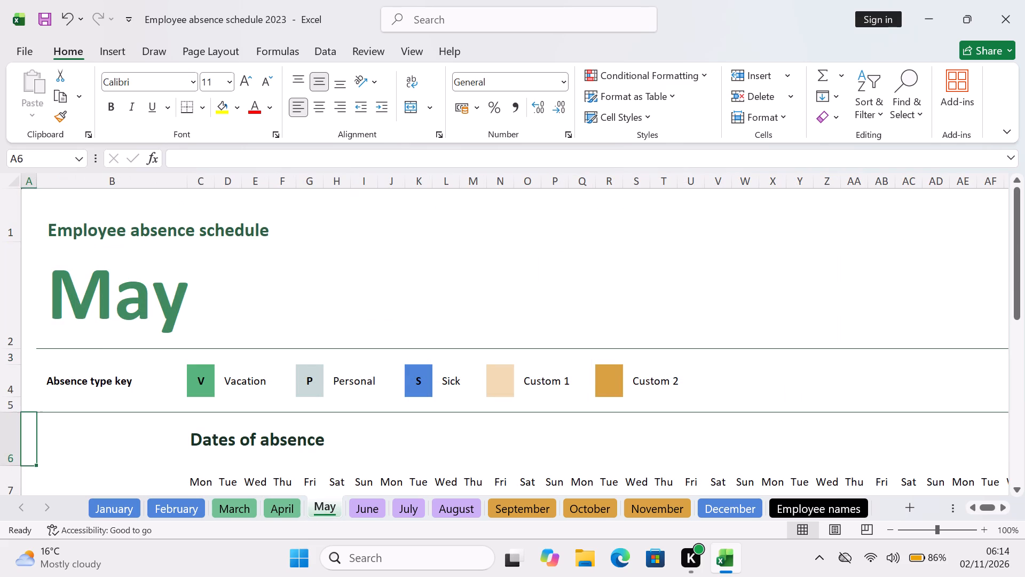
{"action": "key", "text": "Down"}
{"action": "key", "text": "Down"}
{"action": "key", "text": "Down"}
{"action": "key", "text": "Down"}
{"action": "key", "text": "Up"}
{"action": "key", "text": "Up"}
{"action": "key", "text": "Right"}
{"action": "key", "text": "Right"}
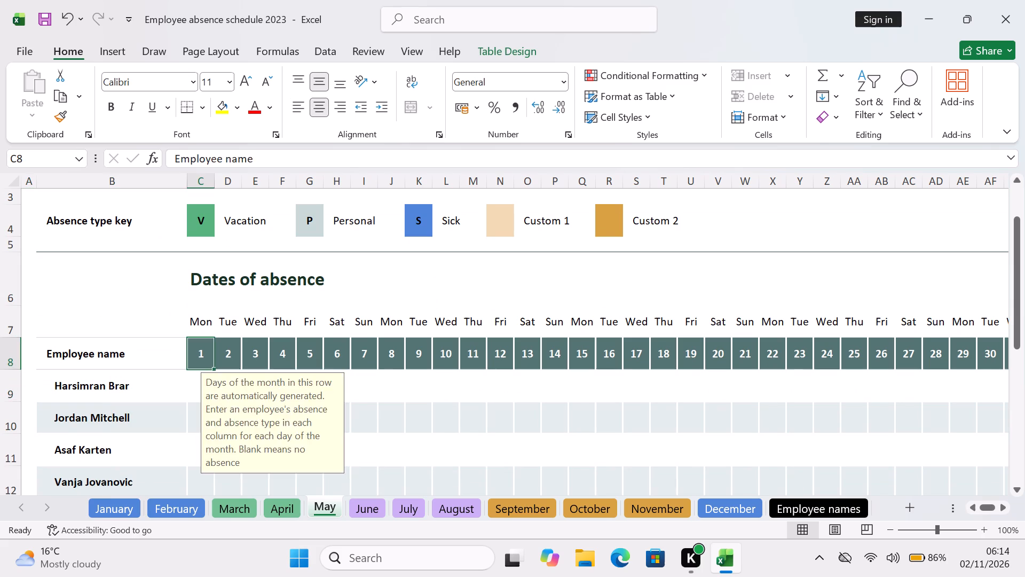
{"action": "key", "text": "Down"}
{"action": "key", "text": "p"}
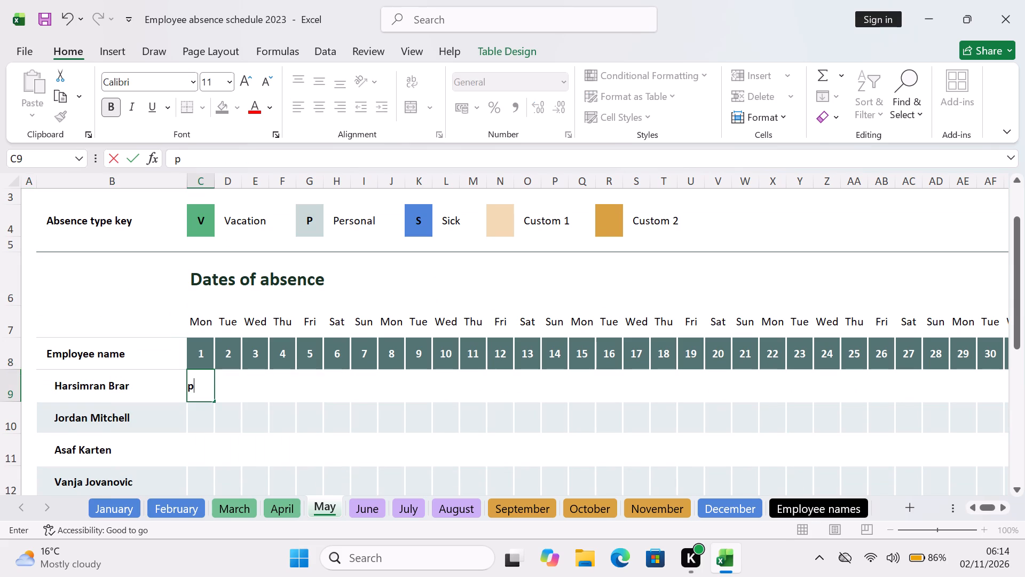
{"action": "key", "text": "Right"}
{"action": "key", "text": "Right"}
{"action": "key", "text": "p"}
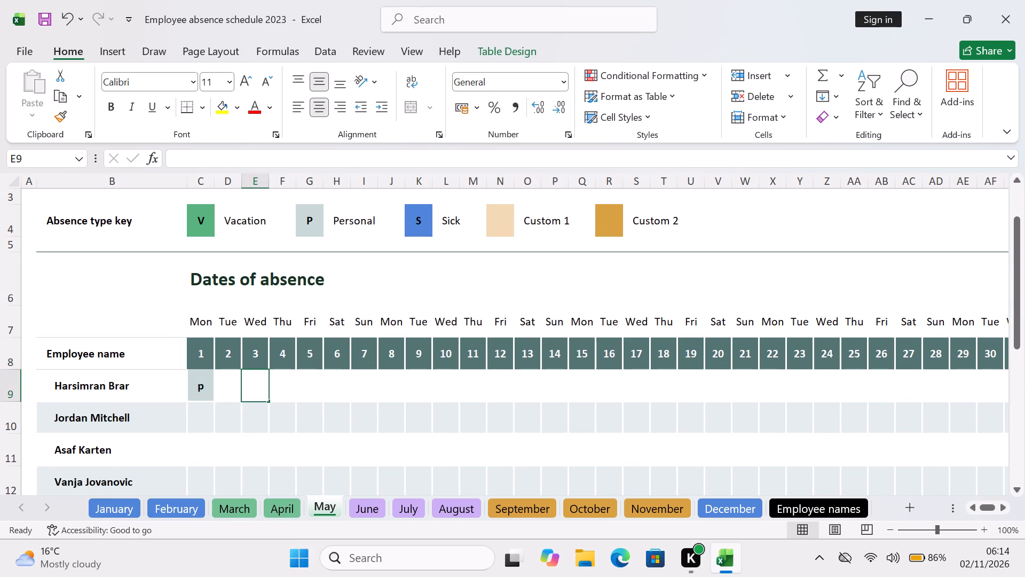
{"action": "key", "text": "Right"}
In the first employee's May row, enter v on days 6 and 7 and p on days 9 and 11.
{"action": "key", "text": "Right"}
{"action": "key", "text": "Right"}
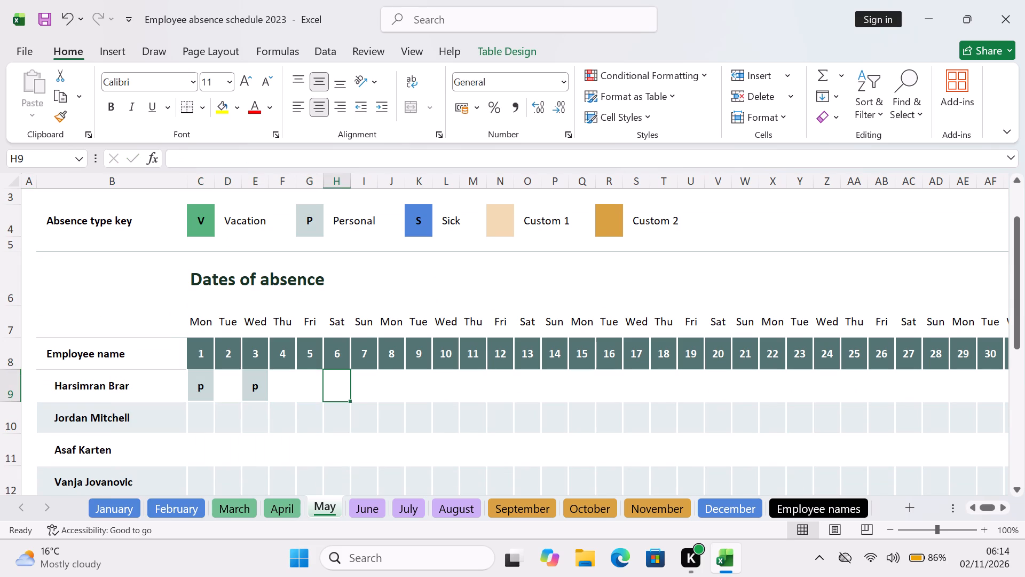
{"action": "key", "text": "v"}
{"action": "key", "text": "Right"}
{"action": "key", "text": "v"}
{"action": "key", "text": "Right"}
{"action": "key", "text": "Right"}
{"action": "key", "text": "Right"}
{"action": "key", "text": "Left"}
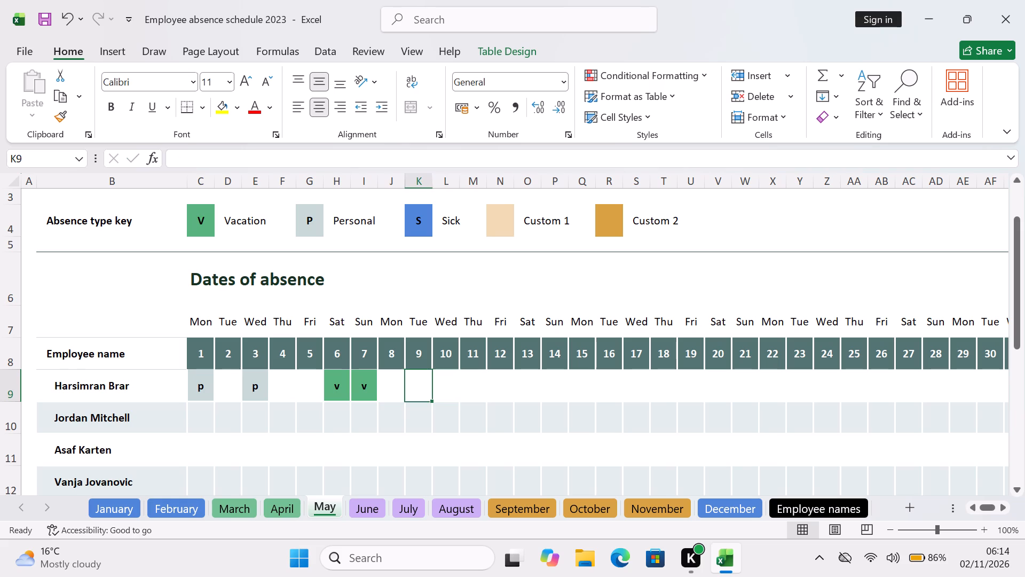
{"action": "key", "text": "p"}
{"action": "key", "text": "Right"}
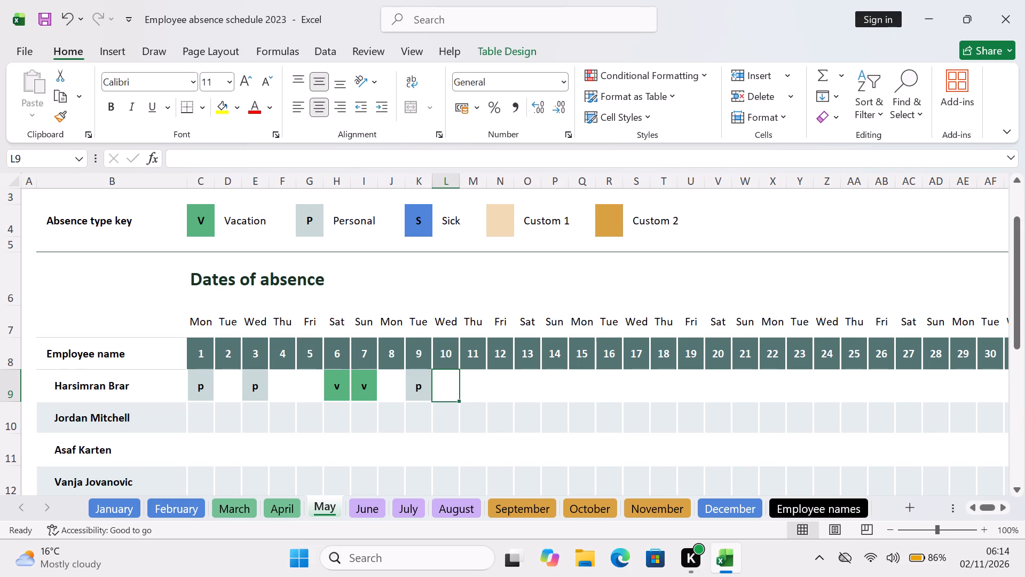
{"action": "key", "text": "Right"}
{"action": "key", "text": "p"}
{"action": "key", "text": "Right"}
In the first employee's May row, enter v on days 13 and 14 and p on days 16 and 19.
{"action": "key", "text": "Right"}
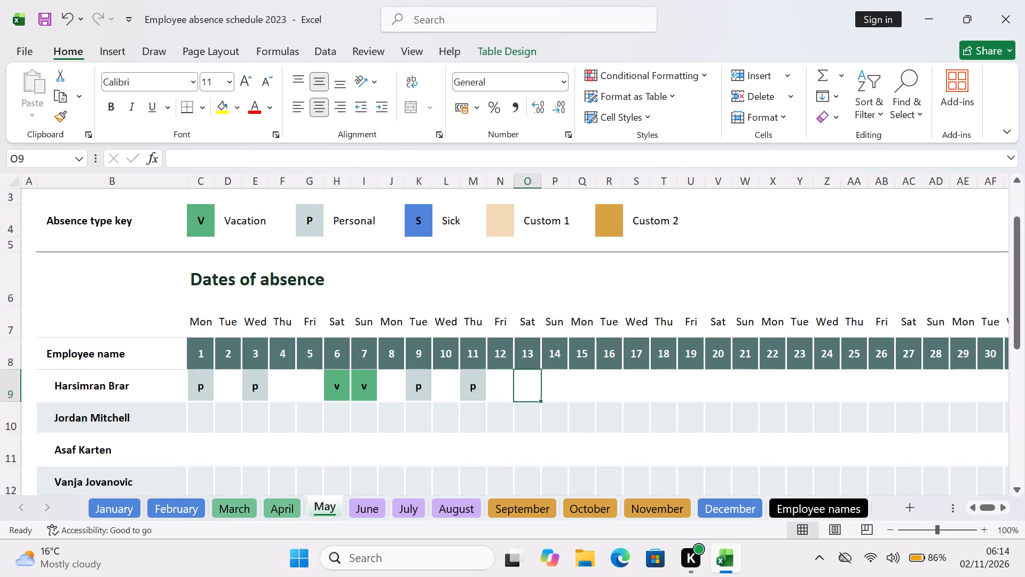
{"action": "key", "text": "v"}
{"action": "key", "text": "Right"}
{"action": "key", "text": "v"}
{"action": "key", "text": "Right"}
{"action": "key", "text": "Right"}
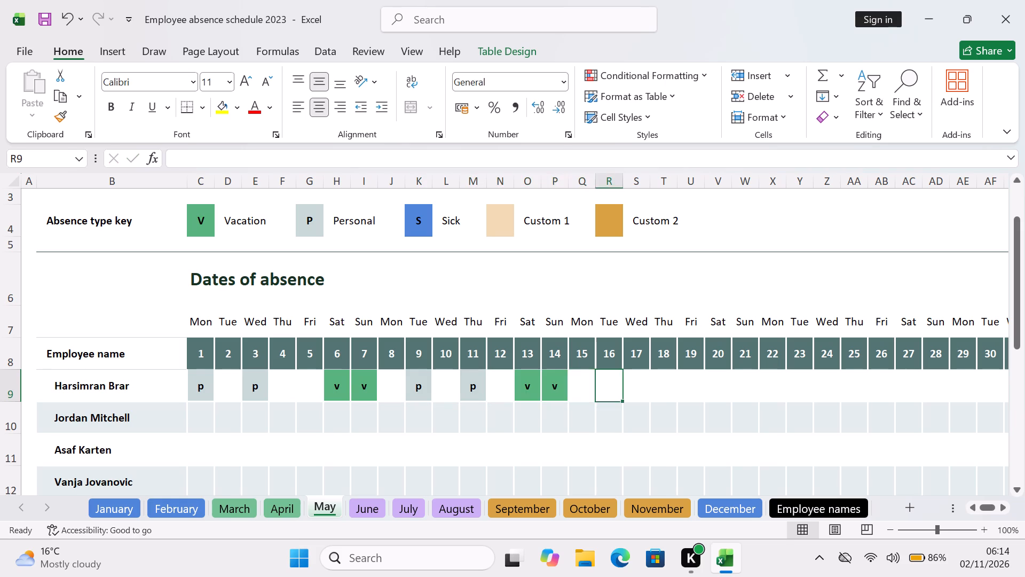
{"action": "key", "text": "Right"}
{"action": "key", "text": "Left"}
{"action": "key", "text": "p"}
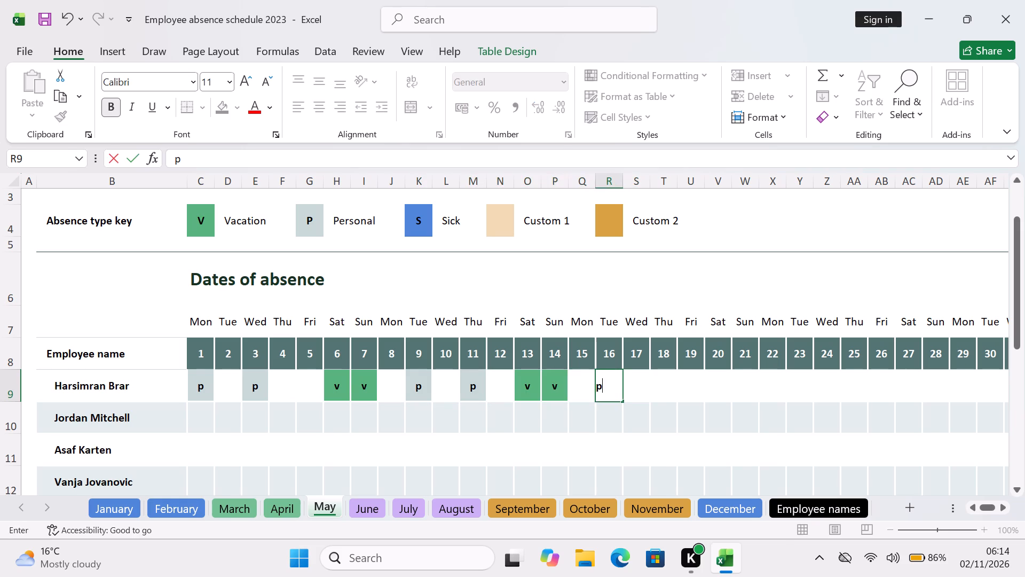
{"action": "key", "text": "Right"}
{"action": "key", "text": "Right"}
{"action": "key", "text": "Right"}
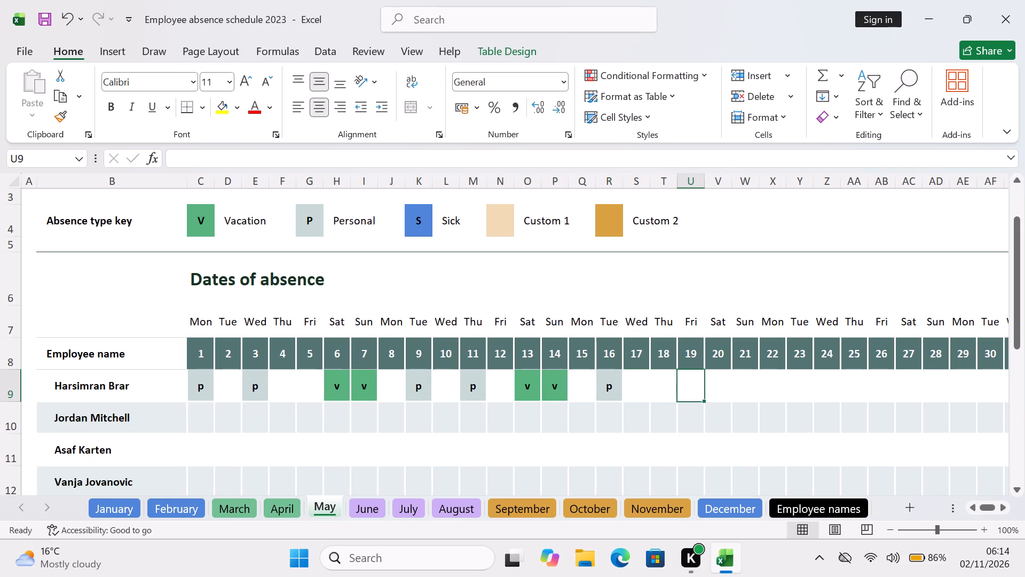
{"action": "key", "text": "p"}
{"action": "key", "text": "Right"}
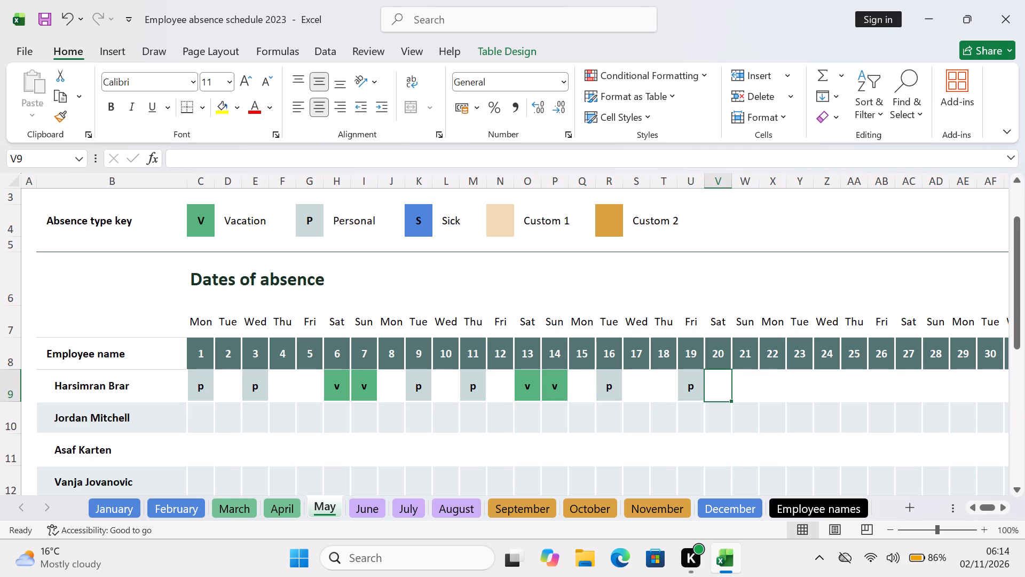
In the first employee's May row, enter v on days 20 and 21 and p on days 23, 24 and 26.
{"action": "key", "text": "v"}
{"action": "key", "text": "Right"}
{"action": "key", "text": "v"}
{"action": "key", "text": "Right"}
{"action": "key", "text": "Right"}
{"action": "key", "text": "Right"}
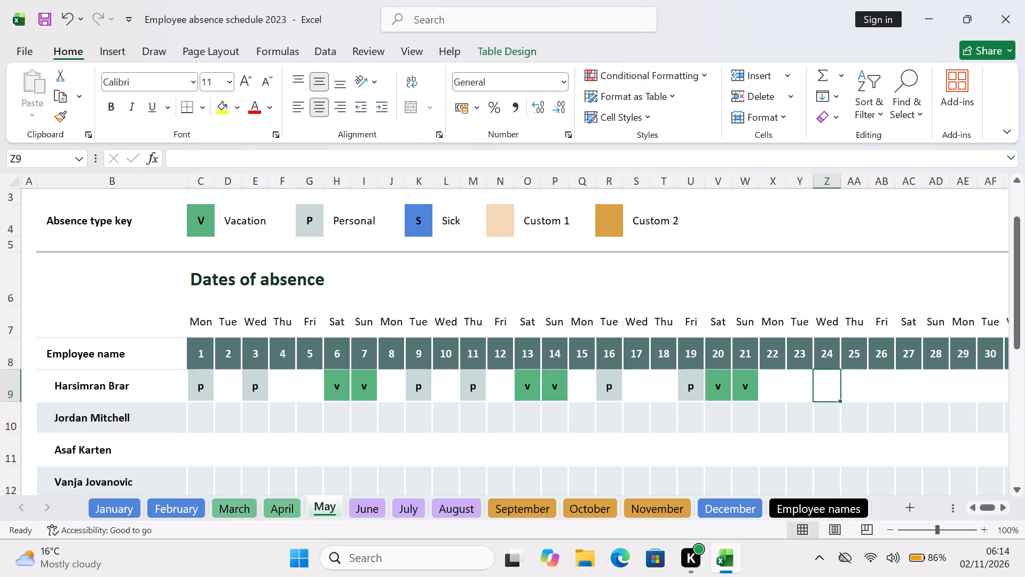
{"action": "key", "text": "Left"}
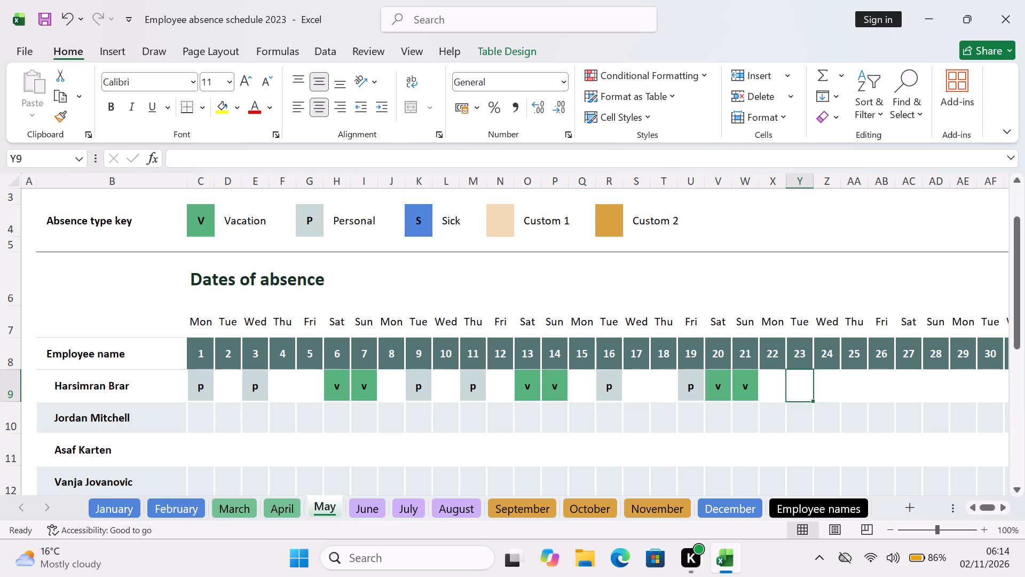
{"action": "key", "text": "p"}
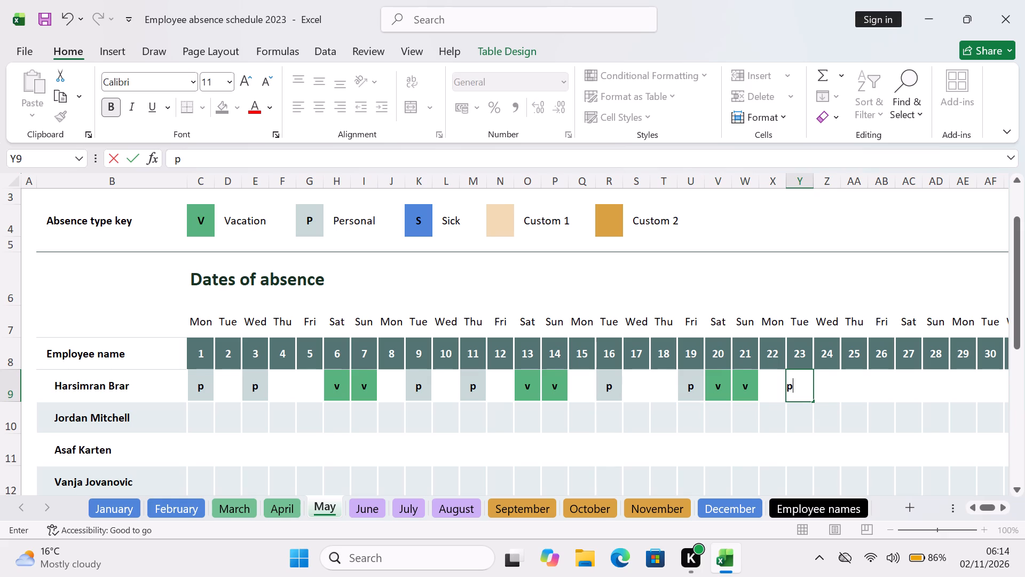
{"action": "key", "text": "Right"}
{"action": "key", "text": "p"}
{"action": "key", "text": "Right"}
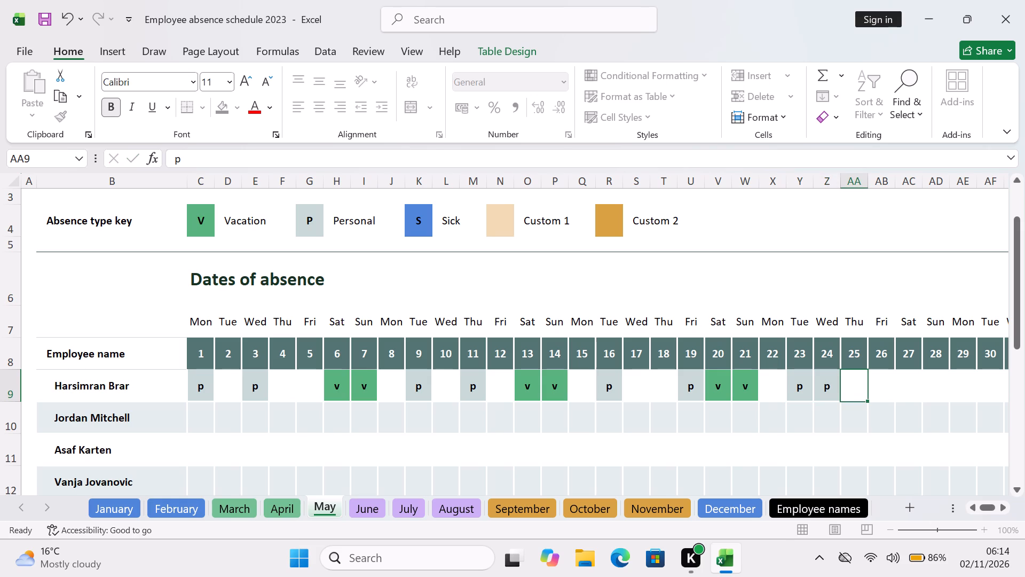
{"action": "key", "text": "Right"}
{"action": "key", "text": "p"}
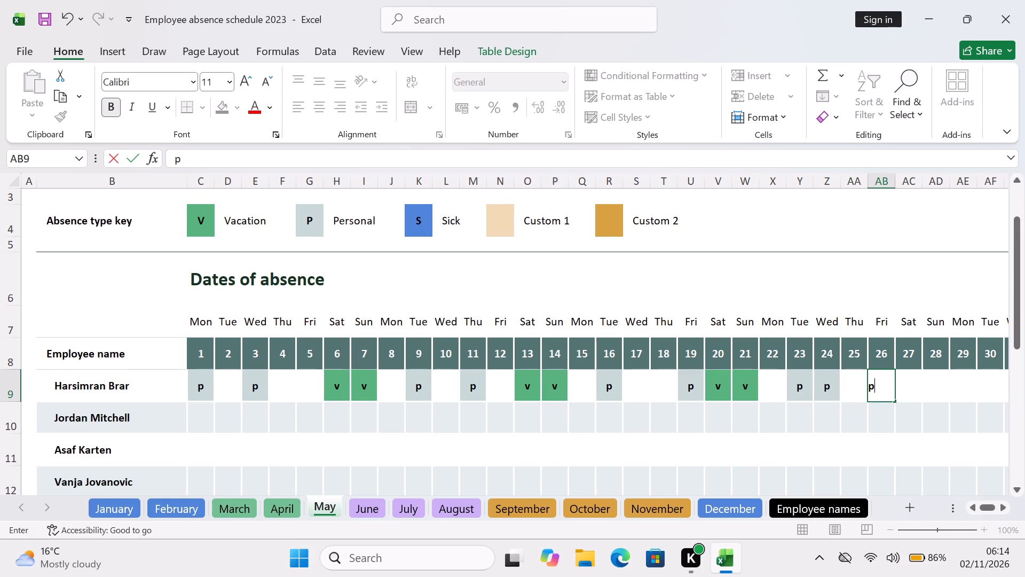
{"action": "key", "text": "Right"}
Complete the first employee's May row with v on days 27 and 28 and p on days 30 and 31.
{"action": "key", "text": "Right"}
{"action": "key", "text": "v"}
{"action": "key", "text": "Left"}
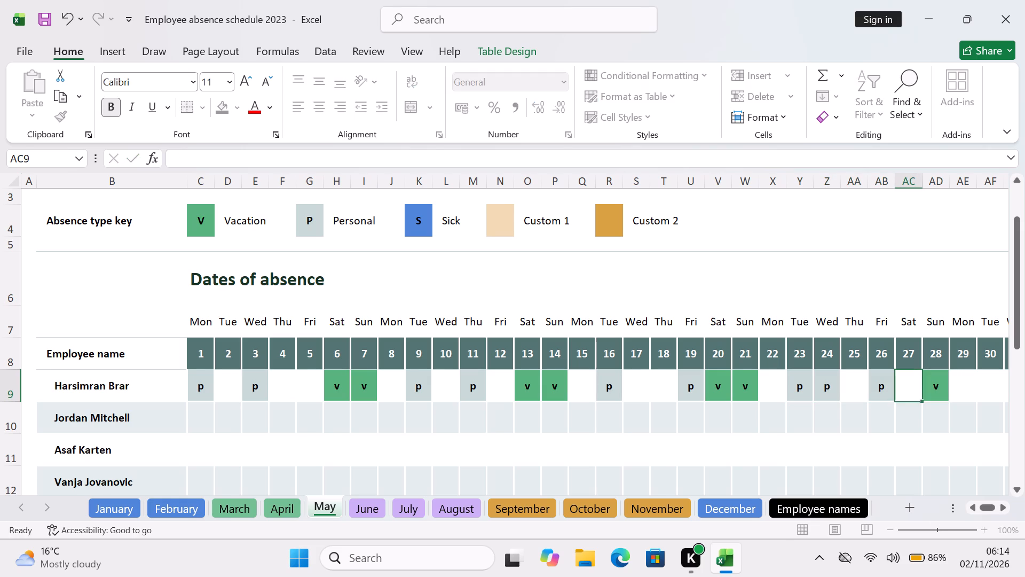
{"action": "key", "text": "v"}
{"action": "key", "text": "Right"}
{"action": "key", "text": "Right"}
{"action": "key", "text": "Right"}
{"action": "key", "text": "Right"}
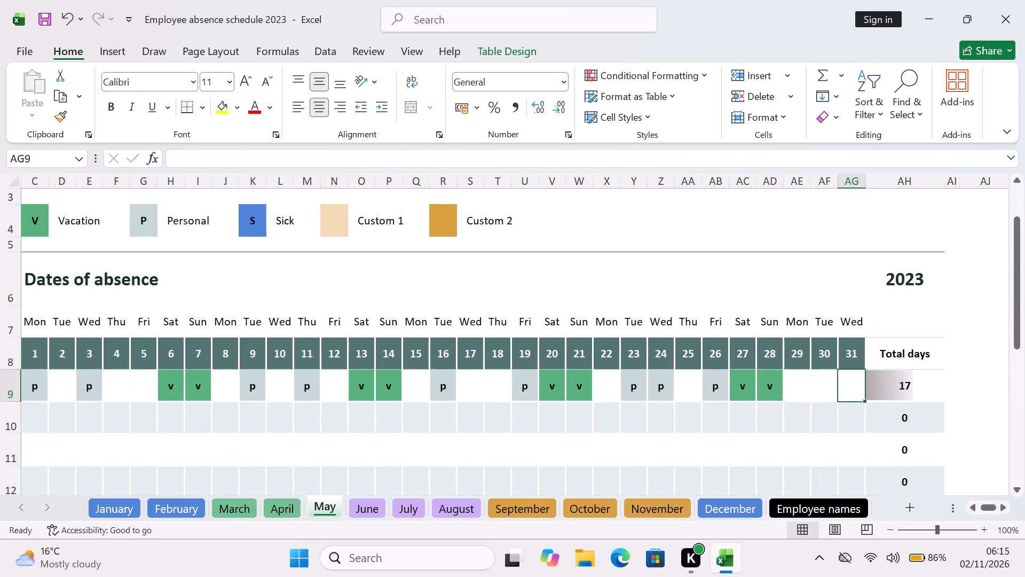
{"action": "key", "text": "Left"}
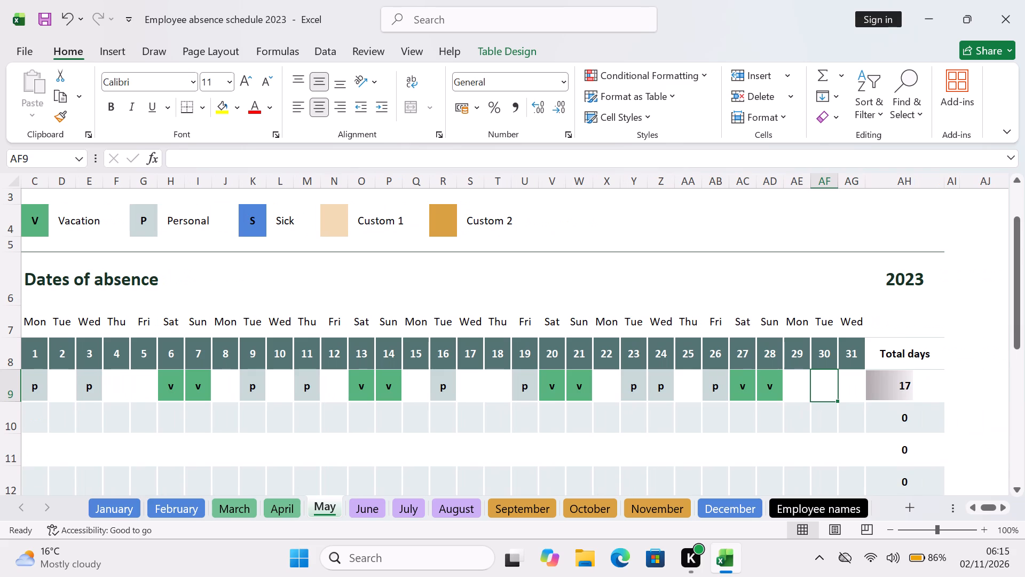
{"action": "key", "text": "v"}
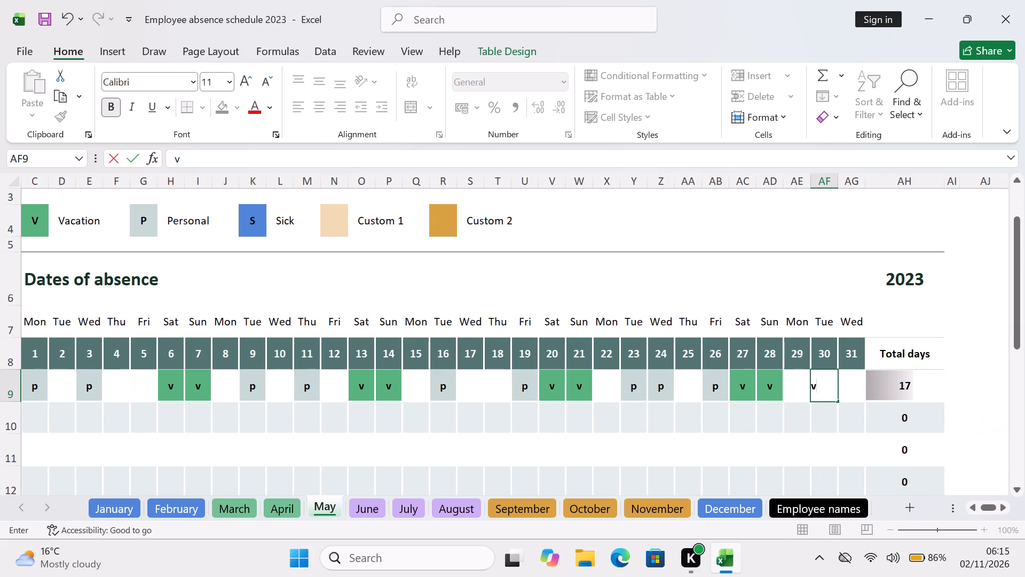
{"action": "key", "text": "BackSpace"}
{"action": "key", "text": "p"}
{"action": "key", "text": "Right"}
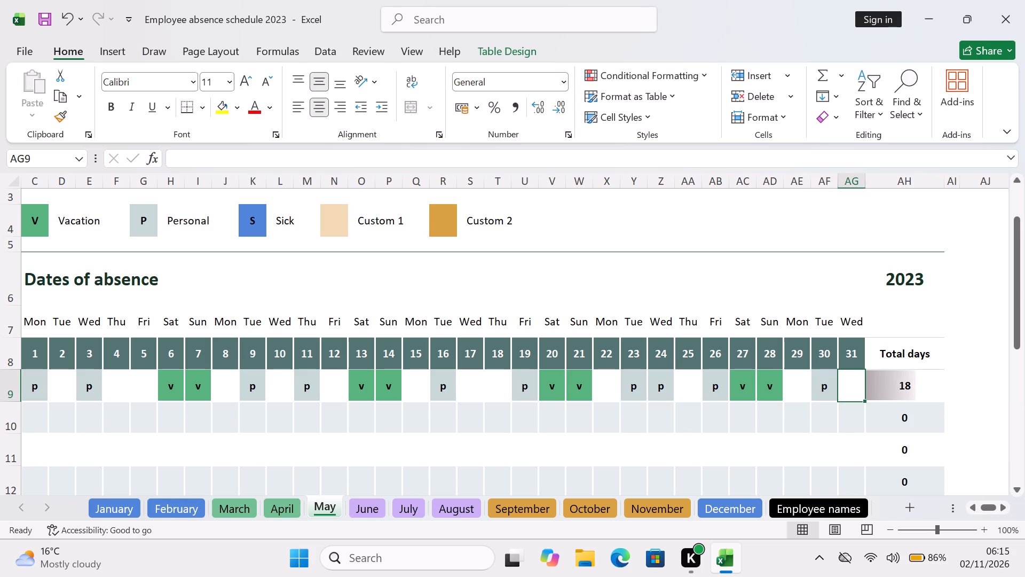
{"action": "key", "text": "p"}
{"action": "key", "text": "Down"}
In the second employee's May row, enter absence code p on days 1 and 4.
{"action": "key", "text": "Left"}
{"action": "key", "text": "Left"}
{"action": "key", "text": "Left"}
{"action": "key", "text": "Left"}
{"action": "key", "text": "Left"}
{"action": "key", "text": "Left"}
{"action": "key", "text": "Left"}
{"action": "key", "text": "Left"}
{"action": "key", "text": "Left"}
{"action": "key", "text": "Left"}
{"action": "key", "text": "Left"}
{"action": "key", "text": "Left"}
{"action": "key", "text": "Left"}
{"action": "key", "text": "Left"}
{"action": "key", "text": "Left"}
{"action": "key", "text": "Left"}
{"action": "key", "text": "Left"}
{"action": "key", "text": "Left"}
{"action": "key", "text": "Left"}
{"action": "key", "text": "Left"}
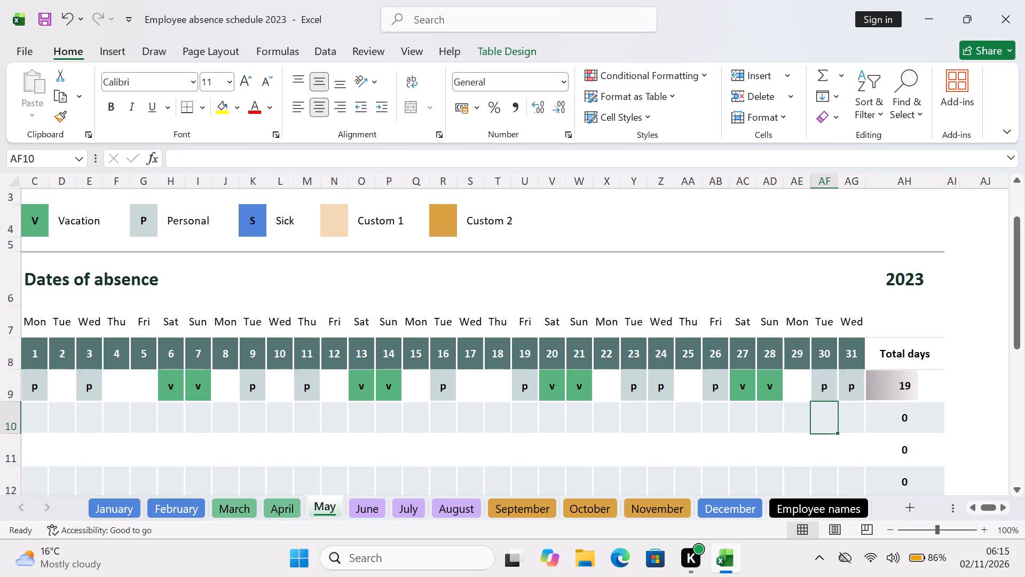
{"action": "key", "text": "Right"}
{"action": "key", "text": "Right"}
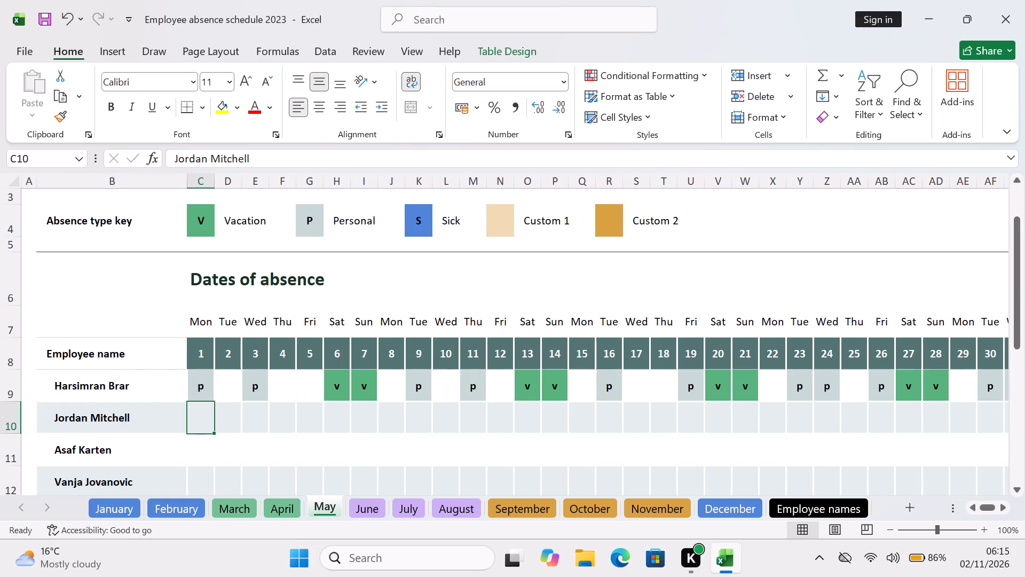
{"action": "key", "text": "p"}
{"action": "key", "text": "Right"}
{"action": "key", "text": "Right"}
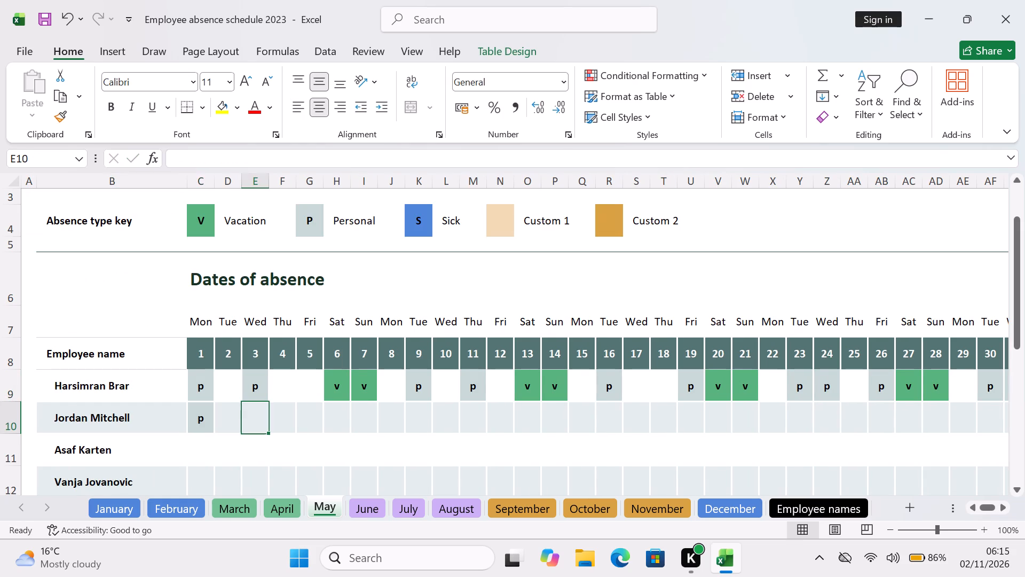
{"action": "key", "text": "Right"}
{"action": "key", "text": "p"}
{"action": "key", "text": "Right"}
In the second employee's May row, enter v on days 6 and 7 and p on days 9 and 10.
{"action": "key", "text": "Right"}
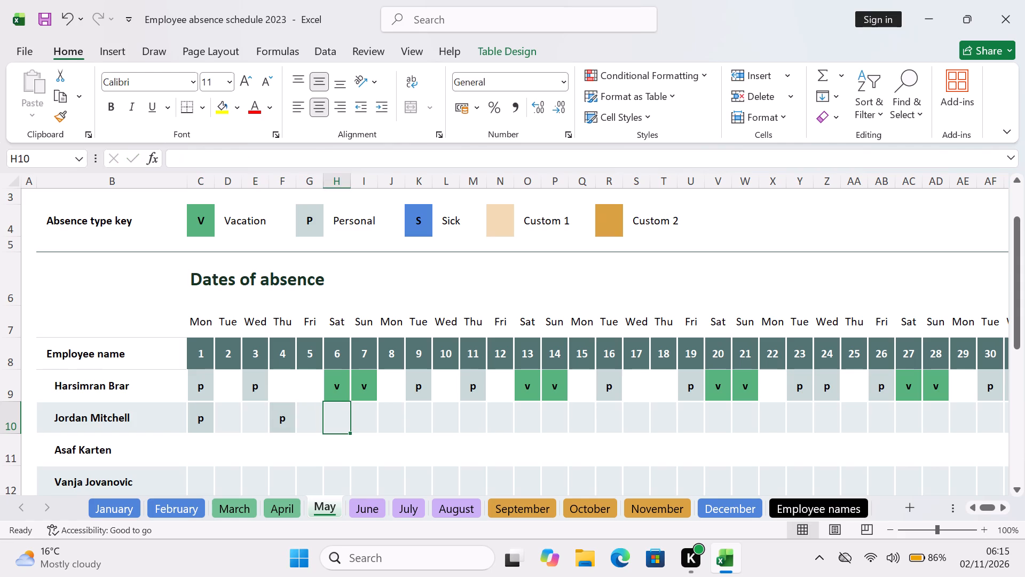
{"action": "key", "text": "v"}
{"action": "key", "text": "Right"}
{"action": "key", "text": "v"}
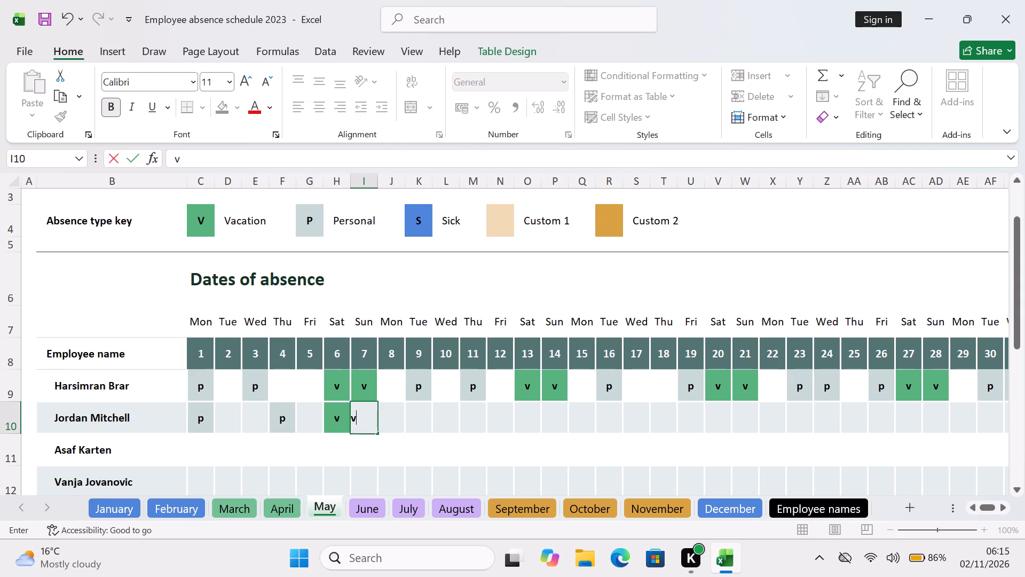
{"action": "key", "text": "Right"}
{"action": "key", "text": "Right"}
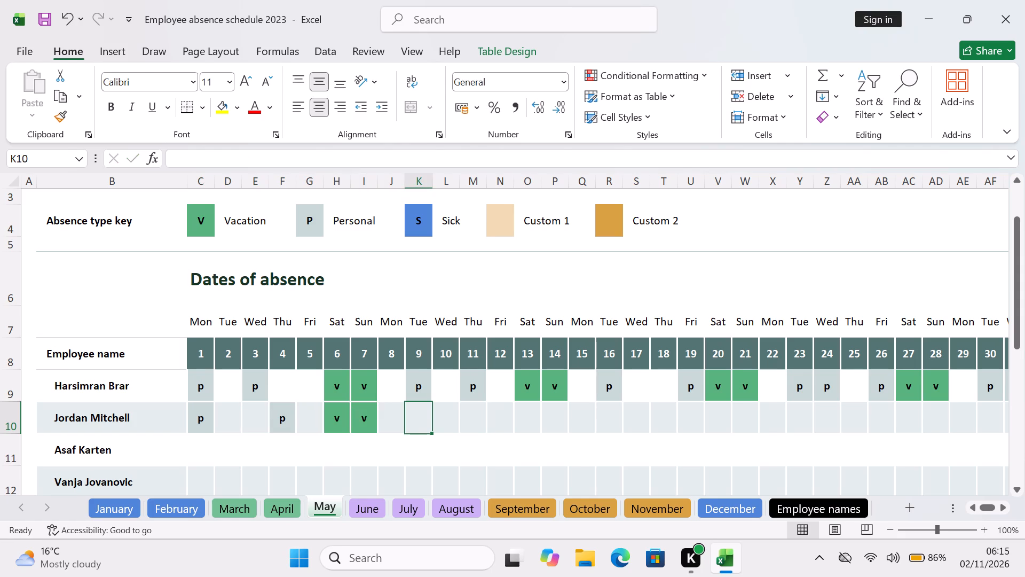
{"action": "key", "text": "p"}
{"action": "key", "text": "Right"}
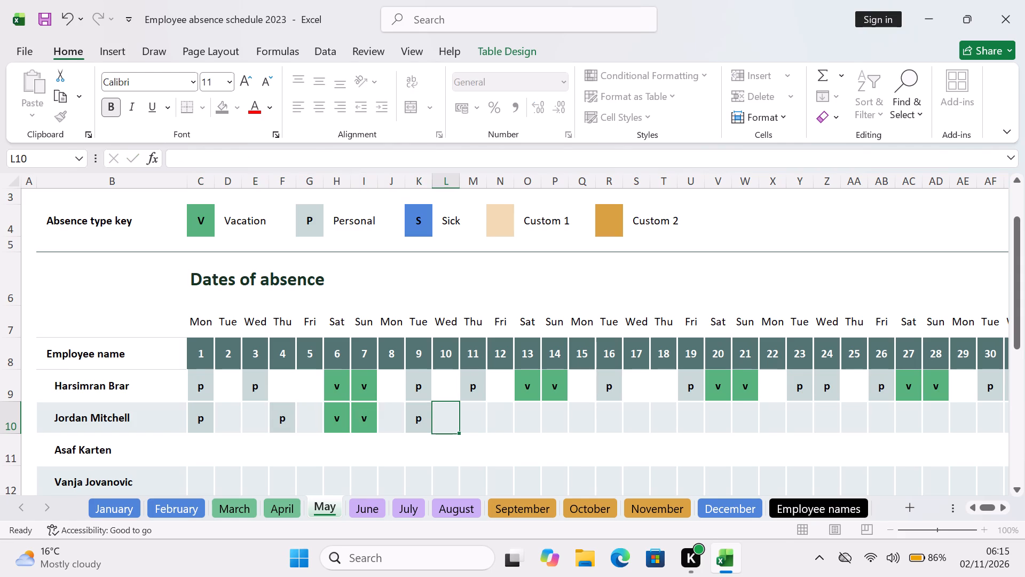
{"action": "key", "text": "p"}
{"action": "key", "text": "Right"}
In the second employee's May row, enter v on days 13 and 14 and p on day 17.
{"action": "key", "text": "Right"}
{"action": "key", "text": "Right"}
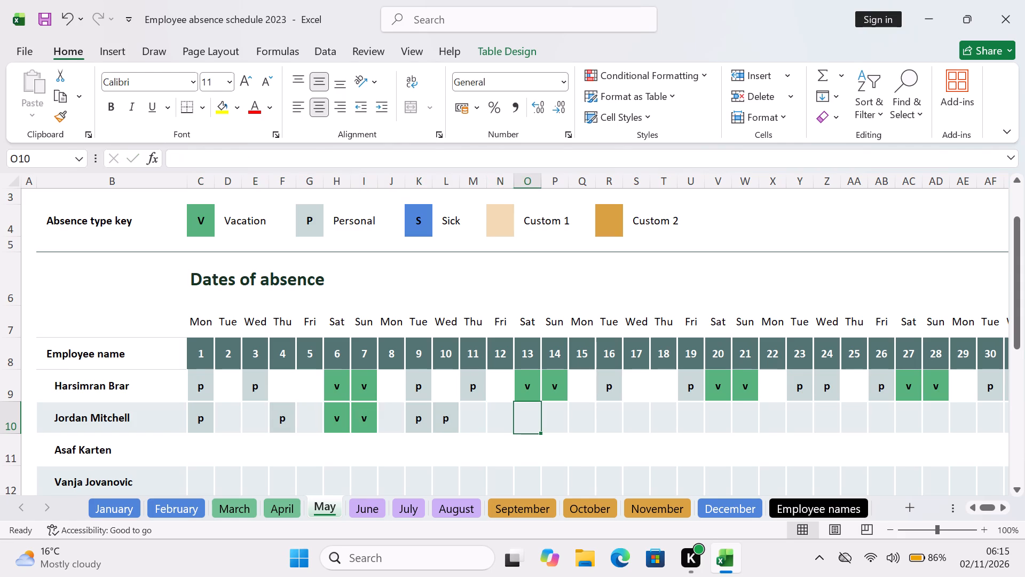
{"action": "key", "text": "v"}
{"action": "key", "text": "Right"}
{"action": "key", "text": "v"}
{"action": "key", "text": "Right"}
{"action": "key", "text": "Right"}
{"action": "key", "text": "Right"}
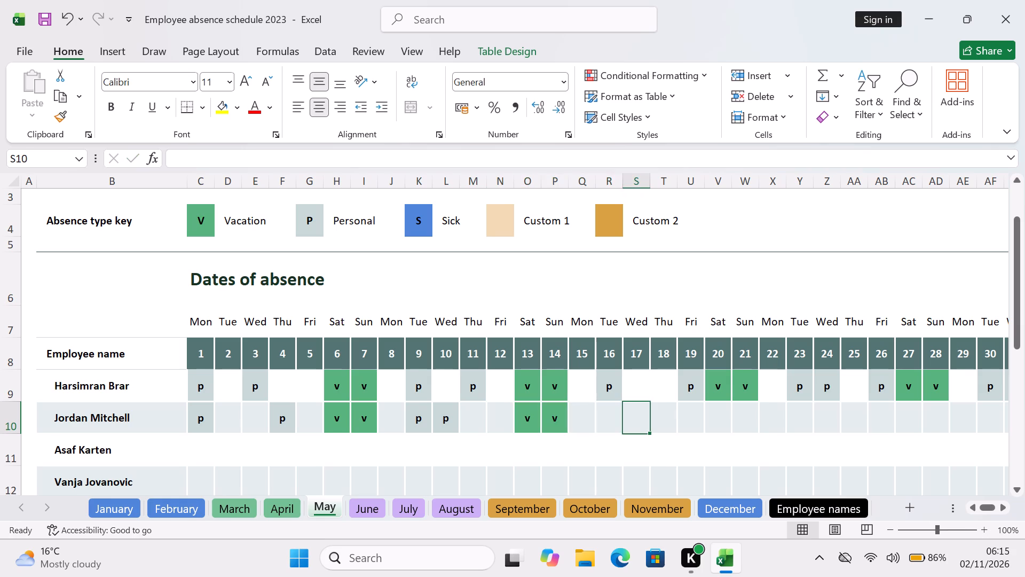
{"action": "key", "text": "Left"}
{"action": "key", "text": "Right"}
{"action": "key", "text": "p"}
{"action": "key", "text": "Right"}
{"action": "key", "text": "Right"}
{"action": "key", "text": "Right"}
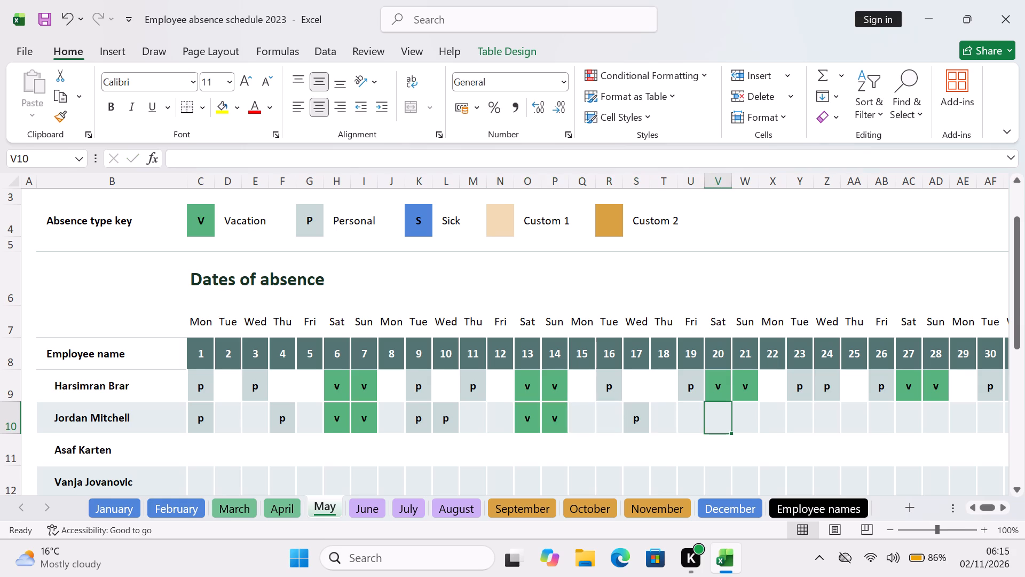
In the second employee's May row, enter v on days 20 and 21 and p on days 22 and 25.
{"action": "key", "text": "v"}
{"action": "key", "text": "Right"}
{"action": "key", "text": "v"}
{"action": "key", "text": "Right"}
{"action": "key", "text": "Right"}
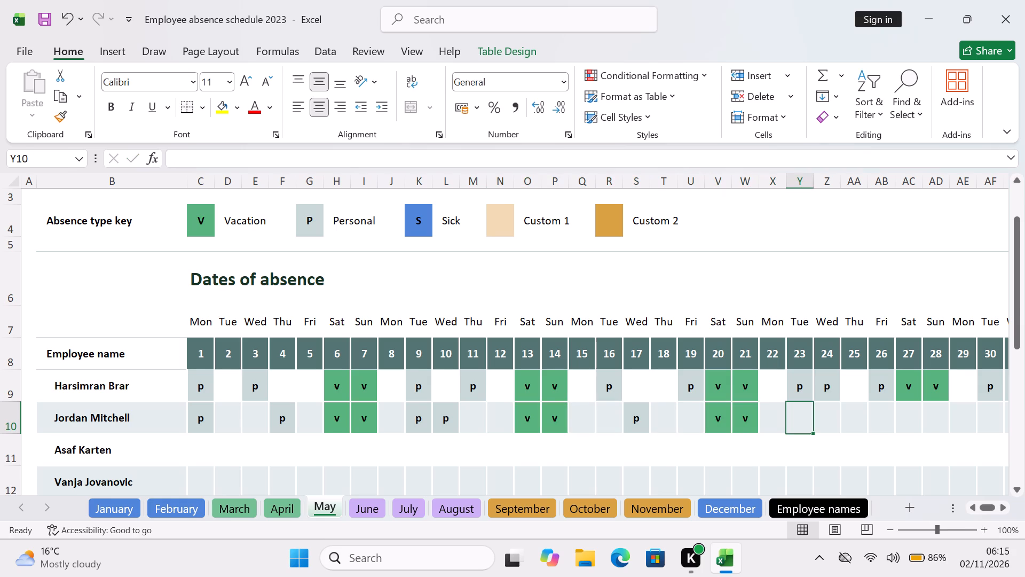
{"action": "key", "text": "Left"}
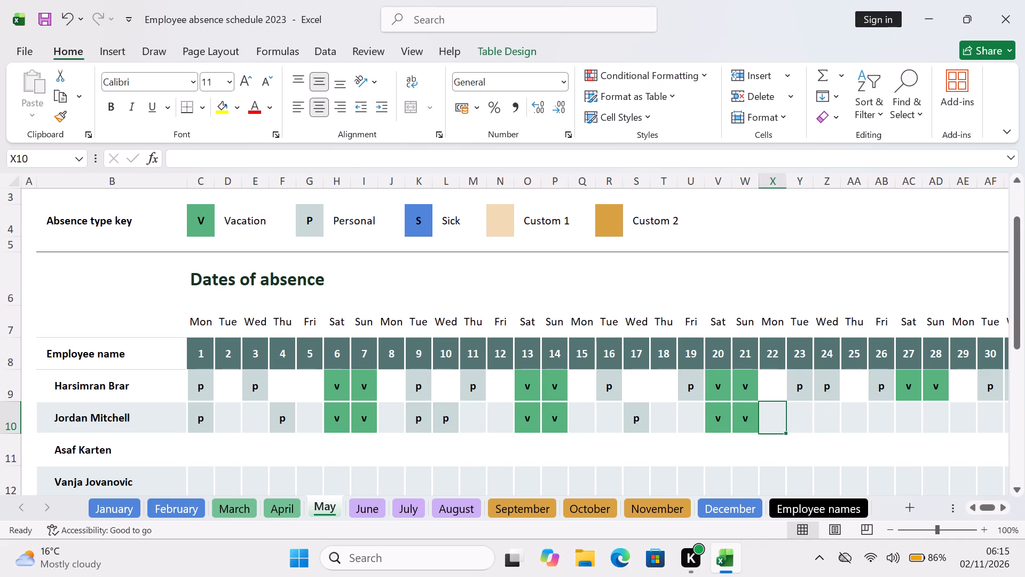
{"action": "key", "text": "p"}
{"action": "key", "text": "Right"}
{"action": "key", "text": "Right"}
{"action": "key", "text": "Right"}
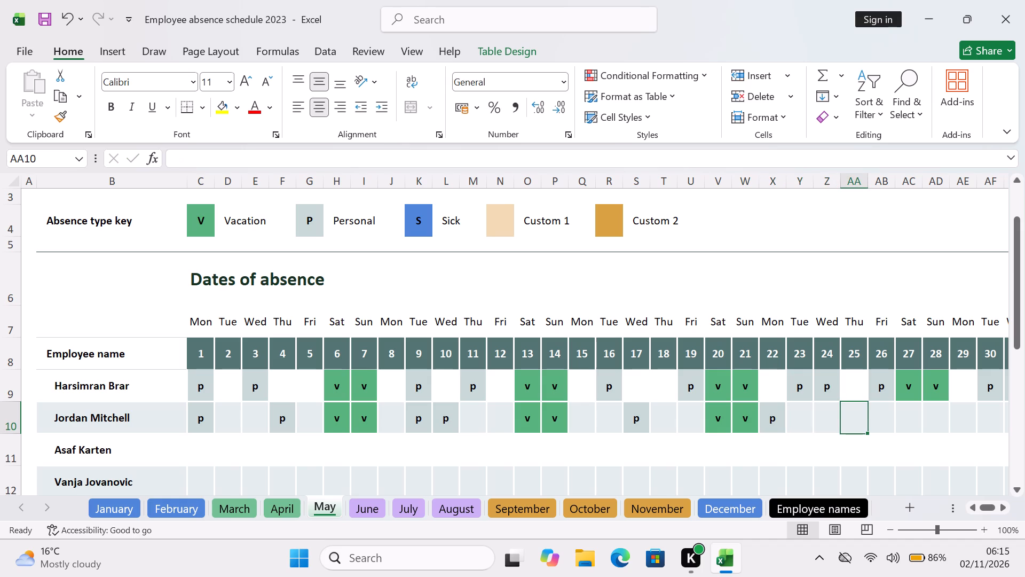
{"action": "key", "text": "p"}
{"action": "key", "text": "Right"}
Complete the second employee's May row with v on days 27 and 28 and p on day 31.
{"action": "key", "text": "Right"}
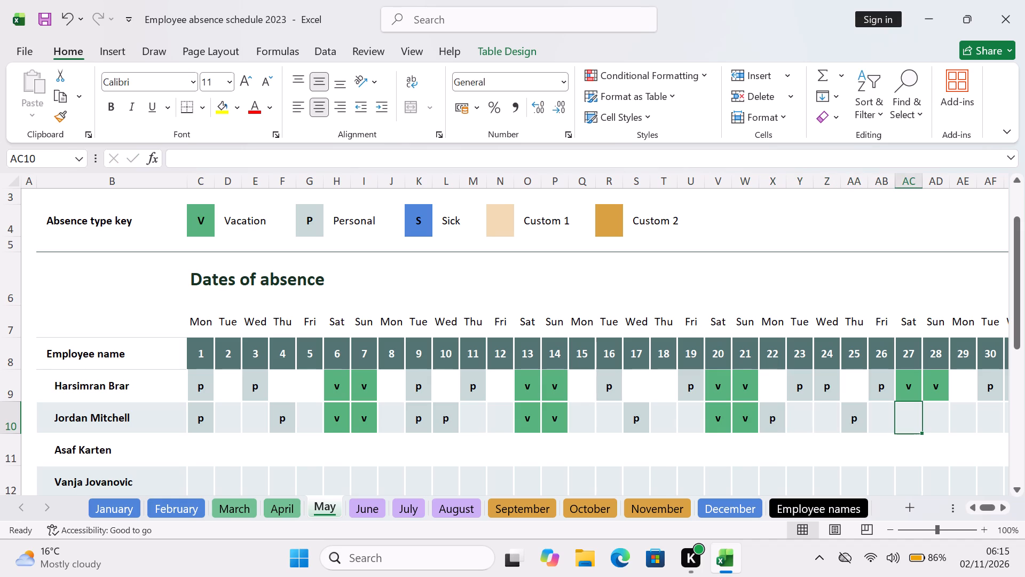
{"action": "key", "text": "v"}
{"action": "key", "text": "Right"}
{"action": "key", "text": "v"}
{"action": "key", "text": "Right"}
{"action": "key", "text": "Right"}
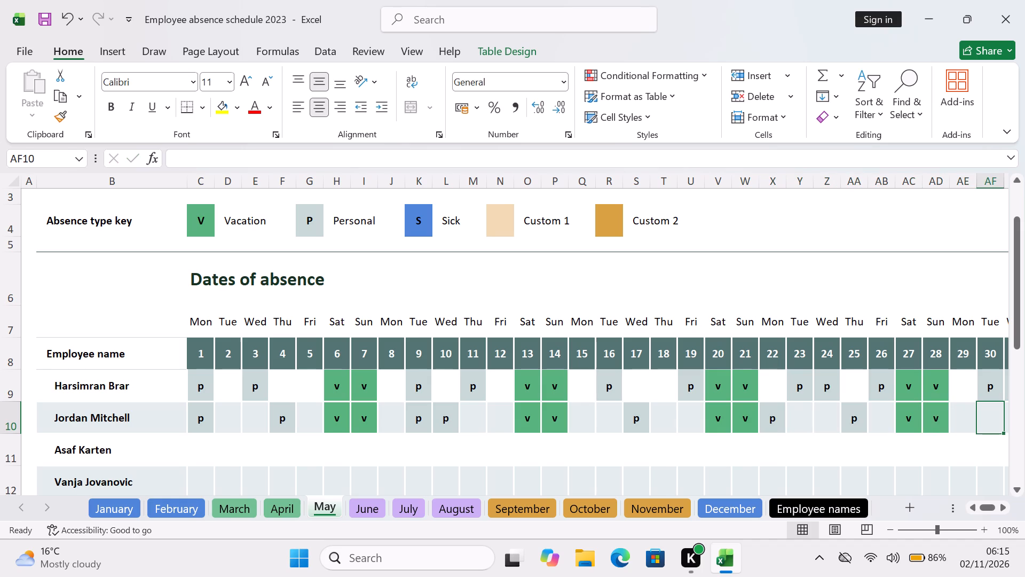
{"action": "key", "text": "Right"}
{"action": "key", "text": "Left"}
{"action": "key", "text": "Left"}
{"action": "key", "text": "Right"}
{"action": "key", "text": "Right"}
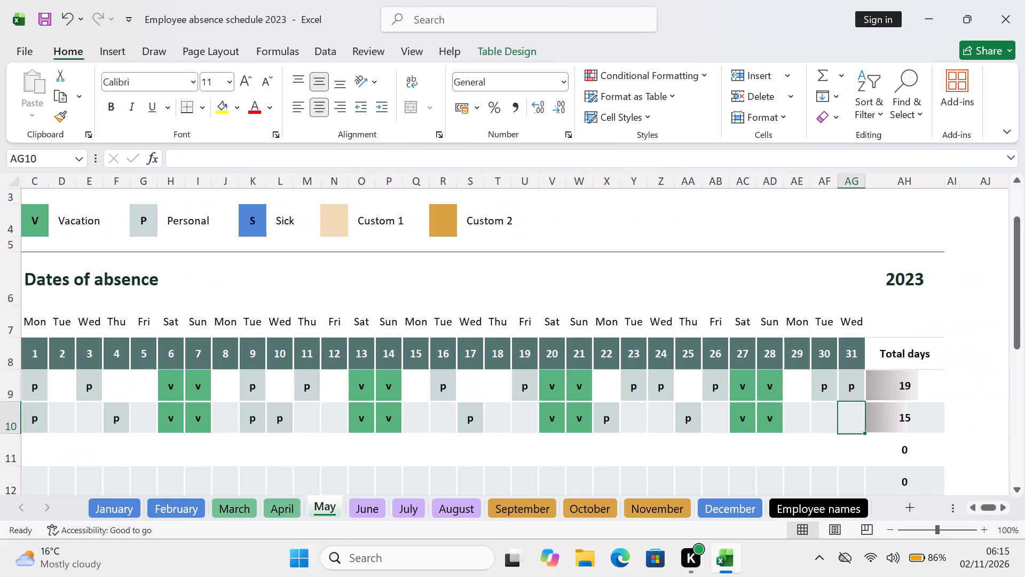
{"action": "key", "text": "p"}
{"action": "key", "text": "Down"}
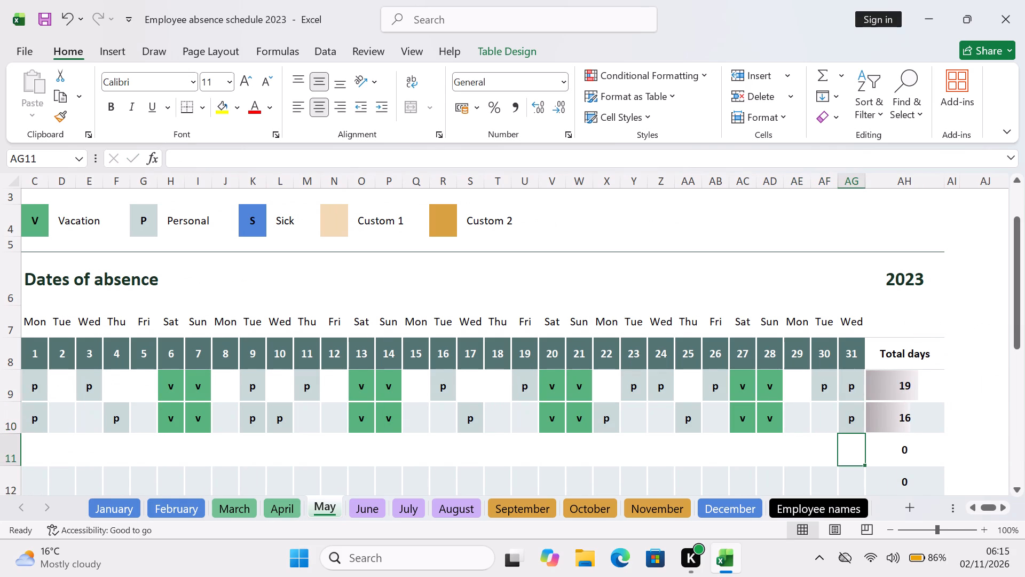
In the third employee's May row, enter absence code p on days 1 and 5.
{"action": "key", "text": "Left"}
{"action": "key", "text": "Left"}
{"action": "key", "text": "Left"}
{"action": "key", "text": "Left"}
{"action": "key", "text": "Left"}
{"action": "key", "text": "Left"}
{"action": "key", "text": "Left"}
{"action": "key", "text": "Left"}
{"action": "key", "text": "Left"}
{"action": "key", "text": "Left"}
{"action": "key", "text": "Left"}
{"action": "key", "text": "Left"}
{"action": "key", "text": "Left"}
{"action": "key", "text": "Left"}
{"action": "key", "text": "Left"}
{"action": "key", "text": "Left"}
{"action": "key", "text": "Left"}
{"action": "key", "text": "Left"}
{"action": "key", "text": "Left"}
{"action": "key", "text": "Left"}
{"action": "key", "text": "Left"}
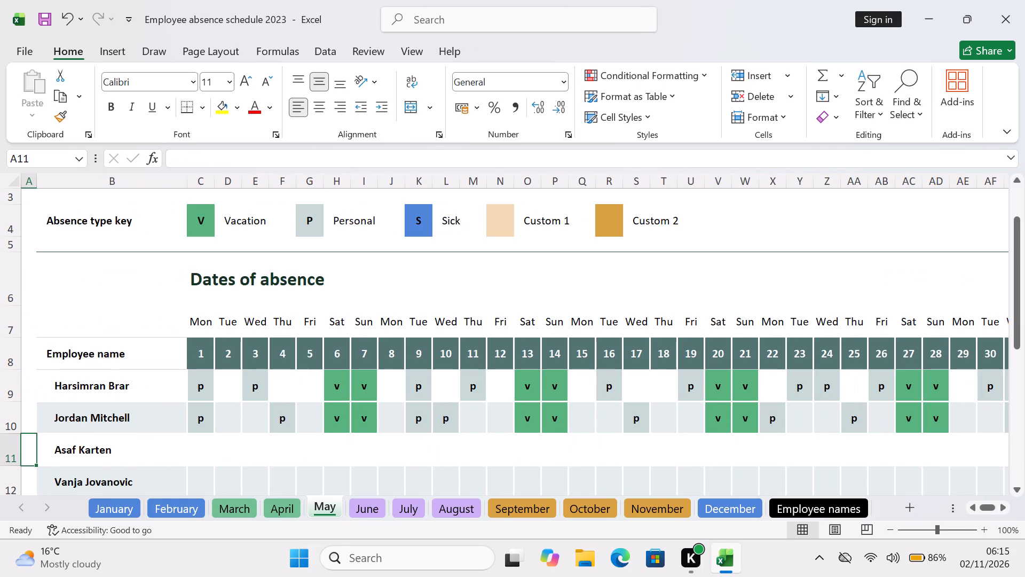
{"action": "key", "text": "Left"}
{"action": "key", "text": "Right"}
{"action": "key", "text": "Right"}
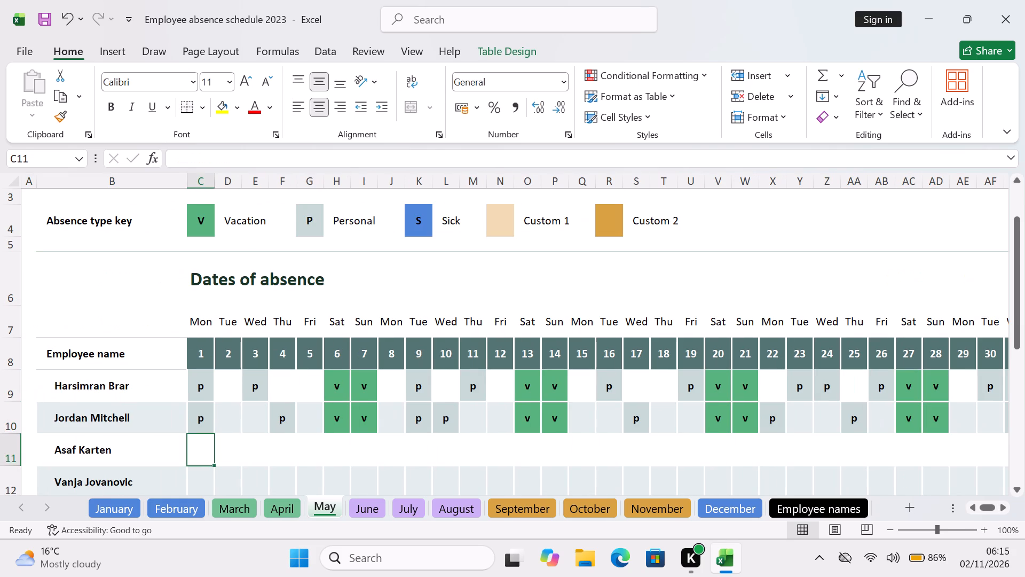
{"action": "key", "text": "p"}
{"action": "key", "text": "Right"}
{"action": "key", "text": "Right"}
{"action": "key", "text": "Right"}
{"action": "key", "text": "Right"}
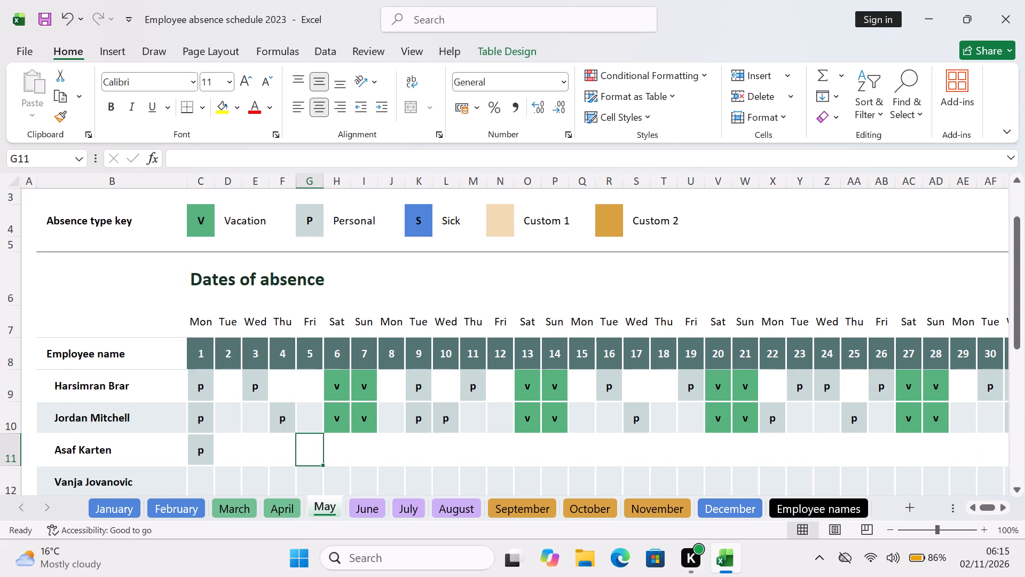
{"action": "key", "text": "v"}
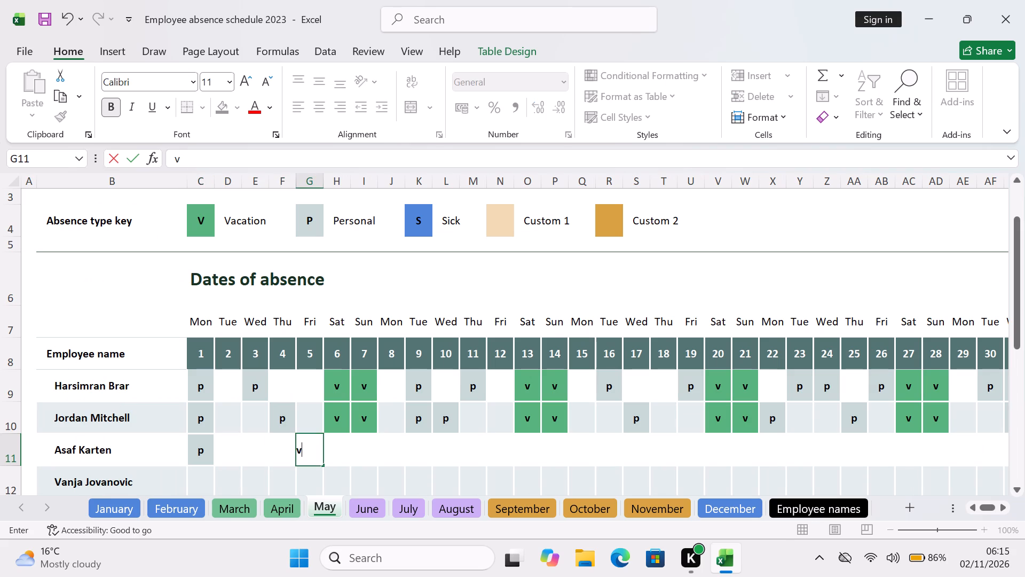
{"action": "key", "text": "BackSpace"}
{"action": "key", "text": "p"}
{"action": "key", "text": "Right"}
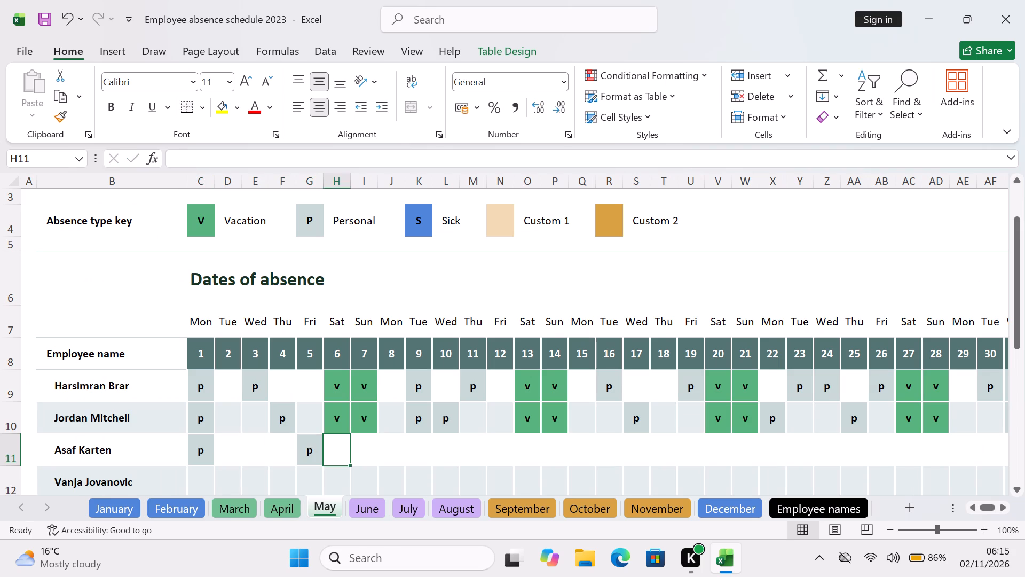
In the third employee's May row, enter v on days 6 and 7 and p on day 11.
{"action": "key", "text": "v"}
{"action": "key", "text": "Right"}
{"action": "key", "text": "v"}
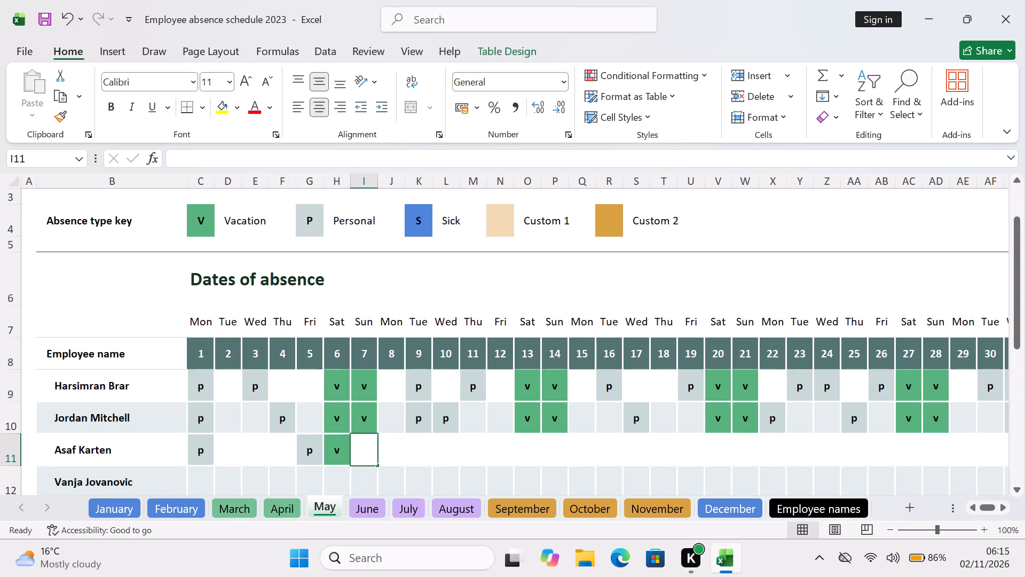
{"action": "key", "text": "Right"}
{"action": "key", "text": "Right"}
{"action": "key", "text": "Right"}
{"action": "key", "text": "Right"}
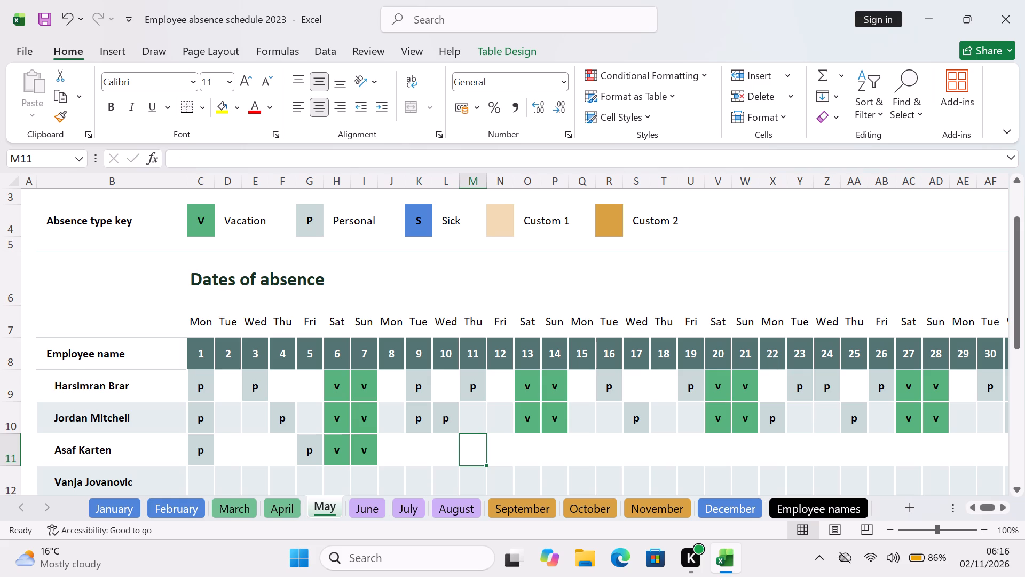
{"action": "key", "text": "p"}
{"action": "key", "text": "Right"}
In the third employee's May row, enter v on days 13 and 14 and p on day 18.
{"action": "key", "text": "Right"}
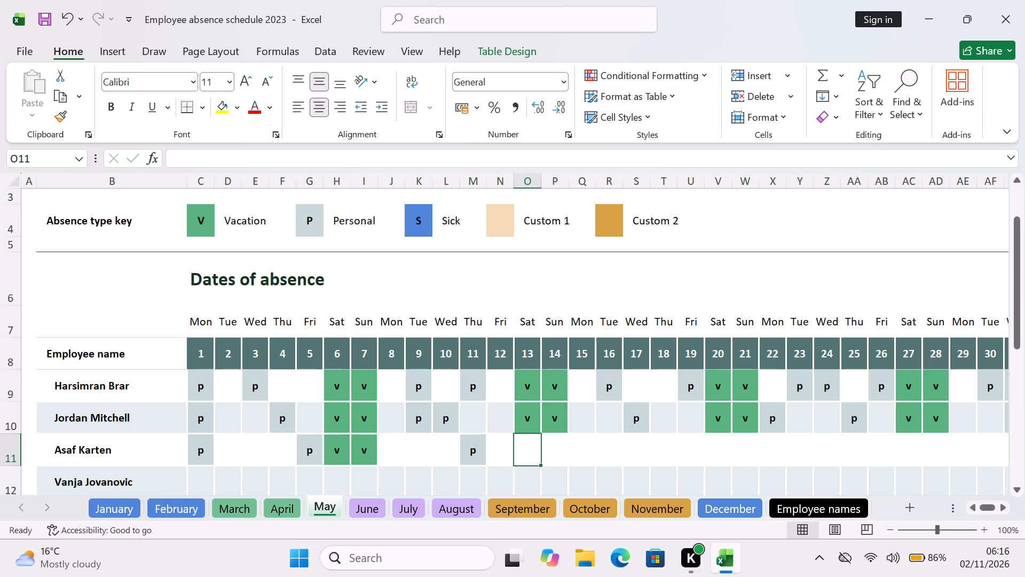
{"action": "key", "text": "p"}
{"action": "key", "text": "BackSpace"}
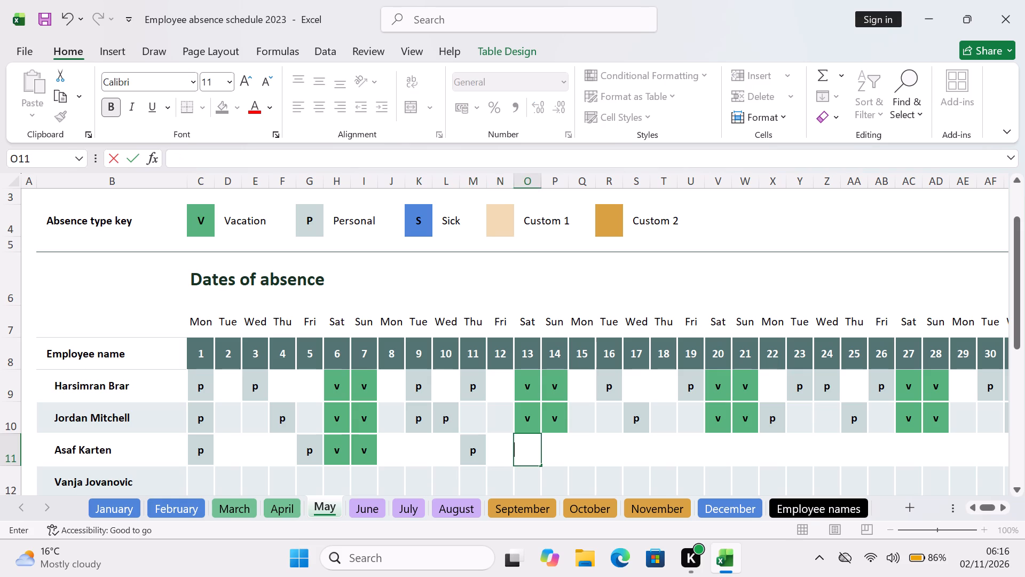
{"action": "key", "text": "v"}
{"action": "key", "text": "Right"}
{"action": "key", "text": "v"}
{"action": "key", "text": "Right"}
{"action": "key", "text": "Right"}
{"action": "key", "text": "Right"}
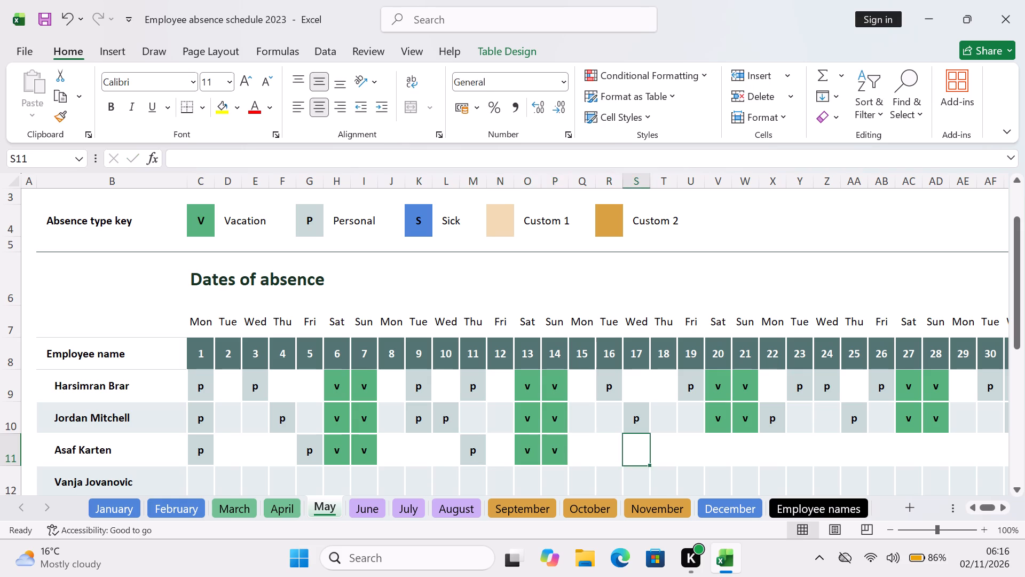
{"action": "key", "text": "Right"}
{"action": "key", "text": "p"}
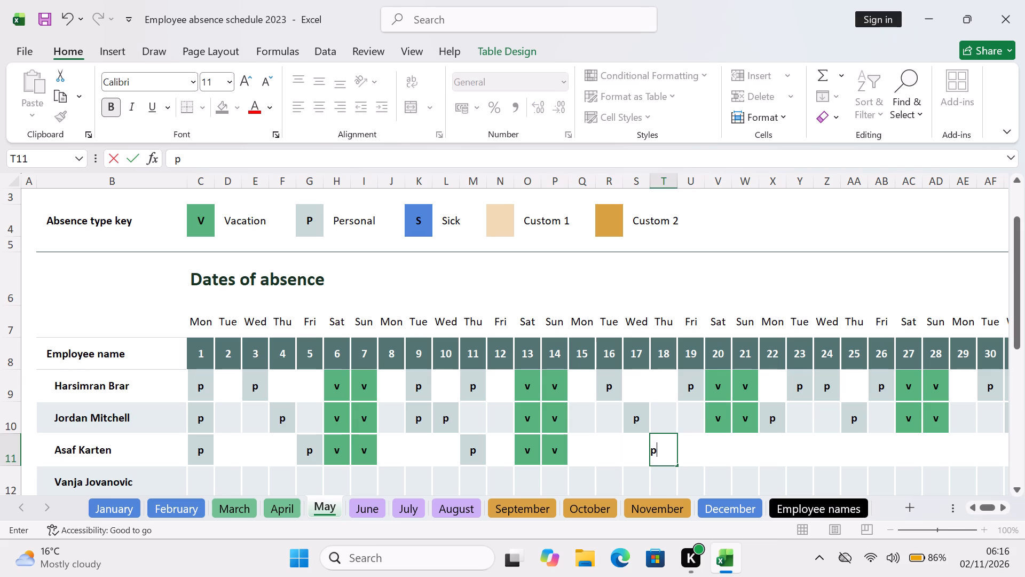
{"action": "key", "text": "Right"}
In the third employee's May row, enter v on days 20 and 21 and p on day 24.
{"action": "key", "text": "Right"}
{"action": "key", "text": "v"}
{"action": "key", "text": "Right"}
{"action": "key", "text": "v"}
{"action": "key", "text": "Right"}
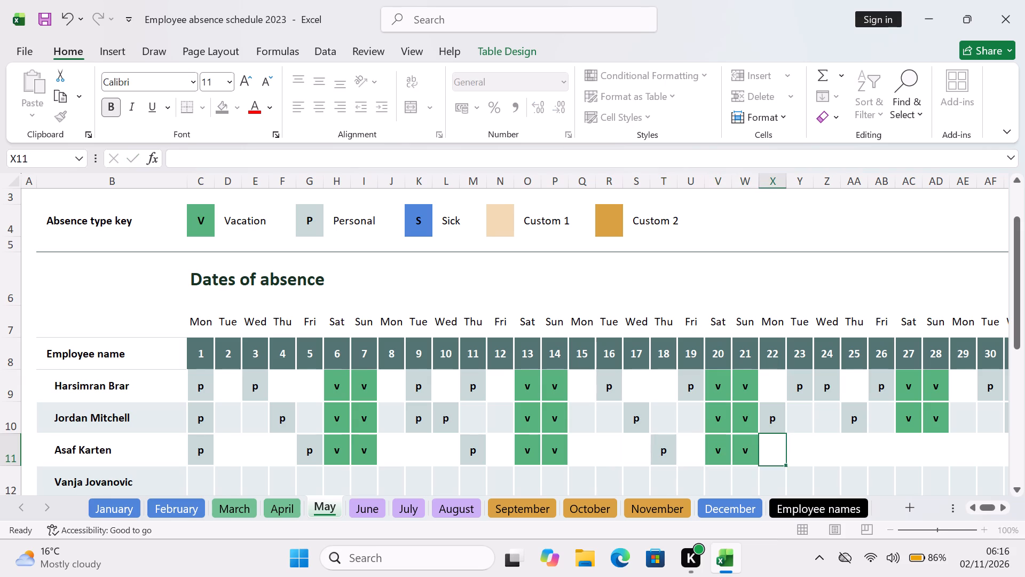
{"action": "key", "text": "Right"}
{"action": "key", "text": "Right"}
{"action": "key", "text": "p"}
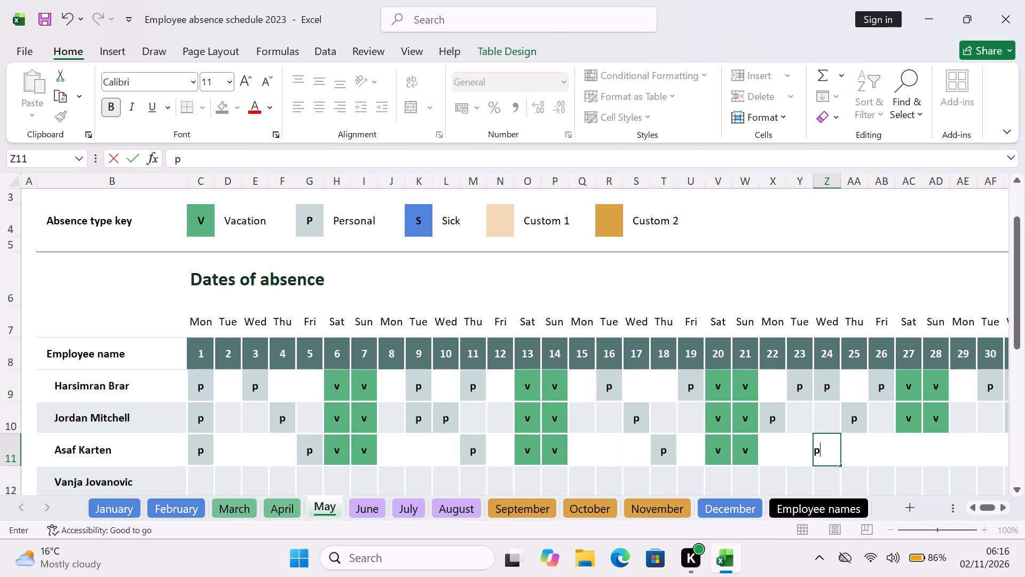
{"action": "key", "text": "Right"}
Complete the third employee's May row with v on days 27 and 28 and p on day 29.
{"action": "key", "text": "Right"}
{"action": "key", "text": "Right"}
{"action": "key", "text": "Right"}
{"action": "key", "text": "Left"}
{"action": "key", "text": "v"}
{"action": "key", "text": "Right"}
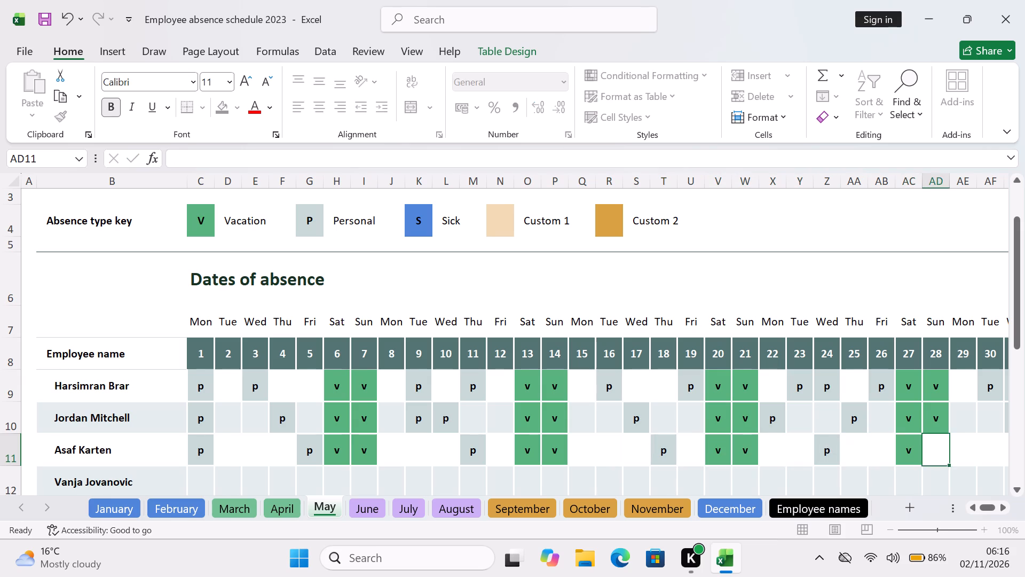
{"action": "key", "text": "v"}
{"action": "key", "text": "Right"}
{"action": "key", "text": "Right"}
{"action": "key", "text": "Right"}
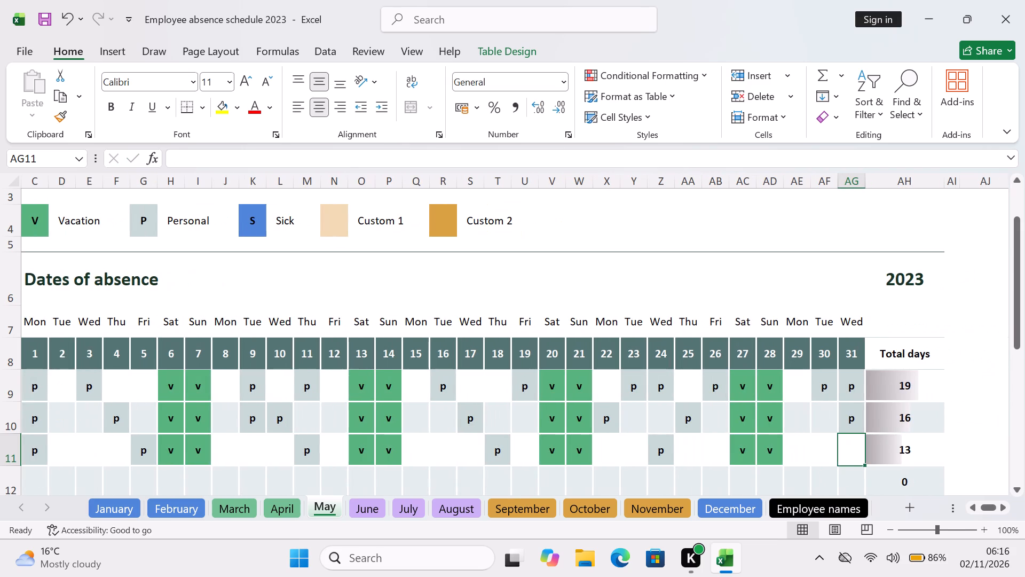
{"action": "key", "text": "Left"}
{"action": "key", "text": "Left"}
{"action": "key", "text": "p"}
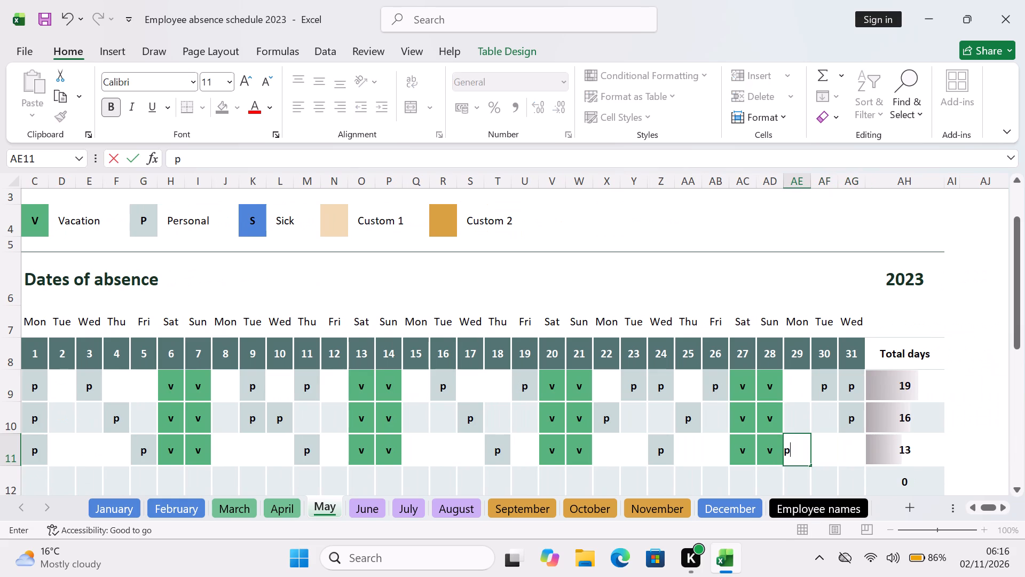
{"action": "key", "text": "Right"}
{"action": "key", "text": "Right"}
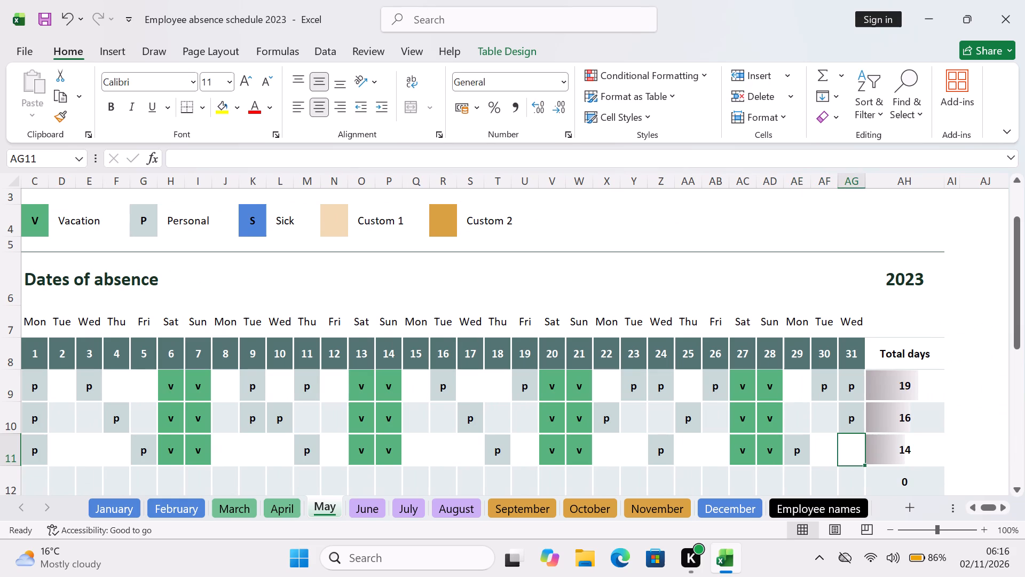
In the fourth employee's May row, enter absence code s on days 2 and 4.
{"action": "key", "text": "Down"}
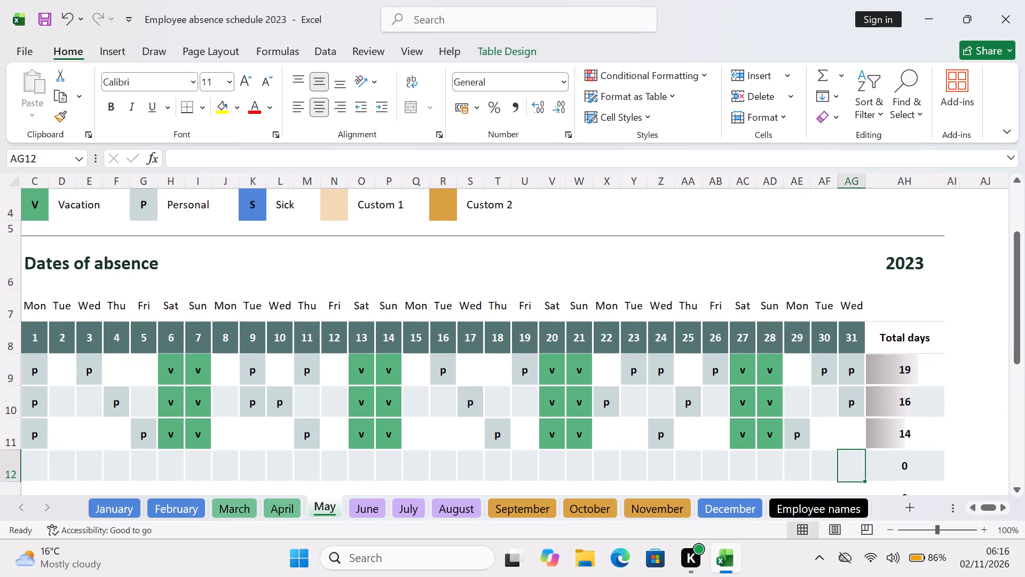
{"action": "key", "text": "Left"}
{"action": "key", "text": "Left"}
{"action": "key", "text": "Left"}
{"action": "key", "text": "Left"}
{"action": "key", "text": "Left"}
{"action": "key", "text": "Left"}
{"action": "key", "text": "Left"}
{"action": "key", "text": "Left"}
{"action": "key", "text": "Left"}
{"action": "key", "text": "Left"}
{"action": "key", "text": "Left"}
{"action": "key", "text": "Left"}
{"action": "key", "text": "Left"}
{"action": "key", "text": "Left"}
{"action": "key", "text": "Left"}
{"action": "key", "text": "Left"}
{"action": "key", "text": "Left"}
{"action": "key", "text": "Left"}
{"action": "key", "text": "Left"}
{"action": "key", "text": "Left"}
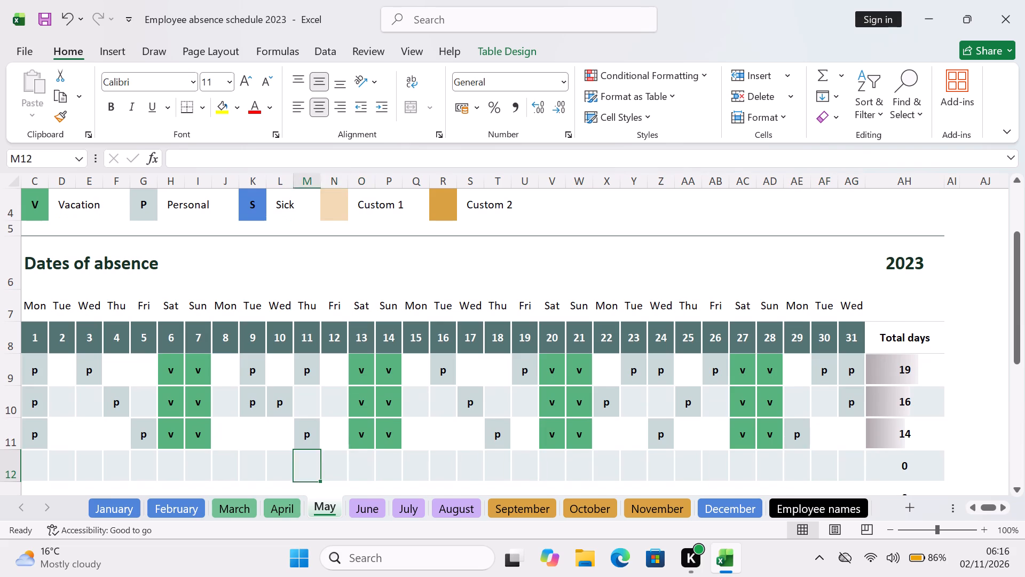
{"action": "key", "text": "Left"}
{"action": "key", "text": "Left"}
{"action": "key", "text": "Left"}
{"action": "key", "text": "Left"}
{"action": "key", "text": "Left"}
{"action": "key", "text": "Left"}
{"action": "key", "text": "Left"}
{"action": "key", "text": "Left"}
{"action": "key", "text": "Left"}
{"action": "key", "text": "Left"}
{"action": "key", "text": "Left"}
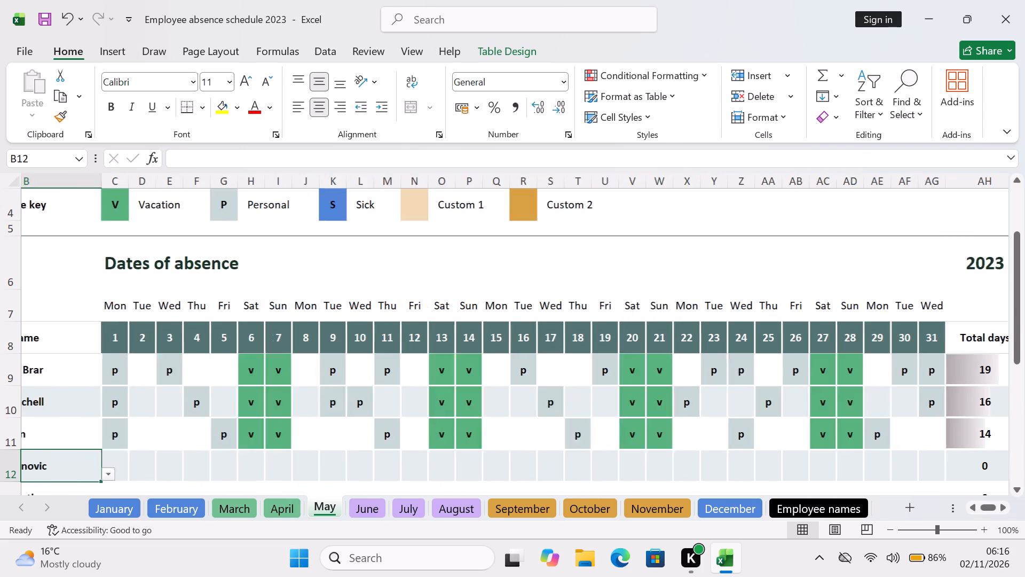
{"action": "key", "text": "Right"}
{"action": "key", "text": "Right"}
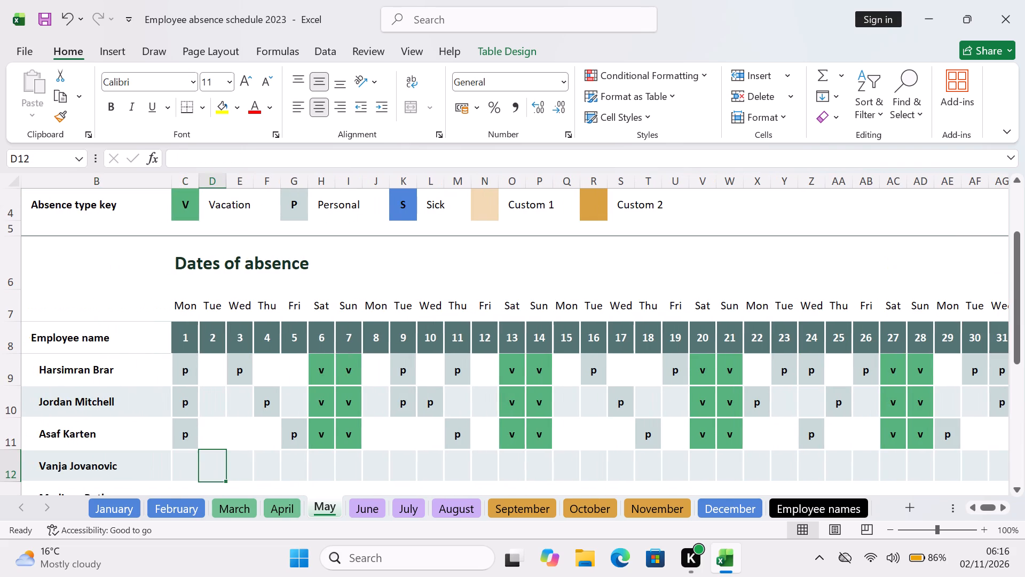
{"action": "key", "text": "s"}
{"action": "key", "text": "Right"}
{"action": "key", "text": "Right"}
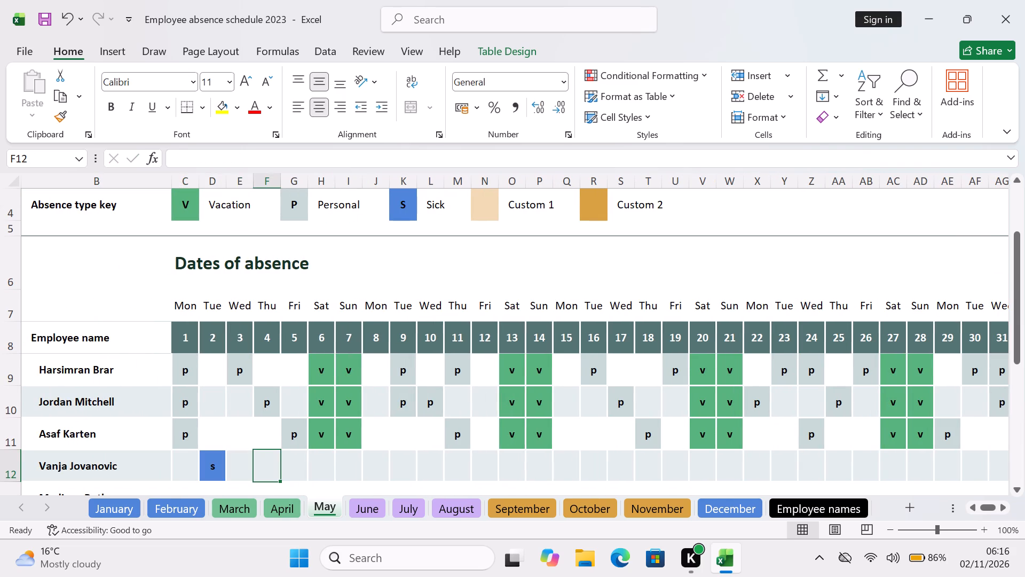
{"action": "key", "text": "s"}
{"action": "key", "text": "Right"}
In the fourth employee's May row, enter v on days 6 and 7, p on day 9 and s on day 11.
{"action": "key", "text": "Right"}
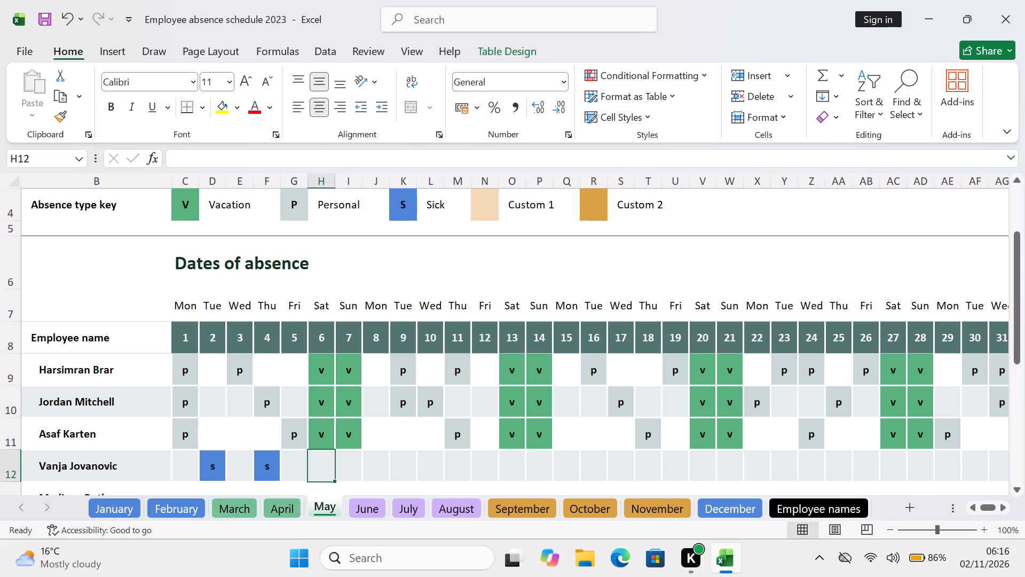
{"action": "key", "text": "v"}
{"action": "key", "text": "Right"}
{"action": "key", "text": "v"}
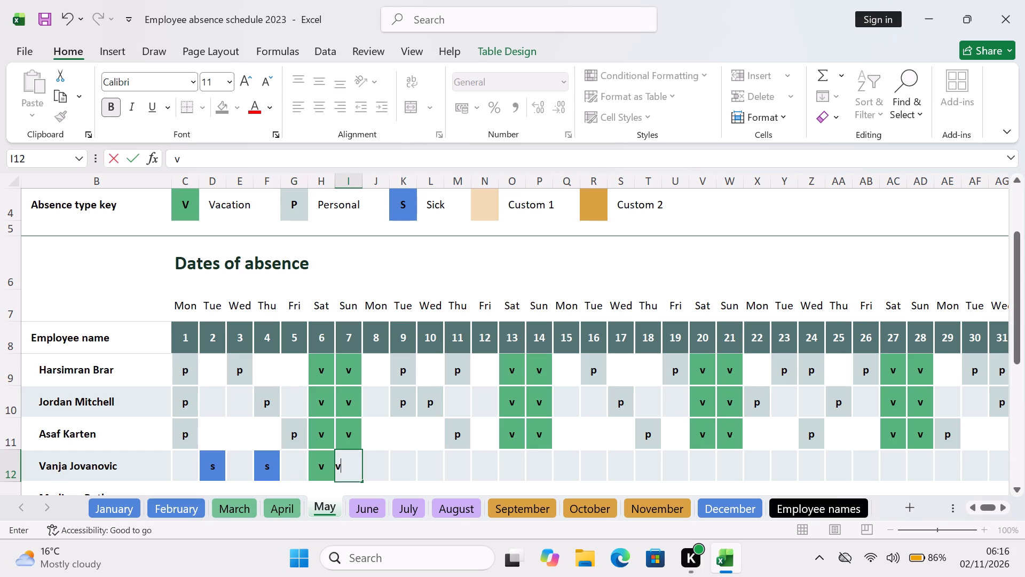
{"action": "key", "text": "Right"}
{"action": "key", "text": "Right"}
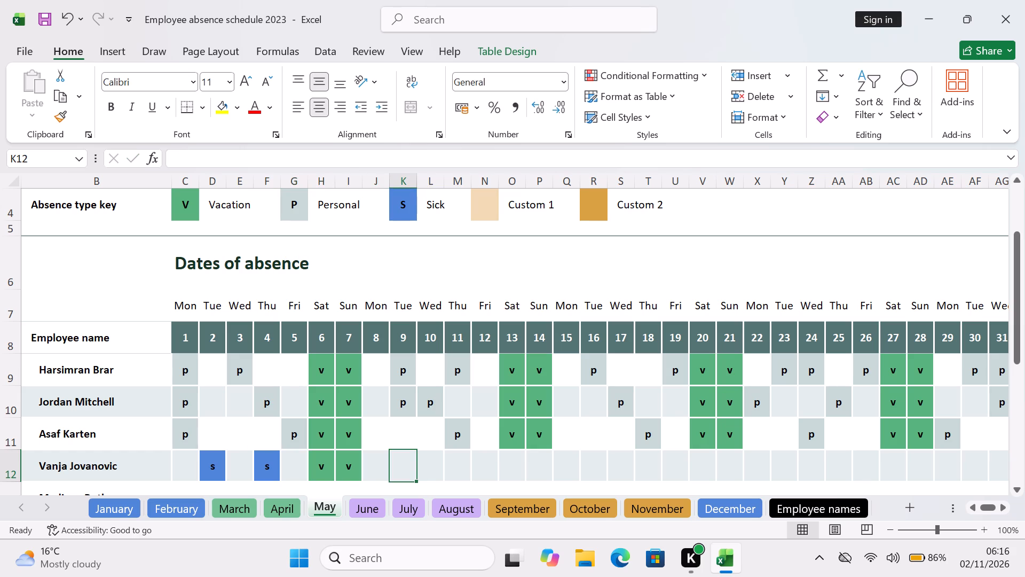
{"action": "key", "text": "p"}
{"action": "key", "text": "Right"}
{"action": "key", "text": "Right"}
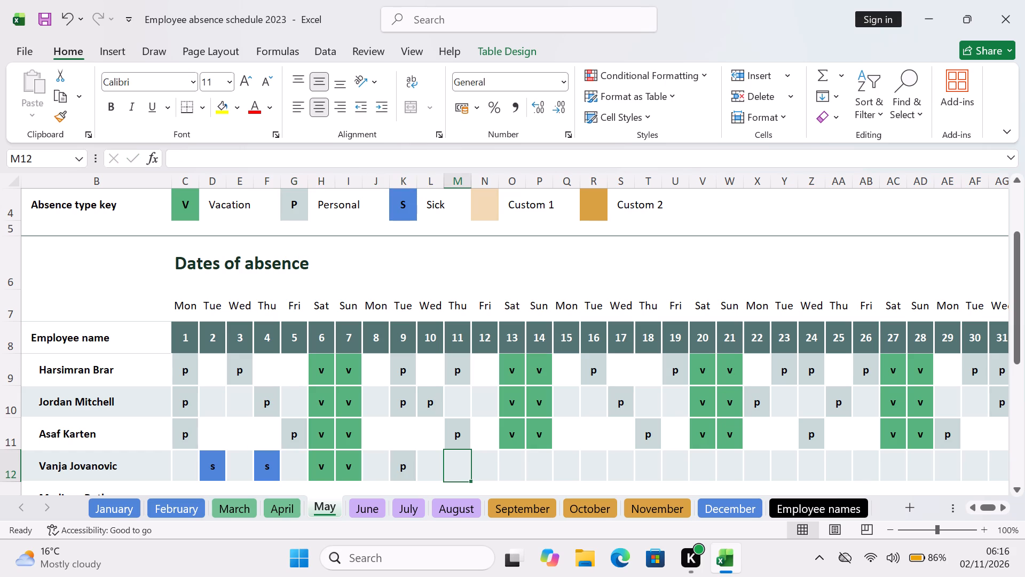
{"action": "key", "text": "s"}
{"action": "key", "text": "Right"}
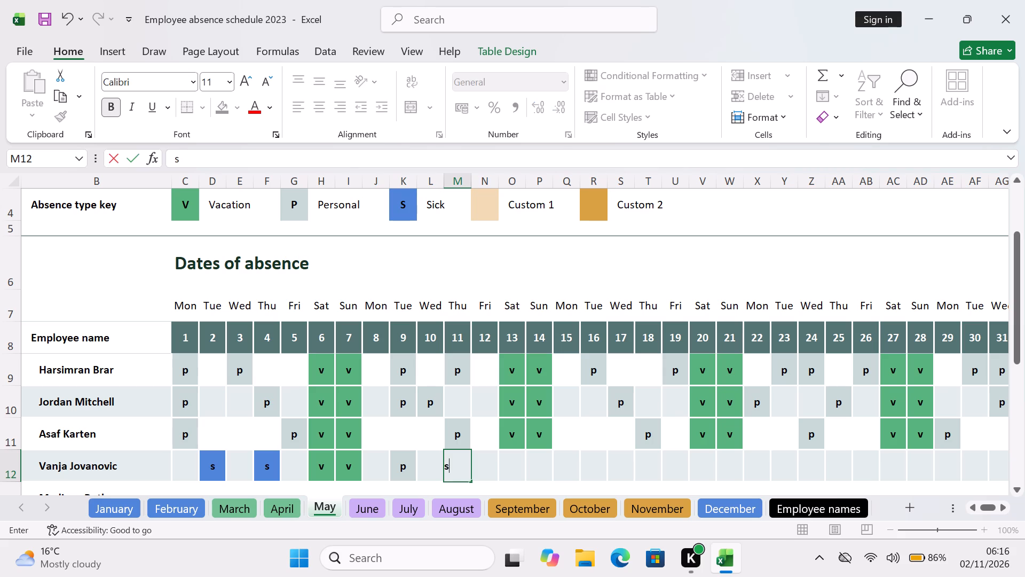
In the fourth employee's May row, enter v on days 13 and 14 and p on day 16.
{"action": "key", "text": "Right"}
{"action": "key", "text": "v"}
{"action": "key", "text": "Right"}
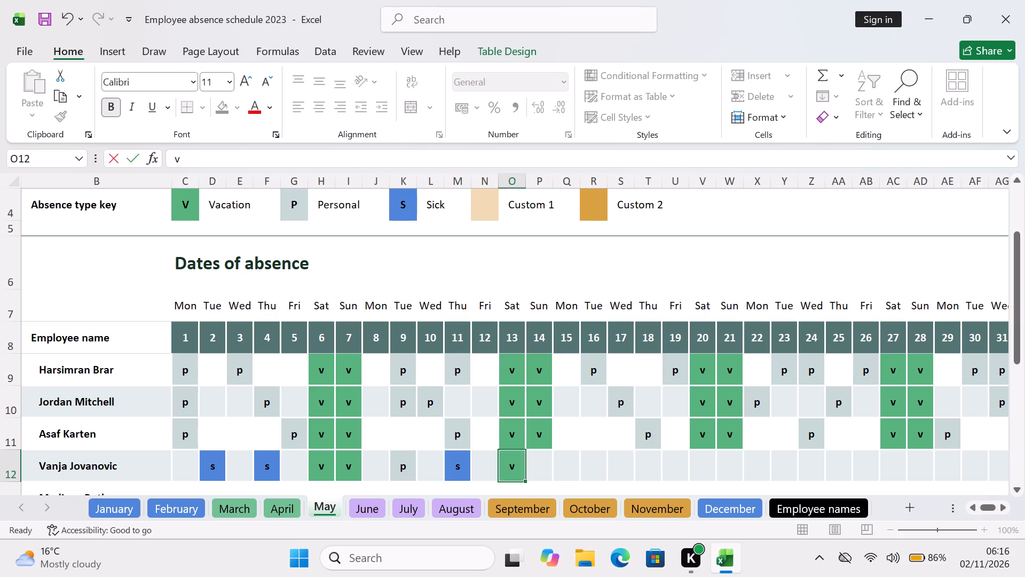
{"action": "key", "text": "v"}
{"action": "key", "text": "Right"}
{"action": "key", "text": "Right"}
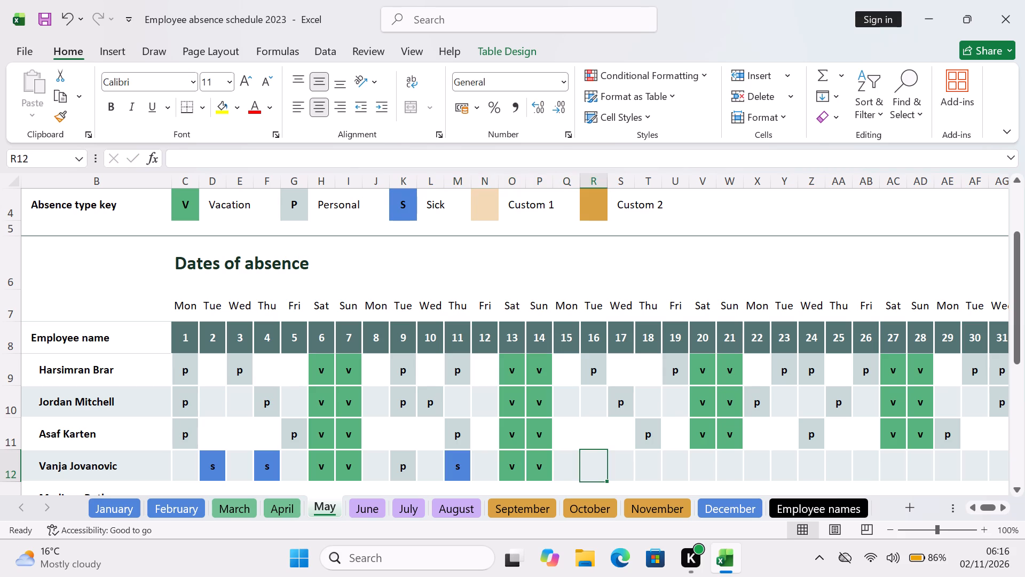
{"action": "key", "text": "p"}
{"action": "key", "text": "Right"}
In the fourth employee's May row, enter p on day 19 and v on days 20 and 21.
{"action": "key", "text": "Right"}
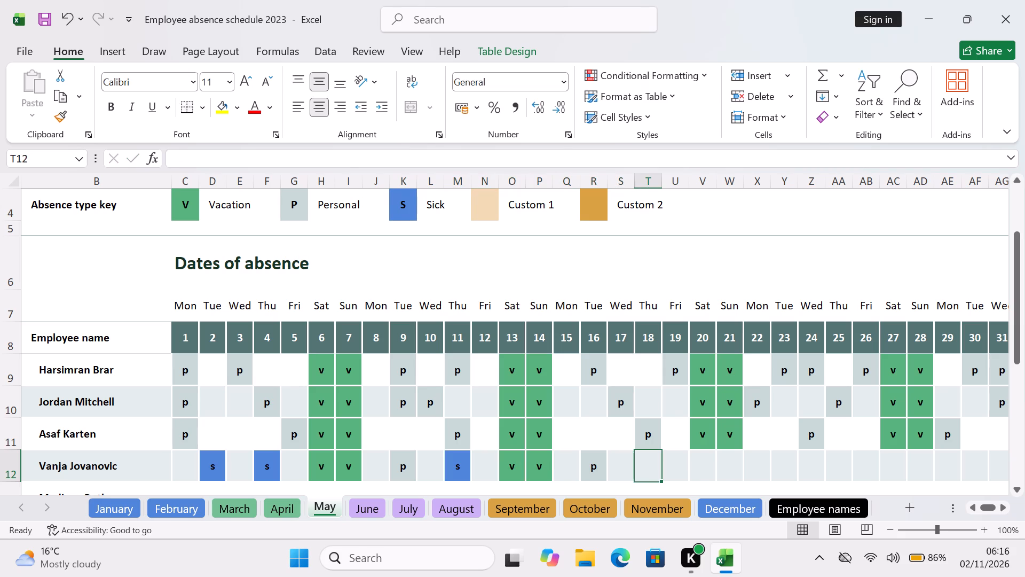
{"action": "key", "text": "Right"}
{"action": "key", "text": "o"}
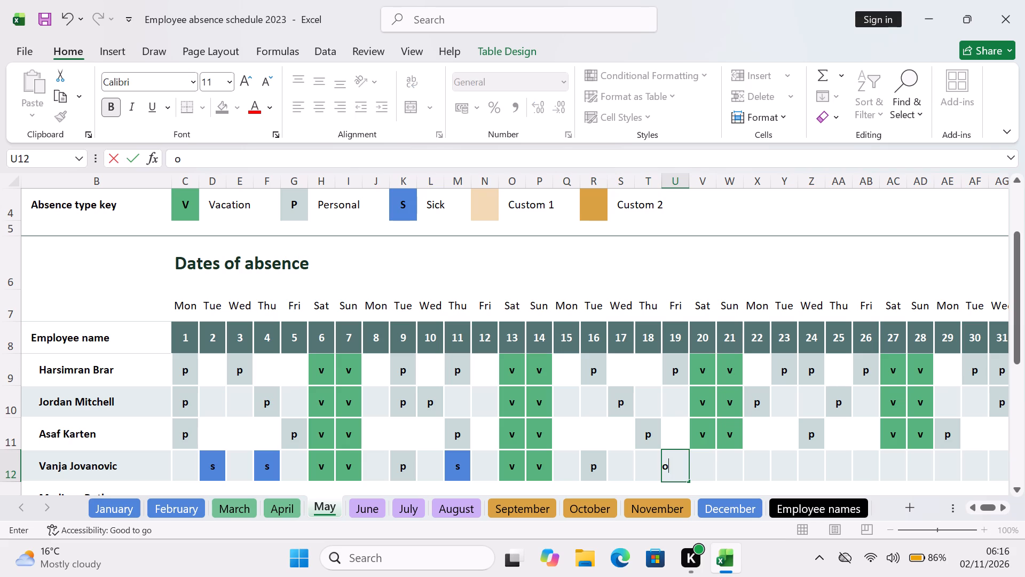
{"action": "key", "text": "BackSpace"}
{"action": "key", "text": "p"}
{"action": "key", "text": "Right"}
{"action": "key", "text": "v"}
{"action": "key", "text": "Right"}
{"action": "key", "text": "v"}
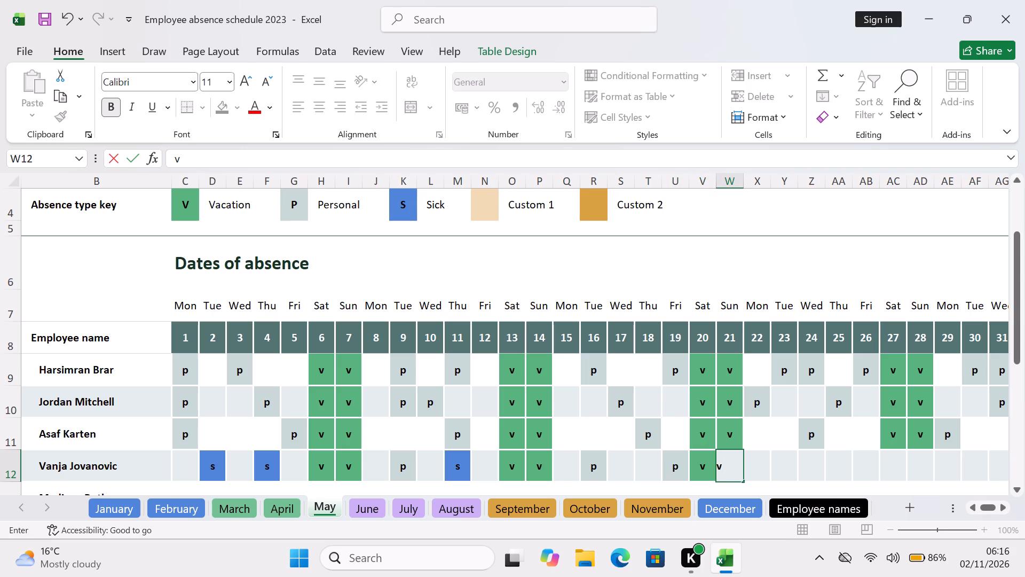
{"action": "key", "text": "Right"}
In the fourth employee's May row, enter absence code p on days 23 and 25.
{"action": "key", "text": "Right"}
{"action": "key", "text": "Left"}
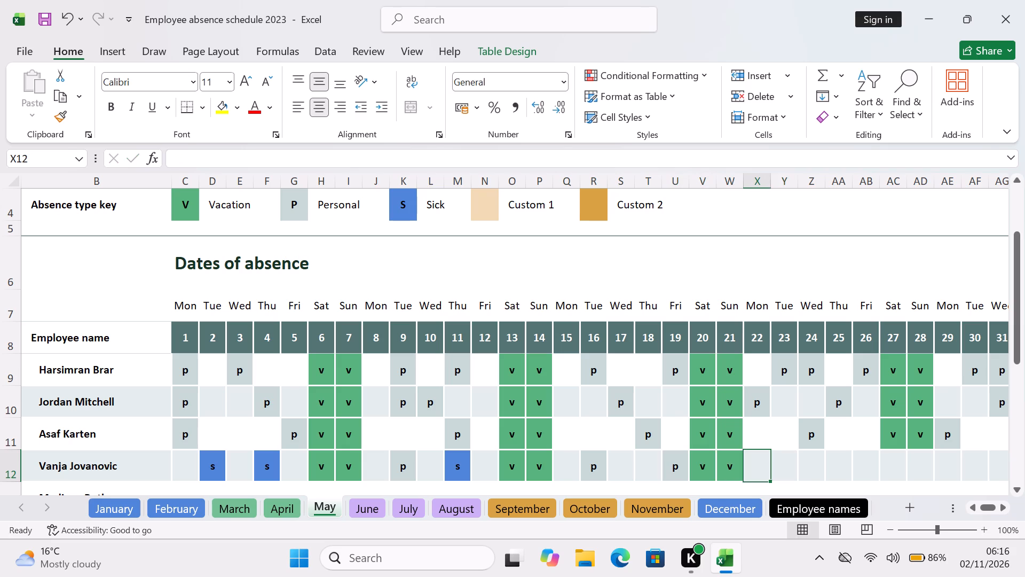
{"action": "key", "text": "Right"}
{"action": "key", "text": "p"}
{"action": "key", "text": "Right"}
{"action": "key", "text": "Right"}
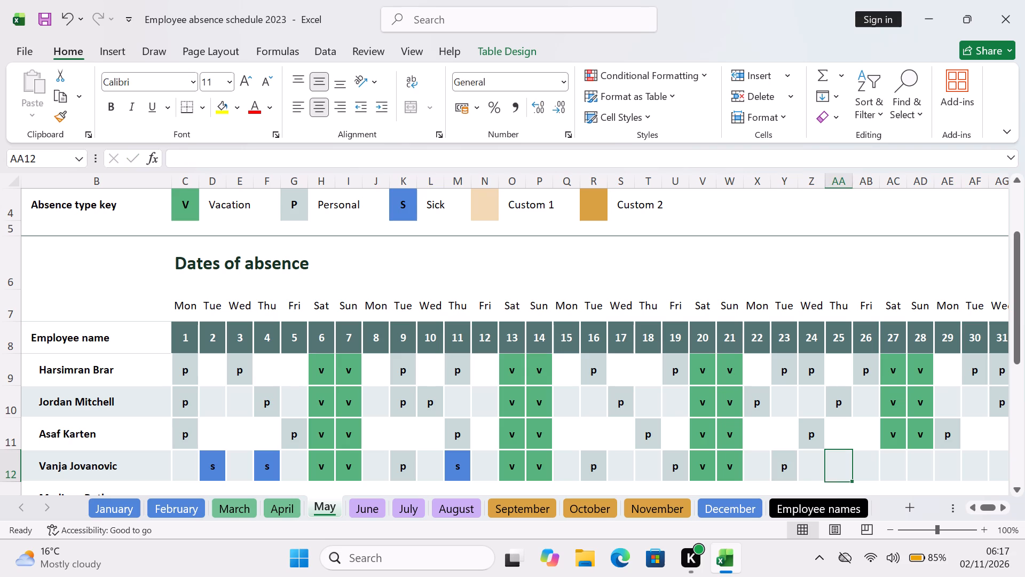
{"action": "key", "text": "Right"}
{"action": "key", "text": "Left"}
{"action": "key", "text": "p"}
{"action": "key", "text": "semicolon"}
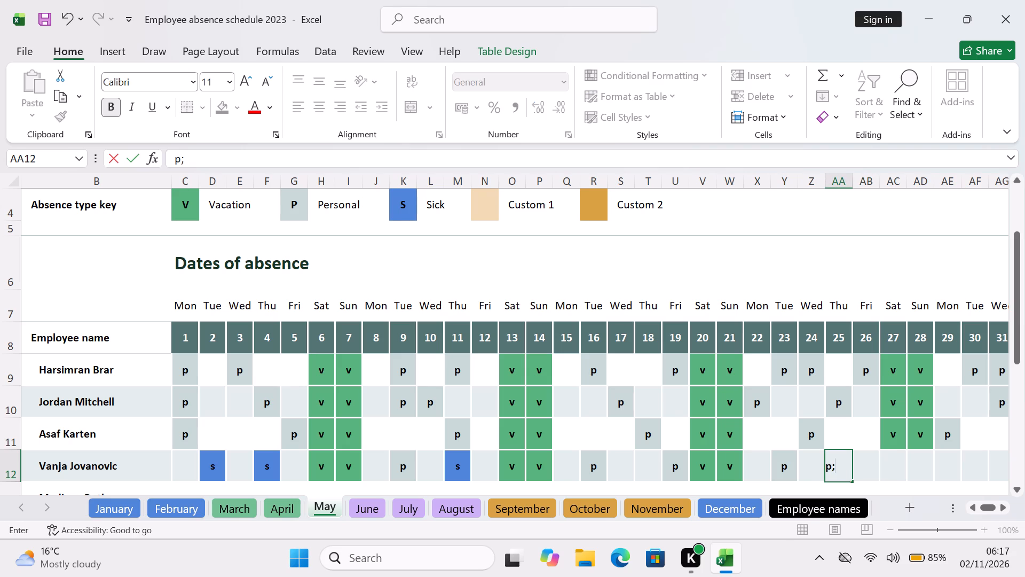
{"action": "key", "text": "BackSpace"}
{"action": "key", "text": "Right"}
Complete the fourth employee's May row with v on days 27 and 28 and p on day 30.
{"action": "key", "text": "Right"}
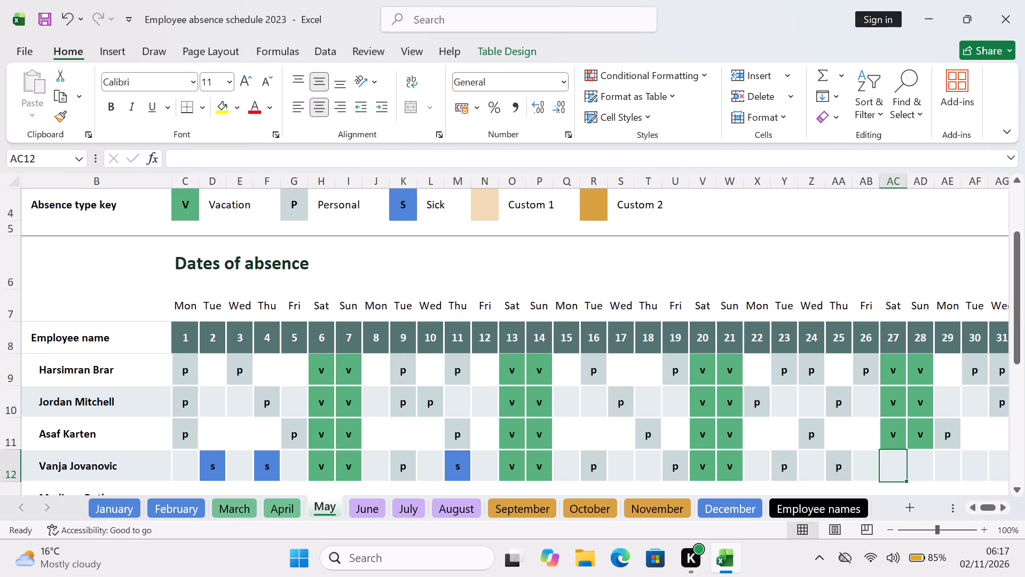
{"action": "key", "text": "v"}
{"action": "key", "text": "Right"}
{"action": "key", "text": "v"}
{"action": "key", "text": "Right"}
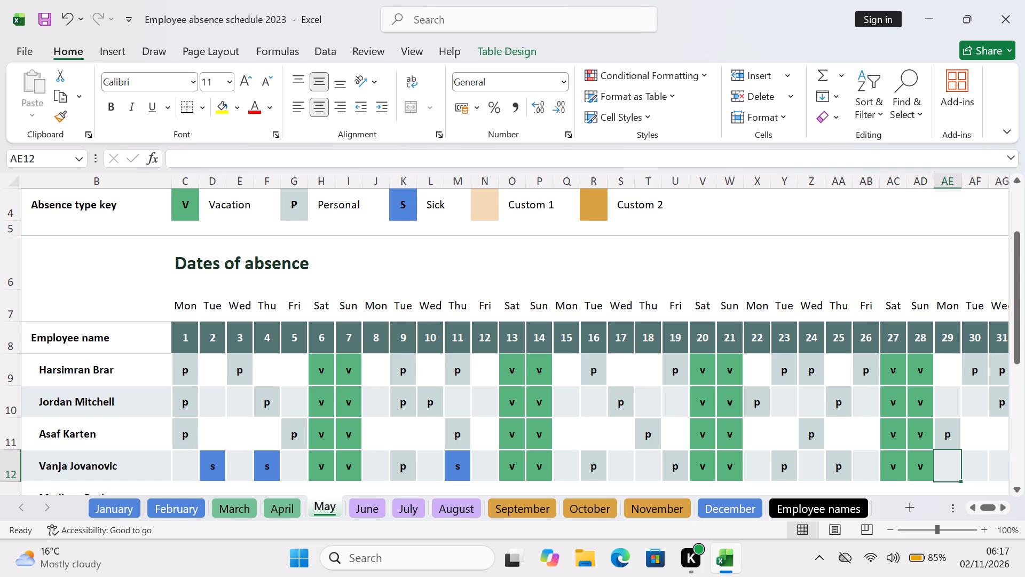
{"action": "key", "text": "Right"}
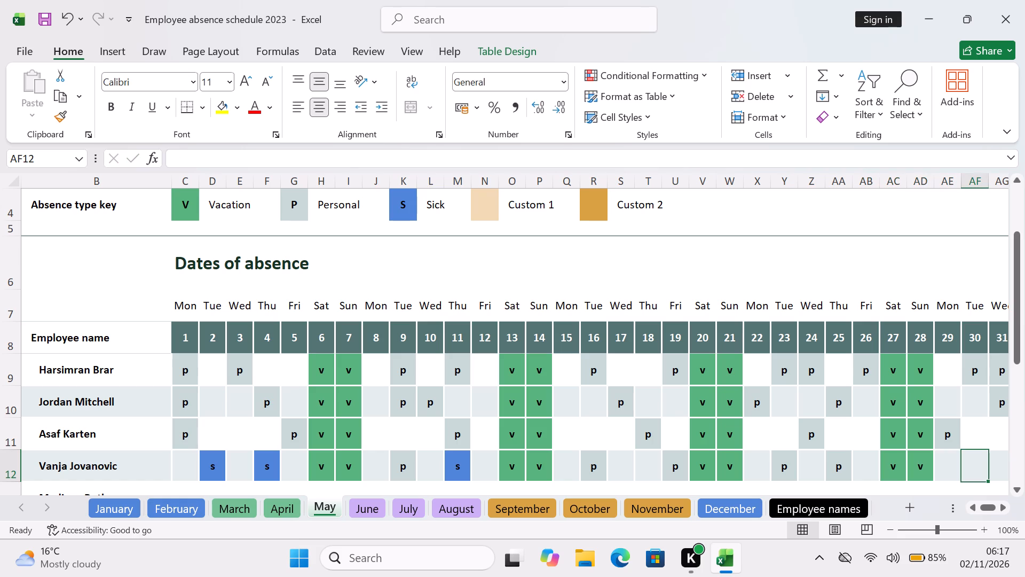
{"action": "key", "text": "p"}
{"action": "key", "text": "Right"}
{"action": "key", "text": "Right"}
{"action": "key", "text": "Left"}
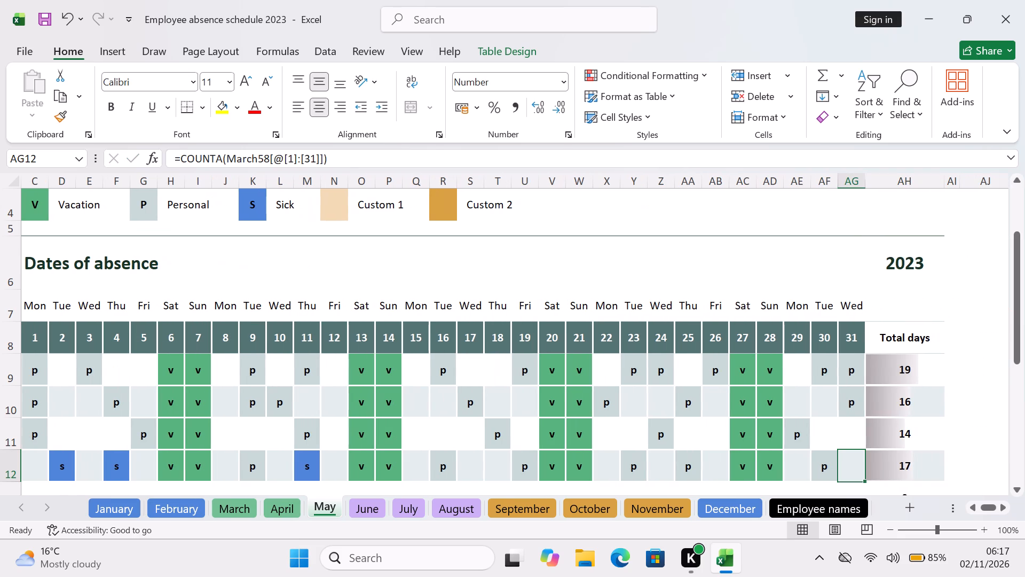
{"action": "key", "text": "Right"}
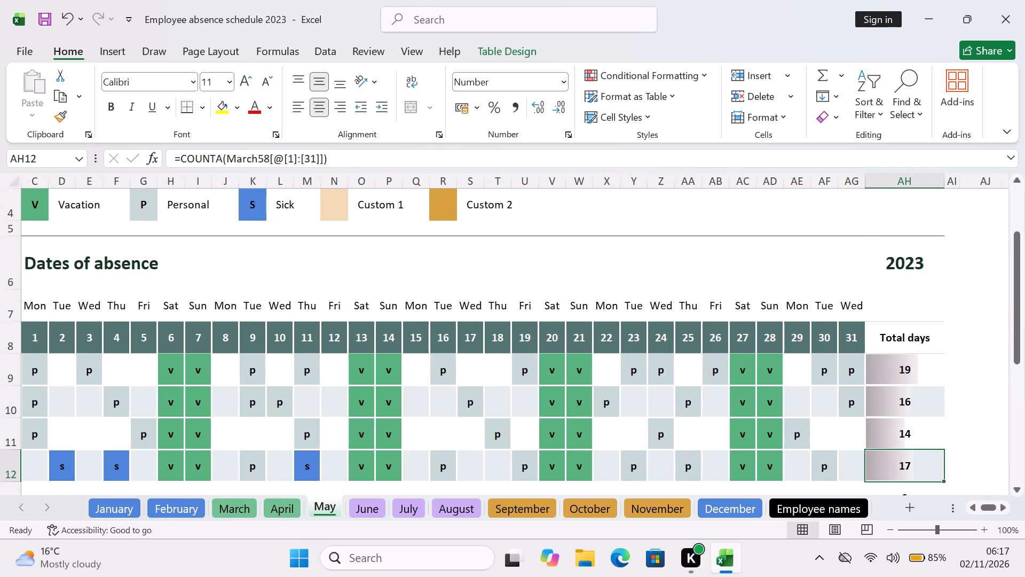
{"action": "key", "text": "Right"}
{"action": "key", "text": "Up"}
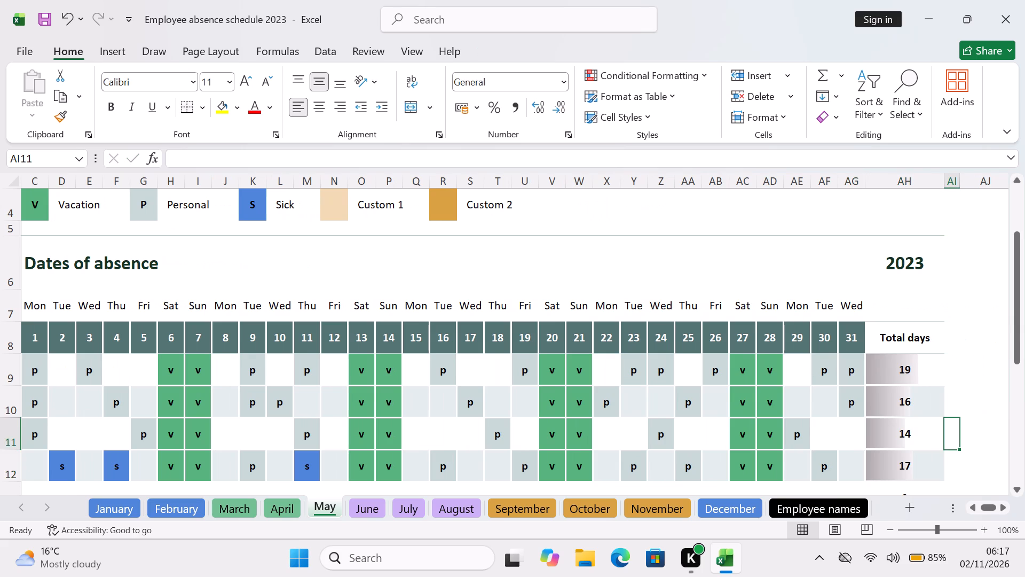
Start the fifth employee's May row by entering absence code p on day 1.
{"action": "key", "text": "Left"}
{"action": "key", "text": "Left"}
{"action": "key", "text": "Up"}
{"action": "key", "text": "Down"}
{"action": "key", "text": "Down"}
{"action": "key", "text": "Down"}
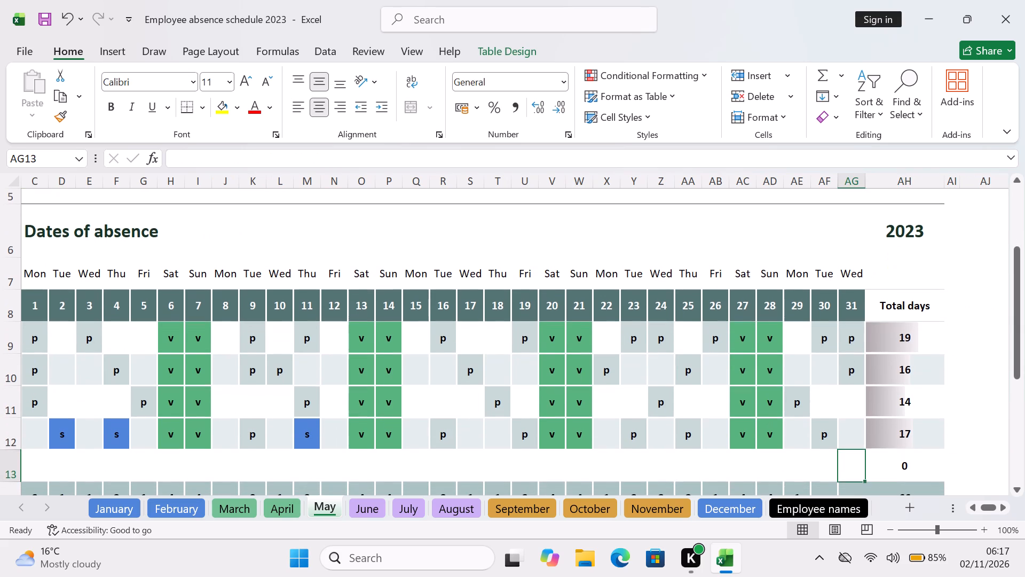
{"action": "key", "text": "Left"}
{"action": "key", "text": "Left"}
{"action": "key", "text": "Left"}
{"action": "key", "text": "Left"}
{"action": "key", "text": "Left"}
{"action": "key", "text": "Left"}
{"action": "key", "text": "Left"}
{"action": "key", "text": "Left"}
{"action": "key", "text": "Left"}
{"action": "key", "text": "Left"}
{"action": "key", "text": "Left"}
{"action": "key", "text": "Left"}
{"action": "key", "text": "Left"}
{"action": "key", "text": "Left"}
{"action": "key", "text": "Left"}
{"action": "key", "text": "Left"}
{"action": "key", "text": "Left"}
{"action": "key", "text": "Left"}
{"action": "key", "text": "Left"}
{"action": "key", "text": "Left"}
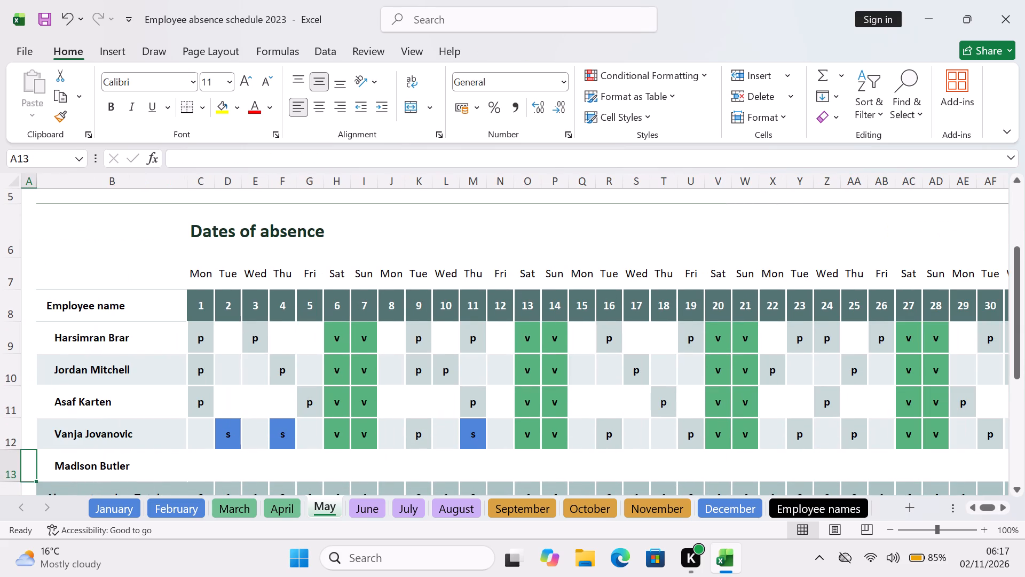
{"action": "key", "text": "Right"}
{"action": "key", "text": "Right"}
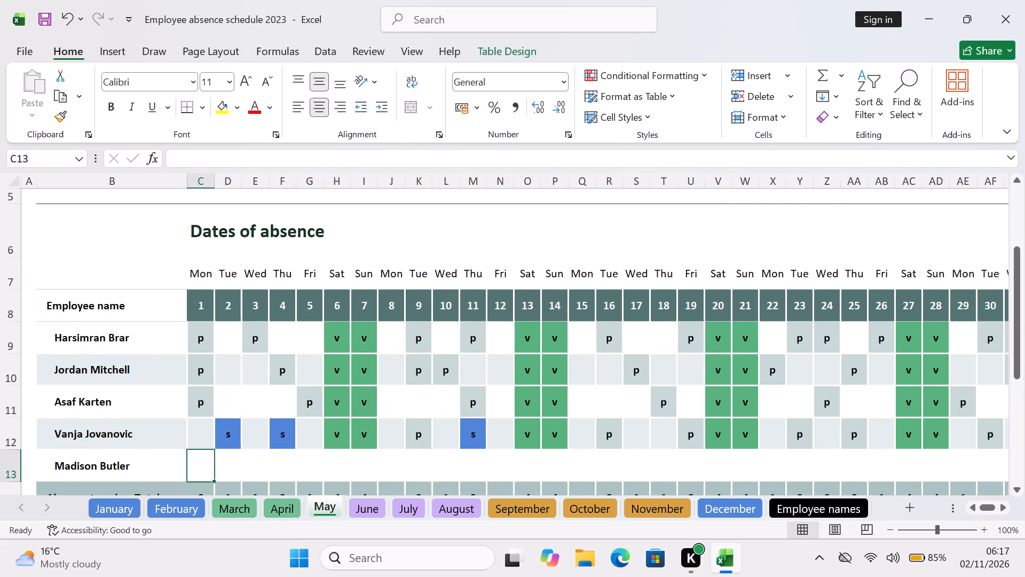
{"action": "key", "text": "p"}
{"action": "key", "text": "Right"}
In the fifth employee's May row, enter p on day 4 and v on days 6 and 7.
{"action": "key", "text": "Right"}
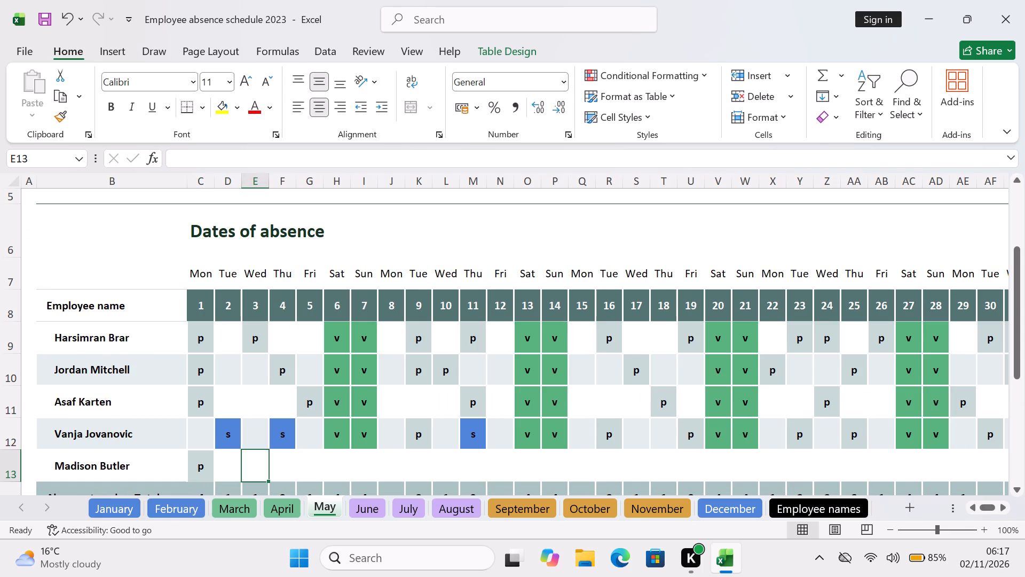
{"action": "key", "text": "Right"}
{"action": "key", "text": "Right"}
{"action": "key", "text": "Right"}
{"action": "key", "text": "v"}
{"action": "key", "text": "Left"}
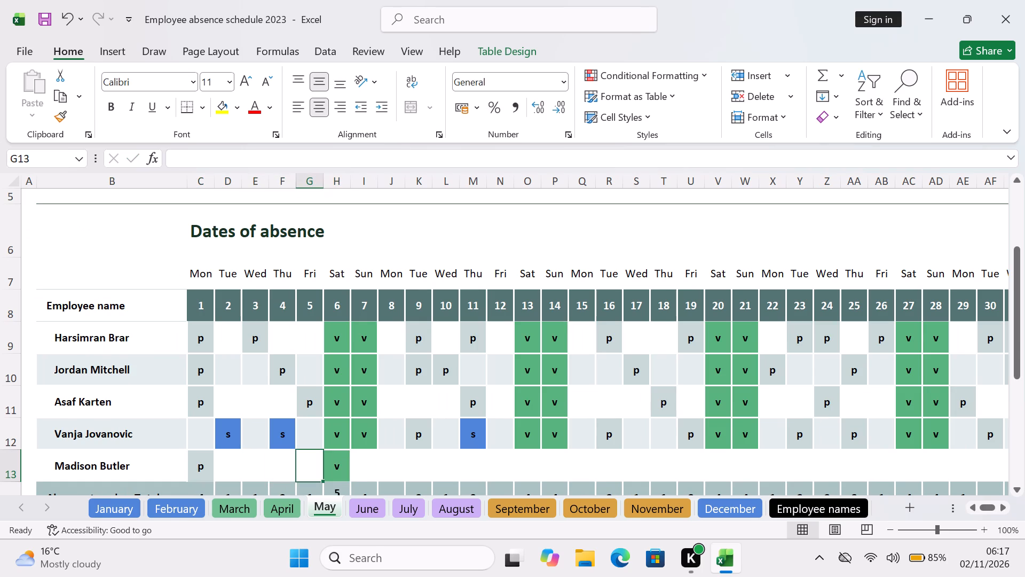
{"action": "key", "text": "Left"}
{"action": "key", "text": "Left"}
{"action": "key", "text": "Right"}
{"action": "key", "text": "p"}
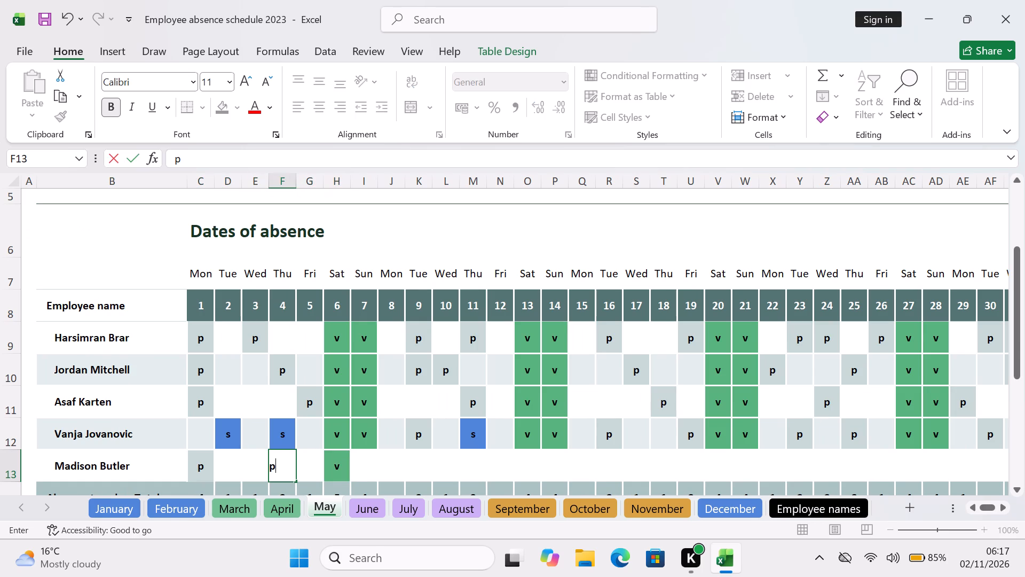
{"action": "key", "text": "Right"}
{"action": "key", "text": "Right"}
{"action": "key", "text": "Right"}
{"action": "key", "text": "Right"}
{"action": "key", "text": "Right"}
{"action": "key", "text": "Left"}
{"action": "key", "text": "Left"}
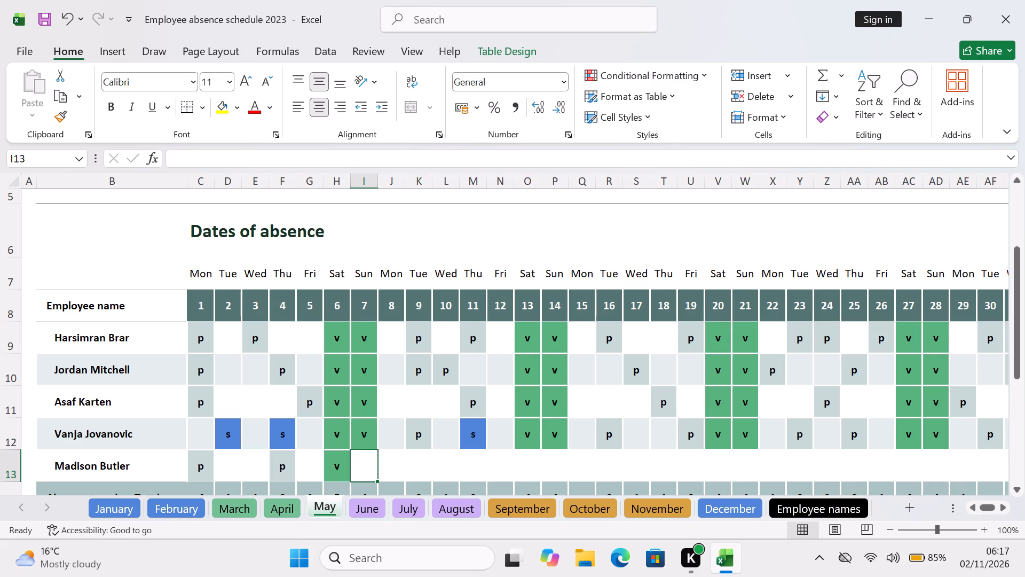
{"action": "key", "text": "v"}
{"action": "key", "text": "Right"}
In the fifth employee's May row, enter p on day 10 and v on days 13 and 14.
{"action": "key", "text": "Right"}
{"action": "key", "text": "Right"}
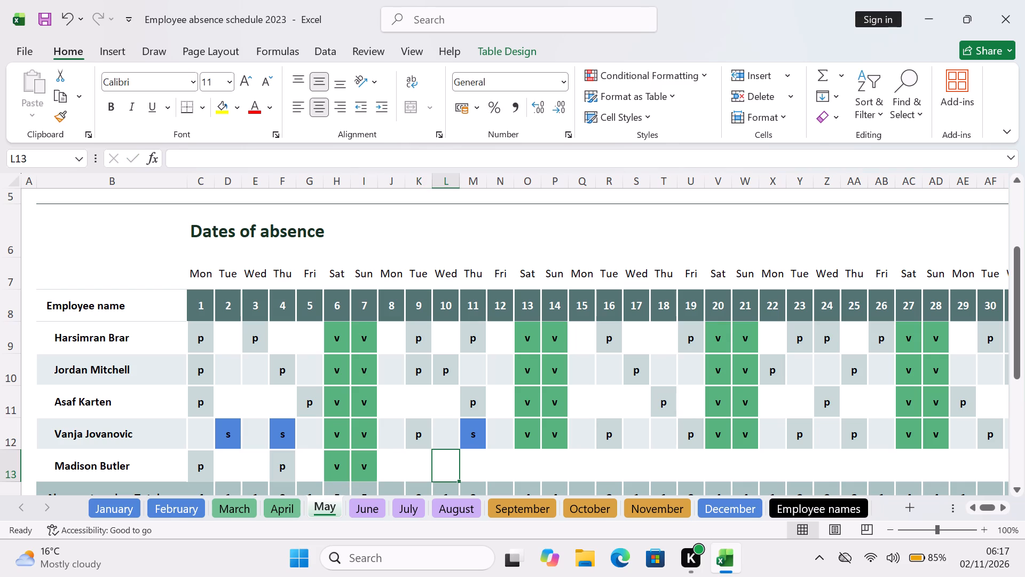
{"action": "key", "text": "p"}
{"action": "key", "text": "Right"}
{"action": "key", "text": "Right"}
{"action": "key", "text": "Right"}
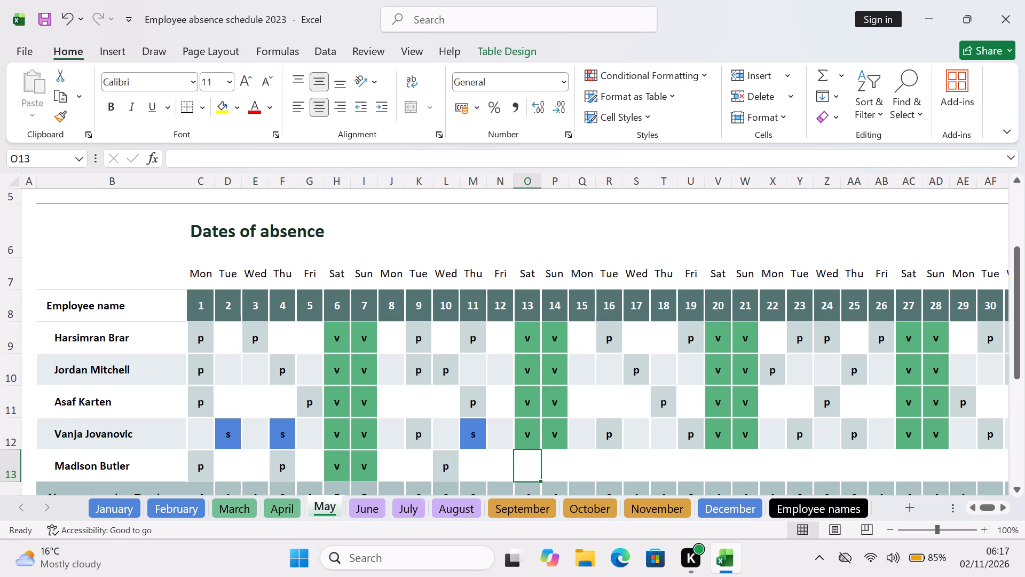
{"action": "key", "text": "v"}
{"action": "key", "text": "Right"}
{"action": "key", "text": "v"}
{"action": "key", "text": "Right"}
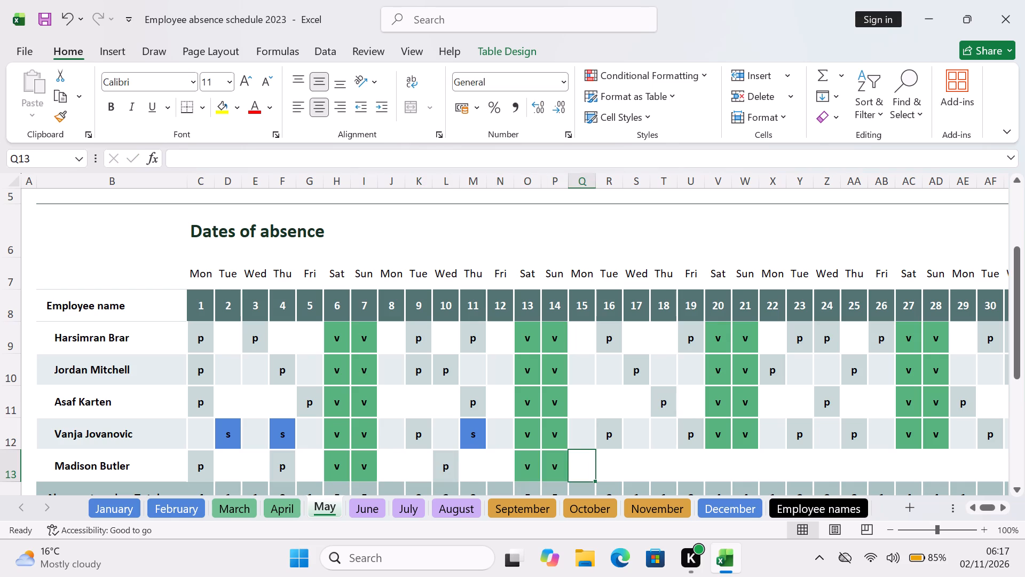
In the fifth employee's May row, enter absence code p on days 17 and 19.
{"action": "key", "text": "Right"}
{"action": "key", "text": "Right"}
{"action": "key", "text": "Left"}
{"action": "key", "text": "Right"}
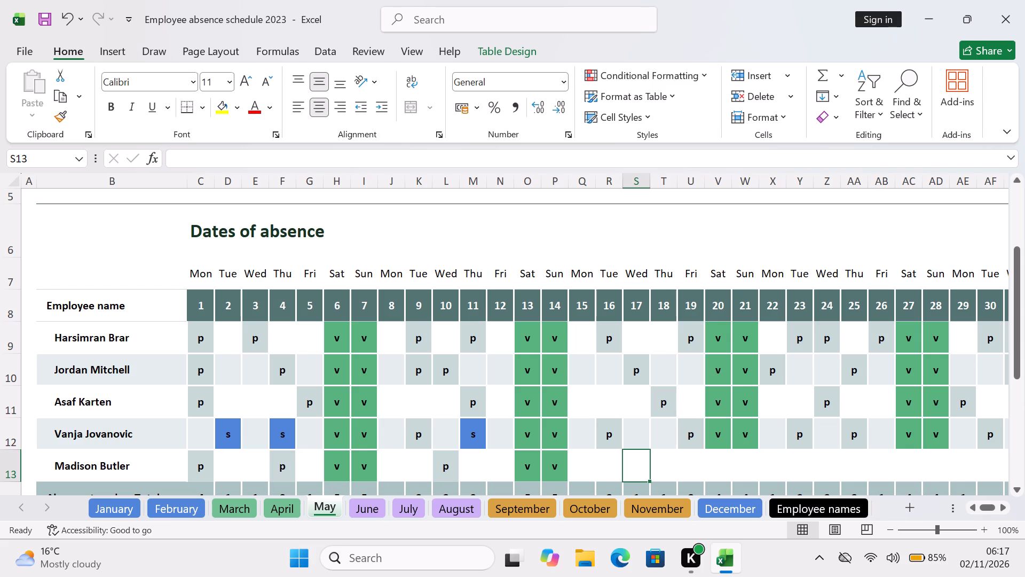
{"action": "key", "text": "p"}
{"action": "key", "text": "Right"}
{"action": "key", "text": "Right"}
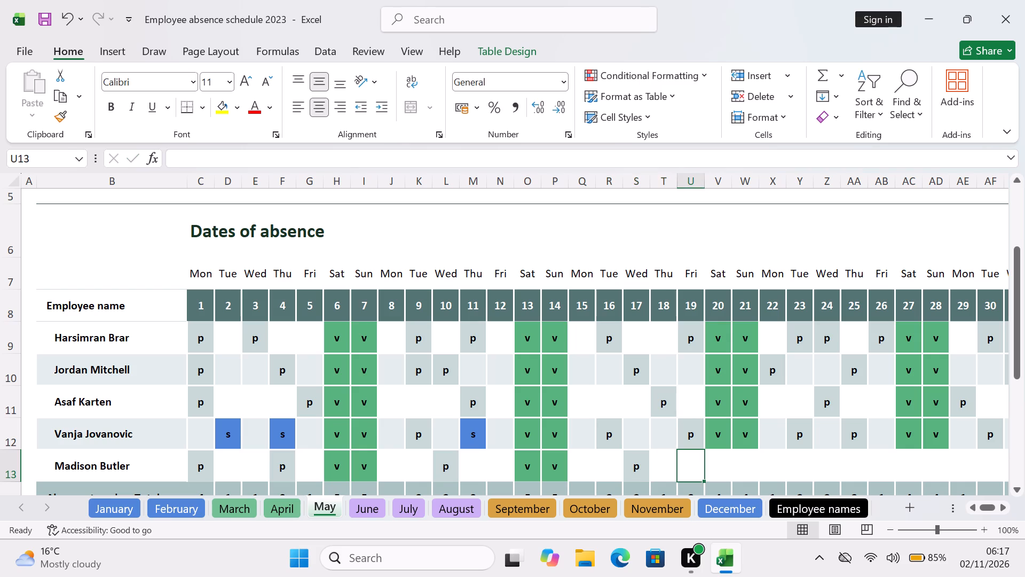
{"action": "key", "text": "p"}
{"action": "key", "text": "Right"}
In the fifth employee's May row, enter v on days 20 and 21 and s on days 23 and 24.
{"action": "key", "text": "Right"}
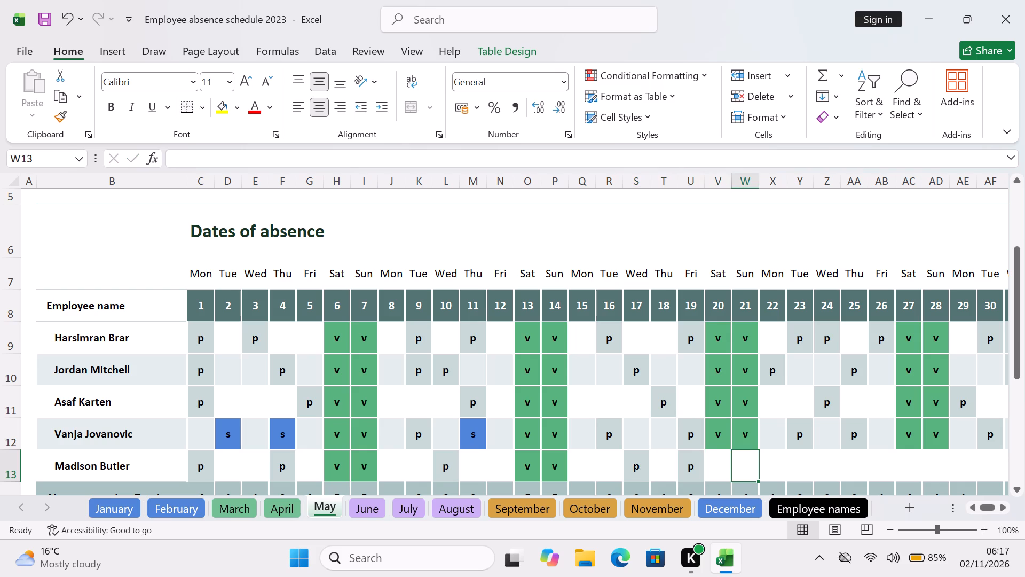
{"action": "key", "text": "Left"}
{"action": "key", "text": "v"}
{"action": "key", "text": "Right"}
{"action": "key", "text": "v"}
{"action": "key", "text": "Right"}
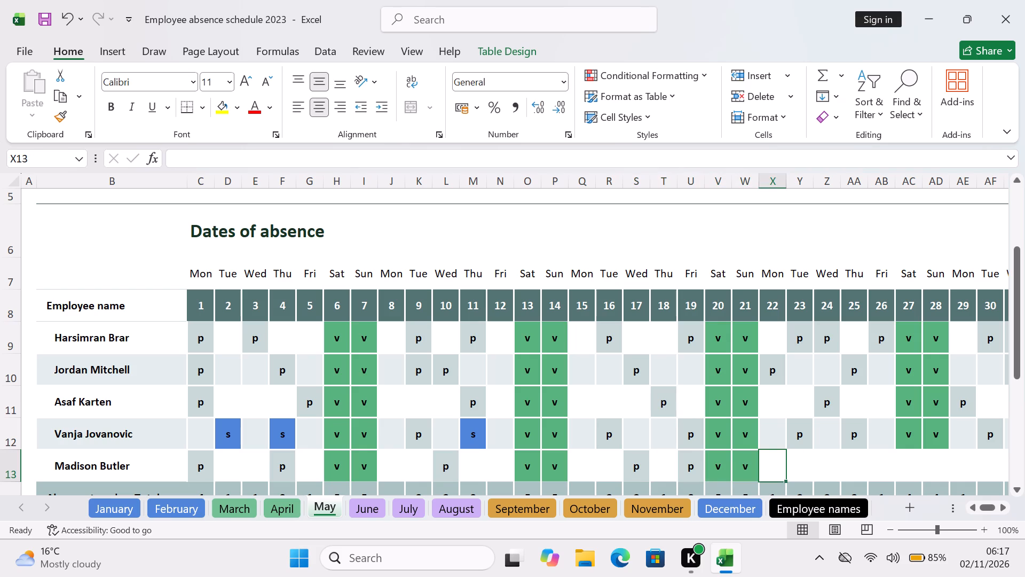
{"action": "key", "text": "Right"}
{"action": "key", "text": "s"}
{"action": "key", "text": "Right"}
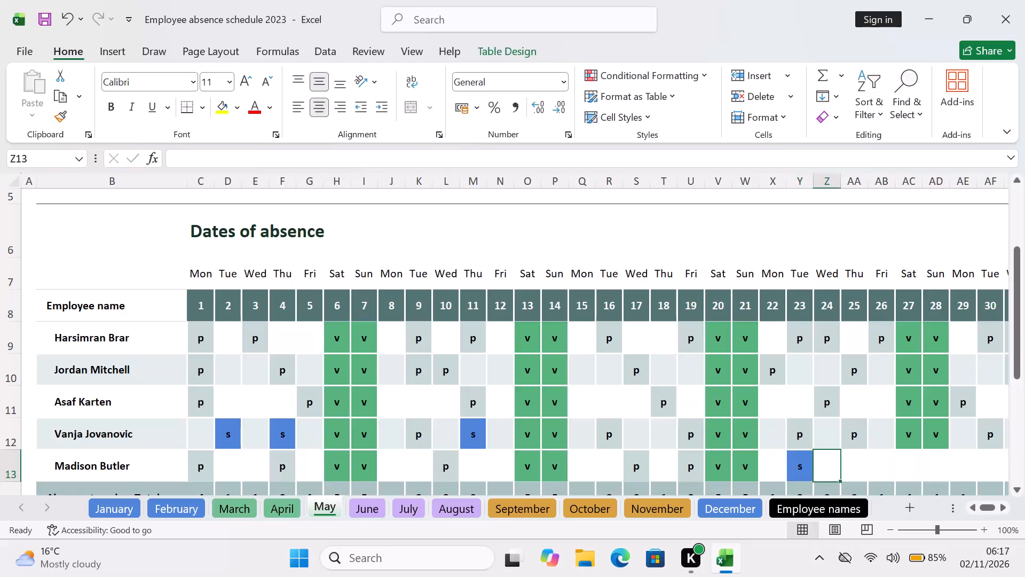
{"action": "key", "text": "s"}
{"action": "key", "text": "Right"}
In the fifth employee's May row, enter v on days 27 and 28 and p on day 29.
{"action": "key", "text": "Right"}
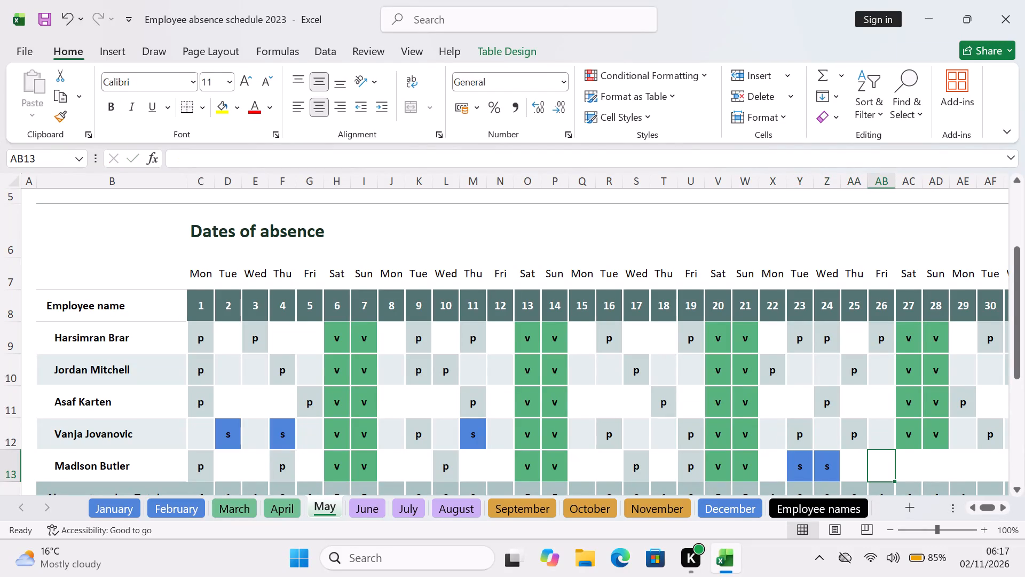
{"action": "key", "text": "Right"}
{"action": "key", "text": "v"}
{"action": "key", "text": "Right"}
{"action": "key", "text": "v"}
{"action": "key", "text": "Right"}
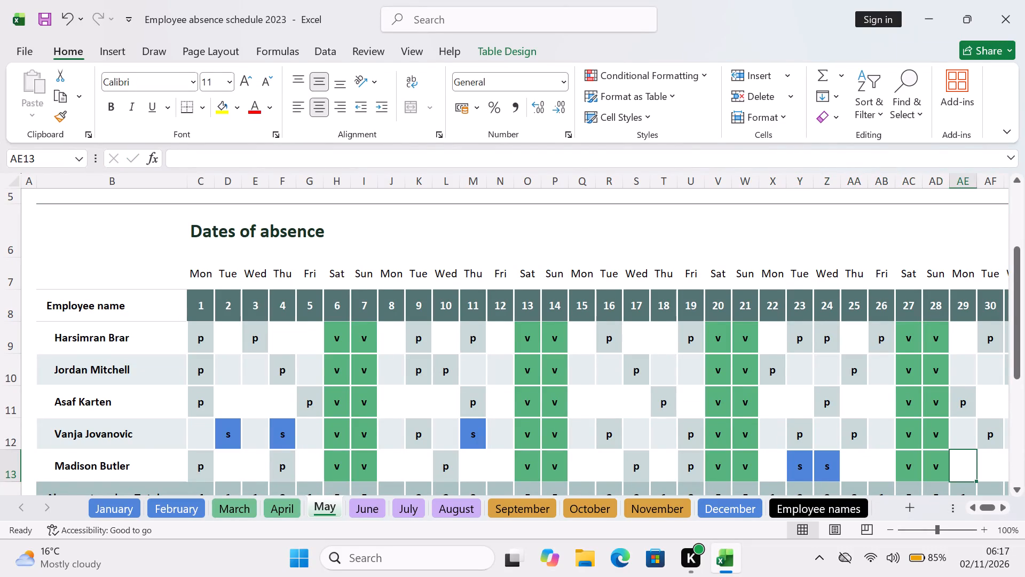
{"action": "key", "text": "Right"}
{"action": "key", "text": "Right"}
{"action": "key", "text": "Left"}
{"action": "key", "text": "Left"}
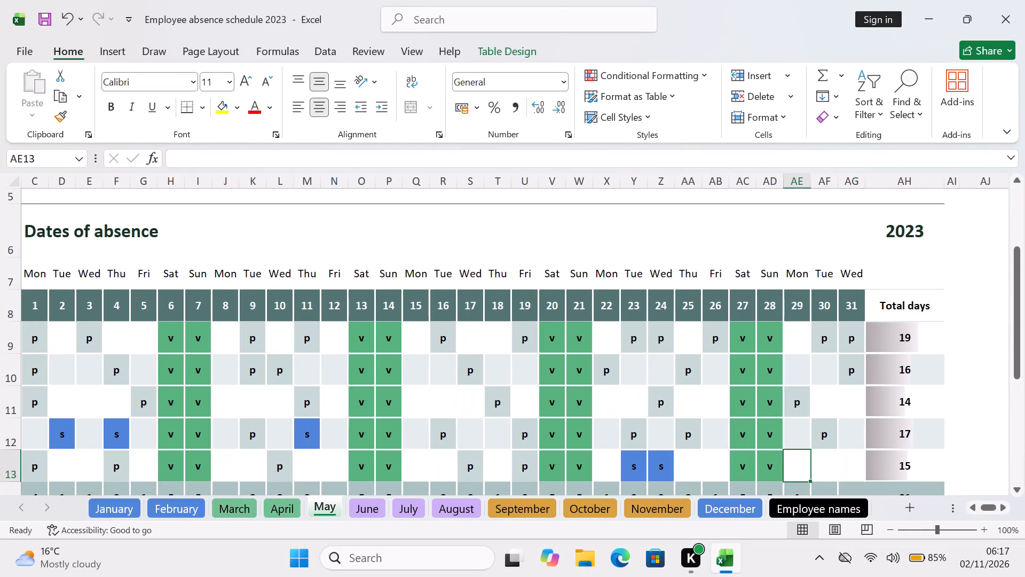
{"action": "key", "text": "p"}
{"action": "key", "text": "Right"}
{"action": "key", "text": "Right"}
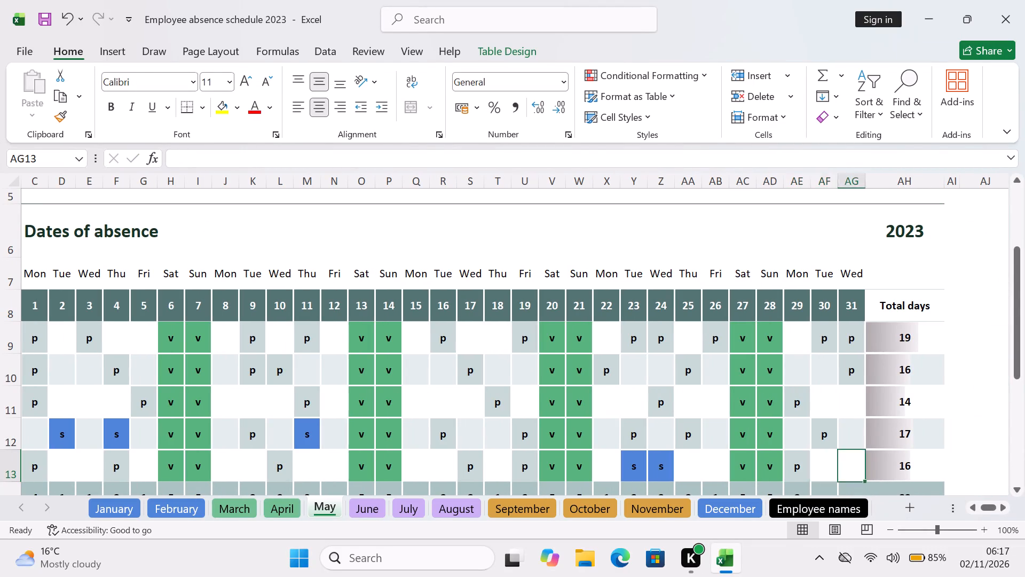
In May's Absence type key Total row, set the day 8 total to Count.
{"action": "key", "text": "Left"}
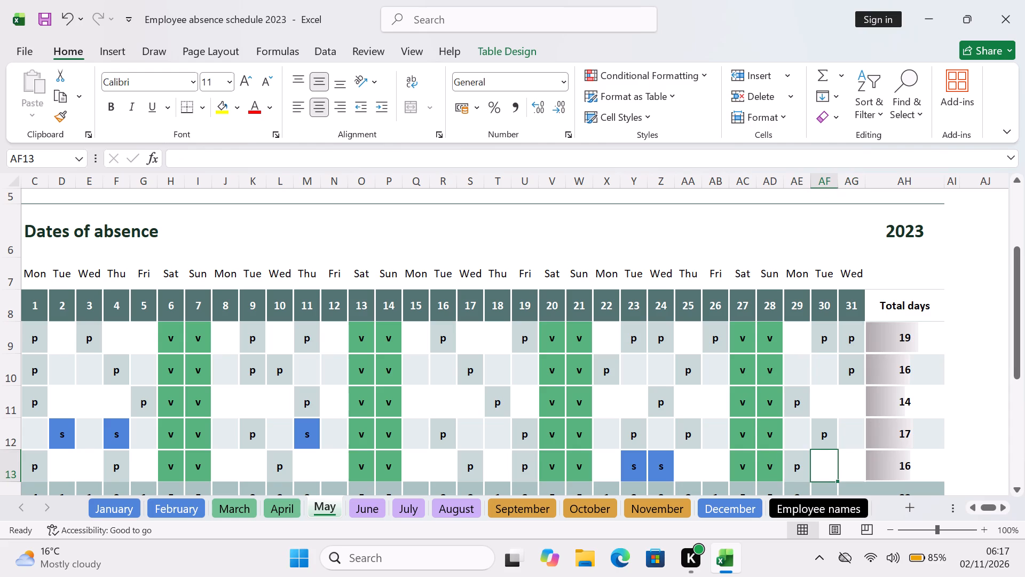
{"action": "key", "text": "Left"}
{"action": "key", "text": "Left"}
{"action": "key", "text": "Left"}
{"action": "key", "text": "Left"}
{"action": "key", "text": "Left"}
{"action": "key", "text": "Left"}
{"action": "key", "text": "Left"}
{"action": "key", "text": "Left"}
{"action": "key", "text": "Left"}
{"action": "key", "text": "Left"}
{"action": "key", "text": "Left"}
{"action": "key", "text": "Left"}
{"action": "key", "text": "Left"}
{"action": "key", "text": "Left"}
{"action": "key", "text": "Left"}
{"action": "key", "text": "Left"}
{"action": "key", "text": "Left"}
{"action": "key", "text": "Left"}
{"action": "key", "text": "Left"}
{"action": "key", "text": "Left"}
{"action": "key", "text": "Left"}
{"action": "key", "text": "Left"}
{"action": "key", "text": "Left"}
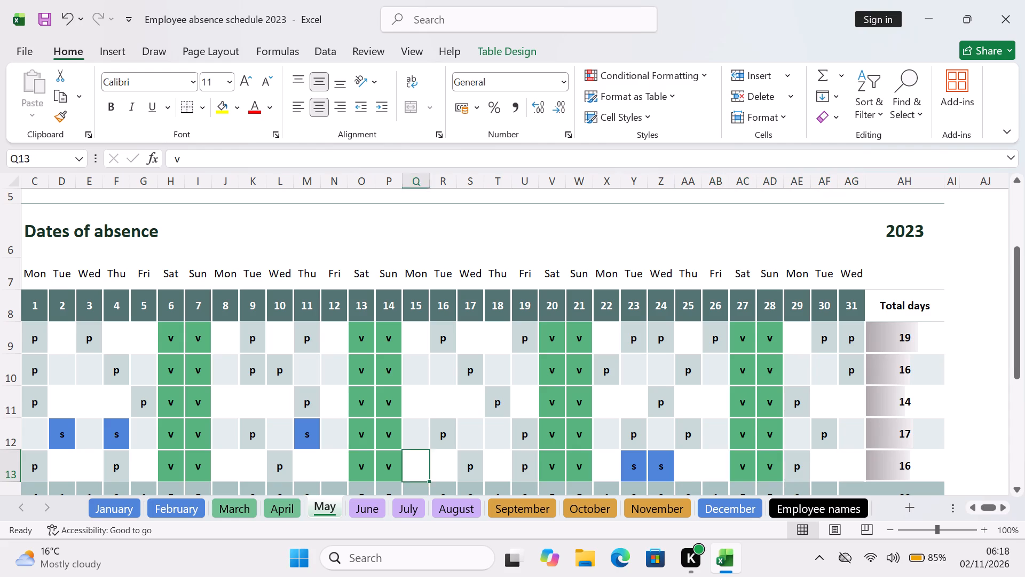
{"action": "key", "text": "Left"}
{"action": "key", "text": "Left"}
{"action": "key", "text": "Left"}
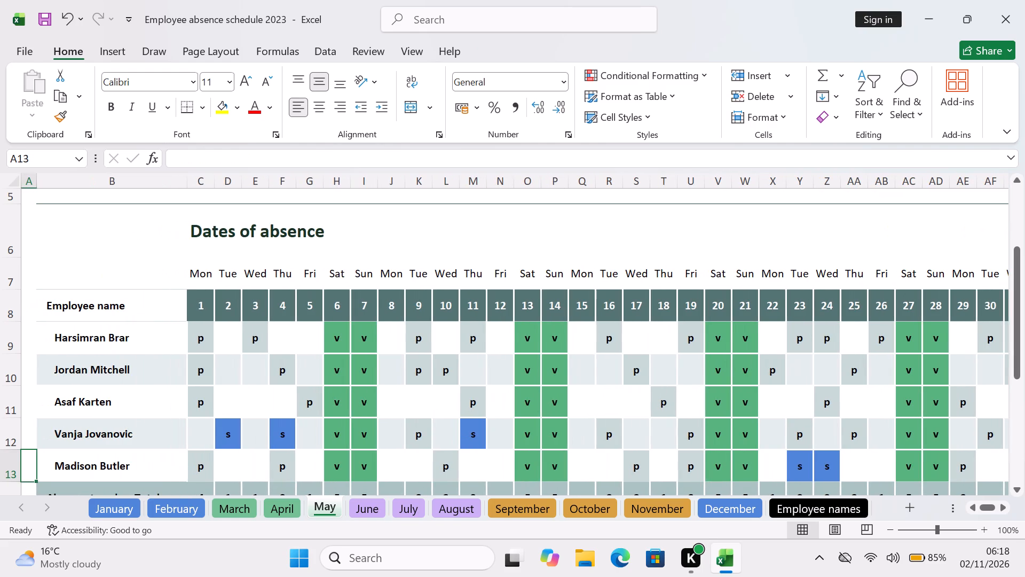
{"action": "key", "text": "Up"}
{"action": "key", "text": "Down"}
{"action": "key", "text": "Down"}
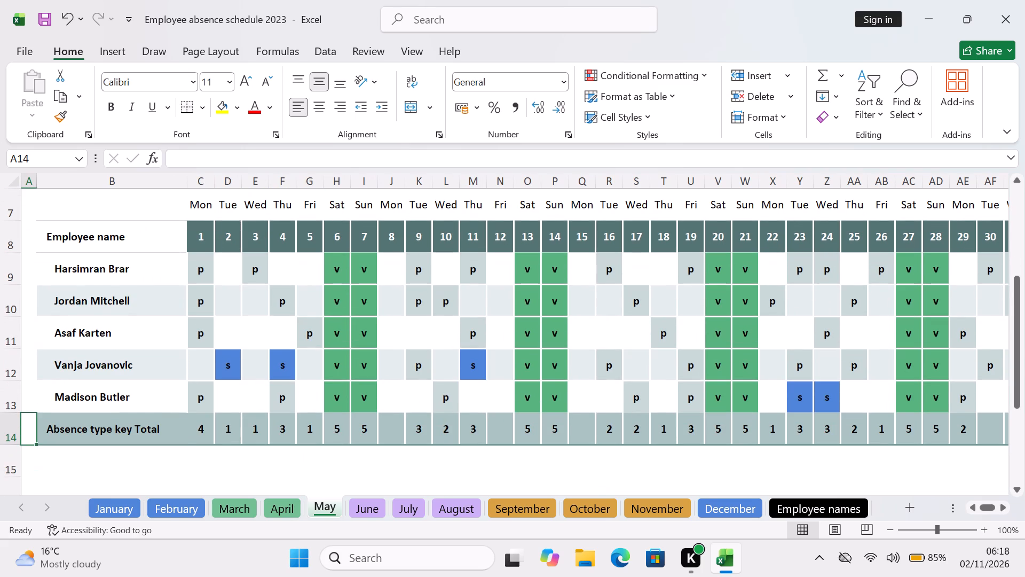
{"action": "key", "text": "Right"}
{"action": "key", "text": "Right"}
{"action": "key", "text": "Right"}
{"action": "key", "text": "Right"}
{"action": "key", "text": "Right"}
{"action": "key", "text": "Right"}
{"action": "key", "text": "Right"}
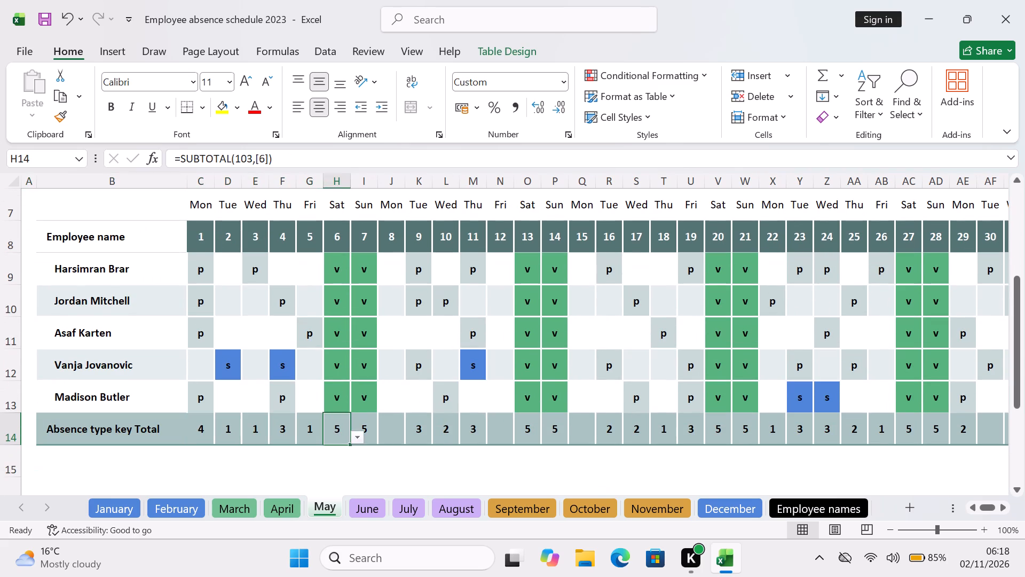
{"action": "key", "text": "Right"}
{"action": "key", "text": "Right"}
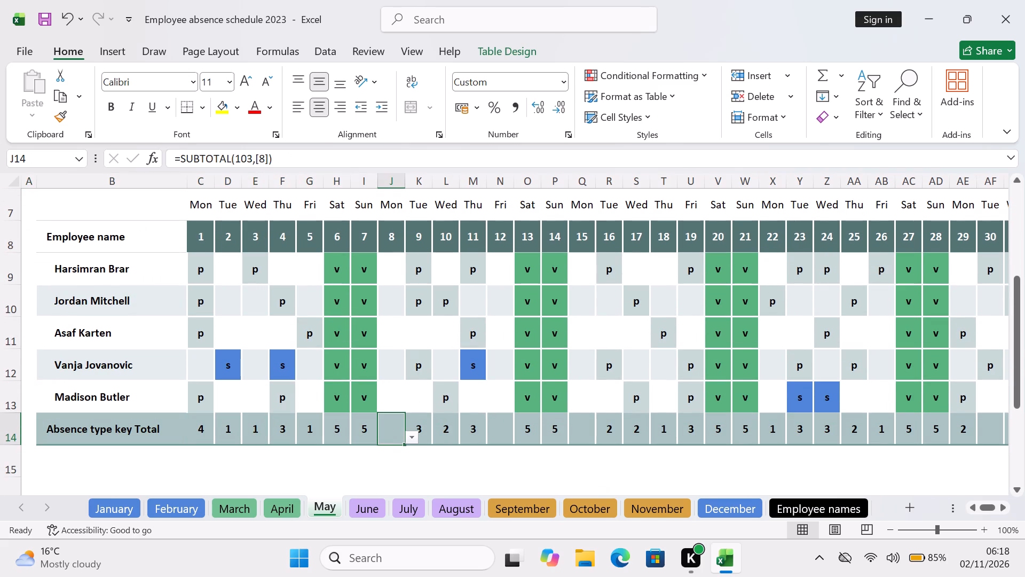
{"action": "left_click", "coordinate": [407, 438]}
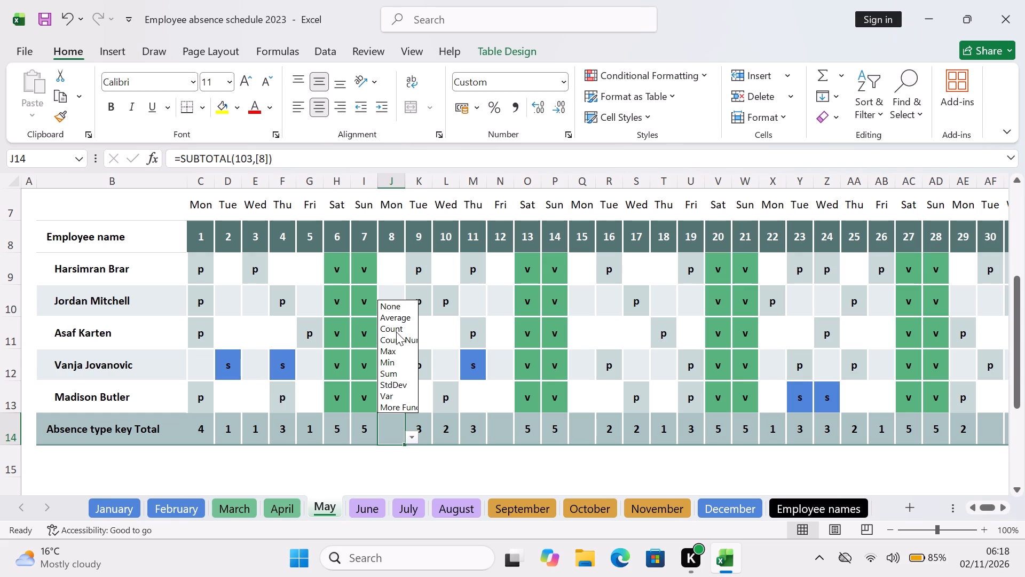
{"action": "left_click", "coordinate": [396, 332]}
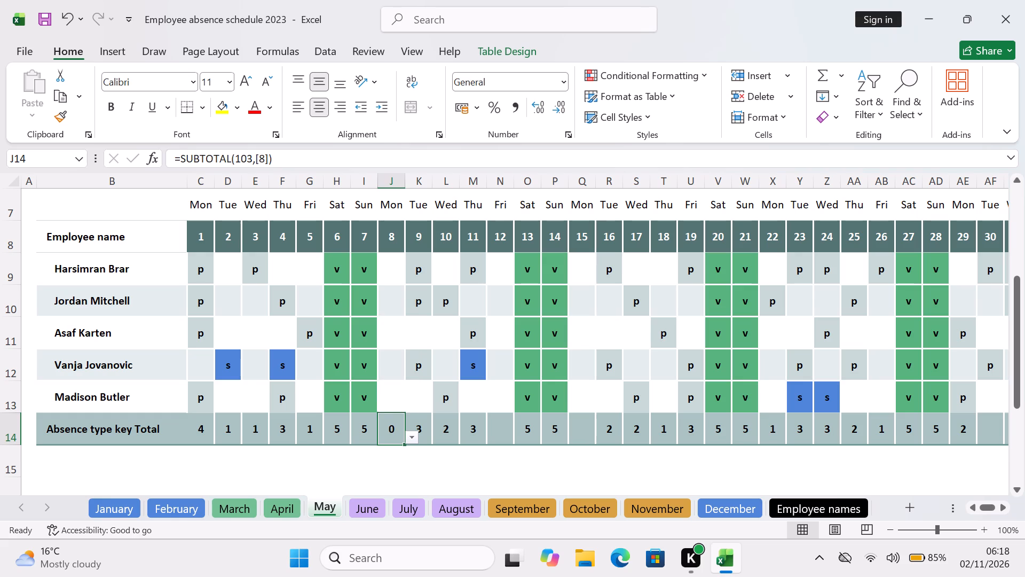
In May's Absence type key Total row, set the day 12 and day 15 totals to Count.
{"action": "left_click", "coordinate": [502, 430]}
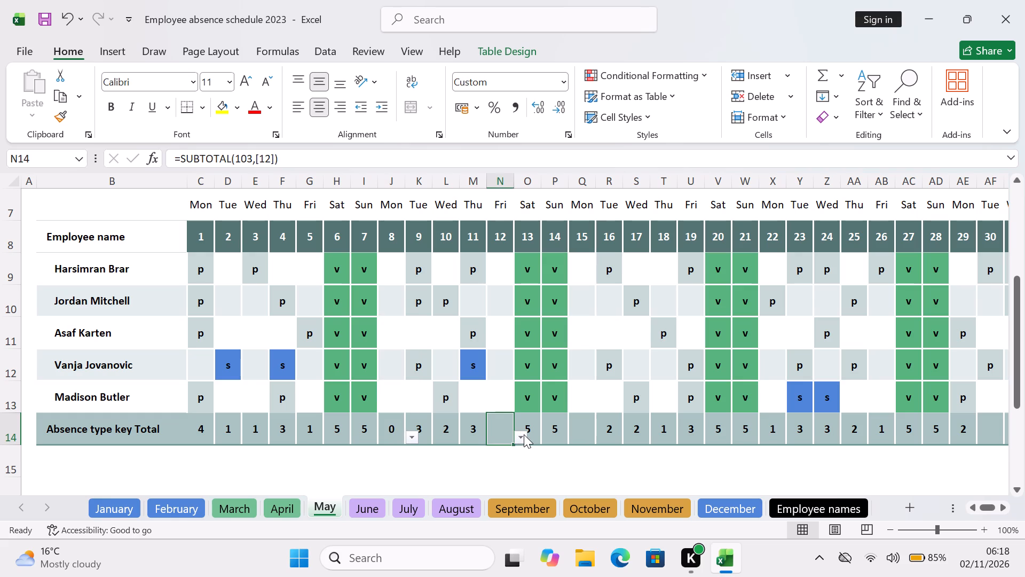
{"action": "left_click", "coordinate": [524, 434]}
{"action": "left_click", "coordinate": [516, 328]}
{"action": "key", "text": "Right"}
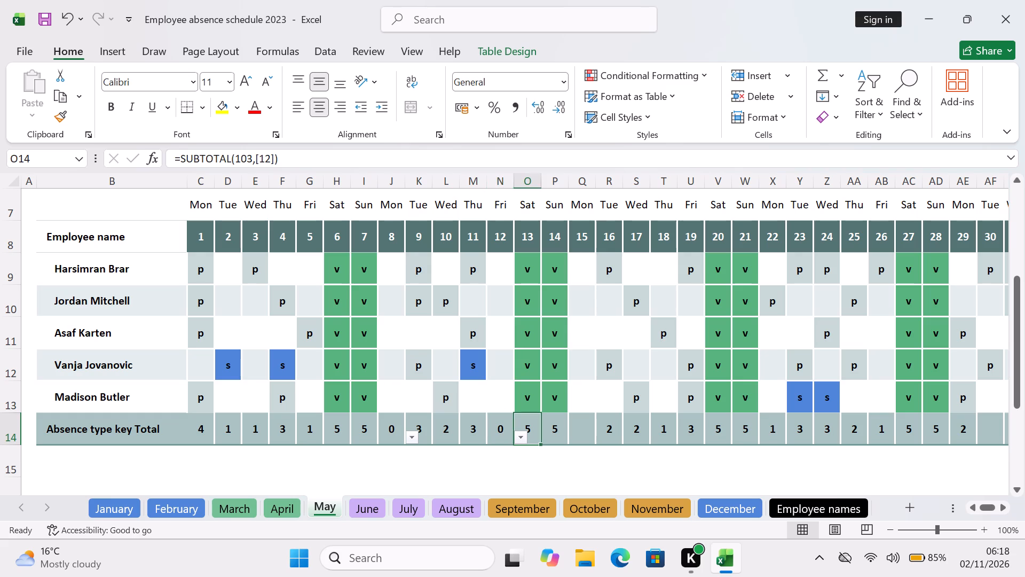
{"action": "key", "text": "Right"}
{"action": "key", "text": "Right"}
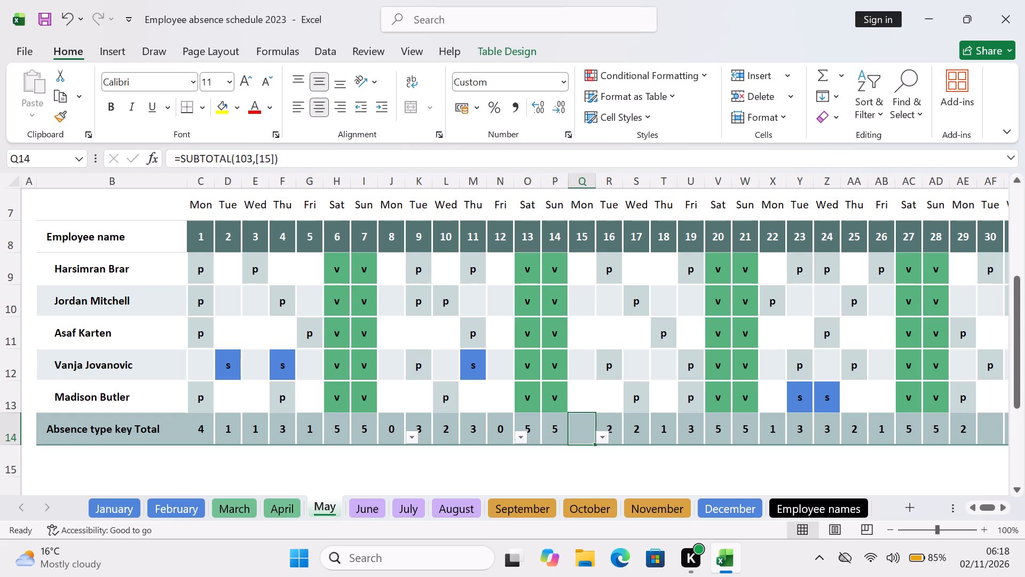
{"action": "left_click", "coordinate": [608, 438]}
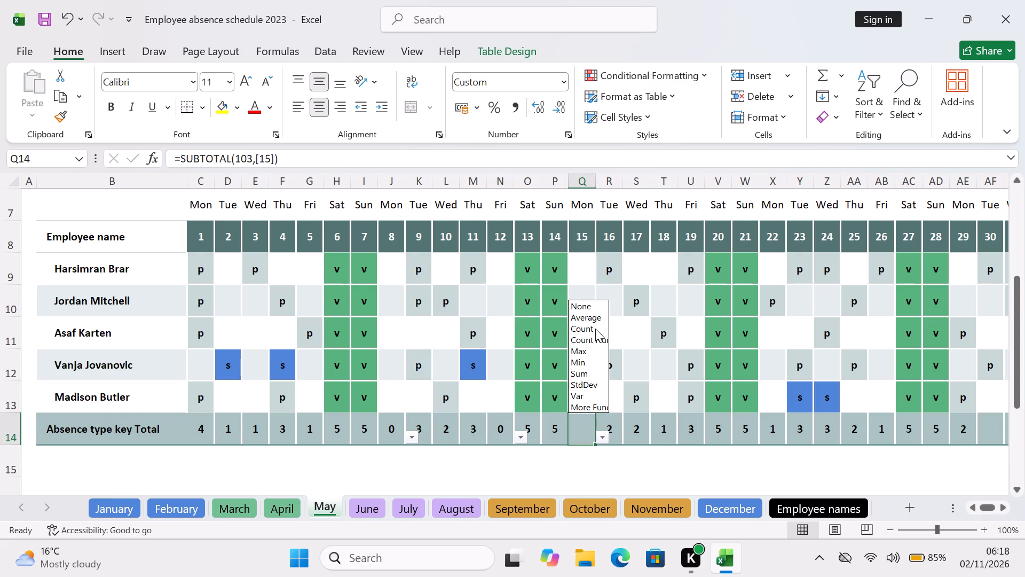
{"action": "left_click", "coordinate": [595, 329]}
{"action": "left_click", "coordinate": [582, 425]}
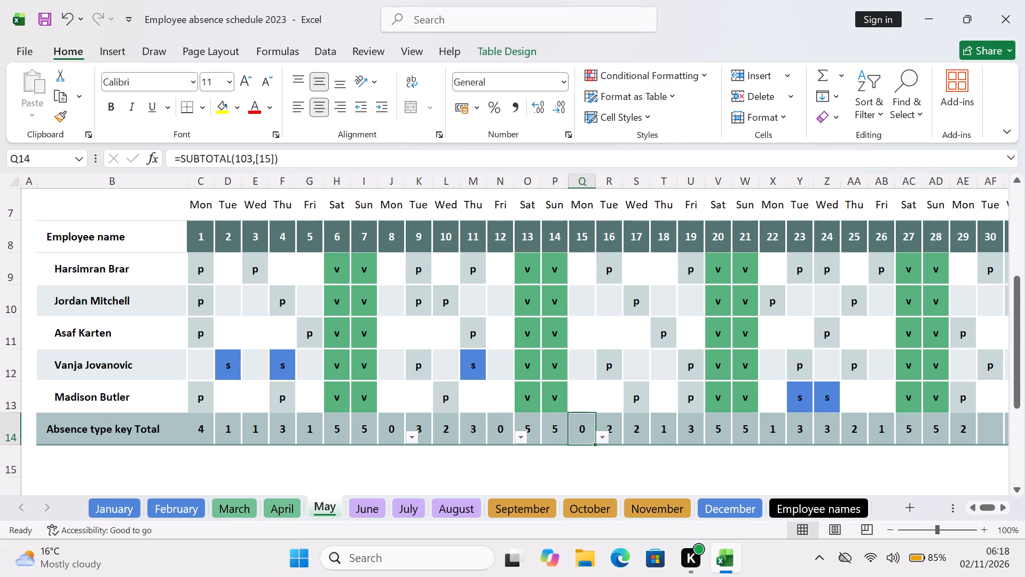
In May's Absence type key Total row, set the day 30 and day 31 totals to Count.
{"action": "key", "text": "Right"}
{"action": "key", "text": "Right"}
{"action": "key", "text": "Right"}
{"action": "key", "text": "Right"}
{"action": "key", "text": "Right"}
{"action": "key", "text": "Right"}
{"action": "key", "text": "Right"}
{"action": "key", "text": "Right"}
{"action": "key", "text": "Right"}
{"action": "key", "text": "Right"}
{"action": "key", "text": "Right"}
{"action": "key", "text": "Right"}
{"action": "key", "text": "Right"}
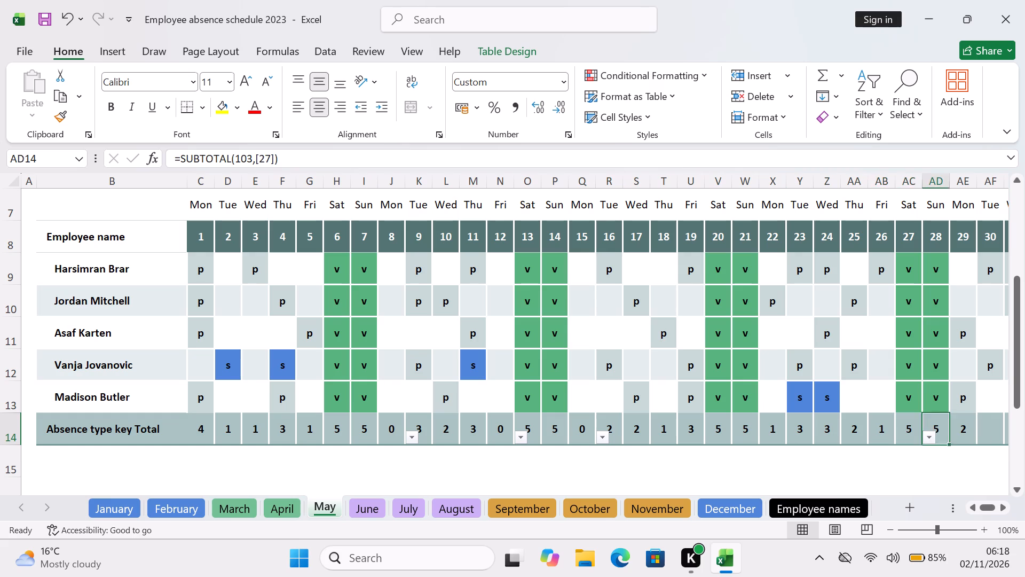
{"action": "key", "text": "Right"}
{"action": "key", "text": "Right"}
{"action": "key", "text": "Right"}
{"action": "key", "text": "Left"}
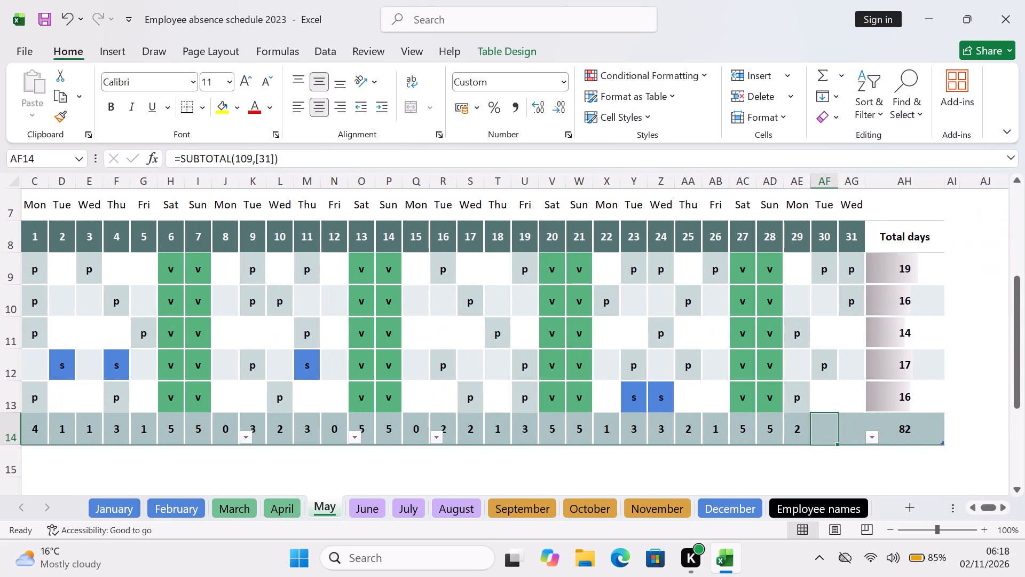
{"action": "left_click", "coordinate": [842, 436]}
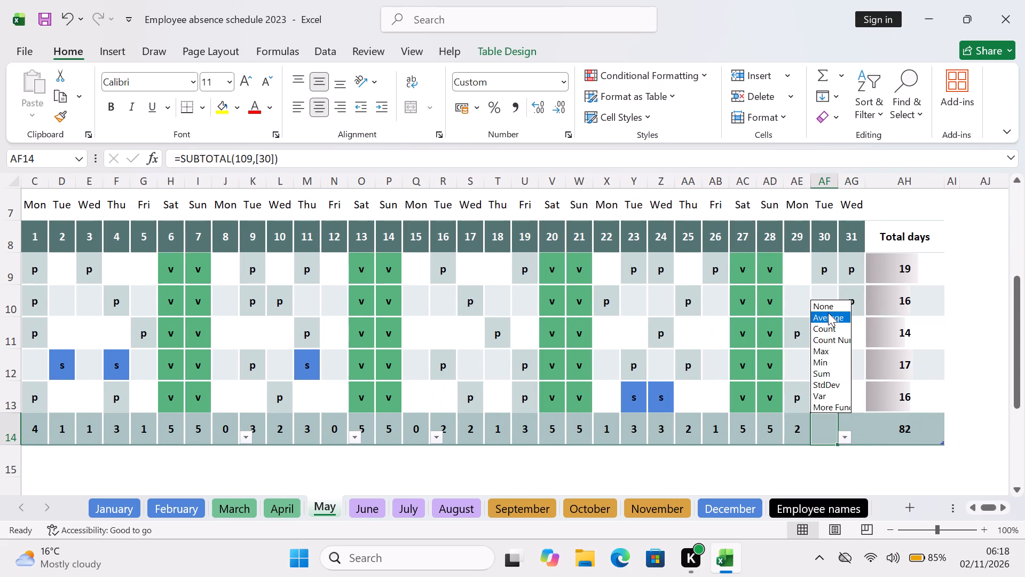
{"action": "left_click", "coordinate": [827, 324]}
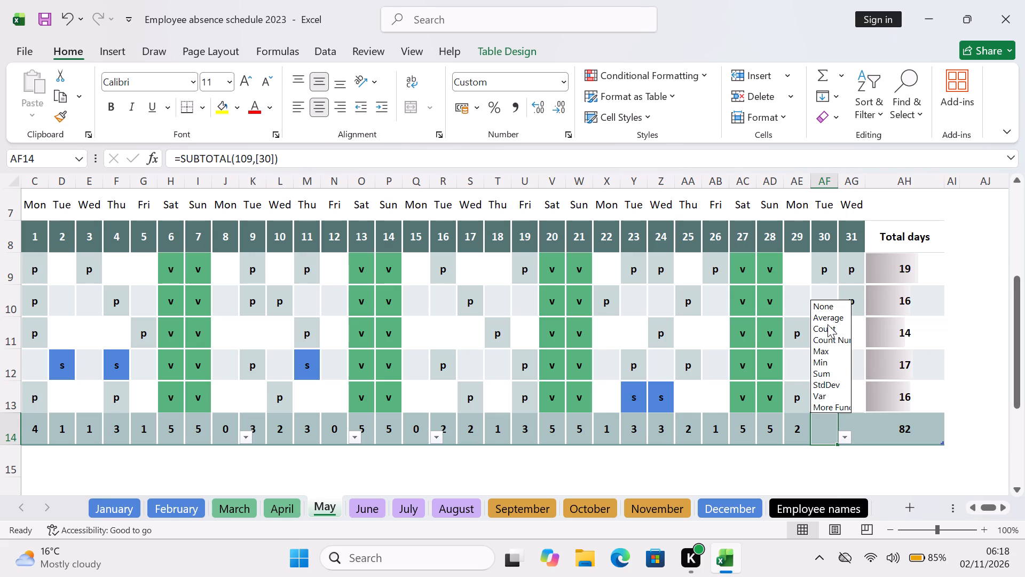
{"action": "left_click", "coordinate": [862, 438]}
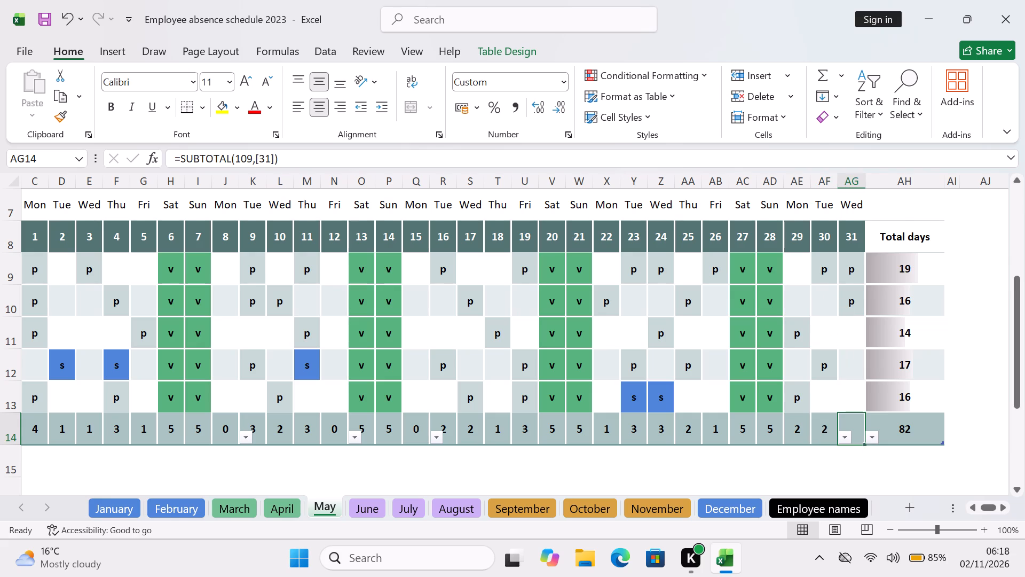
{"action": "left_click", "coordinate": [871, 438]}
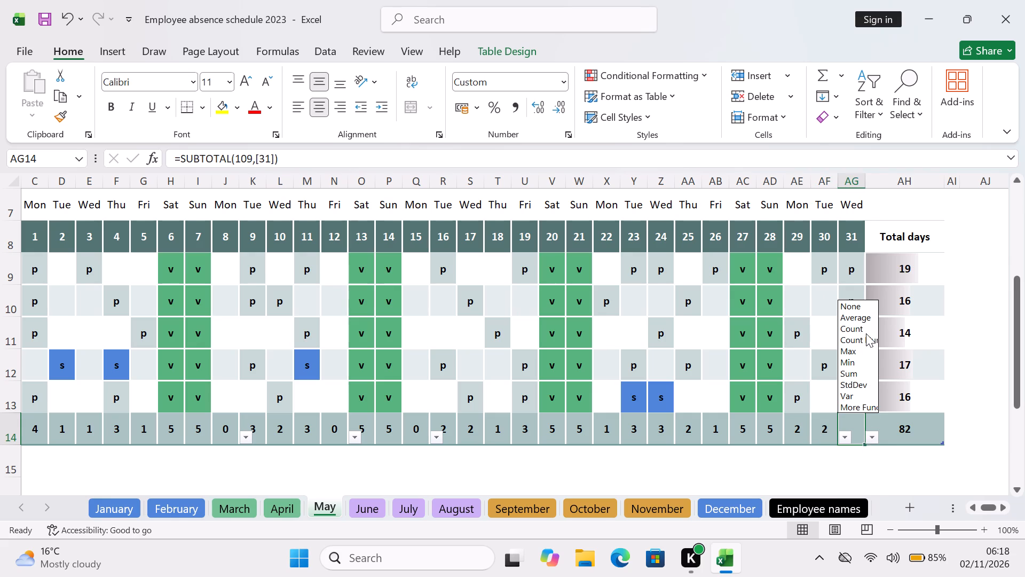
{"action": "left_click", "coordinate": [866, 333]}
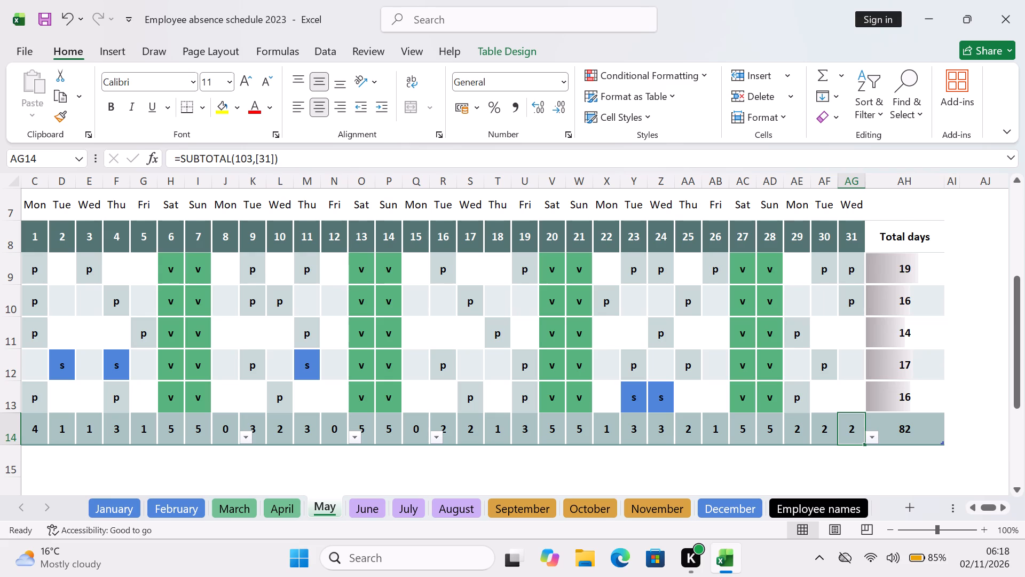
Apply Quick Analysis data bars to the five employees' Total days cells on the May sheet.
{"action": "left_click_drag", "start_coordinate": [877, 261], "coordinate": [926, 361]}
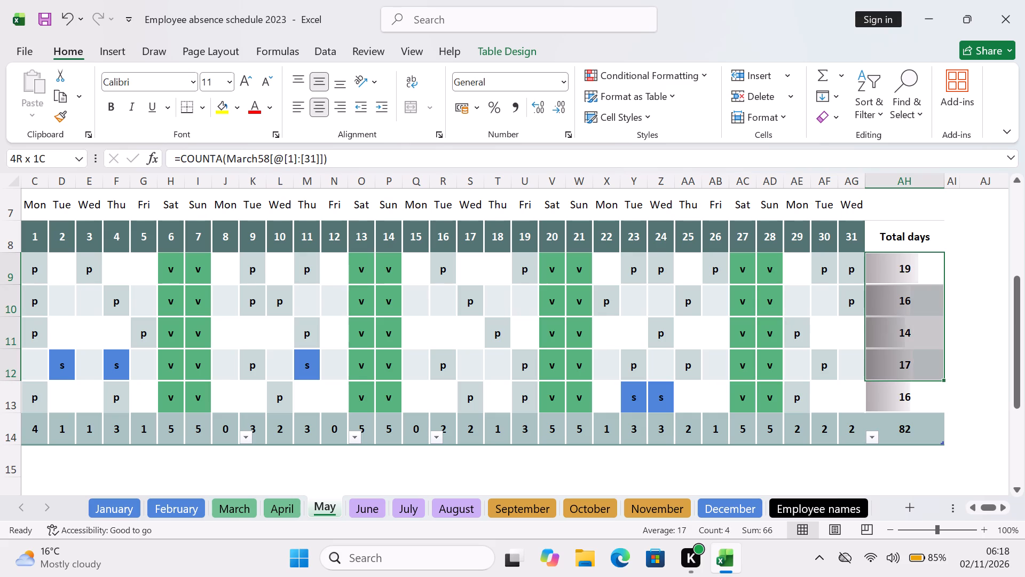
{"action": "left_click_drag", "start_coordinate": [926, 361], "coordinate": [922, 389]}
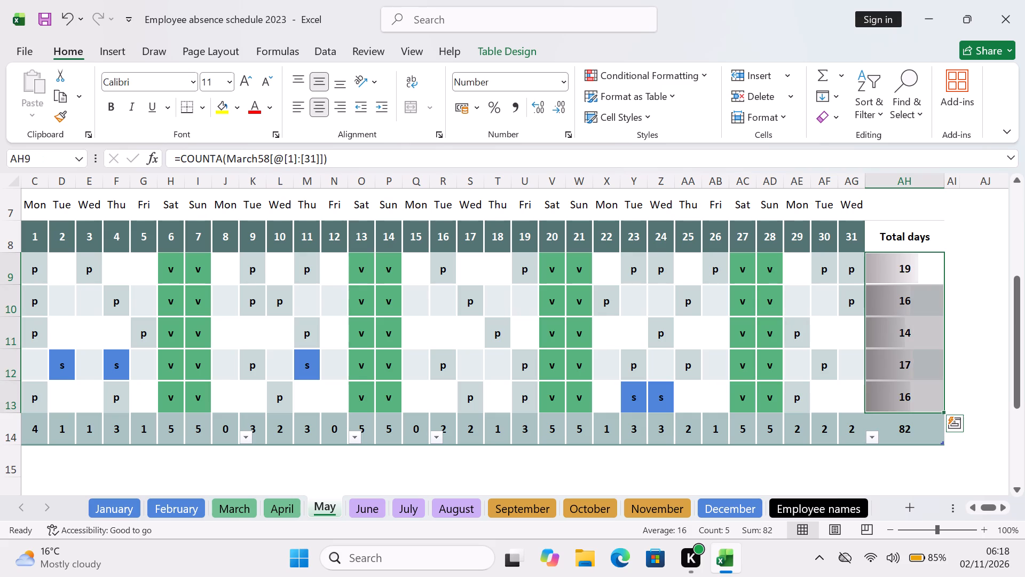
{"action": "right_click", "coordinate": [922, 389]}
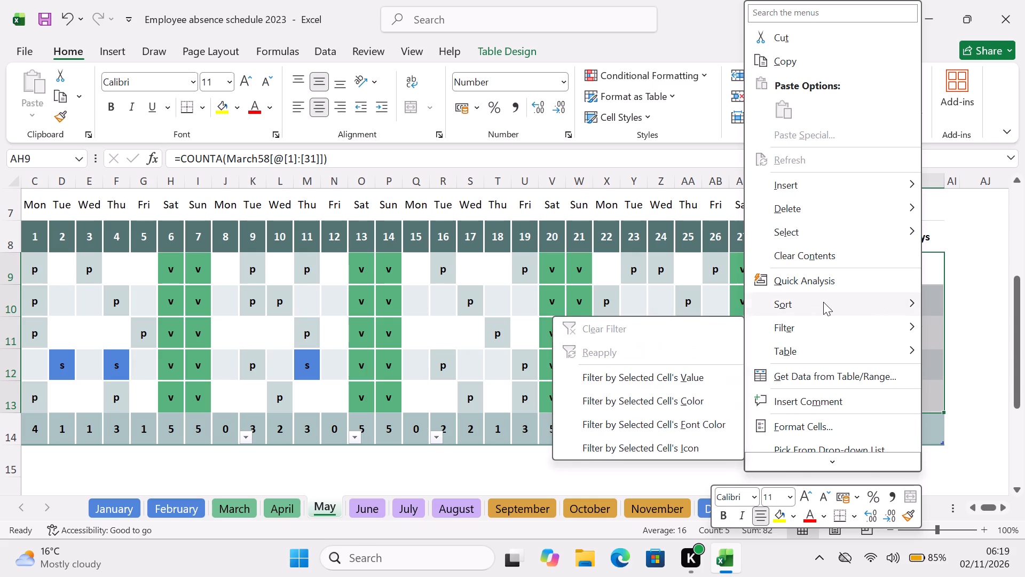
{"action": "left_click", "coordinate": [821, 274]}
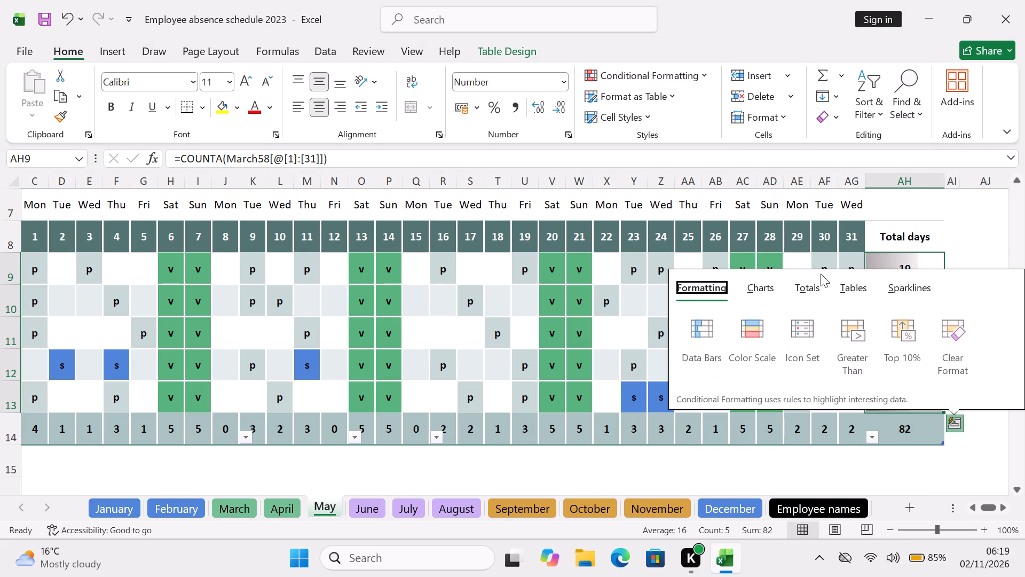
{"action": "left_click", "coordinate": [708, 329]}
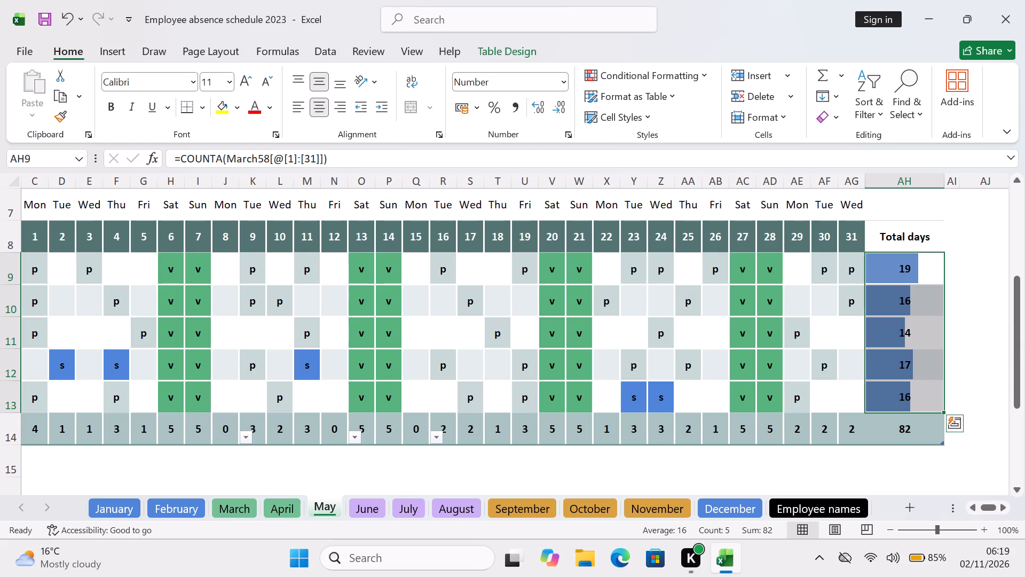
Review May's Total days data bars, year and weekday headers, and the employees' absence entries.
{"action": "key", "text": "Up"}
{"action": "key", "text": "Up"}
{"action": "key", "text": "Up"}
{"action": "key", "text": "Up"}
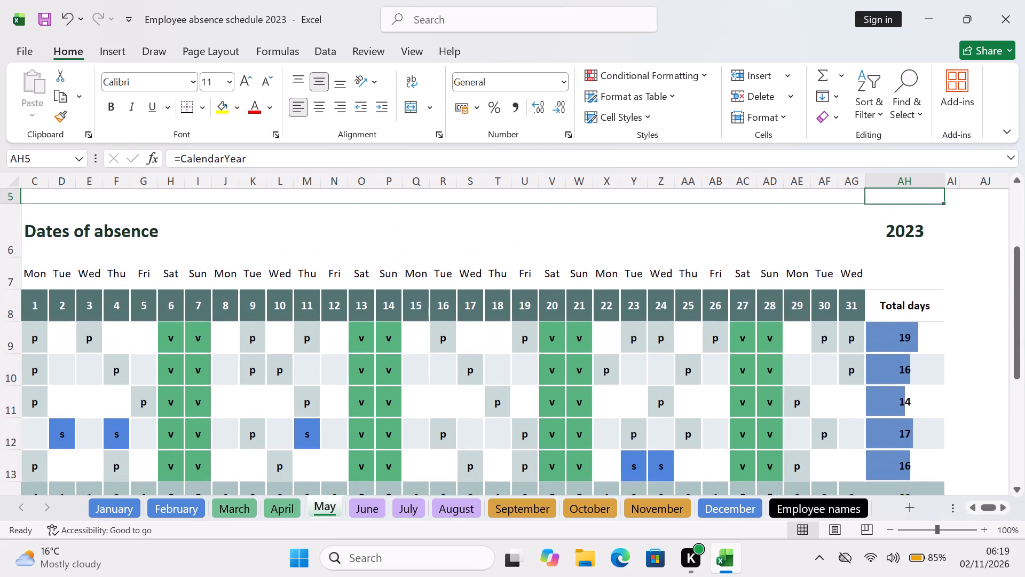
{"action": "key", "text": "Down"}
{"action": "key", "text": "Left"}
{"action": "key", "text": "Down"}
{"action": "key", "text": "Right"}
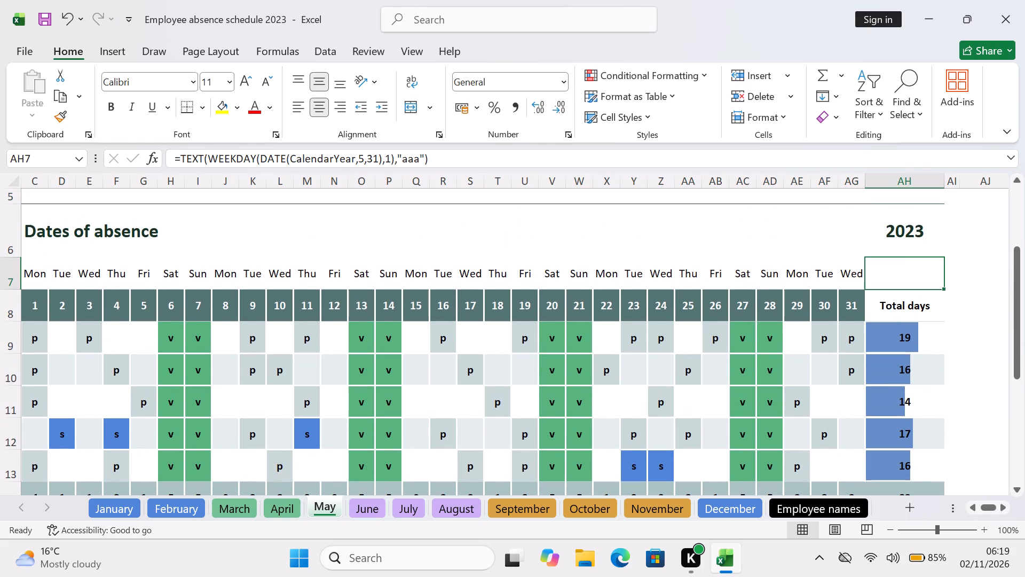
{"action": "key", "text": "Up"}
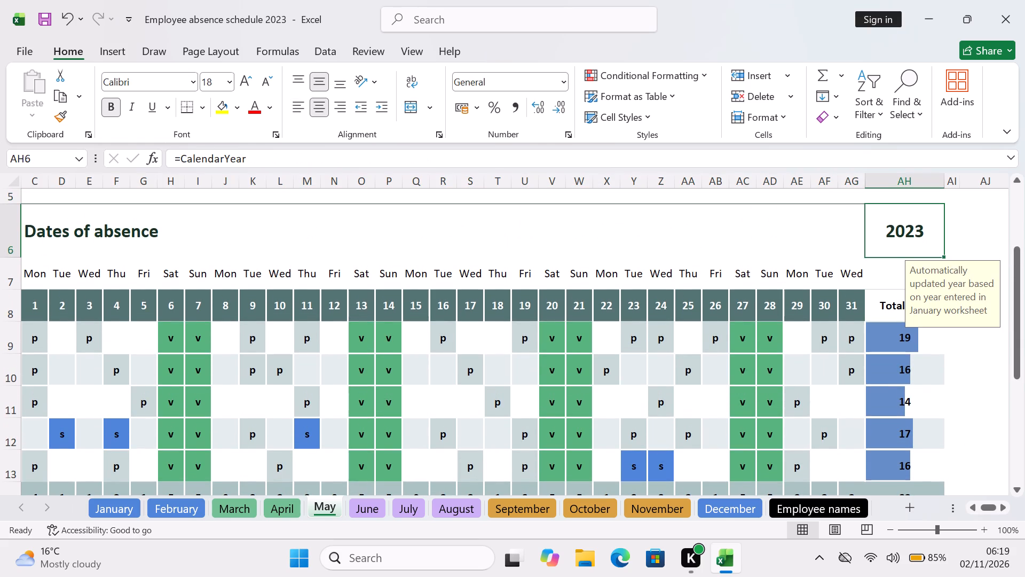
{"action": "key", "text": "Down"}
{"action": "key", "text": "Down"}
{"action": "key", "text": "Down"}
{"action": "key", "text": "Down"}
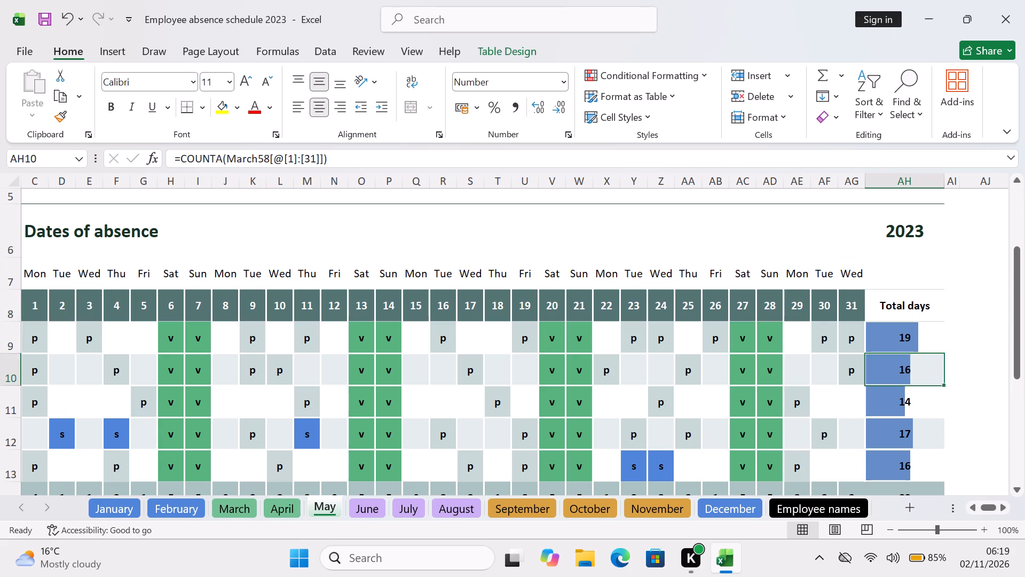
{"action": "key", "text": "Down"}
{"action": "key", "text": "Left"}
{"action": "key", "text": "Left"}
{"action": "key", "text": "Left"}
{"action": "key", "text": "Left"}
{"action": "key", "text": "Left"}
{"action": "key", "text": "Left"}
{"action": "key", "text": "Left"}
{"action": "key", "text": "Left"}
{"action": "key", "text": "Left"}
{"action": "key", "text": "Left"}
{"action": "key", "text": "Left"}
{"action": "key", "text": "Left"}
{"action": "key", "text": "Left"}
{"action": "key", "text": "Left"}
{"action": "key", "text": "Left"}
{"action": "key", "text": "Left"}
{"action": "key", "text": "Left"}
{"action": "key", "text": "Left"}
{"action": "key", "text": "Left"}
{"action": "key", "text": "Left"}
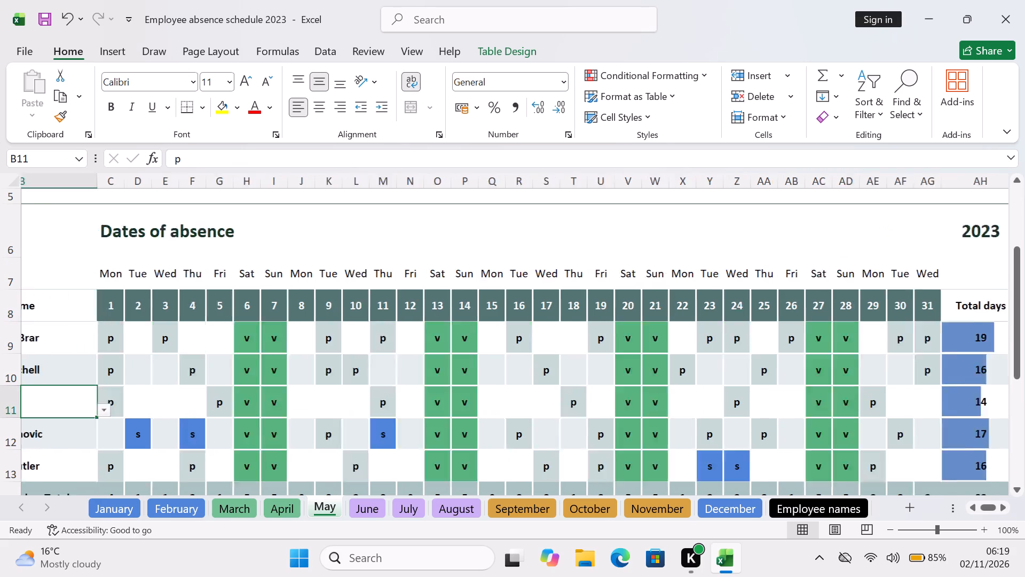
Check the daily counts across May's Absence type key Total row, from the first days through Total days.
{"action": "key", "text": "Down"}
{"action": "key", "text": "Down"}
{"action": "key", "text": "Down"}
{"action": "key", "text": "Right"}
{"action": "key", "text": "Right"}
{"action": "key", "text": "Right"}
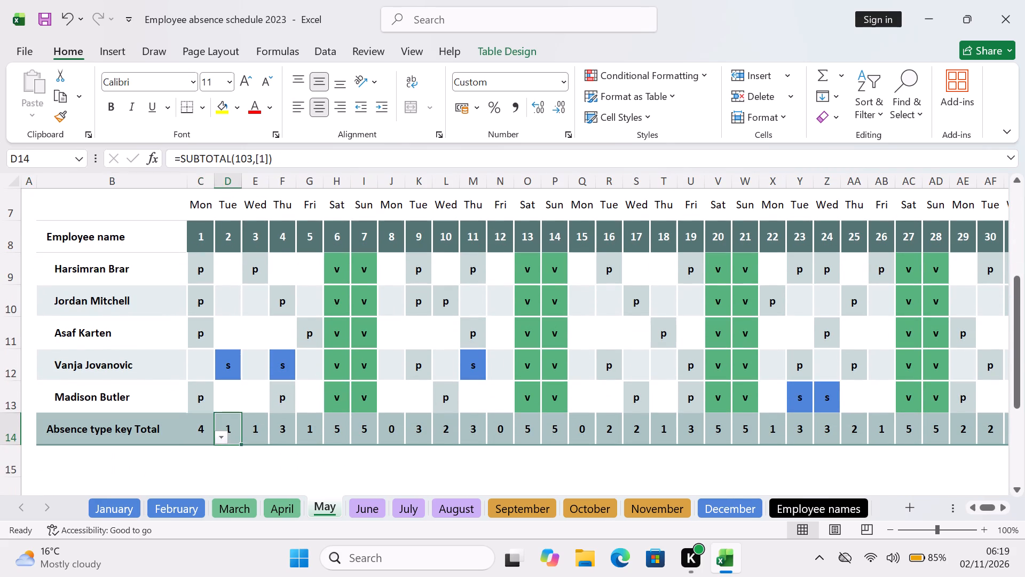
{"action": "key", "text": "Right"}
{"action": "key", "text": "Right"}
{"action": "key", "text": "Right"}
{"action": "key", "text": "Right"}
{"action": "key", "text": "Right"}
{"action": "key", "text": "Right"}
{"action": "key", "text": "Right"}
{"action": "key", "text": "Right"}
{"action": "key", "text": "Right"}
{"action": "key", "text": "Right"}
{"action": "key", "text": "Right"}
{"action": "key", "text": "Right"}
{"action": "key", "text": "Right"}
{"action": "key", "text": "Right"}
{"action": "key", "text": "Right"}
{"action": "key", "text": "Right"}
{"action": "key", "text": "Right"}
{"action": "key", "text": "Right"}
{"action": "key", "text": "Right"}
{"action": "key", "text": "Right"}
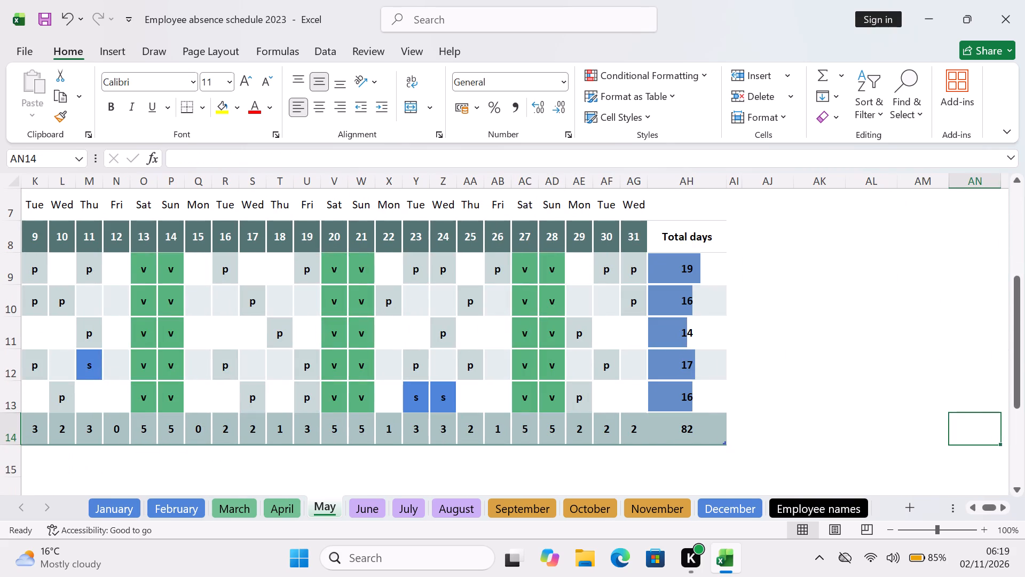
{"action": "key", "text": "Left"}
{"action": "key", "text": "Left"}
{"action": "key", "text": "Left"}
{"action": "key", "text": "Left"}
{"action": "key", "text": "Left"}
{"action": "key", "text": "Left"}
{"action": "key", "text": "Left"}
{"action": "key", "text": "Left"}
{"action": "key", "text": "Left"}
{"action": "key", "text": "Left"}
{"action": "key", "text": "Left"}
{"action": "key", "text": "Left"}
{"action": "key", "text": "Left"}
{"action": "key", "text": "Left"}
{"action": "key", "text": "Left"}
{"action": "key", "text": "Left"}
{"action": "key", "text": "Left"}
{"action": "key", "text": "Left"}
{"action": "key", "text": "Left"}
{"action": "key", "text": "Left"}
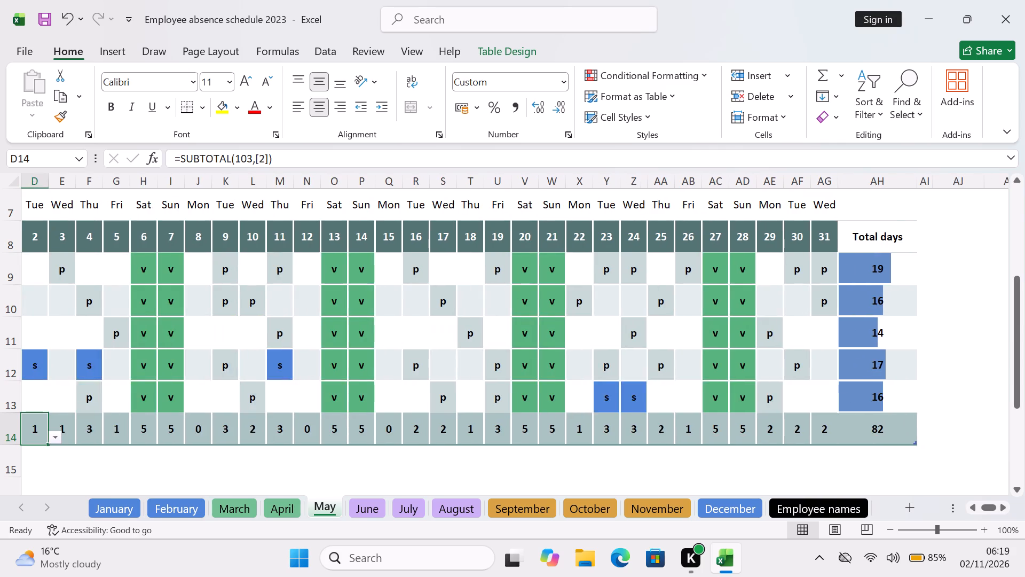
Return to the start of May's Absence type key Total row and save the Employee absence schedule 2023 workbook.
{"action": "key", "text": "Left"}
{"action": "key", "text": "Left"}
{"action": "key", "text": "Left"}
{"action": "key", "text": "Left"}
{"action": "key", "text": "Left"}
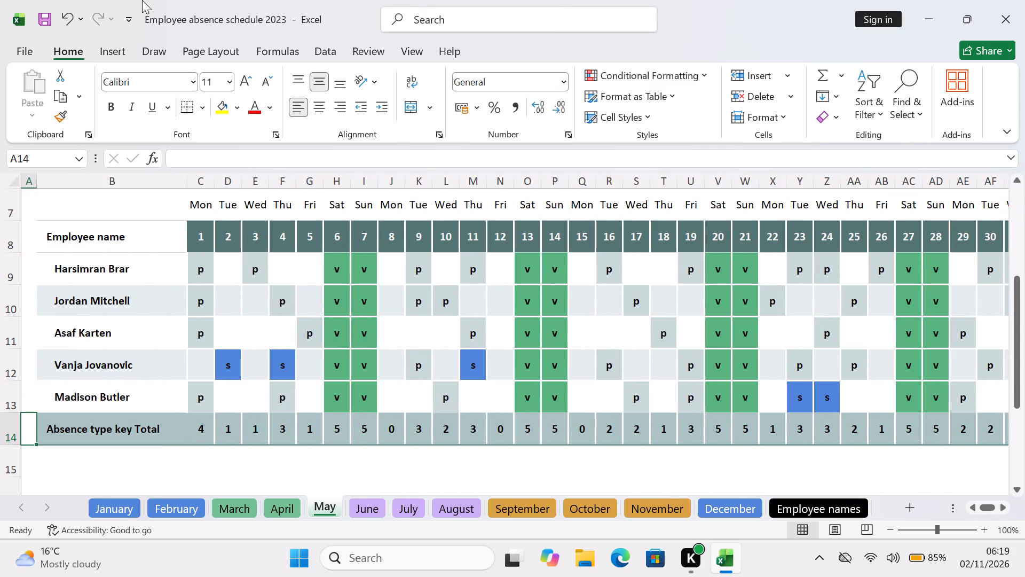
{"action": "left_click", "coordinate": [46, 19]}
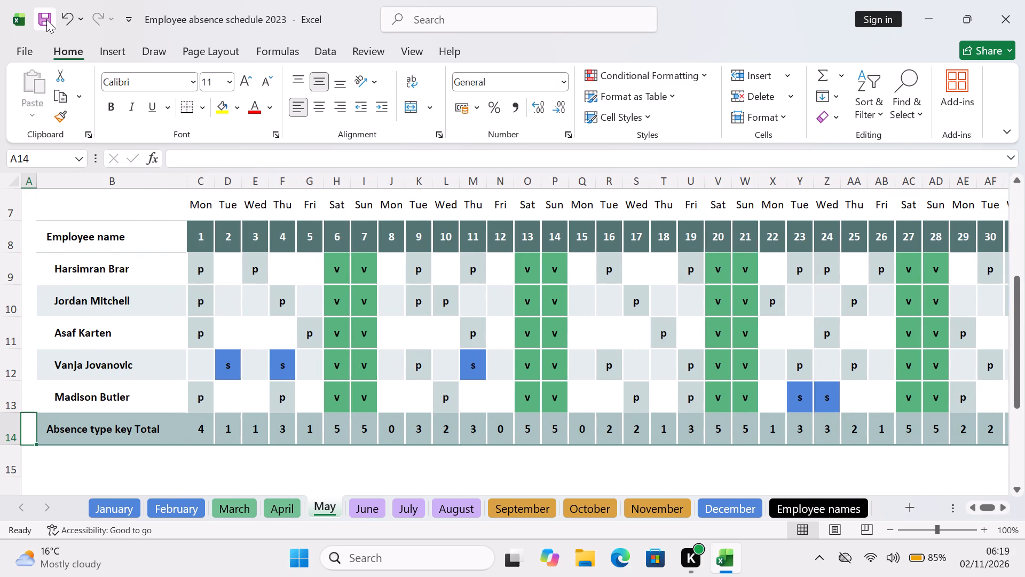
{"action": "left_click", "coordinate": [46, 19]}
{"action": "left_click", "coordinate": [427, 400]}
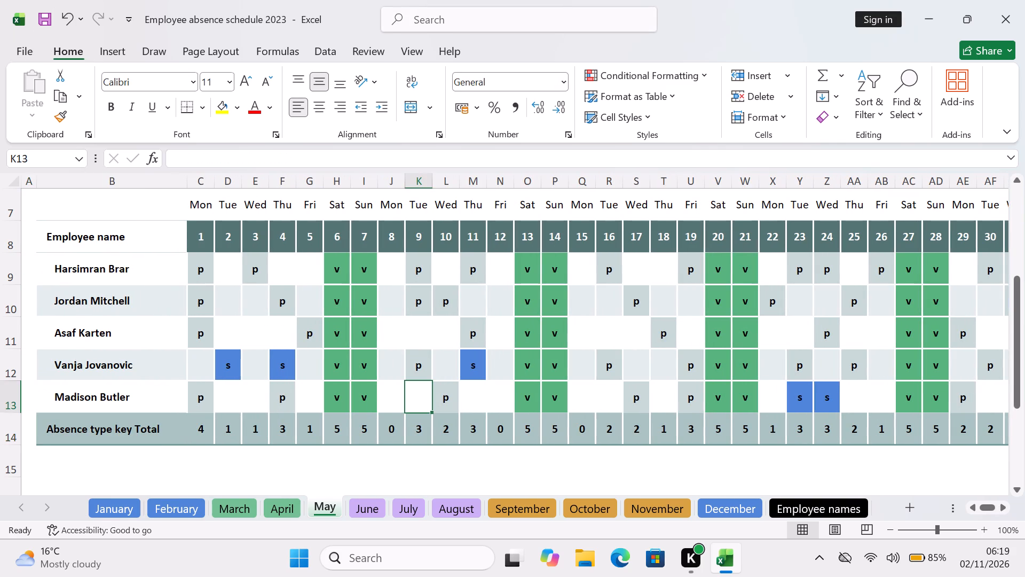
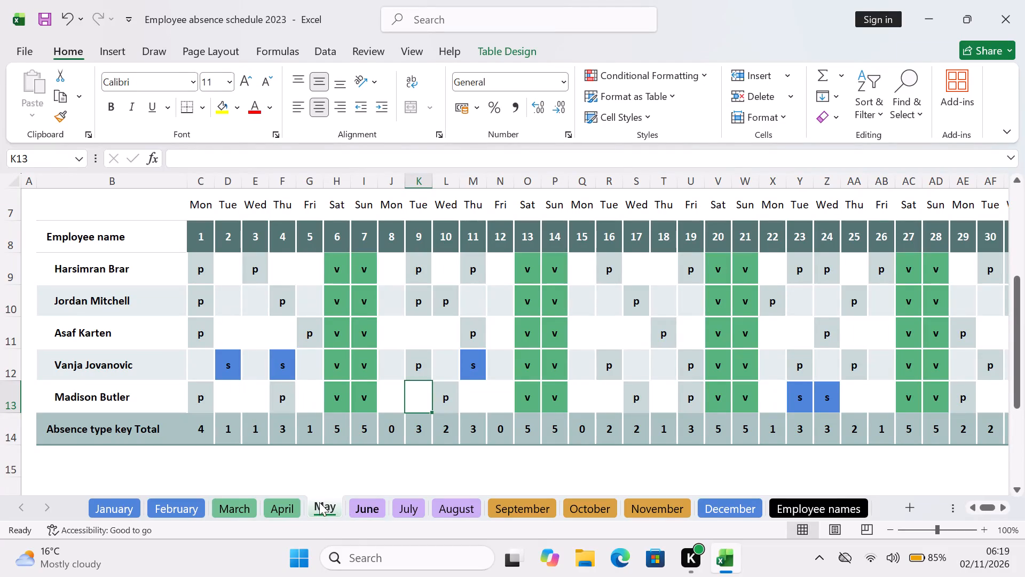
On the June sheet, enter absence code s for the first employee on day 1.
{"action": "left_click_drag", "start_coordinate": [319, 502], "coordinate": [362, 508]}
{"action": "left_click", "coordinate": [362, 508]}
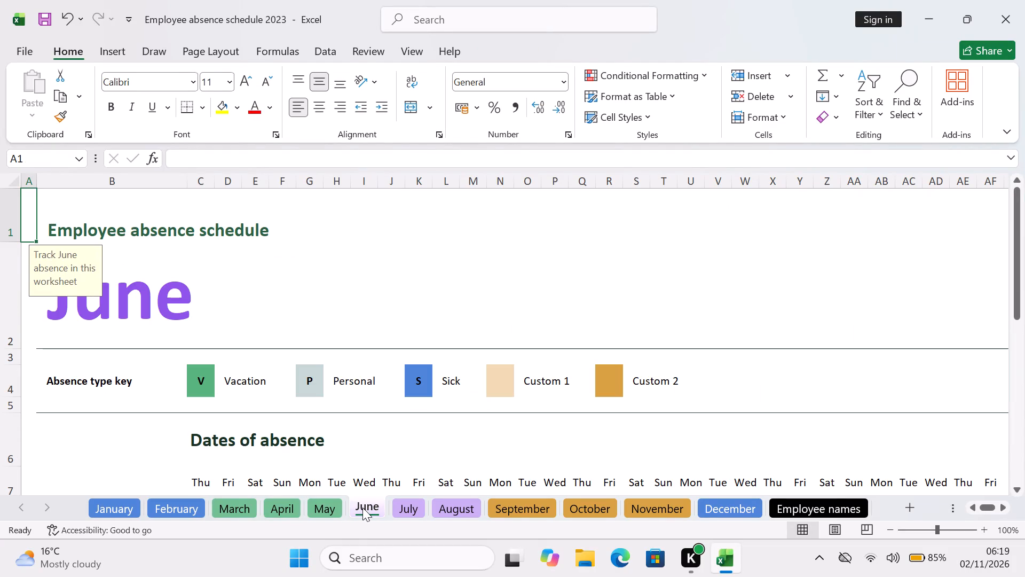
{"action": "left_click", "coordinate": [345, 433]}
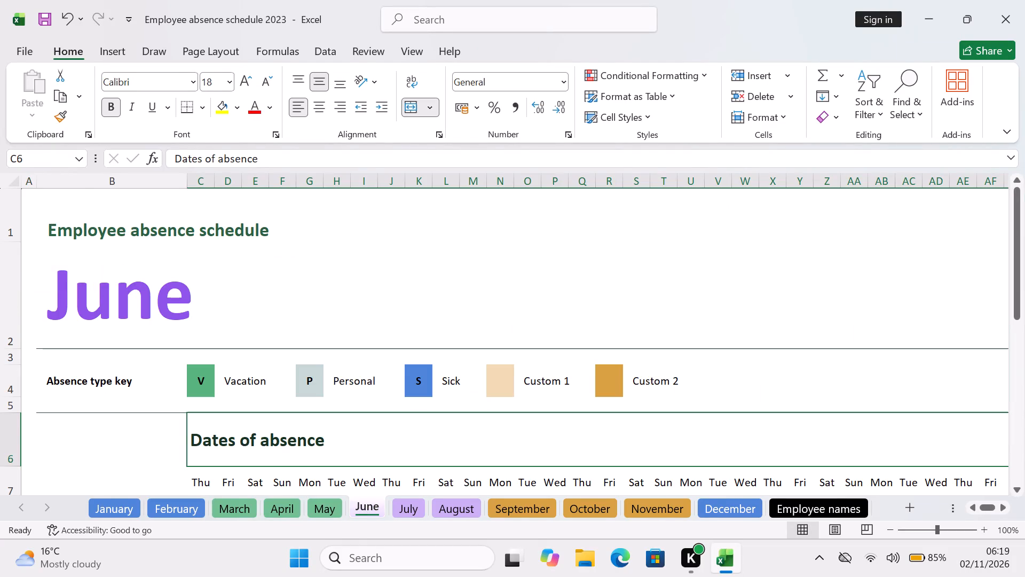
{"action": "key", "text": "Down"}
{"action": "key", "text": "Down"}
{"action": "key", "text": "Down"}
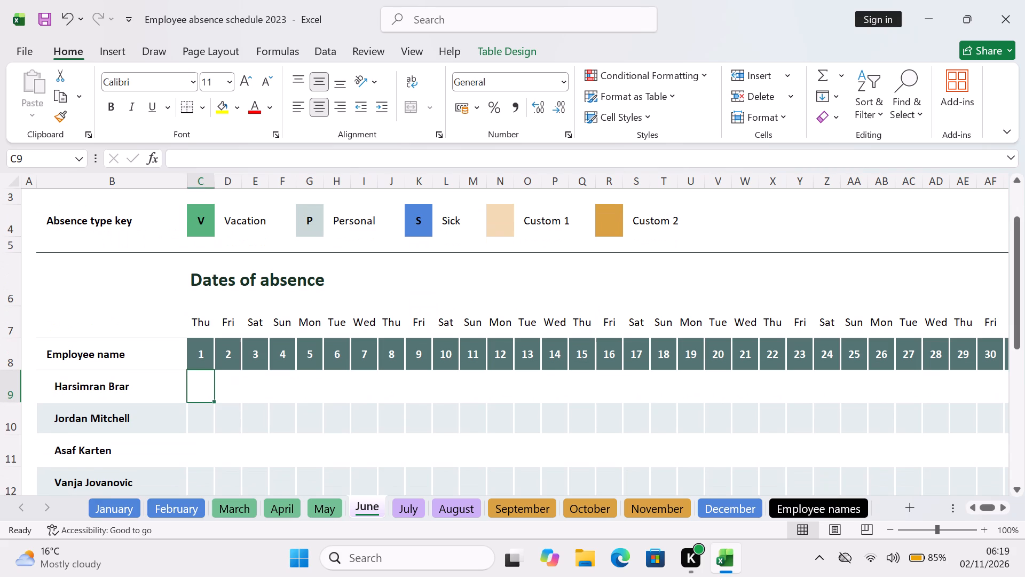
{"action": "key", "text": "Right"}
{"action": "key", "text": "Right"}
{"action": "key", "text": "Left"}
{"action": "key", "text": "Left"}
{"action": "key", "text": "s"}
Enter code v for the first employee on the first June weekend, days 3 and 4.
{"action": "key", "text": "Right"}
{"action": "key", "text": "Right"}
{"action": "key", "text": "Right"}
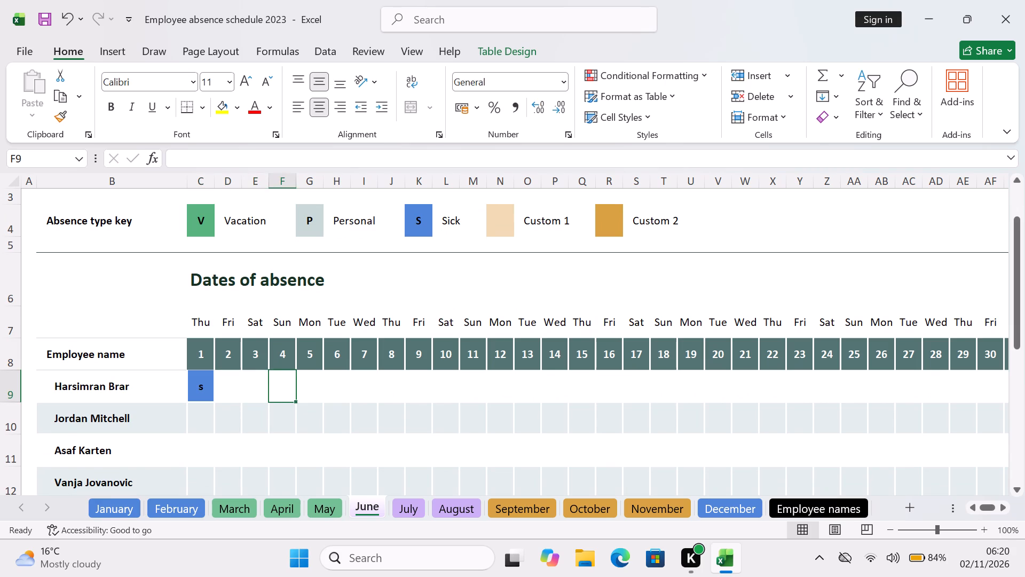
{"action": "key", "text": "Left"}
{"action": "key", "text": "v"}
{"action": "key", "text": "Right"}
{"action": "key", "text": "v"}
{"action": "key", "text": "Right"}
Enter code s for the first employee on June 7.
{"action": "key", "text": "Right"}
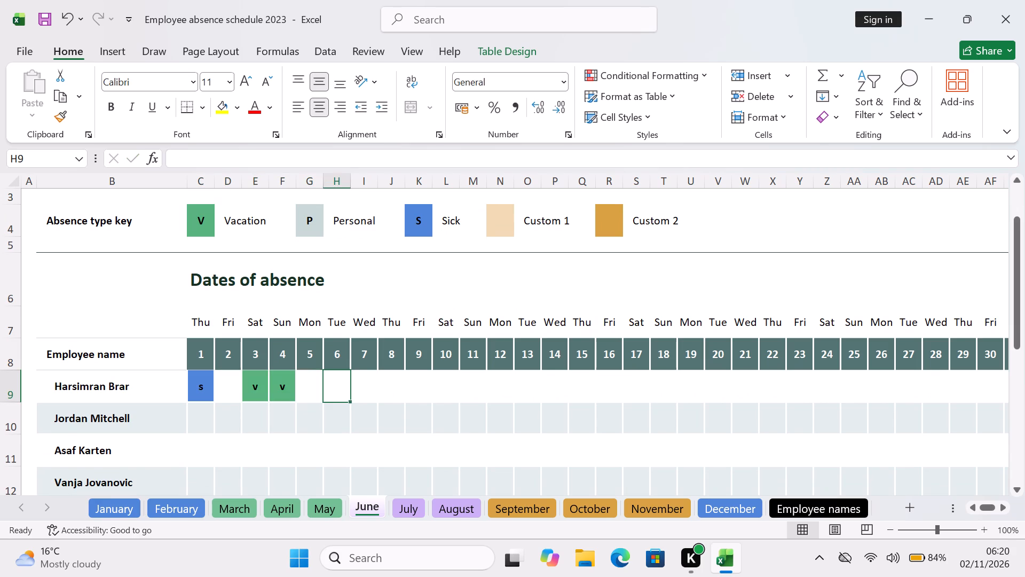
{"action": "key", "text": "Right"}
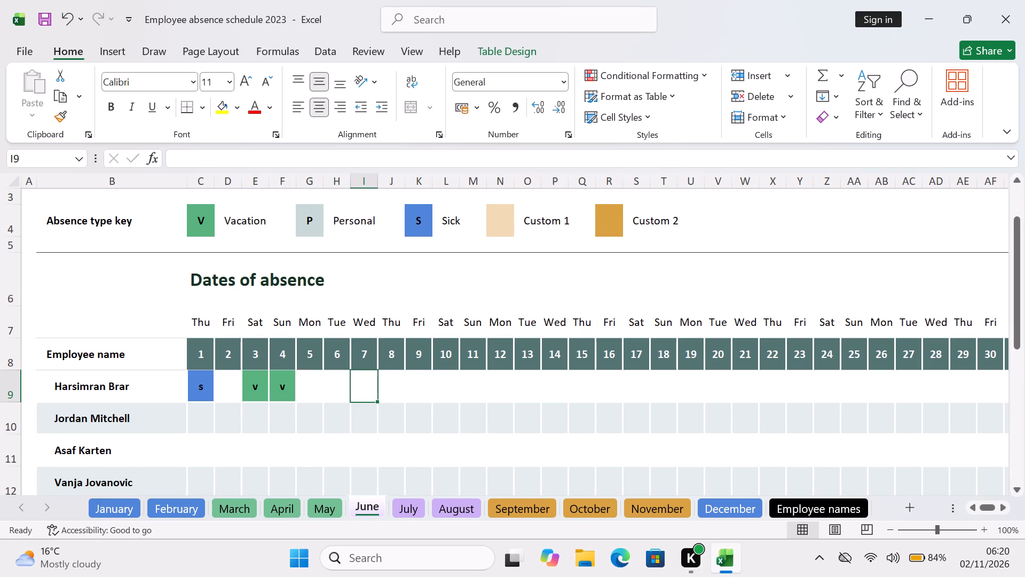
{"action": "key", "text": "s"}
{"action": "key", "text": "Left"}
{"action": "key", "text": "Right"}
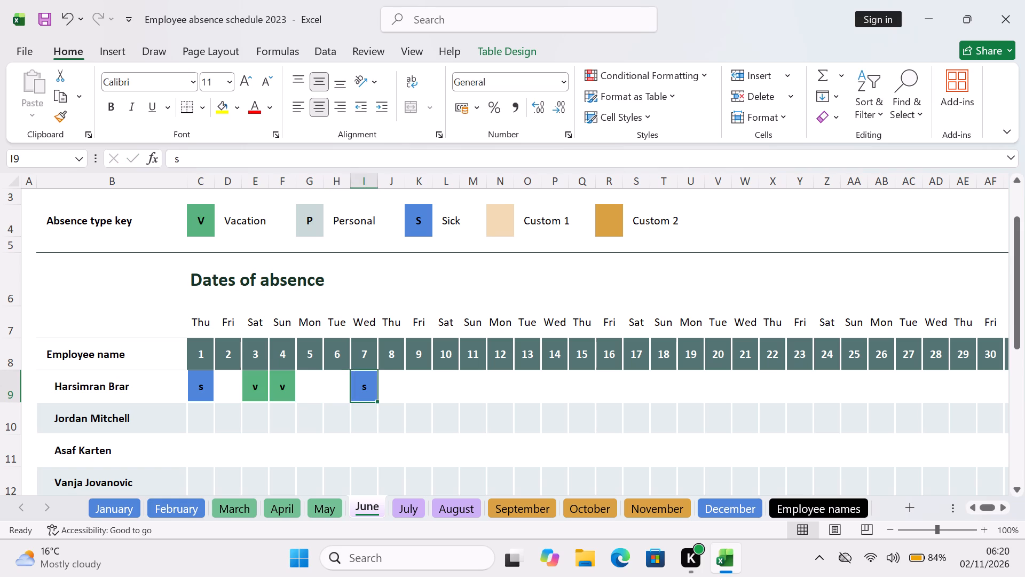
{"action": "key", "text": "Right"}
{"action": "key", "text": "Right"}
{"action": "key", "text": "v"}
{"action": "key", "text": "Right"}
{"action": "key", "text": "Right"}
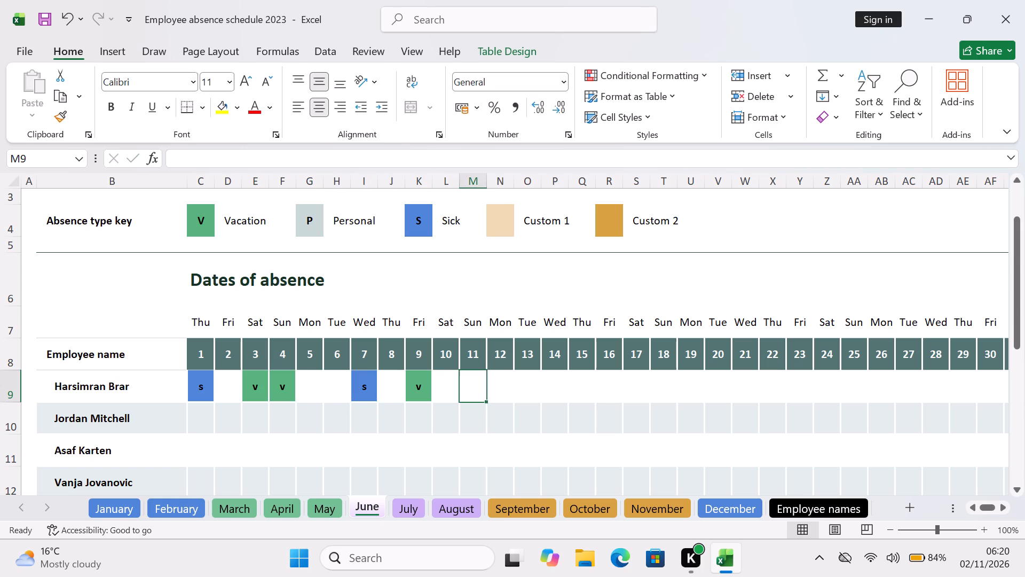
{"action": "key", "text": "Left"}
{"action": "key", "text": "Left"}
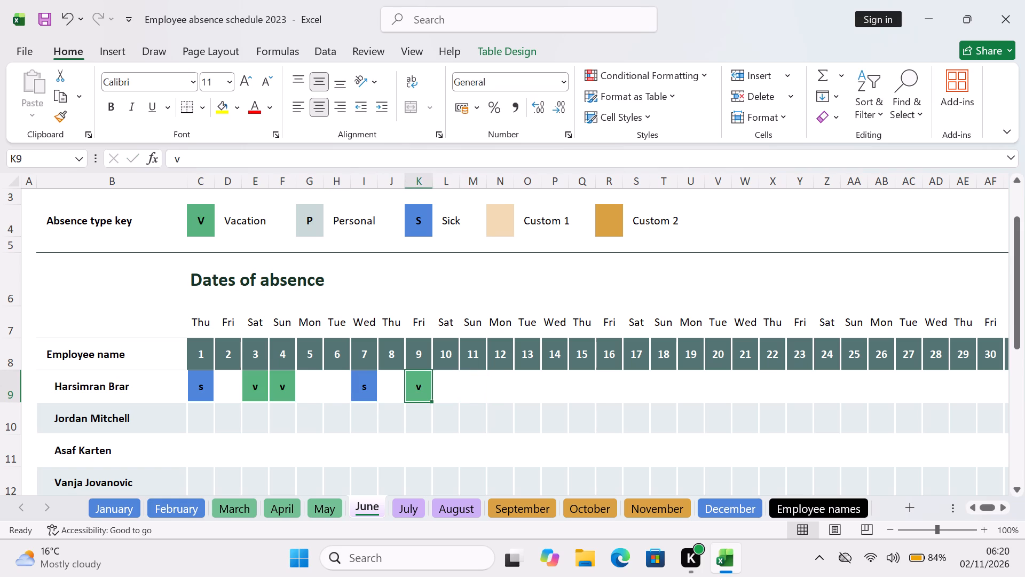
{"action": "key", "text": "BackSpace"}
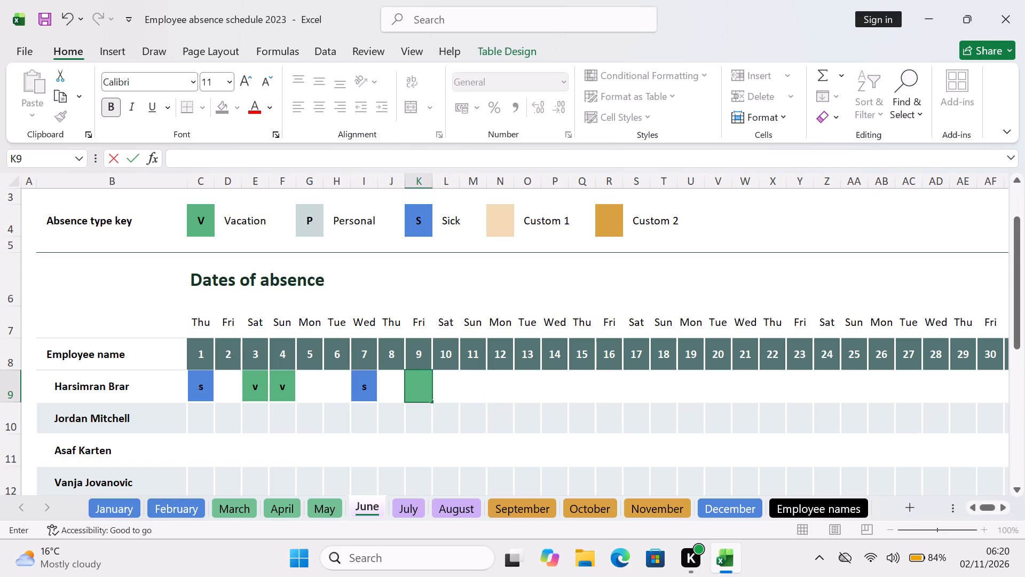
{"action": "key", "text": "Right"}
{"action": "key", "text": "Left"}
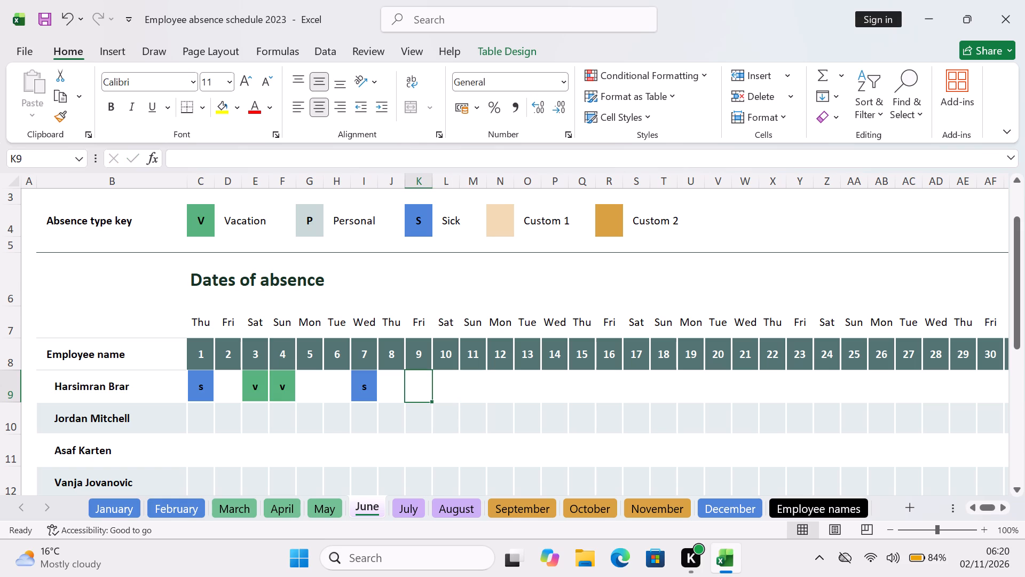
Enter code p for the first employee on June 9 and code v on June 10 and 11.
{"action": "key", "text": "p"}
{"action": "key", "text": "Right"}
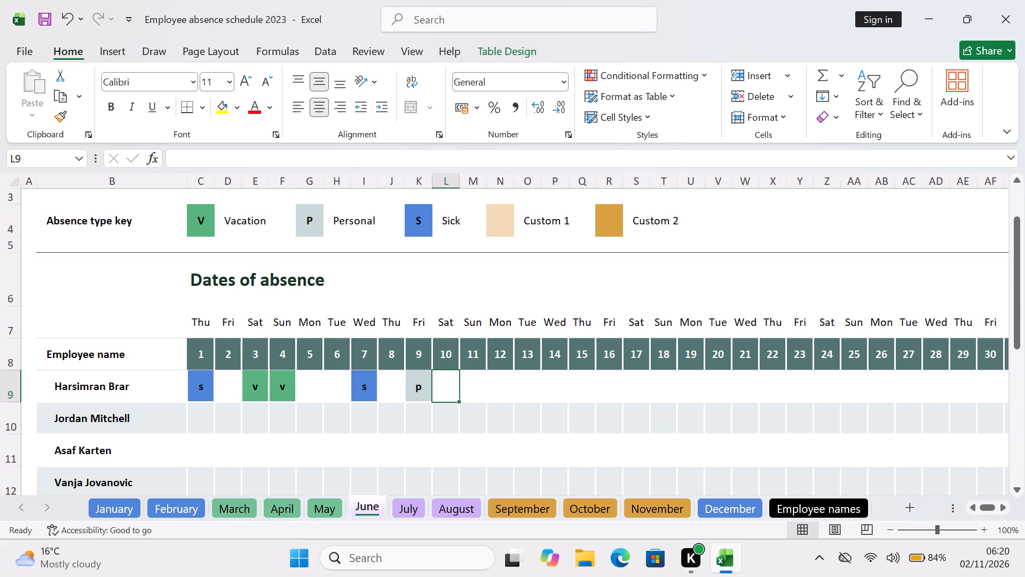
{"action": "key", "text": "v"}
{"action": "key", "text": "Right"}
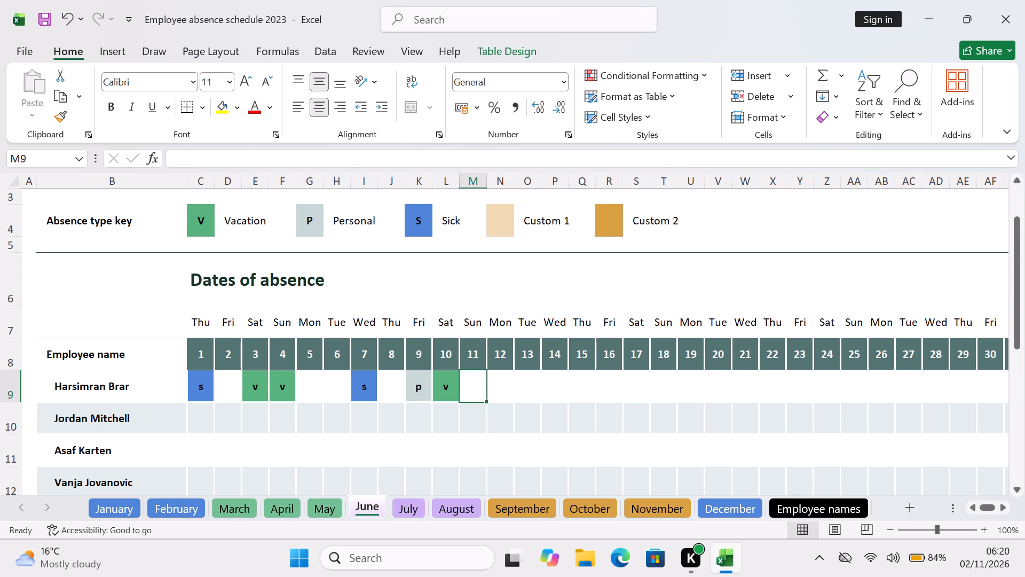
{"action": "key", "text": "v"}
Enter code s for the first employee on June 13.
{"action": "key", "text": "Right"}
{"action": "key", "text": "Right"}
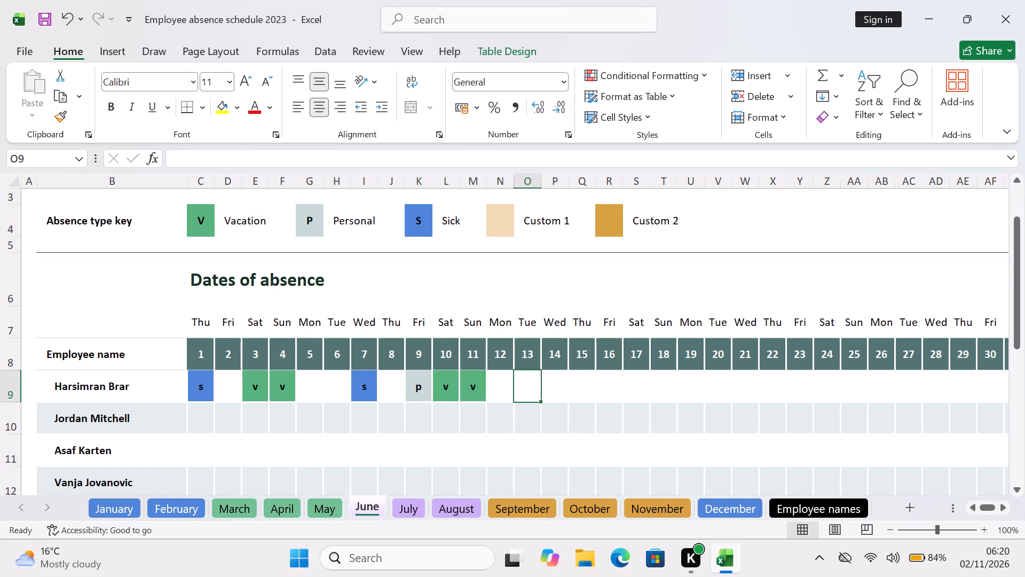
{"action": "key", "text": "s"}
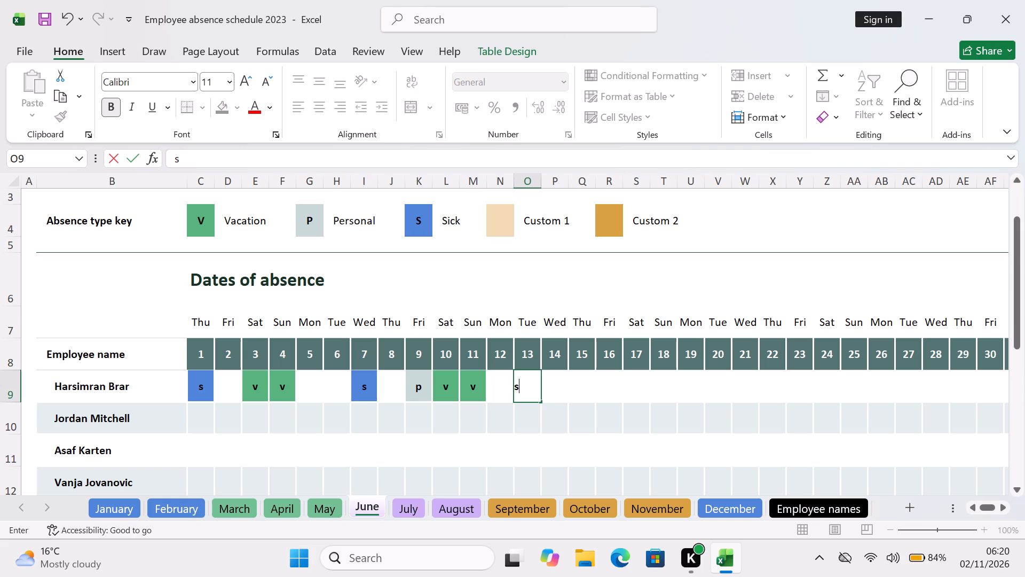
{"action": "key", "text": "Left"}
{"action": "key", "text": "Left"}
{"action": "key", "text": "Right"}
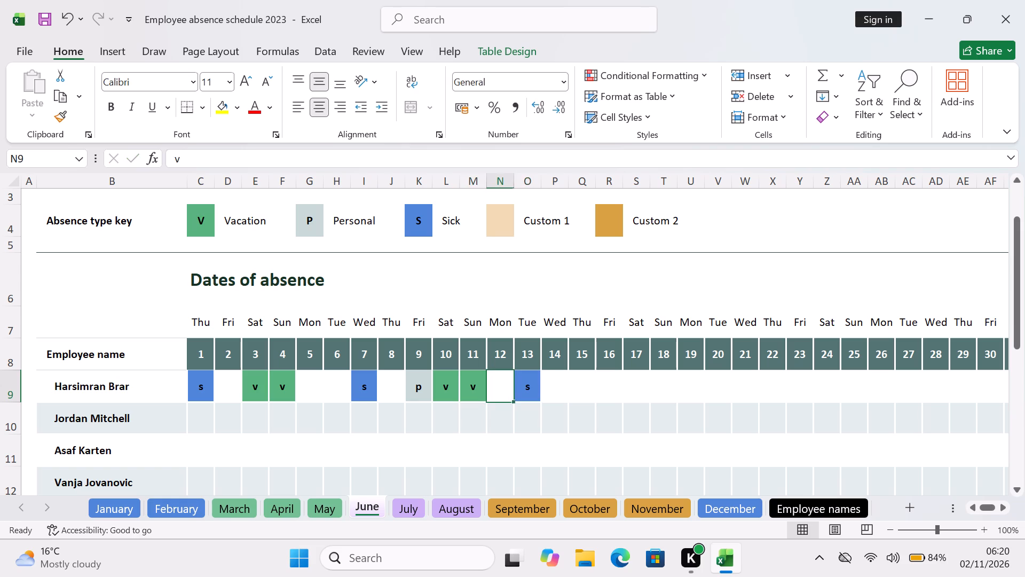
Enter code p for the first employee on June 15 and code v on June 17 and 18.
{"action": "key", "text": "Right"}
{"action": "key", "text": "Right"}
{"action": "key", "text": "Right"}
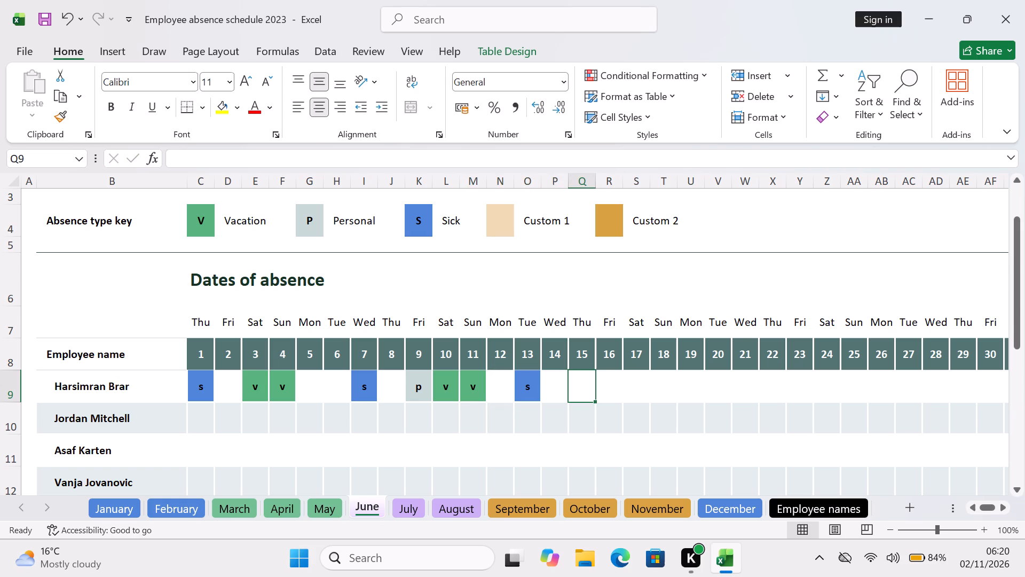
{"action": "key", "text": "p"}
{"action": "key", "text": "Left"}
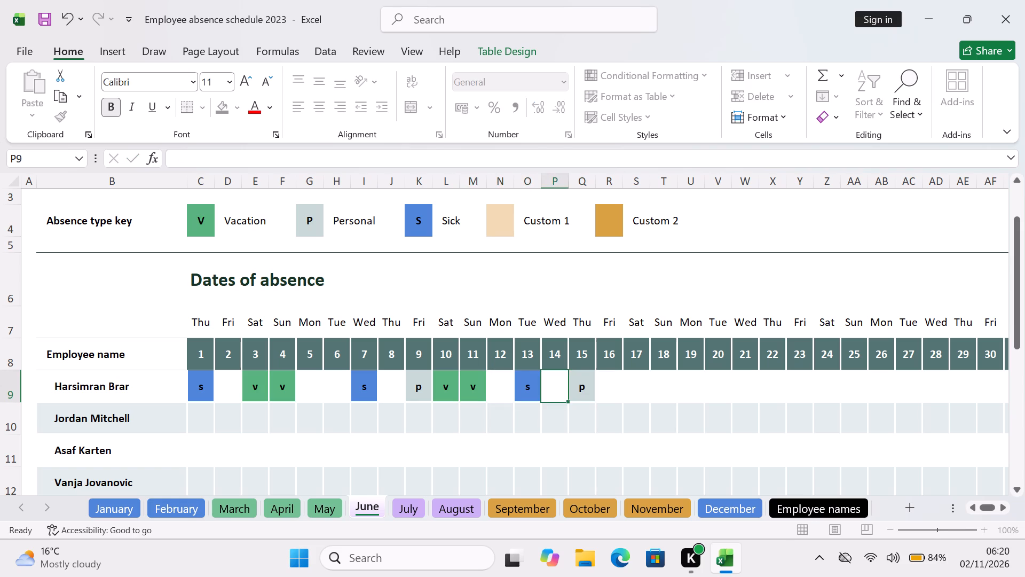
{"action": "key", "text": "Left"}
{"action": "key", "text": "Right"}
{"action": "key", "text": "Right"}
{"action": "key", "text": "Right"}
{"action": "key", "text": "Right"}
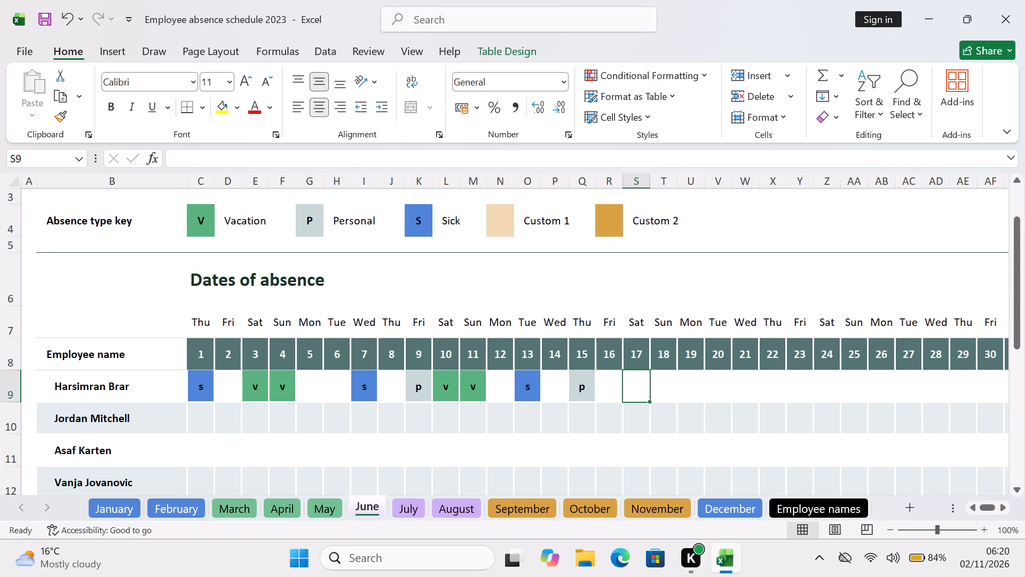
{"action": "key", "text": "v"}
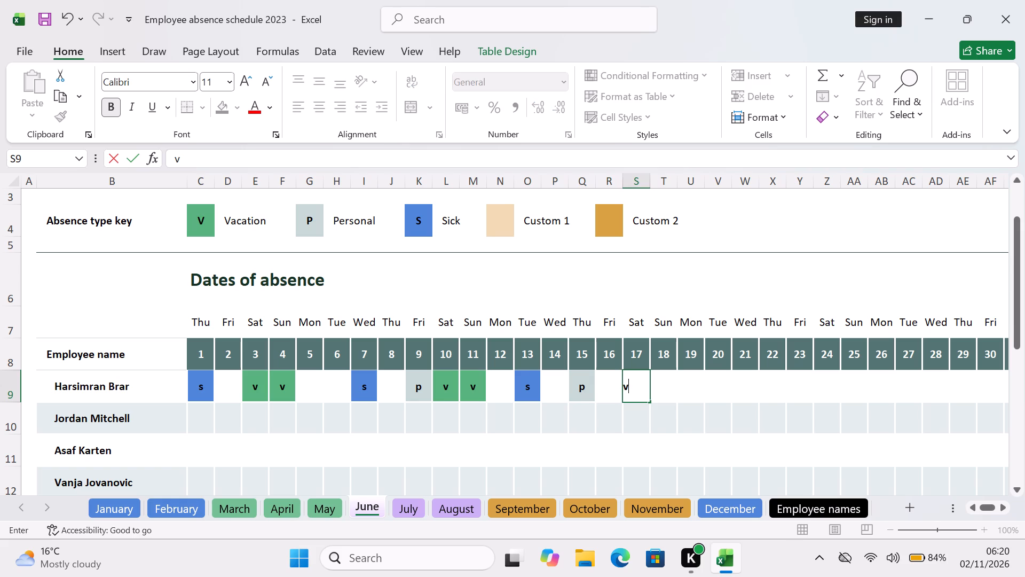
{"action": "key", "text": "Right"}
{"action": "key", "text": "v"}
{"action": "key", "text": "Right"}
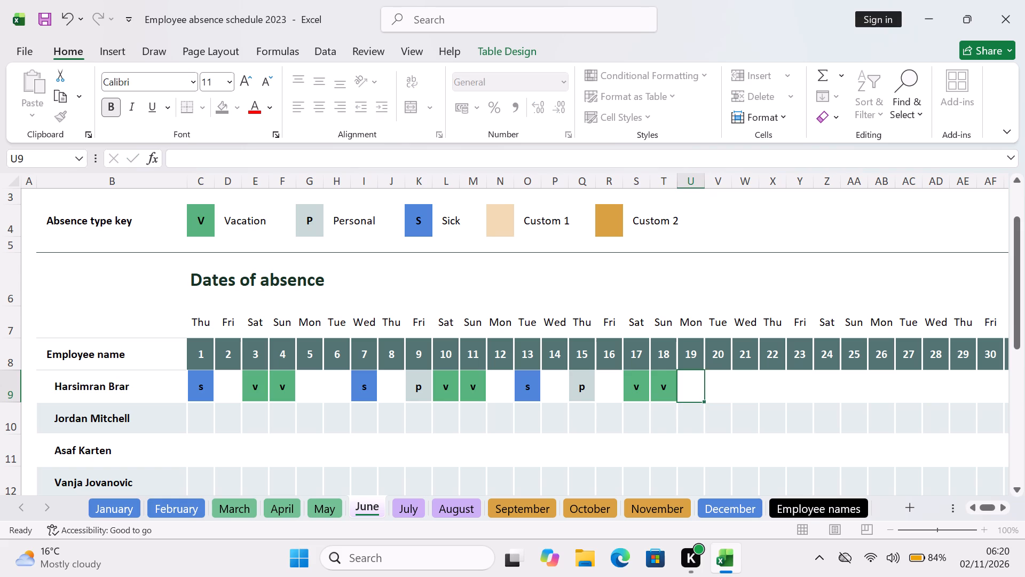
Go back over the first employee's June entries and change the code on day 13 to p.
{"action": "key", "text": "Left"}
{"action": "key", "text": "Left"}
{"action": "key", "text": "Left"}
{"action": "key", "text": "Left"}
{"action": "key", "text": "Left"}
{"action": "key", "text": "Left"}
{"action": "key", "text": "Left"}
{"action": "key", "text": "Left"}
{"action": "key", "text": "Left"}
{"action": "key", "text": "Left"}
{"action": "key", "text": "Left"}
{"action": "key", "text": "Left"}
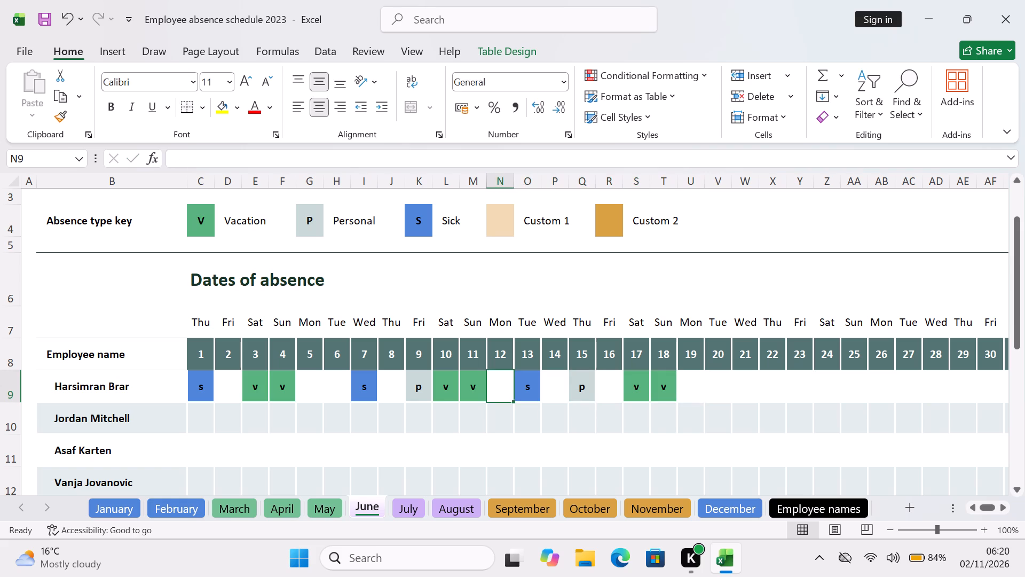
{"action": "key", "text": "Right"}
{"action": "key", "text": "Right"}
{"action": "key", "text": "Right"}
{"action": "key", "text": "Right"}
{"action": "key", "text": "Right"}
{"action": "key", "text": "Right"}
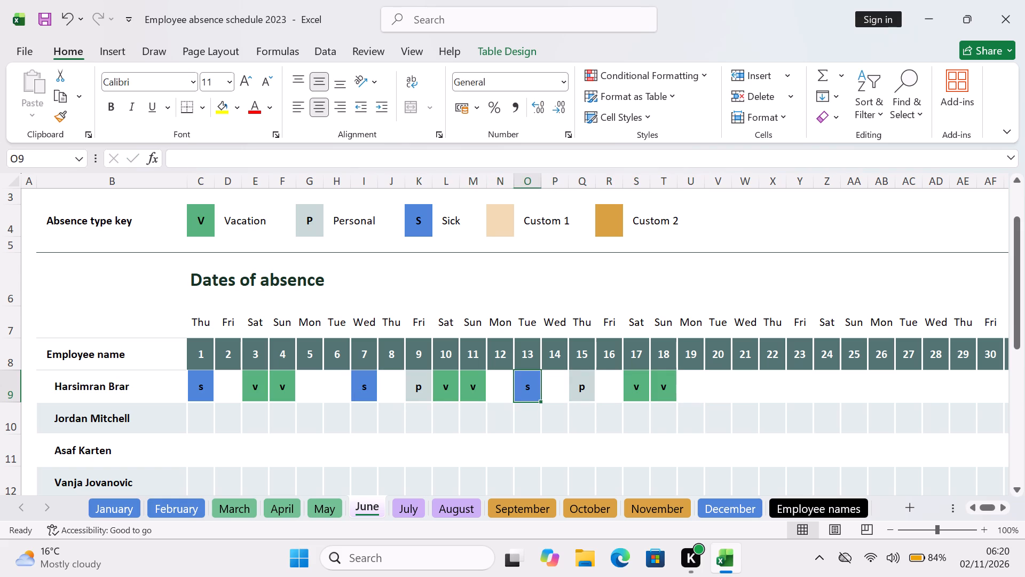
{"action": "key", "text": "p"}
{"action": "key", "text": "Right"}
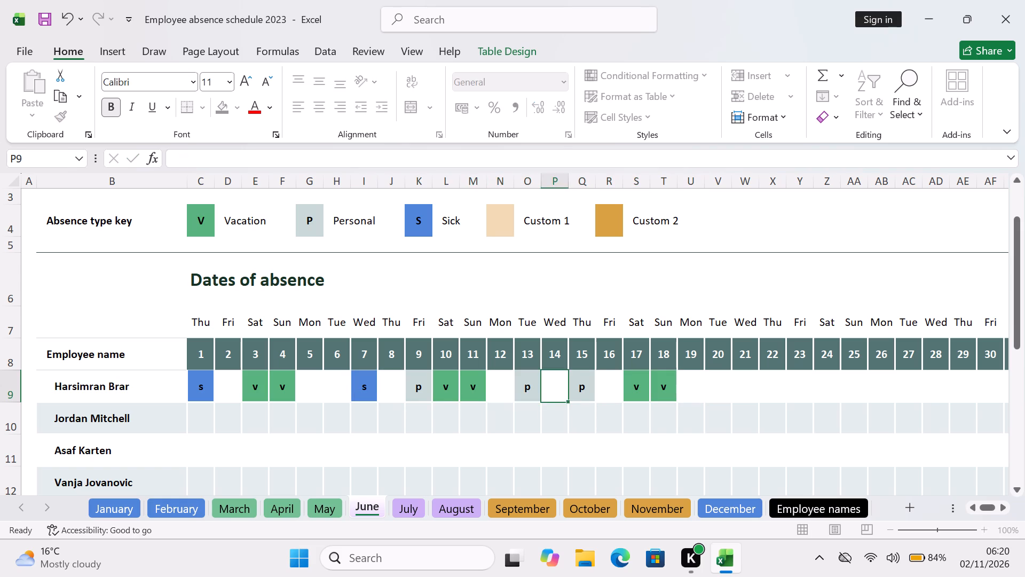
Enter code p for the first employee on June 20 and June 22.
{"action": "key", "text": "Right"}
{"action": "key", "text": "Right"}
{"action": "key", "text": "Right"}
{"action": "key", "text": "Right"}
{"action": "key", "text": "Right"}
{"action": "key", "text": "Right"}
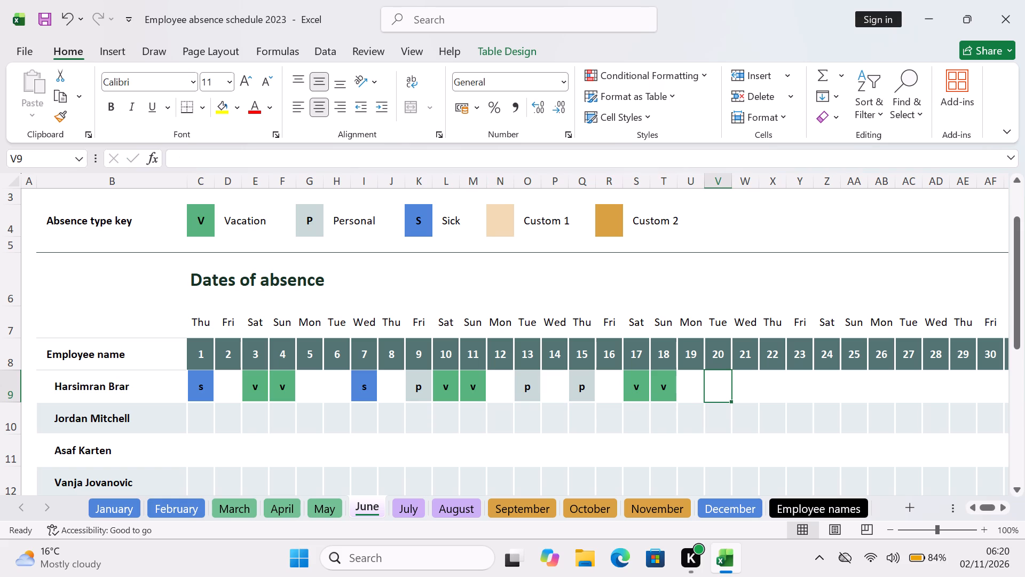
{"action": "key", "text": "p"}
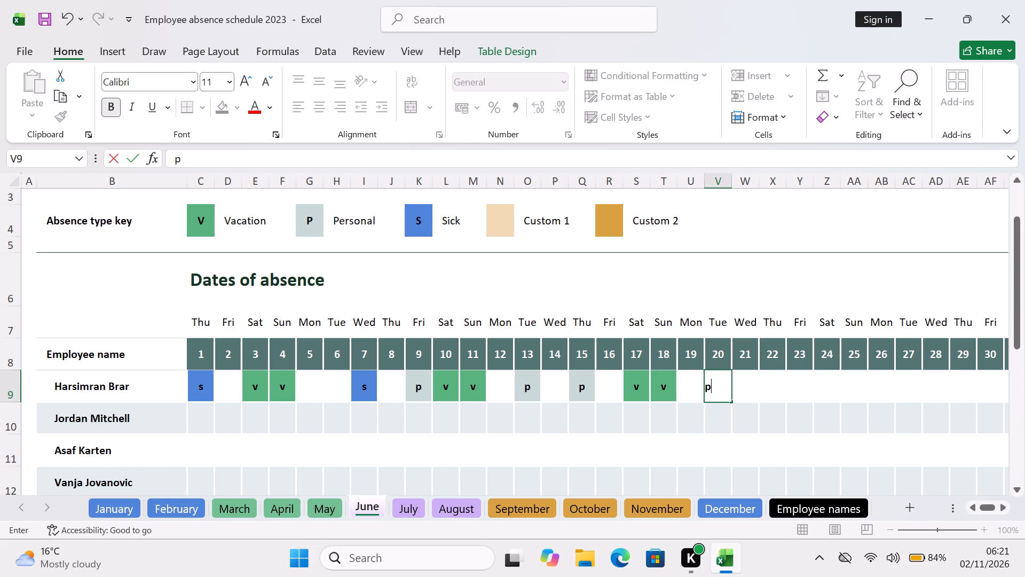
{"action": "key", "text": "Right"}
{"action": "key", "text": "Right"}
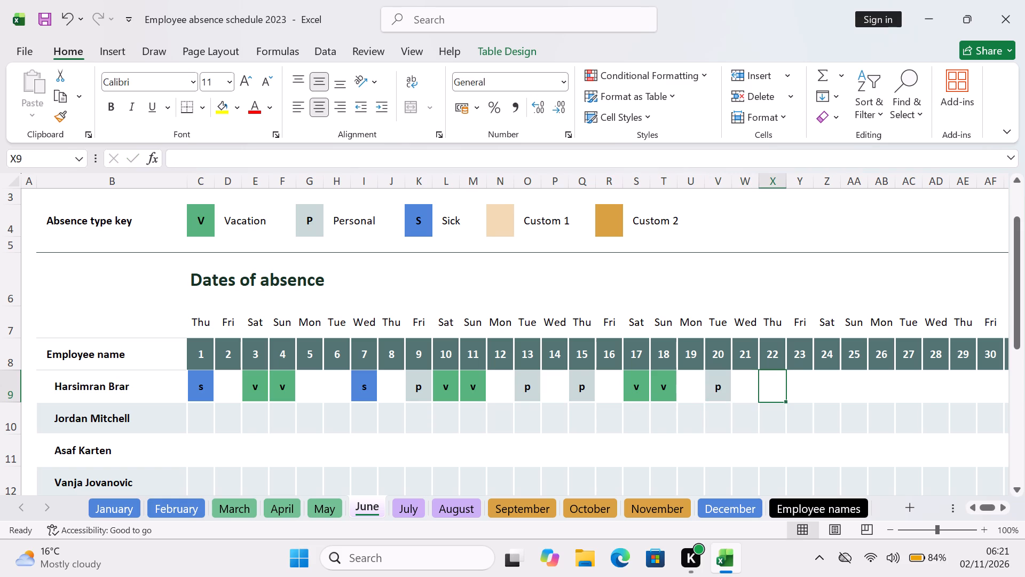
{"action": "key", "text": "p"}
Enter code v for the first employee on the weekend of June 24 and 25.
{"action": "key", "text": "Right"}
{"action": "key", "text": "Right"}
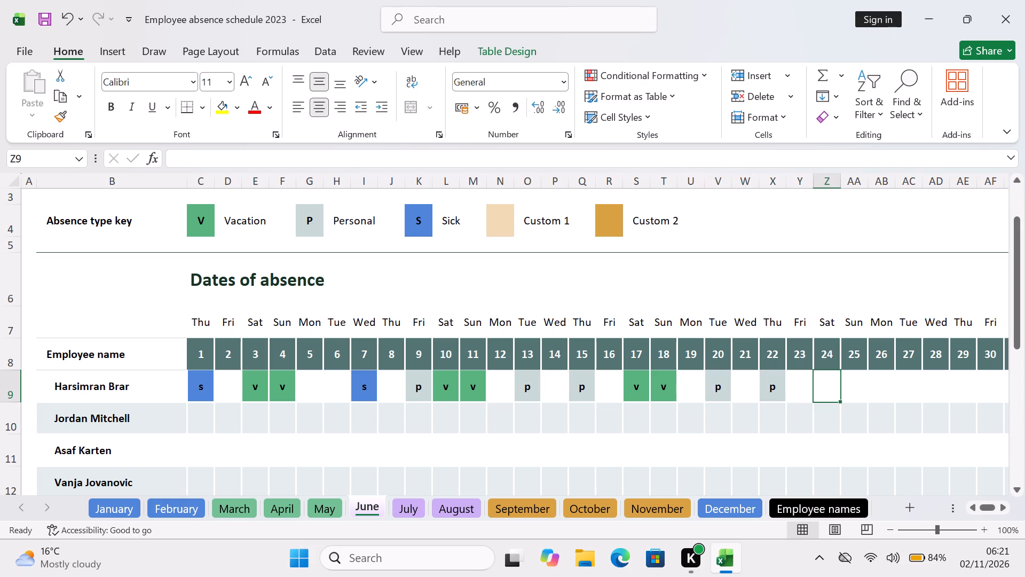
{"action": "key", "text": "v"}
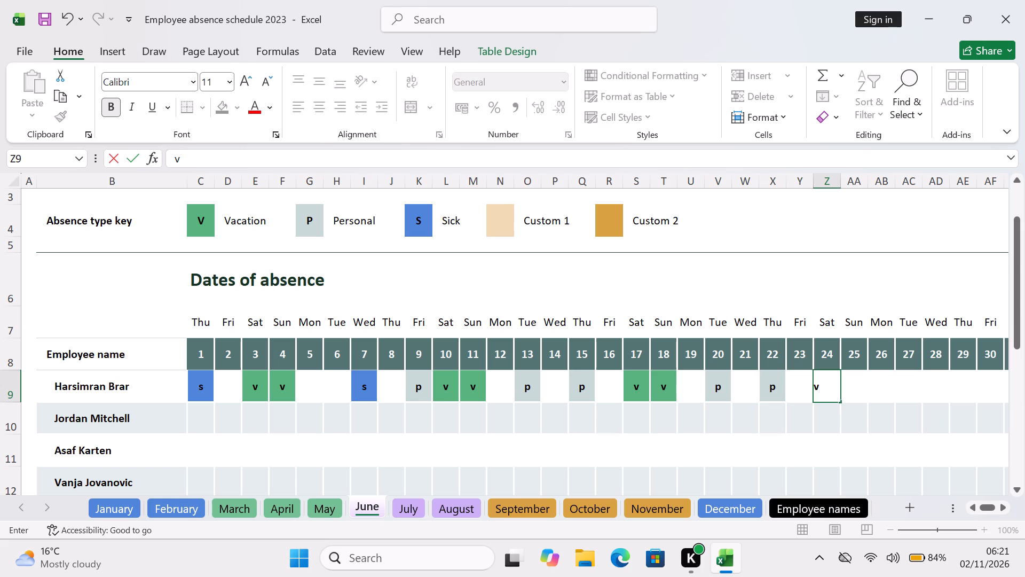
{"action": "key", "text": "Right"}
{"action": "key", "text": "v"}
{"action": "key", "text": "Right"}
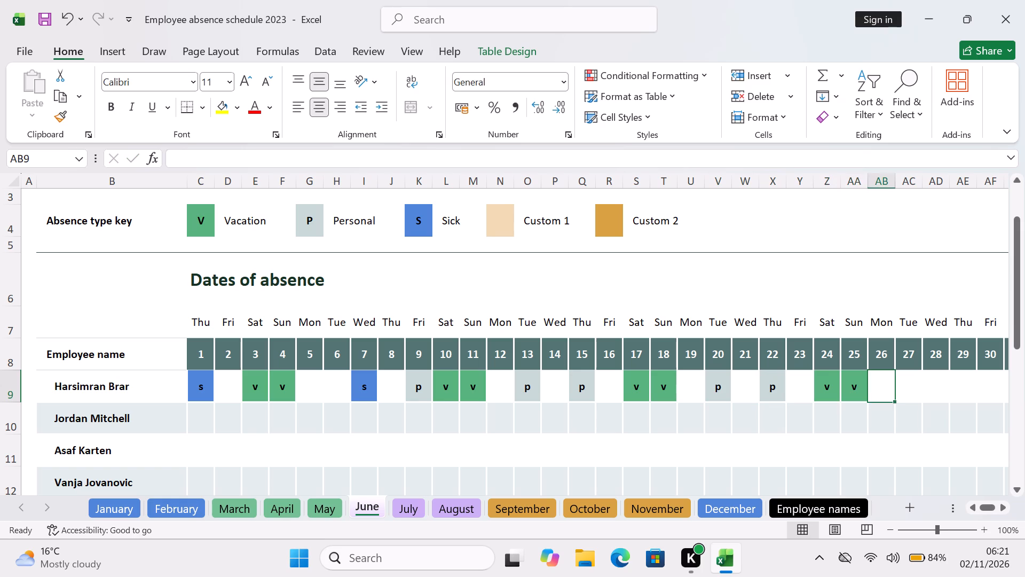
Check the end of the first employee's June row across to Total days, and return to June 27.
{"action": "key", "text": "Right"}
{"action": "key", "text": "Right"}
{"action": "key", "text": "Right"}
{"action": "key", "text": "Right"}
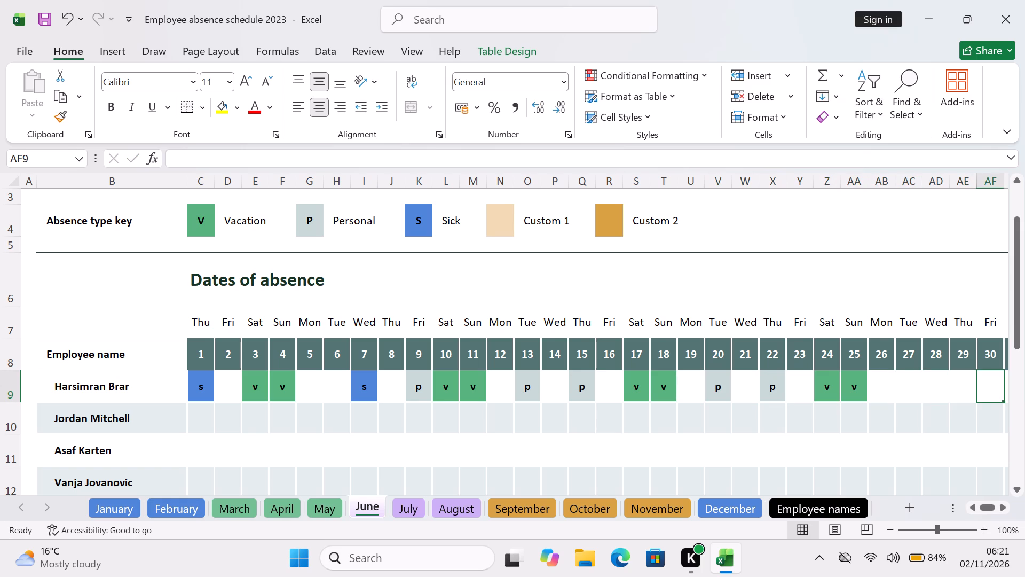
{"action": "key", "text": "Right"}
{"action": "key", "text": "Left"}
{"action": "key", "text": "Left"}
{"action": "key", "text": "Left"}
{"action": "key", "text": "Left"}
{"action": "key", "text": "Left"}
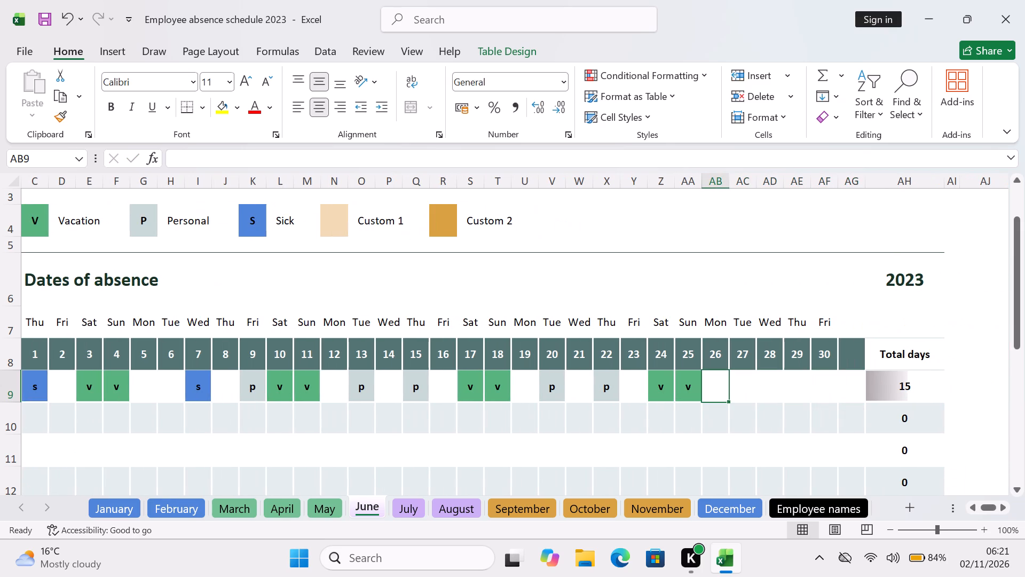
{"action": "key", "text": "Right"}
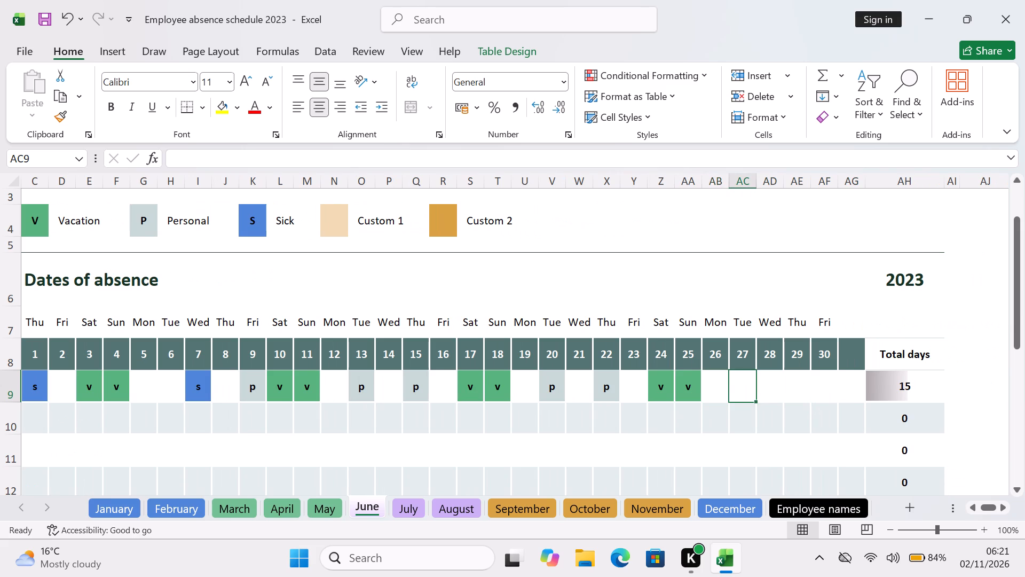
Finish the first employee's June row with code p on June 27 and 28 and code v on June 30.
{"action": "key", "text": "p"}
{"action": "key", "text": "Right"}
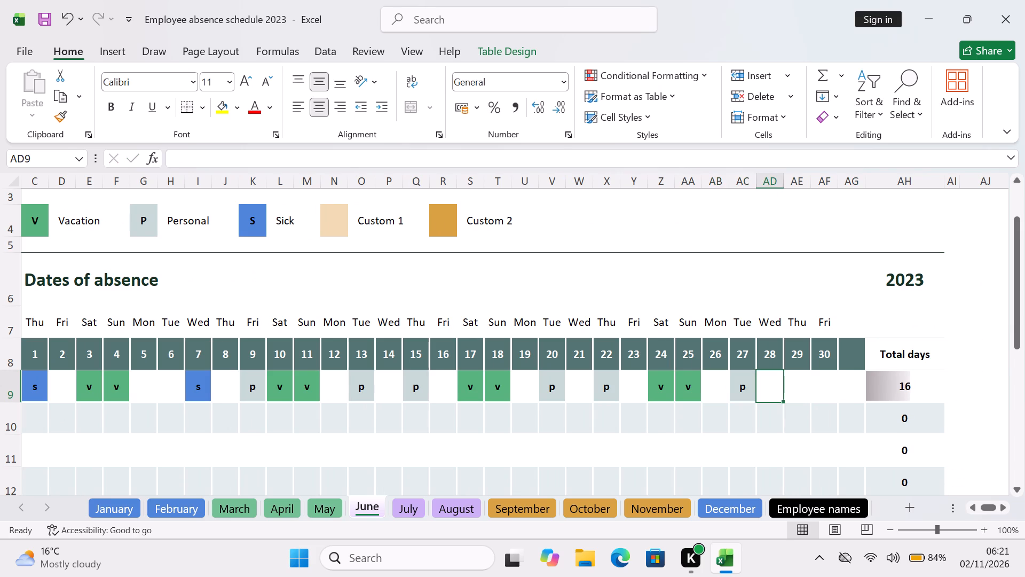
{"action": "key", "text": "p"}
{"action": "key", "text": "Right"}
{"action": "key", "text": "Right"}
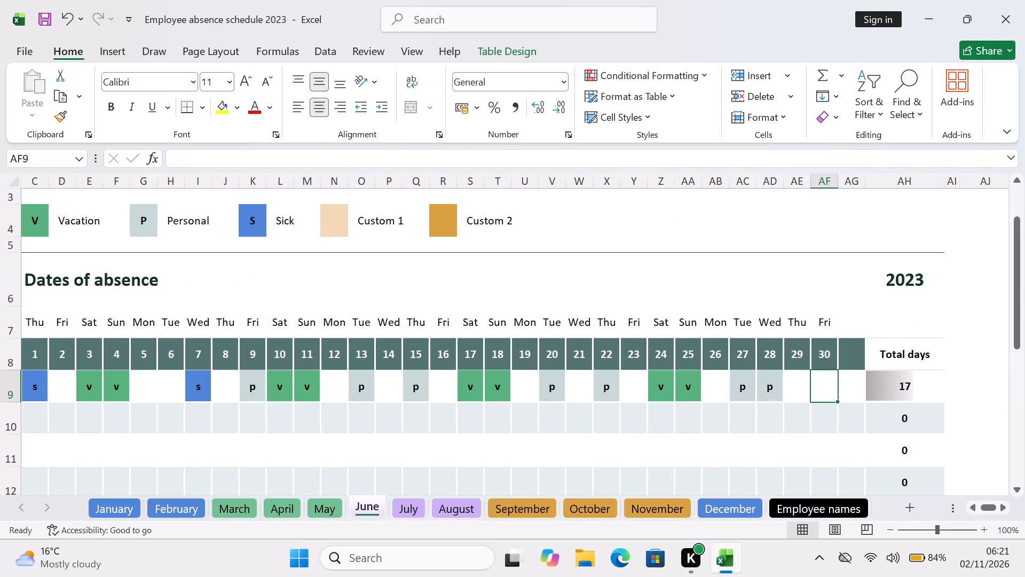
{"action": "key", "text": "Right"}
{"action": "key", "text": "Left"}
{"action": "key", "text": "v"}
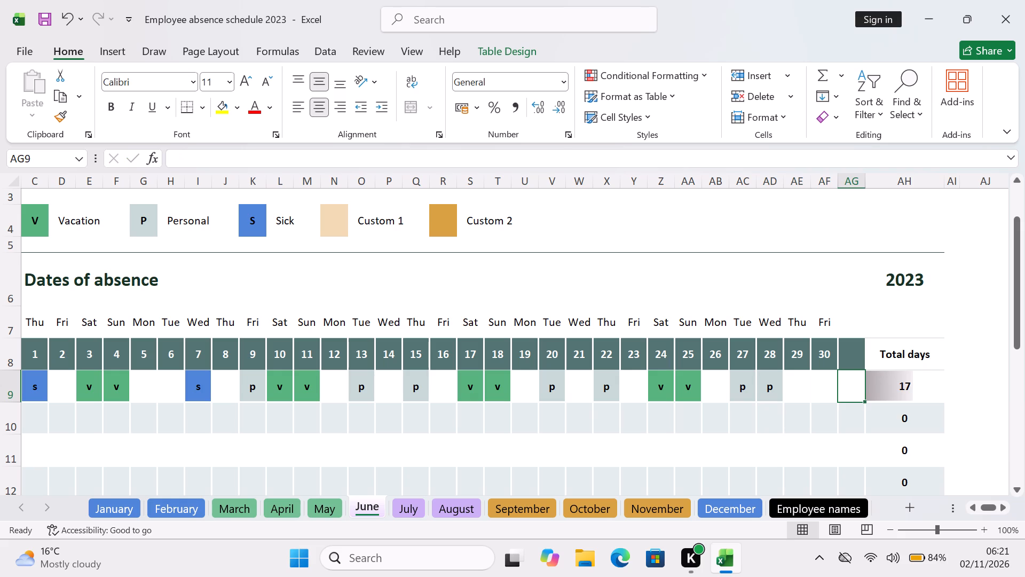
{"action": "key", "text": "Down"}
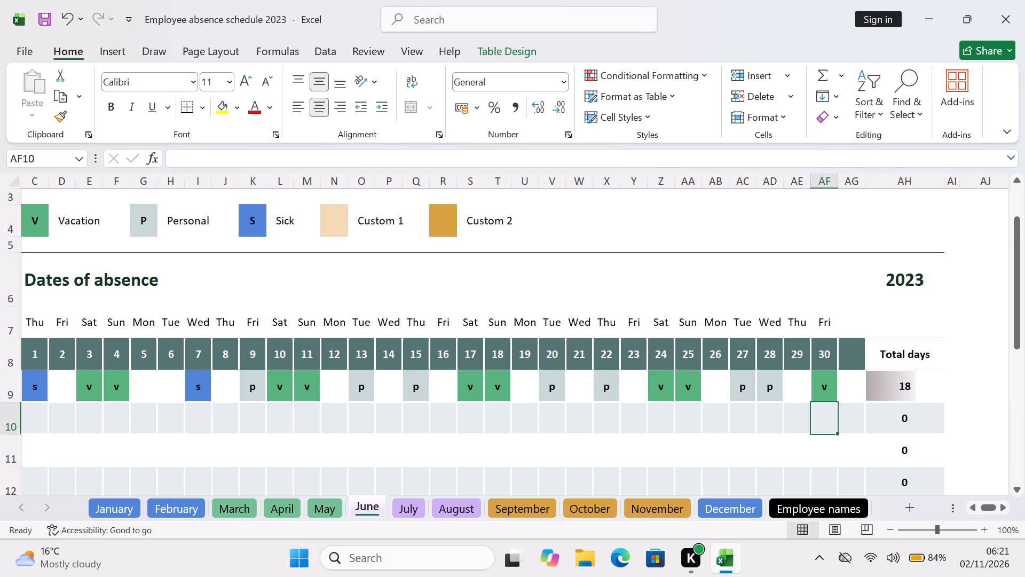
Return to the start of the second employee's June row and enter code p on June 1.
{"action": "key", "text": "Left"}
{"action": "key", "text": "Left"}
{"action": "key", "text": "Left"}
{"action": "key", "text": "Left"}
{"action": "key", "text": "Left"}
{"action": "key", "text": "Left"}
{"action": "key", "text": "Left"}
{"action": "key", "text": "Left"}
{"action": "key", "text": "Left"}
{"action": "key", "text": "Left"}
{"action": "key", "text": "Left"}
{"action": "key", "text": "Left"}
{"action": "key", "text": "Left"}
{"action": "key", "text": "Left"}
{"action": "key", "text": "Left"}
{"action": "key", "text": "Left"}
{"action": "key", "text": "Left"}
{"action": "key", "text": "Left"}
{"action": "key", "text": "Left"}
{"action": "key", "text": "Left"}
{"action": "key", "text": "Left"}
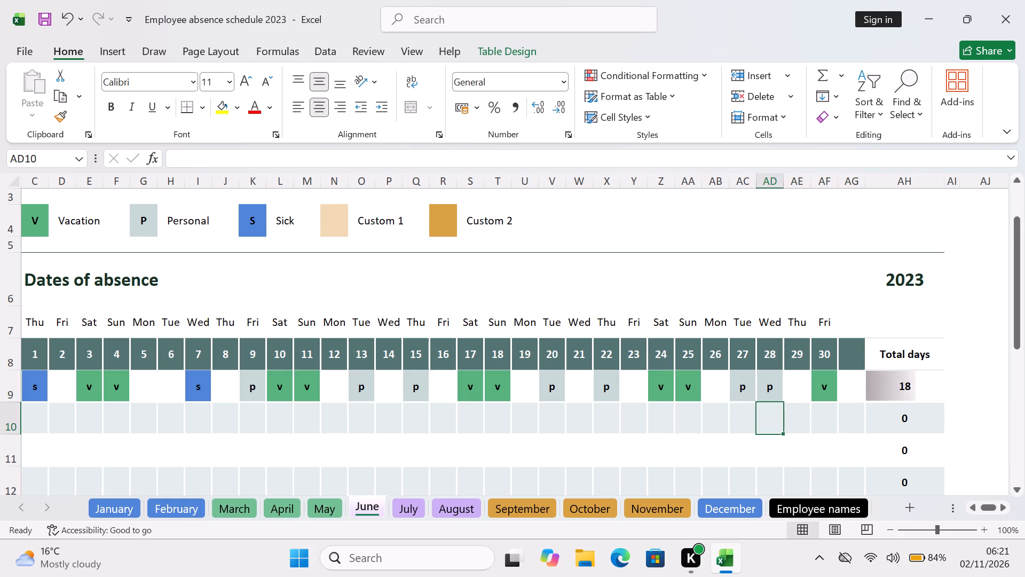
{"action": "key", "text": "Left"}
{"action": "key", "text": "Left"}
{"action": "key", "text": "Left"}
{"action": "key", "text": "Left"}
{"action": "key", "text": "Left"}
{"action": "key", "text": "Left"}
{"action": "key", "text": "Left"}
{"action": "key", "text": "Left"}
{"action": "key", "text": "Left"}
{"action": "key", "text": "Left"}
{"action": "key", "text": "Left"}
{"action": "key", "text": "Left"}
{"action": "key", "text": "Left"}
{"action": "key", "text": "Left"}
{"action": "key", "text": "Left"}
{"action": "key", "text": "Left"}
{"action": "key", "text": "Left"}
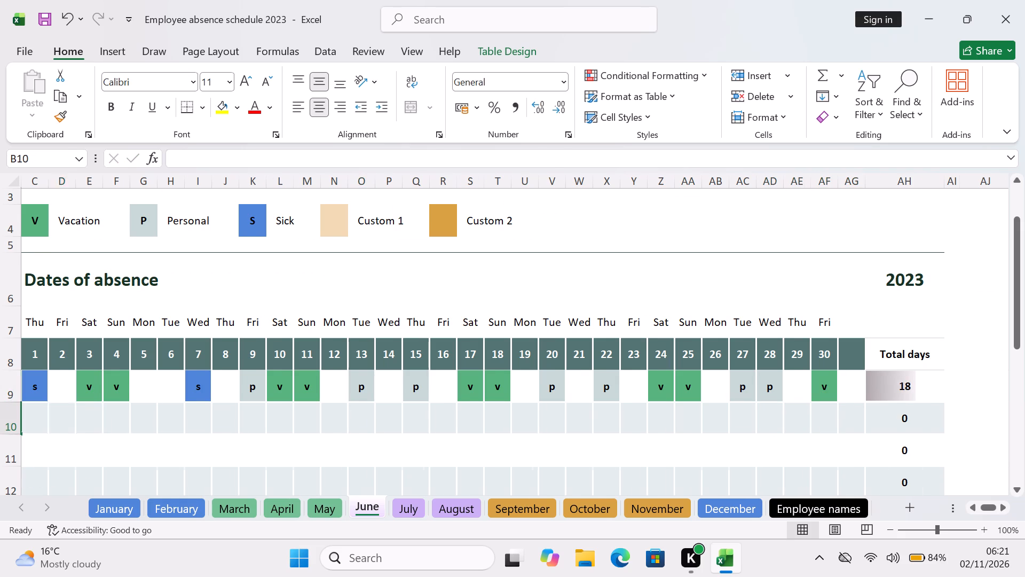
{"action": "key", "text": "Right"}
{"action": "key", "text": "Right"}
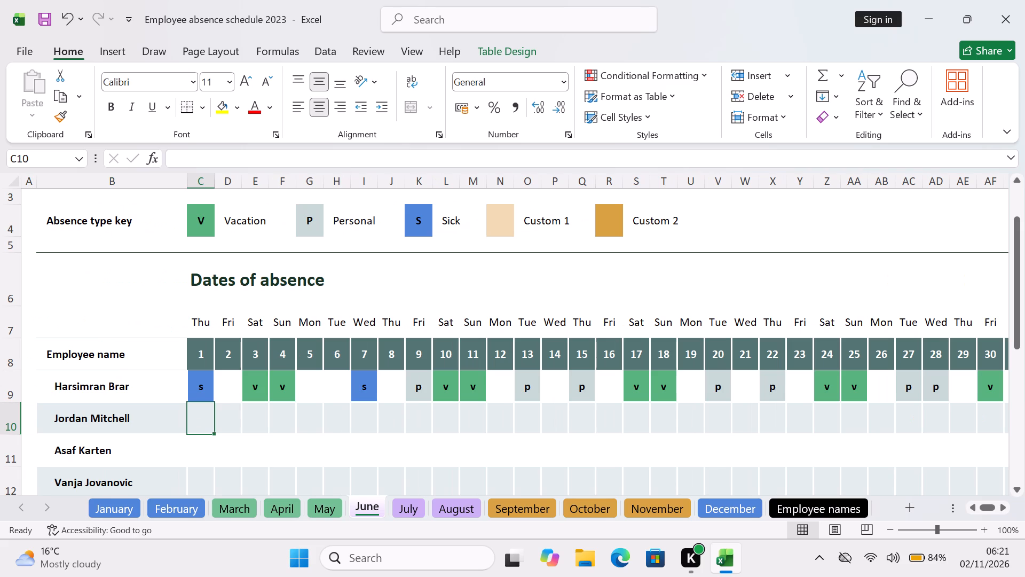
{"action": "key", "text": "Right"}
{"action": "key", "text": "Left"}
{"action": "key", "text": "p"}
{"action": "key", "text": "Right"}
Enter code v for the second employee on the weekend of June 3 and 4.
{"action": "key", "text": "Right"}
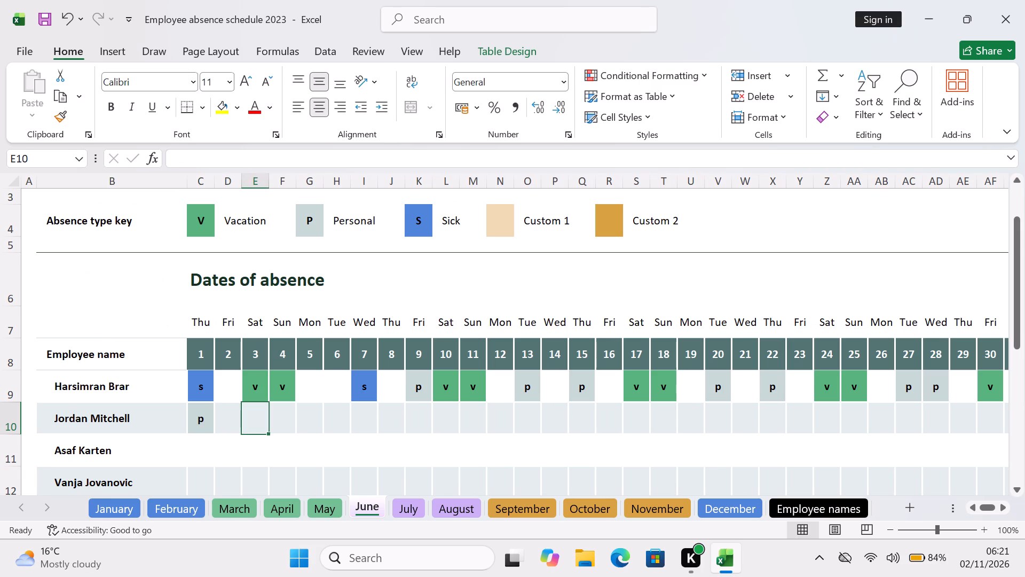
{"action": "key", "text": "v"}
{"action": "key", "text": "Right"}
{"action": "key", "text": "v"}
{"action": "key", "text": "Right"}
Enter code p for the second employee on June 6 and June 8.
{"action": "key", "text": "Right"}
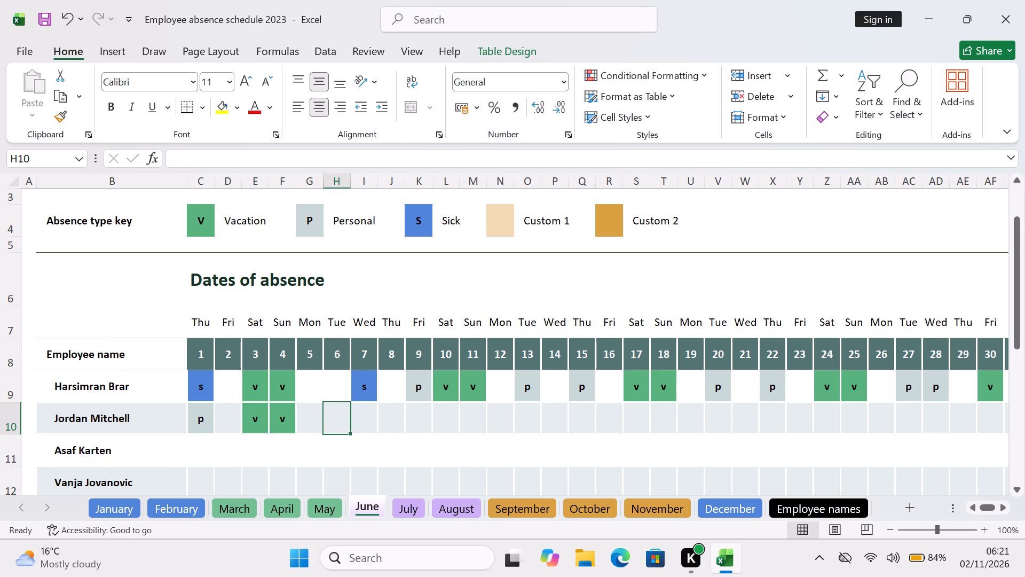
{"action": "key", "text": "p"}
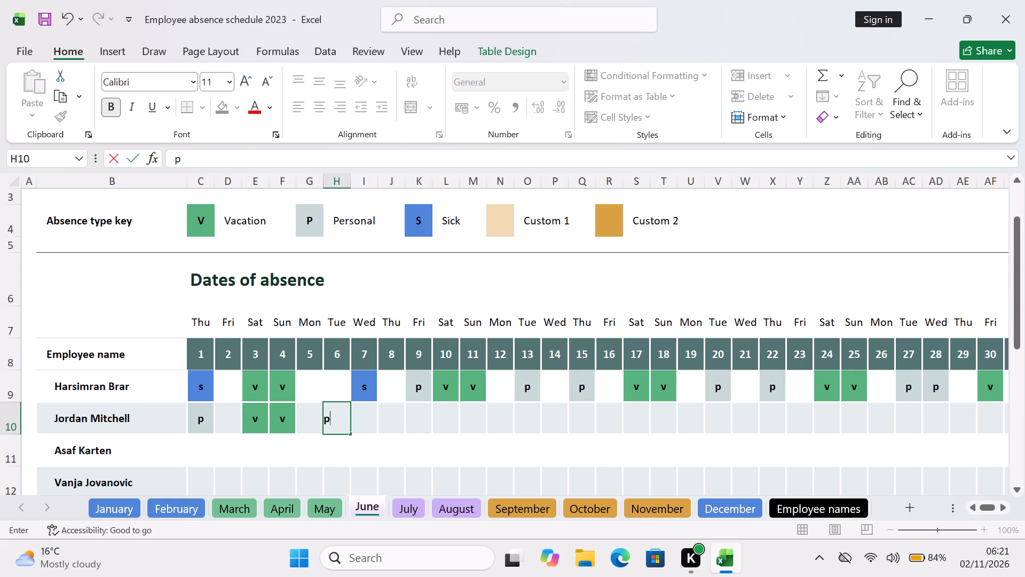
{"action": "key", "text": "Right"}
{"action": "key", "text": "Right"}
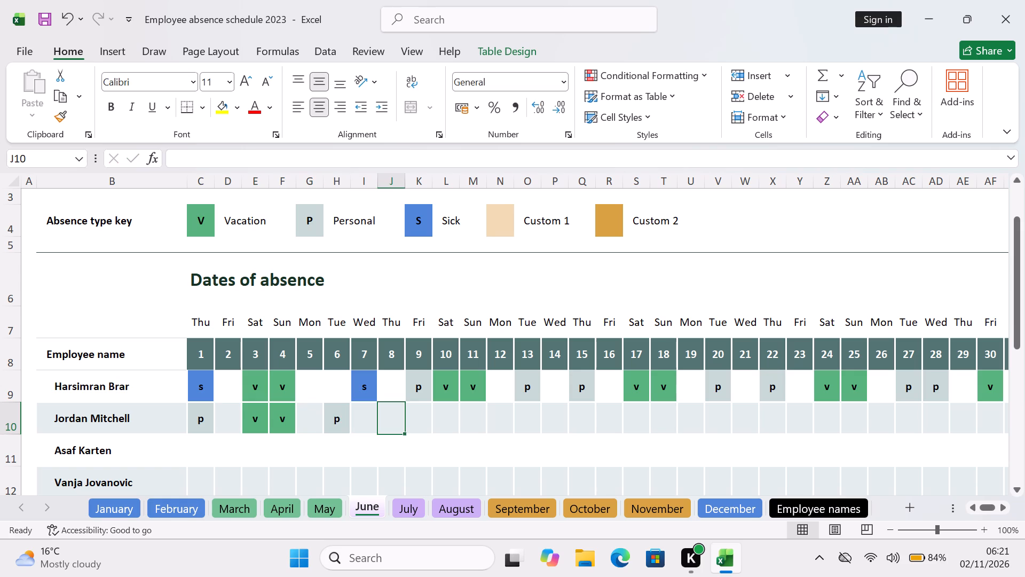
{"action": "key", "text": "p"}
{"action": "key", "text": "Right"}
Enter code v for the second employee on the weekend of June 10 and 11.
{"action": "key", "text": "Right"}
{"action": "key", "text": "v"}
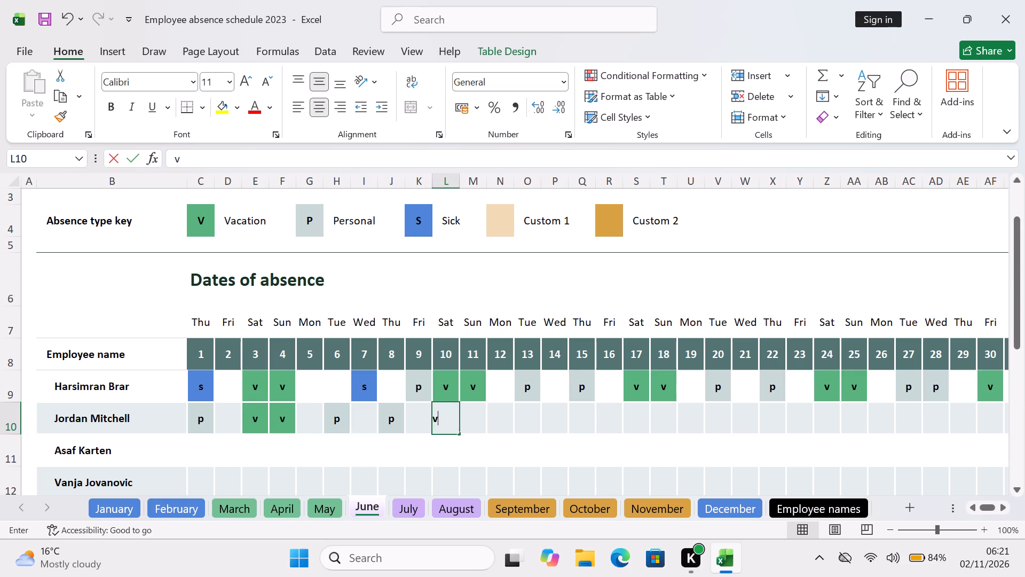
{"action": "key", "text": "Right"}
{"action": "key", "text": "v"}
{"action": "key", "text": "Right"}
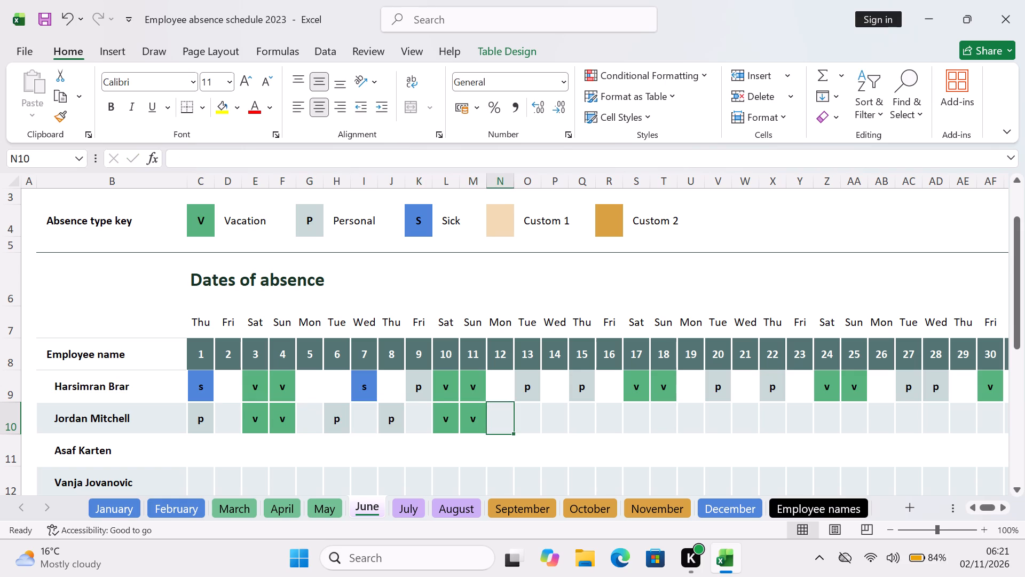
Enter code p for the second employee on June 14 and June 16.
{"action": "key", "text": "Right"}
{"action": "key", "text": "Right"}
{"action": "key", "text": "p"}
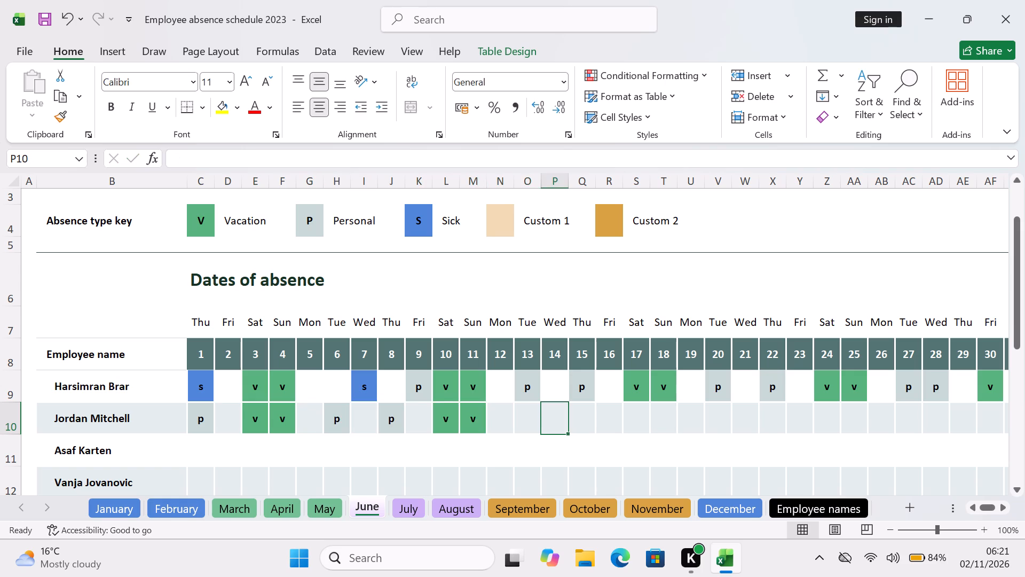
{"action": "key", "text": "Right"}
{"action": "key", "text": "Right"}
{"action": "key", "text": "Right"}
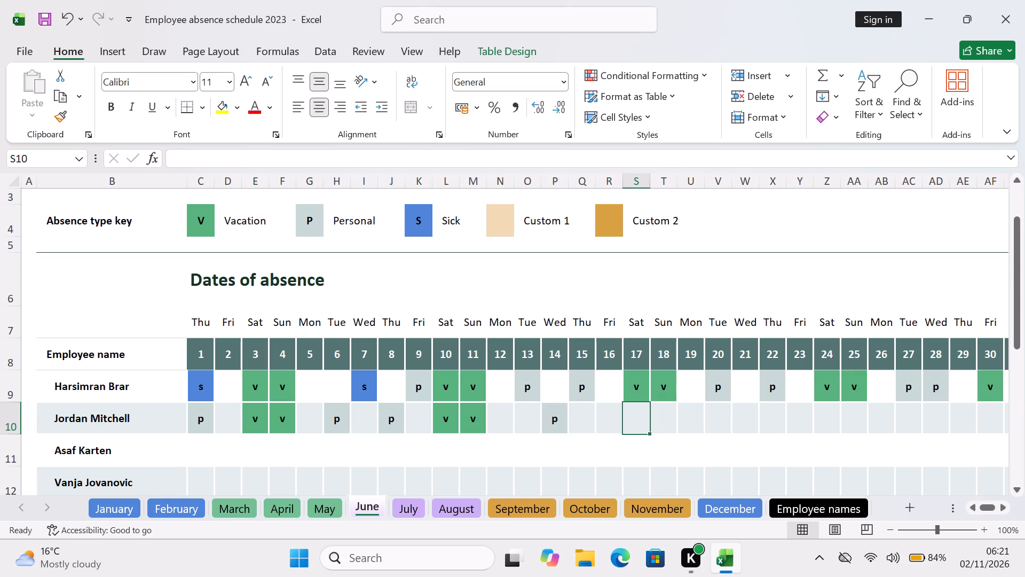
{"action": "key", "text": "Left"}
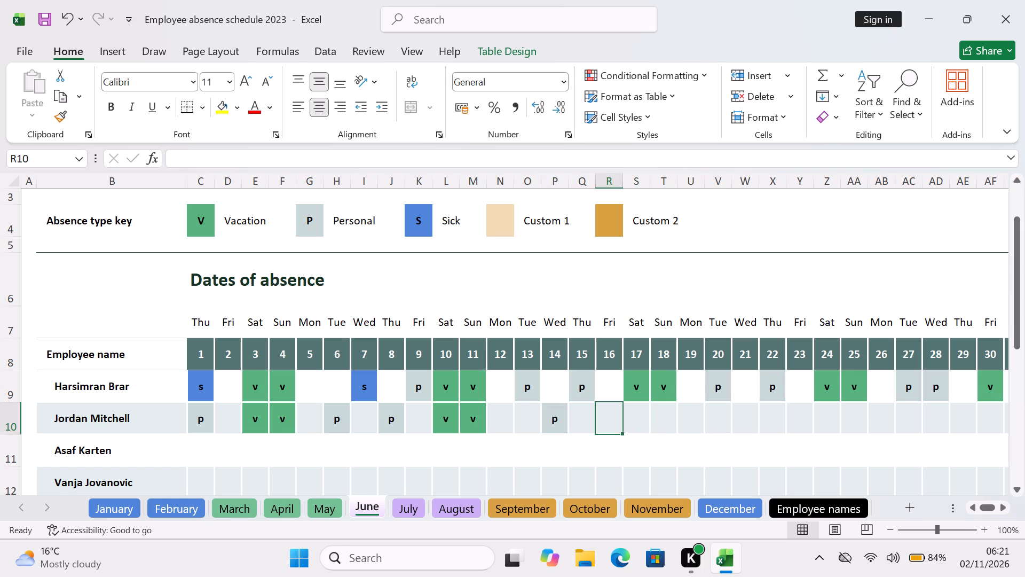
{"action": "key", "text": "p"}
{"action": "key", "text": "Right"}
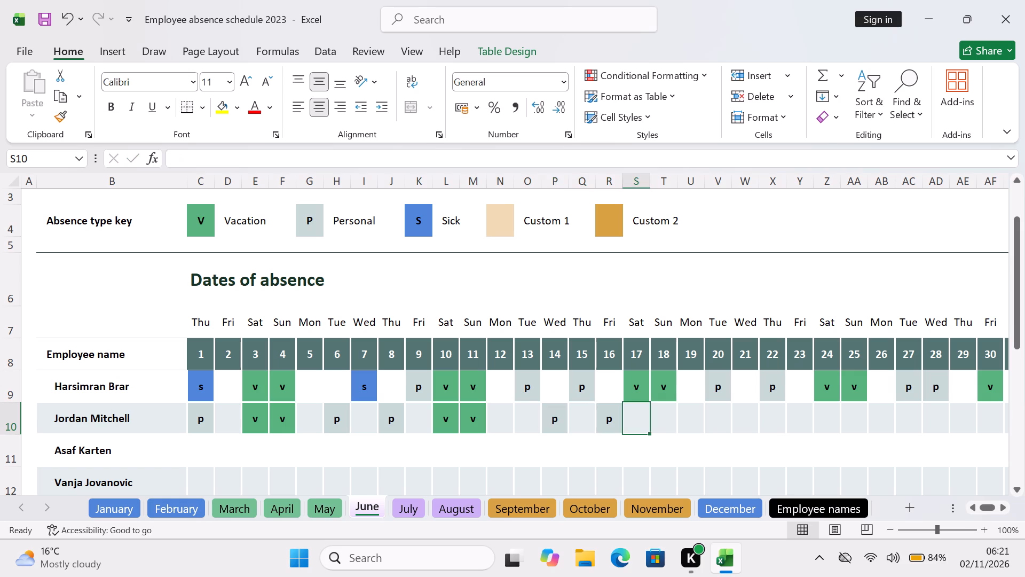
Enter code v for the second employee on the weekend of June 17 and 18.
{"action": "key", "text": "v"}
{"action": "key", "text": "Right"}
{"action": "key", "text": "v"}
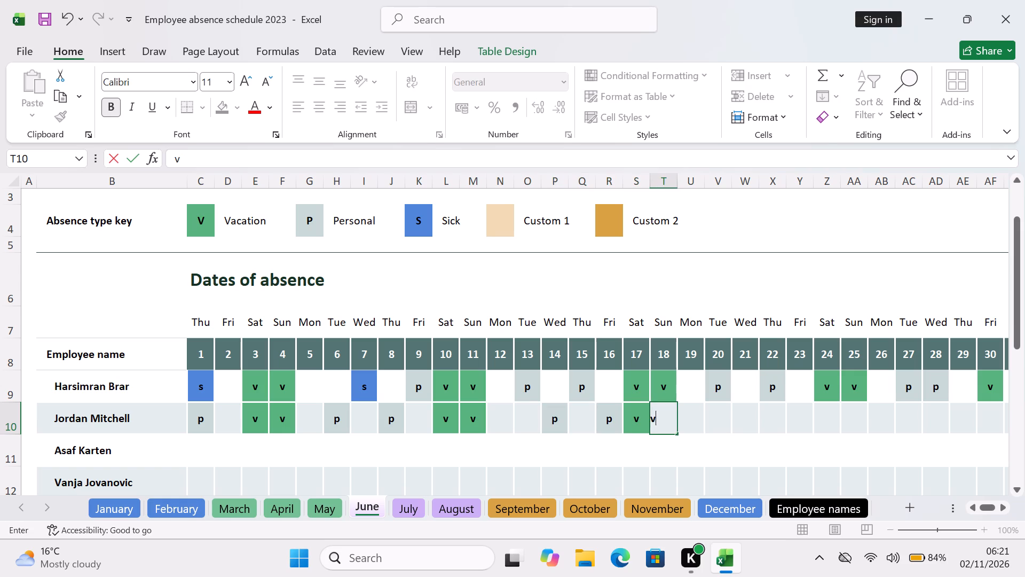
{"action": "key", "text": "Right"}
Enter code p for the second employee on June 19.
{"action": "key", "text": "Right"}
{"action": "key", "text": "Right"}
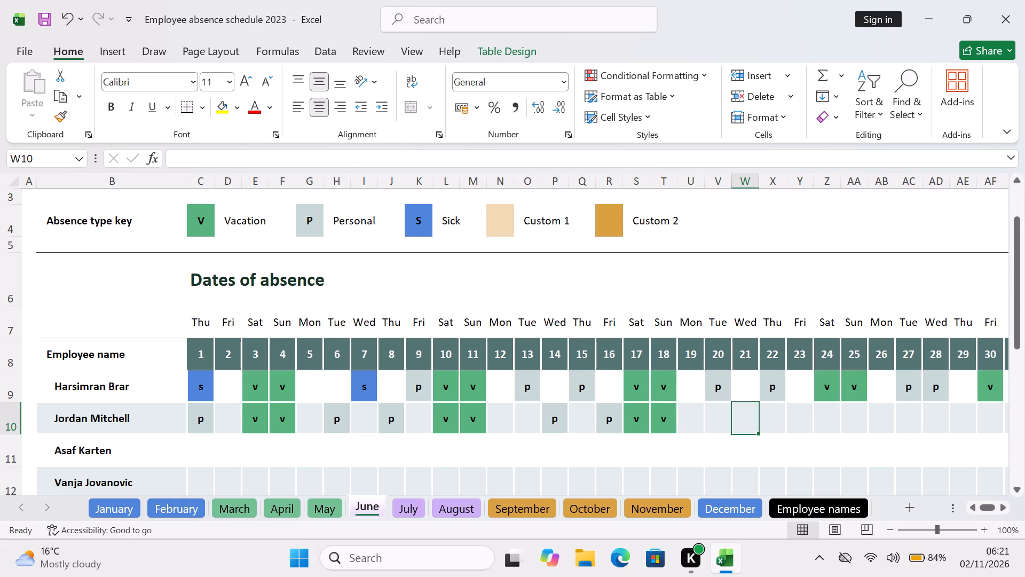
{"action": "key", "text": "Left"}
{"action": "key", "text": "Left"}
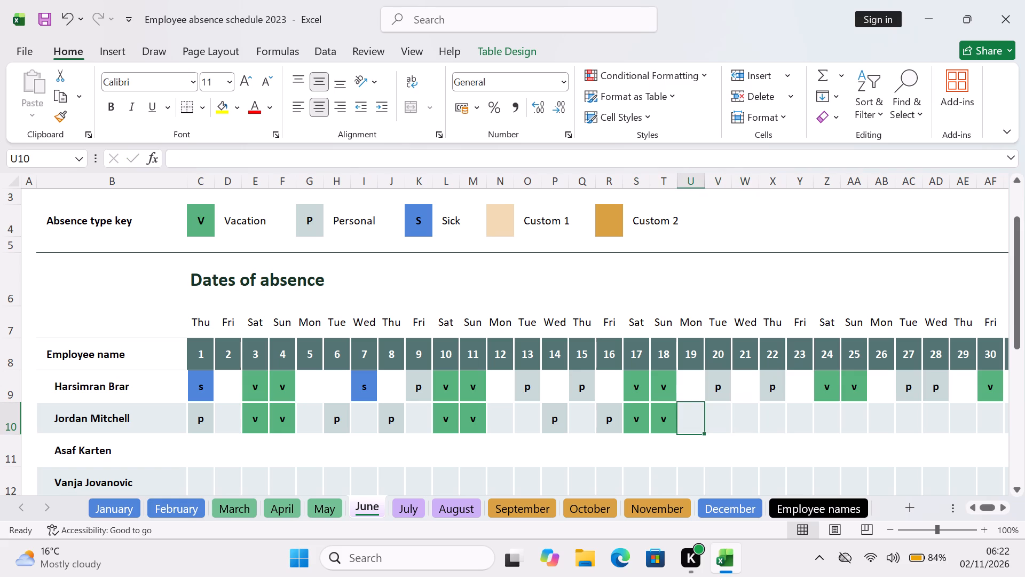
{"action": "key", "text": "p"}
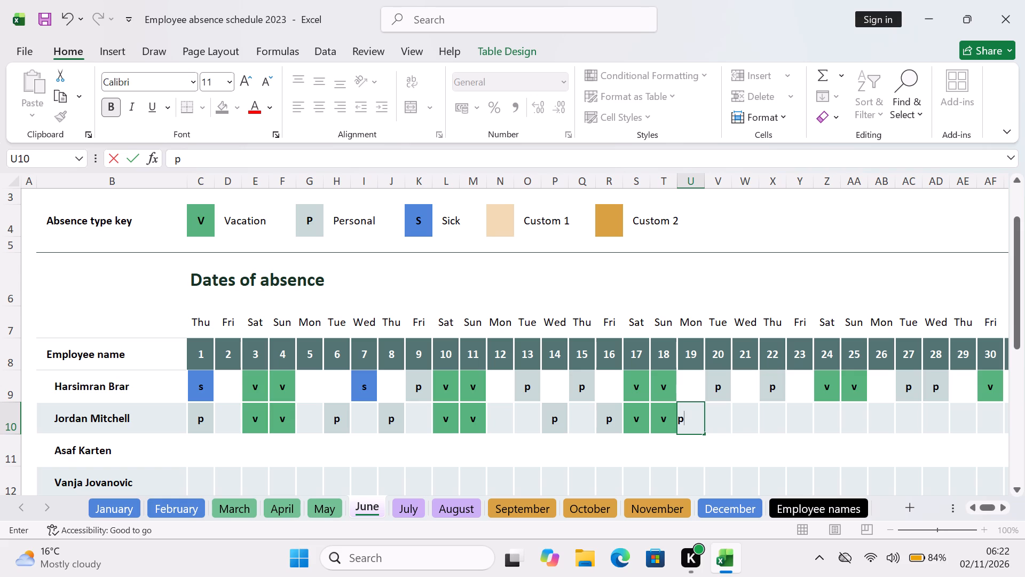
{"action": "key", "text": "Right"}
Leave June 20 blank and enter code s for the second employee on June 21.
{"action": "key", "text": "Right"}
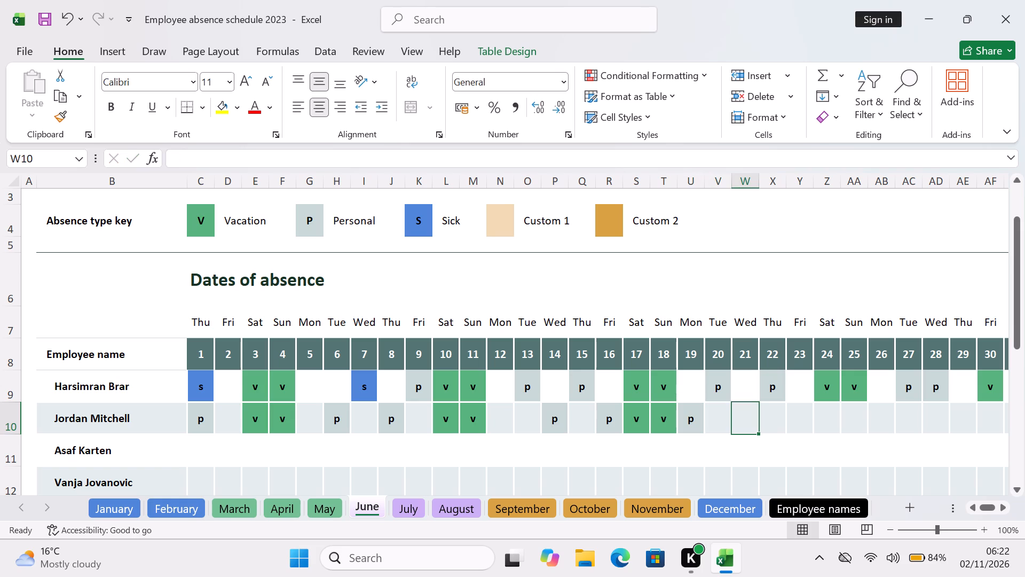
{"action": "key", "text": "Left"}
{"action": "key", "text": "Left"}
{"action": "key", "text": "Right"}
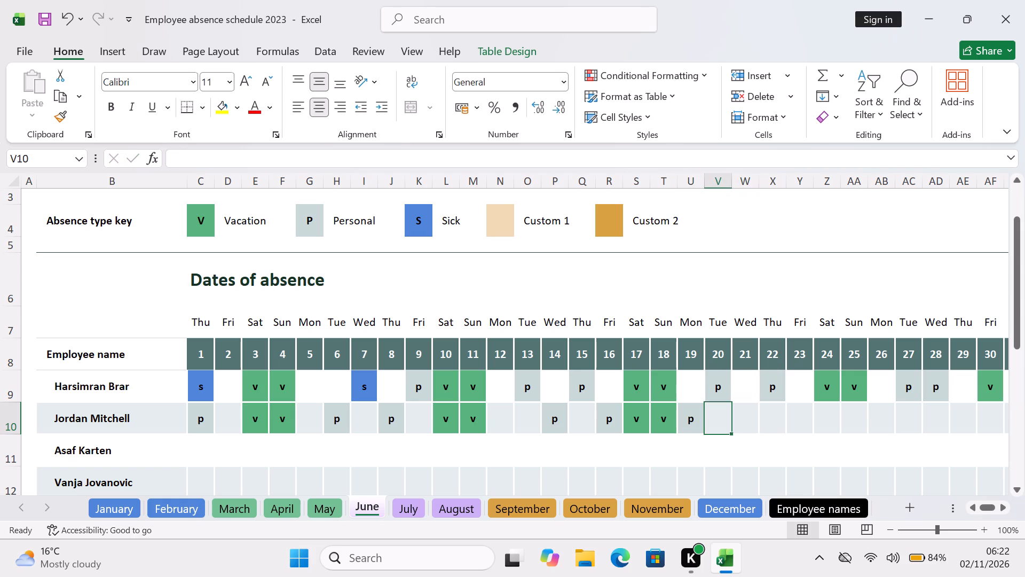
{"action": "key", "text": "Left"}
{"action": "key", "text": "Left"}
{"action": "key", "text": "Right"}
{"action": "key", "text": "Right"}
{"action": "key", "text": "Right"}
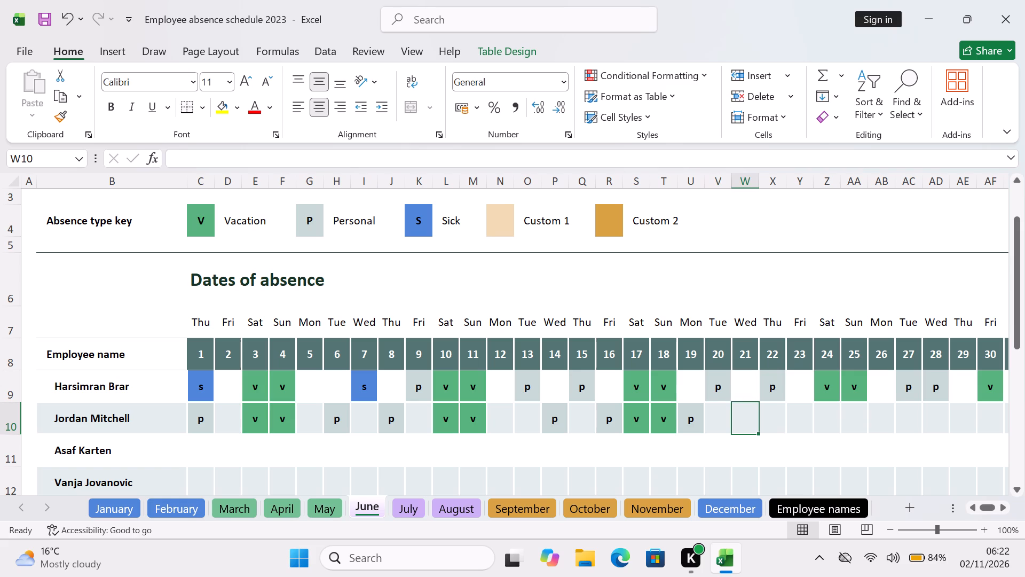
{"action": "key", "text": "s"}
{"action": "key", "text": "Right"}
Enter code p for the second employee on June 23.
{"action": "key", "text": "Right"}
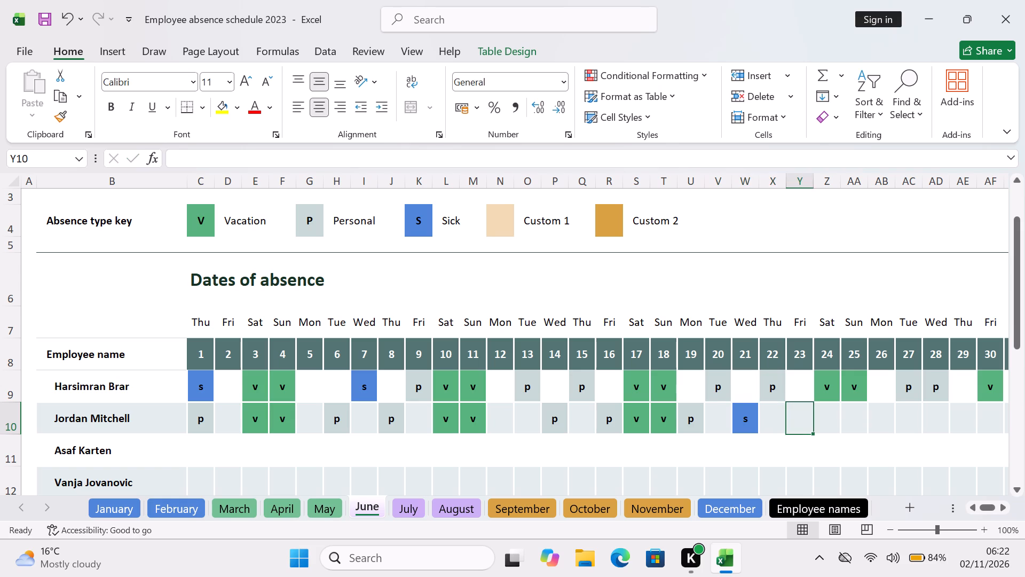
{"action": "key", "text": "Left"}
{"action": "key", "text": "Left"}
{"action": "key", "text": "Right"}
{"action": "key", "text": "Right"}
{"action": "key", "text": "p"}
{"action": "key", "text": "Right"}
Enter code v for the second employee on the weekend of June 24 and 25.
{"action": "key", "text": "Right"}
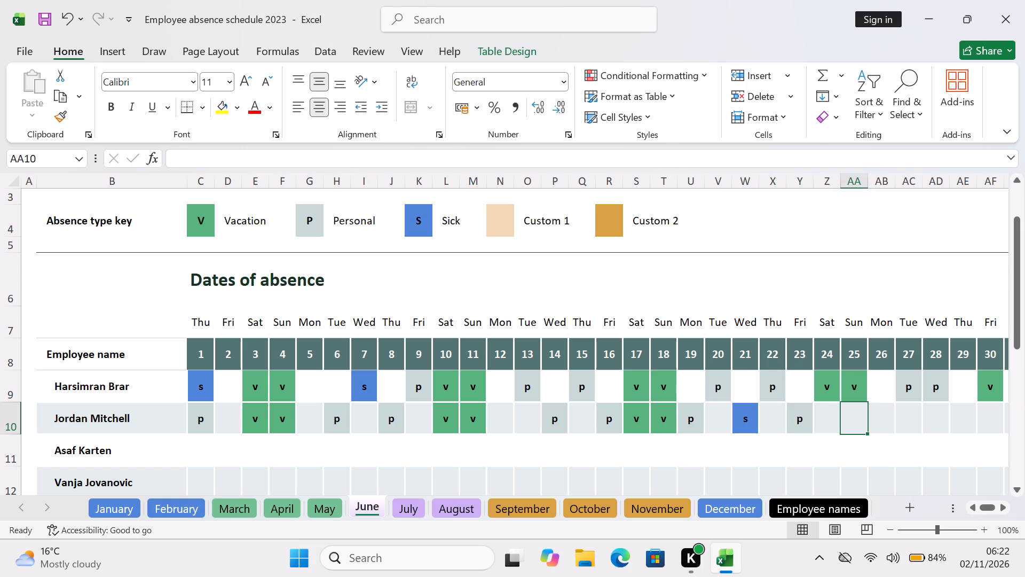
{"action": "key", "text": "Left"}
{"action": "key", "text": "Down"}
{"action": "key", "text": "Up"}
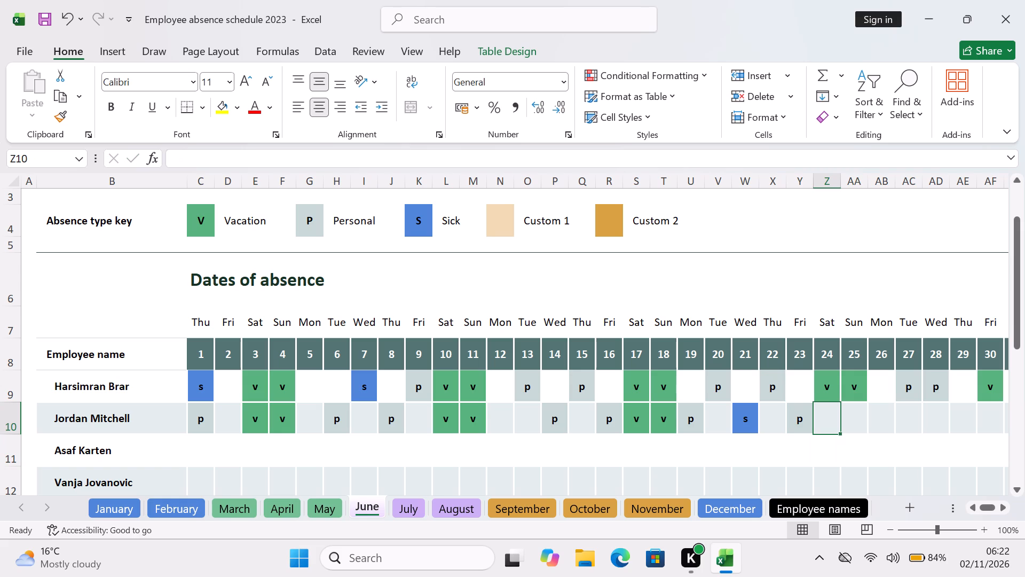
{"action": "key", "text": "v"}
{"action": "key", "text": "Right"}
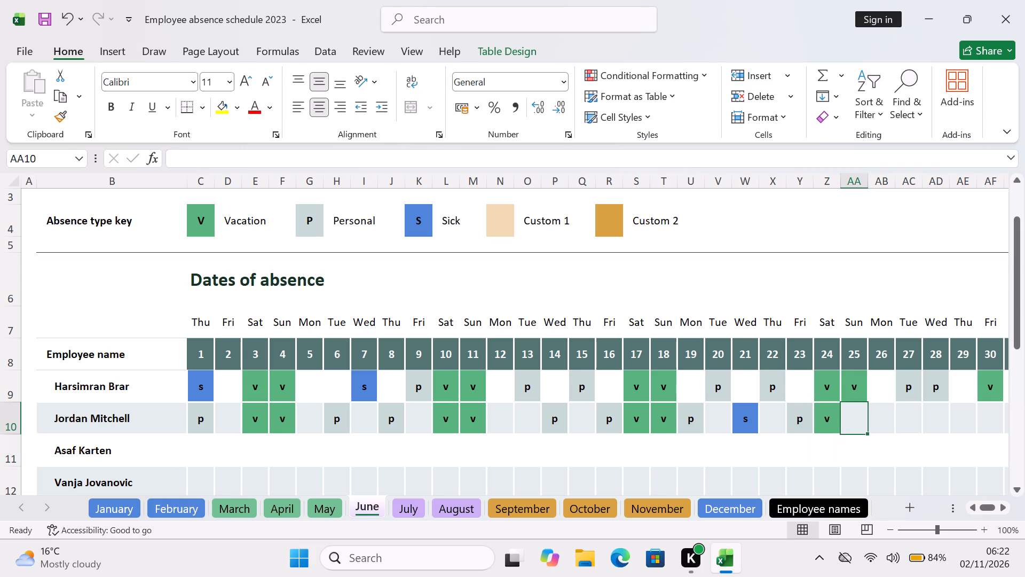
{"action": "key", "text": "Right"}
{"action": "key", "text": "Left"}
{"action": "key", "text": "Left"}
{"action": "key", "text": "Left"}
{"action": "key", "text": "Left"}
{"action": "key", "text": "Left"}
{"action": "key", "text": "Left"}
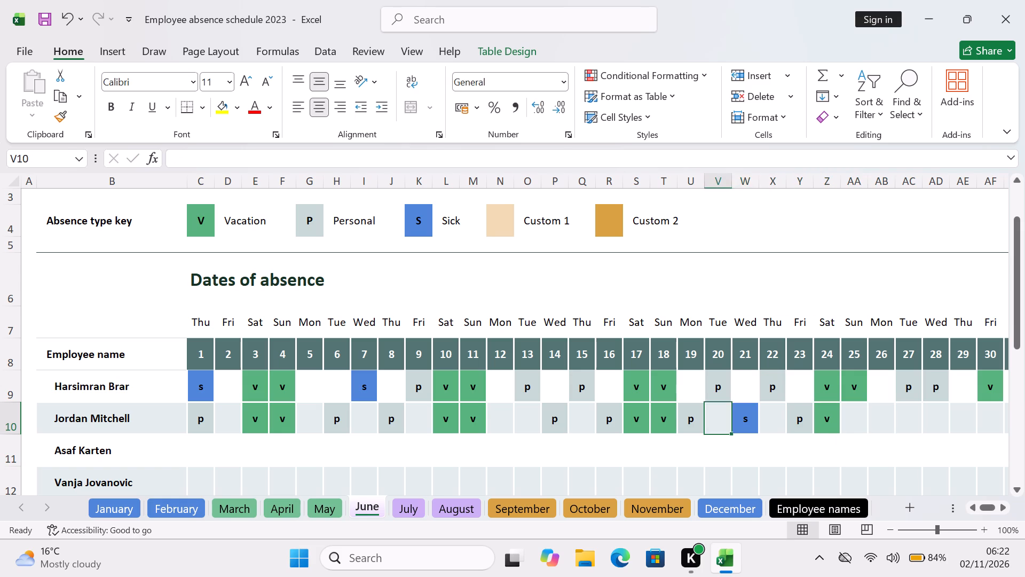
{"action": "key", "text": "Right"}
{"action": "key", "text": "Right"}
{"action": "key", "text": "Right"}
{"action": "key", "text": "Right"}
{"action": "key", "text": "Right"}
{"action": "key", "text": "v"}
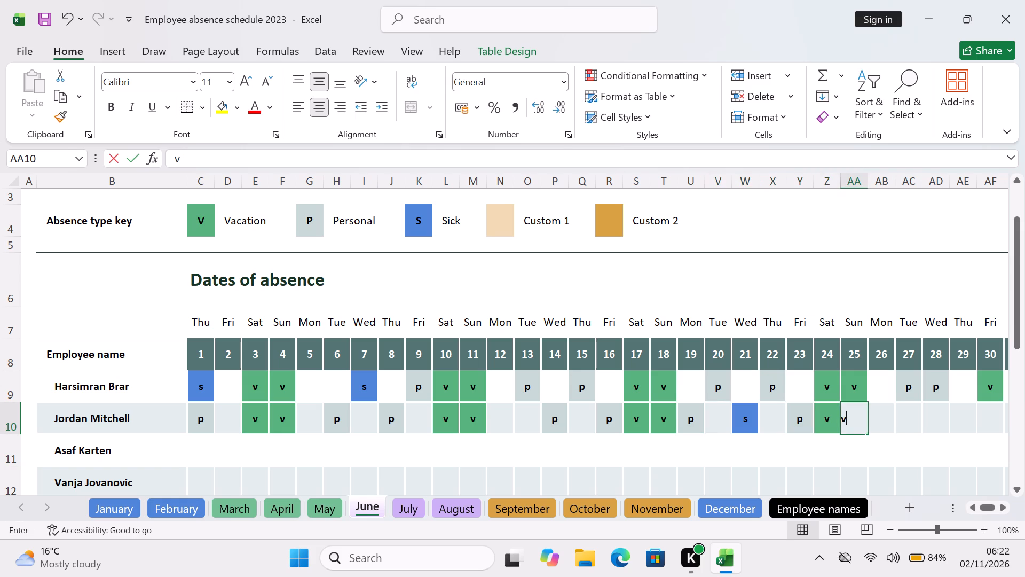
{"action": "key", "text": "Right"}
Go back over the second employee's entries from June 20 to June 25.
{"action": "key", "text": "Right"}
{"action": "key", "text": "Left"}
{"action": "key", "text": "Left"}
{"action": "key", "text": "Left"}
{"action": "key", "text": "Left"}
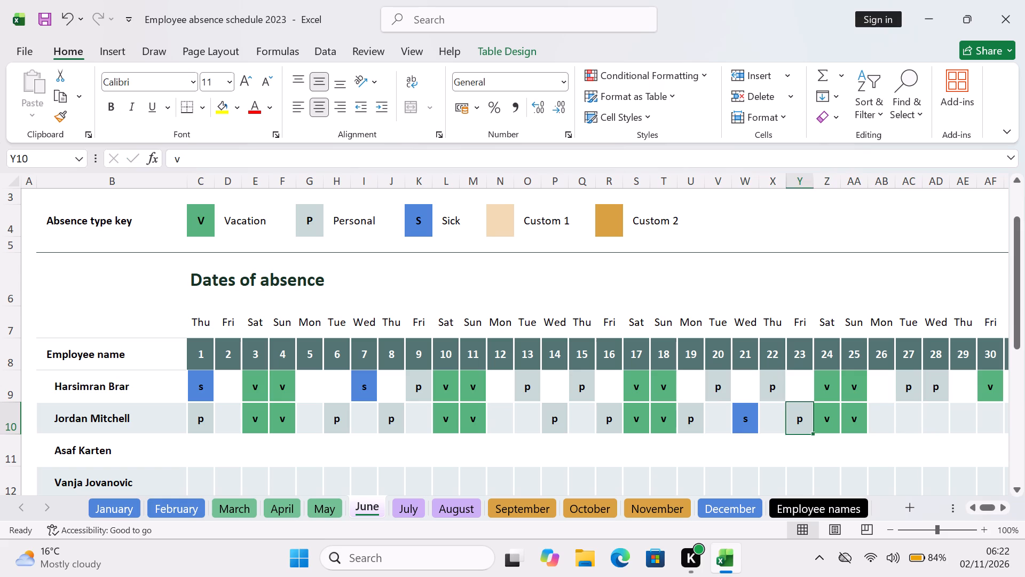
{"action": "key", "text": "Left"}
{"action": "key", "text": "Left"}
{"action": "key", "text": "Left"}
{"action": "key", "text": "Right"}
{"action": "key", "text": "Right"}
{"action": "key", "text": "Right"}
{"action": "key", "text": "Right"}
{"action": "key", "text": "Right"}
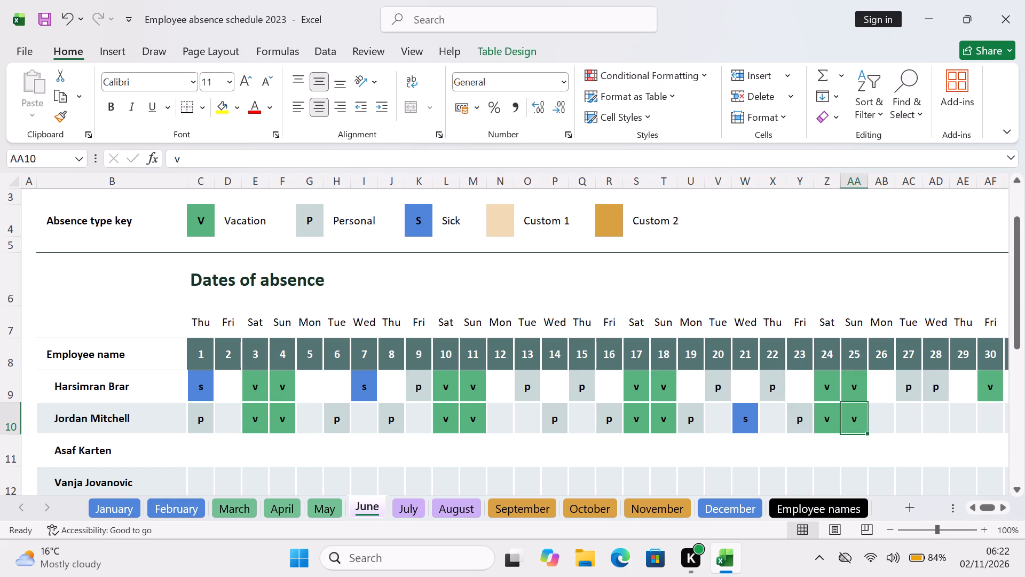
Enter code p for the second employee on June 26.
{"action": "key", "text": "Right"}
{"action": "key", "text": "Right"}
{"action": "key", "text": "Right"}
{"action": "key", "text": "Right"}
{"action": "key", "text": "Right"}
{"action": "key", "text": "Right"}
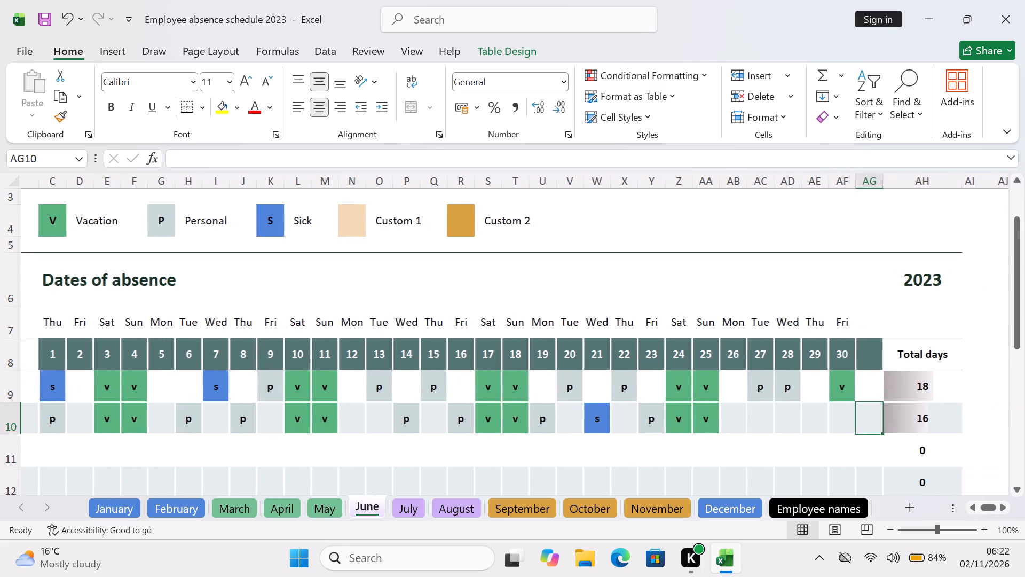
{"action": "key", "text": "Left"}
{"action": "key", "text": "Left"}
{"action": "key", "text": "Left"}
{"action": "key", "text": "Left"}
{"action": "key", "text": "Right"}
{"action": "key", "text": "Right"}
{"action": "key", "text": "Left"}
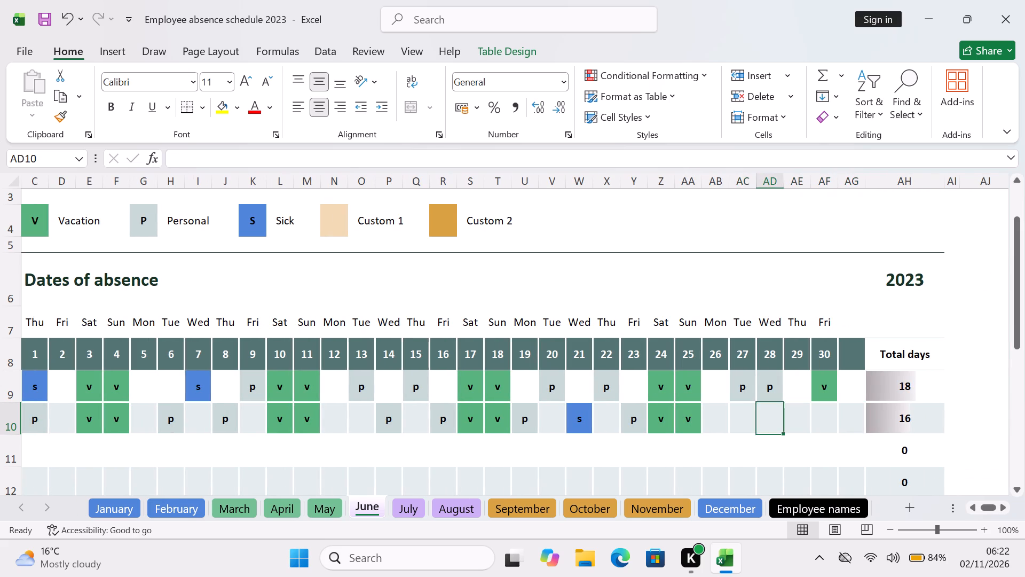
{"action": "key", "text": "Left"}
{"action": "key", "text": "Left"}
{"action": "key", "text": "p"}
{"action": "key", "text": "Right"}
Finish the second employee's June row with code p on June 29 and code v on June 30.
{"action": "key", "text": "Right"}
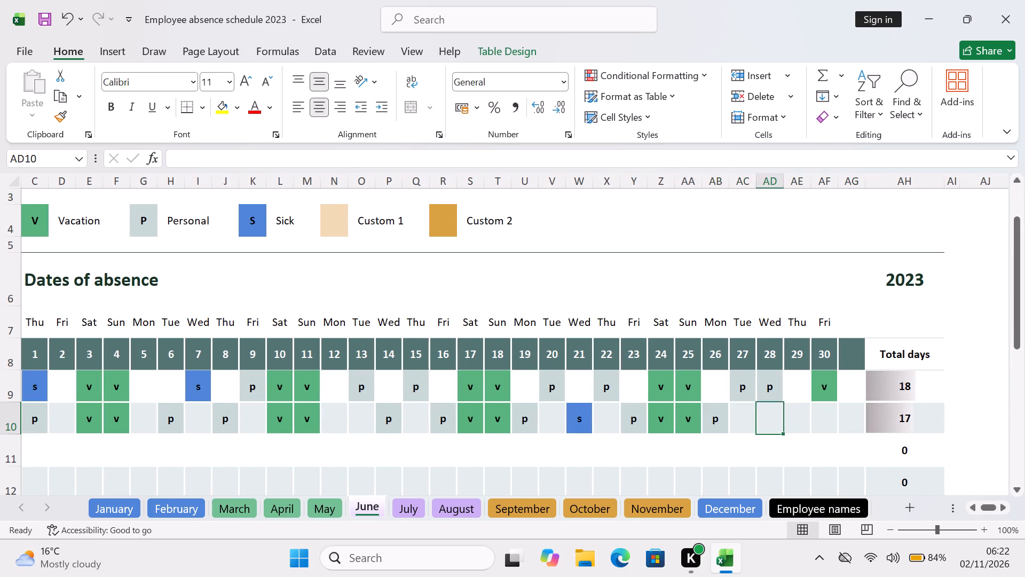
{"action": "key", "text": "Right"}
{"action": "key", "text": "p"}
{"action": "key", "text": "Right"}
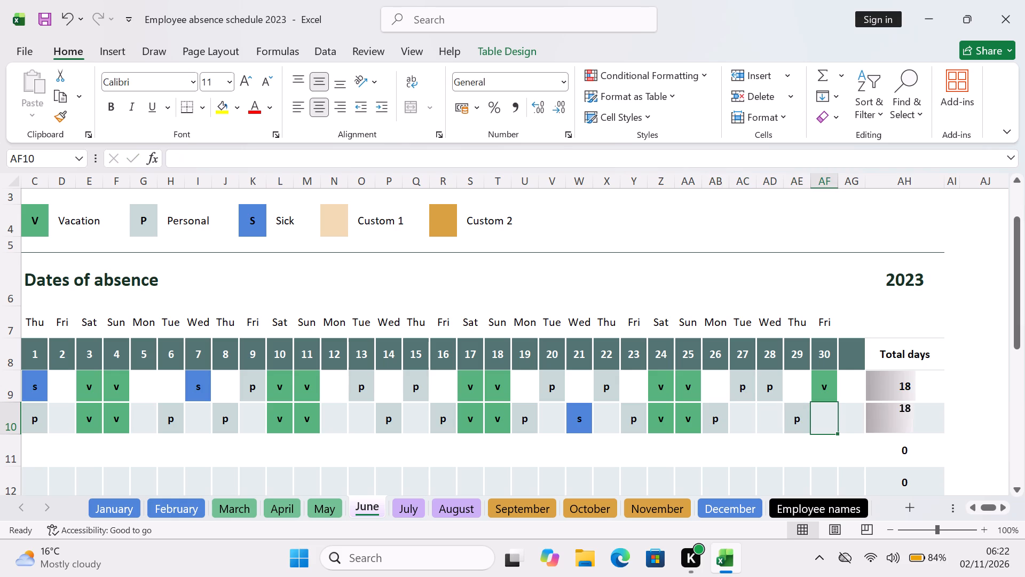
{"action": "key", "text": "v"}
{"action": "key", "text": "Down"}
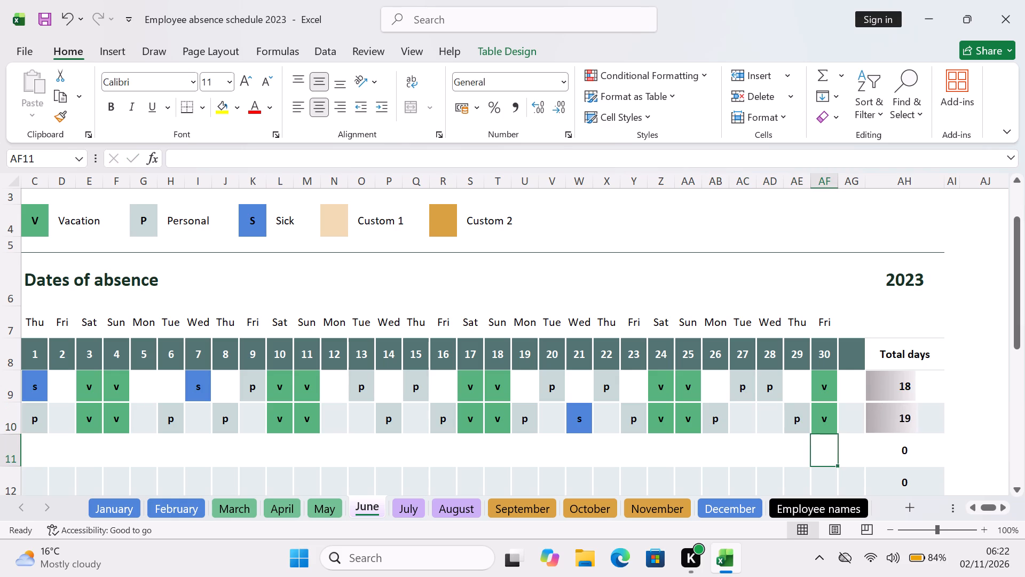
Start the third employee's June row by entering code p on June 1.
{"action": "key", "text": "Left"}
{"action": "key", "text": "Left"}
{"action": "key", "text": "Left"}
{"action": "key", "text": "Left"}
{"action": "key", "text": "Left"}
{"action": "key", "text": "Left"}
{"action": "key", "text": "Left"}
{"action": "key", "text": "Left"}
{"action": "key", "text": "Left"}
{"action": "key", "text": "Left"}
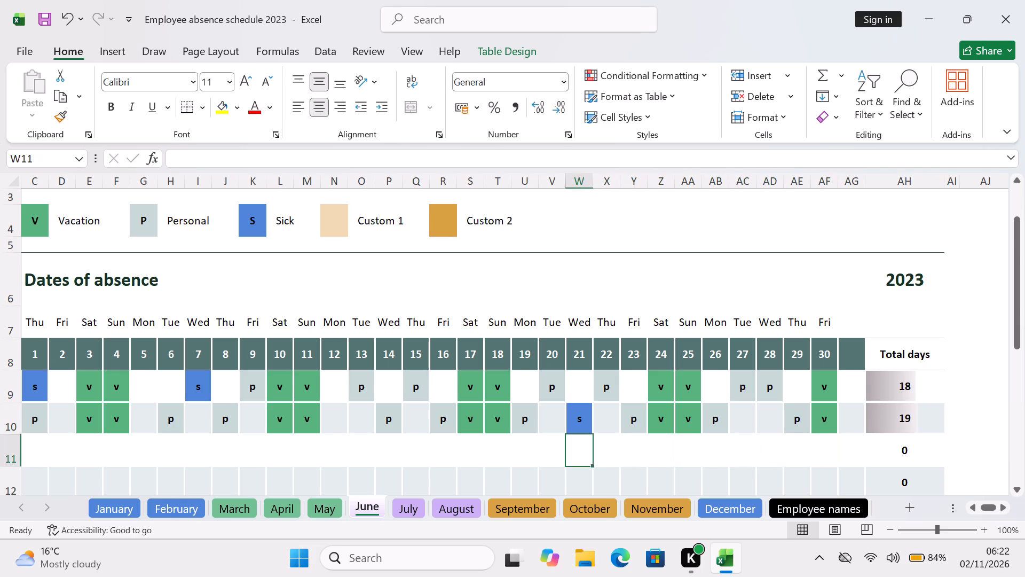
{"action": "key", "text": "Left"}
{"action": "key", "text": "Left"}
{"action": "key", "text": "Left"}
{"action": "key", "text": "Left"}
{"action": "key", "text": "Left"}
{"action": "key", "text": "Left"}
{"action": "key", "text": "Left"}
{"action": "key", "text": "Left"}
{"action": "key", "text": "Left"}
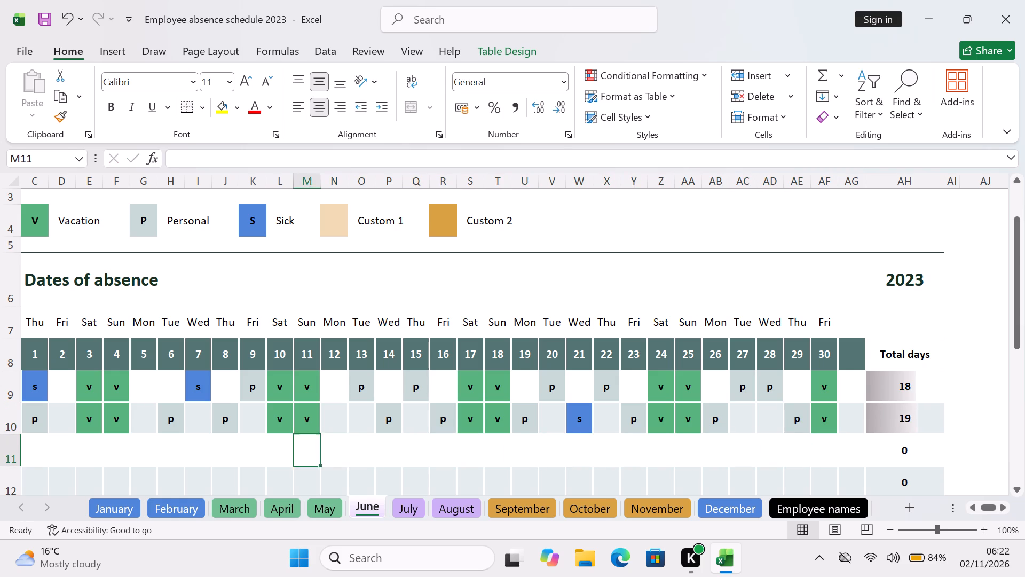
{"action": "key", "text": "Left"}
{"action": "key", "text": "Left"}
{"action": "key", "text": "Left"}
{"action": "key", "text": "Left"}
{"action": "key", "text": "Left"}
{"action": "key", "text": "Left"}
{"action": "key", "text": "Left"}
{"action": "key", "text": "Left"}
{"action": "key", "text": "Left"}
{"action": "key", "text": "Left"}
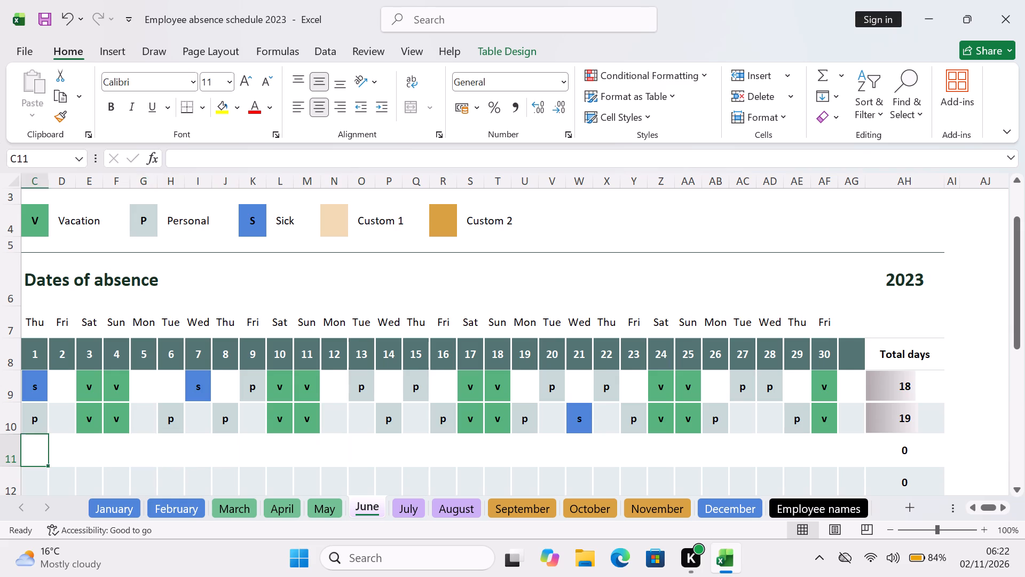
{"action": "key", "text": "Left"}
{"action": "key", "text": "Left"}
{"action": "key", "text": "Right"}
{"action": "key", "text": "Right"}
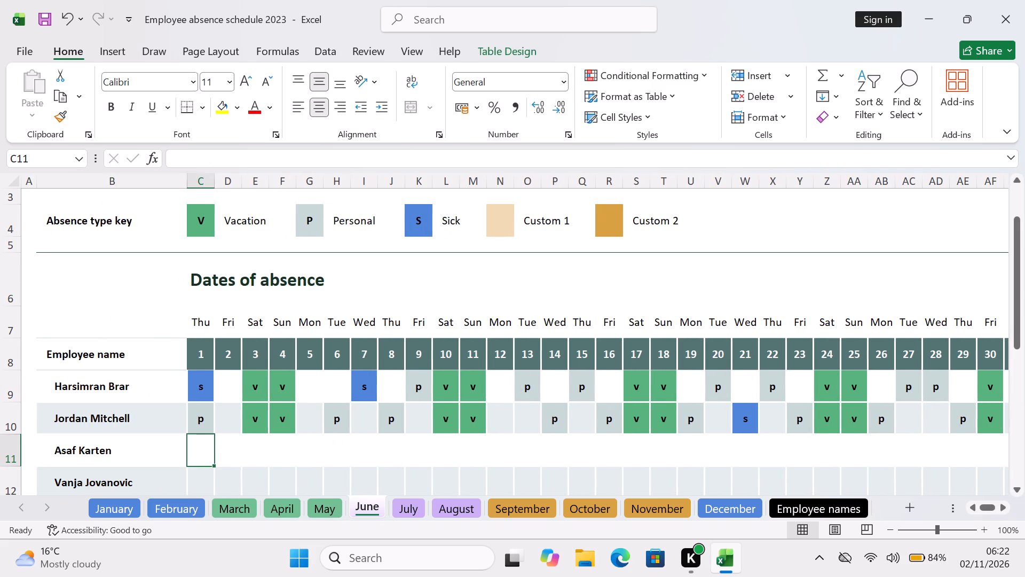
{"action": "key", "text": "p"}
{"action": "key", "text": "Right"}
Enter code s for the third employee on June 2.
{"action": "key", "text": "Right"}
{"action": "key", "text": "Right"}
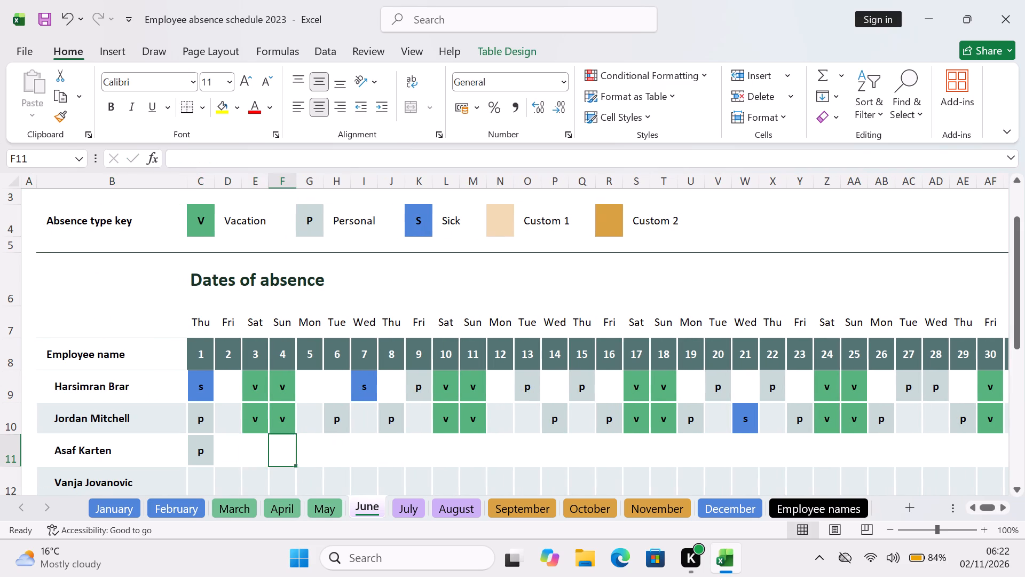
{"action": "key", "text": "Left"}
{"action": "key", "text": "Left"}
{"action": "key", "text": "s"}
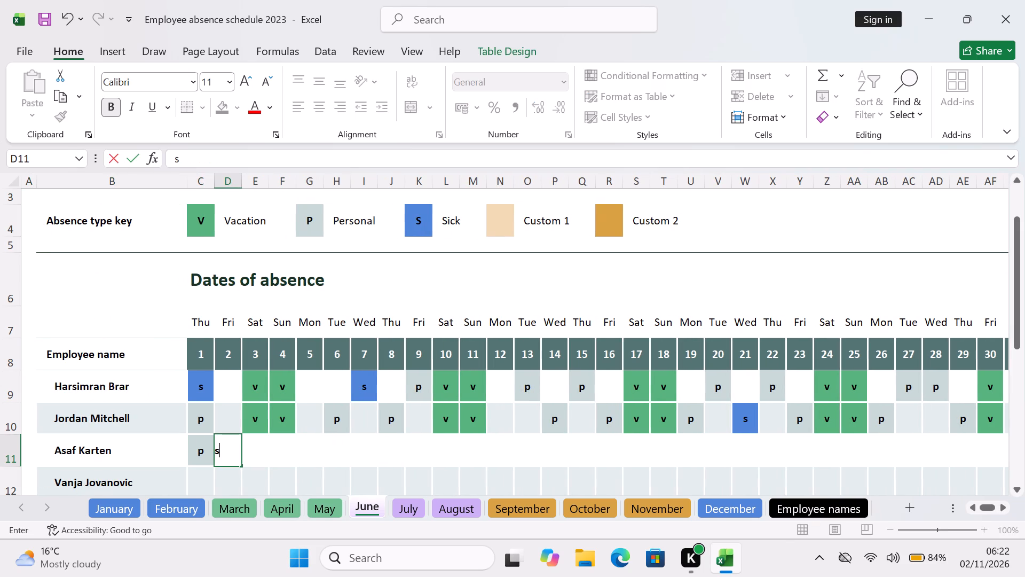
{"action": "key", "text": "Right"}
Enter code v for the third employee on the weekend of June 3 and 4.
{"action": "key", "text": "Right"}
{"action": "key", "text": "Left"}
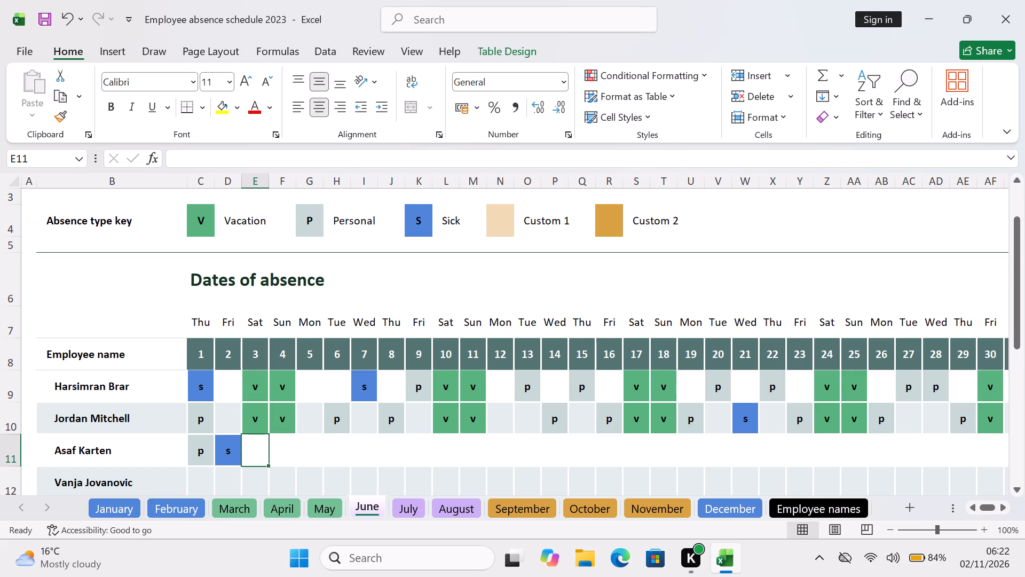
{"action": "key", "text": "v"}
{"action": "key", "text": "Right"}
{"action": "key", "text": "v"}
{"action": "key", "text": "Right"}
Enter code p for the third employee on June 6 and June 9.
{"action": "key", "text": "Right"}
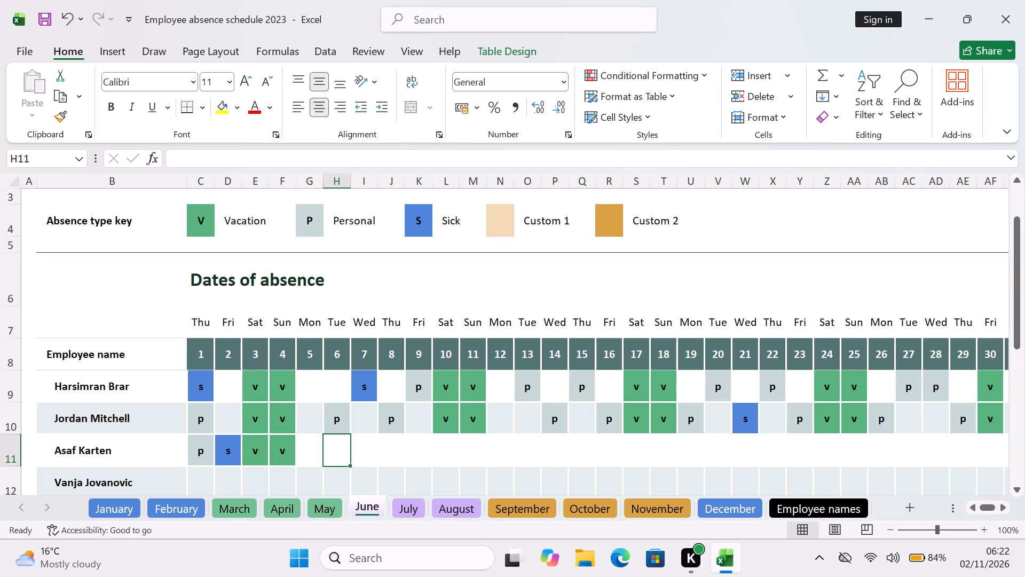
{"action": "key", "text": "p"}
{"action": "key", "text": "Right"}
{"action": "key", "text": "Right"}
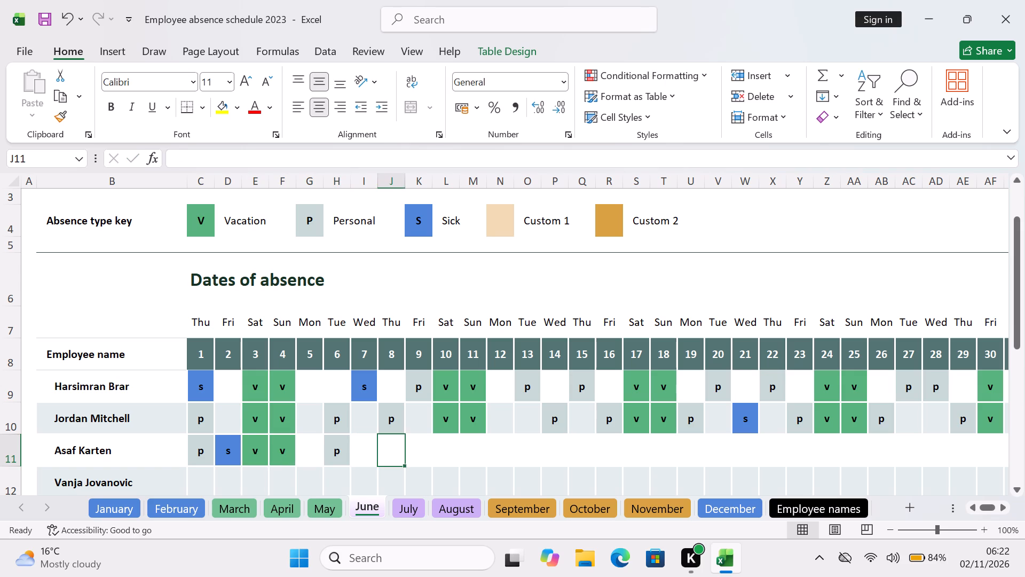
{"action": "key", "text": "Right"}
{"action": "key", "text": "p"}
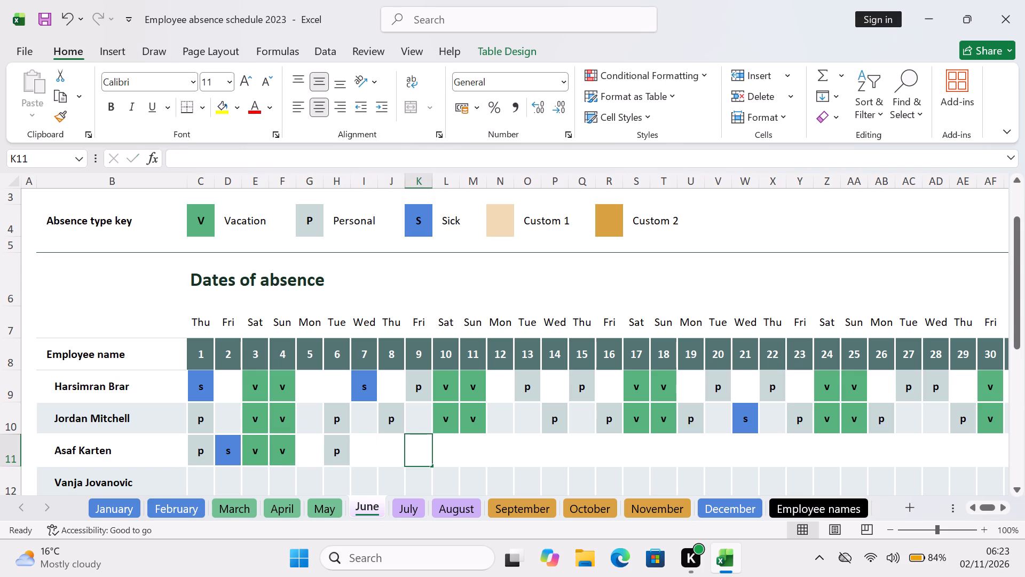
{"action": "key", "text": "Right"}
Enter code v for the third employee on the weekend of June 10 and 11.
{"action": "key", "text": "v"}
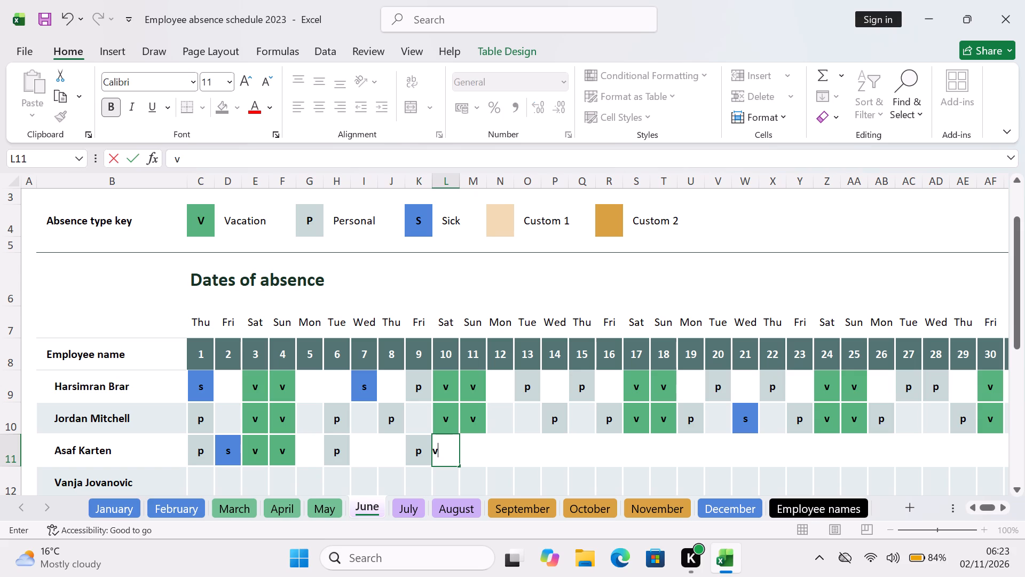
{"action": "key", "text": "Right"}
{"action": "key", "text": "v"}
{"action": "key", "text": "Right"}
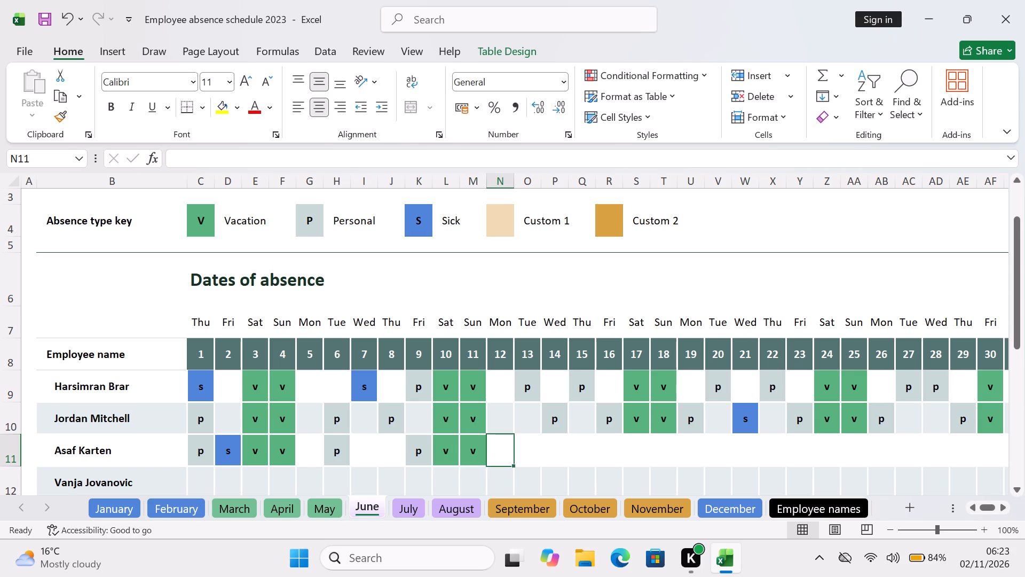
Enter code p for the third employee on June 12 and June 15.
{"action": "key", "text": "p"}
{"action": "key", "text": "Right"}
{"action": "key", "text": "Right"}
{"action": "key", "text": "Right"}
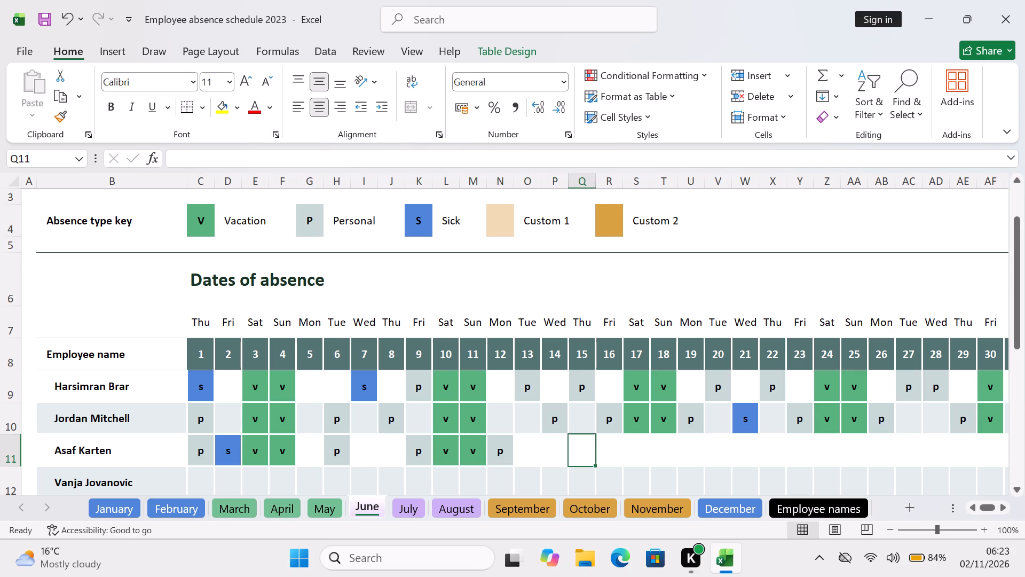
{"action": "key", "text": "p"}
{"action": "key", "text": "Right"}
Enter code v for the third employee on the weekend of June 17 and 18.
{"action": "key", "text": "Right"}
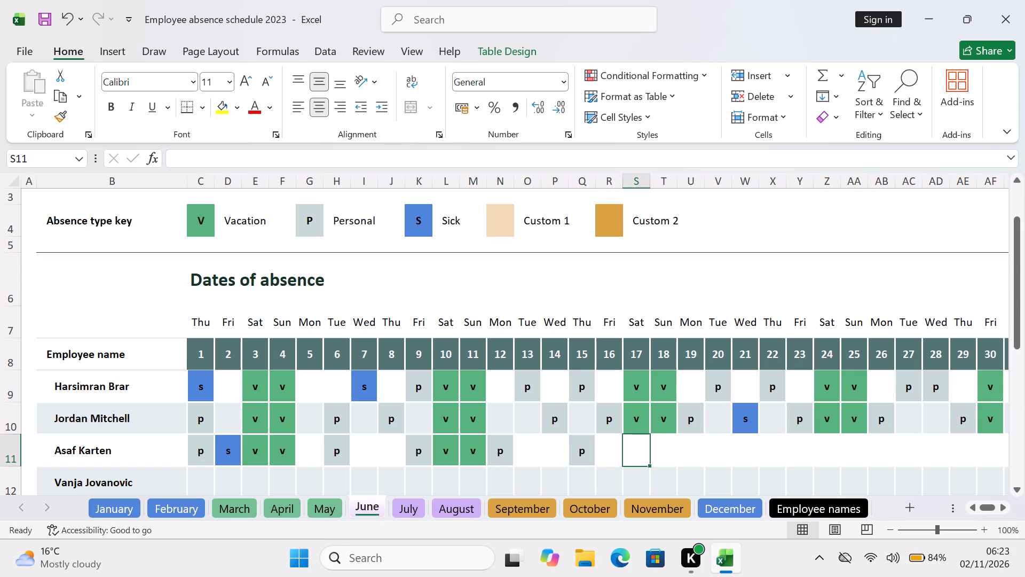
{"action": "key", "text": "v"}
{"action": "key", "text": "Right"}
{"action": "key", "text": "v"}
{"action": "key", "text": "Right"}
Enter code p for the third employee on June 20 and June 23.
{"action": "key", "text": "Right"}
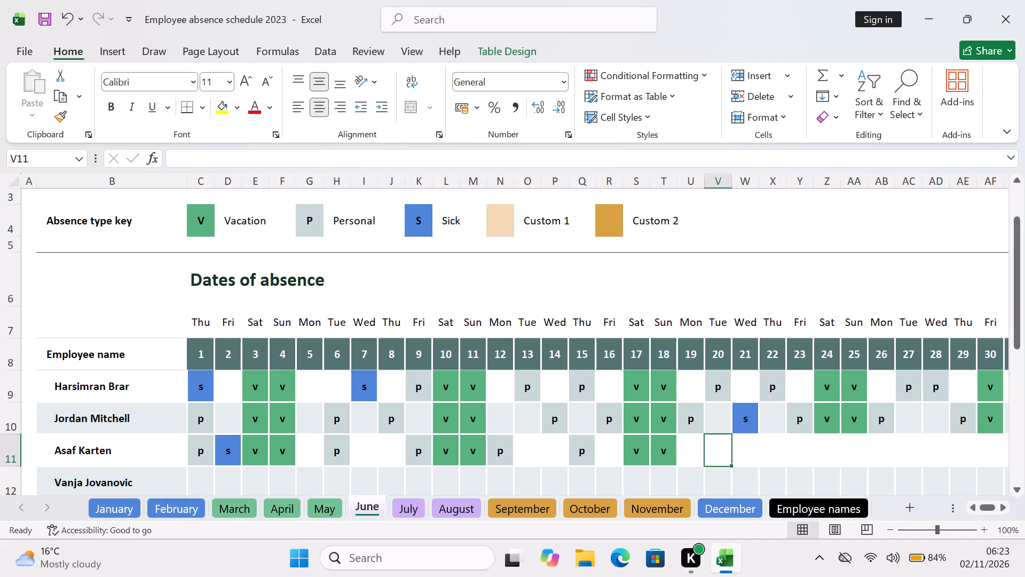
{"action": "key", "text": "Right"}
{"action": "key", "text": "Left"}
{"action": "key", "text": "p"}
{"action": "key", "text": "Right"}
{"action": "key", "text": "Right"}
{"action": "key", "text": "Right"}
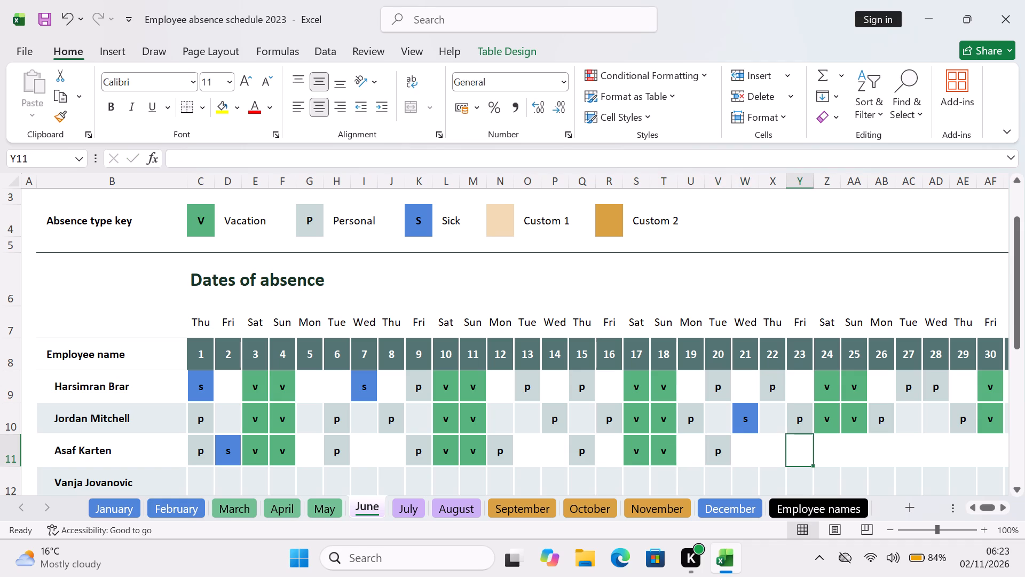
{"action": "key", "text": "p"}
{"action": "key", "text": "Right"}
Enter code v for the third employee on the weekend of June 24 and 25.
{"action": "key", "text": "Right"}
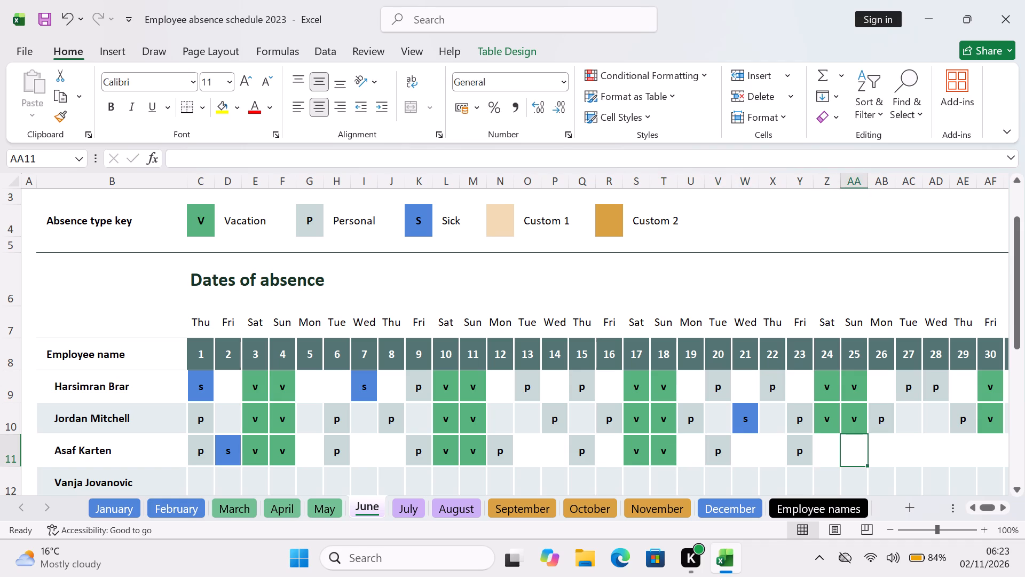
{"action": "key", "text": "Left"}
{"action": "key", "text": "v"}
{"action": "key", "text": "Right"}
{"action": "key", "text": "v"}
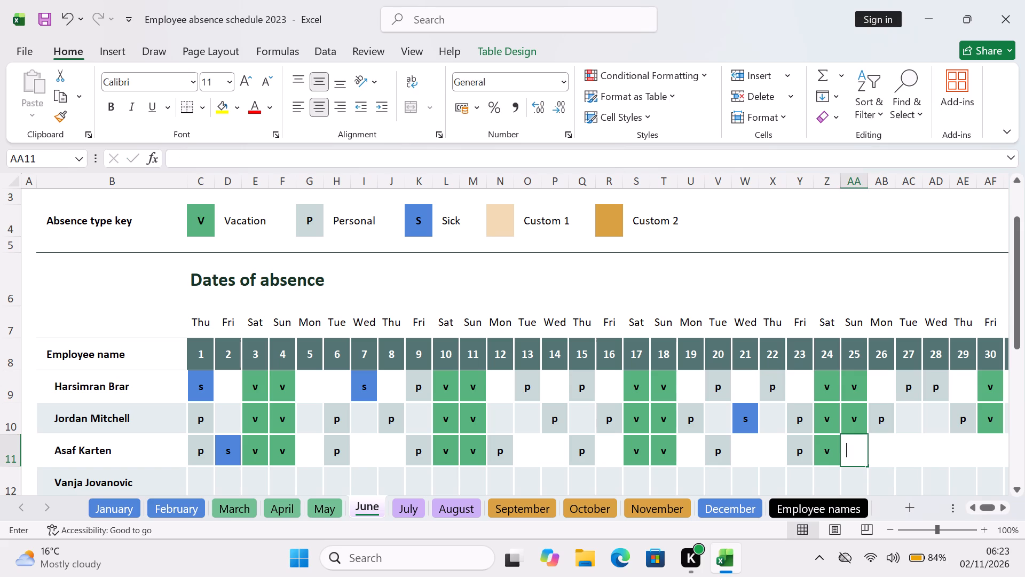
{"action": "key", "text": "Right"}
Enter code p for the third employee on June 28 and June 26.
{"action": "key", "text": "Right"}
{"action": "key", "text": "Right"}
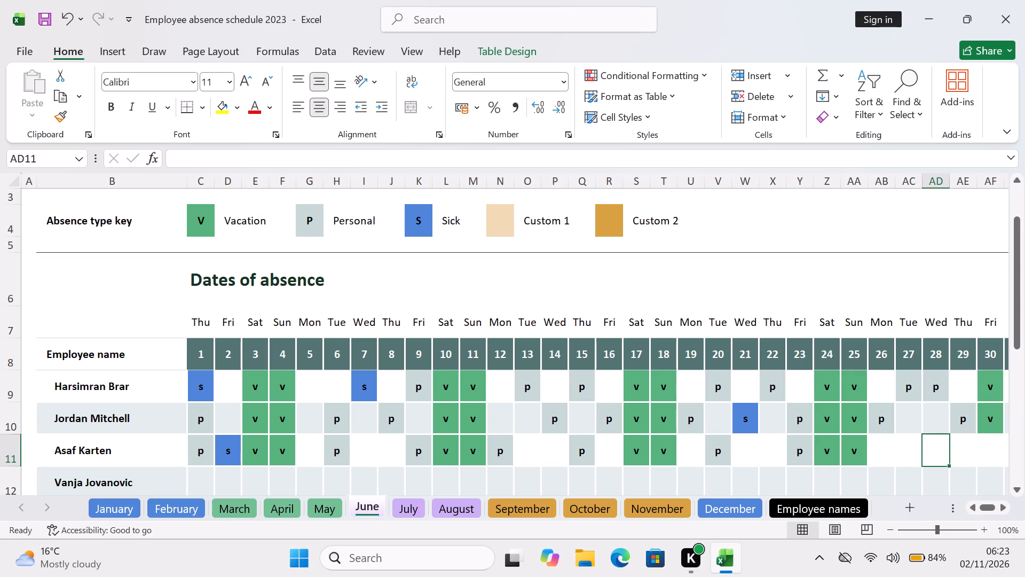
{"action": "key", "text": "p"}
{"action": "key", "text": "Left"}
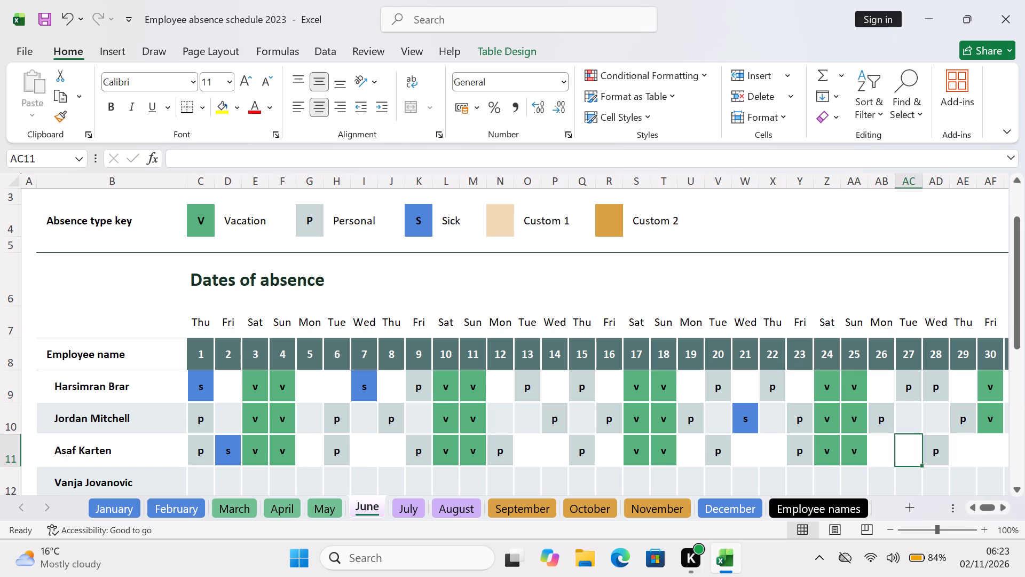
{"action": "key", "text": "Left"}
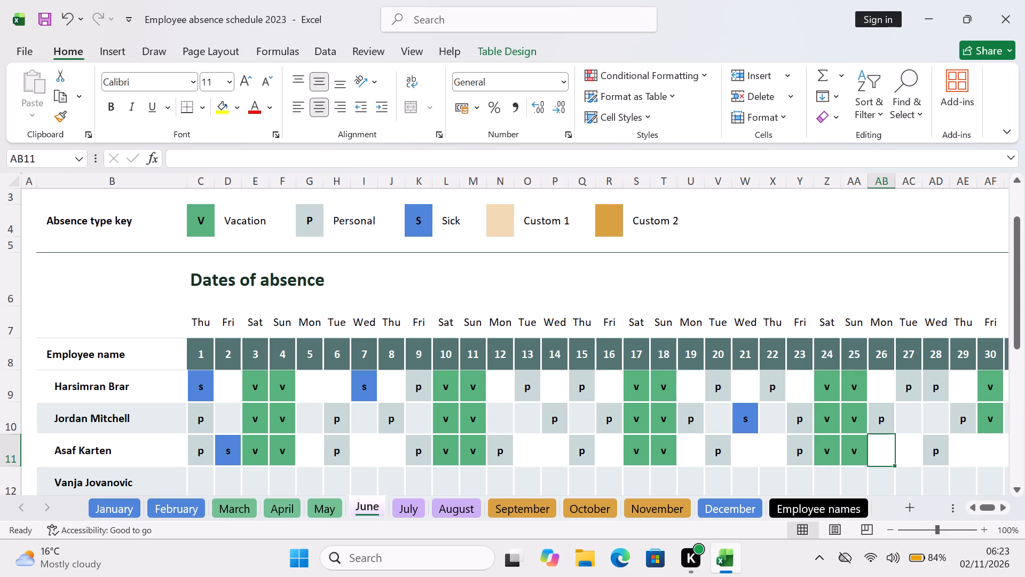
{"action": "key", "text": "p"}
{"action": "key", "text": "Right"}
Finish the third employee's June row with code v on June 30.
{"action": "key", "text": "Right"}
{"action": "key", "text": "Right"}
{"action": "key", "text": "Right"}
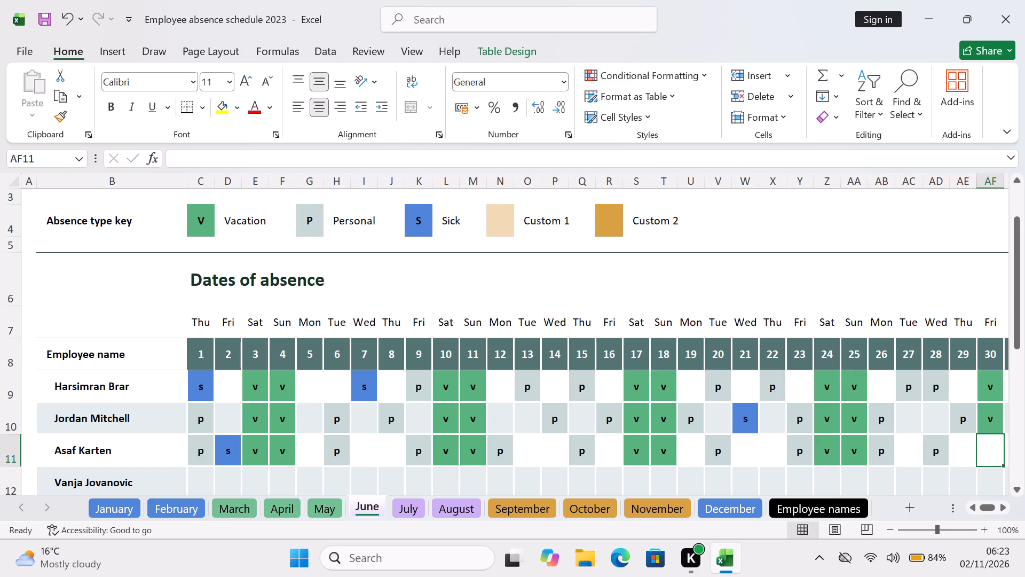
{"action": "key", "text": "v"}
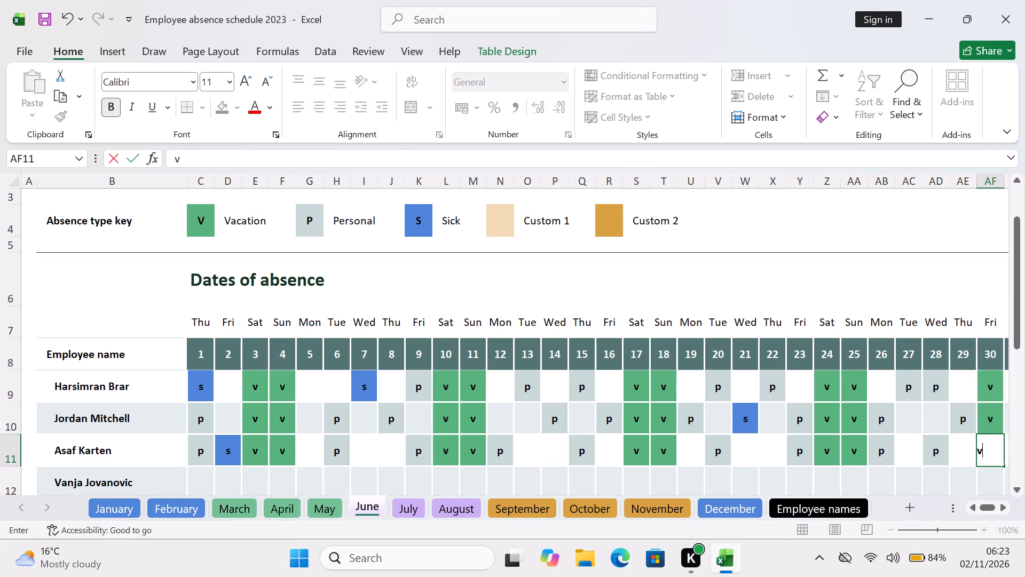
{"action": "key", "text": "Down"}
Start the fourth employee's June row by entering code p on June 1.
{"action": "key", "text": "Left"}
{"action": "key", "text": "Left"}
{"action": "key", "text": "Left"}
{"action": "key", "text": "Left"}
{"action": "key", "text": "Left"}
{"action": "key", "text": "Left"}
{"action": "key", "text": "Left"}
{"action": "key", "text": "Left"}
{"action": "key", "text": "Left"}
{"action": "key", "text": "Left"}
{"action": "key", "text": "Left"}
{"action": "key", "text": "Left"}
{"action": "key", "text": "Left"}
{"action": "key", "text": "Left"}
{"action": "key", "text": "Left"}
{"action": "key", "text": "Left"}
{"action": "key", "text": "Left"}
{"action": "key", "text": "Left"}
{"action": "key", "text": "Left"}
{"action": "key", "text": "Left"}
{"action": "key", "text": "Left"}
{"action": "key", "text": "Left"}
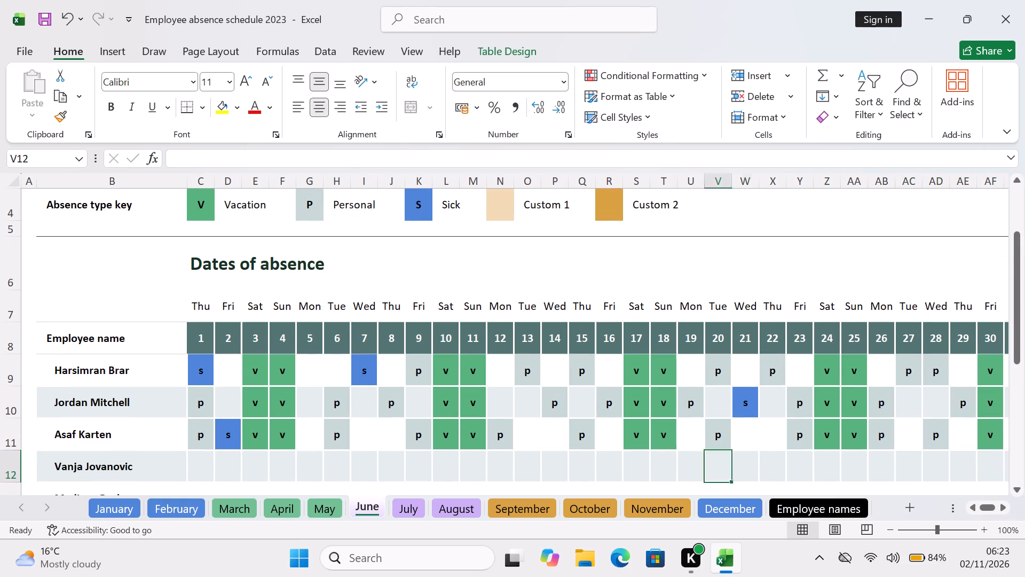
{"action": "key", "text": "Right"}
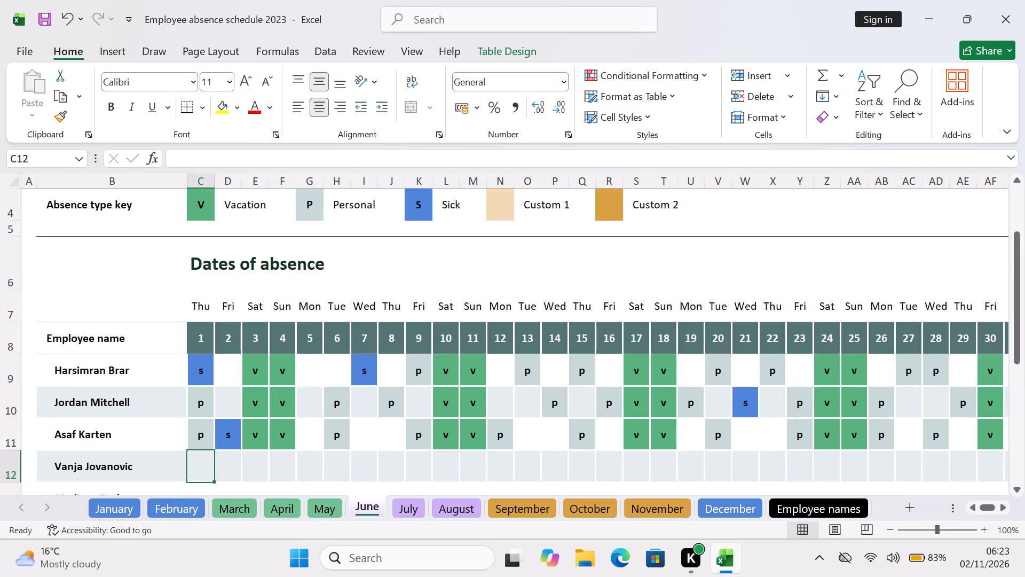
{"action": "key", "text": "Right"}
{"action": "key", "text": "Left"}
{"action": "key", "text": "p"}
{"action": "key", "text": "Right"}
Enter code v for the fourth employee on the weekend of June 3 and 4.
{"action": "key", "text": "Right"}
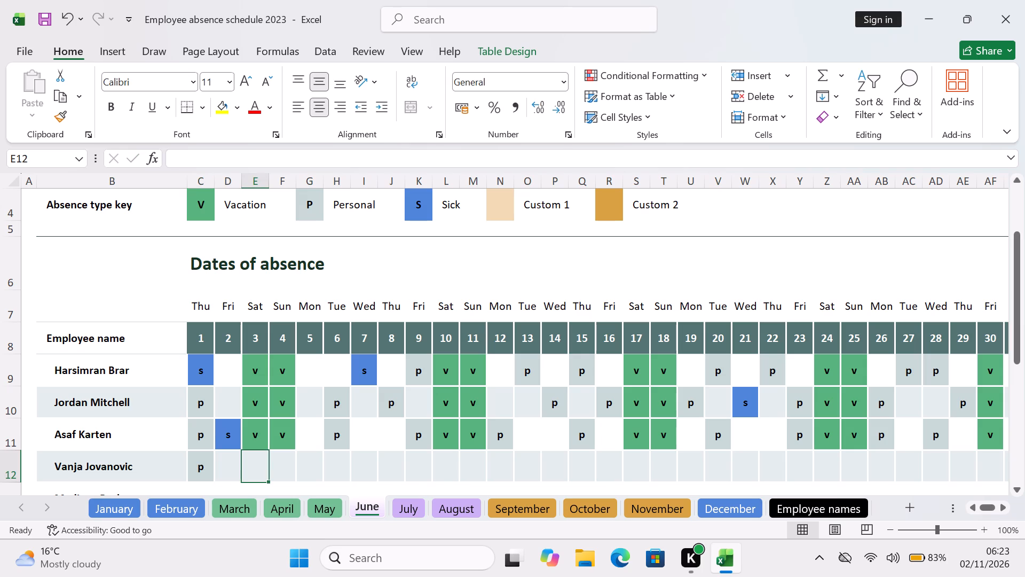
{"action": "key", "text": "v"}
{"action": "key", "text": "Right"}
{"action": "key", "text": "v"}
{"action": "key", "text": "Right"}
Enter code p for the fourth employee on June 8.
{"action": "key", "text": "Right"}
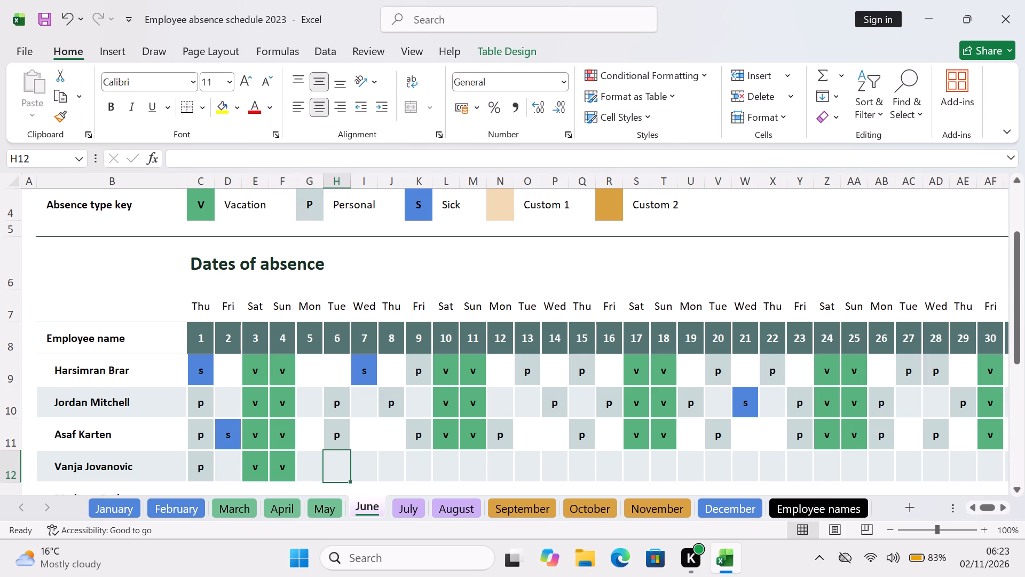
{"action": "key", "text": "Right"}
{"action": "key", "text": "Right"}
{"action": "key", "text": "Left"}
{"action": "key", "text": "Left"}
{"action": "key", "text": "Left"}
{"action": "key", "text": "Left"}
{"action": "key", "text": "Right"}
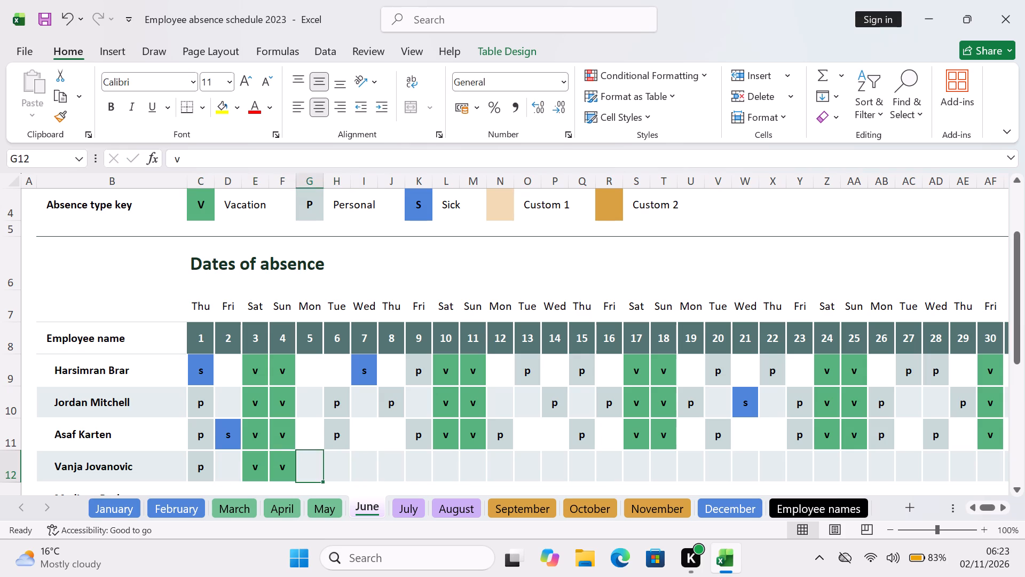
{"action": "key", "text": "Right"}
{"action": "key", "text": "Right"}
{"action": "key", "text": "Right"}
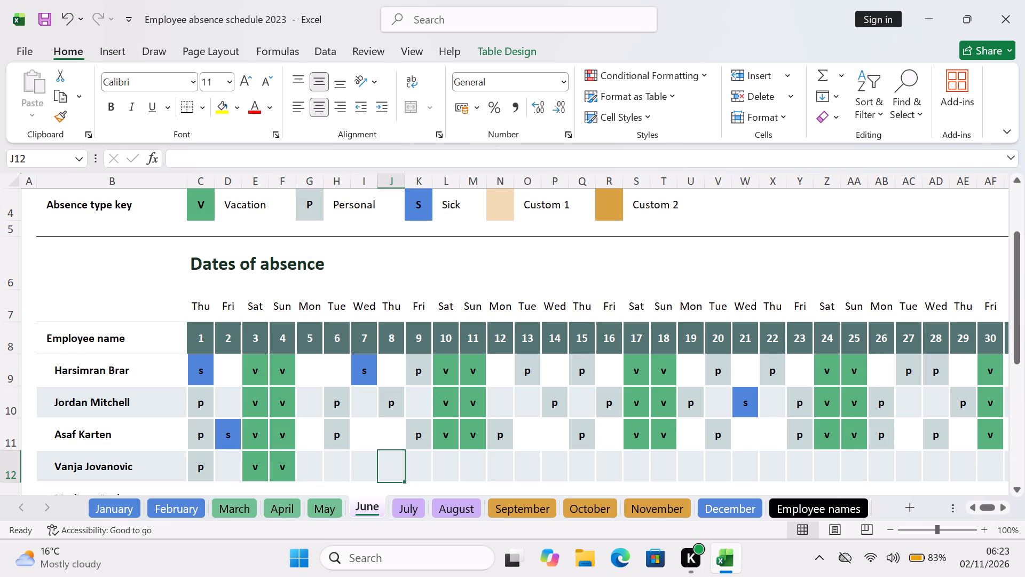
{"action": "key", "text": "p"}
{"action": "key", "text": "Right"}
Enter code v for the fourth employee on the weekend of June 10 and 11.
{"action": "key", "text": "Right"}
{"action": "key", "text": "Right"}
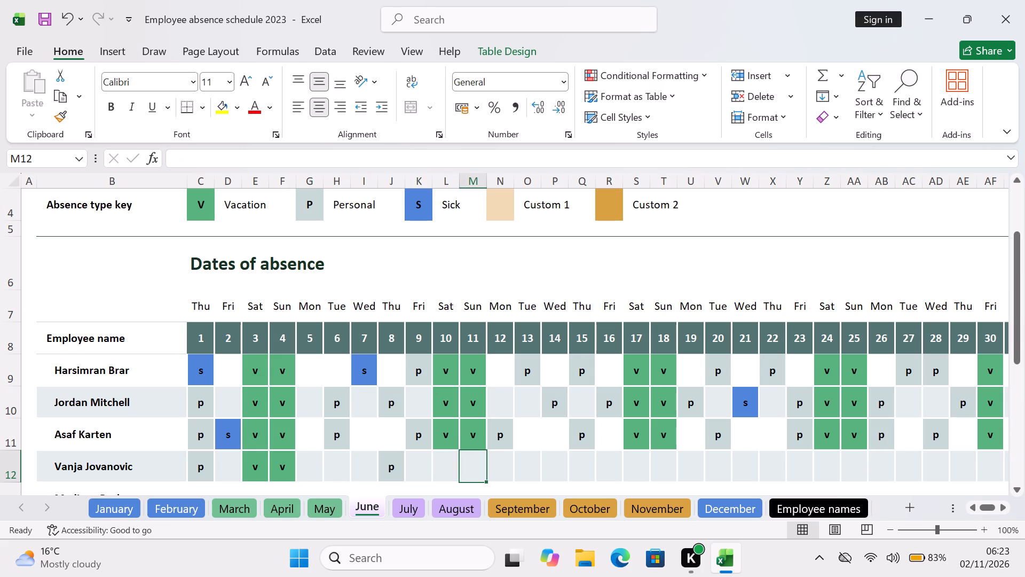
{"action": "key", "text": "Left"}
{"action": "key", "text": "v"}
{"action": "key", "text": "Right"}
{"action": "key", "text": "v"}
{"action": "key", "text": "Right"}
Enter code p for the fourth employee on June 13 and June 16.
{"action": "key", "text": "Right"}
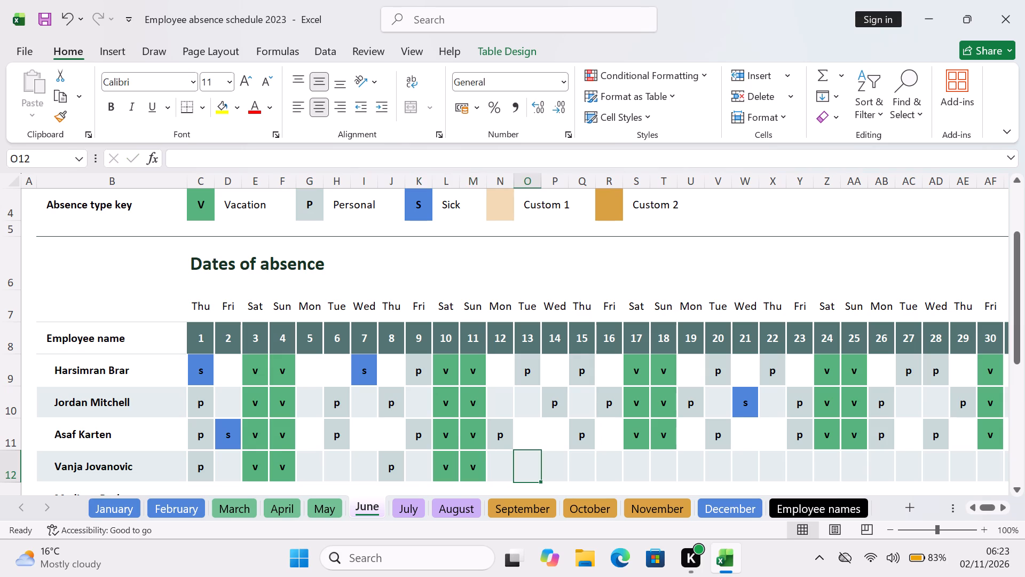
{"action": "key", "text": "p"}
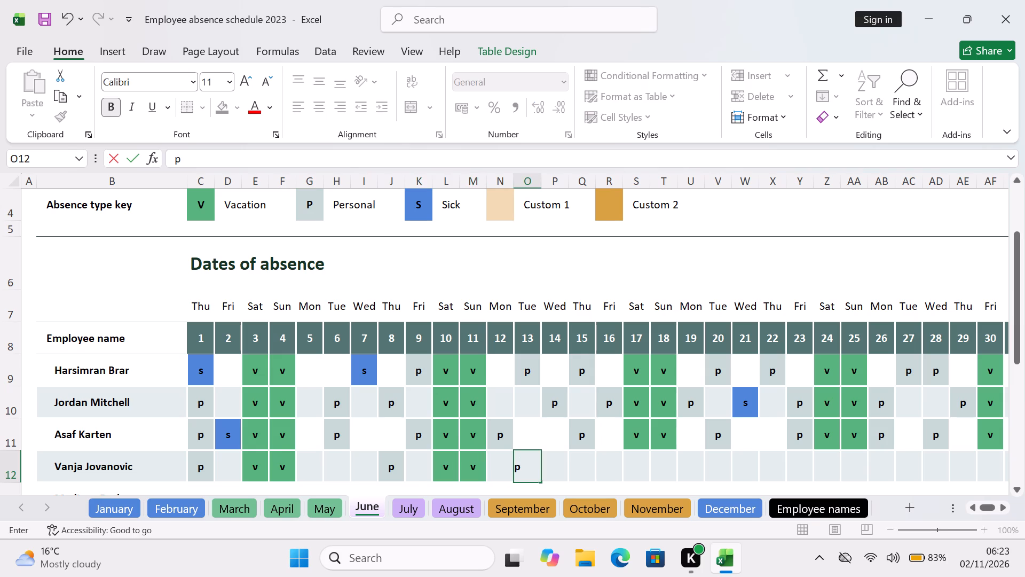
{"action": "key", "text": "Right"}
{"action": "key", "text": "Right"}
{"action": "key", "text": "Right"}
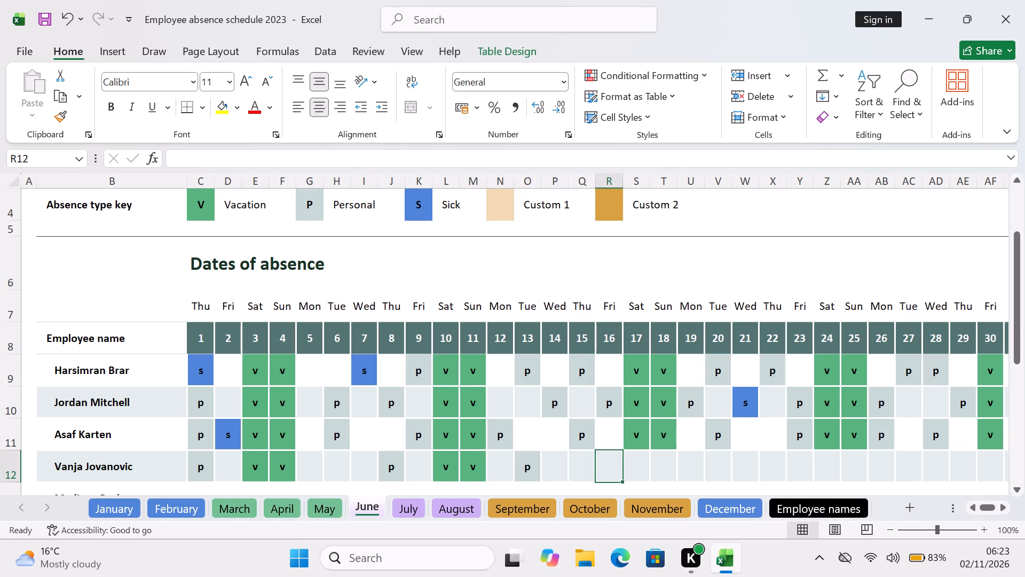
{"action": "key", "text": "p"}
{"action": "key", "text": "Right"}
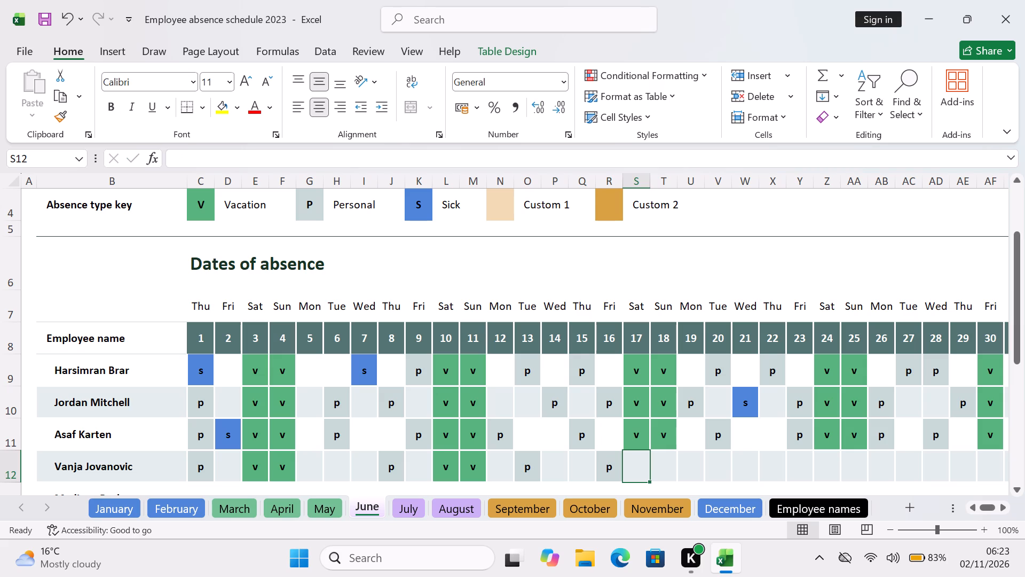
Go back in the fourth employee's row and enter code s on June 5.
{"action": "key", "text": "Left"}
{"action": "key", "text": "Left"}
{"action": "key", "text": "Left"}
{"action": "key", "text": "Left"}
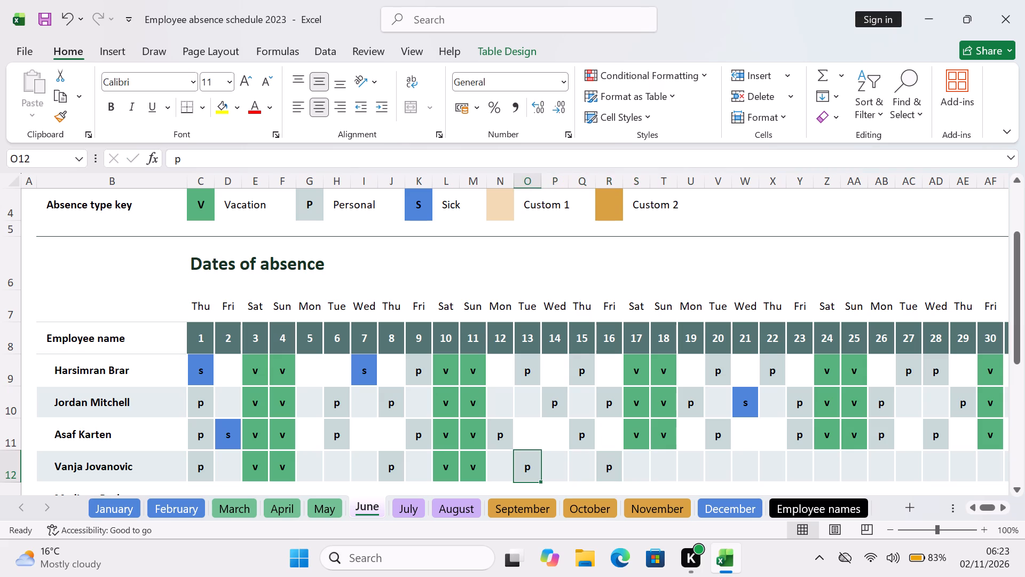
{"action": "key", "text": "Left"}
{"action": "key", "text": "Left"}
{"action": "key", "text": "Left"}
{"action": "key", "text": "Left"}
{"action": "key", "text": "Left"}
{"action": "key", "text": "Left"}
{"action": "key", "text": "Left"}
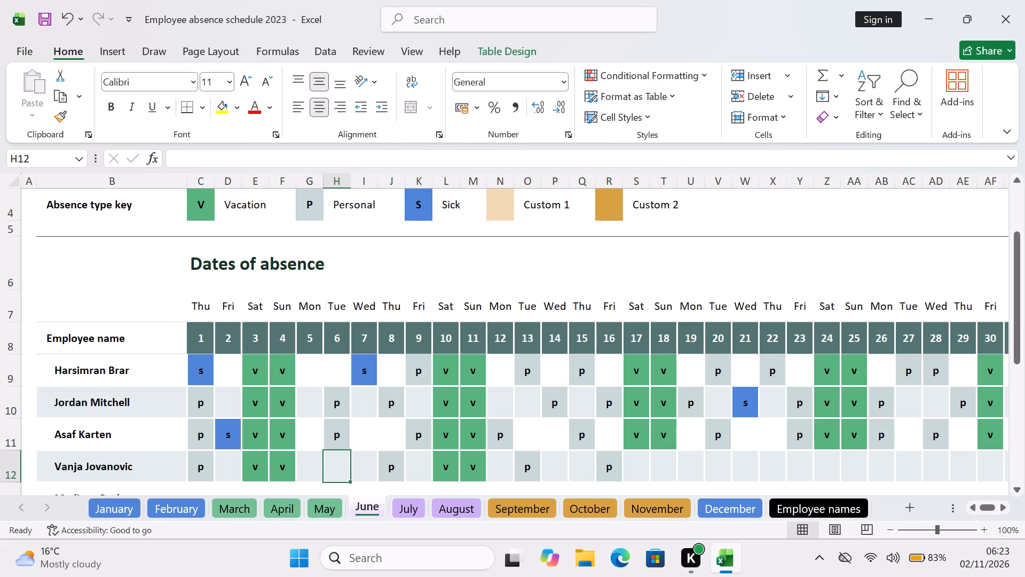
{"action": "key", "text": "Left"}
{"action": "key", "text": "Left"}
{"action": "key", "text": "Left"}
{"action": "key", "text": "Left"}
{"action": "key", "text": "Left"}
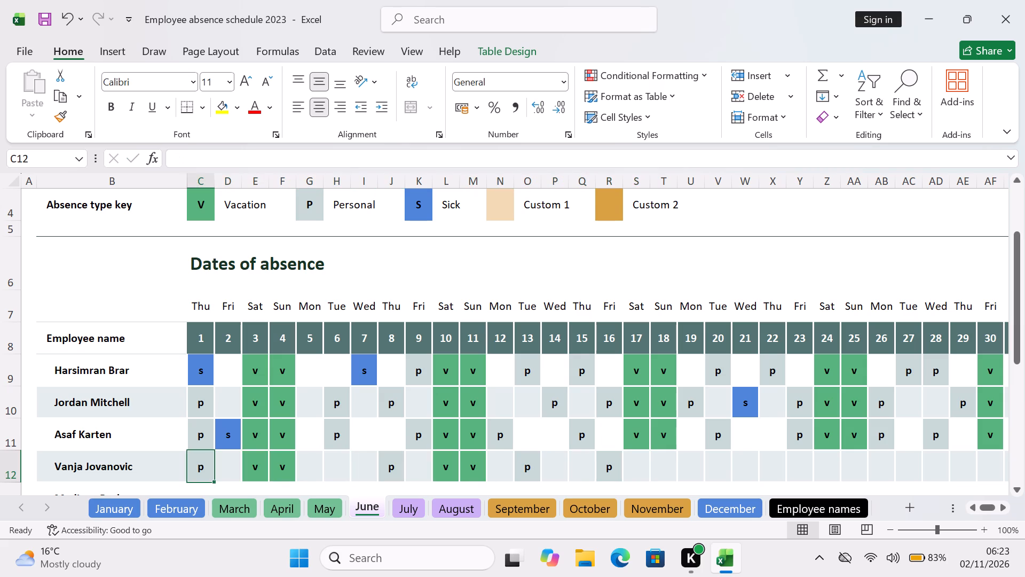
{"action": "key", "text": "Right"}
{"action": "key", "text": "Right"}
{"action": "key", "text": "Right"}
{"action": "key", "text": "Right"}
{"action": "key", "text": "Right"}
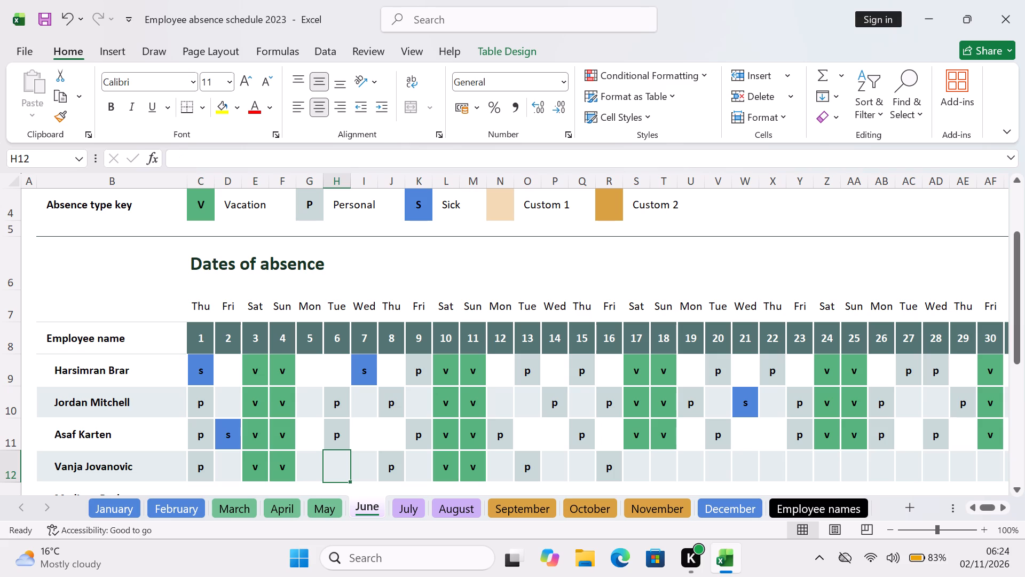
{"action": "key", "text": "Left"}
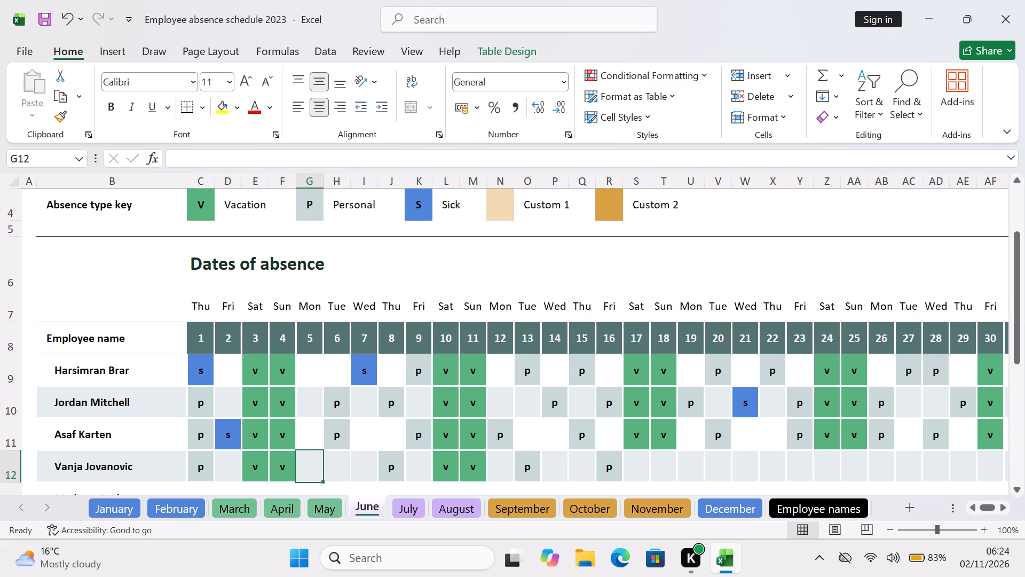
{"action": "key", "text": "s"}
{"action": "key", "text": "Right"}
Enter code v for the fourth employee on Sunday, June 18, leaving June 17 blank.
{"action": "key", "text": "Right"}
{"action": "key", "text": "Right"}
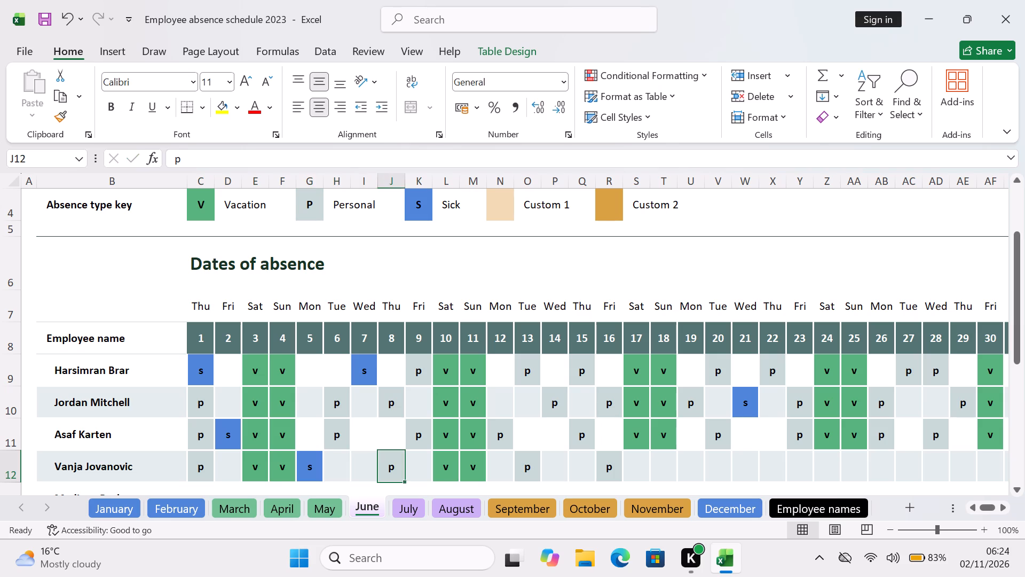
{"action": "key", "text": "Right"}
{"action": "key", "text": "Right"}
{"action": "key", "text": "Right"}
{"action": "key", "text": "Right"}
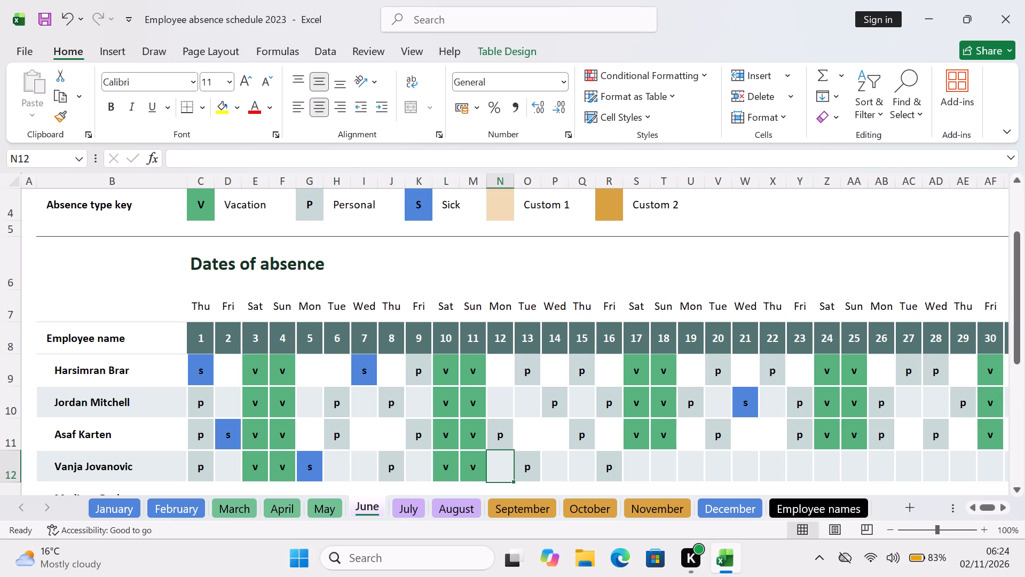
{"action": "key", "text": "Right"}
{"action": "key", "text": "Right"}
{"action": "key", "text": "Right"}
{"action": "key", "text": "Right"}
{"action": "key", "text": "Right"}
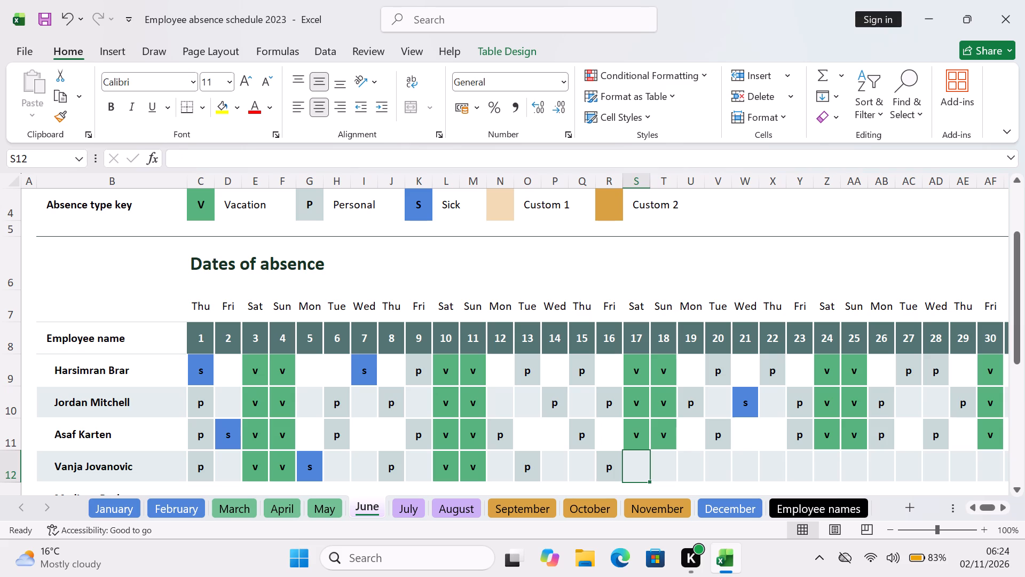
{"action": "key", "text": "v"}
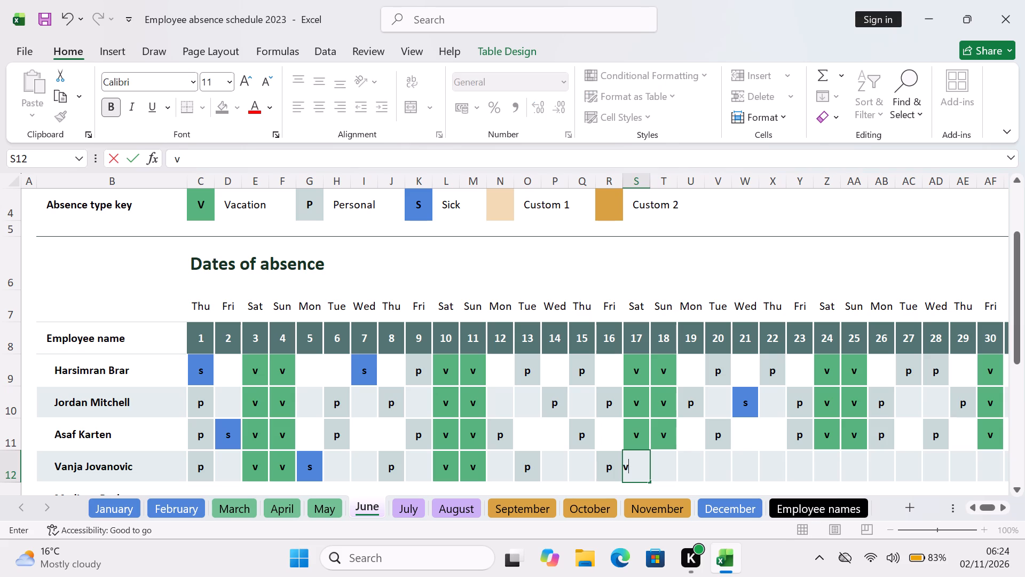
{"action": "key", "text": "BackSpace"}
{"action": "key", "text": "Right"}
{"action": "key", "text": "v"}
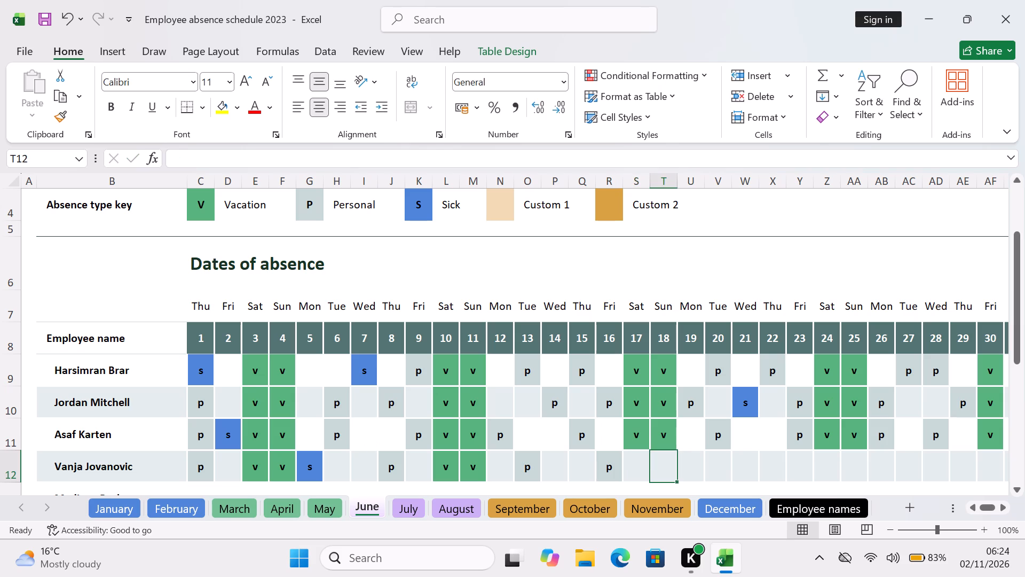
{"action": "key", "text": "Right"}
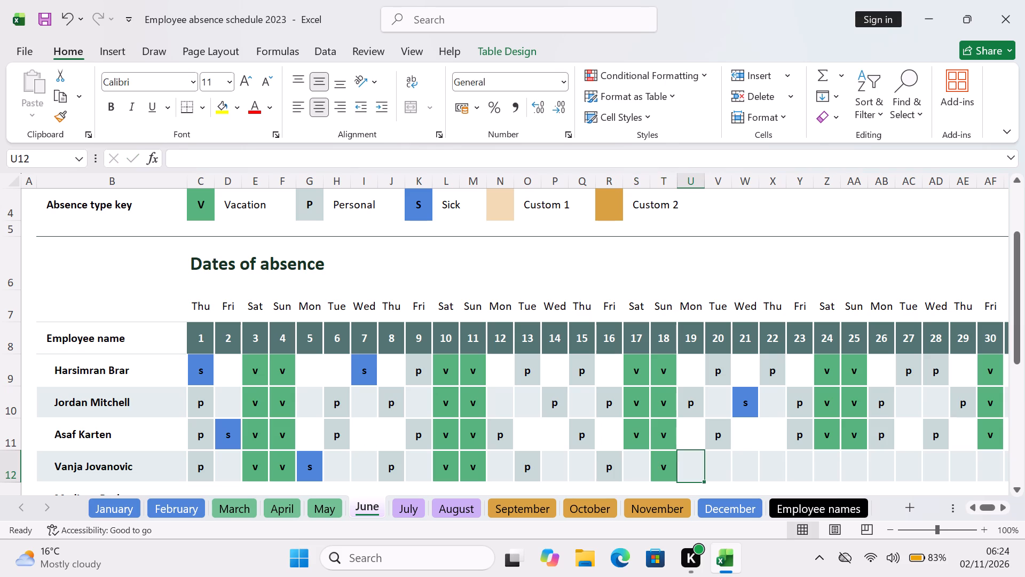
Enter code p for the fourth employee on June 22.
{"action": "key", "text": "Right"}
{"action": "key", "text": "Right"}
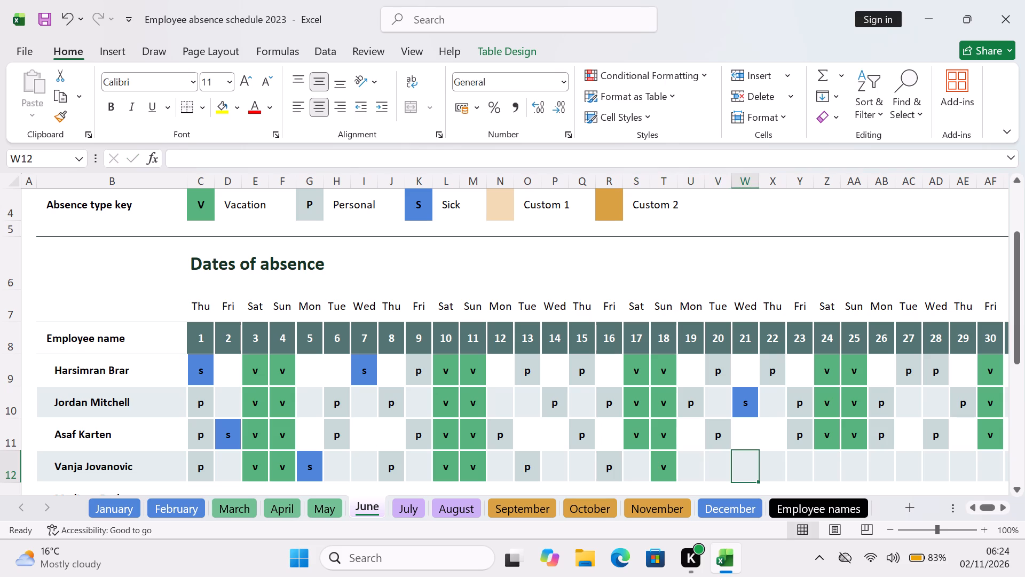
{"action": "key", "text": "Right"}
{"action": "key", "text": "p"}
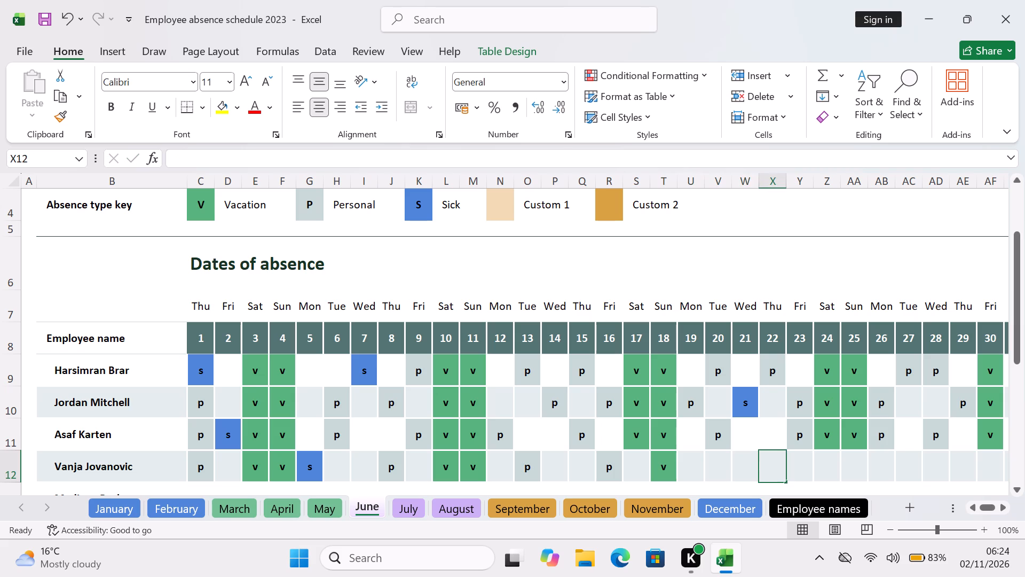
{"action": "key", "text": "Right"}
Enter code v for the fourth employee on the weekend of June 24 and 25.
{"action": "key", "text": "Right"}
{"action": "key", "text": "Right"}
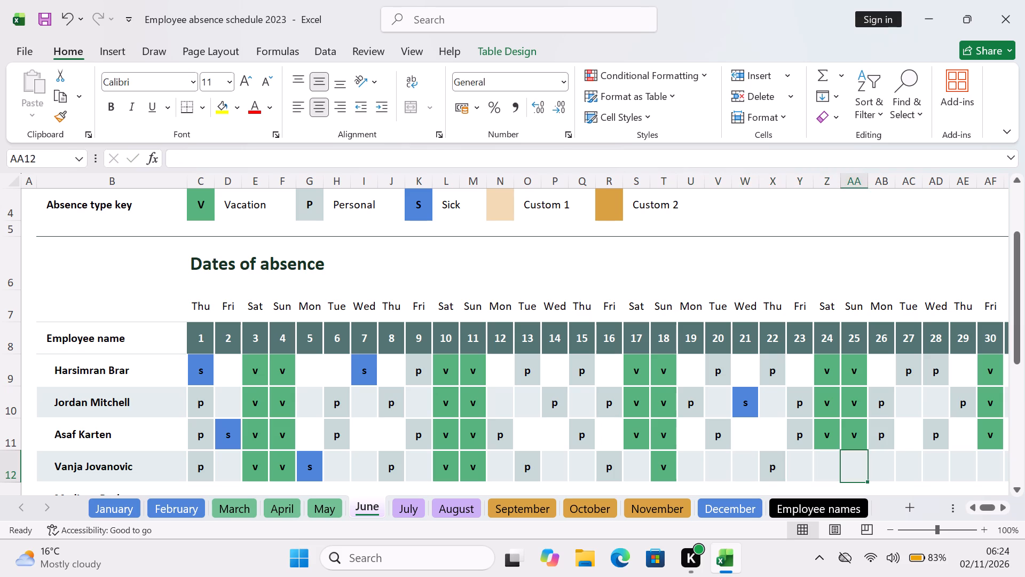
{"action": "key", "text": "Right"}
{"action": "key", "text": "Left"}
{"action": "key", "text": "Left"}
{"action": "key", "text": "v"}
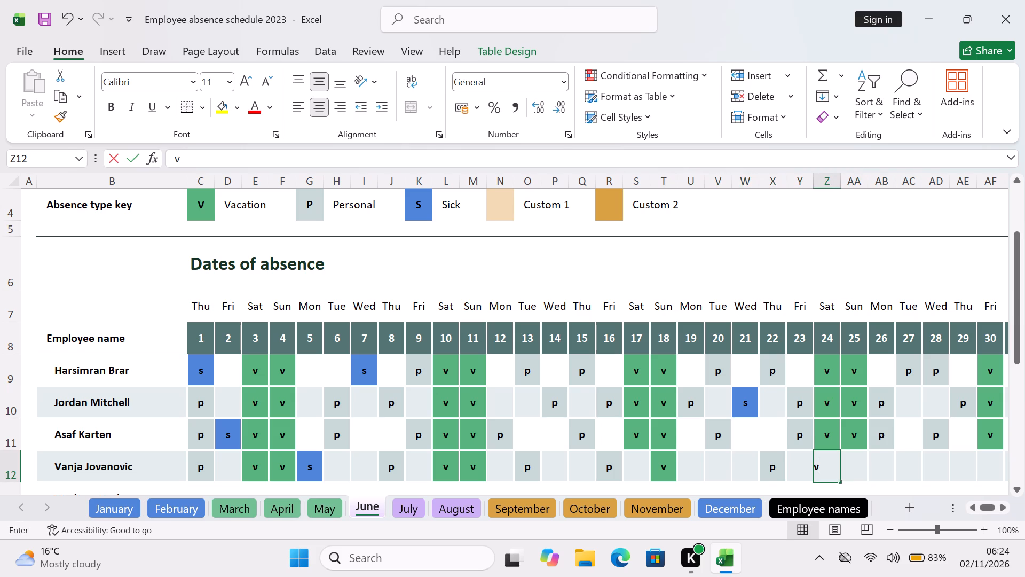
{"action": "key", "text": "Right"}
{"action": "key", "text": "Right"}
{"action": "key", "text": "Left"}
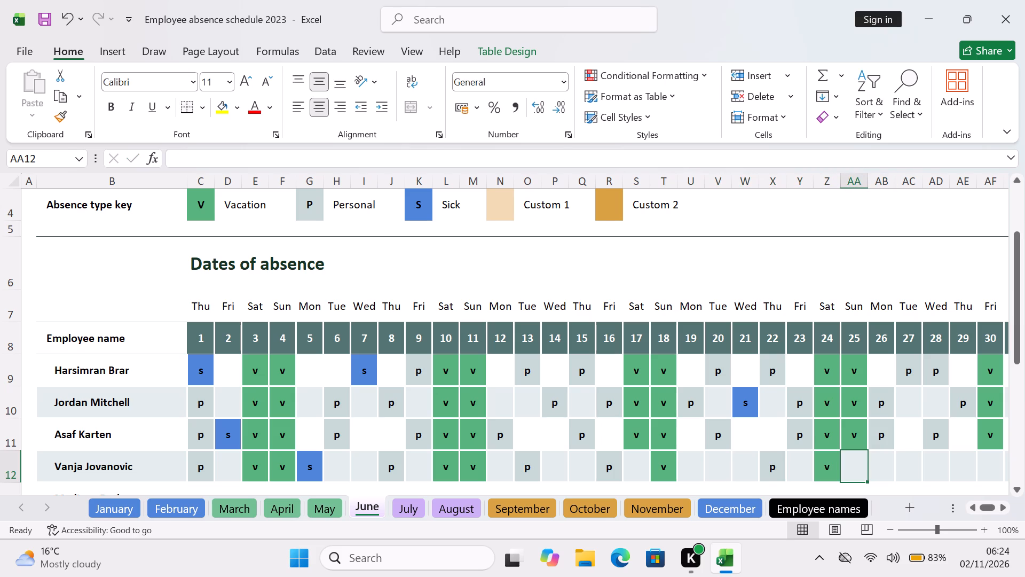
{"action": "key", "text": "v"}
{"action": "key", "text": "Right"}
Finish the fourth employee's June row with code p on June 28 and June 30.
{"action": "key", "text": "Right"}
{"action": "key", "text": "Right"}
{"action": "key", "text": "Right"}
{"action": "key", "text": "Right"}
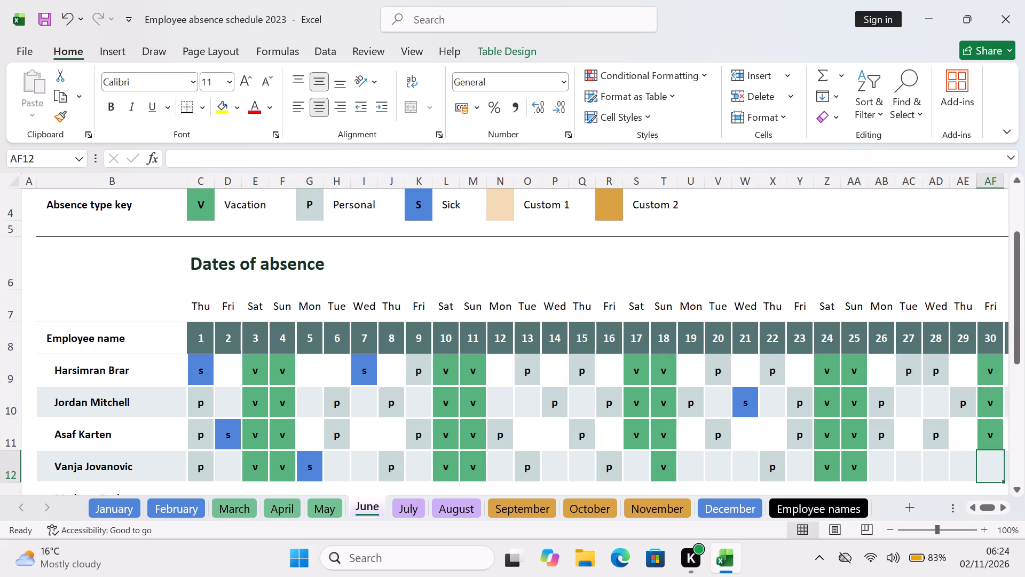
{"action": "key", "text": "Left"}
{"action": "key", "text": "Left"}
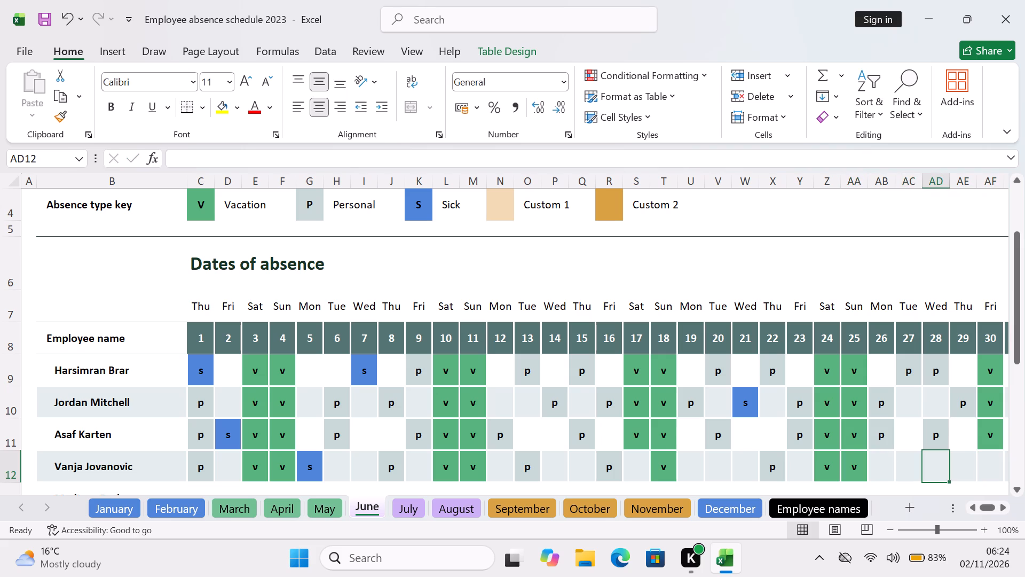
{"action": "key", "text": "p"}
{"action": "key", "text": "Right"}
{"action": "key", "text": "Right"}
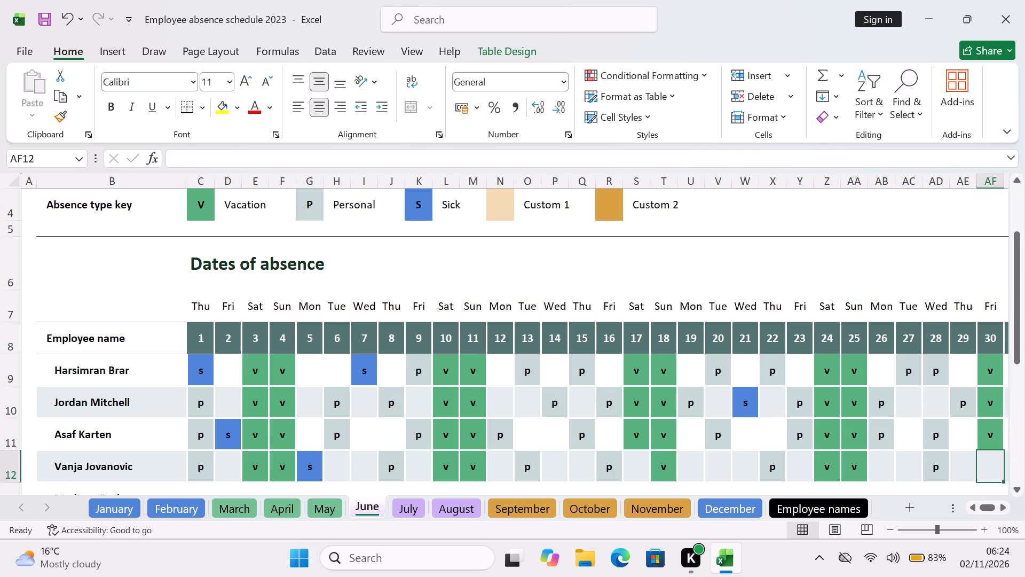
{"action": "key", "text": "p"}
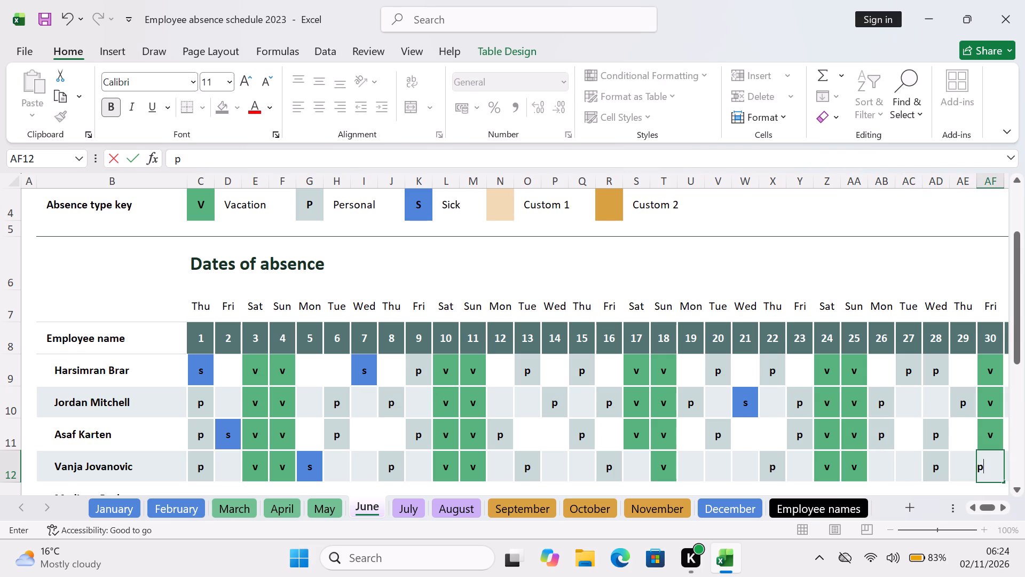
{"action": "key", "text": "Down"}
Start the fifth employee's June row by entering code v on the weekend of June 3 and 4.
{"action": "key", "text": "Left"}
{"action": "key", "text": "Left"}
{"action": "key", "text": "Left"}
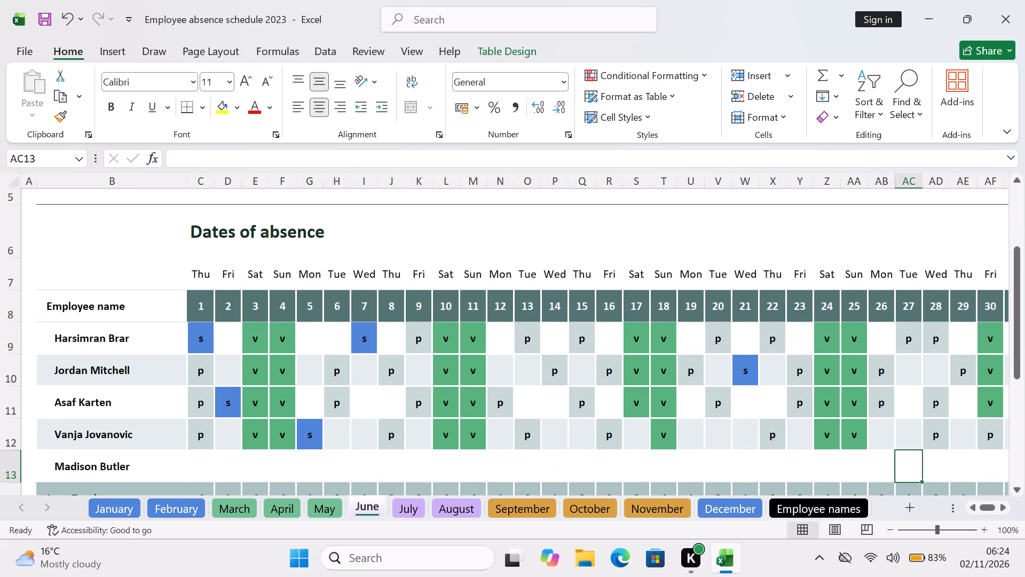
{"action": "key", "text": "Left"}
{"action": "key", "text": "Left"}
{"action": "key", "text": "Left"}
{"action": "key", "text": "Left"}
{"action": "key", "text": "Left"}
{"action": "key", "text": "Left"}
{"action": "key", "text": "Left"}
{"action": "key", "text": "Left"}
{"action": "key", "text": "Left"}
{"action": "key", "text": "Left"}
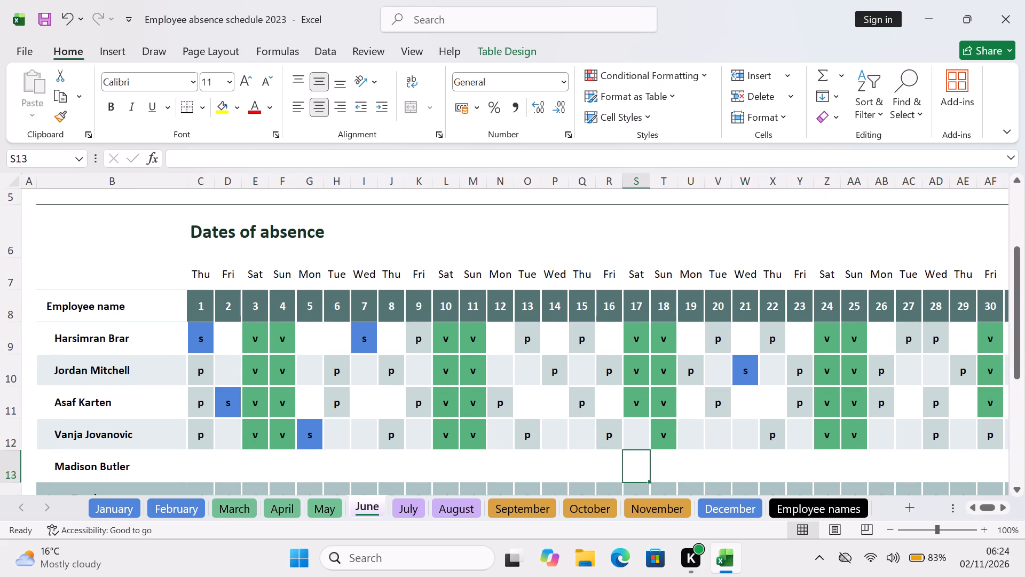
{"action": "key", "text": "Left"}
{"action": "key", "text": "Left"}
{"action": "key", "text": "Left"}
{"action": "key", "text": "Left"}
{"action": "key", "text": "Left"}
{"action": "key", "text": "Left"}
{"action": "key", "text": "Left"}
{"action": "key", "text": "Left"}
{"action": "key", "text": "Left"}
{"action": "key", "text": "Left"}
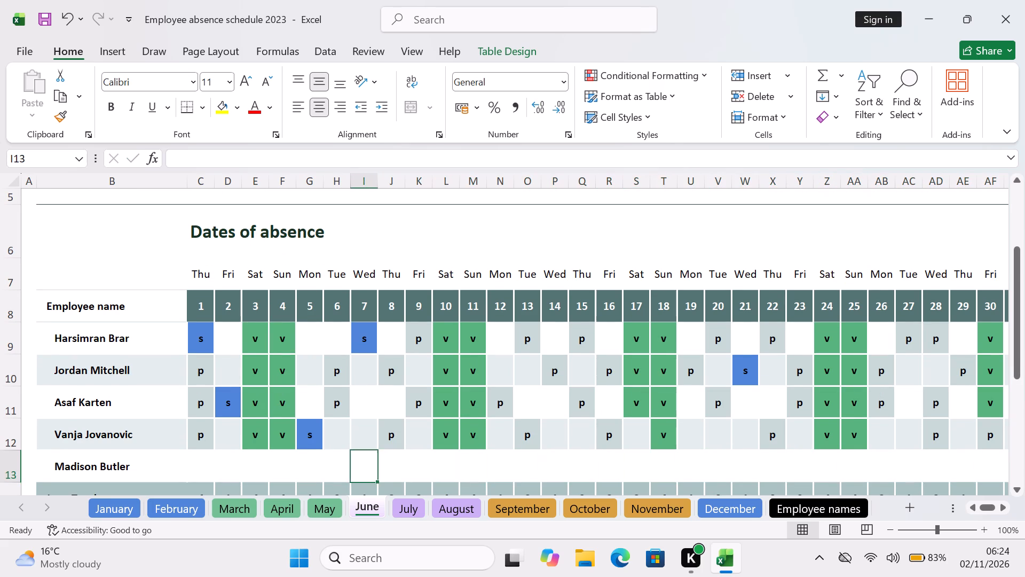
{"action": "key", "text": "Left"}
{"action": "key", "text": "Left"}
{"action": "key", "text": "Left"}
{"action": "key", "text": "Left"}
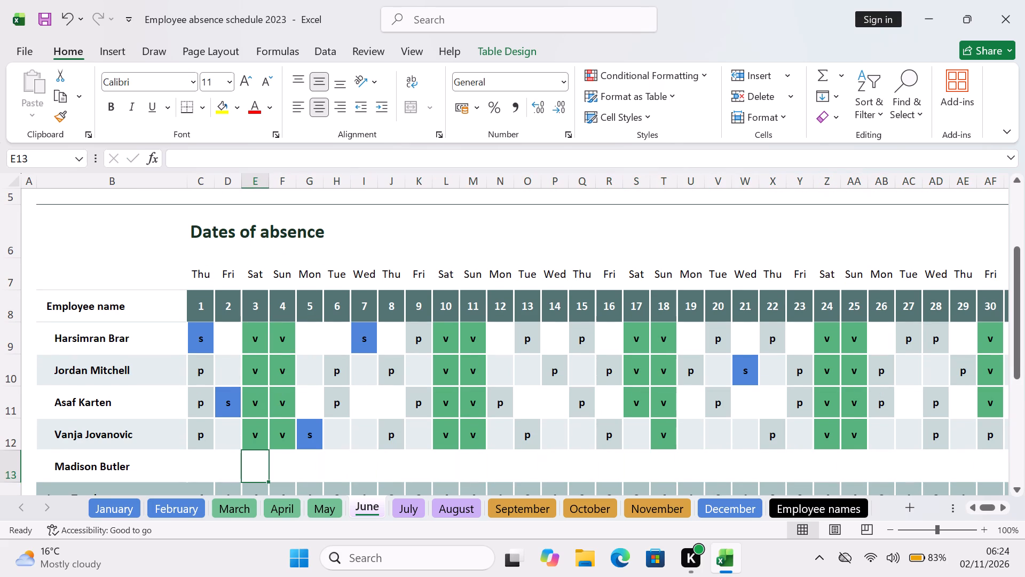
{"action": "key", "text": "v"}
{"action": "key", "text": "Right"}
{"action": "key", "text": "v"}
{"action": "key", "text": "Right"}
Enter code s for the fifth employee on June 7.
{"action": "key", "text": "Left"}
{"action": "key", "text": "Left"}
{"action": "key", "text": "Left"}
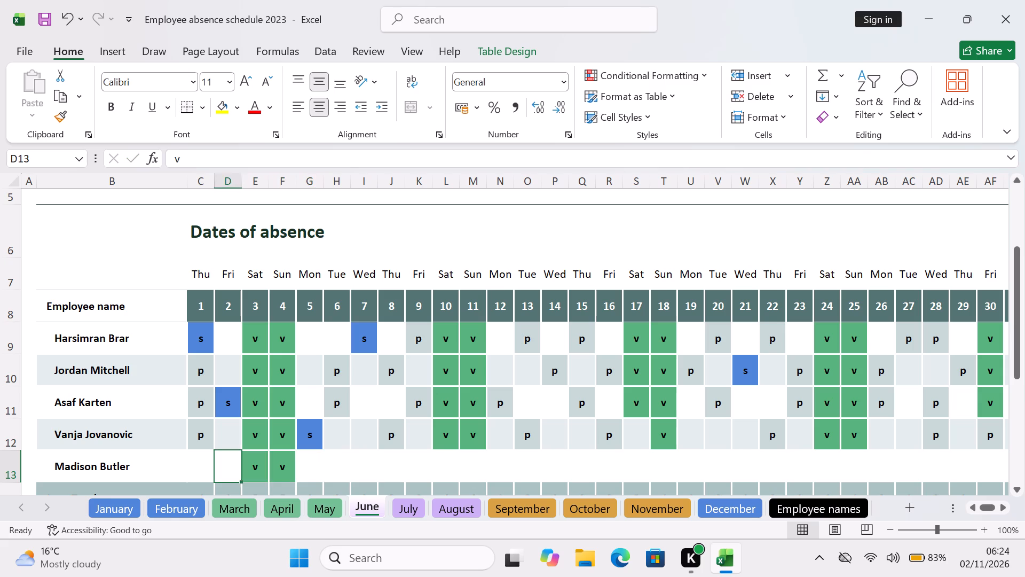
{"action": "key", "text": "Right"}
{"action": "key", "text": "Right"}
{"action": "key", "text": "Right"}
{"action": "key", "text": "Right"}
{"action": "key", "text": "Right"}
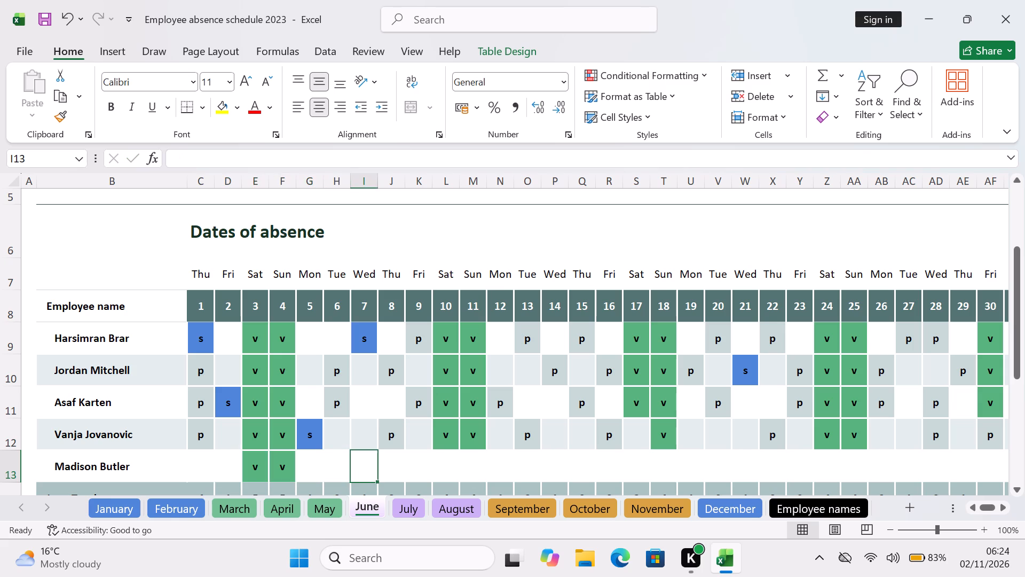
{"action": "key", "text": "s"}
{"action": "key", "text": "Right"}
{"action": "key", "text": "Right"}
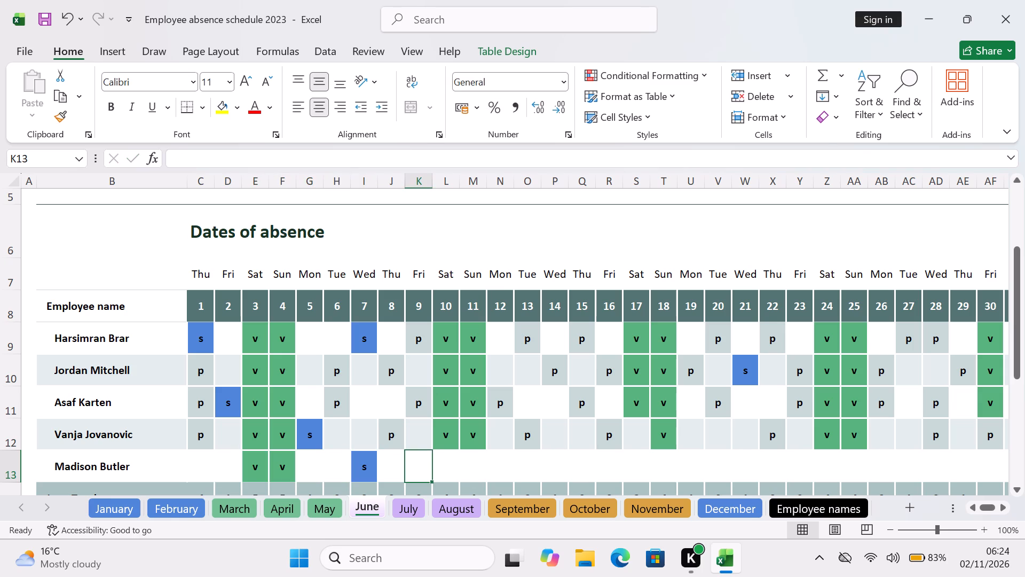
Enter code v for the fifth employee on the weekend of June 10 and 11.
{"action": "key", "text": "Right"}
{"action": "key", "text": "v"}
{"action": "key", "text": "Right"}
{"action": "key", "text": "v"}
{"action": "key", "text": "Right"}
Enter code p for the fifth employee on June 13 and June 16.
{"action": "key", "text": "Right"}
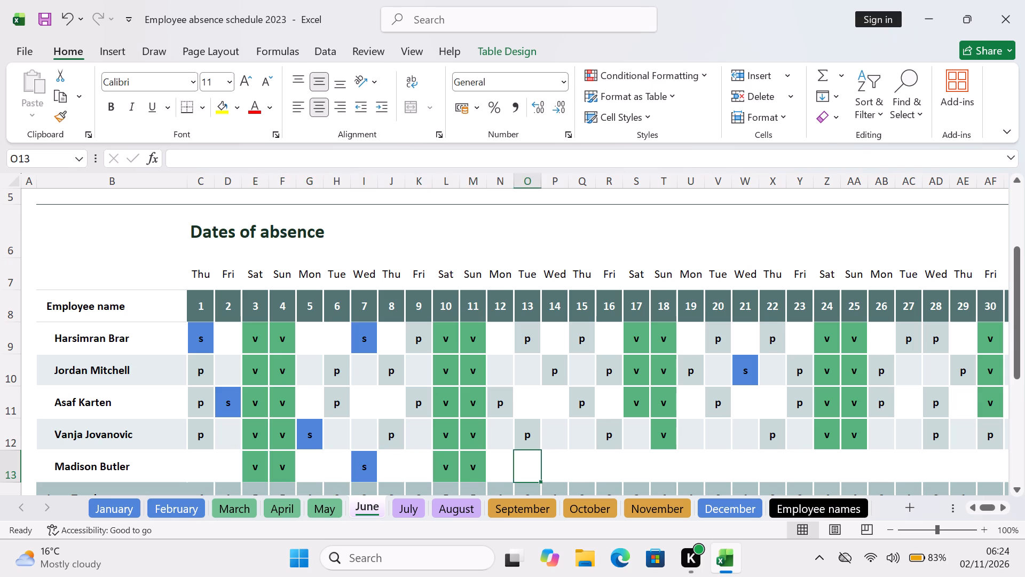
{"action": "key", "text": "Right"}
{"action": "key", "text": "Left"}
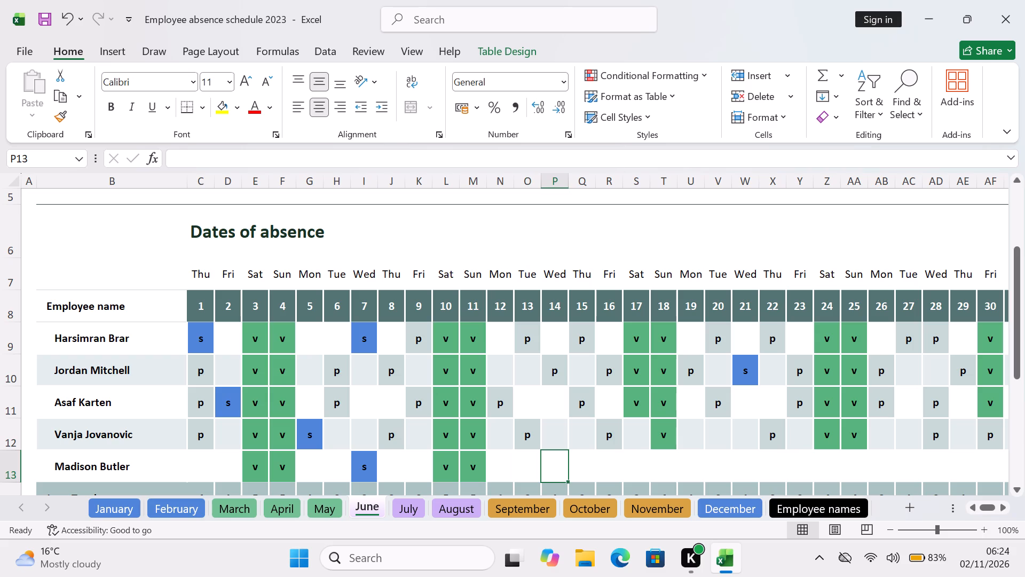
{"action": "key", "text": "p"}
{"action": "key", "text": "Right"}
{"action": "key", "text": "Right"}
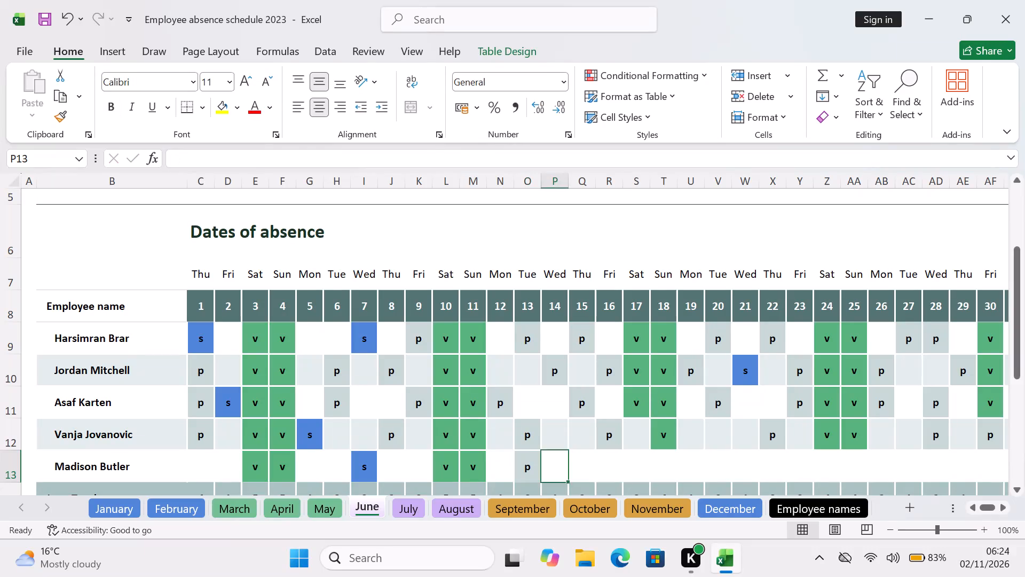
{"action": "key", "text": "Right"}
{"action": "key", "text": "Right"}
{"action": "key", "text": "Left"}
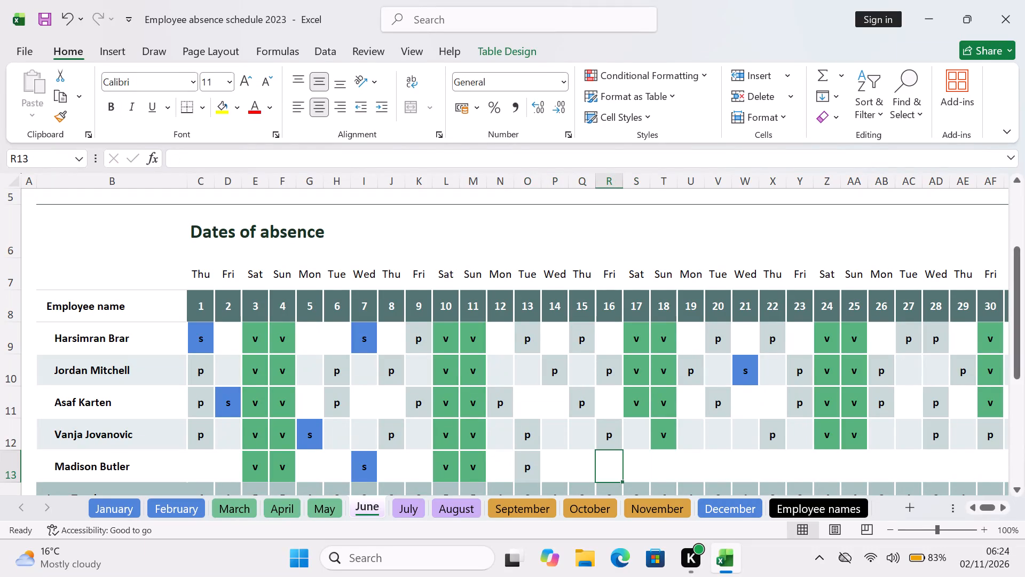
{"action": "key", "text": "p"}
{"action": "key", "text": "Right"}
Enter code v for the fifth employee on June 17 and 18, and code p on June 20.
{"action": "key", "text": "Right"}
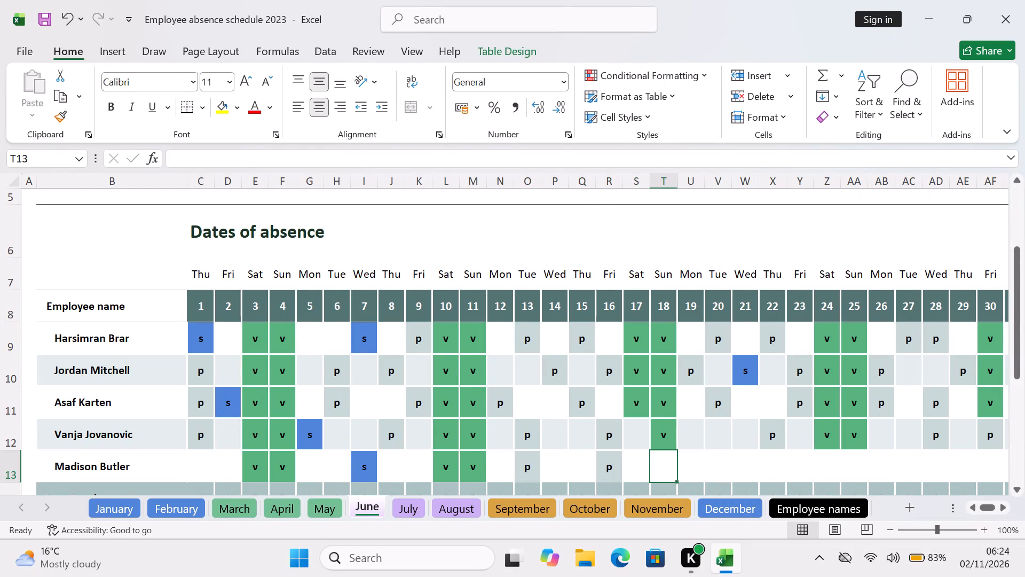
{"action": "key", "text": "v"}
{"action": "key", "text": "Left"}
{"action": "key", "text": "v"}
{"action": "key", "text": "Right"}
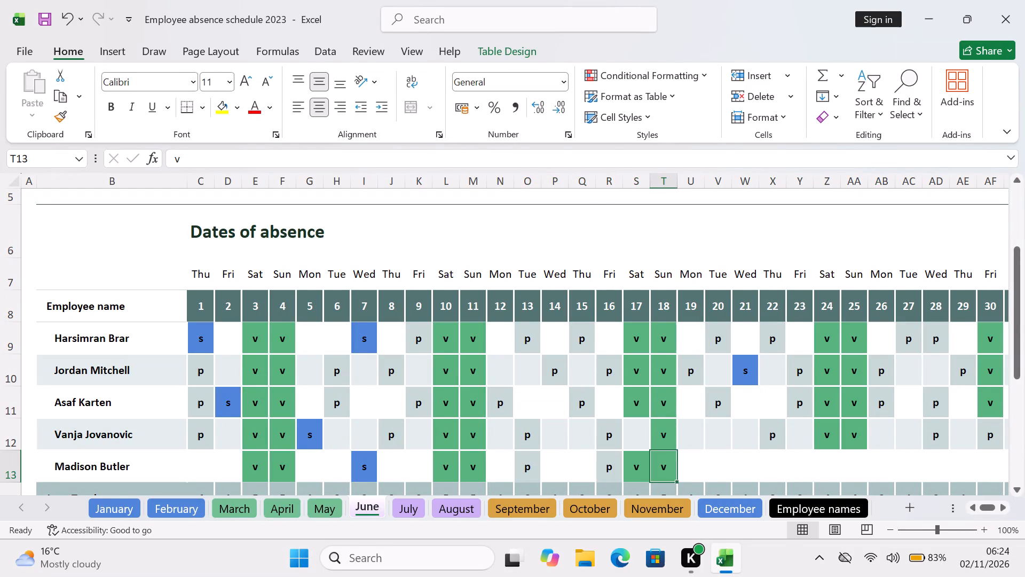
{"action": "key", "text": "Right"}
{"action": "key", "text": "Right"}
{"action": "key", "text": "p"}
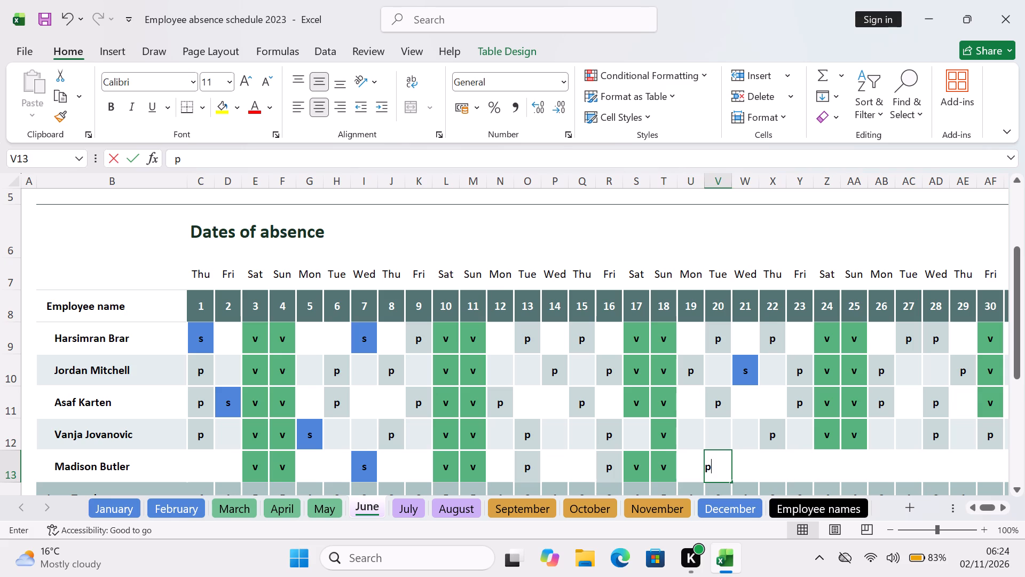
{"action": "key", "text": "Right"}
Enter code v for the fifth employee on the weekend of June 24 and 25.
{"action": "key", "text": "Right"}
{"action": "key", "text": "Right"}
{"action": "key", "text": "Right"}
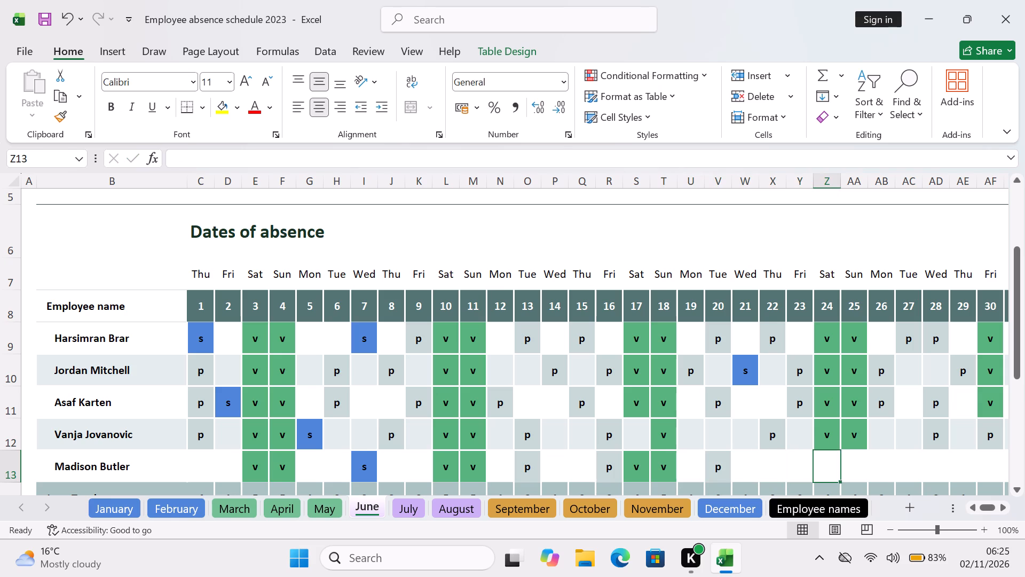
{"action": "key", "text": "v"}
{"action": "key", "text": "Right"}
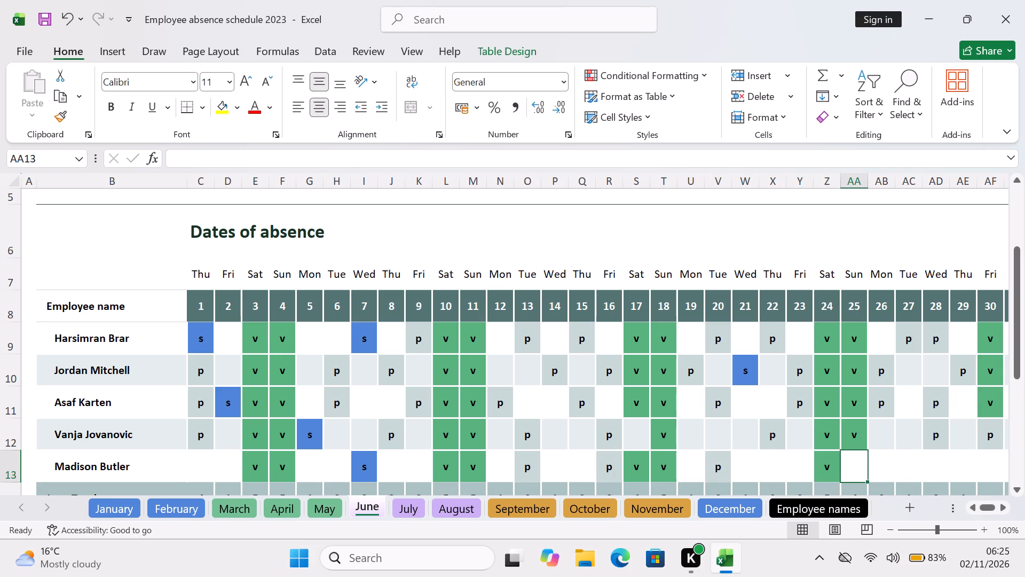
{"action": "key", "text": "v"}
{"action": "key", "text": "Right"}
Finish the fifth employee's June row with code p on June 27 and June 29.
{"action": "key", "text": "Right"}
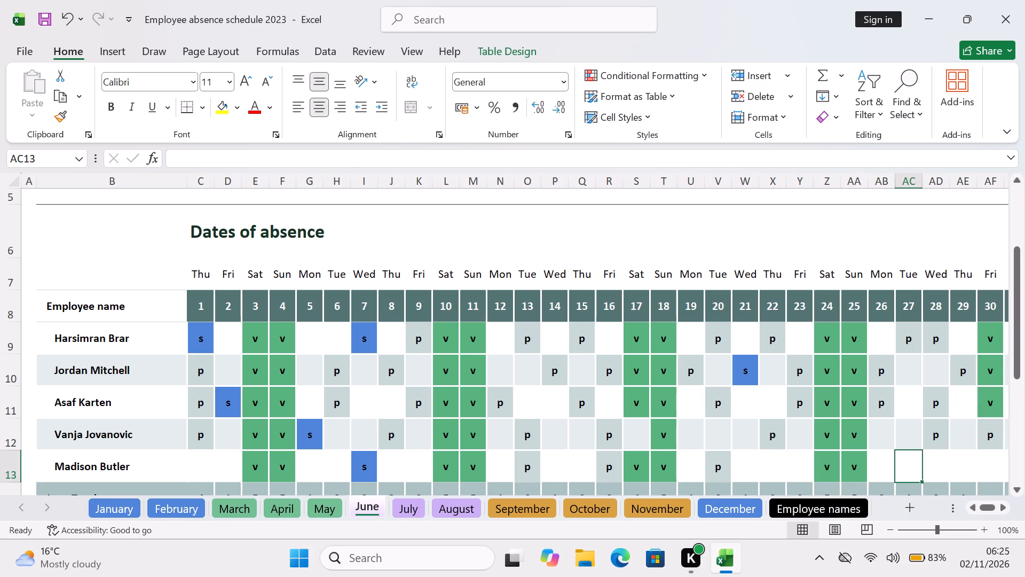
{"action": "key", "text": "p"}
{"action": "key", "text": "Right"}
{"action": "key", "text": "Right"}
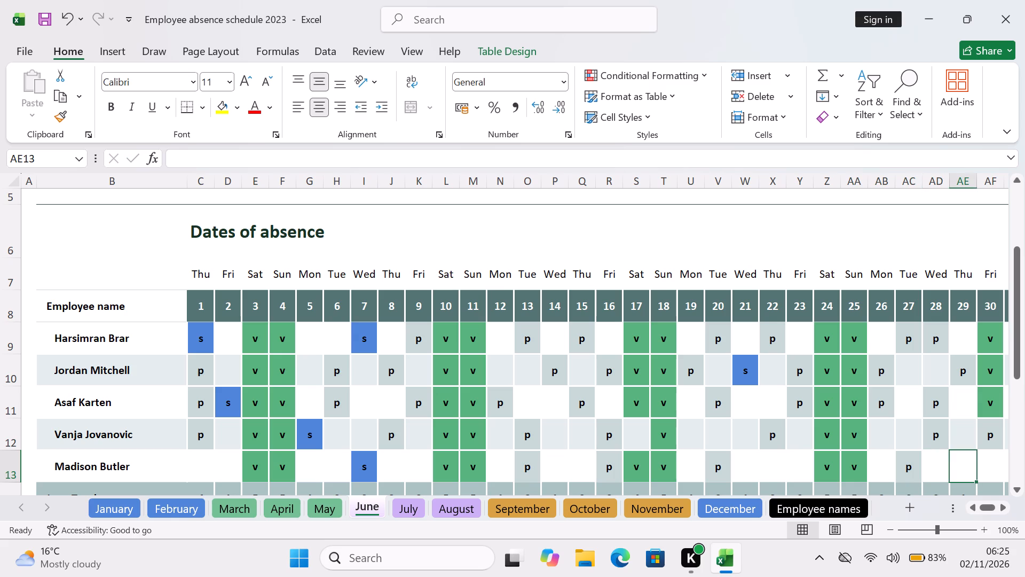
{"action": "key", "text": "p"}
{"action": "key", "text": "Right"}
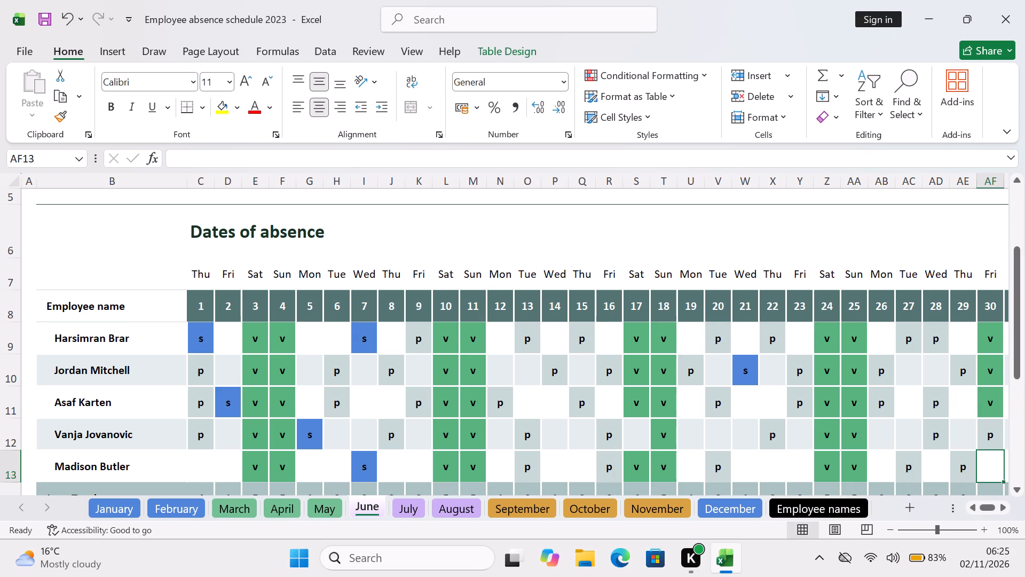
Examine the daily counts and their formulas across the June Total row.
{"action": "key", "text": "Down"}
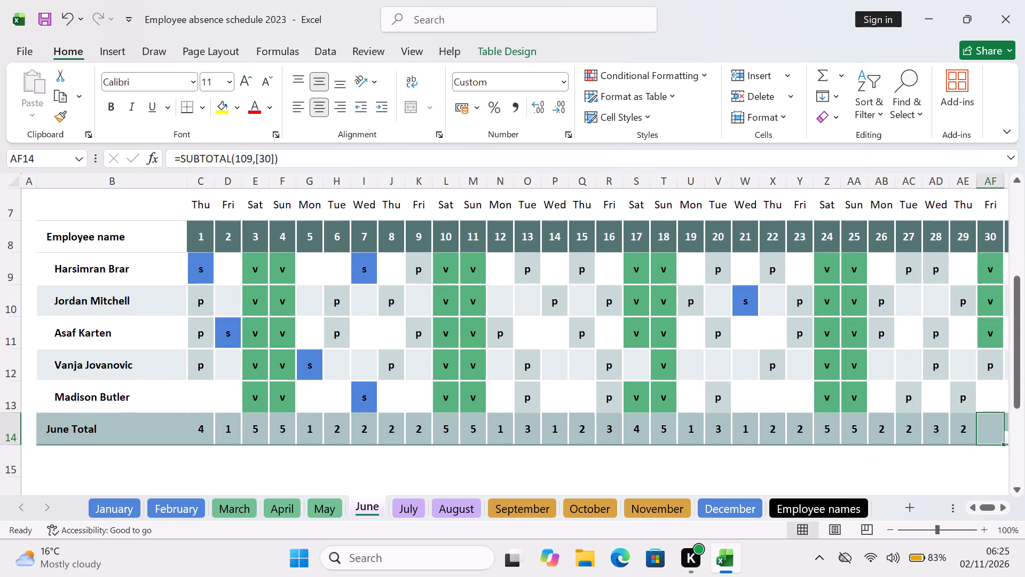
{"action": "key", "text": "Left"}
{"action": "key", "text": "Left"}
{"action": "key", "text": "Left"}
{"action": "key", "text": "Left"}
{"action": "key", "text": "Left"}
{"action": "key", "text": "Left"}
{"action": "key", "text": "Left"}
{"action": "key", "text": "Left"}
{"action": "key", "text": "Left"}
{"action": "key", "text": "Left"}
{"action": "key", "text": "Left"}
{"action": "key", "text": "Left"}
{"action": "key", "text": "Left"}
{"action": "key", "text": "Left"}
{"action": "key", "text": "Left"}
{"action": "key", "text": "Left"}
{"action": "key", "text": "Left"}
{"action": "key", "text": "Left"}
{"action": "key", "text": "Left"}
{"action": "key", "text": "Left"}
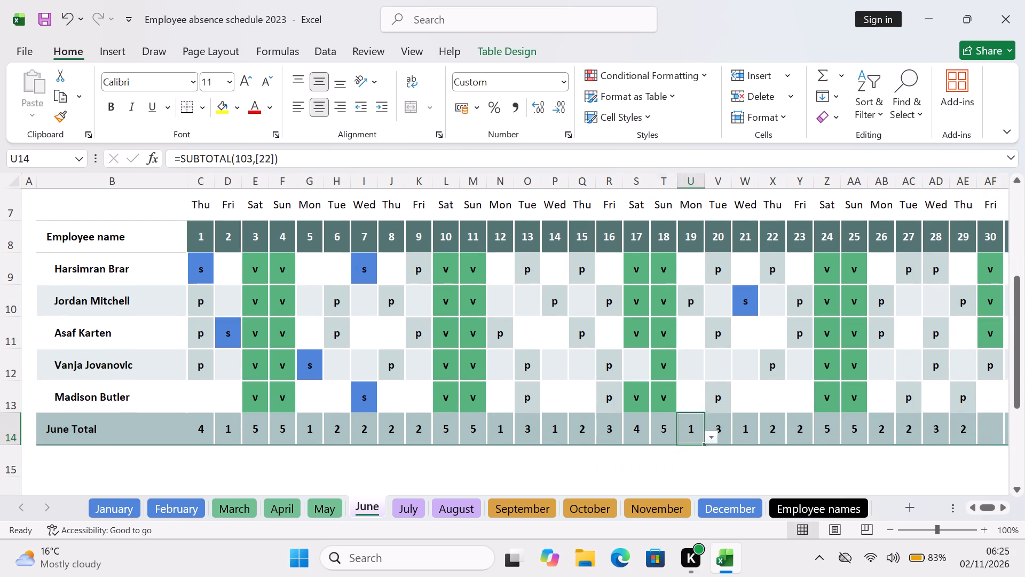
{"action": "key", "text": "Right"}
{"action": "key", "text": "Right"}
{"action": "key", "text": "Right"}
{"action": "key", "text": "Right"}
{"action": "key", "text": "Right"}
{"action": "key", "text": "Right"}
{"action": "key", "text": "Right"}
{"action": "key", "text": "Right"}
{"action": "key", "text": "Right"}
{"action": "key", "text": "Right"}
{"action": "key", "text": "Right"}
{"action": "key", "text": "Right"}
{"action": "key", "text": "Right"}
{"action": "key", "text": "Right"}
{"action": "key", "text": "Right"}
{"action": "key", "text": "Right"}
{"action": "key", "text": "Right"}
{"action": "key", "text": "Right"}
{"action": "key", "text": "Right"}
{"action": "key", "text": "Right"}
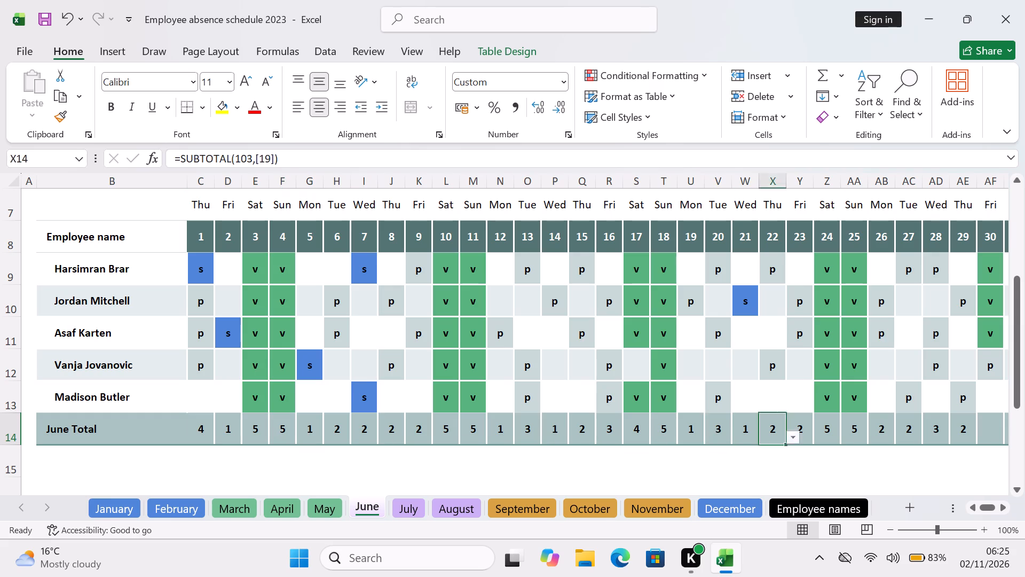
{"action": "key", "text": "Left"}
{"action": "key", "text": "Left"}
{"action": "key", "text": "Left"}
{"action": "key", "text": "Left"}
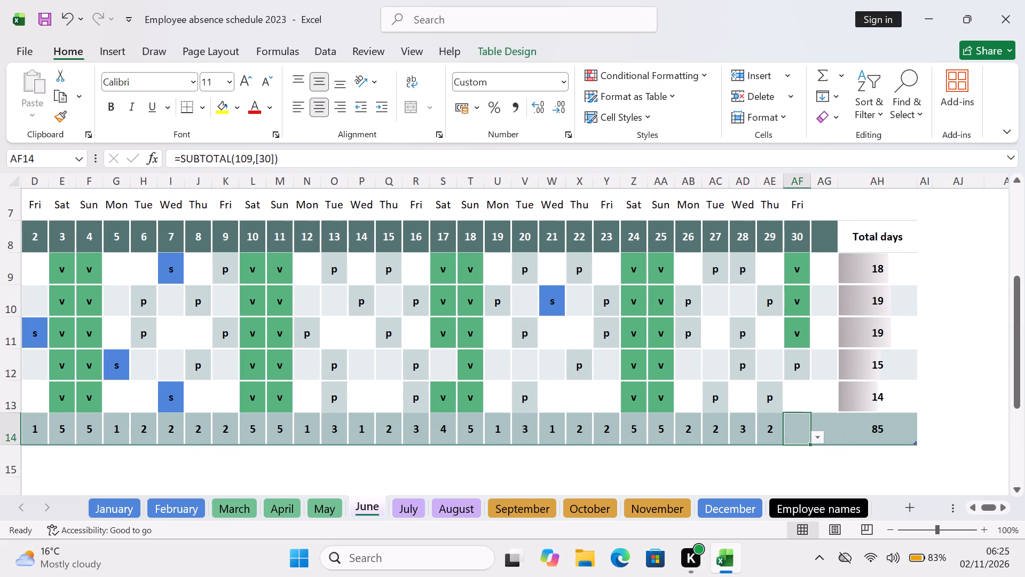
Change the June 30 cell in the June Total row to the Count function, SUBTOTAL 103.
{"action": "double_click", "coordinate": [806, 435]}
{"action": "left_click", "coordinate": [736, 401]}
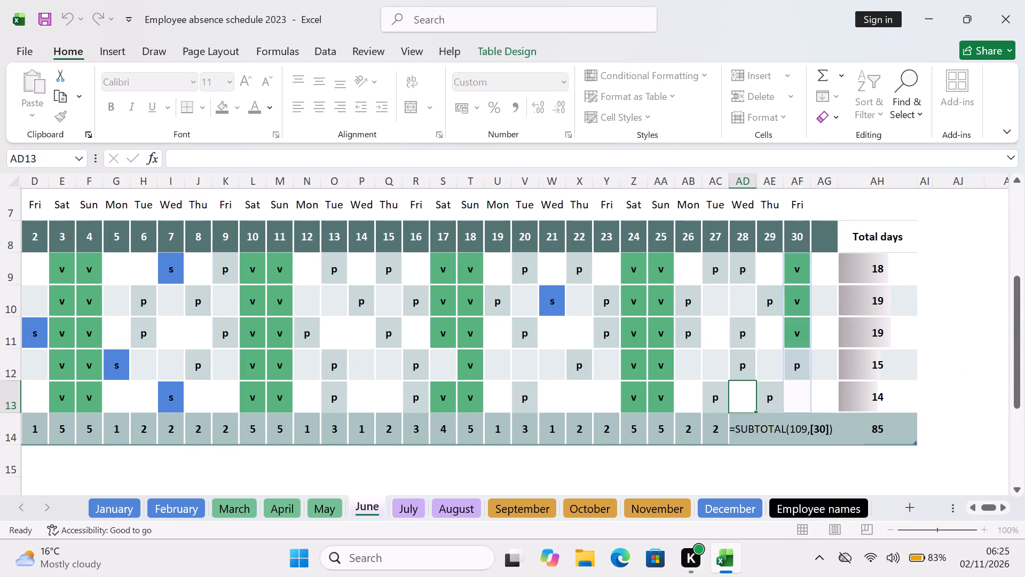
{"action": "left_click", "coordinate": [790, 434]}
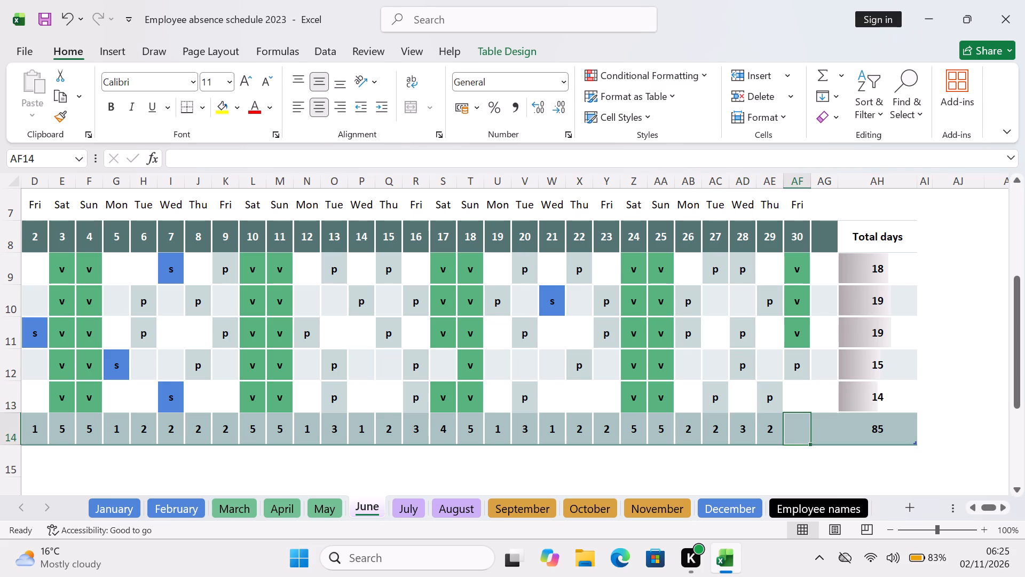
{"action": "left_click", "coordinate": [810, 441]}
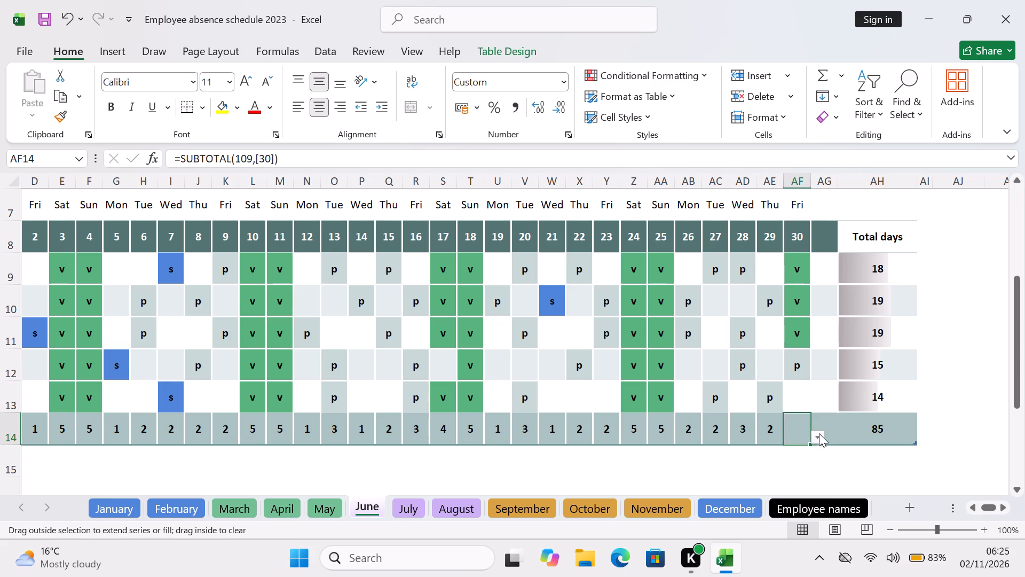
{"action": "left_click", "coordinate": [819, 433]}
{"action": "left_click", "coordinate": [807, 326]}
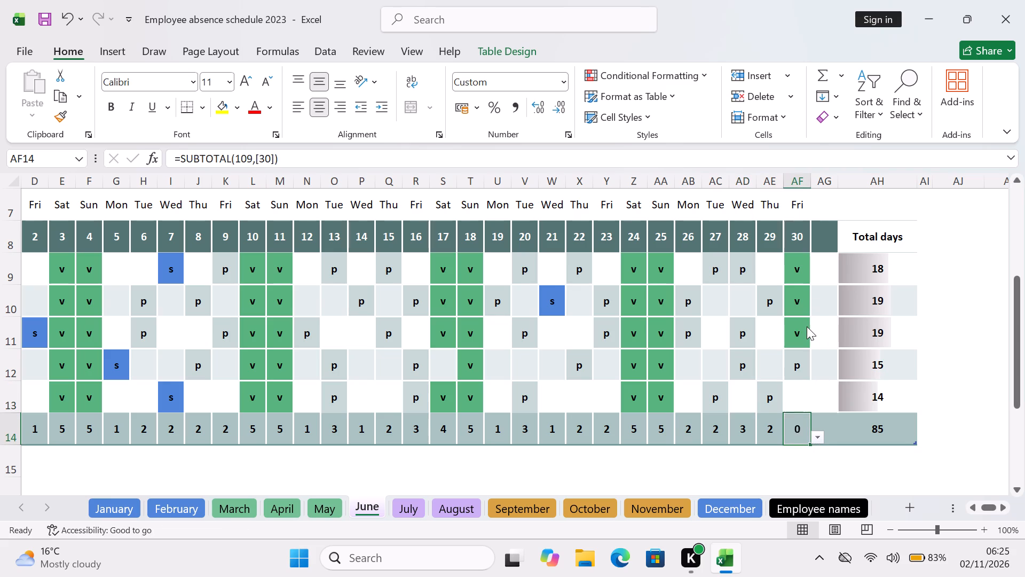
Recheck the daily counts across the June Total row, including June 30.
{"action": "key", "text": "Left"}
{"action": "key", "text": "Left"}
{"action": "key", "text": "Left"}
{"action": "key", "text": "Left"}
{"action": "key", "text": "Left"}
{"action": "key", "text": "Left"}
{"action": "key", "text": "Left"}
{"action": "key", "text": "Left"}
{"action": "key", "text": "Left"}
{"action": "key", "text": "Left"}
{"action": "key", "text": "Left"}
{"action": "key", "text": "Left"}
{"action": "key", "text": "Left"}
{"action": "key", "text": "Left"}
{"action": "key", "text": "Left"}
{"action": "key", "text": "Left"}
{"action": "key", "text": "Left"}
{"action": "key", "text": "Left"}
{"action": "key", "text": "Left"}
{"action": "key", "text": "Left"}
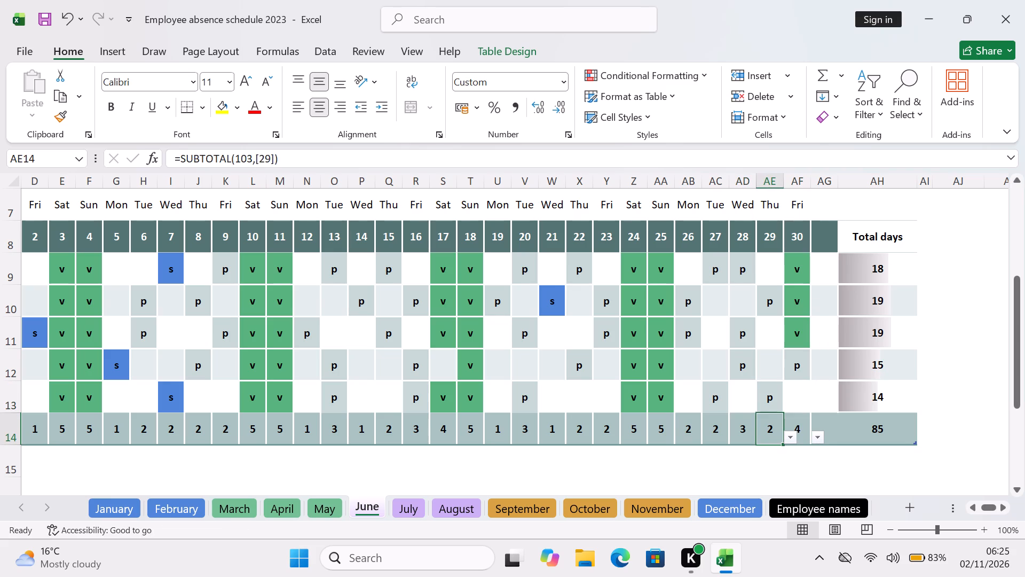
{"action": "key", "text": "Right"}
{"action": "key", "text": "Right"}
{"action": "key", "text": "Right"}
{"action": "key", "text": "Right"}
{"action": "key", "text": "Right"}
{"action": "key", "text": "Right"}
{"action": "key", "text": "Right"}
{"action": "key", "text": "Right"}
{"action": "key", "text": "Right"}
{"action": "key", "text": "Right"}
{"action": "key", "text": "Right"}
{"action": "key", "text": "Right"}
{"action": "key", "text": "Right"}
{"action": "key", "text": "Right"}
{"action": "key", "text": "Right"}
{"action": "key", "text": "Right"}
{"action": "key", "text": "Right"}
{"action": "key", "text": "Right"}
{"action": "key", "text": "Right"}
{"action": "key", "text": "Right"}
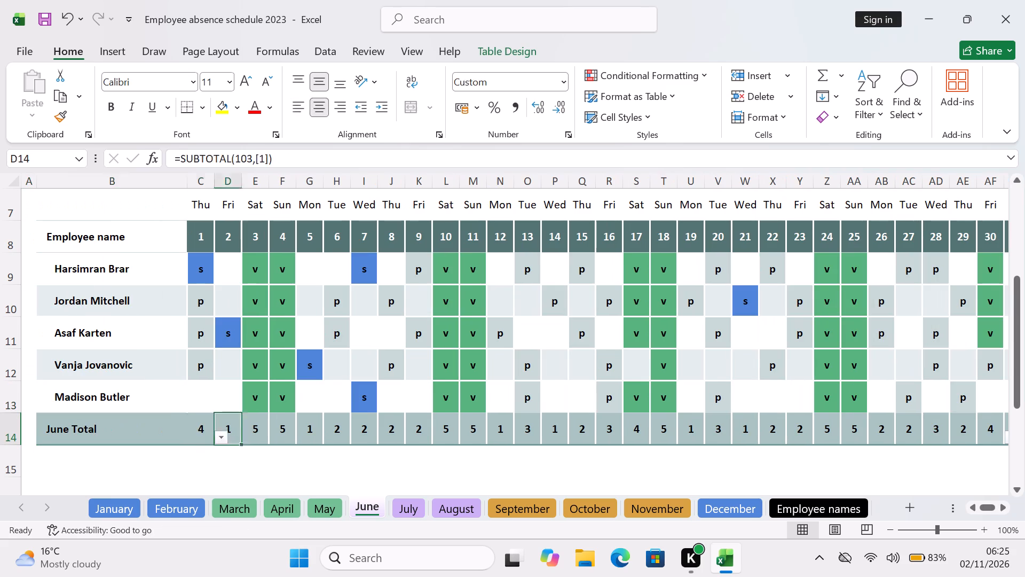
{"action": "key", "text": "Right"}
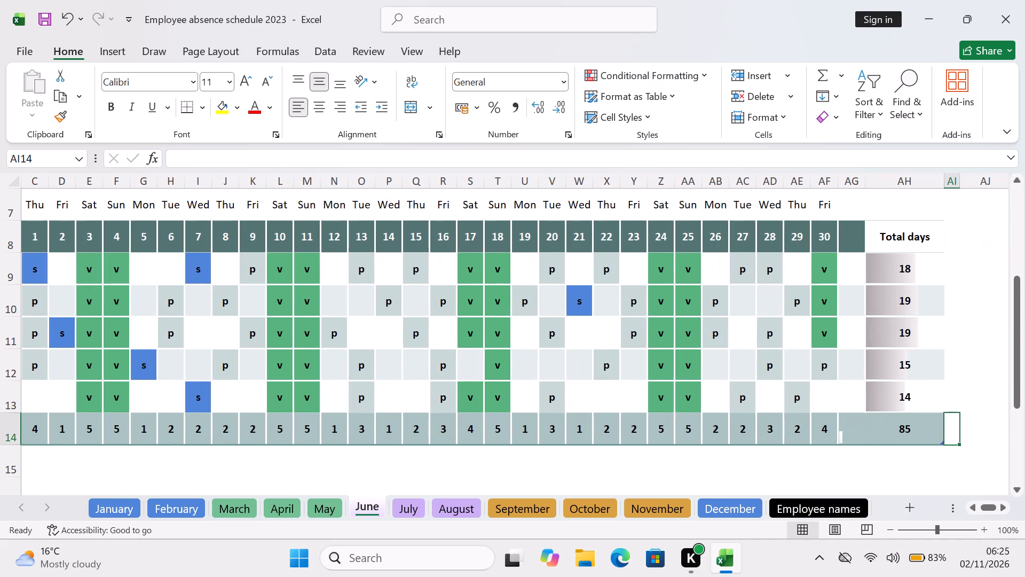
{"action": "key", "text": "Left"}
{"action": "key", "text": "Left"}
{"action": "key", "text": "Left"}
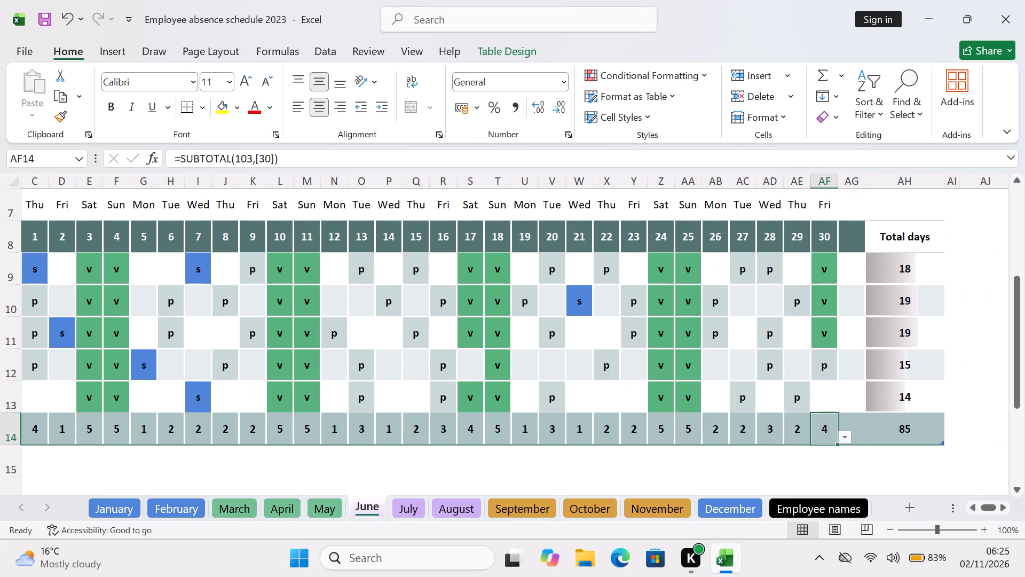
Apply Data Bars conditional formatting to the five employees' Total days cells on the June sheet.
{"action": "left_click_drag", "start_coordinate": [872, 267], "coordinate": [927, 388]}
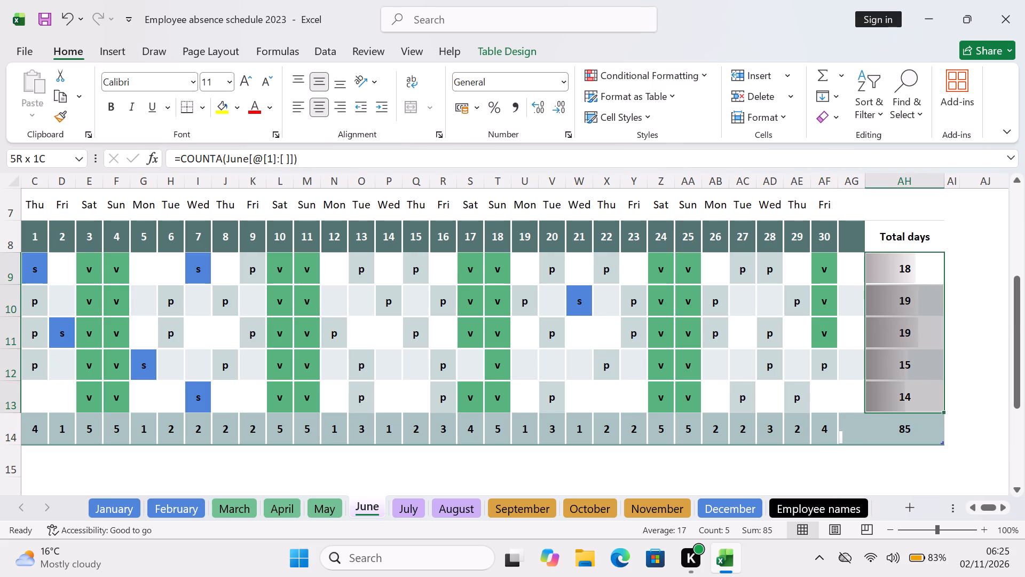
{"action": "left_click_drag", "start_coordinate": [927, 388], "coordinate": [925, 396]}
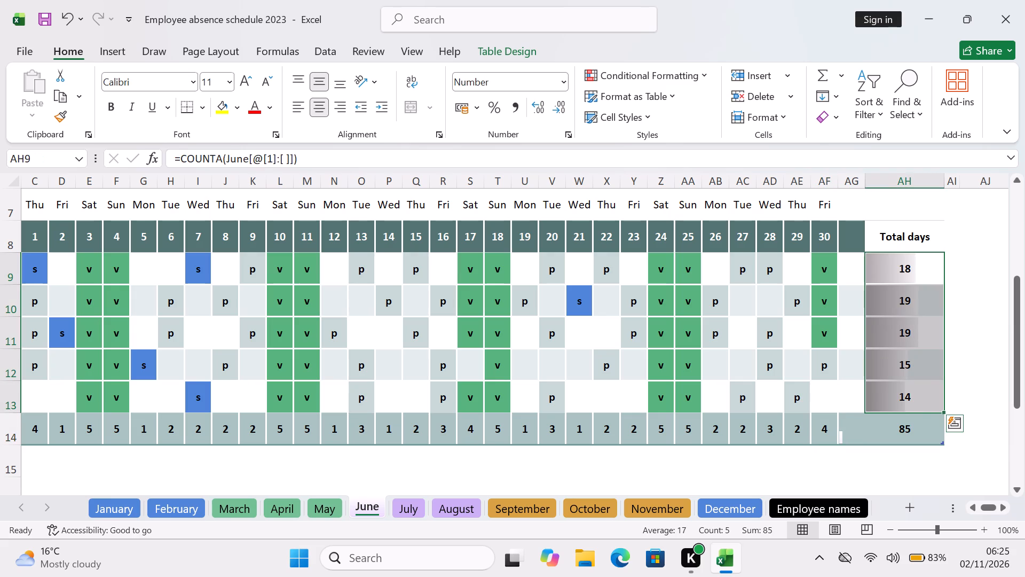
{"action": "right_click", "coordinate": [925, 396]}
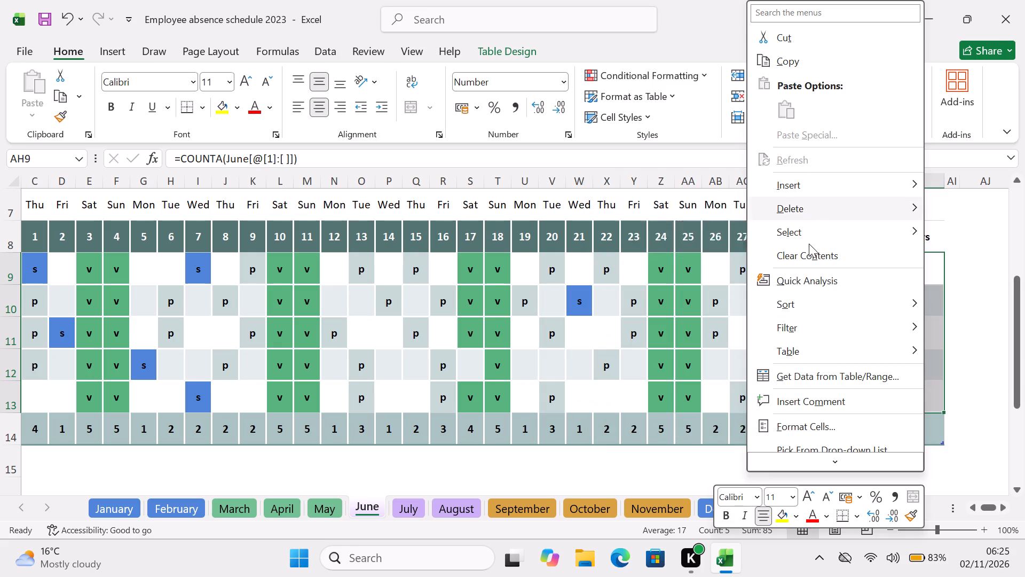
{"action": "left_click", "coordinate": [810, 278]}
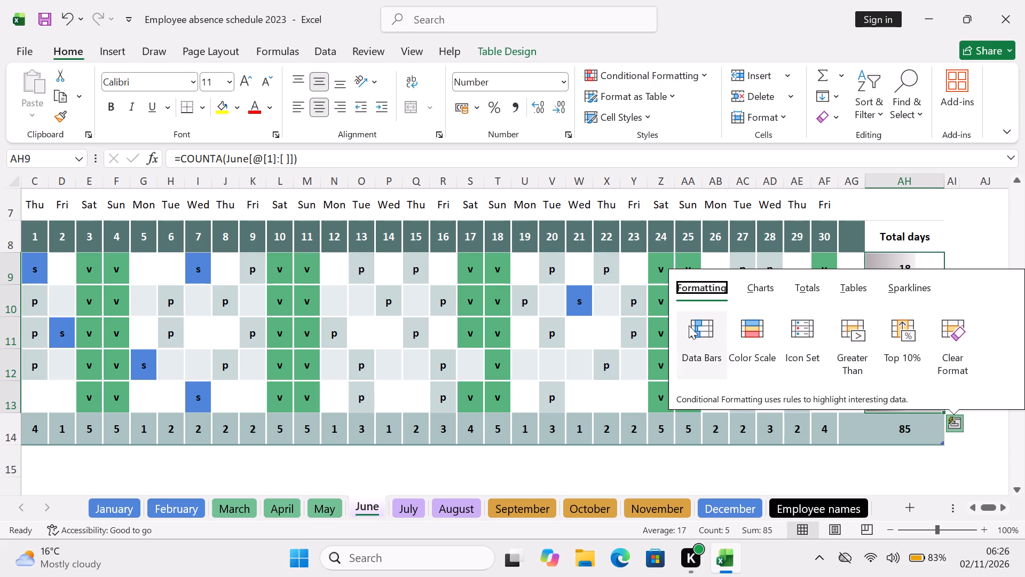
{"action": "left_click", "coordinate": [706, 332]}
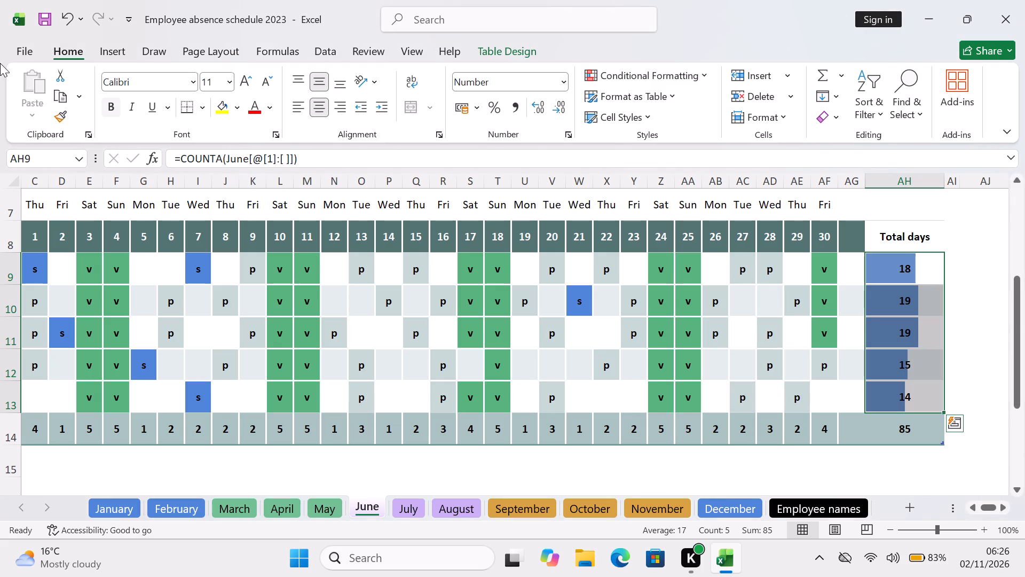
Save the workbook.
{"action": "left_click", "coordinate": [48, 18]}
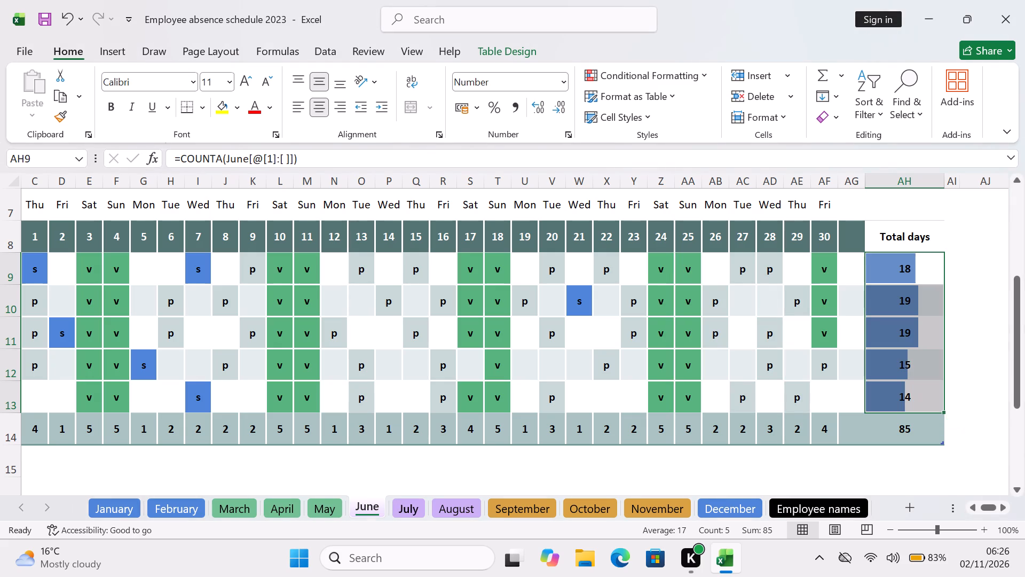
{"action": "left_click", "coordinate": [45, 14]}
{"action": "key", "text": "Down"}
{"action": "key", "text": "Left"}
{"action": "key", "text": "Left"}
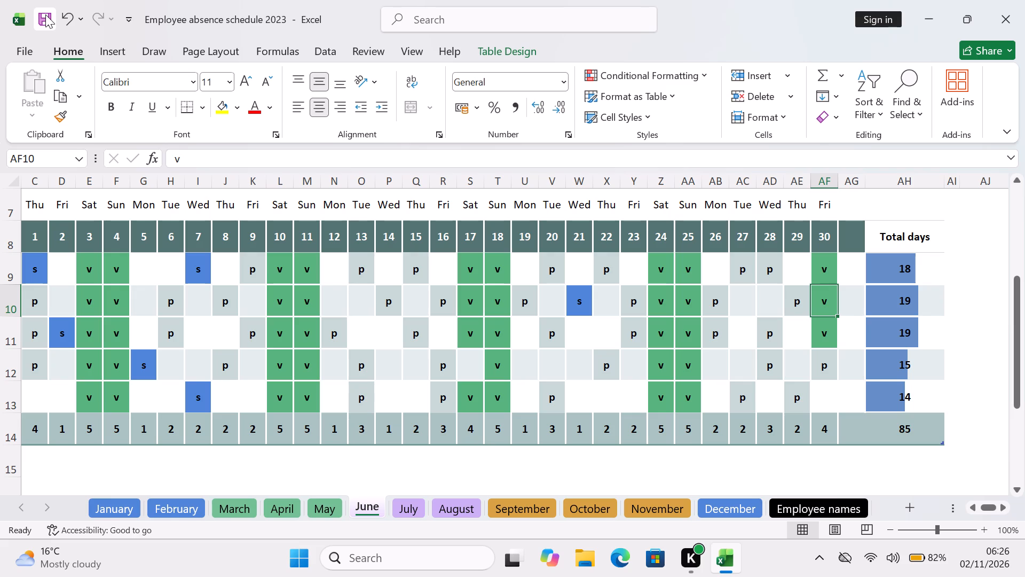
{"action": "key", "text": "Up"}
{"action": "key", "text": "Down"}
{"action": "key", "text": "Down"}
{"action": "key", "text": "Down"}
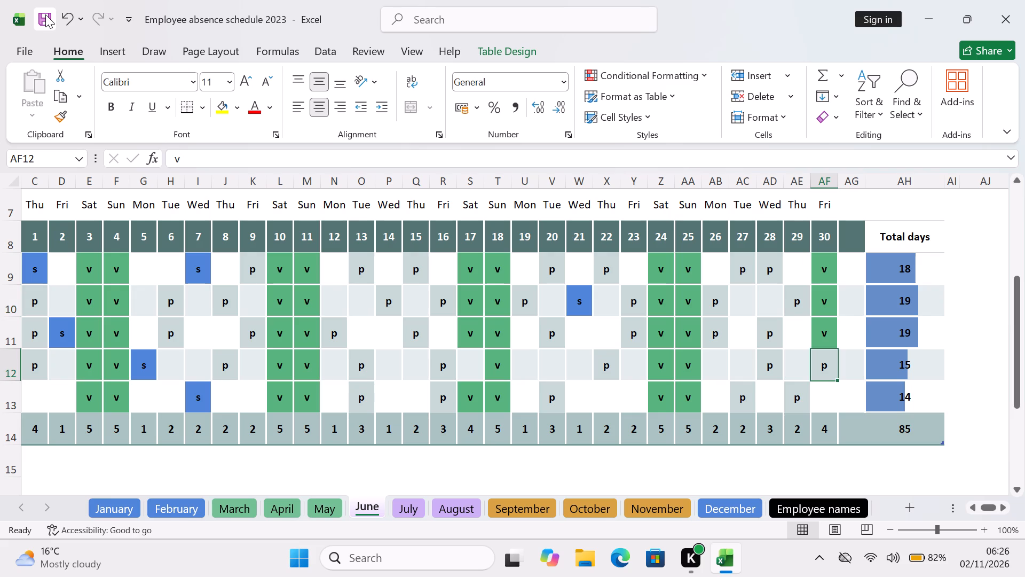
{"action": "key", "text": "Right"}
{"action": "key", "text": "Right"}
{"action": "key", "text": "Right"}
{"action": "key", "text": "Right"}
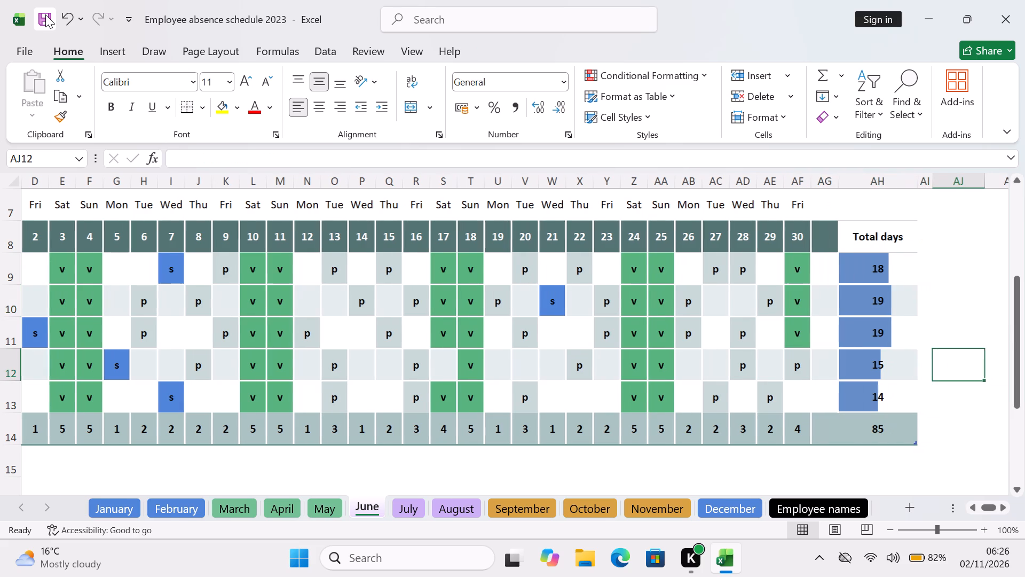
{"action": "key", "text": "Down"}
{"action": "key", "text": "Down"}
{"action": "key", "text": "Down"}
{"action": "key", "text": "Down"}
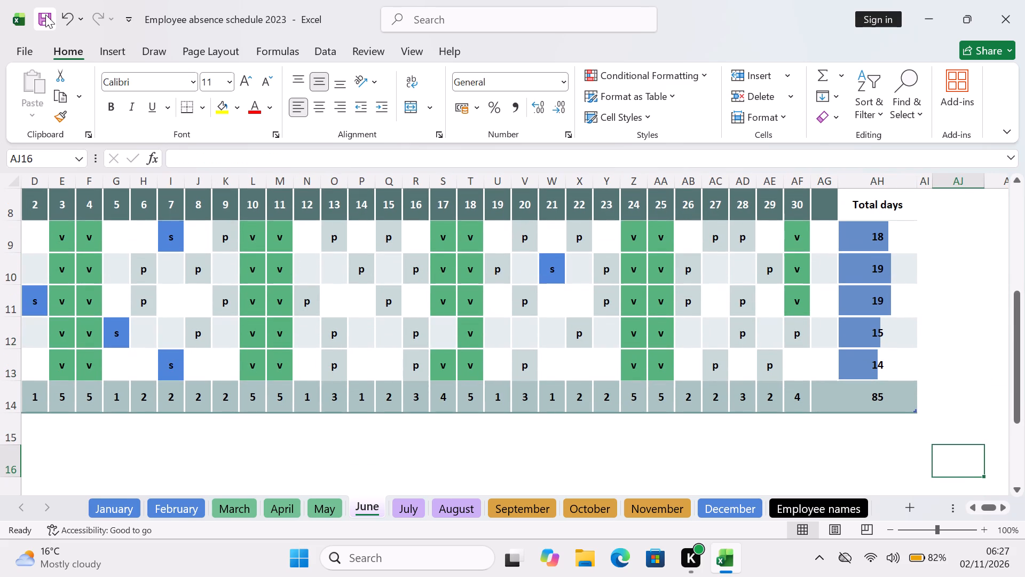
Review the employees' absence codes on the June sheet between June 16 and 25, including the June 18 Total cell.
{"action": "key", "text": "Left"}
{"action": "key", "text": "Left"}
{"action": "key", "text": "Left"}
{"action": "key", "text": "Left"}
{"action": "key", "text": "Left"}
{"action": "key", "text": "Left"}
{"action": "key", "text": "Left"}
{"action": "key", "text": "Left"}
{"action": "key", "text": "Left"}
{"action": "key", "text": "Up"}
{"action": "key", "text": "Up"}
{"action": "key", "text": "Up"}
{"action": "key", "text": "Up"}
{"action": "key", "text": "Up"}
{"action": "key", "text": "Up"}
{"action": "key", "text": "Up"}
{"action": "key", "text": "Up"}
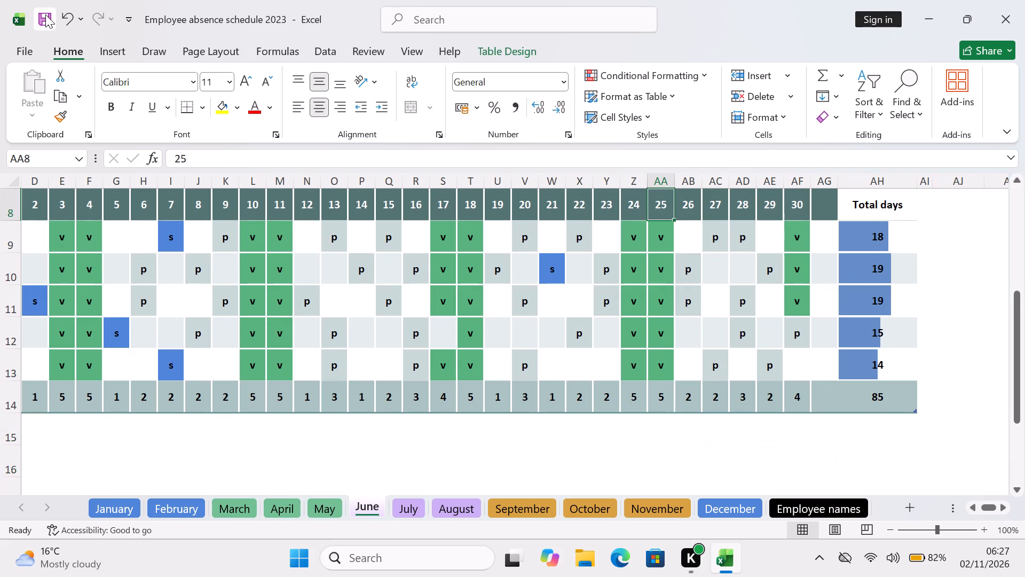
{"action": "key", "text": "Down"}
{"action": "key", "text": "Down"}
{"action": "key", "text": "Down"}
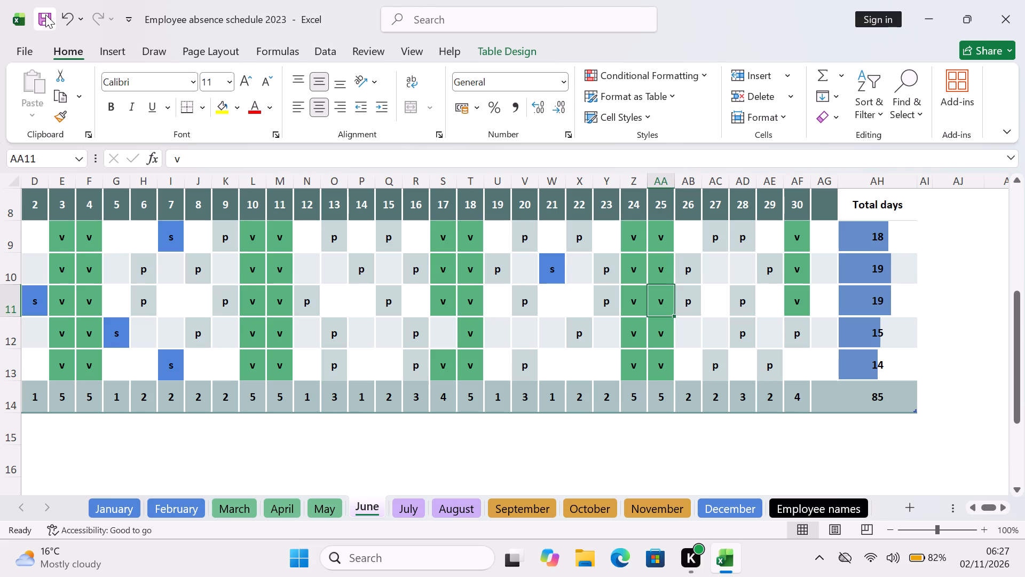
{"action": "key", "text": "Down"}
{"action": "key", "text": "Down"}
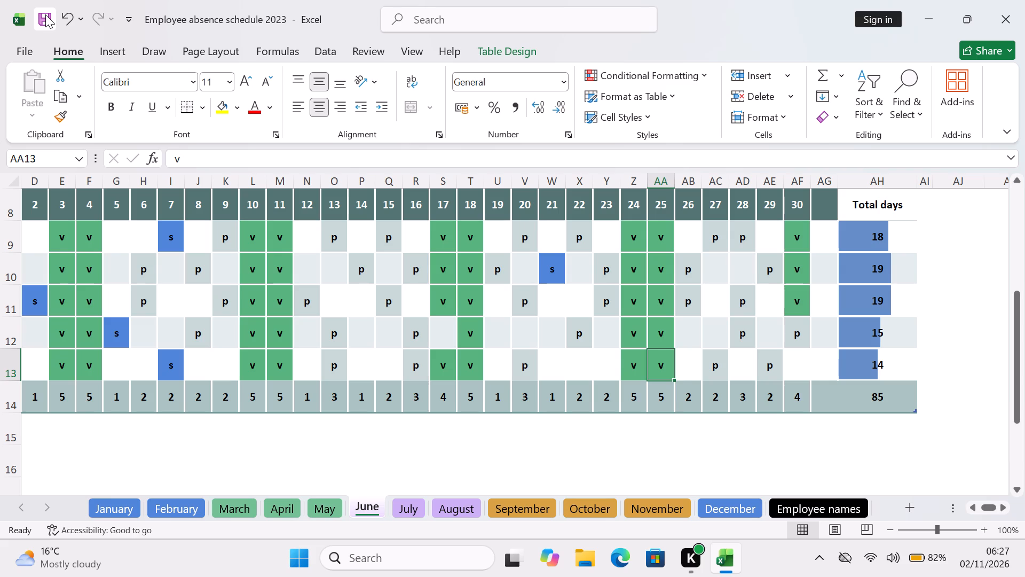
{"action": "key", "text": "Up"}
{"action": "key", "text": "Up"}
{"action": "key", "text": "Left"}
{"action": "key", "text": "Left"}
{"action": "key", "text": "Left"}
{"action": "key", "text": "Left"}
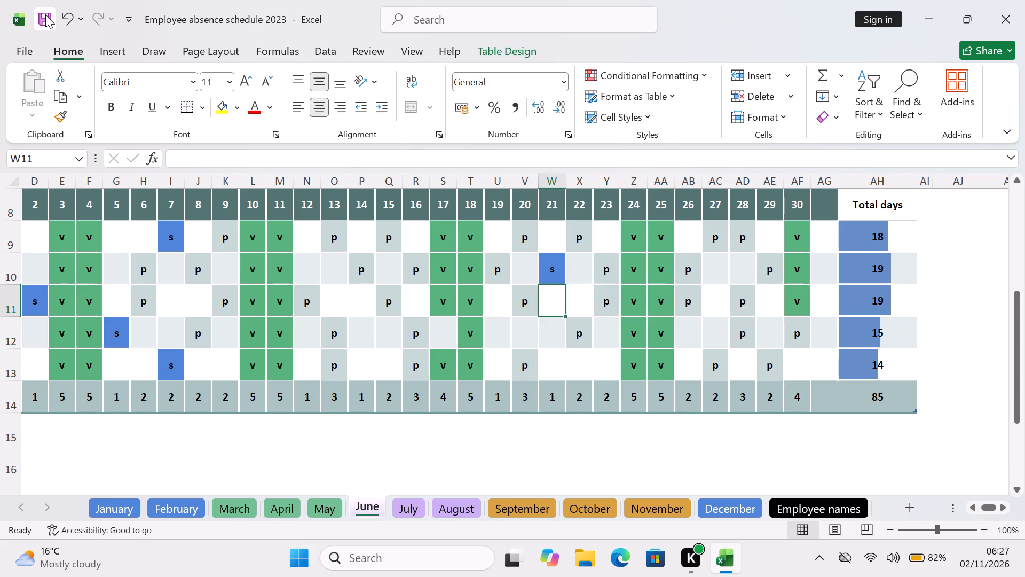
{"action": "key", "text": "Left"}
{"action": "key", "text": "Left"}
{"action": "key", "text": "Down"}
{"action": "key", "text": "Up"}
{"action": "key", "text": "Up"}
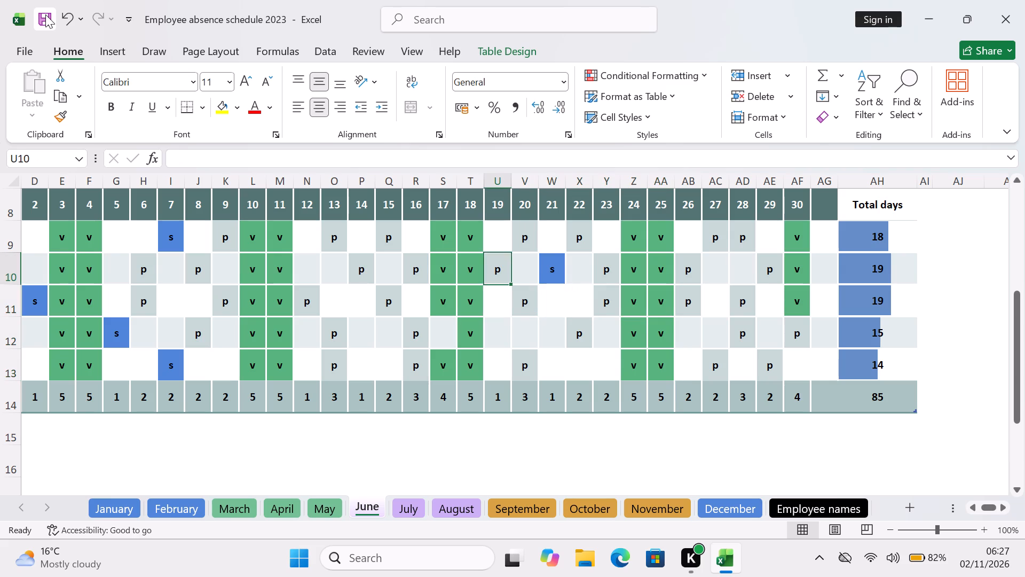
{"action": "key", "text": "Left"}
{"action": "key", "text": "Left"}
{"action": "key", "text": "Left"}
{"action": "key", "text": "Down"}
{"action": "key", "text": "Down"}
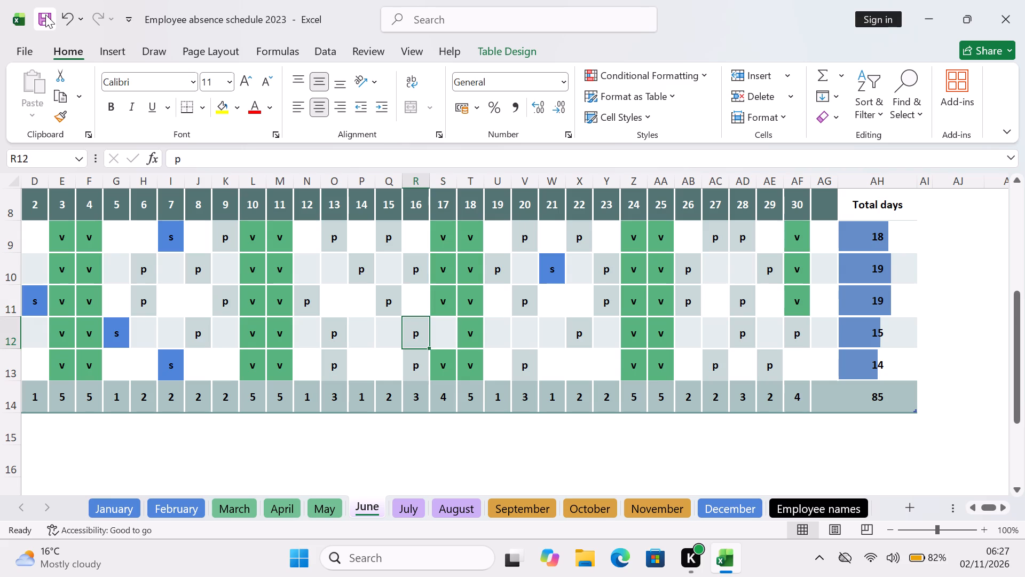
{"action": "key", "text": "Right"}
{"action": "key", "text": "Right"}
{"action": "key", "text": "Down"}
{"action": "key", "text": "Down"}
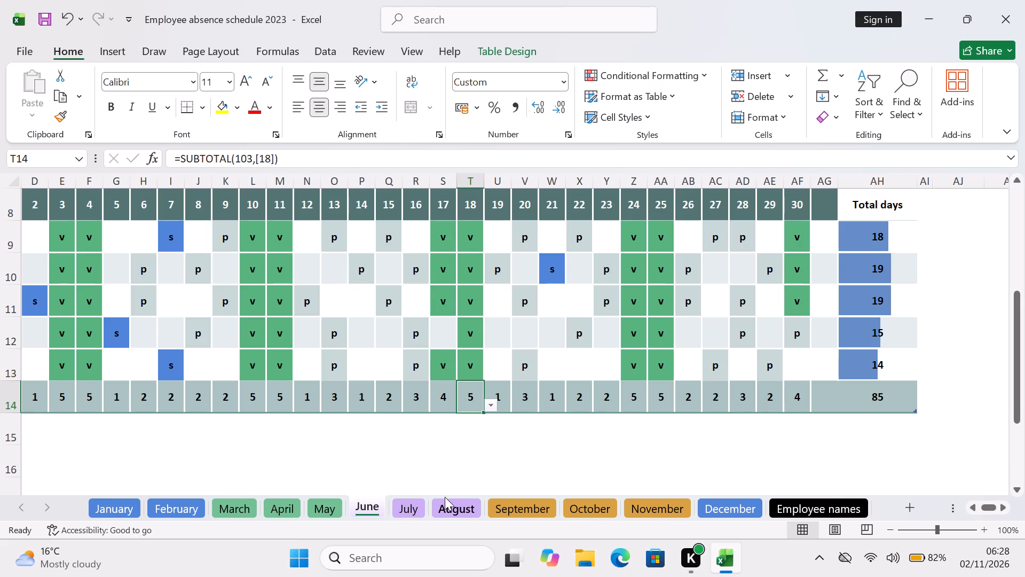
Switch to the July absence sheet.
{"action": "left_click", "coordinate": [396, 504]}
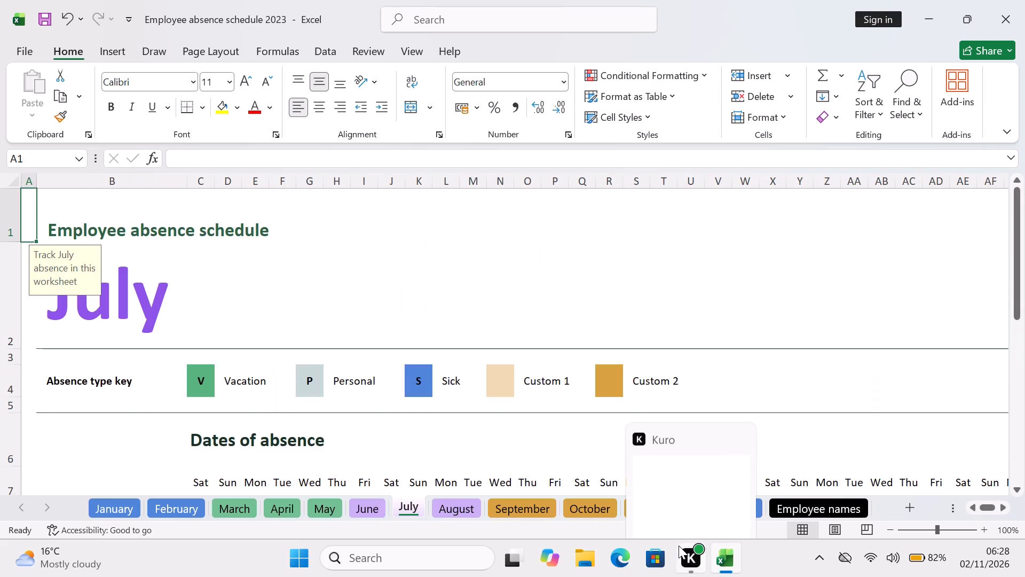
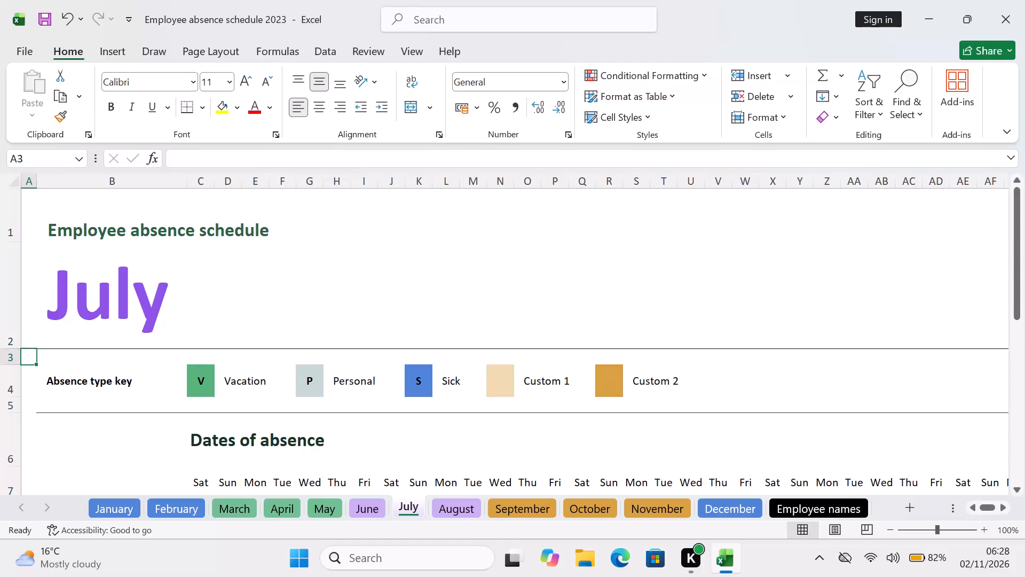
Examine the July absence table, including the employee rows, date columns, Total days column and July Total row.
{"action": "key", "text": "Down"}
{"action": "key", "text": "Down"}
{"action": "key", "text": "Down"}
{"action": "key", "text": "Down"}
{"action": "key", "text": "Down"}
{"action": "key", "text": "Down"}
{"action": "key", "text": "Down"}
{"action": "key", "text": "Down"}
{"action": "key", "text": "Down"}
{"action": "key", "text": "Right"}
{"action": "key", "text": "Right"}
{"action": "key", "text": "Right"}
{"action": "key", "text": "Right"}
{"action": "key", "text": "Right"}
{"action": "key", "text": "Right"}
{"action": "key", "text": "Right"}
{"action": "key", "text": "Right"}
{"action": "key", "text": "Right"}
{"action": "key", "text": "Right"}
{"action": "key", "text": "Right"}
{"action": "key", "text": "Right"}
{"action": "key", "text": "Right"}
{"action": "key", "text": "Right"}
{"action": "key", "text": "Right"}
{"action": "key", "text": "Right"}
{"action": "key", "text": "Right"}
{"action": "key", "text": "Right"}
{"action": "key", "text": "Right"}
{"action": "key", "text": "Right"}
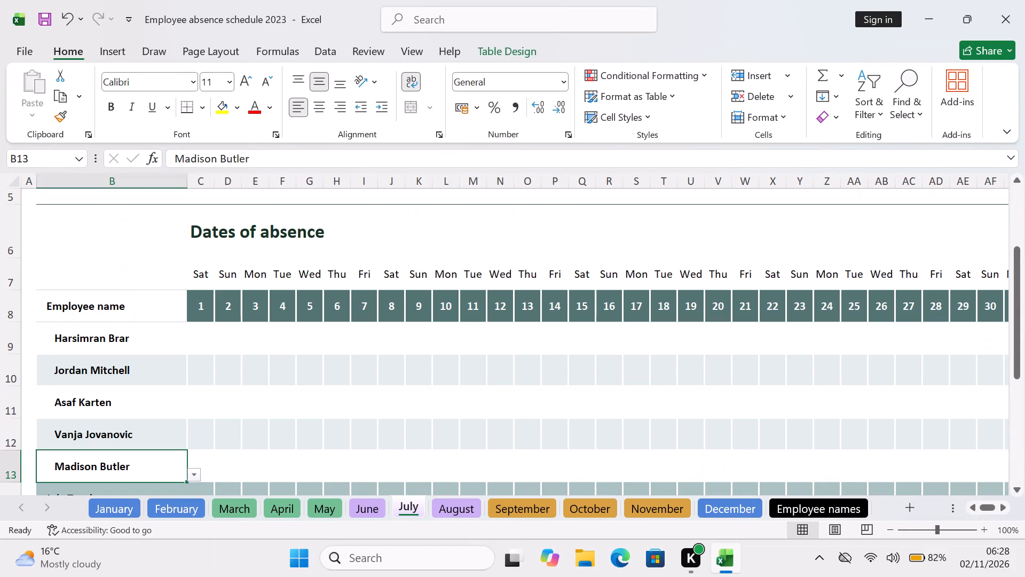
{"action": "key", "text": "Up"}
{"action": "key", "text": "Up"}
{"action": "key", "text": "Up"}
{"action": "key", "text": "Up"}
{"action": "key", "text": "Up"}
{"action": "key", "text": "Up"}
{"action": "key", "text": "Up"}
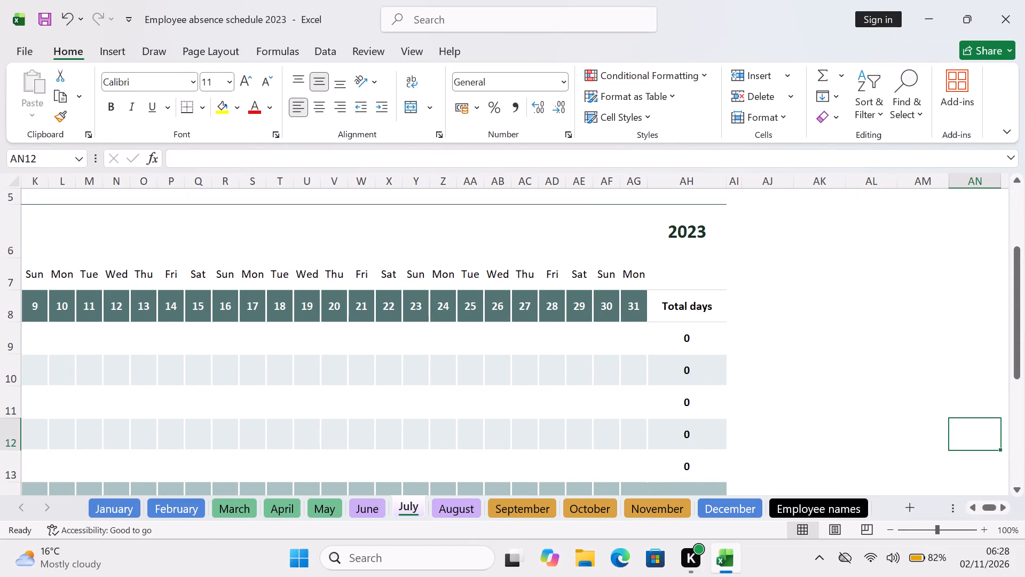
{"action": "key", "text": "Down"}
{"action": "key", "text": "Left"}
{"action": "key", "text": "Left"}
{"action": "key", "text": "Left"}
{"action": "key", "text": "Left"}
{"action": "key", "text": "Left"}
{"action": "key", "text": "Left"}
{"action": "key", "text": "Left"}
{"action": "key", "text": "Left"}
{"action": "key", "text": "Left"}
{"action": "key", "text": "Left"}
{"action": "key", "text": "Left"}
{"action": "key", "text": "Left"}
{"action": "key", "text": "Left"}
{"action": "key", "text": "Left"}
{"action": "key", "text": "Left"}
{"action": "key", "text": "Left"}
{"action": "key", "text": "Left"}
{"action": "key", "text": "Left"}
{"action": "key", "text": "Left"}
{"action": "key", "text": "Left"}
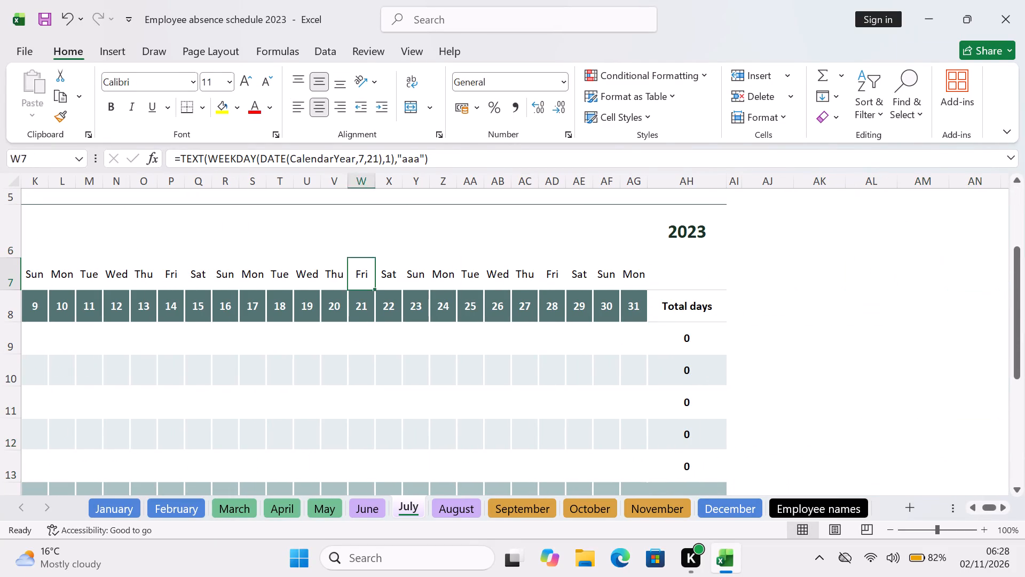
{"action": "key", "text": "Down"}
{"action": "key", "text": "Left"}
{"action": "key", "text": "Left"}
{"action": "key", "text": "Left"}
{"action": "key", "text": "Left"}
{"action": "key", "text": "Left"}
{"action": "key", "text": "Left"}
{"action": "key", "text": "Left"}
{"action": "key", "text": "Left"}
{"action": "key", "text": "Left"}
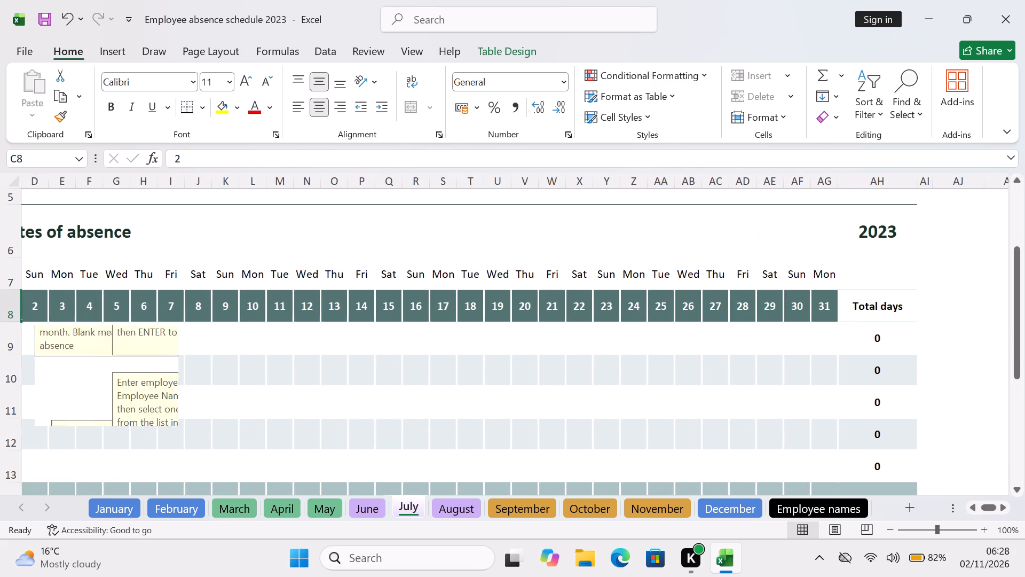
{"action": "key", "text": "Down"}
{"action": "key", "text": "Down"}
{"action": "key", "text": "Right"}
{"action": "key", "text": "Right"}
{"action": "key", "text": "Right"}
{"action": "key", "text": "Right"}
{"action": "key", "text": "Right"}
{"action": "key", "text": "Right"}
{"action": "key", "text": "Right"}
{"action": "key", "text": "Right"}
{"action": "key", "text": "Right"}
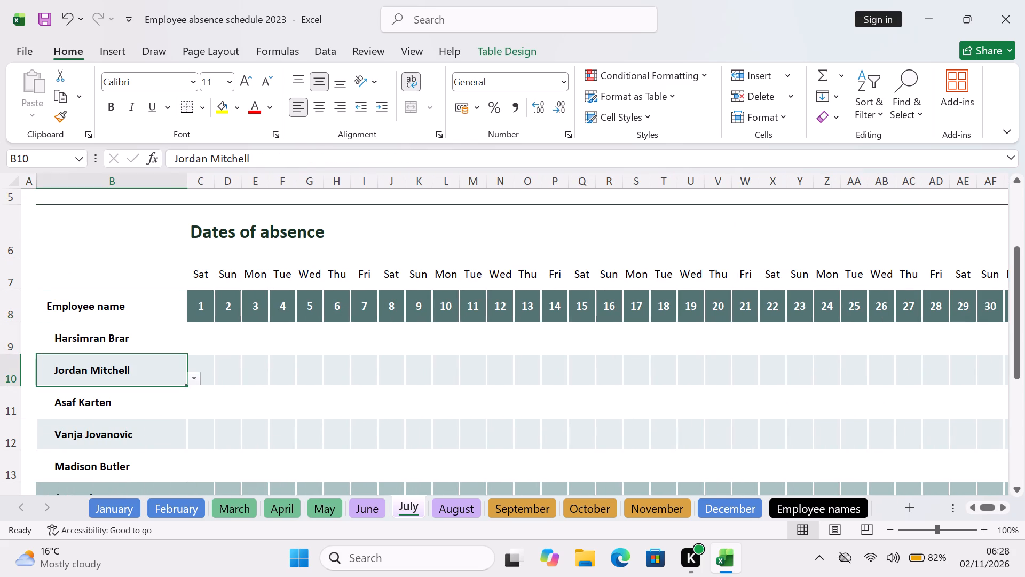
{"action": "key", "text": "Up"}
{"action": "key", "text": "Up"}
{"action": "key", "text": "Up"}
{"action": "key", "text": "Down"}
{"action": "key", "text": "Down"}
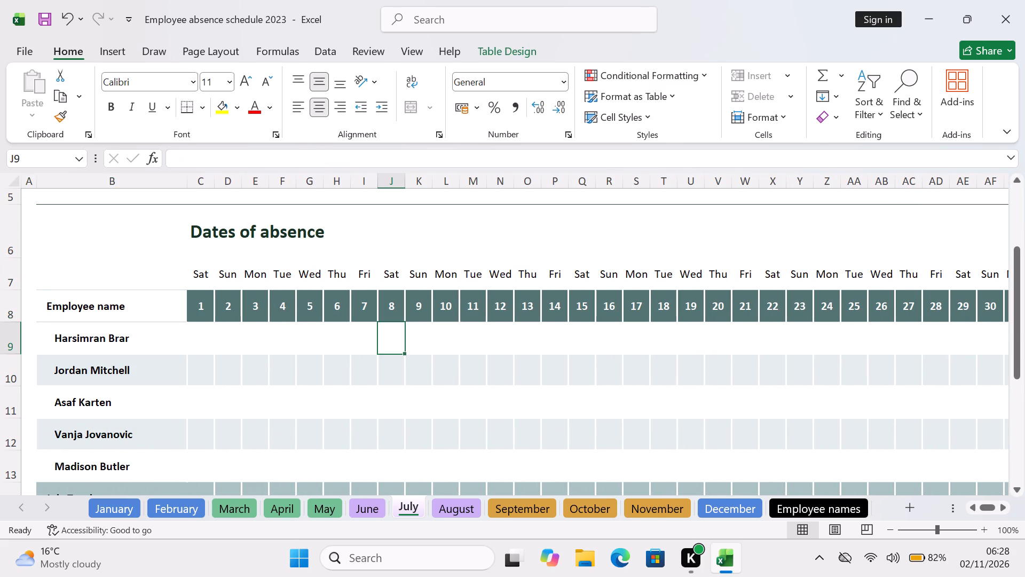
{"action": "key", "text": "Down"}
{"action": "key", "text": "Down"}
{"action": "key", "text": "Down"}
{"action": "key", "text": "Down"}
{"action": "key", "text": "Down"}
{"action": "key", "text": "Down"}
{"action": "key", "text": "Down"}
{"action": "key", "text": "Down"}
{"action": "key", "text": "Down"}
{"action": "key", "text": "Up"}
{"action": "key", "text": "Up"}
{"action": "key", "text": "Up"}
{"action": "key", "text": "Up"}
{"action": "key", "text": "Up"}
{"action": "key", "text": "Up"}
{"action": "key", "text": "Up"}
{"action": "key", "text": "Up"}
{"action": "key", "text": "Up"}
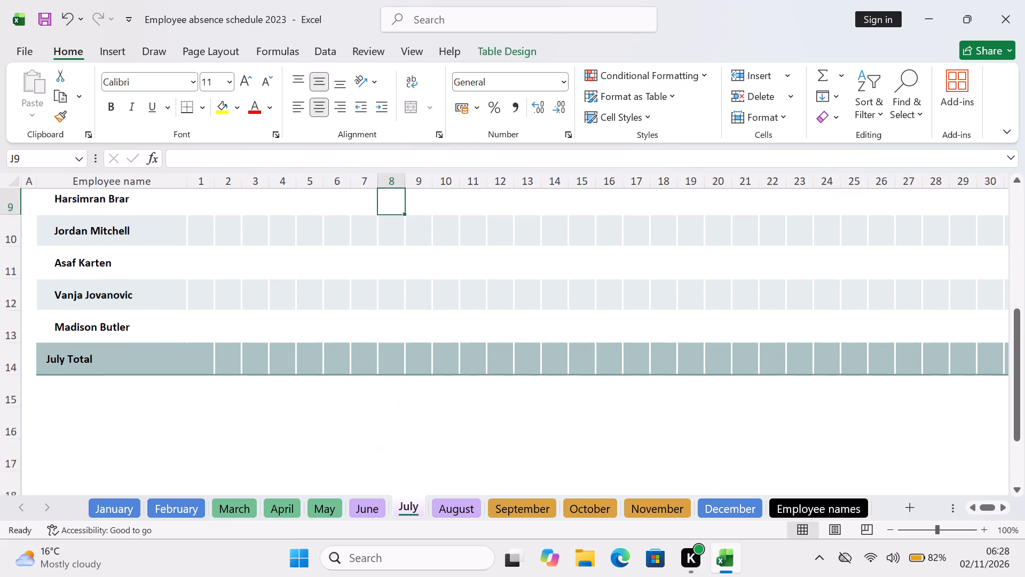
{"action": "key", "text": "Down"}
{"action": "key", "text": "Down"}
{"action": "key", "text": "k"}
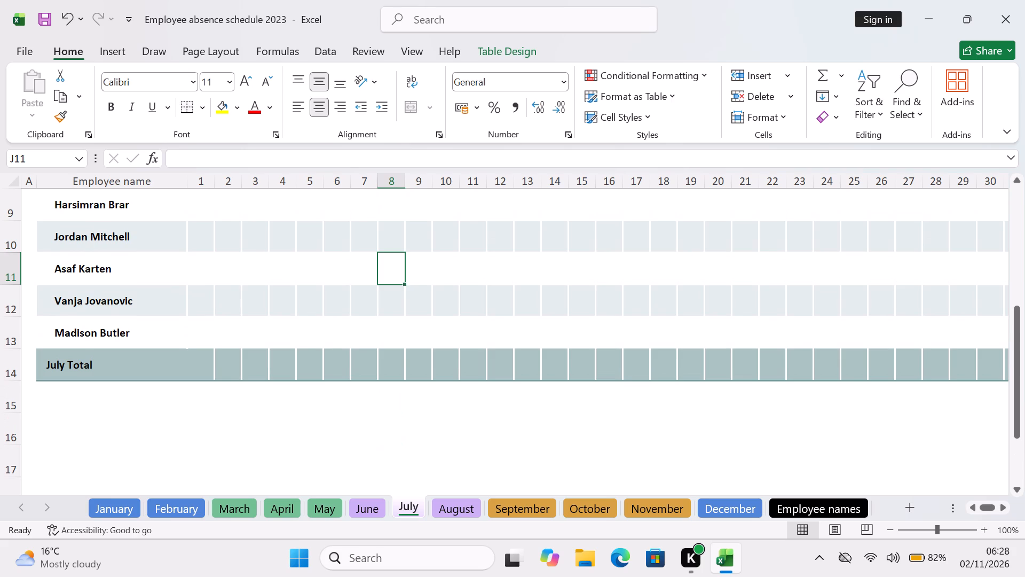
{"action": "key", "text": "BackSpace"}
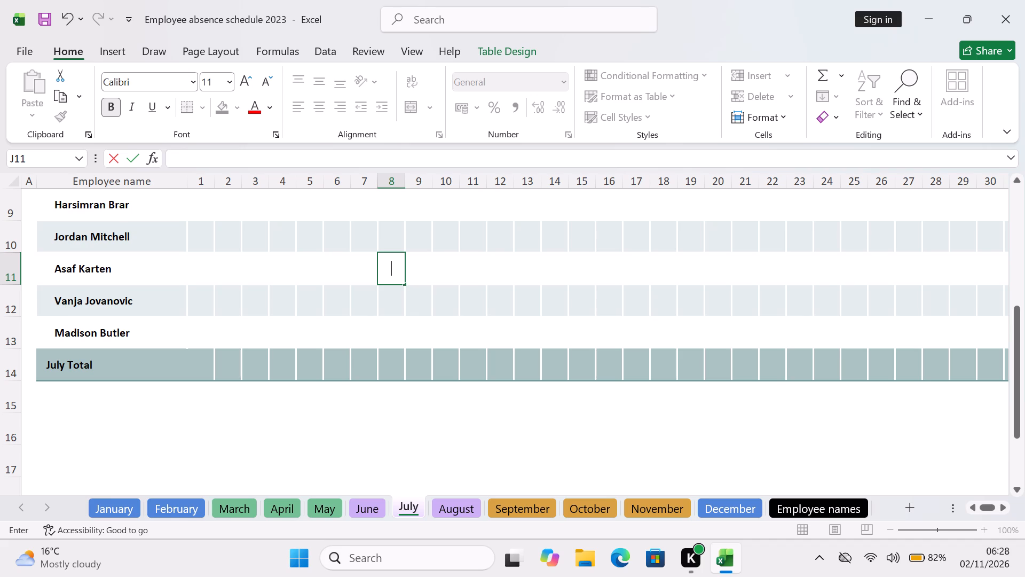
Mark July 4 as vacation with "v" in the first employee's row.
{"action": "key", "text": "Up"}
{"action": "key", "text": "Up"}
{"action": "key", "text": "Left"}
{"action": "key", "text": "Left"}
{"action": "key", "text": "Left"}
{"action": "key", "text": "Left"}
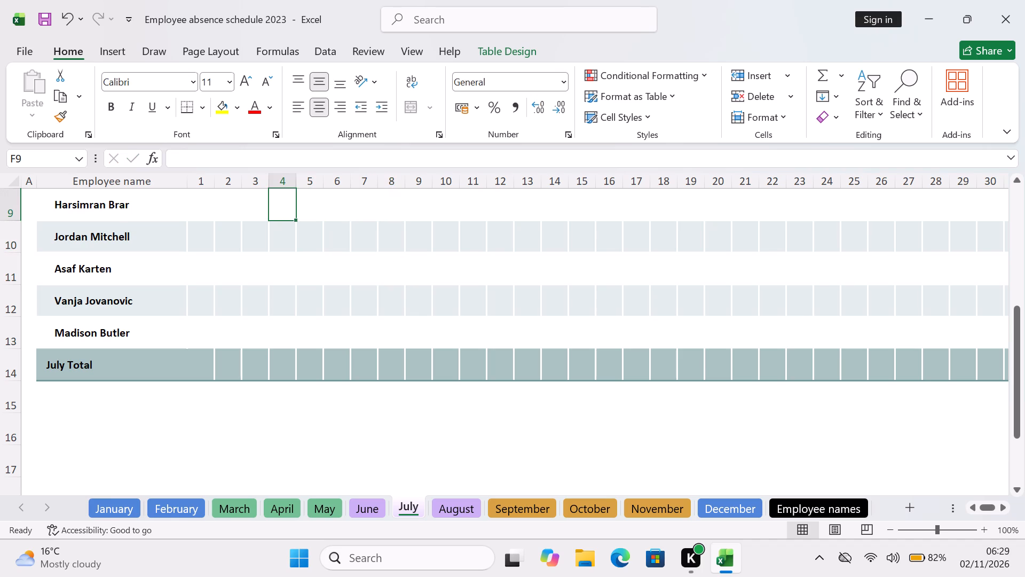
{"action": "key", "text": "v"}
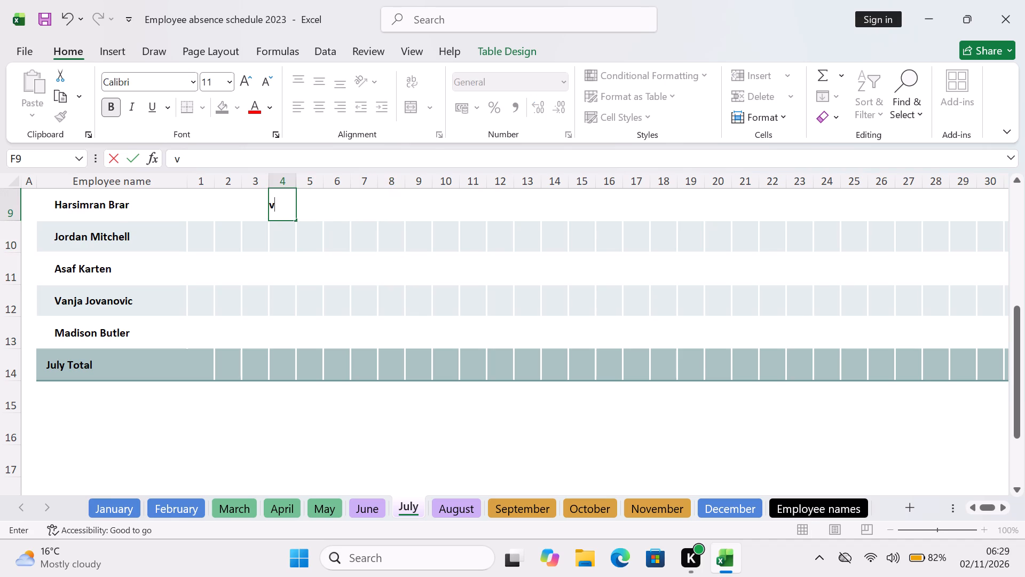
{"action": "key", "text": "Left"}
Mark July 2 and July 1 as vacation with "v" in the first employee's row.
{"action": "key", "text": "Left"}
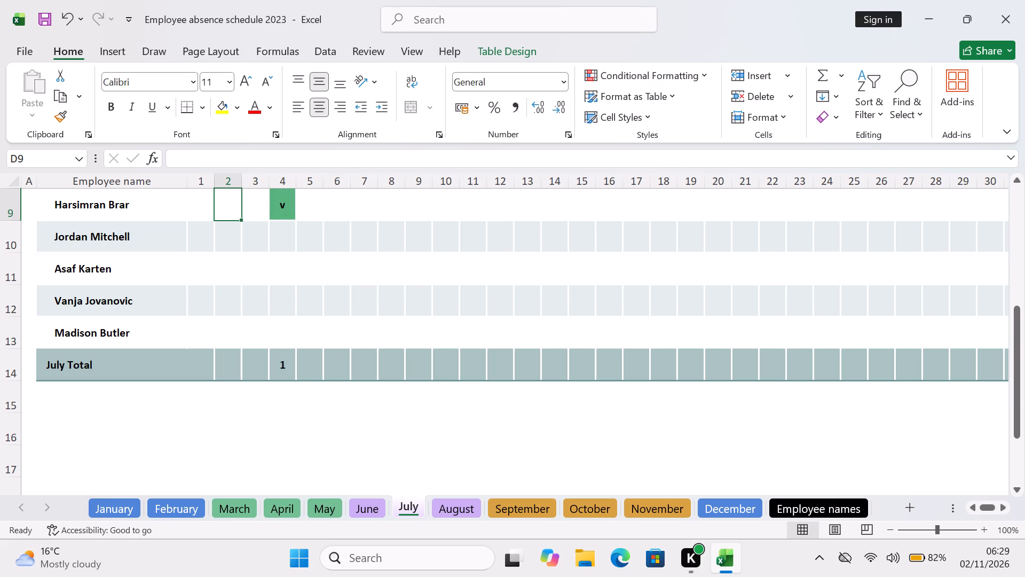
{"action": "key", "text": "v"}
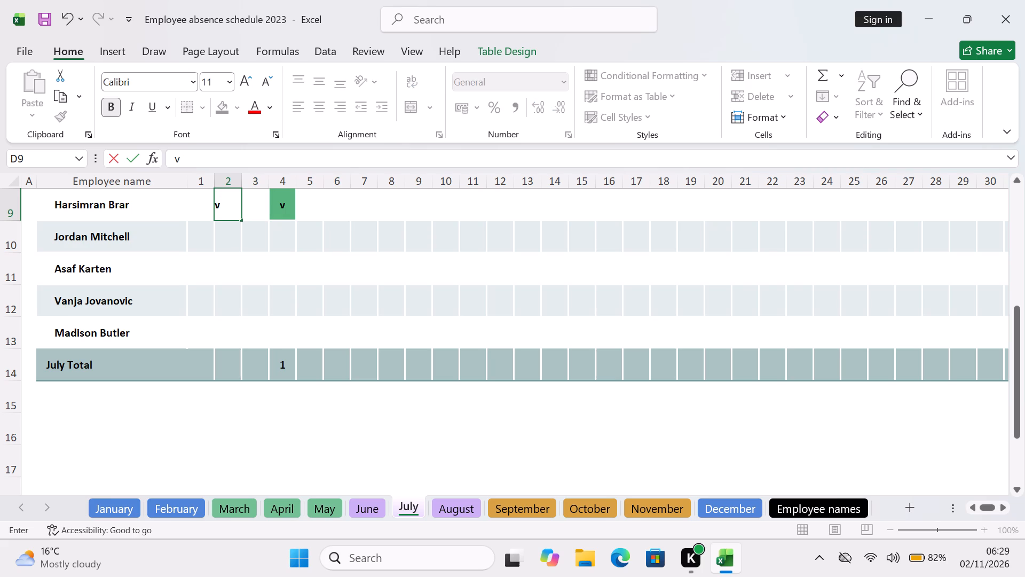
{"action": "key", "text": "Right"}
{"action": "key", "text": "Right"}
{"action": "key", "text": "Right"}
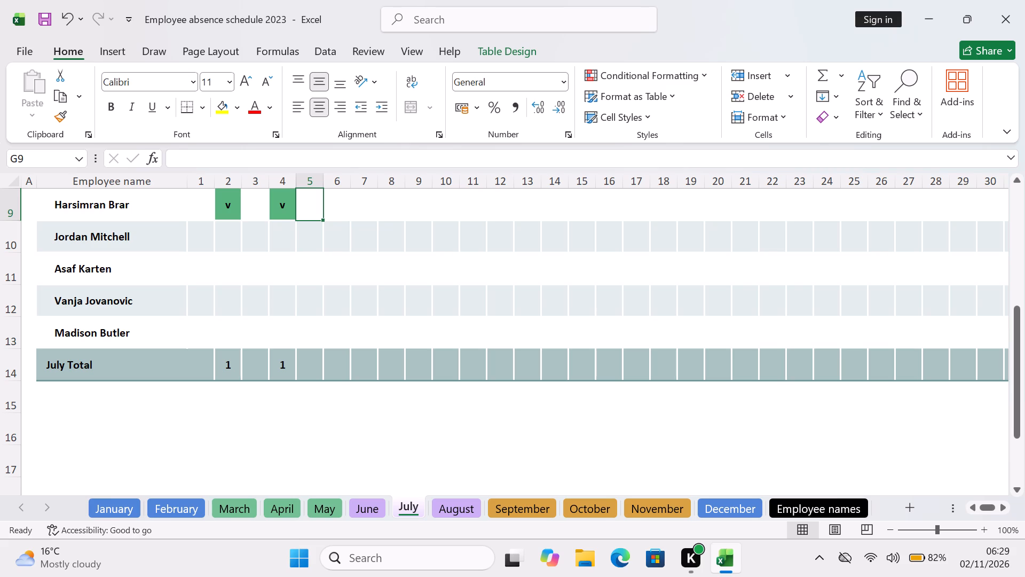
{"action": "key", "text": "Up"}
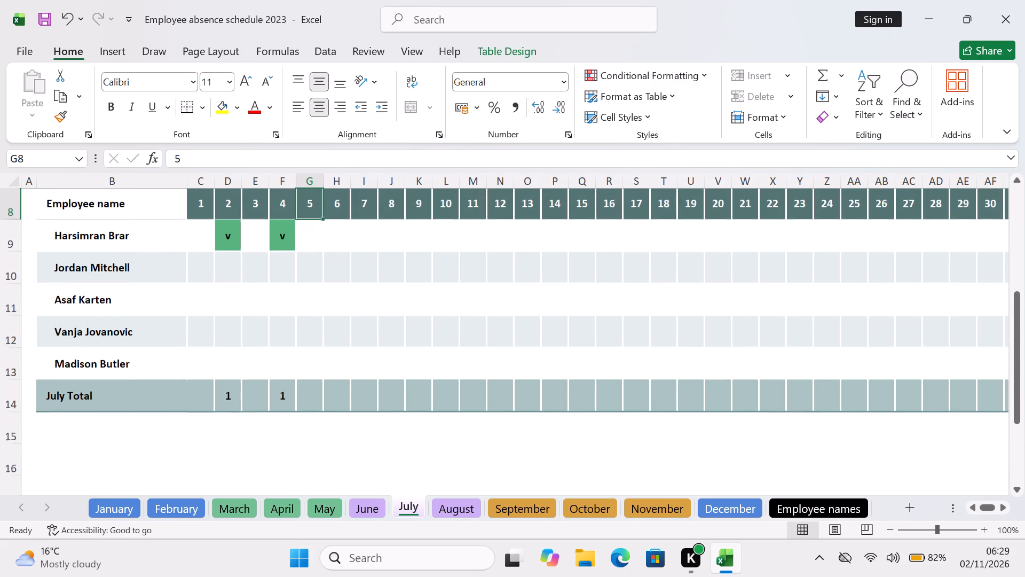
{"action": "key", "text": "Up"}
{"action": "key", "text": "Down"}
{"action": "key", "text": "Down"}
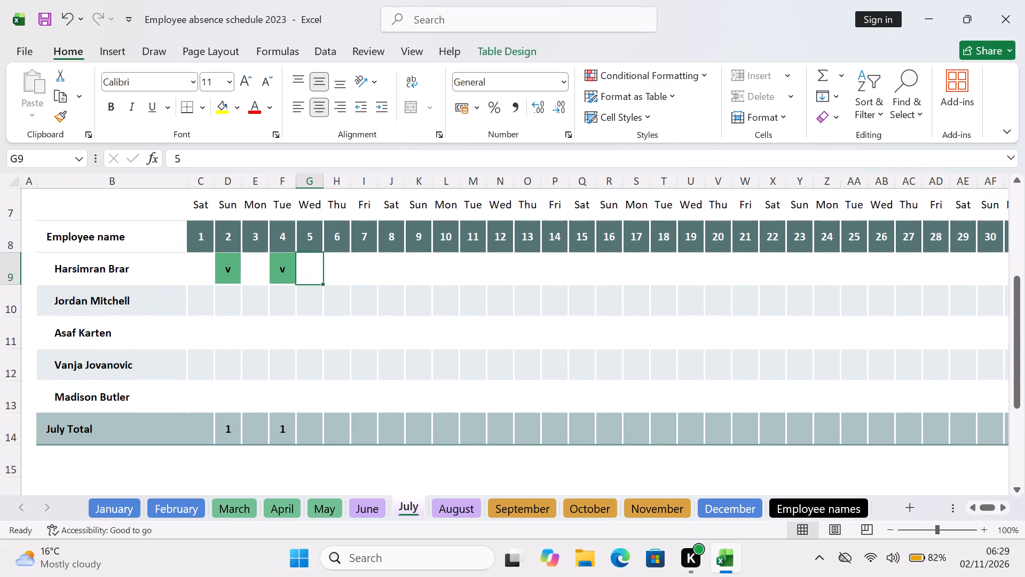
{"action": "key", "text": "Left"}
{"action": "key", "text": "Left"}
{"action": "key", "text": "Left"}
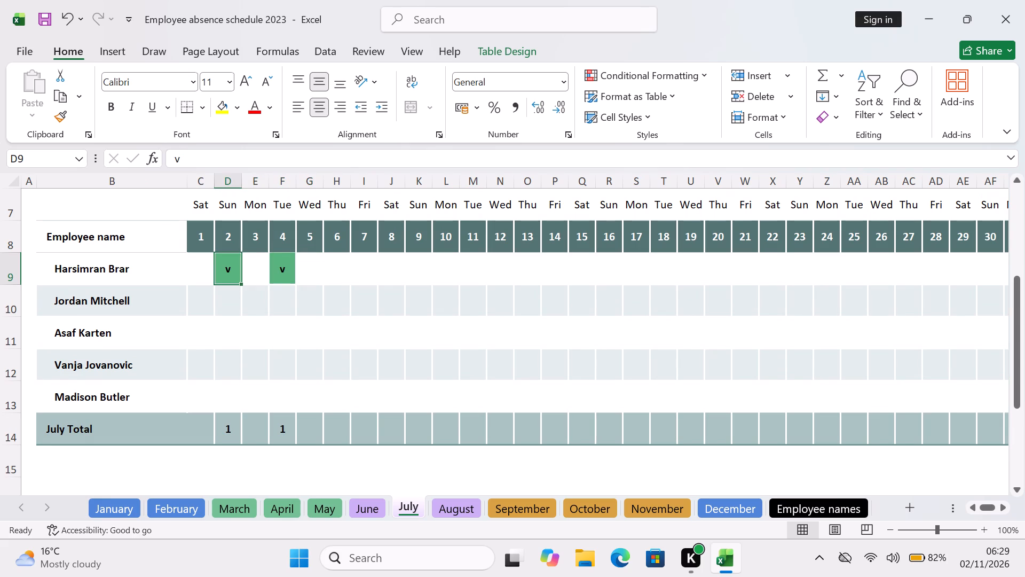
{"action": "key", "text": "Left"}
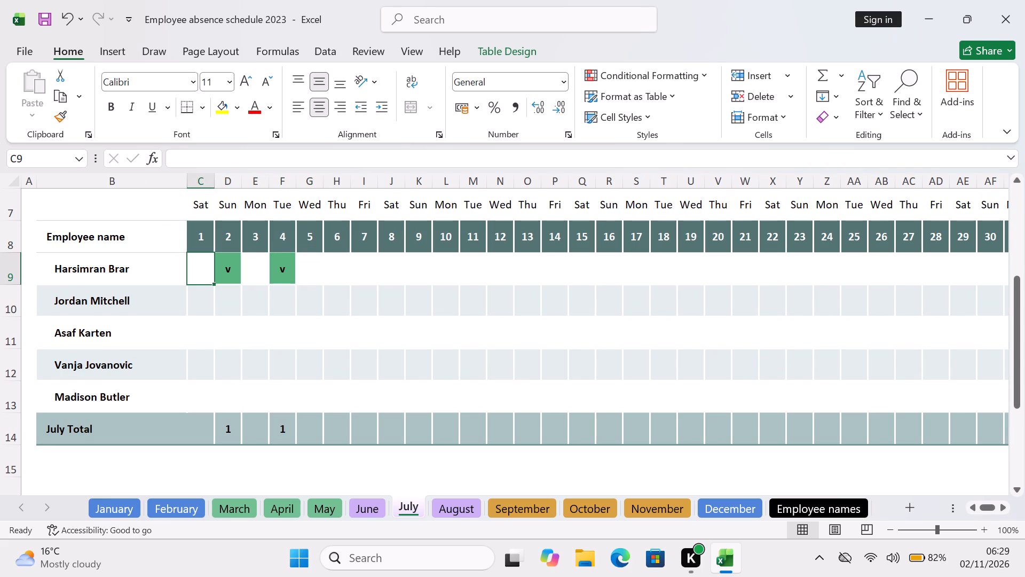
{"action": "key", "text": "v"}
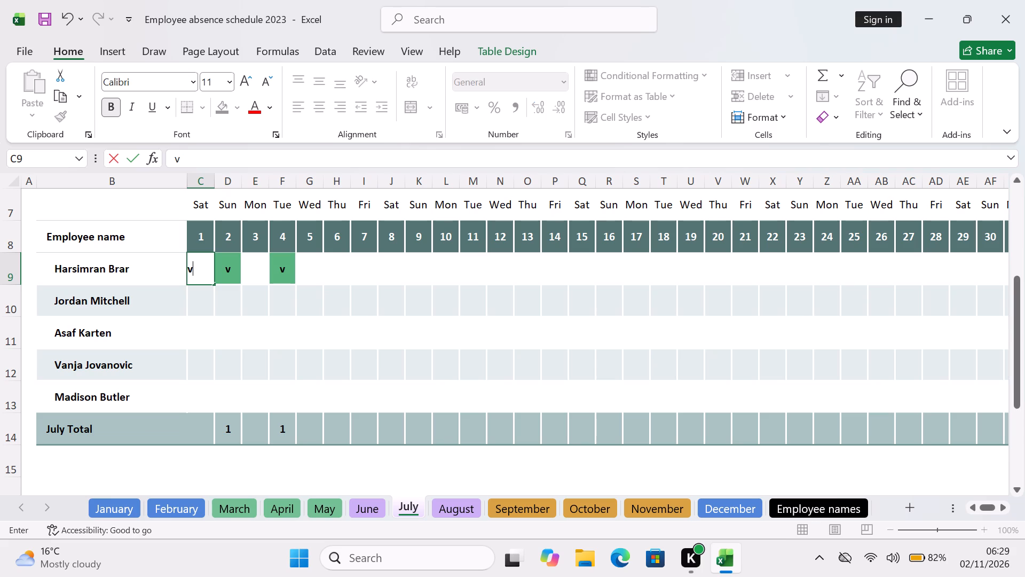
{"action": "key", "text": "Right"}
Mark July 6 as a personal absence with "p" in the first employee's row.
{"action": "key", "text": "Right"}
{"action": "key", "text": "Right"}
{"action": "key", "text": "Right"}
{"action": "key", "text": "Right"}
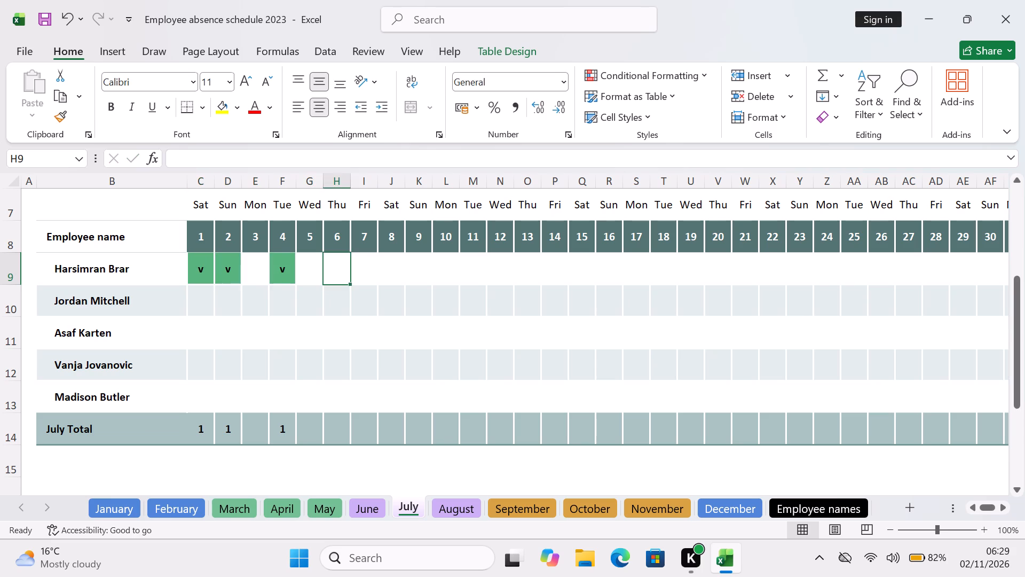
{"action": "key", "text": "Right"}
{"action": "key", "text": "Left"}
{"action": "key", "text": "p"}
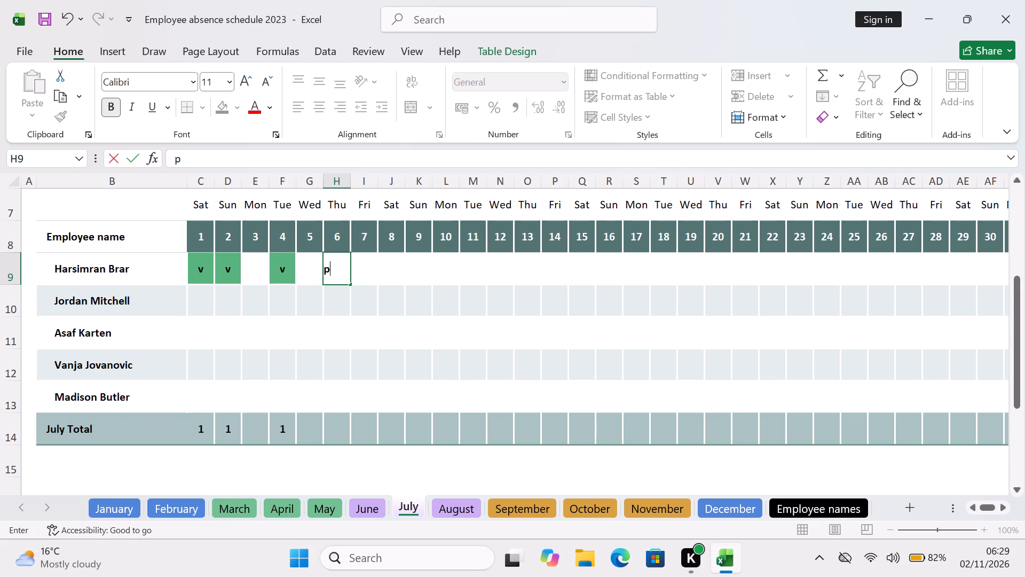
{"action": "key", "text": "Right"}
Mark July 8 and July 9 as vacation with "v" in the first employee's row.
{"action": "key", "text": "Right"}
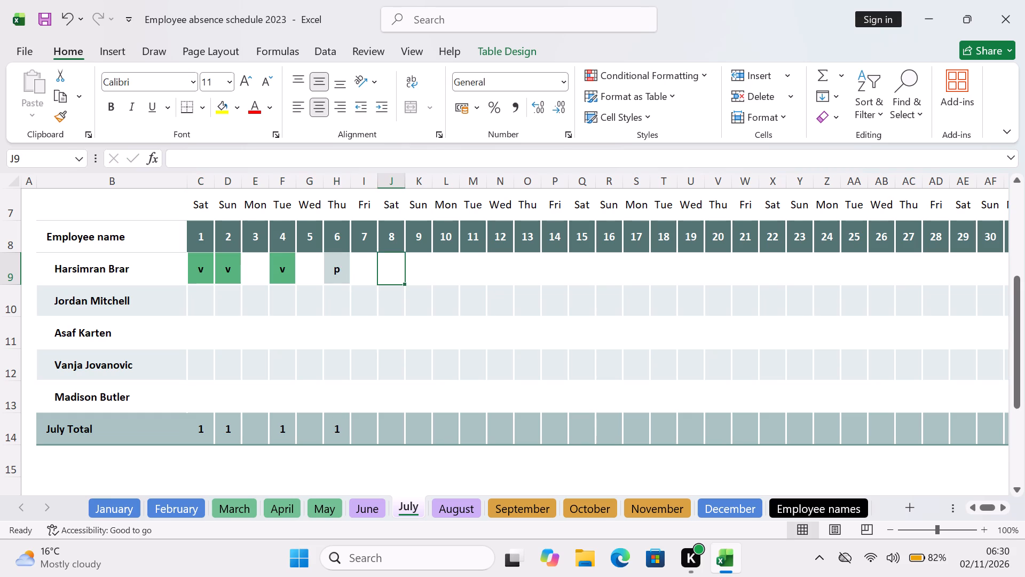
{"action": "key", "text": "v"}
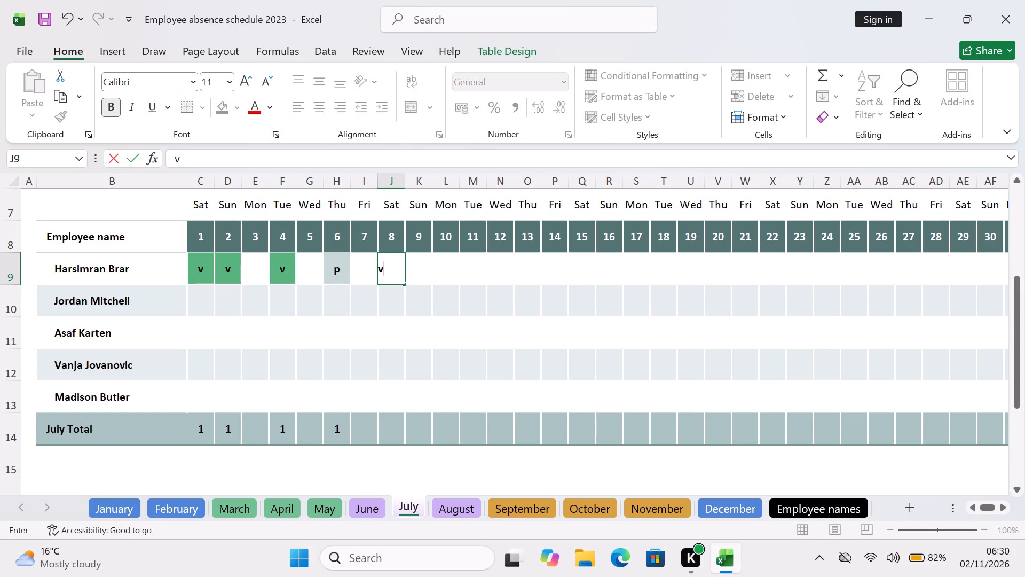
{"action": "key", "text": "Right"}
{"action": "key", "text": "v"}
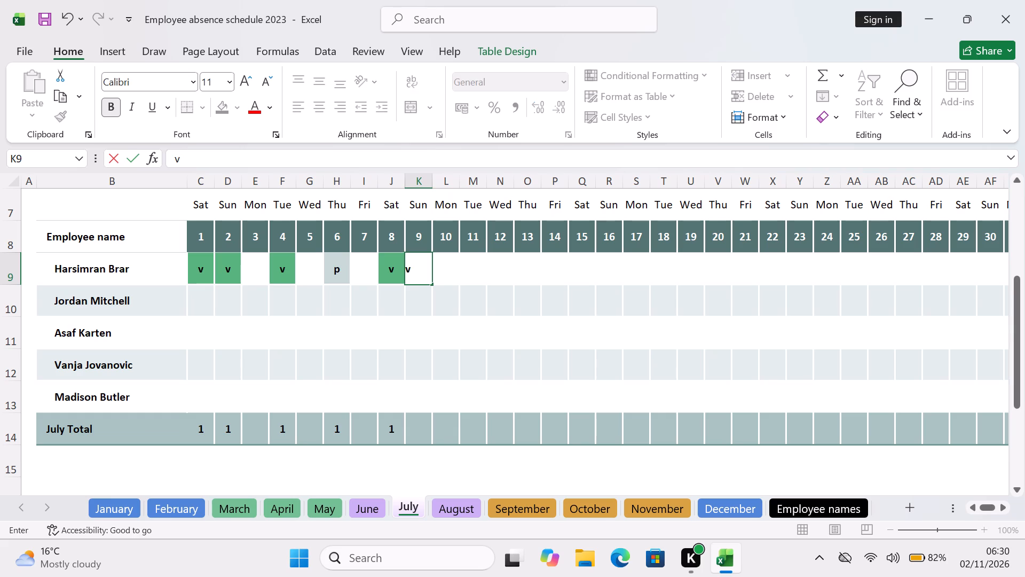
{"action": "key", "text": "Right"}
Change the July 4 entry in the first employee's row to "s".
{"action": "key", "text": "Right"}
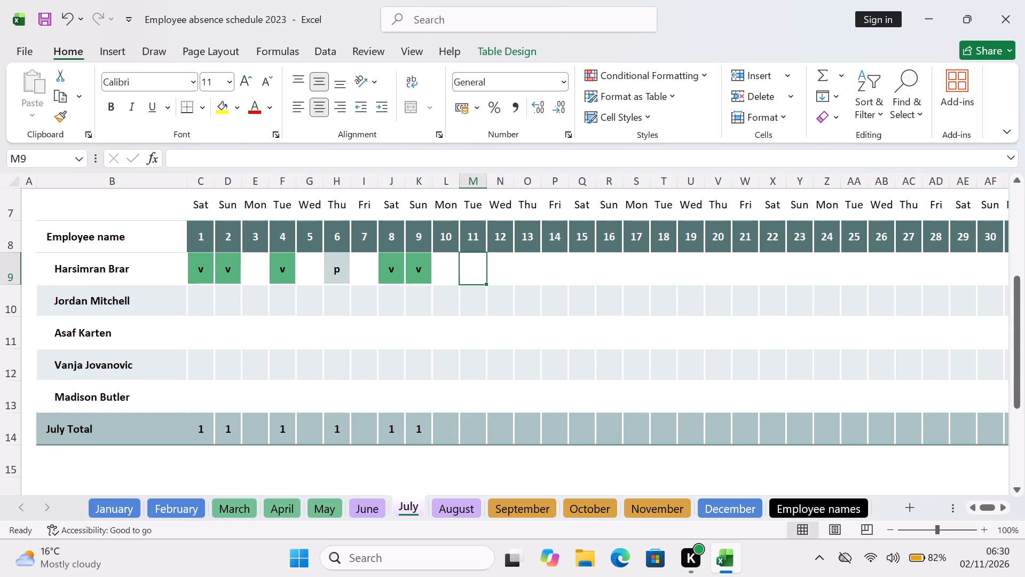
{"action": "key", "text": "Right"}
{"action": "key", "text": "Right"}
{"action": "key", "text": "Down"}
{"action": "key", "text": "Down"}
{"action": "key", "text": "Up"}
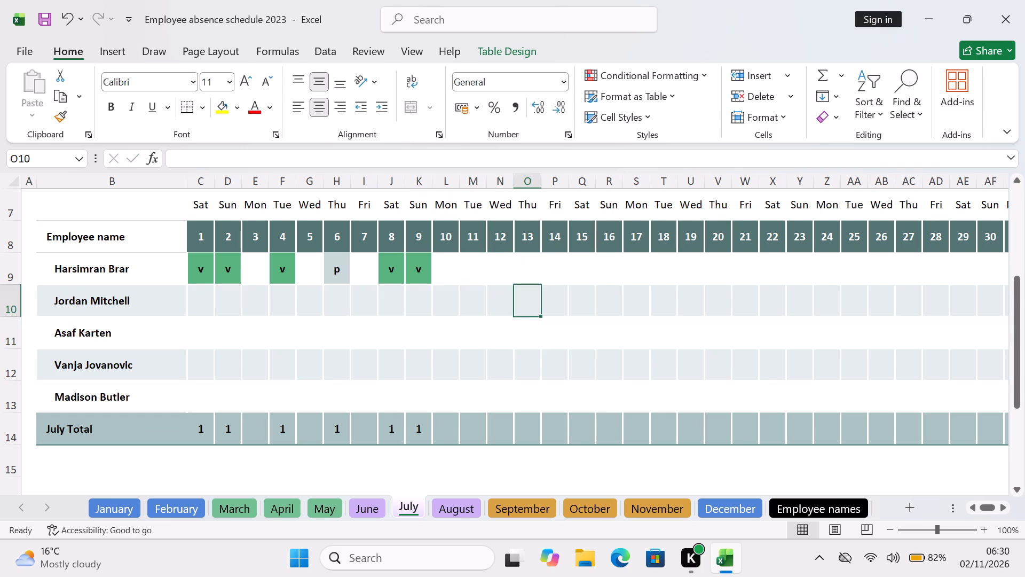
{"action": "key", "text": "Up"}
{"action": "key", "text": "Up"}
{"action": "key", "text": "Left"}
{"action": "key", "text": "Left"}
{"action": "key", "text": "Left"}
{"action": "key", "text": "Left"}
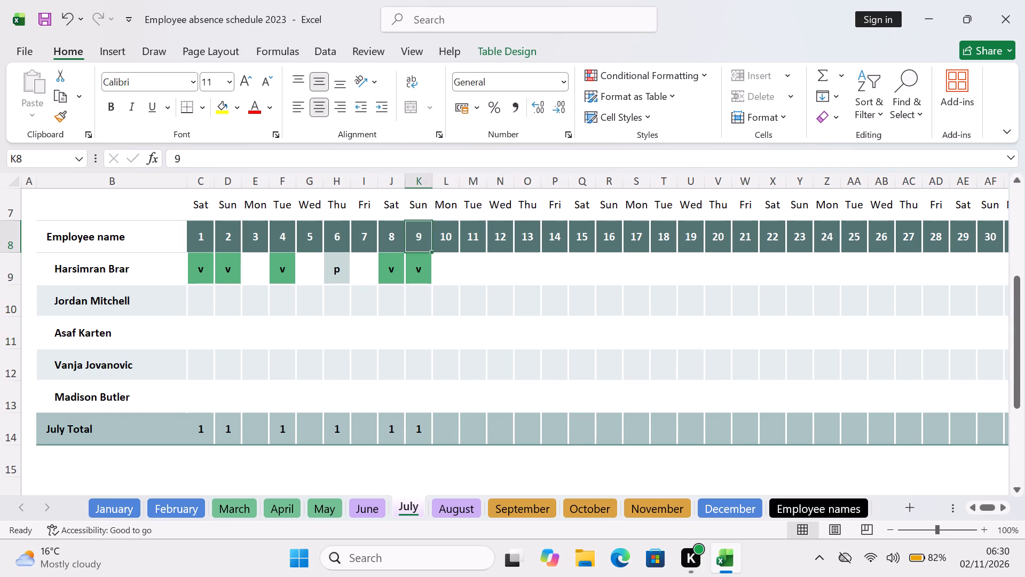
{"action": "key", "text": "Left"}
{"action": "key", "text": "Left"}
{"action": "key", "text": "Left"}
{"action": "key", "text": "Left"}
{"action": "key", "text": "Left"}
{"action": "key", "text": "Down"}
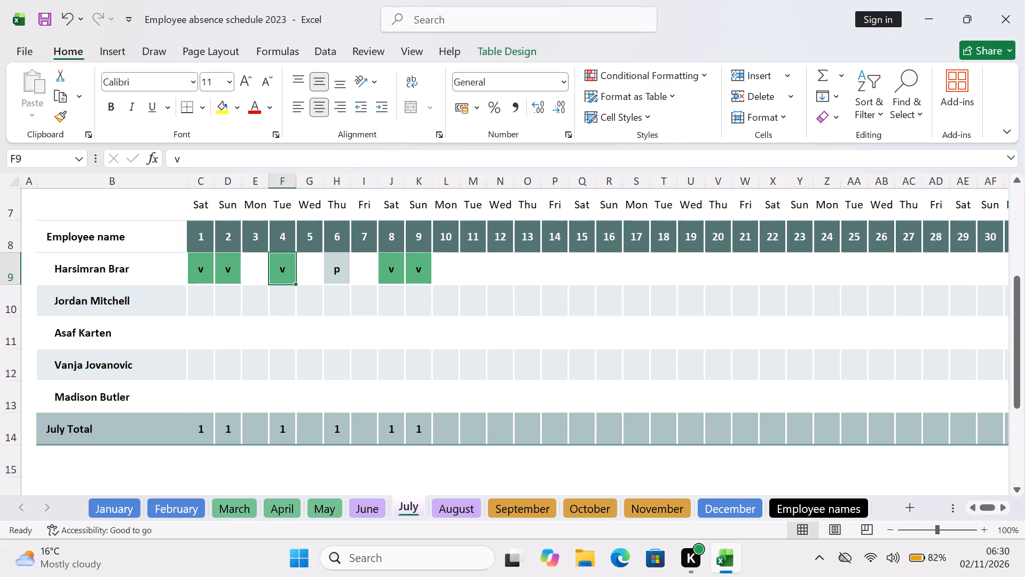
{"action": "key", "text": "BackSpace"}
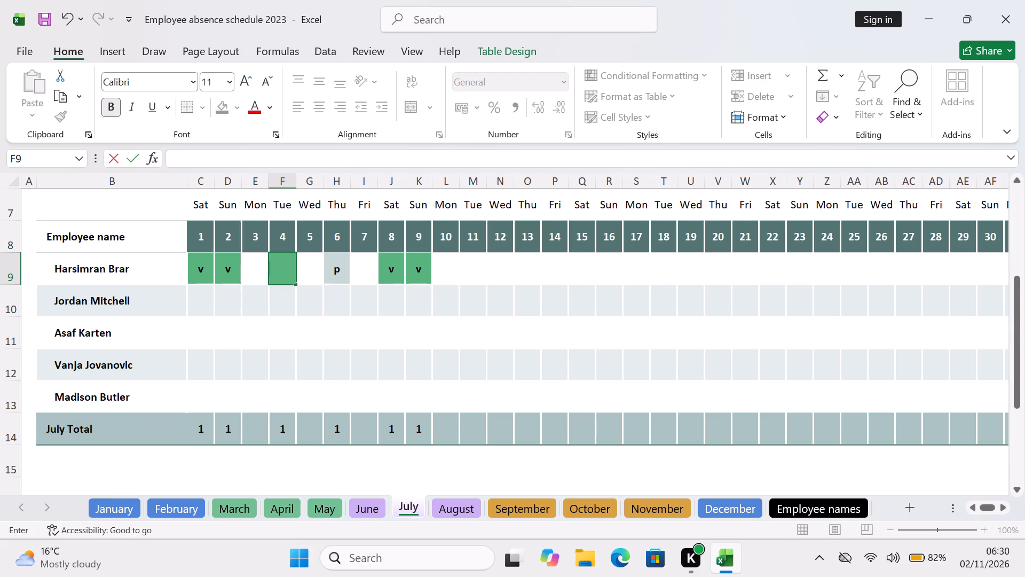
{"action": "key", "text": "s"}
{"action": "key", "text": "Right"}
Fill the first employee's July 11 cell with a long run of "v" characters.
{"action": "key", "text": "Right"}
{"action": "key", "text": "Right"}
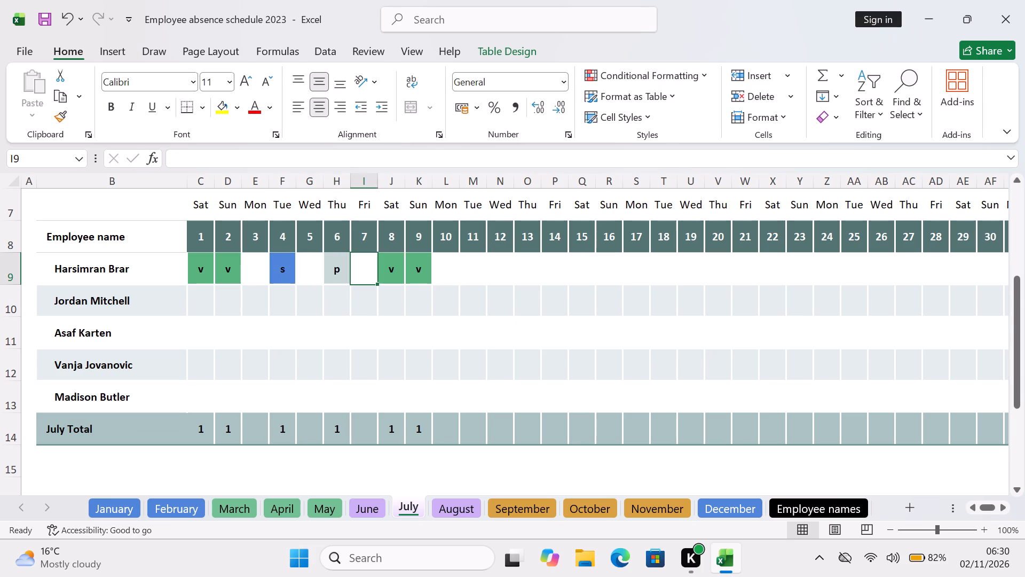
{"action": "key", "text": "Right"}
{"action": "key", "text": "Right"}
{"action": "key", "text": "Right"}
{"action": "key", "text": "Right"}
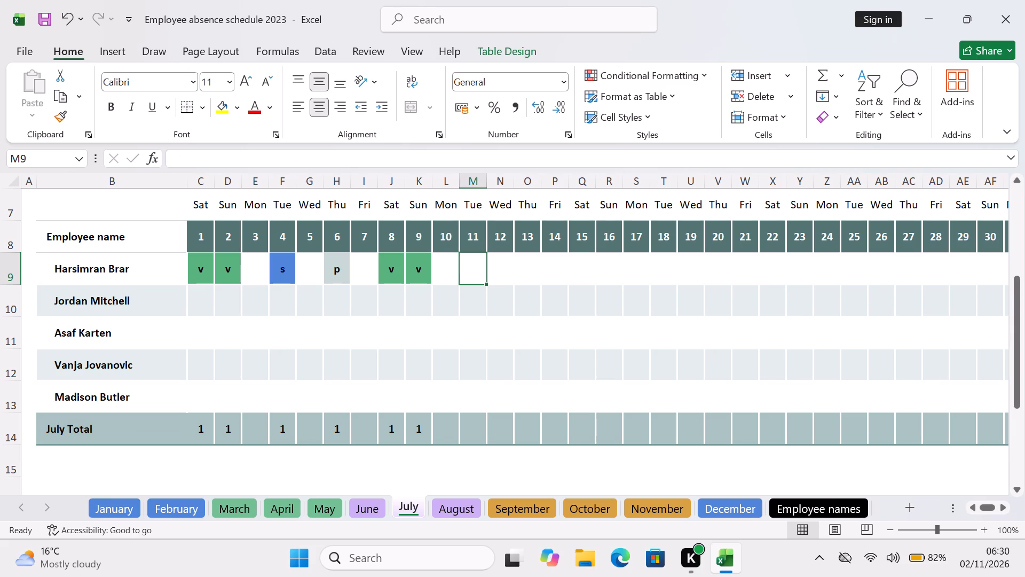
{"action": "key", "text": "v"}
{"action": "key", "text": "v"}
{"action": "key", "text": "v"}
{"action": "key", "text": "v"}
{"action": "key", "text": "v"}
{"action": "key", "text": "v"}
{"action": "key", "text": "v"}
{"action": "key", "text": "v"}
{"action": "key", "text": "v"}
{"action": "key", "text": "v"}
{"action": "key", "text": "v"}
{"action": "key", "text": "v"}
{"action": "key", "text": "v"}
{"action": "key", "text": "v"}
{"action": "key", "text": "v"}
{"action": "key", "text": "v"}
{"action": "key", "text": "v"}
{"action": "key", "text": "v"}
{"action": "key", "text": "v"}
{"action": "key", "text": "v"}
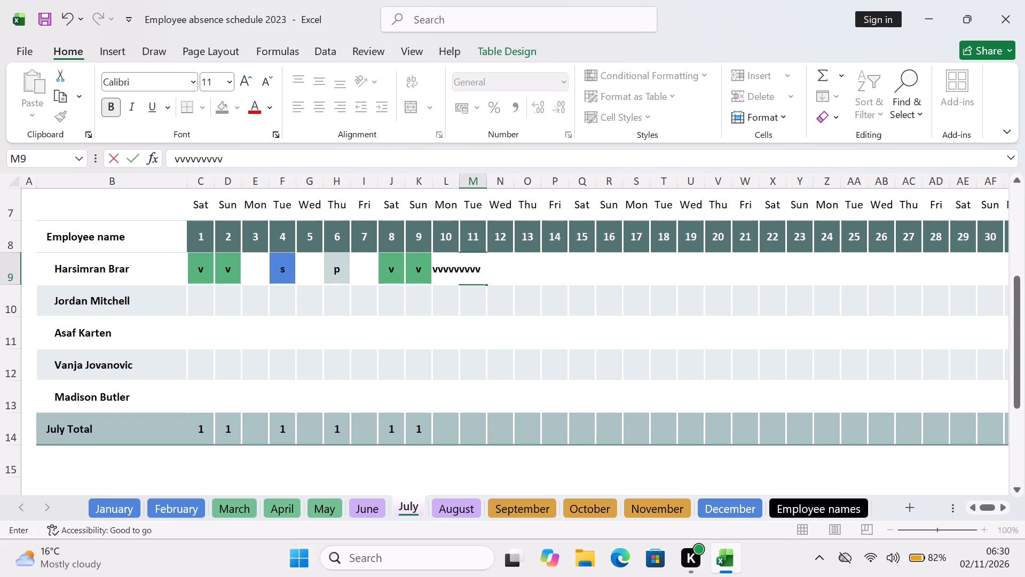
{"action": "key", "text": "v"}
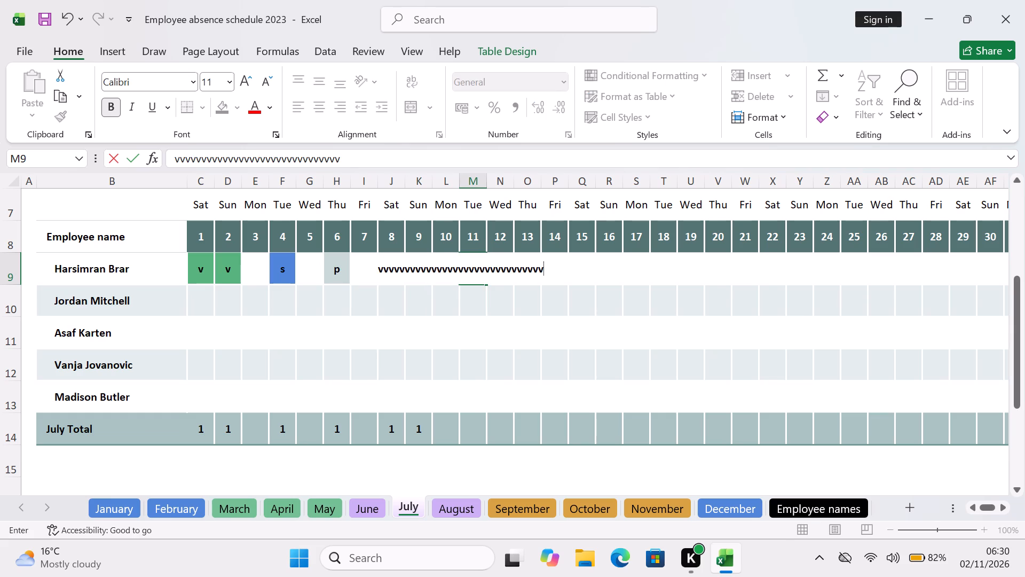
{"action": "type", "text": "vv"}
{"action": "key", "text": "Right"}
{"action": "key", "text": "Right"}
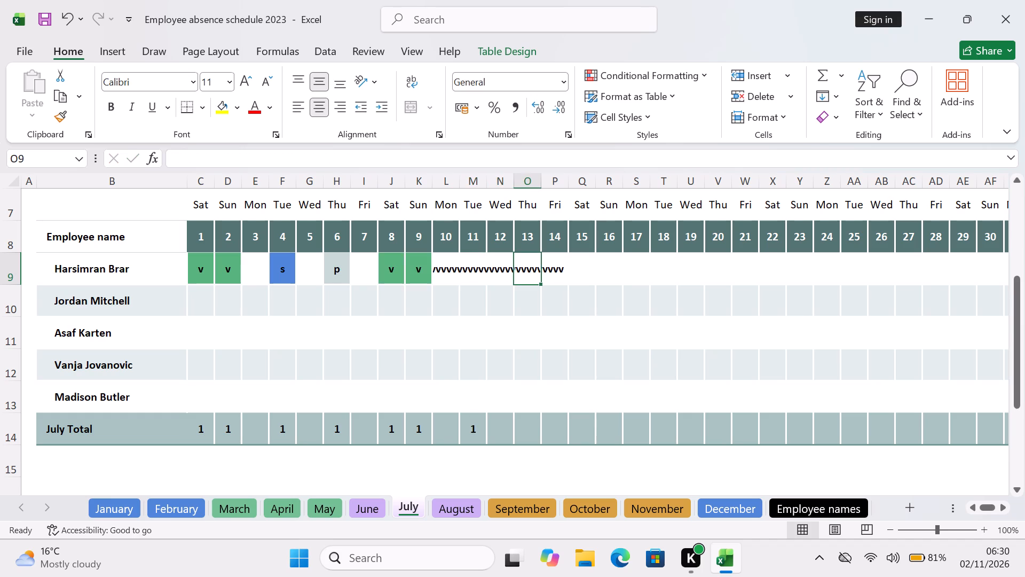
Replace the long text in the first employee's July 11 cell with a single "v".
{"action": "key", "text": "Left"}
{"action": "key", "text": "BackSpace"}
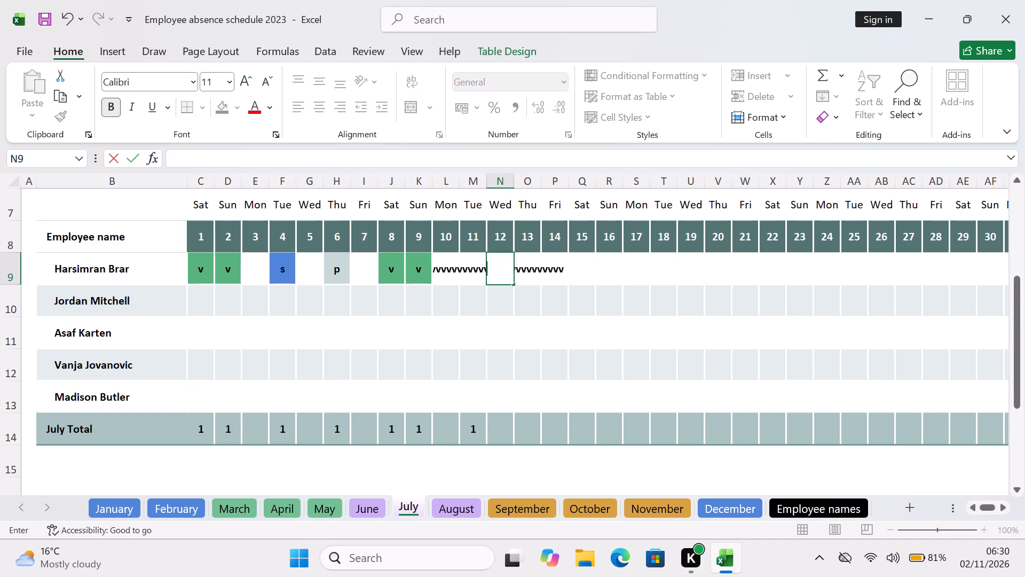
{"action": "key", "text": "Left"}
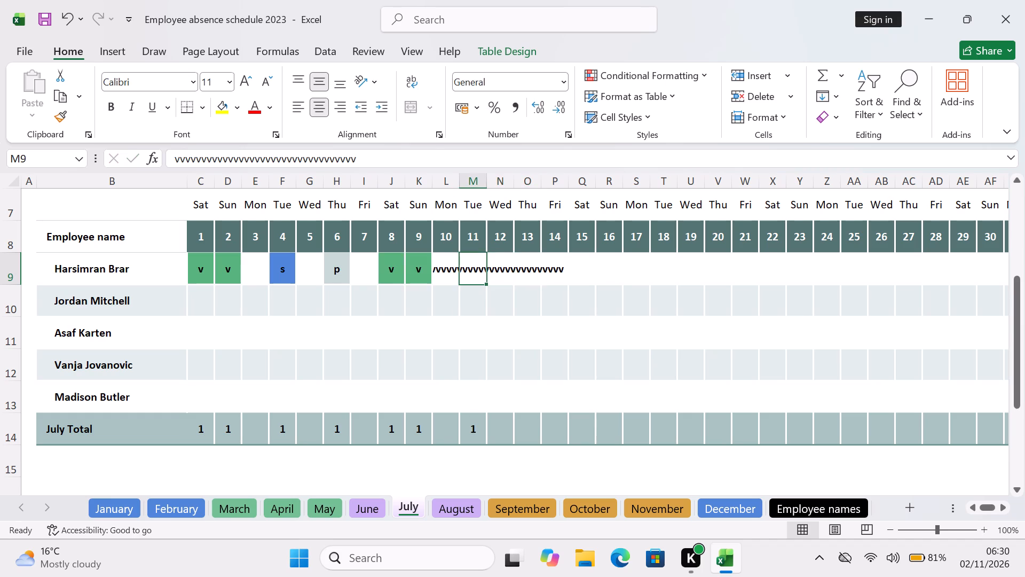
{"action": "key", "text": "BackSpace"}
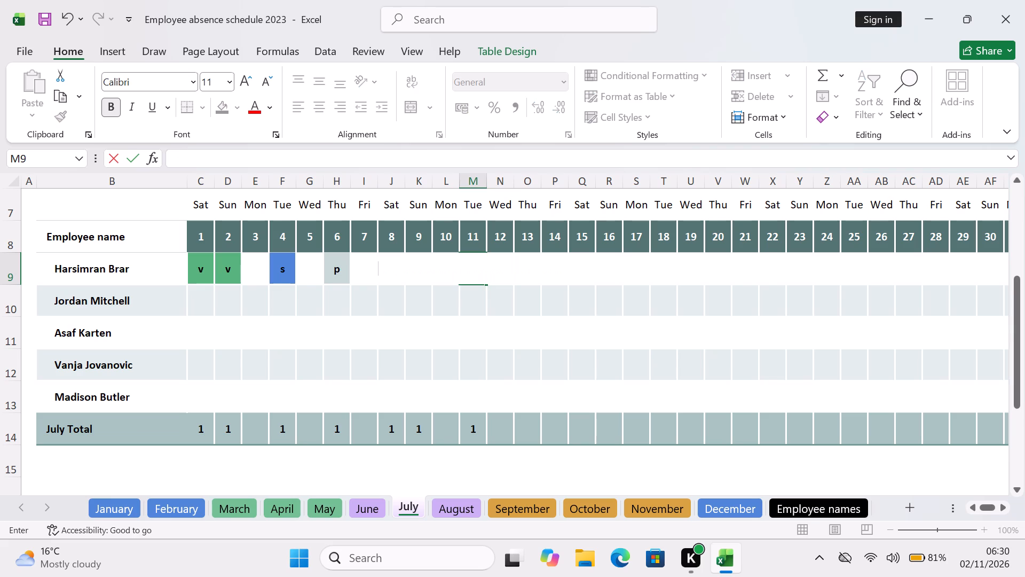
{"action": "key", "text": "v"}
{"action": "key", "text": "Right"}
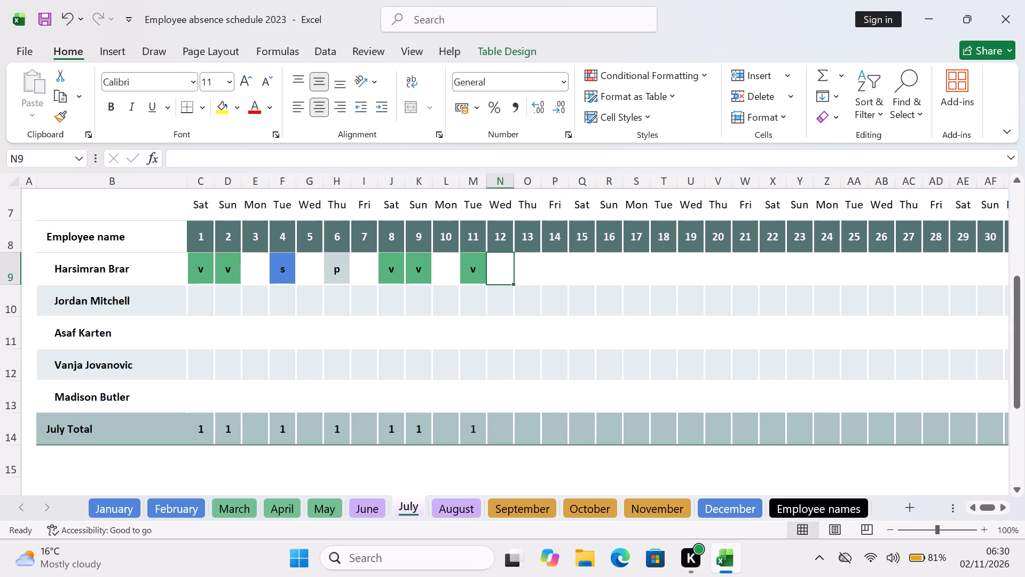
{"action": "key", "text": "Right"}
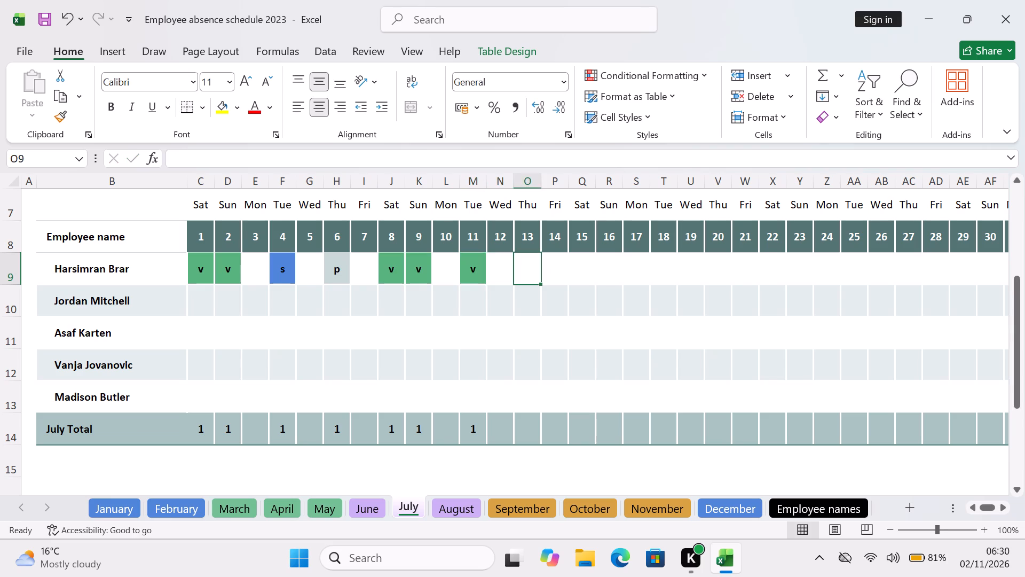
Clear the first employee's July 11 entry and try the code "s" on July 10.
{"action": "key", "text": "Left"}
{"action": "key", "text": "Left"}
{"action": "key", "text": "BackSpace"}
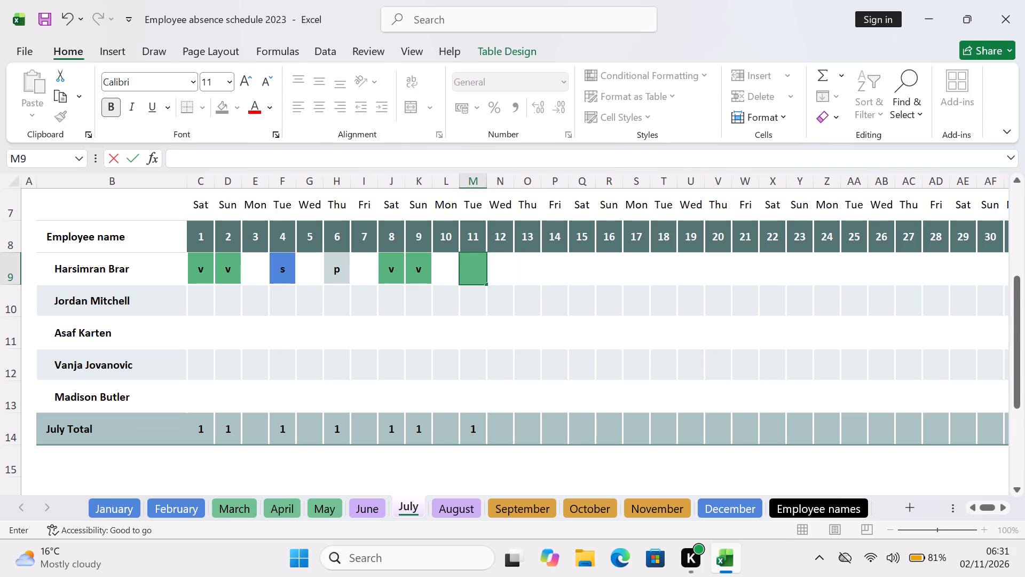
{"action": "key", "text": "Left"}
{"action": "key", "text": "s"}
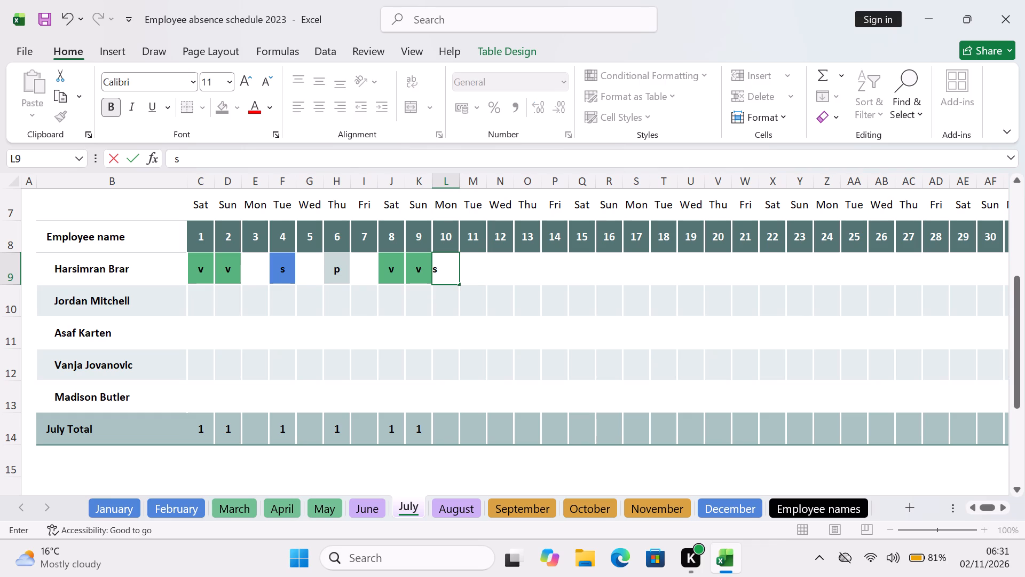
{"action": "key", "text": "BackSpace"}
Mark July 11 and July 13 as personal absences with "p" in the first employee's row.
{"action": "key", "text": "Right"}
{"action": "key", "text": "Right"}
{"action": "key", "text": "Left"}
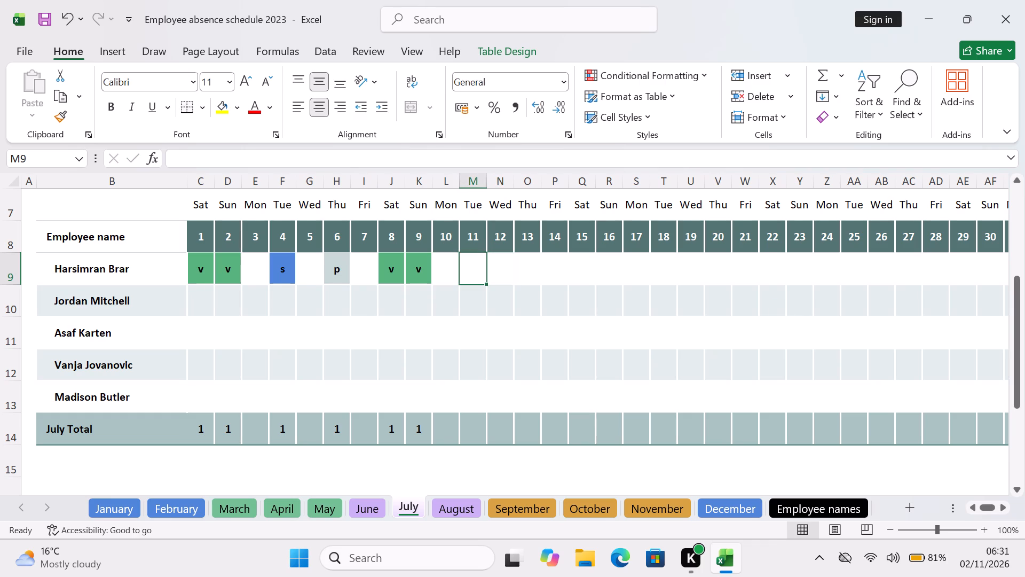
{"action": "key", "text": "p"}
{"action": "key", "text": "Right"}
{"action": "key", "text": "Right"}
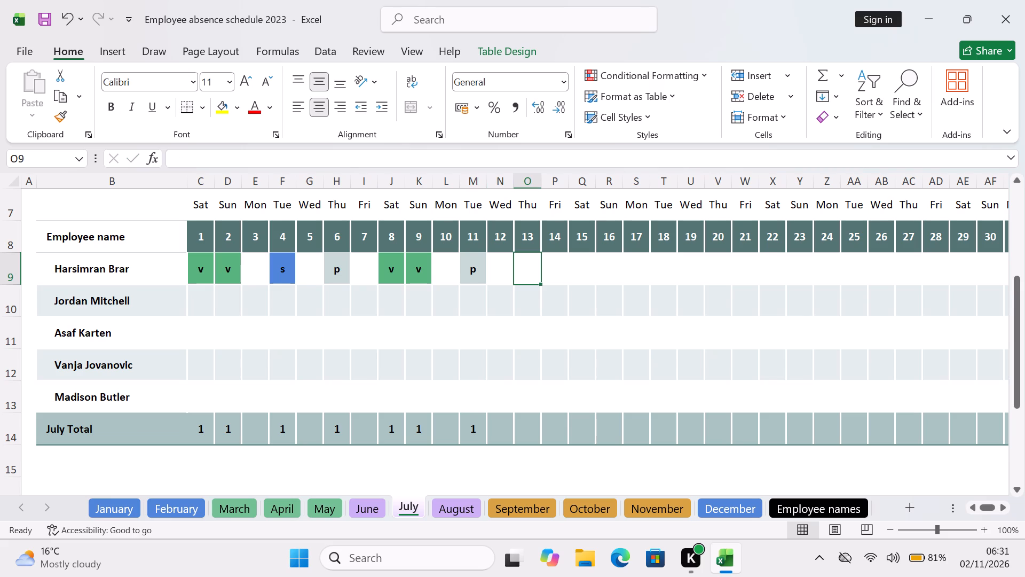
{"action": "key", "text": "p"}
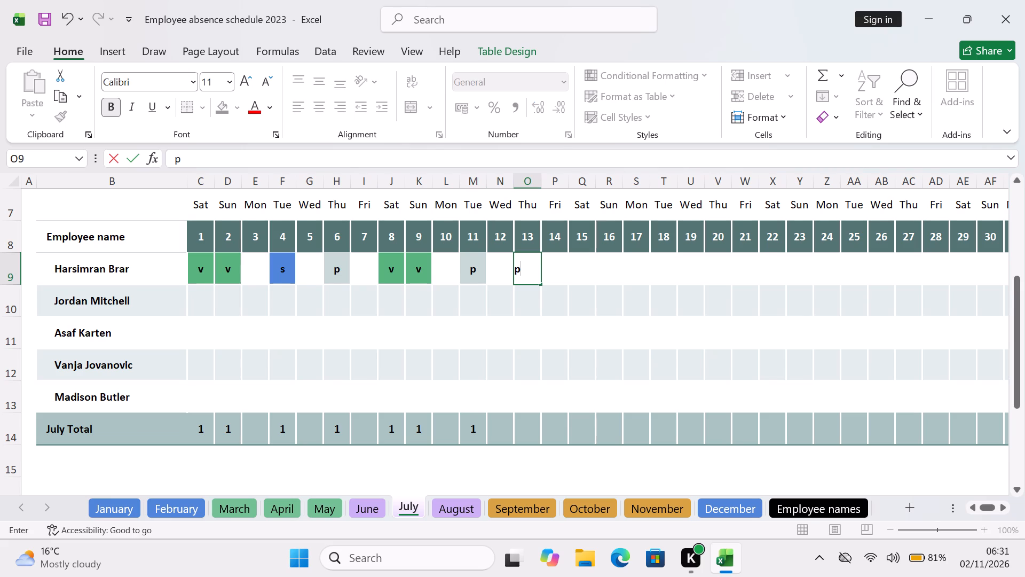
{"action": "key", "text": "Right"}
Mark July 15 and July 16 as vacation with "v" in the first employee's row.
{"action": "key", "text": "Right"}
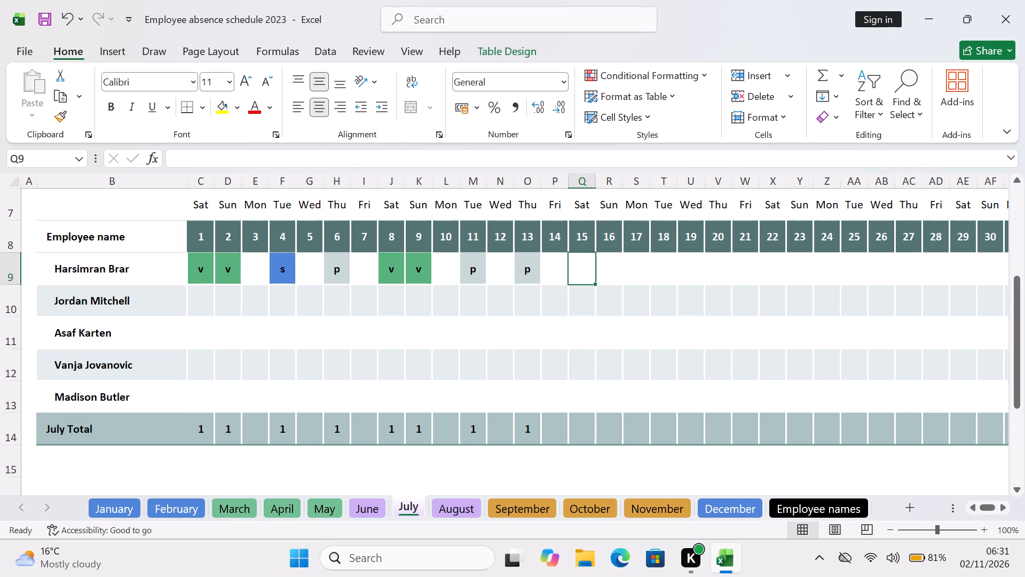
{"action": "key", "text": "v"}
{"action": "key", "text": "Right"}
{"action": "key", "text": "v"}
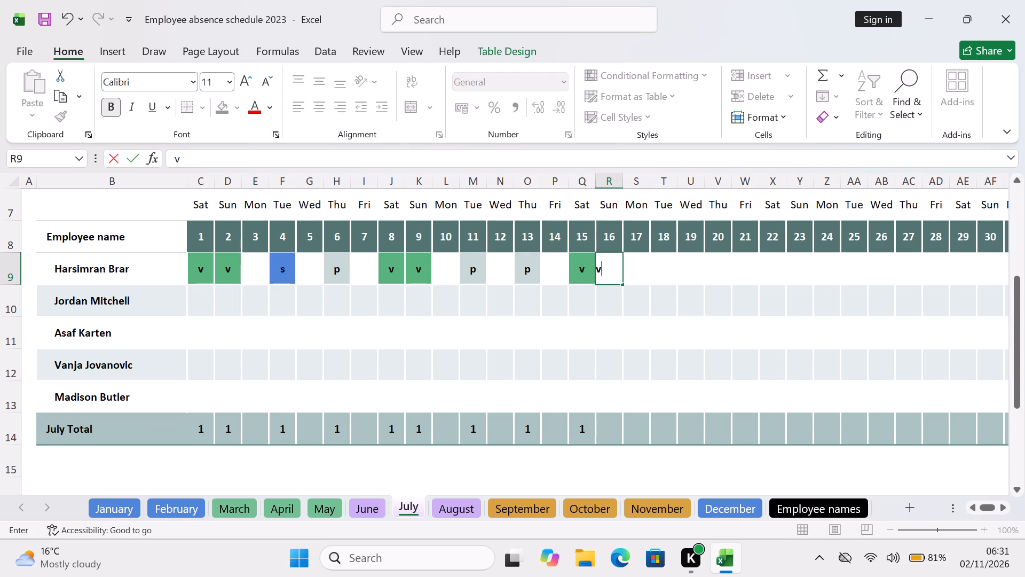
{"action": "key", "text": "Right"}
Mark July 18 and July 20 as personal absences with "p" in the first employee's row.
{"action": "key", "text": "Right"}
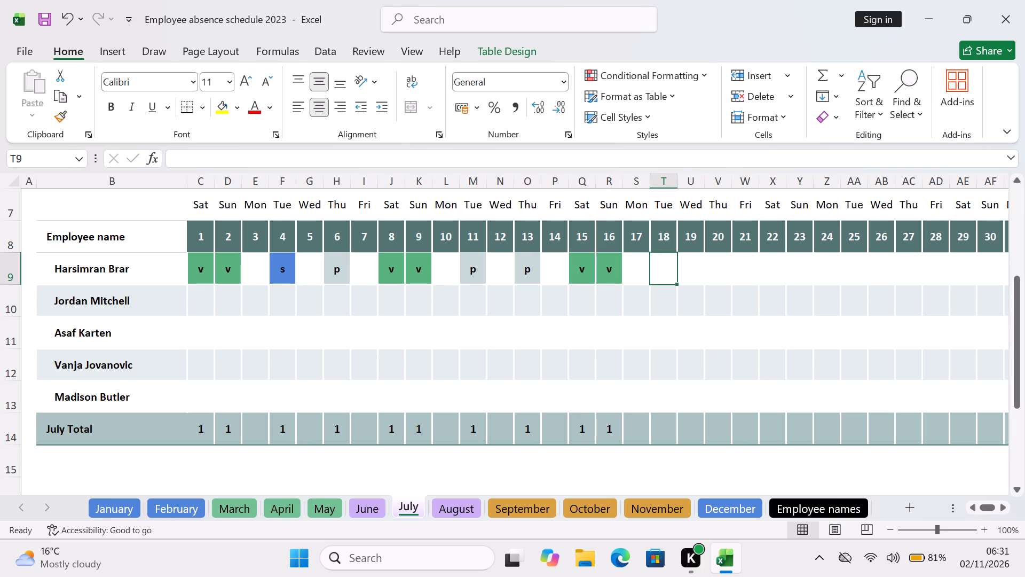
{"action": "key", "text": "p"}
{"action": "key", "text": "Right"}
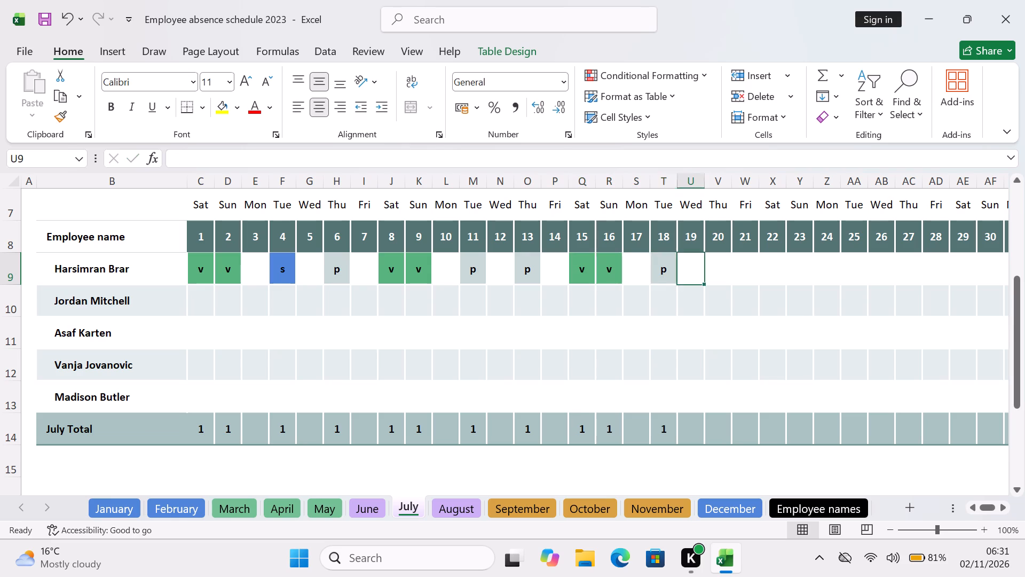
{"action": "key", "text": "Right"}
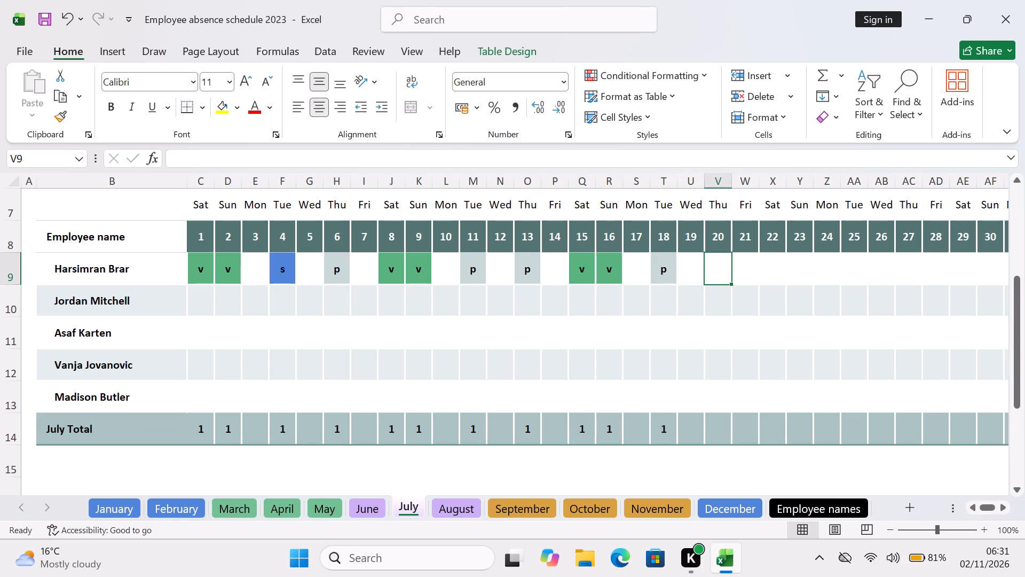
{"action": "key", "text": "p"}
{"action": "key", "text": "Right"}
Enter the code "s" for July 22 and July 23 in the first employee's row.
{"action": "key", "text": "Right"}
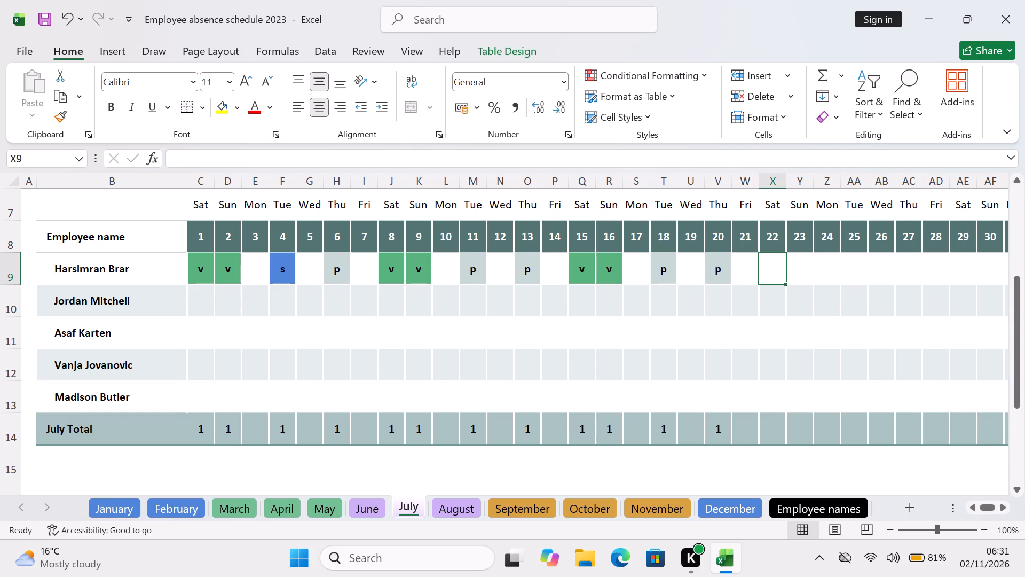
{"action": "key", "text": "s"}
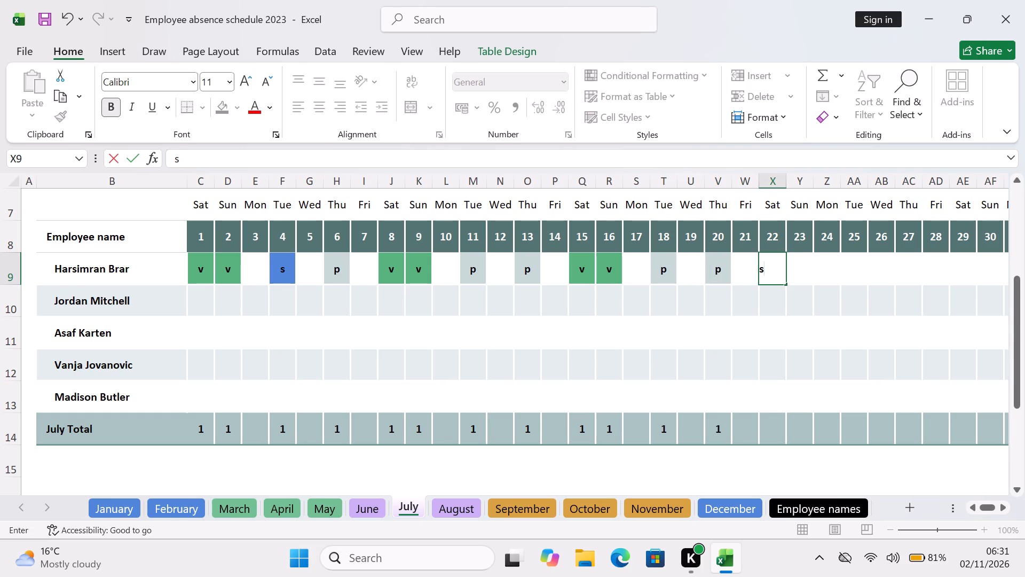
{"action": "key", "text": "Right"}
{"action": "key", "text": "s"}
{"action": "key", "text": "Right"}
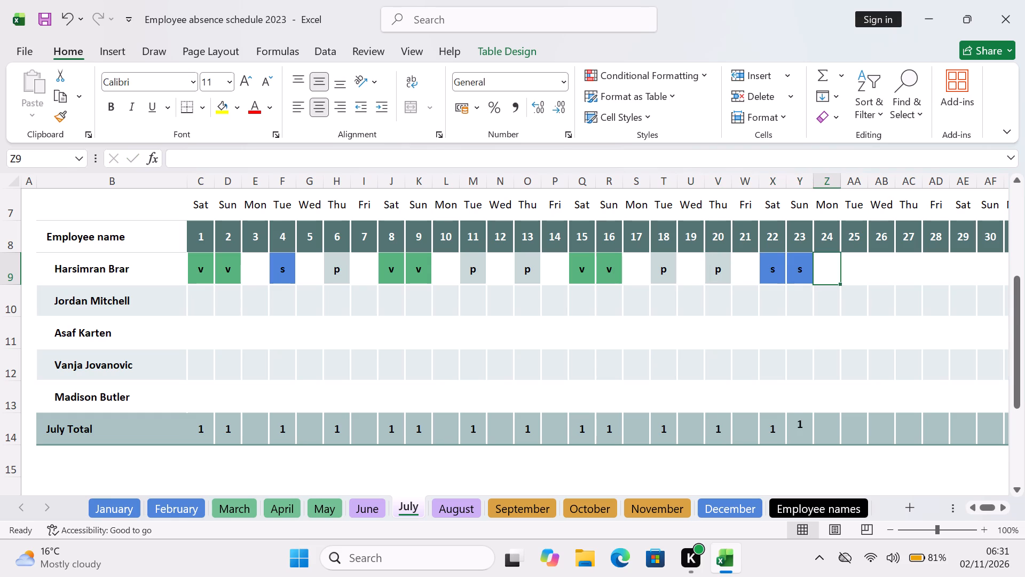
Replace the July 22 and July 23 entries in the first employee's row with vacation code "v".
{"action": "key", "text": "Left"}
{"action": "key", "text": "Left"}
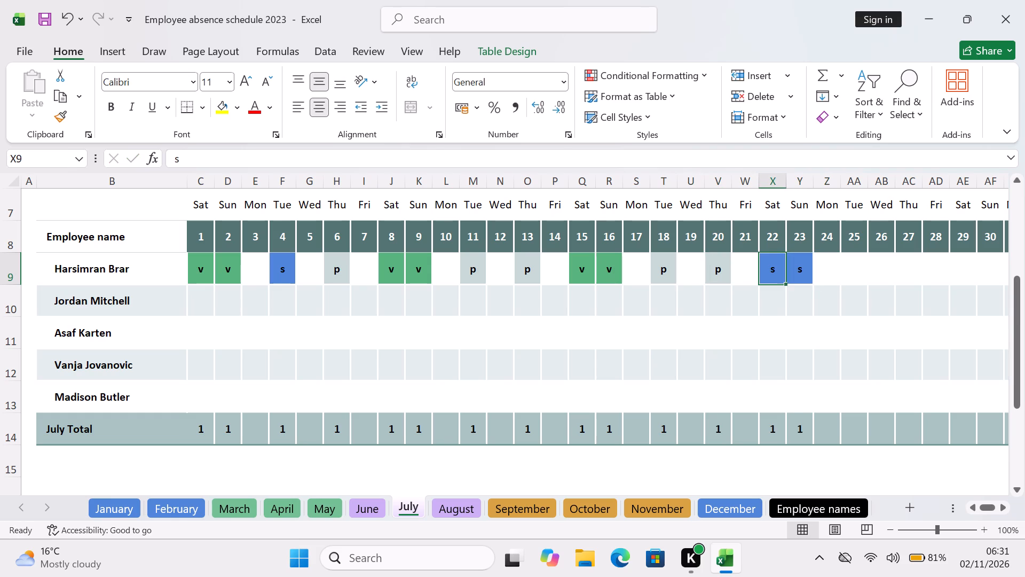
{"action": "key", "text": "BackSpace"}
{"action": "key", "text": "Right"}
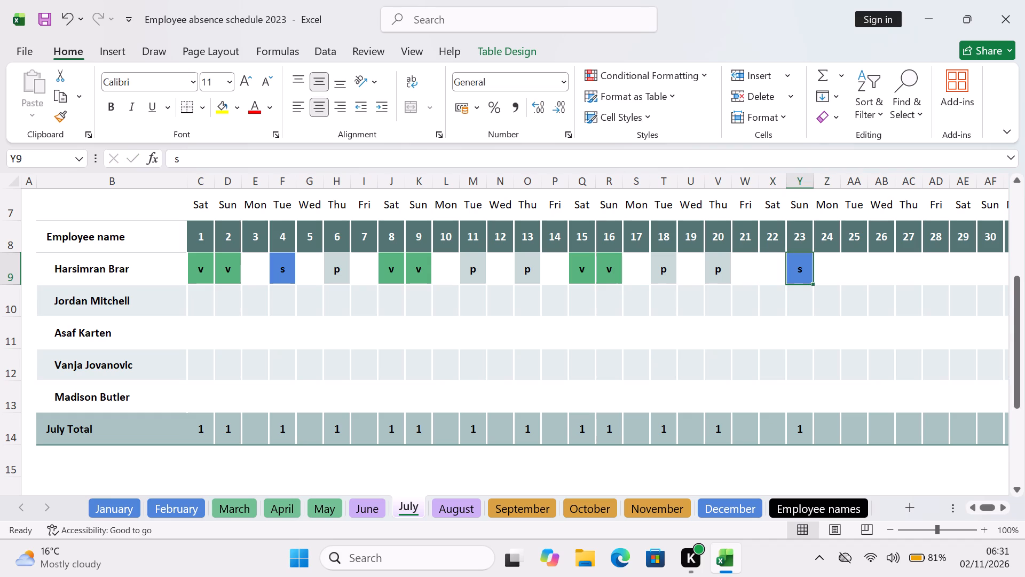
{"action": "key", "text": "BackSpace"}
{"action": "key", "text": "Left"}
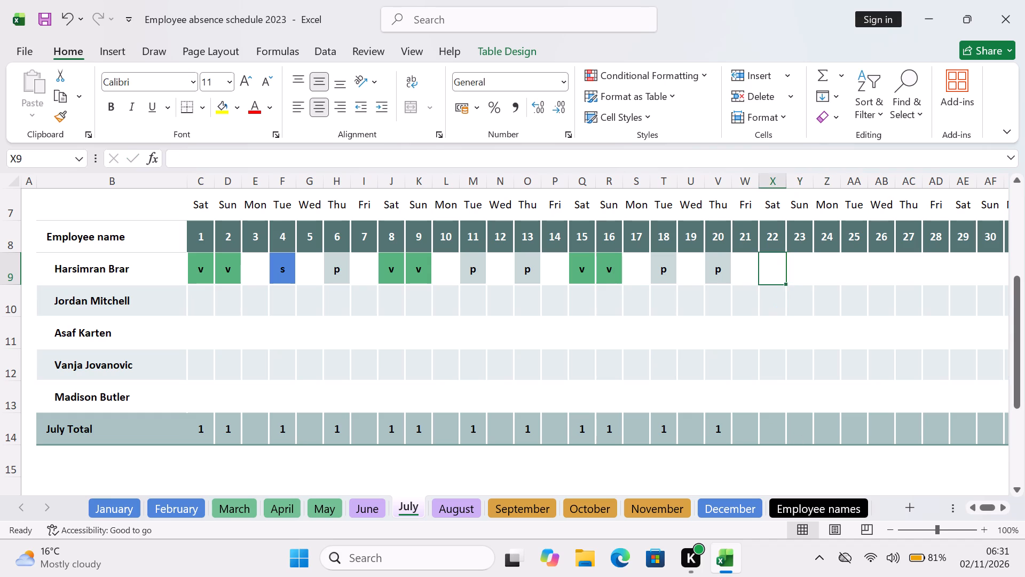
{"action": "key", "text": "v"}
{"action": "key", "text": "Right"}
{"action": "key", "text": "v"}
{"action": "key", "text": "Right"}
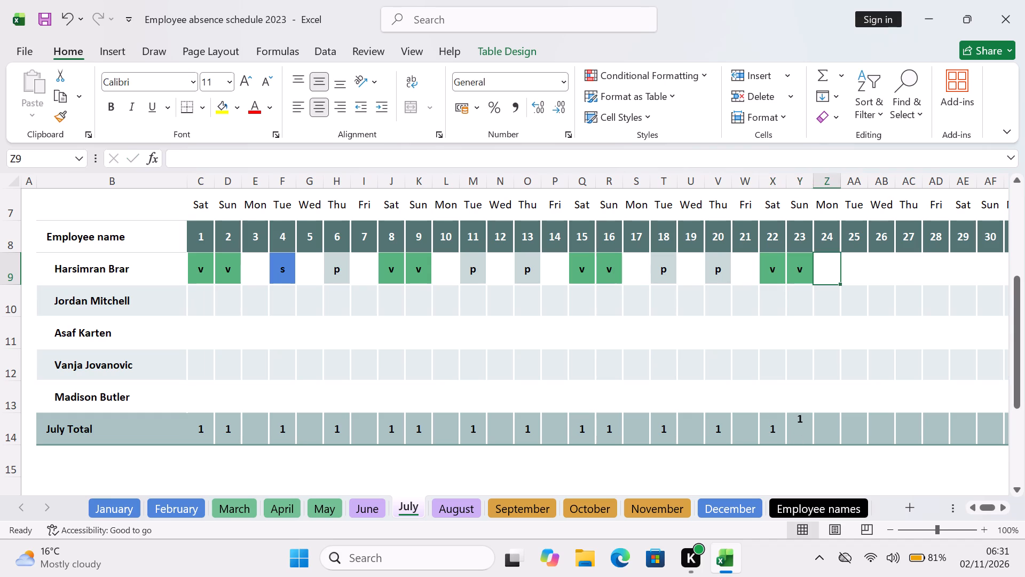
Mark July 25 and July 26 as personal absences with "p" in the first employee's row.
{"action": "key", "text": "Right"}
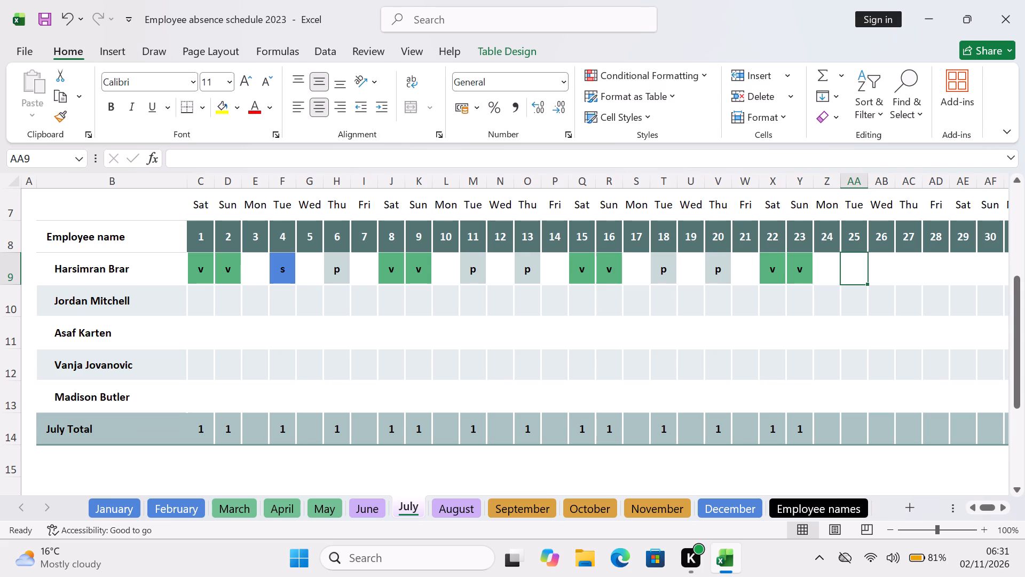
{"action": "key", "text": "Left"}
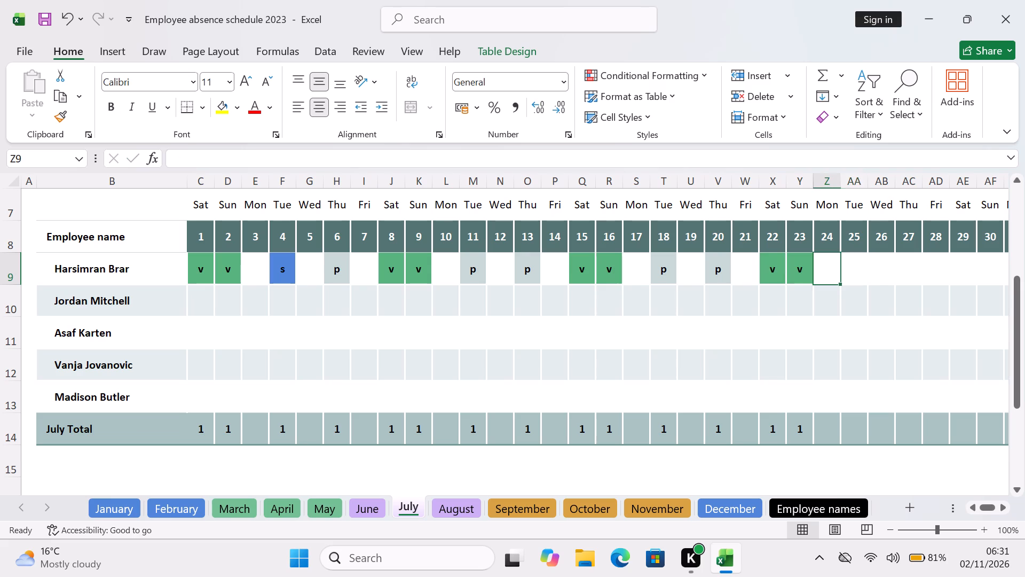
{"action": "key", "text": "Left"}
{"action": "key", "text": "Left"}
{"action": "key", "text": "Left"}
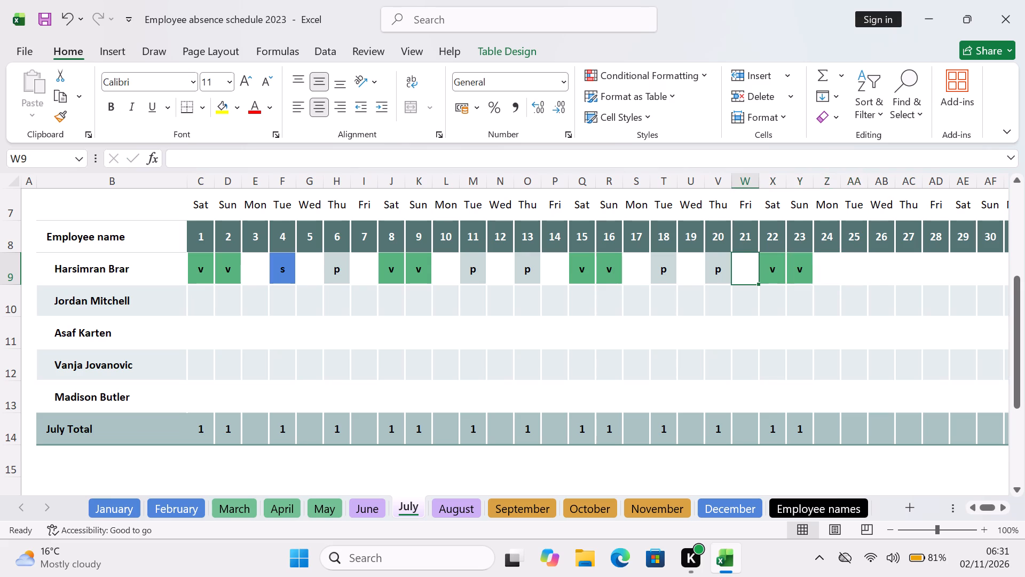
{"action": "key", "text": "Right"}
{"action": "key", "text": "Right"}
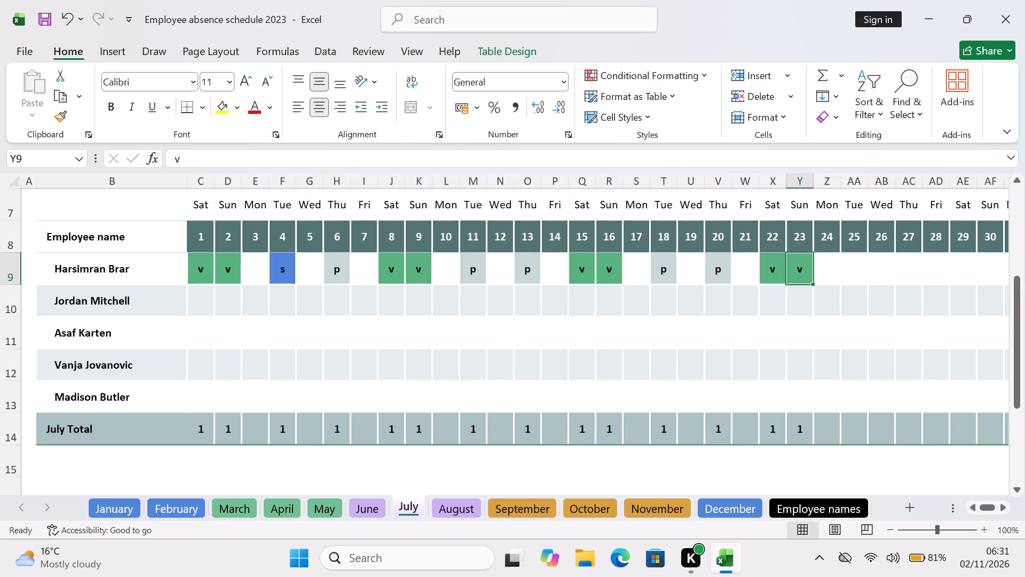
{"action": "key", "text": "Right"}
{"action": "key", "text": "Right"}
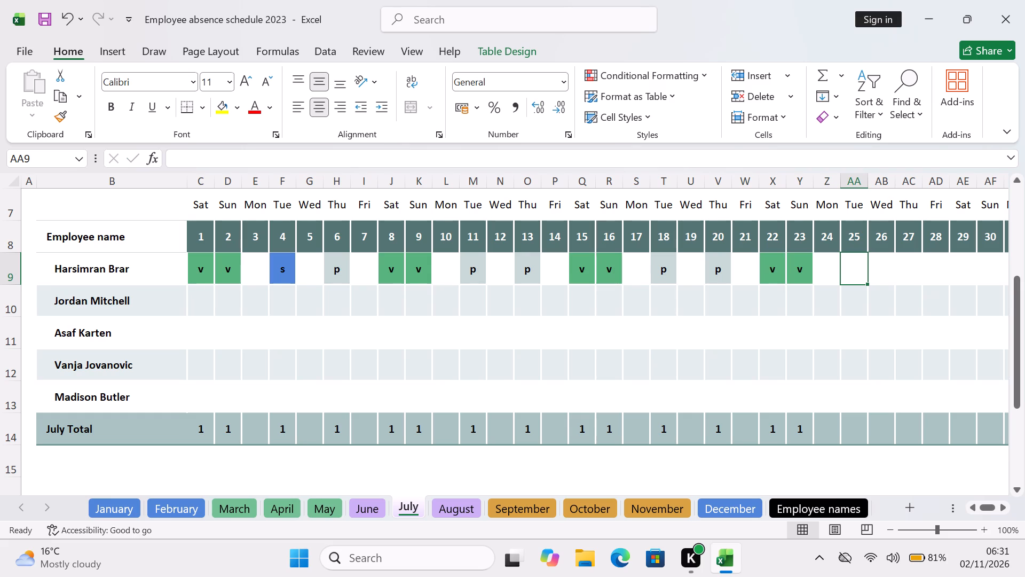
{"action": "key", "text": "p"}
{"action": "key", "text": "Right"}
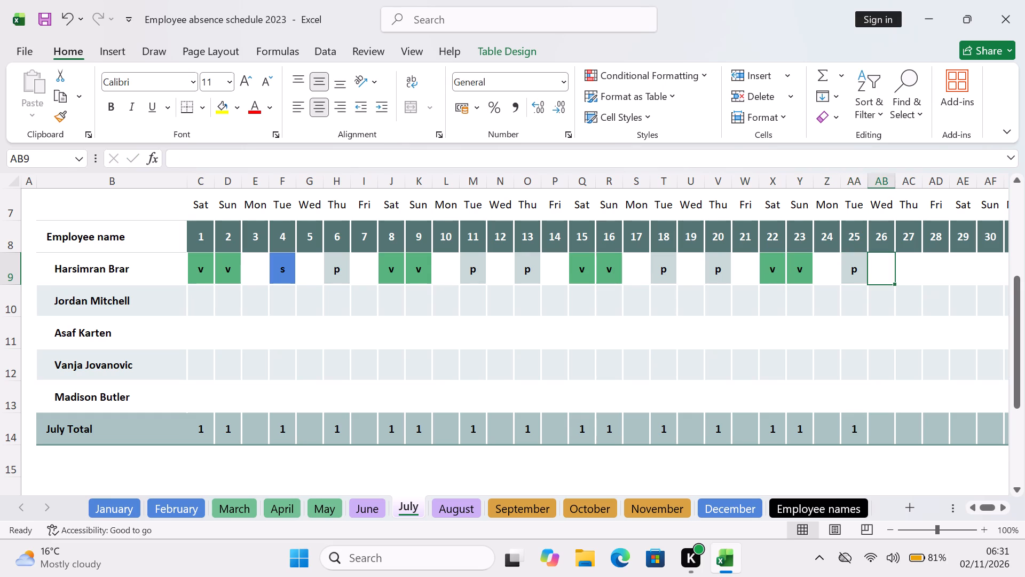
{"action": "key", "text": "p"}
{"action": "key", "text": "Right"}
Mark July 29 and July 30 as vacation with "v" in the first employee's row.
{"action": "key", "text": "Right"}
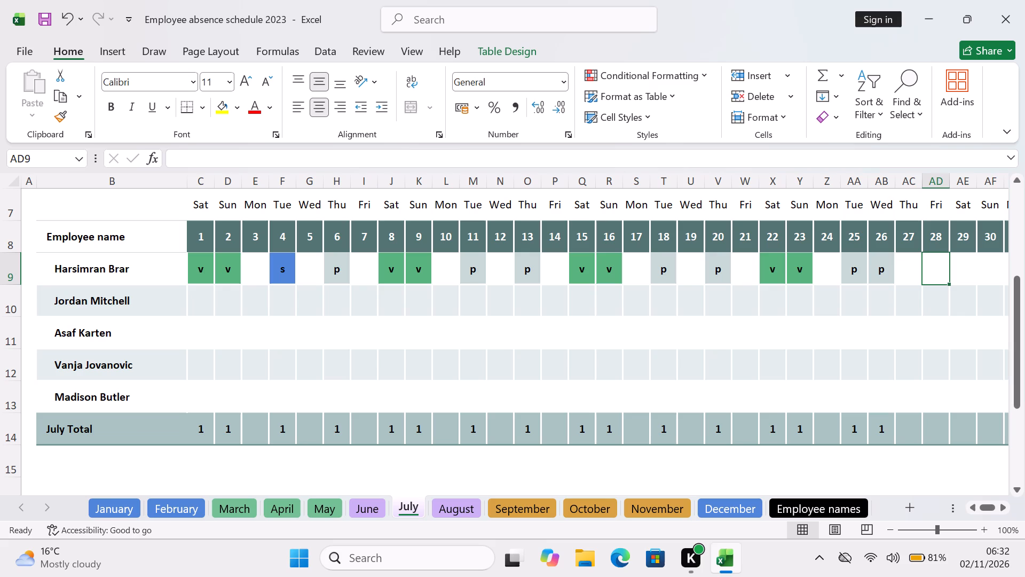
{"action": "key", "text": "Right"}
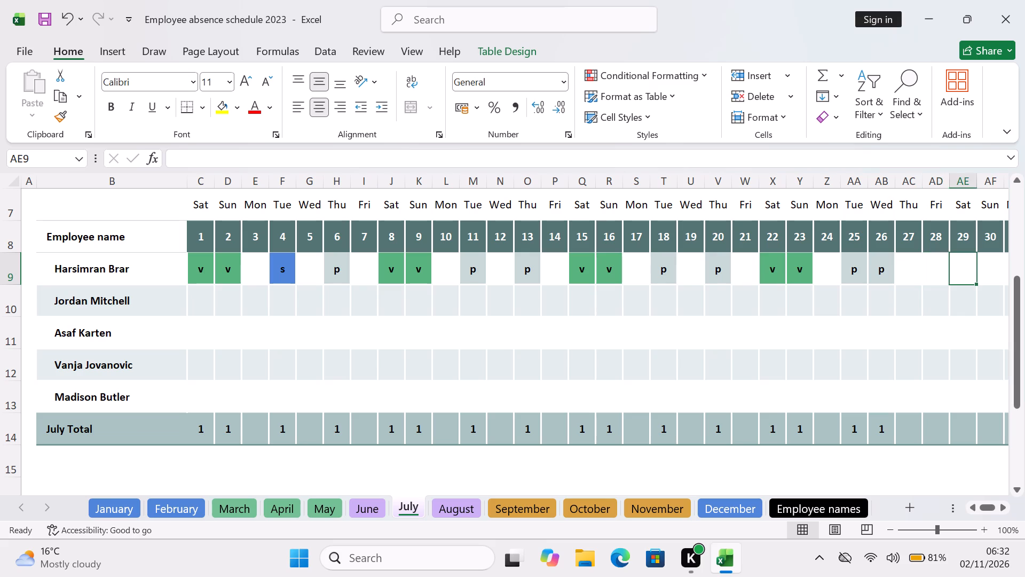
{"action": "key", "text": "v"}
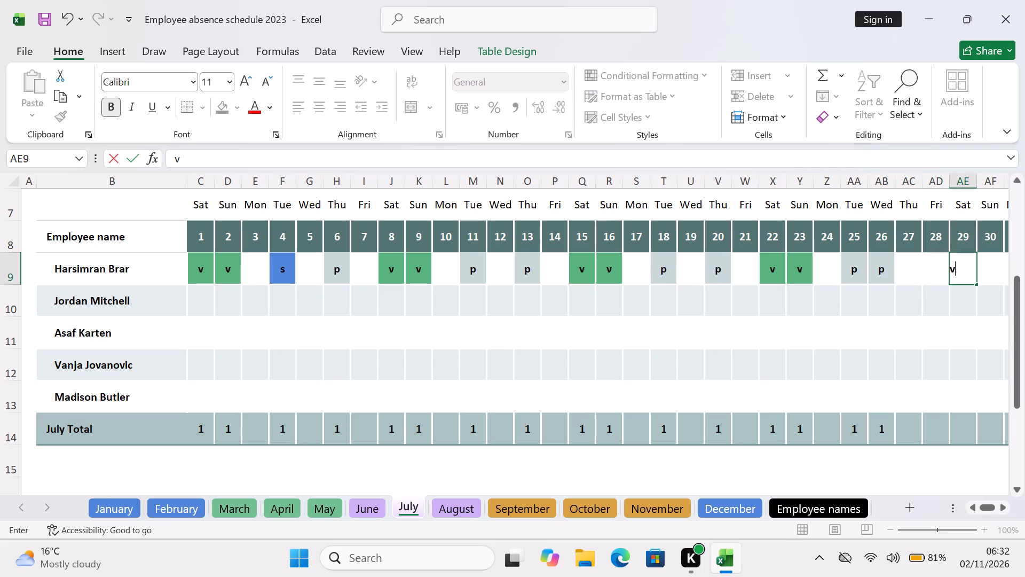
{"action": "key", "text": "Left"}
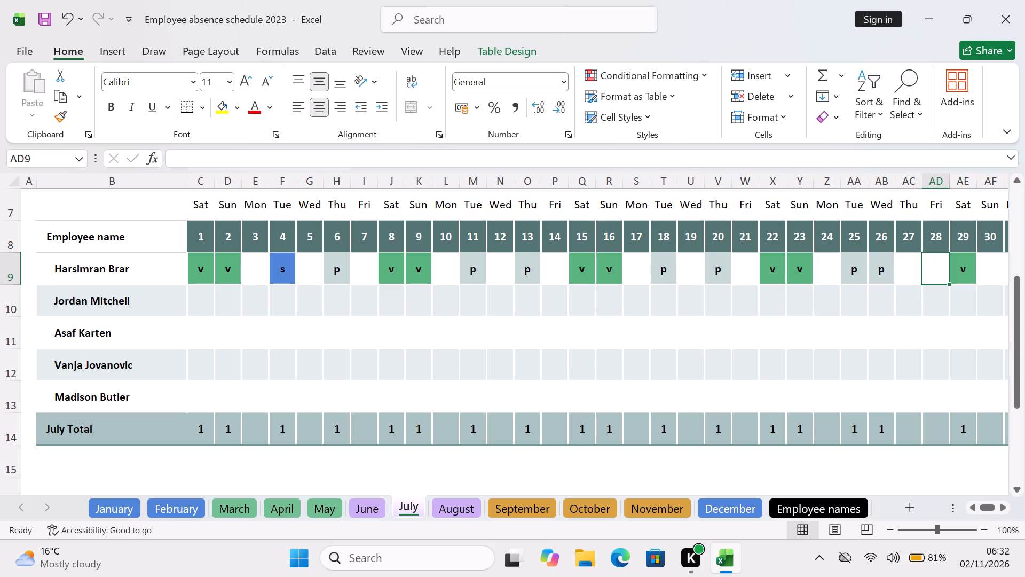
{"action": "key", "text": "Right"}
{"action": "key", "text": "Right"}
{"action": "key", "text": "v"}
{"action": "key", "text": "Right"}
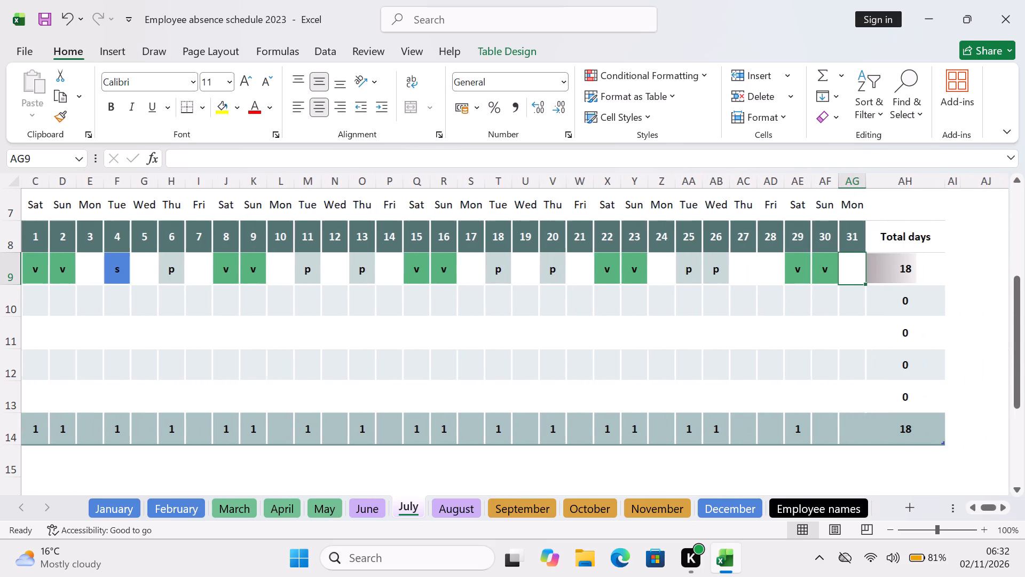
Mark July 1 and July 2 as vacation with "v" in the second employee's row.
{"action": "key", "text": "Left"}
{"action": "key", "text": "Left"}
{"action": "key", "text": "Left"}
{"action": "key", "text": "Left"}
{"action": "key", "text": "Left"}
{"action": "key", "text": "Left"}
{"action": "key", "text": "Left"}
{"action": "key", "text": "Left"}
{"action": "key", "text": "Left"}
{"action": "key", "text": "Left"}
{"action": "key", "text": "Left"}
{"action": "key", "text": "Left"}
{"action": "key", "text": "Left"}
{"action": "key", "text": "Left"}
{"action": "key", "text": "Left"}
{"action": "key", "text": "Left"}
{"action": "key", "text": "Left"}
{"action": "key", "text": "Left"}
{"action": "key", "text": "Left"}
{"action": "key", "text": "Left"}
{"action": "key", "text": "Left"}
{"action": "key", "text": "Left"}
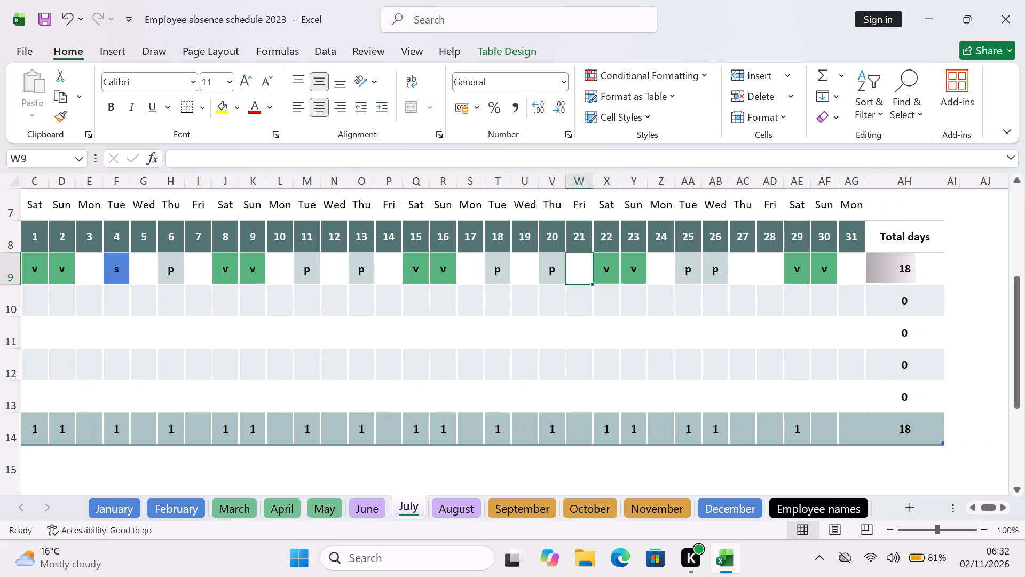
{"action": "key", "text": "Left"}
{"action": "key", "text": "Right"}
{"action": "key", "text": "Right"}
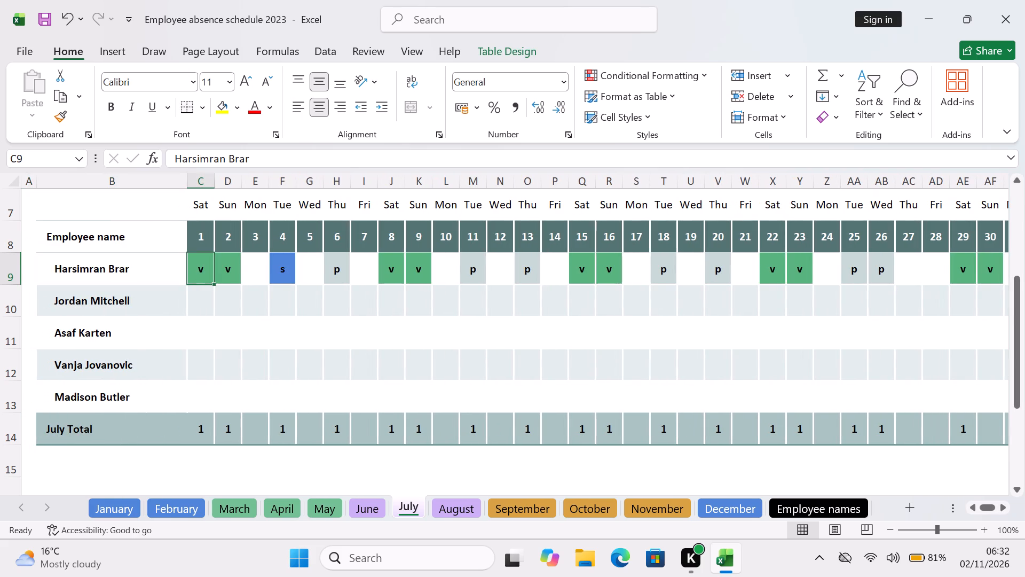
{"action": "key", "text": "Down"}
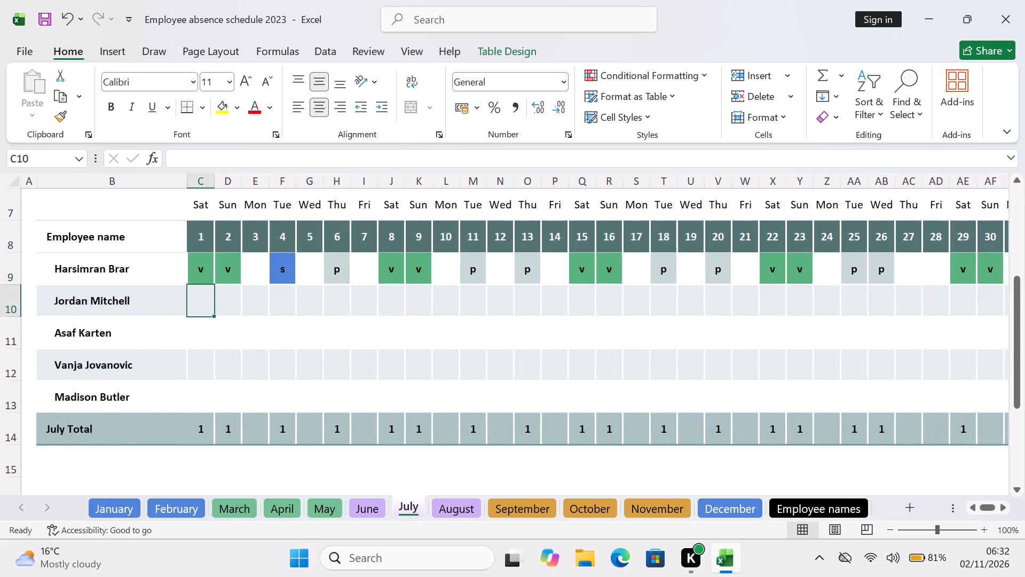
{"action": "key", "text": "v"}
{"action": "key", "text": "Right"}
{"action": "key", "text": "v"}
{"action": "key", "text": "Right"}
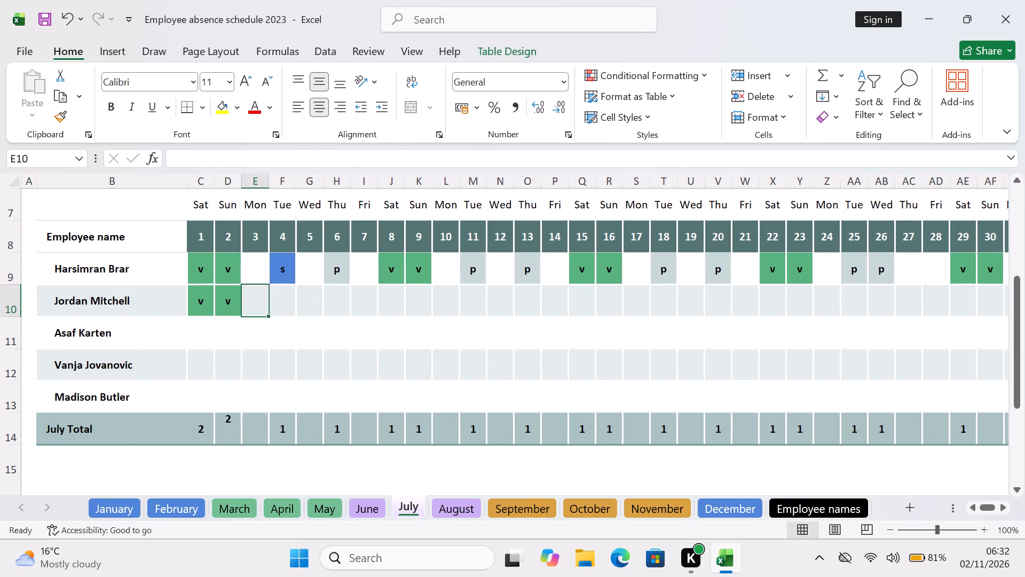
Enter "s" for July 5 and "v" for July 8 and July 9 in the second employee's row.
{"action": "key", "text": "Right"}
{"action": "key", "text": "Right"}
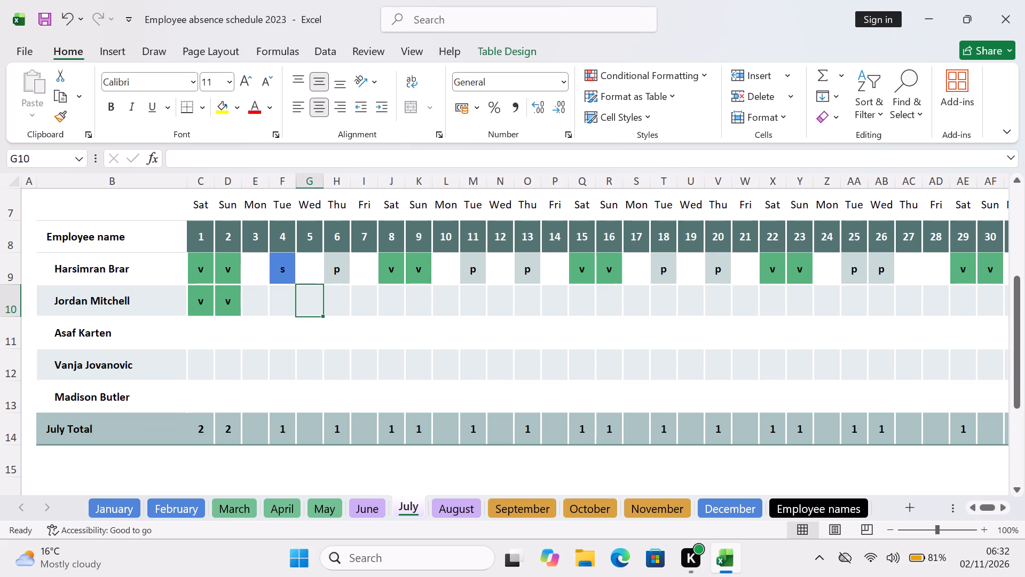
{"action": "key", "text": "s"}
{"action": "key", "text": "Right"}
{"action": "key", "text": "Right"}
{"action": "key", "text": "Right"}
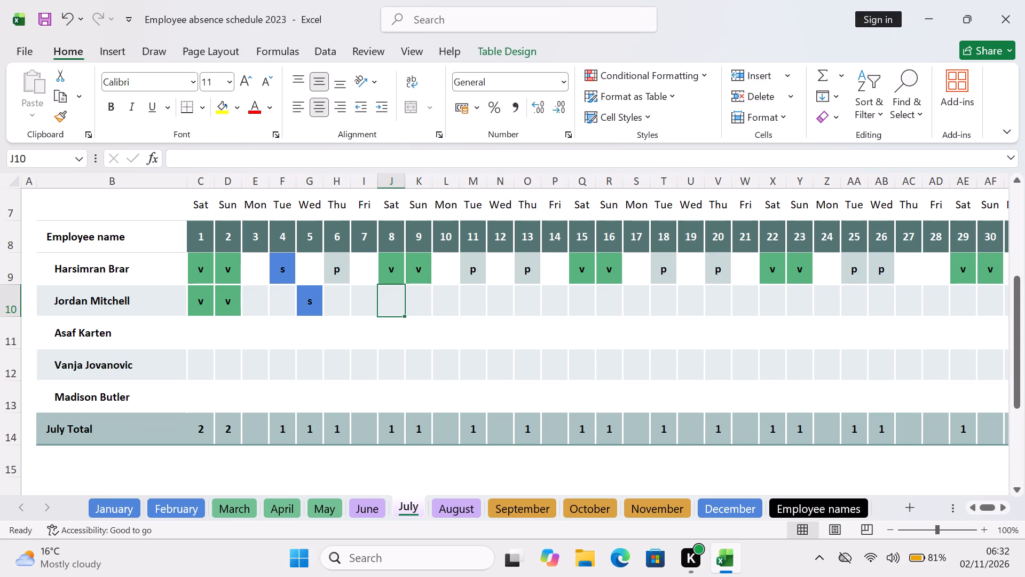
{"action": "key", "text": "v"}
{"action": "key", "text": "Right"}
{"action": "key", "text": "v"}
{"action": "key", "text": "Right"}
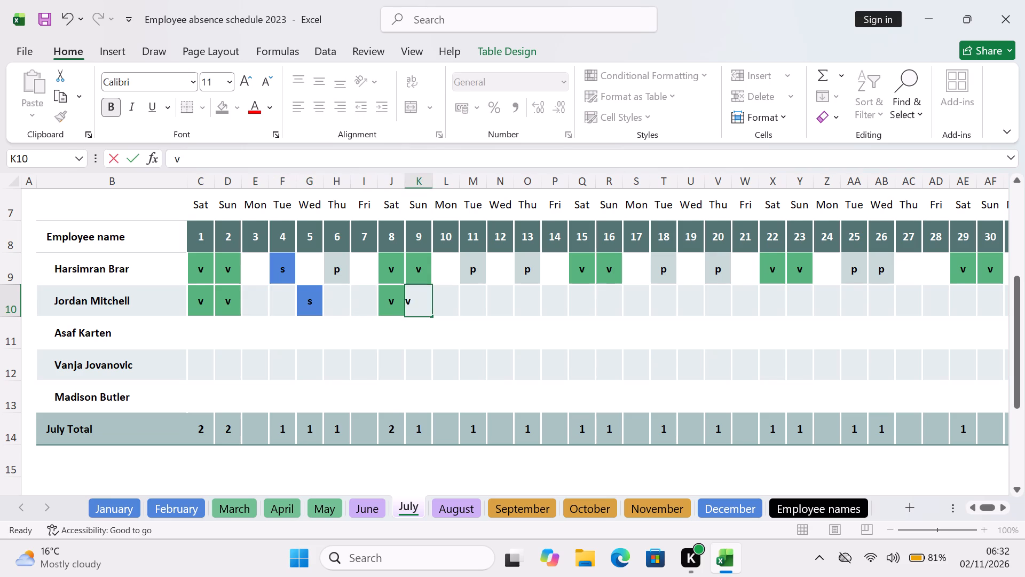
Enter "p" for July 12 and "v" for July 15 and July 16 in the second employee's row.
{"action": "key", "text": "Right"}
{"action": "key", "text": "Right"}
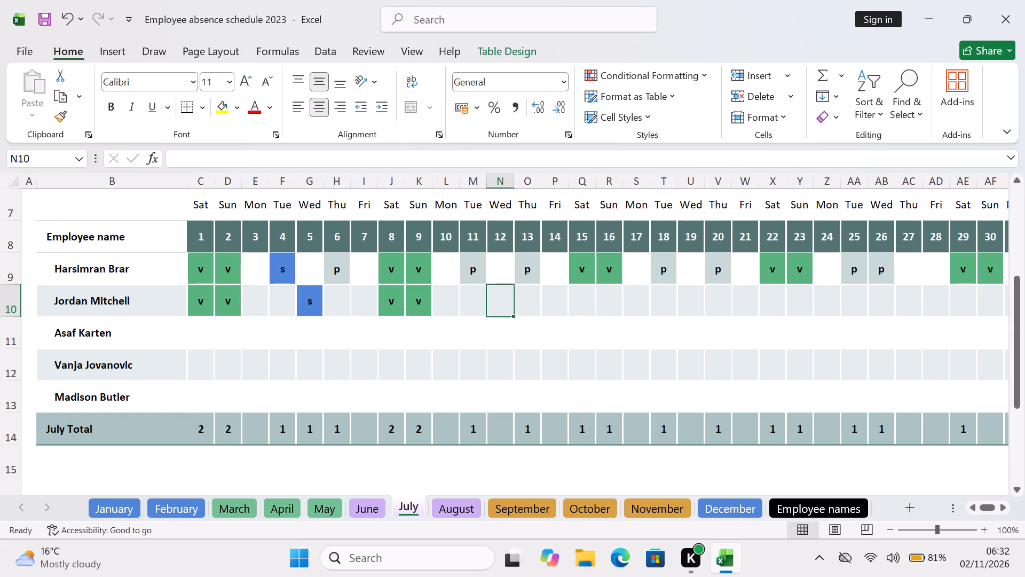
{"action": "key", "text": "p"}
{"action": "key", "text": "Right"}
{"action": "key", "text": "Right"}
{"action": "key", "text": "Right"}
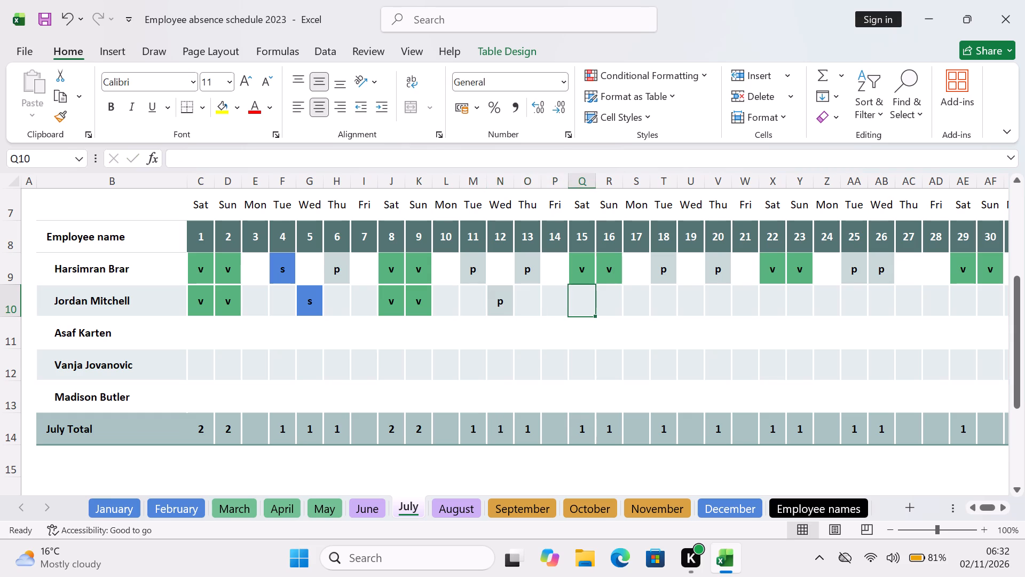
{"action": "key", "text": "v"}
{"action": "key", "text": "Right"}
{"action": "key", "text": "v"}
{"action": "key", "text": "Right"}
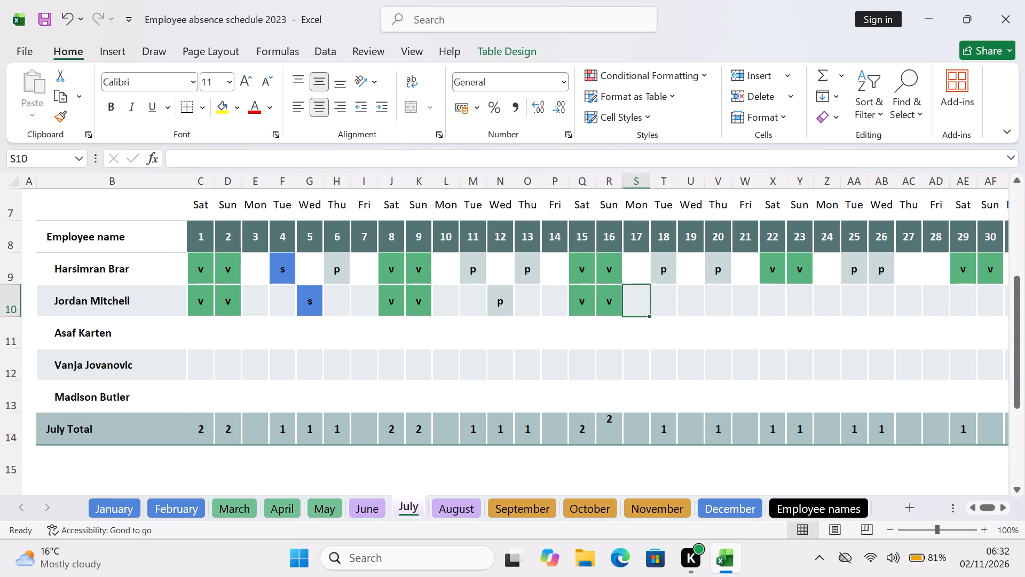
Enter "o" for July 19 and "v" for July 22 and July 23 in the second employee's row.
{"action": "key", "text": "Right"}
{"action": "key", "text": "Right"}
{"action": "key", "text": "o"}
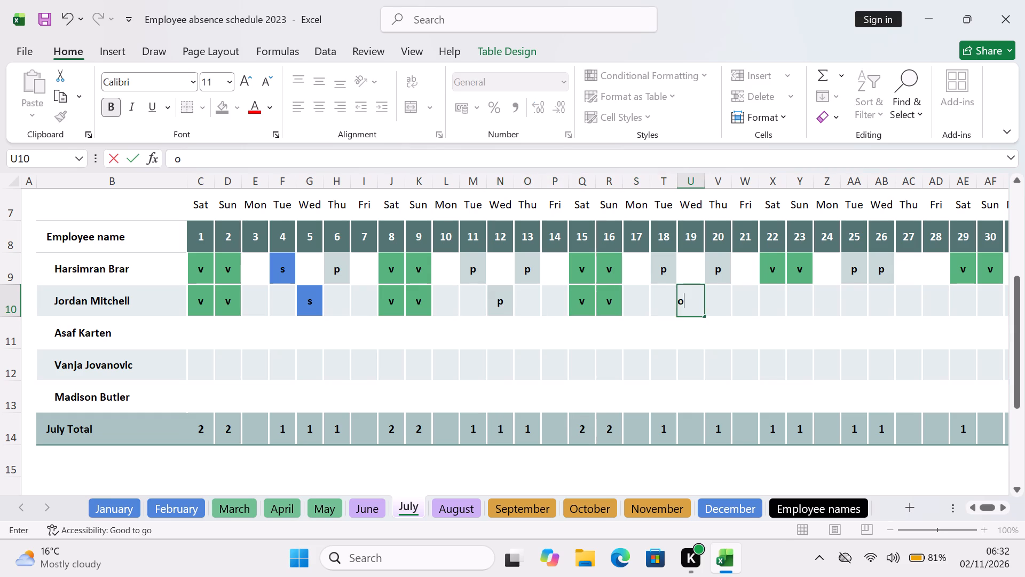
{"action": "key", "text": "Right"}
{"action": "key", "text": "Right"}
{"action": "key", "text": "Right"}
{"action": "key", "text": "v"}
{"action": "key", "text": "Right"}
{"action": "key", "text": "v"}
{"action": "key", "text": "Right"}
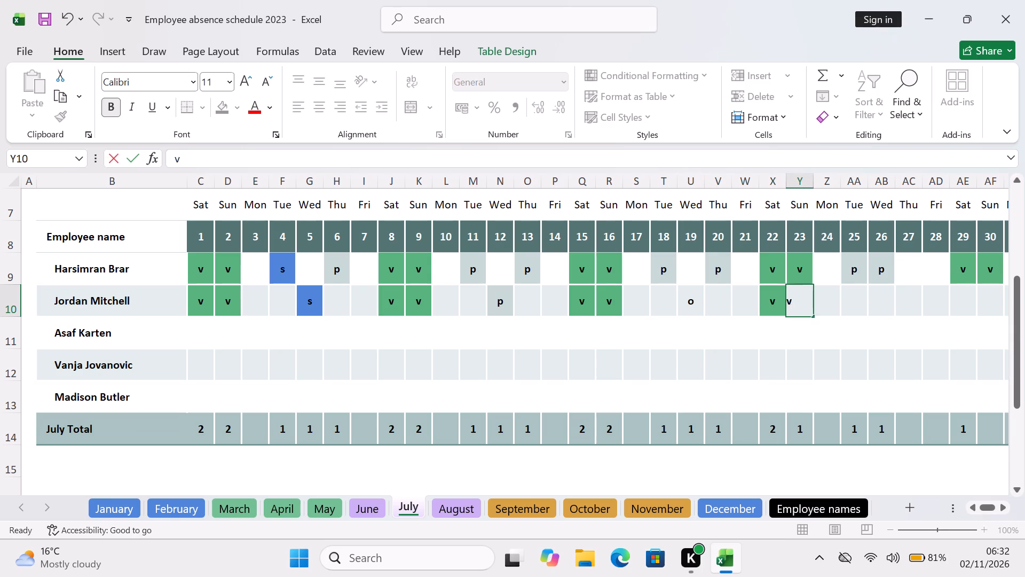
Enter "p" for July 27 and "v" for July 29 and July 30 in the second employee's row.
{"action": "key", "text": "Right"}
{"action": "key", "text": "Left"}
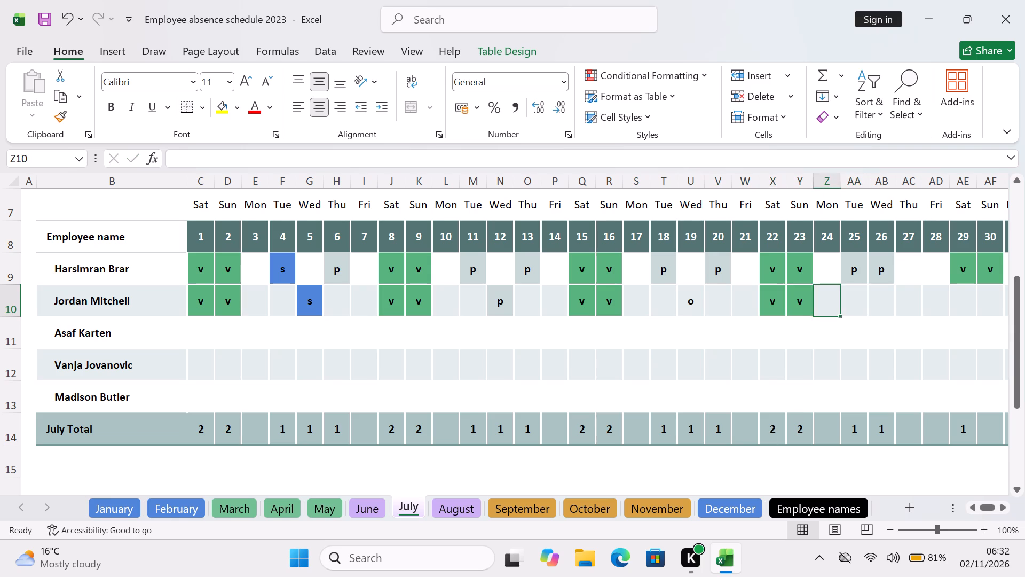
{"action": "key", "text": "Right"}
{"action": "key", "text": "Right"}
{"action": "key", "text": "Right"}
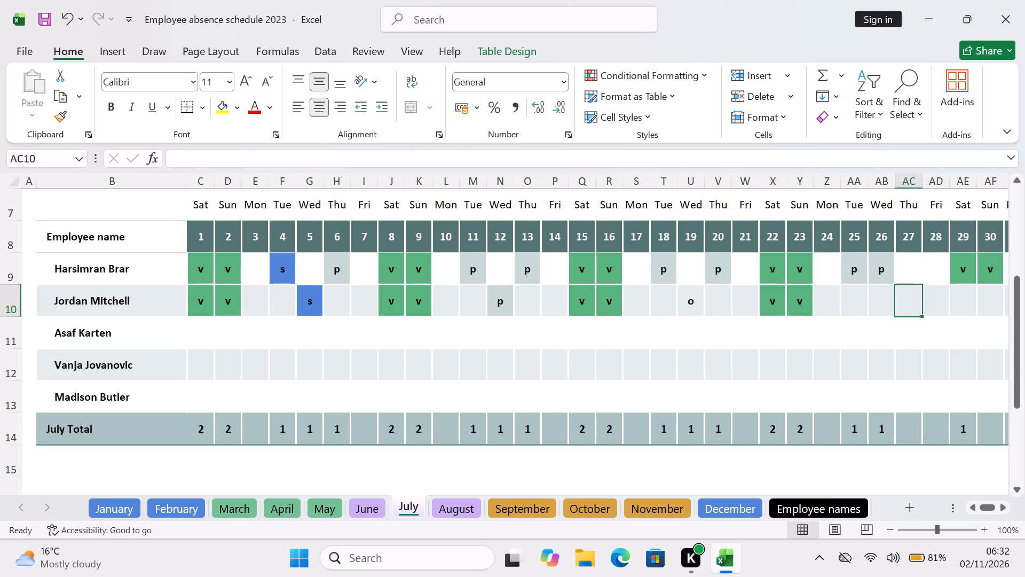
{"action": "key", "text": "p"}
{"action": "key", "text": "Right"}
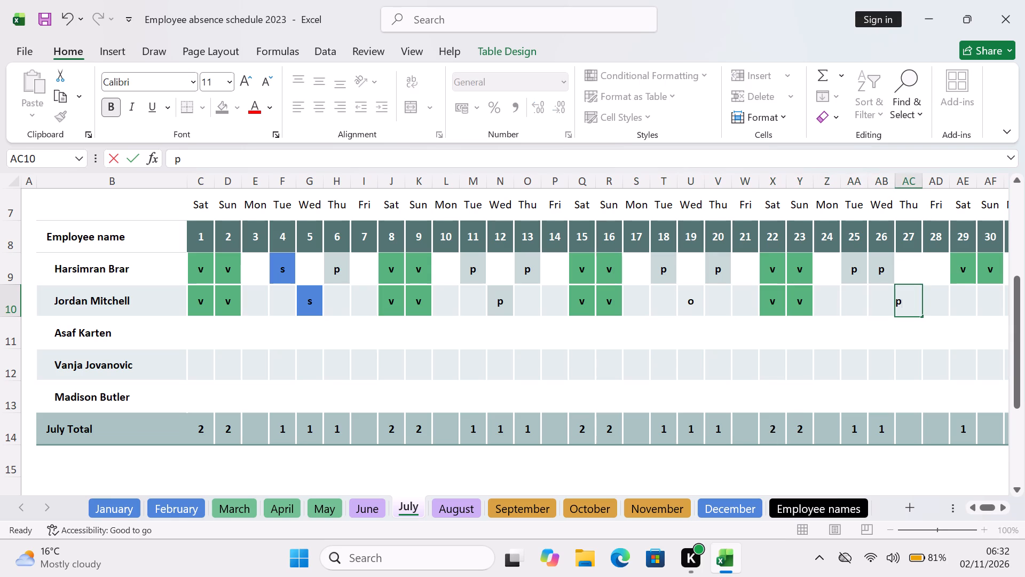
{"action": "key", "text": "Right"}
{"action": "key", "text": "v"}
{"action": "key", "text": "Right"}
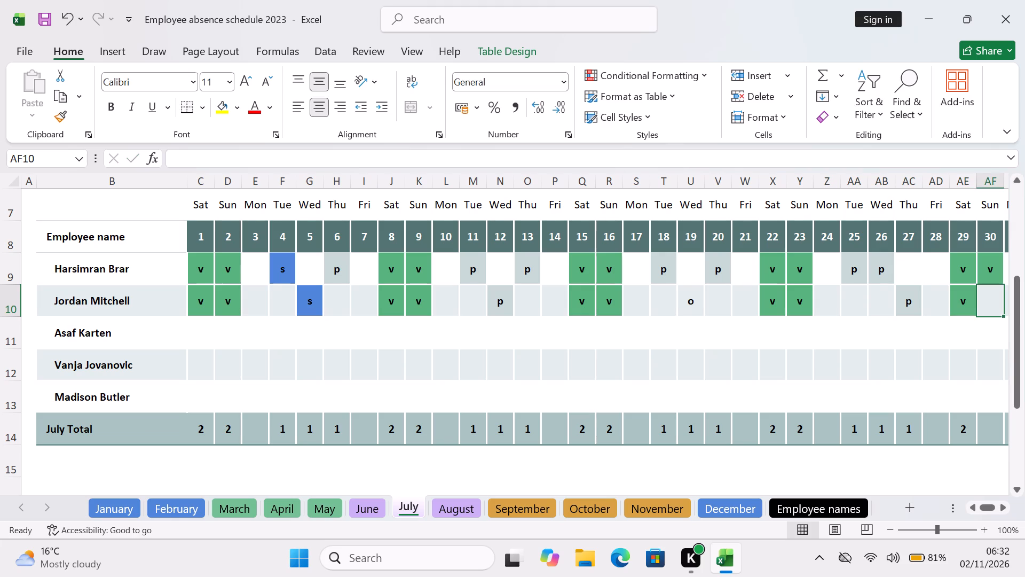
{"action": "key", "text": "v"}
{"action": "key", "text": "Right"}
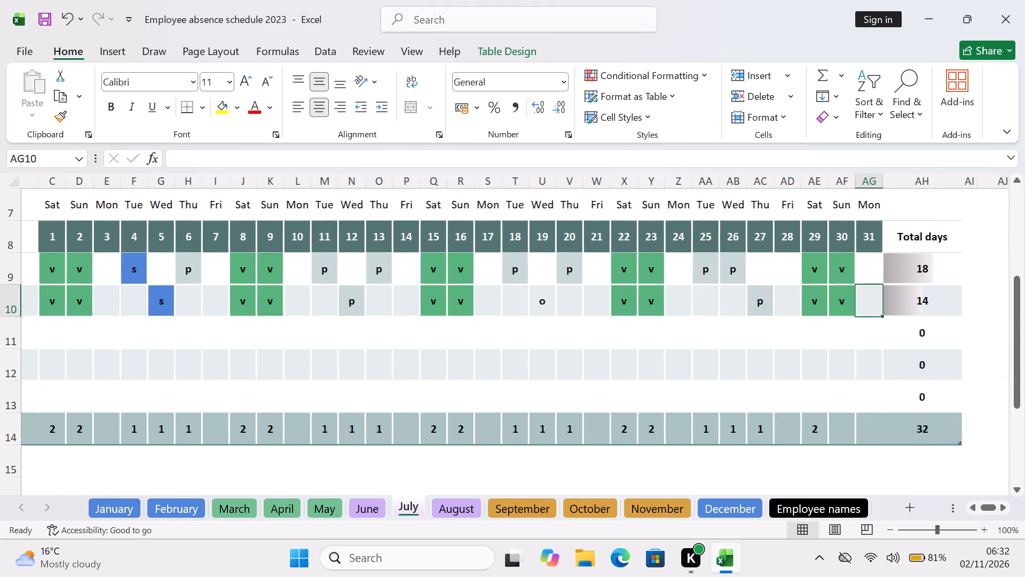
Mark July 31 as a personal absence with "p" in the second employee's row.
{"action": "key", "text": "Left"}
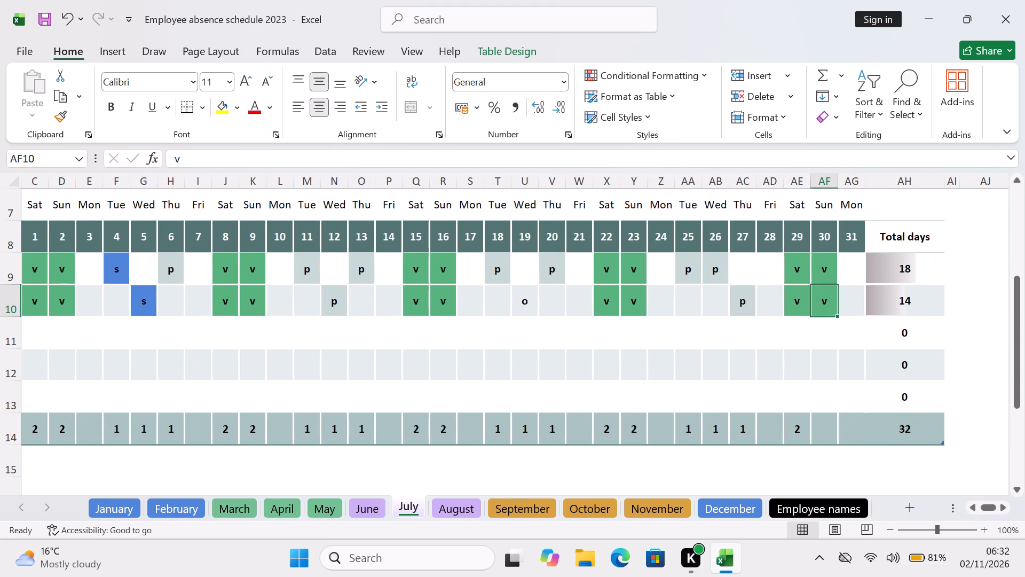
{"action": "key", "text": "Down"}
{"action": "key", "text": "Up"}
{"action": "key", "text": "Right"}
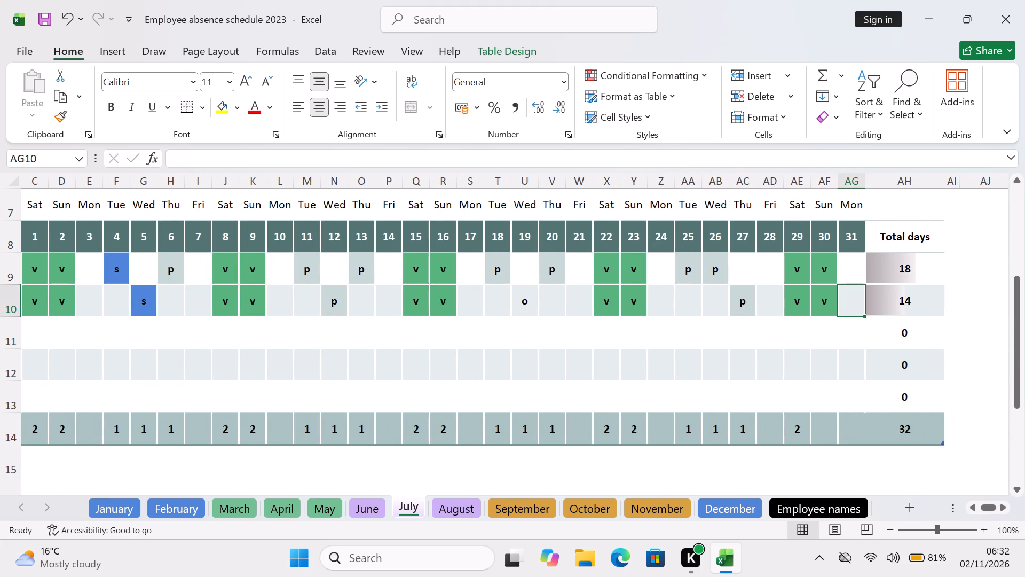
{"action": "key", "text": "p"}
{"action": "key", "text": "Right"}
Select the July 1 cell in the third employee's row.
{"action": "key", "text": "Down"}
{"action": "key", "text": "Left"}
{"action": "key", "text": "Left"}
{"action": "key", "text": "Left"}
{"action": "key", "text": "Left"}
{"action": "key", "text": "Left"}
{"action": "key", "text": "Left"}
{"action": "key", "text": "Left"}
{"action": "key", "text": "Left"}
{"action": "key", "text": "Left"}
{"action": "key", "text": "Left"}
{"action": "key", "text": "Left"}
{"action": "key", "text": "Left"}
{"action": "key", "text": "Left"}
{"action": "key", "text": "Left"}
{"action": "key", "text": "Left"}
{"action": "key", "text": "Left"}
{"action": "key", "text": "Left"}
{"action": "key", "text": "Left"}
{"action": "key", "text": "Left"}
{"action": "key", "text": "Left"}
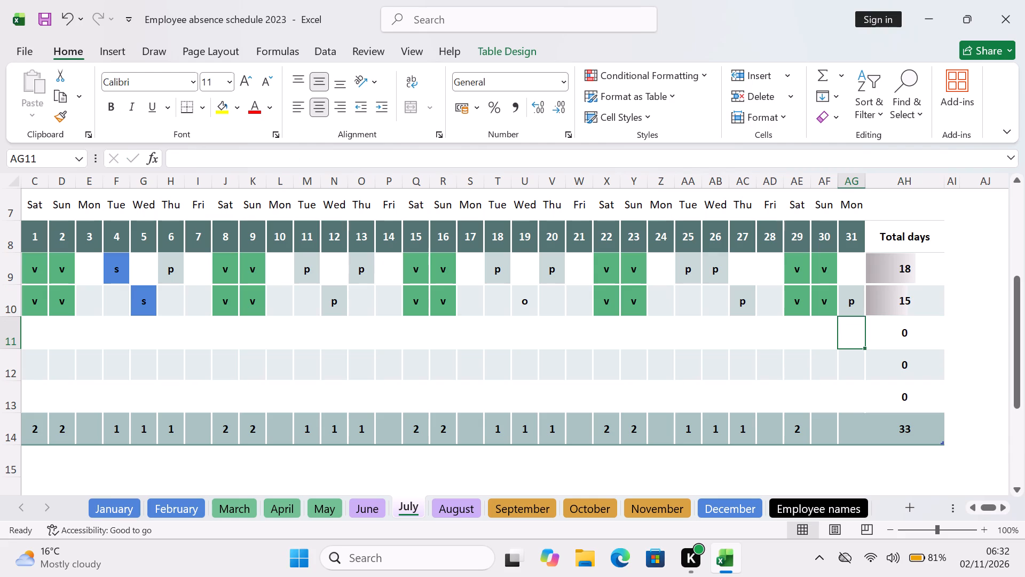
{"action": "key", "text": "Left"}
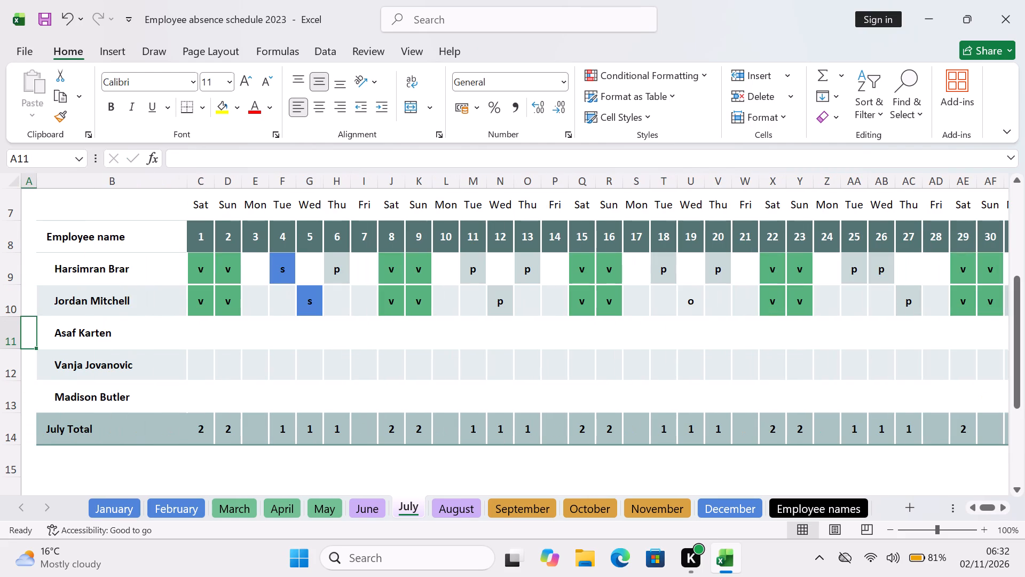
{"action": "key", "text": "Up"}
{"action": "key", "text": "Down"}
{"action": "key", "text": "Right"}
{"action": "key", "text": "Right"}
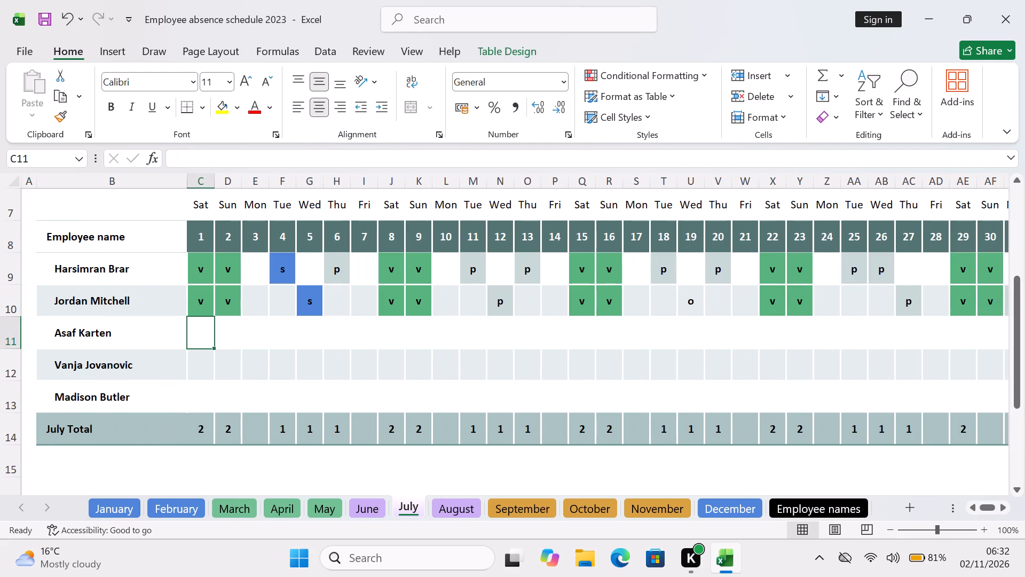
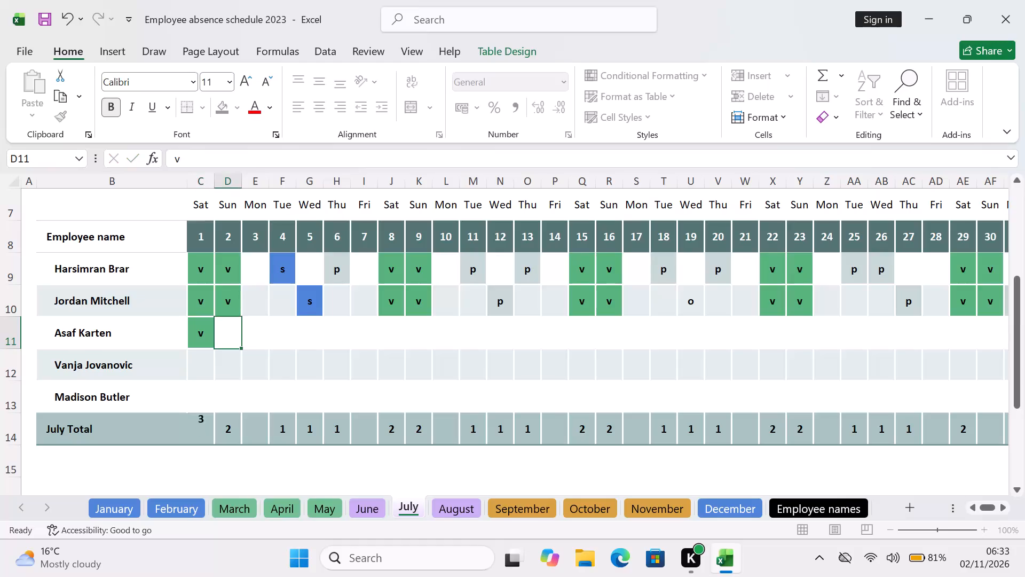
Enter "v" for July 2 in the third employee's row.
{"action": "key", "text": "Right"}
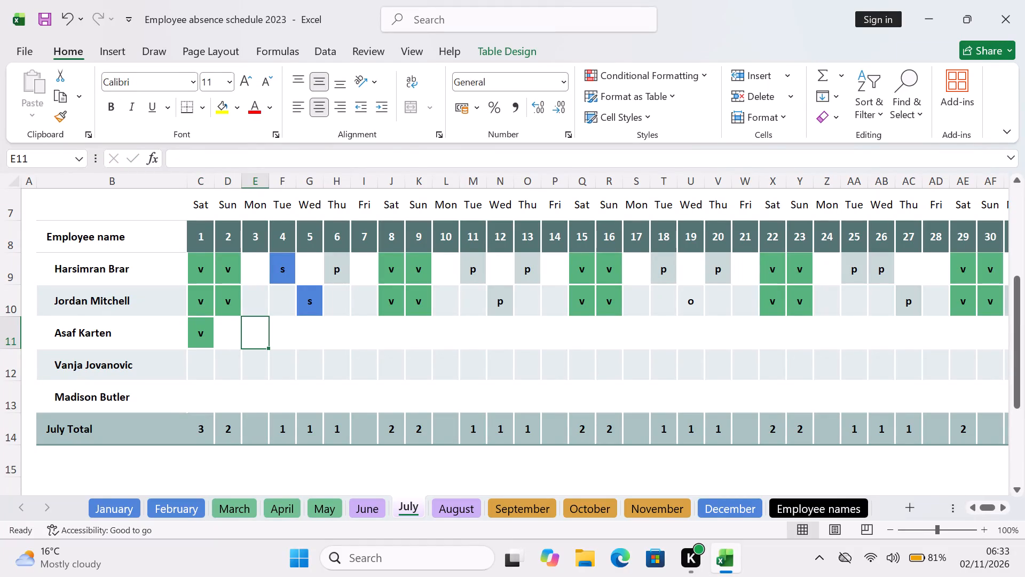
{"action": "key", "text": "Left"}
{"action": "key", "text": "v"}
{"action": "key", "text": "Right"}
Mark July 7 as a personal absence with "p" in the third employee's row.
{"action": "key", "text": "Right"}
{"action": "key", "text": "Right"}
{"action": "key", "text": "Left"}
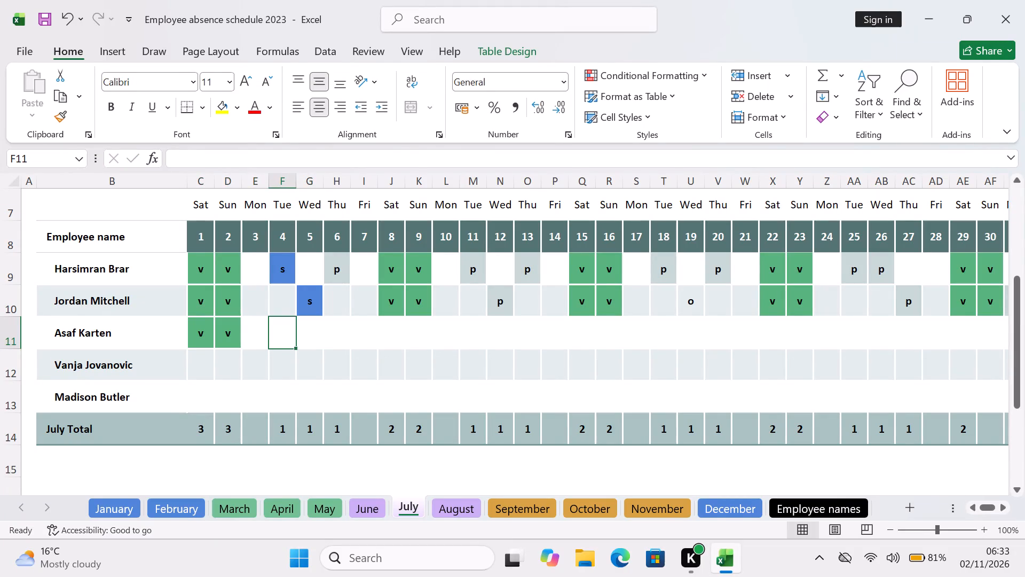
{"action": "key", "text": "Right"}
{"action": "key", "text": "Right"}
{"action": "key", "text": "Left"}
{"action": "key", "text": "Left"}
{"action": "key", "text": "Left"}
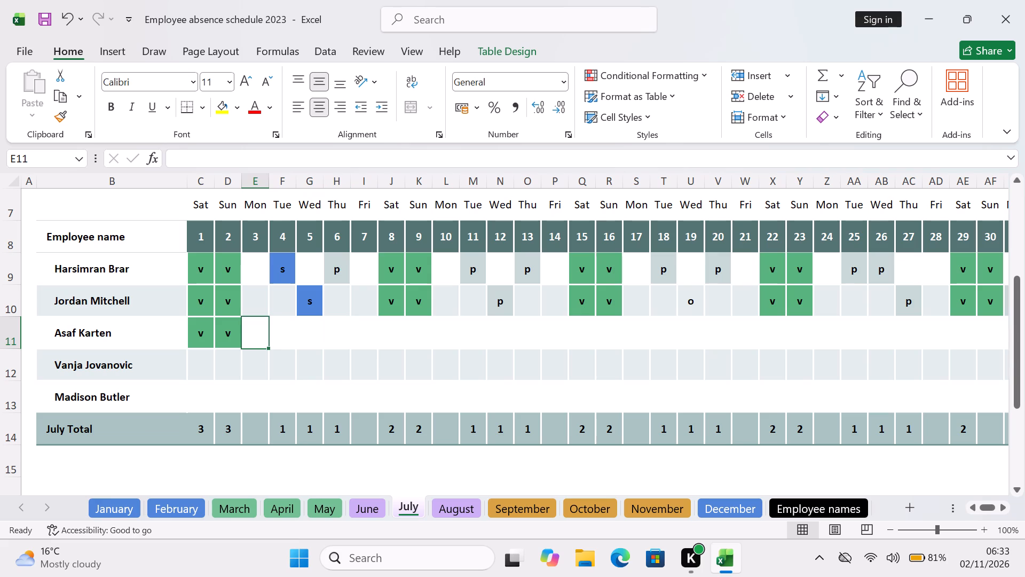
{"action": "key", "text": "Right"}
{"action": "key", "text": "Right"}
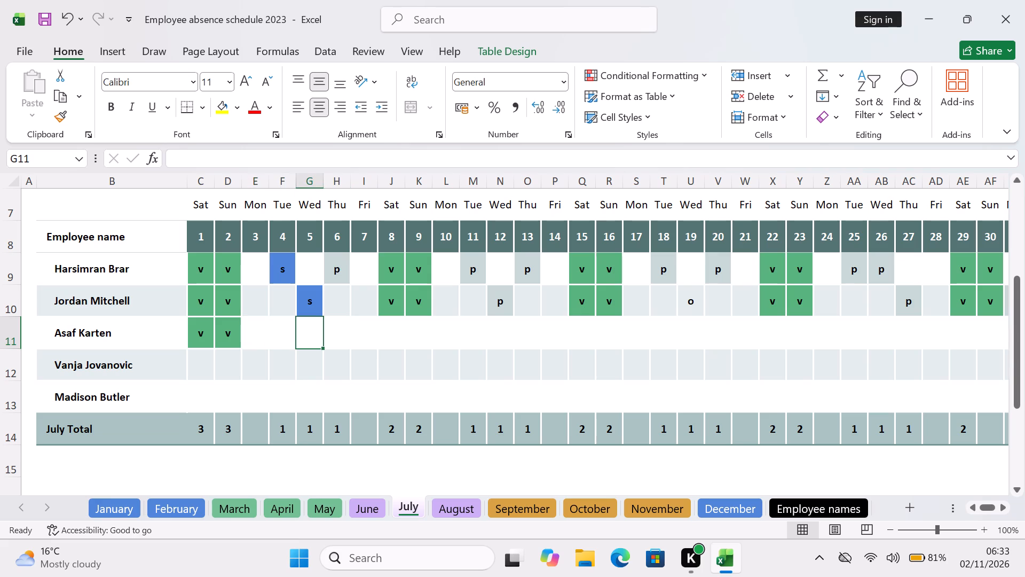
{"action": "key", "text": "Right"}
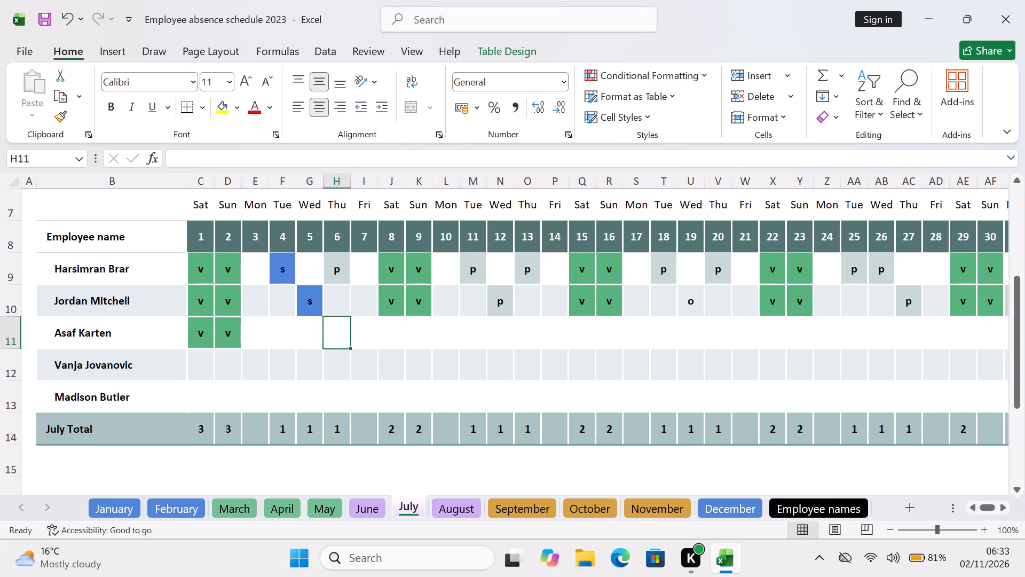
{"action": "key", "text": "Left"}
{"action": "key", "text": "Right"}
{"action": "key", "text": "Right"}
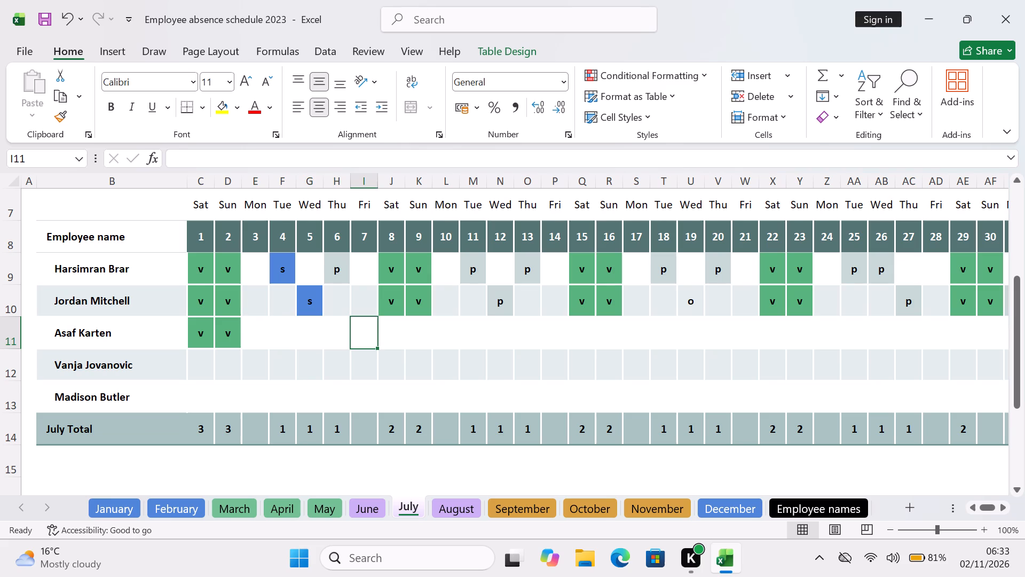
{"action": "key", "text": "p"}
{"action": "key", "text": "Right"}
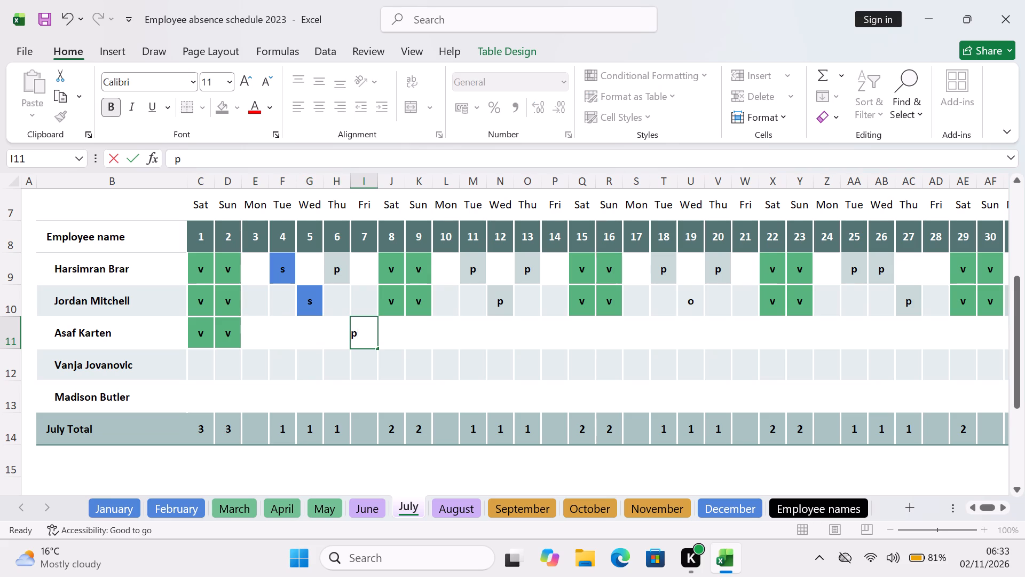
Go back to July 4 in the third employee's row and enter "p".
{"action": "key", "text": "Right"}
{"action": "key", "text": "Right"}
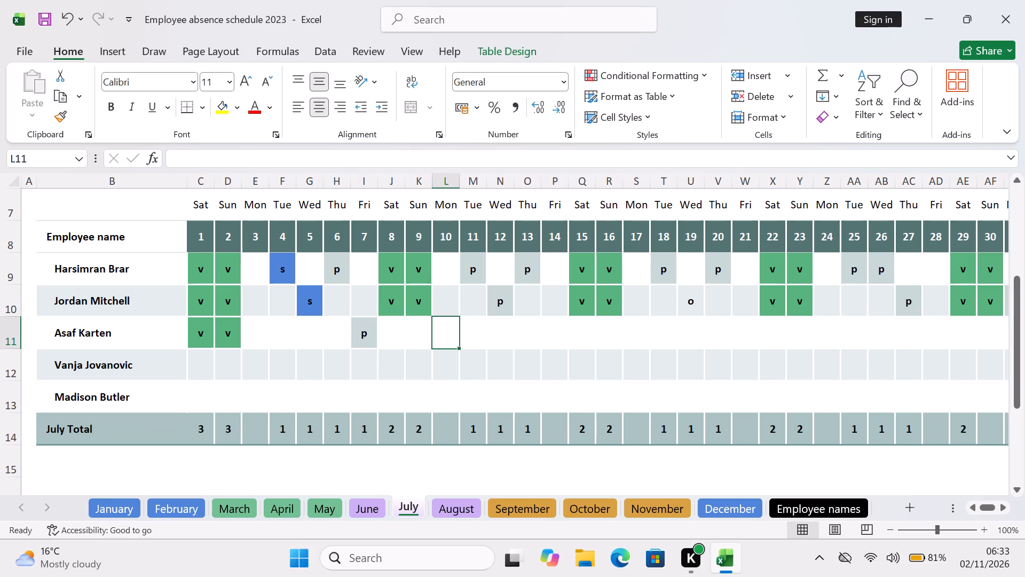
{"action": "key", "text": "Right"}
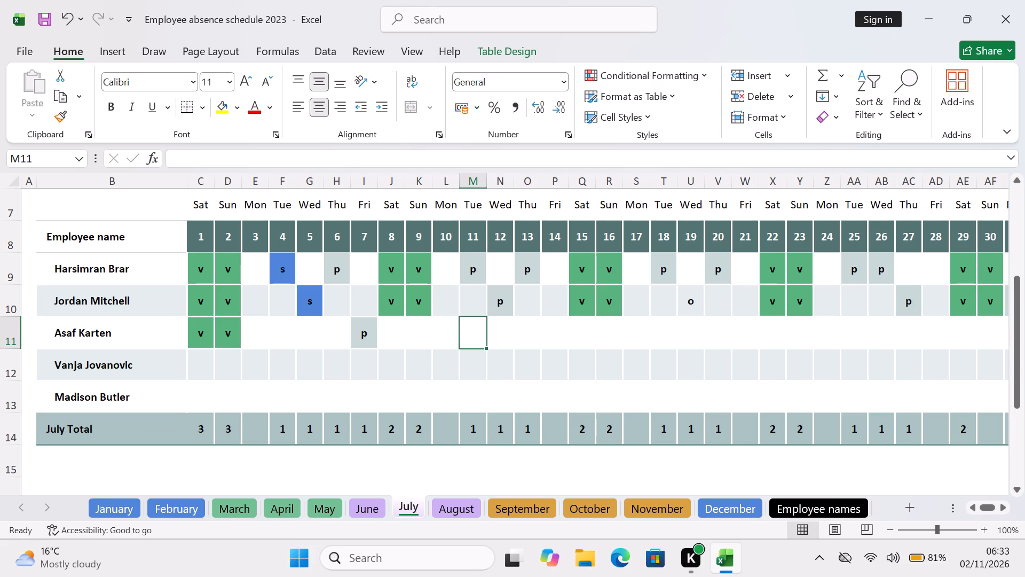
{"action": "key", "text": "Left"}
{"action": "key", "text": "Left"}
{"action": "key", "text": "Left"}
{"action": "key", "text": "Left"}
{"action": "key", "text": "Left"}
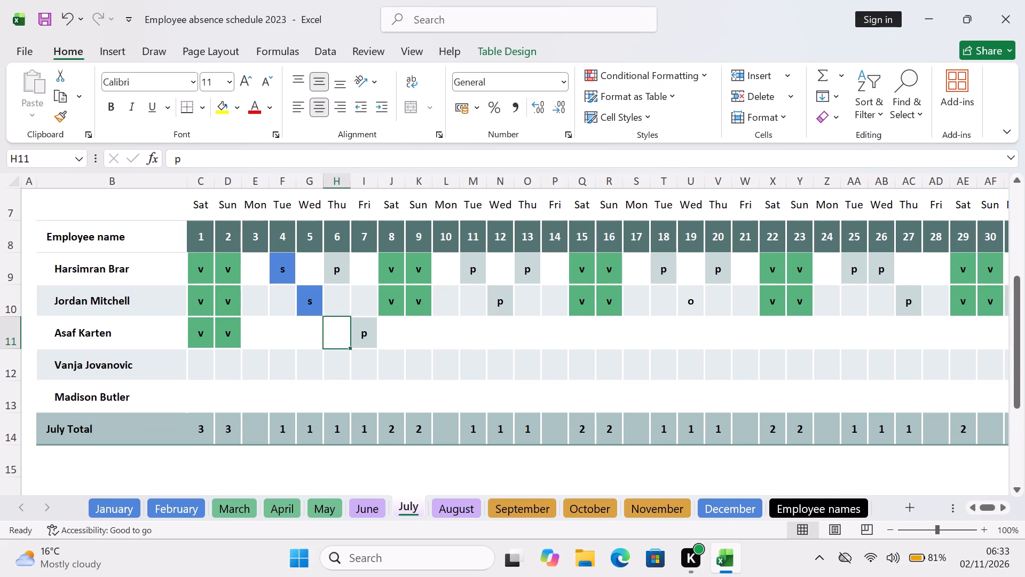
{"action": "key", "text": "Left"}
{"action": "key", "text": "Left"}
{"action": "key", "text": "Left"}
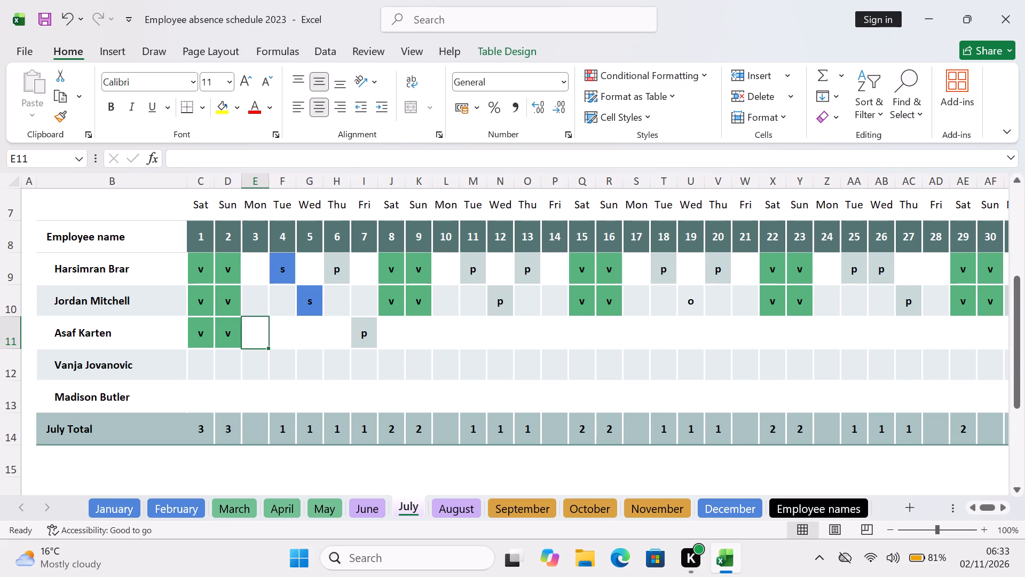
{"action": "key", "text": "Right"}
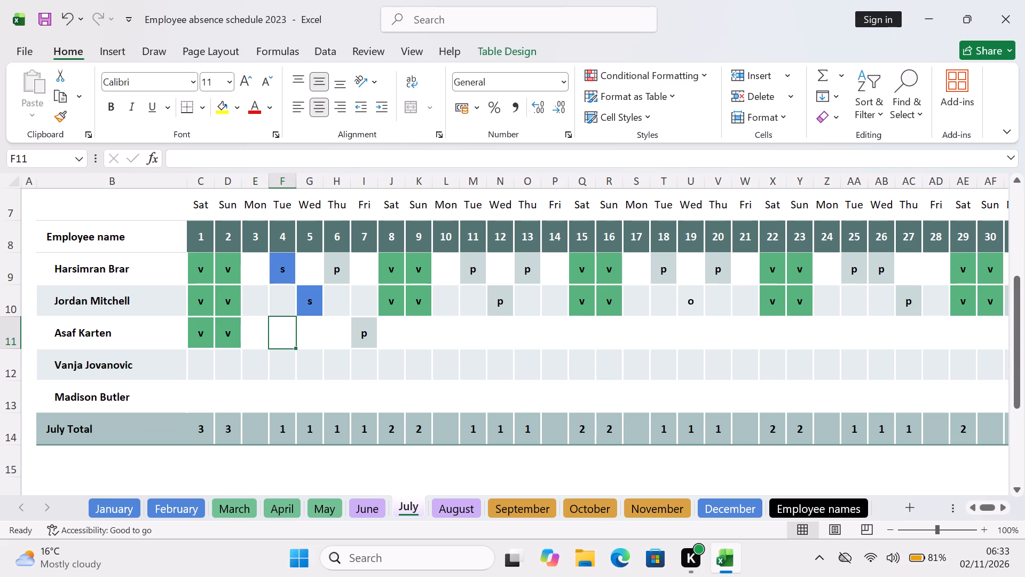
{"action": "key", "text": "p"}
{"action": "key", "text": "Right"}
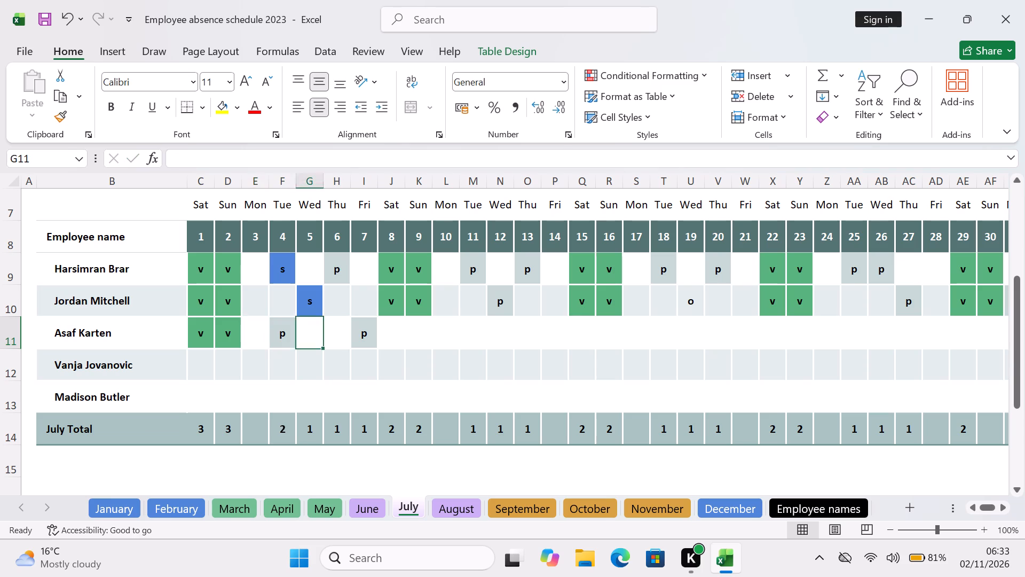
Enter "v" for July 8 and July 9 in the third employee's row.
{"action": "key", "text": "Right"}
{"action": "key", "text": "Right"}
{"action": "key", "text": "Right"}
{"action": "key", "text": "v"}
{"action": "key", "text": "Right"}
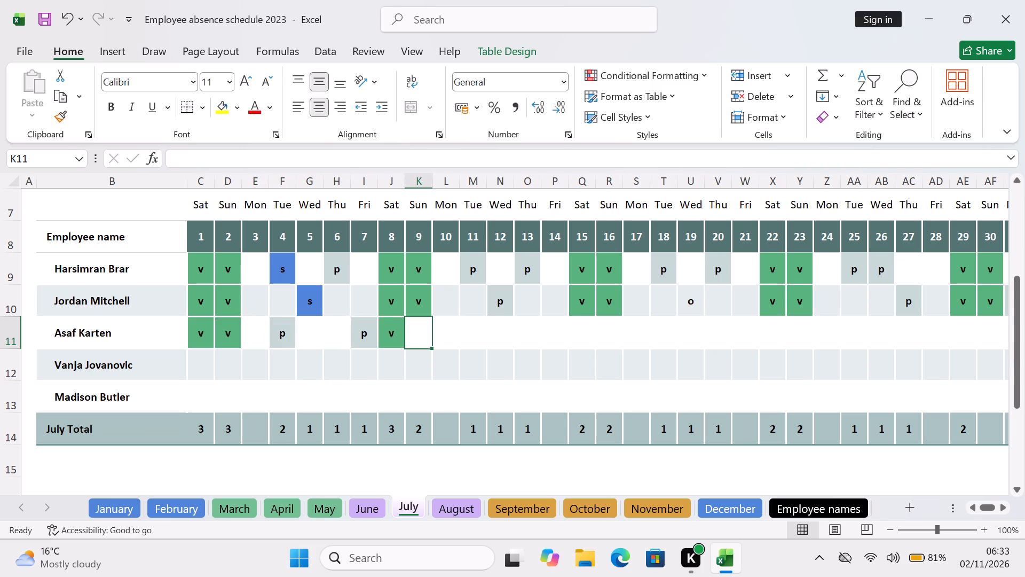
{"action": "key", "text": "v"}
{"action": "key", "text": "Right"}
Enter "s" for July 11 and July 13 and "v" for July 15 and July 16 in the third employee's row.
{"action": "key", "text": "Right"}
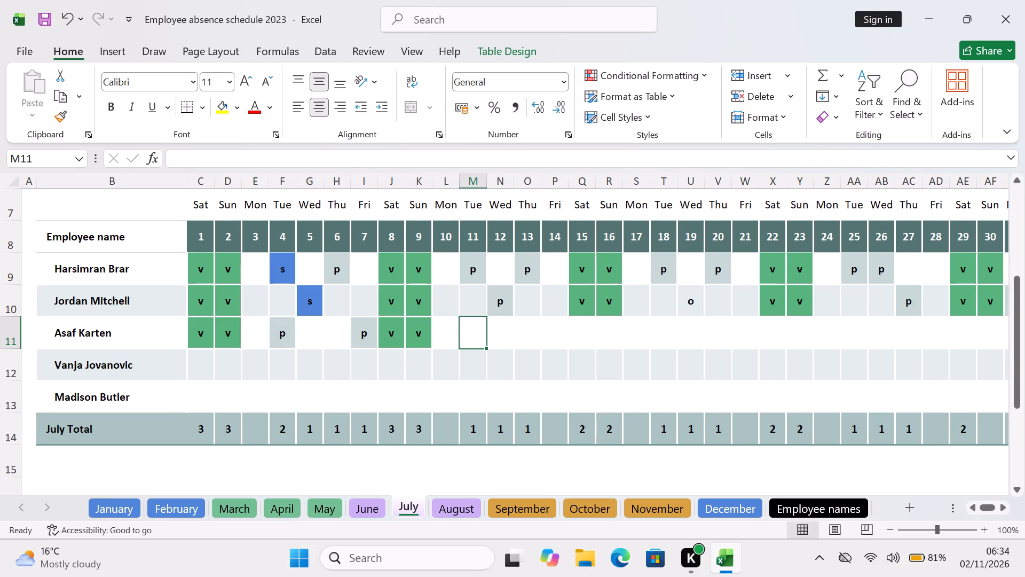
{"action": "key", "text": "s"}
{"action": "key", "text": "Right"}
{"action": "key", "text": "Right"}
{"action": "key", "text": "s"}
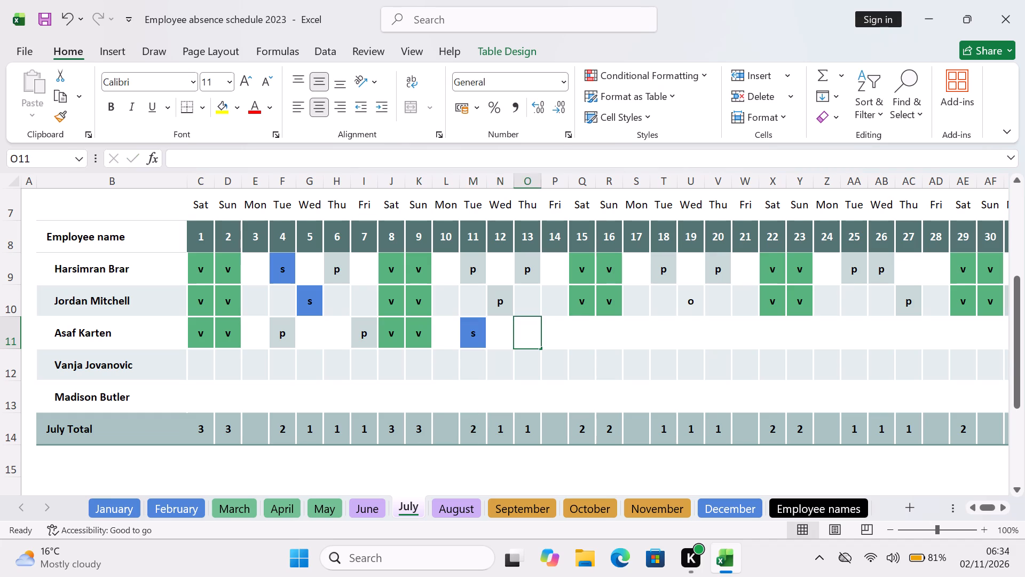
{"action": "key", "text": "Right"}
{"action": "key", "text": "Right"}
{"action": "key", "text": "v"}
{"action": "key", "text": "Right"}
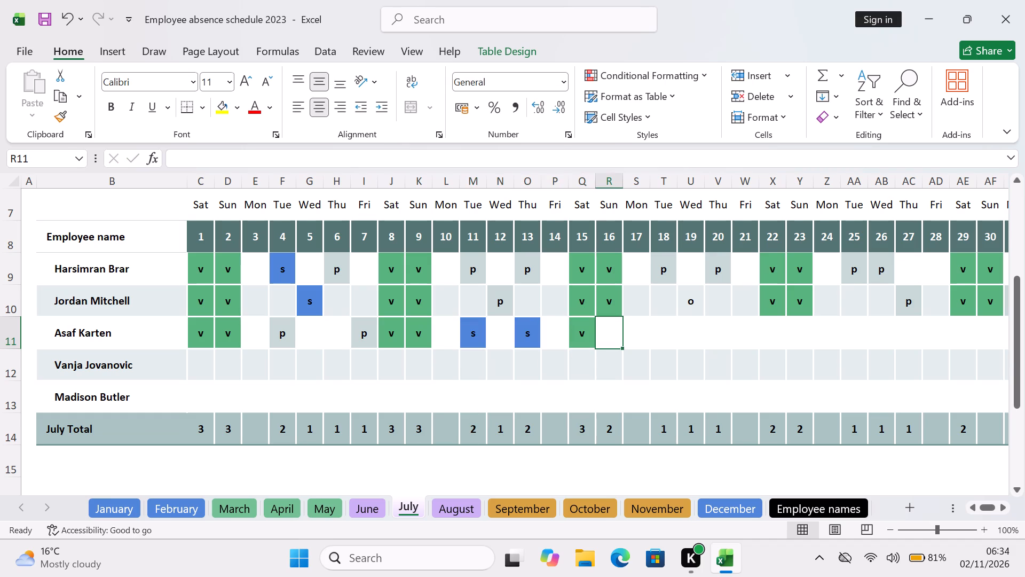
{"action": "key", "text": "v"}
{"action": "key", "text": "Right"}
Replace the July 19 code in the second employee's row with "p".
{"action": "key", "text": "Right"}
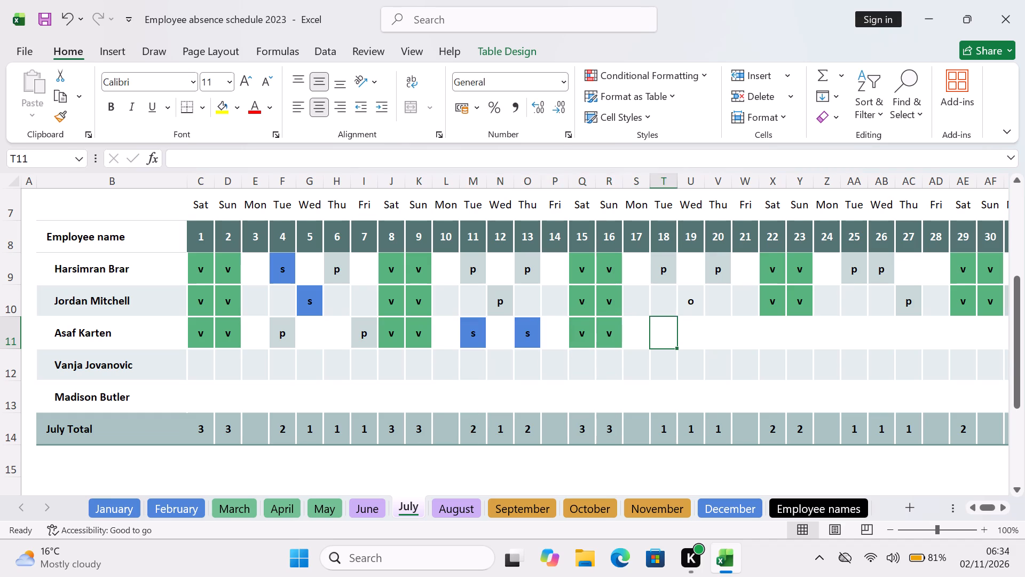
{"action": "key", "text": "Up"}
{"action": "key", "text": "Right"}
{"action": "key", "text": "BackSpace"}
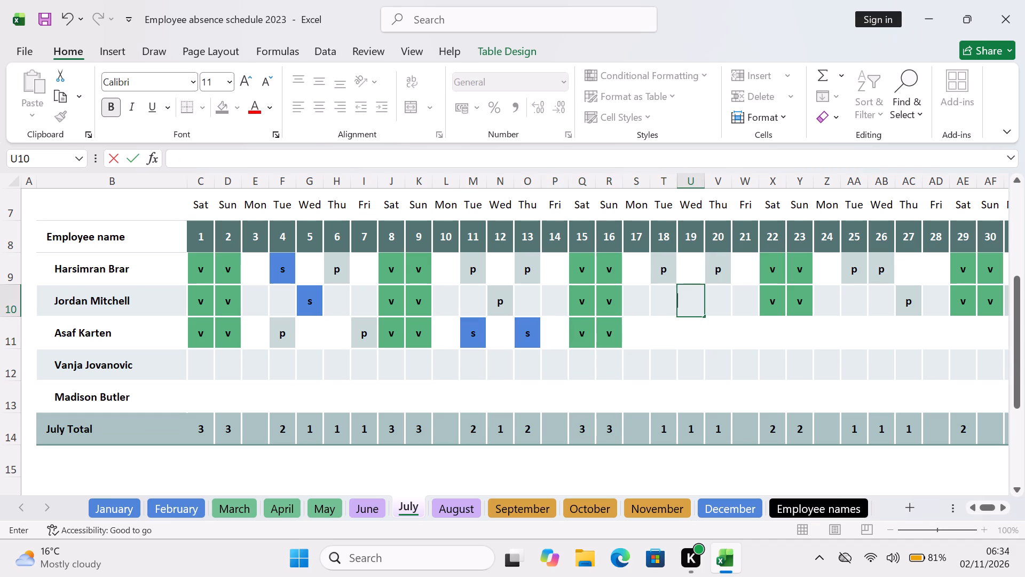
{"action": "key", "text": "p"}
{"action": "key", "text": "Right"}
Enter "s" for July 18 and "v" for July 22 and July 23 in the third employee's row.
{"action": "key", "text": "Down"}
{"action": "key", "text": "Down"}
{"action": "key", "text": "Left"}
{"action": "key", "text": "Left"}
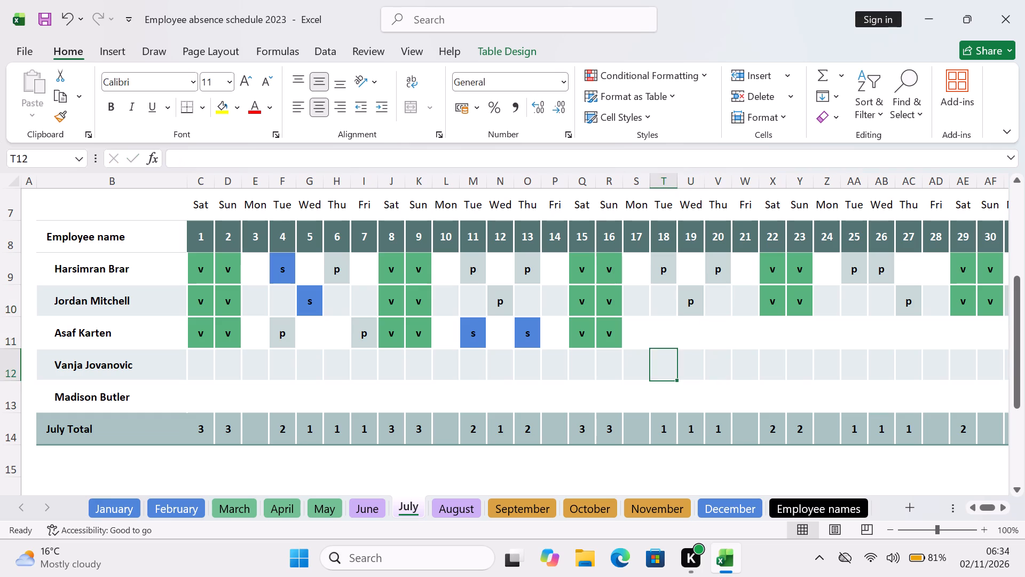
{"action": "key", "text": "Up"}
{"action": "key", "text": "s"}
{"action": "key", "text": "Right"}
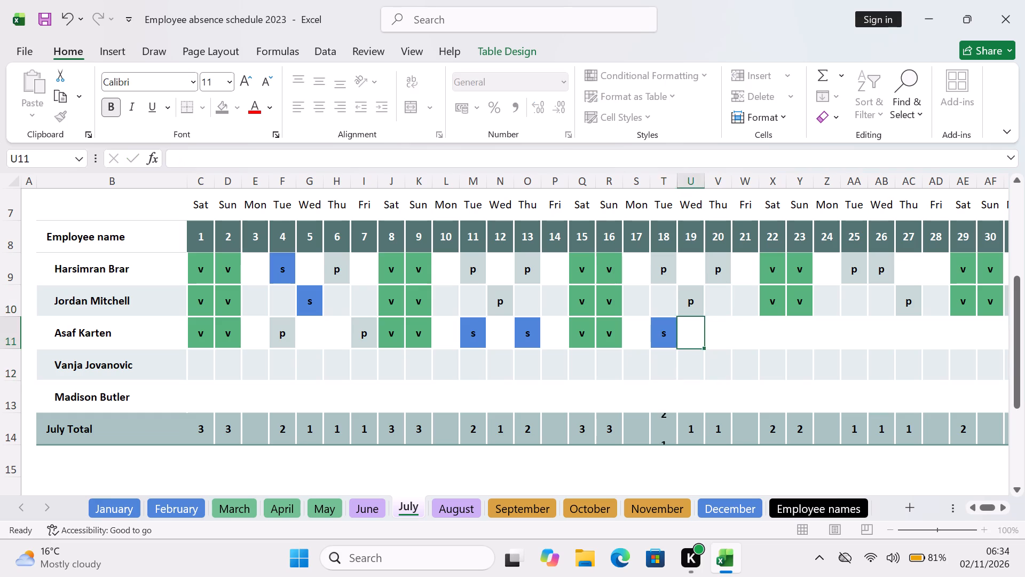
{"action": "key", "text": "Right"}
{"action": "key", "text": "Right"}
{"action": "key", "text": "Right"}
{"action": "key", "text": "v"}
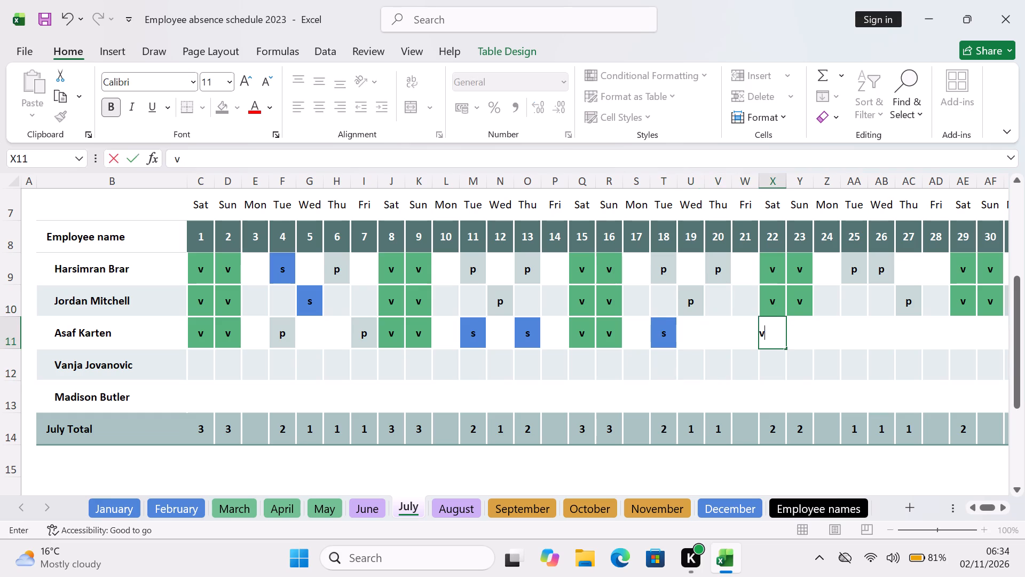
{"action": "key", "text": "Right"}
{"action": "key", "text": "v"}
{"action": "key", "text": "Right"}
Enter "p" for July 25 and July 28 and "v" for July 29 and July 30 in the third employee's row.
{"action": "key", "text": "Right"}
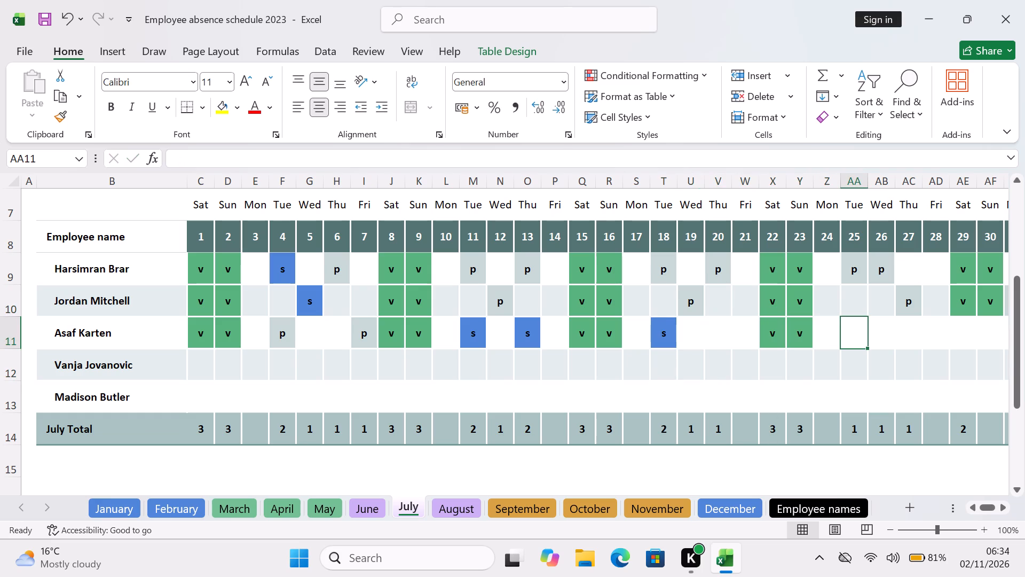
{"action": "key", "text": "p"}
{"action": "key", "text": "Right"}
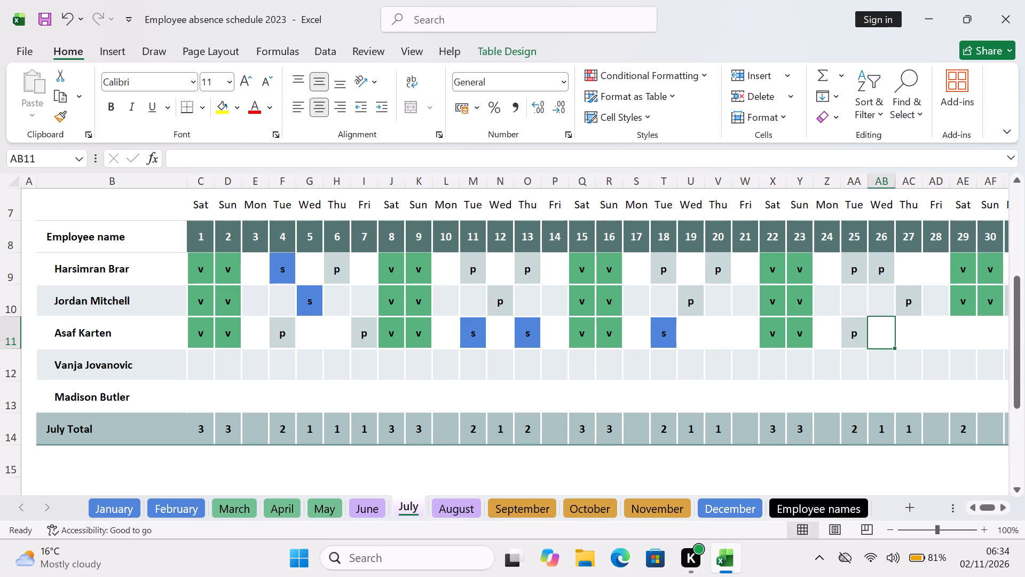
{"action": "key", "text": "Right"}
{"action": "key", "text": "Right"}
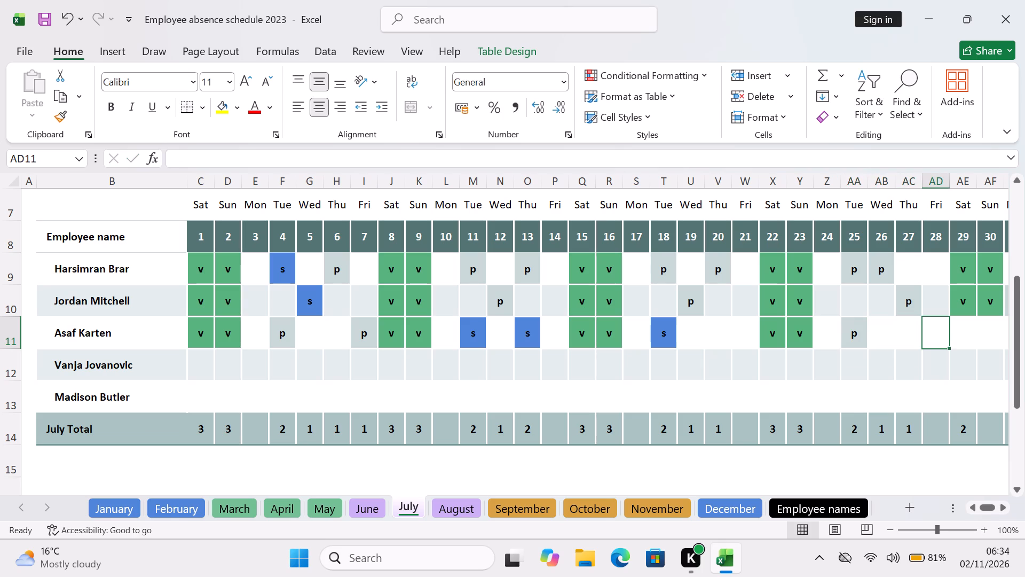
{"action": "key", "text": "p"}
{"action": "key", "text": "Right"}
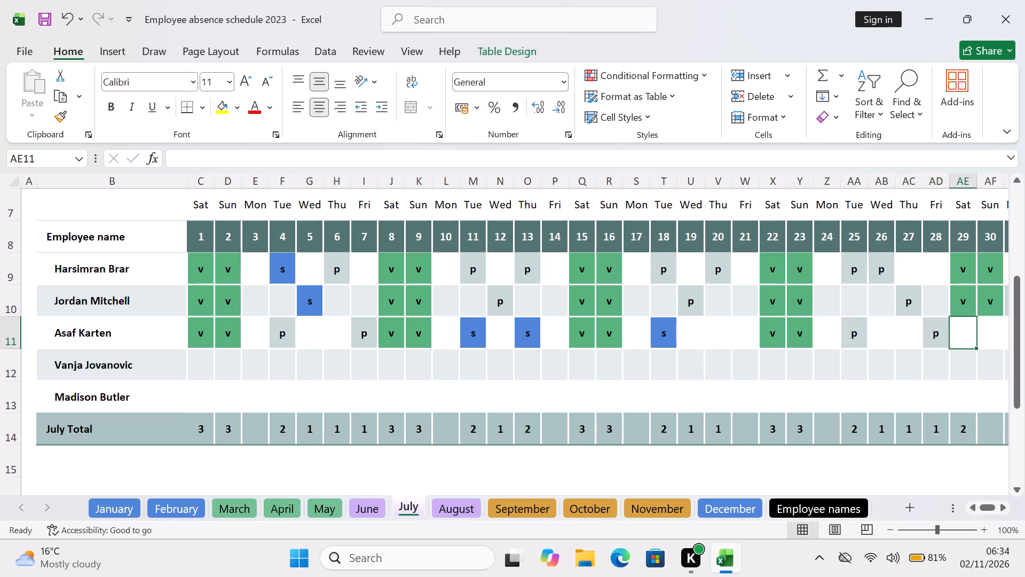
{"action": "key", "text": "v"}
{"action": "key", "text": "Right"}
{"action": "key", "text": "v"}
{"action": "key", "text": "Right"}
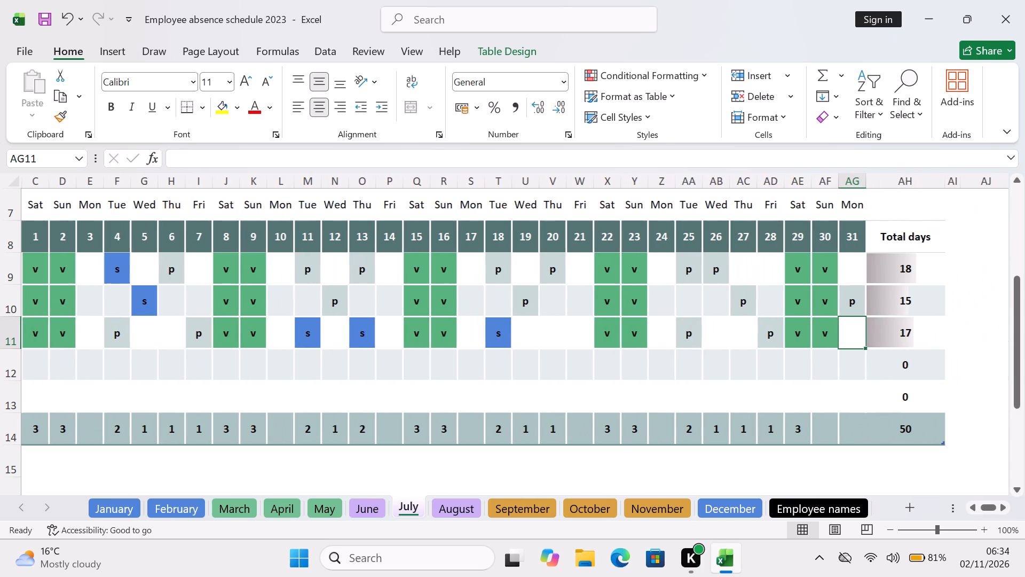
Enter "v" for July 1 and July 2 in the fourth employee's row.
{"action": "key", "text": "Down"}
{"action": "key", "text": "Left"}
{"action": "key", "text": "Left"}
{"action": "key", "text": "Left"}
{"action": "key", "text": "Left"}
{"action": "key", "text": "Left"}
{"action": "key", "text": "Left"}
{"action": "key", "text": "Left"}
{"action": "key", "text": "Left"}
{"action": "key", "text": "Left"}
{"action": "key", "text": "Left"}
{"action": "key", "text": "Left"}
{"action": "key", "text": "Left"}
{"action": "key", "text": "Left"}
{"action": "key", "text": "Left"}
{"action": "key", "text": "Left"}
{"action": "key", "text": "Left"}
{"action": "key", "text": "Left"}
{"action": "key", "text": "Left"}
{"action": "key", "text": "Left"}
{"action": "key", "text": "Left"}
{"action": "key", "text": "Left"}
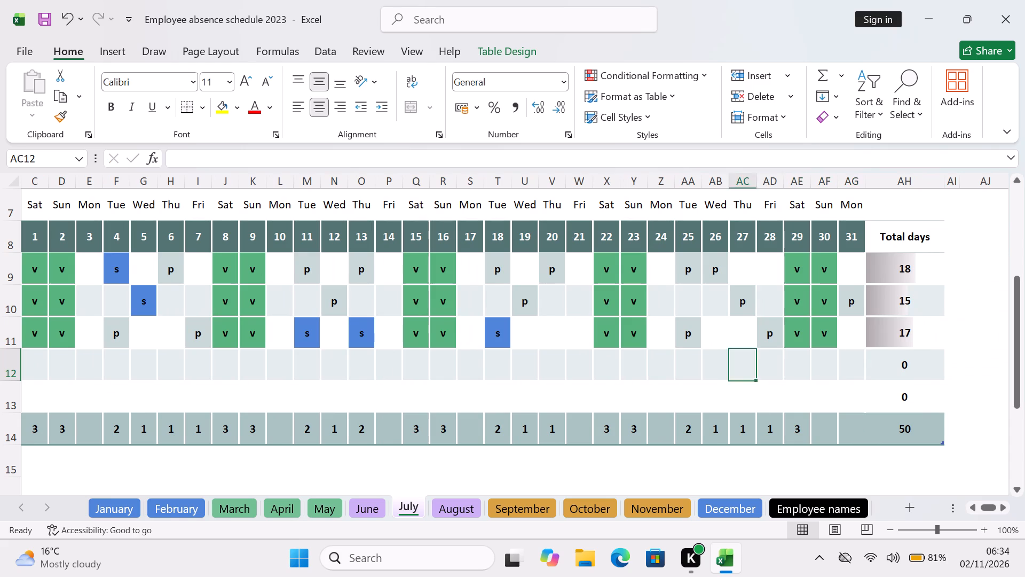
{"action": "key", "text": "Left"}
{"action": "key", "text": "Right"}
{"action": "key", "text": "Right"}
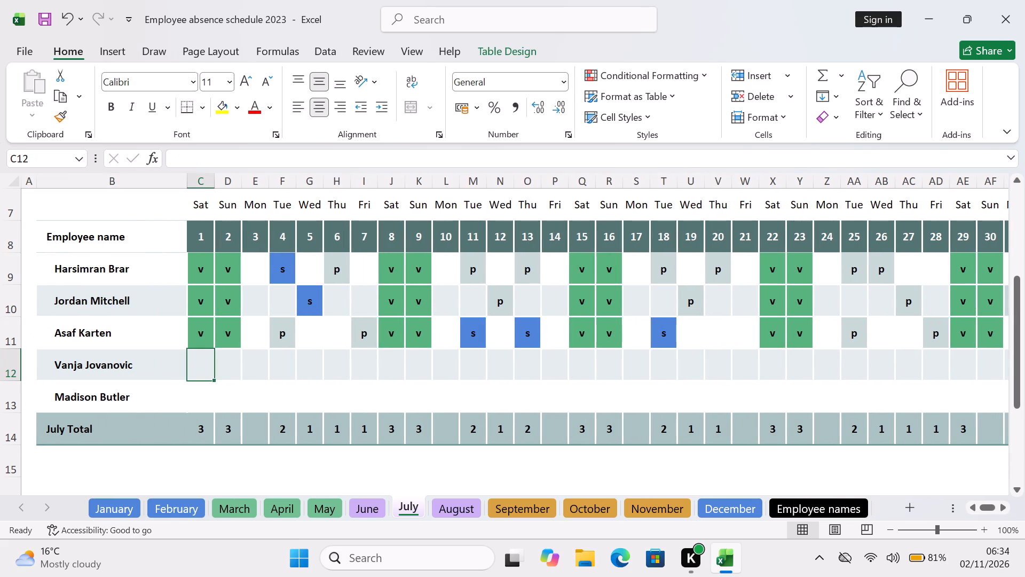
{"action": "key", "text": "v"}
{"action": "key", "text": "Right"}
{"action": "key", "text": "v"}
{"action": "key", "text": "Right"}
Enter "p" for July 6 and "v" for July 8 and July 9 in the fourth employee's row.
{"action": "key", "text": "Right"}
{"action": "key", "text": "Right"}
{"action": "key", "text": "Right"}
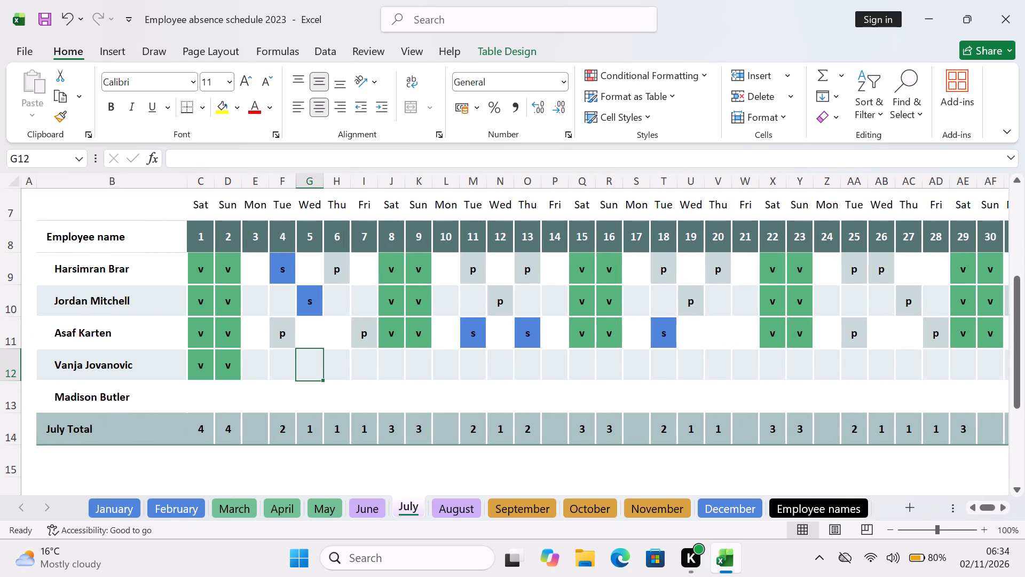
{"action": "key", "text": "p"}
{"action": "key", "text": "Right"}
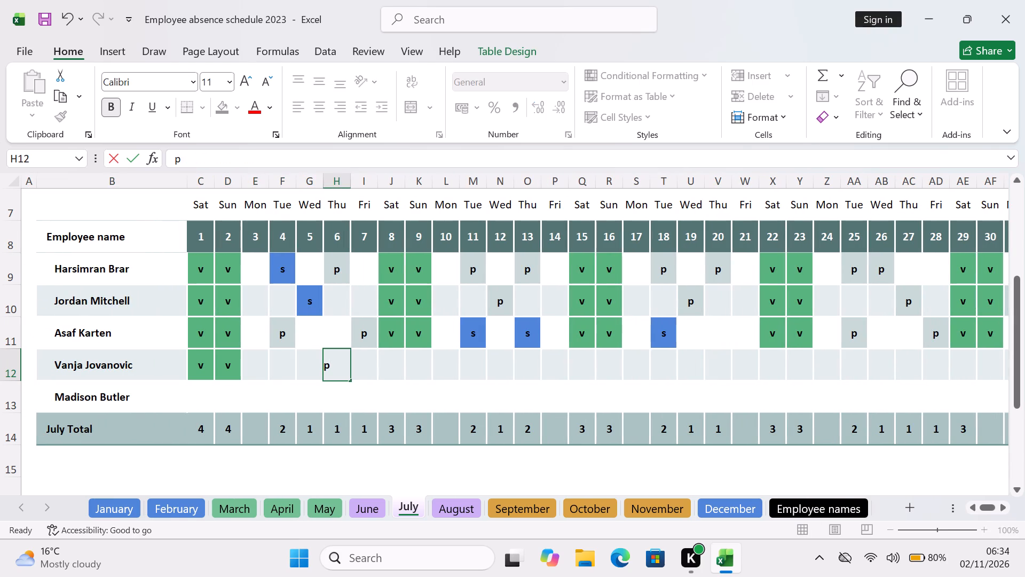
{"action": "key", "text": "Right"}
{"action": "key", "text": "v"}
{"action": "key", "text": "Right"}
{"action": "key", "text": "v"}
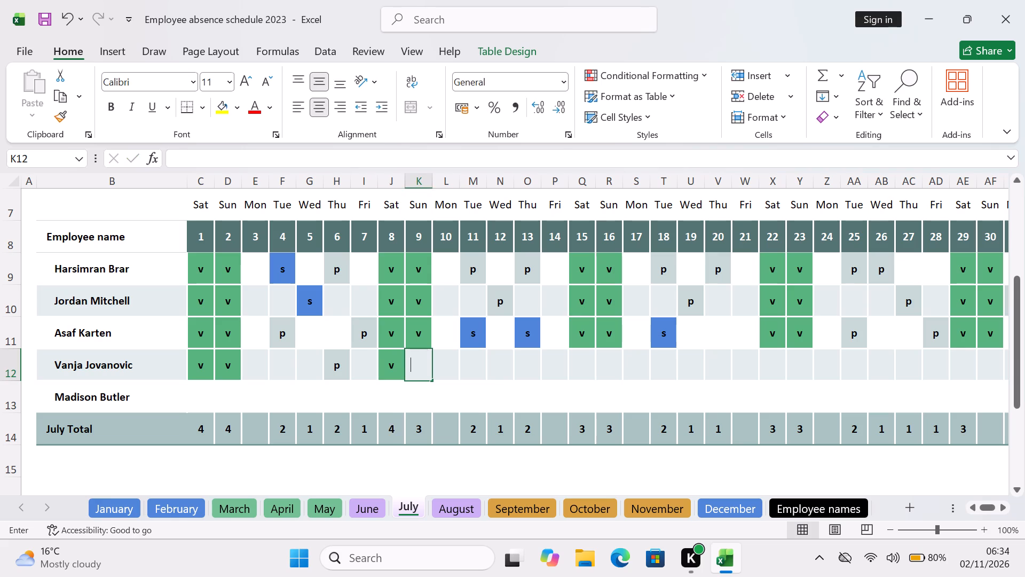
{"action": "key", "text": "Right"}
Enter "p" for July 14 and "v" for July 15 and July 16 in the fourth employee's row.
{"action": "key", "text": "Right"}
{"action": "key", "text": "Right"}
{"action": "key", "text": "Right"}
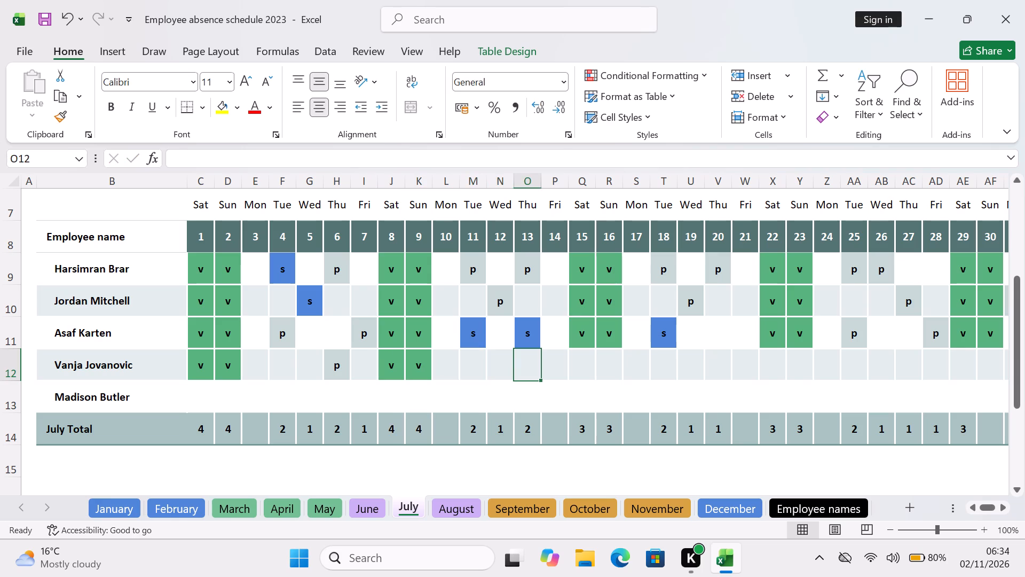
{"action": "key", "text": "Right"}
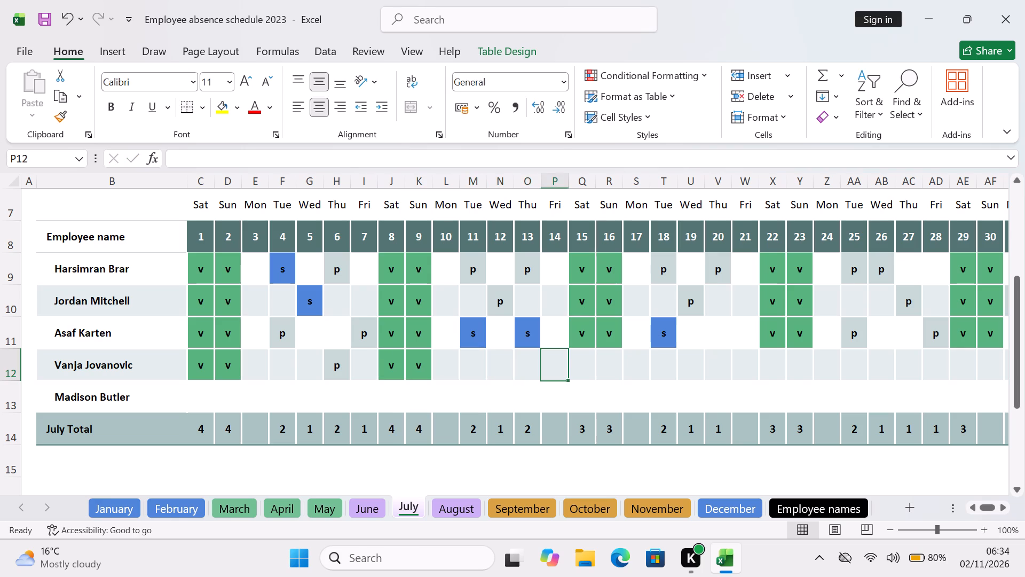
{"action": "key", "text": "p"}
{"action": "key", "text": "Right"}
{"action": "key", "text": "Right"}
{"action": "key", "text": "Left"}
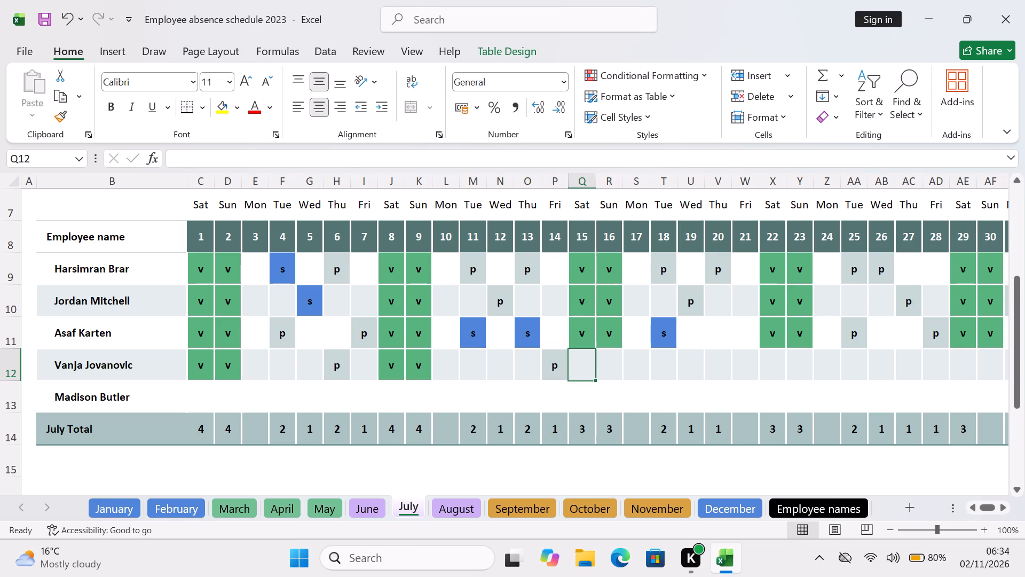
{"action": "key", "text": "v"}
{"action": "key", "text": "Right"}
{"action": "key", "text": "v"}
{"action": "key", "text": "Right"}
Enter "p" for July 21 and "v" for July 22 and July 23 in the fourth employee's row.
{"action": "key", "text": "Right"}
{"action": "key", "text": "Right"}
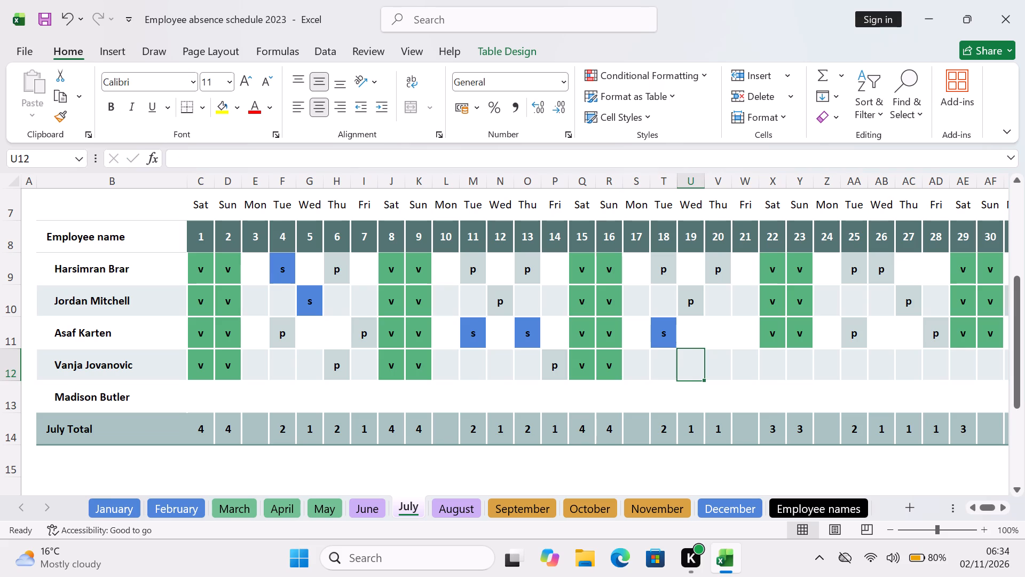
{"action": "key", "text": "Right"}
{"action": "key", "text": "Right"}
{"action": "key", "text": "p"}
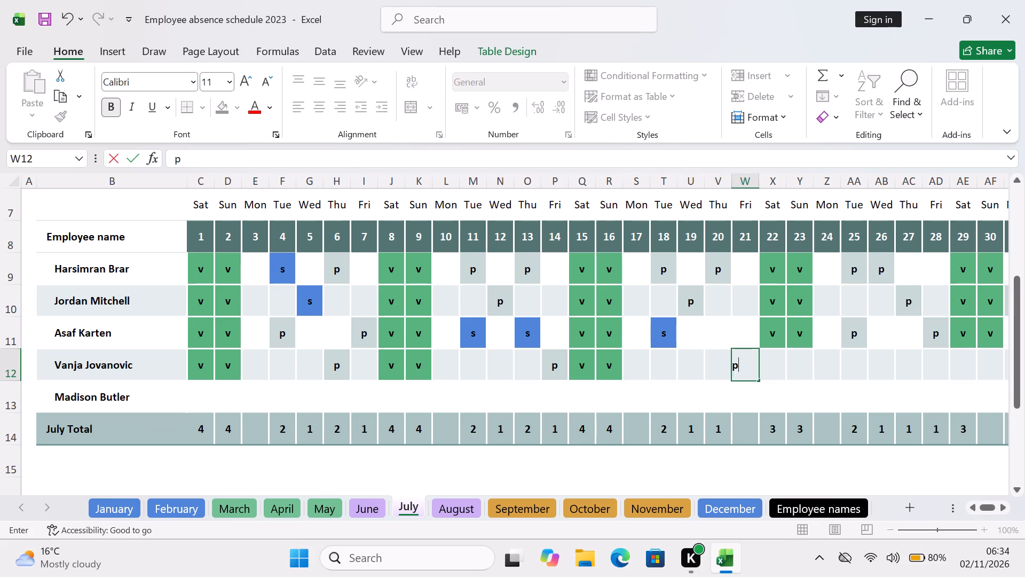
{"action": "key", "text": "Right"}
{"action": "key", "text": "v"}
{"action": "key", "text": "Right"}
{"action": "key", "text": "v"}
{"action": "key", "text": "Right"}
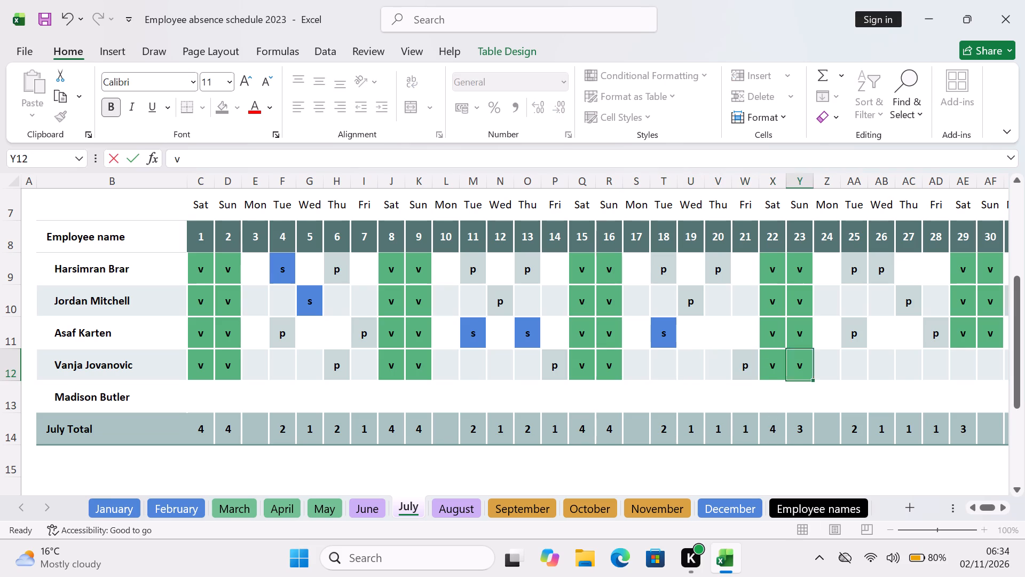
Enter "p" for July 24 and July 28 in the fourth employee's row.
{"action": "key", "text": "Right"}
{"action": "key", "text": "Right"}
{"action": "key", "text": "Left"}
{"action": "key", "text": "Left"}
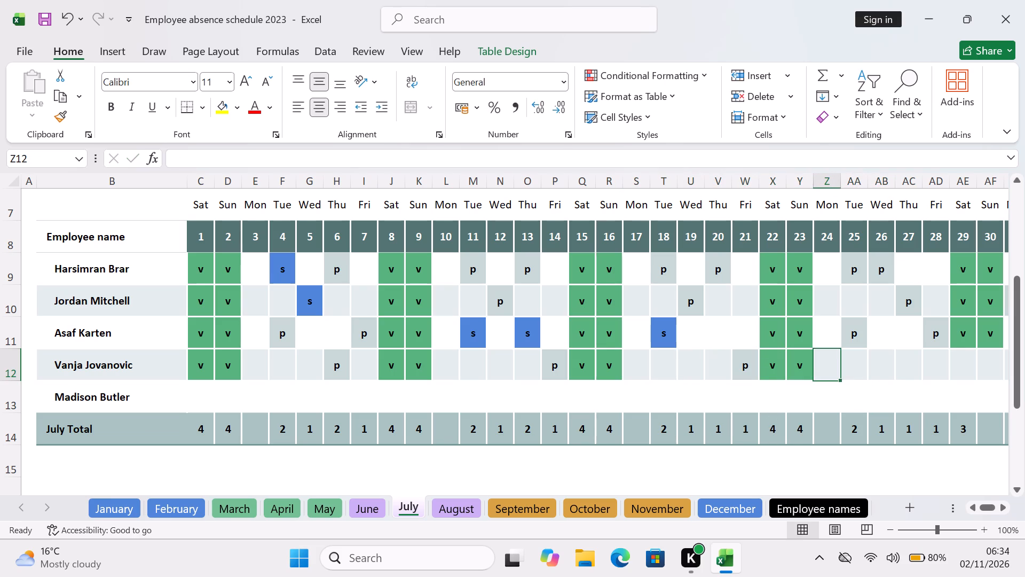
{"action": "key", "text": "p"}
{"action": "key", "text": "Right"}
{"action": "key", "text": "Right"}
{"action": "key", "text": "Right"}
{"action": "key", "text": "Right"}
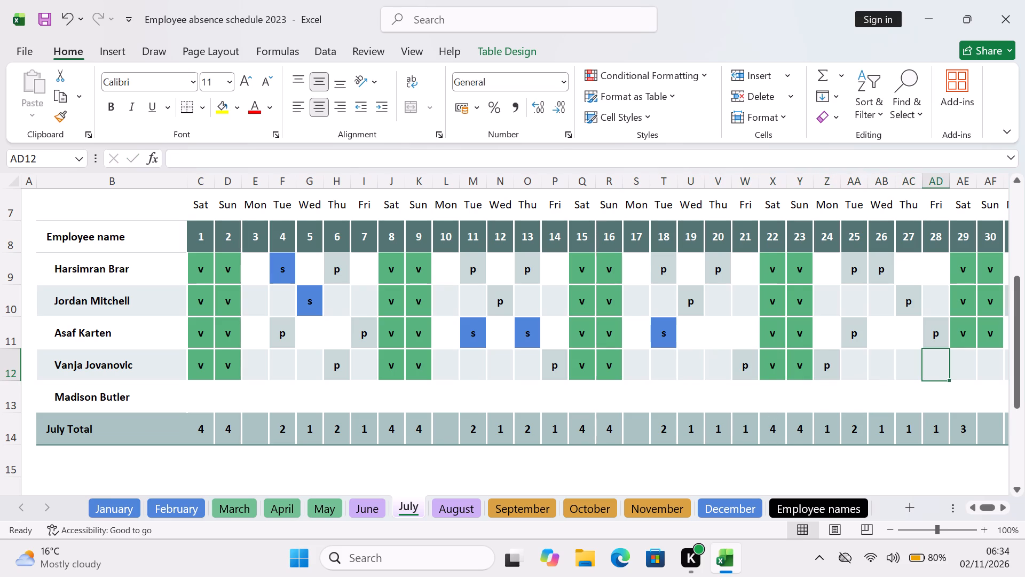
{"action": "key", "text": "p"}
{"action": "key", "text": "Right"}
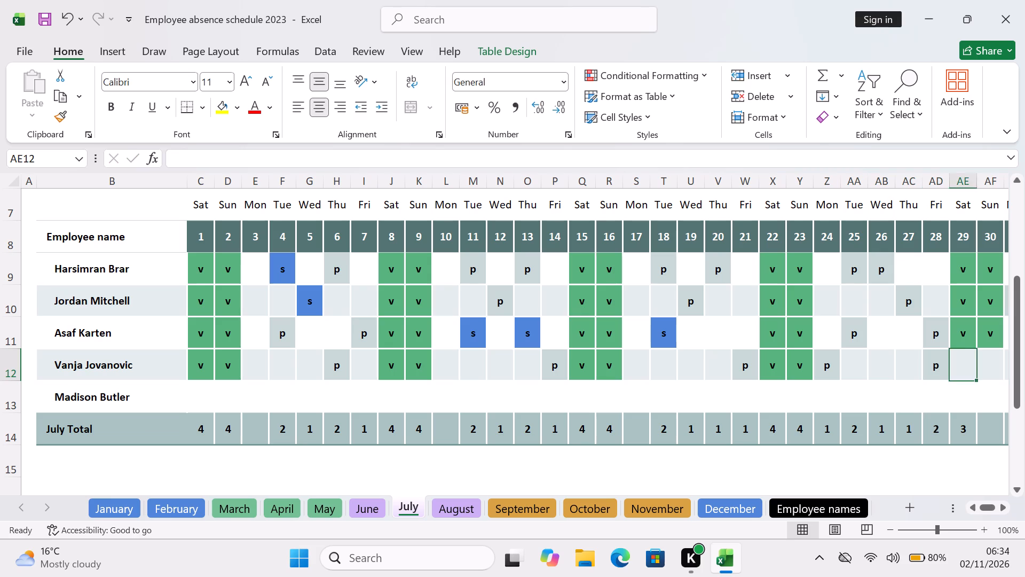
Enter "v" for July 29 and July 30 and "s" for July 31 in the fourth employee's row.
{"action": "key", "text": "Right"}
{"action": "key", "text": "Right"}
{"action": "key", "text": "Left"}
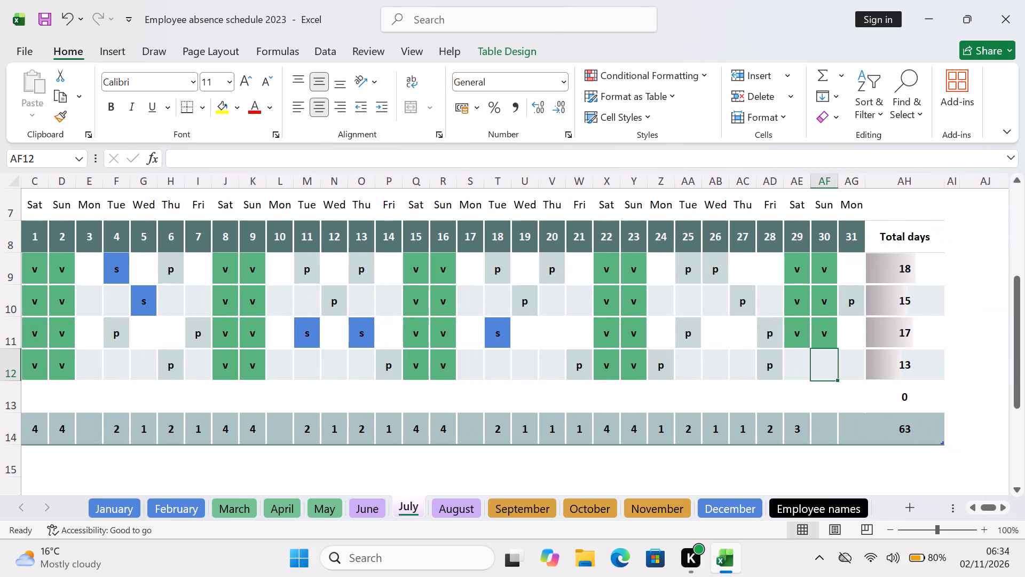
{"action": "key", "text": "v"}
{"action": "key", "text": "Left"}
{"action": "key", "text": "v"}
{"action": "key", "text": "Right"}
{"action": "key", "text": "Right"}
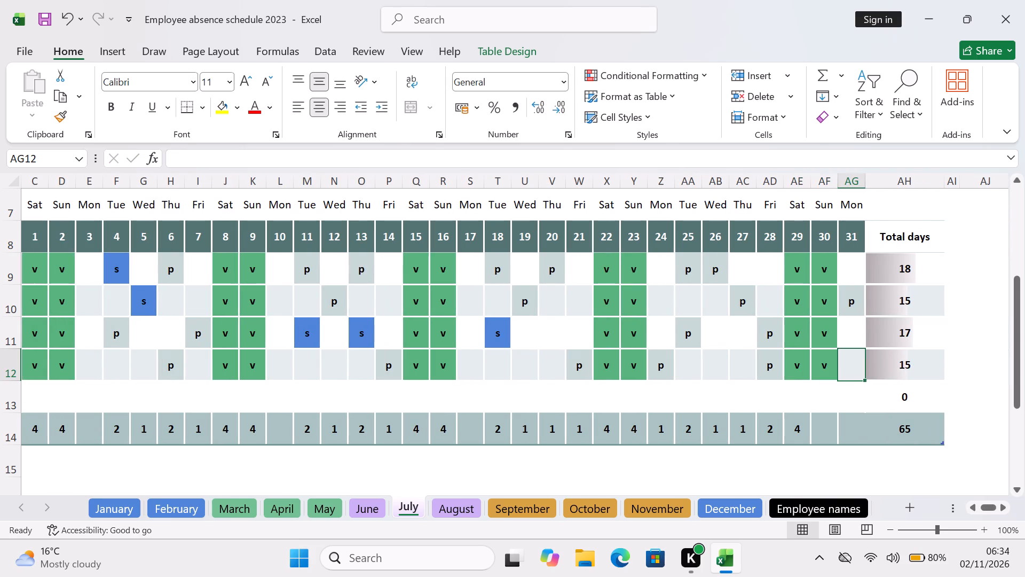
{"action": "key", "text": "s"}
{"action": "key", "text": "Right"}
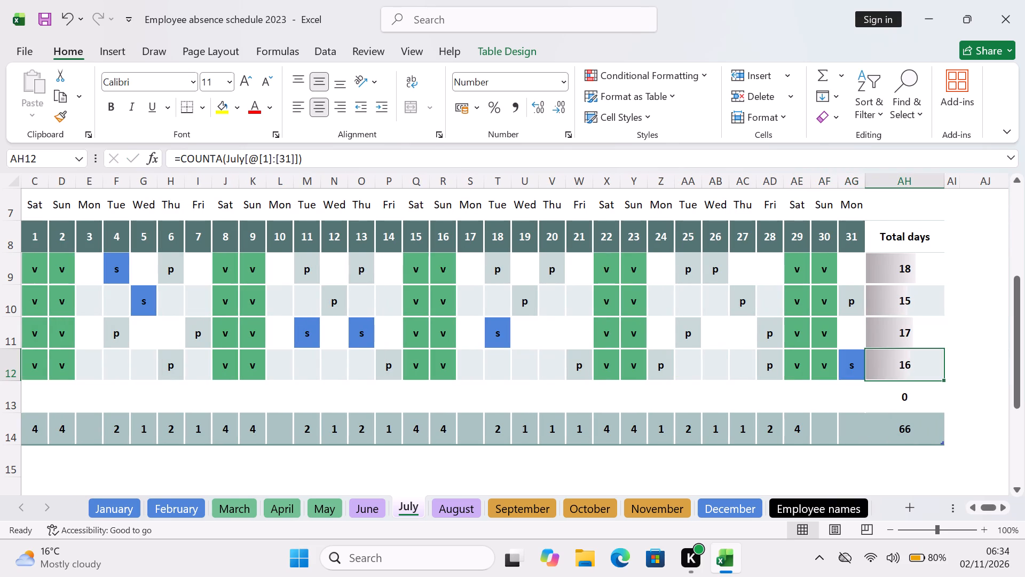
Enter "v" for July 1 and July 2 in the fifth employee's row.
{"action": "key", "text": "Down"}
{"action": "key", "text": "Left"}
{"action": "key", "text": "Left"}
{"action": "key", "text": "Left"}
{"action": "key", "text": "Left"}
{"action": "key", "text": "Left"}
{"action": "key", "text": "Left"}
{"action": "key", "text": "Left"}
{"action": "key", "text": "Left"}
{"action": "key", "text": "Left"}
{"action": "key", "text": "Left"}
{"action": "key", "text": "Left"}
{"action": "key", "text": "Left"}
{"action": "key", "text": "Left"}
{"action": "key", "text": "Left"}
{"action": "key", "text": "Left"}
{"action": "key", "text": "Left"}
{"action": "key", "text": "Left"}
{"action": "key", "text": "Left"}
{"action": "key", "text": "Left"}
{"action": "key", "text": "Left"}
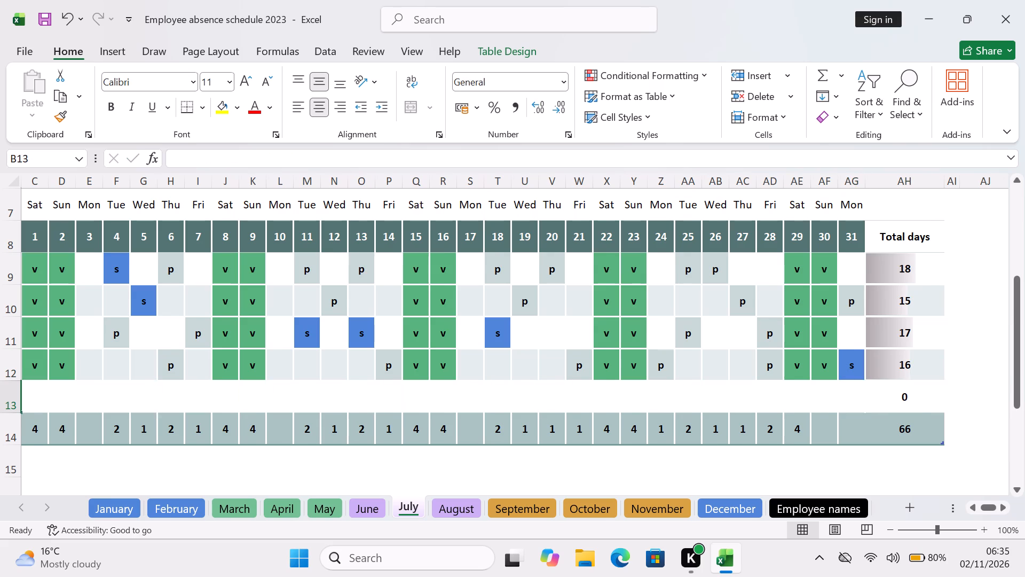
{"action": "key", "text": "Left"}
{"action": "key", "text": "Up"}
{"action": "key", "text": "Up"}
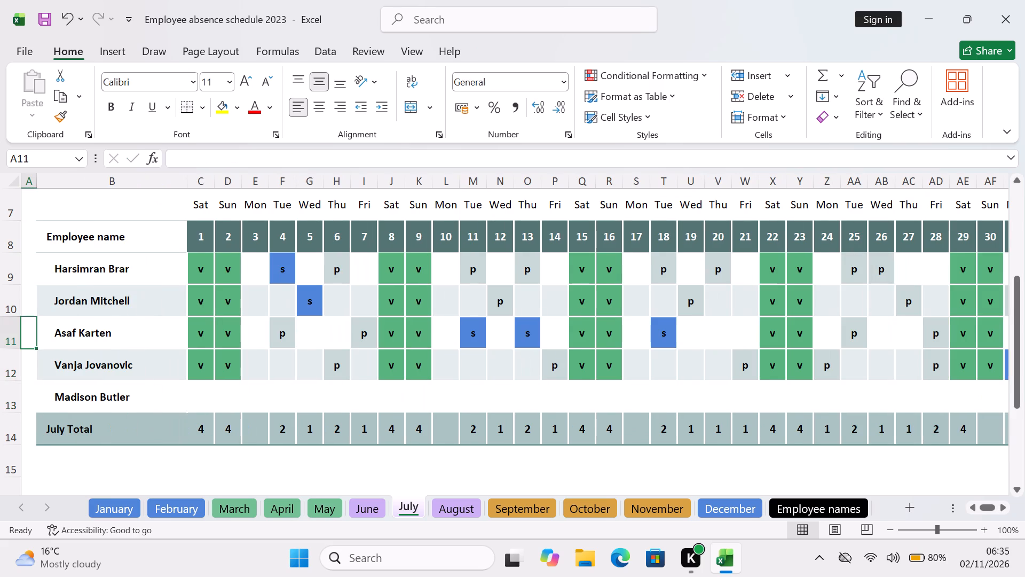
{"action": "key", "text": "Down"}
{"action": "key", "text": "Down"}
{"action": "key", "text": "Up"}
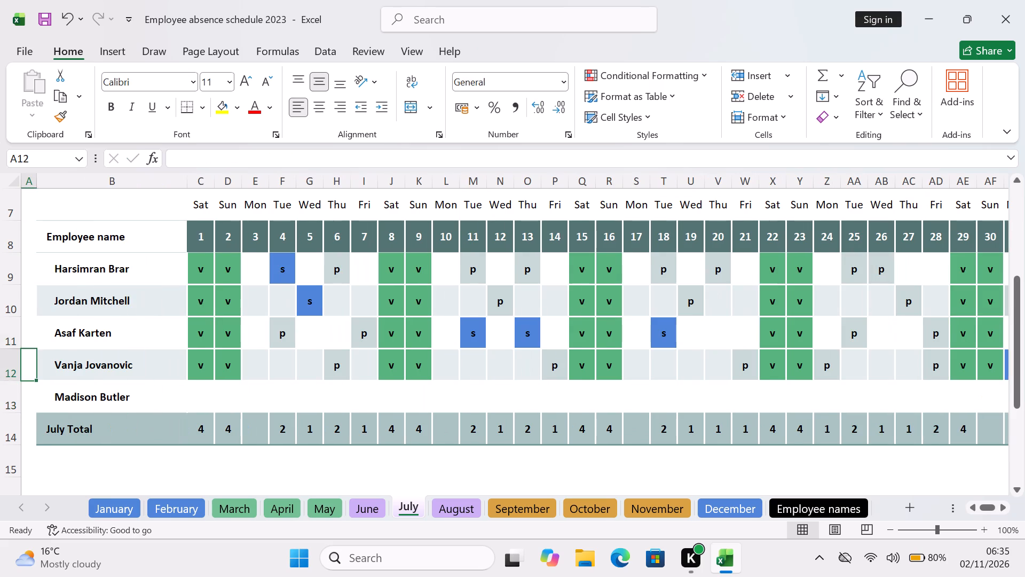
{"action": "key", "text": "Right"}
{"action": "key", "text": "Down"}
{"action": "key", "text": "Right"}
{"action": "key", "text": "v"}
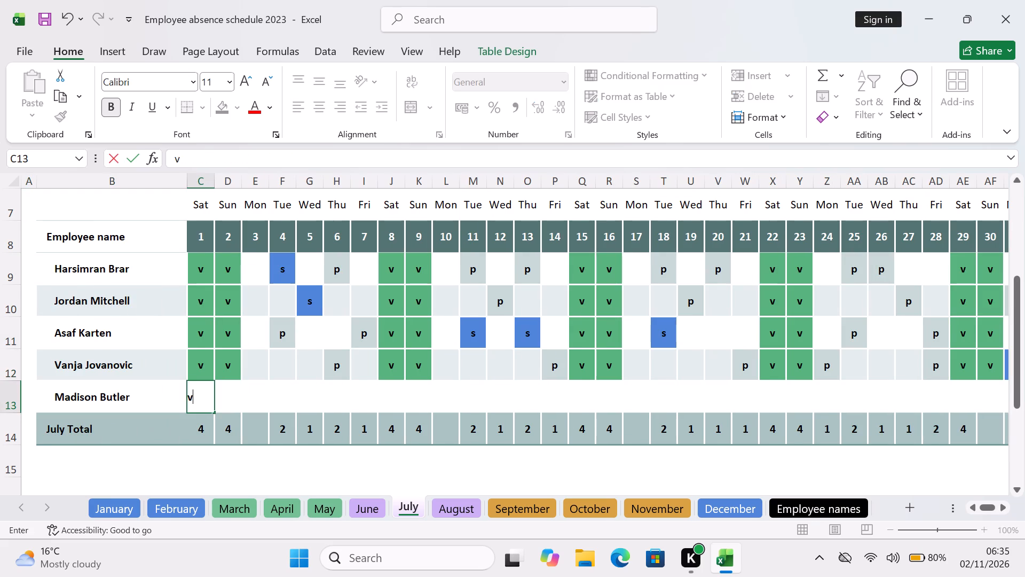
{"action": "key", "text": "Right"}
{"action": "key", "text": "v"}
{"action": "key", "text": "Right"}
Enter "p" for July 5 and "s" for July 7 in the fifth employee's row.
{"action": "key", "text": "Right"}
{"action": "key", "text": "Right"}
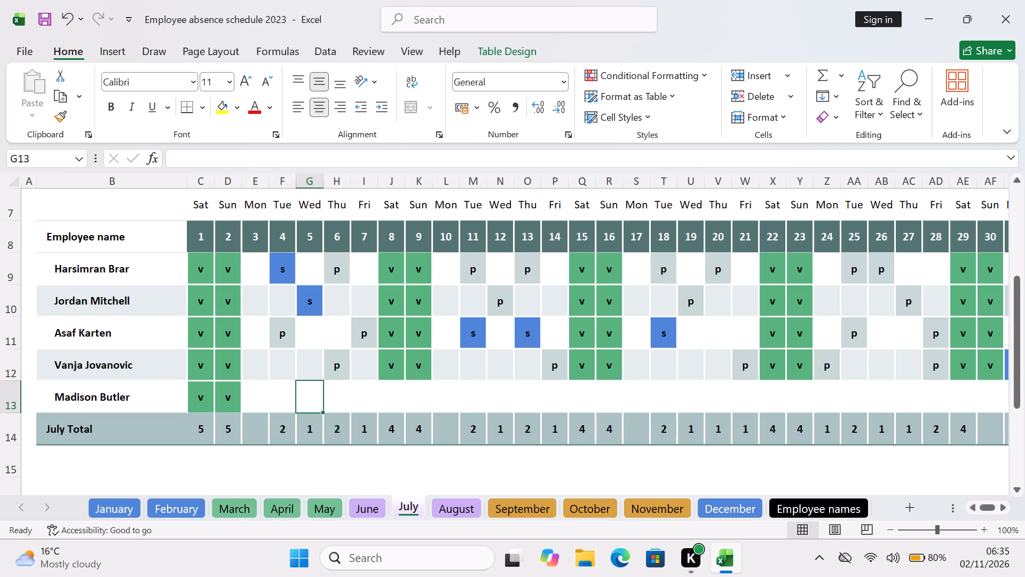
{"action": "key", "text": "Left"}
{"action": "key", "text": "Right"}
{"action": "key", "text": "p"}
{"action": "key", "text": "Right"}
{"action": "key", "text": "Right"}
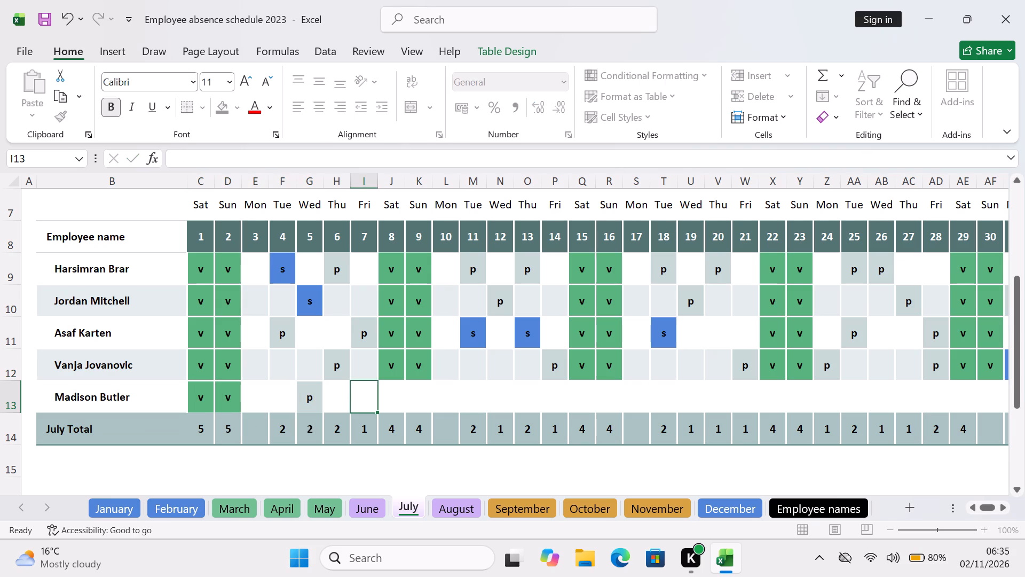
{"action": "key", "text": "Right"}
{"action": "key", "text": "Left"}
{"action": "key", "text": "Left"}
{"action": "key", "text": "Right"}
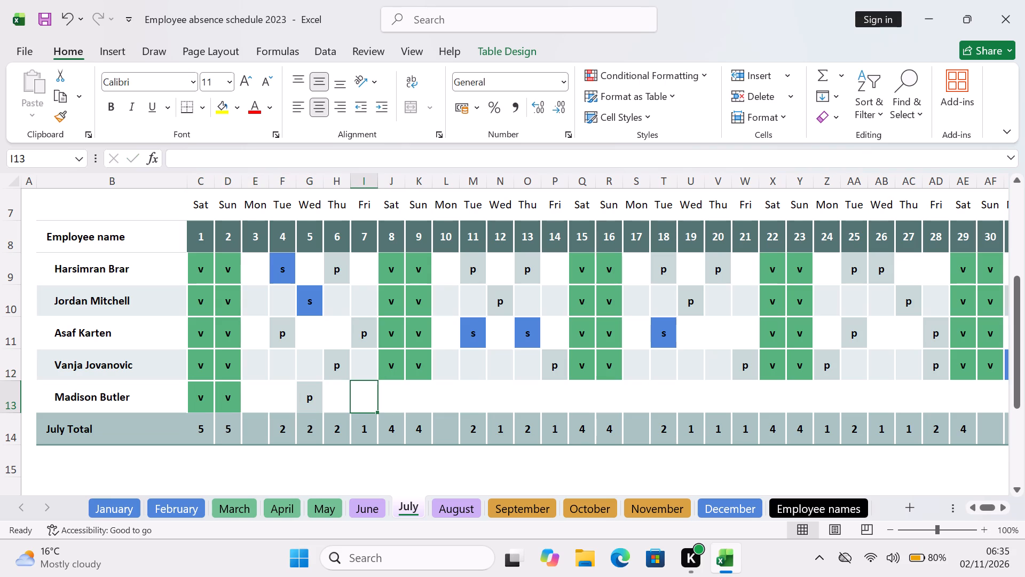
{"action": "key", "text": "s"}
{"action": "key", "text": "Right"}
Enter "v" for July 8 and July 9 in the fifth employee's row.
{"action": "key", "text": "Right"}
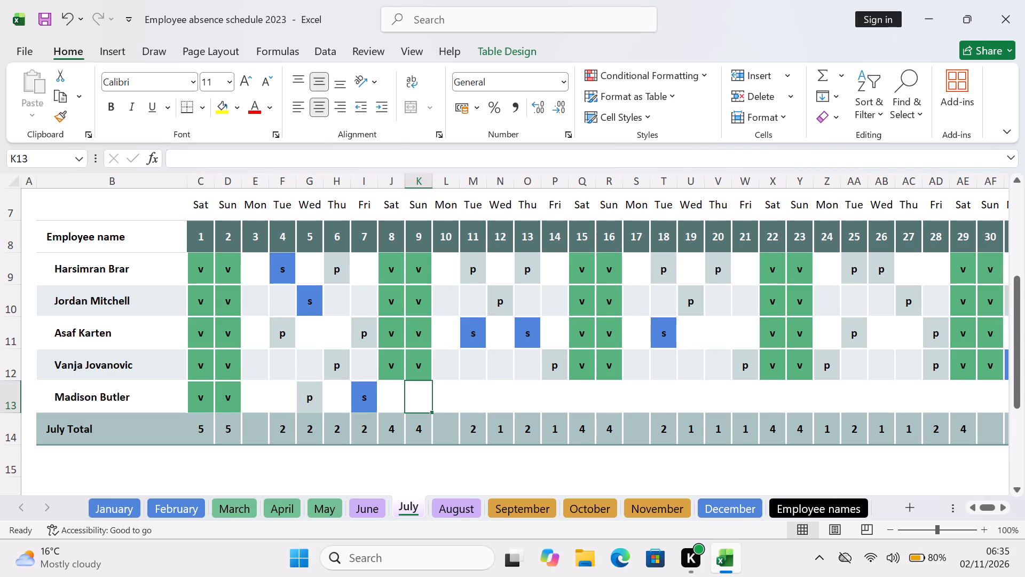
{"action": "key", "text": "Right"}
{"action": "key", "text": "Left"}
{"action": "key", "text": "v"}
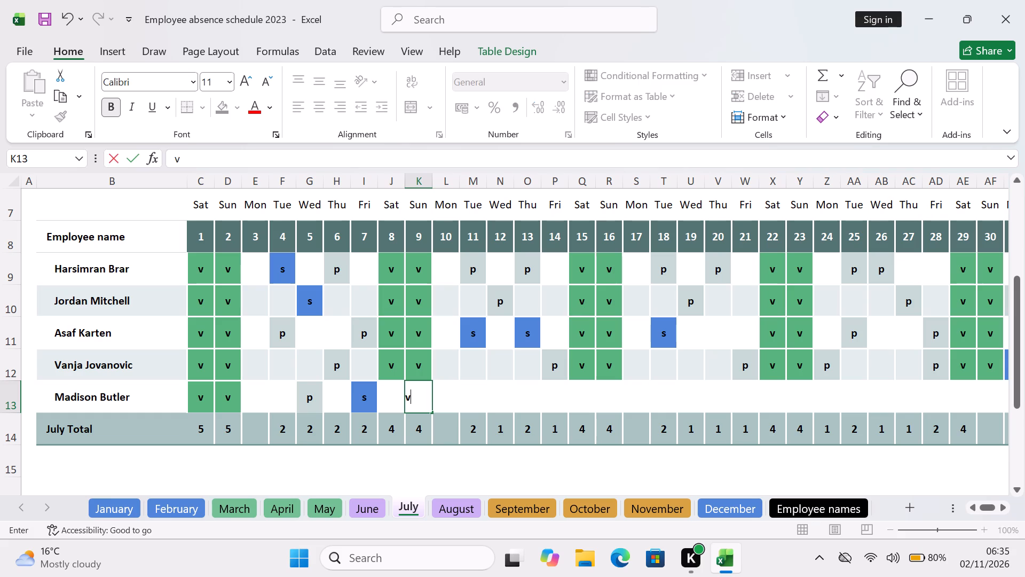
{"action": "key", "text": "Left"}
{"action": "key", "text": "v"}
{"action": "key", "text": "Right"}
Enter "p" for July 10 in the fifth employee's row.
{"action": "key", "text": "Right"}
{"action": "key", "text": "Right"}
{"action": "key", "text": "Right"}
{"action": "key", "text": "Left"}
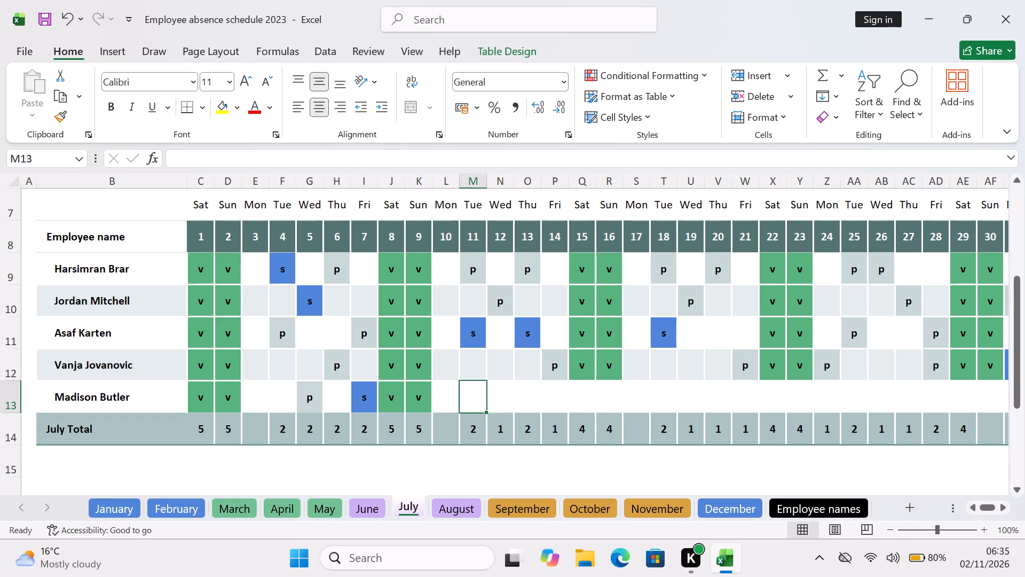
{"action": "key", "text": "Left"}
{"action": "key", "text": "Right"}
{"action": "key", "text": "Left"}
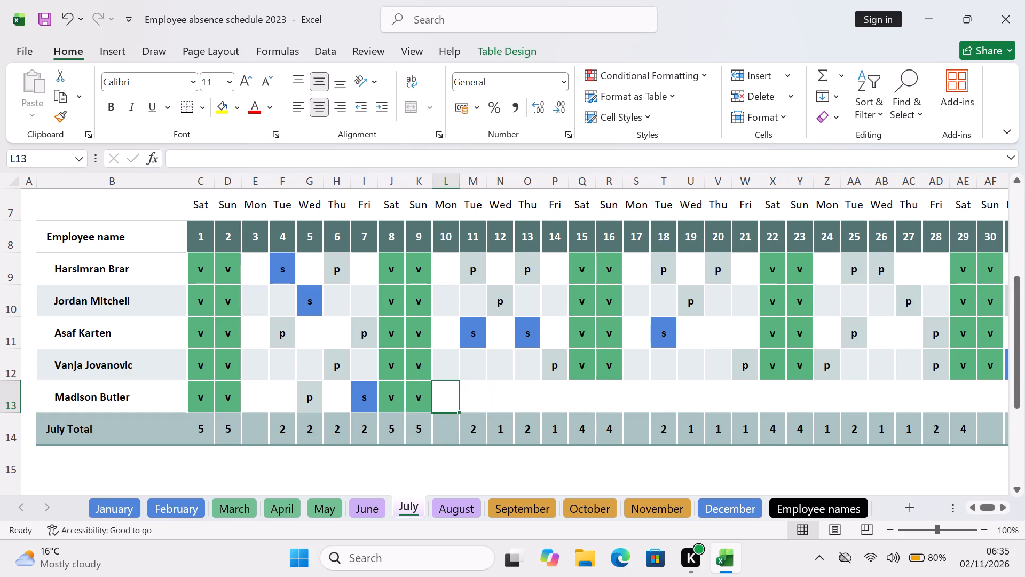
{"action": "key", "text": "Right"}
{"action": "key", "text": "Left"}
{"action": "key", "text": "p"}
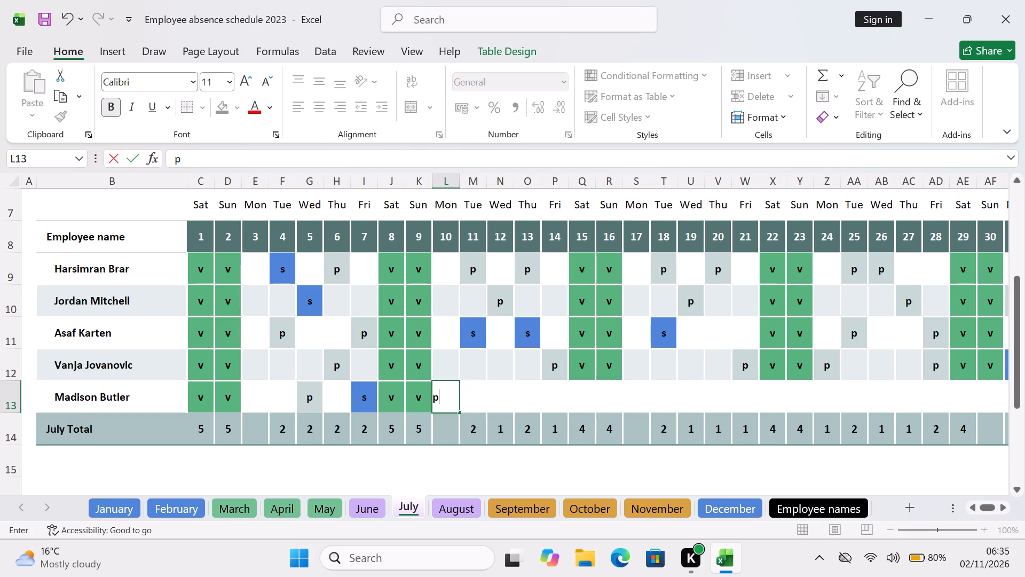
{"action": "key", "text": "Right"}
Enter "p" for July 13 and "v" for July 15 and July 16 in the fifth employee's row.
{"action": "key", "text": "Right"}
{"action": "key", "text": "Right"}
{"action": "key", "text": "Right"}
{"action": "key", "text": "Left"}
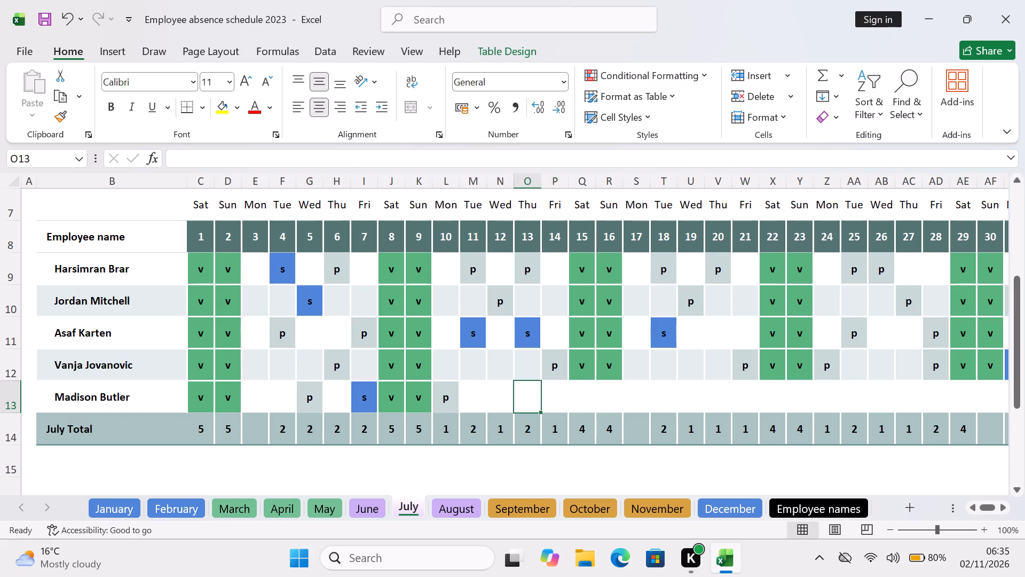
{"action": "key", "text": "p"}
{"action": "key", "text": "Right"}
{"action": "key", "text": "Right"}
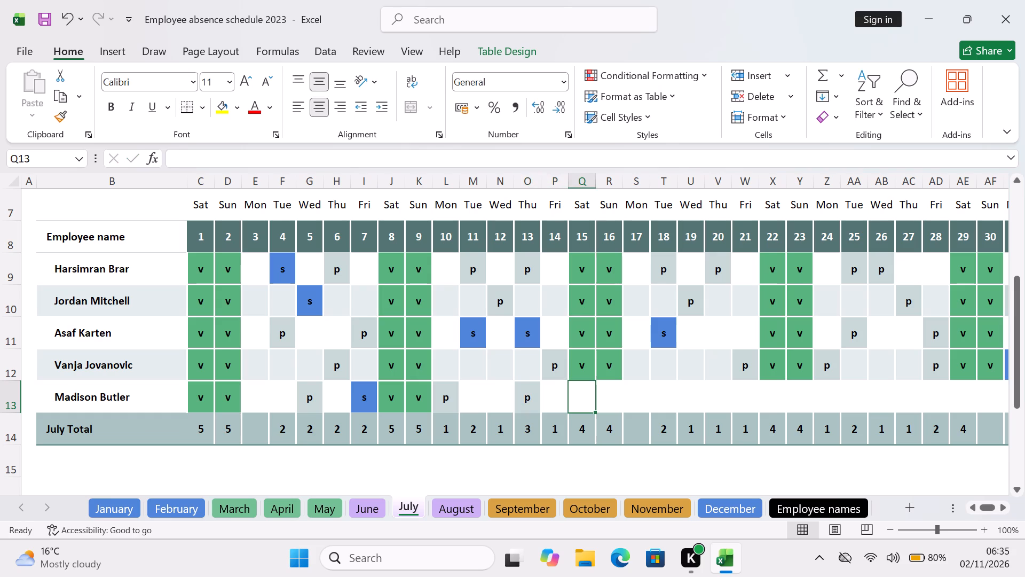
{"action": "key", "text": "v"}
{"action": "key", "text": "Right"}
{"action": "key", "text": "v"}
{"action": "key", "text": "Right"}
Enter "p" for July 17 and July 20 in the fifth employee's row.
{"action": "key", "text": "Right"}
{"action": "key", "text": "Right"}
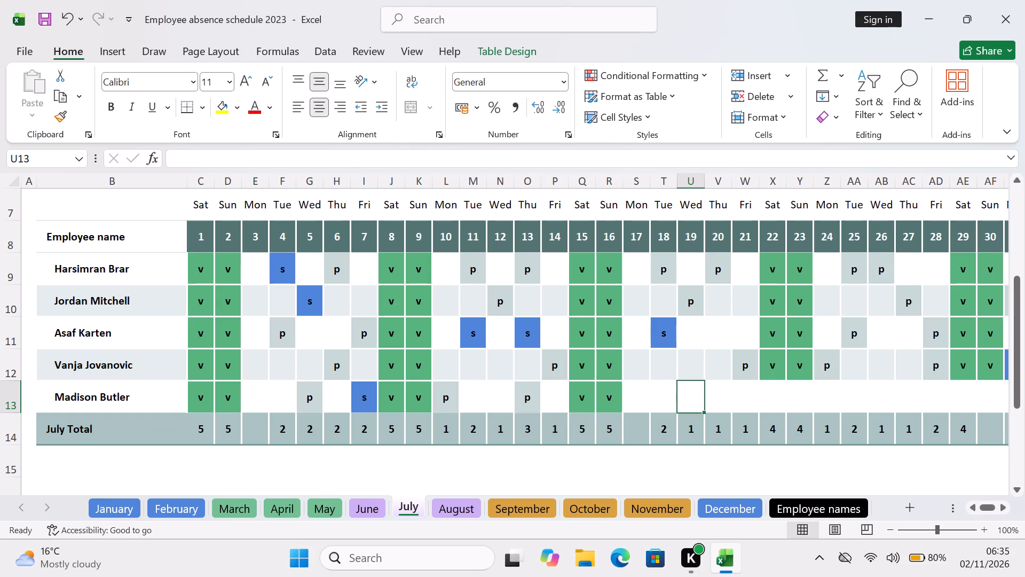
{"action": "key", "text": "Left"}
{"action": "key", "text": "Left"}
{"action": "key", "text": "p"}
{"action": "key", "text": "Right"}
{"action": "key", "text": "Right"}
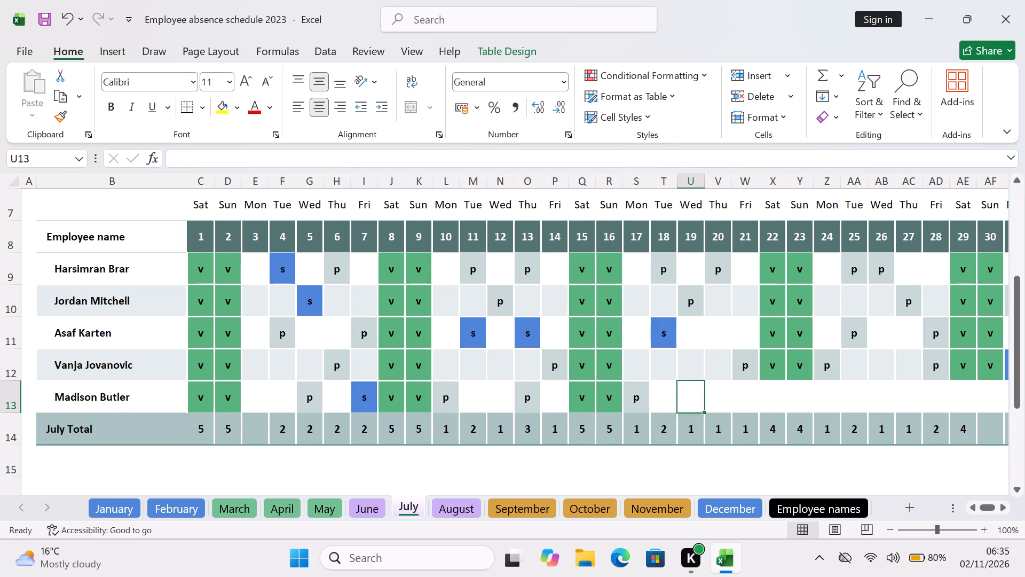
{"action": "key", "text": "Right"}
{"action": "key", "text": "p"}
{"action": "key", "text": "Right"}
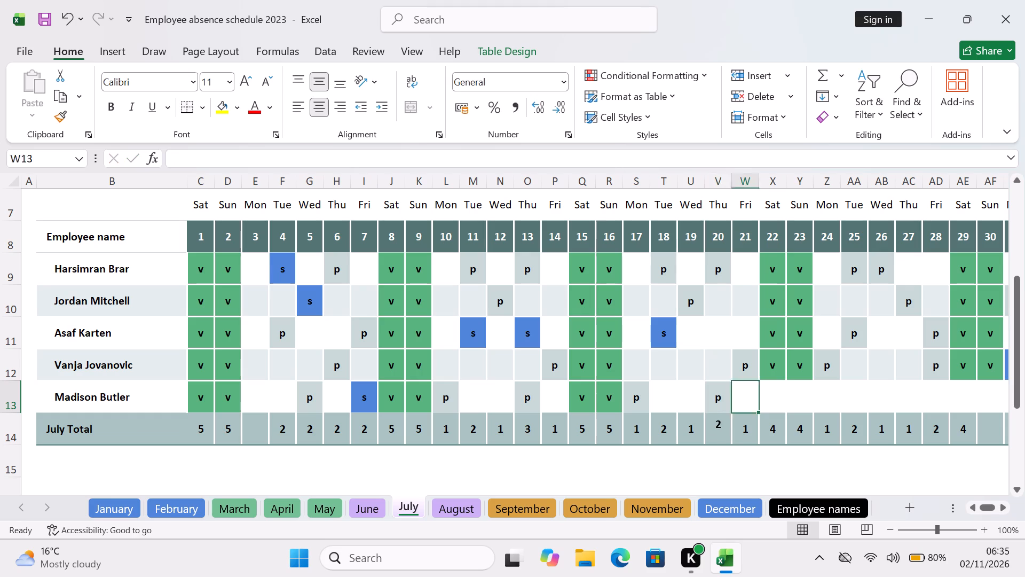
Enter "v" for July 22 and July 23 in the fifth employee's row.
{"action": "key", "text": "Right"}
{"action": "key", "text": "Right"}
{"action": "key", "text": "Left"}
{"action": "key", "text": "v"}
{"action": "key", "text": "Right"}
{"action": "key", "text": "v"}
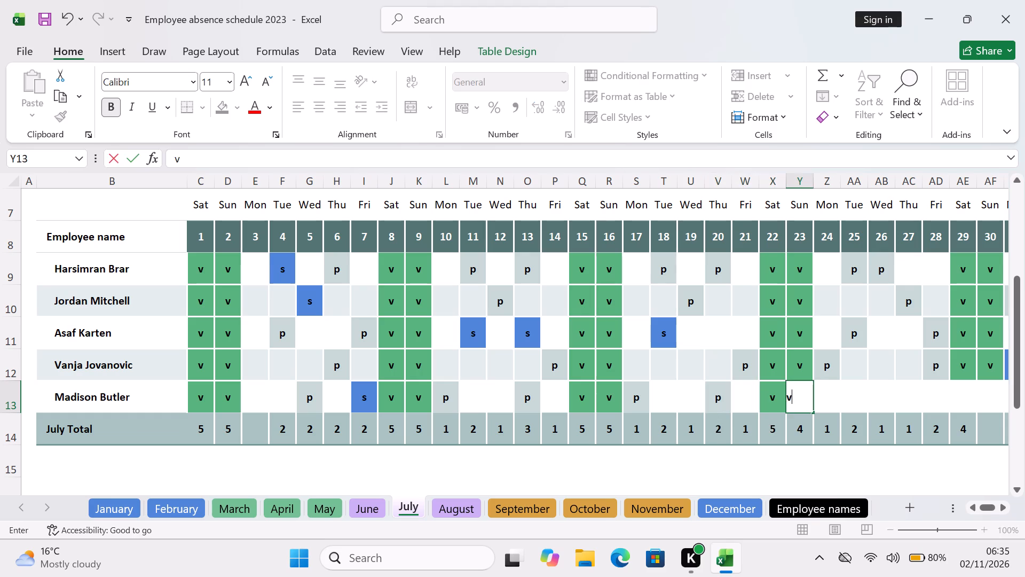
{"action": "key", "text": "Right"}
Enter "p" for July 25 and July 27 in the fifth employee's row.
{"action": "key", "text": "Right"}
{"action": "key", "text": "p"}
{"action": "key", "text": "Right"}
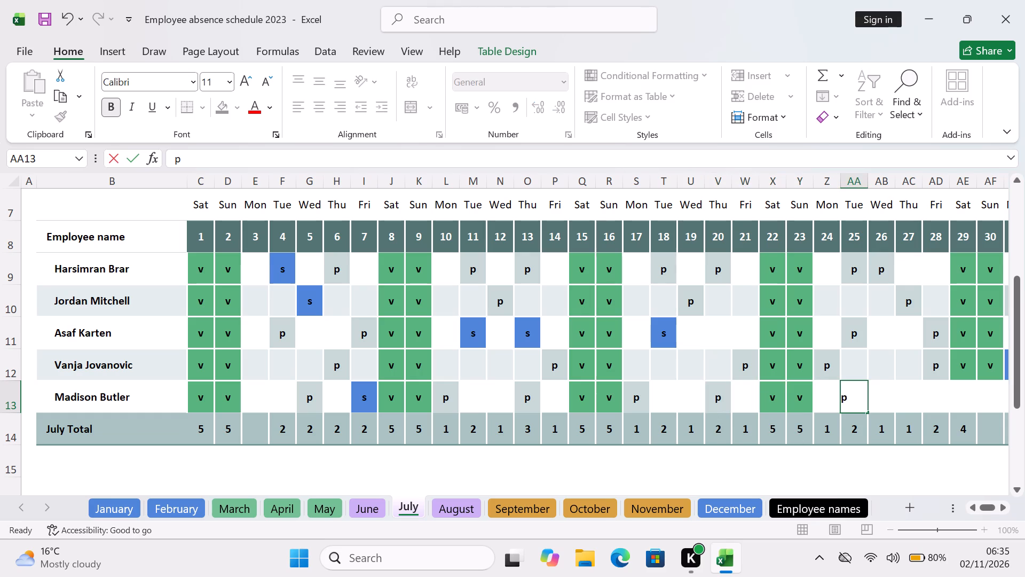
{"action": "key", "text": "Right"}
{"action": "key", "text": "Right"}
{"action": "key", "text": "Left"}
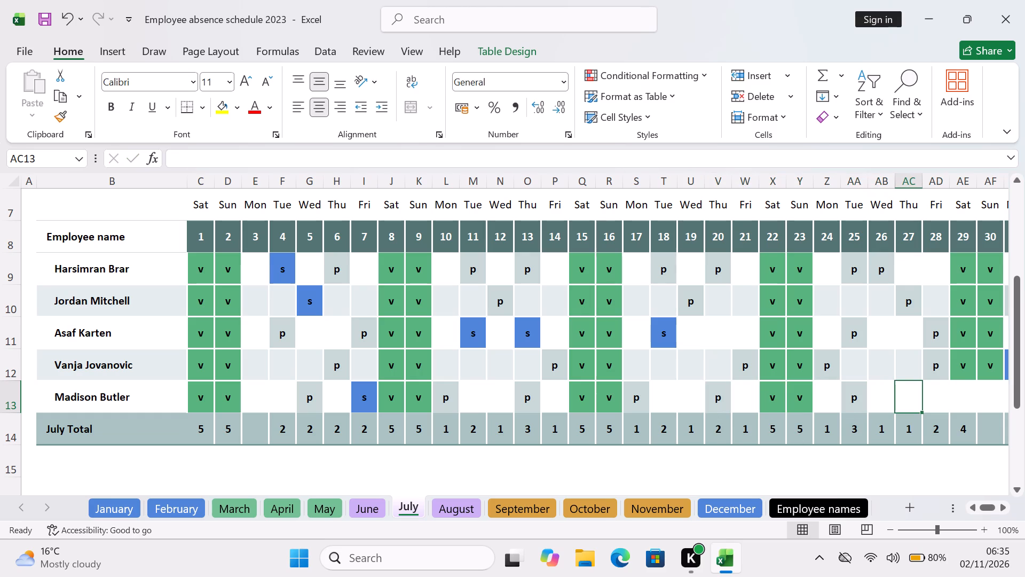
{"action": "key", "text": "p"}
{"action": "key", "text": "Right"}
Enter "v" for July 29 and July 30 and "p" for July 31 in the fifth employee's row.
{"action": "key", "text": "Right"}
{"action": "key", "text": "Left"}
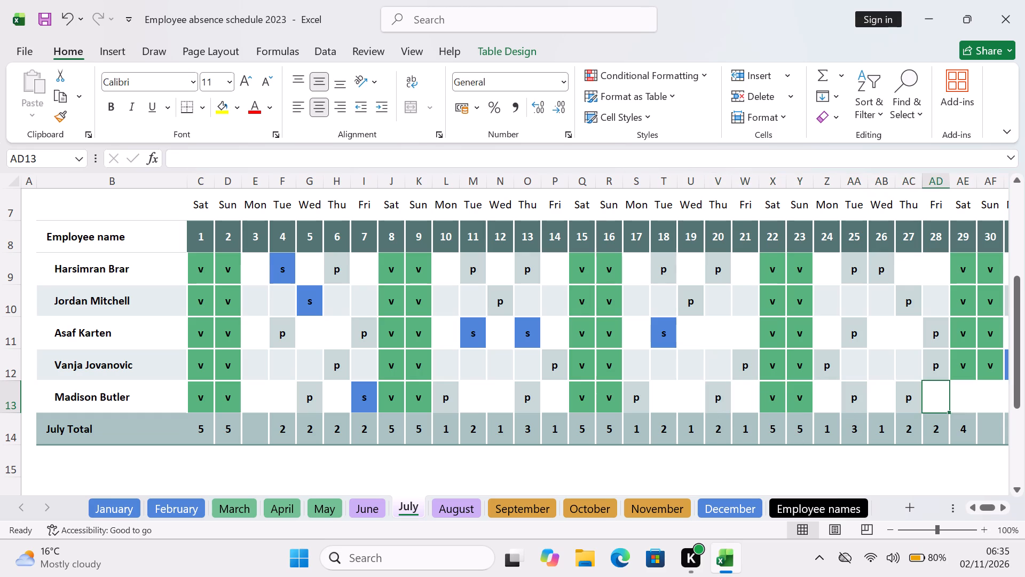
{"action": "key", "text": "Right"}
{"action": "key", "text": "Right"}
{"action": "key", "text": "Right"}
{"action": "key", "text": "Left"}
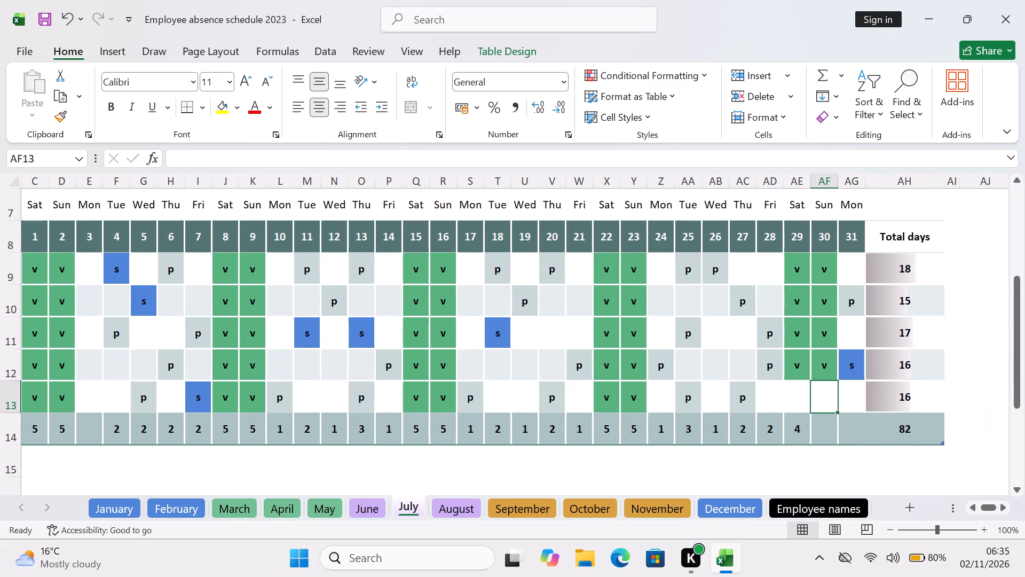
{"action": "key", "text": "Left"}
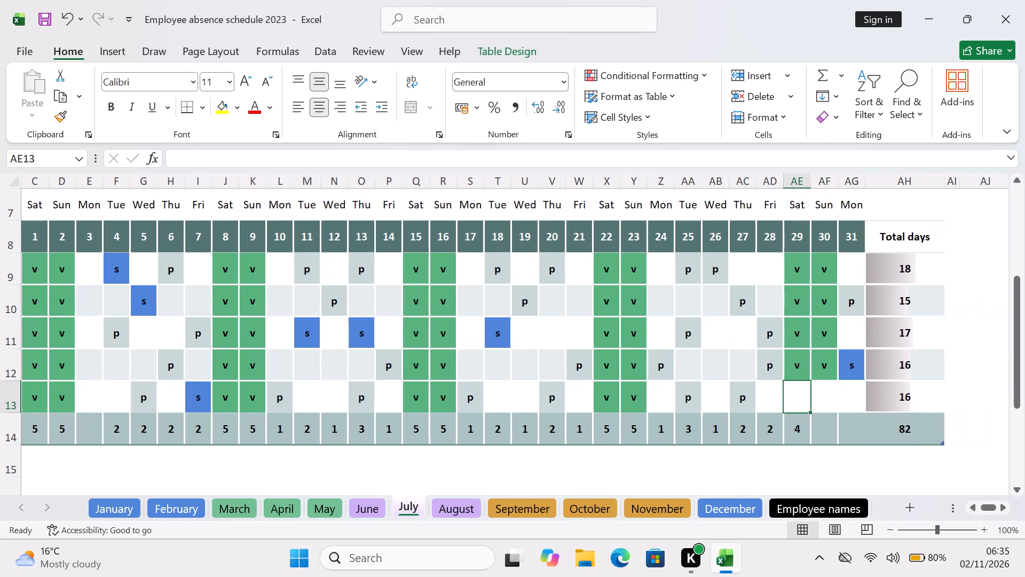
{"action": "key", "text": "v"}
{"action": "key", "text": "Right"}
{"action": "key", "text": "v"}
{"action": "key", "text": "Right"}
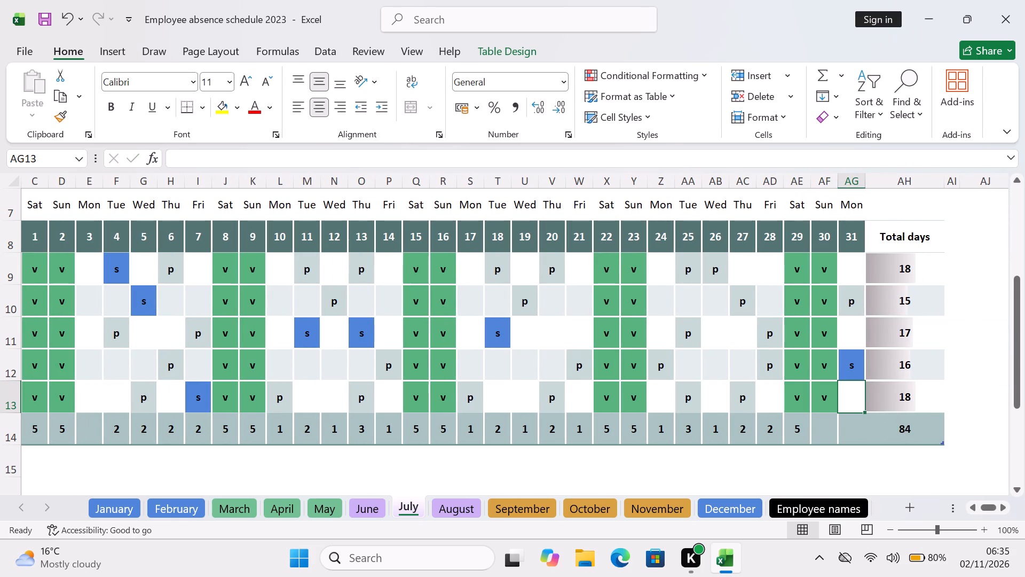
{"action": "key", "text": "p"}
{"action": "key", "text": "Right"}
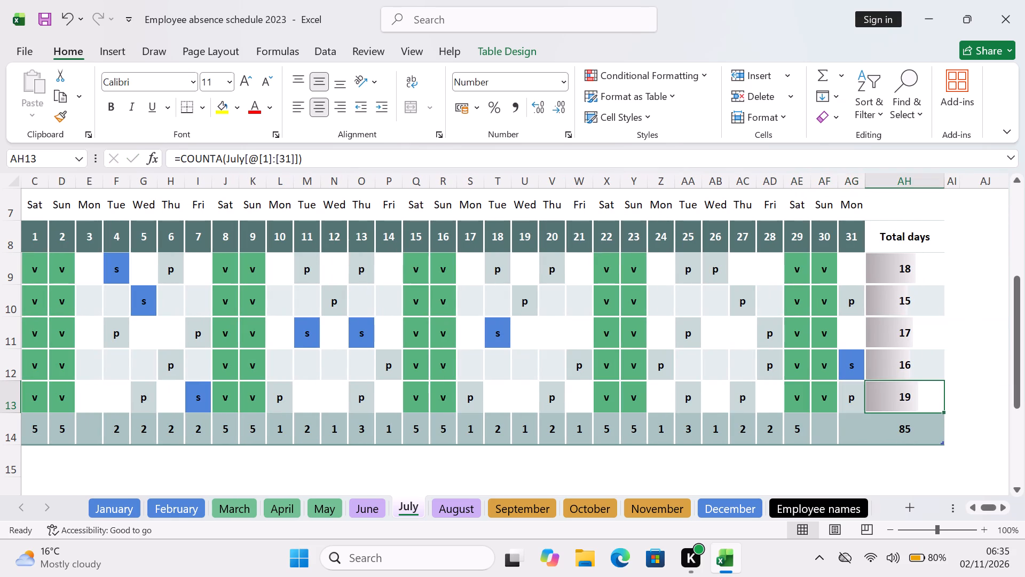
Set the July Total row's calculation for July 3 to Count.
{"action": "key", "text": "Down"}
{"action": "key", "text": "Left"}
{"action": "key", "text": "Left"}
{"action": "key", "text": "Left"}
{"action": "key", "text": "Left"}
{"action": "key", "text": "Left"}
{"action": "key", "text": "Left"}
{"action": "key", "text": "Left"}
{"action": "key", "text": "Left"}
{"action": "key", "text": "Left"}
{"action": "key", "text": "Left"}
{"action": "key", "text": "Left"}
{"action": "key", "text": "Left"}
{"action": "key", "text": "Left"}
{"action": "key", "text": "Left"}
{"action": "key", "text": "Left"}
{"action": "key", "text": "Left"}
{"action": "key", "text": "Left"}
{"action": "key", "text": "Left"}
{"action": "key", "text": "Left"}
{"action": "key", "text": "Left"}
{"action": "key", "text": "Left"}
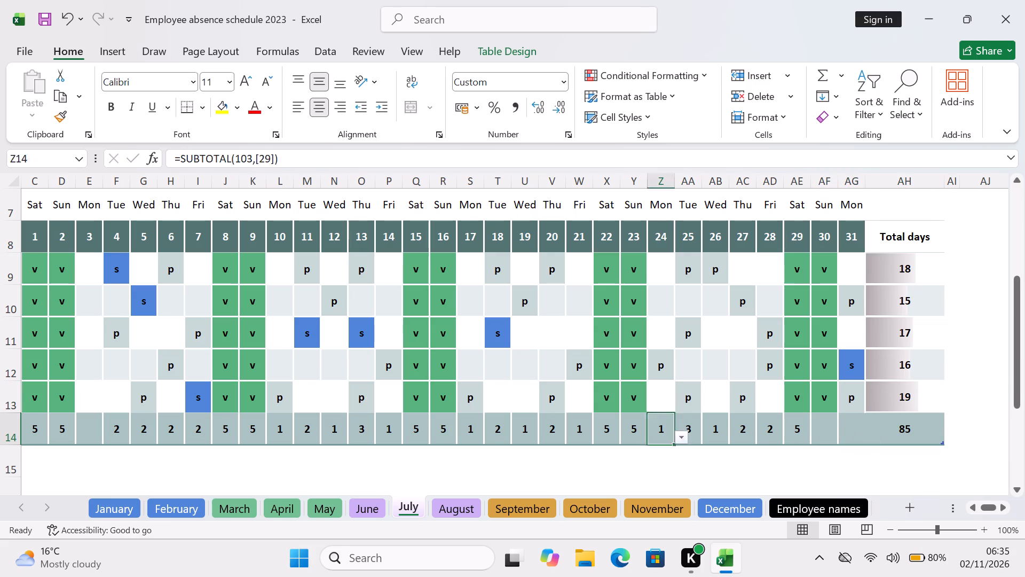
{"action": "key", "text": "Right"}
{"action": "key", "text": "Right"}
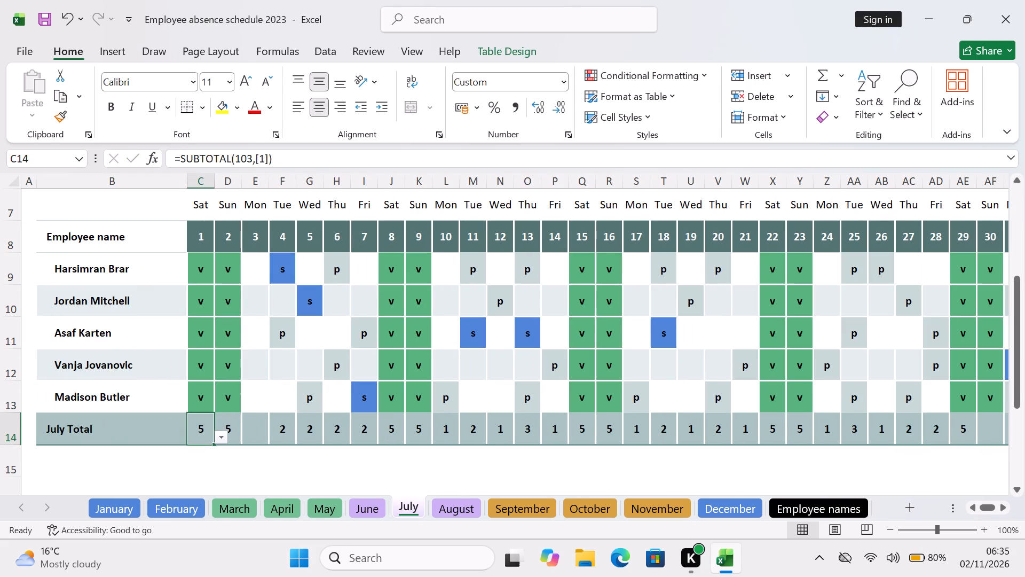
{"action": "key", "text": "Right"}
{"action": "key", "text": "Right"}
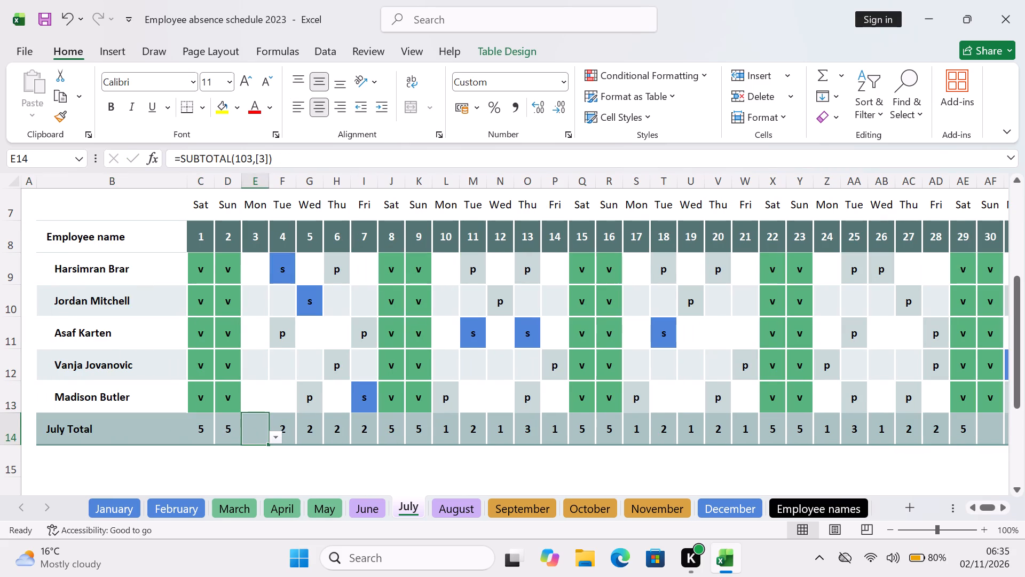
{"action": "left_click", "coordinate": [277, 438]}
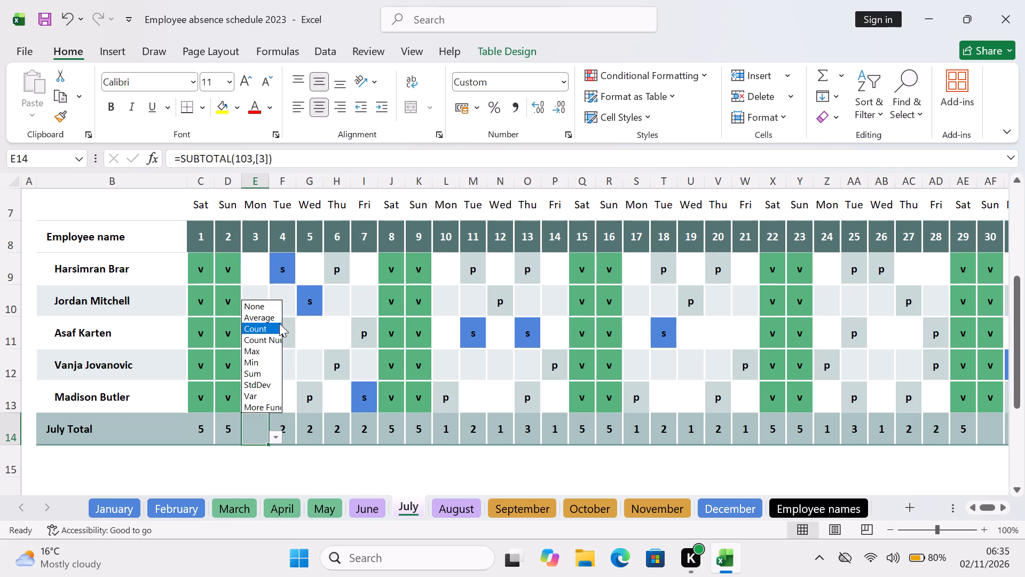
{"action": "left_click", "coordinate": [277, 329]}
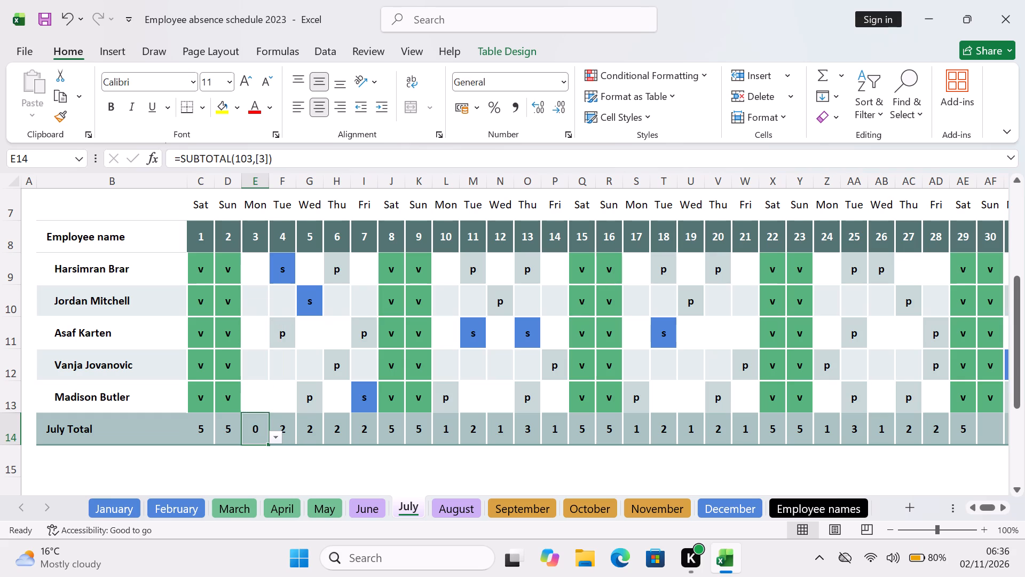
Set the July Total row's calculations for July 30 and July 31 to Count.
{"action": "left_click", "coordinate": [988, 430]}
{"action": "key", "text": "Right"}
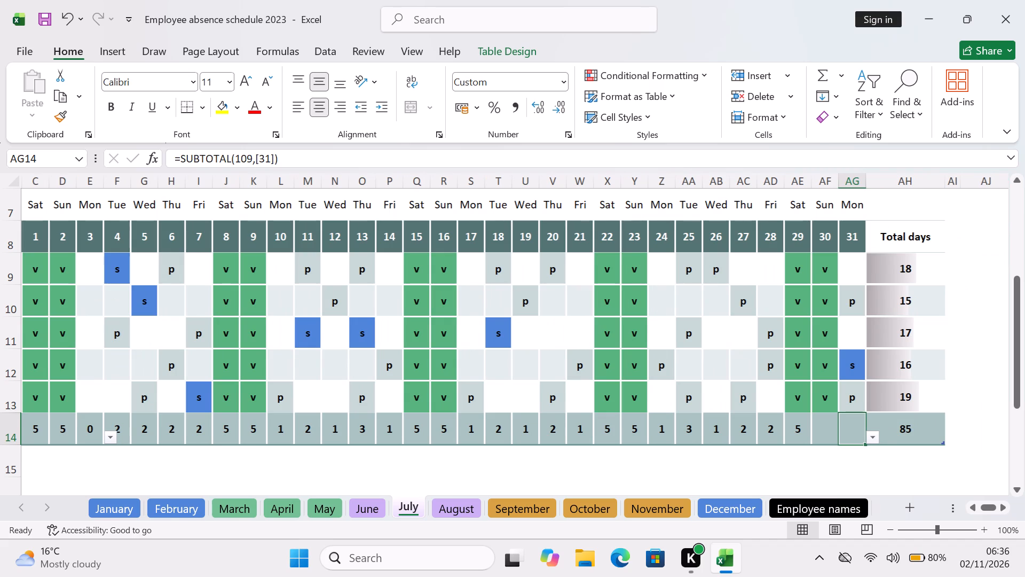
{"action": "left_click", "coordinate": [823, 442]}
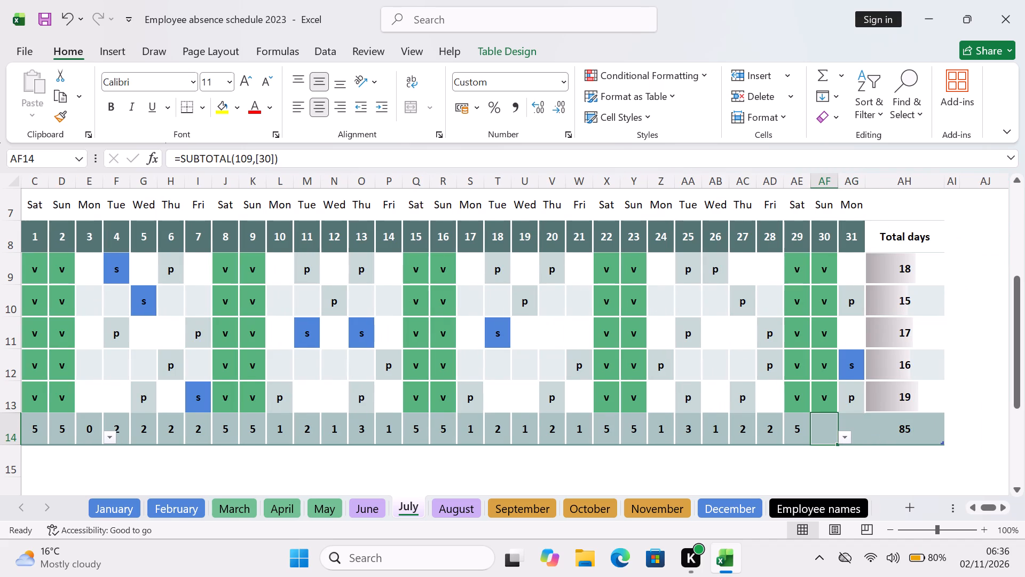
{"action": "left_click", "coordinate": [842, 441]}
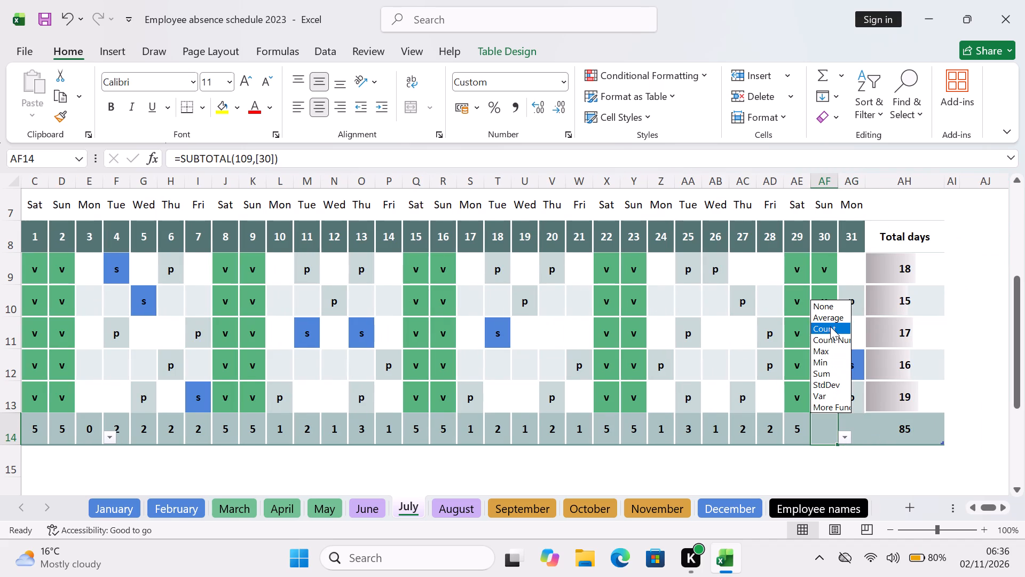
{"action": "left_click", "coordinate": [827, 329]}
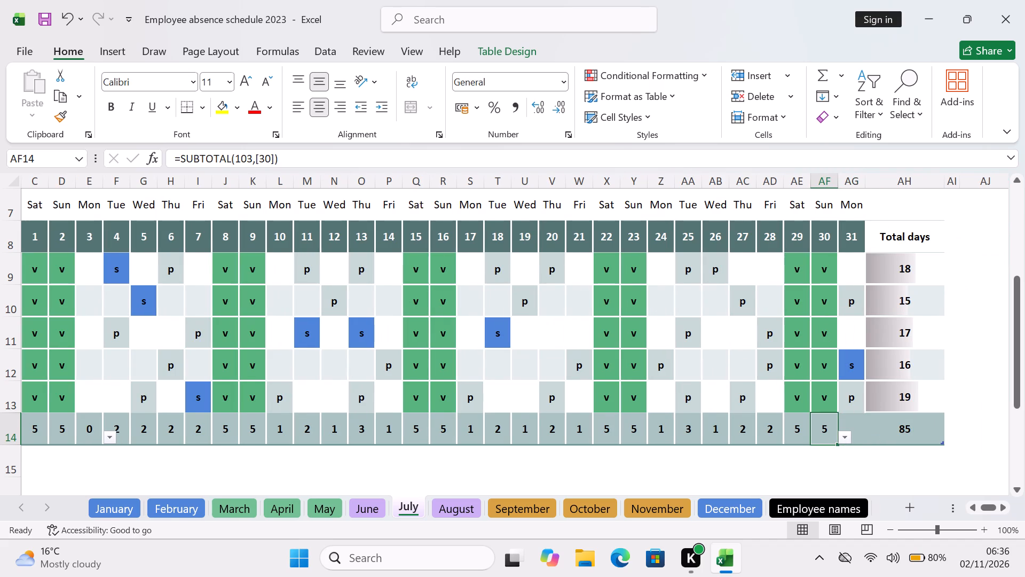
{"action": "left_click", "coordinate": [849, 422]}
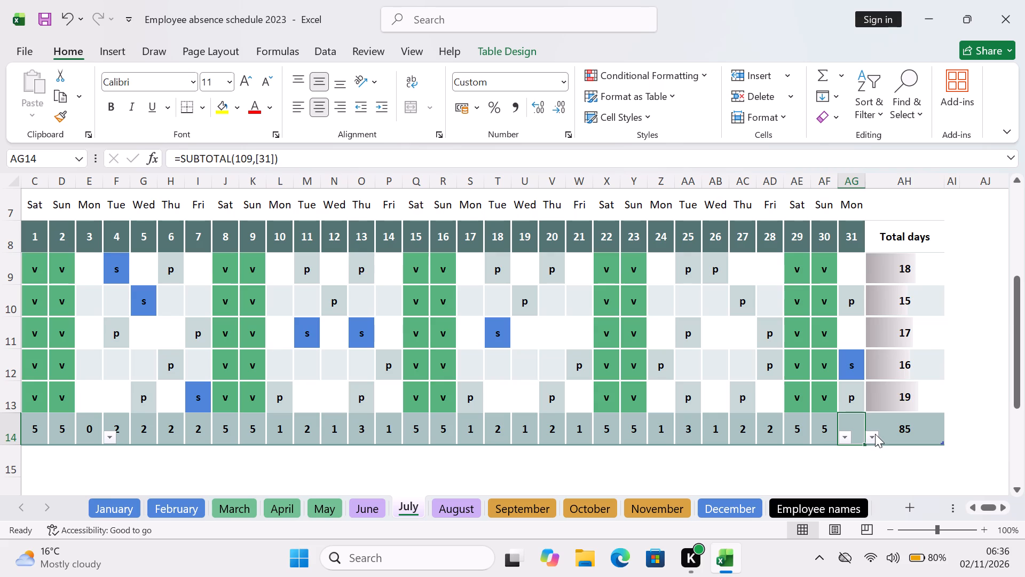
{"action": "left_click", "coordinate": [875, 434]}
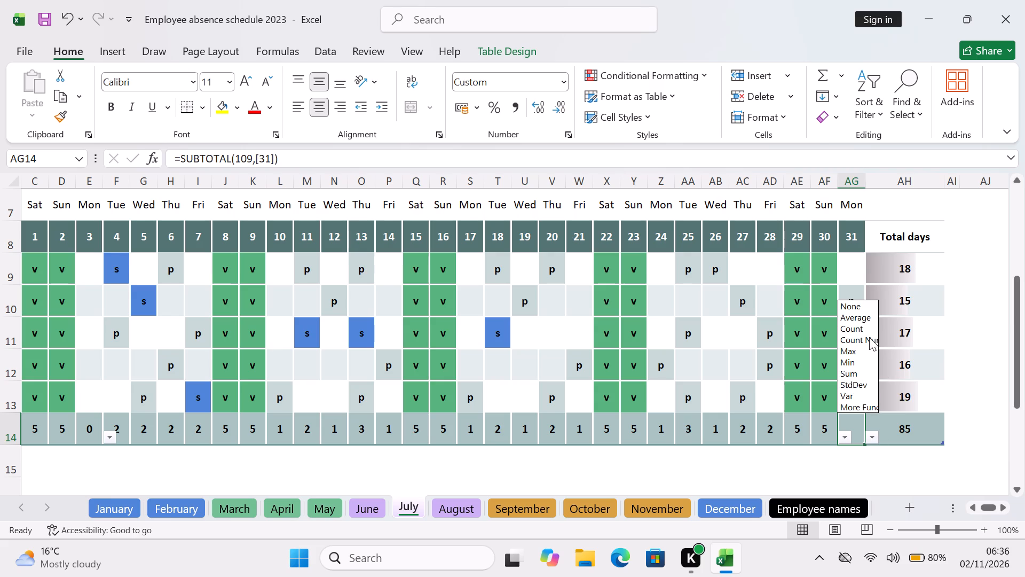
{"action": "left_click", "coordinate": [865, 333]}
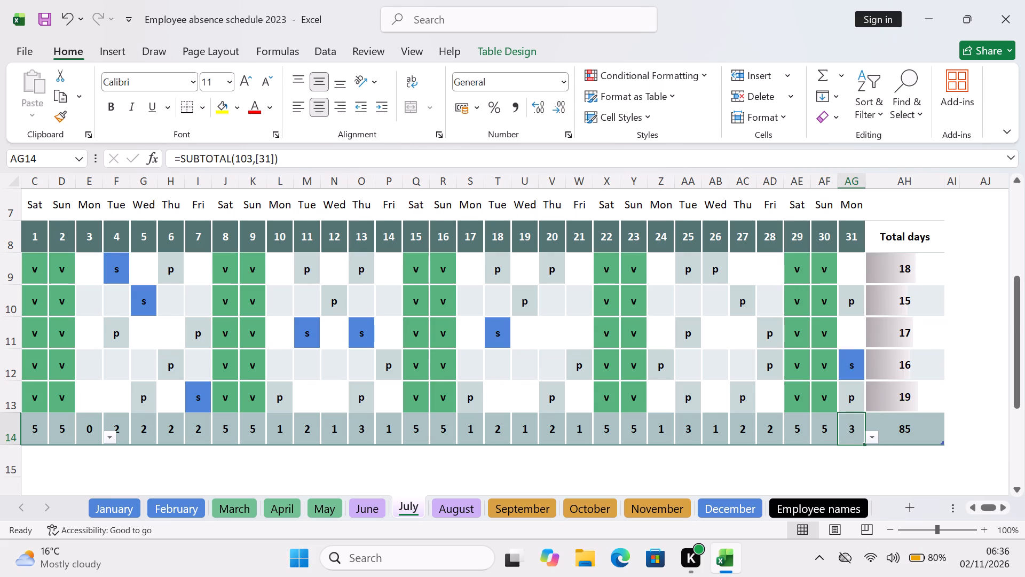
Apply blue data bars to the five employees' Total days cells with Quick Analysis.
{"action": "left_click_drag", "start_coordinate": [880, 262], "coordinate": [920, 401]}
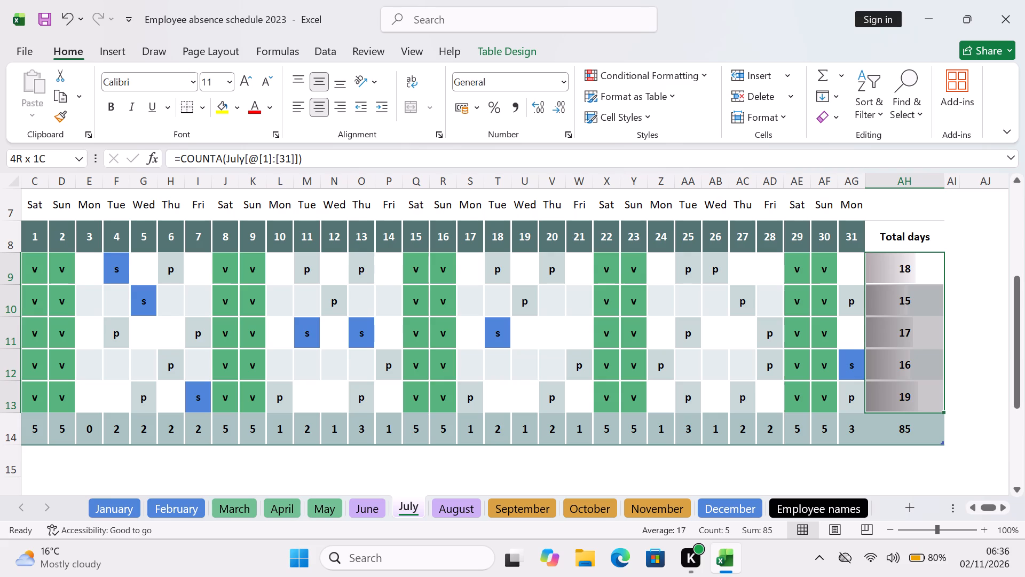
{"action": "left_click_drag", "start_coordinate": [920, 401], "coordinate": [921, 400]}
{"action": "left_click", "coordinate": [921, 400]}
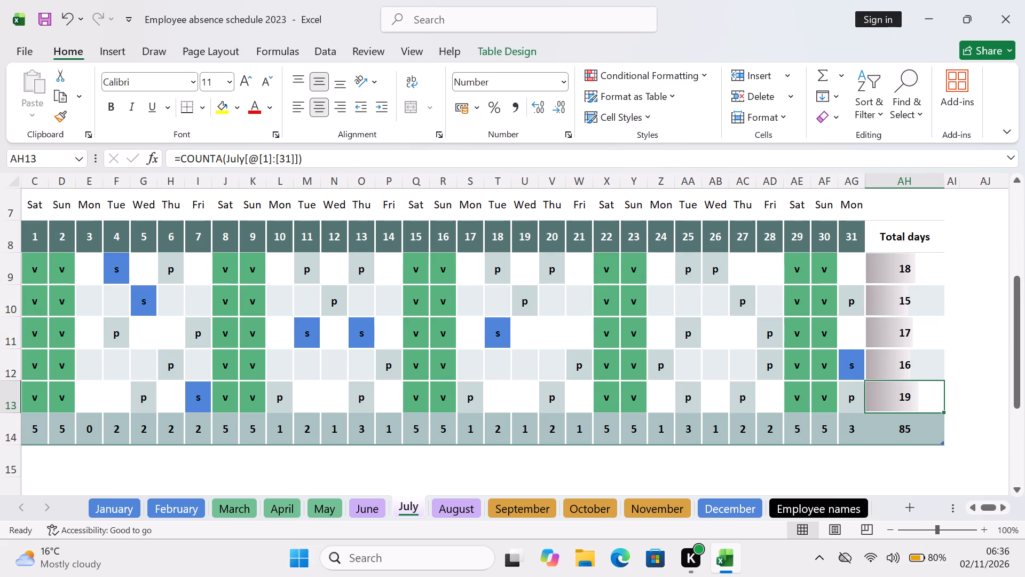
{"action": "left_click_drag", "start_coordinate": [918, 402], "coordinate": [928, 230]}
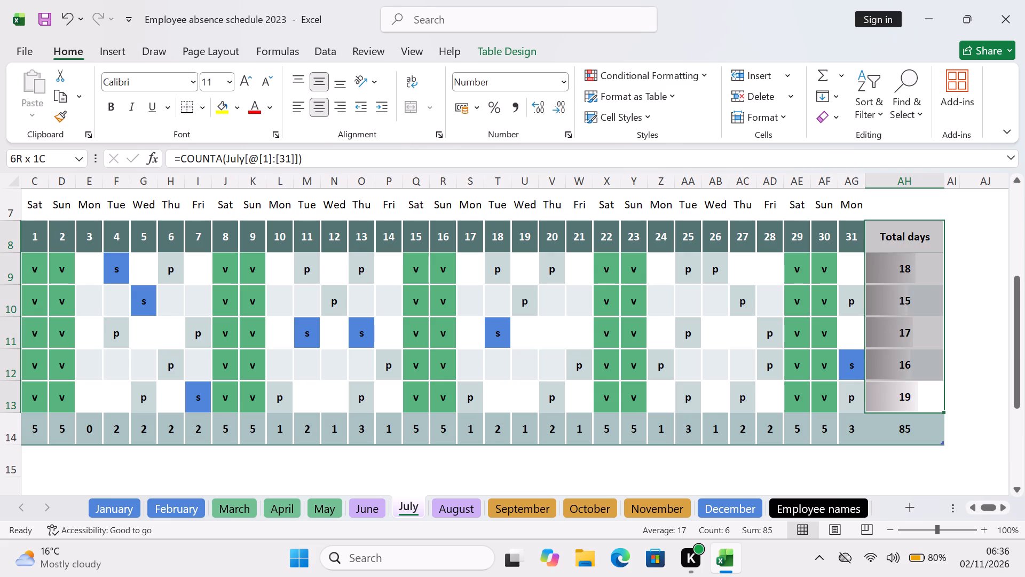
{"action": "left_click_drag", "start_coordinate": [928, 230], "coordinate": [920, 259]}
{"action": "right_click", "coordinate": [920, 259]}
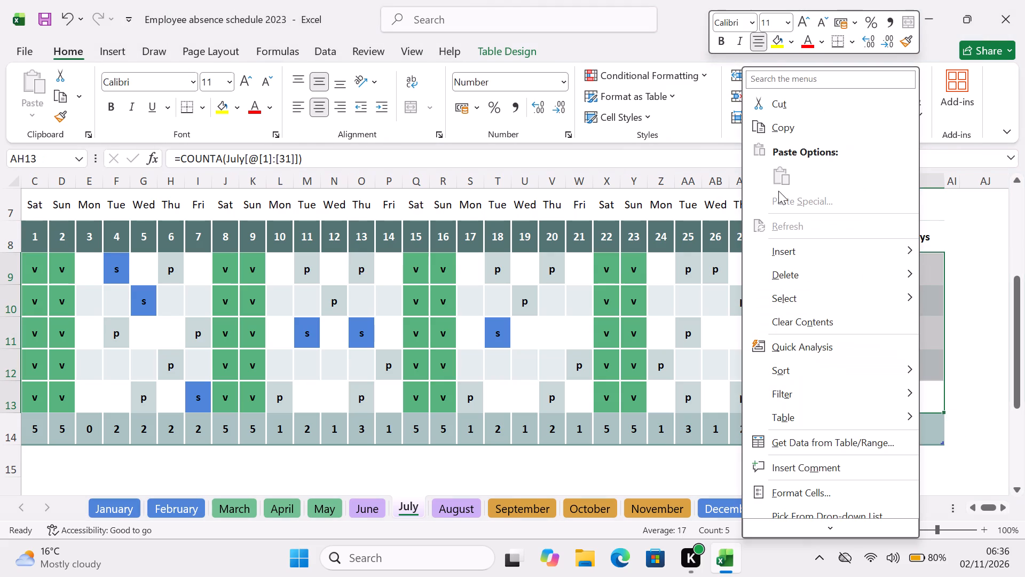
{"action": "left_click", "coordinate": [785, 350]}
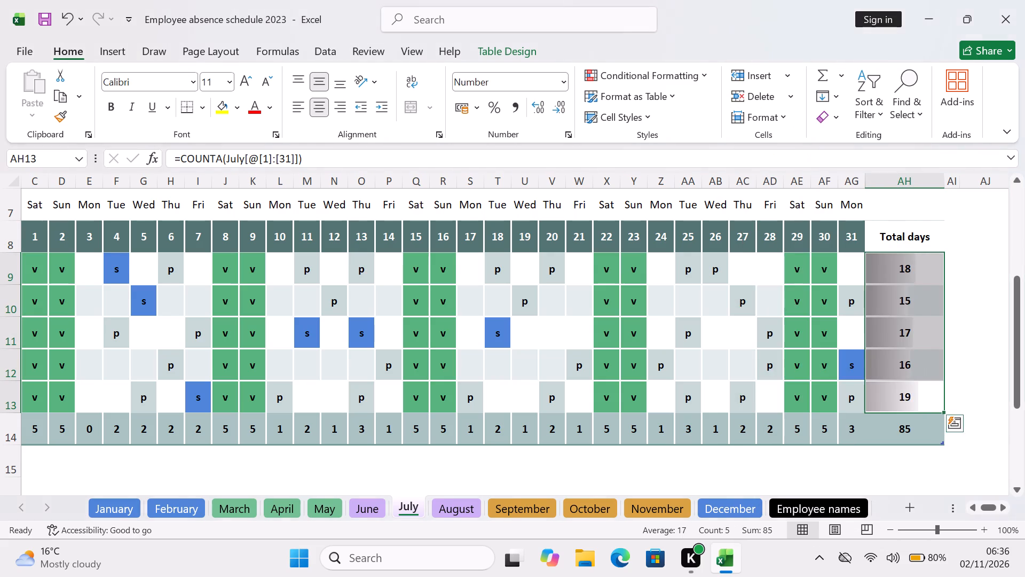
{"action": "left_click", "coordinate": [692, 334]}
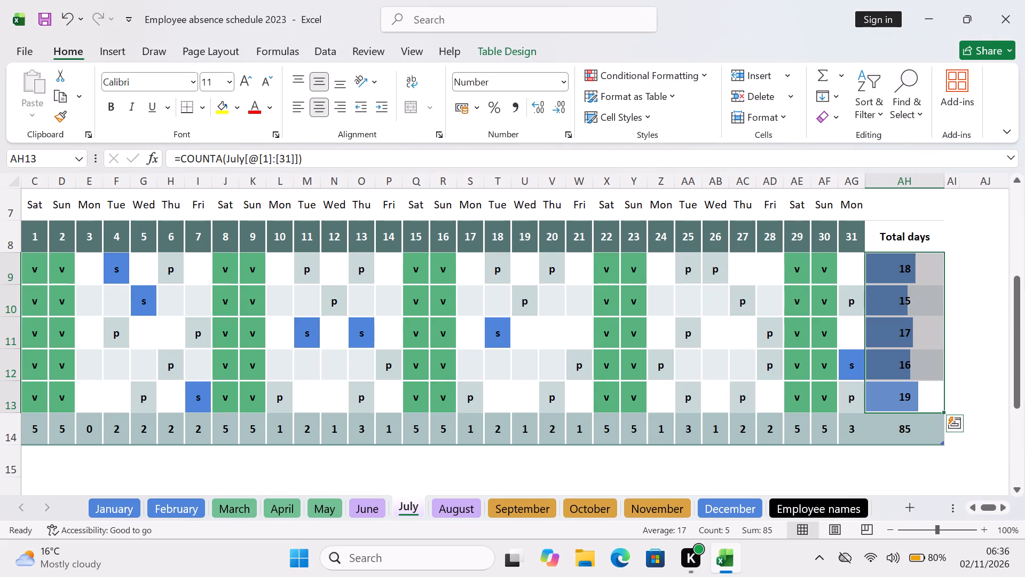
{"action": "left_click", "coordinate": [761, 480]}
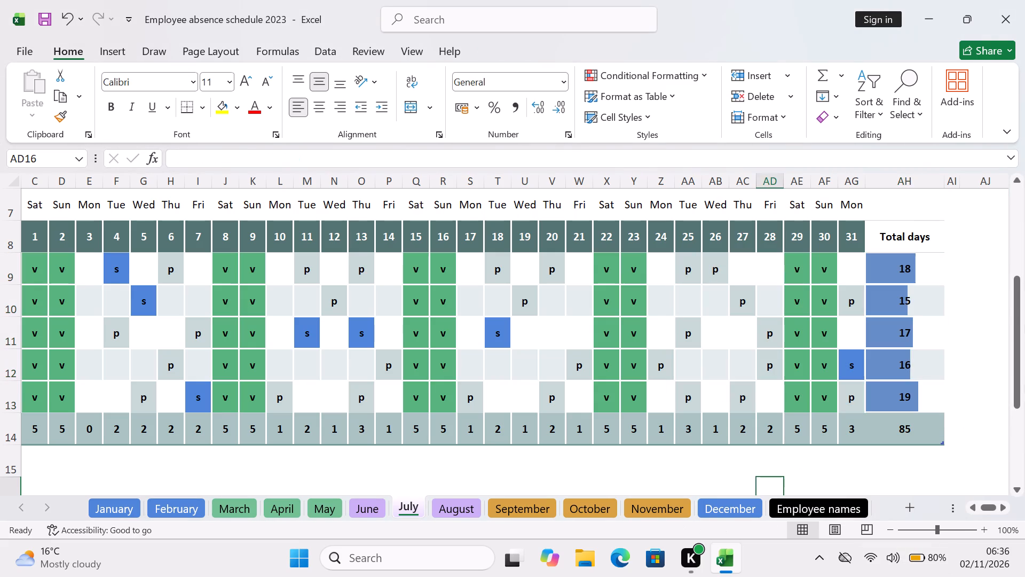
Save the workbook.
{"action": "left_click", "coordinate": [45, 10]}
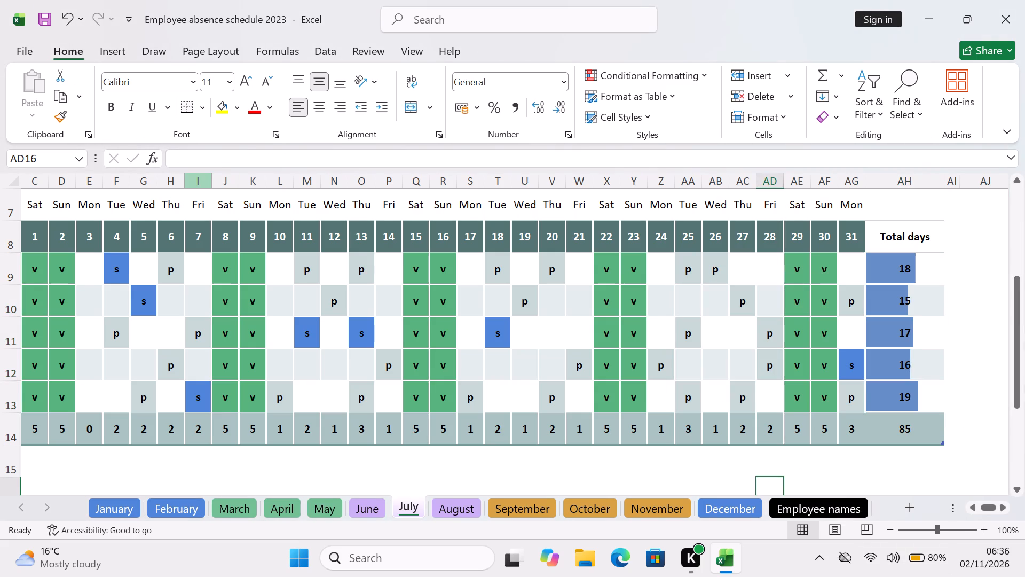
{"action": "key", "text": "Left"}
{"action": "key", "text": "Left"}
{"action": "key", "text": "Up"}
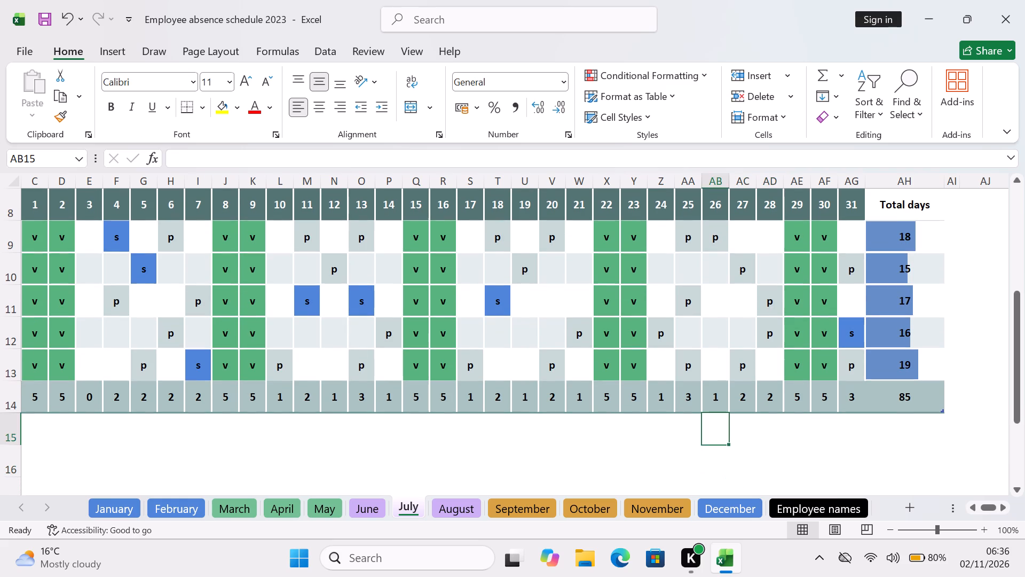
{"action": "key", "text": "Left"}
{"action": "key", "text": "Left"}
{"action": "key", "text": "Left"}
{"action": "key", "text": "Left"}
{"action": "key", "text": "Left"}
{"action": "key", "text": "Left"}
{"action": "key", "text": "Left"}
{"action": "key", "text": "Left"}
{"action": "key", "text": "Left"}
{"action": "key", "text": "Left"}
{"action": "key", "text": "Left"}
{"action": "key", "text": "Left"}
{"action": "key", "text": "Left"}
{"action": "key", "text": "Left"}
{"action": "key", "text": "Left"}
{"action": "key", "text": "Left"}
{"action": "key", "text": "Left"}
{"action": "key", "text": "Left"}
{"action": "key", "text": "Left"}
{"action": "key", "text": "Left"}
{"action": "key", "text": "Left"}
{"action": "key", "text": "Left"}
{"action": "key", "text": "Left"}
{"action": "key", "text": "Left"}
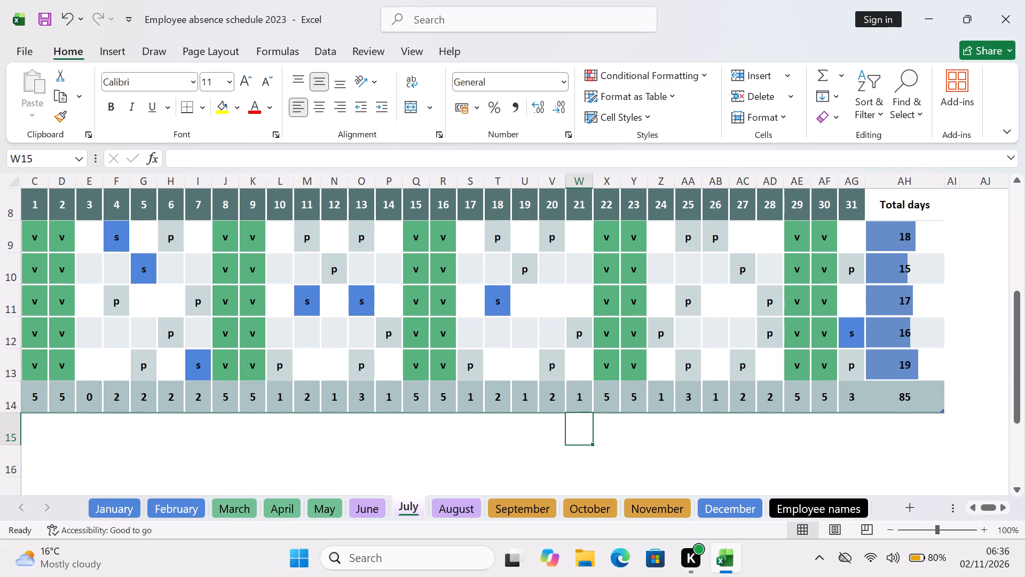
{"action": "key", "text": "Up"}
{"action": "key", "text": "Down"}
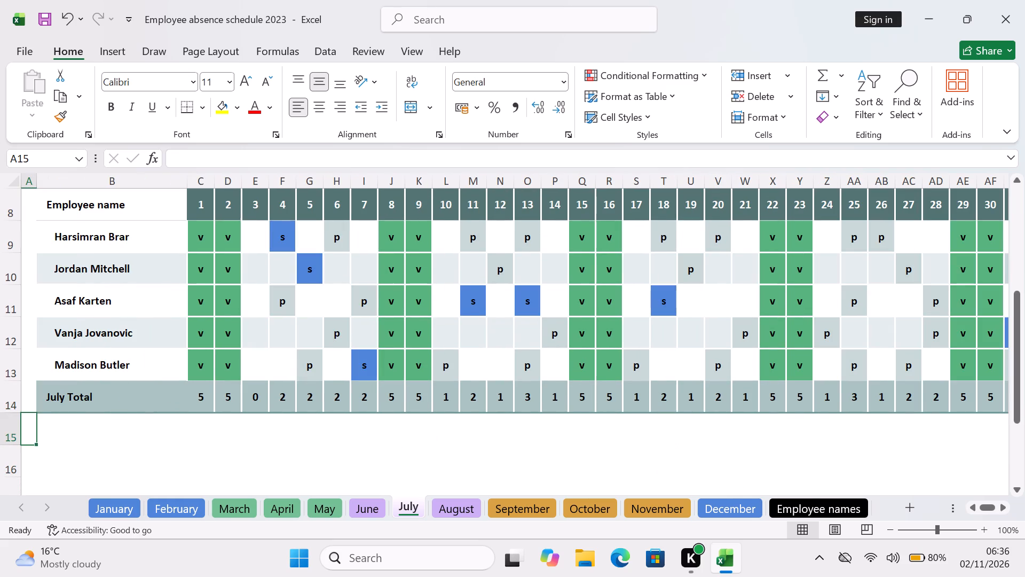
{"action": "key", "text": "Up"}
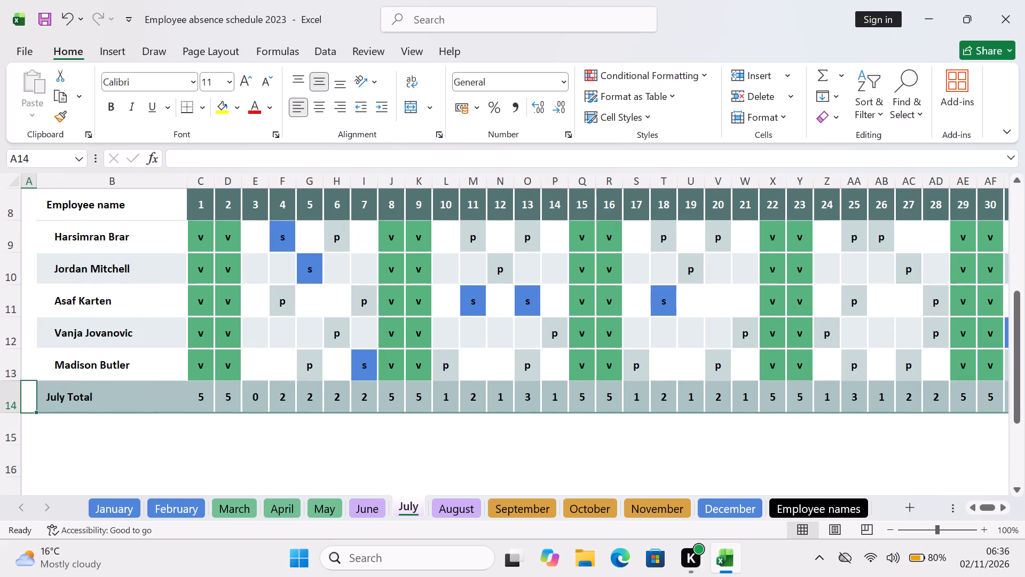
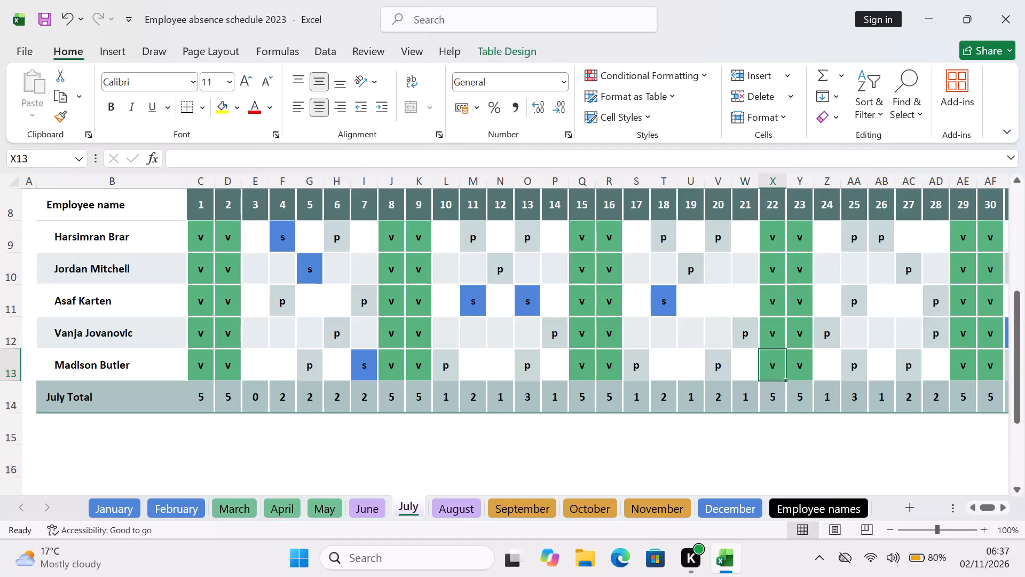
Review the July absence table across all dates, the five employees' codes, the Total days column and the July Total row.
{"action": "key", "text": "Right"}
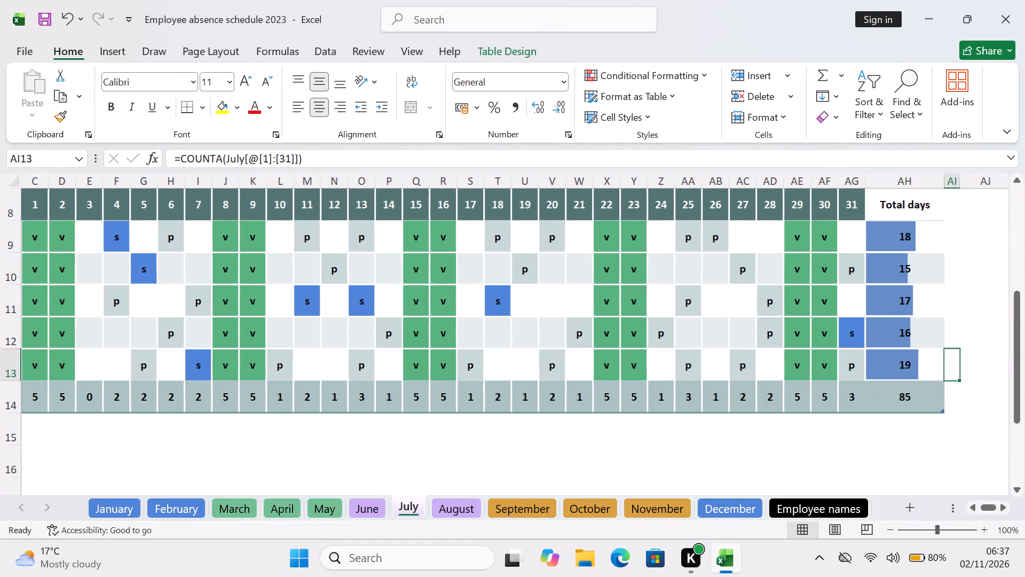
{"action": "key", "text": "Right"}
{"action": "key", "text": "Up"}
{"action": "key", "text": "Down"}
{"action": "key", "text": "Left"}
{"action": "key", "text": "Left"}
{"action": "key", "text": "Left"}
{"action": "key", "text": "Left"}
{"action": "key", "text": "Left"}
{"action": "key", "text": "Left"}
{"action": "key", "text": "Left"}
{"action": "key", "text": "Left"}
{"action": "key", "text": "Left"}
{"action": "key", "text": "Left"}
{"action": "key", "text": "Left"}
{"action": "key", "text": "Left"}
{"action": "key", "text": "Left"}
{"action": "key", "text": "Left"}
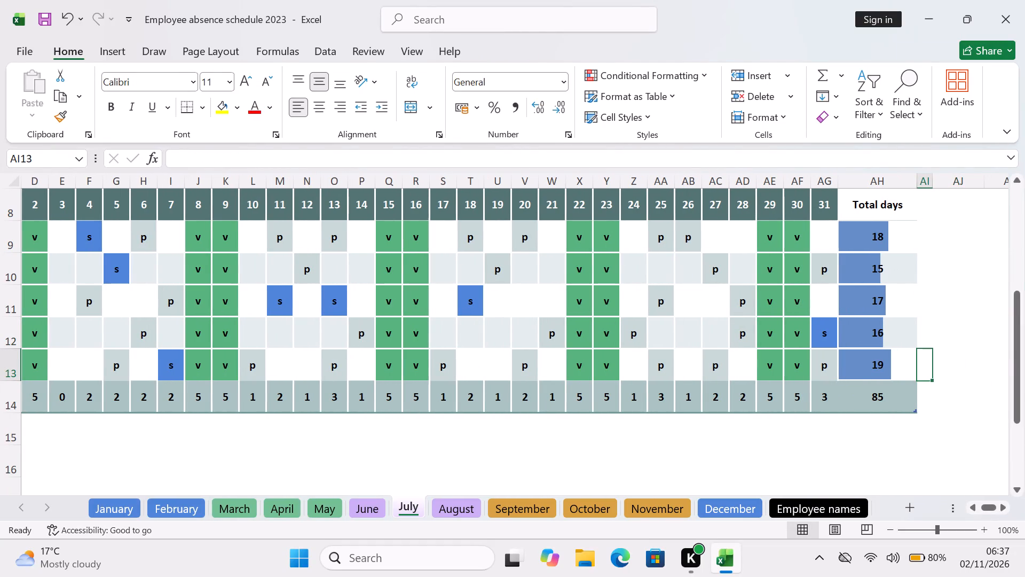
{"action": "key", "text": "Left"}
{"action": "key", "text": "Left"}
{"action": "key", "text": "Left"}
{"action": "key", "text": "Left"}
{"action": "key", "text": "Left"}
{"action": "key", "text": "Left"}
{"action": "key", "text": "Left"}
{"action": "key", "text": "Left"}
{"action": "key", "text": "Left"}
{"action": "key", "text": "Left"}
{"action": "key", "text": "Left"}
{"action": "key", "text": "Left"}
{"action": "key", "text": "Left"}
{"action": "key", "text": "Left"}
{"action": "key", "text": "Left"}
{"action": "key", "text": "Left"}
{"action": "key", "text": "Left"}
{"action": "key", "text": "Left"}
{"action": "key", "text": "Left"}
{"action": "key", "text": "Left"}
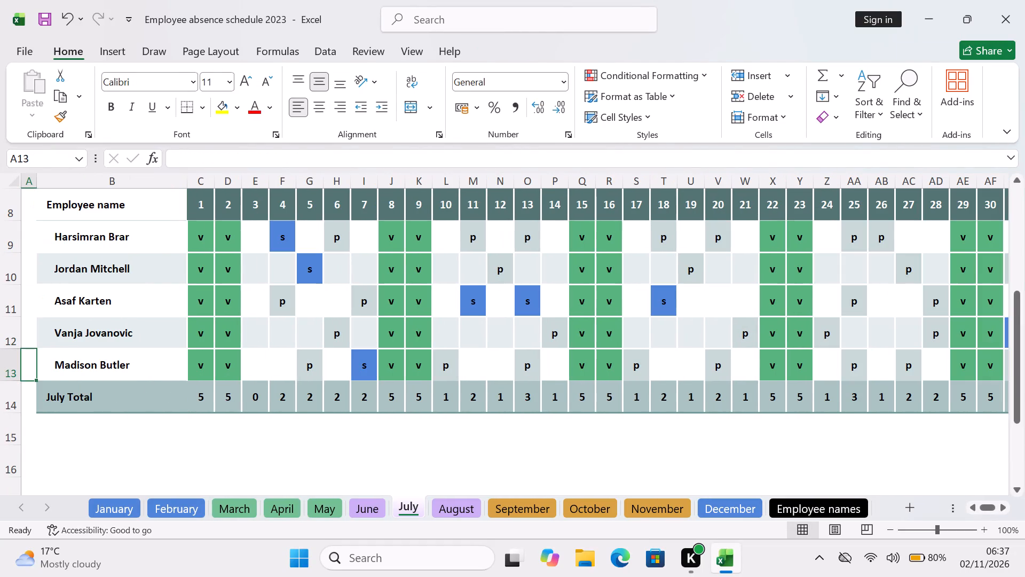
{"action": "key", "text": "Up"}
{"action": "key", "text": "Up"}
{"action": "key", "text": "Up"}
{"action": "key", "text": "Up"}
{"action": "key", "text": "Up"}
{"action": "key", "text": "Up"}
{"action": "key", "text": "Up"}
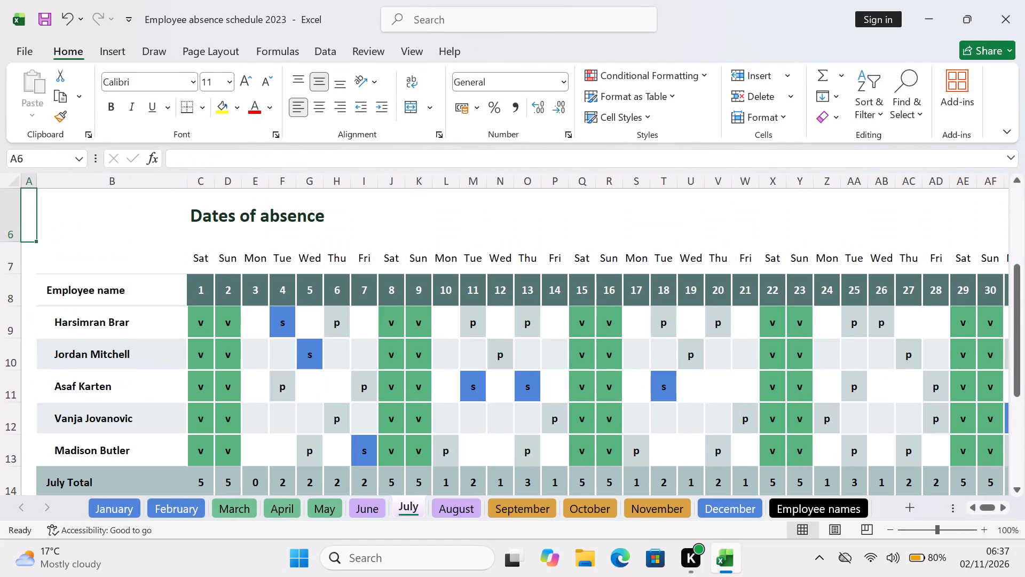
{"action": "key", "text": "Right"}
{"action": "key", "text": "Right"}
{"action": "key", "text": "Right"}
{"action": "key", "text": "Right"}
{"action": "key", "text": "Right"}
{"action": "key", "text": "Right"}
{"action": "key", "text": "Right"}
{"action": "key", "text": "Right"}
{"action": "key", "text": "Right"}
{"action": "key", "text": "Right"}
{"action": "key", "text": "Right"}
{"action": "key", "text": "Right"}
{"action": "key", "text": "Right"}
{"action": "key", "text": "Right"}
{"action": "key", "text": "Right"}
{"action": "key", "text": "Right"}
{"action": "key", "text": "Left"}
{"action": "key", "text": "Left"}
{"action": "key", "text": "Left"}
{"action": "key", "text": "Left"}
{"action": "key", "text": "Left"}
{"action": "key", "text": "Left"}
{"action": "key", "text": "Left"}
{"action": "key", "text": "Left"}
{"action": "key", "text": "Left"}
{"action": "key", "text": "Left"}
{"action": "key", "text": "Left"}
{"action": "key", "text": "Left"}
{"action": "key", "text": "Left"}
{"action": "key", "text": "Left"}
{"action": "key", "text": "Left"}
{"action": "key", "text": "Left"}
{"action": "key", "text": "Left"}
{"action": "key", "text": "Left"}
{"action": "key", "text": "Left"}
{"action": "key", "text": "Left"}
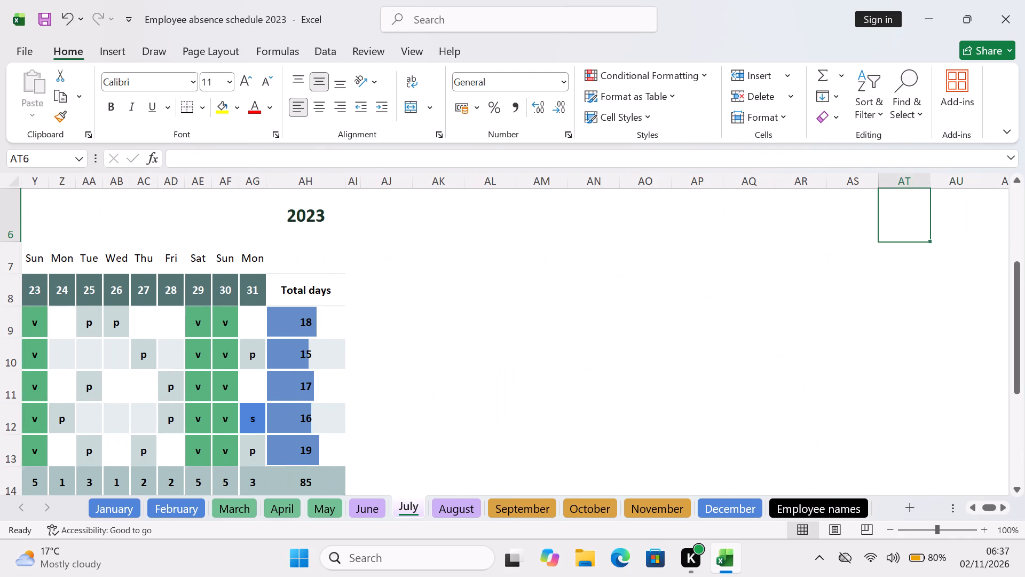
{"action": "key", "text": "Down"}
{"action": "key", "text": "Down"}
{"action": "key", "text": "Down"}
{"action": "key", "text": "Down"}
{"action": "key", "text": "Down"}
{"action": "key", "text": "Down"}
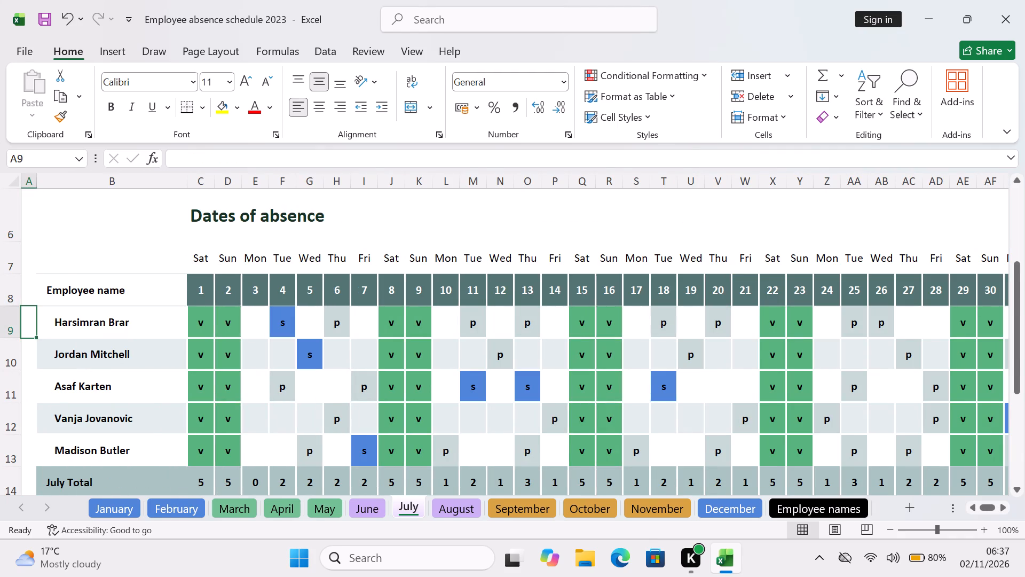
{"action": "key", "text": "Down"}
{"action": "key", "text": "Down"}
{"action": "key", "text": "Down"}
{"action": "key", "text": "Down"}
{"action": "key", "text": "Down"}
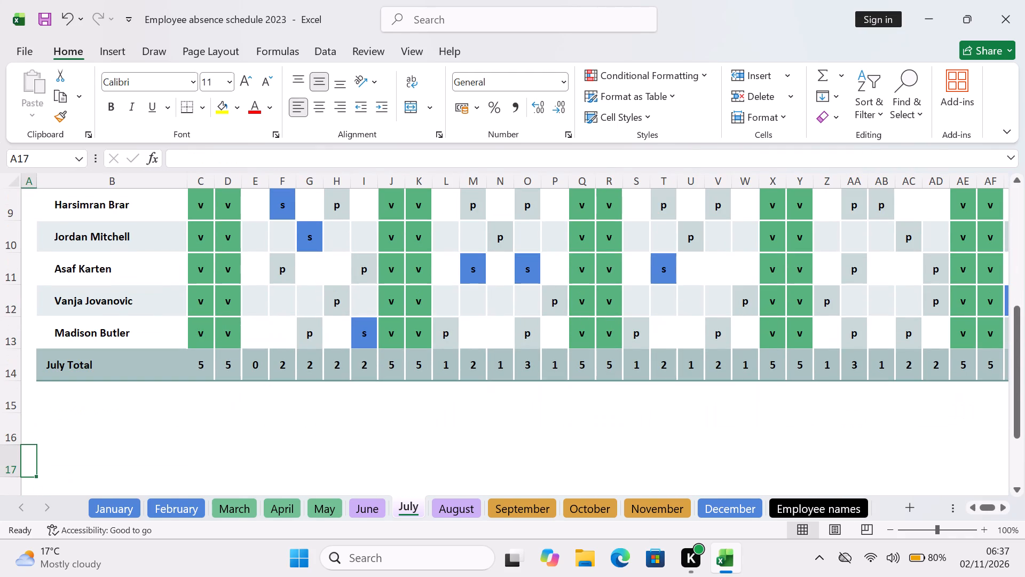
Save the workbook.
{"action": "left_click", "coordinate": [44, 20]}
{"action": "left_click", "coordinate": [44, 20]}
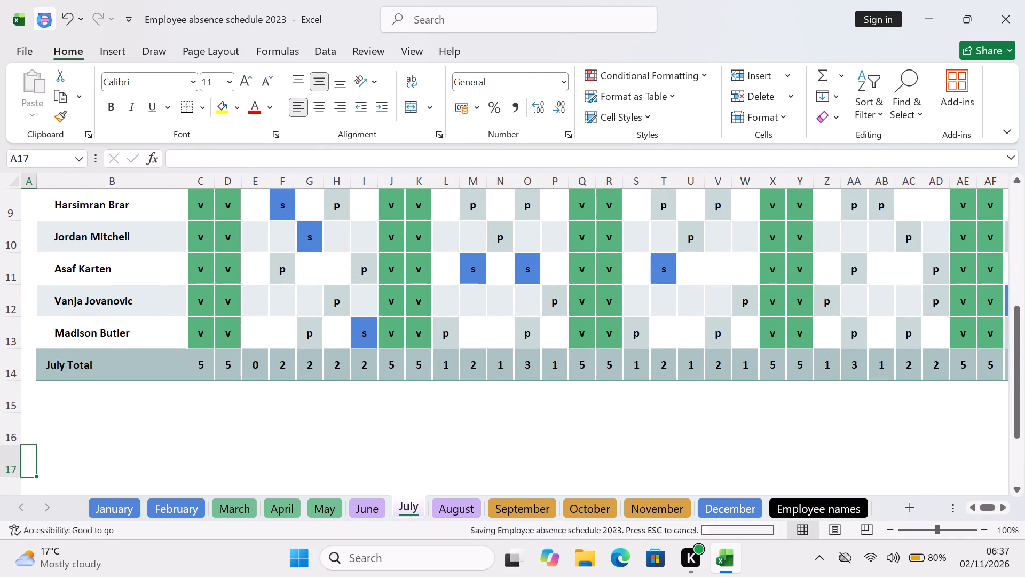
Check the July sheet again, from the weekday and date headers down to the July Total row and across to Total days.
{"action": "left_click", "coordinate": [318, 300]}
{"action": "key", "text": "Up"}
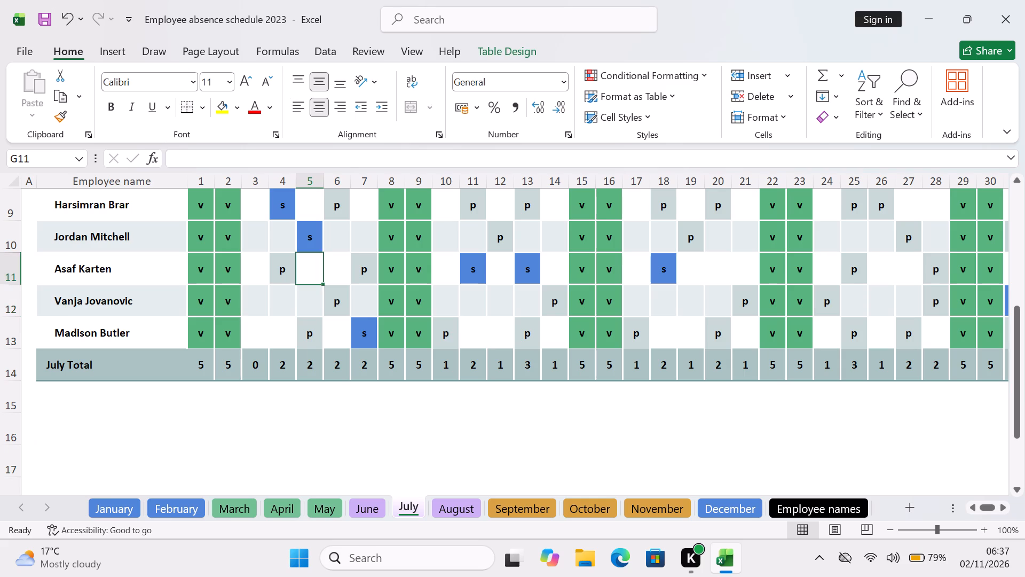
{"action": "key", "text": "Up"}
{"action": "key", "text": "Up"}
{"action": "key", "text": "Up"}
{"action": "key", "text": "Up"}
{"action": "key", "text": "Up"}
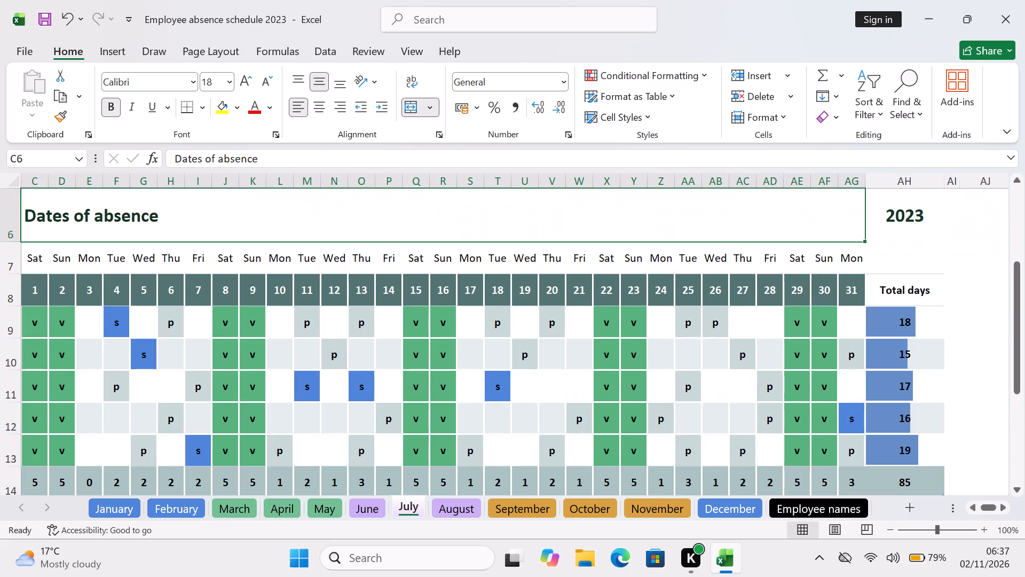
{"action": "key", "text": "Down"}
{"action": "key", "text": "Down"}
{"action": "key", "text": "Down"}
{"action": "key", "text": "Down"}
{"action": "key", "text": "Down"}
{"action": "key", "text": "Down"}
{"action": "key", "text": "Down"}
{"action": "key", "text": "Down"}
{"action": "key", "text": "Down"}
{"action": "key", "text": "Down"}
{"action": "key", "text": "Down"}
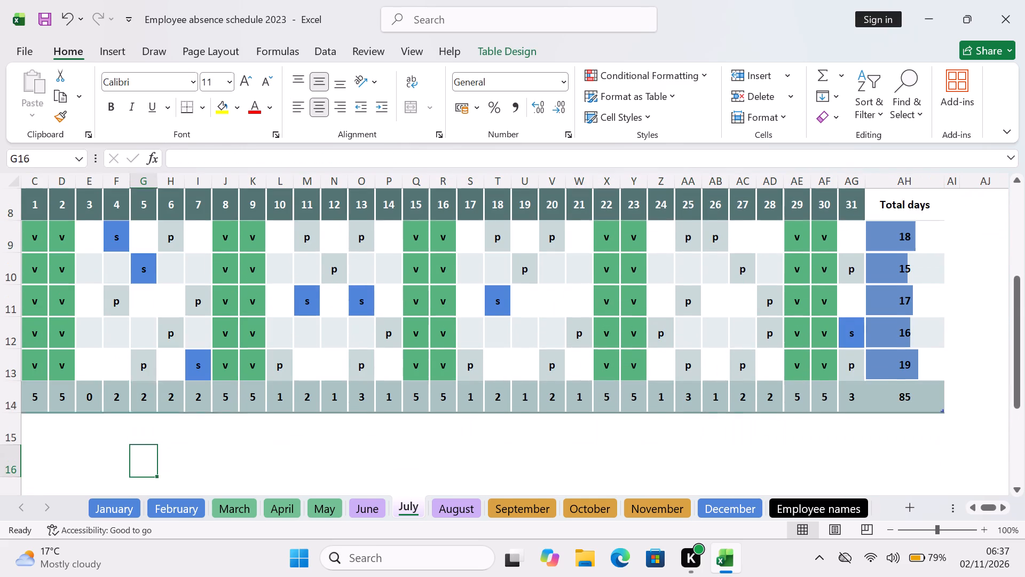
{"action": "key", "text": "Right"}
{"action": "key", "text": "Right"}
{"action": "key", "text": "Right"}
{"action": "key", "text": "Right"}
{"action": "key", "text": "Right"}
{"action": "key", "text": "Right"}
{"action": "key", "text": "Right"}
{"action": "key", "text": "Right"}
{"action": "key", "text": "Right"}
{"action": "key", "text": "Right"}
{"action": "key", "text": "Right"}
{"action": "key", "text": "Right"}
{"action": "key", "text": "Right"}
{"action": "key", "text": "Right"}
{"action": "key", "text": "Right"}
{"action": "key", "text": "Right"}
{"action": "key", "text": "Right"}
{"action": "key", "text": "Right"}
{"action": "key", "text": "Right"}
{"action": "key", "text": "Up"}
{"action": "key", "text": "Up"}
{"action": "key", "text": "Up"}
{"action": "key", "text": "Up"}
{"action": "key", "text": "Up"}
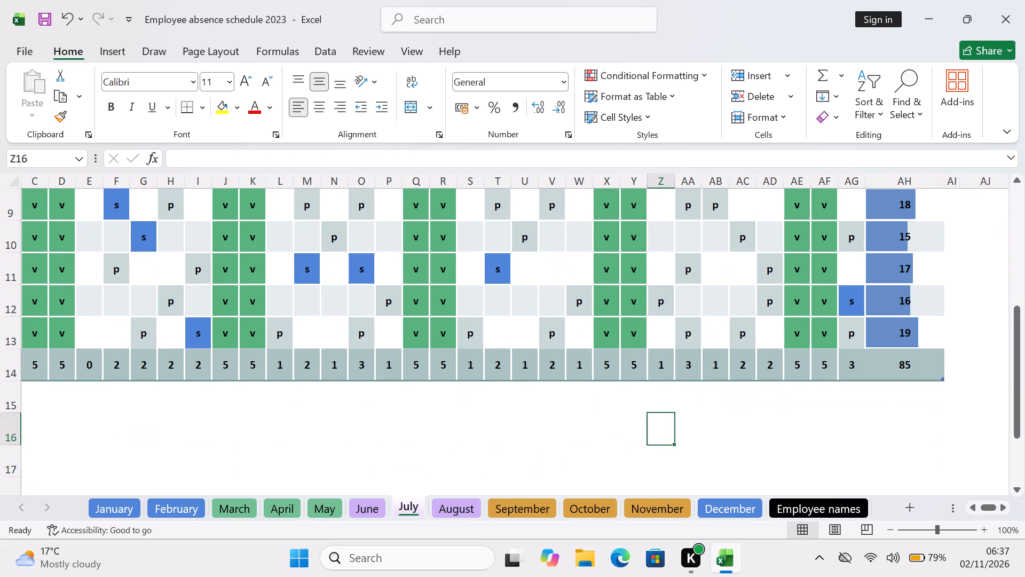
{"action": "key", "text": "Up"}
{"action": "key", "text": "Up"}
{"action": "key", "text": "Up"}
{"action": "key", "text": "Up"}
{"action": "key", "text": "Up"}
{"action": "key", "text": "Up"}
{"action": "key", "text": "Right"}
{"action": "key", "text": "Right"}
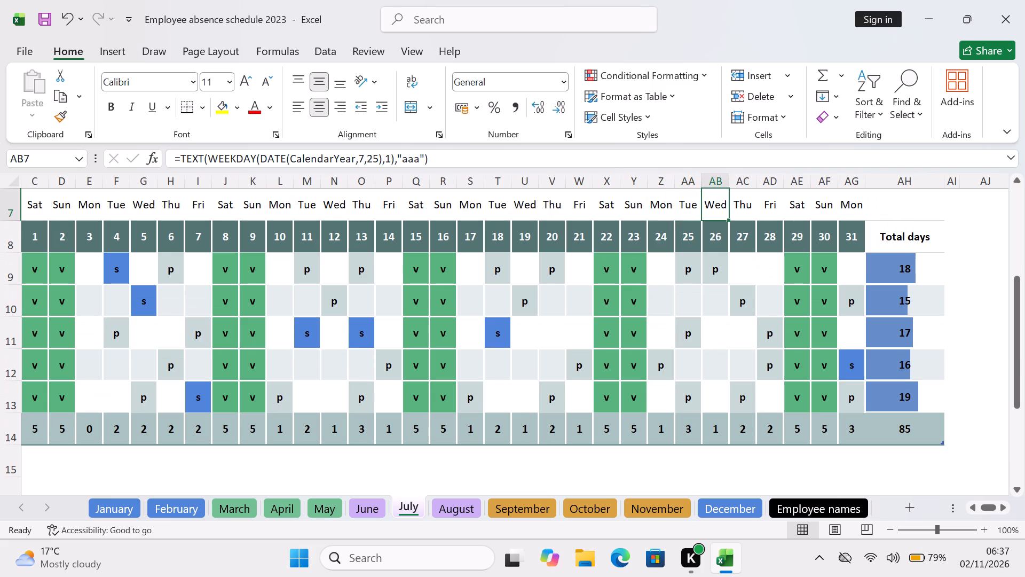
{"action": "key", "text": "Right"}
{"action": "key", "text": "Right"}
{"action": "key", "text": "Up"}
{"action": "key", "text": "Right"}
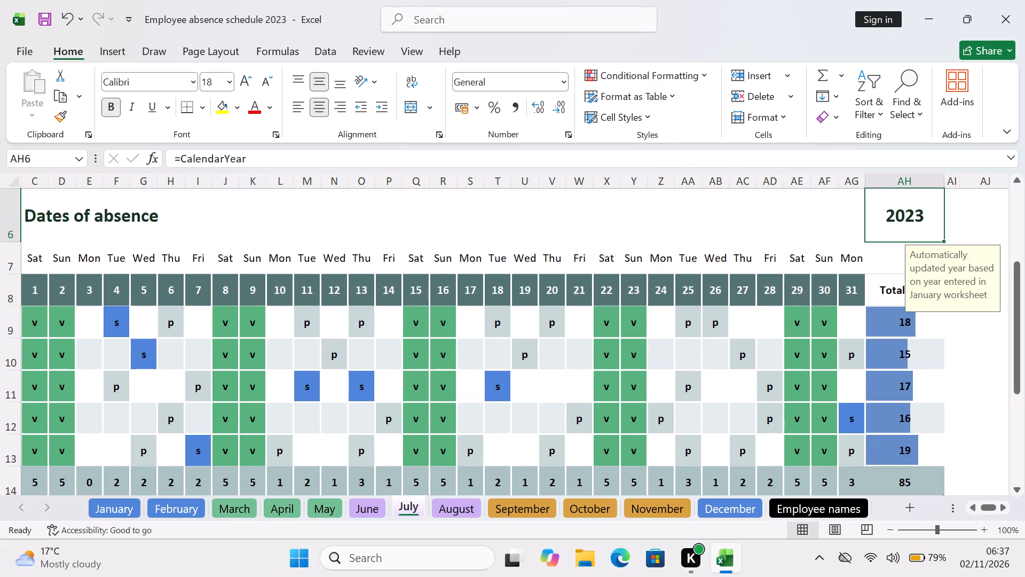
{"action": "key", "text": "Left"}
{"action": "key", "text": "Down"}
{"action": "key", "text": "Down"}
{"action": "key", "text": "Down"}
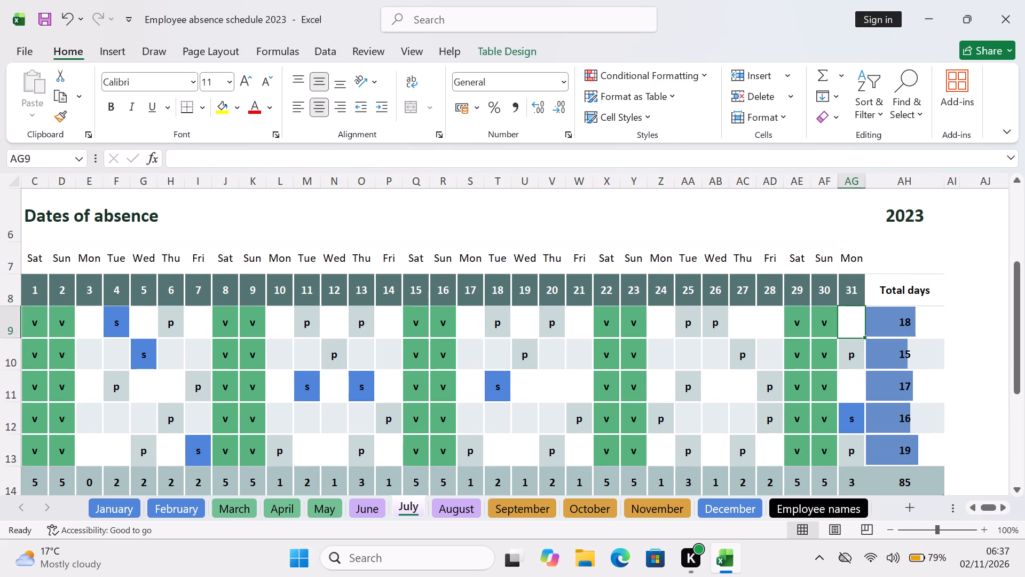
Review the July absence codes from the 31st back to the 1st, including the employee names and the July Total row.
{"action": "key", "text": "Down"}
{"action": "key", "text": "Down"}
{"action": "key", "text": "Down"}
{"action": "key", "text": "Down"}
{"action": "key", "text": "Left"}
{"action": "key", "text": "Left"}
{"action": "key", "text": "Left"}
{"action": "key", "text": "Left"}
{"action": "key", "text": "Left"}
{"action": "key", "text": "Left"}
{"action": "key", "text": "Left"}
{"action": "key", "text": "Left"}
{"action": "key", "text": "Left"}
{"action": "key", "text": "Left"}
{"action": "key", "text": "Left"}
{"action": "key", "text": "Left"}
{"action": "key", "text": "Left"}
{"action": "key", "text": "Left"}
{"action": "key", "text": "Left"}
{"action": "key", "text": "Left"}
{"action": "key", "text": "Left"}
{"action": "key", "text": "Left"}
{"action": "key", "text": "Left"}
{"action": "key", "text": "Left"}
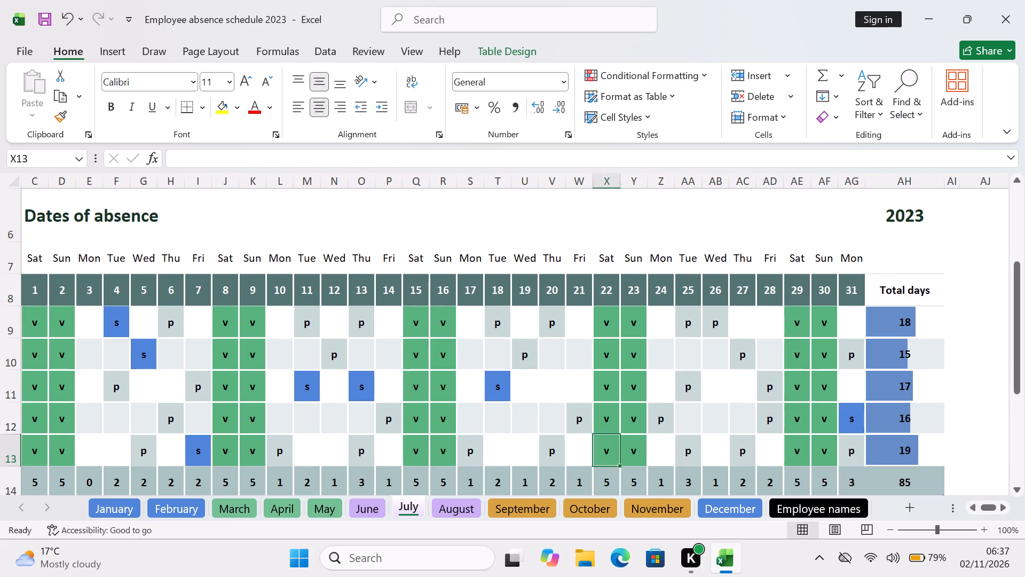
{"action": "key", "text": "Right"}
{"action": "key", "text": "Right"}
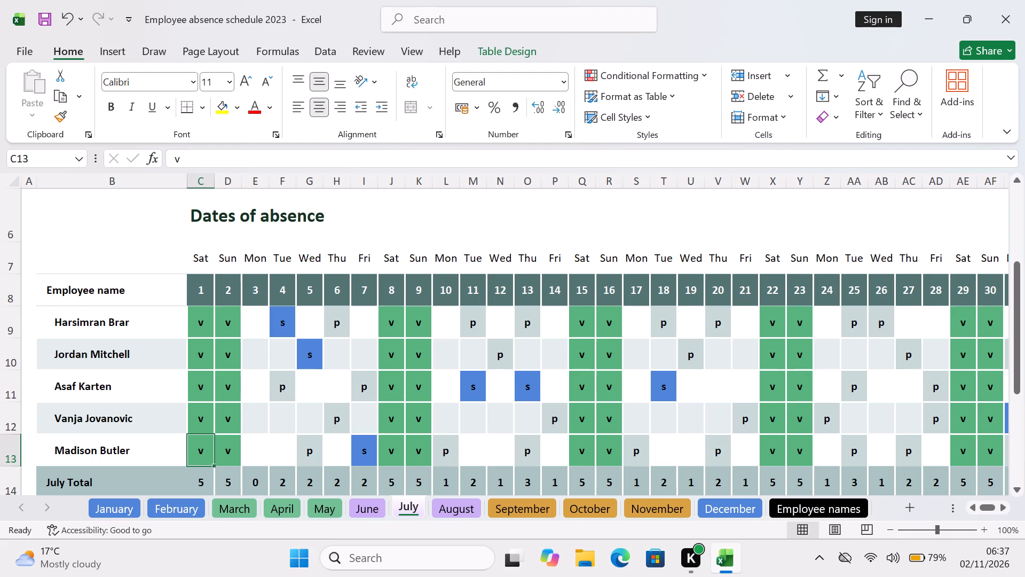
{"action": "key", "text": "Down"}
{"action": "key", "text": "Up"}
{"action": "key", "text": "Up"}
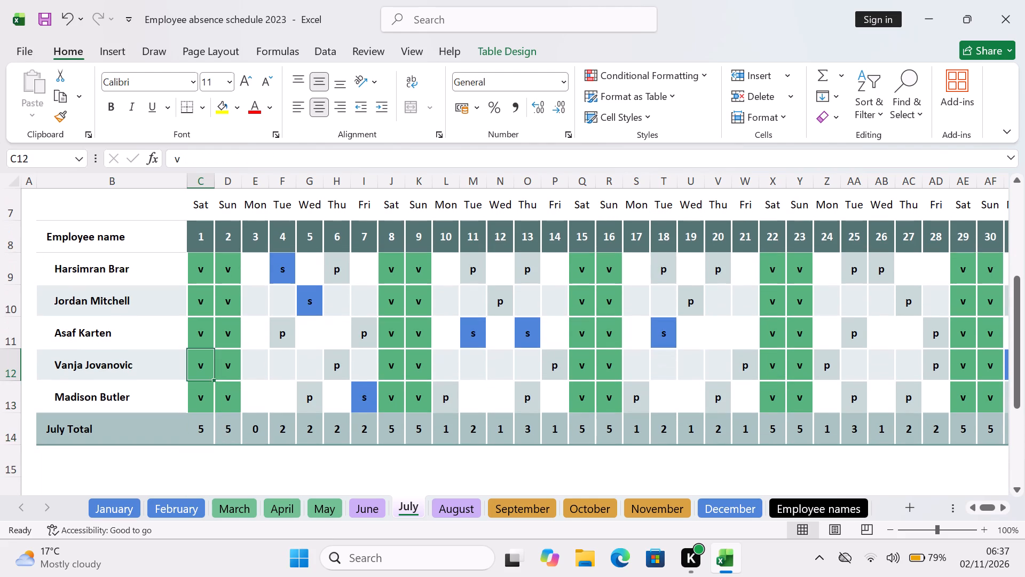
Review the July rows across all dates to the Total days column, including its data bars and the July Total row.
{"action": "key", "text": "Right"}
{"action": "key", "text": "Right"}
{"action": "key", "text": "Right"}
{"action": "key", "text": "Right"}
{"action": "key", "text": "Right"}
{"action": "key", "text": "Right"}
{"action": "key", "text": "Right"}
{"action": "key", "text": "Right"}
{"action": "key", "text": "Right"}
{"action": "key", "text": "Right"}
{"action": "key", "text": "Right"}
{"action": "key", "text": "Right"}
{"action": "key", "text": "Right"}
{"action": "key", "text": "Right"}
{"action": "key", "text": "Right"}
{"action": "key", "text": "Right"}
{"action": "key", "text": "Right"}
{"action": "key", "text": "Right"}
{"action": "key", "text": "Right"}
{"action": "key", "text": "Right"}
{"action": "key", "text": "Right"}
{"action": "key", "text": "Right"}
{"action": "key", "text": "Right"}
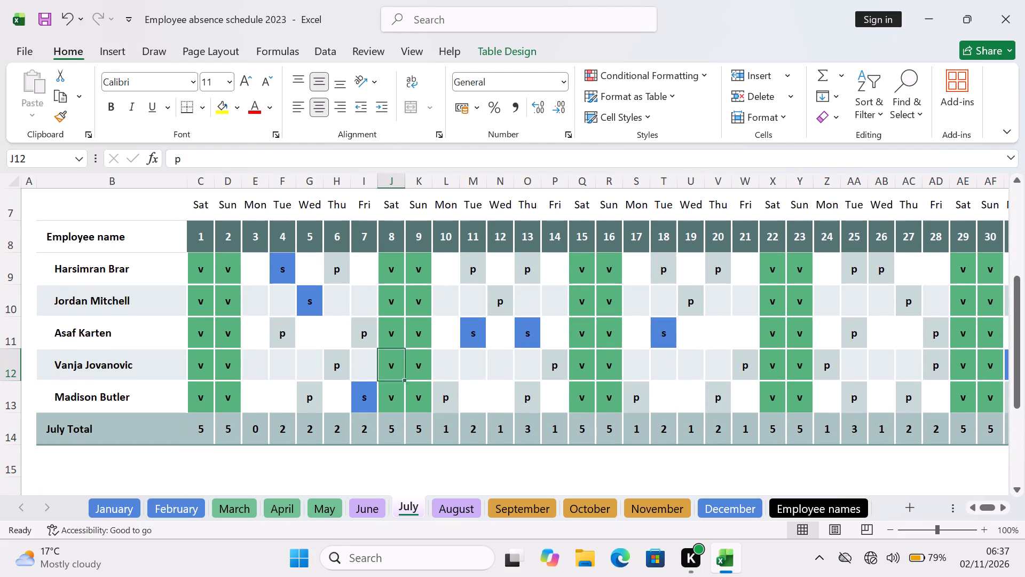
{"action": "key", "text": "Left"}
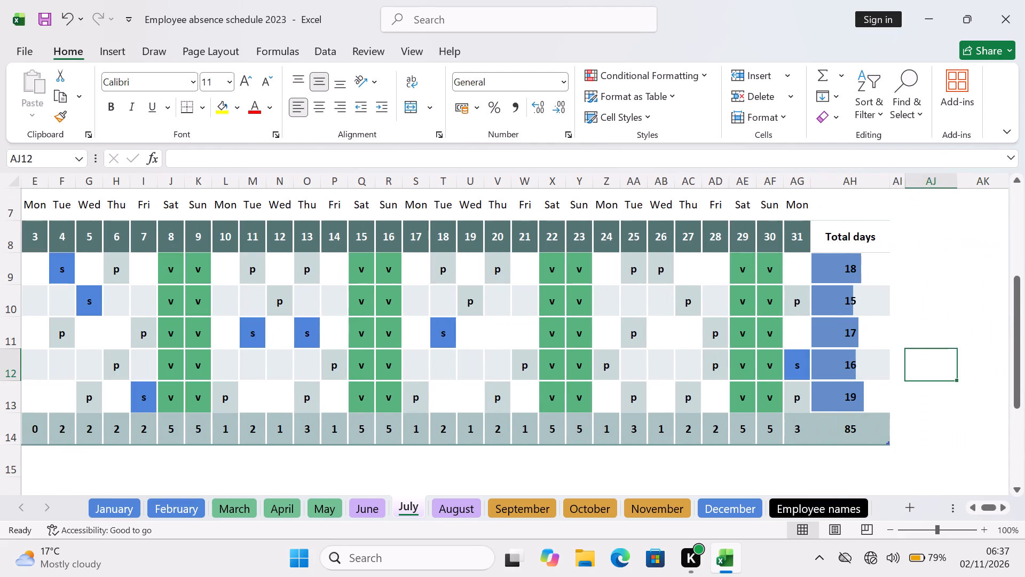
{"action": "key", "text": "Left"}
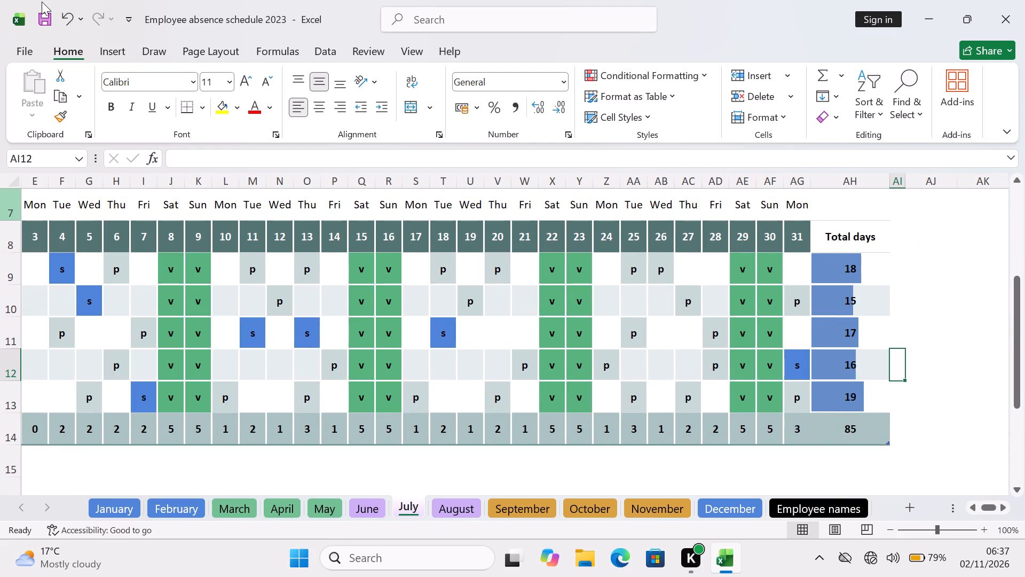
Save the workbook.
{"action": "left_click", "coordinate": [43, 18]}
{"action": "left_click", "coordinate": [43, 18]}
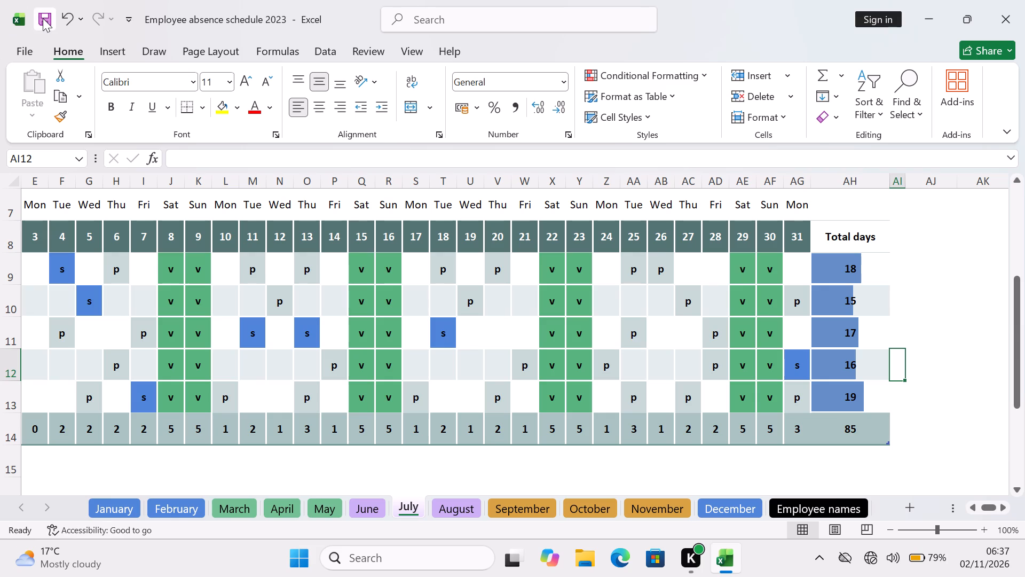
{"action": "left_click", "coordinate": [43, 18]}
Switch to the August sheet of the absence schedule.
{"action": "left_click", "coordinate": [449, 504]}
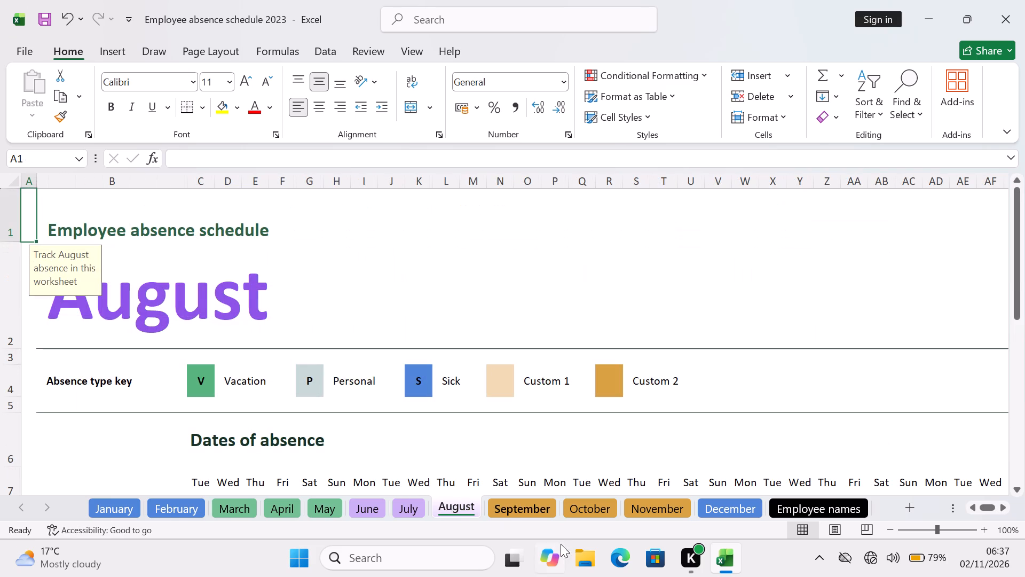
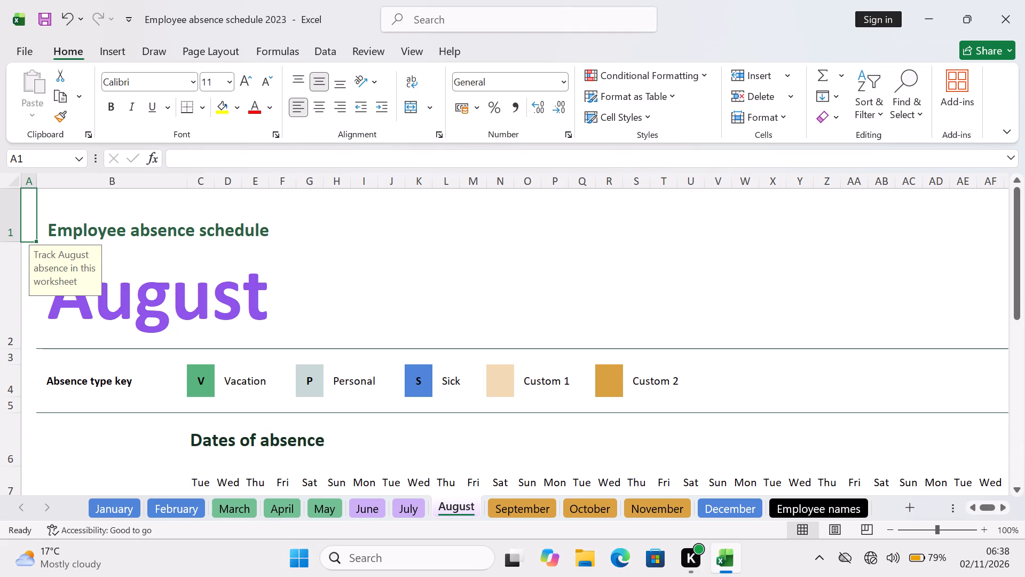
Review the August sheet's heading area, from the absence type key across to the year and the Dates of absence title.
{"action": "key", "text": "Down"}
{"action": "key", "text": "Down"}
{"action": "key", "text": "Left"}
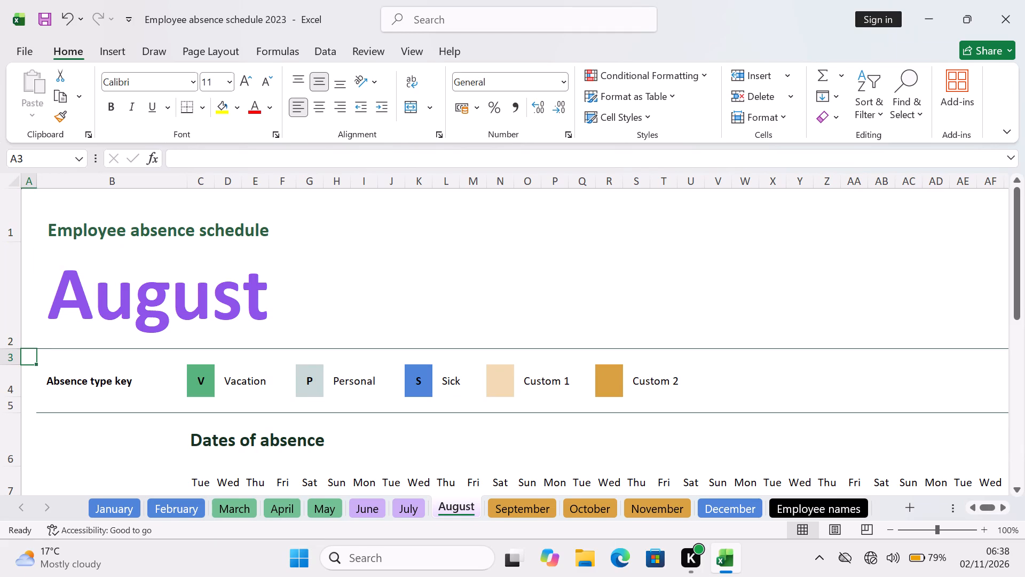
{"action": "key", "text": "Down"}
{"action": "key", "text": "Right"}
{"action": "key", "text": "Right"}
{"action": "key", "text": "Right"}
{"action": "key", "text": "Right"}
{"action": "key", "text": "Right"}
{"action": "key", "text": "Right"}
{"action": "key", "text": "Right"}
{"action": "key", "text": "Right"}
{"action": "key", "text": "Right"}
{"action": "key", "text": "Right"}
{"action": "key", "text": "Right"}
{"action": "key", "text": "Right"}
{"action": "key", "text": "Right"}
{"action": "key", "text": "Right"}
{"action": "key", "text": "Right"}
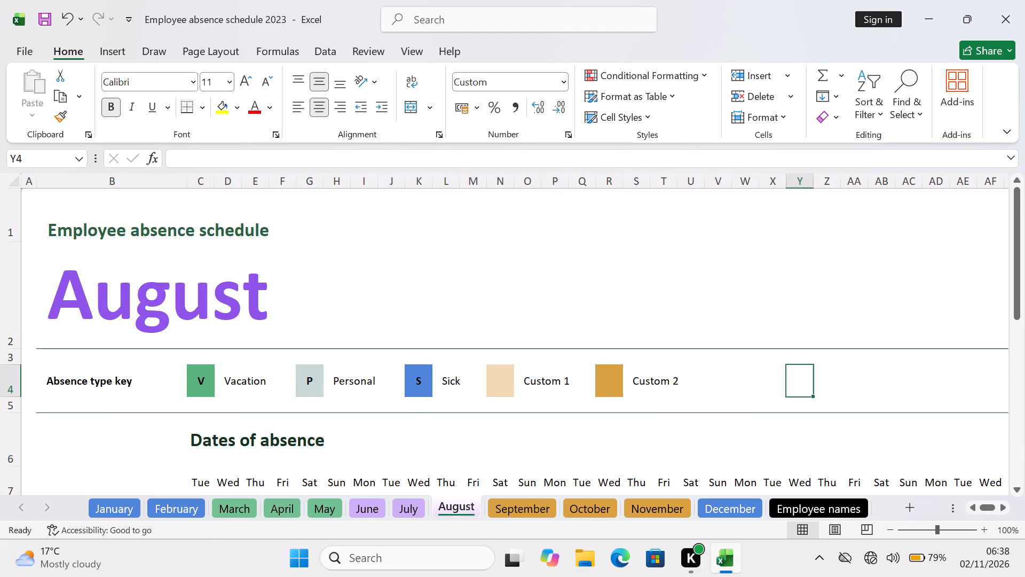
{"action": "key", "text": "Right"}
{"action": "key", "text": "Right"}
{"action": "key", "text": "Right"}
{"action": "key", "text": "Right"}
{"action": "key", "text": "Right"}
{"action": "key", "text": "Right"}
{"action": "key", "text": "Right"}
{"action": "key", "text": "Right"}
{"action": "key", "text": "Right"}
{"action": "key", "text": "Right"}
{"action": "key", "text": "Right"}
{"action": "key", "text": "Right"}
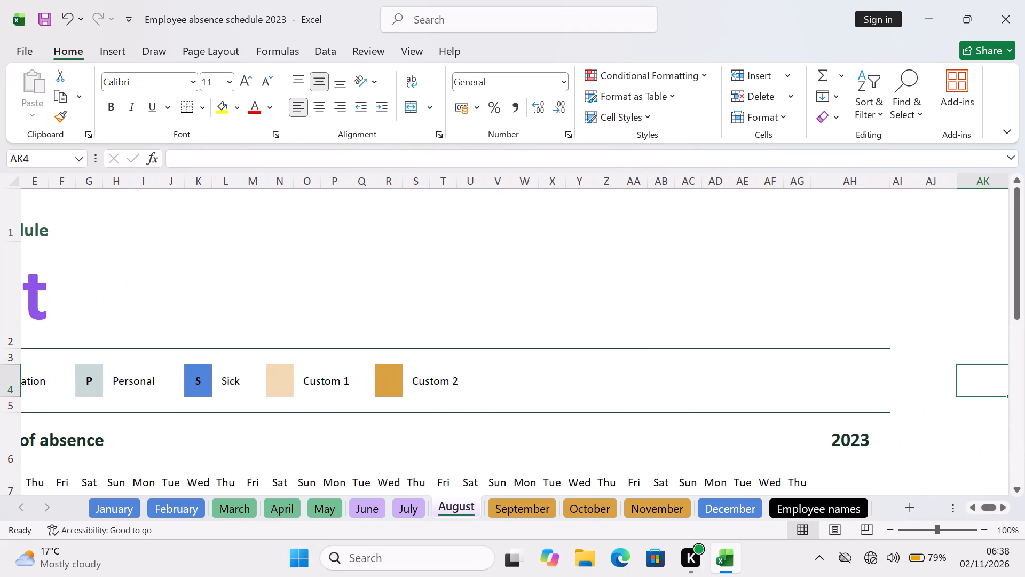
{"action": "key", "text": "Left"}
{"action": "key", "text": "Left"}
{"action": "key", "text": "Left"}
{"action": "key", "text": "Down"}
{"action": "key", "text": "Down"}
{"action": "key", "text": "Left"}
{"action": "key", "text": "Left"}
{"action": "key", "text": "Left"}
{"action": "key", "text": "Left"}
{"action": "key", "text": "Left"}
{"action": "key", "text": "Left"}
{"action": "key", "text": "Left"}
{"action": "key", "text": "Left"}
{"action": "key", "text": "Left"}
{"action": "key", "text": "Left"}
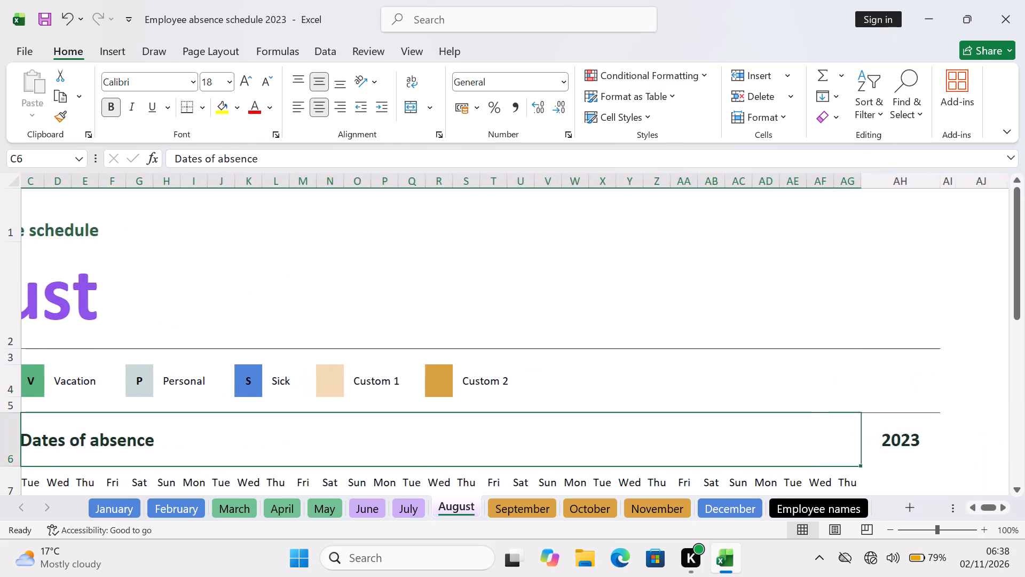
In the first employee's August row, enter p for the 2nd and 3rd and v for the 5th and 6th.
{"action": "key", "text": "Down"}
{"action": "key", "text": "Down"}
{"action": "key", "text": "Down"}
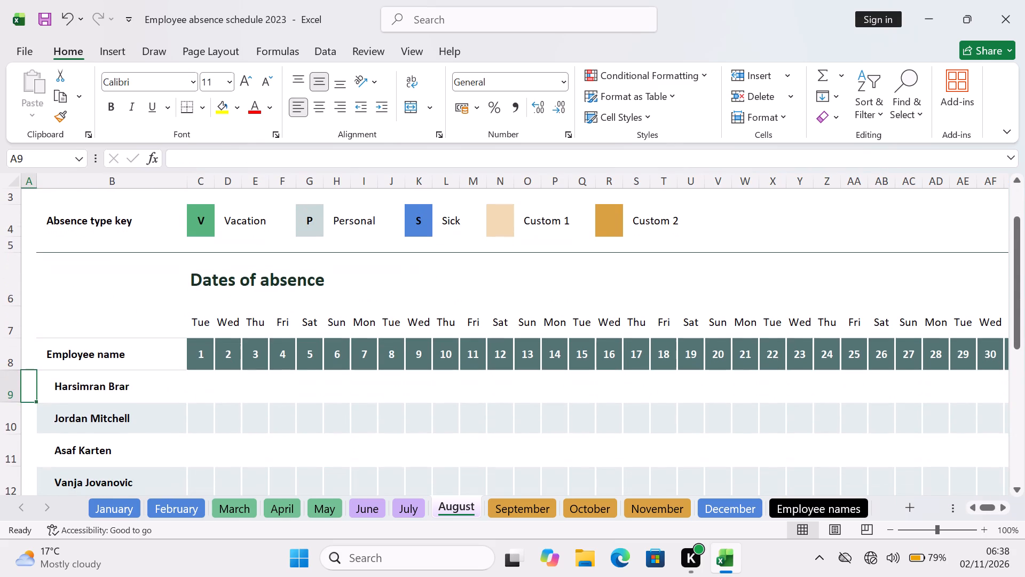
{"action": "key", "text": "Right"}
{"action": "key", "text": "Right"}
{"action": "key", "text": "Right"}
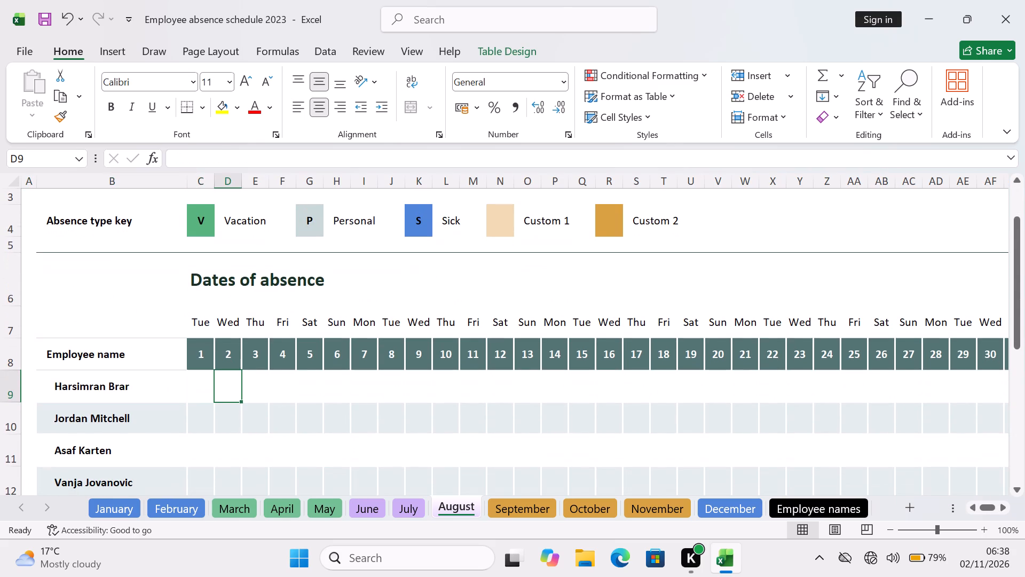
{"action": "key", "text": "p"}
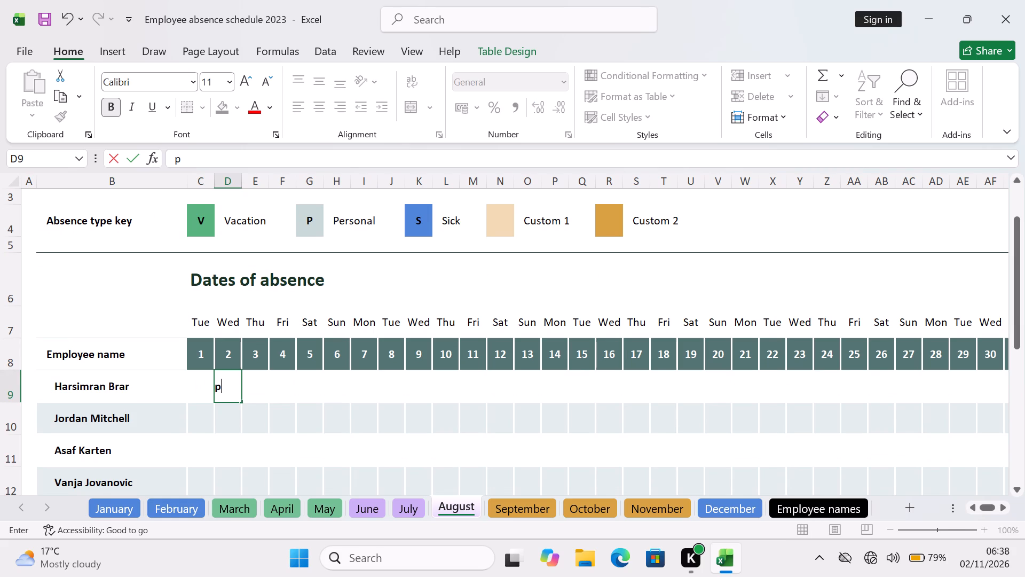
{"action": "key", "text": "Right"}
{"action": "key", "text": "p"}
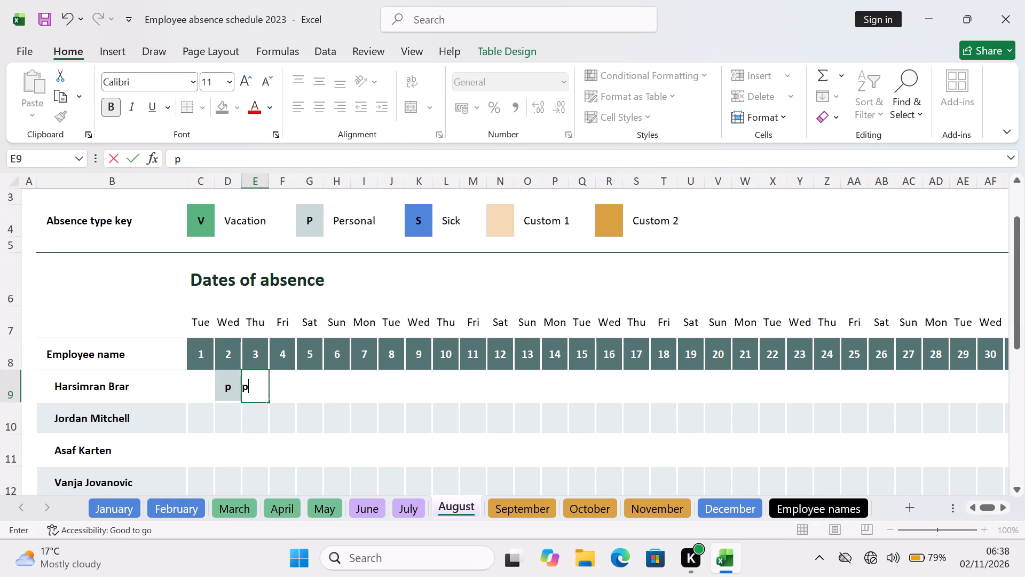
{"action": "key", "text": "Right"}
{"action": "key", "text": "Right"}
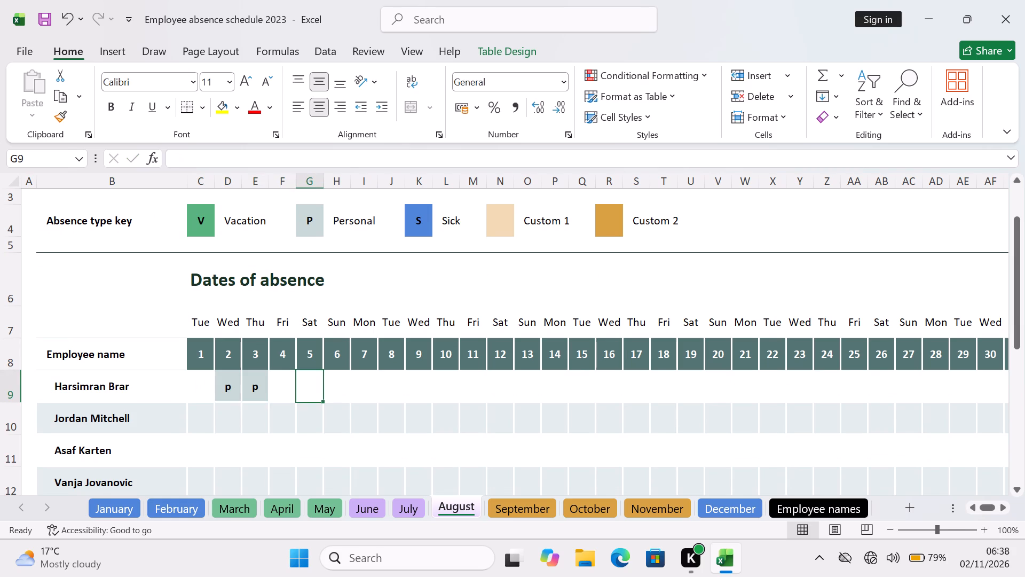
{"action": "key", "text": "v"}
{"action": "key", "text": "Right"}
{"action": "key", "text": "v"}
{"action": "key", "text": "Right"}
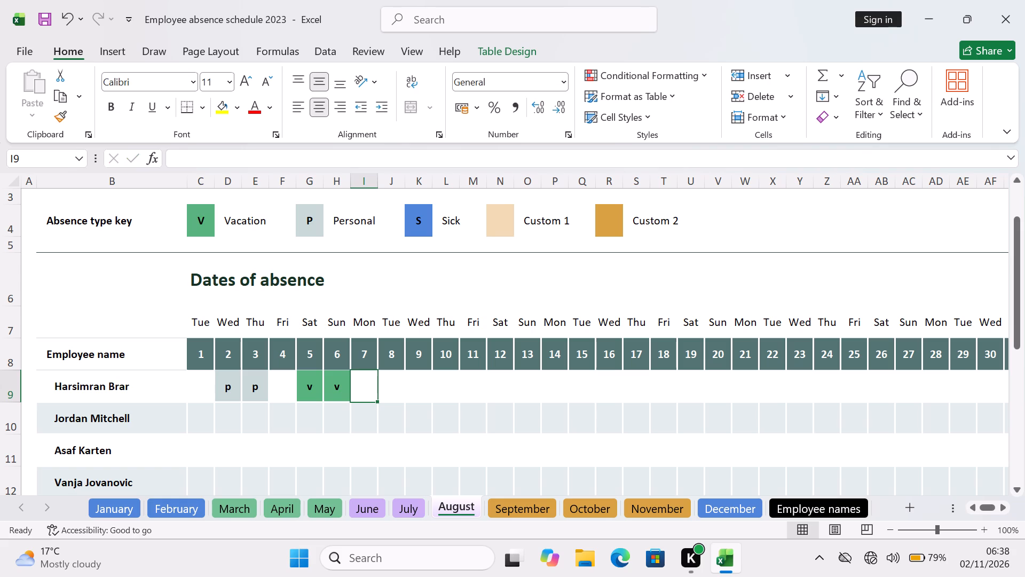
Enter p for the 8th and 9th in the first employee's August row.
{"action": "key", "text": "Right"}
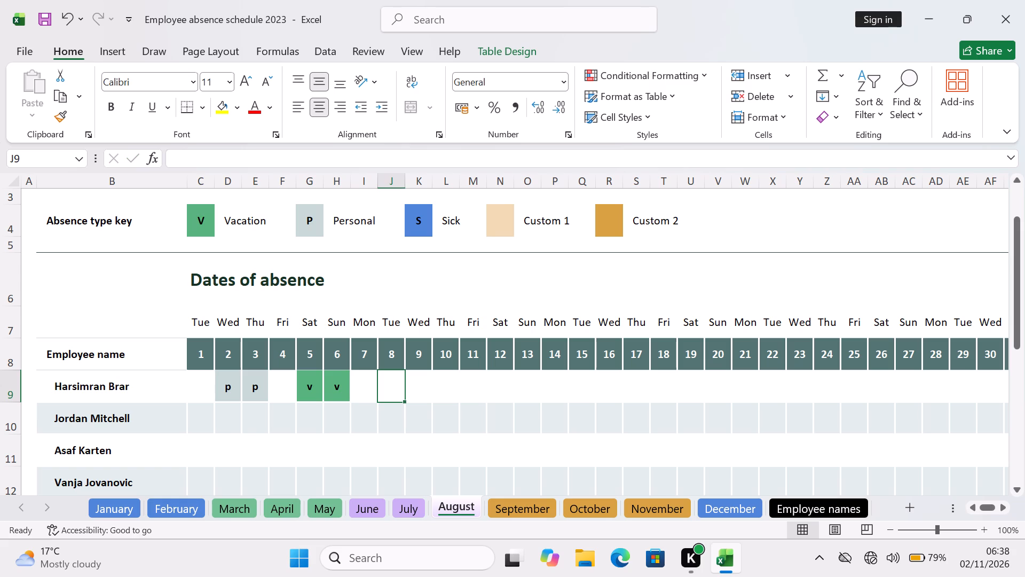
{"action": "key", "text": "p"}
{"action": "key", "text": "Right"}
{"action": "key", "text": "Right"}
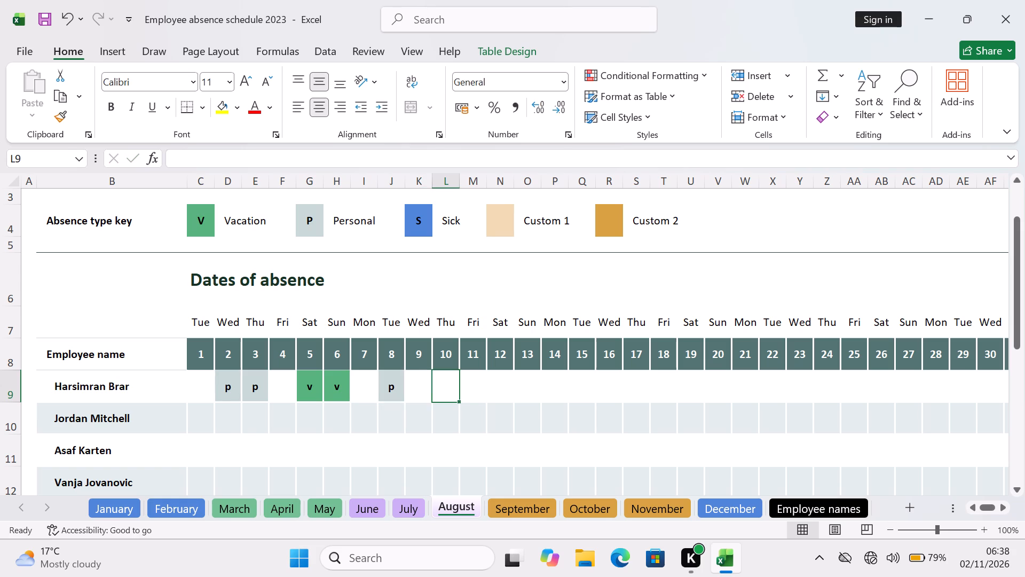
{"action": "key", "text": "Left"}
{"action": "key", "text": "p"}
{"action": "key", "text": "Right"}
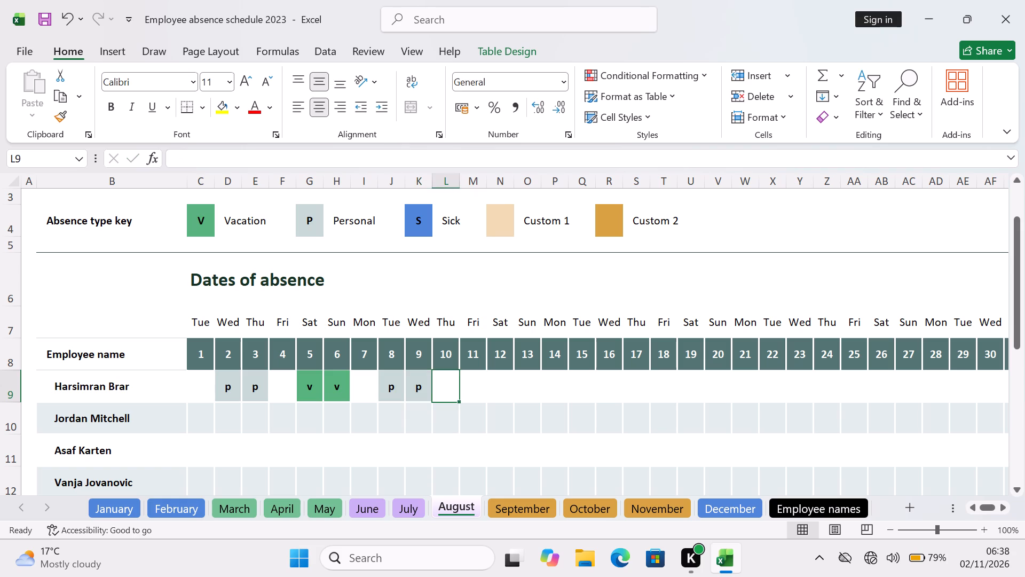
Enter v for the 13th and 14th in the first employee's August row.
{"action": "key", "text": "Right"}
{"action": "key", "text": "Right"}
{"action": "key", "text": "Right"}
{"action": "key", "text": "Left"}
{"action": "key", "text": "Left"}
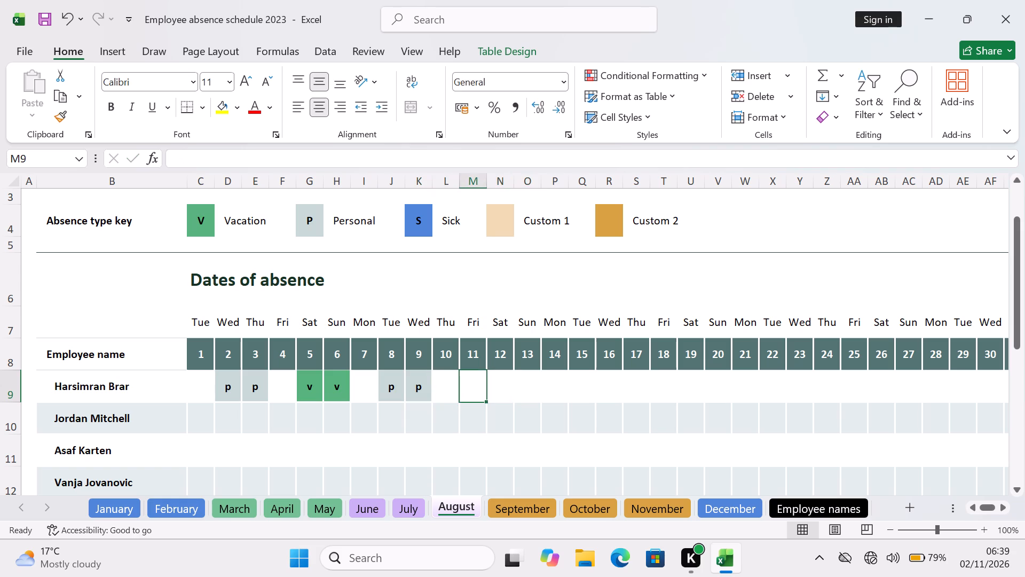
{"action": "key", "text": "Left"}
{"action": "key", "text": "Right"}
{"action": "key", "text": "Left"}
{"action": "key", "text": "Left"}
{"action": "key", "text": "Right"}
{"action": "key", "text": "Right"}
{"action": "key", "text": "Right"}
{"action": "key", "text": "Right"}
{"action": "key", "text": "v"}
{"action": "key", "text": "Right"}
{"action": "key", "text": "v"}
{"action": "key", "text": "Right"}
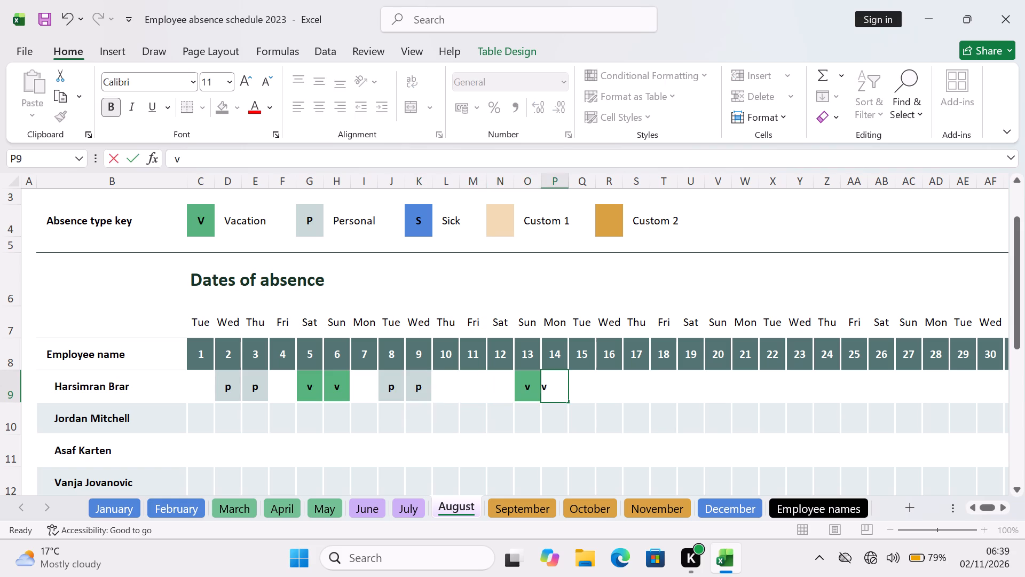
Clear the code for the 14th and enter v for the 12th in the first employee's row.
{"action": "key", "text": "Left"}
{"action": "key", "text": "Left"}
{"action": "key", "text": "Right"}
{"action": "key", "text": "BackSpace"}
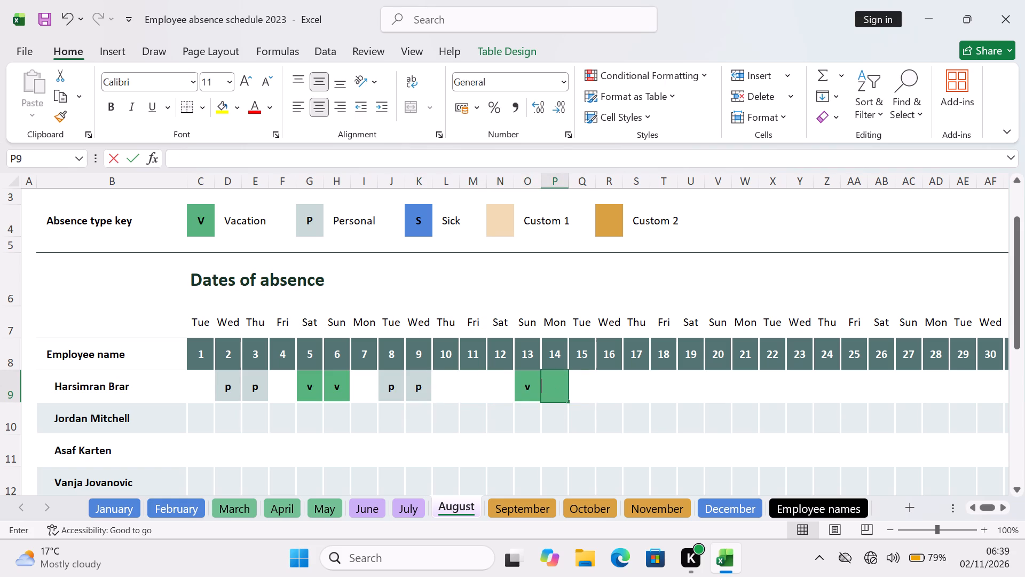
{"action": "key", "text": "Left"}
{"action": "key", "text": "Left"}
{"action": "key", "text": "v"}
{"action": "key", "text": "Right"}
{"action": "key", "text": "Right"}
{"action": "key", "text": "Right"}
{"action": "key", "text": "Right"}
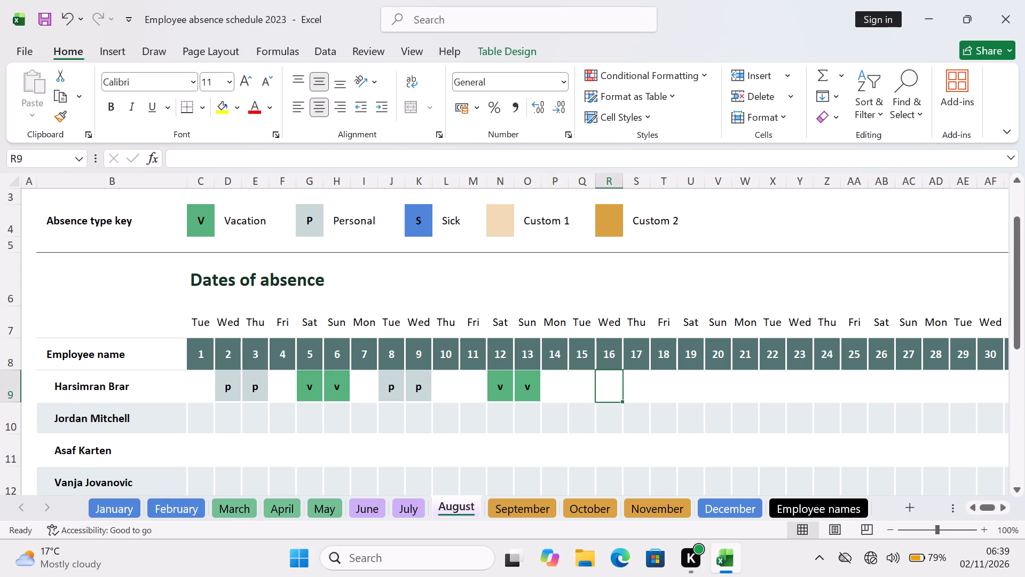
Enter s for the 15th in the first employee's August row.
{"action": "key", "text": "Left"}
{"action": "key", "text": "Left"}
{"action": "key", "text": "Left"}
{"action": "key", "text": "Left"}
{"action": "key", "text": "Left"}
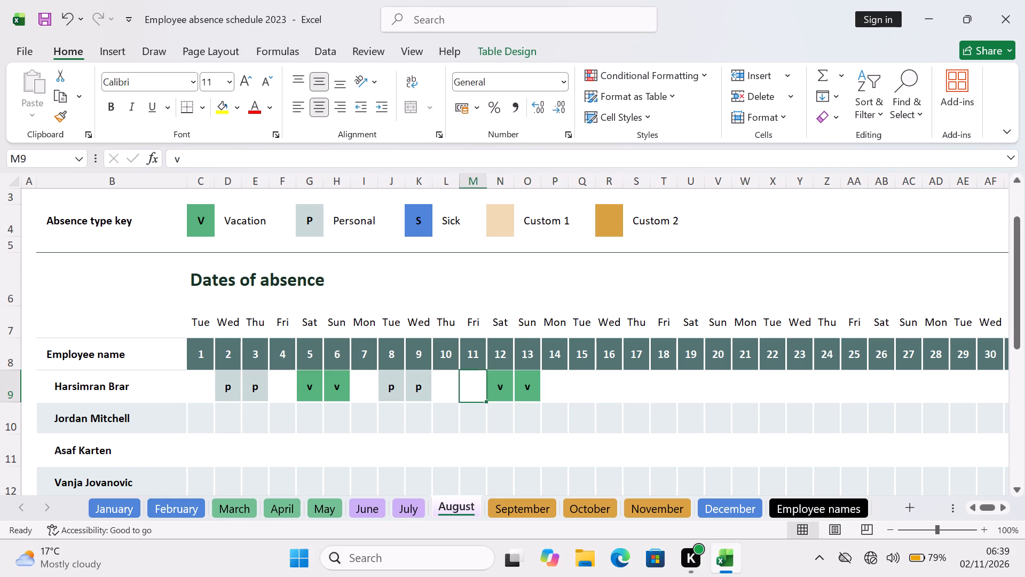
{"action": "key", "text": "Left"}
{"action": "key", "text": "Right"}
{"action": "key", "text": "Right"}
{"action": "key", "text": "Right"}
{"action": "key", "text": "Right"}
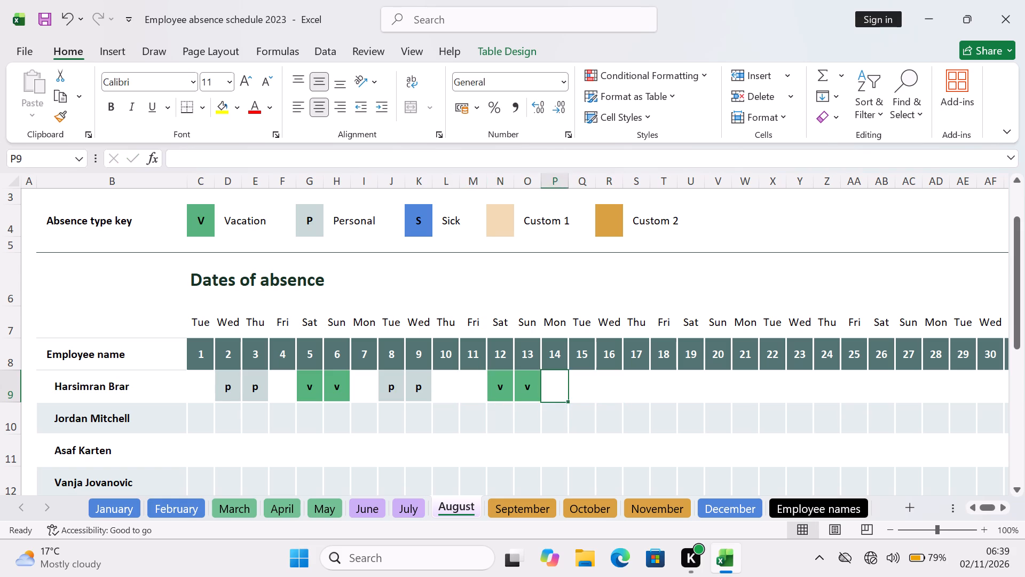
{"action": "key", "text": "Right"}
{"action": "key", "text": "s"}
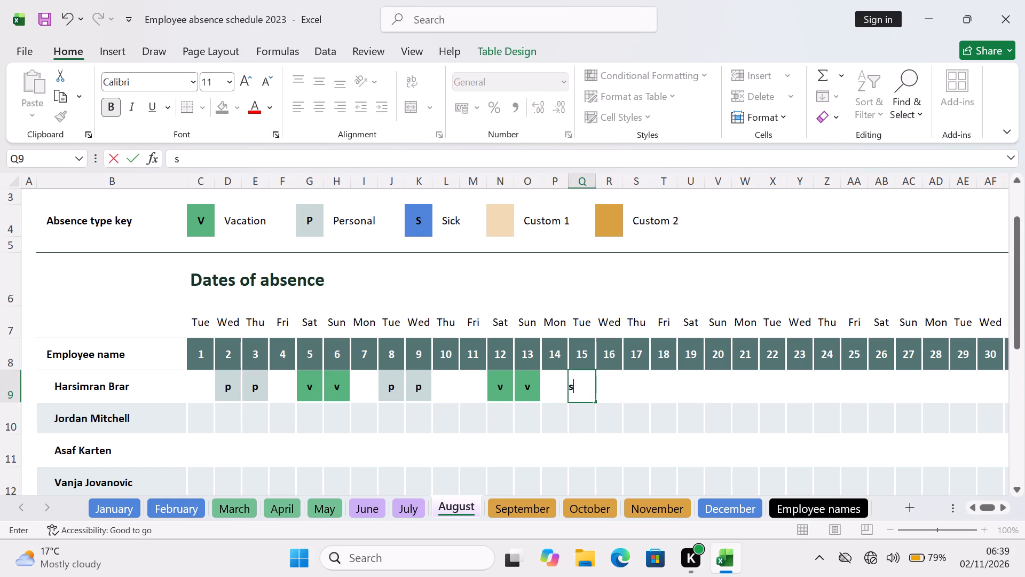
{"action": "key", "text": "Right"}
{"action": "key", "text": "Right"}
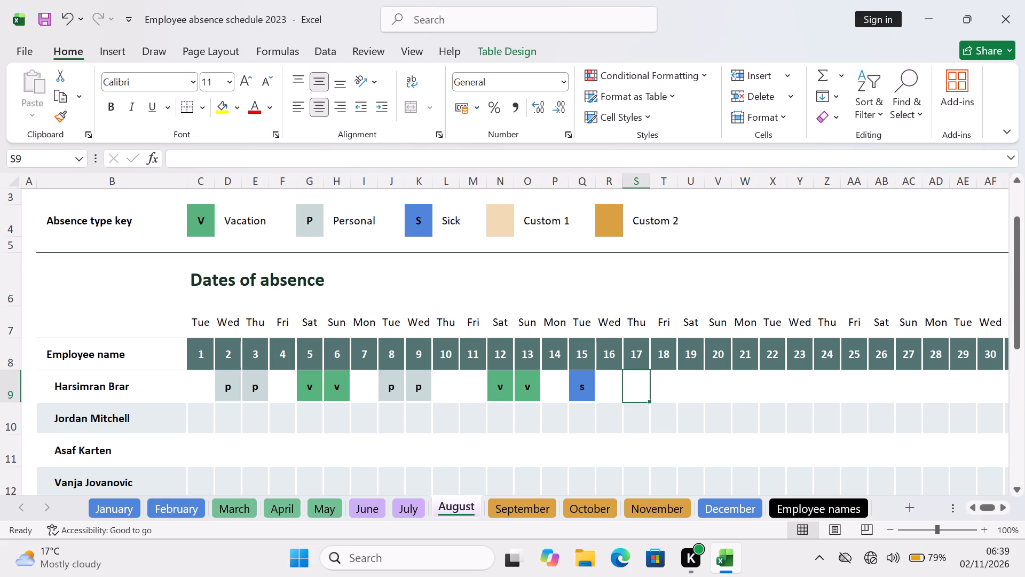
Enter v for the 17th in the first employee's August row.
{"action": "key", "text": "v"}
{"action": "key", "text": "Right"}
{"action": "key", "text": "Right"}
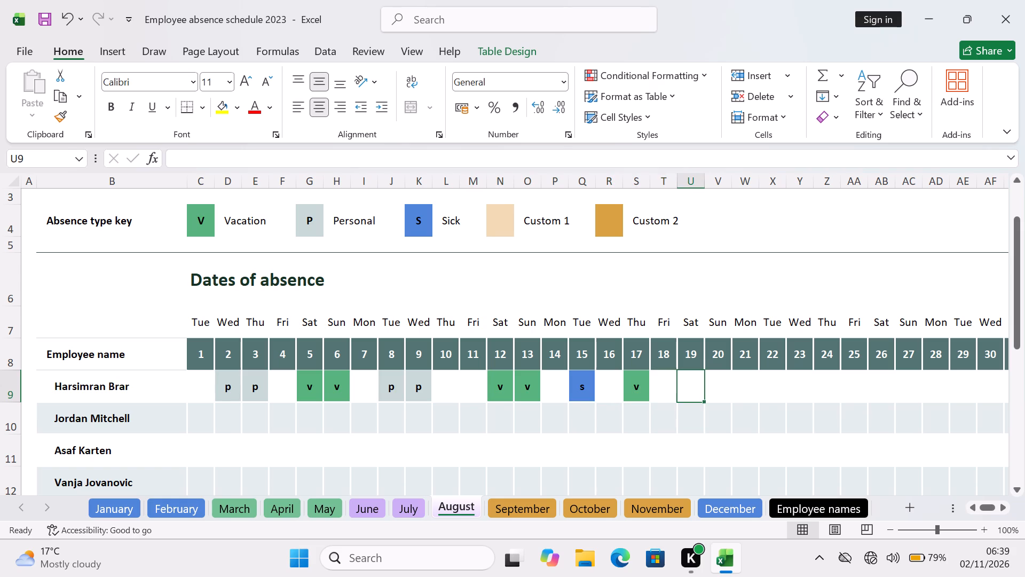
Change the first employee's absence code for the 17th to p.
{"action": "key", "text": "Left"}
{"action": "key", "text": "Left"}
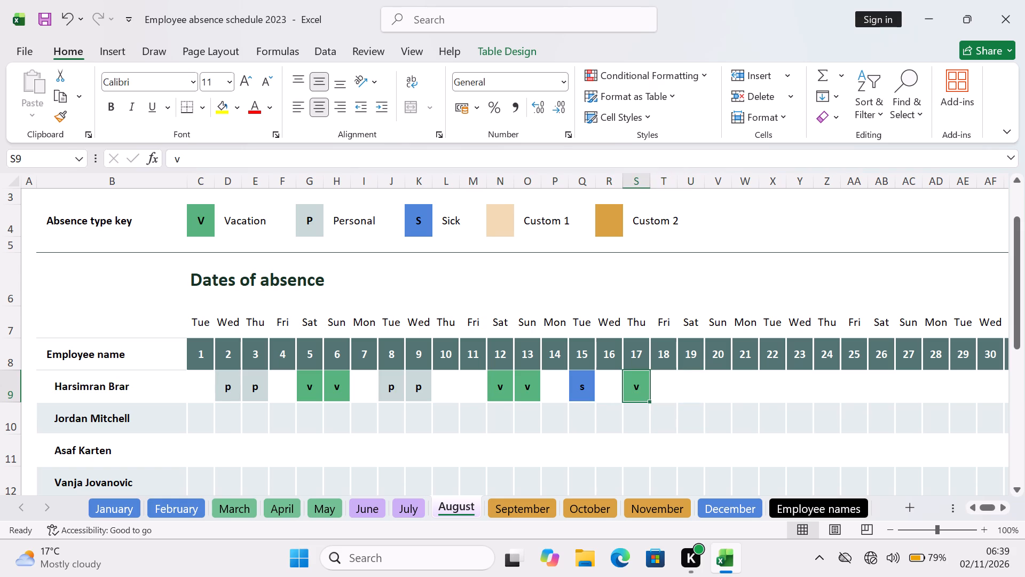
{"action": "key", "text": "BackSpace"}
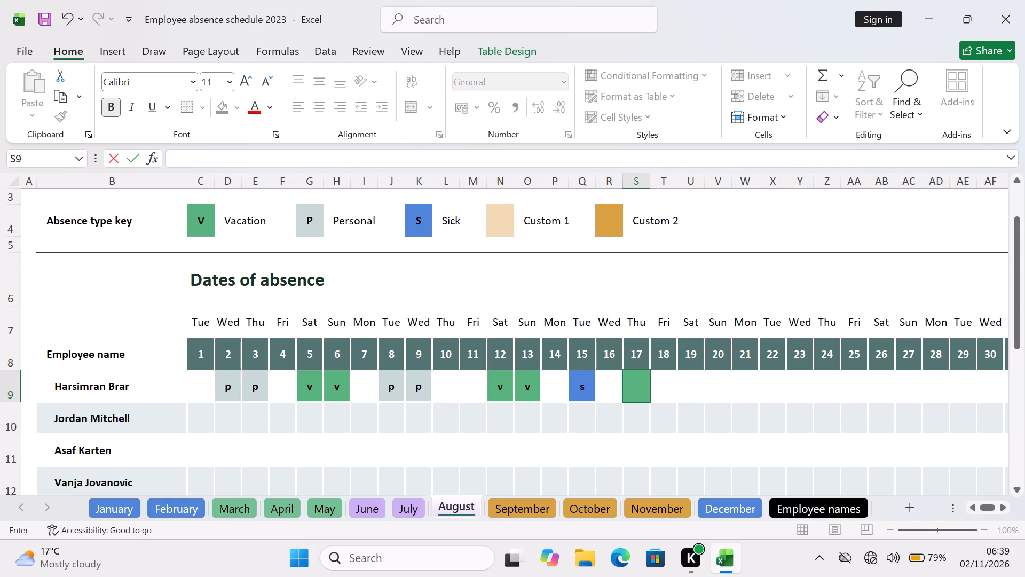
{"action": "key", "text": "p"}
{"action": "key", "text": "Down"}
Enter v for the 20th and 19th in the first employee's August row.
{"action": "key", "text": "Right"}
{"action": "key", "text": "Up"}
{"action": "key", "text": "Right"}
{"action": "key", "text": "Right"}
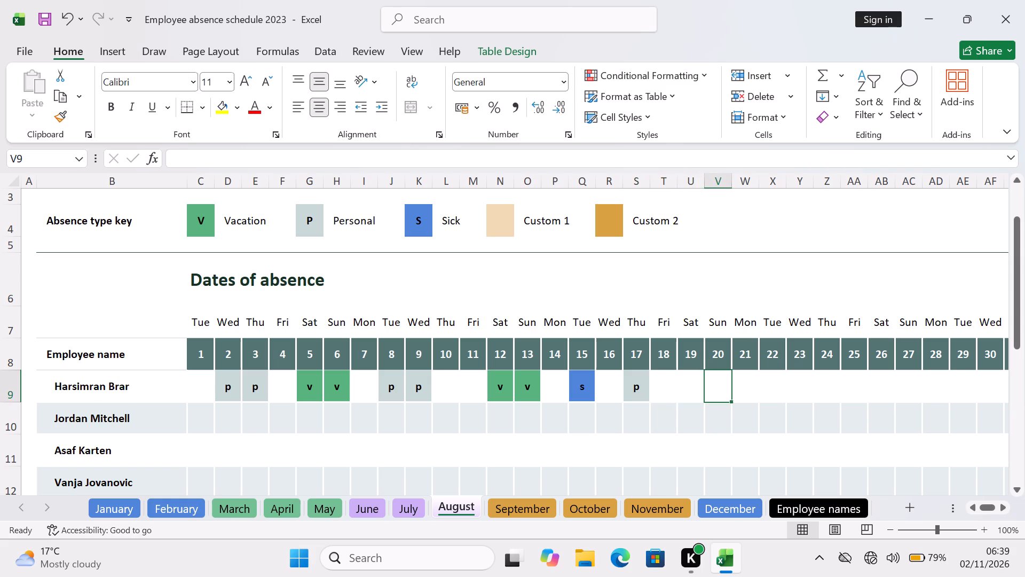
{"action": "key", "text": "v"}
{"action": "key", "text": "Left"}
{"action": "key", "text": "v"}
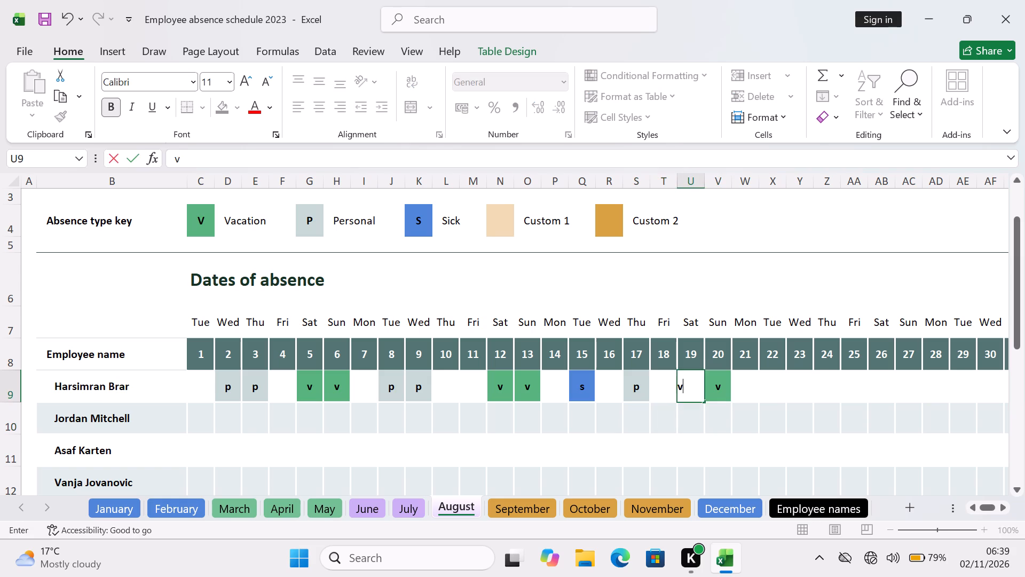
{"action": "key", "text": "Right"}
Enter s for the 22nd and p for the 24th in the first employee's row, leaving the 23rd blank.
{"action": "key", "text": "Right"}
{"action": "key", "text": "Right"}
{"action": "key", "text": "Right"}
{"action": "key", "text": "Right"}
{"action": "key", "text": "Left"}
{"action": "key", "text": "Left"}
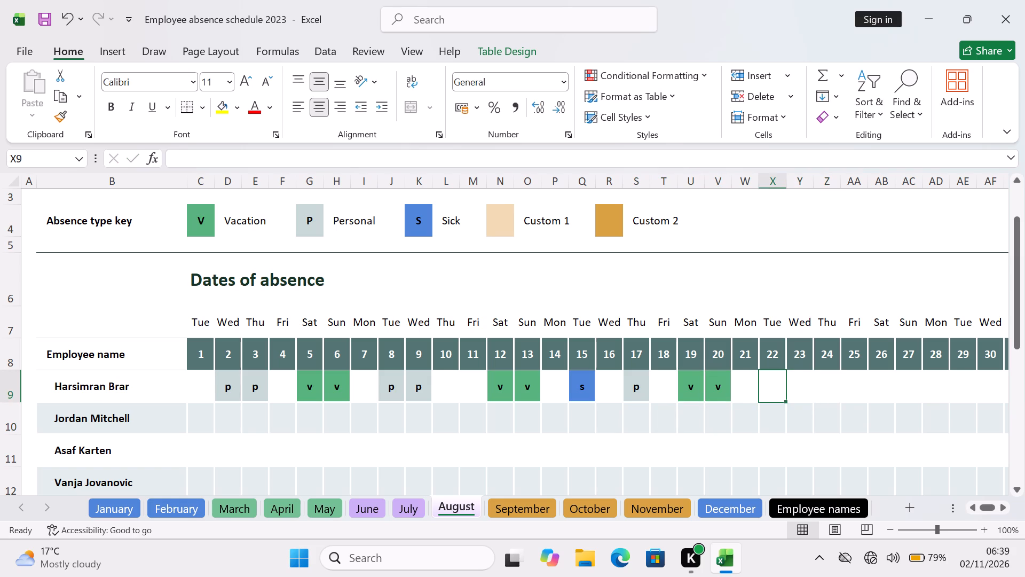
{"action": "key", "text": "s"}
{"action": "key", "text": "Right"}
{"action": "key", "text": "s"}
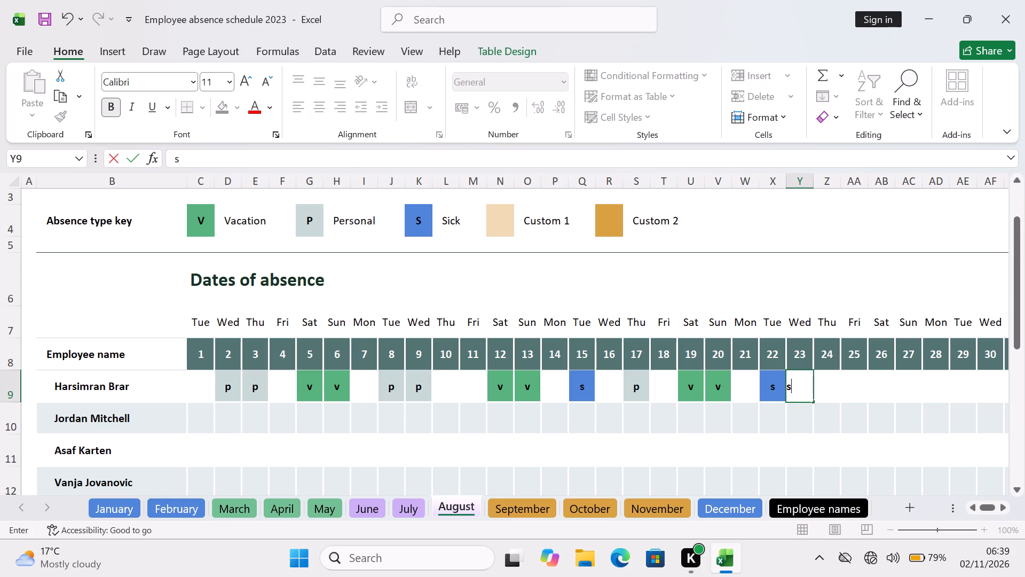
{"action": "key", "text": "BackSpace"}
{"action": "key", "text": "Right"}
{"action": "key", "text": "p"}
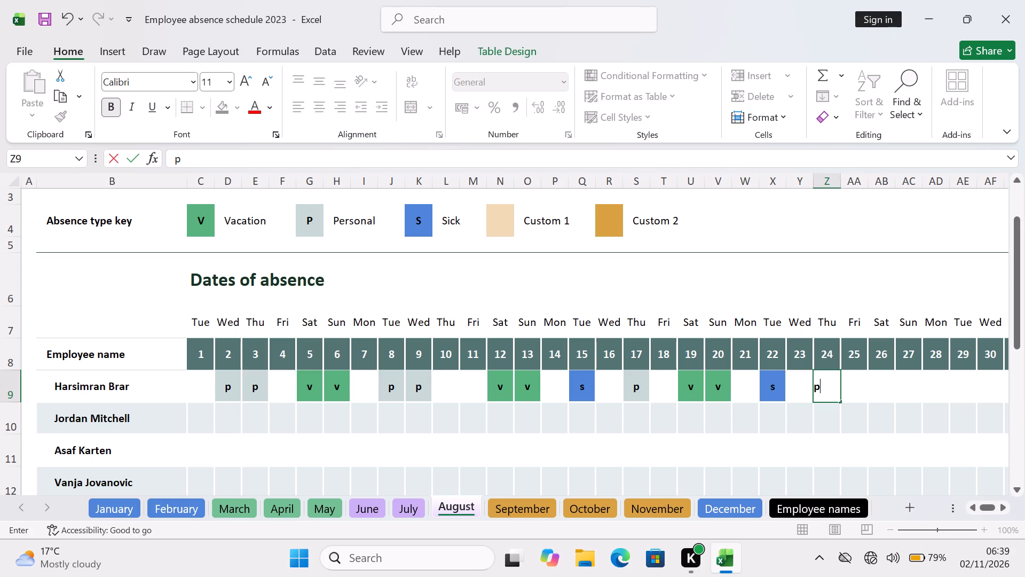
{"action": "key", "text": "Right"}
Enter v for the 26th and 27th in the first employee's August row.
{"action": "key", "text": "Right"}
{"action": "key", "text": "v"}
{"action": "key", "text": "Right"}
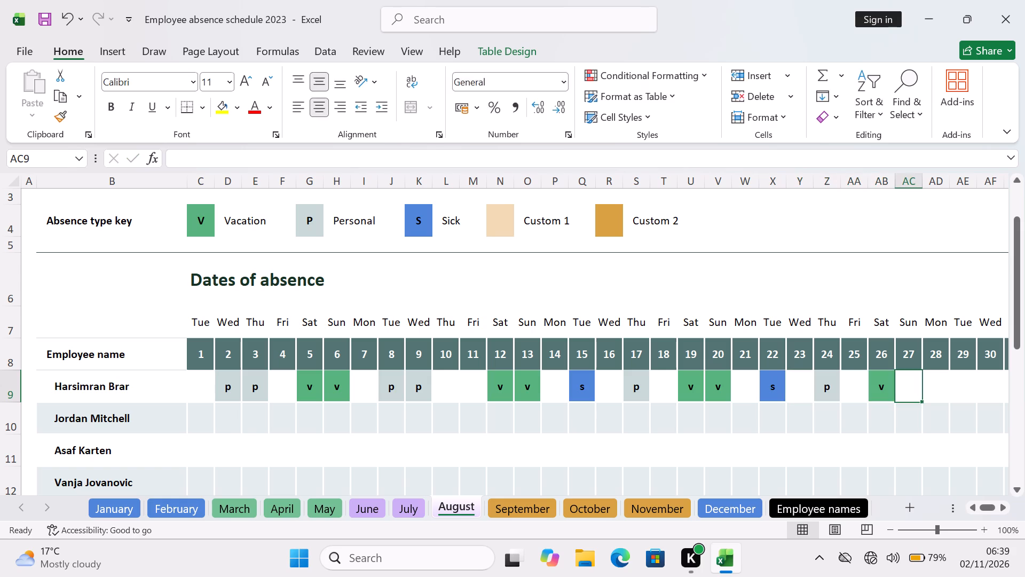
{"action": "key", "text": "v"}
{"action": "key", "text": "Right"}
Enter p for the 29th and 31st in the first employee's August row.
{"action": "key", "text": "Right"}
{"action": "key", "text": "Right"}
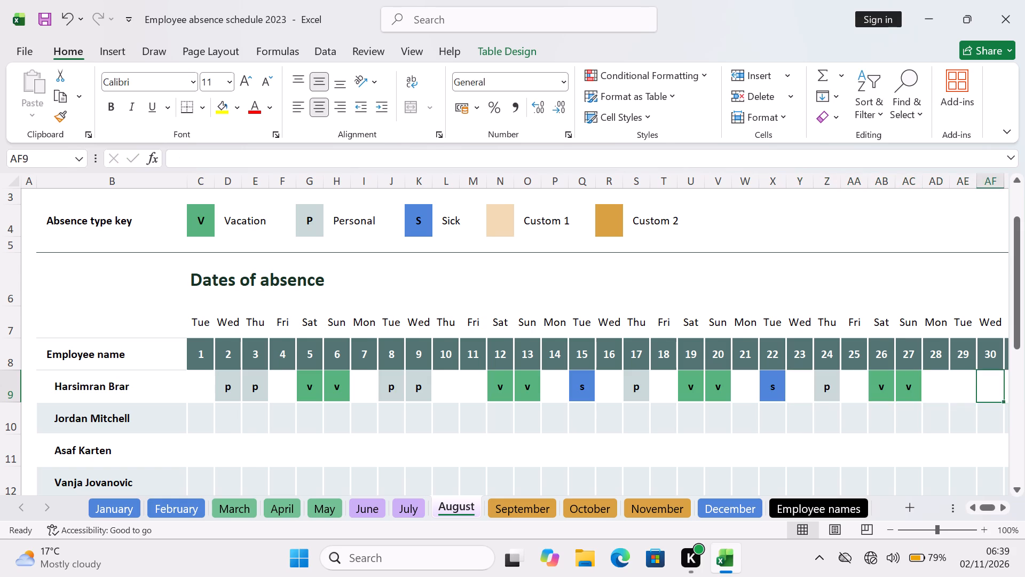
{"action": "key", "text": "Right"}
{"action": "key", "text": "Left"}
{"action": "key", "text": "Left"}
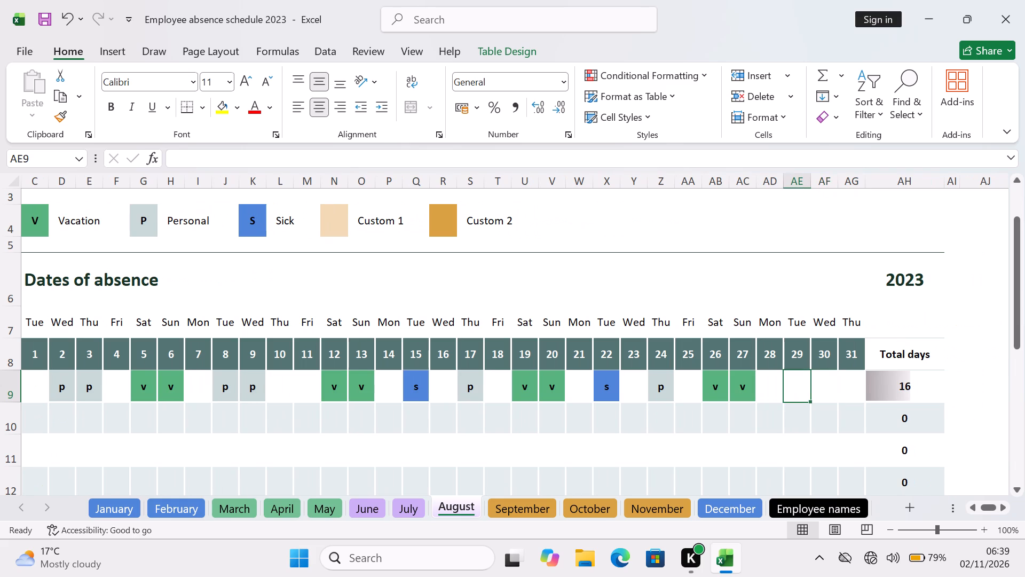
{"action": "key", "text": "p"}
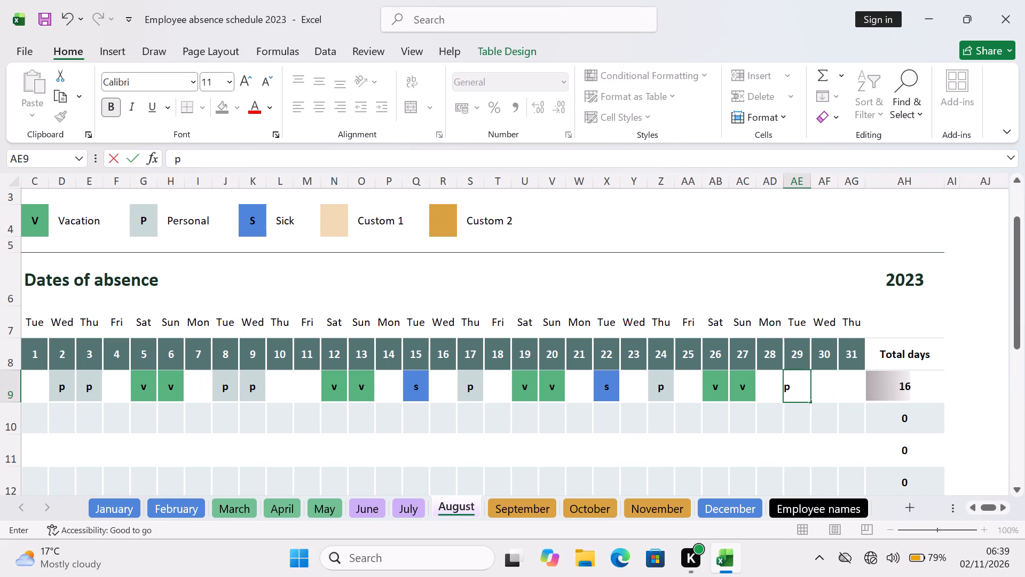
{"action": "key", "text": "Right"}
{"action": "key", "text": "Right"}
{"action": "key", "text": "p"}
{"action": "key", "text": "Left"}
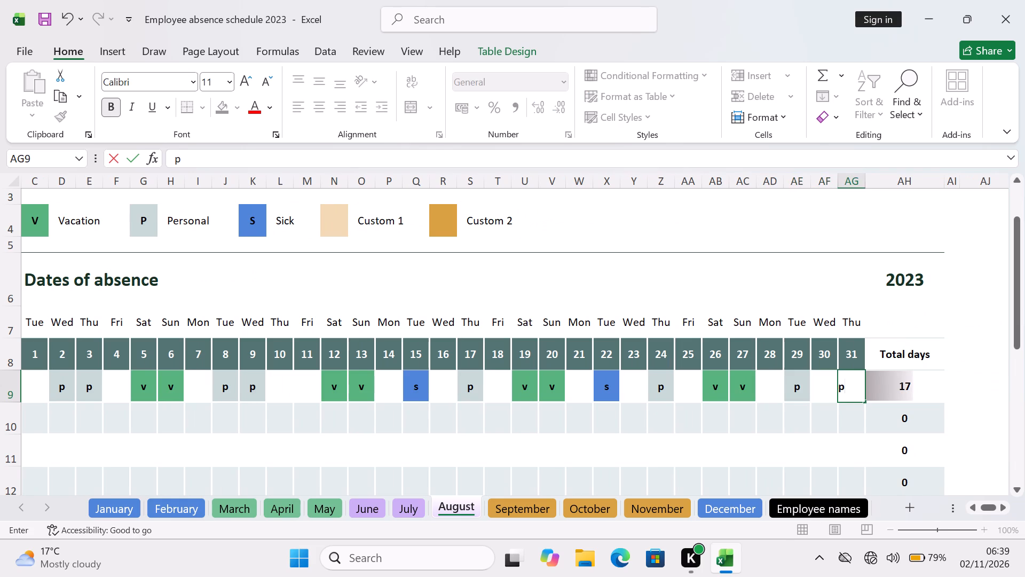
Enter p for the 3rd and v for the 5th and 6th in the second employee's August row.
{"action": "key", "text": "Down"}
{"action": "key", "text": "Left"}
{"action": "key", "text": "Left"}
{"action": "key", "text": "Left"}
{"action": "key", "text": "Left"}
{"action": "key", "text": "Left"}
{"action": "key", "text": "Left"}
{"action": "key", "text": "Left"}
{"action": "key", "text": "Left"}
{"action": "key", "text": "Left"}
{"action": "key", "text": "Left"}
{"action": "key", "text": "Left"}
{"action": "key", "text": "Left"}
{"action": "key", "text": "Left"}
{"action": "key", "text": "Left"}
{"action": "key", "text": "Left"}
{"action": "key", "text": "Left"}
{"action": "key", "text": "Left"}
{"action": "key", "text": "Left"}
{"action": "key", "text": "Left"}
{"action": "key", "text": "Left"}
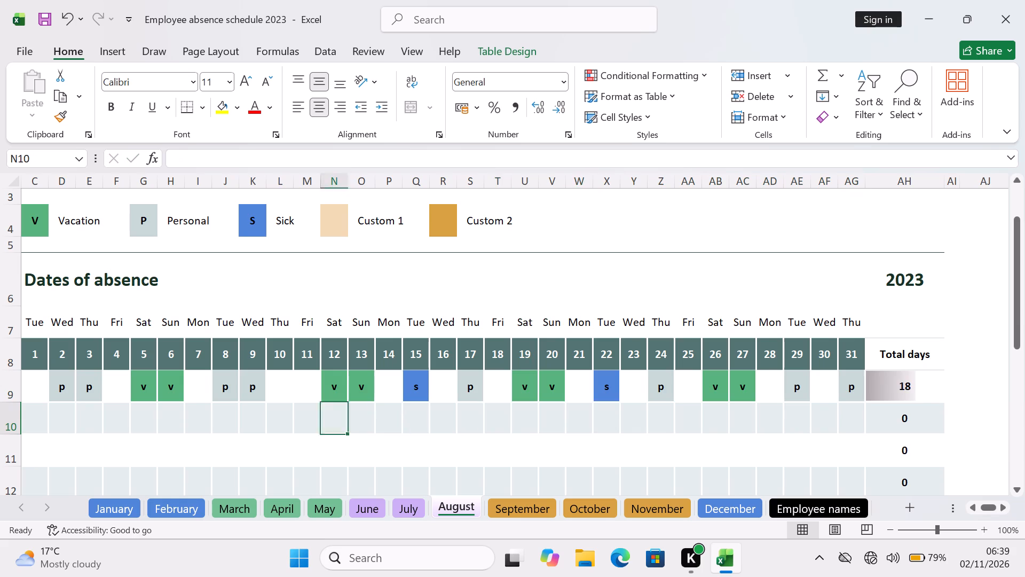
{"action": "key", "text": "Right"}
{"action": "key", "text": "Right"}
{"action": "key", "text": "Right"}
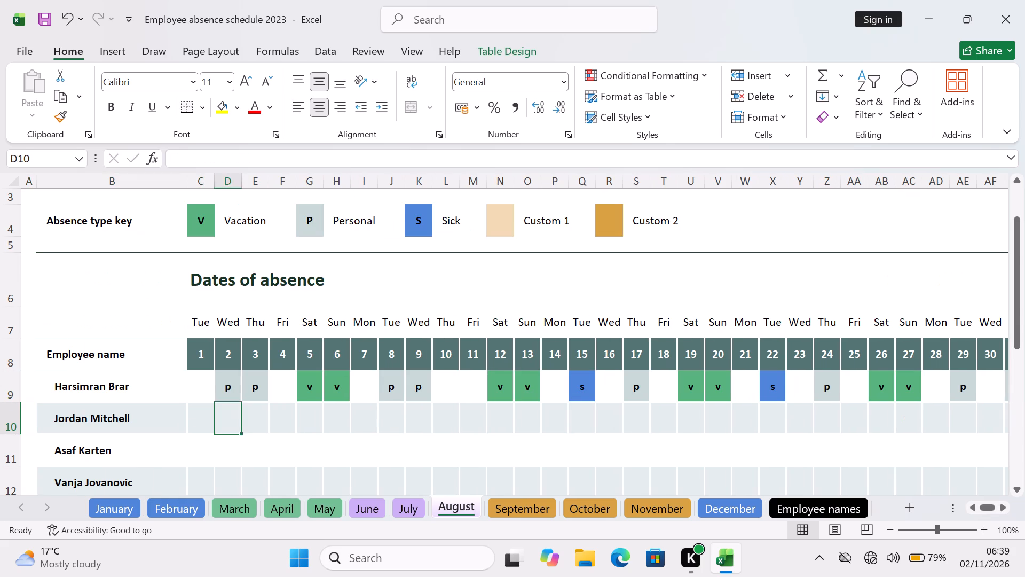
{"action": "key", "text": "Right"}
{"action": "key", "text": "p"}
{"action": "key", "text": "Right"}
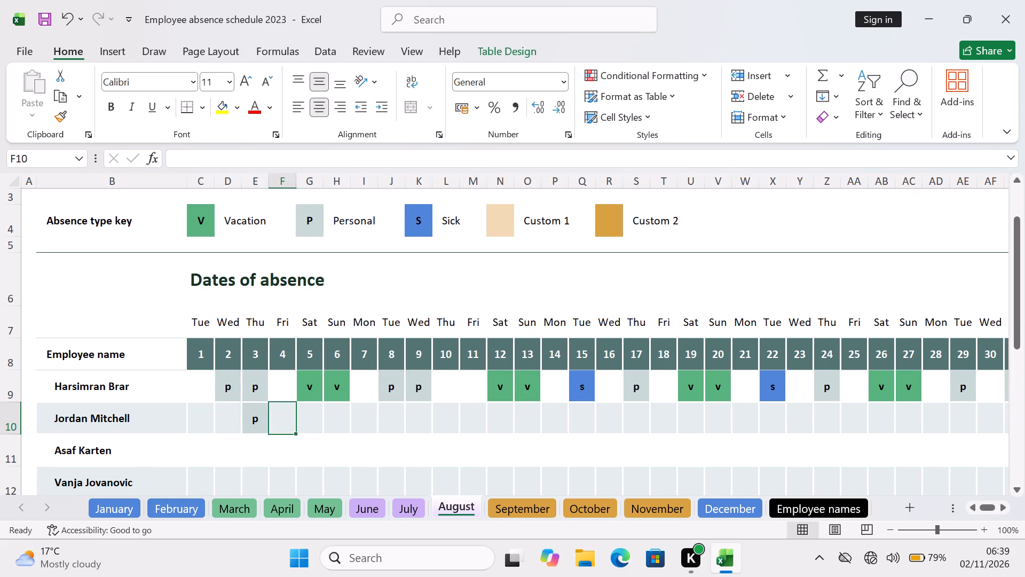
{"action": "key", "text": "Right"}
{"action": "key", "text": "v"}
{"action": "key", "text": "Right"}
{"action": "key", "text": "v"}
{"action": "key", "text": "Right"}
Enter p for the 10th and v for the 12th and 13th in the second employee's August row.
{"action": "key", "text": "Right"}
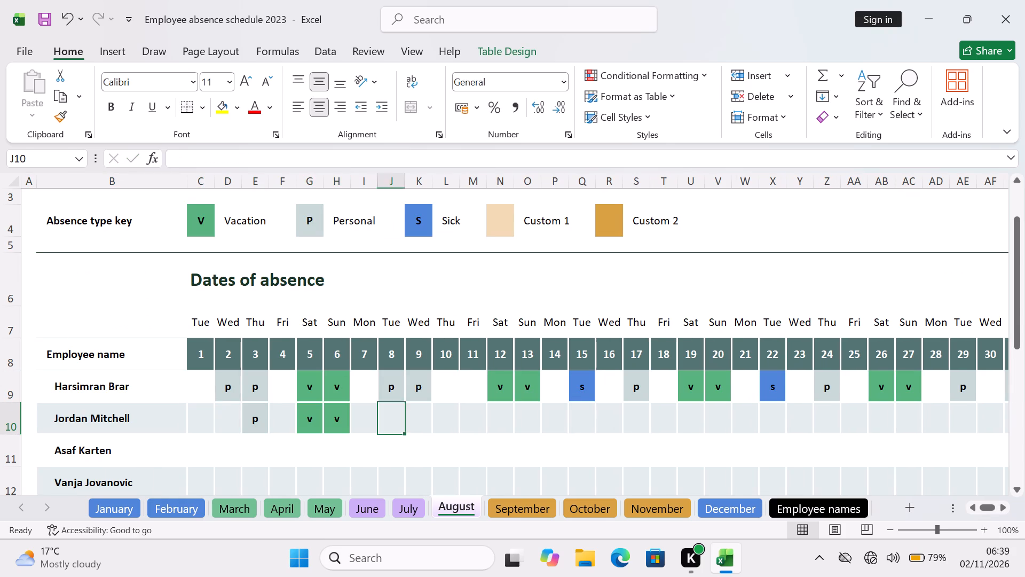
{"action": "key", "text": "Right"}
{"action": "key", "text": "Right"}
{"action": "key", "text": "p"}
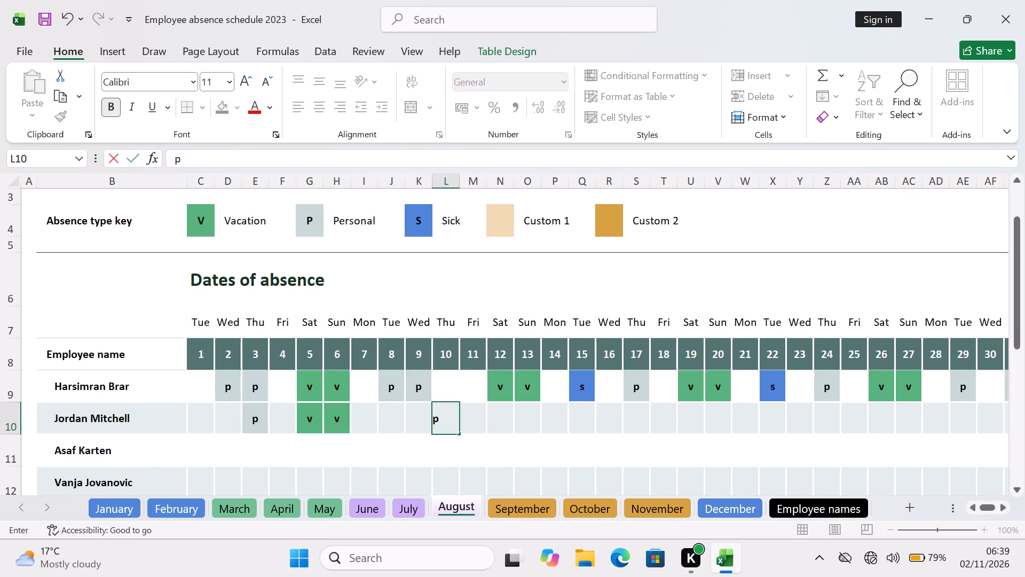
{"action": "key", "text": "Right"}
{"action": "key", "text": "Right"}
{"action": "key", "text": "v"}
{"action": "key", "text": "Right"}
{"action": "key", "text": "v"}
{"action": "key", "text": "Right"}
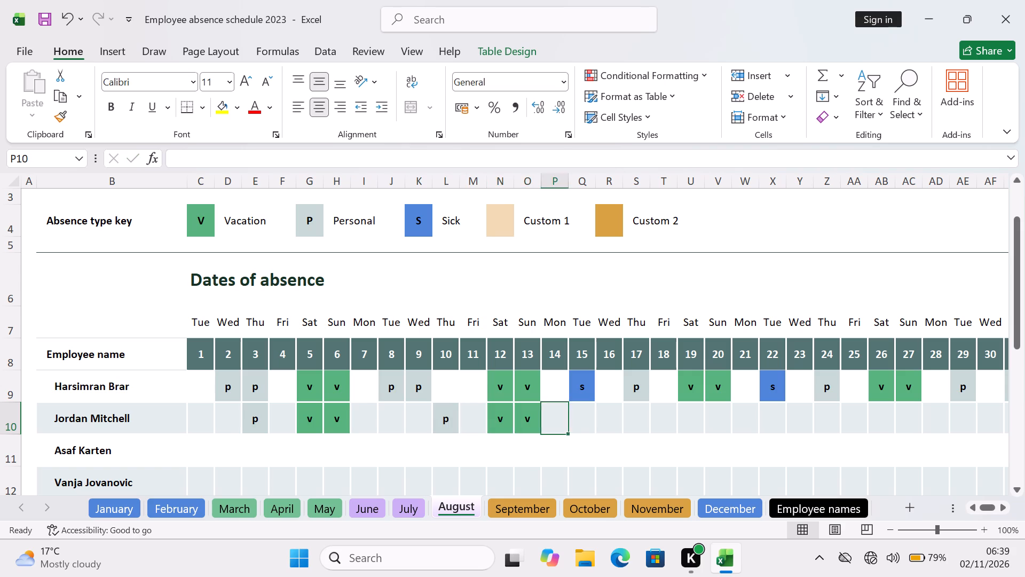
Enter p for the 16th and v for the 19th and 20th in the second employee's August row.
{"action": "key", "text": "Right"}
{"action": "key", "text": "Right"}
{"action": "key", "text": "Right"}
{"action": "key", "text": "Left"}
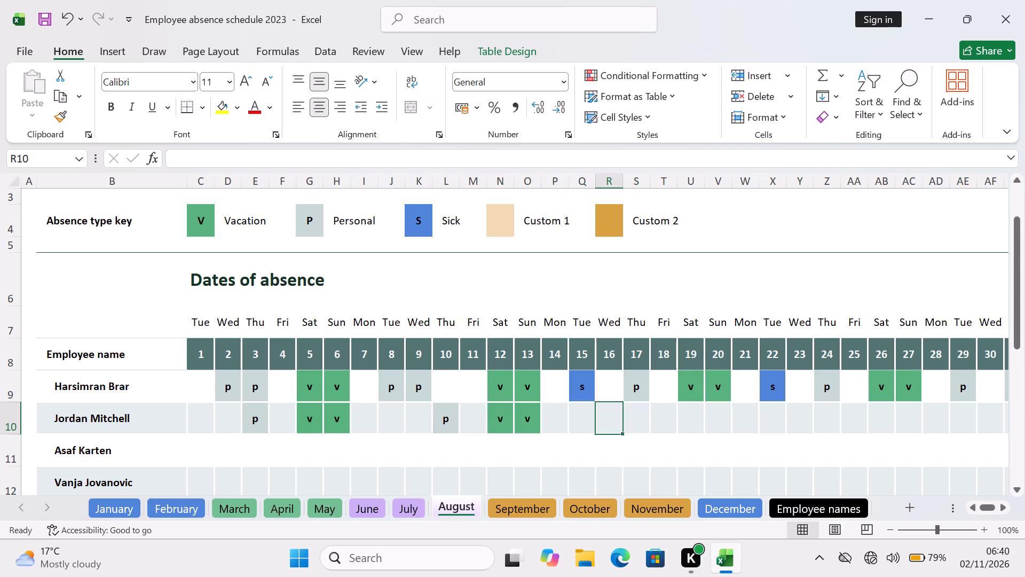
{"action": "key", "text": "p"}
{"action": "key", "text": "Right"}
{"action": "key", "text": "Right"}
{"action": "key", "text": "Right"}
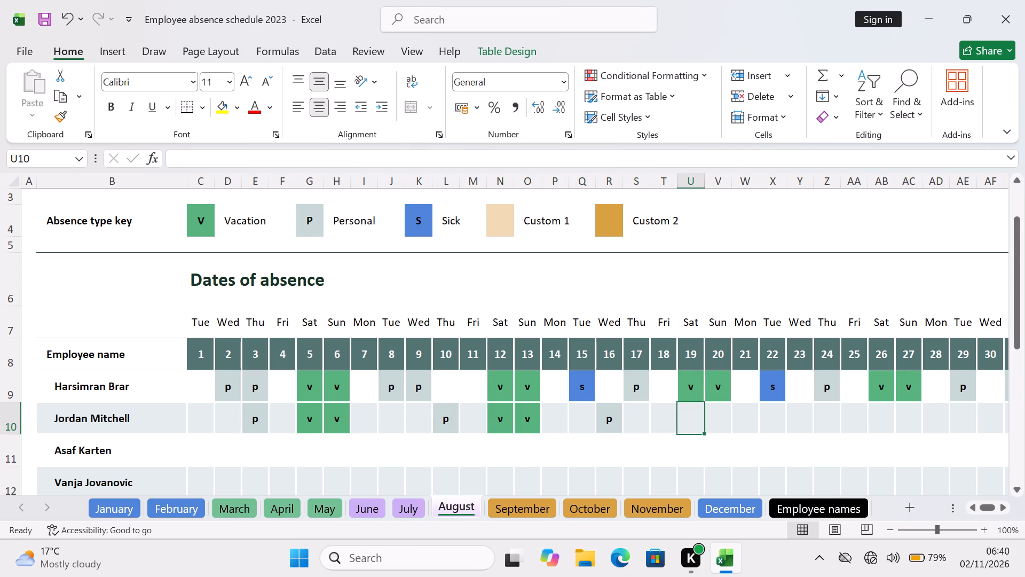
{"action": "key", "text": "v"}
{"action": "key", "text": "Right"}
{"action": "key", "text": "v"}
{"action": "key", "text": "Right"}
Enter p for the 23rd and v for the 26th and 27th in the second employee's August row.
{"action": "key", "text": "Right"}
{"action": "key", "text": "Right"}
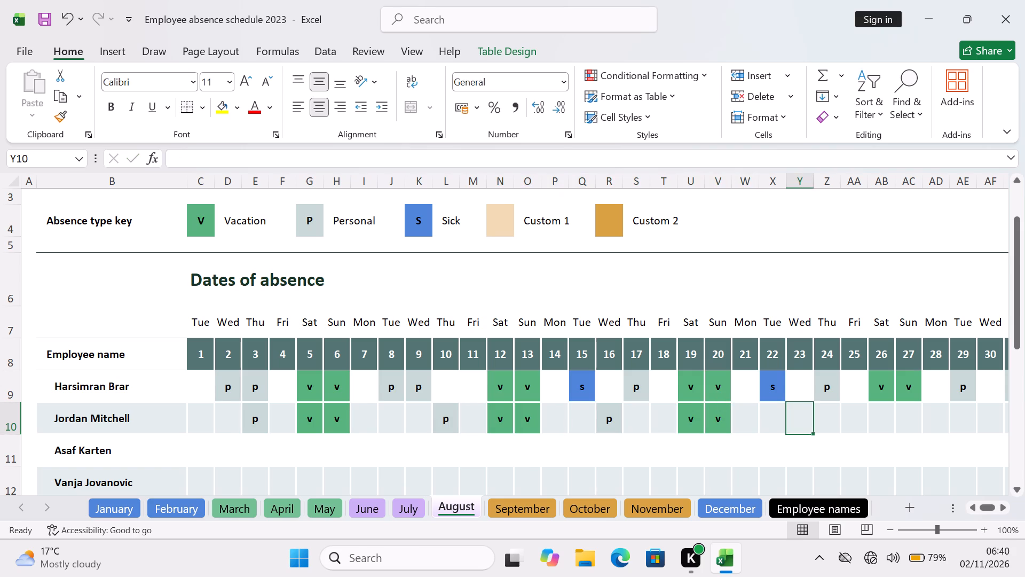
{"action": "key", "text": "p"}
{"action": "key", "text": "Right"}
{"action": "key", "text": "Right"}
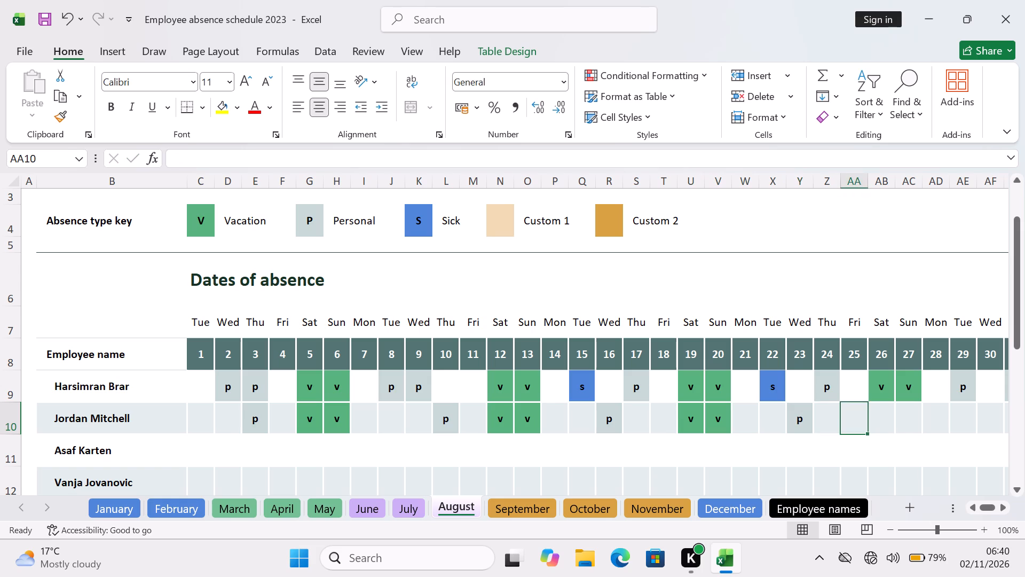
{"action": "key", "text": "Right"}
{"action": "key", "text": "v"}
{"action": "key", "text": "Right"}
{"action": "key", "text": "v"}
{"action": "key", "text": "Right"}
Enter p for the 30th in the second employee's August row, leaving the 29th and 31st blank.
{"action": "key", "text": "Right"}
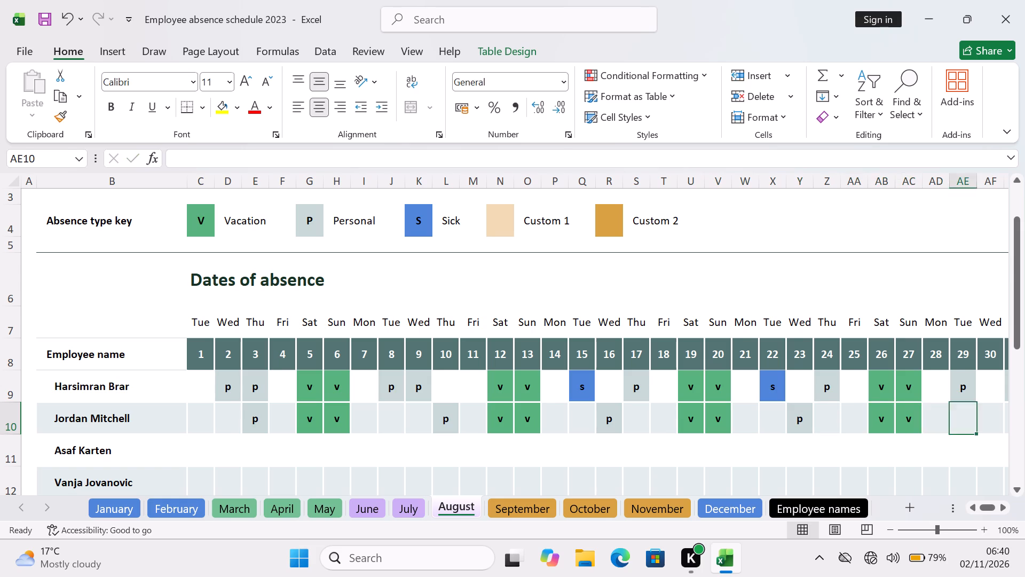
{"action": "key", "text": "Right"}
{"action": "key", "text": "Right"}
{"action": "key", "text": "Right"}
{"action": "key", "text": "Left"}
{"action": "key", "text": "Left"}
{"action": "key", "text": "Left"}
{"action": "key", "text": "Right"}
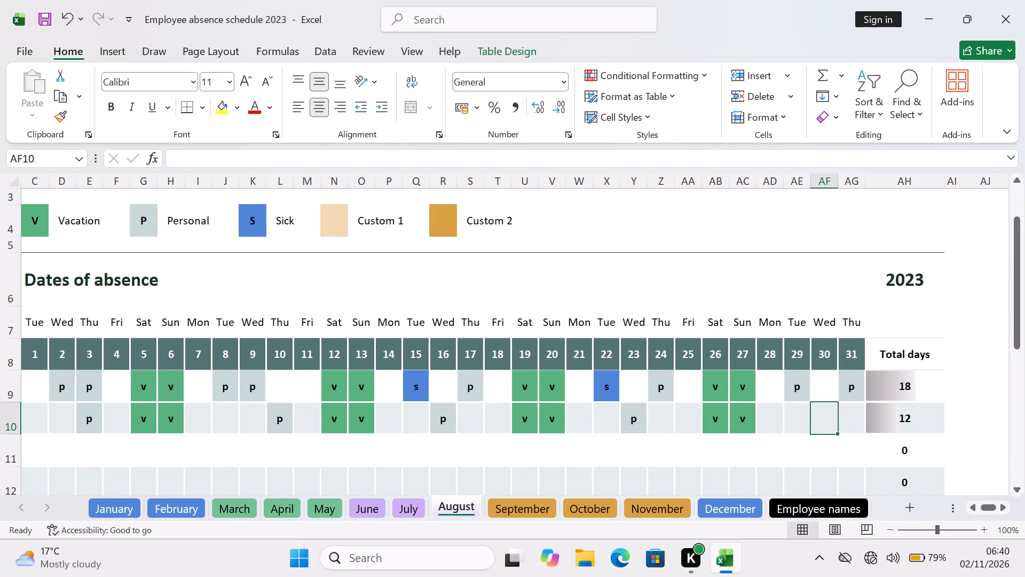
{"action": "key", "text": "p"}
{"action": "key", "text": "Right"}
Enter p for the 1st and v for the 5th and 6th in the third employee's August row.
{"action": "key", "text": "Down"}
{"action": "key", "text": "Down"}
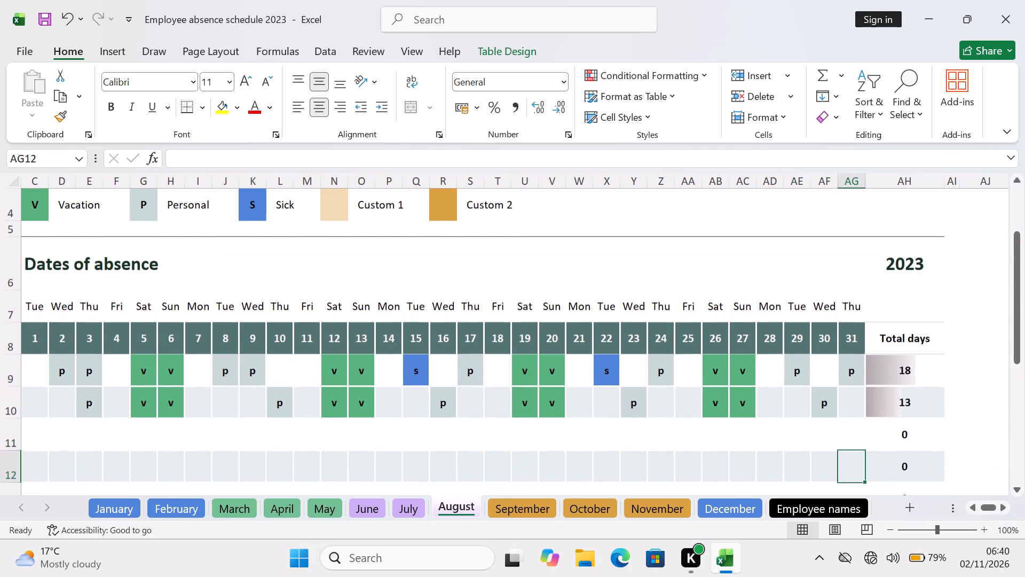
{"action": "key", "text": "Left"}
{"action": "key", "text": "Left"}
{"action": "key", "text": "Left"}
{"action": "key", "text": "Left"}
{"action": "key", "text": "Left"}
{"action": "key", "text": "Left"}
{"action": "key", "text": "Left"}
{"action": "key", "text": "Left"}
{"action": "key", "text": "Left"}
{"action": "key", "text": "Left"}
{"action": "key", "text": "Left"}
{"action": "key", "text": "Left"}
{"action": "key", "text": "Left"}
{"action": "key", "text": "Left"}
{"action": "key", "text": "Left"}
{"action": "key", "text": "Left"}
{"action": "key", "text": "Left"}
{"action": "key", "text": "Left"}
{"action": "key", "text": "Left"}
{"action": "key", "text": "Left"}
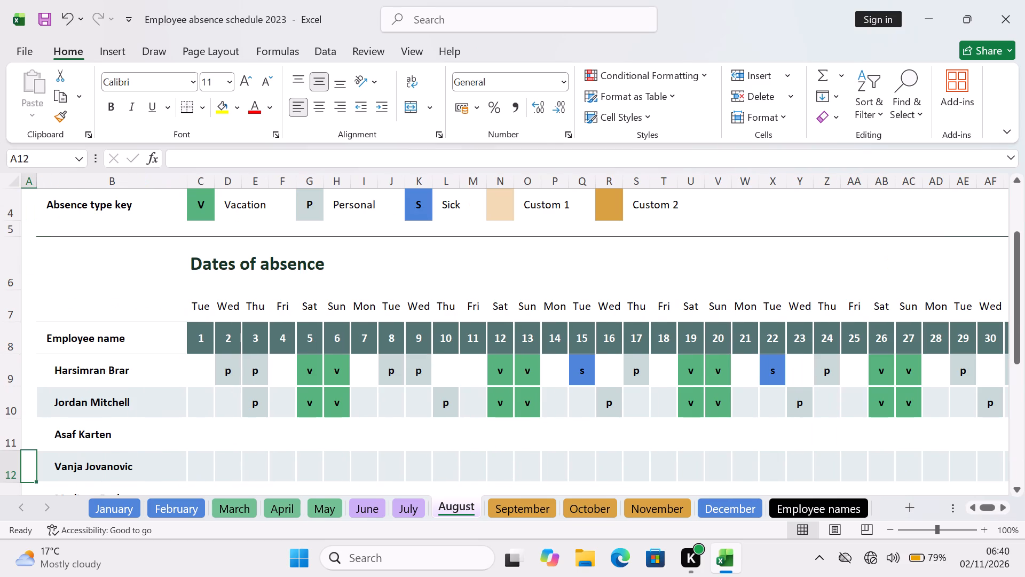
{"action": "key", "text": "Up"}
{"action": "key", "text": "Right"}
{"action": "key", "text": "Right"}
{"action": "key", "text": "Right"}
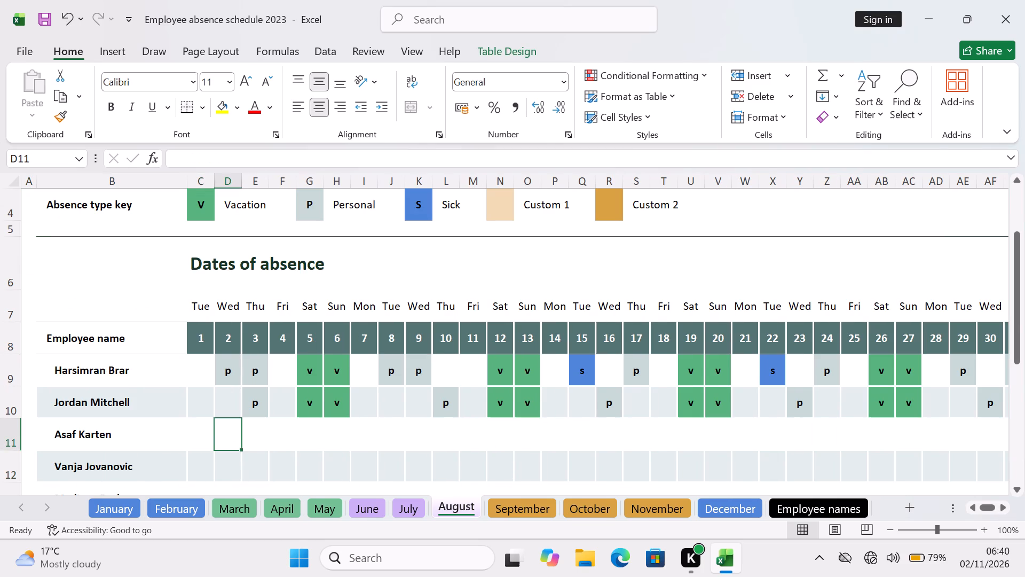
{"action": "key", "text": "Left"}
{"action": "key", "text": "p"}
{"action": "key", "text": "Right"}
{"action": "key", "text": "Right"}
{"action": "key", "text": "Right"}
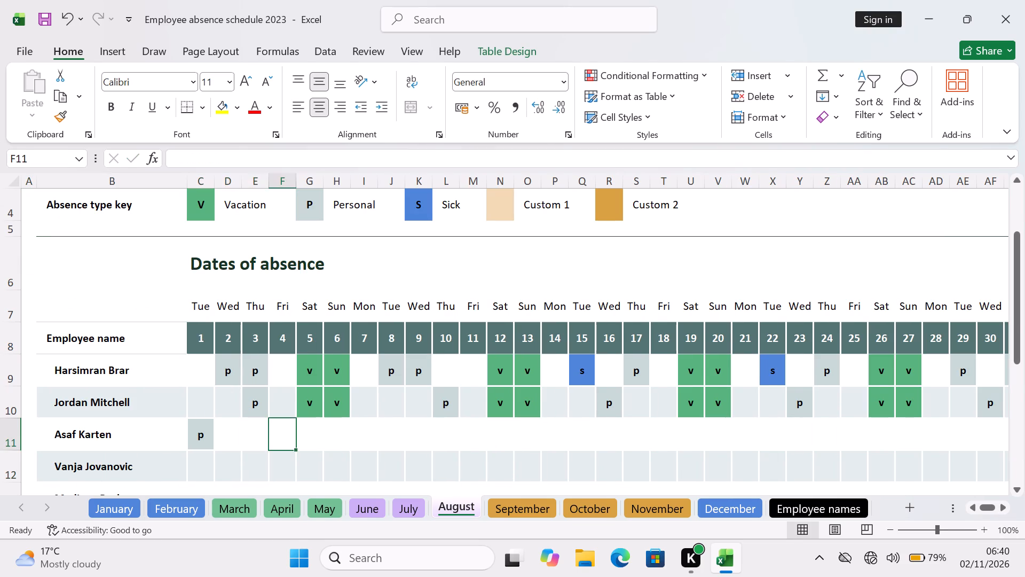
{"action": "key", "text": "Right"}
{"action": "key", "text": "v"}
{"action": "key", "text": "Right"}
{"action": "key", "text": "v"}
{"action": "key", "text": "Right"}
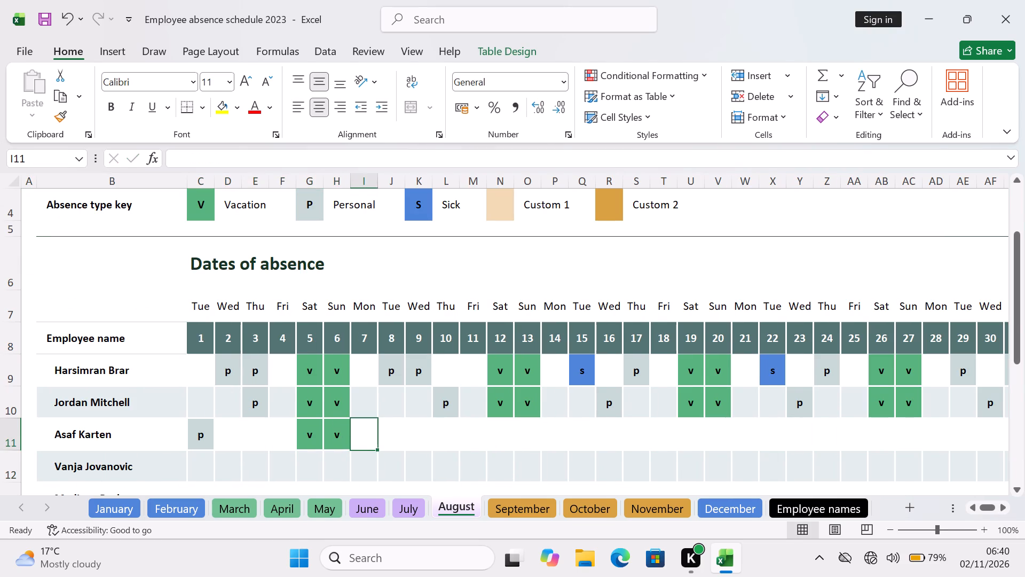
Enter p for the 7th and v for the 12th and 13th in the third employee's August row.
{"action": "key", "text": "Right"}
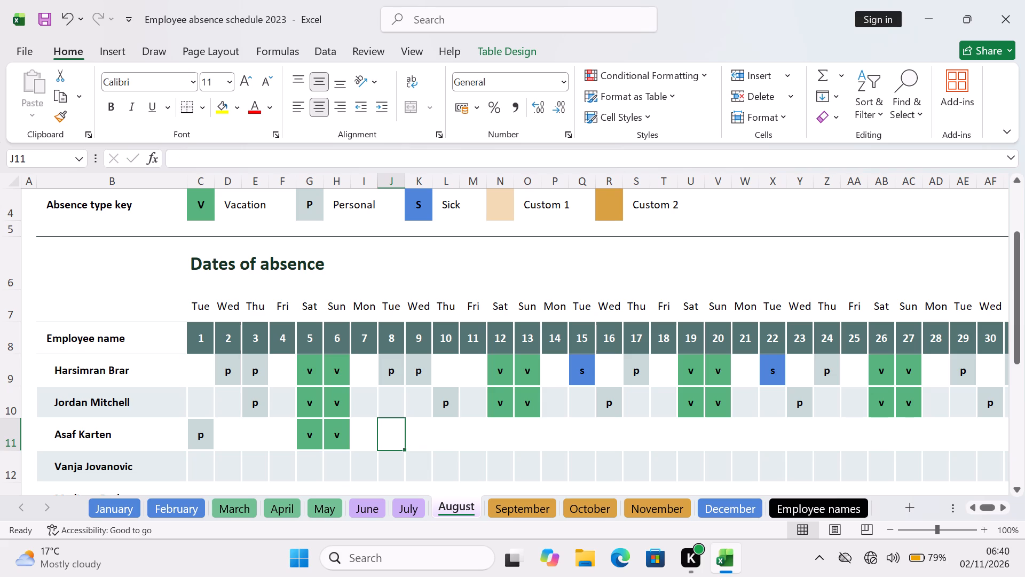
{"action": "key", "text": "Left"}
{"action": "key", "text": "p"}
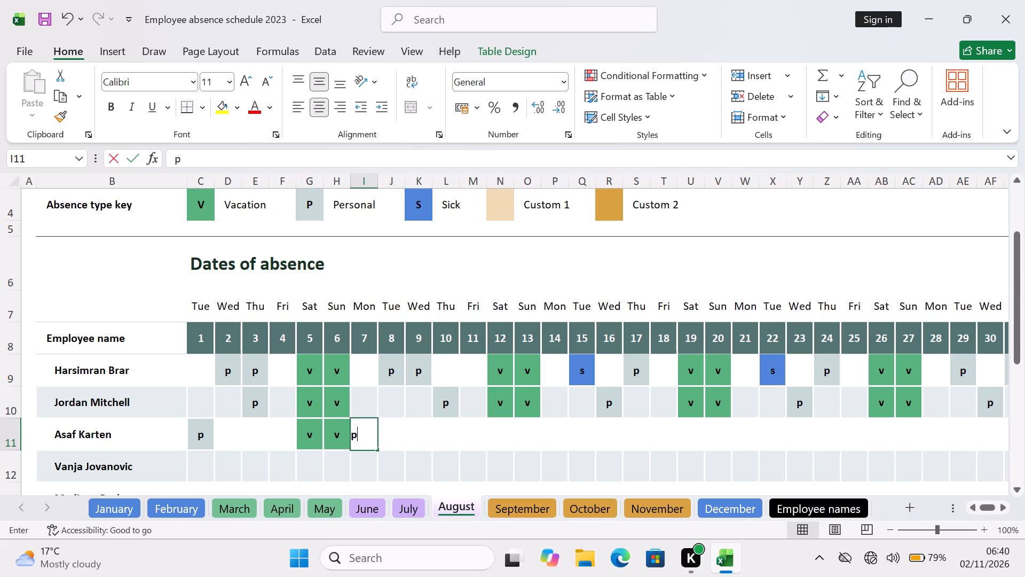
{"action": "key", "text": "Right"}
{"action": "key", "text": "Right"}
{"action": "key", "text": "Right"}
{"action": "key", "text": "Right"}
{"action": "key", "text": "Right"}
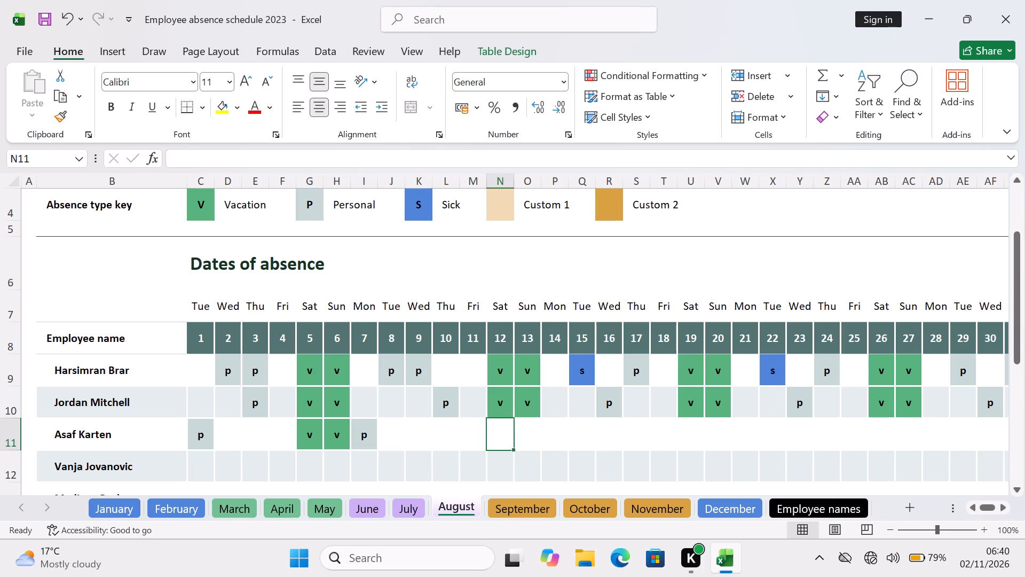
{"action": "key", "text": "v"}
{"action": "key", "text": "Right"}
{"action": "key", "text": "v"}
{"action": "key", "text": "Right"}
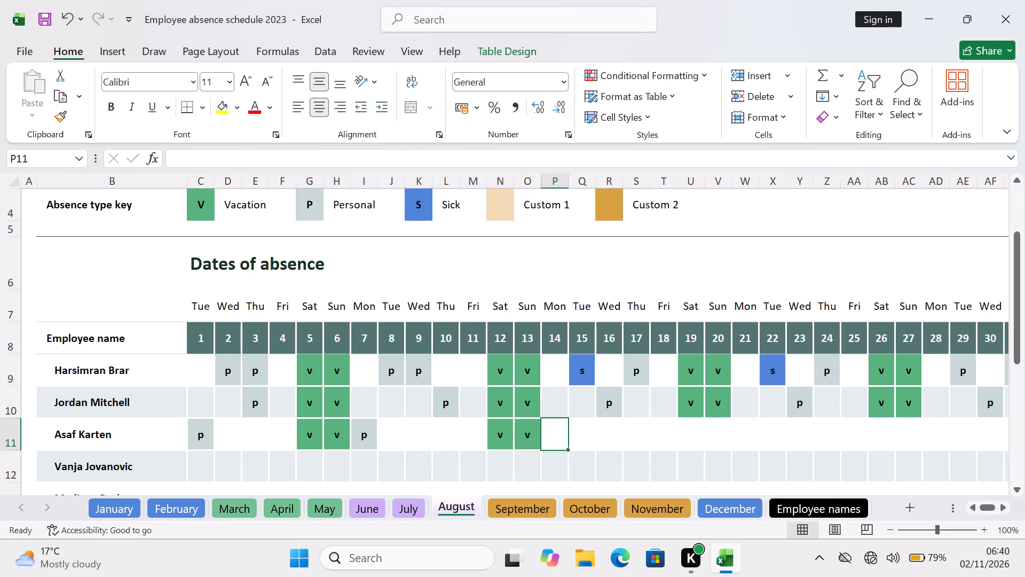
Enter p for the 15th and 18th in the third employee's August row.
{"action": "key", "text": "Right"}
{"action": "key", "text": "Right"}
{"action": "key", "text": "Left"}
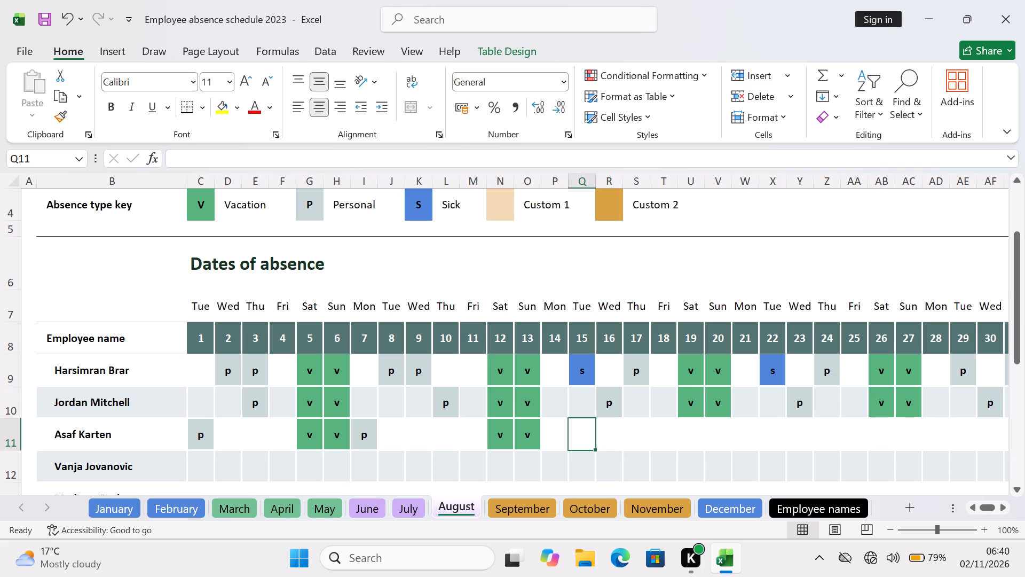
{"action": "key", "text": "p"}
{"action": "key", "text": "Right"}
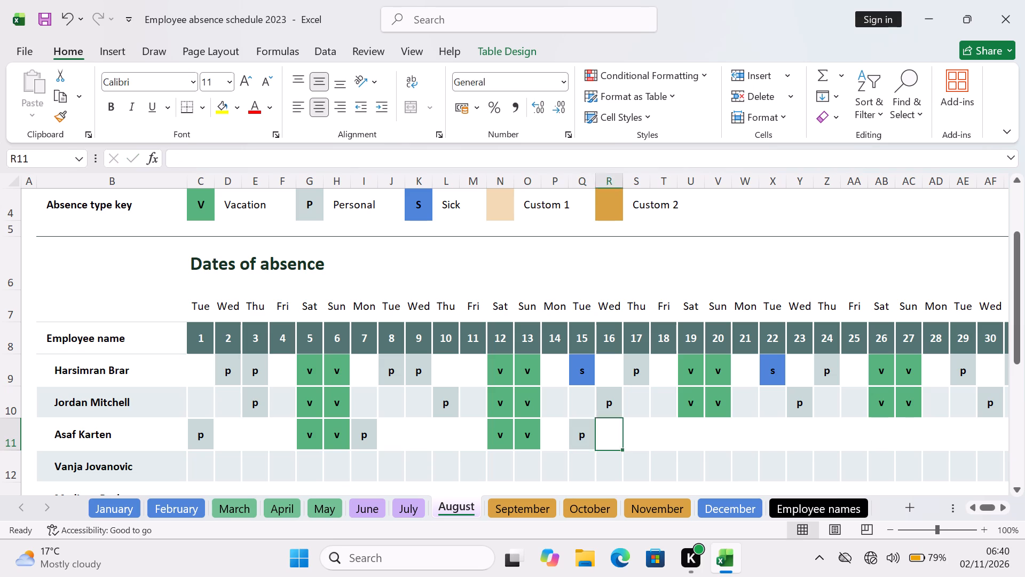
{"action": "key", "text": "Right"}
{"action": "key", "text": "Right"}
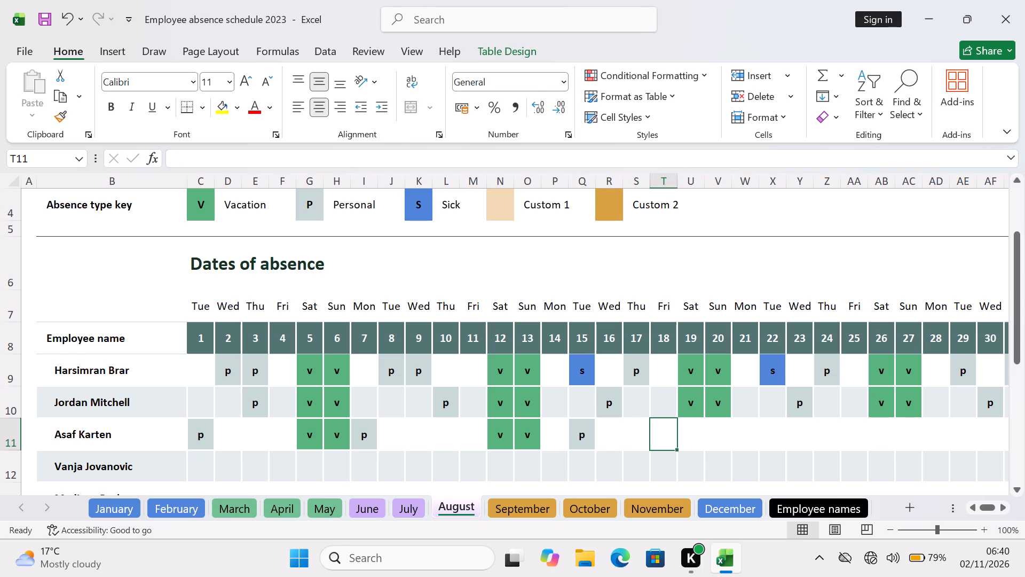
{"action": "key", "text": "p"}
{"action": "key", "text": "Right"}
Enter v for the 20th and 19th in the third employee's August row.
{"action": "key", "text": "Right"}
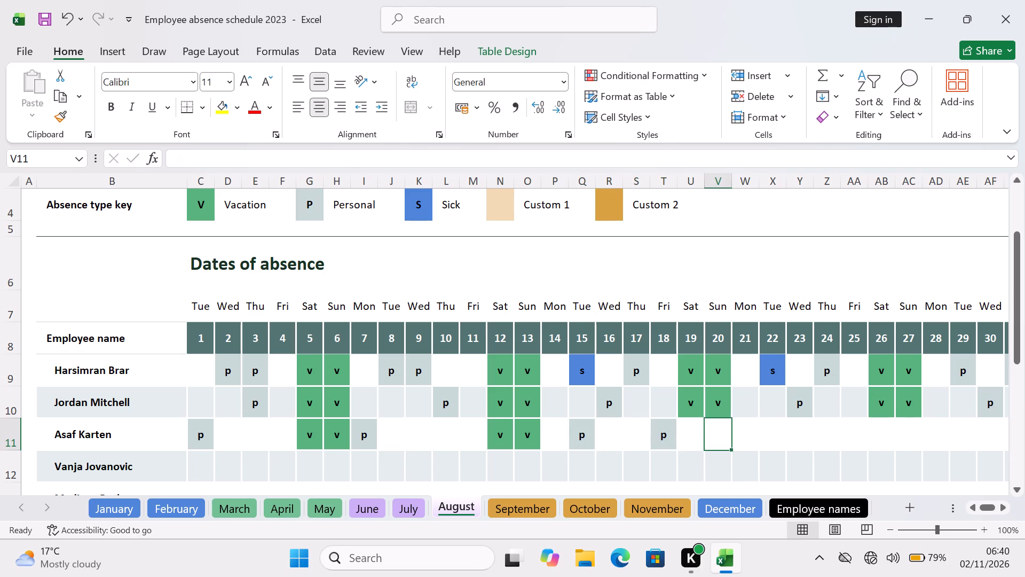
{"action": "key", "text": "v"}
{"action": "key", "text": "Left"}
{"action": "key", "text": "v"}
{"action": "key", "text": "Right"}
Enter p for the 22nd and 25th in the third employee's August row.
{"action": "key", "text": "Right"}
{"action": "key", "text": "Right"}
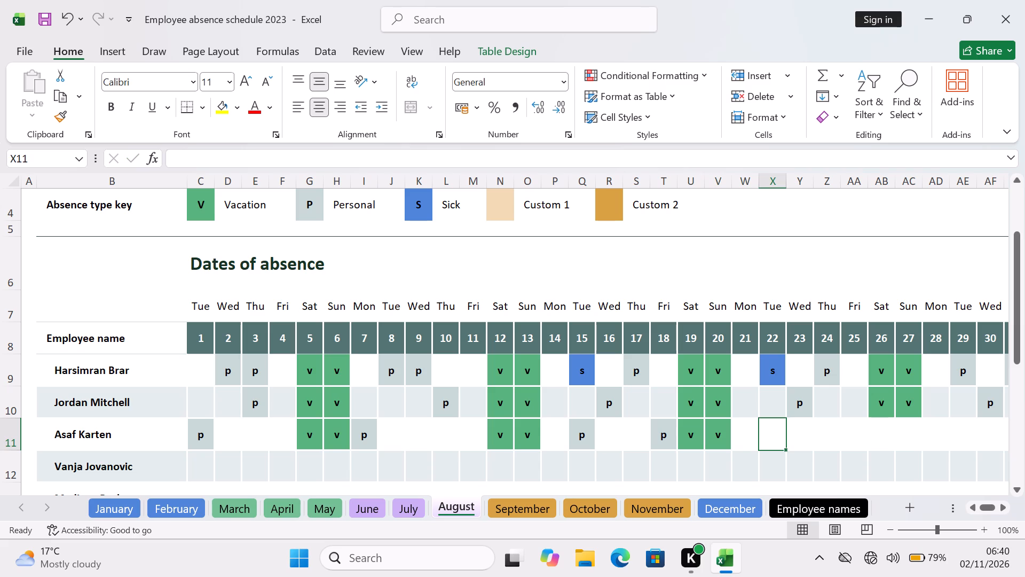
{"action": "key", "text": "p"}
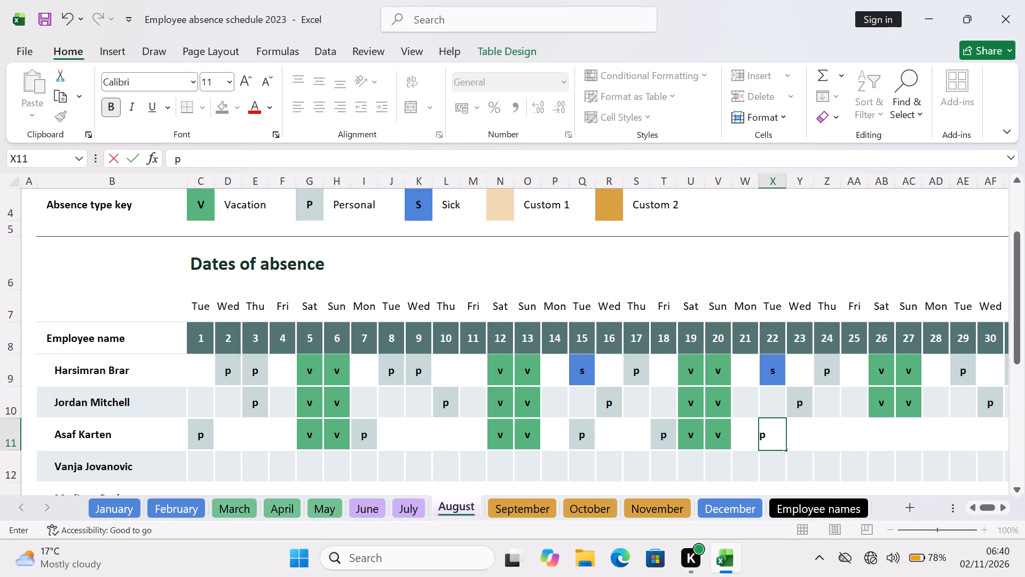
{"action": "key", "text": "Right"}
{"action": "key", "text": "Right"}
{"action": "key", "text": "Right"}
{"action": "key", "text": "p"}
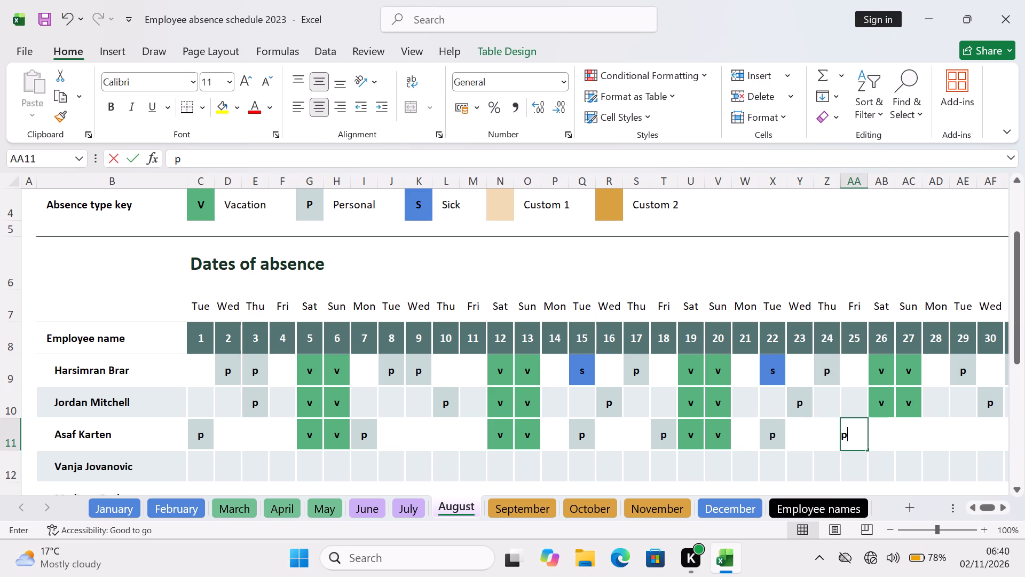
{"action": "key", "text": "Right"}
Enter v for the 26th and 27th in the third employee's August row.
{"action": "type", "text": "vr"}
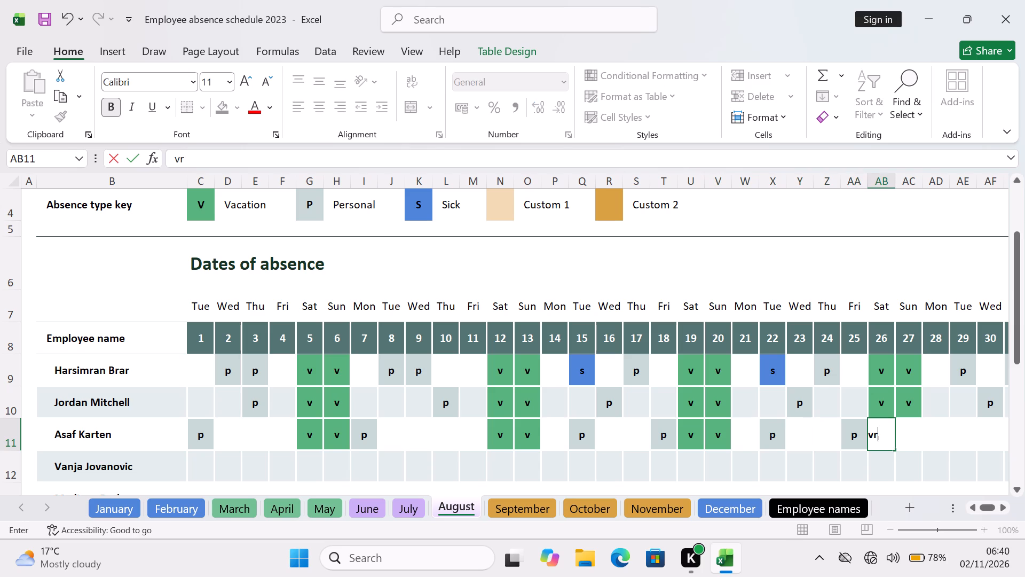
{"action": "key", "text": "BackSpace"}
{"action": "key", "text": "Right"}
{"action": "key", "text": "v"}
{"action": "key", "text": "Right"}
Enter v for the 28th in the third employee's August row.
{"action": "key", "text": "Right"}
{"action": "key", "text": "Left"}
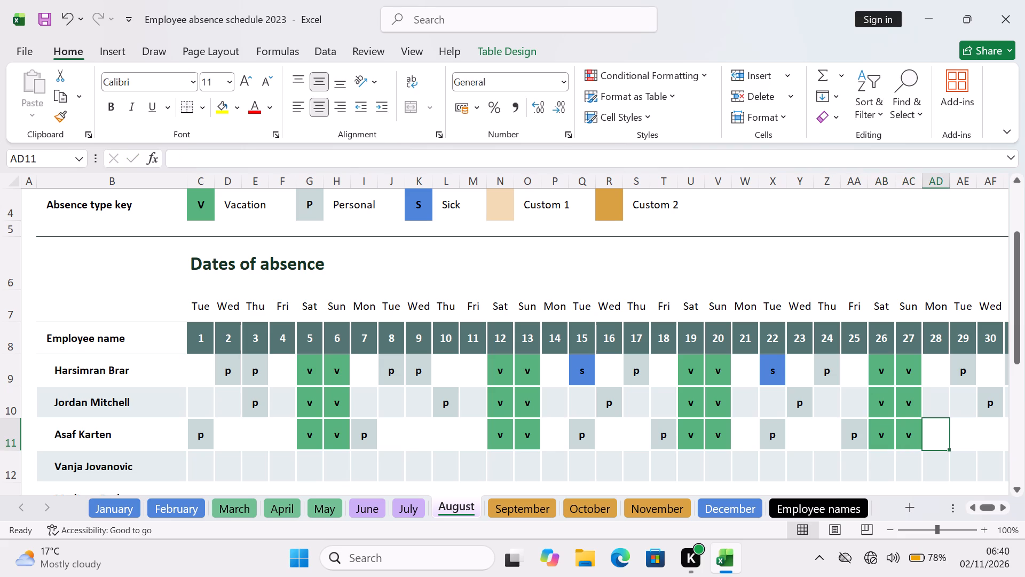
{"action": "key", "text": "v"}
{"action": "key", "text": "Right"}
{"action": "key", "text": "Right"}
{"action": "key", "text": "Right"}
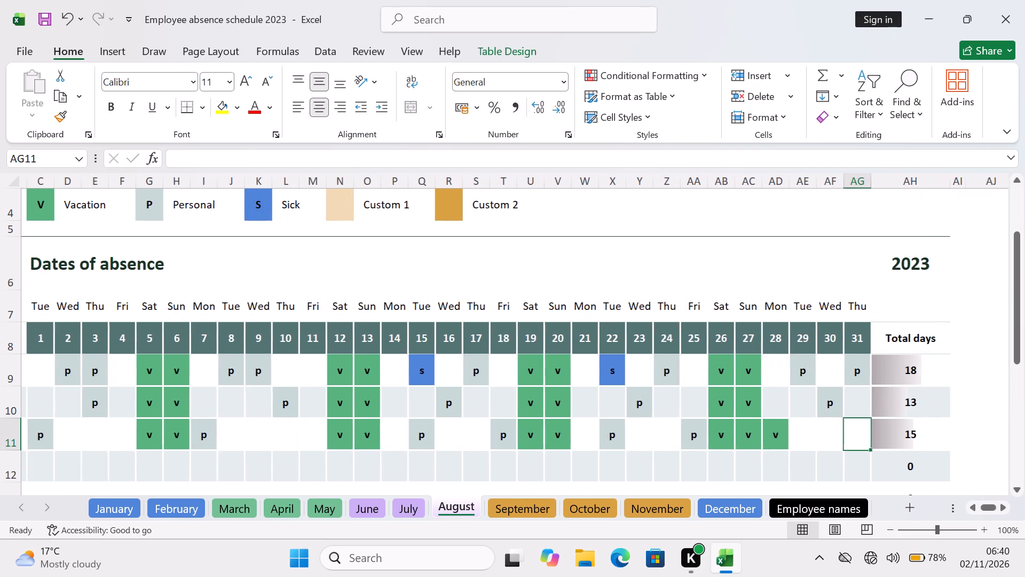
Clear the absence code for the 28th in the third employee's August row.
{"action": "key", "text": "Left"}
{"action": "key", "text": "Left"}
{"action": "key", "text": "Left"}
{"action": "key", "text": "BackSpace"}
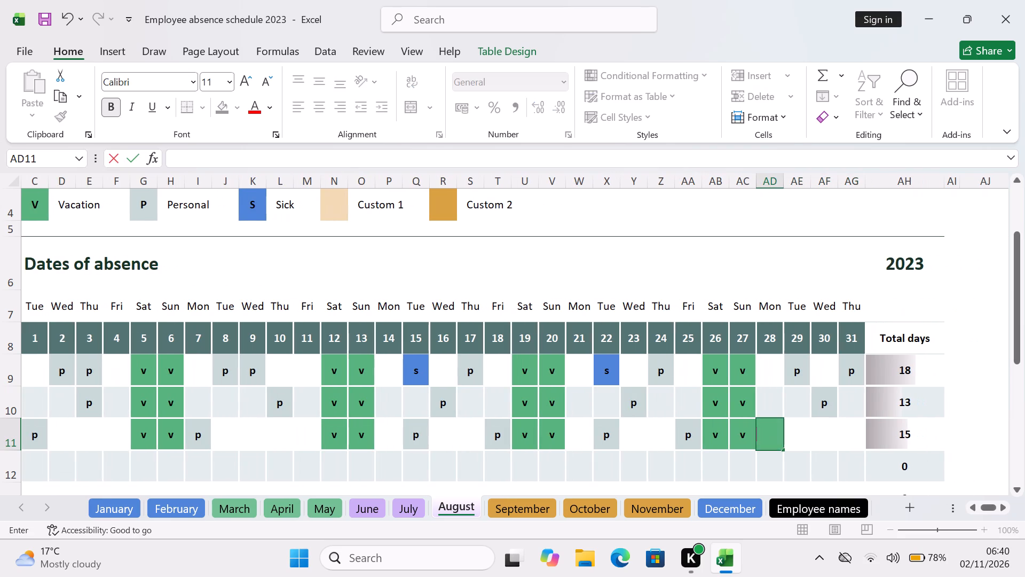
{"action": "key", "text": "Right"}
Enter p for the 31st in the third employee's August row.
{"action": "key", "text": "Right"}
{"action": "key", "text": "Right"}
{"action": "key", "text": "p"}
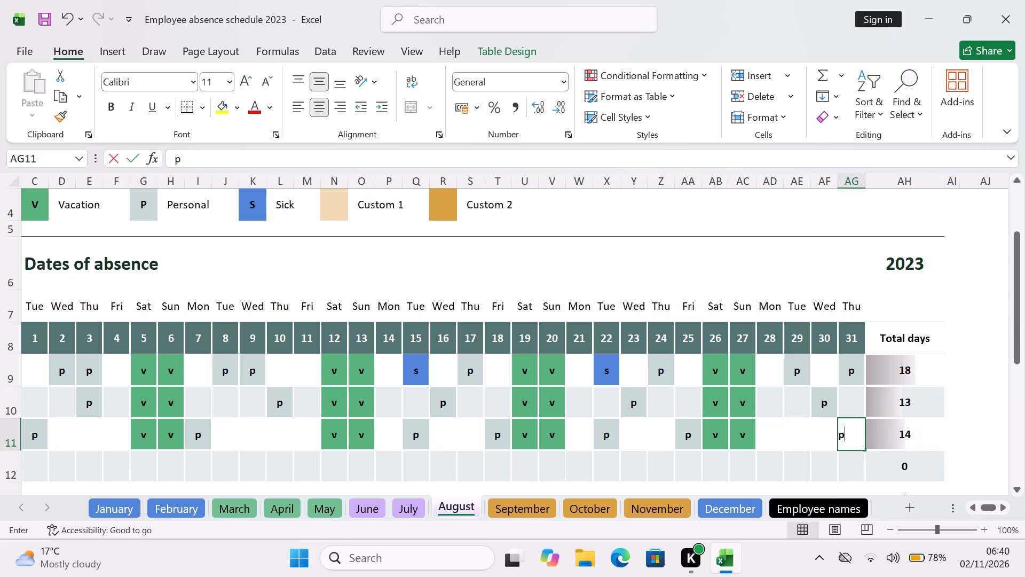
{"action": "key", "text": "Right"}
Enter p for the 3rd in the fourth employee's August row.
{"action": "key", "text": "Down"}
{"action": "key", "text": "Left"}
{"action": "key", "text": "Left"}
{"action": "key", "text": "Left"}
{"action": "key", "text": "Left"}
{"action": "key", "text": "Left"}
{"action": "key", "text": "Left"}
{"action": "key", "text": "Left"}
{"action": "key", "text": "Left"}
{"action": "key", "text": "Left"}
{"action": "key", "text": "Left"}
{"action": "key", "text": "Left"}
{"action": "key", "text": "Left"}
{"action": "key", "text": "Left"}
{"action": "key", "text": "Left"}
{"action": "key", "text": "Left"}
{"action": "key", "text": "Left"}
{"action": "key", "text": "Left"}
{"action": "key", "text": "Left"}
{"action": "key", "text": "Left"}
{"action": "key", "text": "Left"}
{"action": "key", "text": "Left"}
{"action": "key", "text": "Left"}
{"action": "key", "text": "Left"}
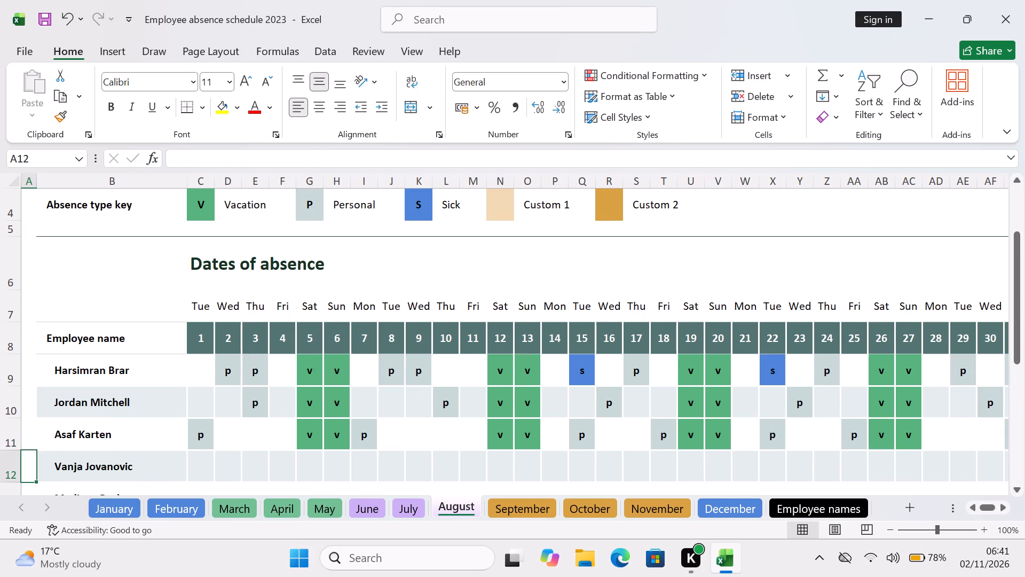
{"action": "key", "text": "Right"}
{"action": "key", "text": "Right"}
{"action": "key", "text": "Right"}
{"action": "key", "text": "Right"}
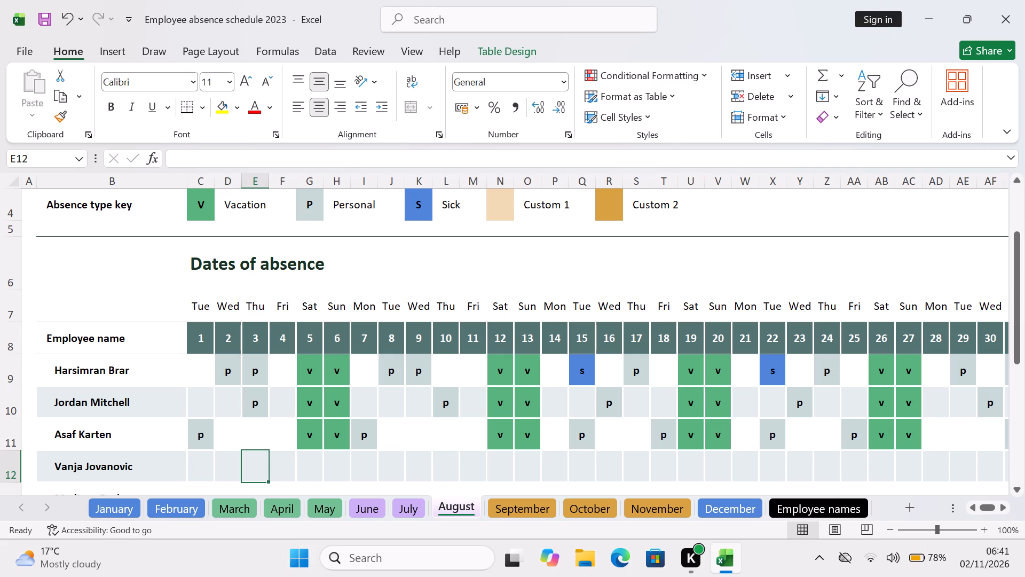
{"action": "key", "text": "p"}
{"action": "key", "text": "Right"}
Enter v for the 5th and 6th in the fourth employee's August row.
{"action": "key", "text": "Right"}
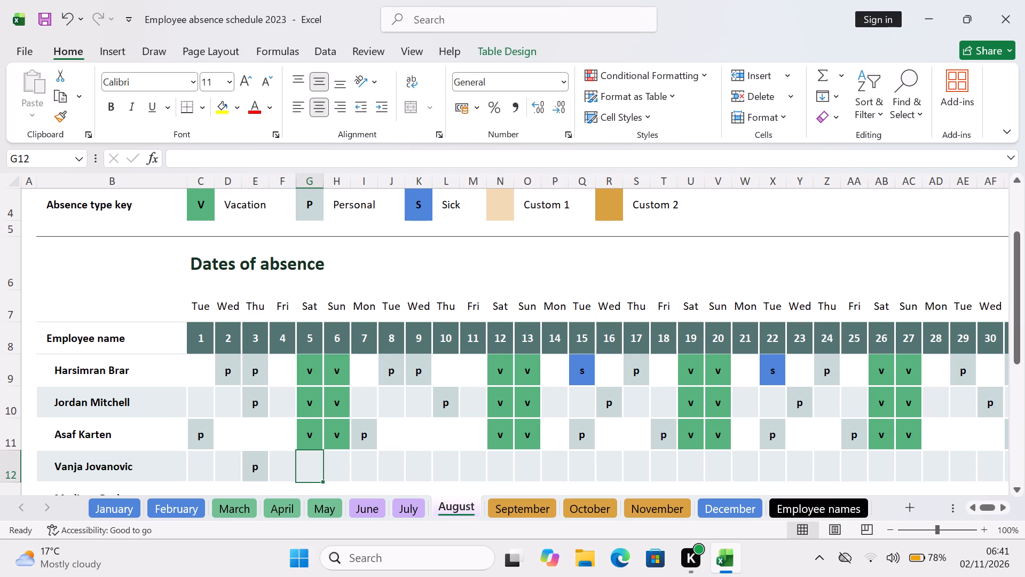
{"action": "key", "text": "v"}
{"action": "key", "text": "Right"}
{"action": "key", "text": "v"}
{"action": "key", "text": "Right"}
Enter s for the 11th and v for the 12th and 13th in the fourth employee's August row.
{"action": "key", "text": "Right"}
{"action": "key", "text": "Right"}
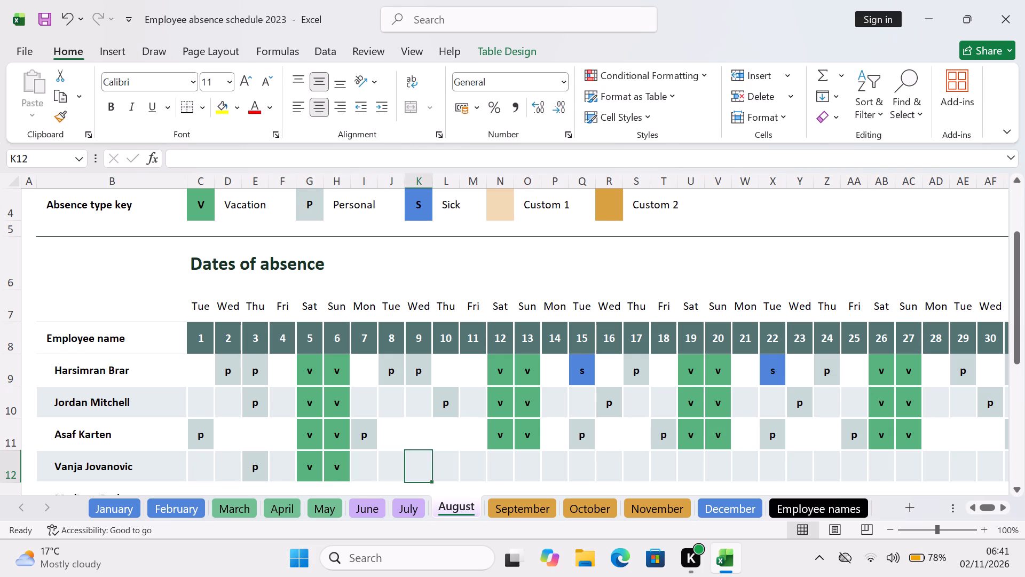
{"action": "key", "text": "Right"}
{"action": "key", "text": "Right"}
{"action": "key", "text": "s"}
{"action": "key", "text": "Right"}
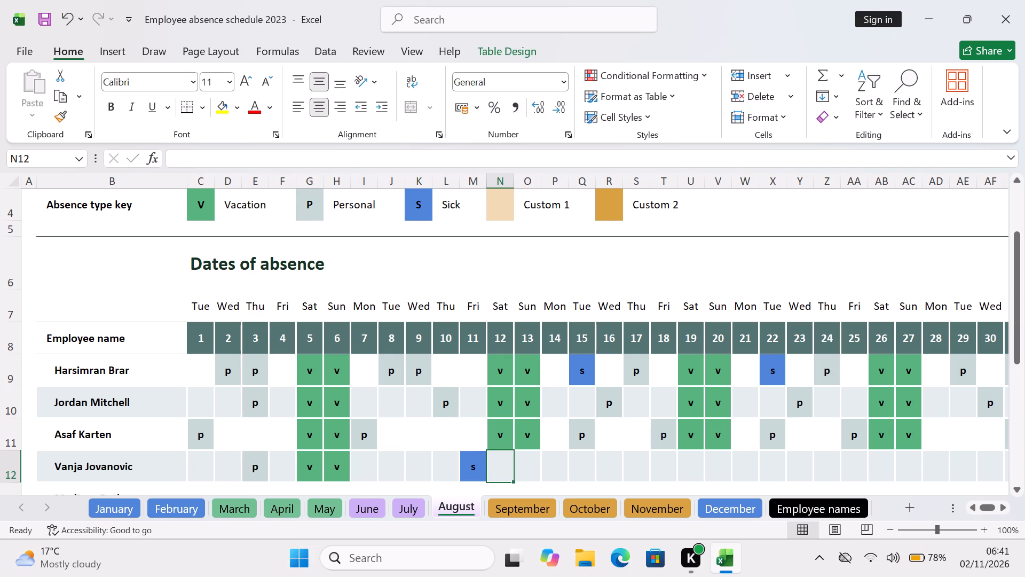
{"action": "key", "text": "v"}
{"action": "key", "text": "Right"}
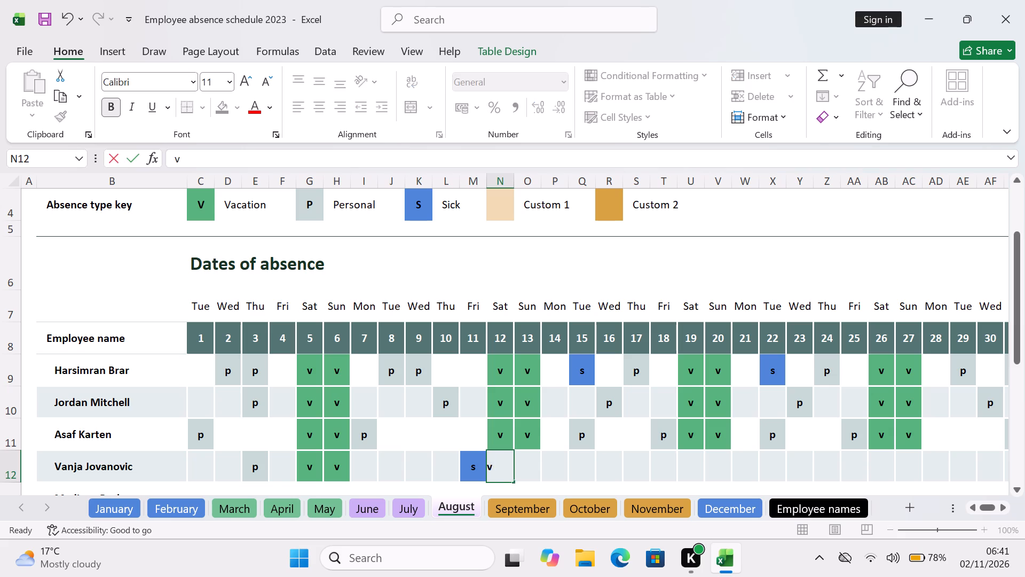
{"action": "key", "text": "v"}
{"action": "key", "text": "Right"}
Enter s for the 17th in the fourth employee's August row.
{"action": "key", "text": "Right"}
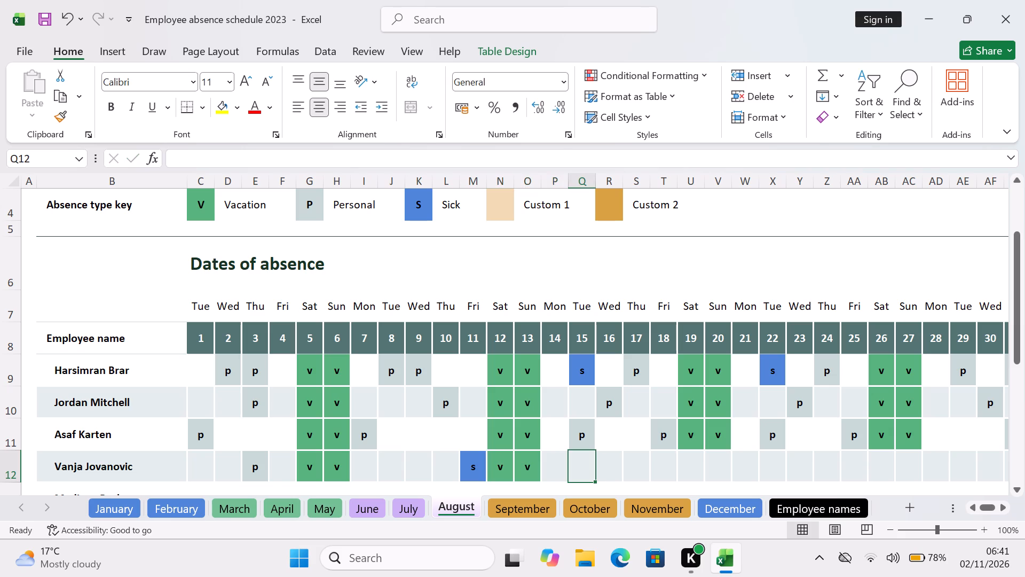
{"action": "key", "text": "Left"}
{"action": "key", "text": "Right"}
{"action": "key", "text": "Right"}
{"action": "key", "text": "Right"}
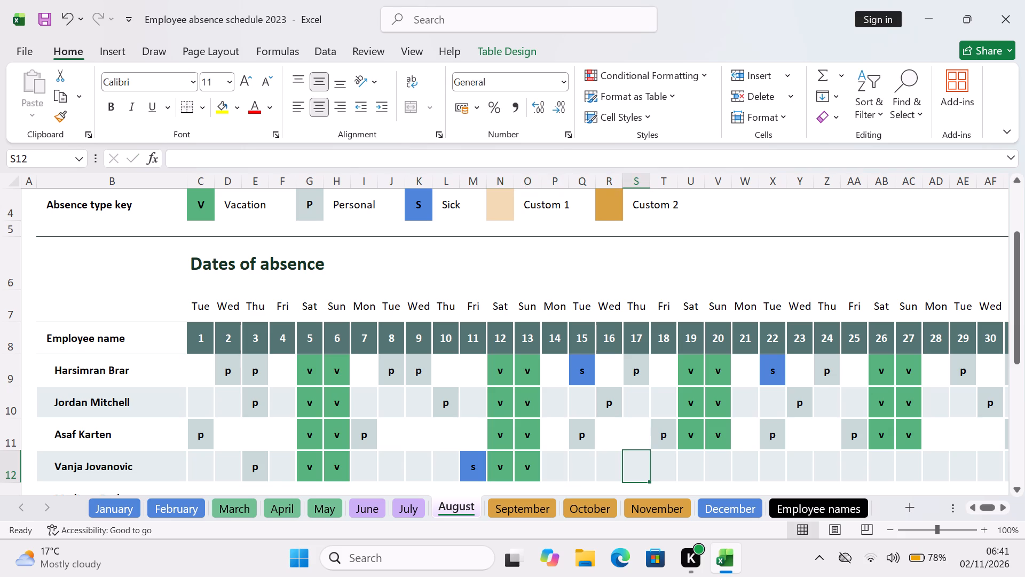
{"action": "key", "text": "s"}
{"action": "key", "text": "Right"}
Enter v for the 19th and 20th in the fourth employee's August row.
{"action": "key", "text": "Right"}
{"action": "key", "text": "Right"}
{"action": "key", "text": "Left"}
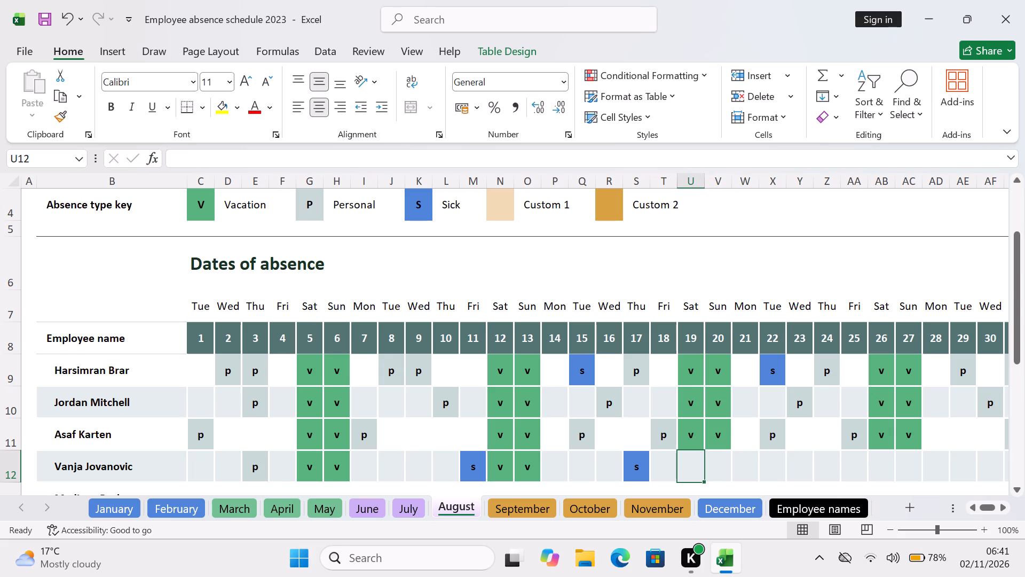
{"action": "key", "text": "v"}
{"action": "key", "text": "Right"}
{"action": "key", "text": "v"}
{"action": "key", "text": "Right"}
Enter p for the 24th and v for the 26th and 27th in the fourth employee's August row.
{"action": "key", "text": "Right"}
{"action": "key", "text": "Right"}
{"action": "key", "text": "Right"}
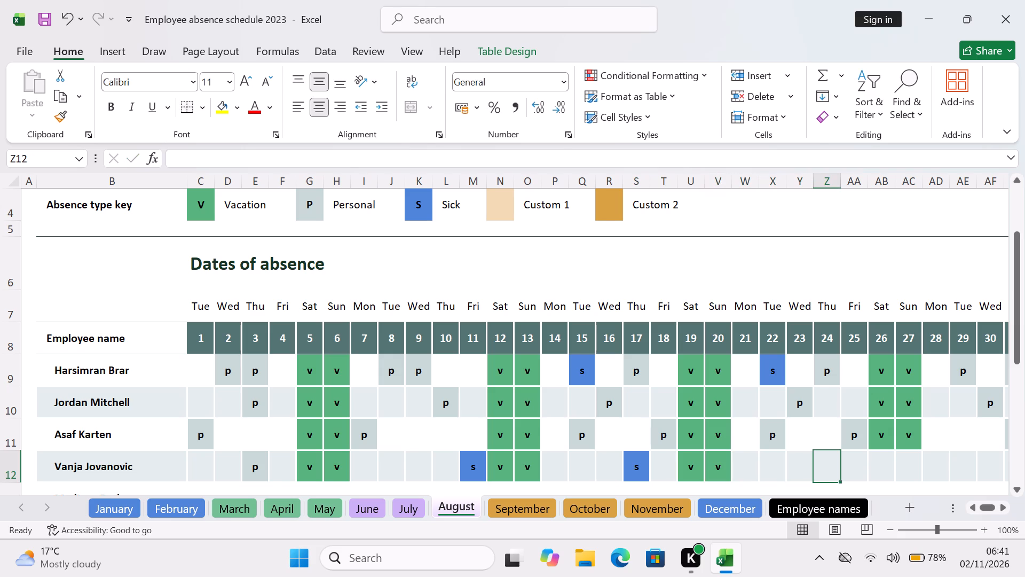
{"action": "key", "text": "p"}
{"action": "key", "text": "Right"}
{"action": "key", "text": "Right"}
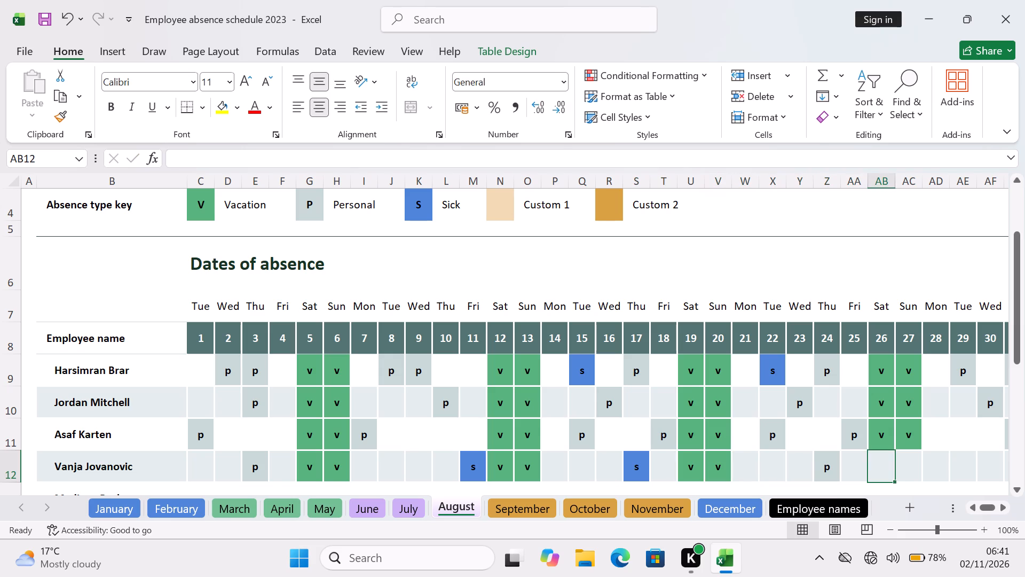
{"action": "key", "text": "v"}
{"action": "key", "text": "Right"}
{"action": "key", "text": "v"}
{"action": "key", "text": "Right"}
Enter s for the 29th and 30th in the fourth employee's August row.
{"action": "key", "text": "Right"}
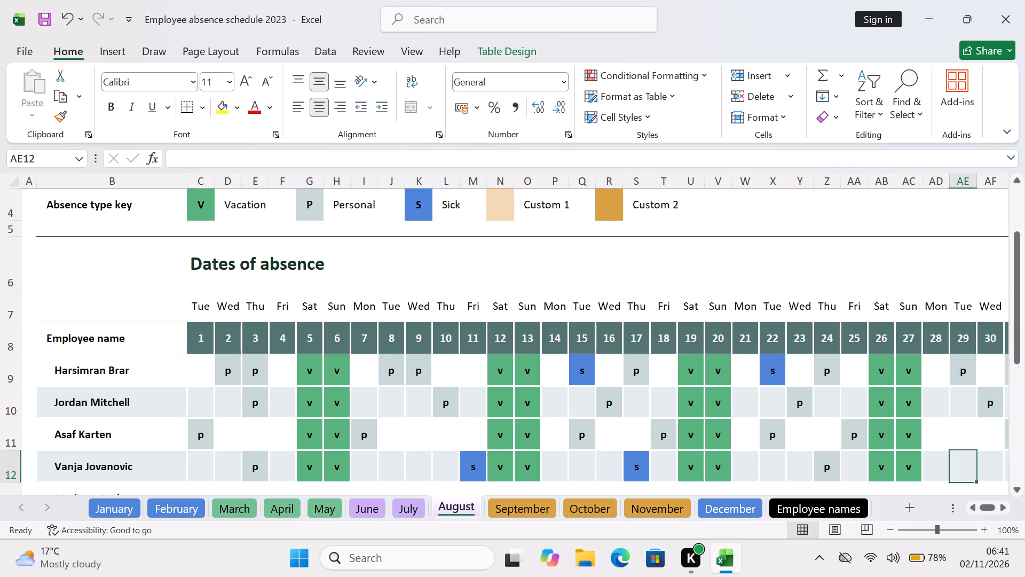
{"action": "key", "text": "Right"}
{"action": "key", "text": "Left"}
{"action": "key", "text": "s"}
{"action": "key", "text": "Right"}
{"action": "key", "text": "s"}
{"action": "key", "text": "Right"}
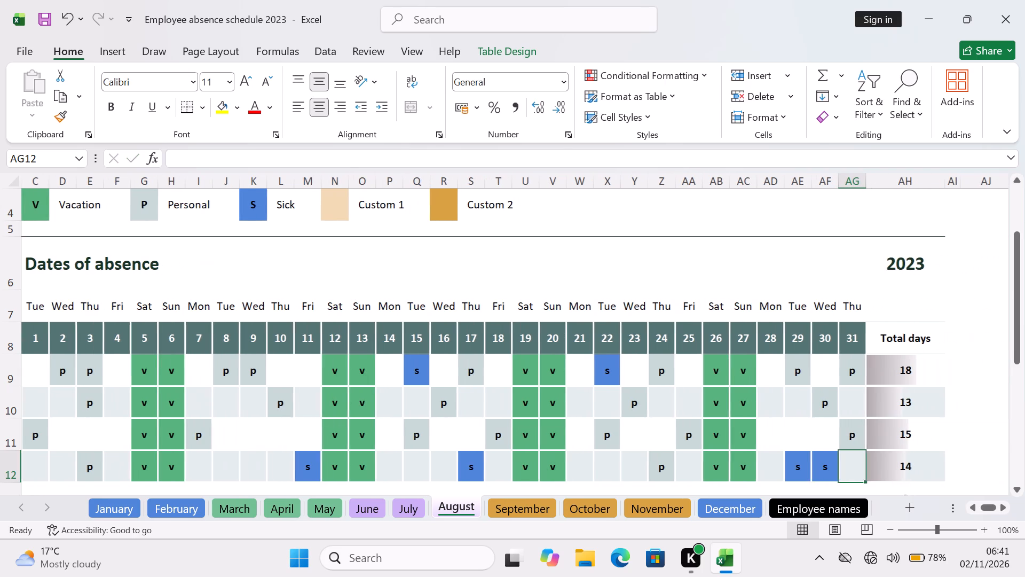
Enter p for the 1st and 4th in the fifth employee's August row.
{"action": "key", "text": "Down"}
{"action": "key", "text": "Left"}
{"action": "key", "text": "Left"}
{"action": "key", "text": "Left"}
{"action": "key", "text": "Left"}
{"action": "key", "text": "Left"}
{"action": "key", "text": "Left"}
{"action": "key", "text": "Left"}
{"action": "key", "text": "Left"}
{"action": "key", "text": "Left"}
{"action": "key", "text": "Left"}
{"action": "key", "text": "Left"}
{"action": "key", "text": "Left"}
{"action": "key", "text": "Left"}
{"action": "key", "text": "Left"}
{"action": "key", "text": "Left"}
{"action": "key", "text": "Left"}
{"action": "key", "text": "Left"}
{"action": "key", "text": "Left"}
{"action": "key", "text": "Left"}
{"action": "key", "text": "Left"}
{"action": "key", "text": "Left"}
{"action": "key", "text": "Left"}
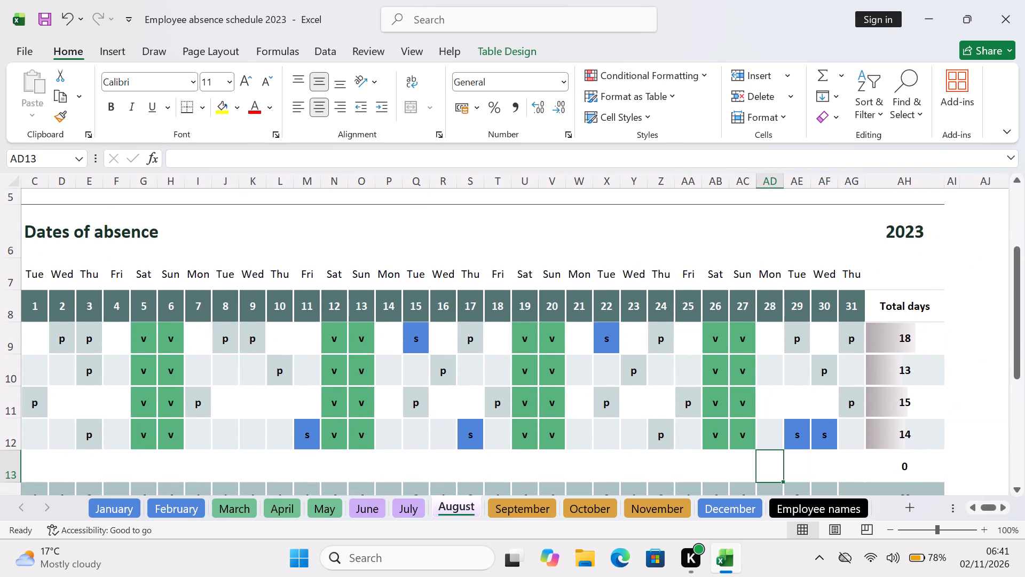
{"action": "key", "text": "Left"}
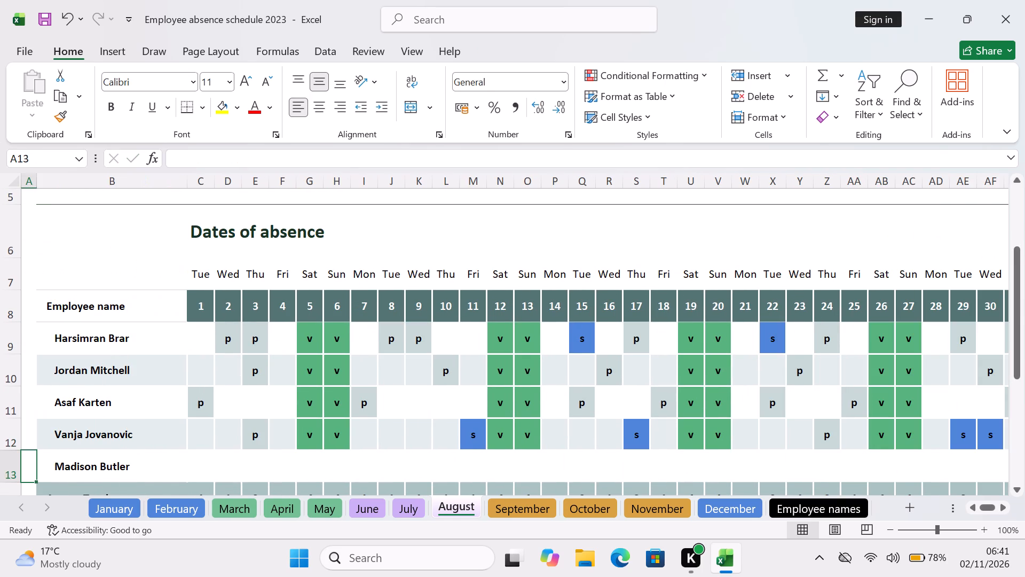
{"action": "key", "text": "Right"}
{"action": "key", "text": "Right"}
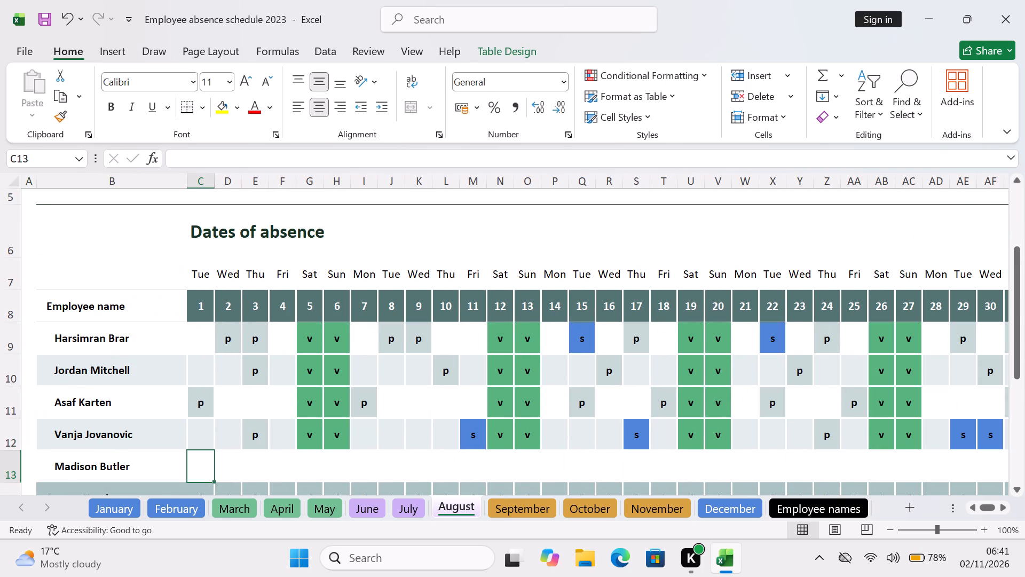
{"action": "key", "text": "p"}
{"action": "key", "text": "Right"}
{"action": "key", "text": "Right"}
{"action": "key", "text": "Right"}
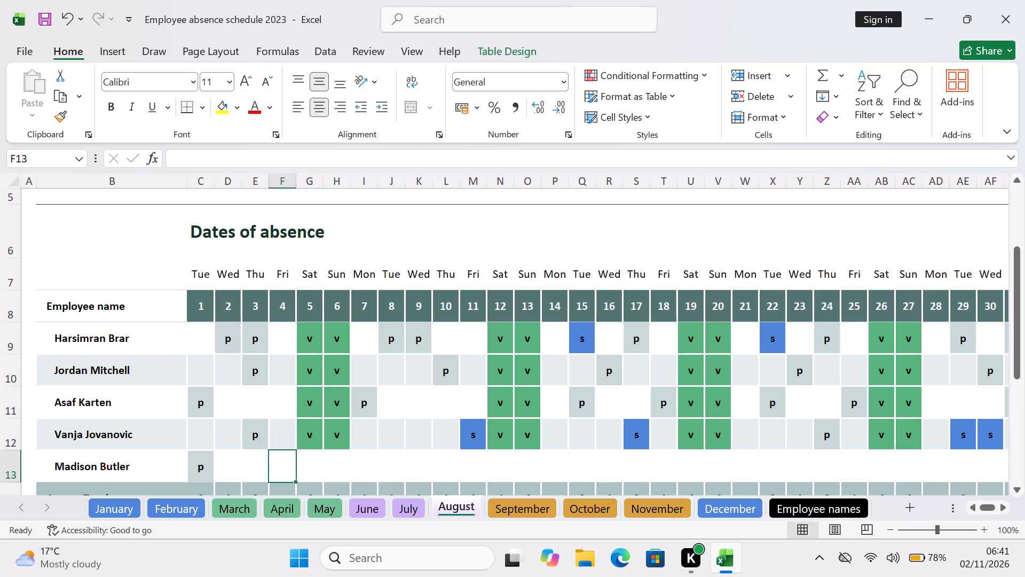
{"action": "key", "text": "p"}
{"action": "key", "text": "Right"}
Enter v for the 5th and 6th in the fifth employee's August row.
{"action": "key", "text": "Right"}
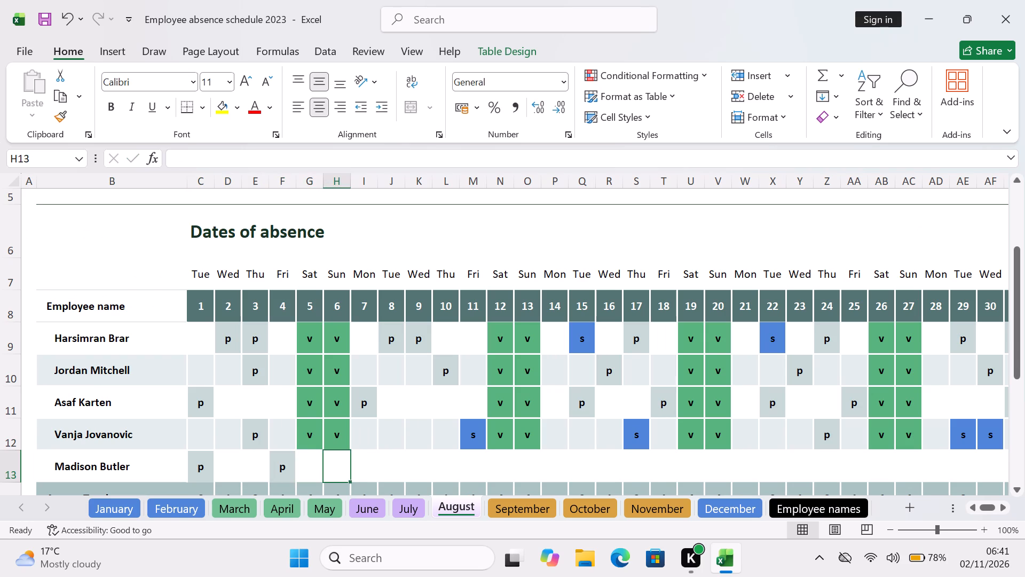
{"action": "key", "text": "Left"}
{"action": "key", "text": "v"}
{"action": "key", "text": "Right"}
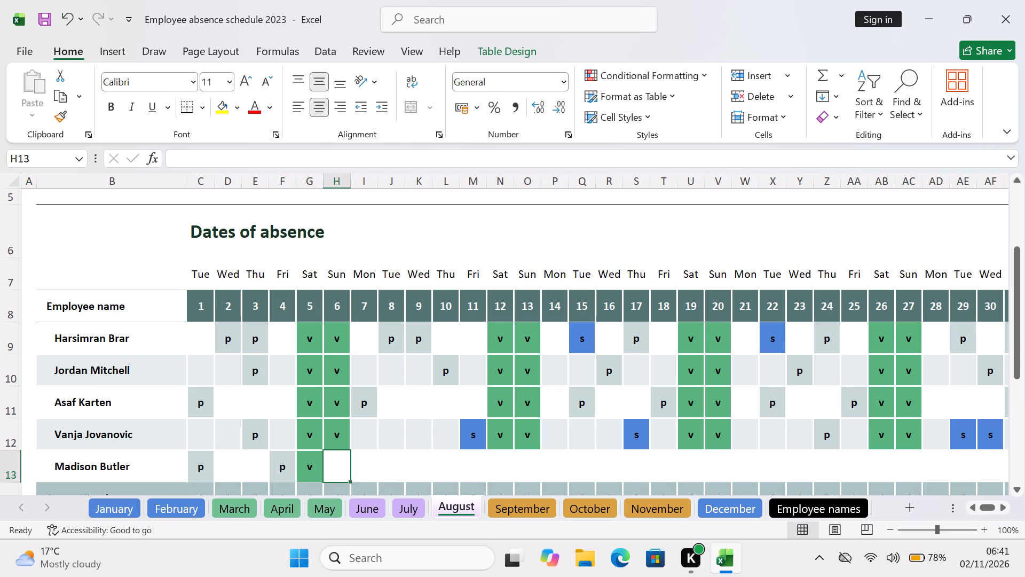
{"action": "key", "text": "v"}
{"action": "key", "text": "Right"}
Enter p for the 8th and 10th in the fifth employee's August row.
{"action": "key", "text": "Right"}
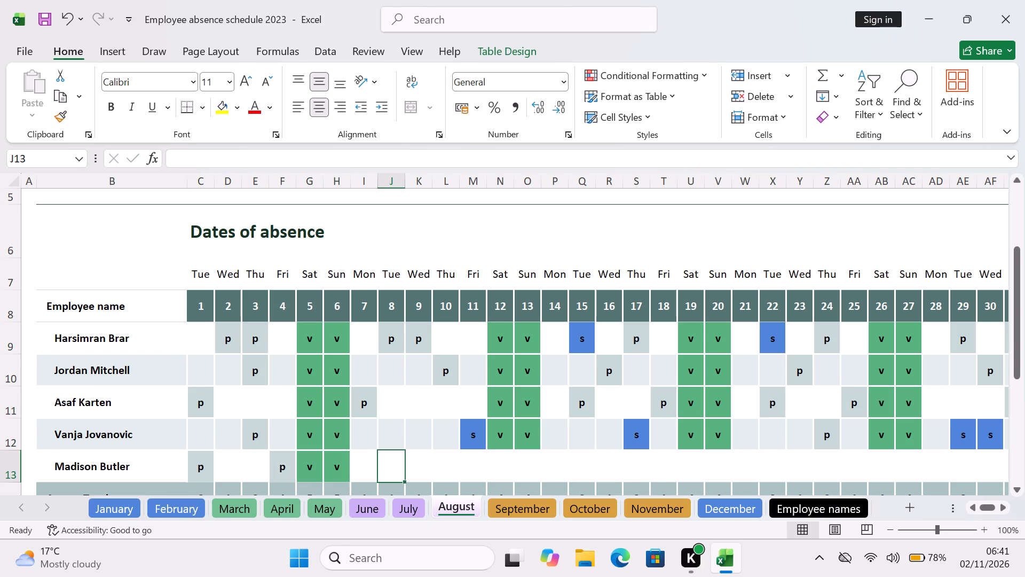
{"action": "key", "text": "p"}
{"action": "key", "text": "Right"}
{"action": "key", "text": "Right"}
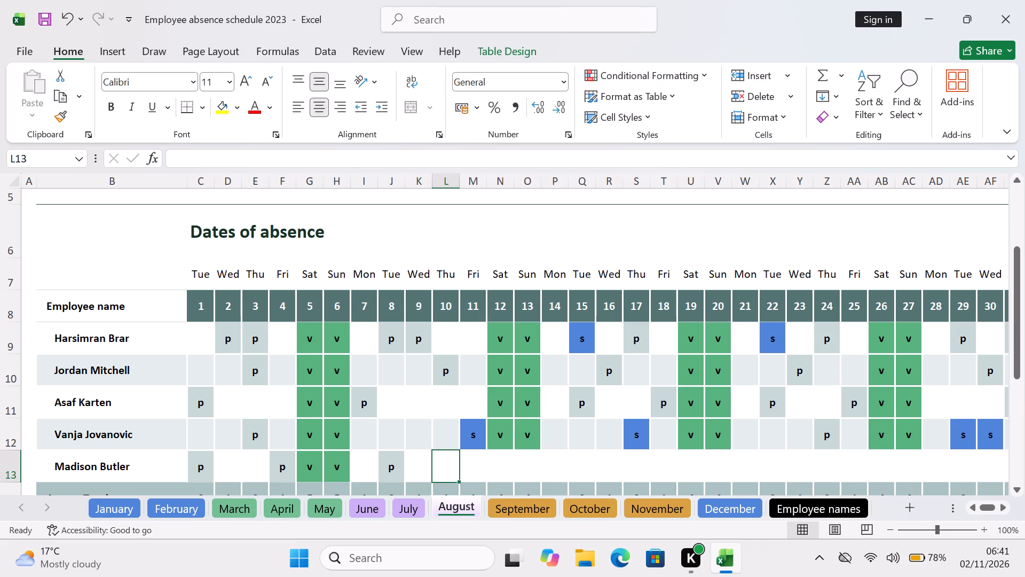
{"action": "key", "text": "p"}
{"action": "key", "text": "Right"}
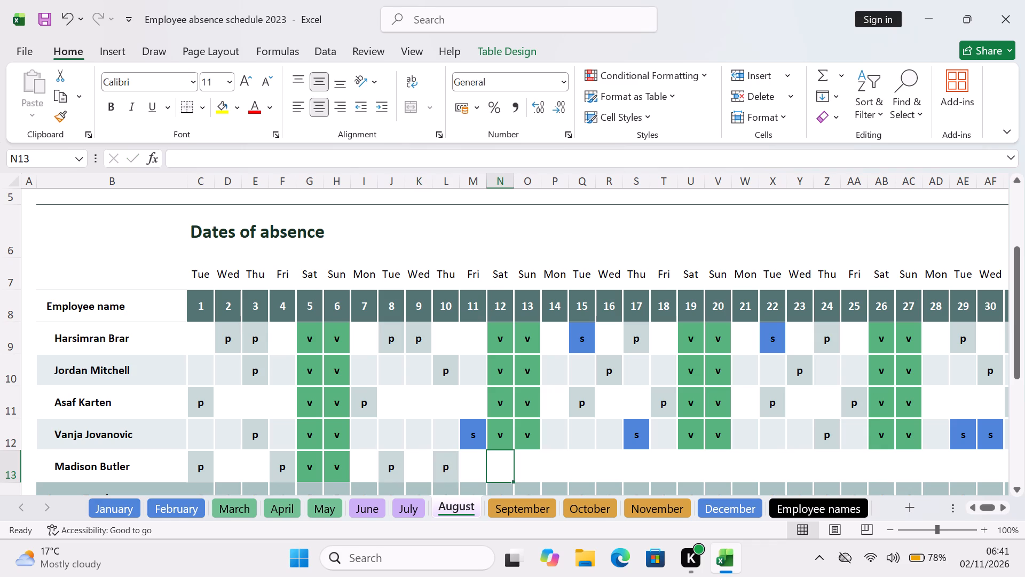
Enter v for the 12th and 13th in the fifth employee's August row.
{"action": "key", "text": "Right"}
{"action": "key", "text": "v"}
{"action": "key", "text": "Right"}
{"action": "key", "text": "v"}
{"action": "key", "text": "Right"}
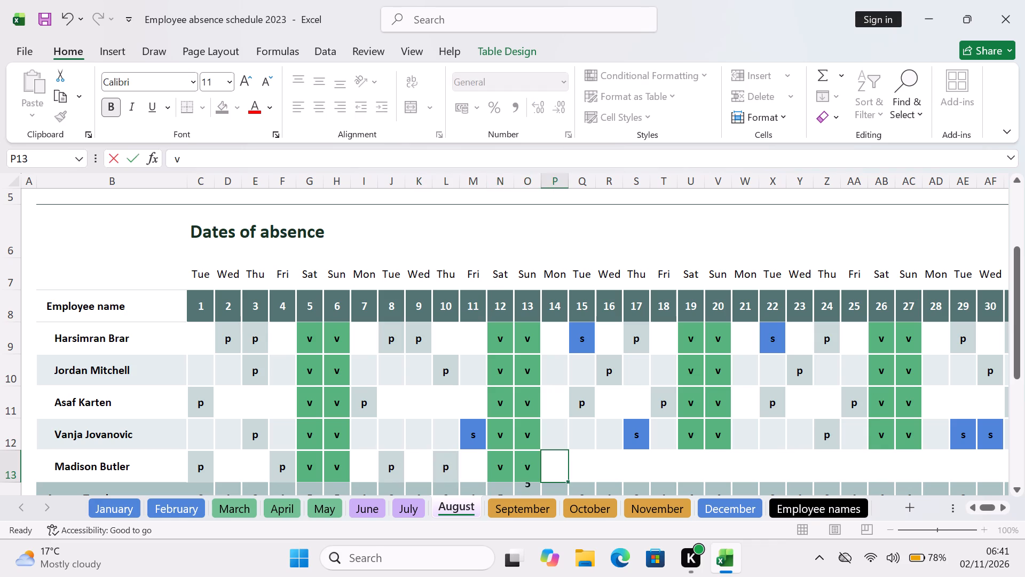
Enter p for the 14th and 17th in the fifth employee's August row.
{"action": "key", "text": "Right"}
{"action": "key", "text": "Left"}
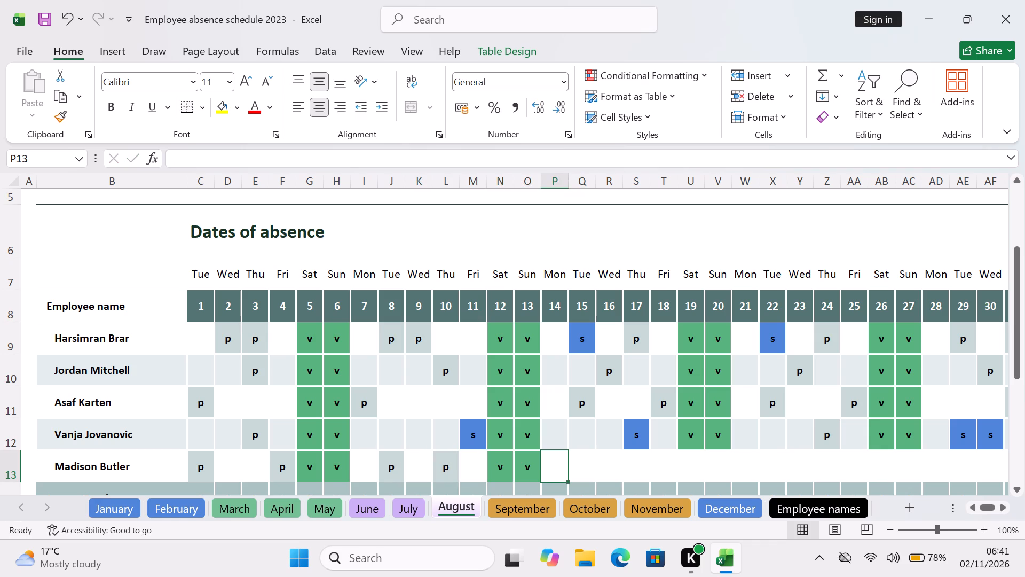
{"action": "key", "text": "p"}
{"action": "key", "text": "Right"}
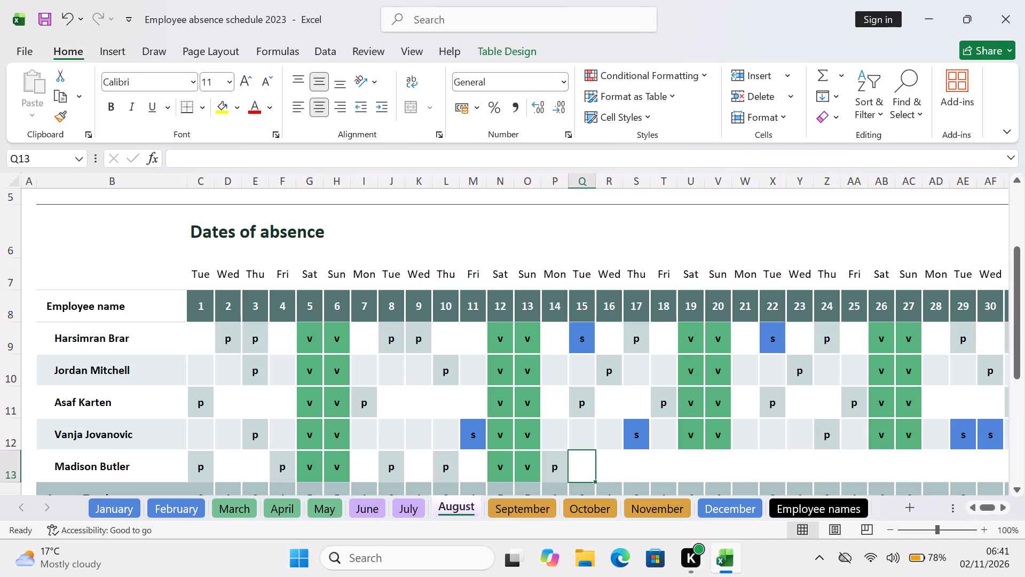
{"action": "key", "text": "Right"}
{"action": "key", "text": "Right"}
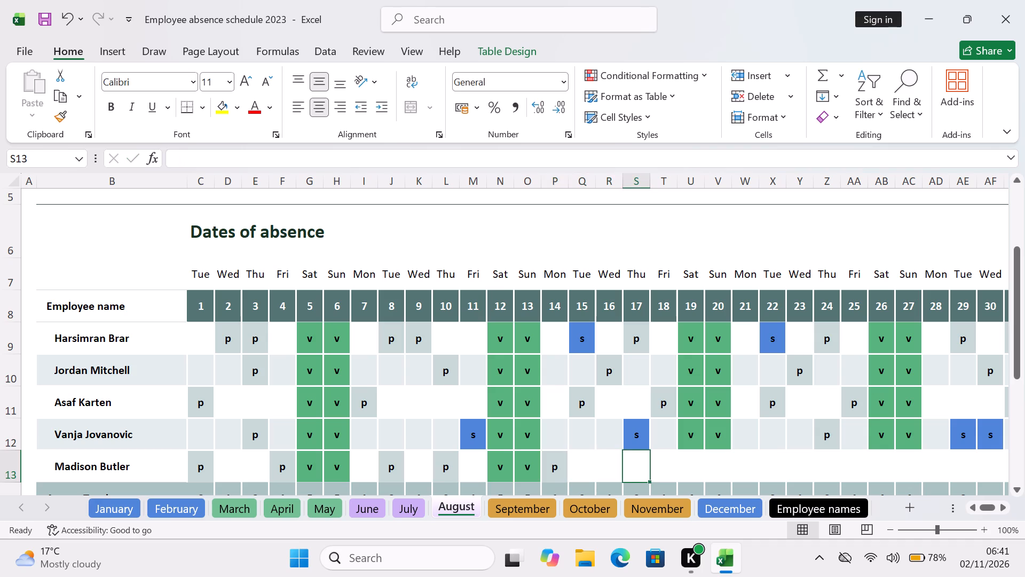
{"action": "key", "text": "p"}
{"action": "key", "text": "Right"}
Enter v for the 19th and 20th and p for the 21st in the fifth employee's August row.
{"action": "key", "text": "Right"}
{"action": "key", "text": "v"}
{"action": "key", "text": "Right"}
{"action": "key", "text": "v"}
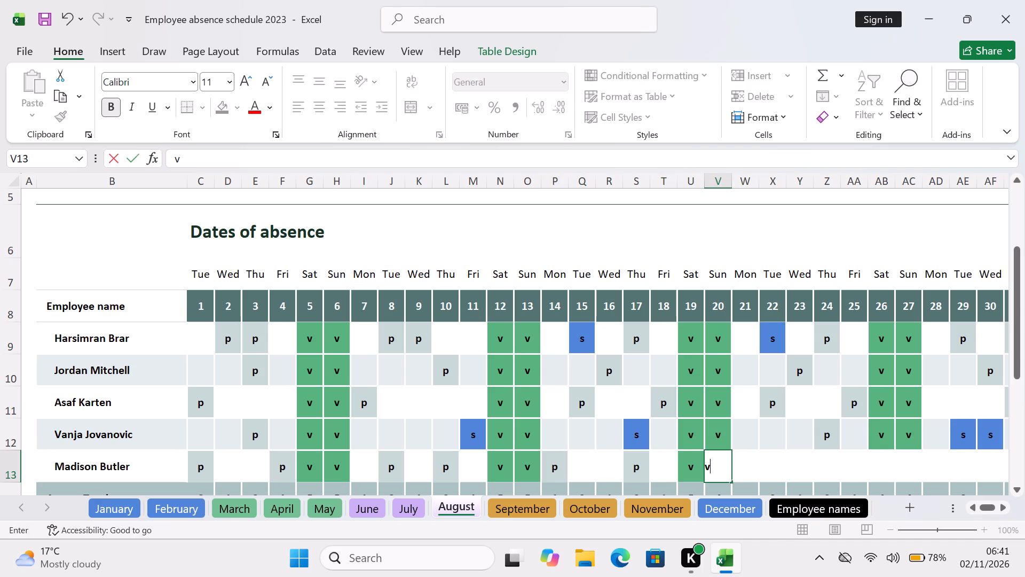
{"action": "key", "text": "Right"}
{"action": "key", "text": "Right"}
{"action": "key", "text": "Left"}
{"action": "key", "text": "Right"}
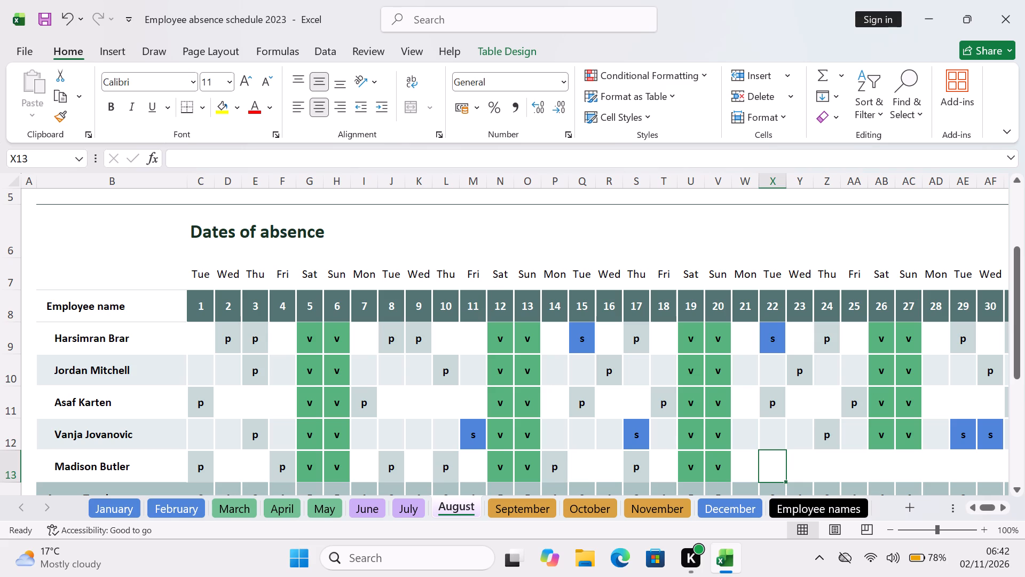
{"action": "key", "text": "Left"}
{"action": "key", "text": "p"}
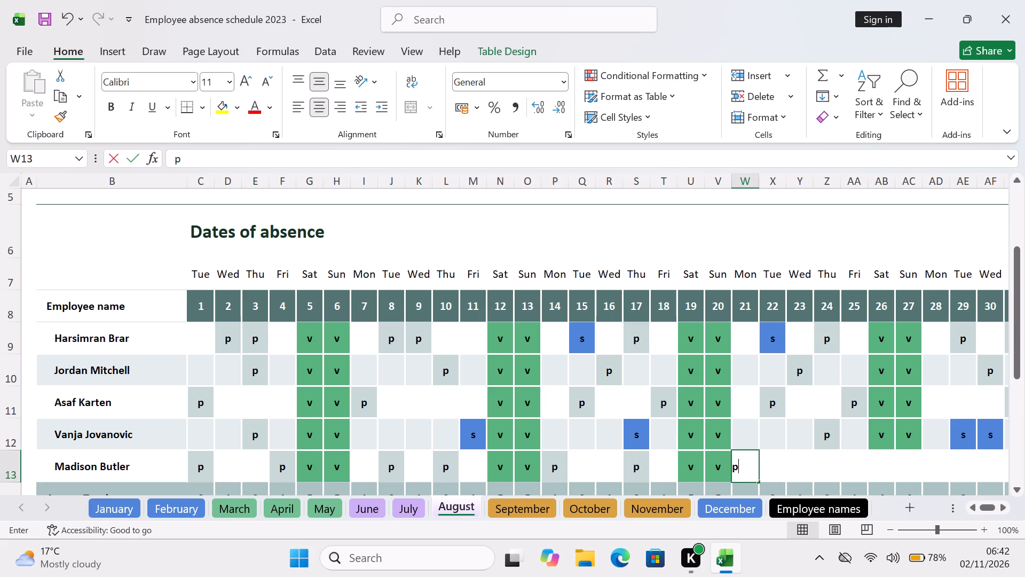
{"action": "key", "text": "Right"}
Enter s for the 25th in the fifth employee's August row.
{"action": "key", "text": "Right"}
{"action": "key", "text": "Right"}
{"action": "key", "text": "Right"}
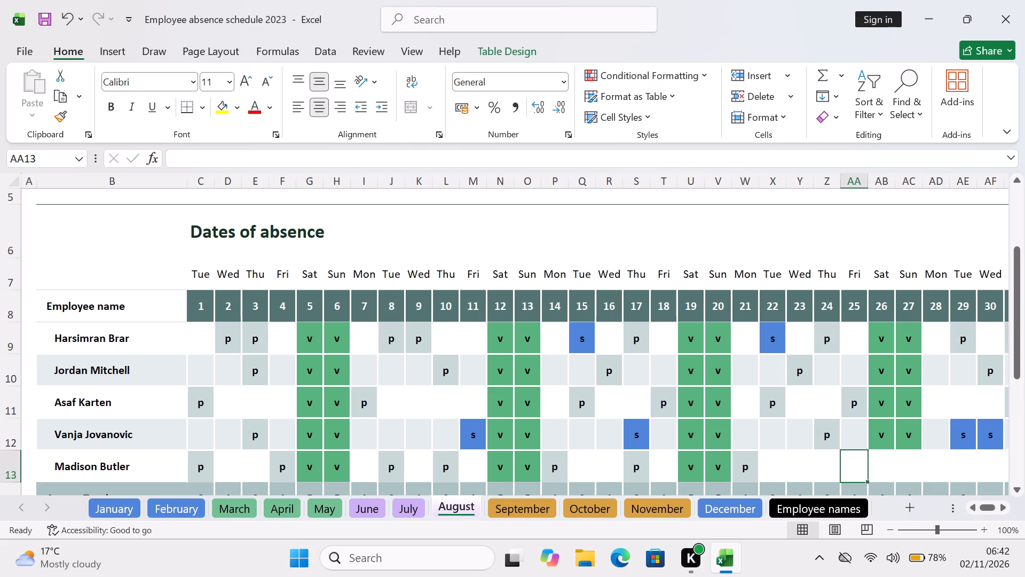
{"action": "key", "text": "s"}
{"action": "key", "text": "Right"}
{"action": "key", "text": "Right"}
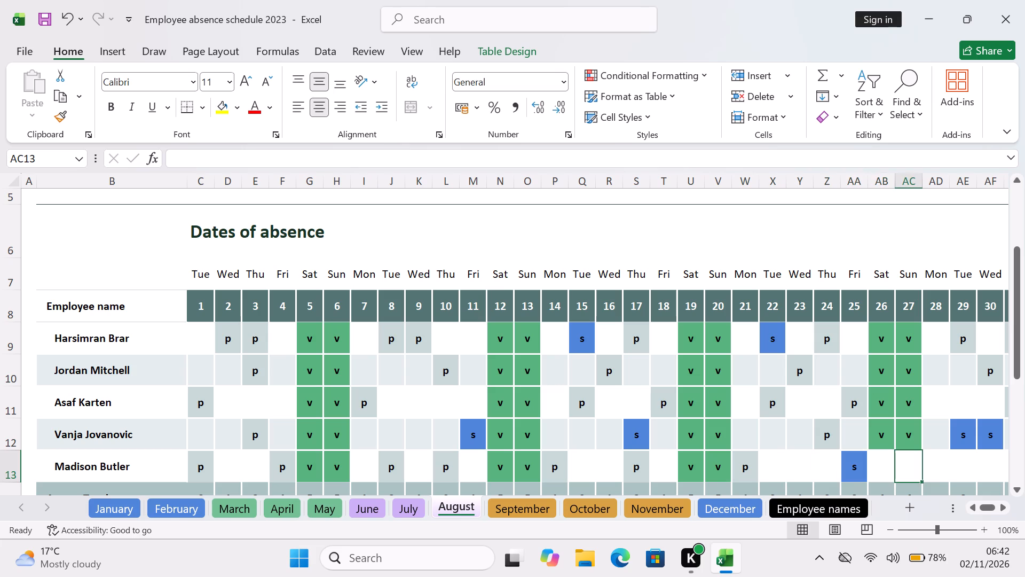
Enter v for the 26th and 27th in the fifth employee's August row.
{"action": "key", "text": "Left"}
{"action": "key", "text": "v"}
{"action": "key", "text": "Right"}
{"action": "key", "text": "v"}
{"action": "key", "text": "Right"}
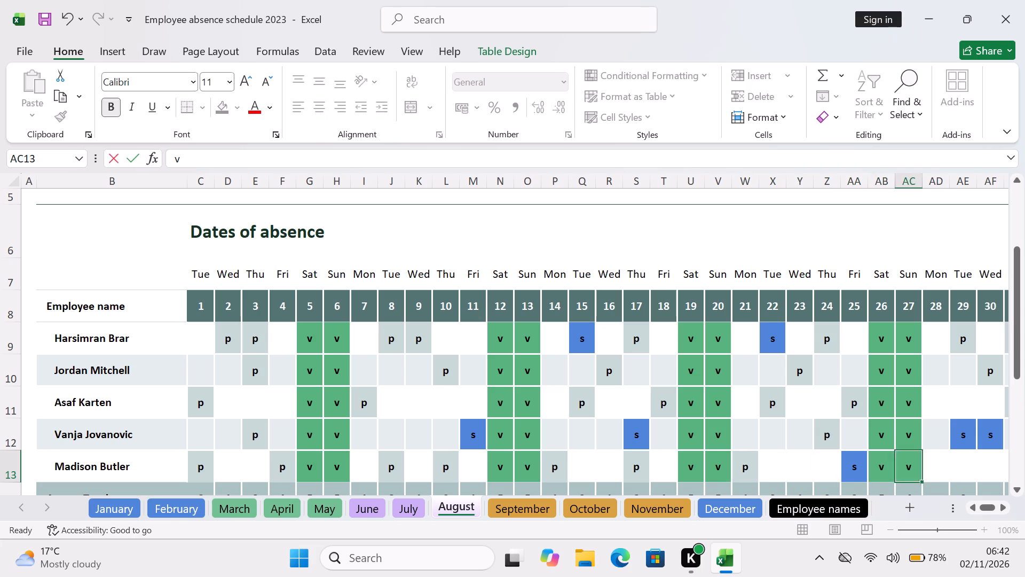
Enter p for the 30th in the fifth employee's August row.
{"action": "key", "text": "Right"}
{"action": "key", "text": "Right"}
{"action": "key", "text": "Right"}
{"action": "key", "text": "Left"}
{"action": "key", "text": "Left"}
{"action": "key", "text": "Left"}
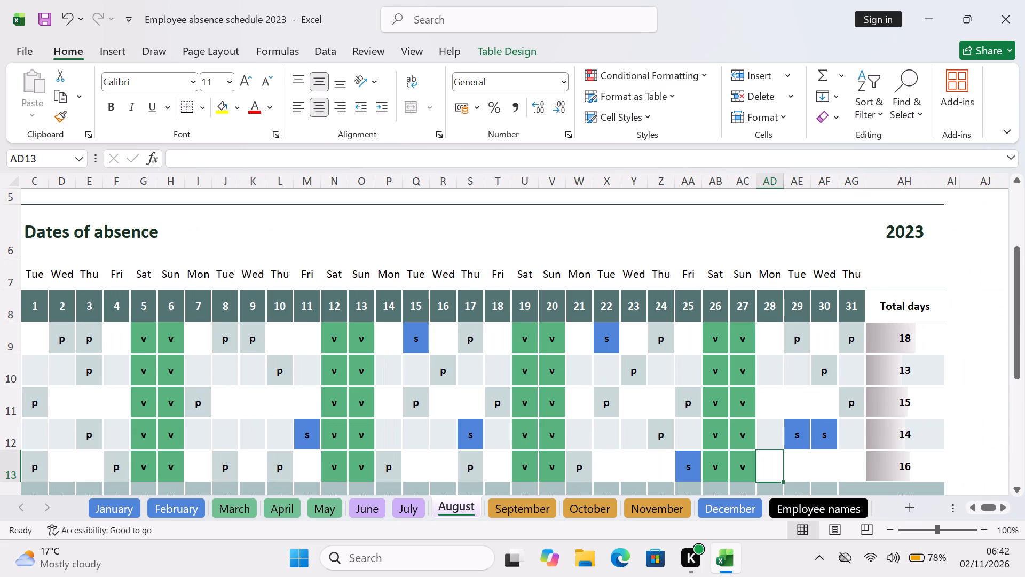
{"action": "key", "text": "Right"}
{"action": "key", "text": "Right"}
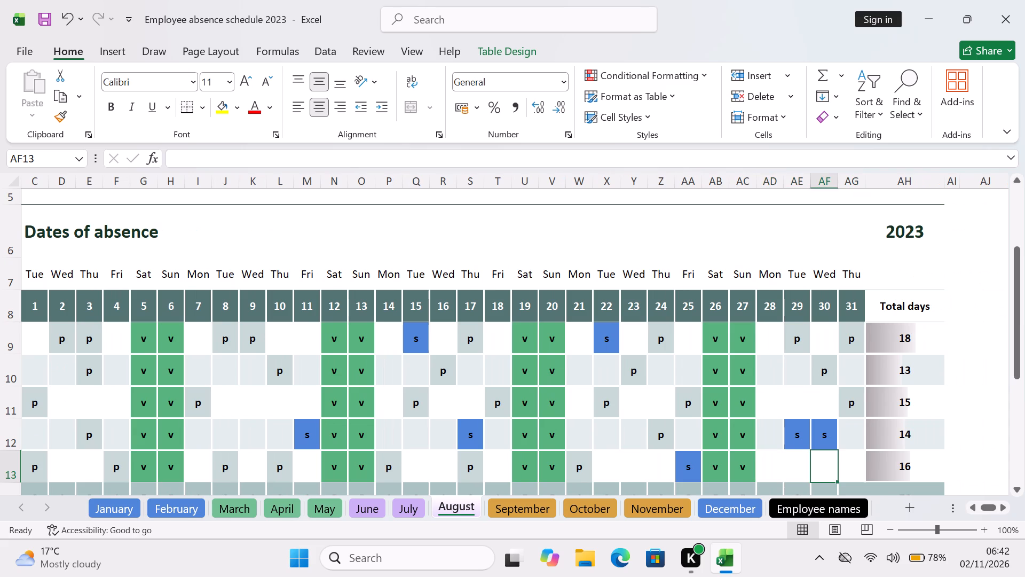
{"action": "key", "text": "p"}
{"action": "key", "text": "Right"}
Examine the daily counts along the August Total row for missing values.
{"action": "key", "text": "Right"}
{"action": "key", "text": "Down"}
{"action": "key", "text": "Left"}
{"action": "key", "text": "Left"}
{"action": "key", "text": "Left"}
{"action": "key", "text": "Left"}
{"action": "key", "text": "Left"}
{"action": "key", "text": "Left"}
{"action": "key", "text": "Left"}
{"action": "key", "text": "Left"}
{"action": "key", "text": "Left"}
{"action": "key", "text": "Left"}
{"action": "key", "text": "Left"}
{"action": "key", "text": "Left"}
{"action": "key", "text": "Left"}
{"action": "key", "text": "Left"}
{"action": "key", "text": "Left"}
{"action": "key", "text": "Left"}
{"action": "key", "text": "Left"}
{"action": "key", "text": "Left"}
{"action": "key", "text": "Left"}
{"action": "key", "text": "Left"}
{"action": "key", "text": "Left"}
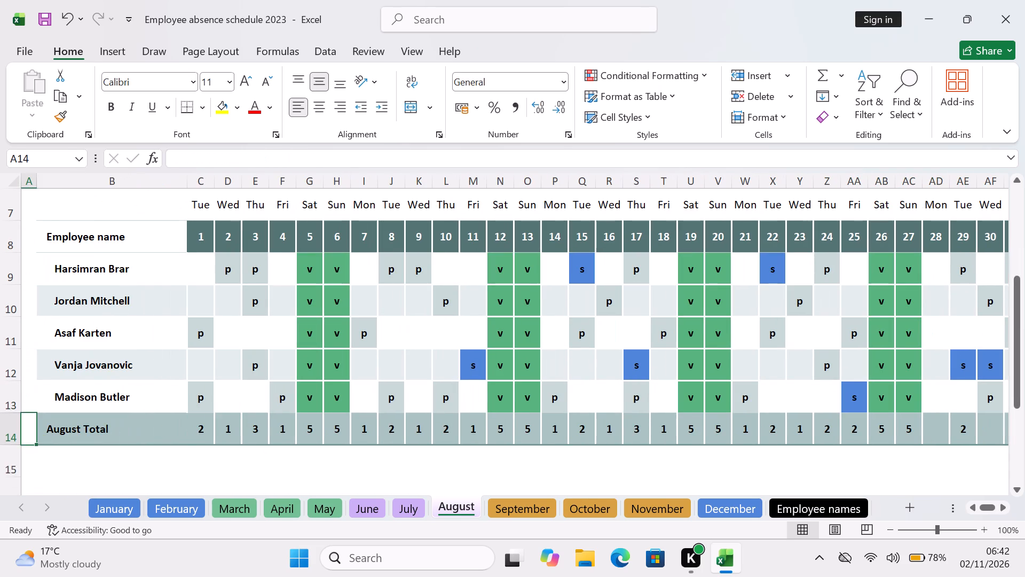
{"action": "key", "text": "Right"}
{"action": "key", "text": "Right"}
{"action": "key", "text": "Right"}
{"action": "key", "text": "Right"}
{"action": "key", "text": "Right"}
{"action": "key", "text": "Right"}
{"action": "key", "text": "Right"}
{"action": "key", "text": "Right"}
{"action": "key", "text": "Right"}
{"action": "key", "text": "Right"}
{"action": "key", "text": "Right"}
{"action": "key", "text": "Right"}
{"action": "key", "text": "Right"}
{"action": "key", "text": "Right"}
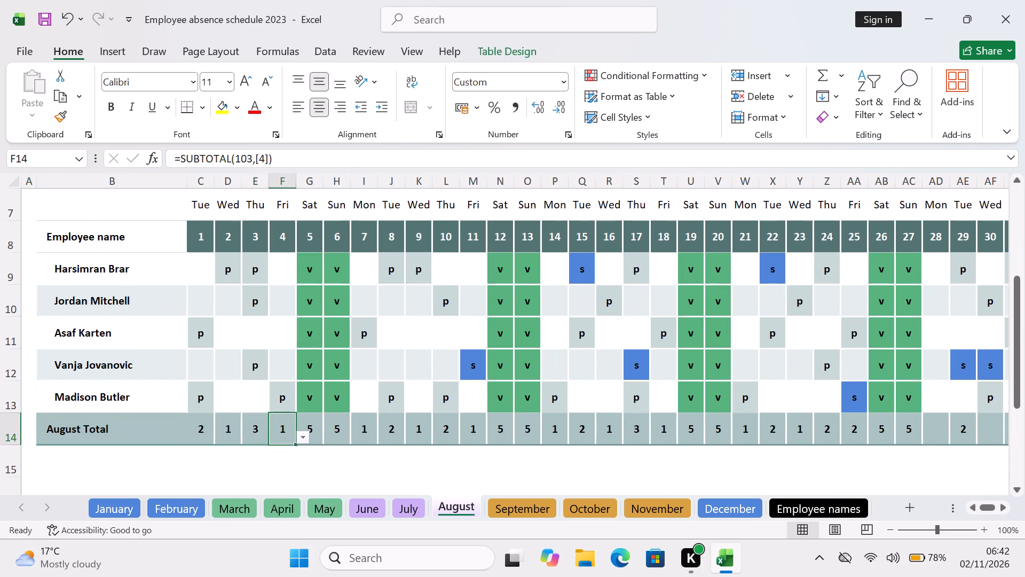
{"action": "key", "text": "Right"}
{"action": "key", "text": "Right"}
{"action": "key", "text": "Right"}
{"action": "key", "text": "Right"}
{"action": "key", "text": "Right"}
{"action": "key", "text": "Right"}
{"action": "key", "text": "Right"}
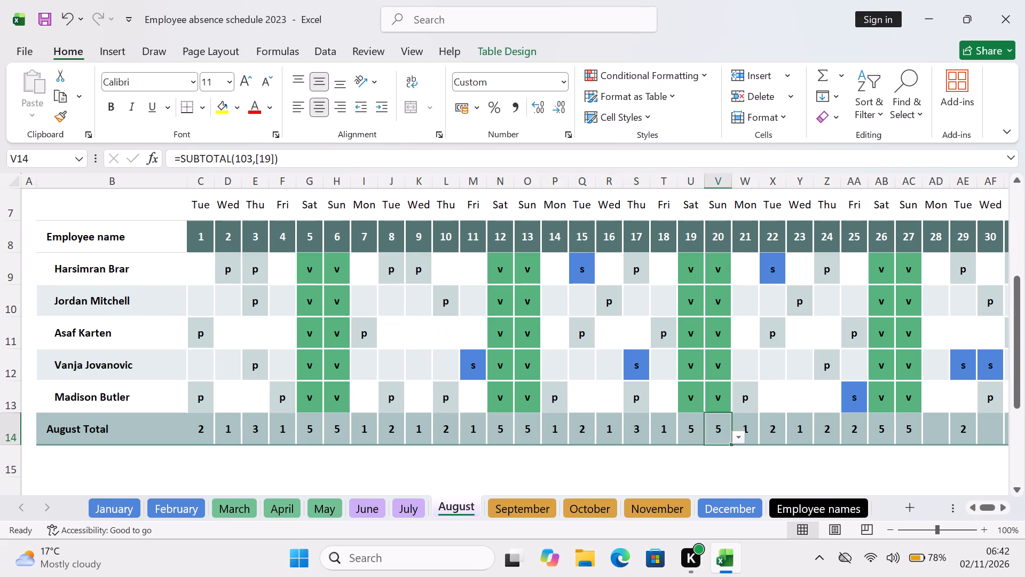
Set the August Total row's function for the 28th to Count.
{"action": "key", "text": "Right"}
{"action": "key", "text": "Right"}
{"action": "key", "text": "Right"}
{"action": "key", "text": "Right"}
{"action": "key", "text": "Right"}
{"action": "key", "text": "Right"}
{"action": "key", "text": "Right"}
{"action": "key", "text": "Right"}
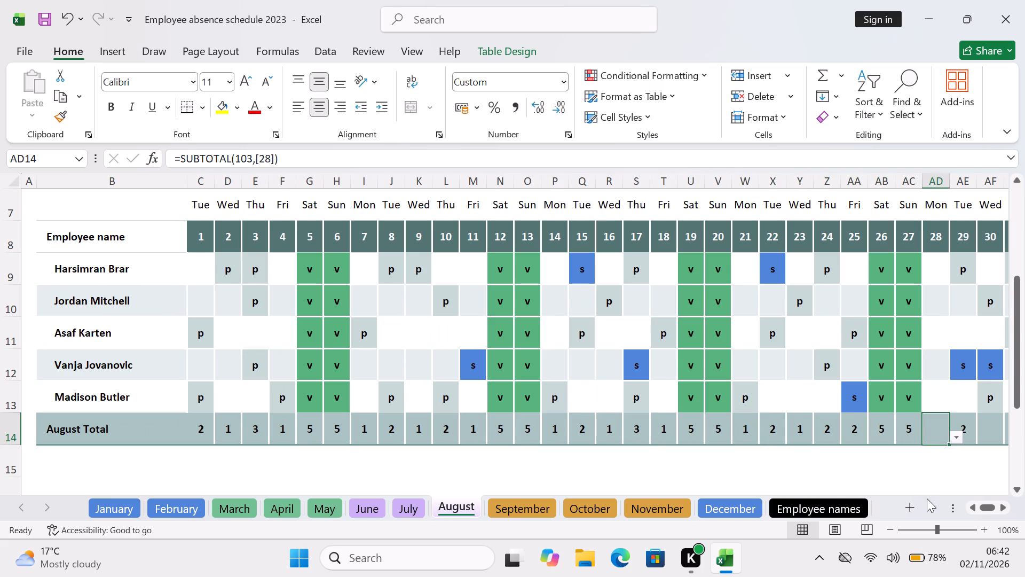
{"action": "left_click", "coordinate": [956, 438]}
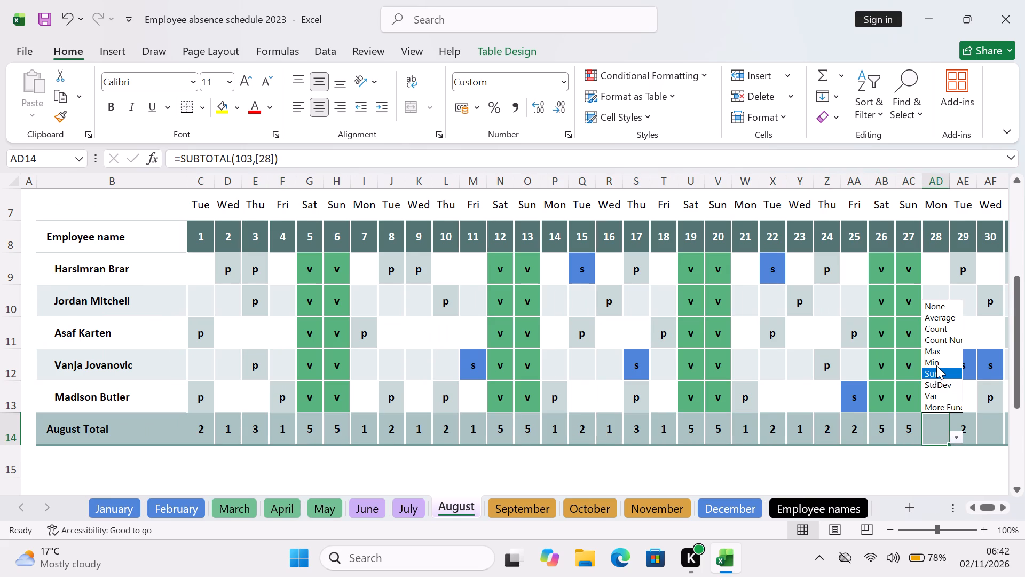
{"action": "left_click", "coordinate": [940, 328]}
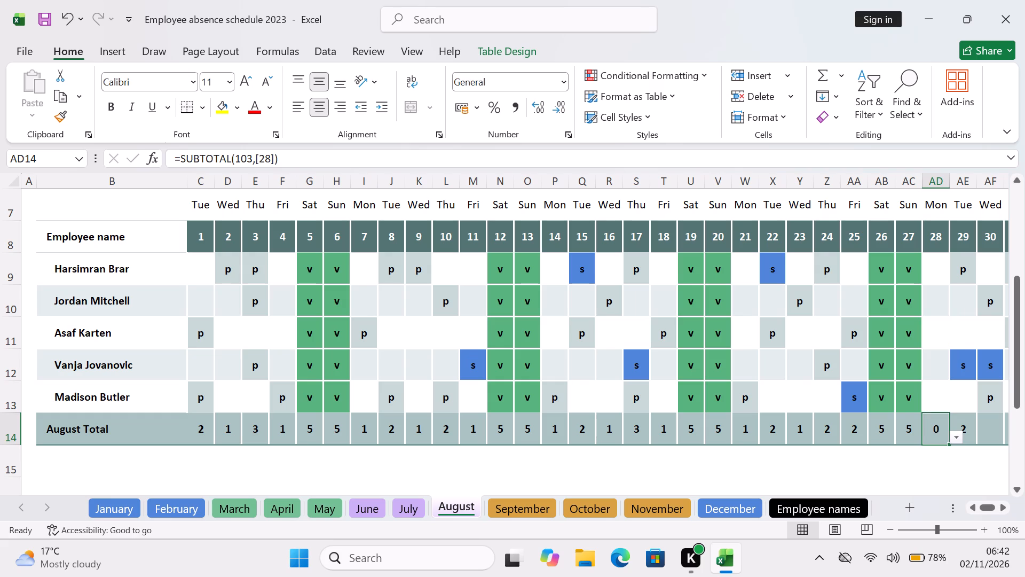
Set the August Total row's function for the 30th to Count.
{"action": "key", "text": "Right"}
{"action": "key", "text": "Right"}
{"action": "key", "text": "Right"}
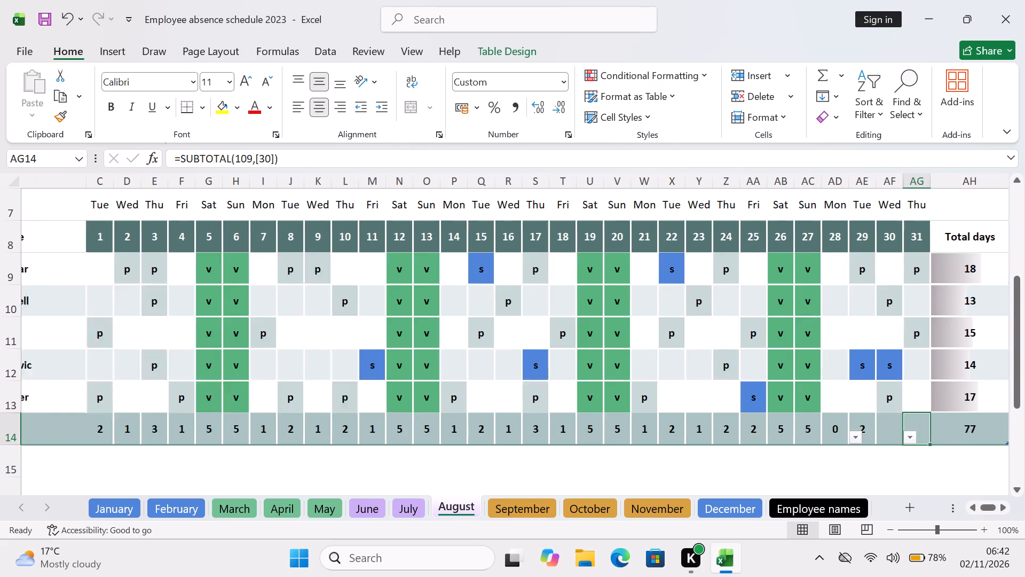
{"action": "left_click", "coordinate": [832, 428]}
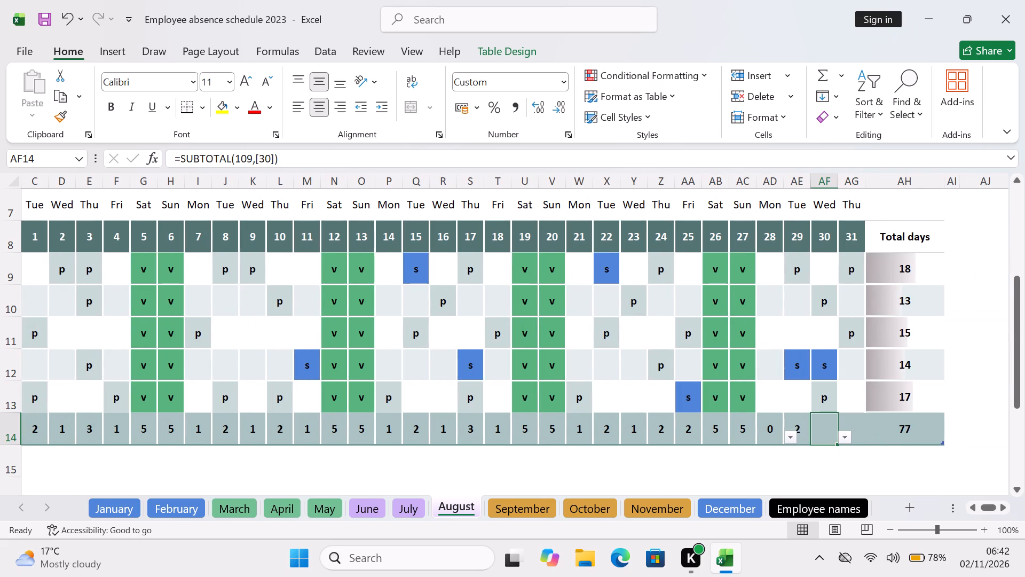
{"action": "left_click", "coordinate": [843, 443]}
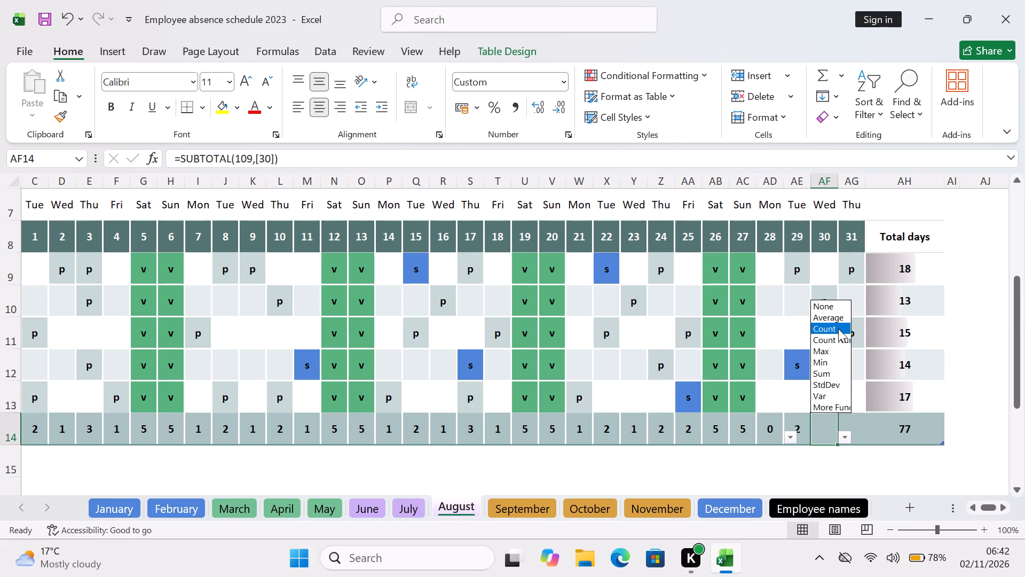
{"action": "left_click", "coordinate": [838, 329]}
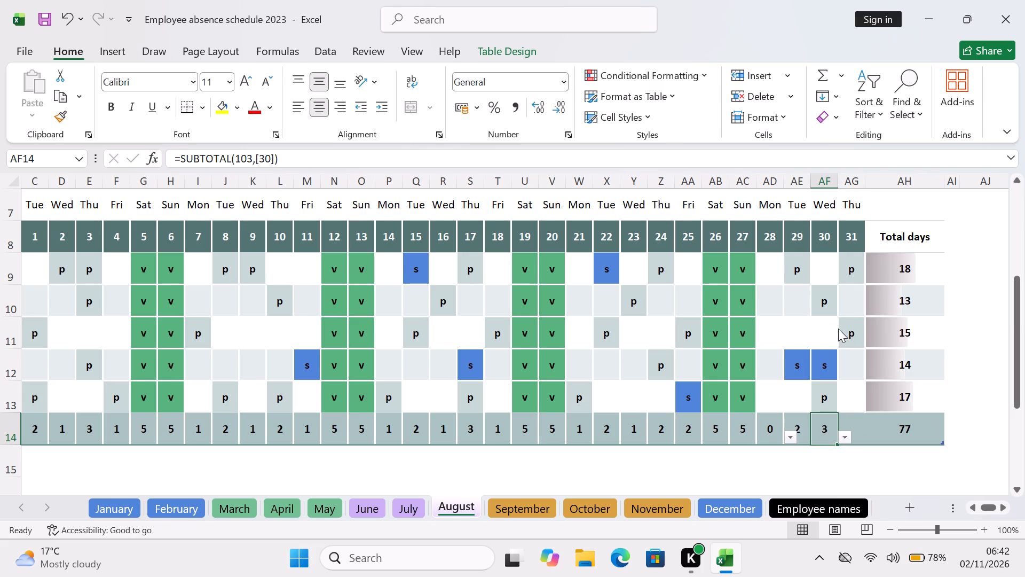
Set the August Total row's function for the 31st to Count.
{"action": "left_click", "coordinate": [854, 418]}
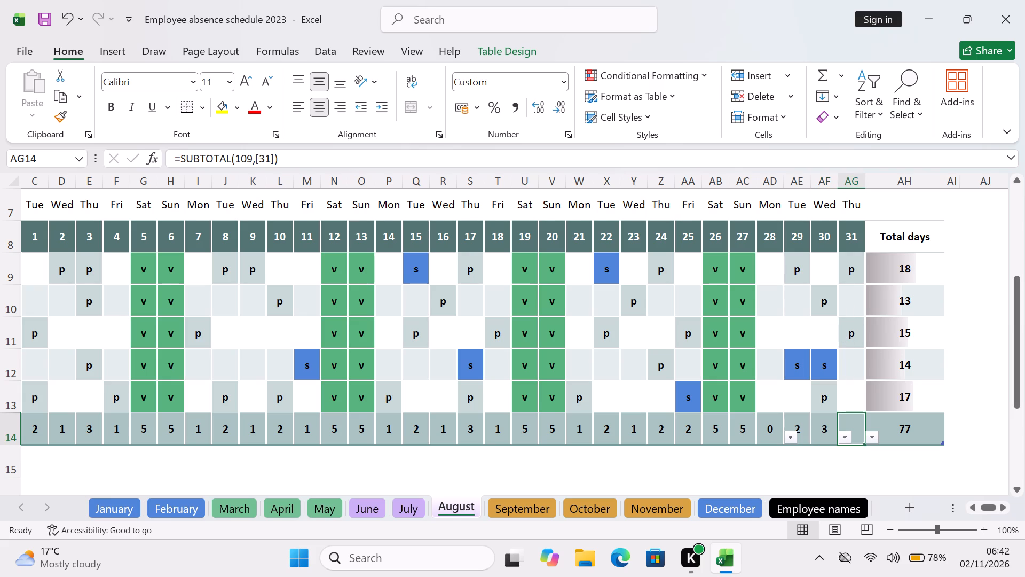
{"action": "left_click", "coordinate": [881, 439]}
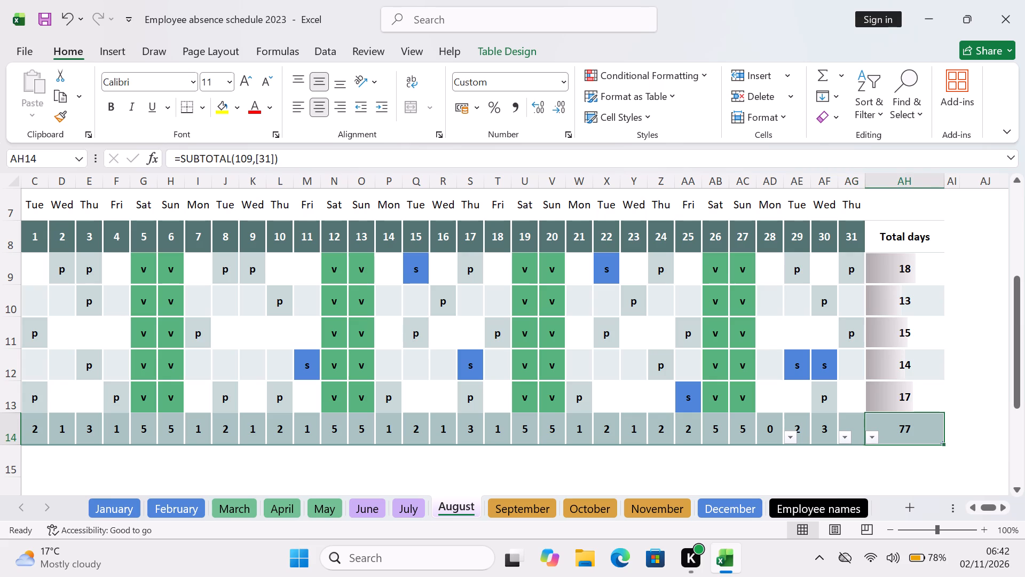
{"action": "left_click", "coordinate": [852, 428]}
{"action": "left_click", "coordinate": [874, 438]}
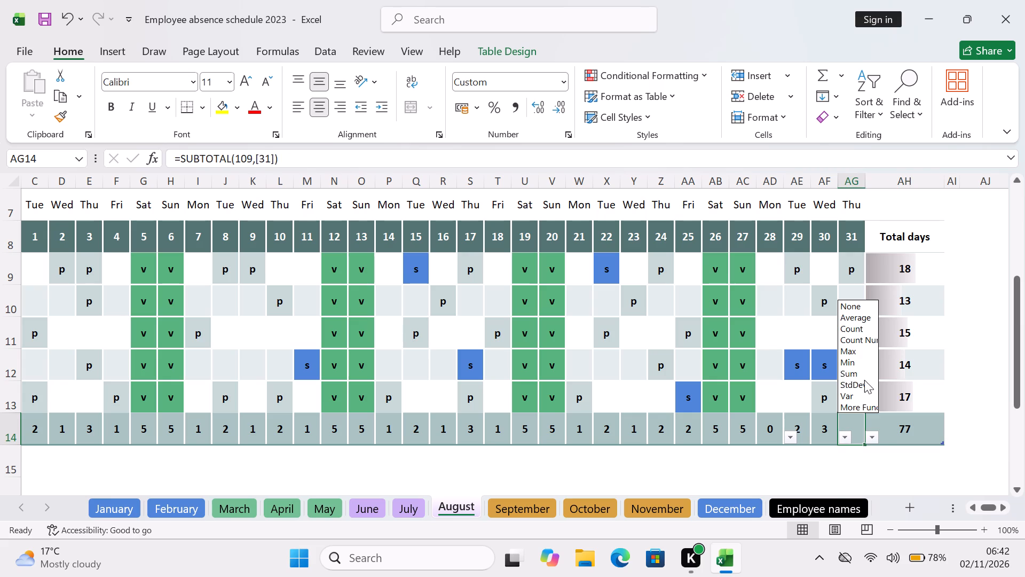
{"action": "left_click", "coordinate": [862, 329]}
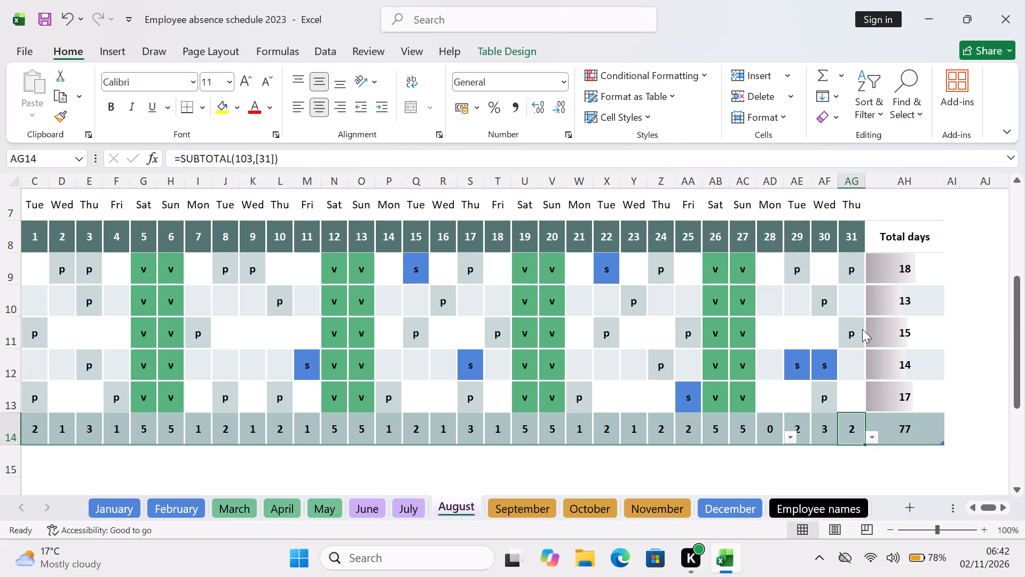
Review the August Total row and the absence table across all days through to the Total days column.
{"action": "key", "text": "Left"}
{"action": "key", "text": "Left"}
{"action": "key", "text": "Left"}
{"action": "key", "text": "Left"}
{"action": "key", "text": "Left"}
{"action": "key", "text": "Left"}
{"action": "key", "text": "Left"}
{"action": "key", "text": "Left"}
{"action": "key", "text": "Left"}
{"action": "key", "text": "Left"}
{"action": "key", "text": "Left"}
{"action": "key", "text": "Left"}
{"action": "key", "text": "Left"}
{"action": "key", "text": "Left"}
{"action": "key", "text": "Left"}
{"action": "key", "text": "Left"}
{"action": "key", "text": "Left"}
{"action": "key", "text": "Left"}
{"action": "key", "text": "Left"}
{"action": "key", "text": "Left"}
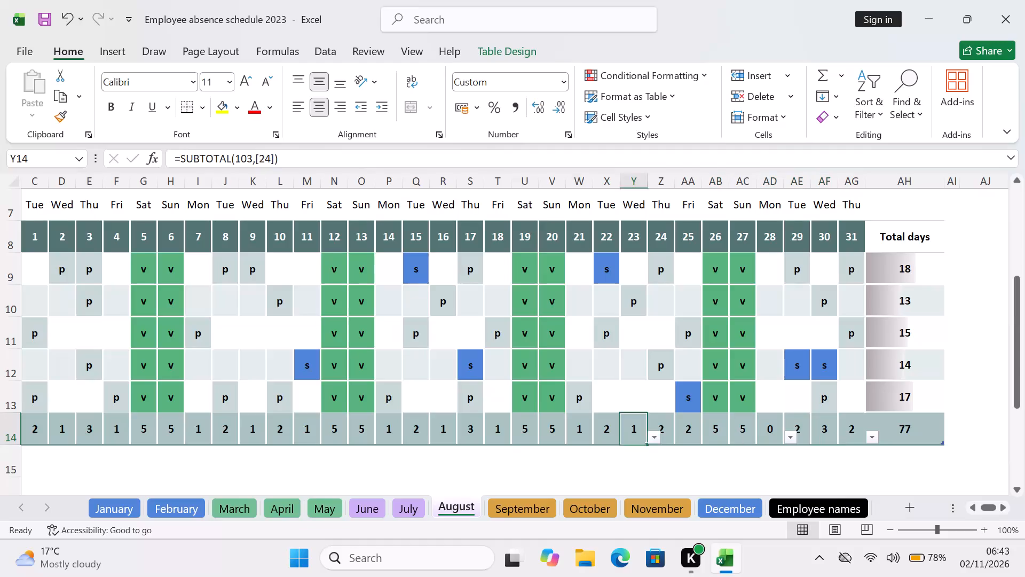
{"action": "key", "text": "Down"}
{"action": "key", "text": "Down"}
{"action": "key", "text": "Down"}
{"action": "key", "text": "Down"}
{"action": "key", "text": "Down"}
{"action": "key", "text": "Down"}
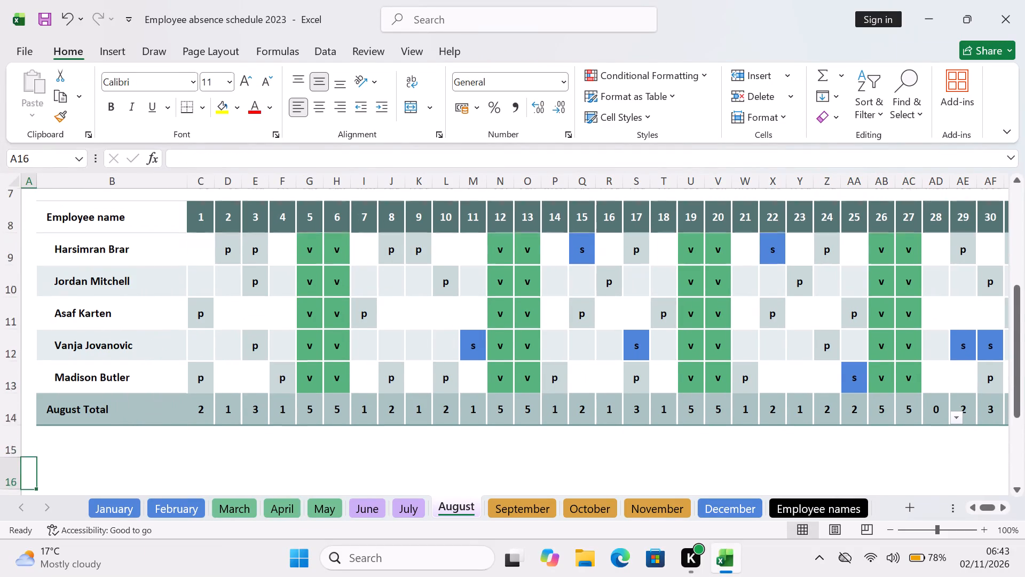
{"action": "key", "text": "Up"}
{"action": "key", "text": "Up"}
{"action": "key", "text": "Up"}
{"action": "key", "text": "Up"}
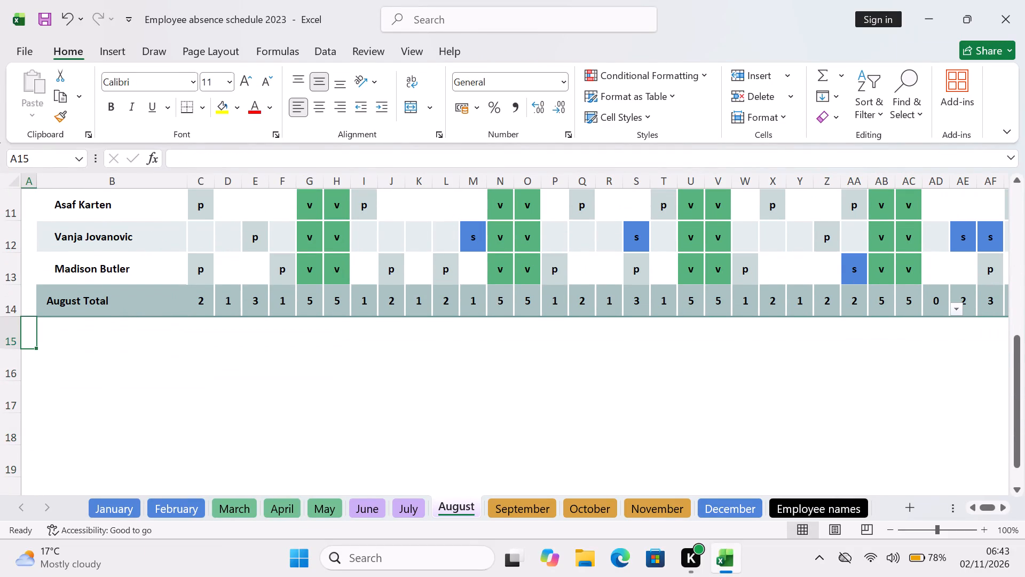
{"action": "key", "text": "Up"}
{"action": "key", "text": "Right"}
{"action": "key", "text": "Right"}
{"action": "key", "text": "Right"}
{"action": "key", "text": "Right"}
{"action": "key", "text": "Right"}
{"action": "key", "text": "Right"}
{"action": "key", "text": "Right"}
{"action": "key", "text": "Right"}
{"action": "key", "text": "Right"}
{"action": "key", "text": "Right"}
{"action": "key", "text": "Right"}
{"action": "key", "text": "Right"}
{"action": "key", "text": "Right"}
{"action": "key", "text": "Right"}
{"action": "key", "text": "Right"}
{"action": "key", "text": "Right"}
{"action": "key", "text": "Right"}
{"action": "key", "text": "Right"}
{"action": "key", "text": "Right"}
{"action": "key", "text": "Right"}
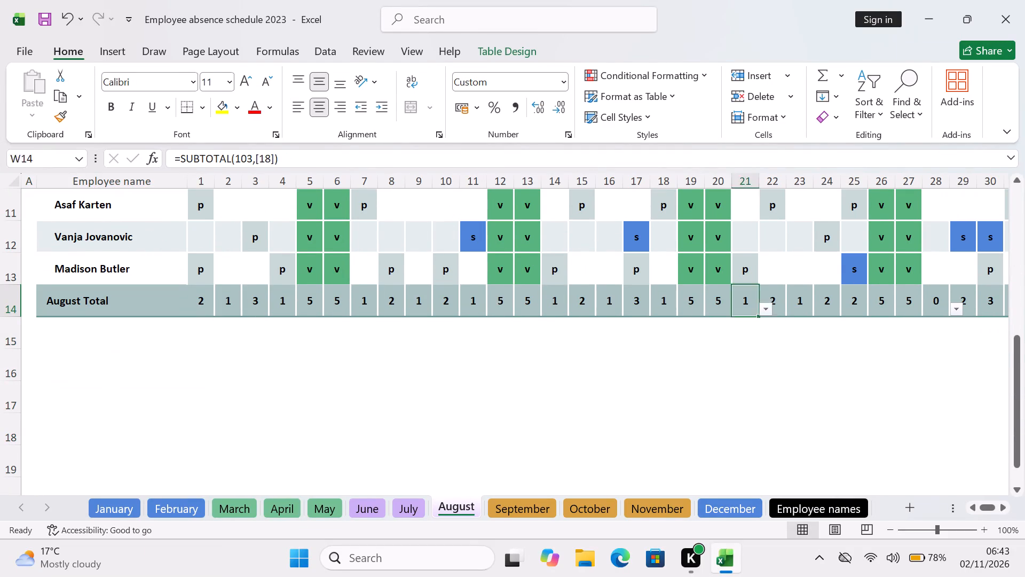
{"action": "key", "text": "Up"}
{"action": "key", "text": "Up"}
{"action": "key", "text": "Up"}
{"action": "key", "text": "Up"}
{"action": "key", "text": "Up"}
{"action": "key", "text": "Up"}
{"action": "key", "text": "Up"}
{"action": "key", "text": "Up"}
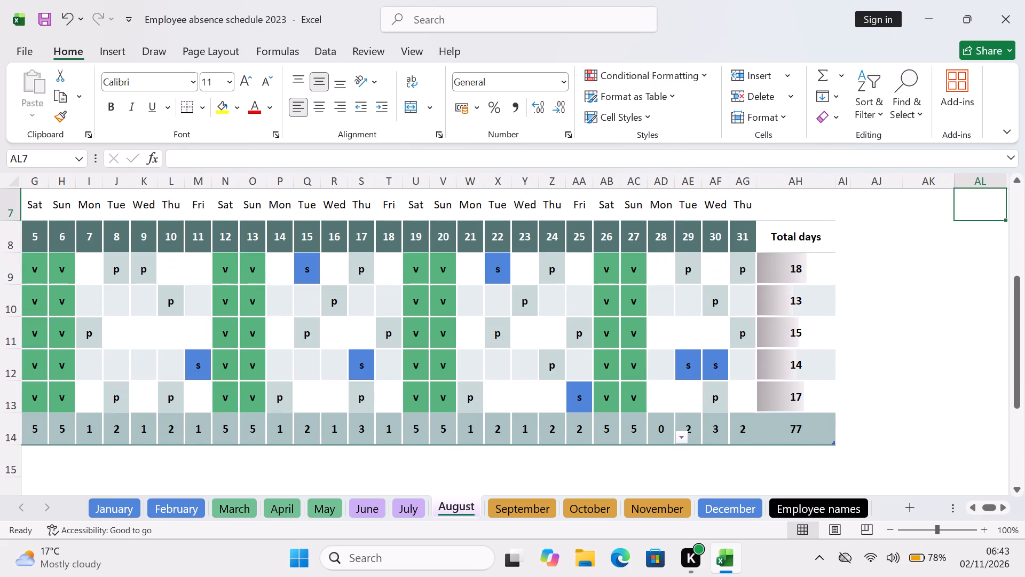
Apply Data Bars conditional formatting to the five employees' Total days cells in August using Quick Analysis.
{"action": "left_click_drag", "start_coordinate": [783, 271], "coordinate": [819, 366]}
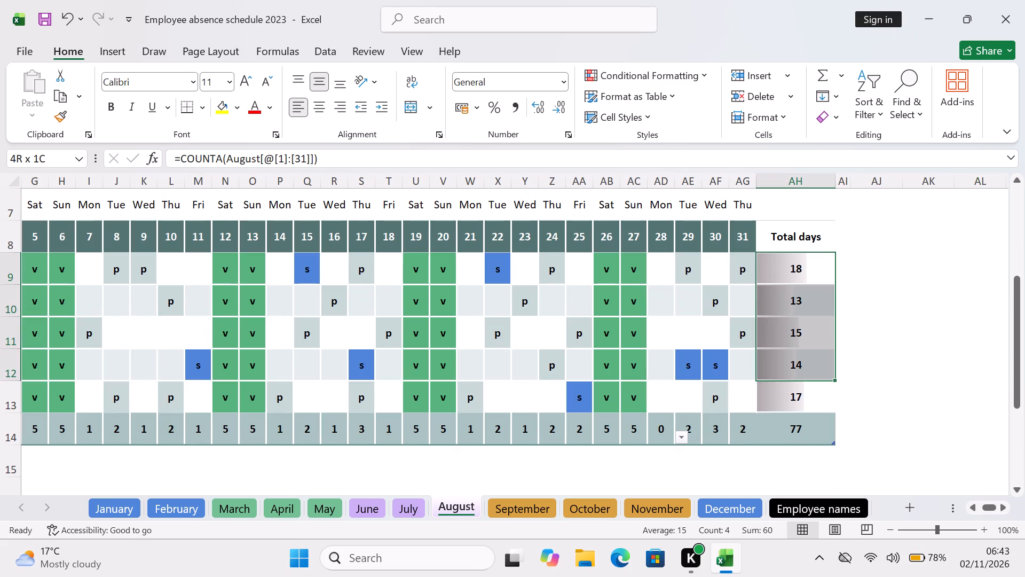
{"action": "left_click_drag", "start_coordinate": [819, 366], "coordinate": [815, 392]}
{"action": "right_click", "coordinate": [815, 392]}
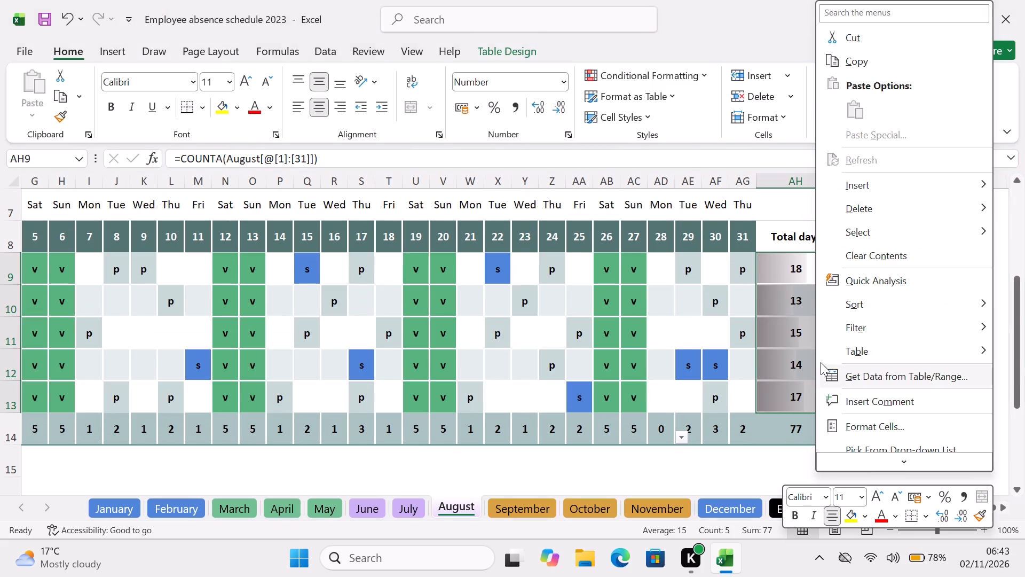
{"action": "left_click", "coordinate": [850, 282]}
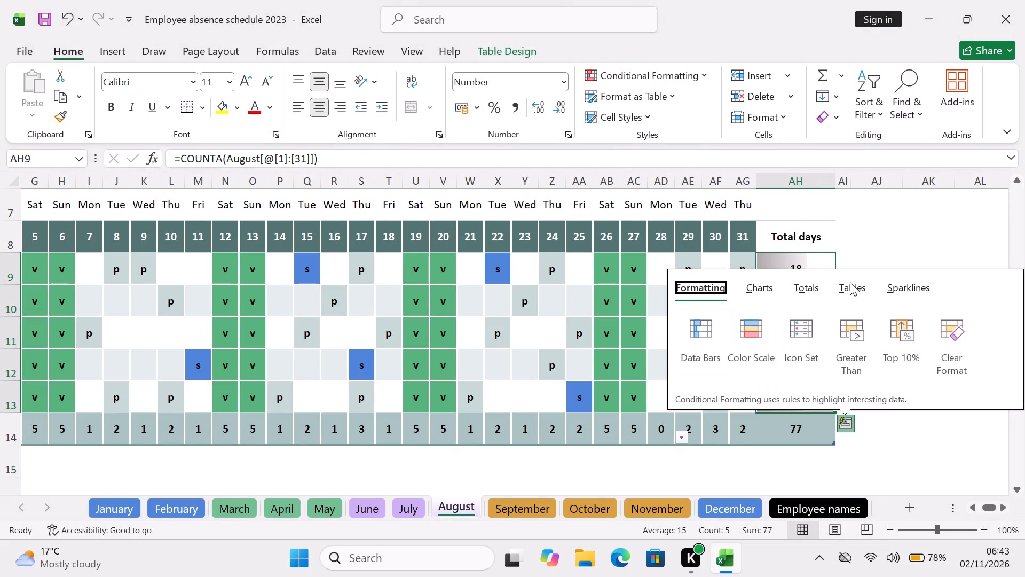
{"action": "left_click", "coordinate": [706, 314]}
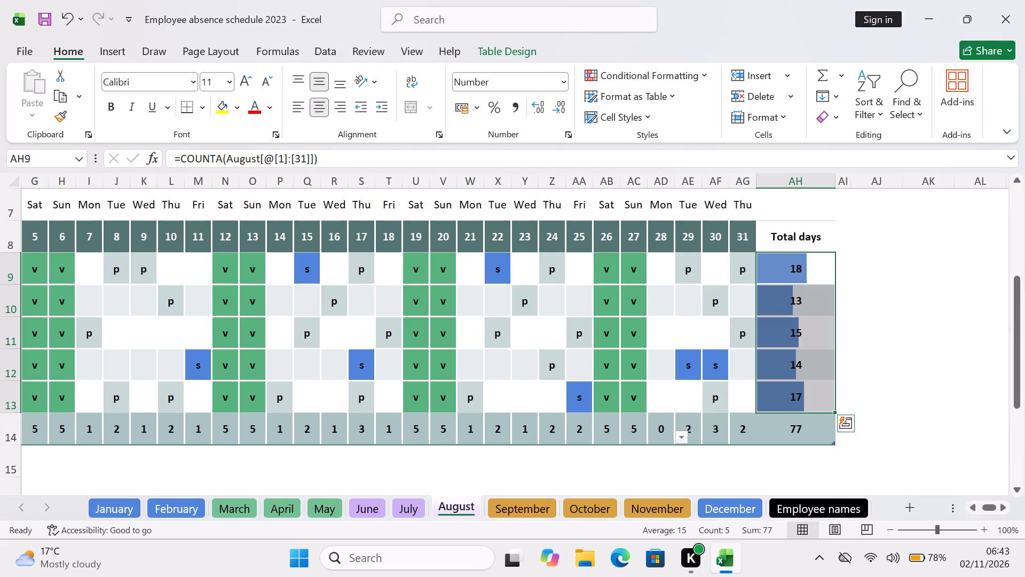
Check the August Total days column from the year heading down to the grand total.
{"action": "key", "text": "Up"}
{"action": "key", "text": "Up"}
{"action": "key", "text": "Up"}
{"action": "key", "text": "Up"}
{"action": "key", "text": "Up"}
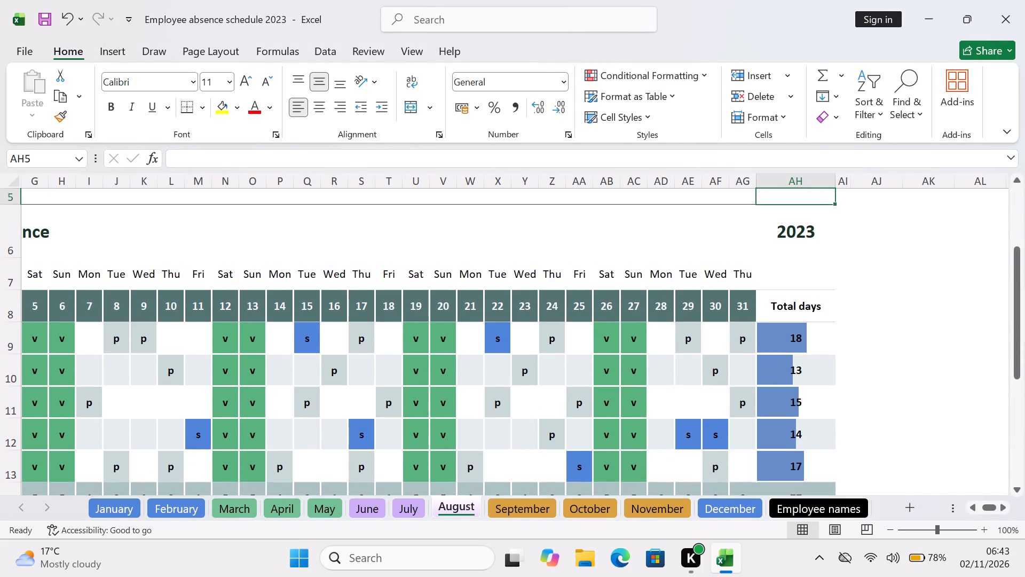
{"action": "key", "text": "Down"}
{"action": "key", "text": "Down"}
{"action": "key", "text": "Down"}
{"action": "key", "text": "Down"}
{"action": "key", "text": "Down"}
{"action": "key", "text": "Down"}
{"action": "key", "text": "Down"}
{"action": "key", "text": "Down"}
{"action": "key", "text": "Down"}
{"action": "key", "text": "Down"}
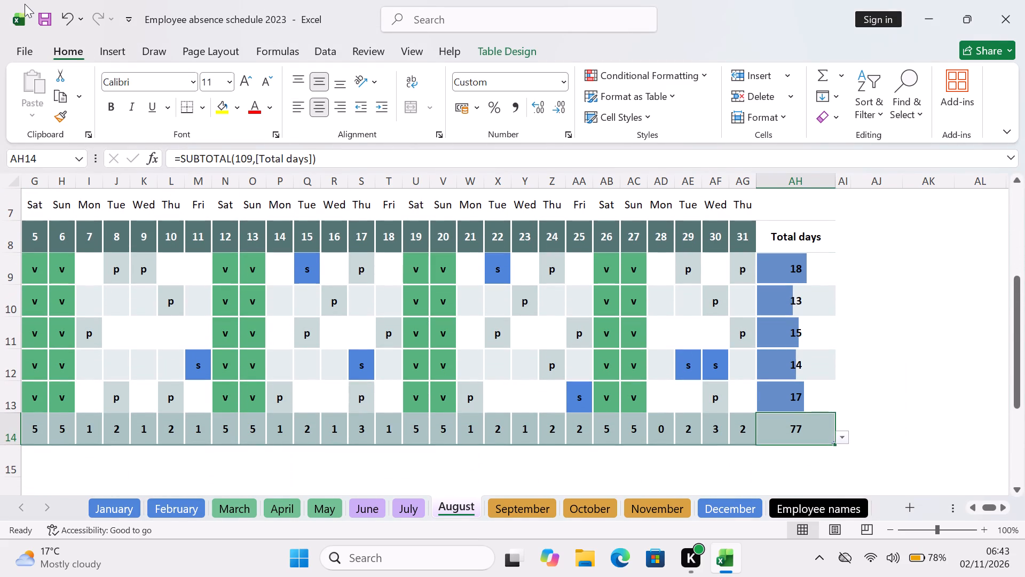
Save the workbook with the August sheet's changes.
{"action": "left_click", "coordinate": [47, 17]}
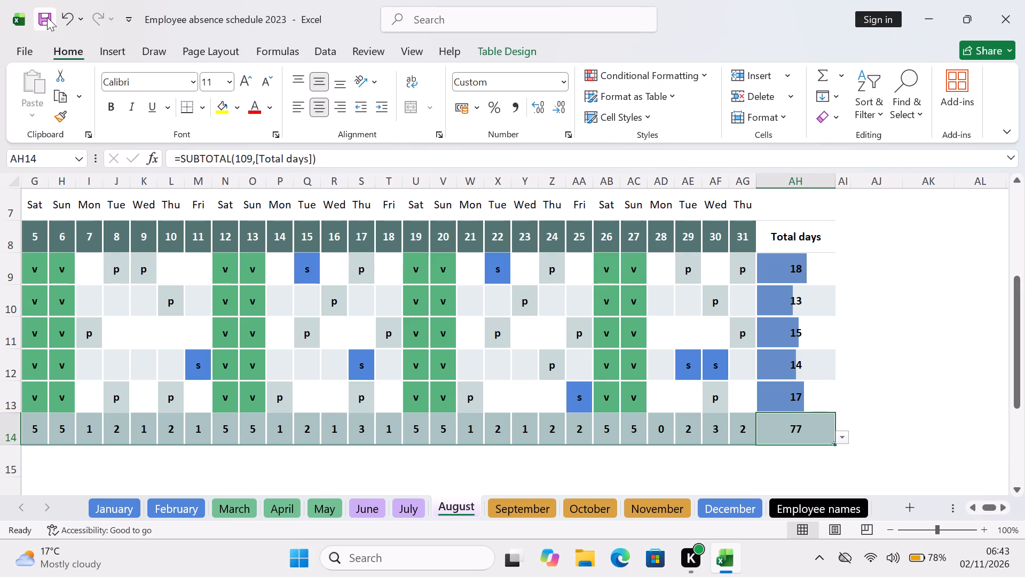
Save the workbook again with the August sheet completed.
{"action": "left_click", "coordinate": [47, 17]}
{"action": "left_click", "coordinate": [47, 17]}
{"action": "left_click", "coordinate": [47, 17]}
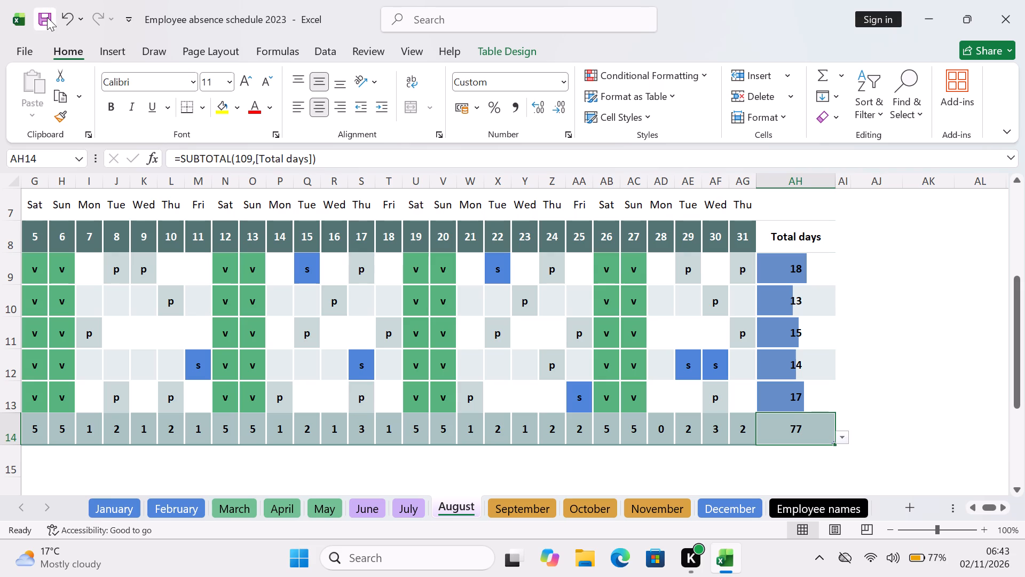
{"action": "left_click", "coordinate": [47, 17]}
{"action": "left_click", "coordinate": [47, 17]}
{"action": "left_click", "coordinate": [47, 17]}
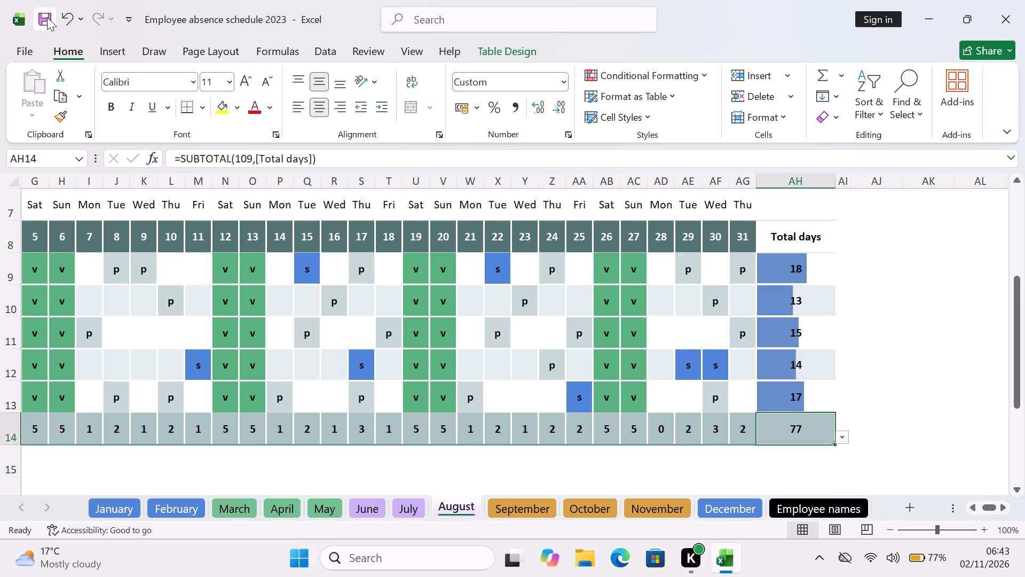
{"action": "left_click", "coordinate": [47, 17]}
{"action": "left_click", "coordinate": [47, 17]}
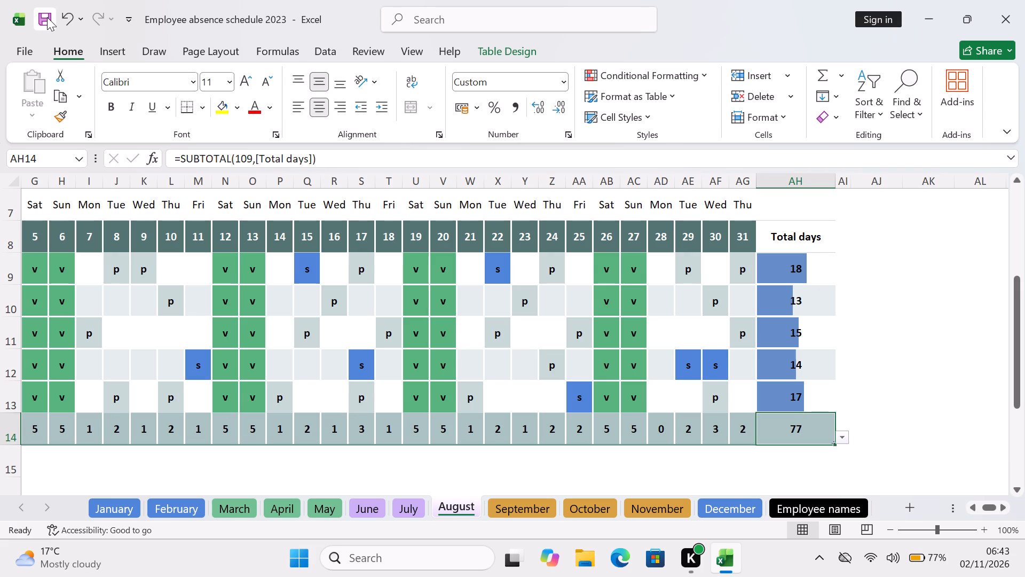
{"action": "left_click", "coordinate": [47, 17]}
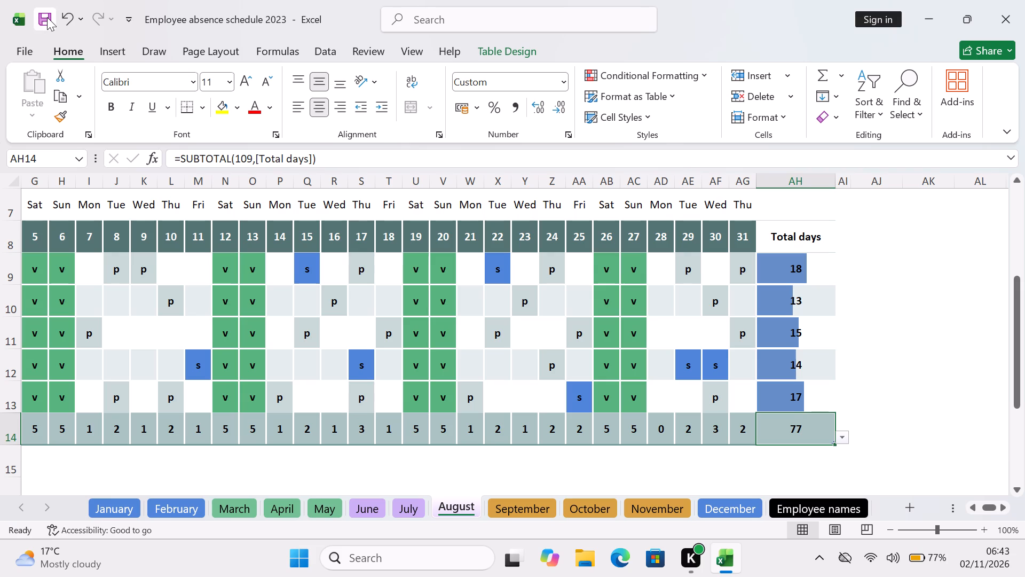
{"action": "left_click", "coordinate": [47, 17]}
{"action": "left_click", "coordinate": [47, 17]}
{"action": "left_click", "coordinate": [47, 17]}
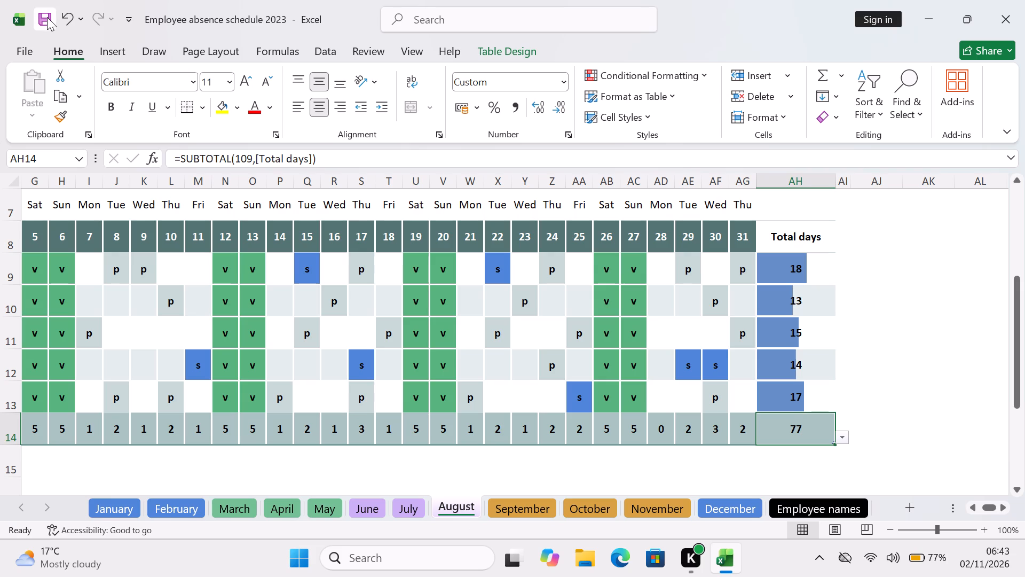
{"action": "left_click", "coordinate": [47, 17]}
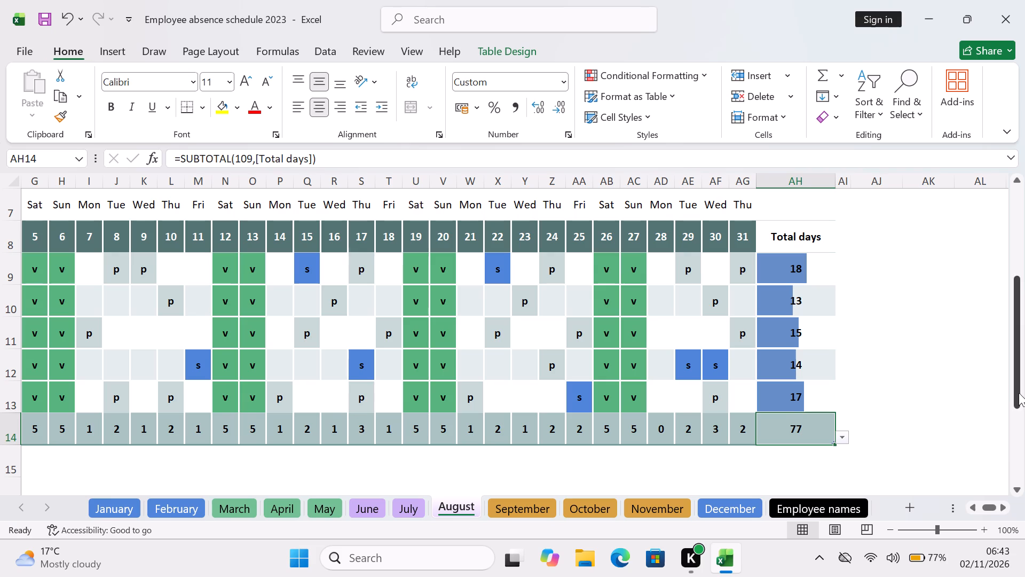
Review the August absence rows from the day headings down past the Total row, including the Total days data bars.
{"action": "left_click", "coordinate": [1019, 393]}
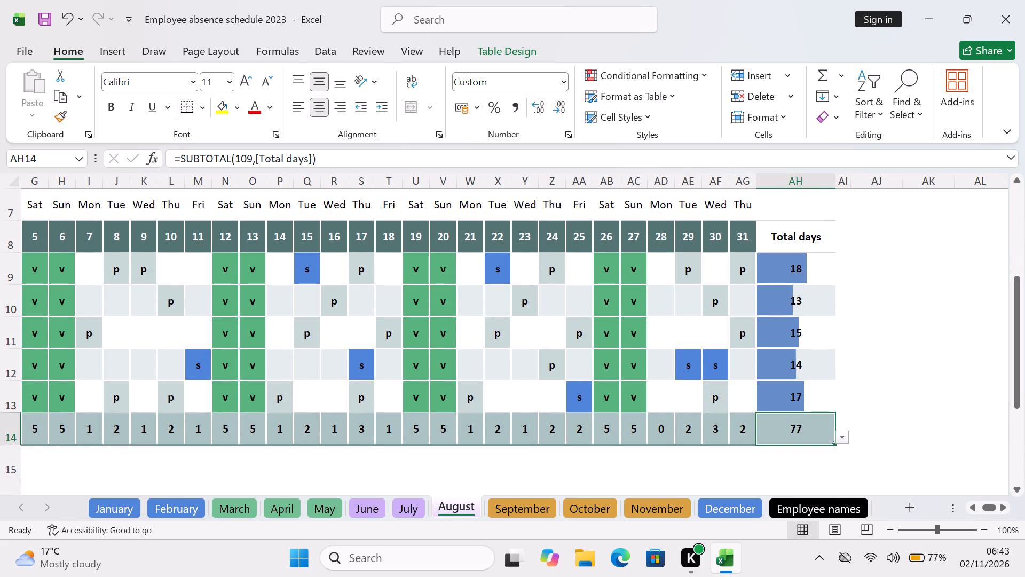
{"action": "left_click_drag", "start_coordinate": [1020, 401], "coordinate": [1016, 410]}
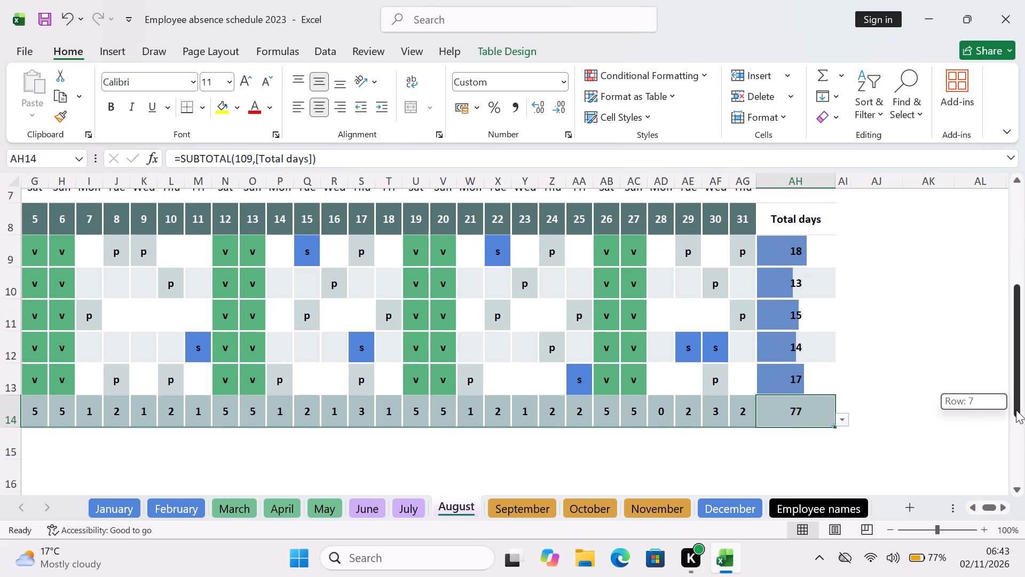
{"action": "left_click_drag", "start_coordinate": [1016, 410], "coordinate": [1007, 498]}
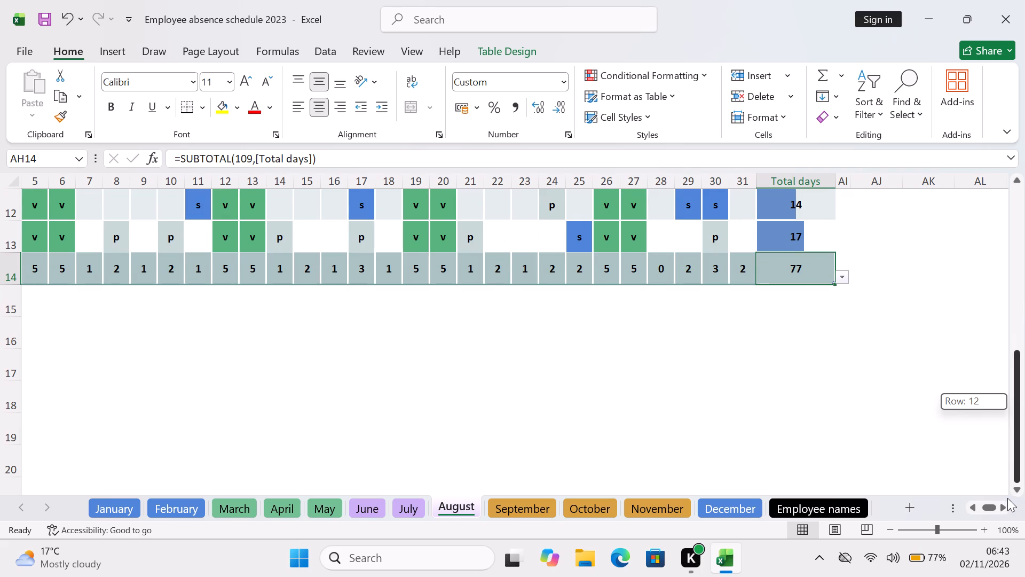
{"action": "left_click_drag", "start_coordinate": [1007, 498], "coordinate": [1024, 416]}
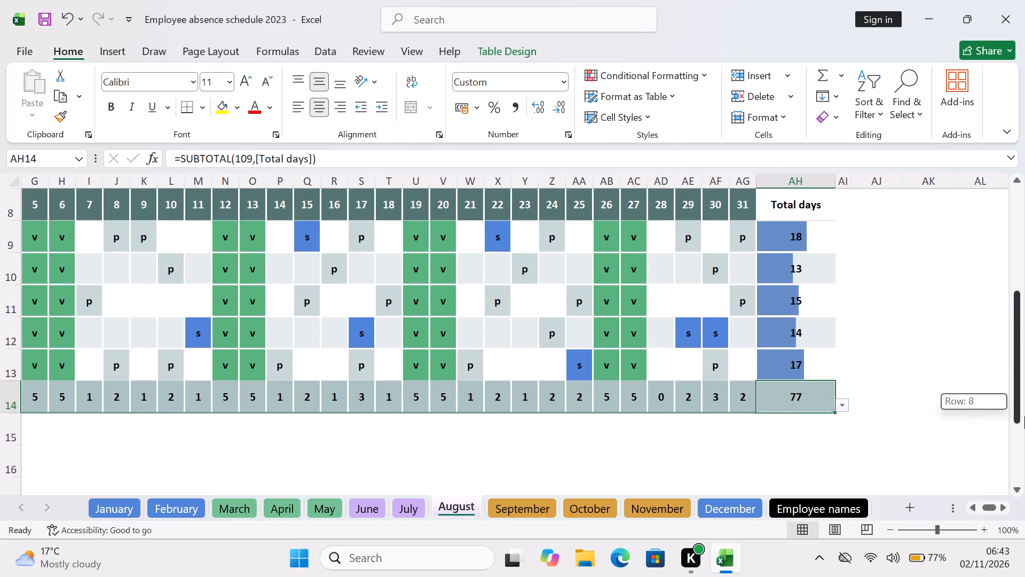
{"action": "left_click_drag", "start_coordinate": [1024, 416], "coordinate": [1008, 456]}
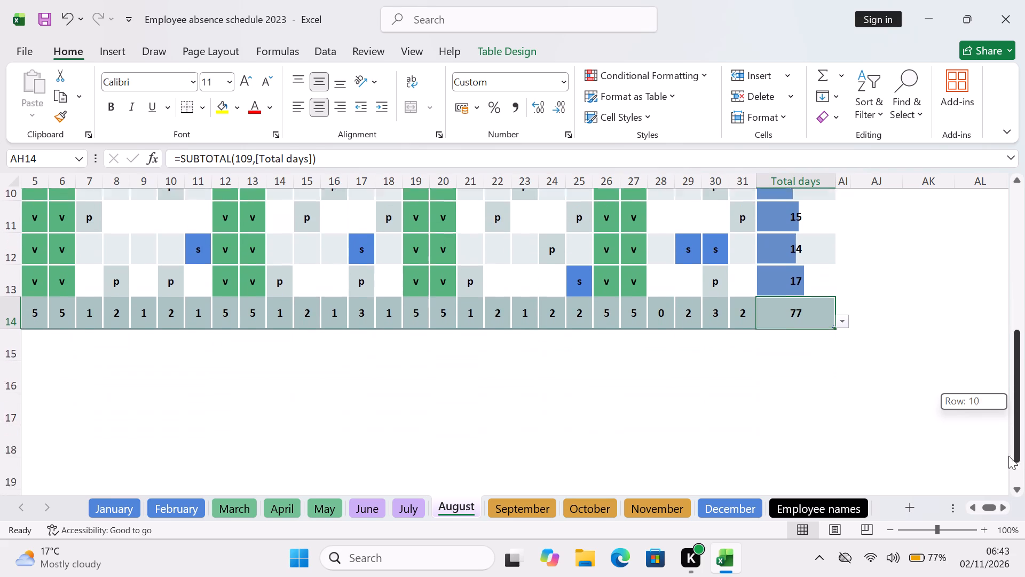
{"action": "left_click_drag", "start_coordinate": [1008, 456], "coordinate": [1023, 436]}
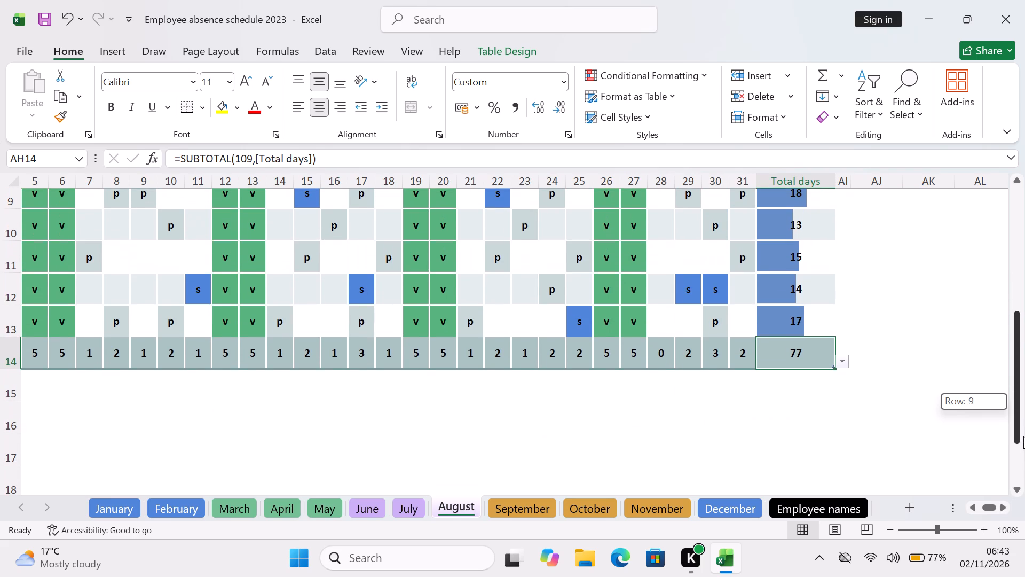
{"action": "left_click_drag", "start_coordinate": [1023, 436], "coordinate": [1020, 463]}
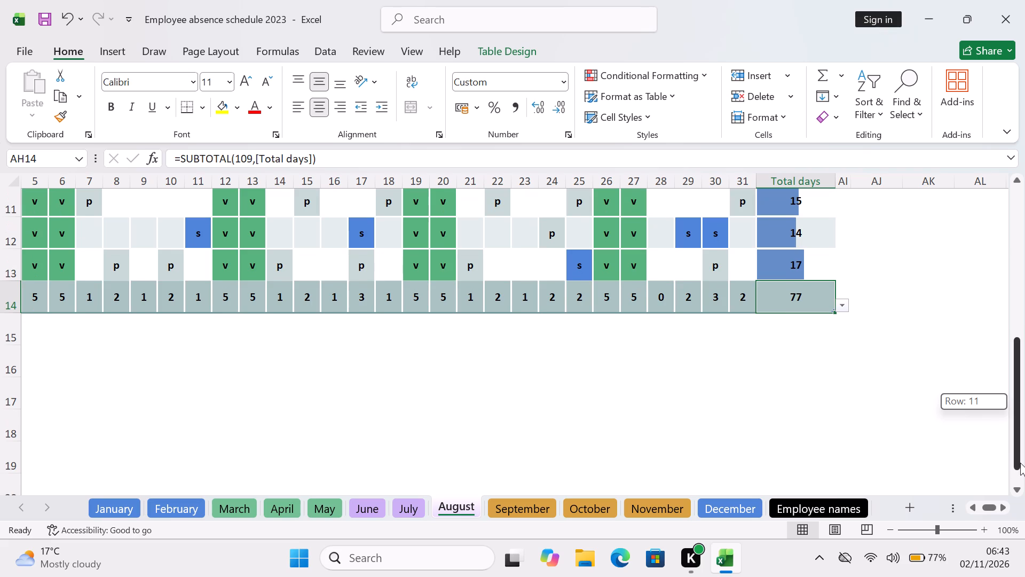
{"action": "left_click_drag", "start_coordinate": [1020, 463], "coordinate": [1024, 406]}
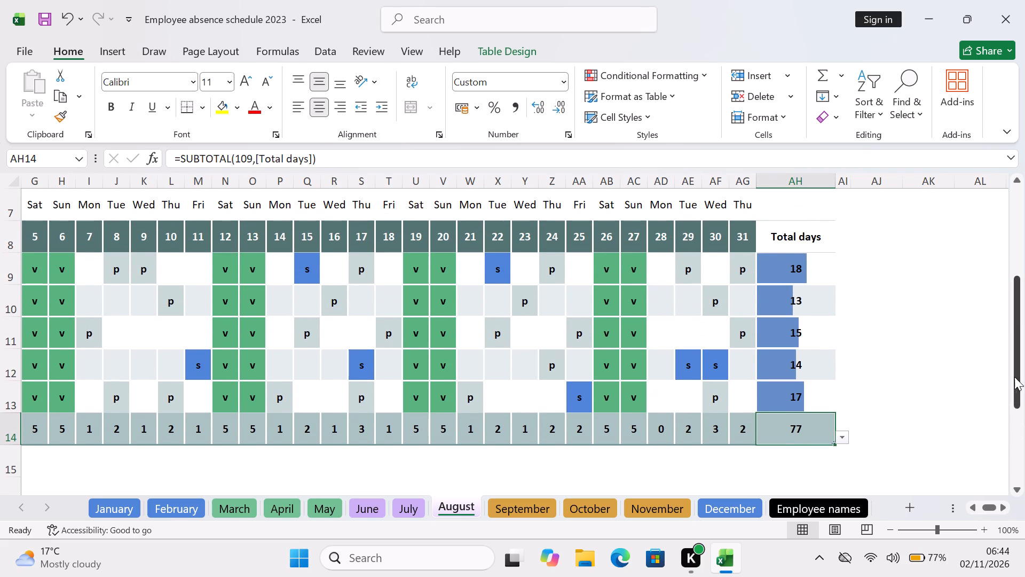
{"action": "left_click_drag", "start_coordinate": [1017, 380], "coordinate": [1016, 403]}
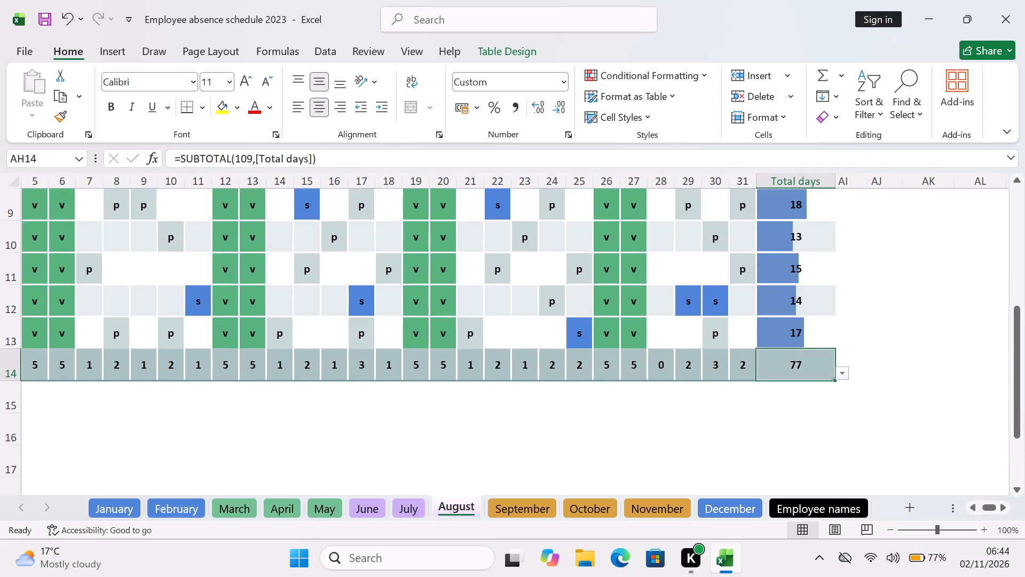
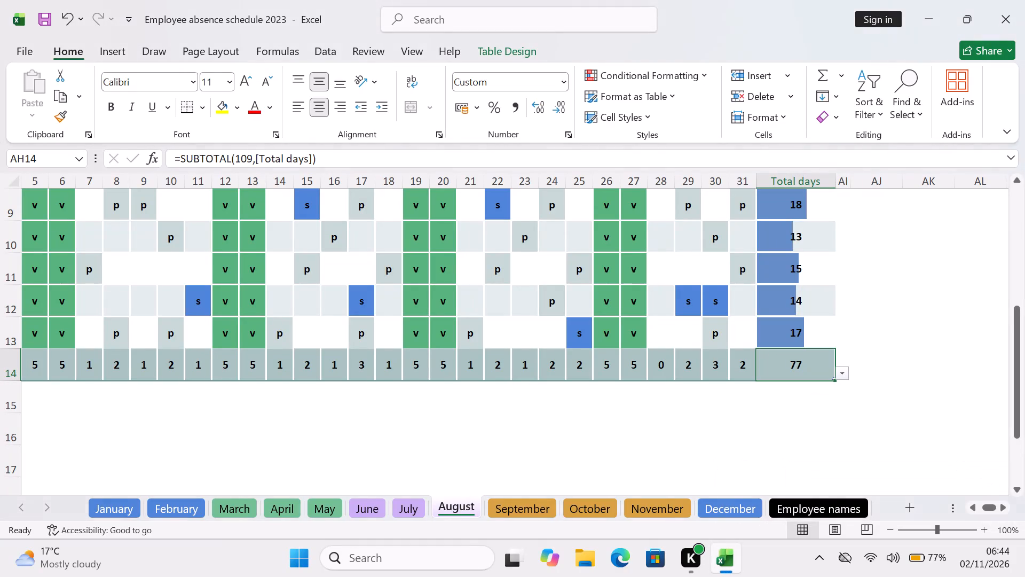
On the September sheet, mark the first employee's absences: p on day 1 and v on days 2 and 3.
{"action": "left_click", "coordinate": [522, 506]}
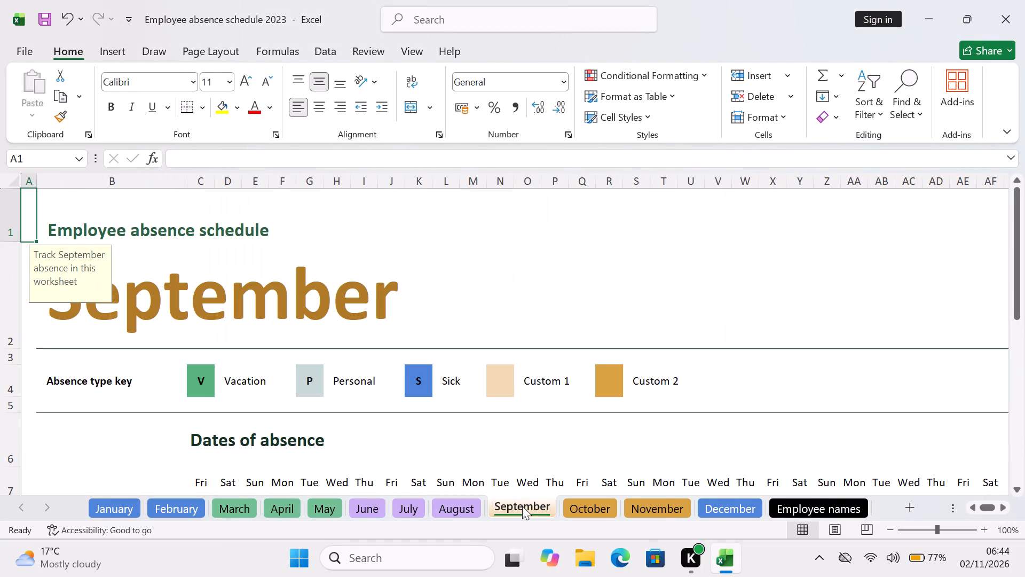
{"action": "key", "text": "Down"}
{"action": "key", "text": "Down"}
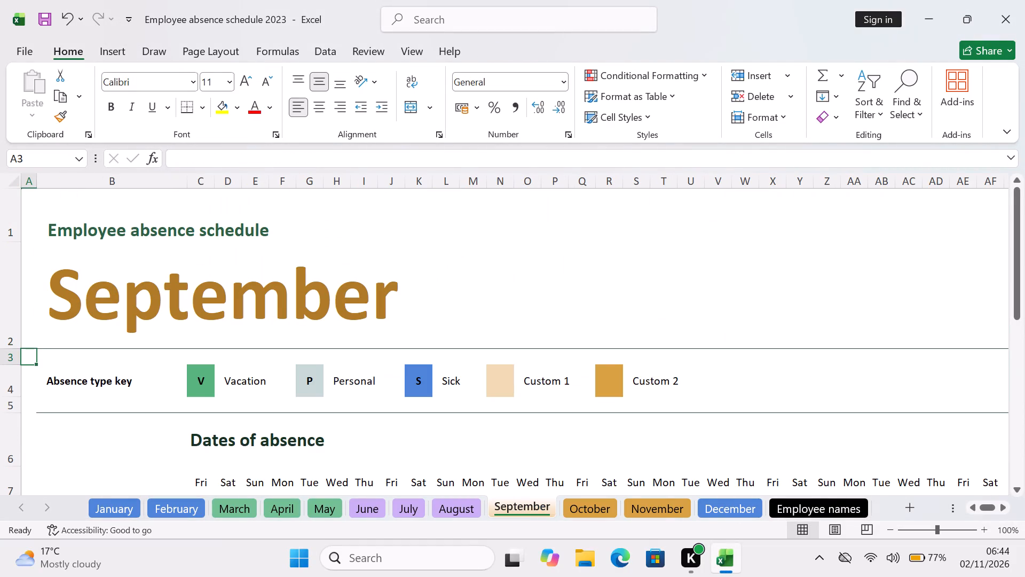
{"action": "key", "text": "Down"}
{"action": "key", "text": "Down"}
{"action": "key", "text": "Down"}
{"action": "key", "text": "Down"}
{"action": "key", "text": "Down"}
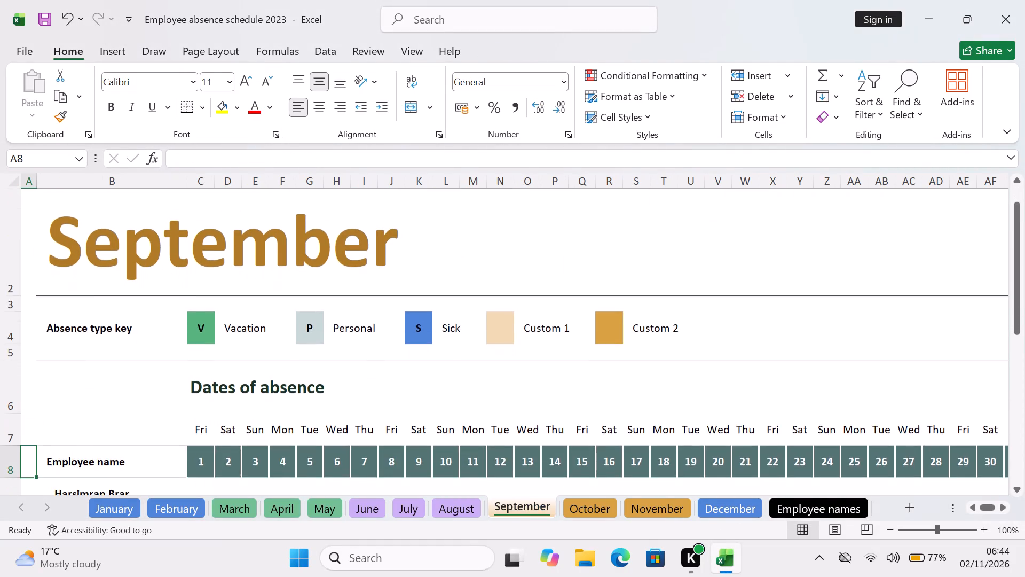
{"action": "key", "text": "Down"}
{"action": "key", "text": "Down"}
{"action": "key", "text": "Up"}
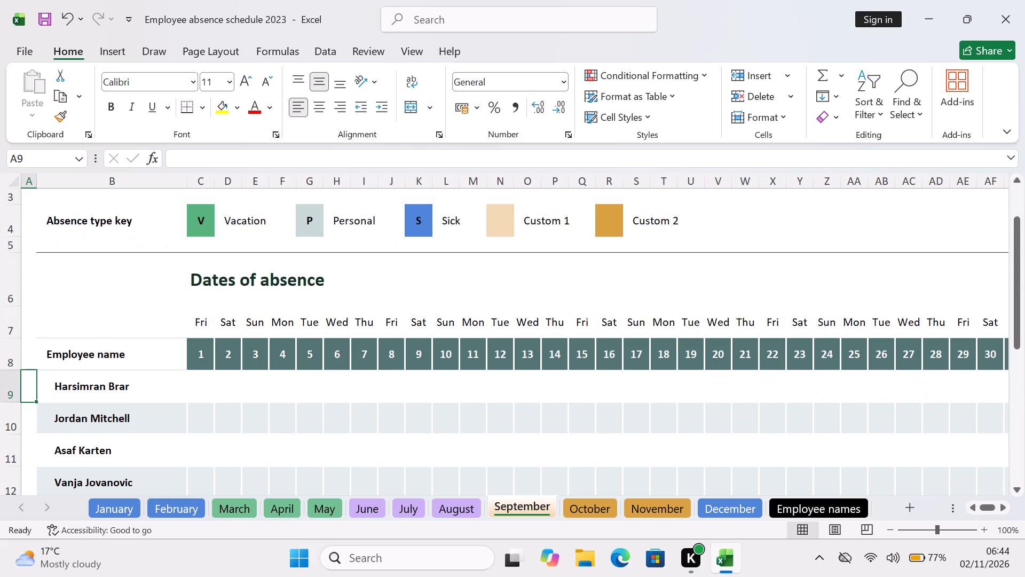
{"action": "key", "text": "Right"}
{"action": "key", "text": "Right"}
{"action": "key", "text": "p"}
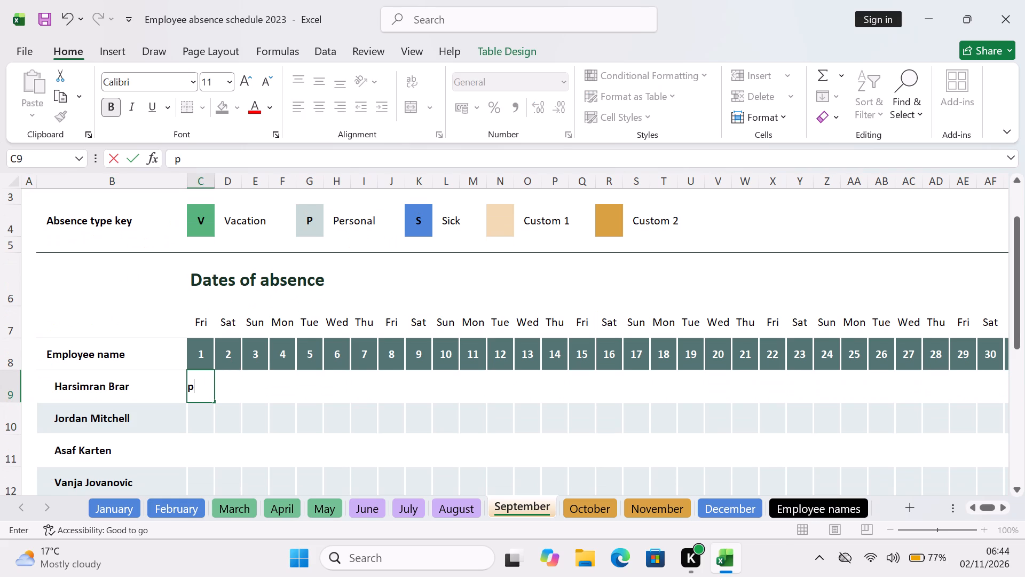
{"action": "key", "text": "Right"}
{"action": "key", "text": "v"}
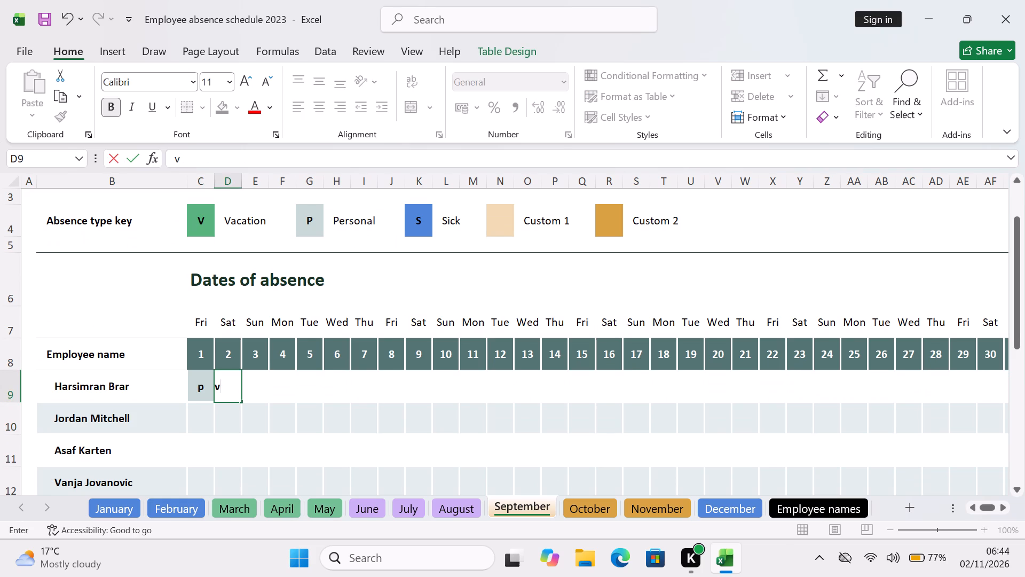
{"action": "key", "text": "Right"}
{"action": "key", "text": "v"}
{"action": "key", "text": "Right"}
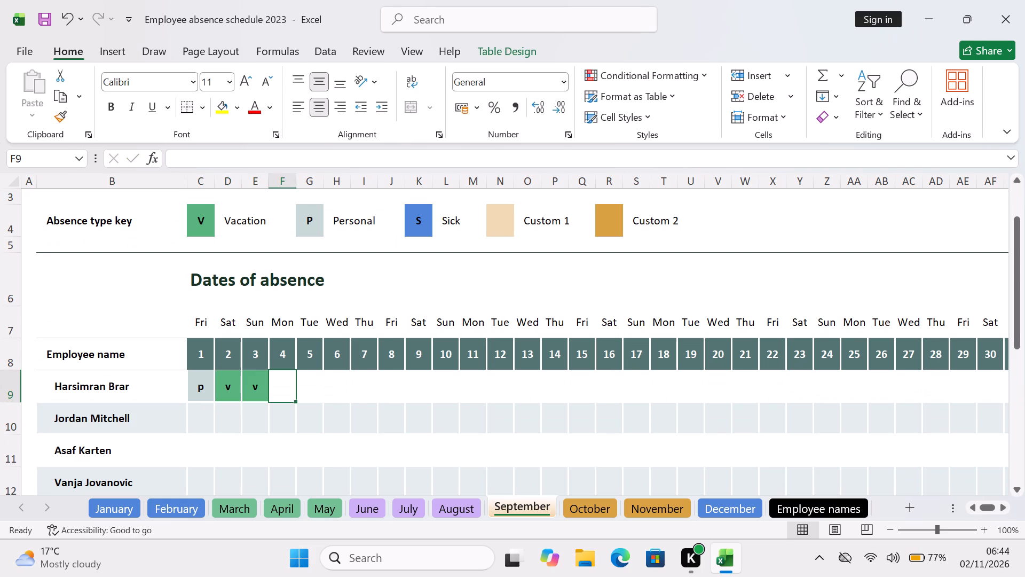
Mark personal absences (p) for the first employee on September 4, 6 and 8.
{"action": "key", "text": "Right"}
{"action": "key", "text": "Right"}
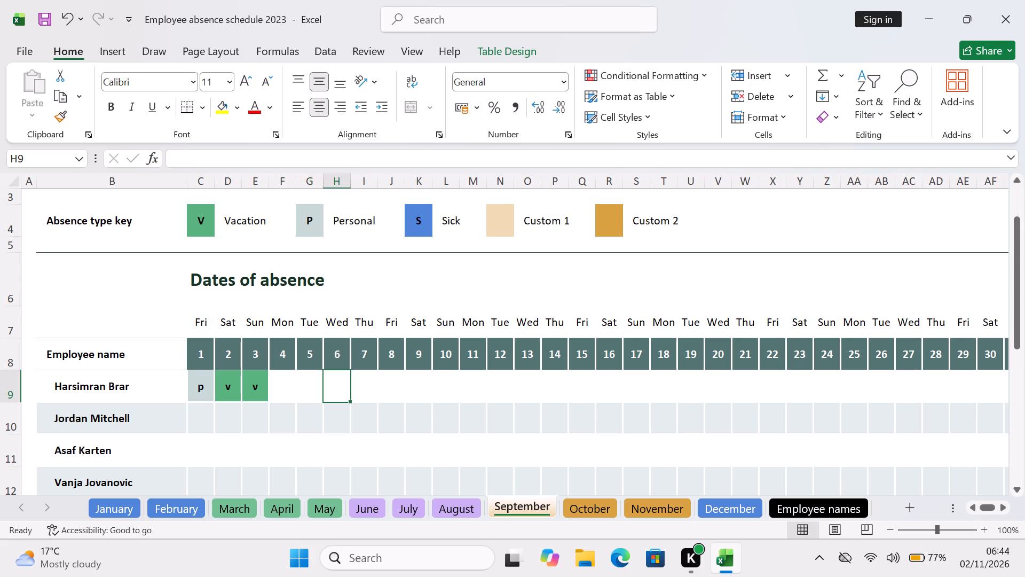
{"action": "key", "text": "p"}
{"action": "key", "text": "Right"}
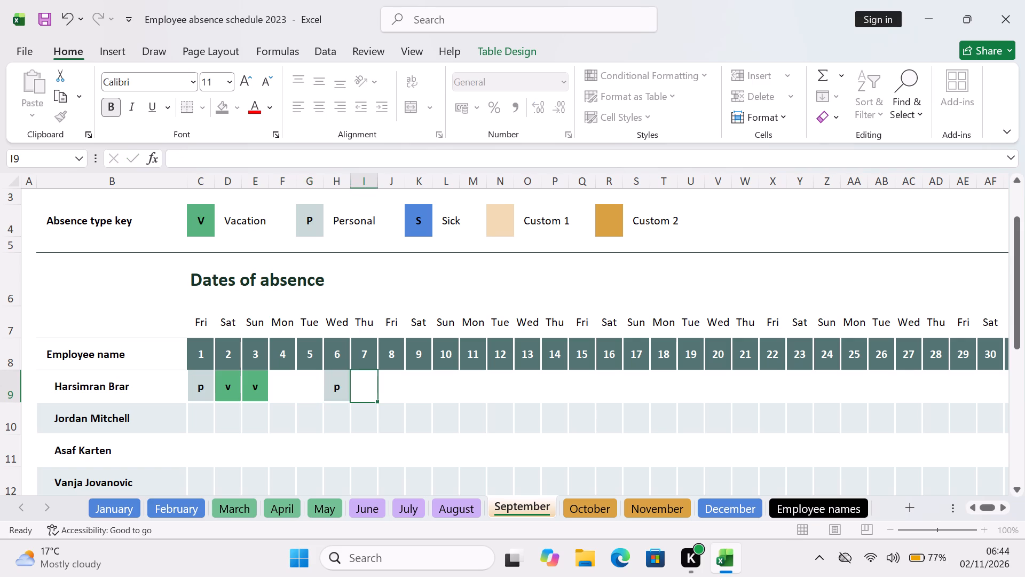
{"action": "key", "text": "Right"}
{"action": "key", "text": "p"}
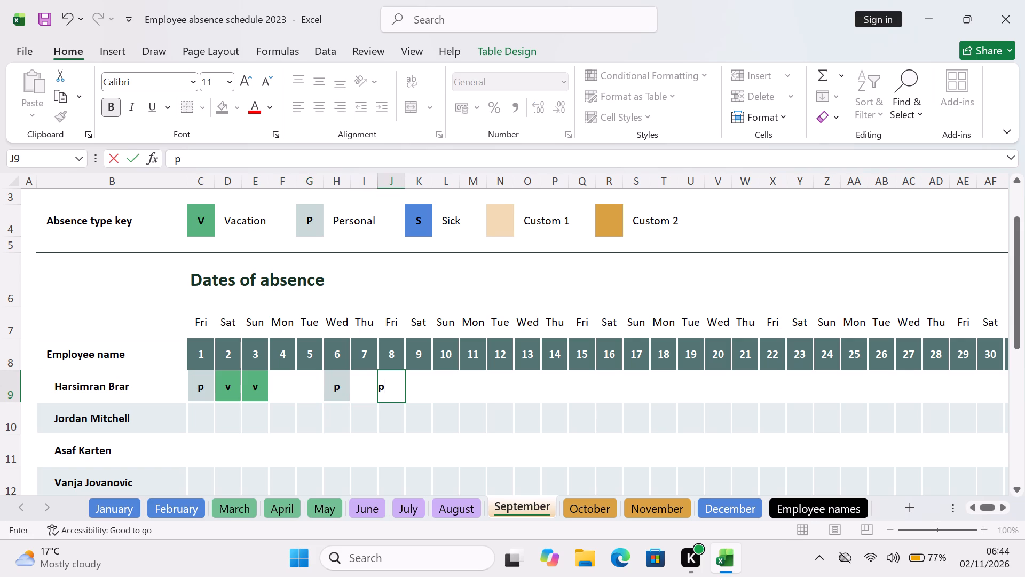
{"action": "key", "text": "Left"}
{"action": "key", "text": "Left"}
{"action": "key", "text": "Left"}
{"action": "key", "text": "Left"}
{"action": "key", "text": "p"}
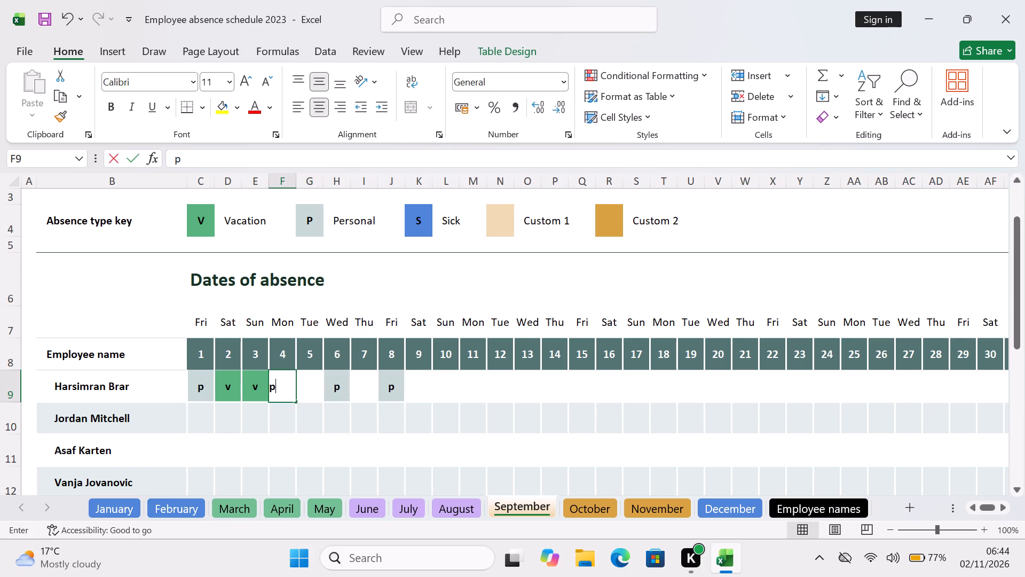
{"action": "key", "text": "Right"}
Mark the first employee's weekend of September 9 and 10 as vacation (v).
{"action": "key", "text": "Right"}
{"action": "key", "text": "Right"}
{"action": "key", "text": "Right"}
{"action": "key", "text": "Right"}
{"action": "key", "text": "Right"}
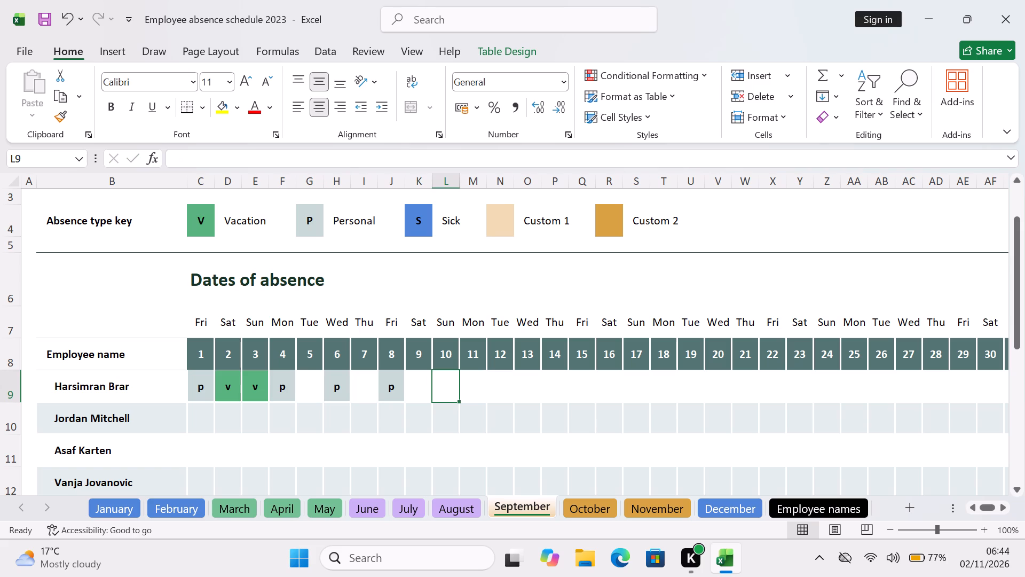
{"action": "key", "text": "v"}
{"action": "key", "text": "Left"}
{"action": "key", "text": "v"}
{"action": "key", "text": "Right"}
In the first employee's row, enter p on September 12 and 14 and v on September 16 and 17.
{"action": "key", "text": "Right"}
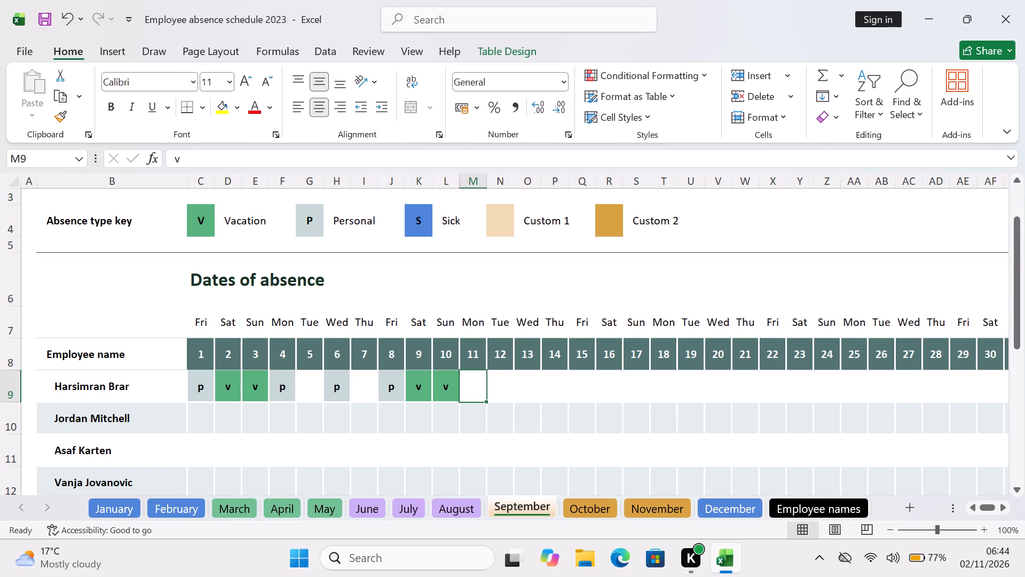
{"action": "key", "text": "Right"}
{"action": "key", "text": "Right"}
{"action": "key", "text": "Left"}
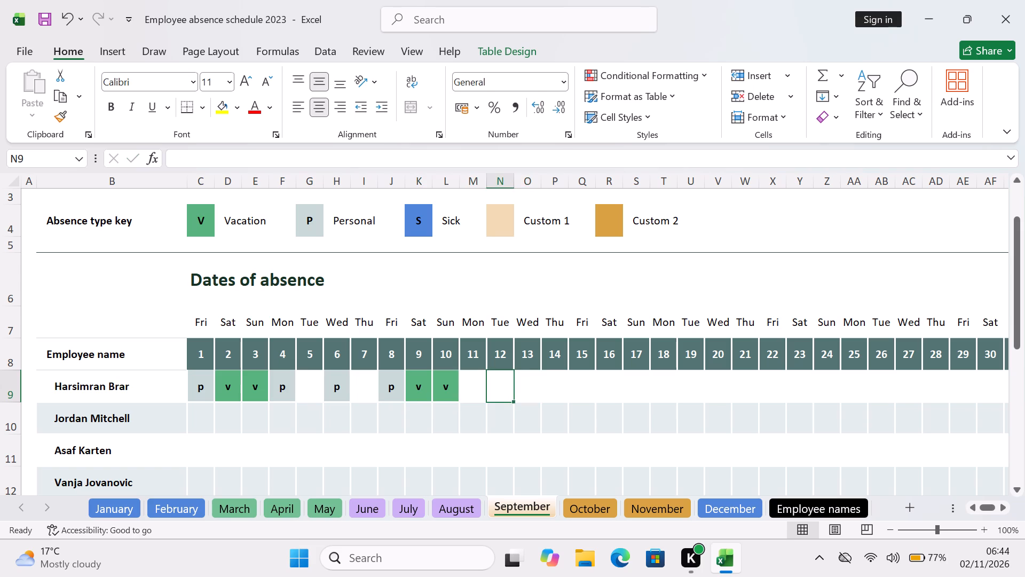
{"action": "key", "text": "p"}
{"action": "key", "text": "Right"}
{"action": "key", "text": "Right"}
{"action": "key", "text": "p"}
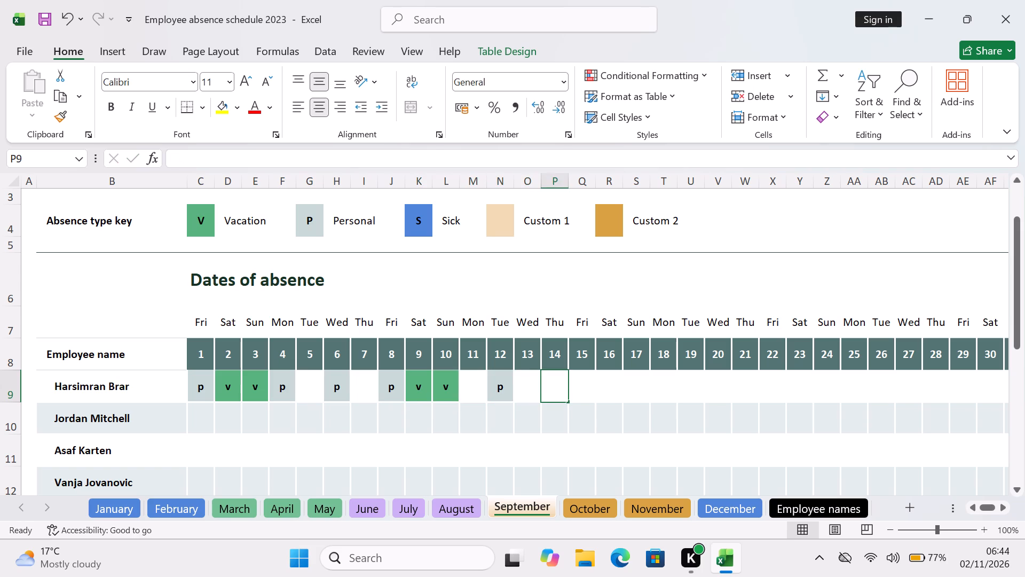
{"action": "key", "text": "Right"}
{"action": "key", "text": "Right"}
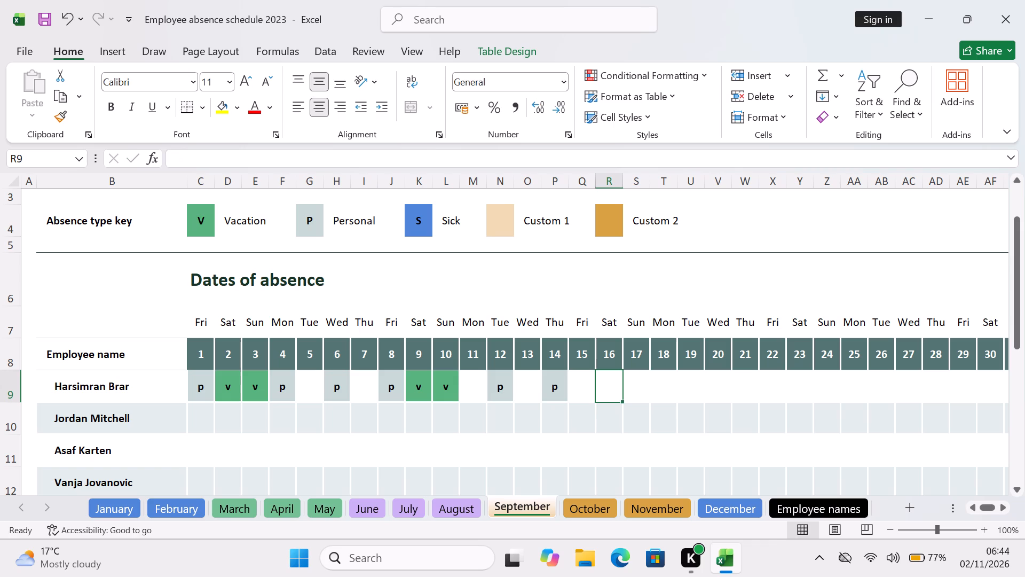
{"action": "key", "text": "v"}
{"action": "key", "text": "Right"}
{"action": "key", "text": "v"}
{"action": "key", "text": "Right"}
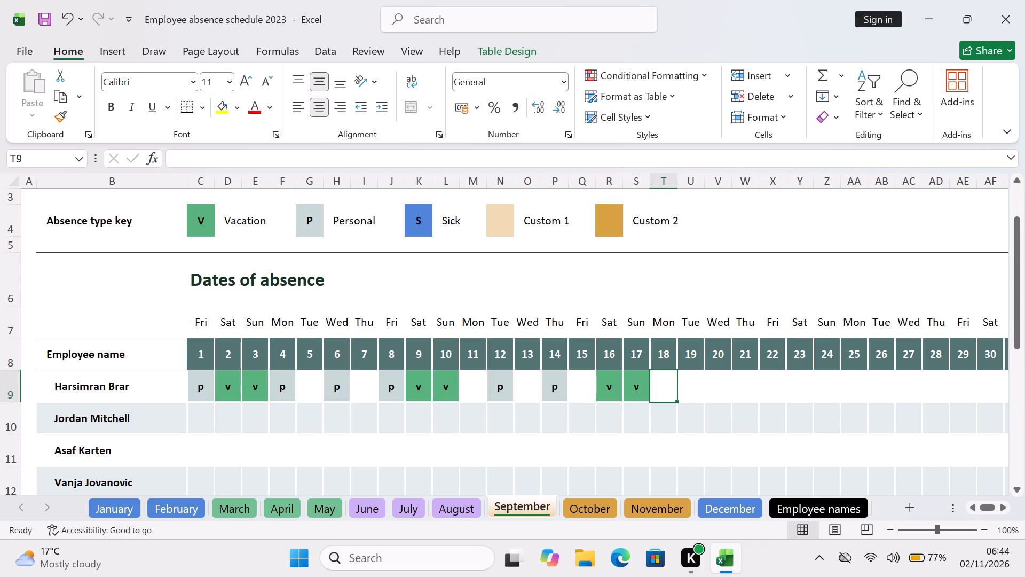
In the first employee's row, enter p on September 19 and 21 and v on September 23 and 24.
{"action": "key", "text": "Right"}
{"action": "key", "text": "p"}
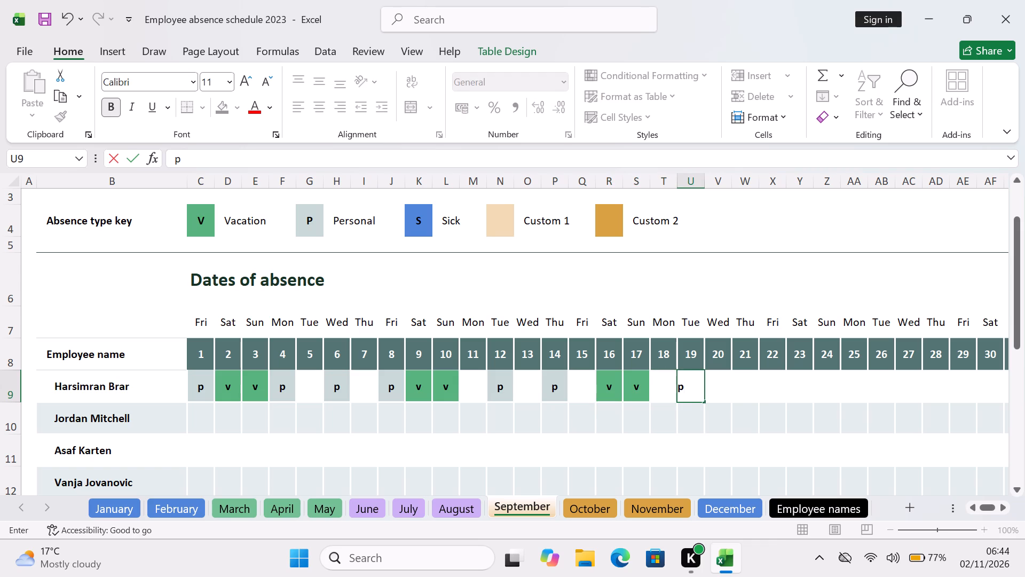
{"action": "key", "text": "Right"}
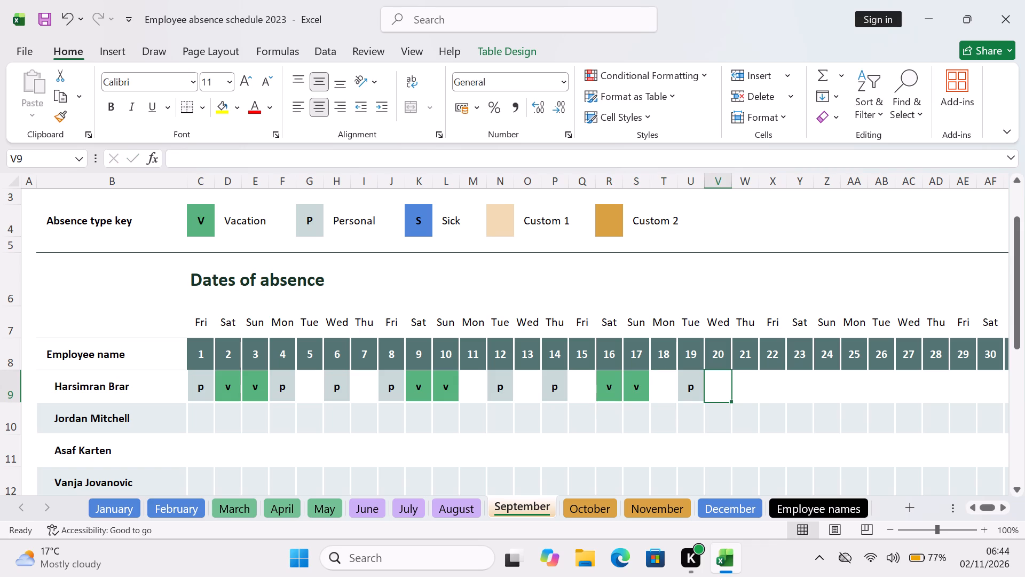
{"action": "key", "text": "Right"}
{"action": "key", "text": "p"}
{"action": "key", "text": "Right"}
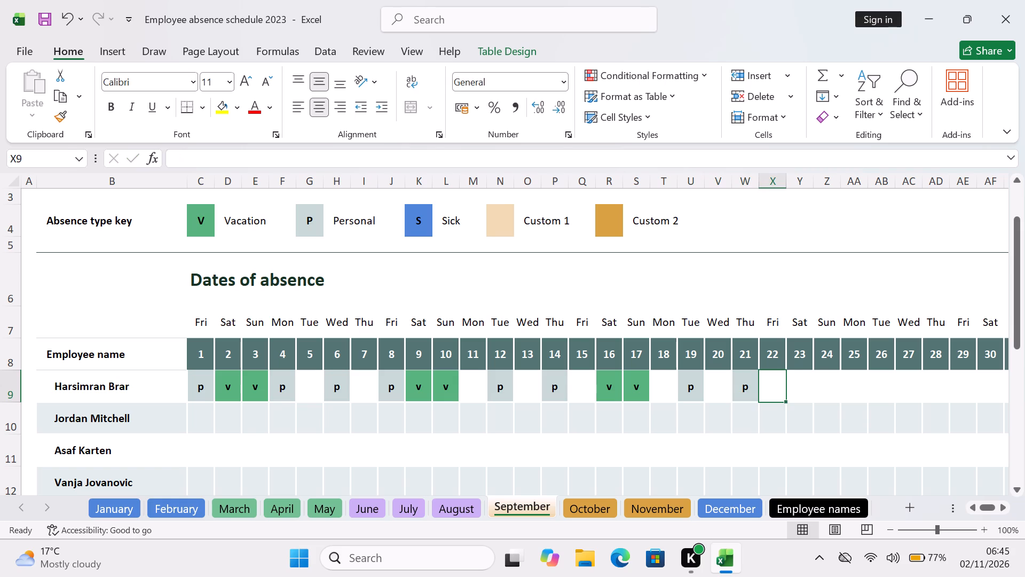
{"action": "key", "text": "Right"}
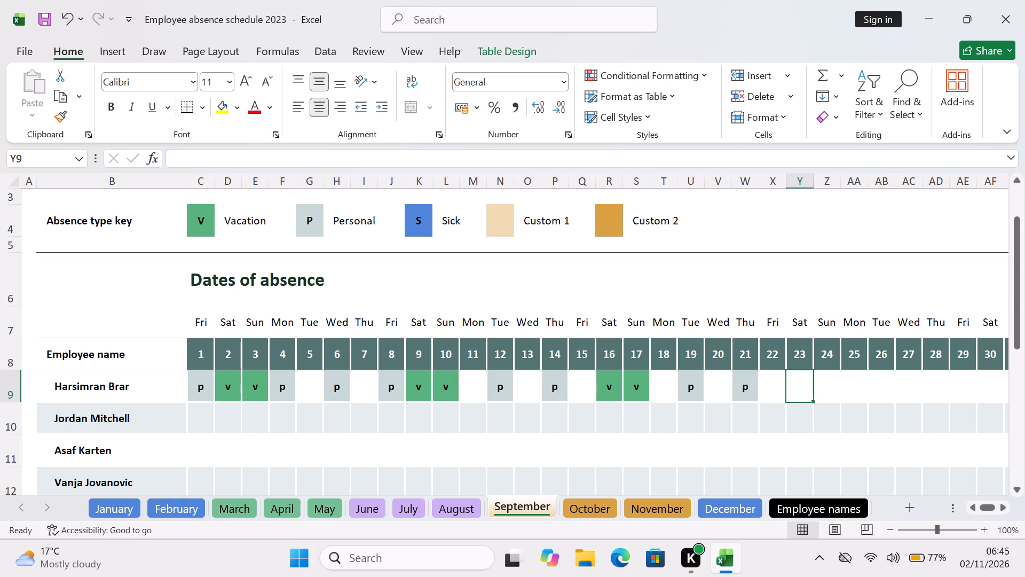
{"action": "key", "text": "v"}
{"action": "key", "text": "Right"}
{"action": "key", "text": "v"}
{"action": "key", "text": "Right"}
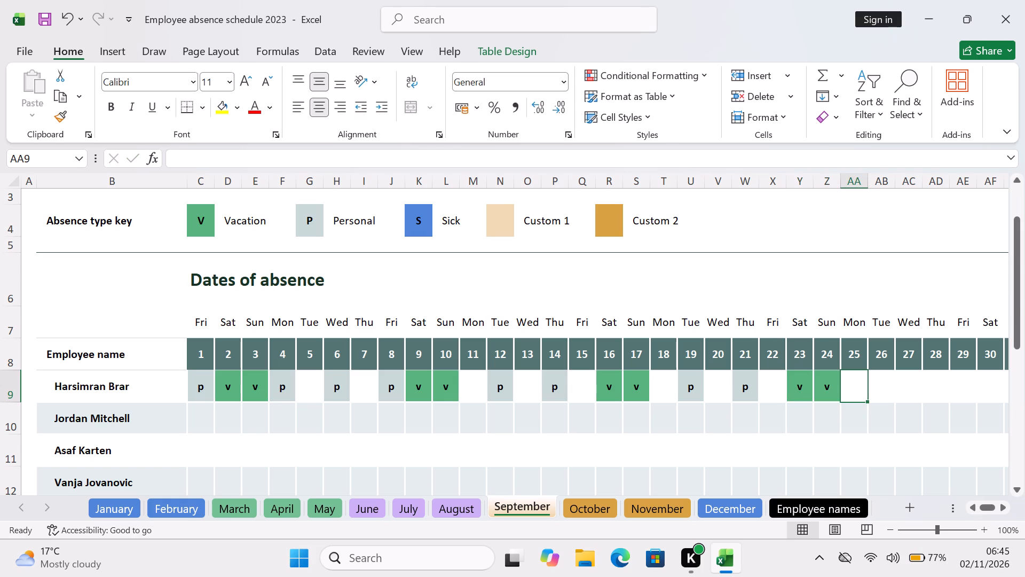
Complete the first employee's September row with p on day 26, s on day 28 and v on day 30.
{"action": "key", "text": "p"}
{"action": "key", "text": "BackSpace"}
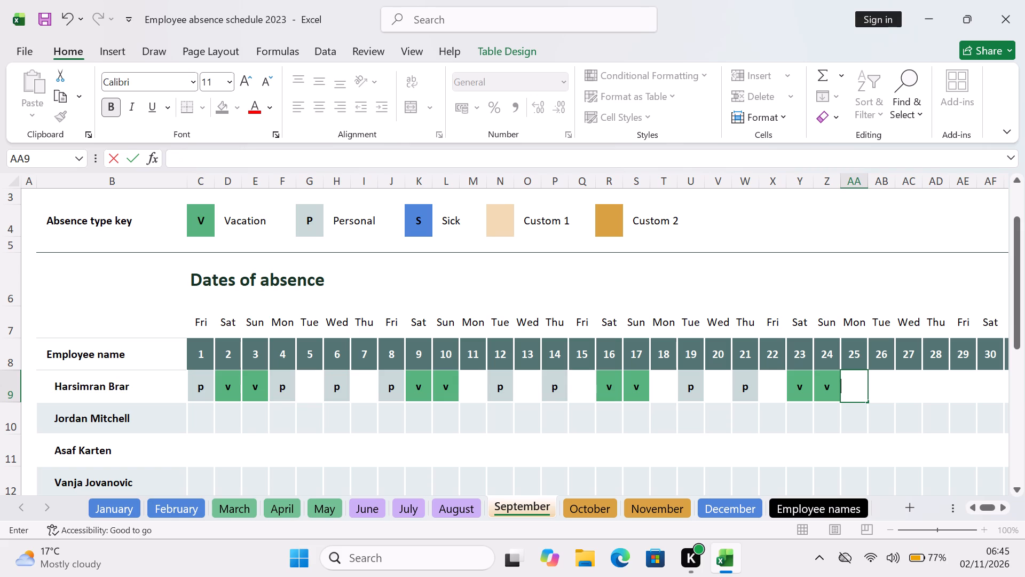
{"action": "key", "text": "Right"}
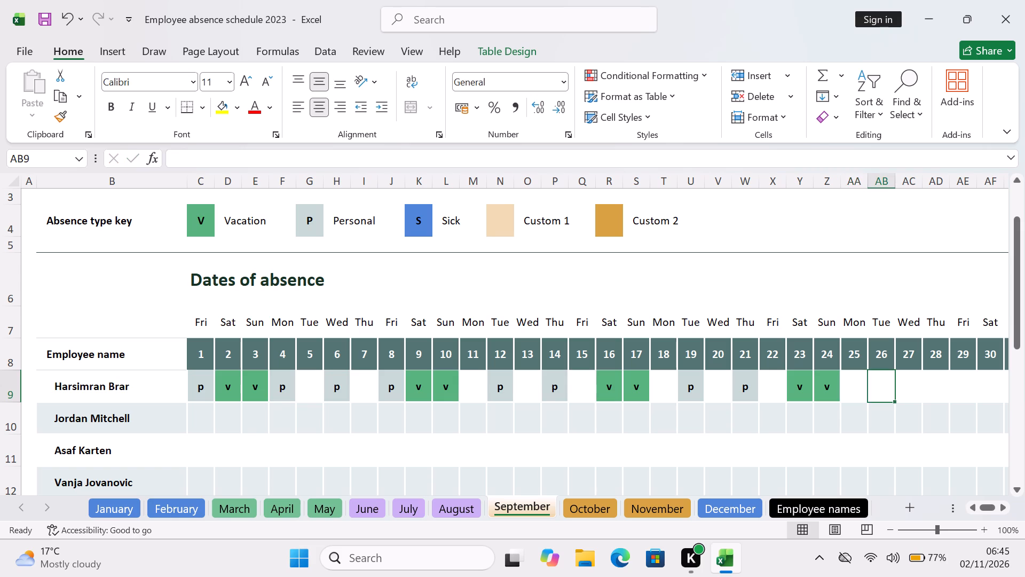
{"action": "key", "text": "p"}
{"action": "key", "text": "Right"}
{"action": "key", "text": "Right"}
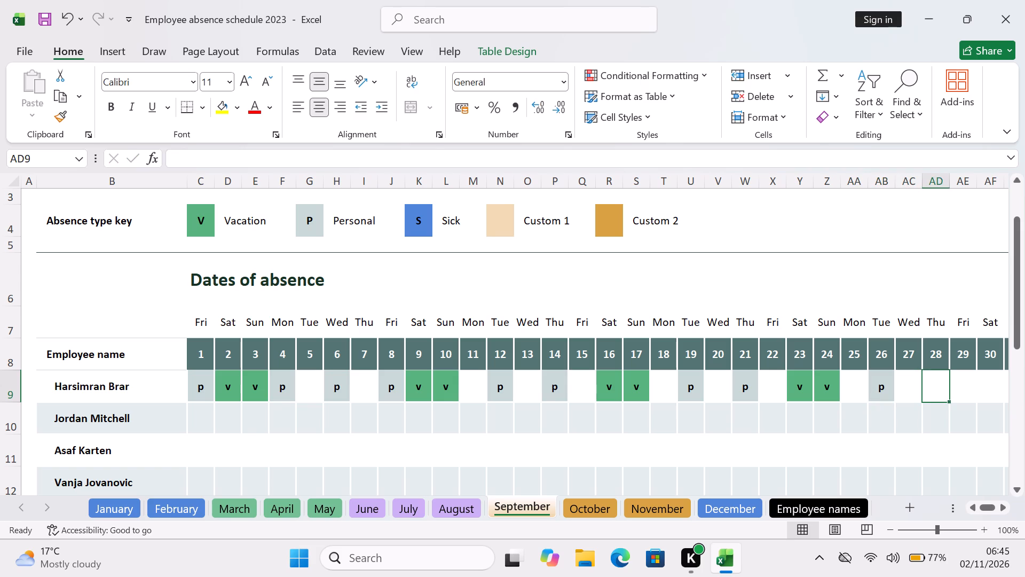
{"action": "key", "text": "s"}
{"action": "key", "text": "Right"}
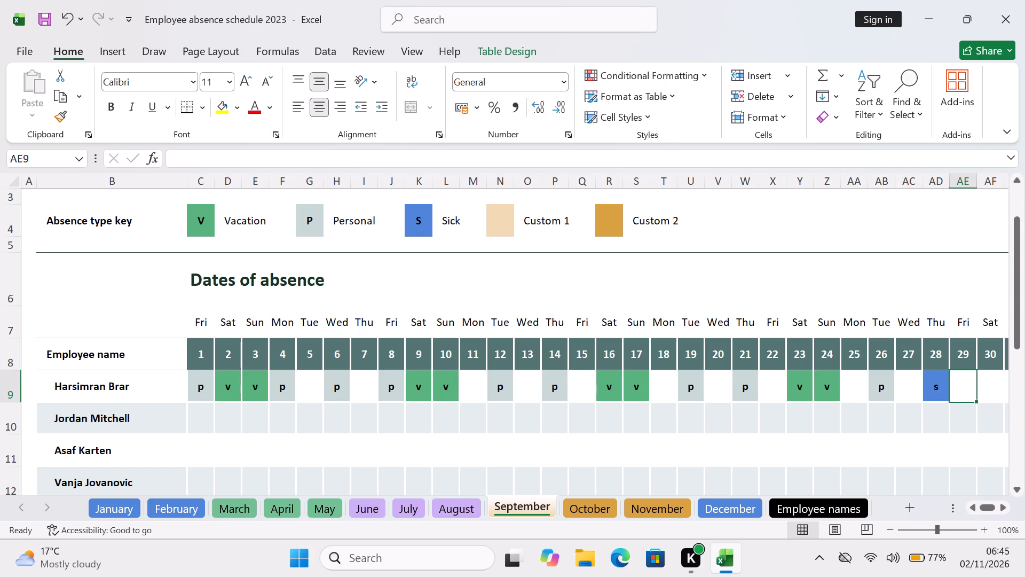
{"action": "key", "text": "Right"}
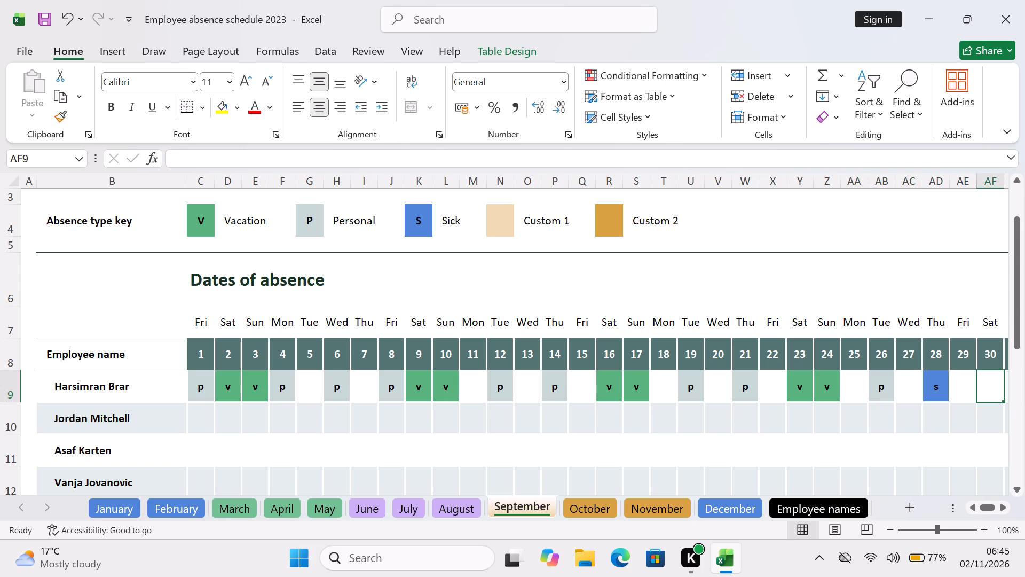
{"action": "key", "text": "v"}
{"action": "key", "text": "Right"}
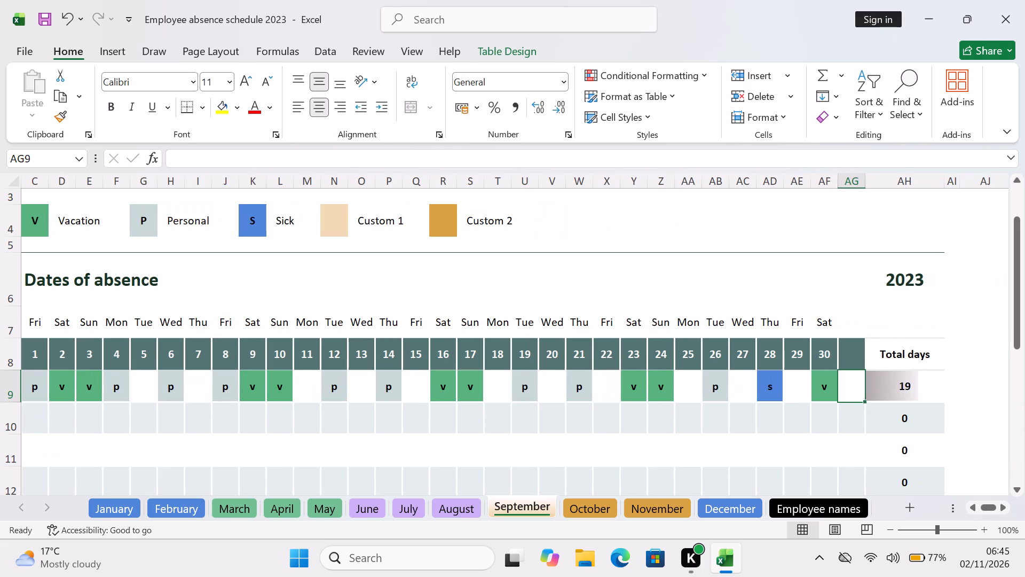
Start the second employee's September row by marking vacation (v) on days 2 and 3.
{"action": "key", "text": "Left"}
{"action": "key", "text": "Left"}
{"action": "key", "text": "Down"}
{"action": "key", "text": "Left"}
{"action": "key", "text": "Left"}
{"action": "key", "text": "Left"}
{"action": "key", "text": "Left"}
{"action": "key", "text": "Left"}
{"action": "key", "text": "Left"}
{"action": "key", "text": "Left"}
{"action": "key", "text": "Left"}
{"action": "key", "text": "Left"}
{"action": "key", "text": "Left"}
{"action": "key", "text": "Left"}
{"action": "key", "text": "Left"}
{"action": "key", "text": "Left"}
{"action": "key", "text": "Left"}
{"action": "key", "text": "Left"}
{"action": "key", "text": "Left"}
{"action": "key", "text": "Left"}
{"action": "key", "text": "Left"}
{"action": "key", "text": "Left"}
{"action": "key", "text": "Left"}
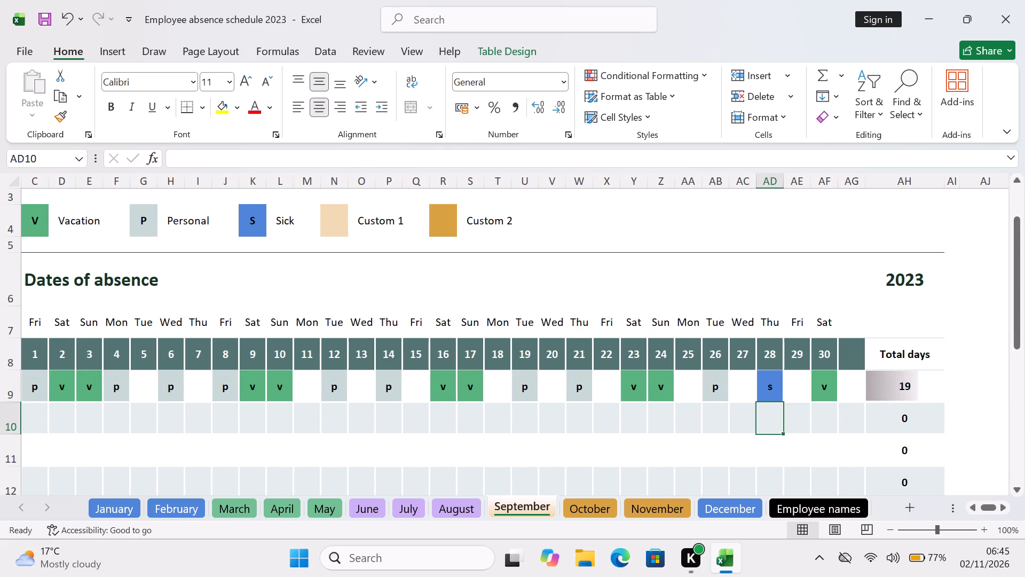
{"action": "key", "text": "Left"}
{"action": "key", "text": "Right"}
{"action": "key", "text": "Right"}
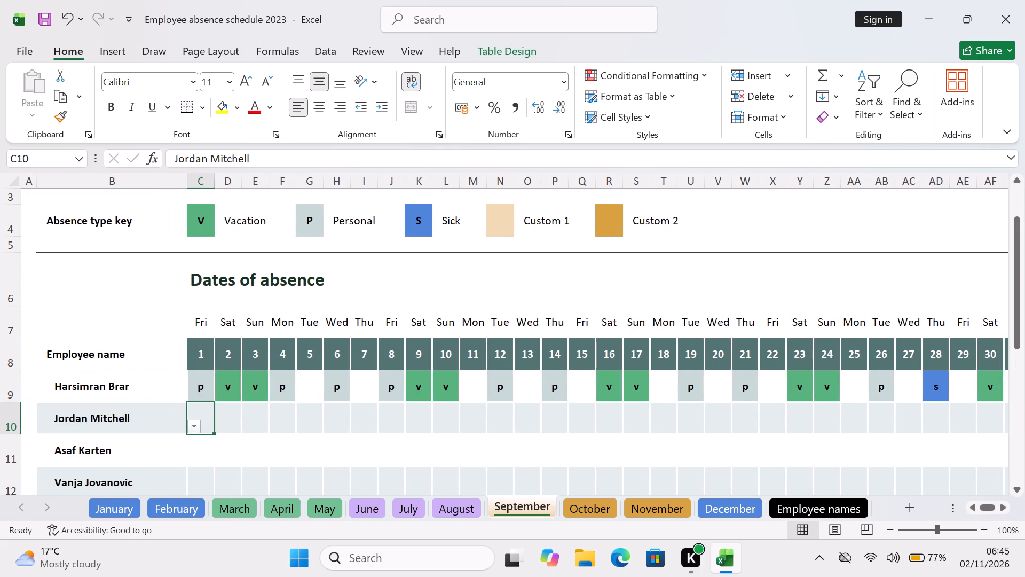
{"action": "key", "text": "Right"}
{"action": "key", "text": "v"}
{"action": "key", "text": "Right"}
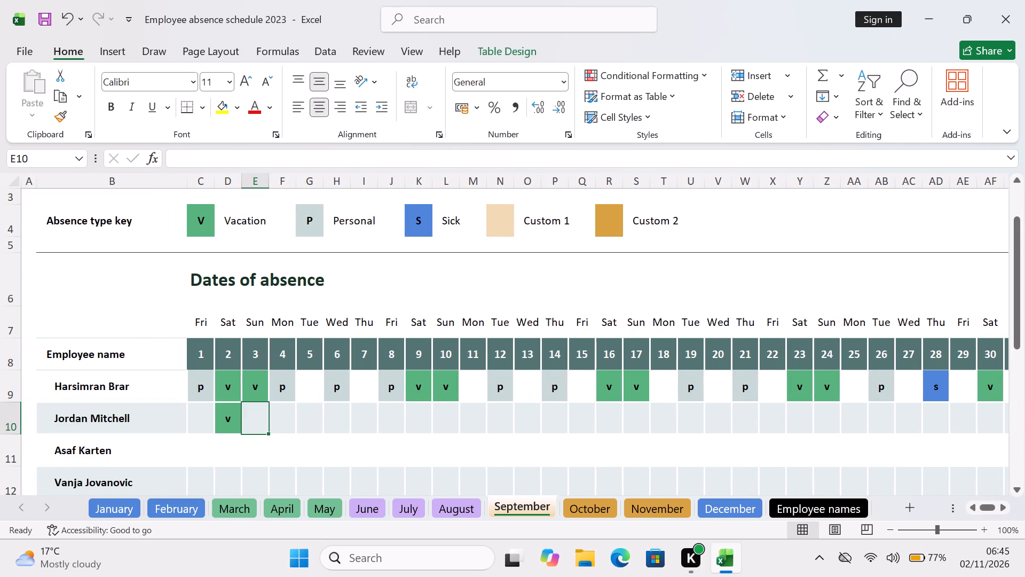
{"action": "key", "text": "v"}
{"action": "key", "text": "Right"}
{"action": "key", "text": "Right"}
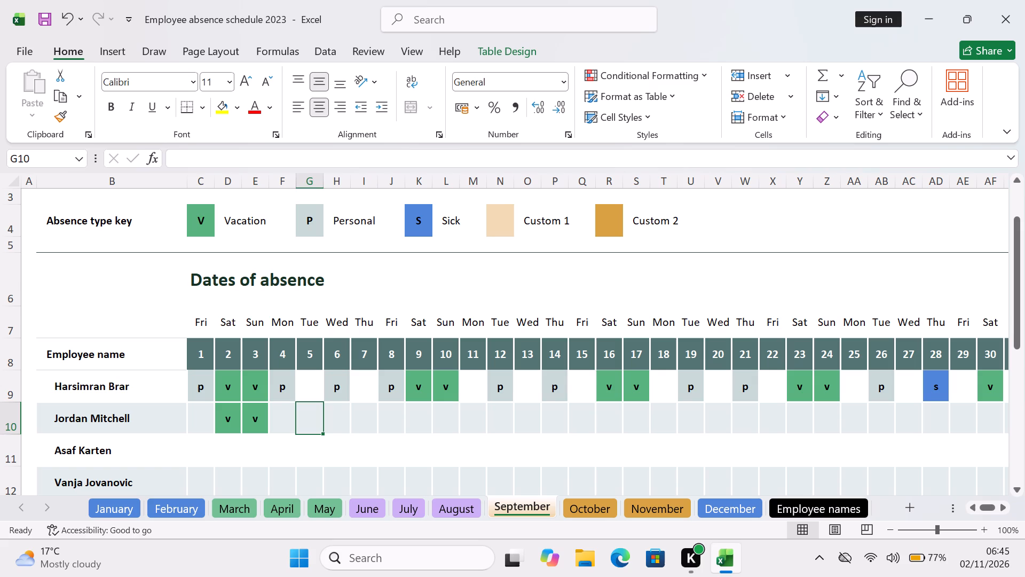
In the second employee's September row, enter p on days 6 and 8 and v on day 10.
{"action": "key", "text": "Right"}
{"action": "key", "text": "p"}
{"action": "key", "text": "Right"}
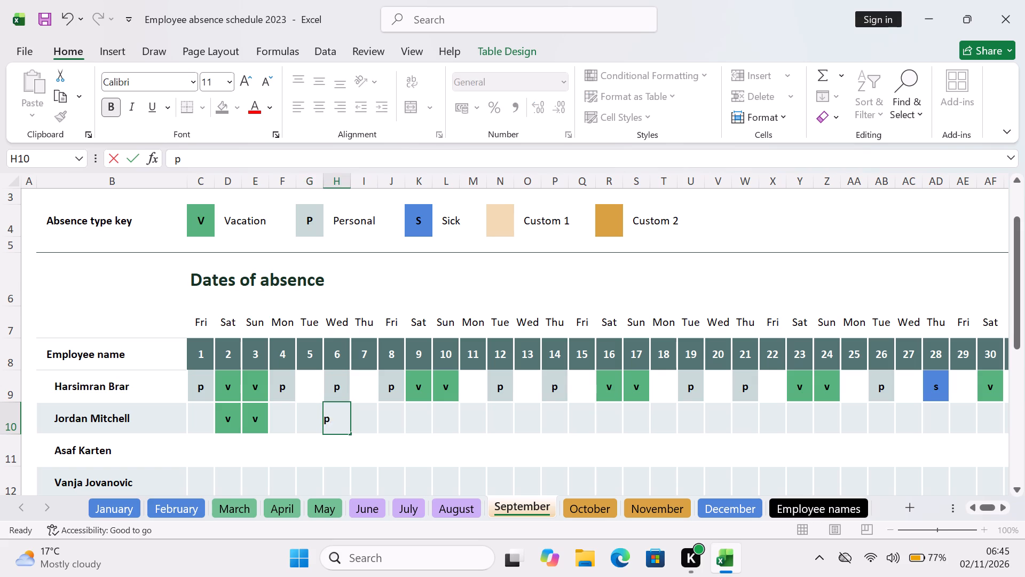
{"action": "key", "text": "Right"}
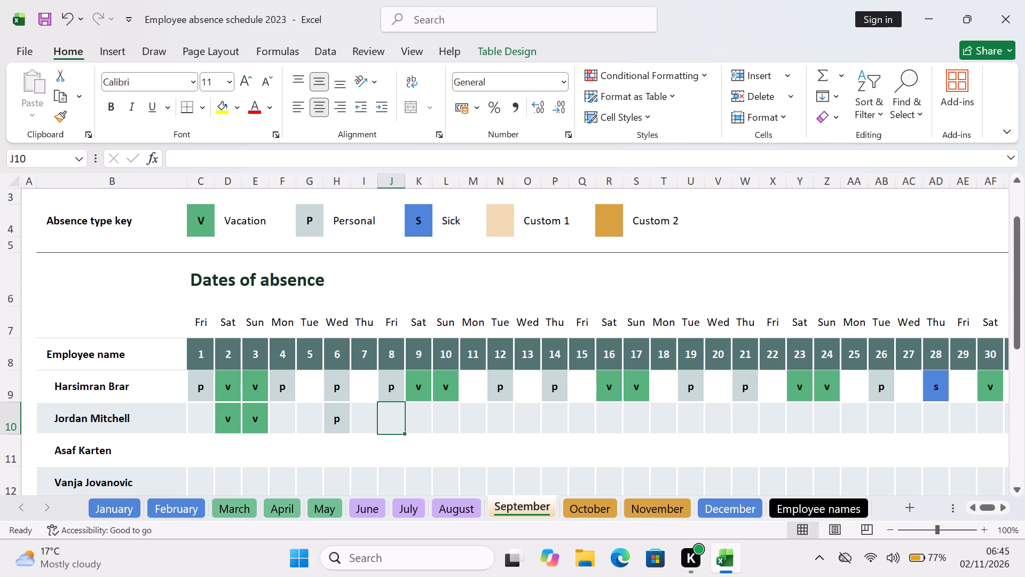
{"action": "key", "text": "p"}
{"action": "key", "text": "Right"}
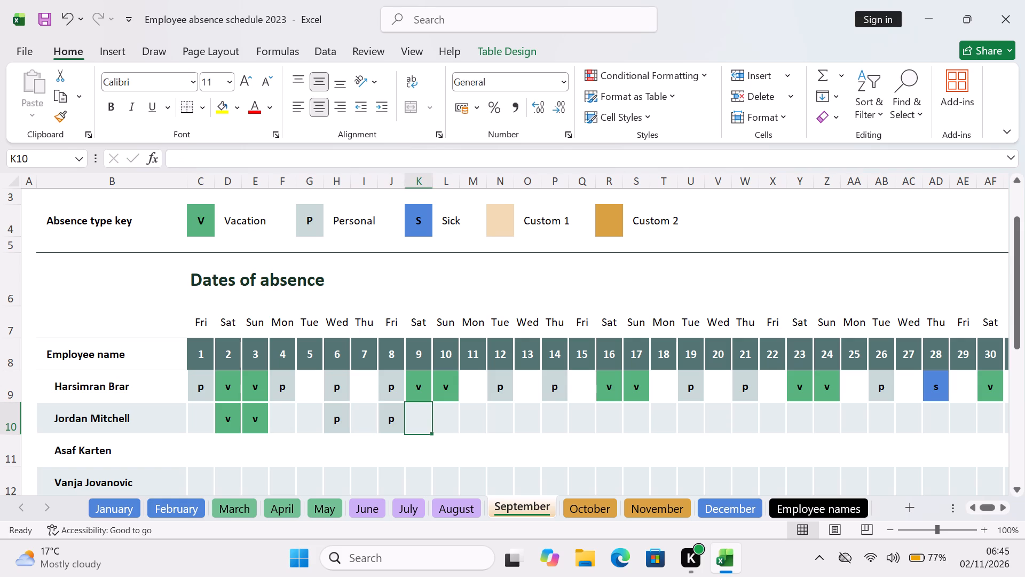
{"action": "key", "text": "Right"}
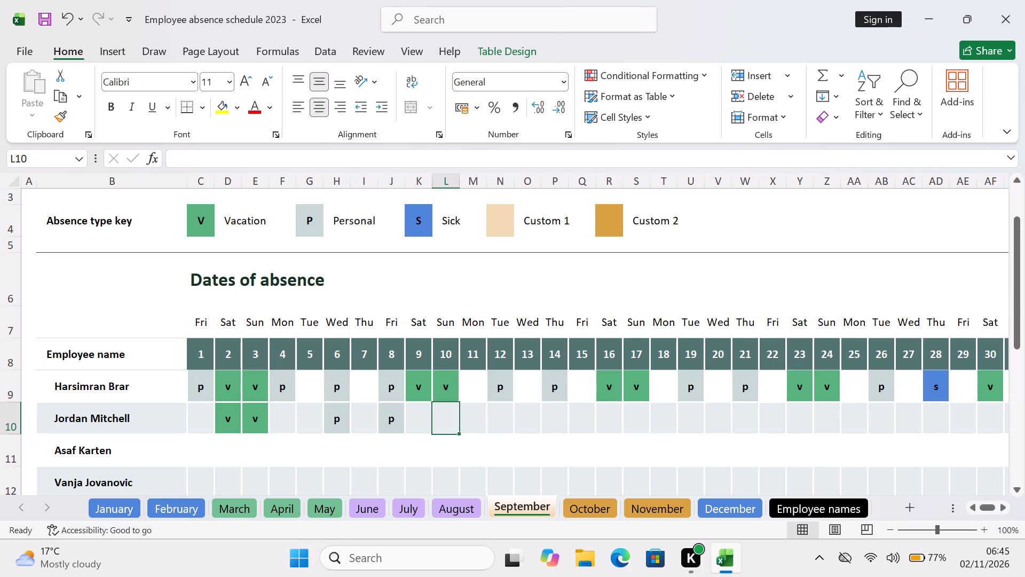
{"action": "key", "text": "v"}
{"action": "key", "text": "Right"}
In the second employee's row, enter p on September 13 and 15 and v on September 17.
{"action": "key", "text": "Right"}
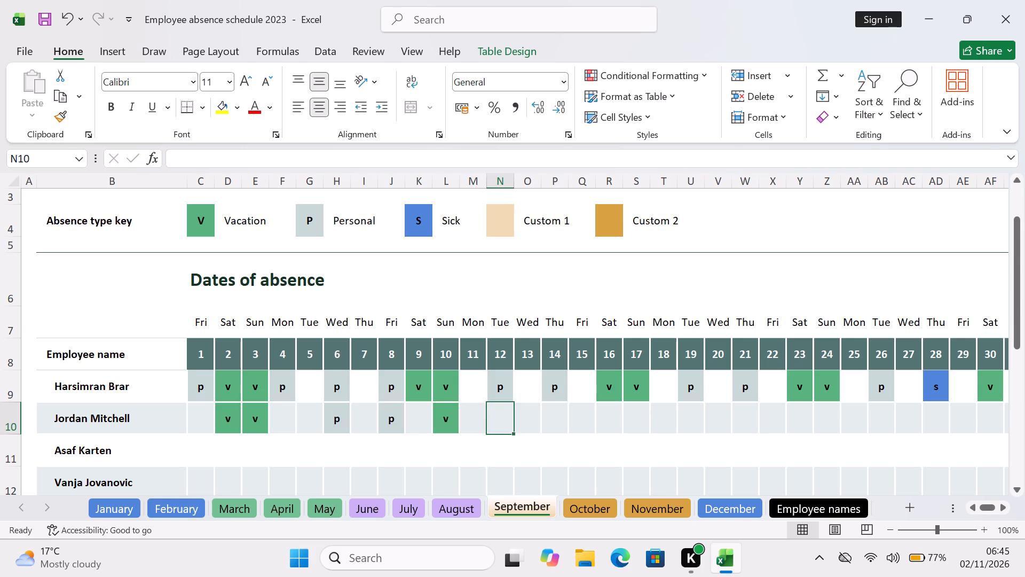
{"action": "key", "text": "Right"}
{"action": "key", "text": "p"}
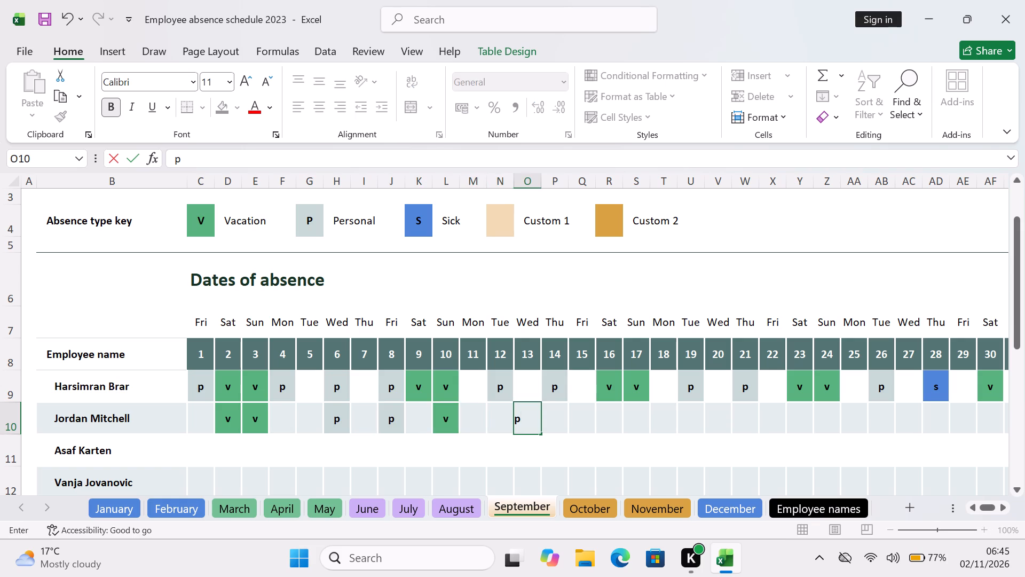
{"action": "key", "text": "Right"}
{"action": "key", "text": "Right"}
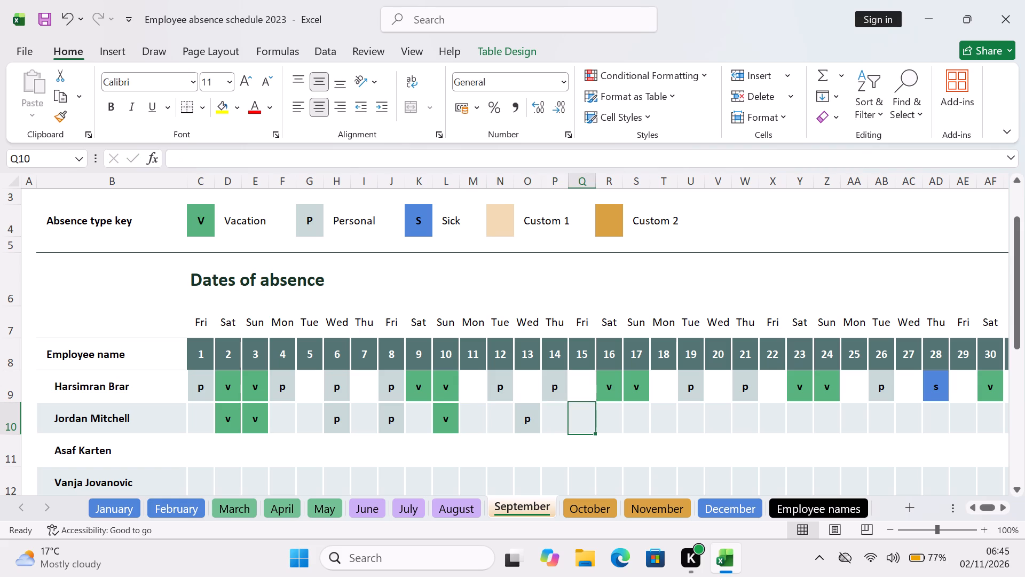
{"action": "key", "text": "p"}
{"action": "key", "text": "Right"}
{"action": "key", "text": "Right"}
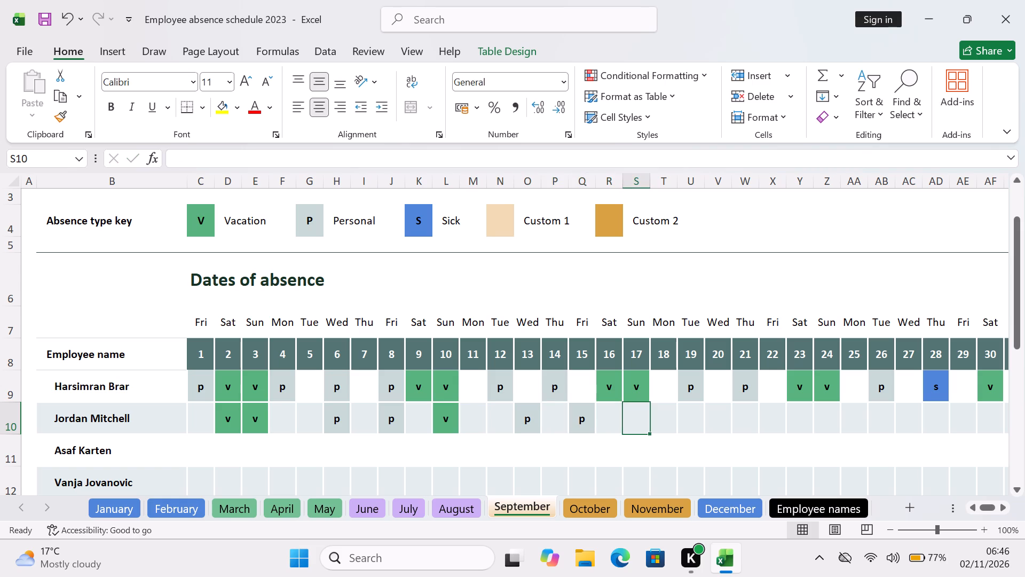
{"action": "key", "text": "v"}
{"action": "key", "text": "Left"}
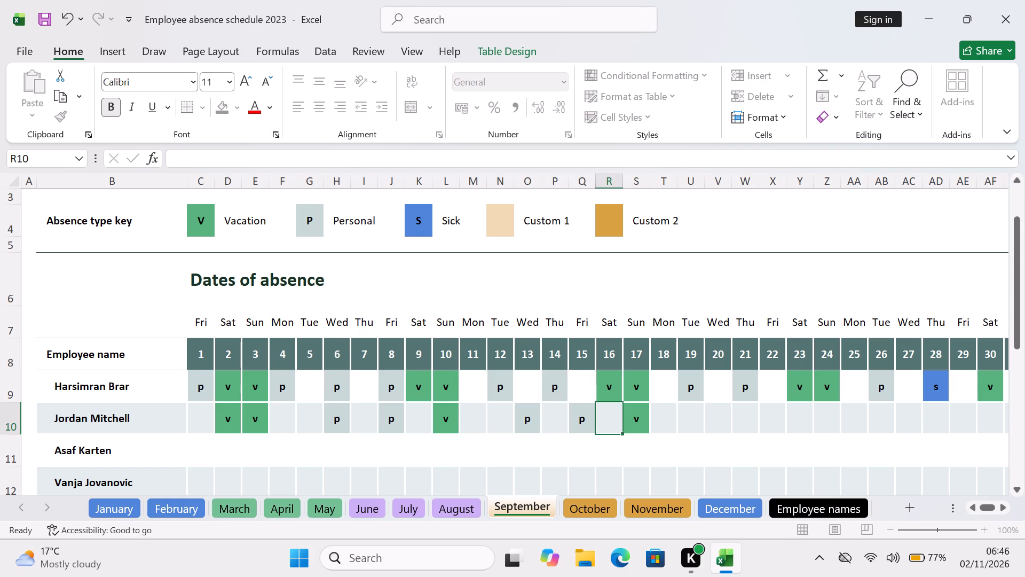
{"action": "key", "text": "Right"}
{"action": "key", "text": "Left"}
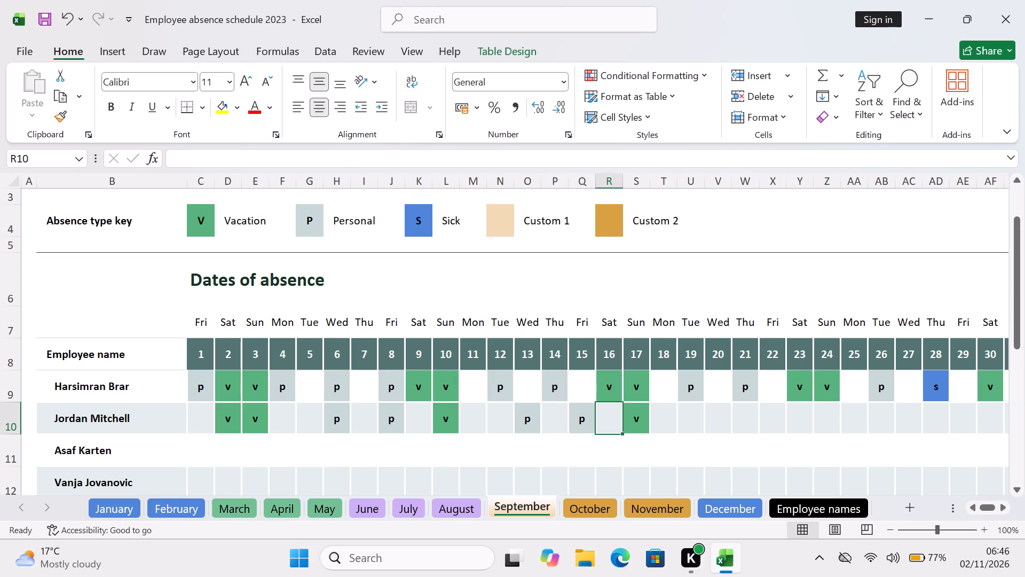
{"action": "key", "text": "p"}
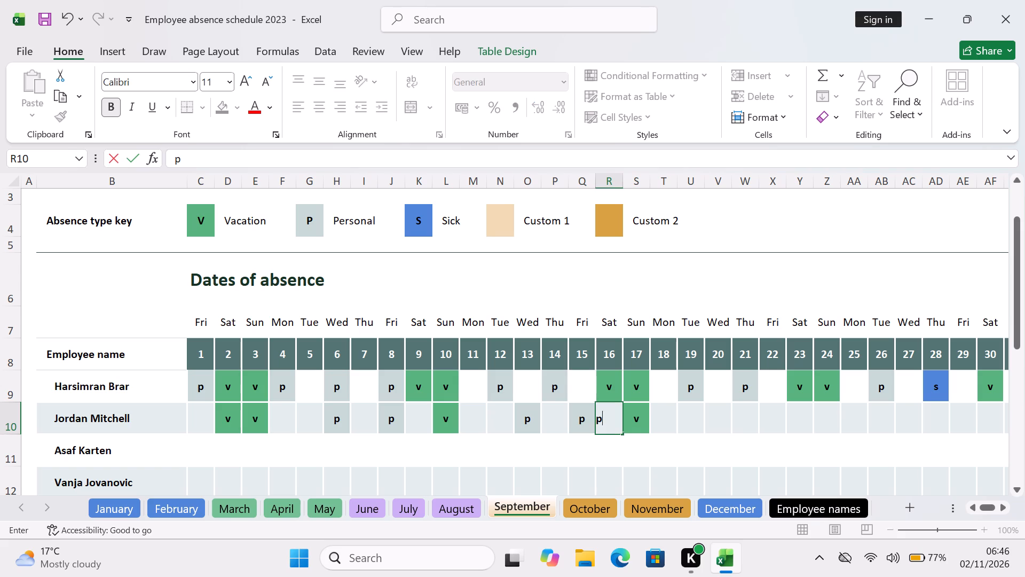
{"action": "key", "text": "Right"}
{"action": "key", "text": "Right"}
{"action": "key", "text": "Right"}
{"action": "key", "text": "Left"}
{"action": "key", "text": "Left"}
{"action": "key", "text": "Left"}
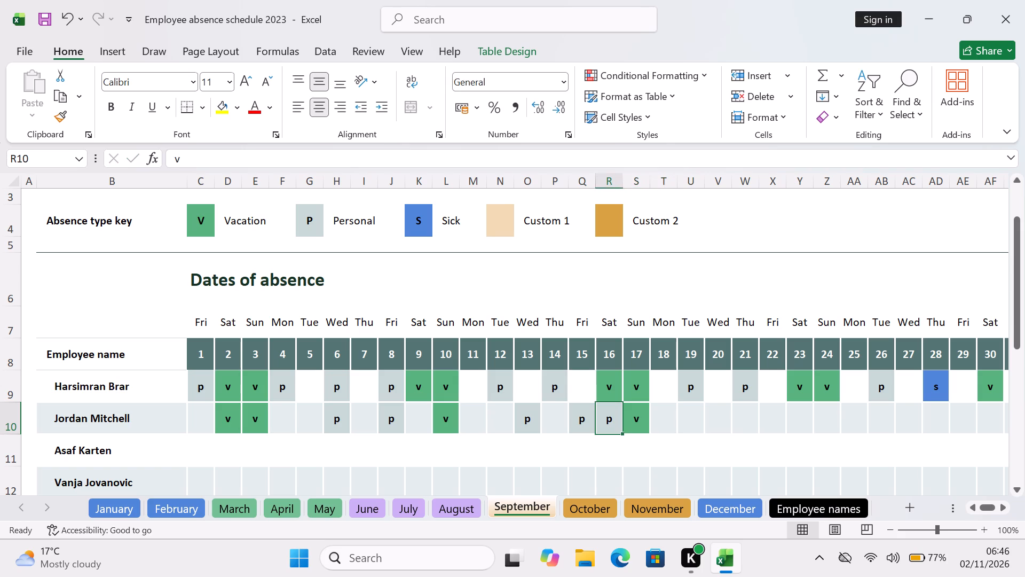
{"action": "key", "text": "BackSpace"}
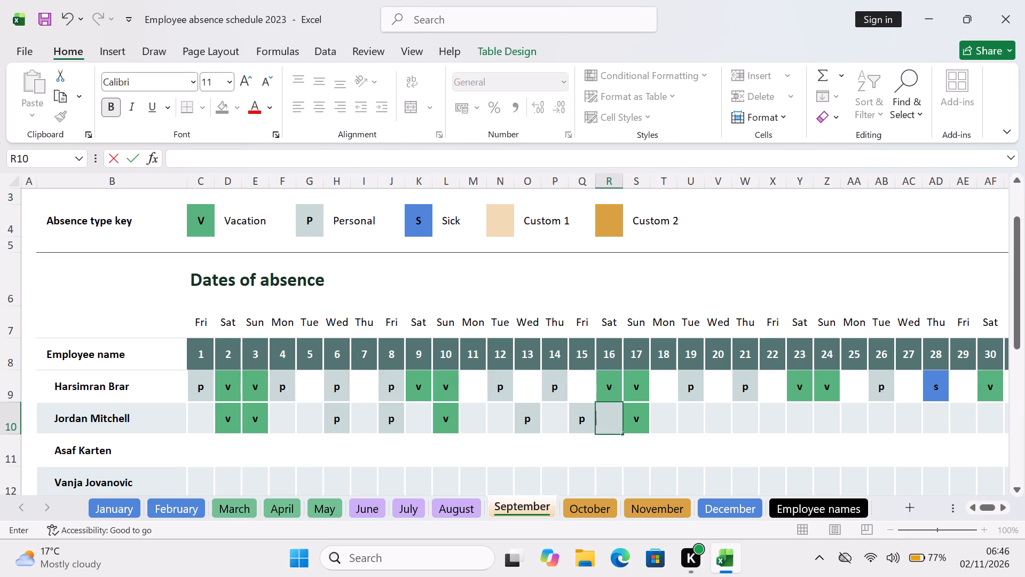
In the second employee's row, enter v on September 16 and p on September 20 and 22.
{"action": "key", "text": "v"}
{"action": "key", "text": "Right"}
{"action": "key", "text": "Right"}
{"action": "key", "text": "Right"}
{"action": "key", "text": "Right"}
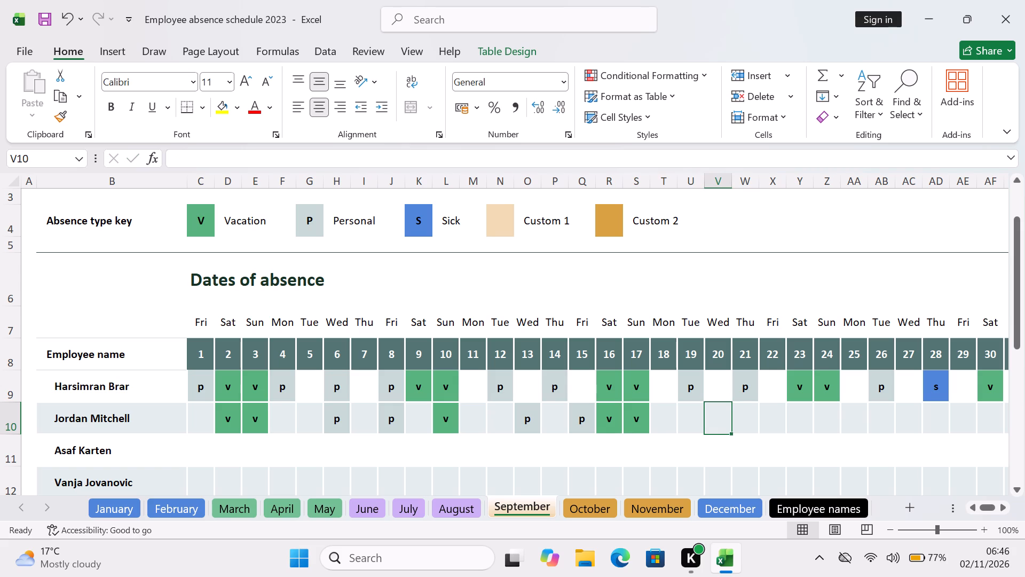
{"action": "key", "text": "p"}
{"action": "key", "text": "Right"}
{"action": "key", "text": "Right"}
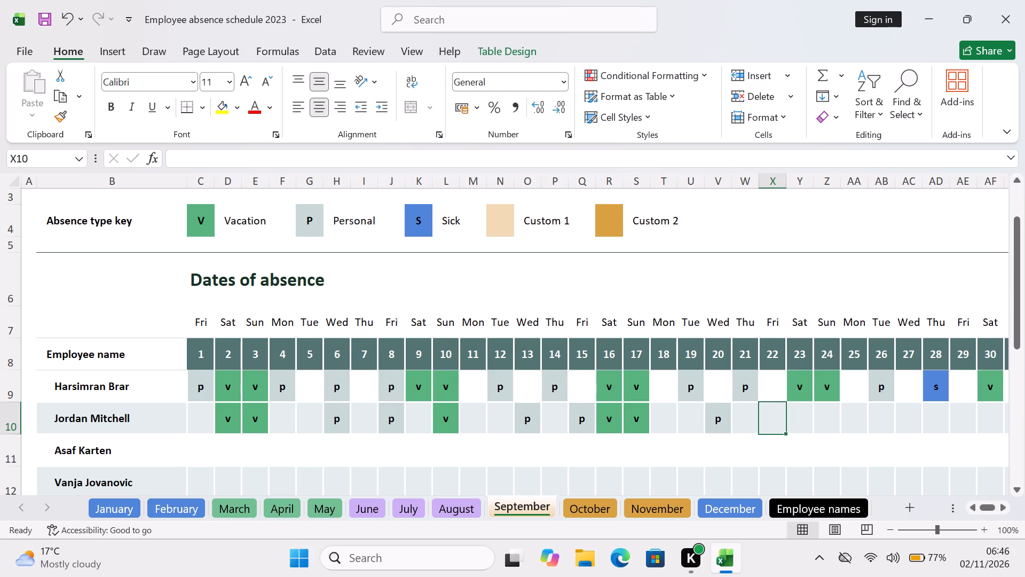
{"action": "key", "text": "p"}
{"action": "key", "text": "Right"}
In the second employee's row, mark vacation (v) on September 23 and 24.
{"action": "key", "text": "Right"}
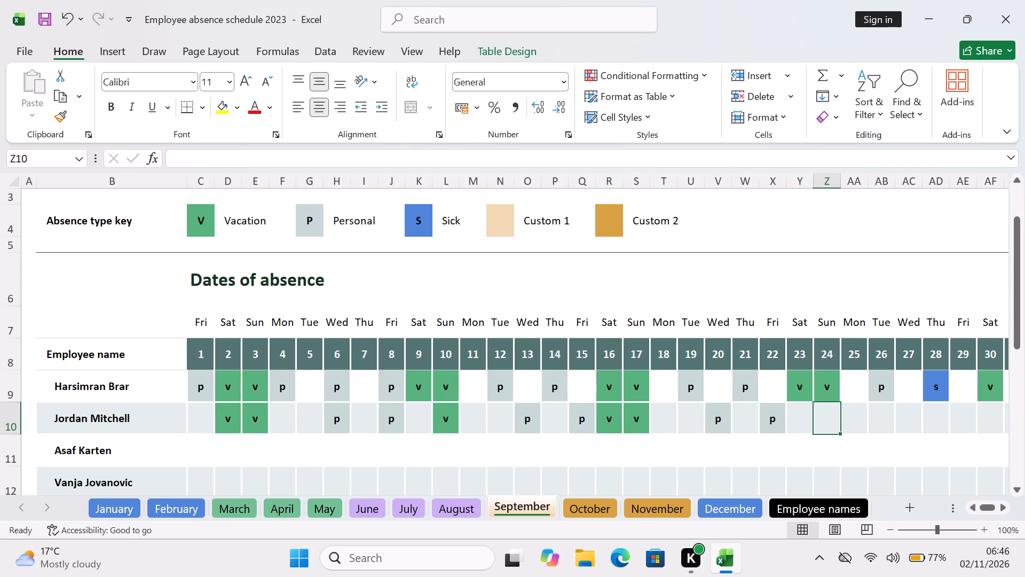
{"action": "key", "text": "v"}
{"action": "key", "text": "Right"}
{"action": "key", "text": "Left"}
{"action": "key", "text": "Left"}
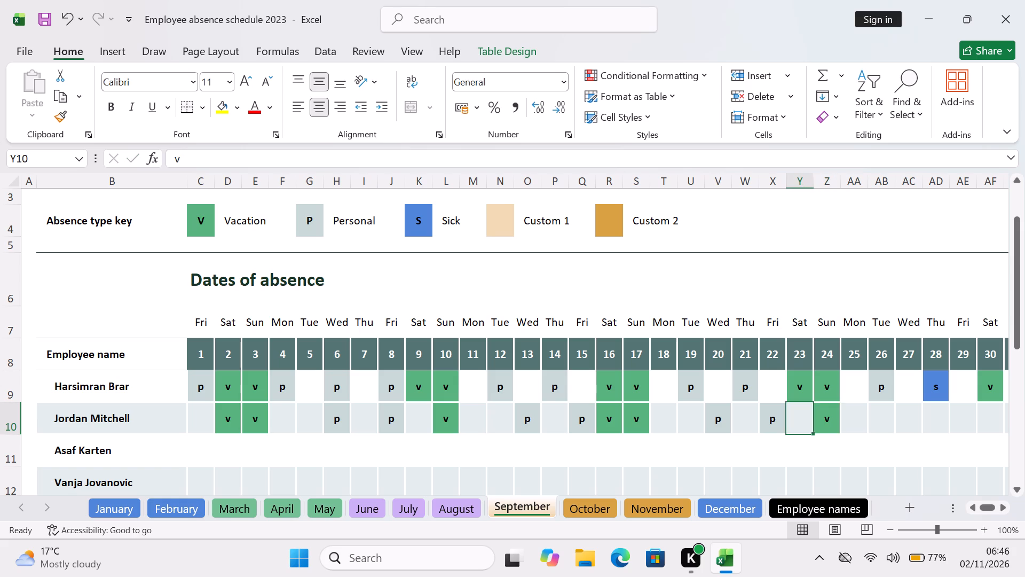
{"action": "key", "text": "v"}
{"action": "key", "text": "Right"}
Complete the second employee's September row with p on days 27 and 29 and v on day 30.
{"action": "key", "text": "Right"}
{"action": "key", "text": "Right"}
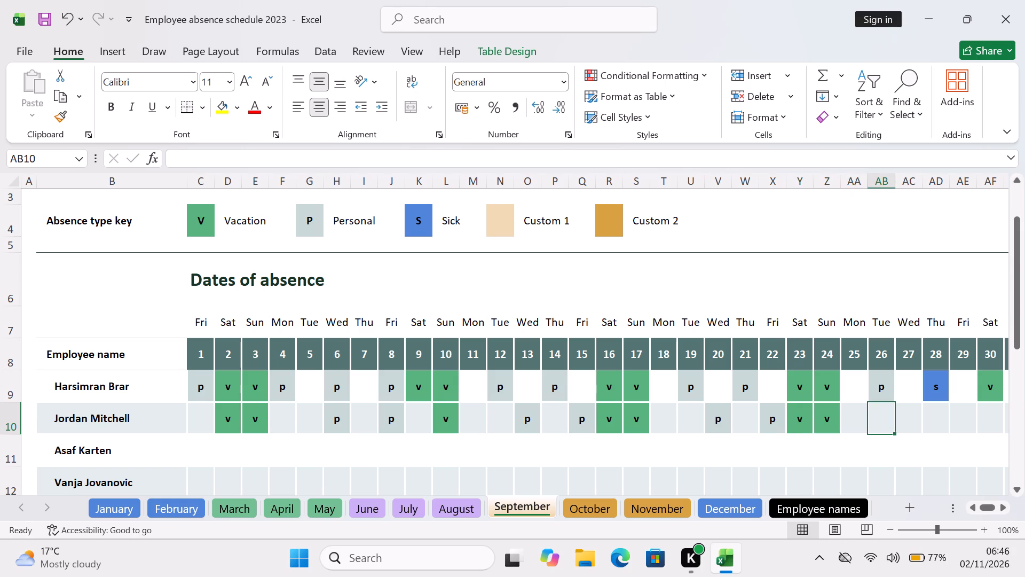
{"action": "key", "text": "Right"}
{"action": "key", "text": "p"}
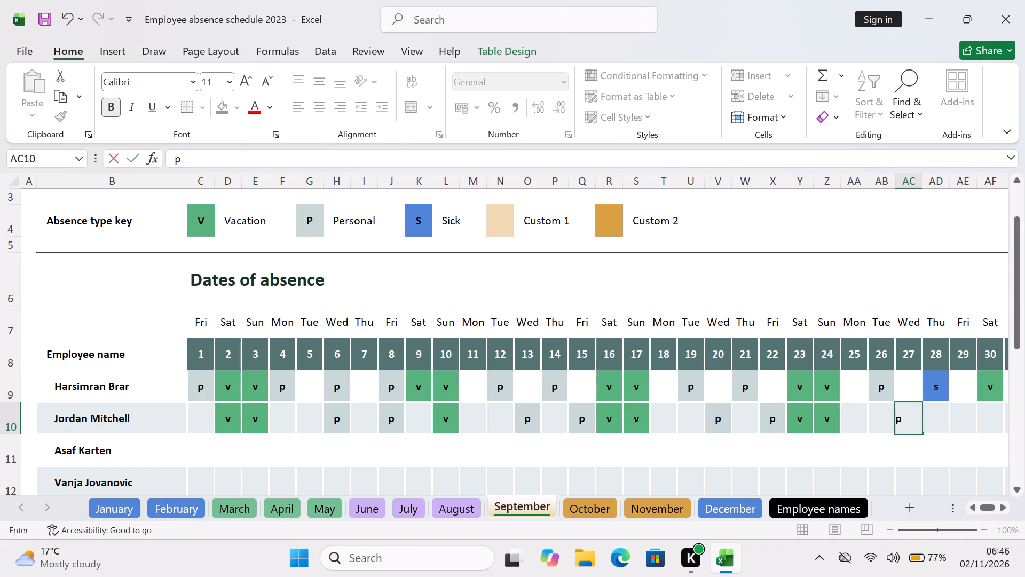
{"action": "key", "text": "Right"}
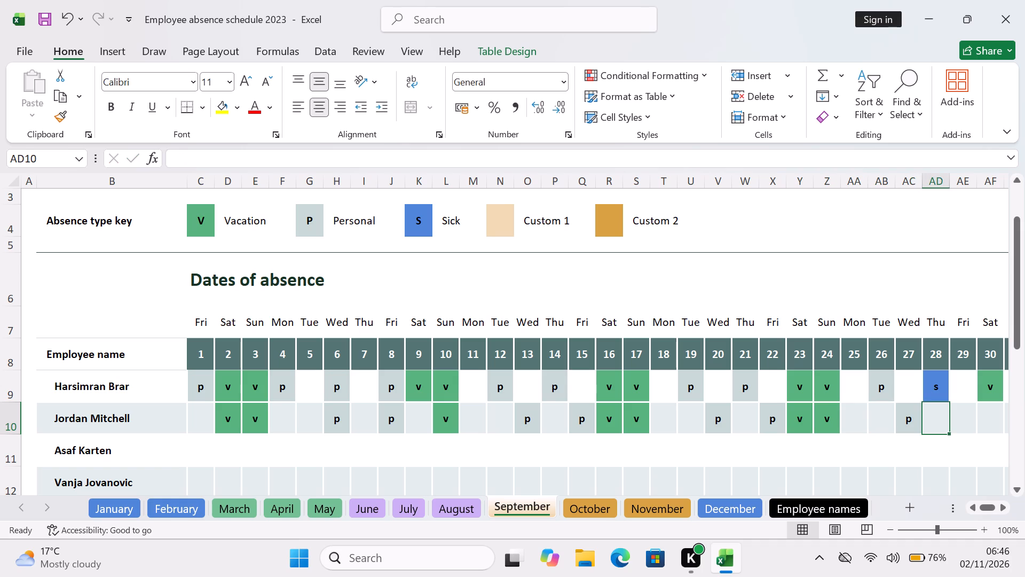
{"action": "key", "text": "Right"}
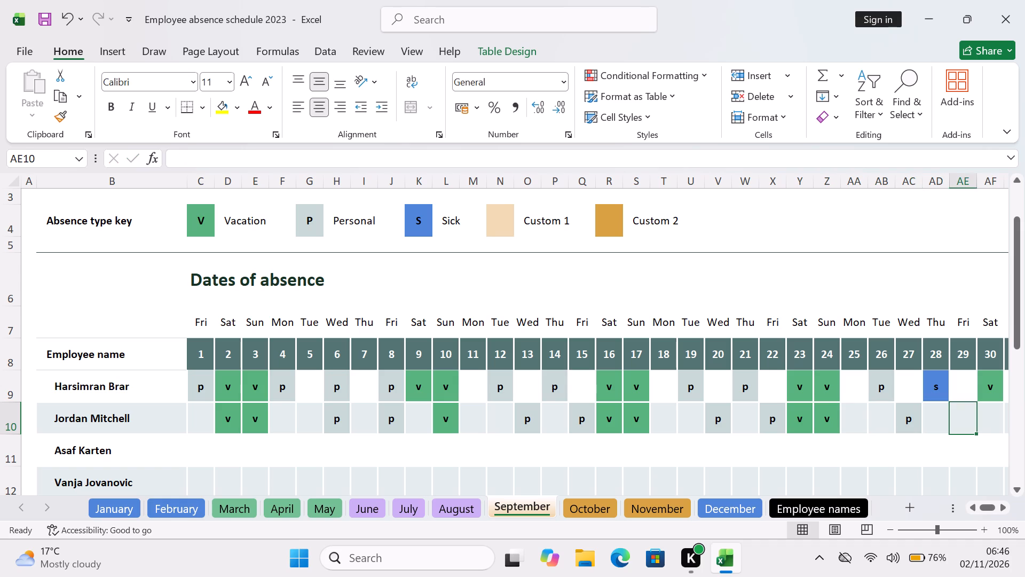
{"action": "key", "text": "p"}
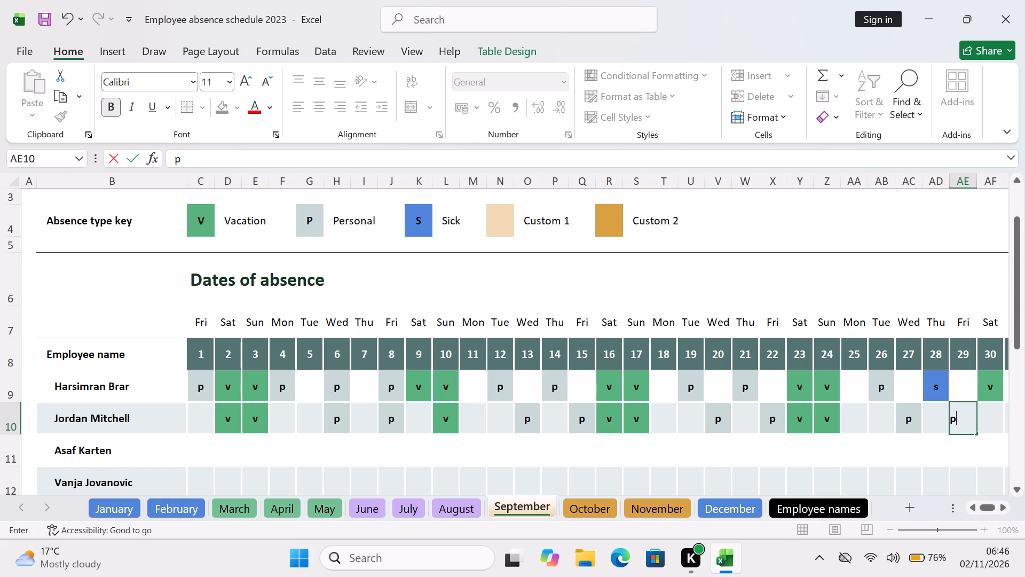
{"action": "key", "text": "Right"}
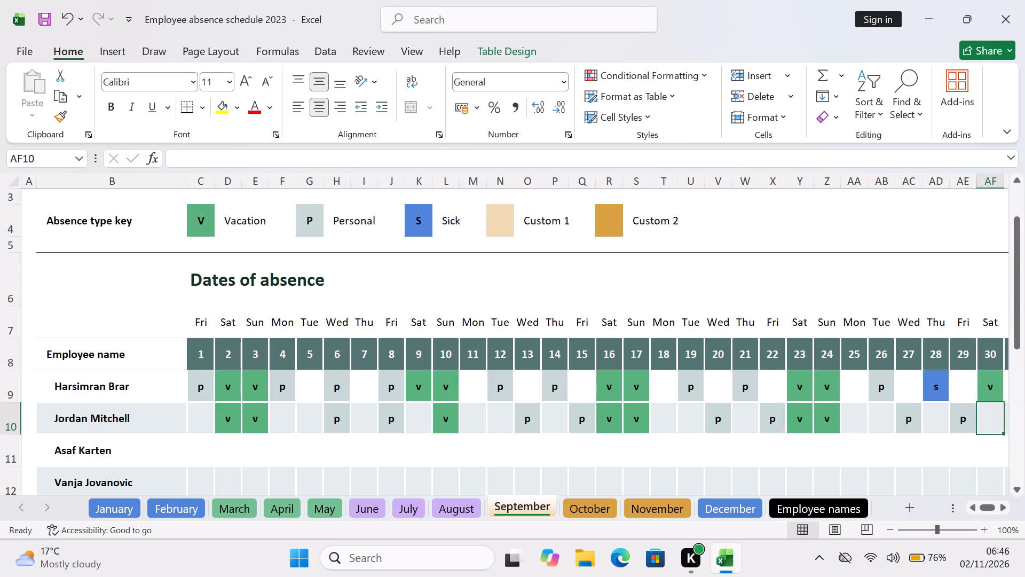
{"action": "key", "text": "v"}
{"action": "key", "text": "Right"}
Start the third employee's September row by marking vacation (v) on days 2 and 3.
{"action": "key", "text": "Left"}
{"action": "key", "text": "Left"}
{"action": "key", "text": "Left"}
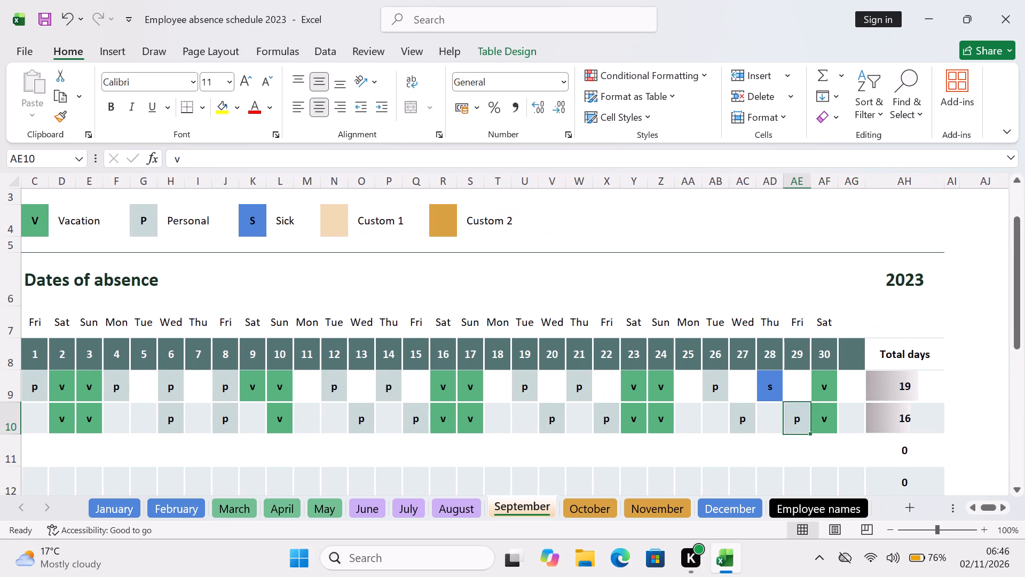
{"action": "key", "text": "Left"}
{"action": "key", "text": "Left"}
{"action": "key", "text": "Left"}
{"action": "key", "text": "Left"}
{"action": "key", "text": "Left"}
{"action": "key", "text": "Left"}
{"action": "key", "text": "Left"}
{"action": "key", "text": "Left"}
{"action": "key", "text": "Left"}
{"action": "key", "text": "Left"}
{"action": "key", "text": "Left"}
{"action": "key", "text": "Left"}
{"action": "key", "text": "Left"}
{"action": "key", "text": "Left"}
{"action": "key", "text": "Left"}
{"action": "key", "text": "Left"}
{"action": "key", "text": "Left"}
{"action": "key", "text": "Left"}
{"action": "key", "text": "Left"}
{"action": "key", "text": "Left"}
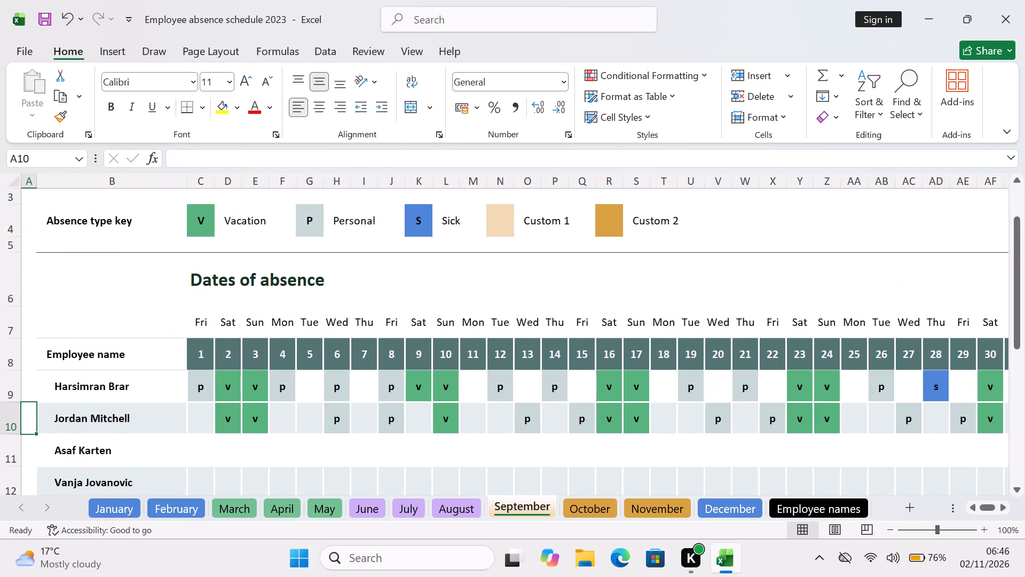
{"action": "key", "text": "Right"}
{"action": "key", "text": "Right"}
{"action": "key", "text": "Down"}
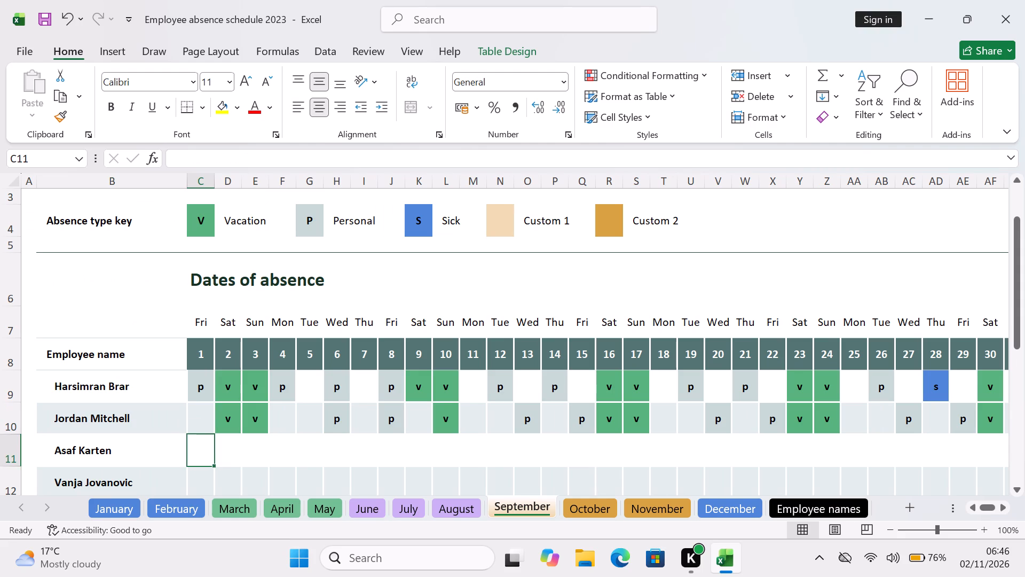
{"action": "key", "text": "Right"}
{"action": "key", "text": "v"}
{"action": "key", "text": "Right"}
{"action": "key", "text": "v"}
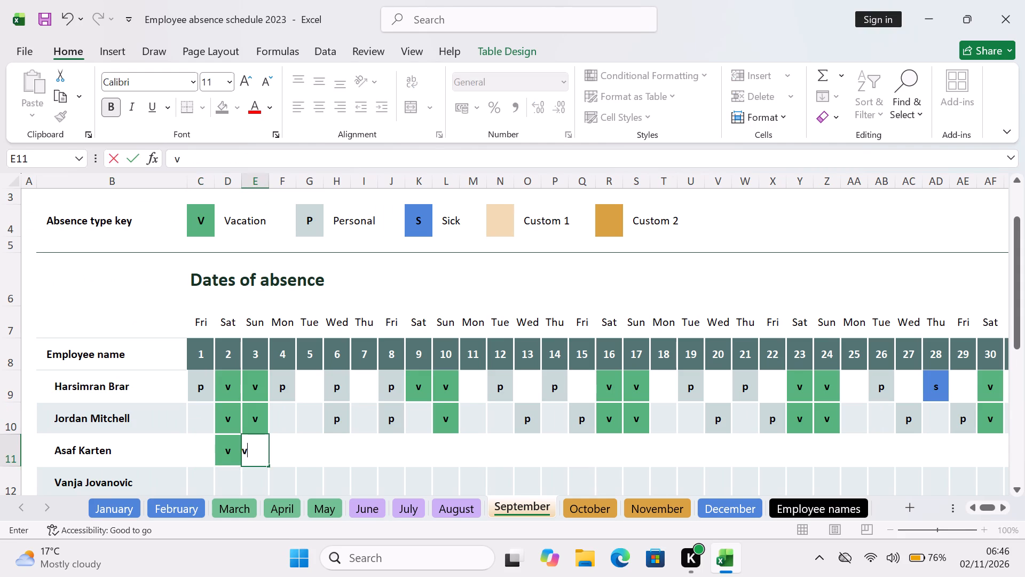
{"action": "key", "text": "Right"}
In the third employee's row, enter p on September 5 and 7 and v on September 9 and 10.
{"action": "key", "text": "Right"}
{"action": "key", "text": "p"}
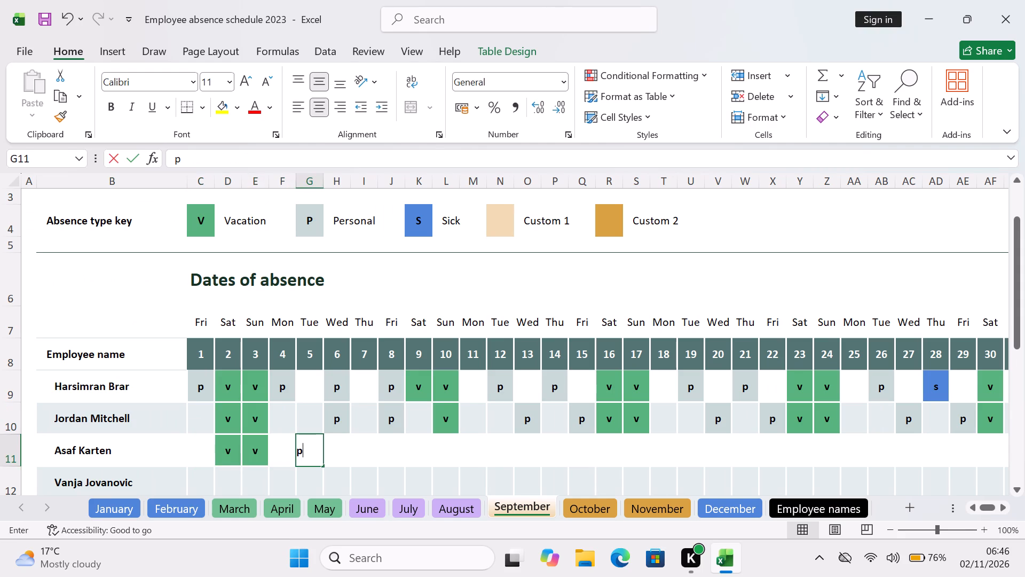
{"action": "key", "text": "Right"}
{"action": "key", "text": "Right"}
{"action": "key", "text": "Right"}
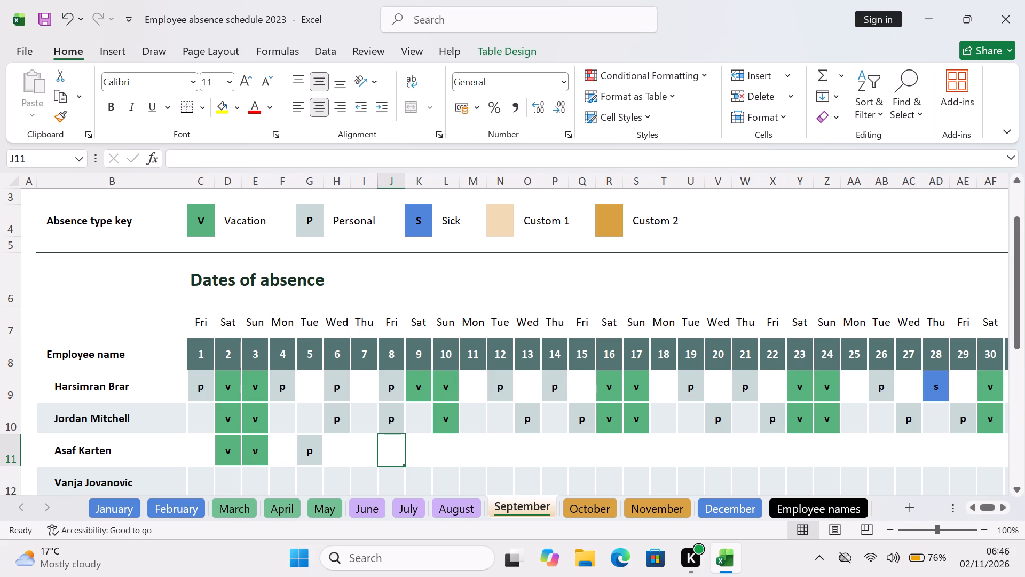
{"action": "key", "text": "Left"}
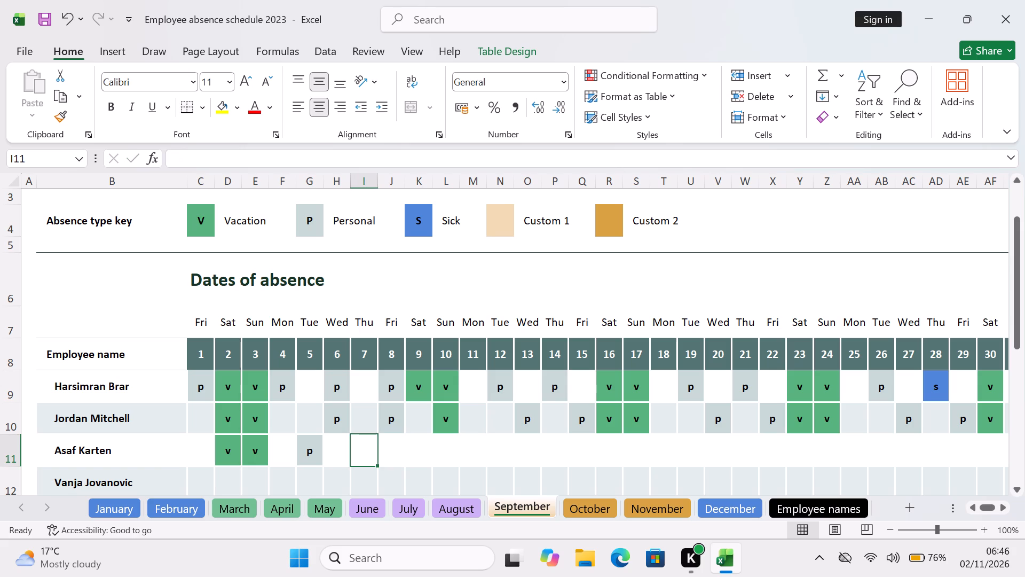
{"action": "key", "text": "p"}
{"action": "key", "text": "Right"}
{"action": "key", "text": "Right"}
{"action": "key", "text": "v"}
{"action": "key", "text": "Right"}
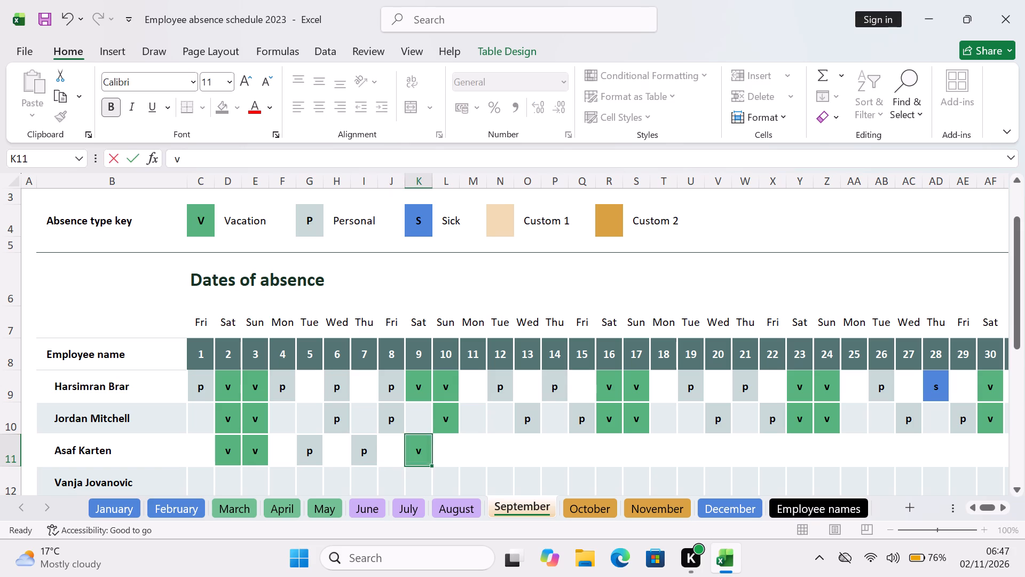
{"action": "key", "text": "v"}
{"action": "key", "text": "Right"}
In the third employee's September row, enter p for personal absence on days 11 and 14.
{"action": "key", "text": "Right"}
{"action": "key", "text": "Left"}
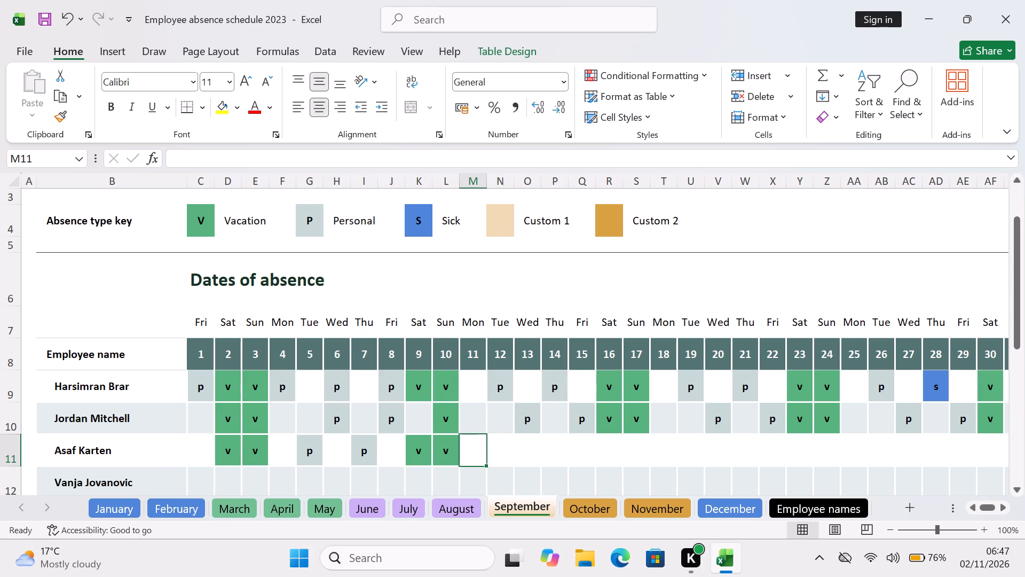
{"action": "key", "text": "p"}
{"action": "key", "text": "Right"}
{"action": "key", "text": "Right"}
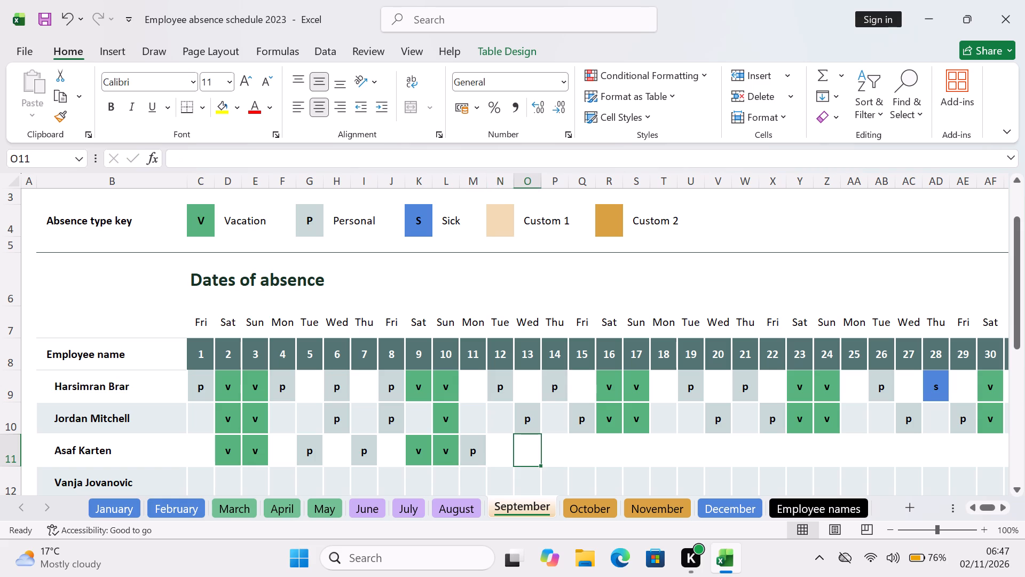
{"action": "key", "text": "Right"}
{"action": "key", "text": "p"}
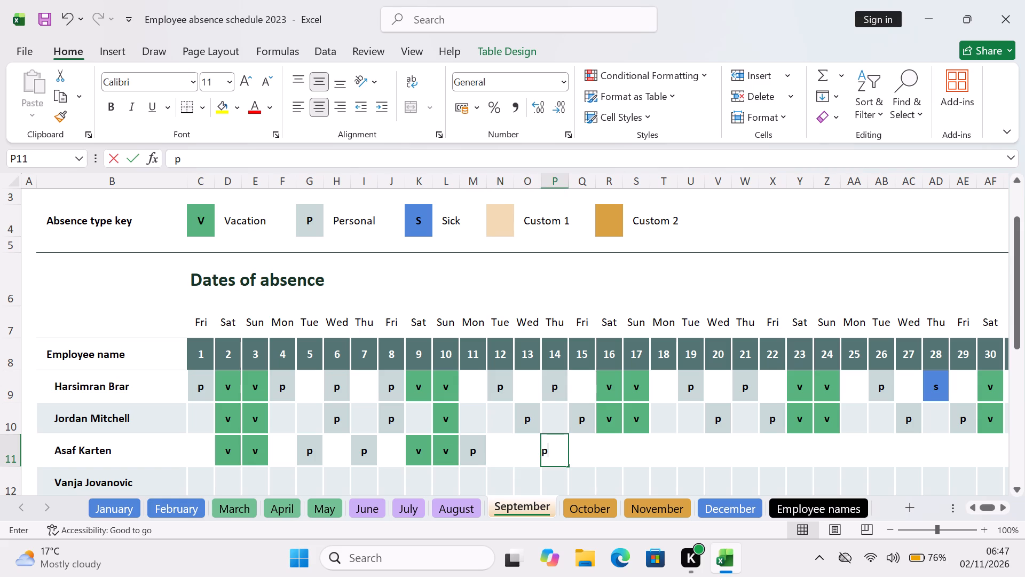
Mark vacation (v) for the third employee on September 16 and 17.
{"action": "key", "text": "Right"}
{"action": "key", "text": "Right"}
{"action": "key", "text": "v"}
{"action": "key", "text": "Right"}
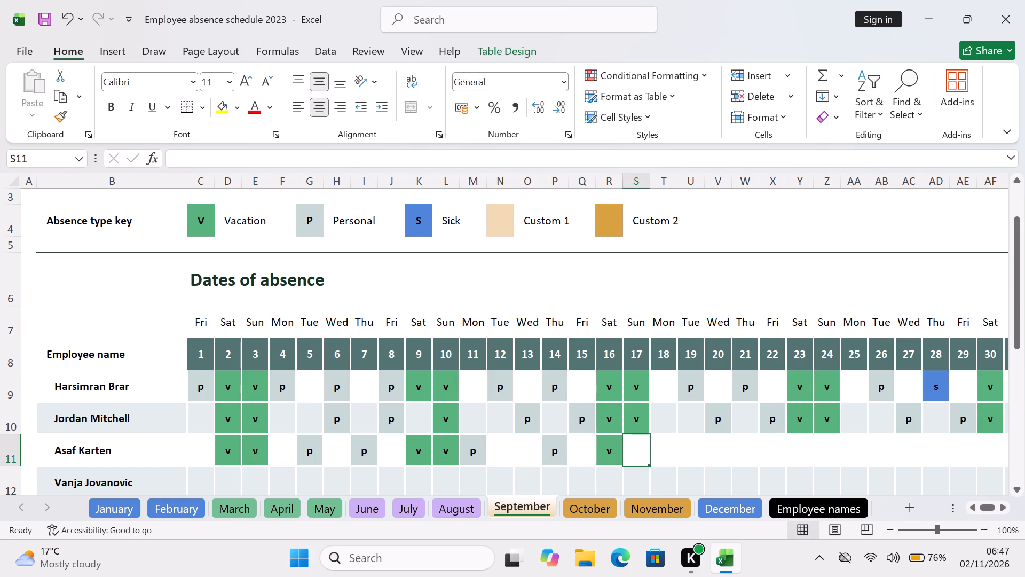
{"action": "key", "text": "v"}
{"action": "key", "text": "Right"}
Enter p on September 18 and 21 in the third employee's row.
{"action": "key", "text": "Right"}
{"action": "key", "text": "Left"}
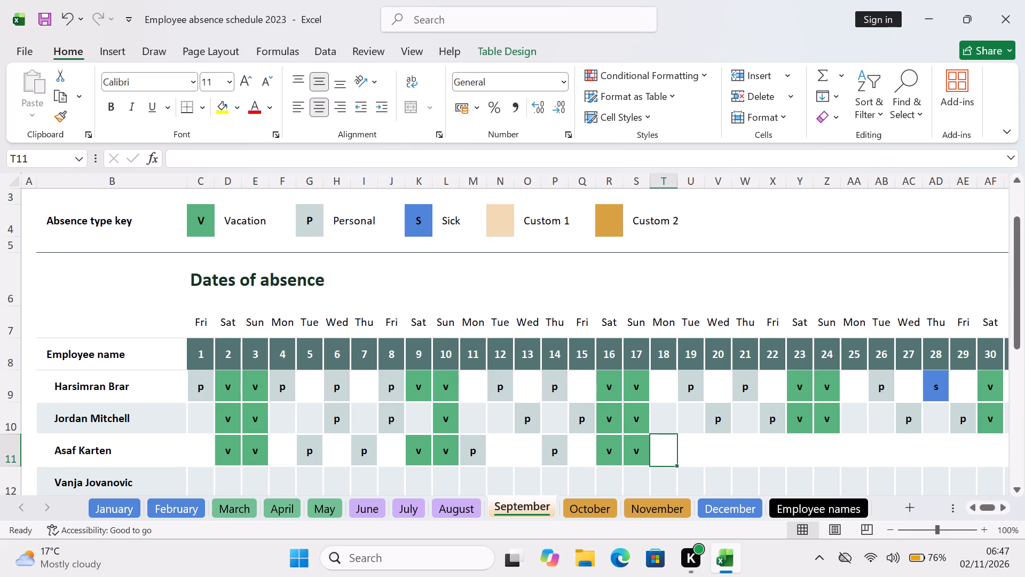
{"action": "key", "text": "p"}
{"action": "key", "text": "Right"}
{"action": "key", "text": "Right"}
{"action": "key", "text": "Right"}
{"action": "key", "text": "p"}
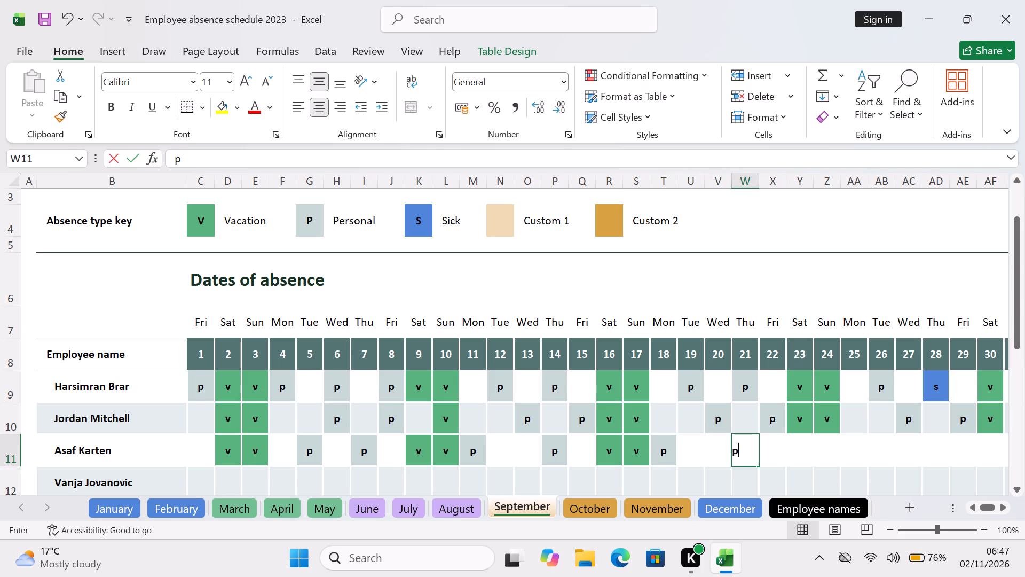
In the third employee's row, mark vacation (v) on September 23 and 24.
{"action": "key", "text": "Right"}
{"action": "key", "text": "Right"}
{"action": "key", "text": "Right"}
{"action": "key", "text": "Left"}
{"action": "key", "text": "v"}
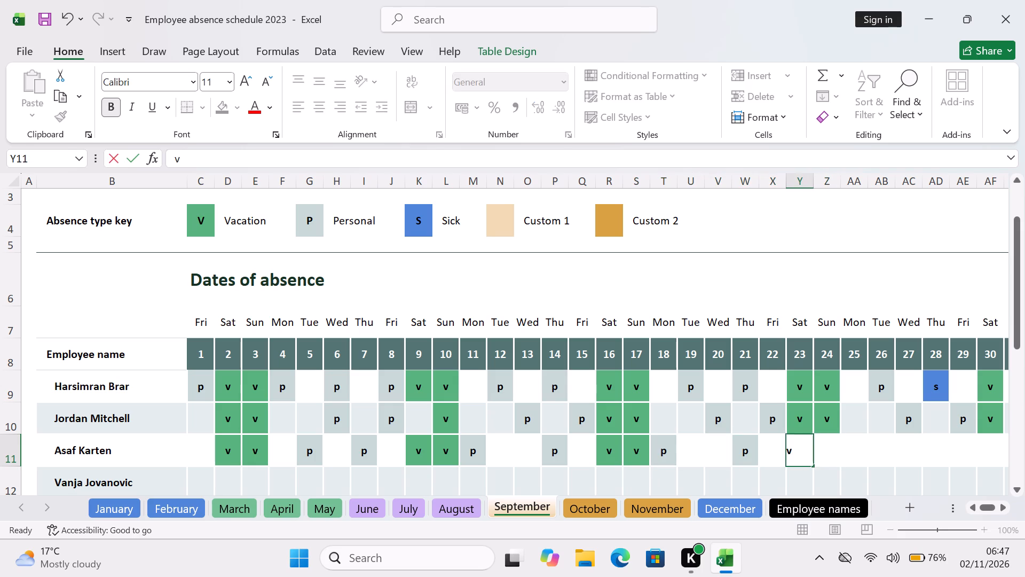
{"action": "key", "text": "Right"}
{"action": "key", "text": "v"}
Enter p on September 25, 27 and 29 in the third employee's row.
{"action": "key", "text": "Right"}
{"action": "key", "text": "Right"}
{"action": "key", "text": "Left"}
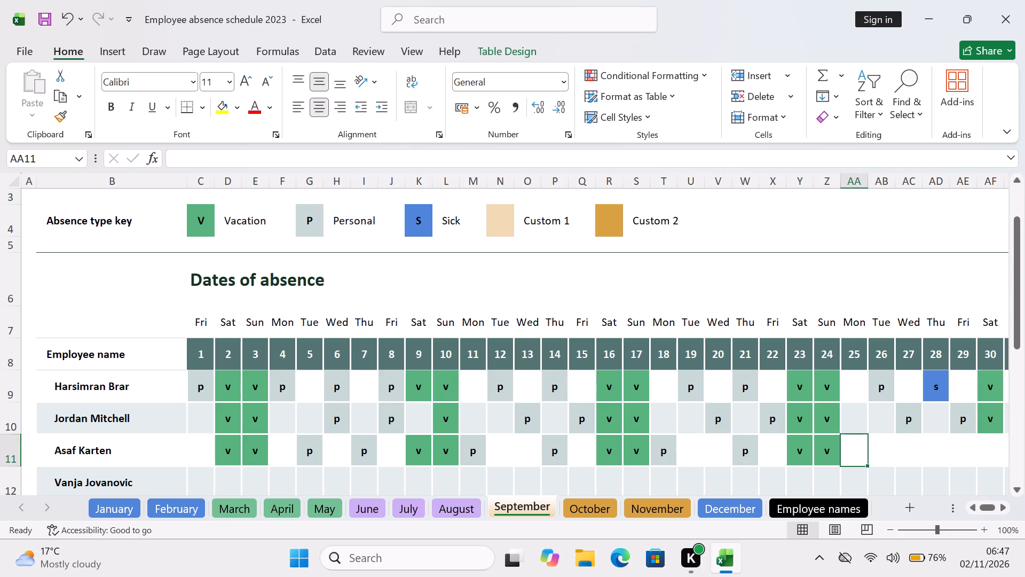
{"action": "key", "text": "p"}
{"action": "key", "text": "Right"}
{"action": "key", "text": "Right"}
{"action": "key", "text": "Right"}
{"action": "key", "text": "Left"}
{"action": "key", "text": "Right"}
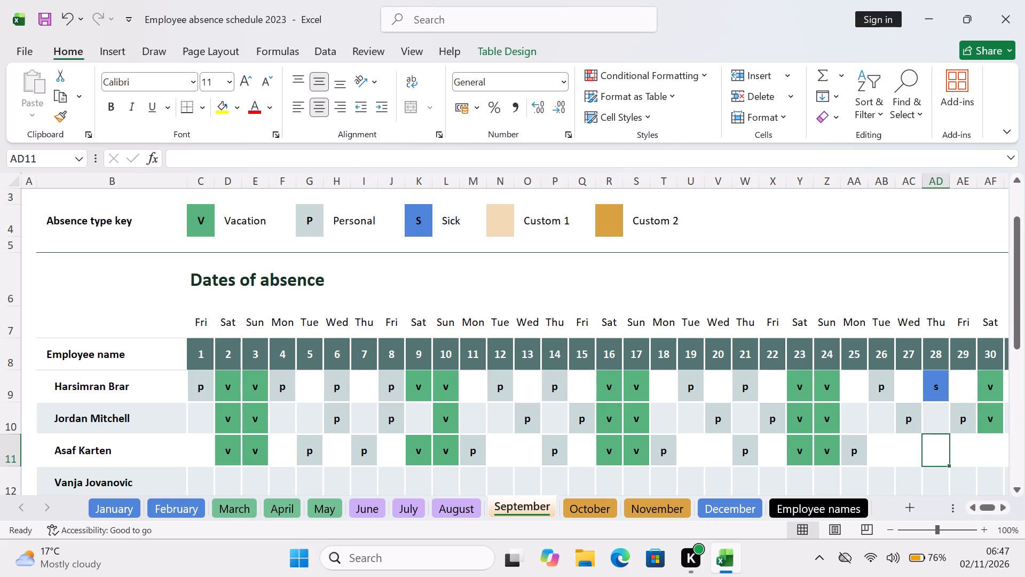
{"action": "key", "text": "Left"}
{"action": "key", "text": "p"}
{"action": "key", "text": "Right"}
{"action": "key", "text": "Right"}
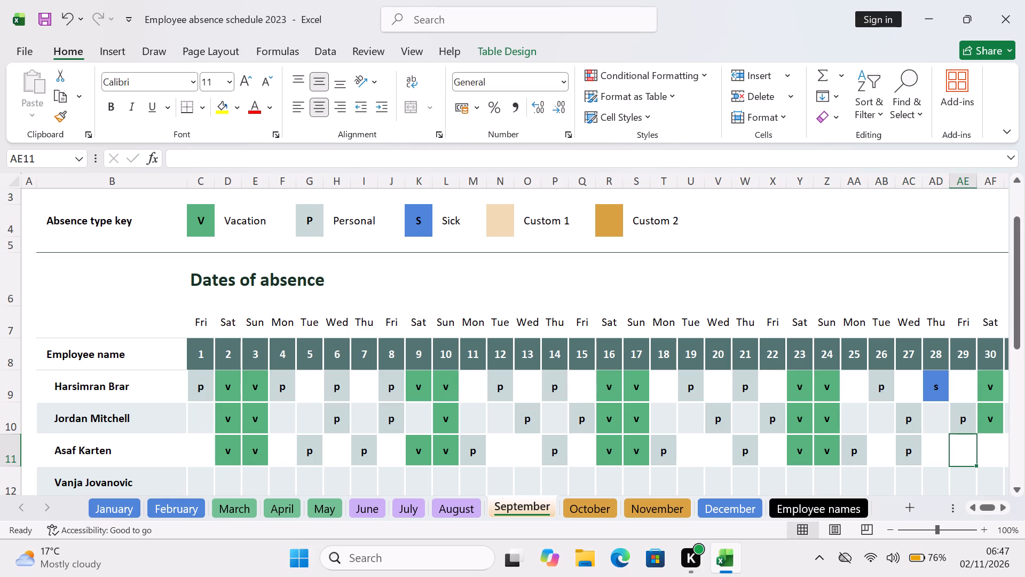
{"action": "key", "text": "p"}
Complete the third employee's September row by marking sick leave (s) on day 30.
{"action": "key", "text": "Right"}
{"action": "key", "text": "Right"}
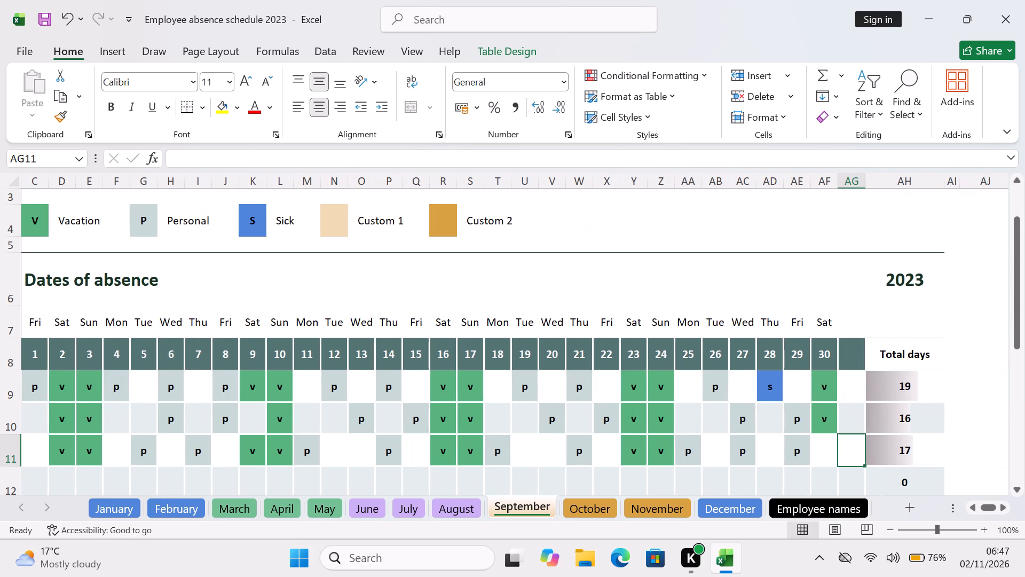
{"action": "key", "text": "Left"}
{"action": "key", "text": "s"}
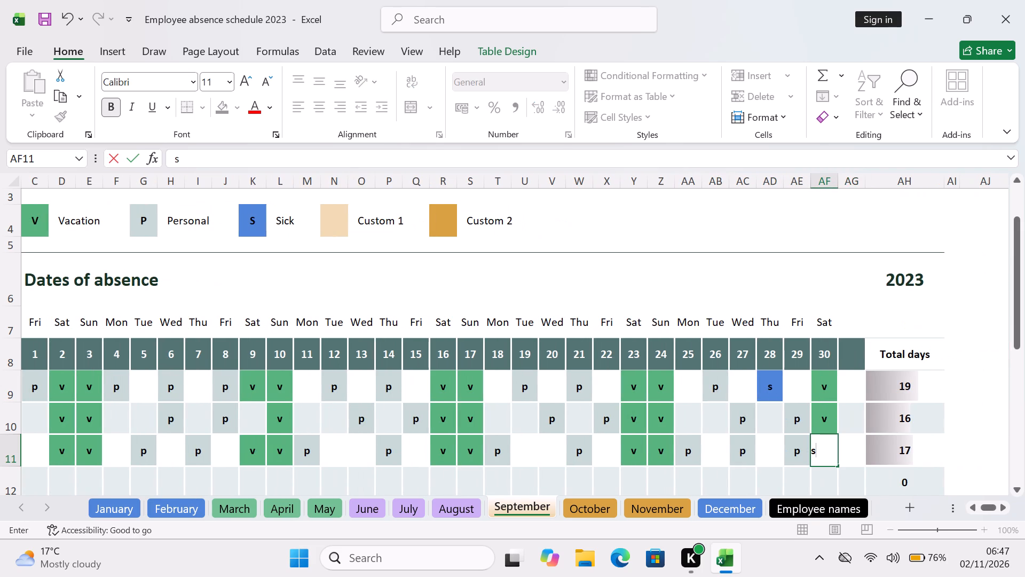
{"action": "key", "text": "Down"}
Start the fourth employee's September row by marking vacation (v) on days 2 and 3.
{"action": "key", "text": "Left"}
{"action": "key", "text": "Left"}
{"action": "key", "text": "Left"}
{"action": "key", "text": "Left"}
{"action": "key", "text": "Left"}
{"action": "key", "text": "Left"}
{"action": "key", "text": "Left"}
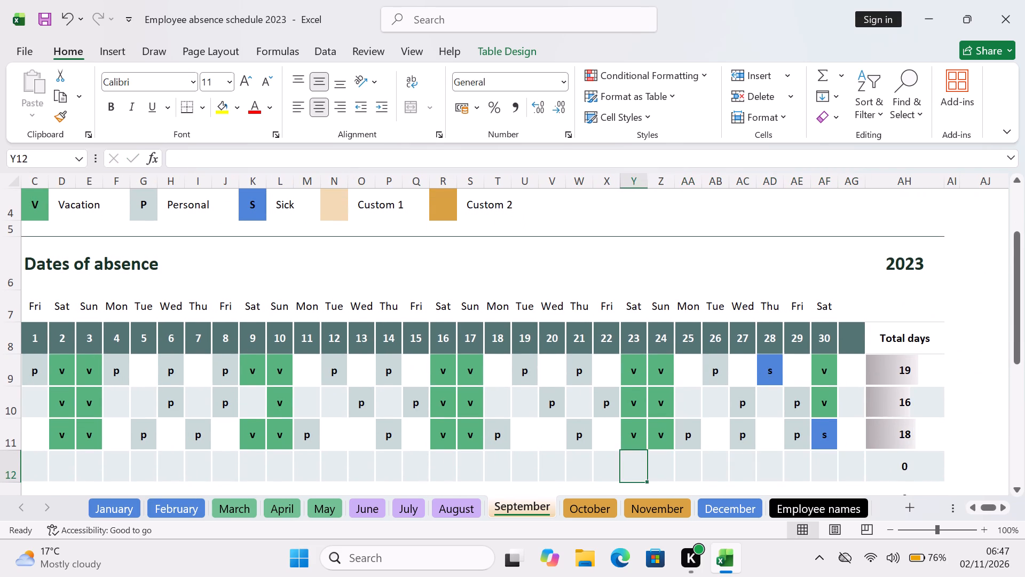
{"action": "key", "text": "Left"}
{"action": "key", "text": "Left"}
{"action": "key", "text": "Left"}
{"action": "key", "text": "Left"}
{"action": "key", "text": "Left"}
{"action": "key", "text": "Left"}
{"action": "key", "text": "Left"}
{"action": "key", "text": "Left"}
{"action": "key", "text": "Left"}
{"action": "key", "text": "Left"}
{"action": "key", "text": "Left"}
{"action": "key", "text": "Left"}
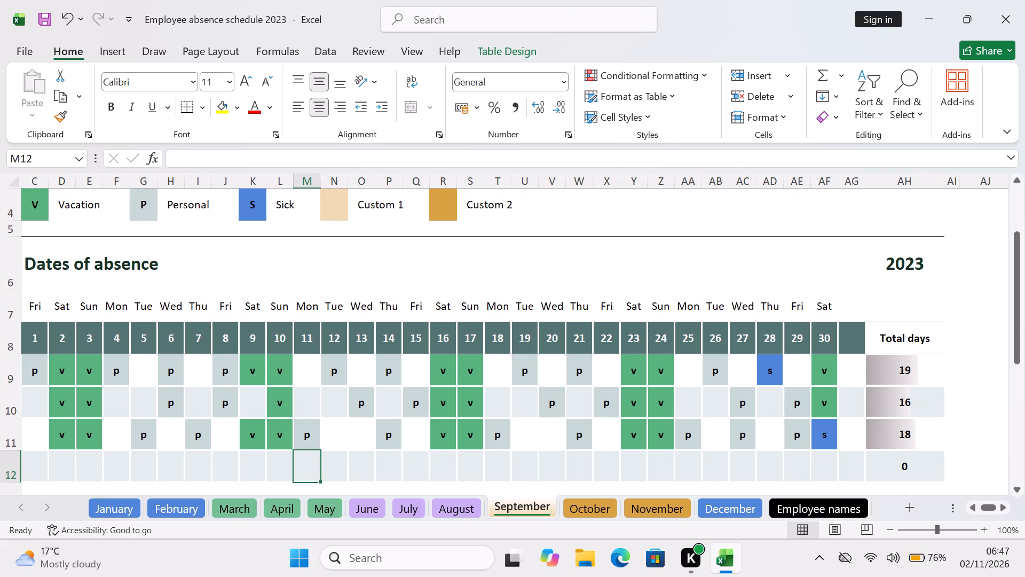
{"action": "key", "text": "Left"}
{"action": "key", "text": "Left"}
{"action": "key", "text": "Left"}
{"action": "key", "text": "Left"}
{"action": "key", "text": "Left"}
{"action": "key", "text": "Left"}
{"action": "key", "text": "Left"}
{"action": "key", "text": "Left"}
{"action": "key", "text": "Left"}
{"action": "key", "text": "Left"}
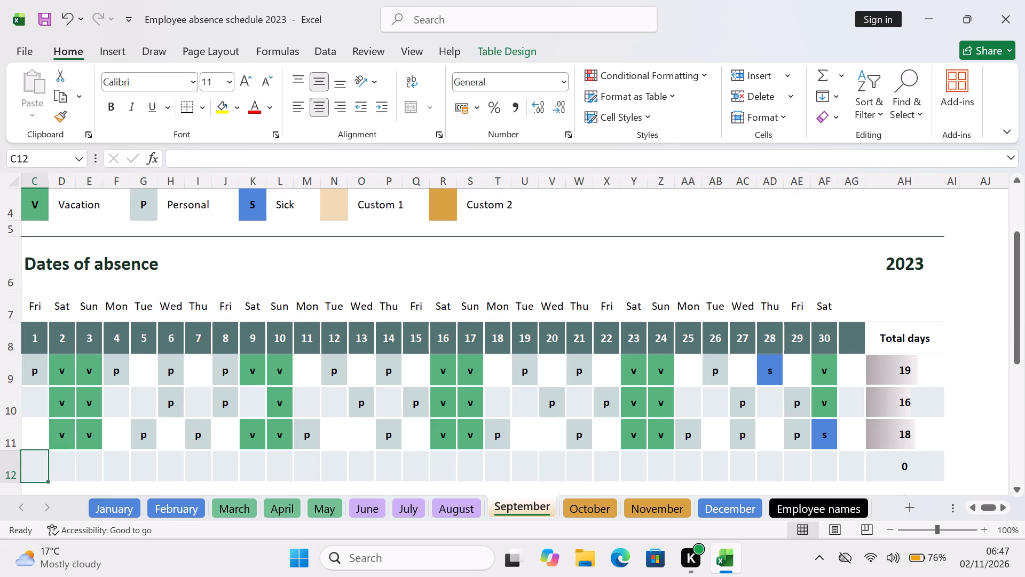
{"action": "key", "text": "Left"}
{"action": "key", "text": "Right"}
{"action": "key", "text": "Right"}
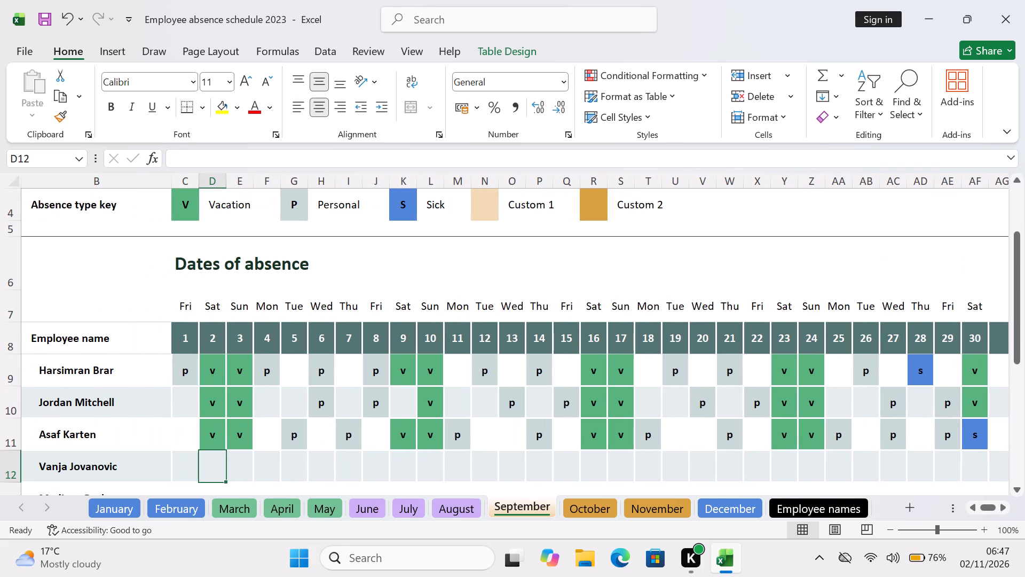
{"action": "key", "text": "v"}
{"action": "key", "text": "Left"}
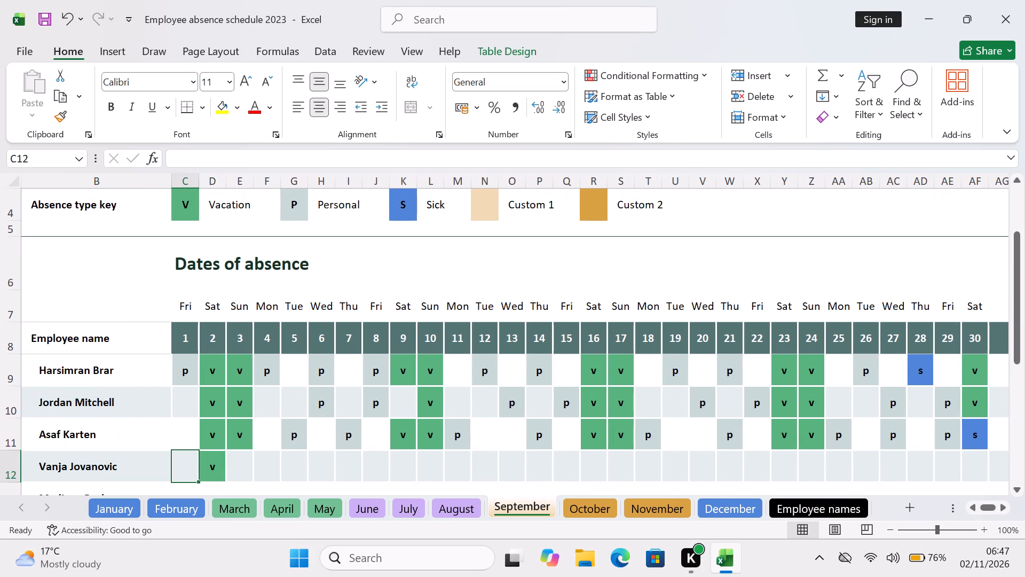
{"action": "key", "text": "Right"}
{"action": "key", "text": "Right"}
{"action": "key", "text": "v"}
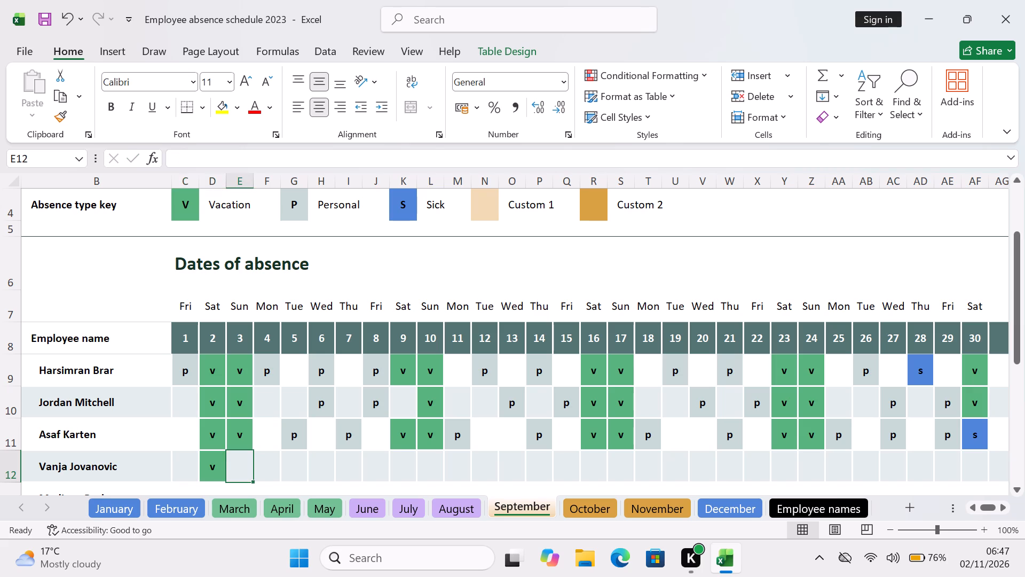
Start the fifth employee's September row with s on day 1 and v on day 3.
{"action": "key", "text": "Left"}
{"action": "key", "text": "Left"}
{"action": "key", "text": "Down"}
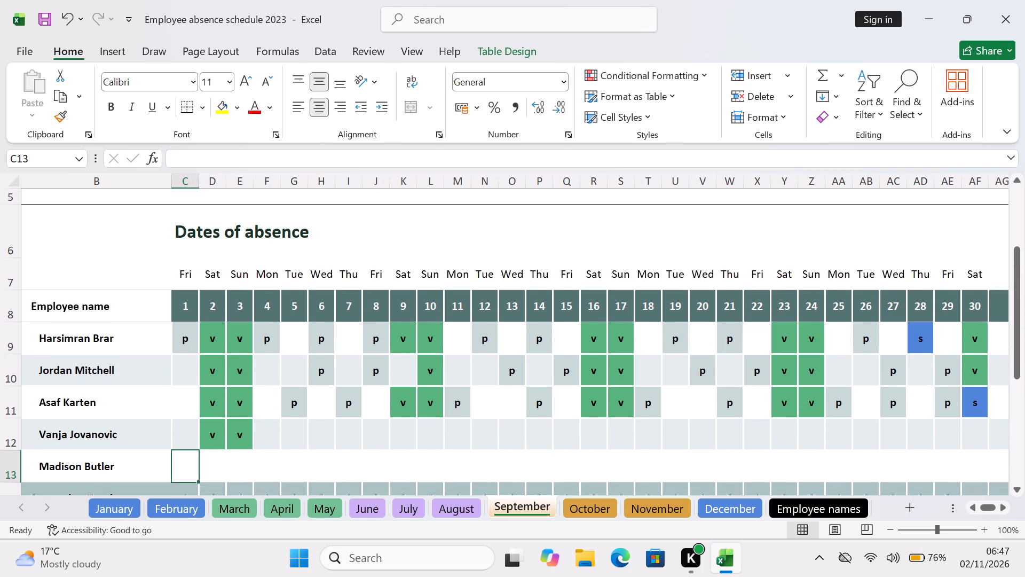
{"action": "key", "text": "s"}
{"action": "key", "text": "Right"}
{"action": "key", "text": "Right"}
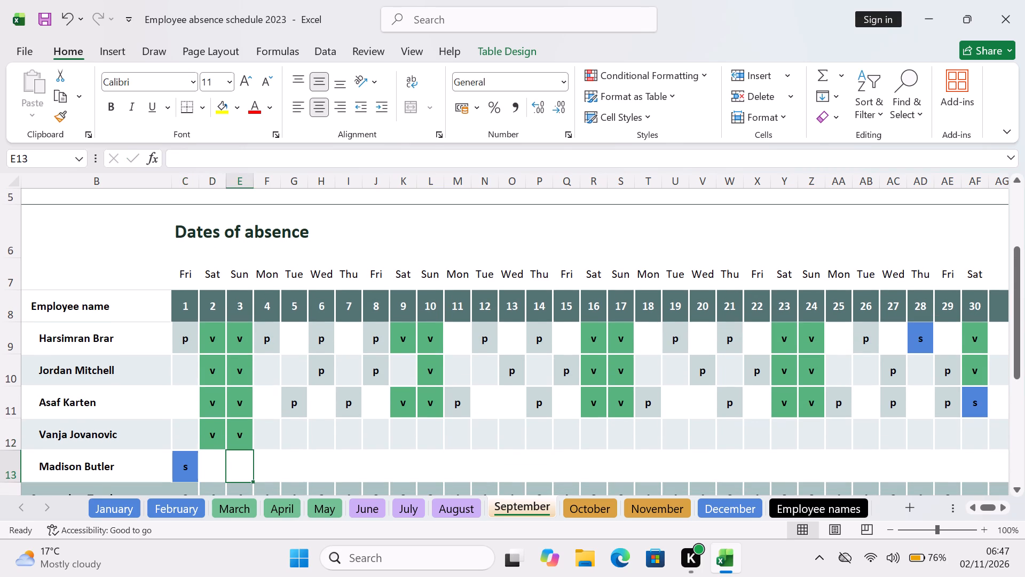
{"action": "key", "text": "v"}
In the fifth employee's row, enter p on September 5 and 8.
{"action": "key", "text": "Right"}
{"action": "key", "text": "Right"}
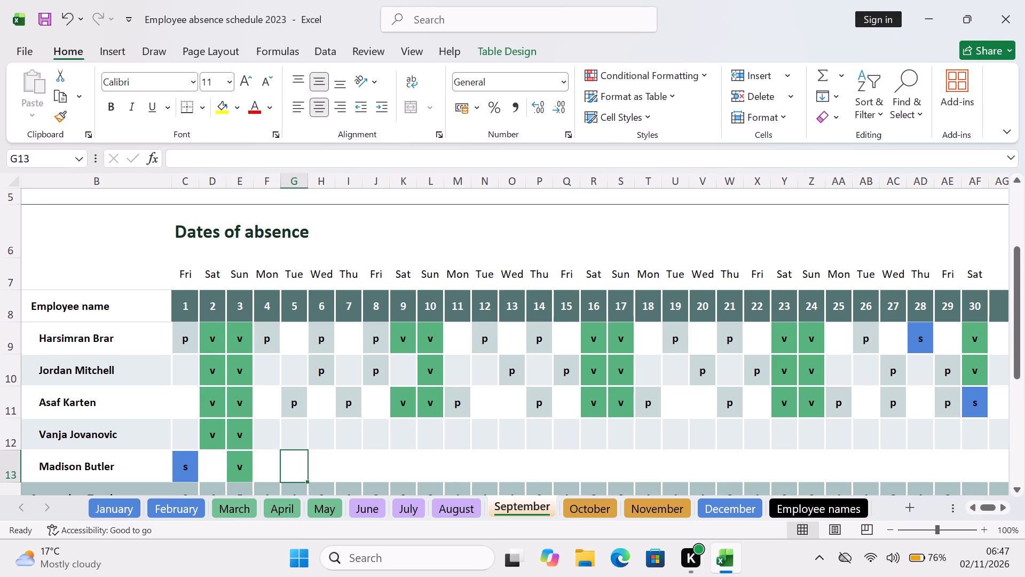
{"action": "key", "text": "p"}
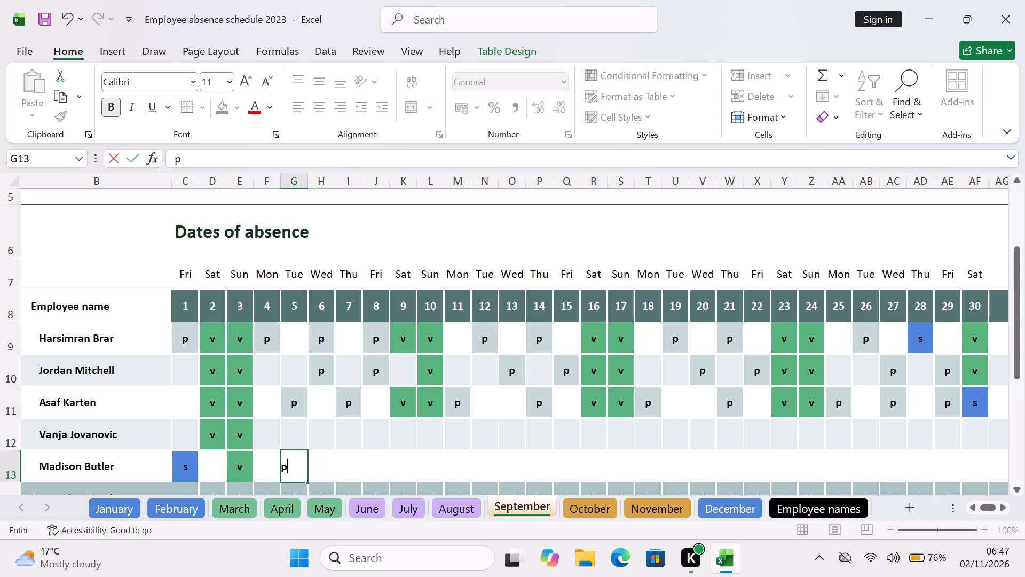
{"action": "key", "text": "Right"}
{"action": "key", "text": "Right"}
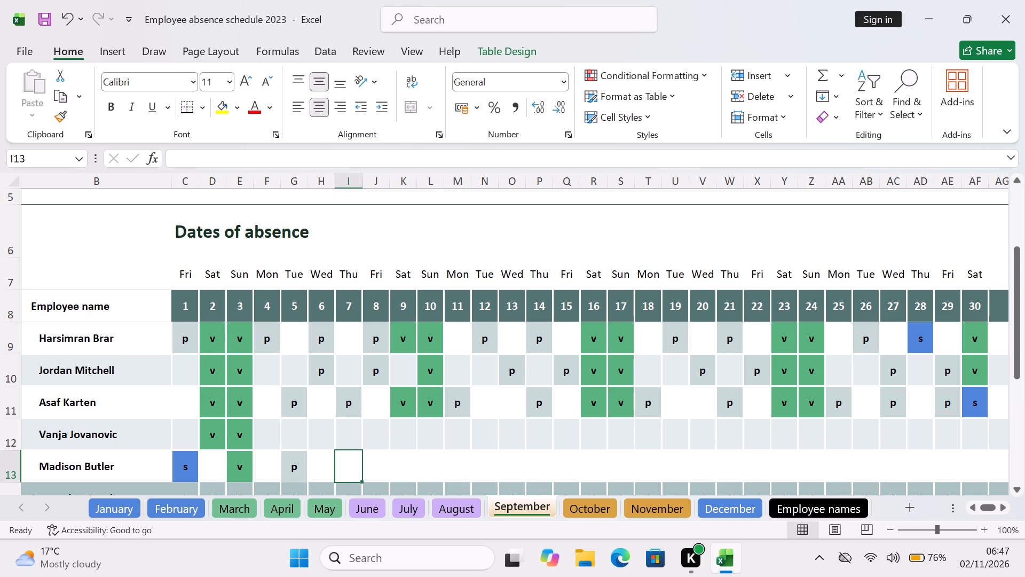
{"action": "key", "text": "Right"}
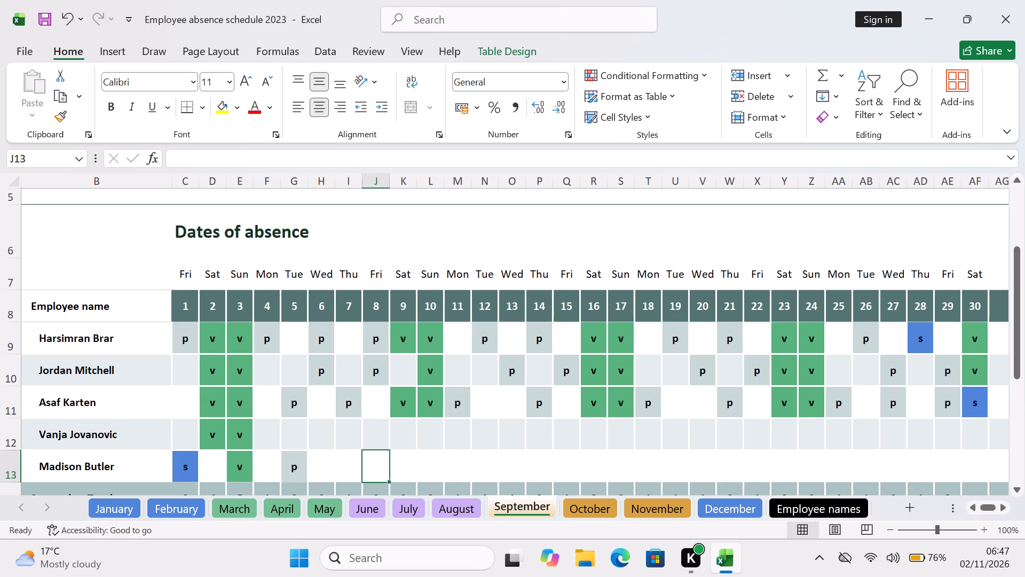
{"action": "key", "text": "p"}
Mark vacation (v) for the fifth employee on September 9 and 10.
{"action": "key", "text": "Right"}
{"action": "key", "text": "Right"}
{"action": "key", "text": "Left"}
{"action": "key", "text": "v"}
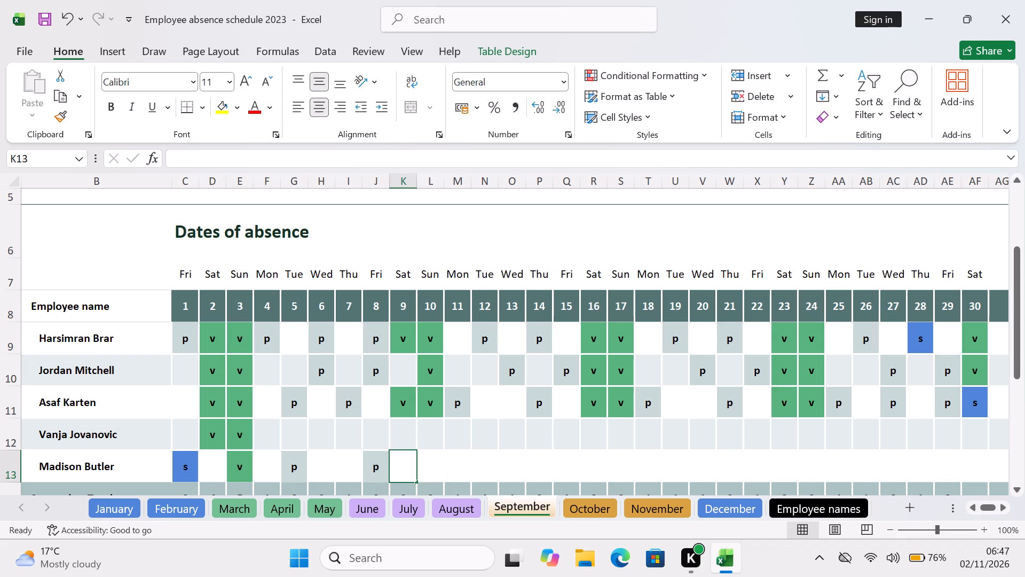
{"action": "key", "text": "Right"}
{"action": "key", "text": "v"}
Enter p on September 11, 13 and 15 in the fifth employee's row.
{"action": "key", "text": "Right"}
{"action": "key", "text": "Right"}
{"action": "key", "text": "Left"}
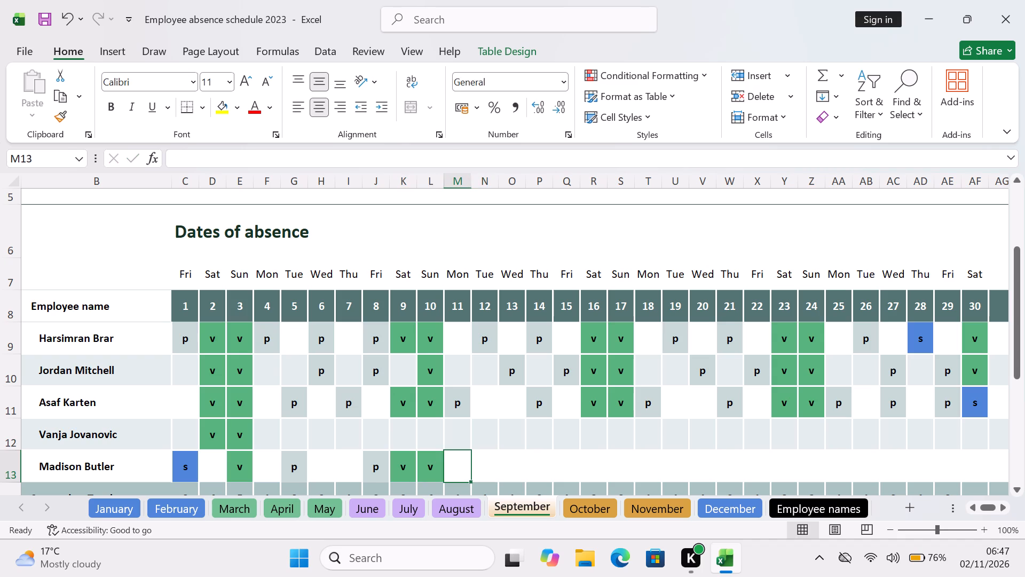
{"action": "key", "text": "p"}
{"action": "key", "text": "Right"}
{"action": "key", "text": "Right"}
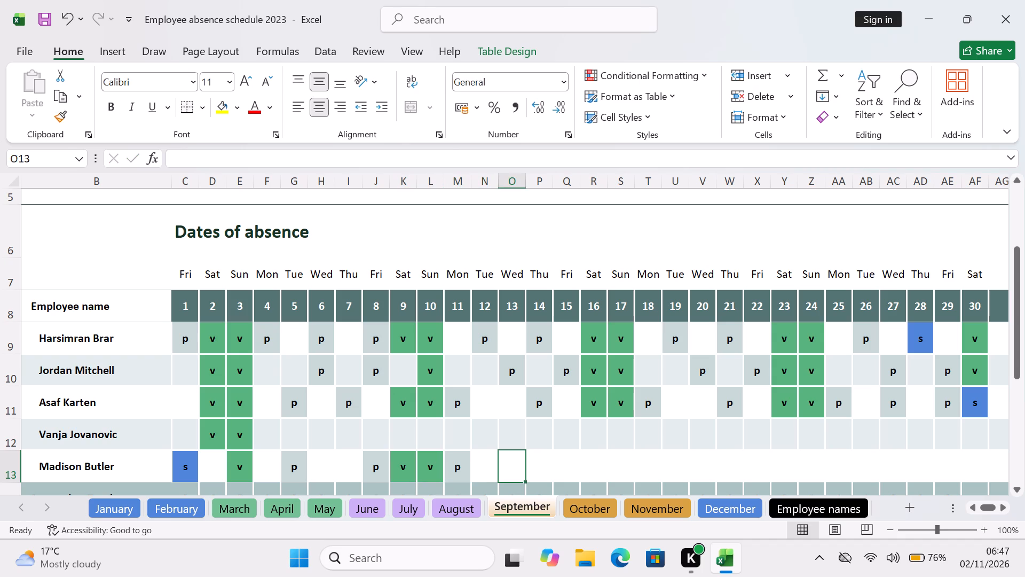
{"action": "key", "text": "p"}
{"action": "key", "text": "Right"}
{"action": "key", "text": "Right"}
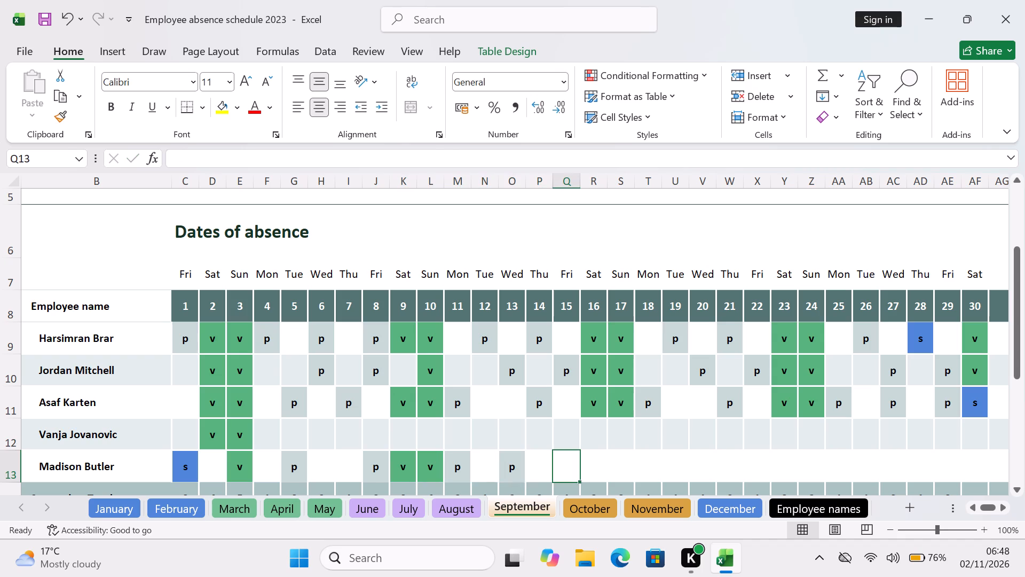
{"action": "key", "text": "Left"}
{"action": "key", "text": "Right"}
{"action": "key", "text": "p"}
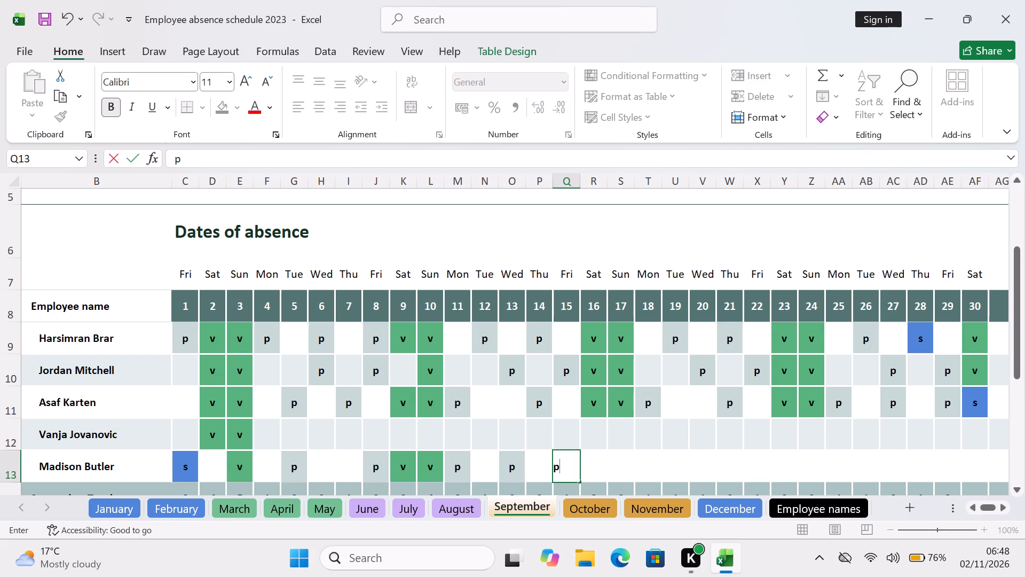
In the fifth employee's row, mark vacation (v) on September 16 and 17.
{"action": "key", "text": "Right"}
{"action": "key", "text": "Right"}
{"action": "key", "text": "Left"}
{"action": "key", "text": "v"}
{"action": "key", "text": "Right"}
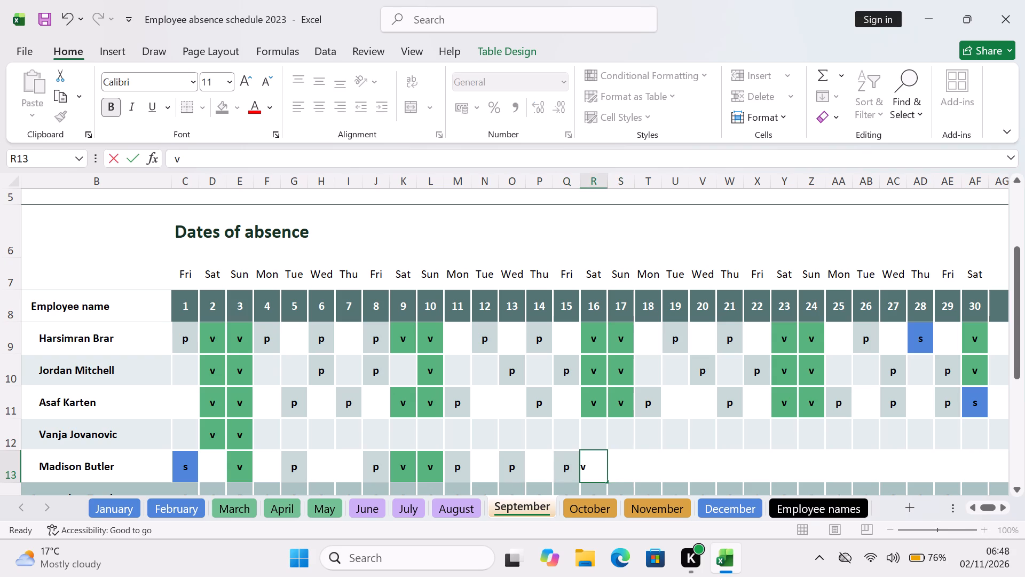
{"action": "key", "text": "Right"}
{"action": "key", "text": "Left"}
{"action": "key", "text": "v"}
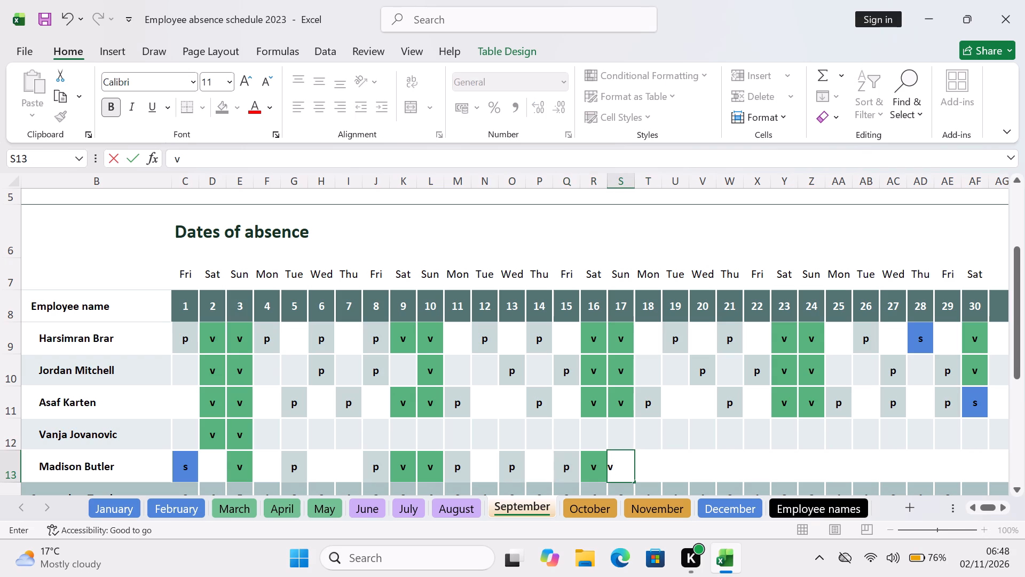
Return to the fourth employee's row and mark vacation (v) on September 16 and 17.
{"action": "key", "text": "Up"}
{"action": "key", "text": "Left"}
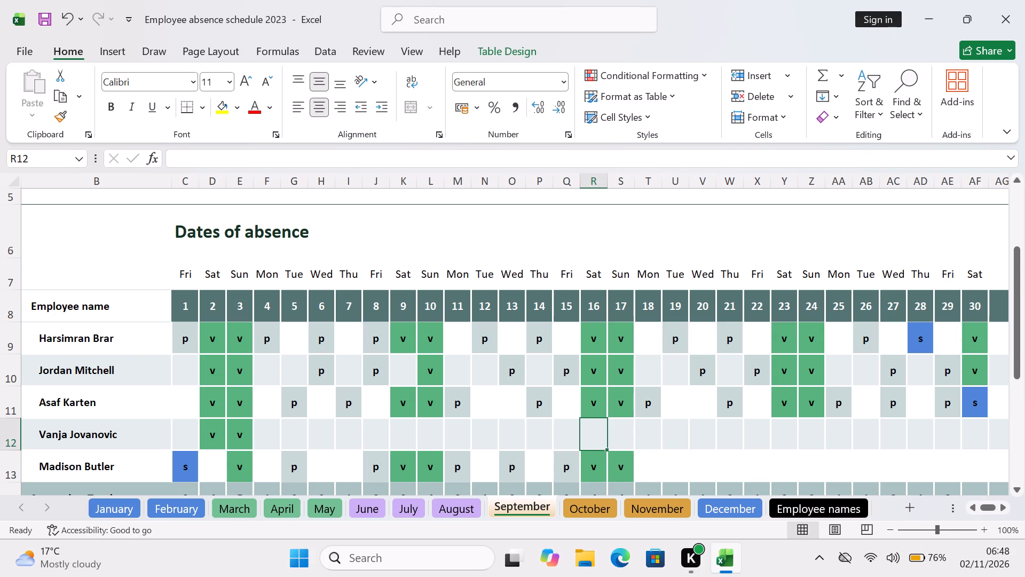
{"action": "key", "text": "v"}
{"action": "key", "text": "Right"}
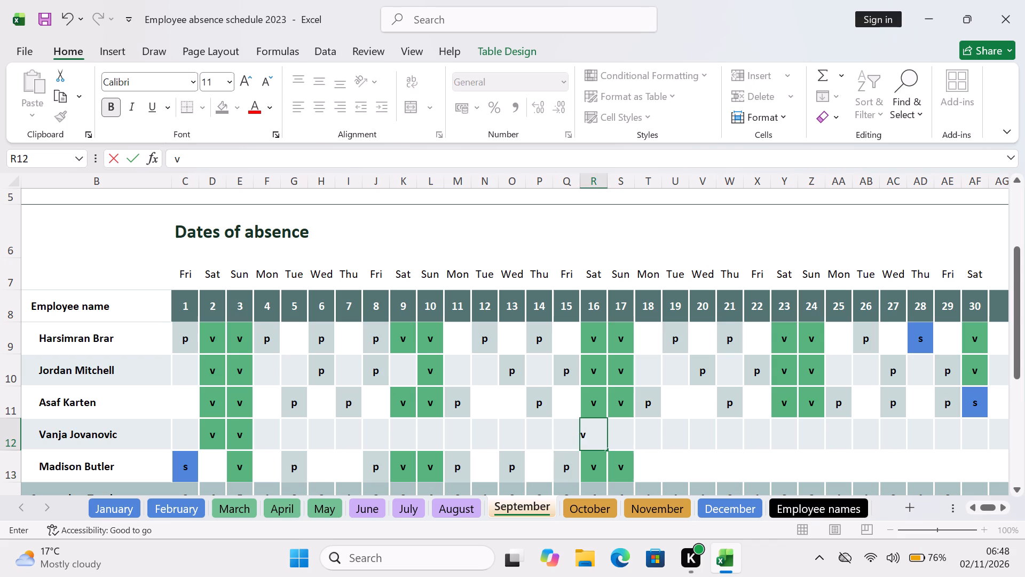
{"action": "key", "text": "v"}
Mark vacation (v) for the fourth employee on September 9 and 10.
{"action": "key", "text": "Left"}
{"action": "key", "text": "Left"}
{"action": "key", "text": "Left"}
{"action": "key", "text": "Left"}
{"action": "key", "text": "Left"}
{"action": "key", "text": "Left"}
{"action": "key", "text": "Left"}
{"action": "key", "text": "v"}
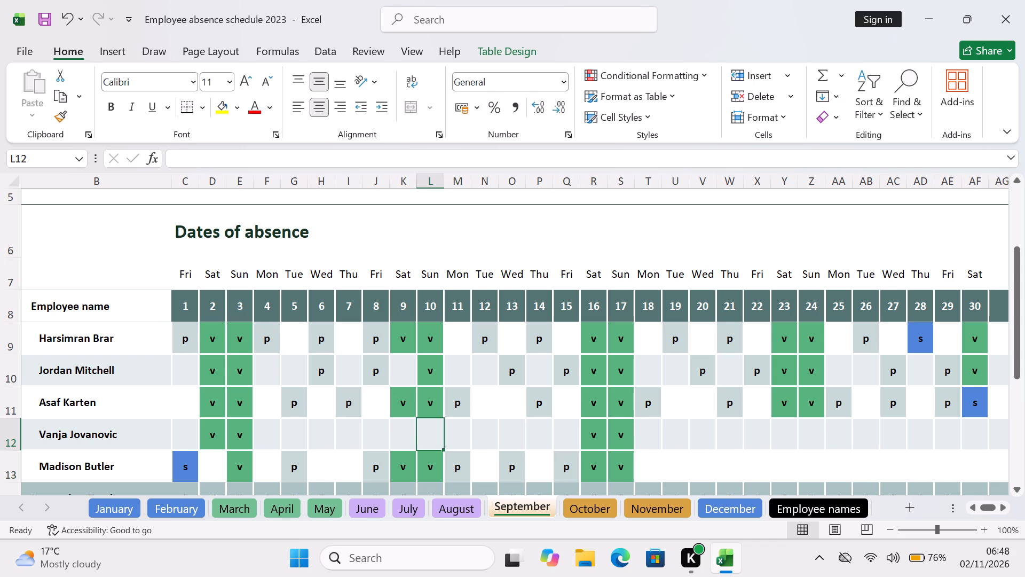
{"action": "key", "text": "Left"}
{"action": "key", "text": "v"}
{"action": "key", "text": "Left"}
{"action": "key", "text": "Left"}
{"action": "key", "text": "Left"}
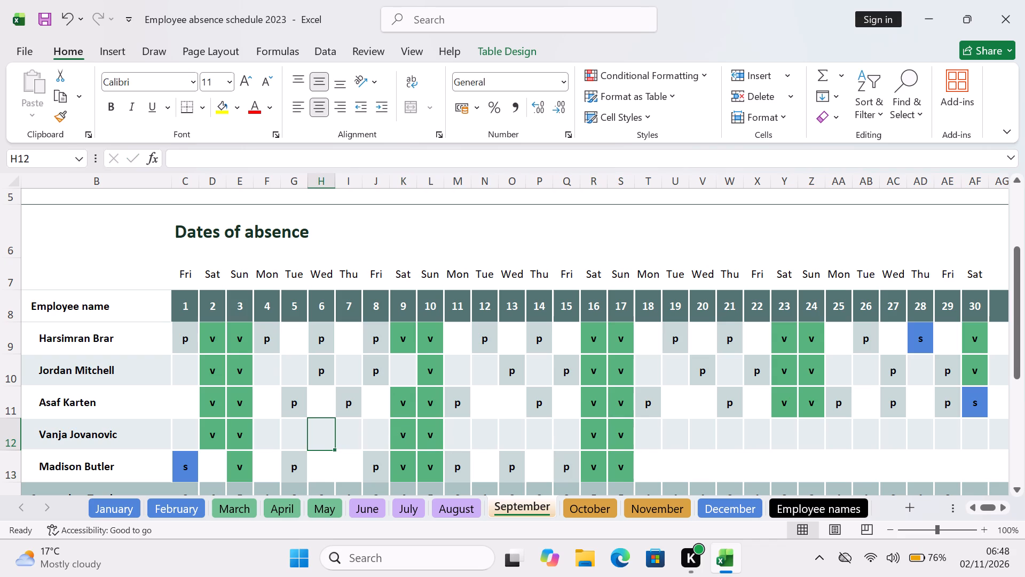
In the fourth employee's September row, enter p on September 6 and s on September 12.
{"action": "key", "text": "p"}
{"action": "key", "text": "Right"}
{"action": "key", "text": "Right"}
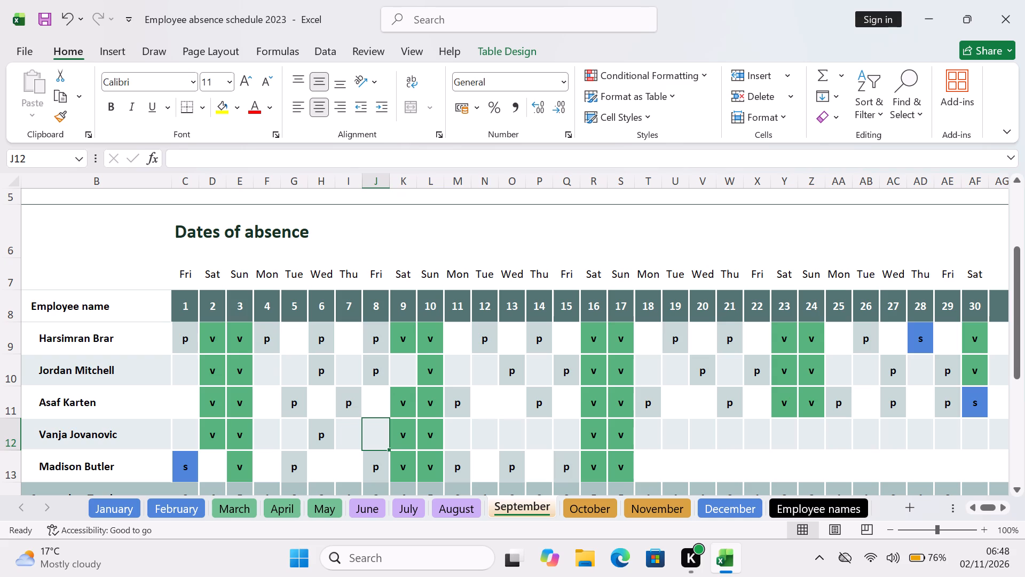
{"action": "key", "text": "Right"}
{"action": "key", "text": "Right"}
{"action": "key", "text": "Right"}
{"action": "key", "text": "Right"}
{"action": "key", "text": "Right"}
{"action": "key", "text": "Right"}
{"action": "key", "text": "Right"}
{"action": "key", "text": "Right"}
{"action": "key", "text": "Right"}
{"action": "key", "text": "Right"}
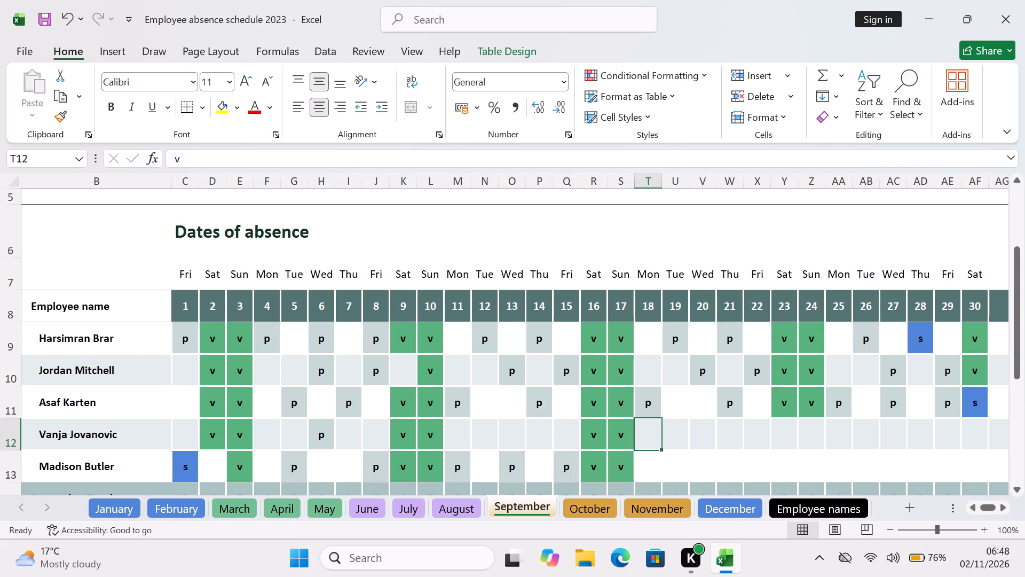
{"action": "key", "text": "Left"}
{"action": "key", "text": "Left"}
{"action": "key", "text": "Left"}
{"action": "key", "text": "Left"}
{"action": "key", "text": "Left"}
{"action": "key", "text": "Left"}
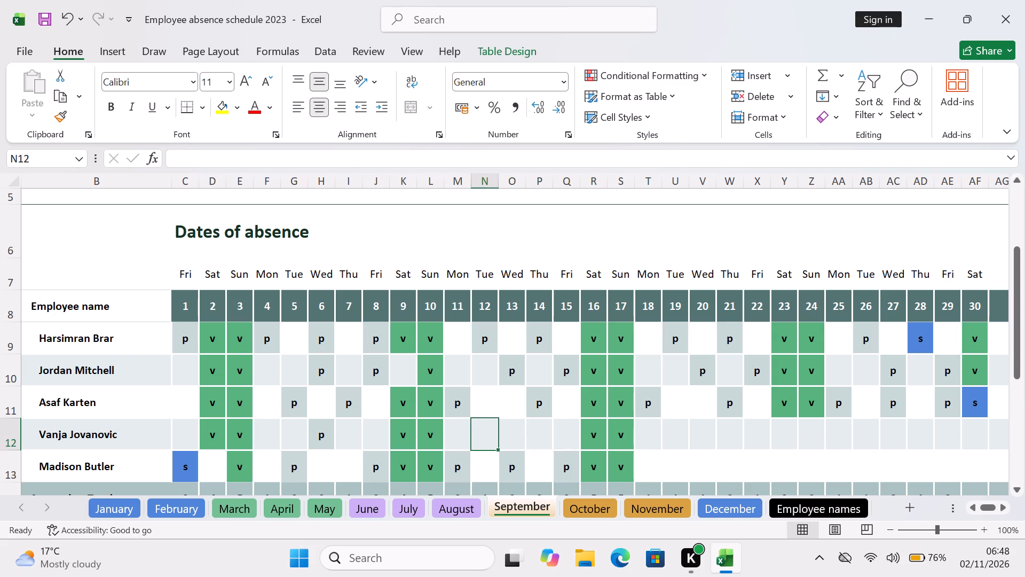
{"action": "key", "text": "s"}
{"action": "key", "text": "Right"}
Enter p on September 19 and 21 in the fourth employee's row.
{"action": "key", "text": "Right"}
{"action": "key", "text": "Right"}
{"action": "key", "text": "Right"}
{"action": "key", "text": "Right"}
{"action": "key", "text": "Right"}
{"action": "key", "text": "Right"}
{"action": "key", "text": "Right"}
{"action": "key", "text": "Right"}
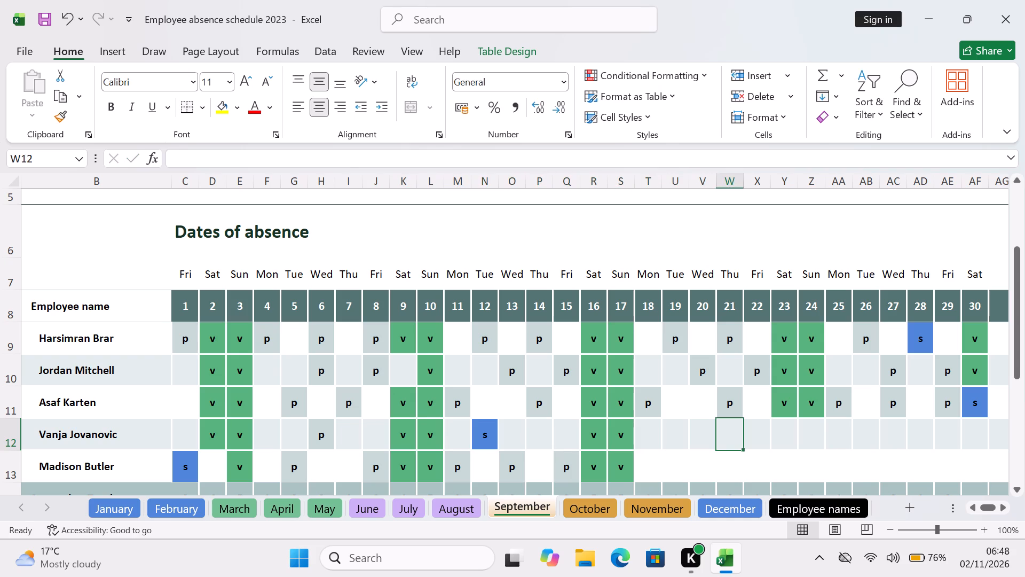
{"action": "key", "text": "Left"}
{"action": "key", "text": "Left"}
{"action": "key", "text": "p"}
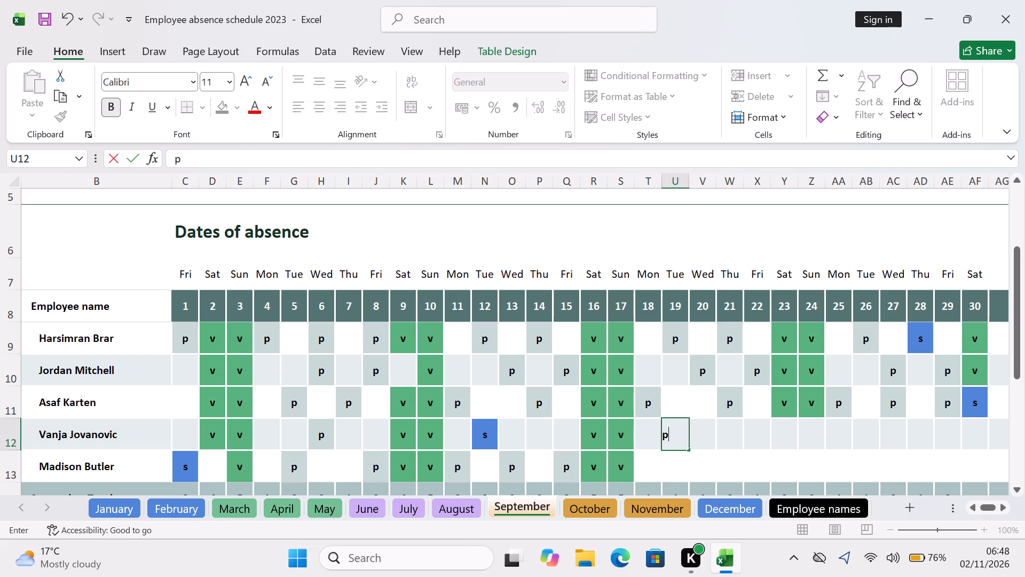
{"action": "key", "text": "Right"}
{"action": "key", "text": "Right"}
{"action": "key", "text": "p"}
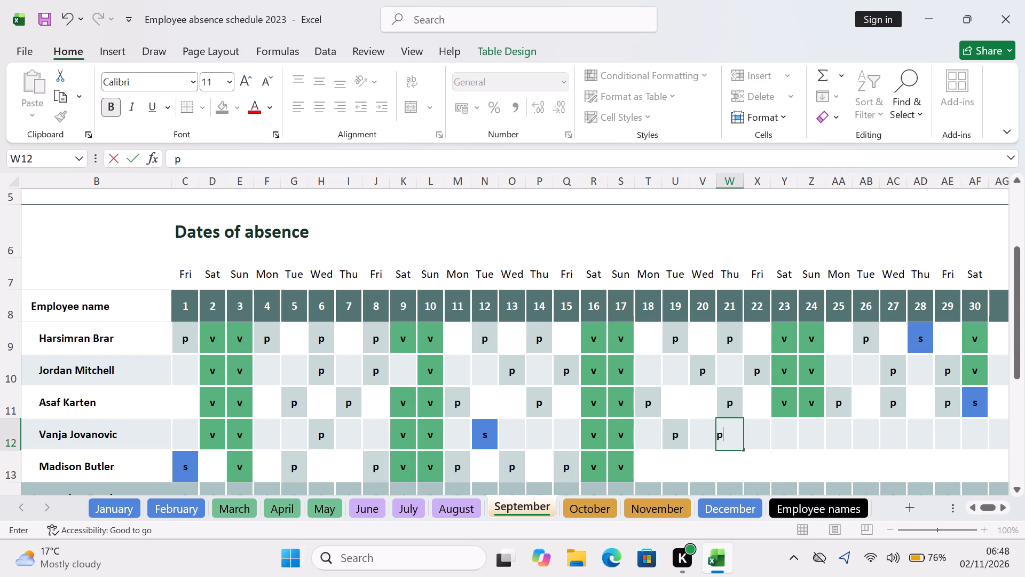
{"action": "key", "text": "Right"}
Mark vacation (v) for the fourth employee on September 23 and 24, leaving September 25 empty.
{"action": "key", "text": "Right"}
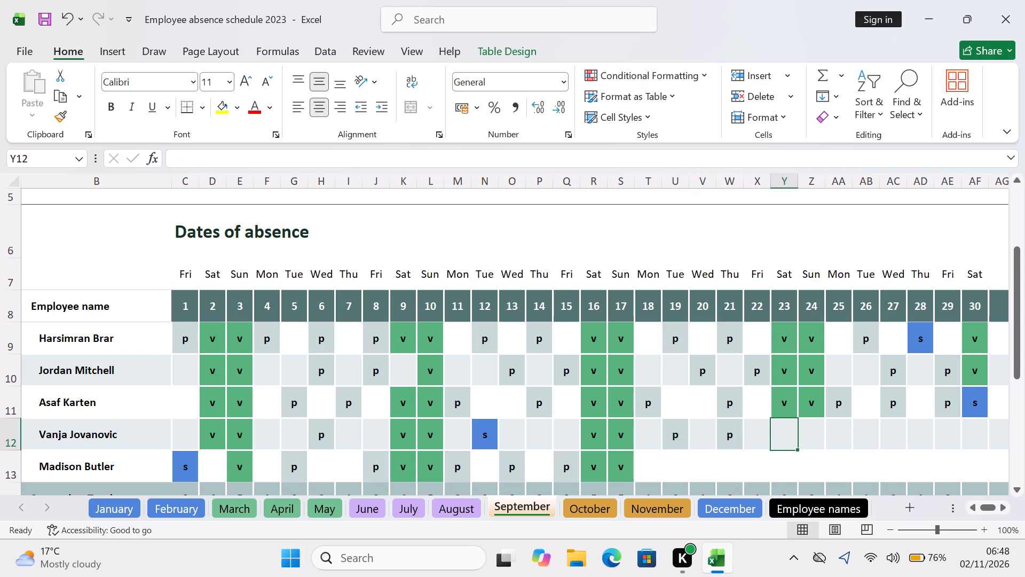
{"action": "key", "text": "v"}
{"action": "key", "text": "Right"}
{"action": "key", "text": "Right"}
{"action": "key", "text": "v"}
{"action": "key", "text": "Left"}
{"action": "key", "text": "Right"}
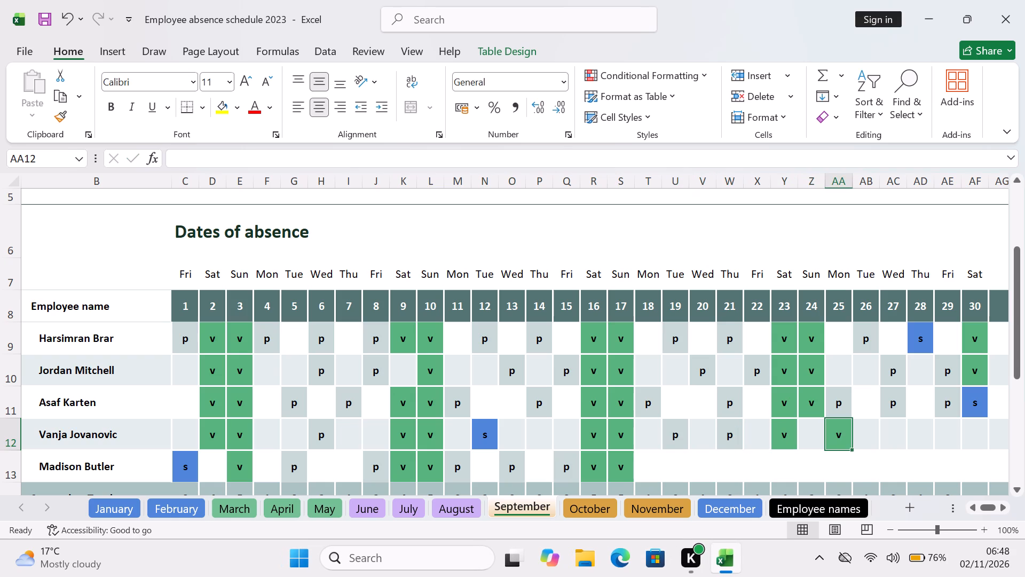
{"action": "key", "text": "BackSpace"}
{"action": "key", "text": "Left"}
{"action": "key", "text": "v"}
{"action": "key", "text": "Right"}
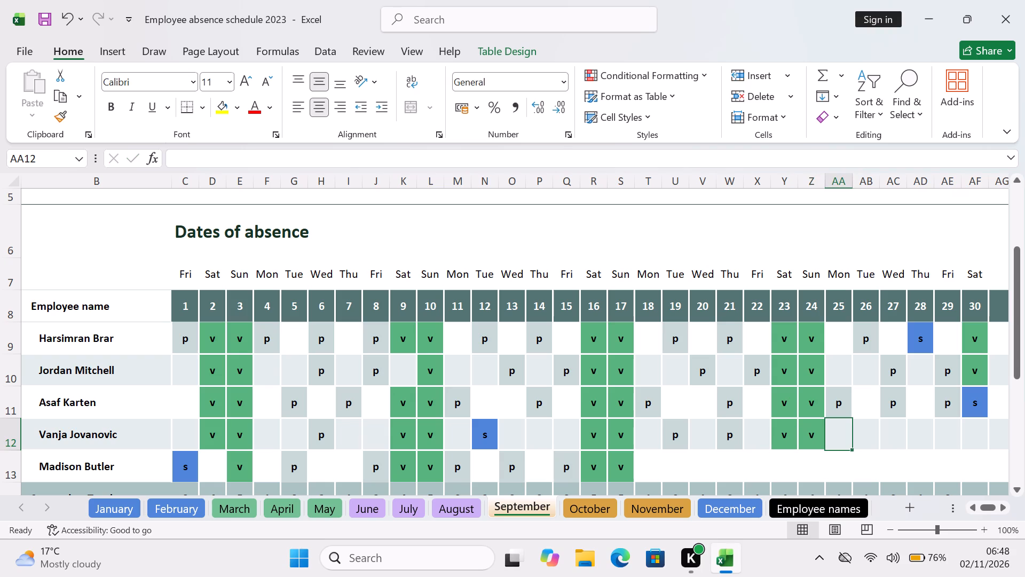
Enter s on September 26 and p on September 28 in the fourth employee's row.
{"action": "key", "text": "Right"}
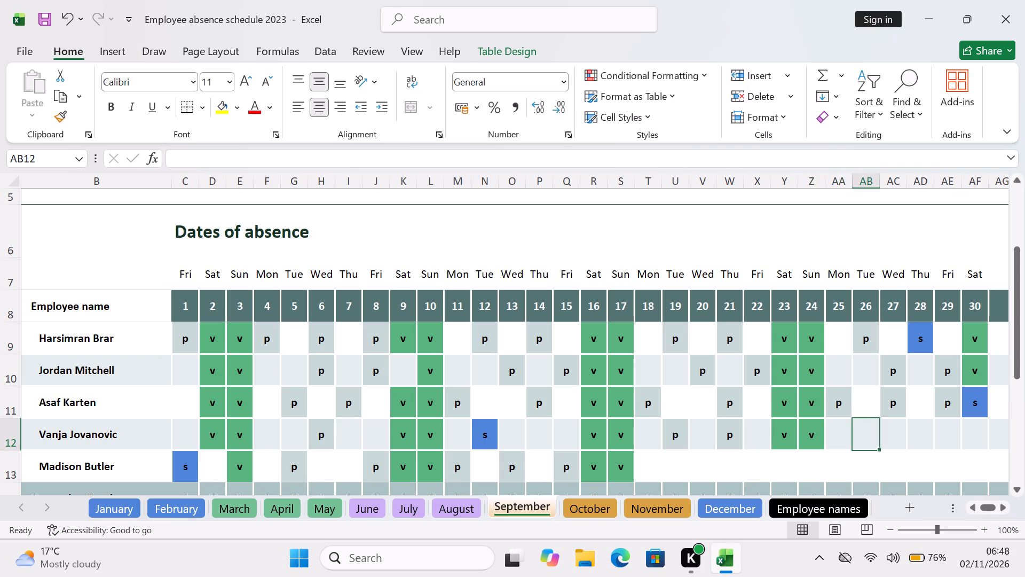
{"action": "key", "text": "s"}
{"action": "key", "text": "Right"}
{"action": "key", "text": "Right"}
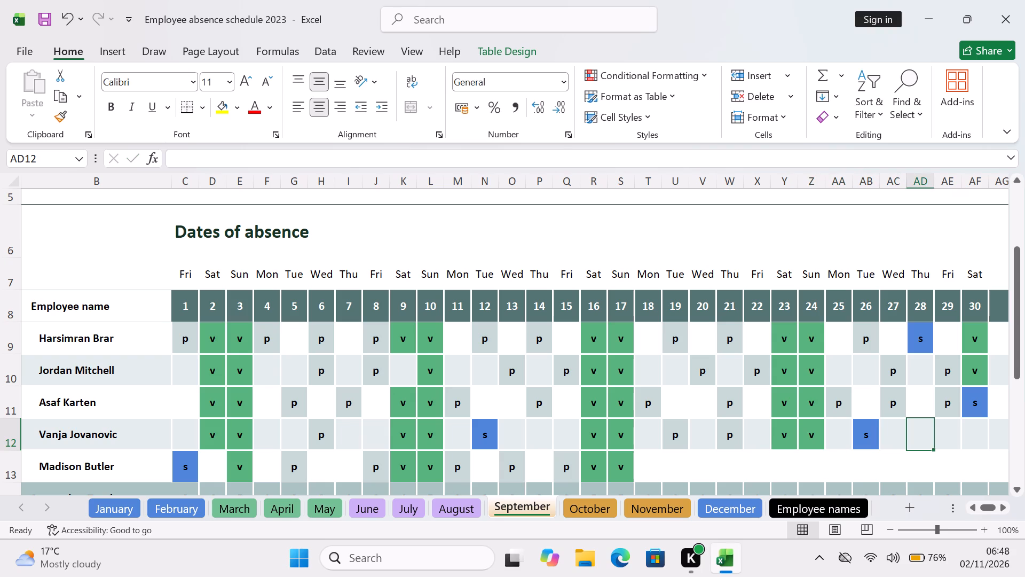
{"action": "key", "text": "p"}
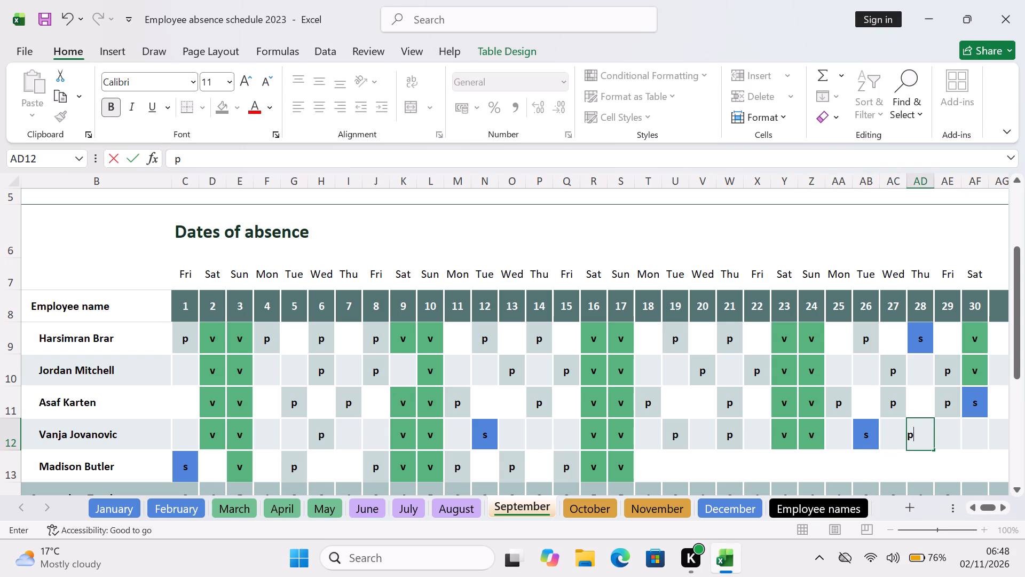
{"action": "key", "text": "Right"}
{"action": "key", "text": "Right"}
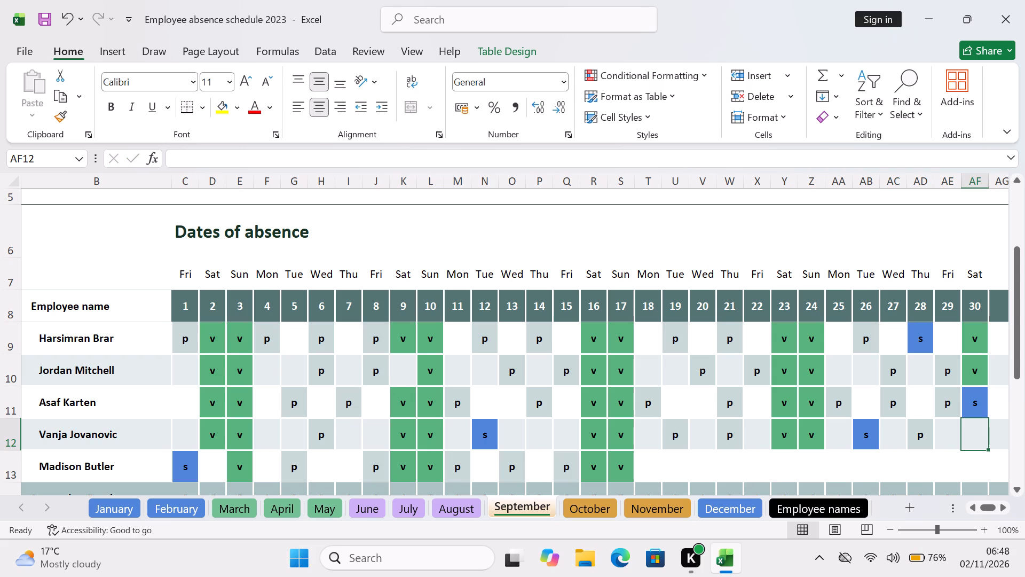
In the fifth employee's row, mark vacation (v) on September 23, 24 and 30.
{"action": "key", "text": "Down"}
{"action": "key", "text": "Left"}
{"action": "key", "text": "Left"}
{"action": "key", "text": "Left"}
{"action": "key", "text": "Left"}
{"action": "key", "text": "Left"}
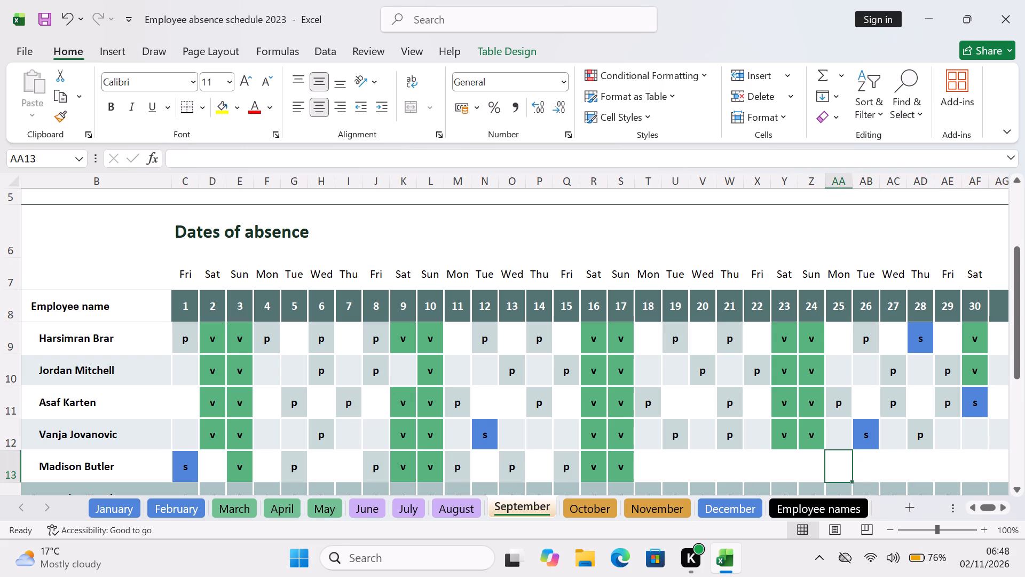
{"action": "key", "text": "Left"}
{"action": "key", "text": "Left"}
{"action": "key", "text": "v"}
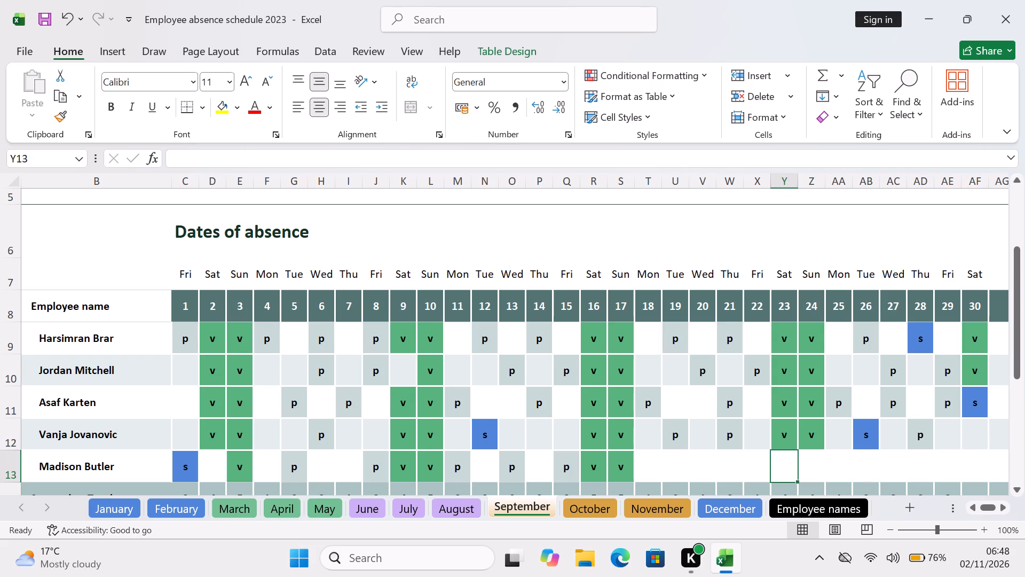
{"action": "key", "text": "Right"}
{"action": "key", "text": "v"}
{"action": "key", "text": "Right"}
{"action": "key", "text": "Right"}
{"action": "key", "text": "Right"}
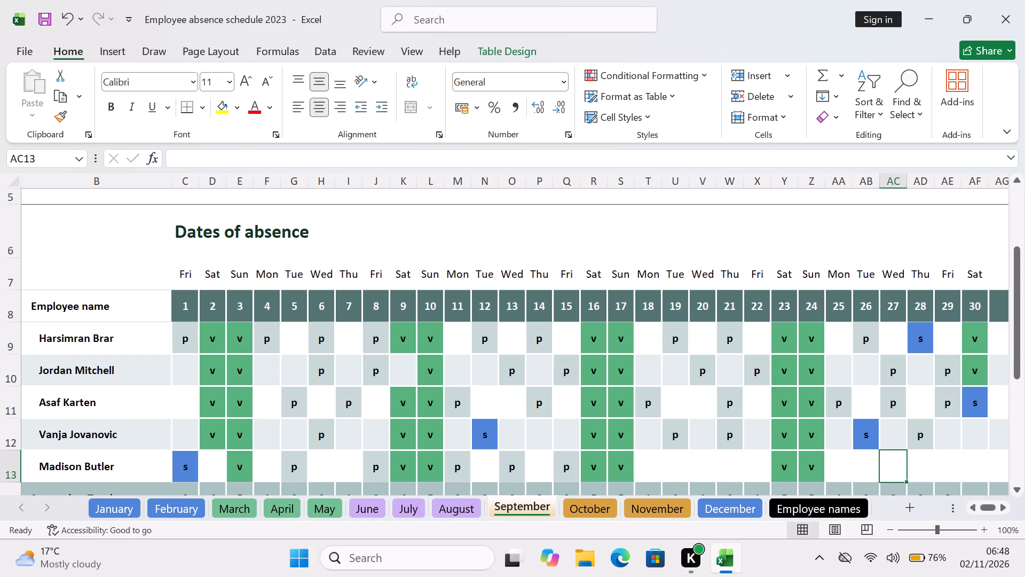
{"action": "key", "text": "Right"}
{"action": "key", "text": "Right"}
{"action": "key", "text": "Right"}
{"action": "key", "text": "v"}
{"action": "key", "text": "Left"}
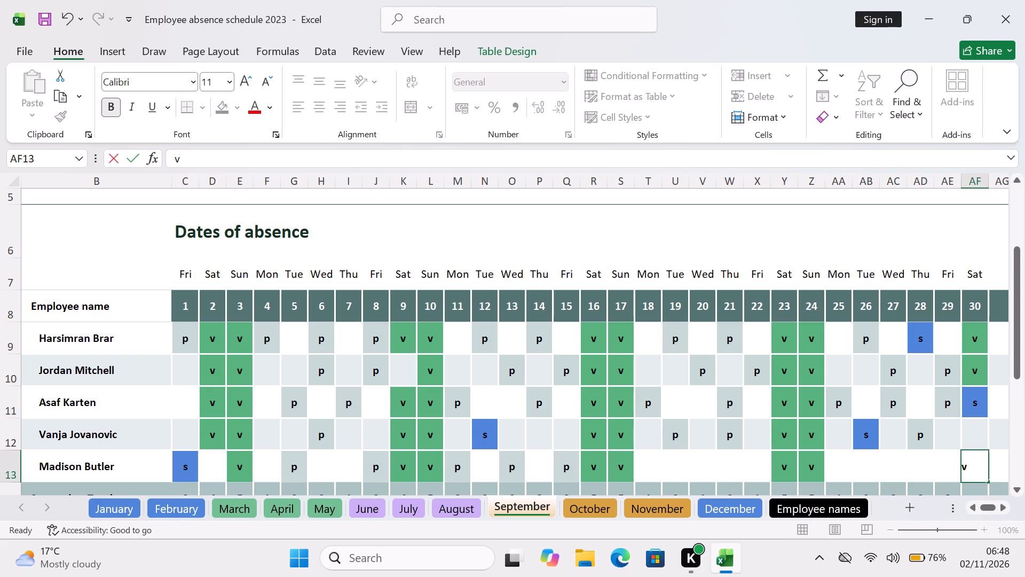
Enter p on September 26 and September 20 in the fifth employee's row.
{"action": "key", "text": "Left"}
{"action": "key", "text": "Left"}
{"action": "key", "text": "Left"}
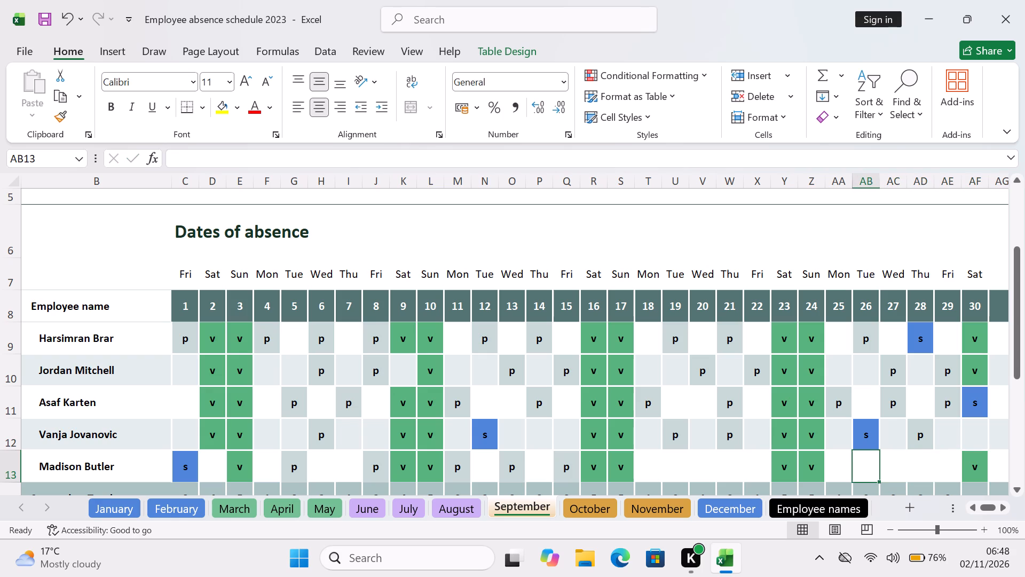
{"action": "key", "text": "p"}
{"action": "key", "text": "Right"}
{"action": "key", "text": "Left"}
{"action": "key", "text": "Left"}
{"action": "key", "text": "Left"}
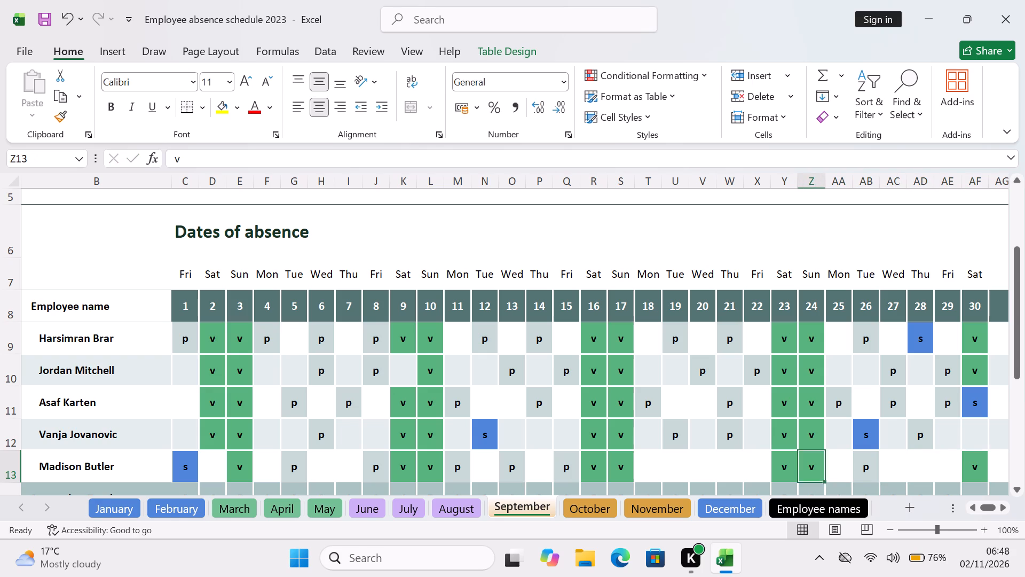
{"action": "key", "text": "Left"}
{"action": "key", "text": "Left"}
{"action": "key", "text": "Left"}
{"action": "key", "text": "Left"}
{"action": "key", "text": "Left"}
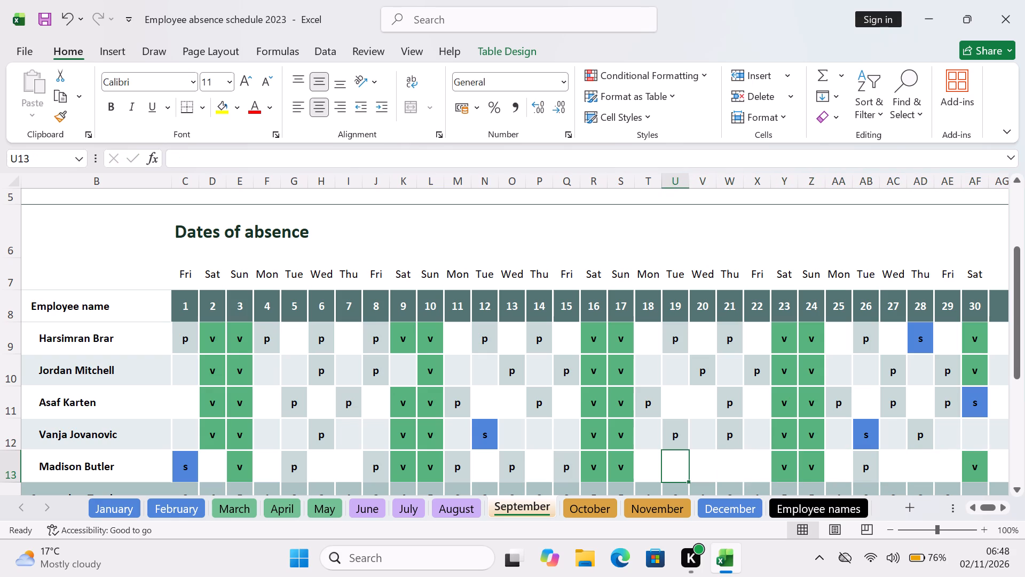
{"action": "key", "text": "Right"}
{"action": "key", "text": "p"}
{"action": "key", "text": "Right"}
Enter p on September 18 in the fifth employee's row.
{"action": "key", "text": "Right"}
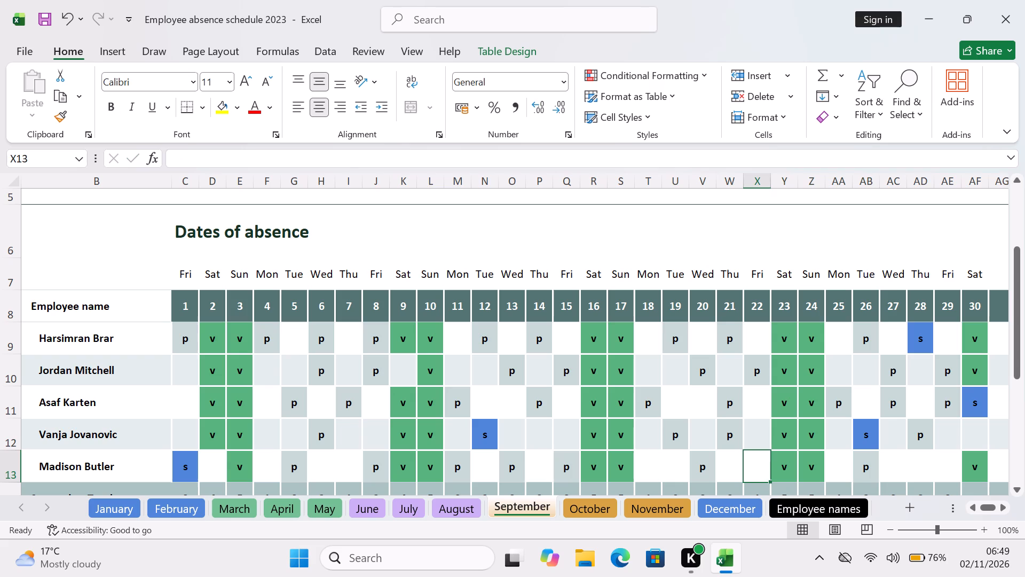
{"action": "key", "text": "Left"}
{"action": "key", "text": "Left"}
{"action": "key", "text": "Left"}
{"action": "key", "text": "Left"}
{"action": "key", "text": "Left"}
{"action": "key", "text": "Left"}
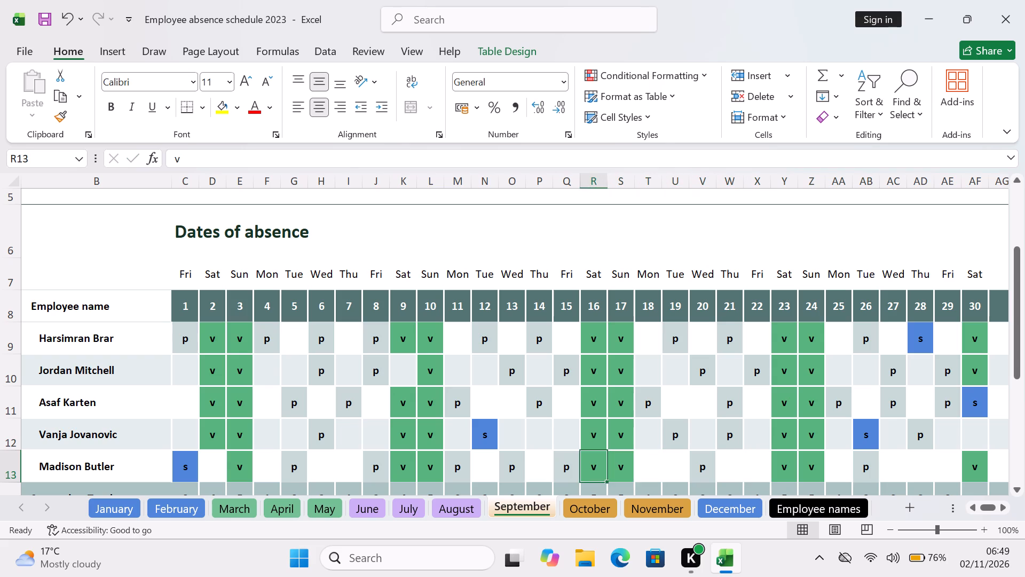
{"action": "key", "text": "Right"}
{"action": "key", "text": "Right"}
{"action": "key", "text": "p"}
{"action": "key", "text": "Right"}
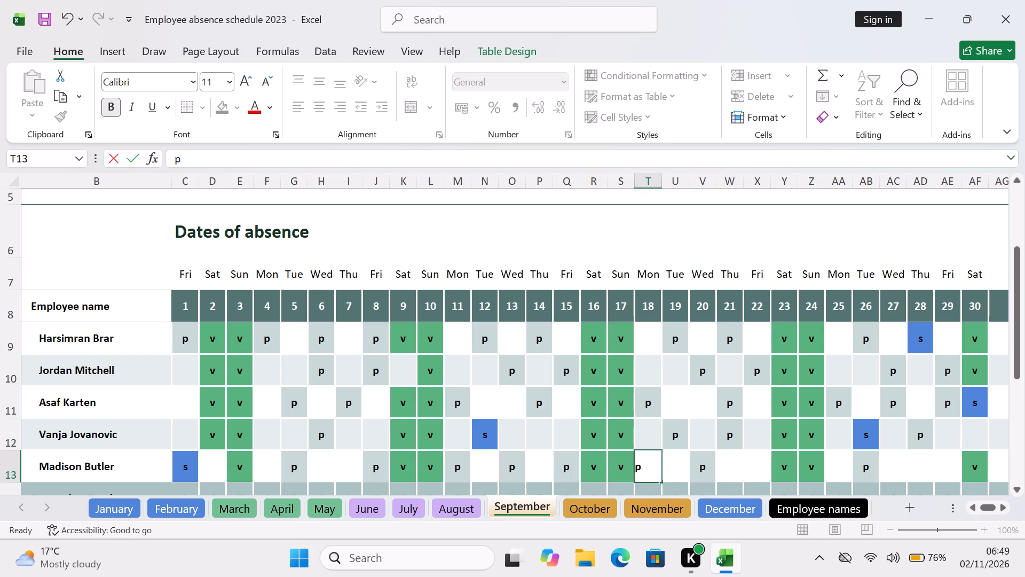
Review the fifth employee's September entries across the whole row, along with the Total days column.
{"action": "key", "text": "Right"}
{"action": "key", "text": "Right"}
{"action": "key", "text": "Right"}
{"action": "key", "text": "Right"}
{"action": "key", "text": "Right"}
{"action": "key", "text": "Right"}
{"action": "key", "text": "Right"}
{"action": "key", "text": "Right"}
{"action": "key", "text": "Right"}
{"action": "key", "text": "Right"}
{"action": "key", "text": "Right"}
{"action": "key", "text": "Right"}
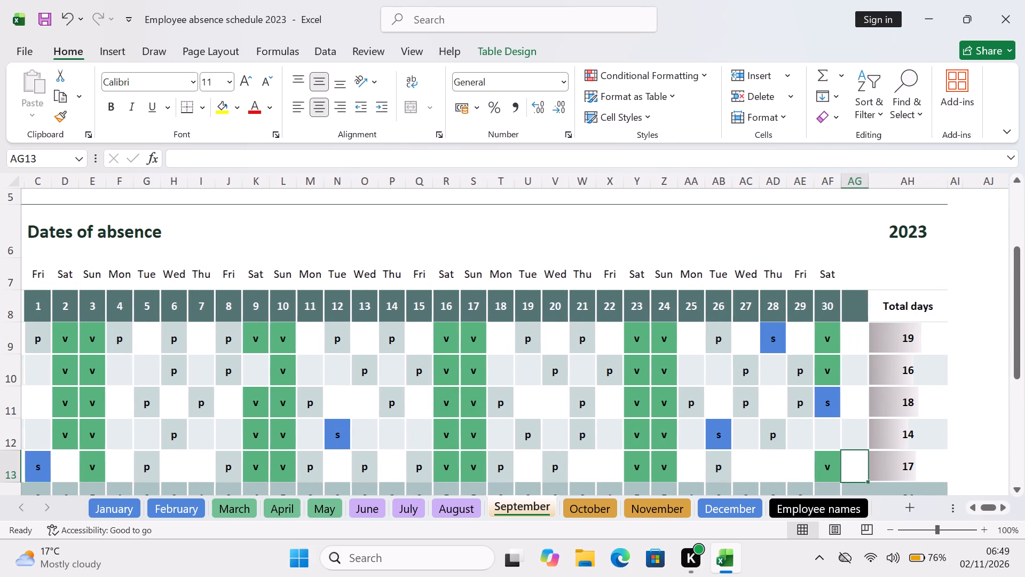
{"action": "key", "text": "Left"}
{"action": "key", "text": "Left"}
{"action": "key", "text": "Left"}
{"action": "key", "text": "Left"}
{"action": "key", "text": "Left"}
{"action": "key", "text": "Left"}
{"action": "key", "text": "Left"}
{"action": "key", "text": "Left"}
{"action": "key", "text": "Left"}
{"action": "key", "text": "Left"}
{"action": "key", "text": "Left"}
{"action": "key", "text": "Left"}
{"action": "key", "text": "Left"}
{"action": "key", "text": "Left"}
{"action": "key", "text": "Left"}
{"action": "key", "text": "Left"}
{"action": "key", "text": "Left"}
{"action": "key", "text": "Left"}
{"action": "key", "text": "Left"}
{"action": "key", "text": "Left"}
{"action": "key", "text": "Left"}
{"action": "key", "text": "Left"}
{"action": "key", "text": "Left"}
{"action": "key", "text": "Left"}
{"action": "key", "text": "Left"}
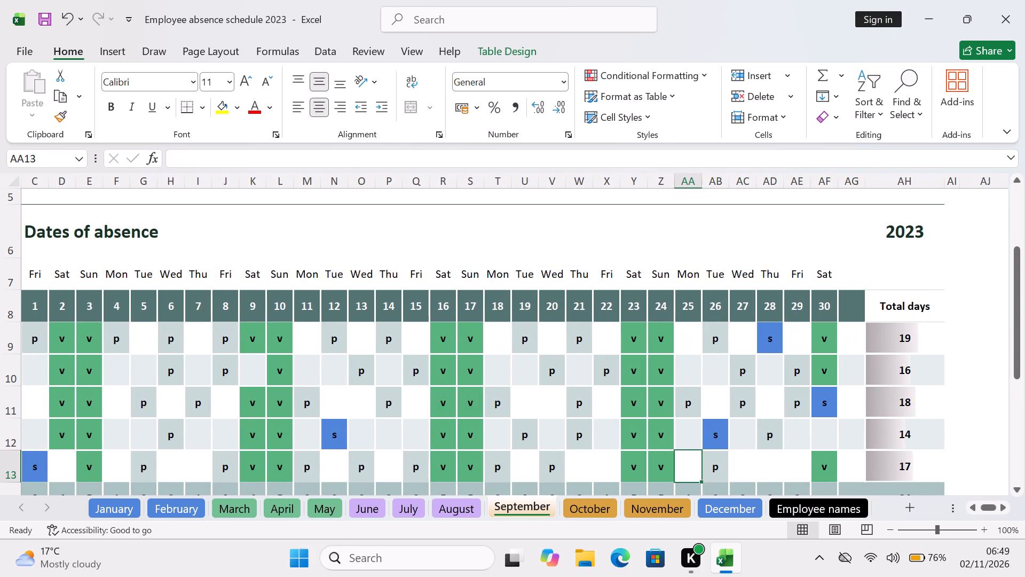
{"action": "key", "text": "Left"}
{"action": "key", "text": "Left"}
{"action": "key", "text": "Left"}
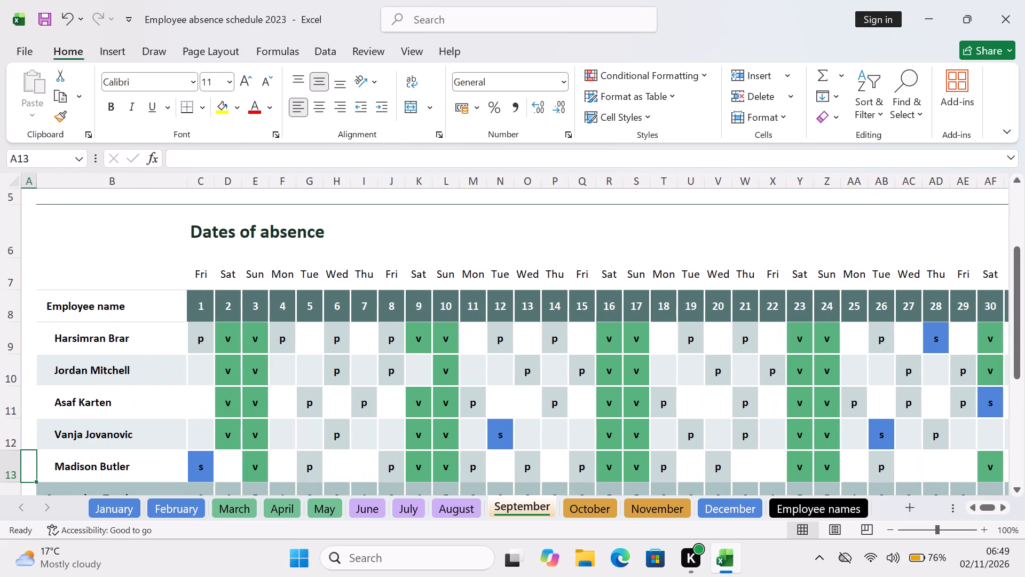
Examine the daily totals along the September Total row, from September 1 through the Total days column.
{"action": "key", "text": "Right"}
{"action": "key", "text": "Down"}
{"action": "key", "text": "Right"}
{"action": "key", "text": "Right"}
{"action": "key", "text": "Right"}
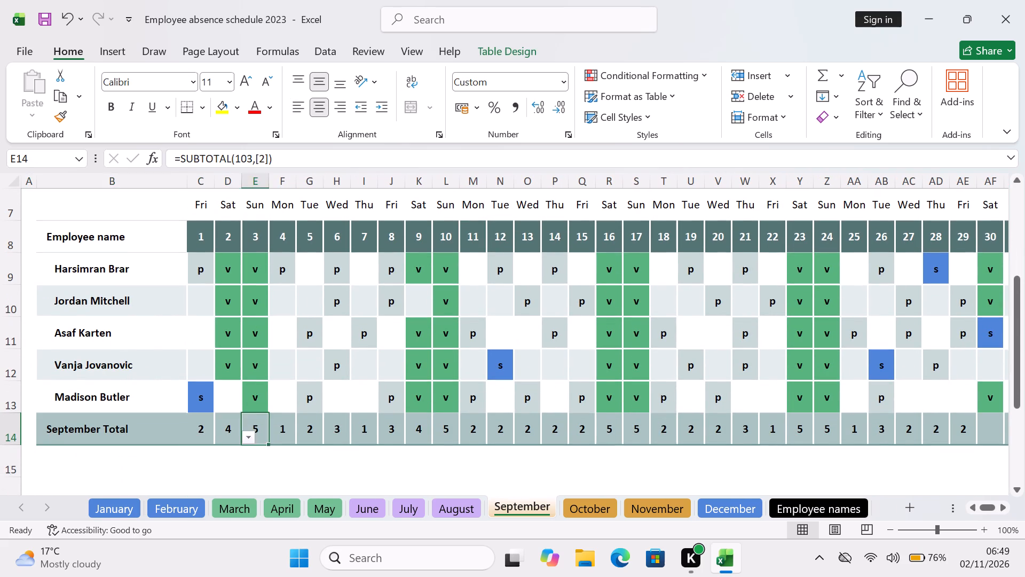
{"action": "key", "text": "Right"}
{"action": "key", "text": "Right"}
{"action": "key", "text": "Right"}
{"action": "key", "text": "Right"}
{"action": "key", "text": "Right"}
{"action": "key", "text": "Right"}
{"action": "key", "text": "Right"}
{"action": "key", "text": "Right"}
{"action": "key", "text": "Right"}
{"action": "key", "text": "Right"}
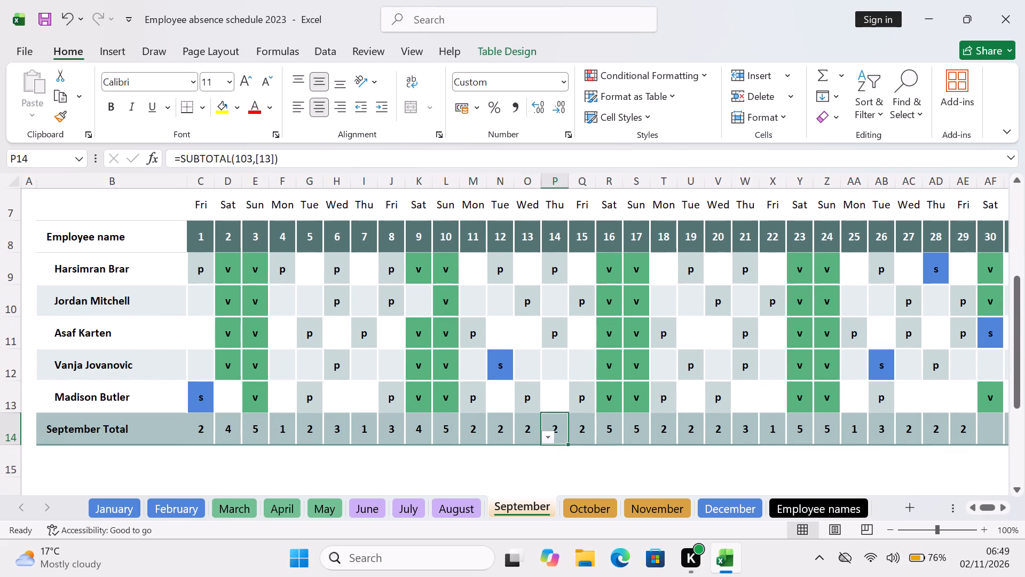
{"action": "key", "text": "Right"}
{"action": "key", "text": "Right"}
{"action": "key", "text": "Right"}
{"action": "key", "text": "Right"}
{"action": "key", "text": "Right"}
{"action": "key", "text": "Right"}
{"action": "key", "text": "Right"}
{"action": "key", "text": "Right"}
{"action": "key", "text": "Right"}
{"action": "key", "text": "Right"}
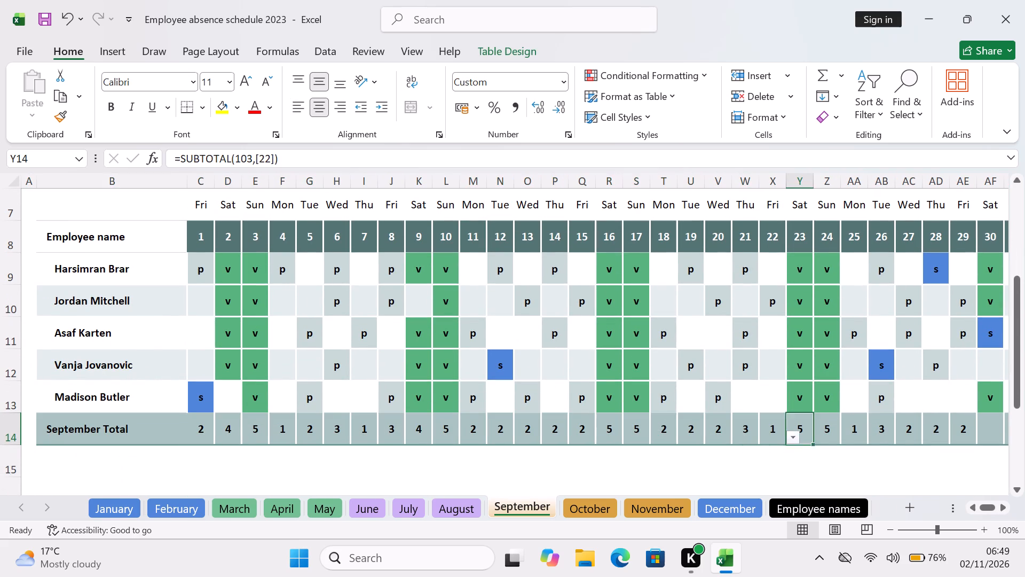
{"action": "key", "text": "Right"}
{"action": "key", "text": "Right"}
{"action": "key", "text": "Left"}
{"action": "key", "text": "Left"}
{"action": "key", "text": "Left"}
{"action": "key", "text": "Left"}
{"action": "key", "text": "Left"}
{"action": "key", "text": "Left"}
{"action": "key", "text": "Left"}
{"action": "key", "text": "Left"}
{"action": "key", "text": "Left"}
{"action": "key", "text": "Left"}
{"action": "key", "text": "Left"}
{"action": "key", "text": "Left"}
{"action": "key", "text": "Left"}
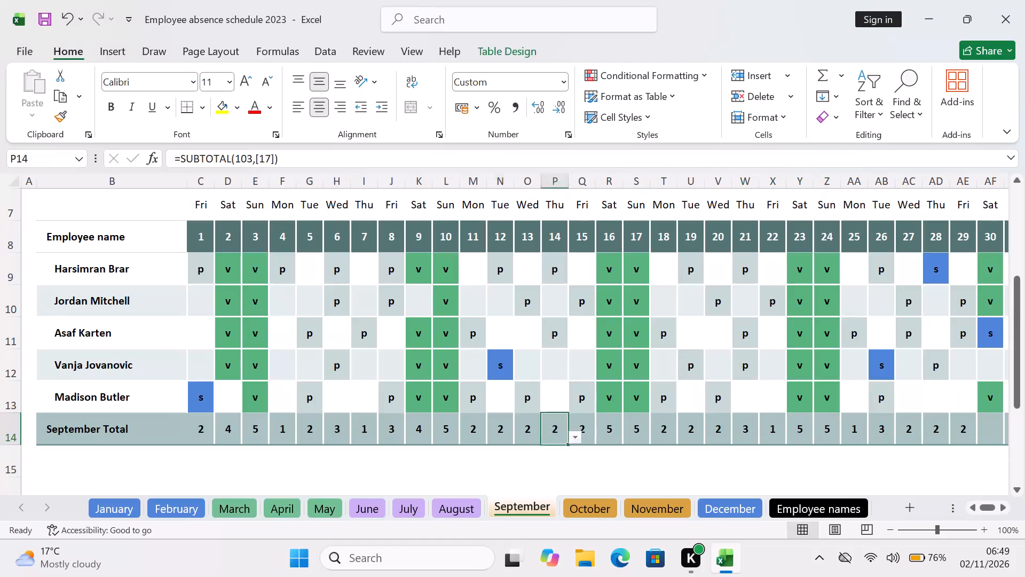
{"action": "key", "text": "Left"}
{"action": "key", "text": "Left"}
{"action": "key", "text": "Left"}
{"action": "key", "text": "Left"}
{"action": "key", "text": "Left"}
{"action": "key", "text": "Left"}
{"action": "key", "text": "Left"}
{"action": "key", "text": "Left"}
{"action": "key", "text": "Left"}
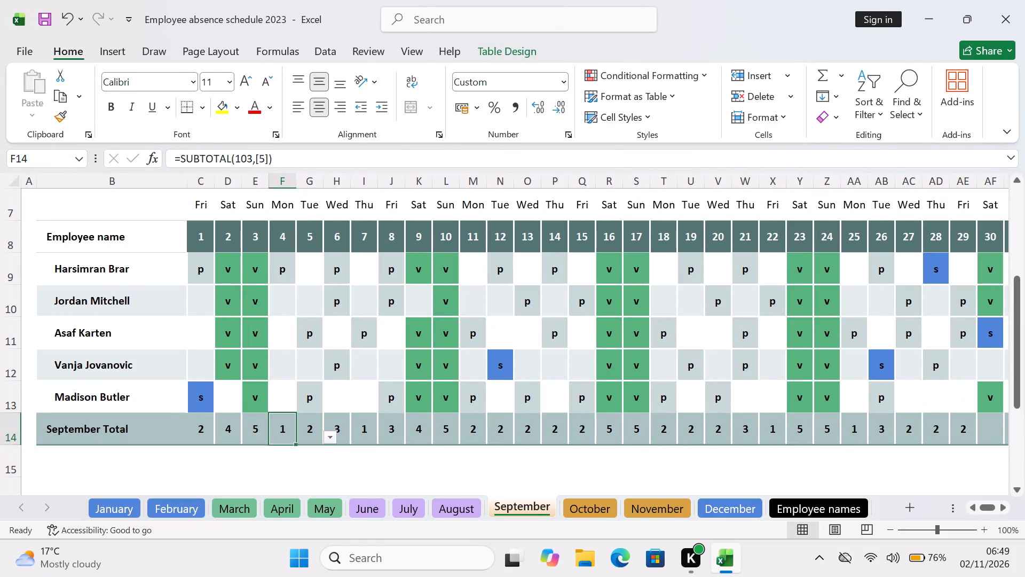
{"action": "key", "text": "Left"}
{"action": "key", "text": "Left"}
{"action": "key", "text": "Left"}
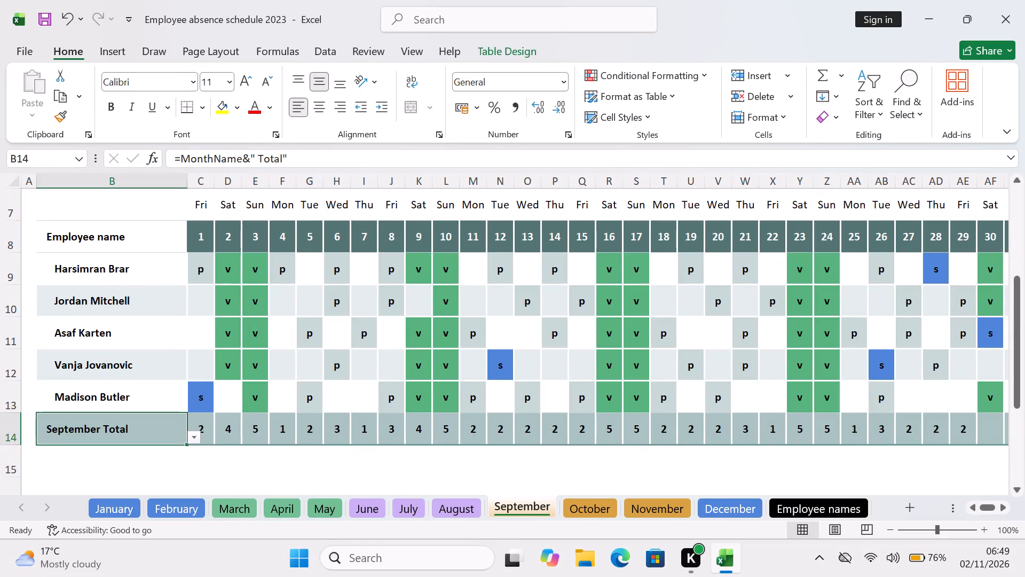
{"action": "key", "text": "Left"}
{"action": "key", "text": "Right"}
{"action": "key", "text": "Right"}
{"action": "key", "text": "Right"}
{"action": "key", "text": "Right"}
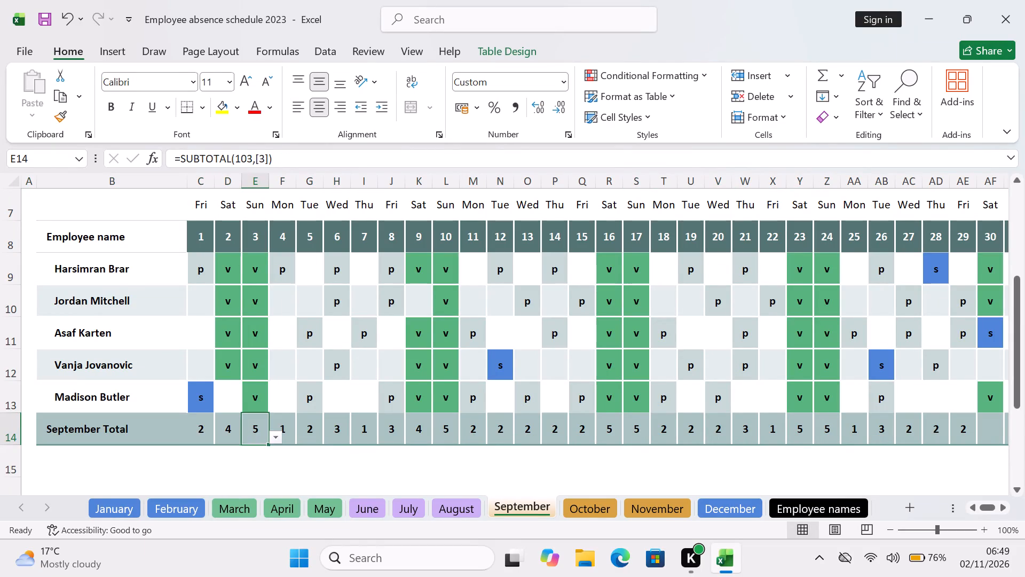
{"action": "key", "text": "Right"}
{"action": "key", "text": "Right"}
{"action": "key", "text": "Right"}
{"action": "key", "text": "Right"}
{"action": "key", "text": "Right"}
{"action": "key", "text": "Right"}
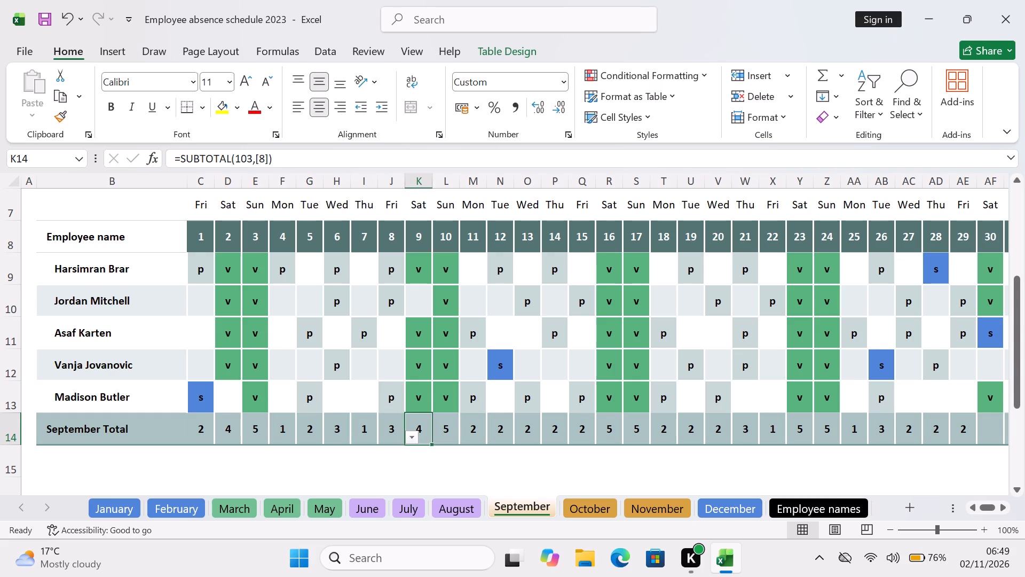
{"action": "key", "text": "Right"}
{"action": "key", "text": "Right"}
{"action": "key", "text": "Right"}
{"action": "key", "text": "Right"}
{"action": "key", "text": "Right"}
{"action": "key", "text": "Right"}
{"action": "key", "text": "Right"}
{"action": "key", "text": "Right"}
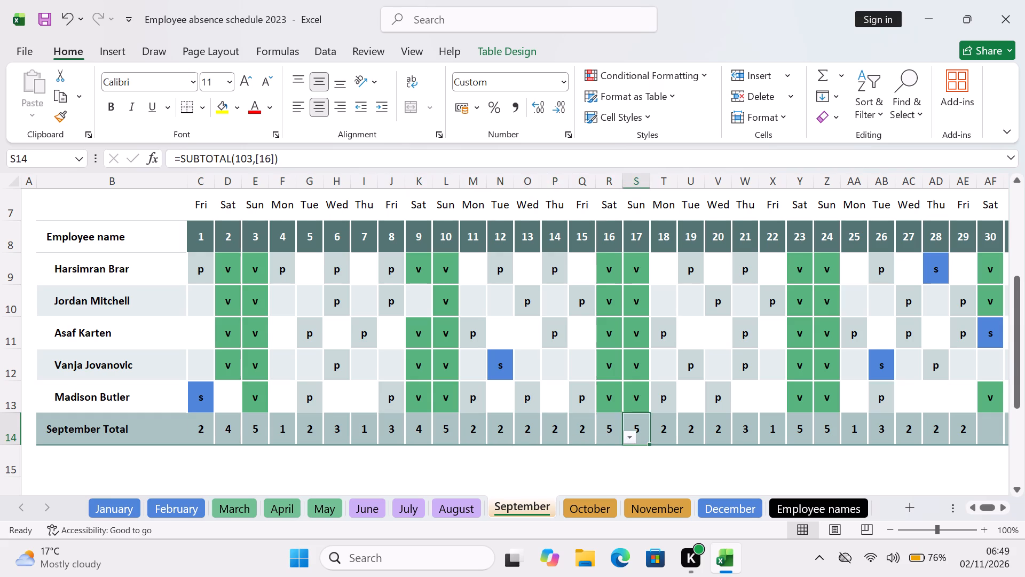
{"action": "key", "text": "Right"}
{"action": "key", "text": "Right"}
{"action": "key", "text": "Right"}
{"action": "key", "text": "Right"}
{"action": "key", "text": "Right"}
{"action": "key", "text": "Right"}
{"action": "key", "text": "Right"}
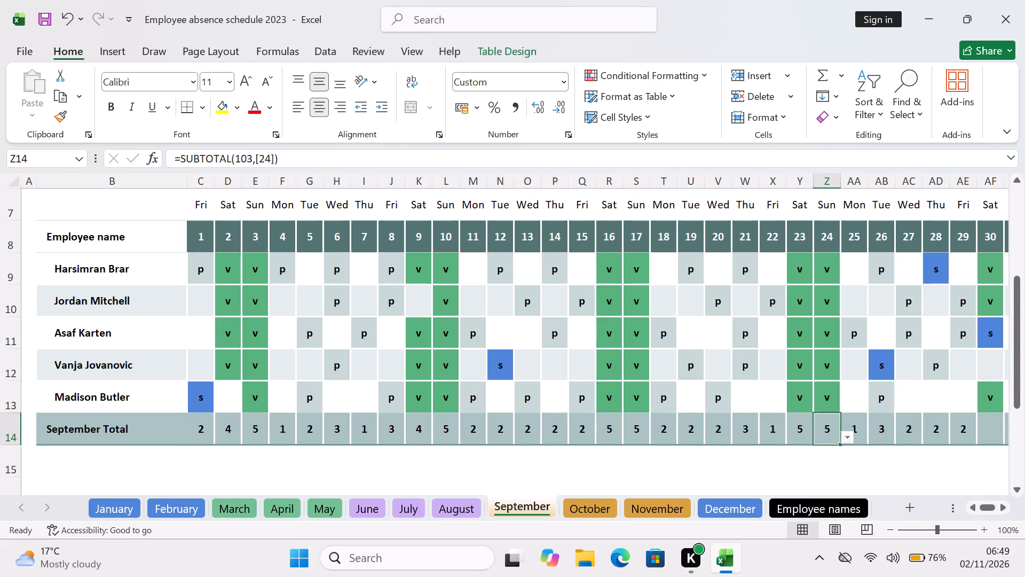
{"action": "key", "text": "Right"}
{"action": "key", "text": "Right"}
{"action": "key", "text": "Right"}
{"action": "key", "text": "Right"}
{"action": "key", "text": "Right"}
{"action": "key", "text": "Right"}
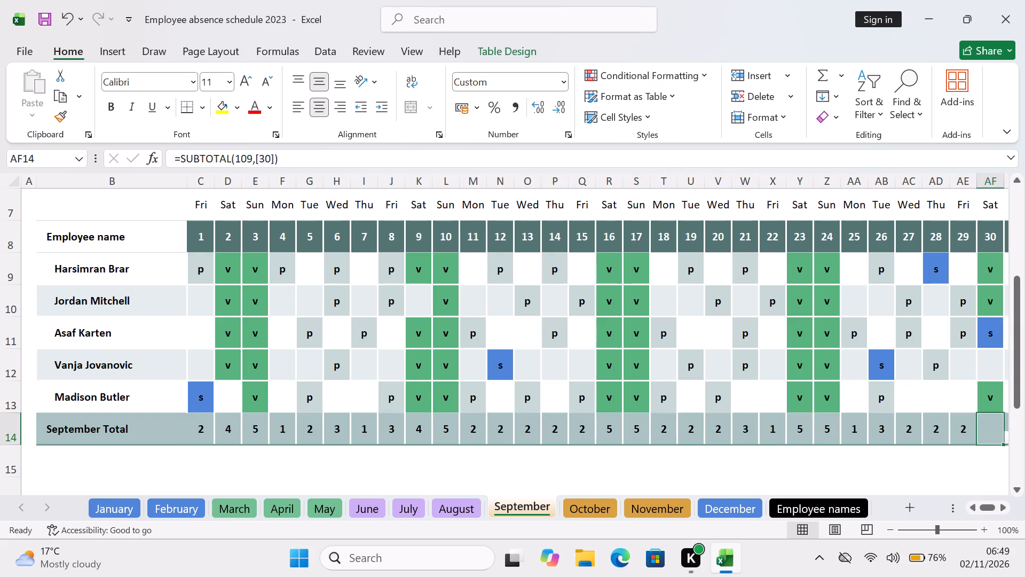
{"action": "key", "text": "Right"}
{"action": "key", "text": "Right"}
Set the September 30 cell in the September Total row to calculate with the Count function.
{"action": "key", "text": "Left"}
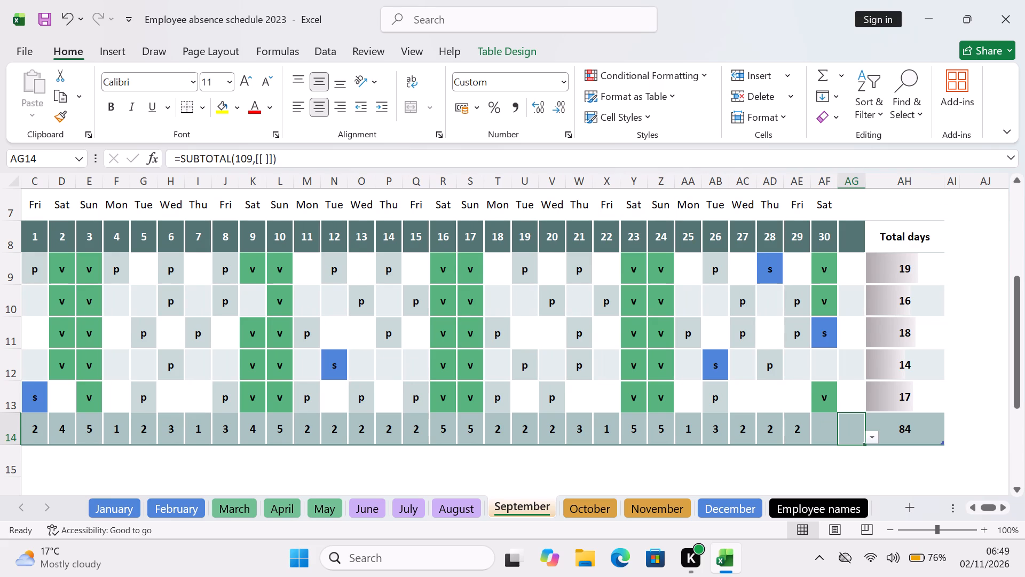
{"action": "key", "text": "Left"}
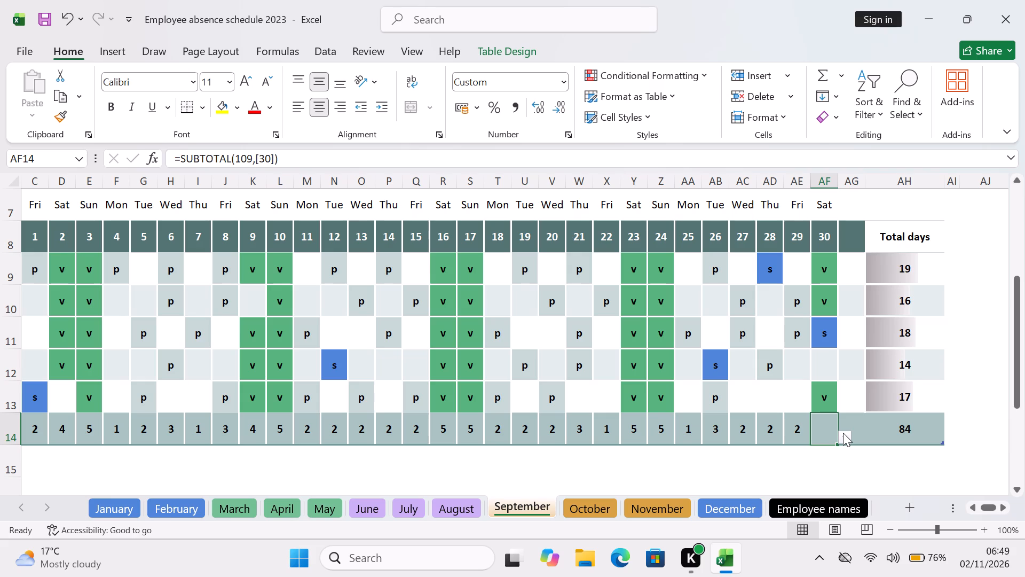
{"action": "double_click", "coordinate": [805, 424]}
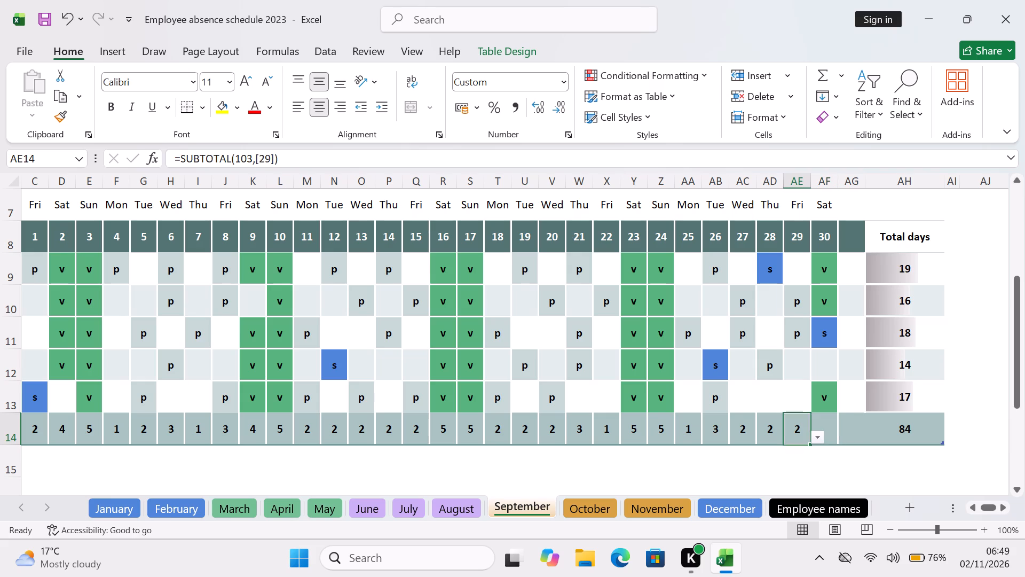
{"action": "left_click", "coordinate": [821, 411]}
{"action": "left_click", "coordinate": [825, 428]}
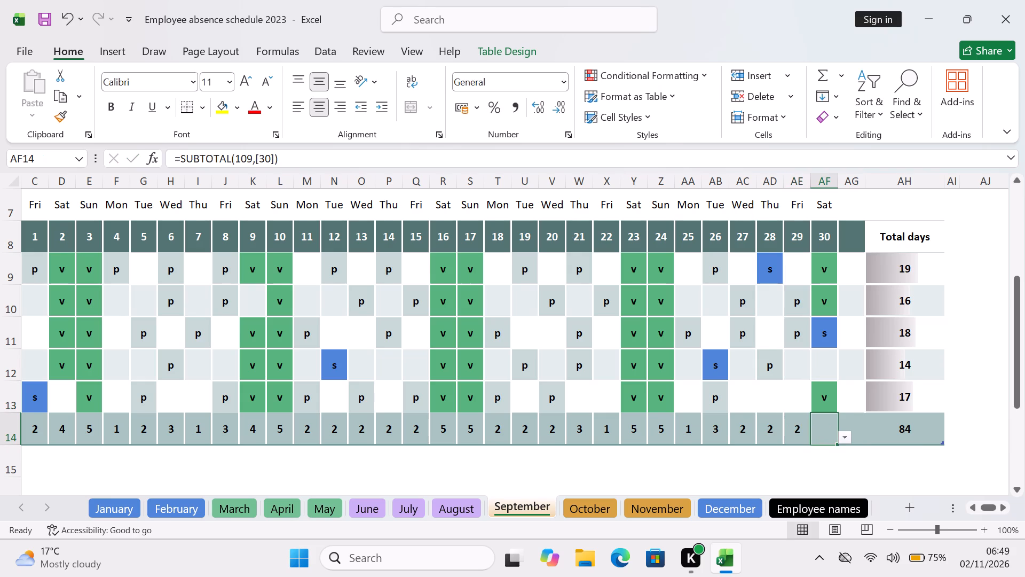
{"action": "left_click", "coordinate": [841, 433]}
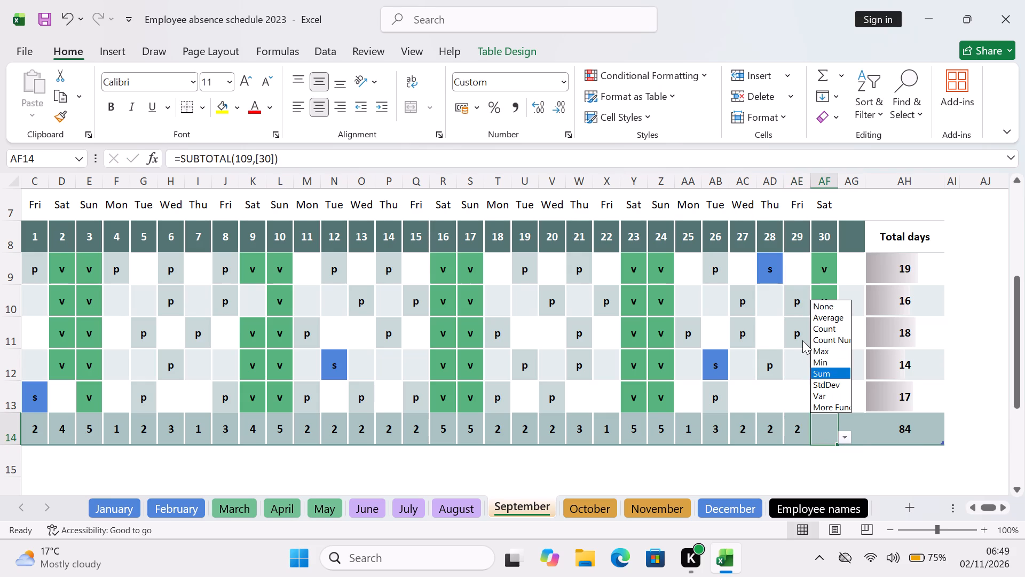
{"action": "left_click", "coordinate": [832, 331]}
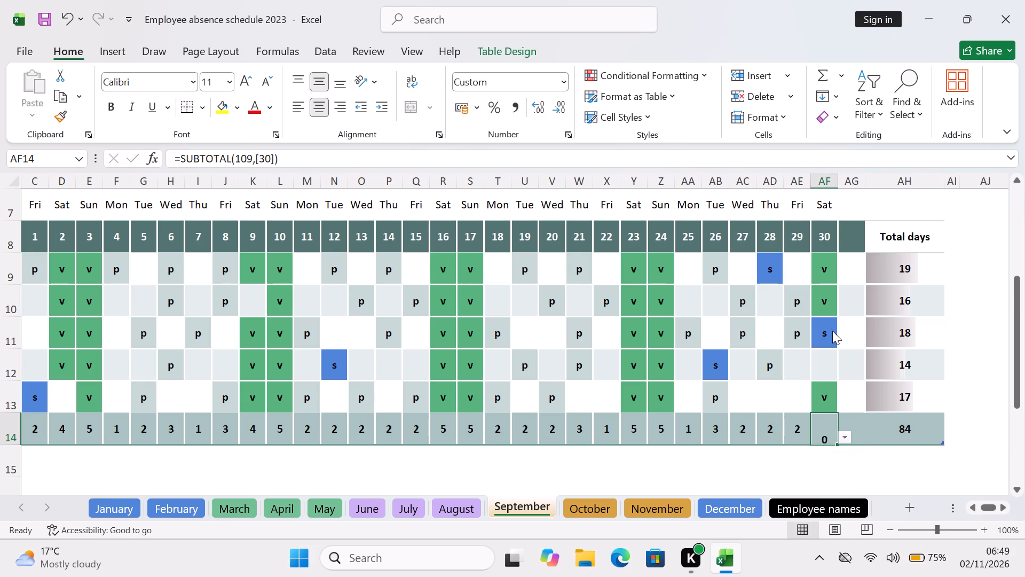
Recheck the September Total row from the first day through September 30 and the Total days column.
{"action": "key", "text": "Left"}
{"action": "key", "text": "Left"}
{"action": "key", "text": "Left"}
{"action": "key", "text": "Left"}
{"action": "key", "text": "Left"}
{"action": "key", "text": "Left"}
{"action": "key", "text": "Left"}
{"action": "key", "text": "Left"}
{"action": "key", "text": "Left"}
{"action": "key", "text": "Left"}
{"action": "key", "text": "Left"}
{"action": "key", "text": "Left"}
{"action": "key", "text": "Left"}
{"action": "key", "text": "Left"}
{"action": "key", "text": "Left"}
{"action": "key", "text": "Left"}
{"action": "key", "text": "Left"}
{"action": "key", "text": "Left"}
{"action": "key", "text": "Left"}
{"action": "key", "text": "Left"}
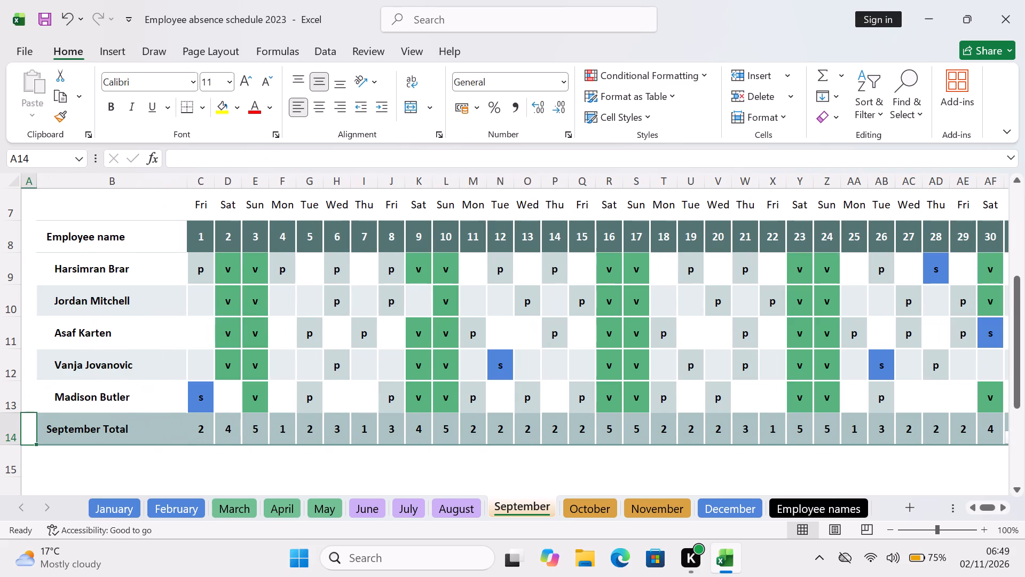
{"action": "key", "text": "Right"}
{"action": "key", "text": "Right"}
{"action": "key", "text": "Right"}
{"action": "key", "text": "Right"}
{"action": "key", "text": "Right"}
{"action": "key", "text": "Right"}
{"action": "key", "text": "Right"}
{"action": "key", "text": "Right"}
{"action": "key", "text": "Right"}
{"action": "key", "text": "Right"}
{"action": "key", "text": "Right"}
{"action": "key", "text": "Right"}
{"action": "key", "text": "Right"}
{"action": "key", "text": "Right"}
{"action": "key", "text": "Right"}
{"action": "key", "text": "Right"}
{"action": "key", "text": "Right"}
{"action": "key", "text": "Right"}
{"action": "key", "text": "Right"}
{"action": "key", "text": "Right"}
{"action": "key", "text": "Right"}
{"action": "key", "text": "Right"}
{"action": "key", "text": "Right"}
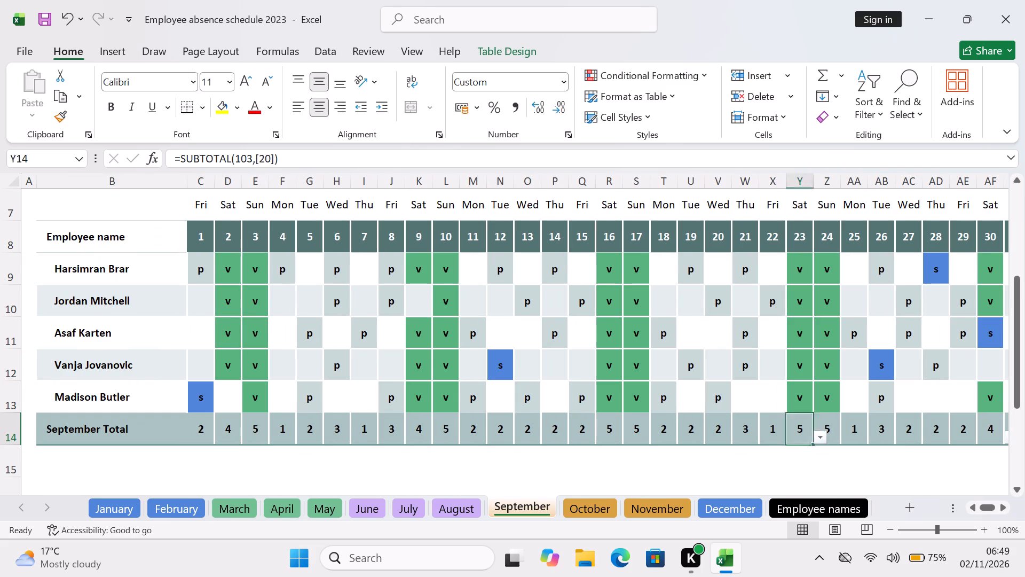
{"action": "key", "text": "Right"}
{"action": "key", "text": "Right"}
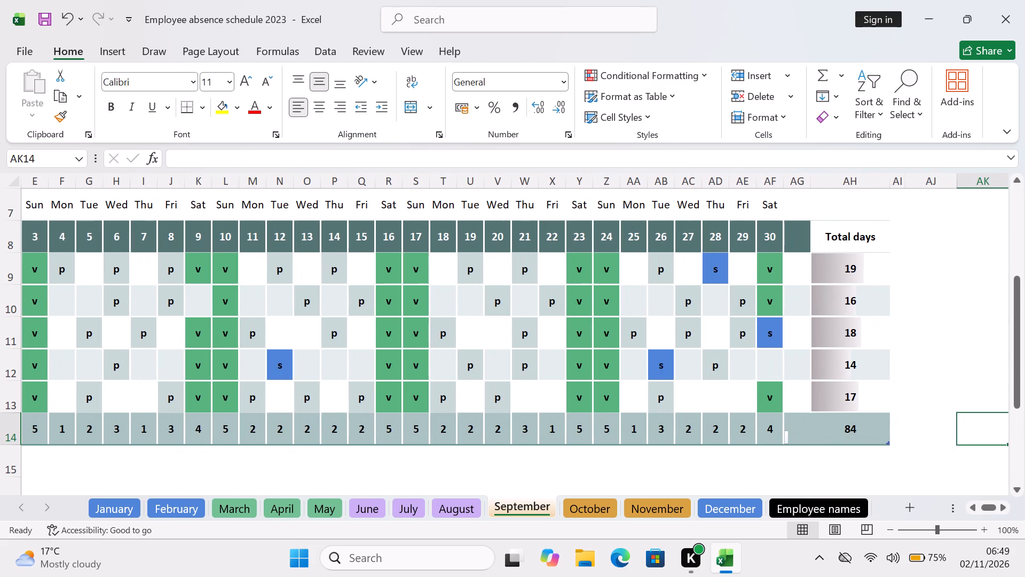
Apply Data Bars conditional formatting to the five employees' Total days cells on the September sheet.
{"action": "key", "text": "Left"}
{"action": "key", "text": "Left"}
{"action": "key", "text": "Left"}
{"action": "key", "text": "Up"}
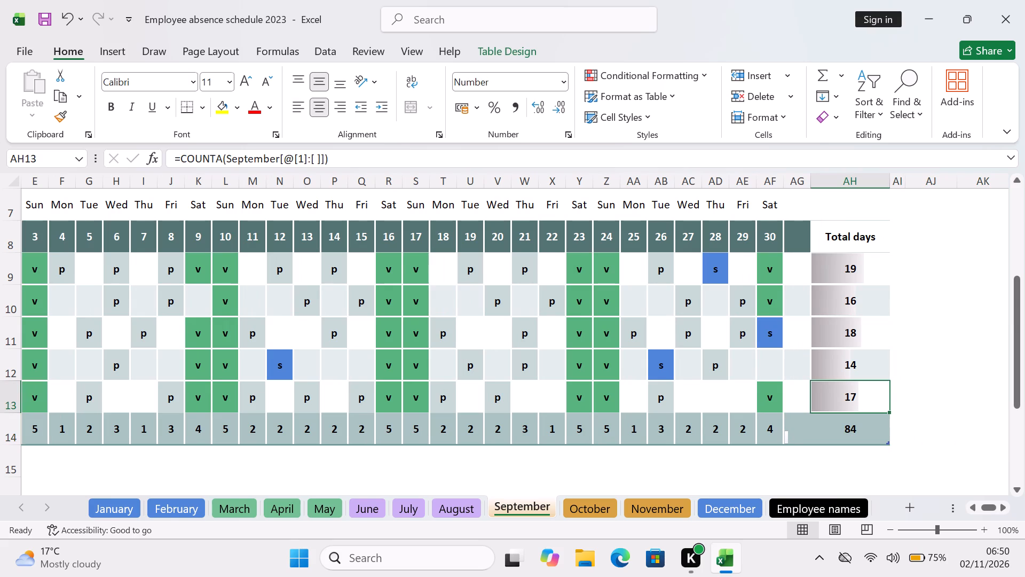
{"action": "left_click_drag", "start_coordinate": [859, 403], "coordinate": [867, 254]}
{"action": "right_click", "coordinate": [877, 334]}
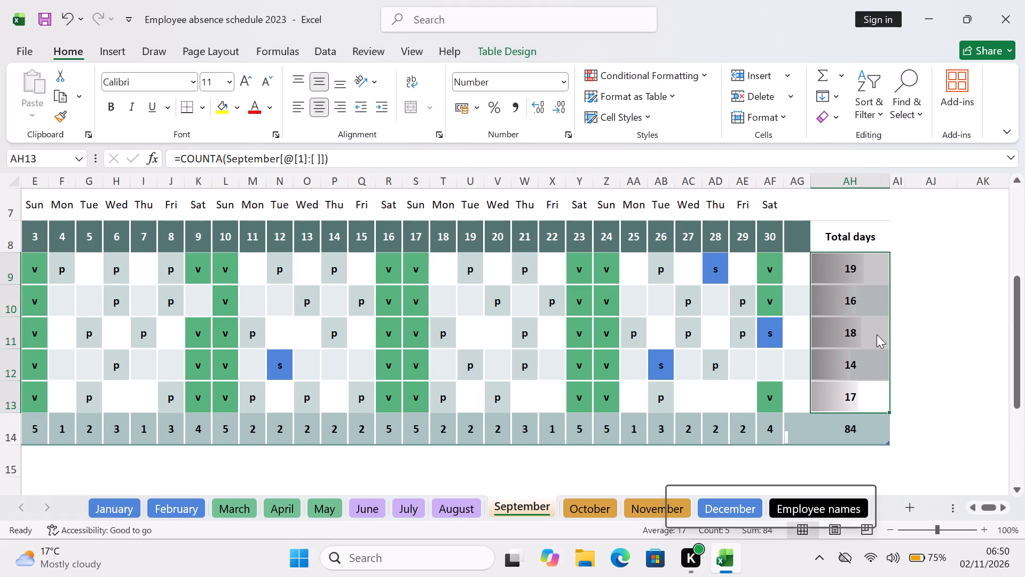
{"action": "left_click", "coordinate": [760, 282]}
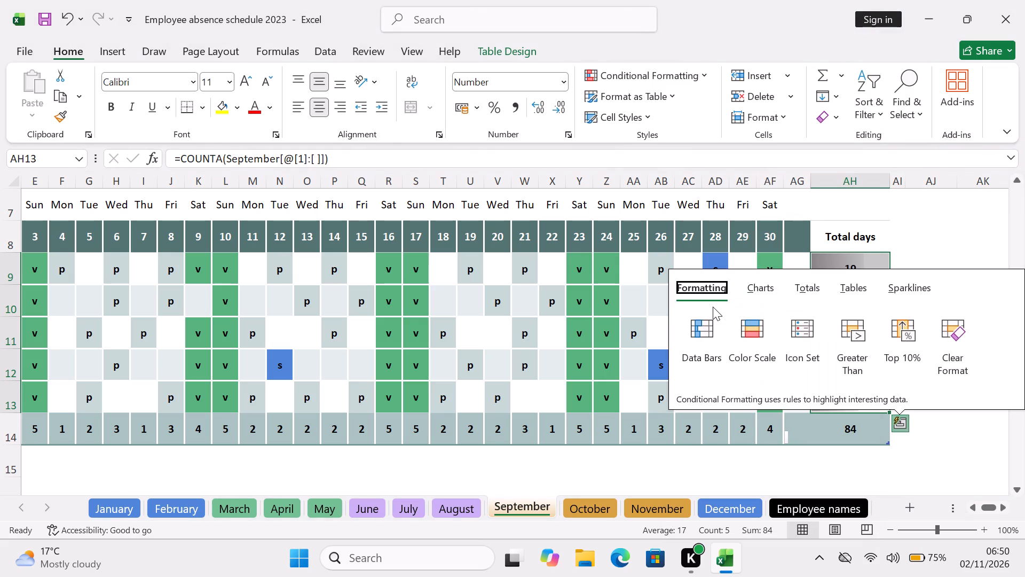
{"action": "left_click", "coordinate": [703, 341]}
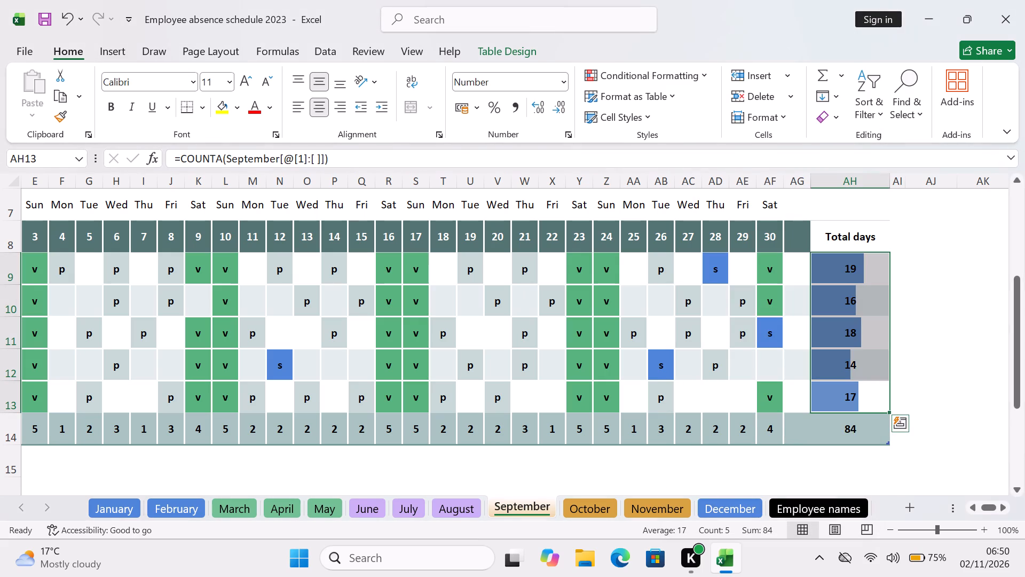
Save the workbook.
{"action": "left_click", "coordinate": [47, 25]}
Look over the September Total days column from the total row up towards the top of the sheet.
{"action": "left_click", "coordinate": [511, 496]}
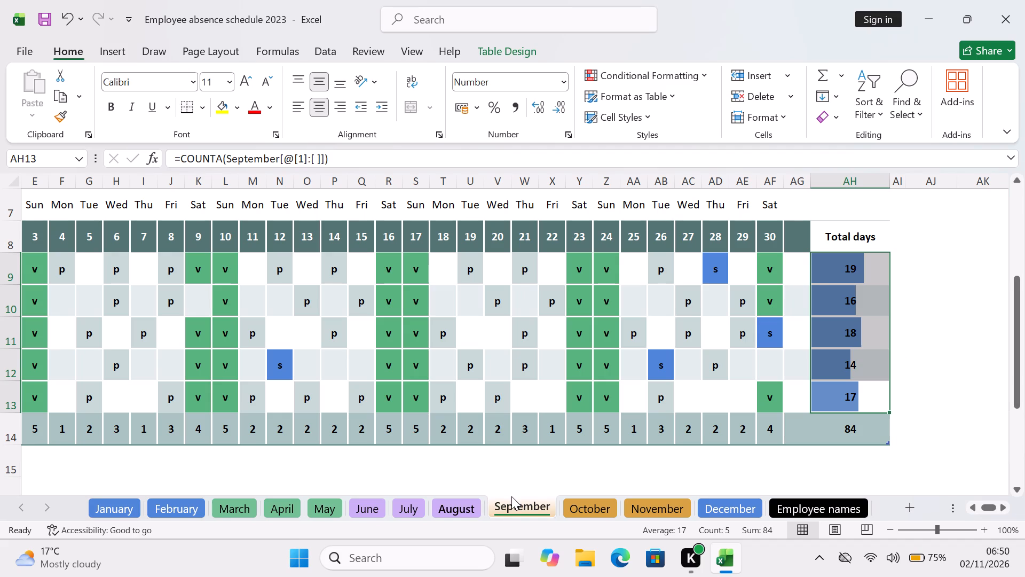
{"action": "key", "text": "Down"}
{"action": "key", "text": "Up"}
{"action": "key", "text": "Up"}
{"action": "key", "text": "Up"}
{"action": "key", "text": "Up"}
{"action": "key", "text": "Up"}
{"action": "key", "text": "Up"}
{"action": "key", "text": "Up"}
{"action": "key", "text": "Up"}
{"action": "key", "text": "Up"}
{"action": "key", "text": "Up"}
{"action": "key", "text": "Up"}
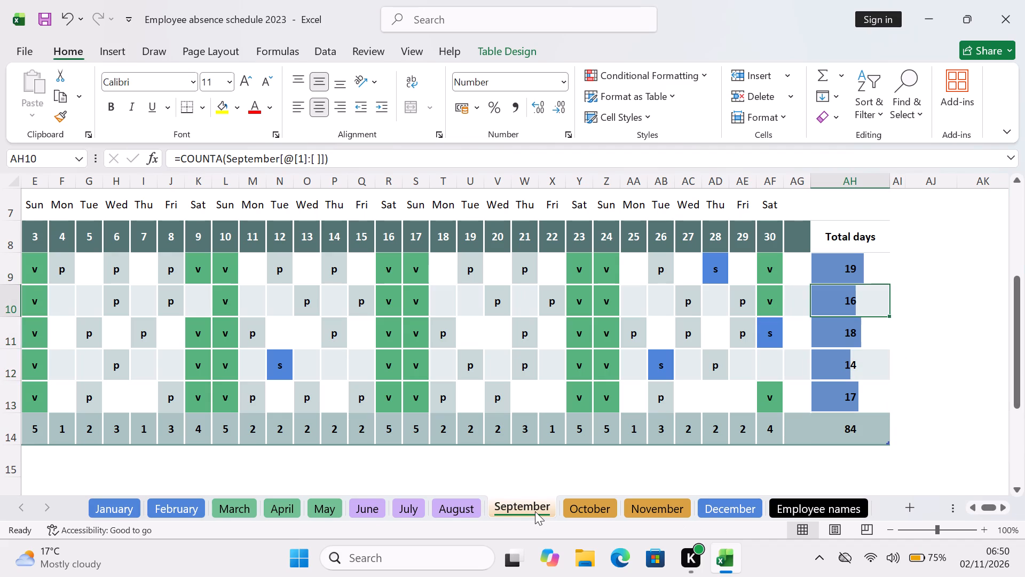
Look back down the September Total days column through the employee rows and past the total row.
{"action": "key", "text": "Down"}
{"action": "key", "text": "Down"}
{"action": "key", "text": "Down"}
{"action": "key", "text": "Down"}
{"action": "key", "text": "Down"}
{"action": "key", "text": "Down"}
{"action": "key", "text": "Down"}
{"action": "key", "text": "Down"}
{"action": "key", "text": "Down"}
{"action": "key", "text": "Down"}
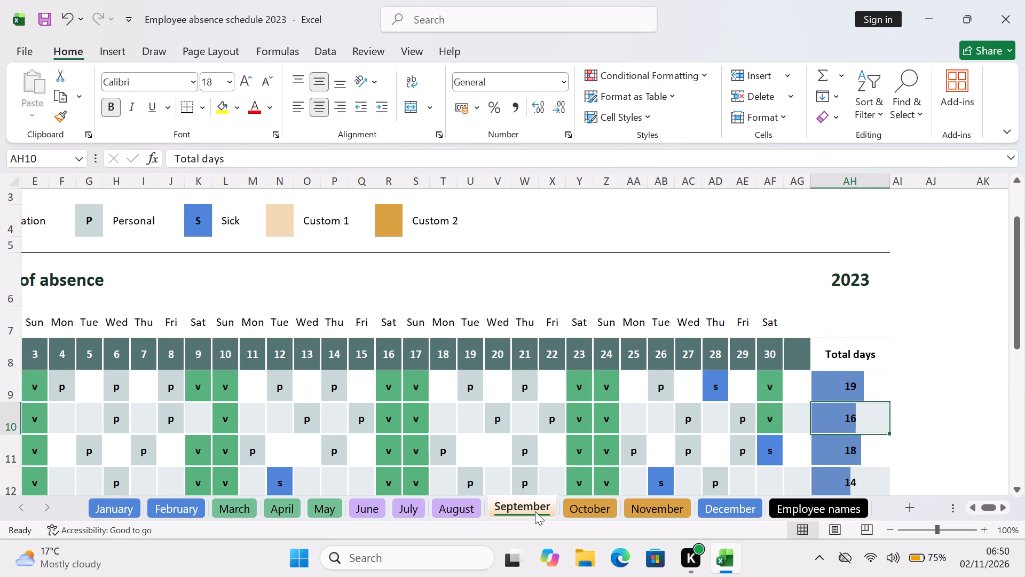
{"action": "key", "text": "Down"}
{"action": "key", "text": "Down"}
{"action": "key", "text": "Down"}
On the October sheet, enter v on October 1 and p on October 3 and 4 for the first employee.
{"action": "left_click", "coordinate": [600, 511]}
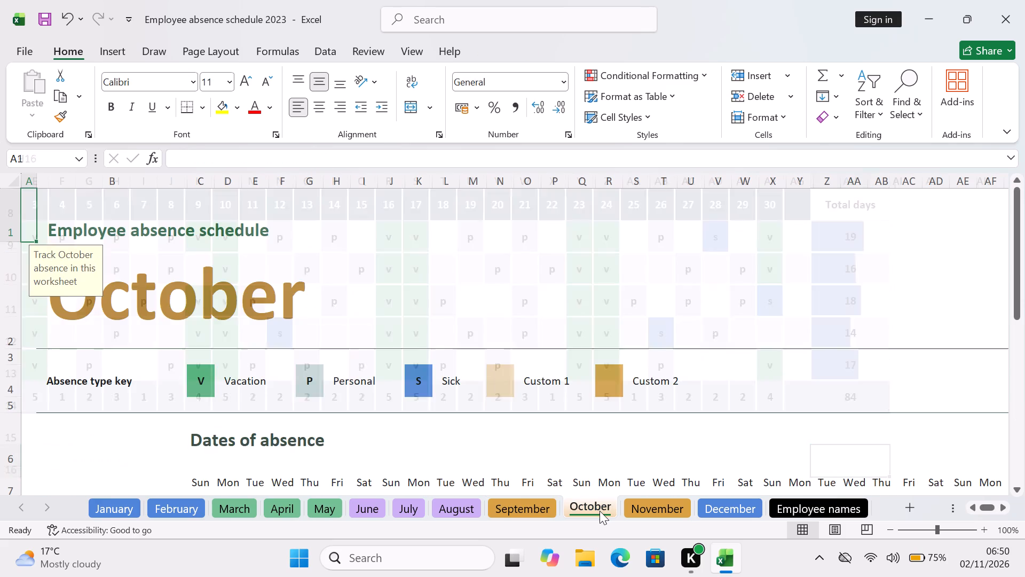
{"action": "key", "text": "Down"}
{"action": "key", "text": "Down"}
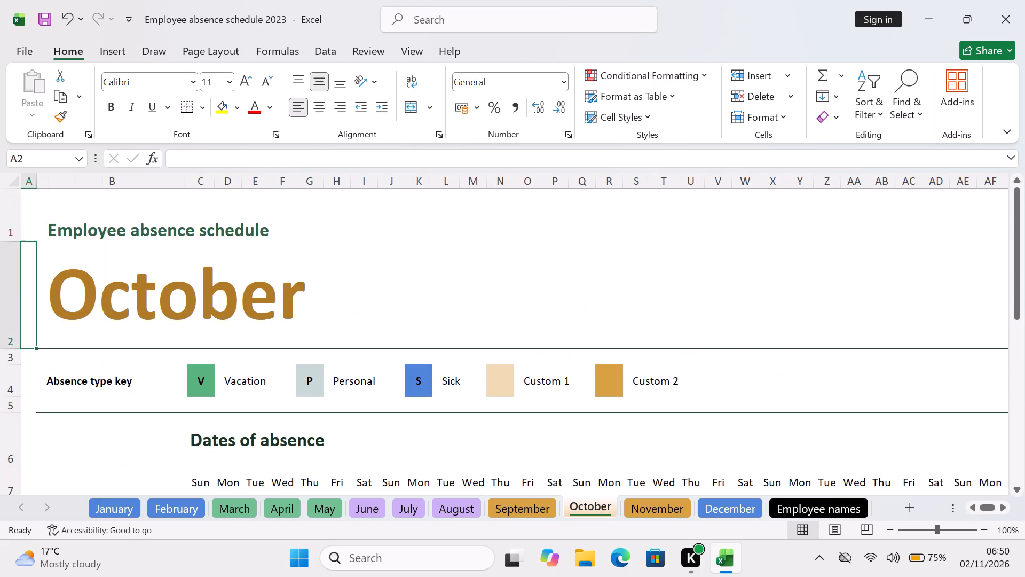
{"action": "key", "text": "Down"}
{"action": "key", "text": "Down"}
{"action": "key", "text": "Down"}
{"action": "key", "text": "Down"}
{"action": "key", "text": "Down"}
{"action": "key", "text": "Down"}
{"action": "key", "text": "Down"}
{"action": "key", "text": "Down"}
{"action": "key", "text": "Right"}
{"action": "key", "text": "Right"}
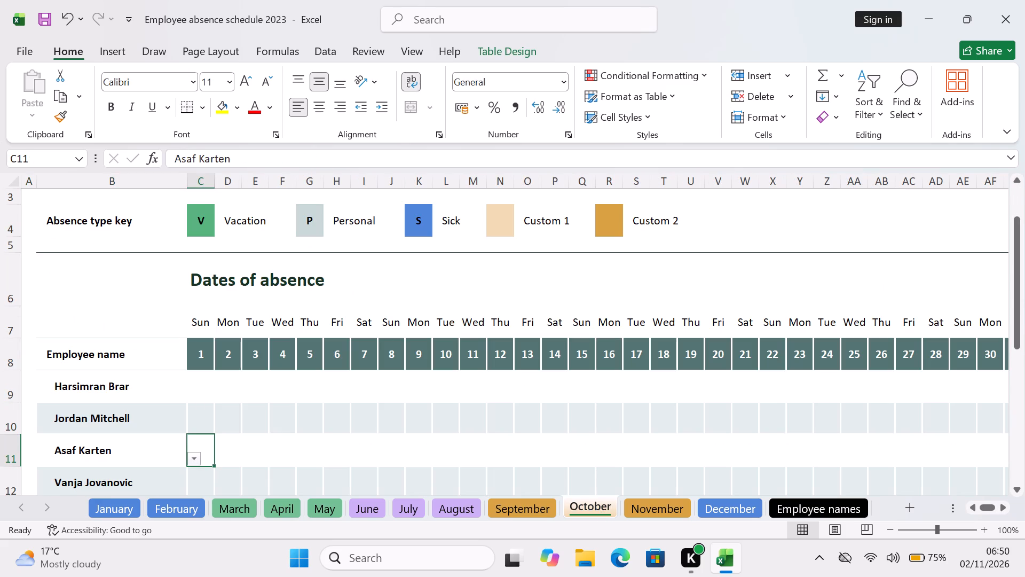
{"action": "key", "text": "Up"}
{"action": "key", "text": "Up"}
{"action": "key", "text": "Up"}
{"action": "key", "text": "Down"}
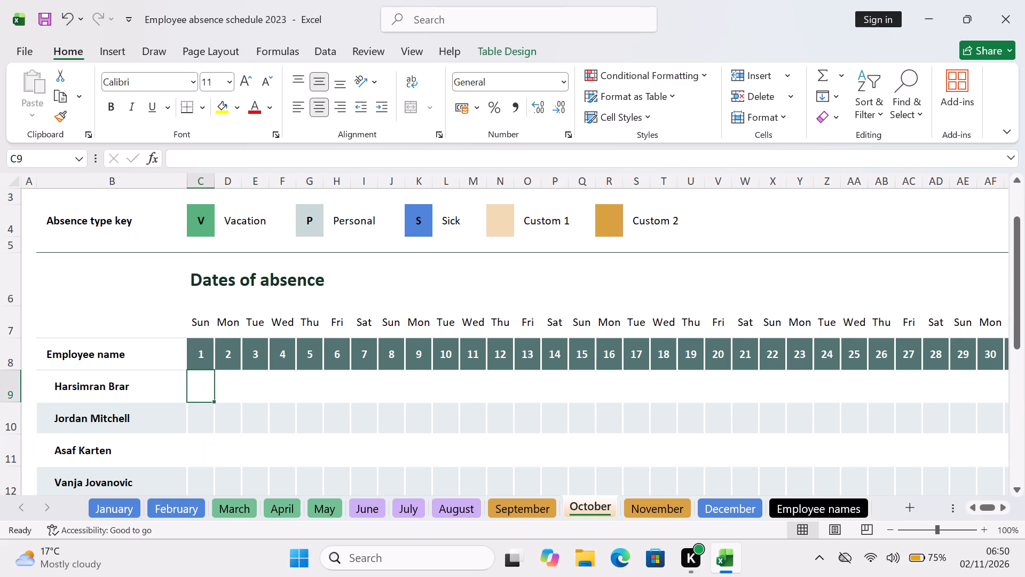
{"action": "key", "text": "v"}
{"action": "key", "text": "Right"}
{"action": "key", "text": "Right"}
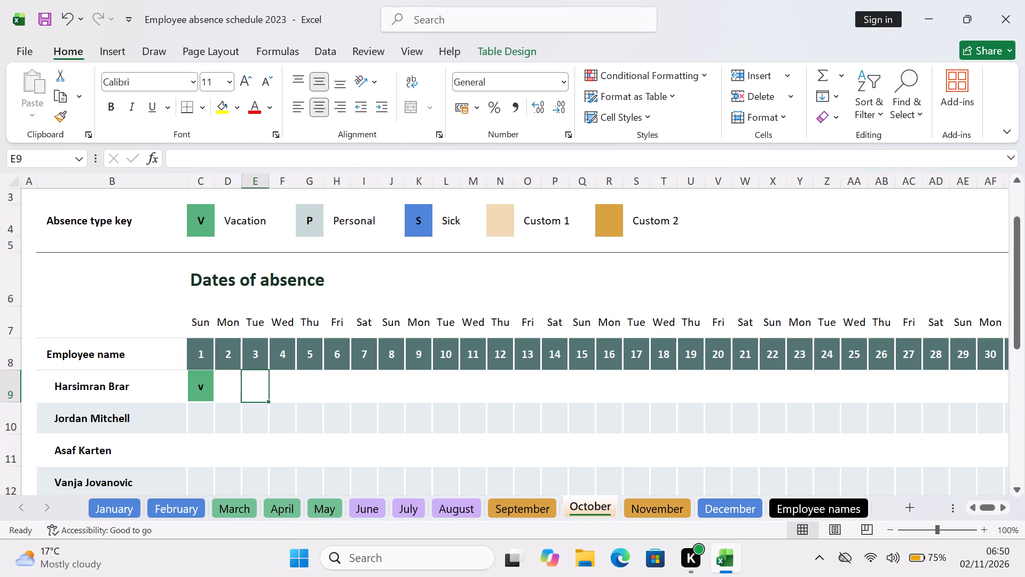
{"action": "key", "text": "p"}
{"action": "key", "text": "Right"}
{"action": "key", "text": "p"}
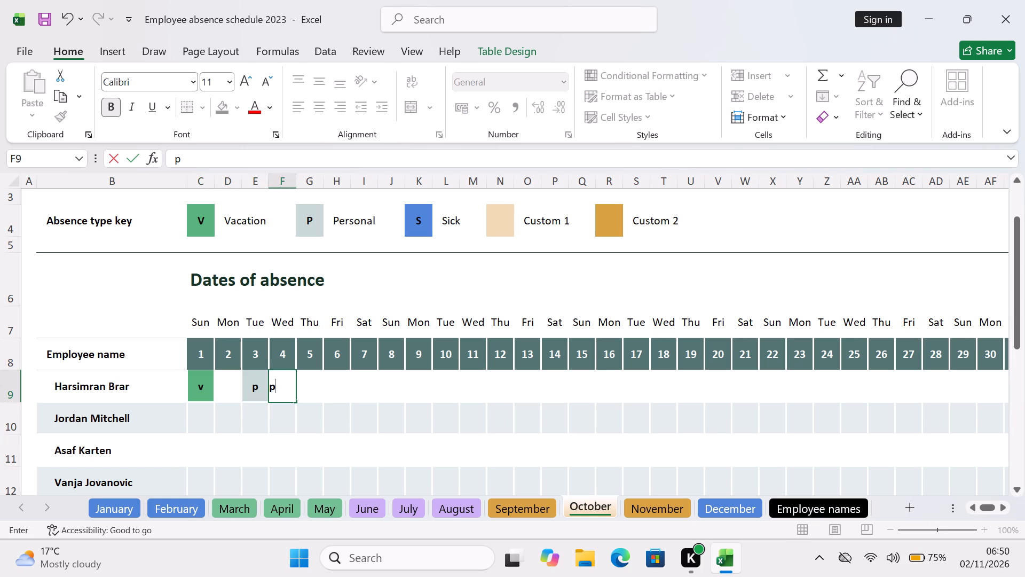
{"action": "key", "text": "Right"}
Enter v on October 7 and 8 and s on October 10 in the first employee's row.
{"action": "key", "text": "Right"}
{"action": "key", "text": "Right"}
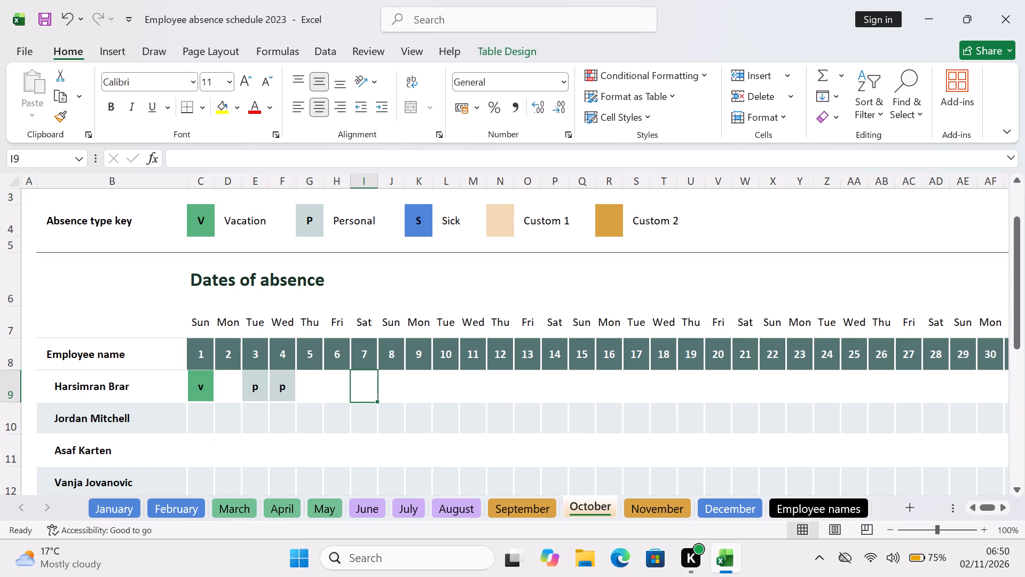
{"action": "key", "text": "v"}
{"action": "key", "text": "Right"}
{"action": "key", "text": "v"}
{"action": "key", "text": "Left"}
{"action": "key", "text": "Left"}
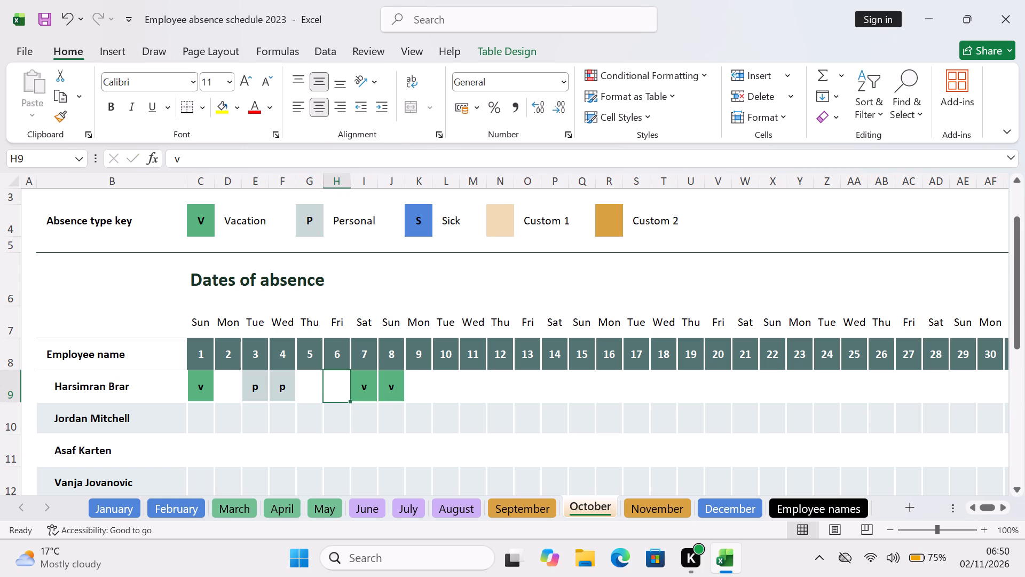
{"action": "key", "text": "Left"}
{"action": "key", "text": "Right"}
{"action": "key", "text": "Right"}
{"action": "key", "text": "Right"}
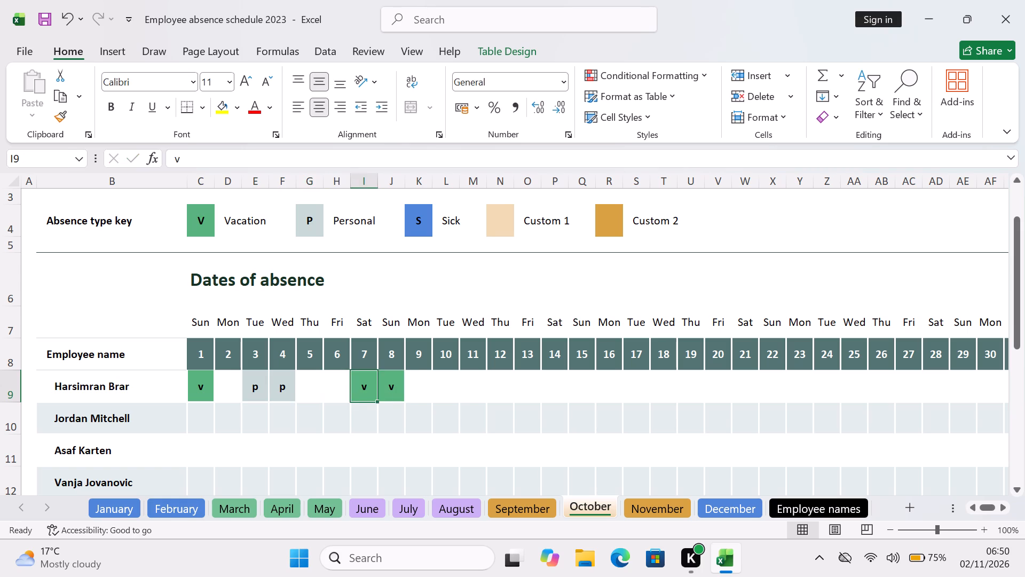
{"action": "key", "text": "Right"}
{"action": "key", "text": "Right"}
{"action": "key", "text": "s"}
{"action": "key", "text": "Right"}
Enter p on October 12 and v on October 14 and 15 in the first employee's row.
{"action": "key", "text": "Right"}
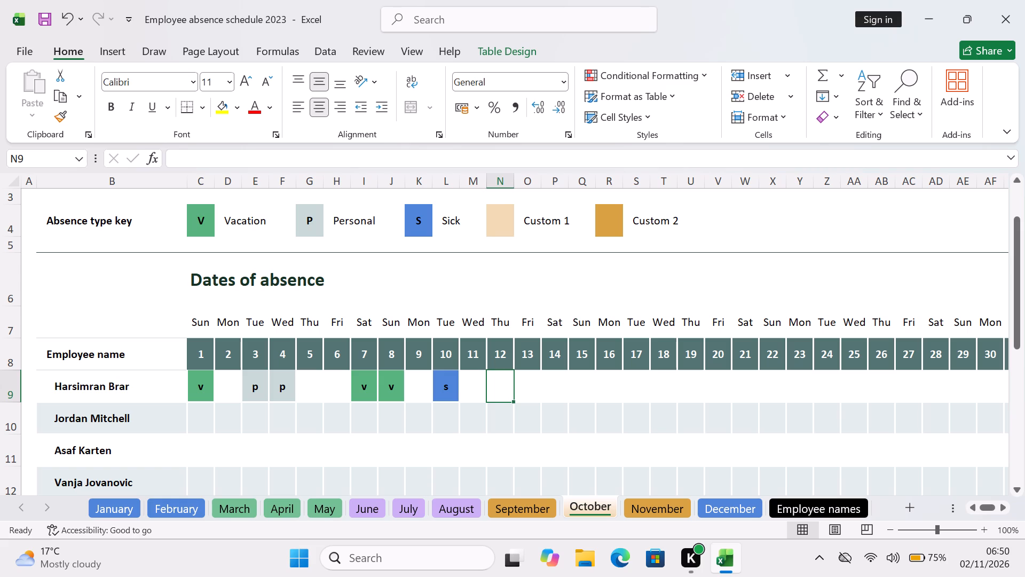
{"action": "key", "text": "p"}
{"action": "key", "text": "Right"}
{"action": "key", "text": "Right"}
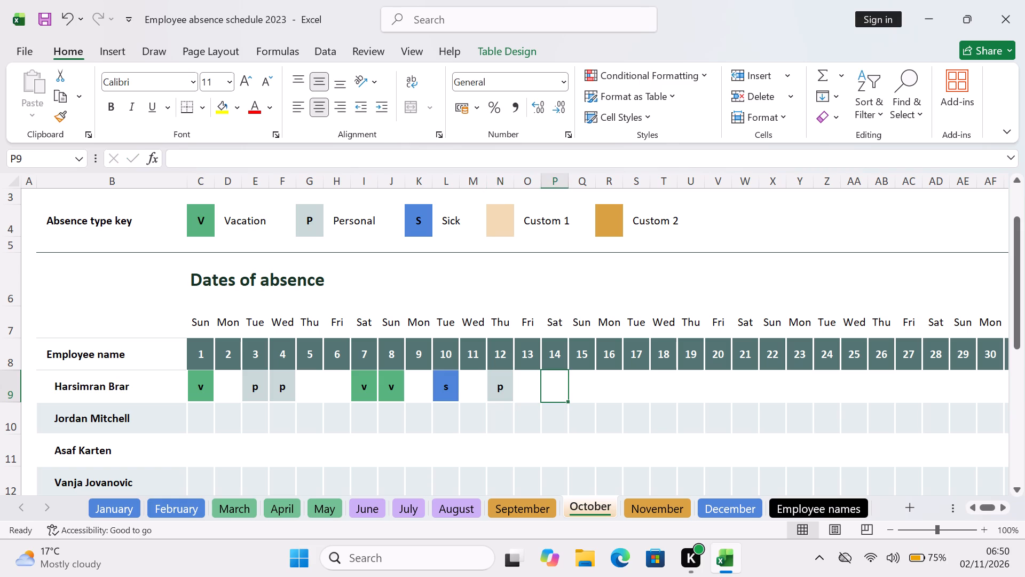
{"action": "key", "text": "v"}
{"action": "key", "text": "Right"}
{"action": "key", "text": "v"}
{"action": "key", "text": "Right"}
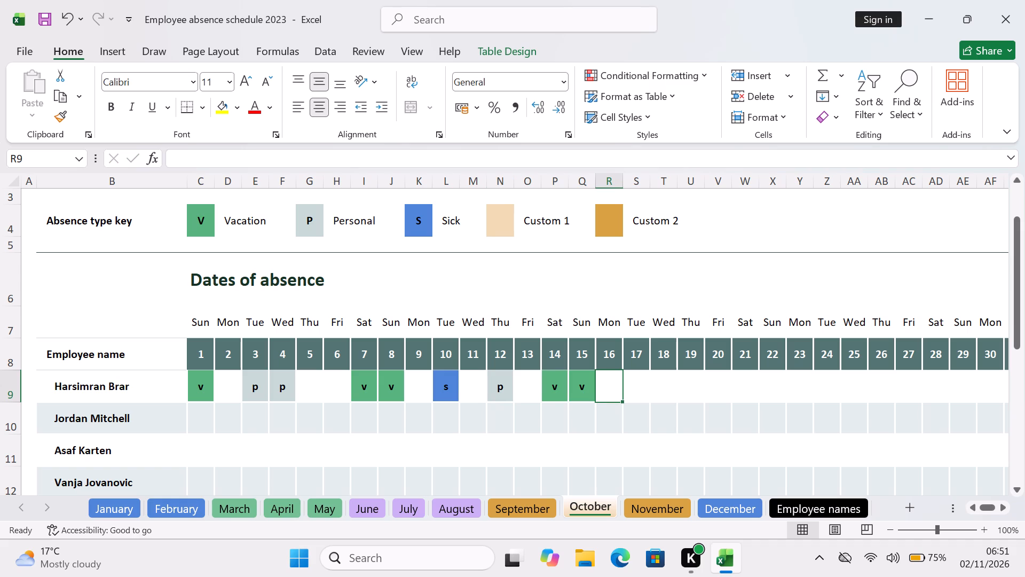
Enter p on October 17 and 19 and v on October 21 and 22 in the first employee's row.
{"action": "key", "text": "Right"}
{"action": "key", "text": "Right"}
{"action": "key", "text": "Left"}
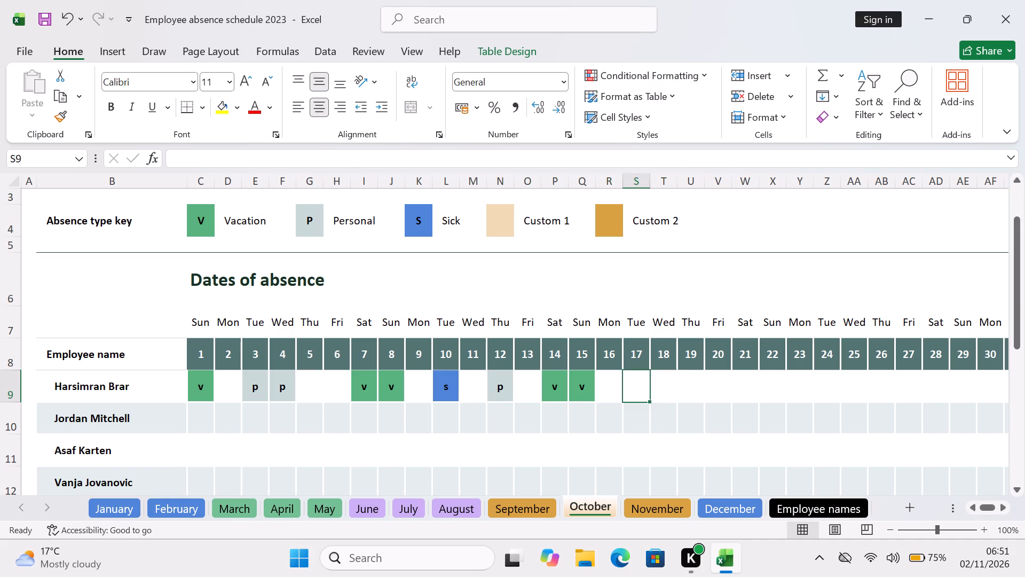
{"action": "key", "text": "p"}
{"action": "key", "text": "Right"}
{"action": "key", "text": "Right"}
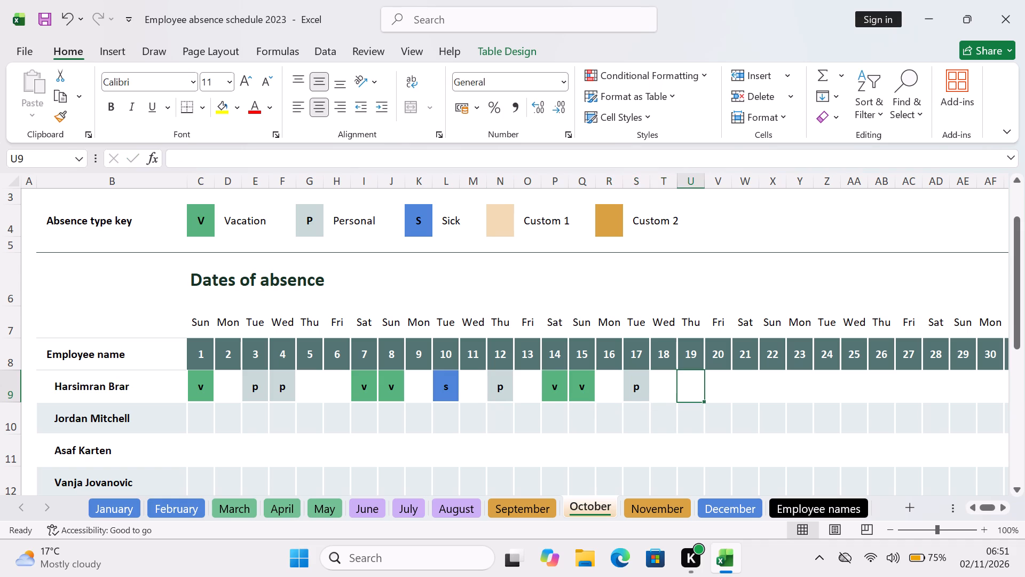
{"action": "key", "text": "p"}
{"action": "key", "text": "Right"}
{"action": "key", "text": "Right"}
{"action": "key", "text": "v"}
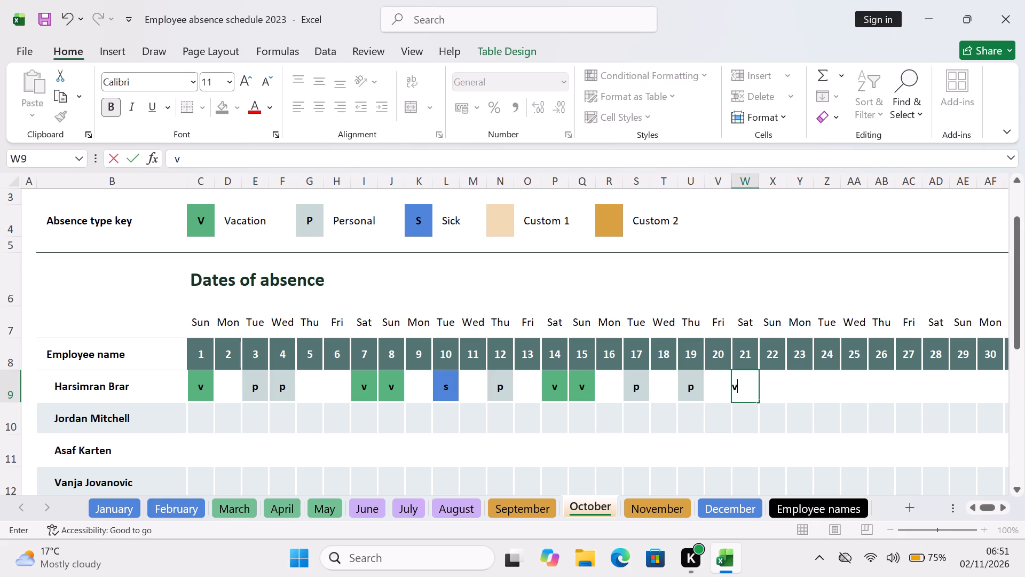
{"action": "key", "text": "Right"}
{"action": "key", "text": "v"}
{"action": "key", "text": "Right"}
Complete the first employee's October row with p on 24, 26 and 31 and v on 28 and 29.
{"action": "key", "text": "Right"}
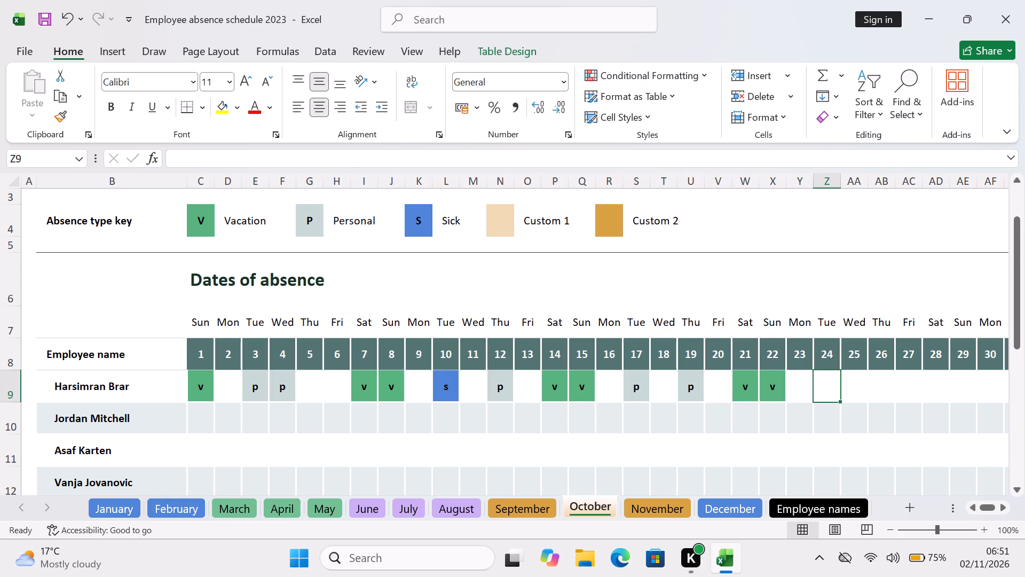
{"action": "key", "text": "p"}
{"action": "key", "text": "Right"}
{"action": "key", "text": "Right"}
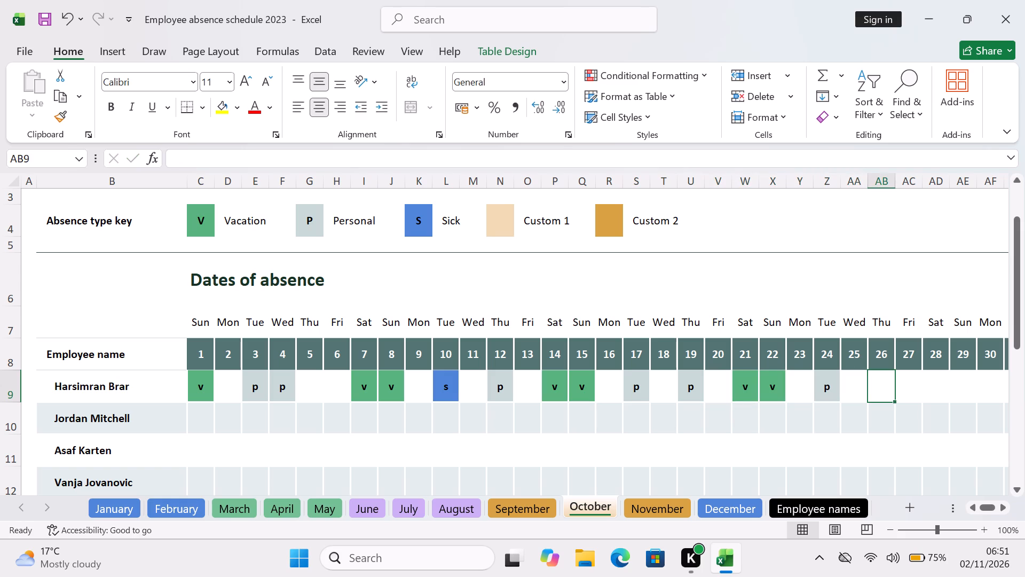
{"action": "key", "text": "p"}
{"action": "key", "text": "Right"}
{"action": "key", "text": "Right"}
{"action": "key", "text": "v"}
{"action": "key", "text": "Right"}
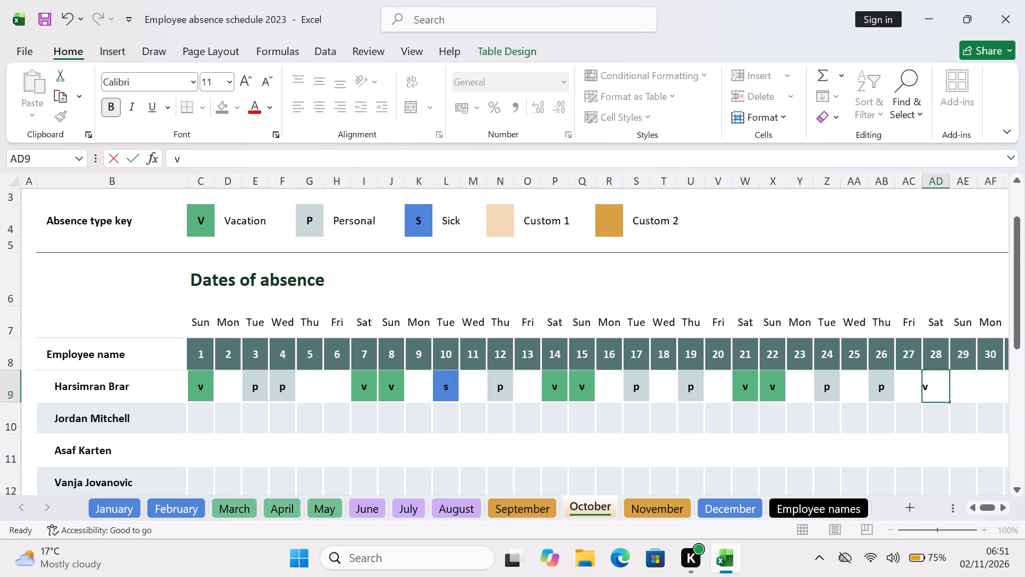
{"action": "key", "text": "v"}
{"action": "key", "text": "Right"}
{"action": "key", "text": "Right"}
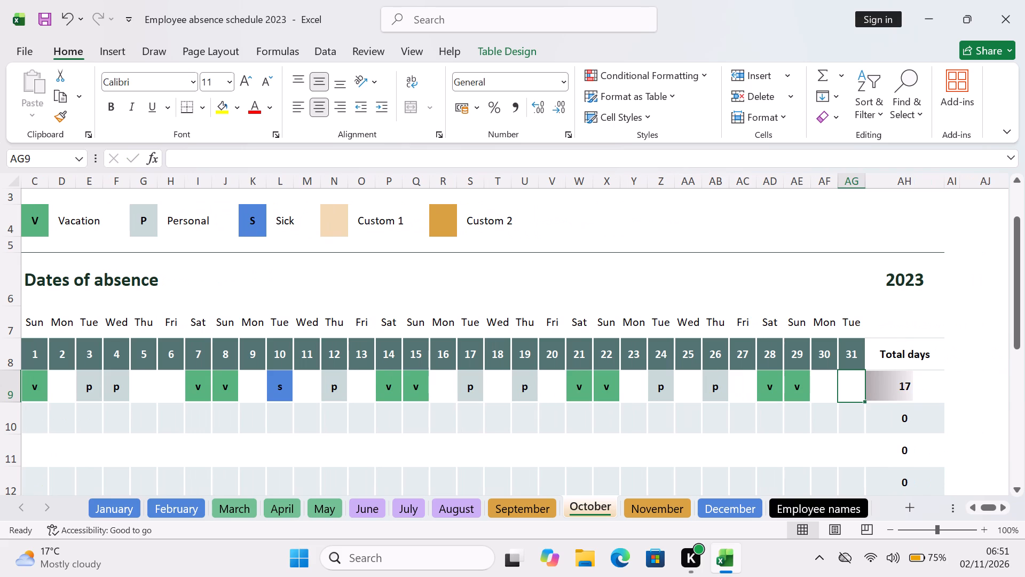
{"action": "key", "text": "Left"}
{"action": "key", "text": "Right"}
{"action": "key", "text": "p"}
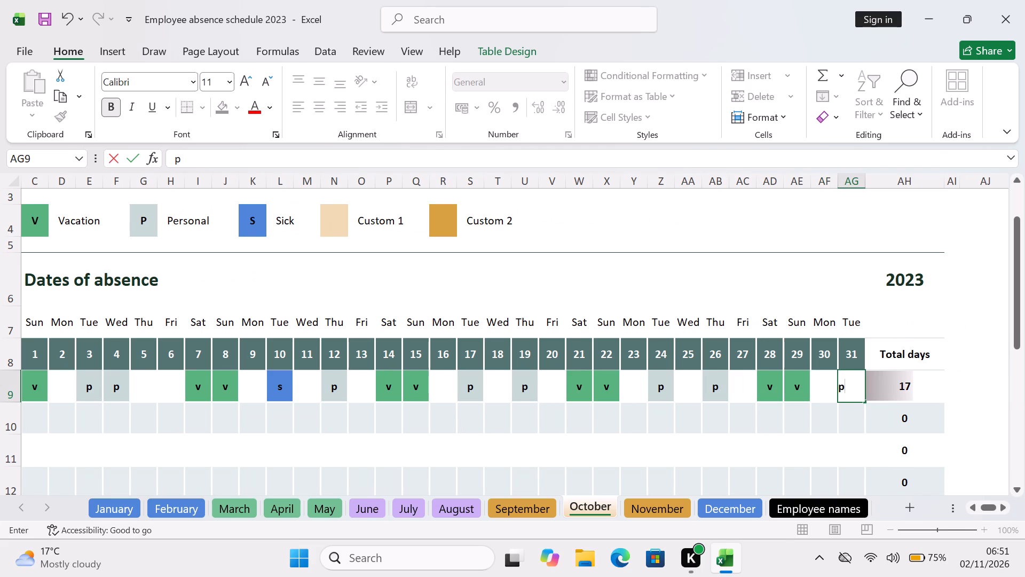
{"action": "key", "text": "Down"}
In the second employee's October row, enter v on 1, p on 5, and v on 7 and 8.
{"action": "key", "text": "Left"}
{"action": "key", "text": "Left"}
{"action": "key", "text": "Left"}
{"action": "key", "text": "Left"}
{"action": "key", "text": "Left"}
{"action": "key", "text": "Left"}
{"action": "key", "text": "Left"}
{"action": "key", "text": "Left"}
{"action": "key", "text": "Left"}
{"action": "key", "text": "Left"}
{"action": "key", "text": "Left"}
{"action": "key", "text": "Left"}
{"action": "key", "text": "Left"}
{"action": "key", "text": "Left"}
{"action": "key", "text": "Left"}
{"action": "key", "text": "Left"}
{"action": "key", "text": "Left"}
{"action": "key", "text": "Left"}
{"action": "key", "text": "Left"}
{"action": "key", "text": "Left"}
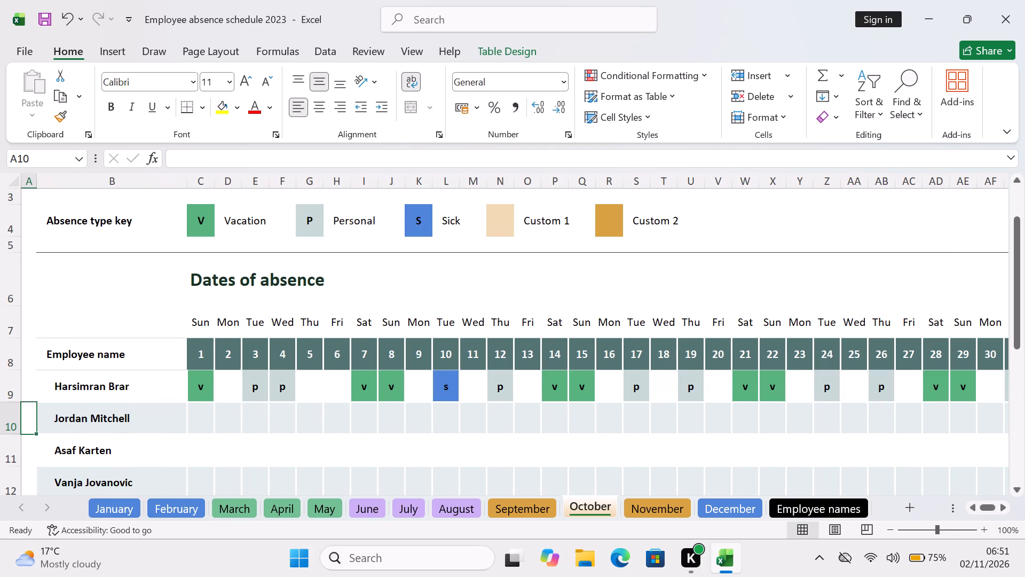
{"action": "key", "text": "Right"}
{"action": "key", "text": "Right"}
{"action": "key", "text": "Right"}
{"action": "key", "text": "Left"}
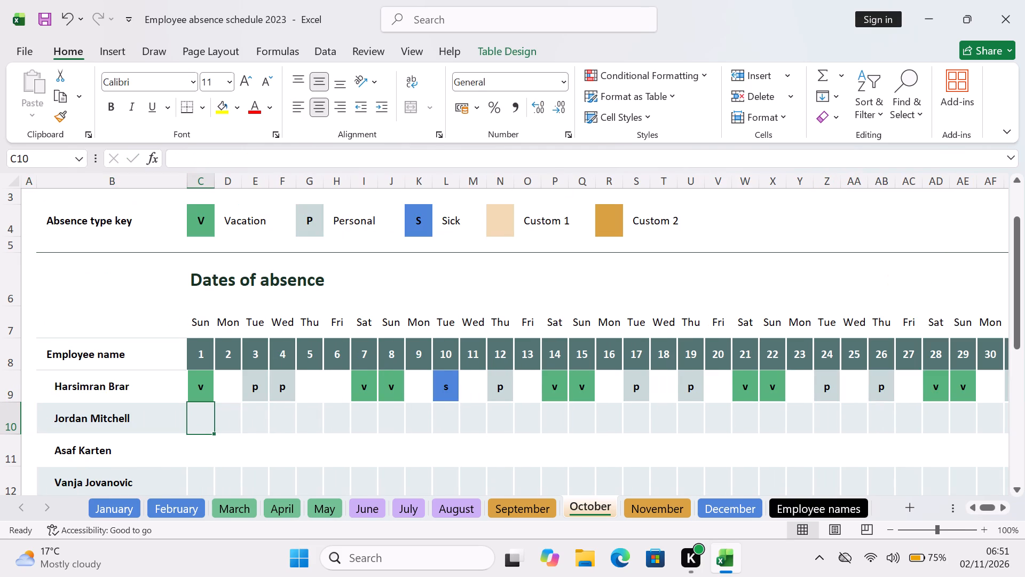
{"action": "key", "text": "v"}
{"action": "key", "text": "Right"}
{"action": "key", "text": "Right"}
{"action": "key", "text": "Right"}
{"action": "key", "text": "Right"}
{"action": "key", "text": "p"}
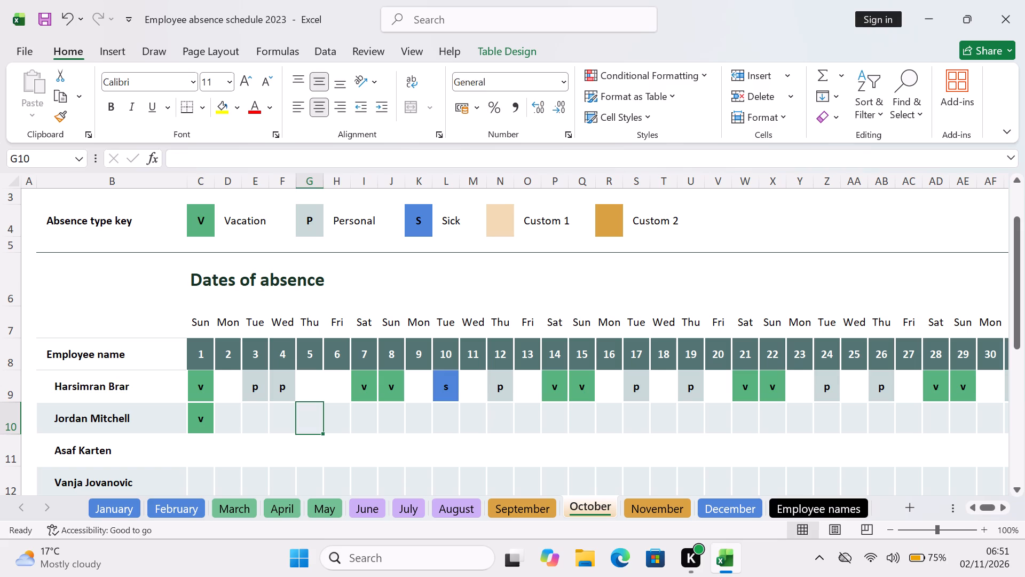
{"action": "key", "text": "Right"}
{"action": "key", "text": "Right"}
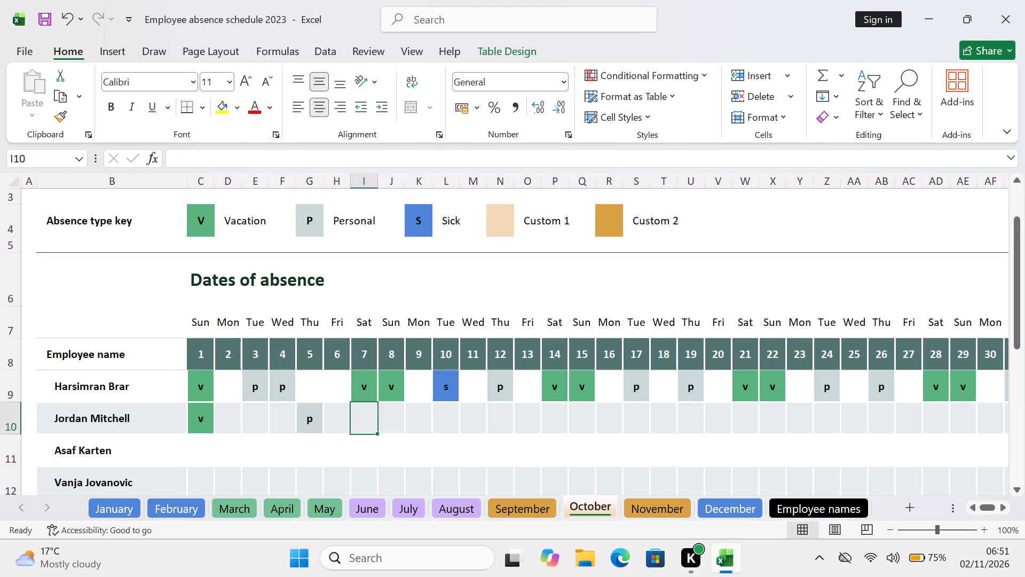
{"action": "key", "text": "v"}
{"action": "key", "text": "Right"}
{"action": "key", "text": "v"}
{"action": "key", "text": "Right"}
Enter p on October 11 and 13 and v on October 14 and 15 in the second employee's row.
{"action": "key", "text": "Right"}
{"action": "key", "text": "Right"}
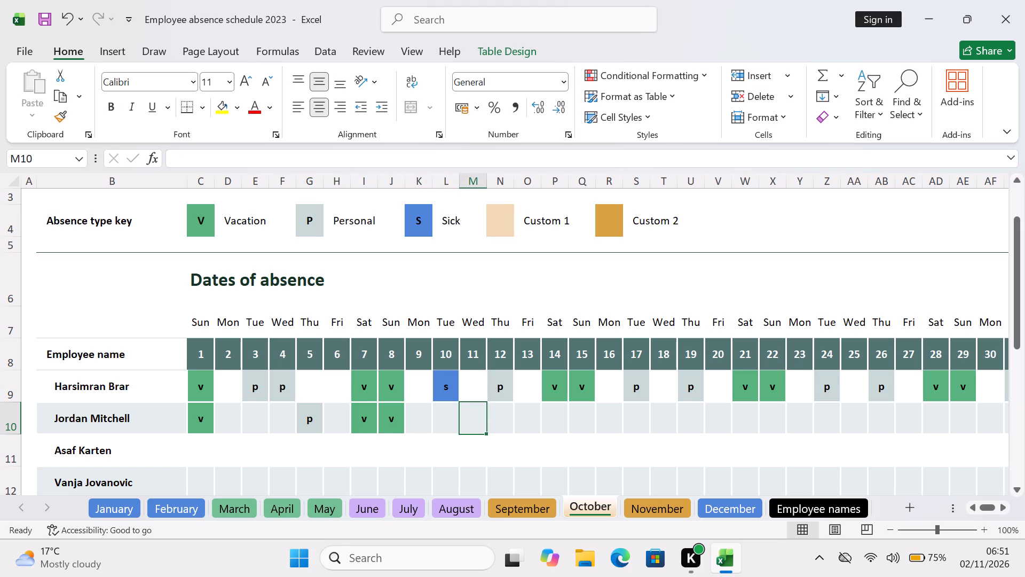
{"action": "key", "text": "p"}
{"action": "key", "text": "Right"}
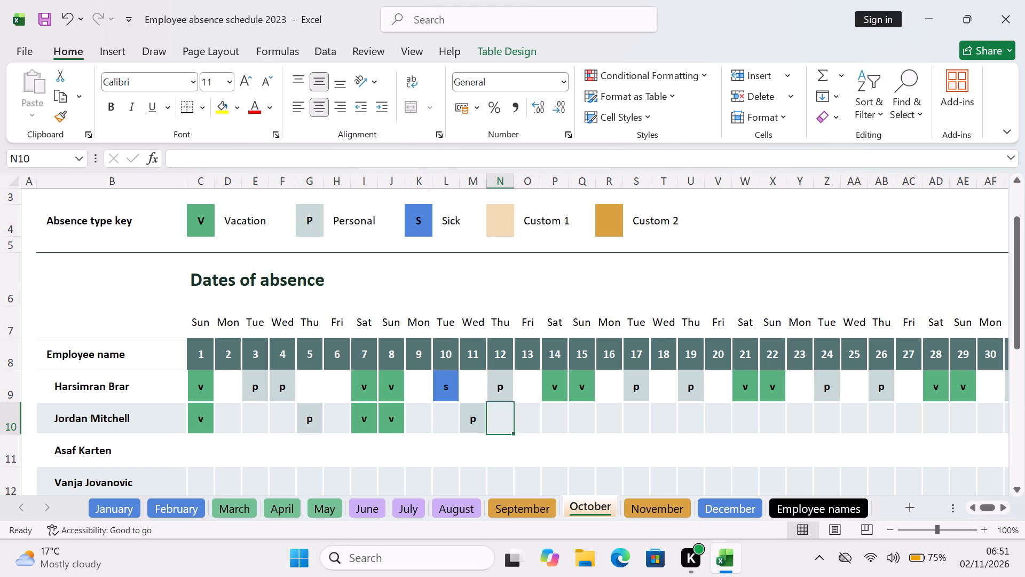
{"action": "key", "text": "Right"}
{"action": "key", "text": "p"}
{"action": "key", "text": "Right"}
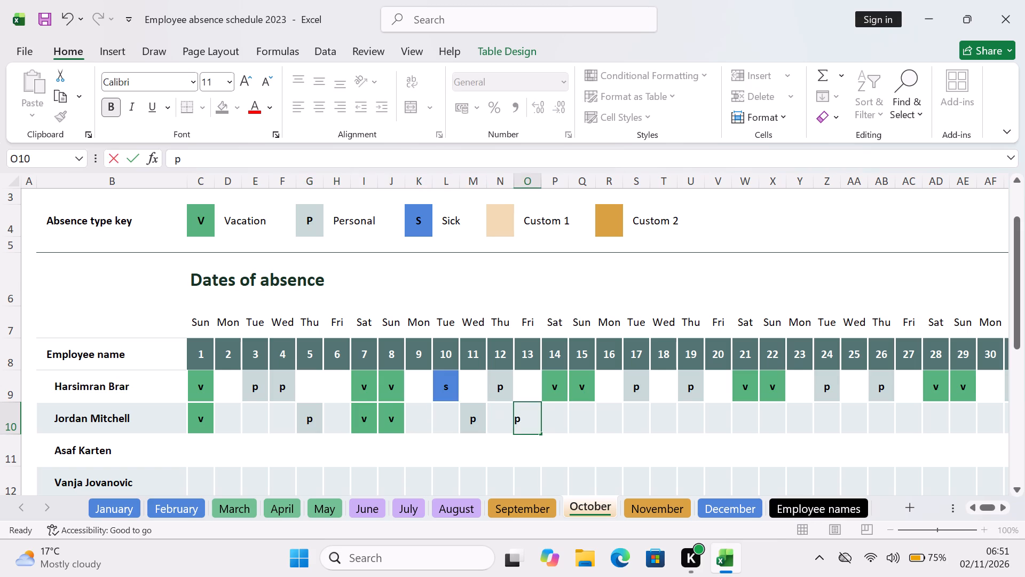
{"action": "key", "text": "Right"}
{"action": "key", "text": "v"}
{"action": "key", "text": "Left"}
{"action": "key", "text": "v"}
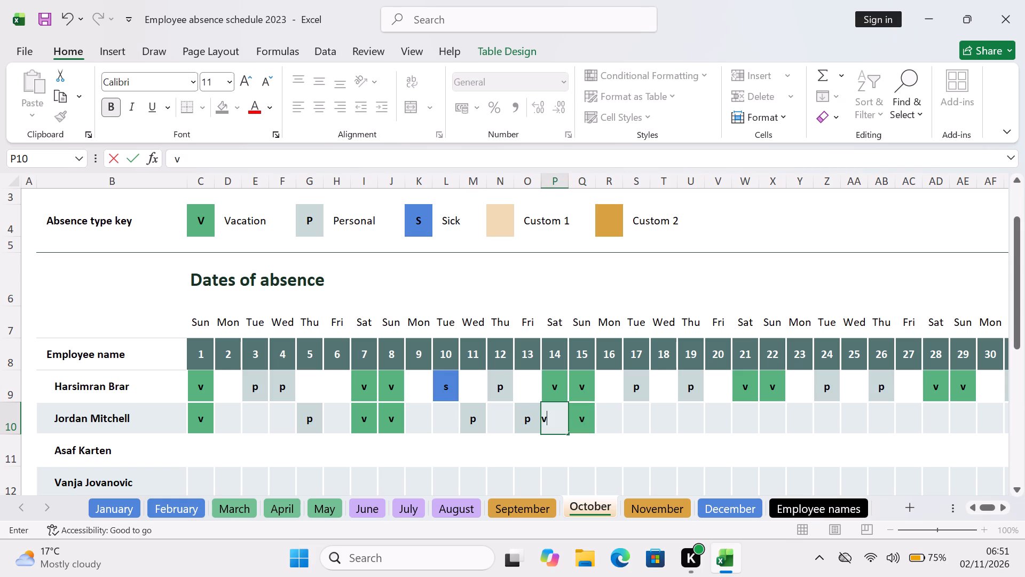
{"action": "key", "text": "Right"}
Enter p on October 18 and 20 and v on October 21 and 22 in the second employee's row.
{"action": "key", "text": "Right"}
{"action": "key", "text": "Right"}
{"action": "key", "text": "Right"}
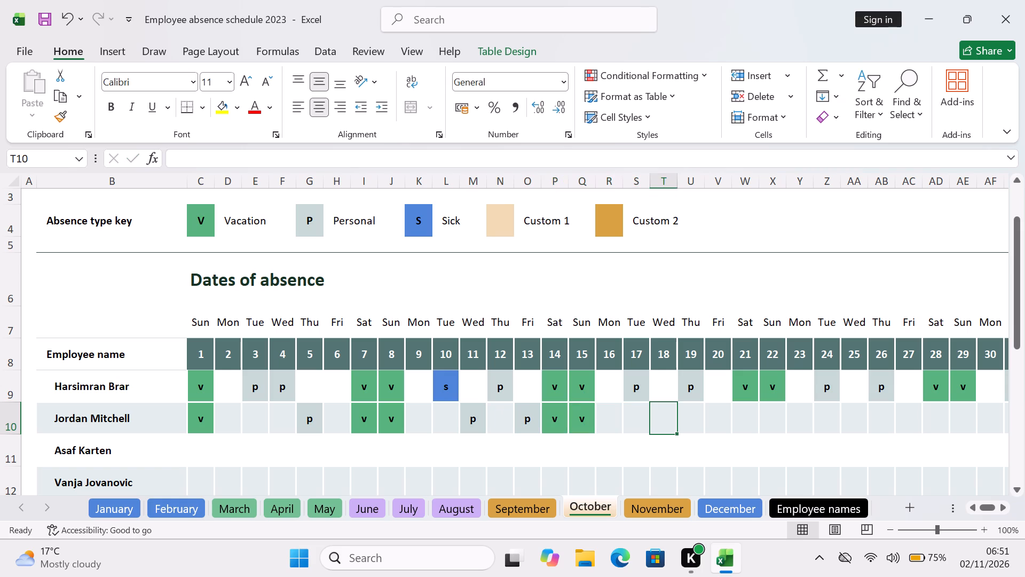
{"action": "key", "text": "p"}
{"action": "key", "text": "Right"}
{"action": "key", "text": "Right"}
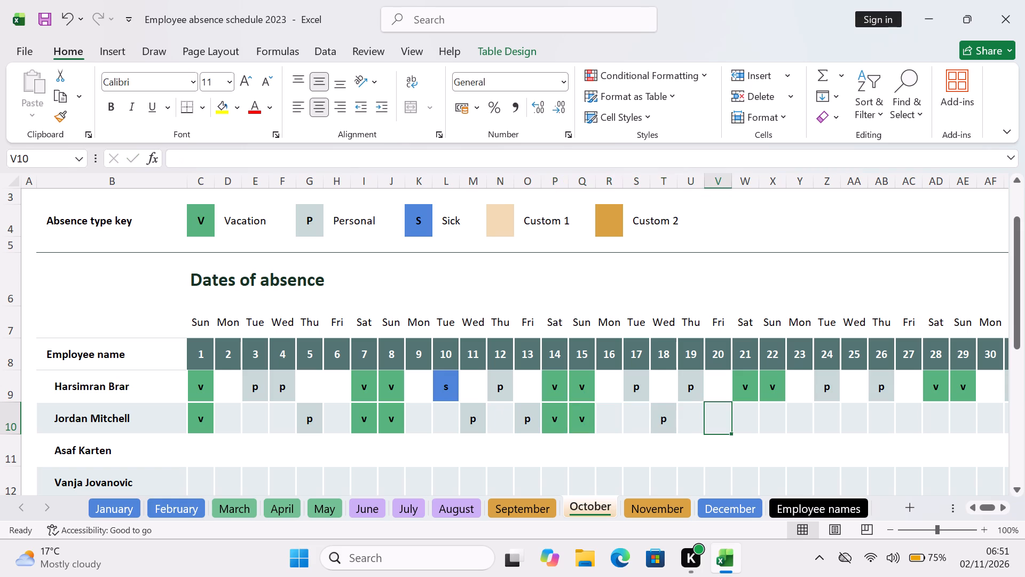
{"action": "key", "text": "p"}
{"action": "key", "text": "Right"}
{"action": "key", "text": "Right"}
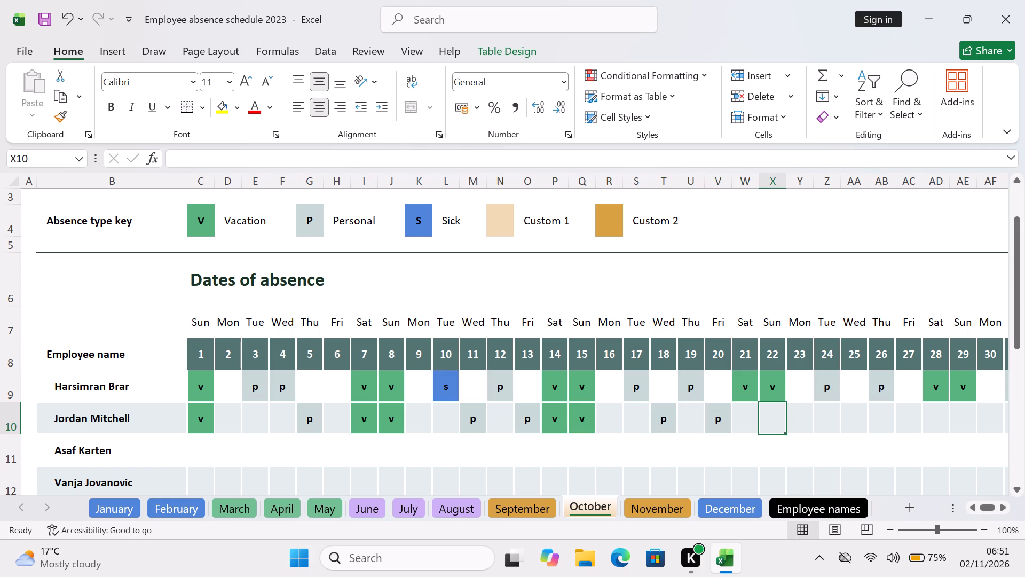
{"action": "key", "text": "p"}
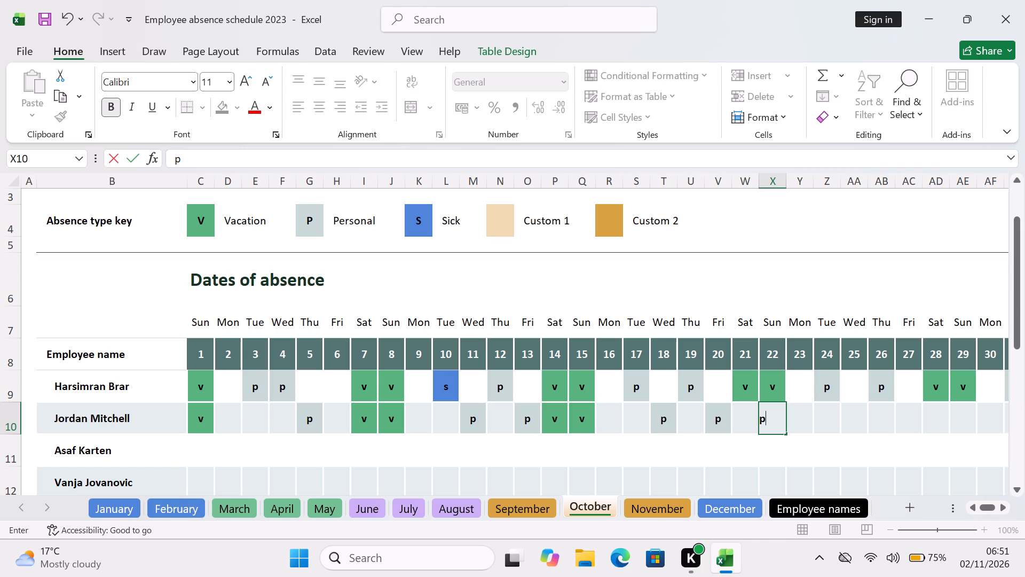
{"action": "key", "text": "BackSpace"}
{"action": "key", "text": "v"}
{"action": "key", "text": "Left"}
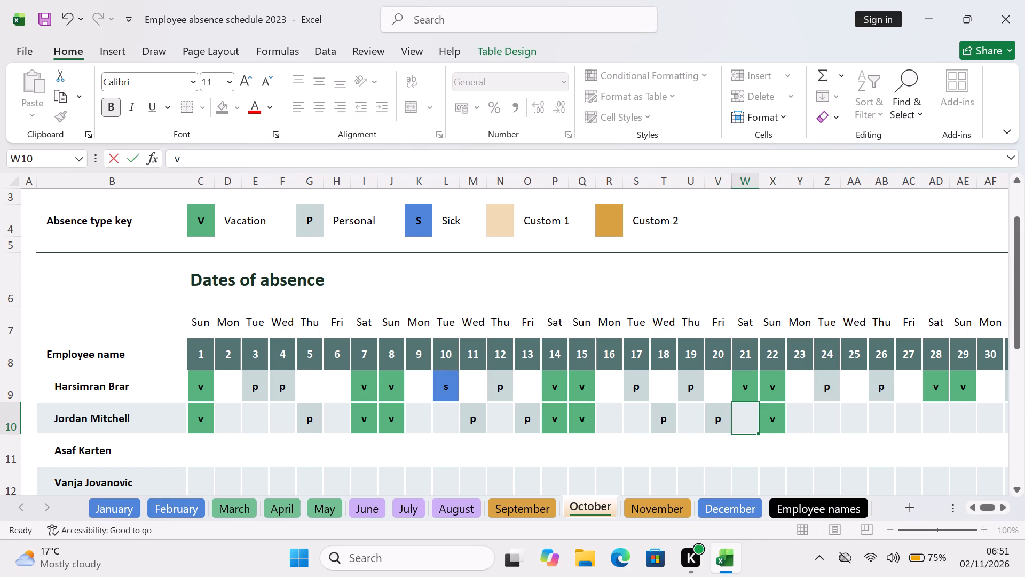
{"action": "key", "text": "v"}
{"action": "key", "text": "Right"}
Enter p on October 25 and s on October 27 in the second employee's row.
{"action": "key", "text": "Right"}
{"action": "key", "text": "Right"}
{"action": "key", "text": "Right"}
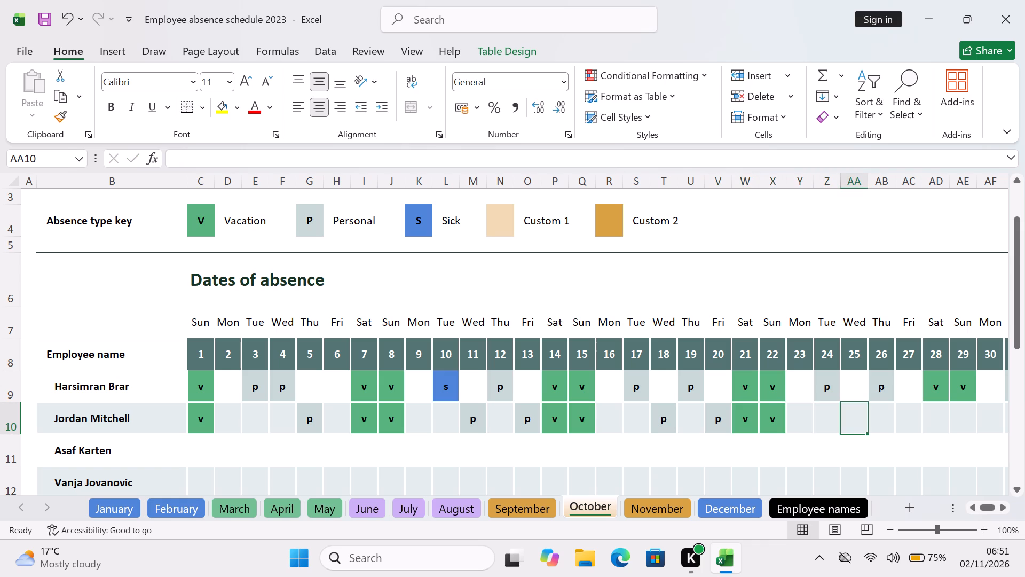
{"action": "key", "text": "p"}
{"action": "key", "text": "Right"}
{"action": "key", "text": "Right"}
{"action": "key", "text": "Left"}
{"action": "key", "text": "Left"}
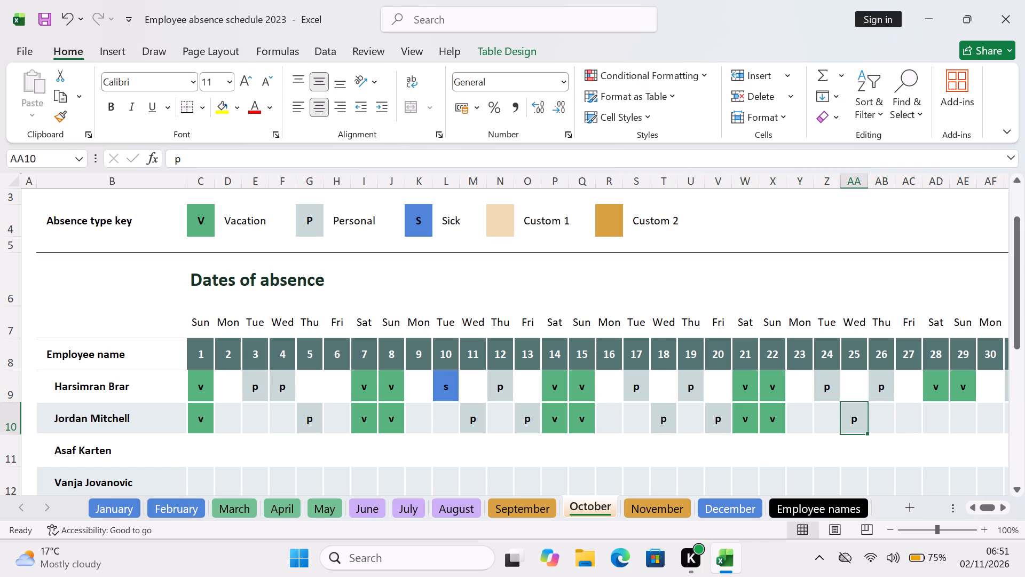
{"action": "key", "text": "Right"}
{"action": "key", "text": "Right"}
{"action": "key", "text": "s"}
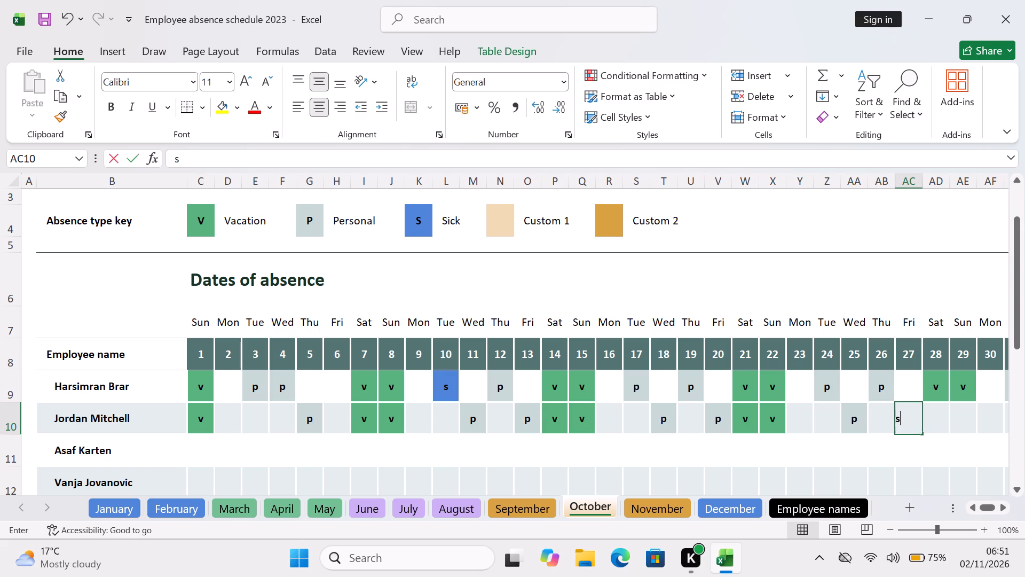
{"action": "key", "text": "Right"}
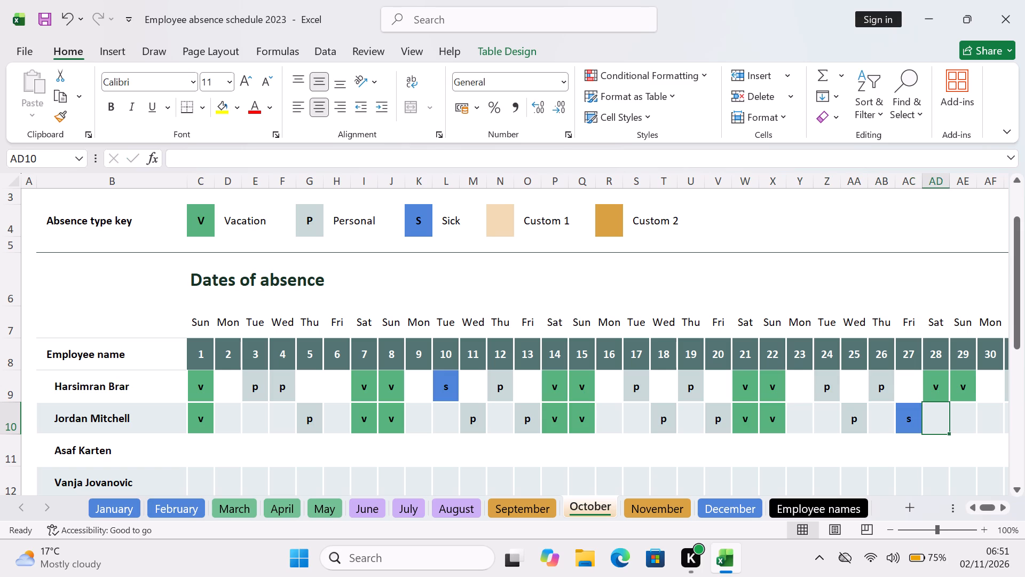
Complete the second employee's October row with v on 28 and 29 and s on 30.
{"action": "key", "text": "v"}
{"action": "key", "text": "Right"}
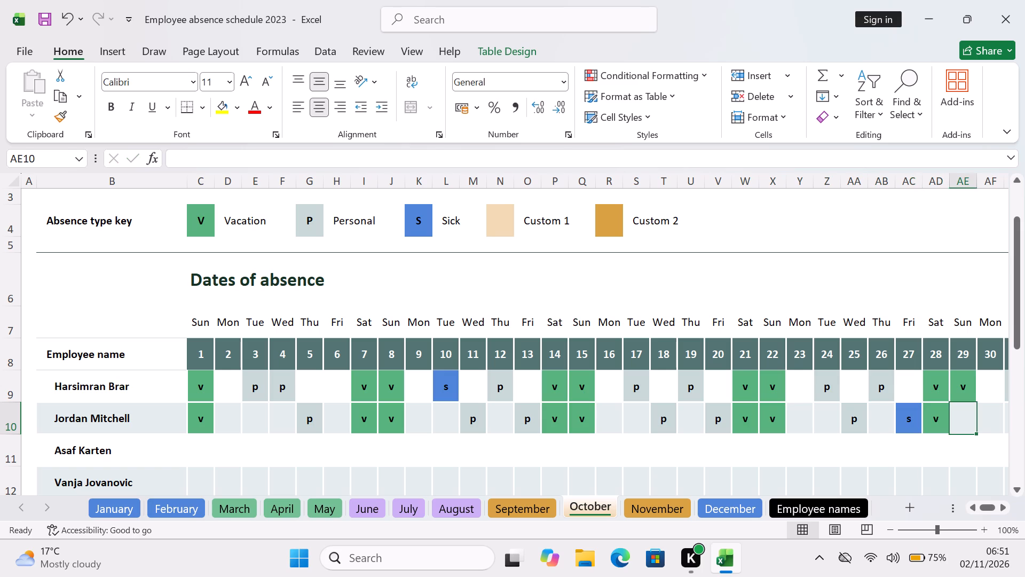
{"action": "key", "text": "v"}
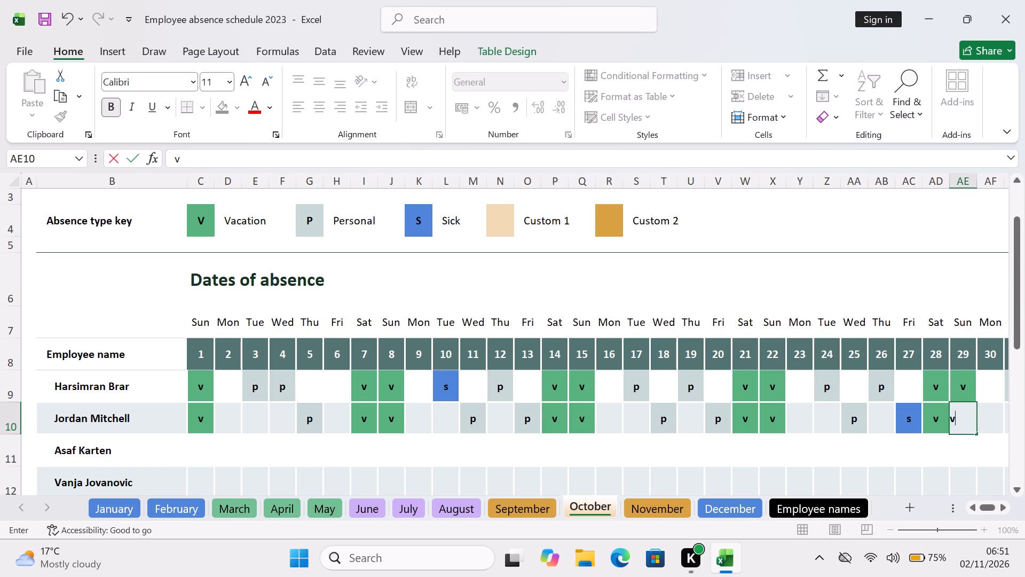
{"action": "key", "text": "Right"}
{"action": "key", "text": "Right"}
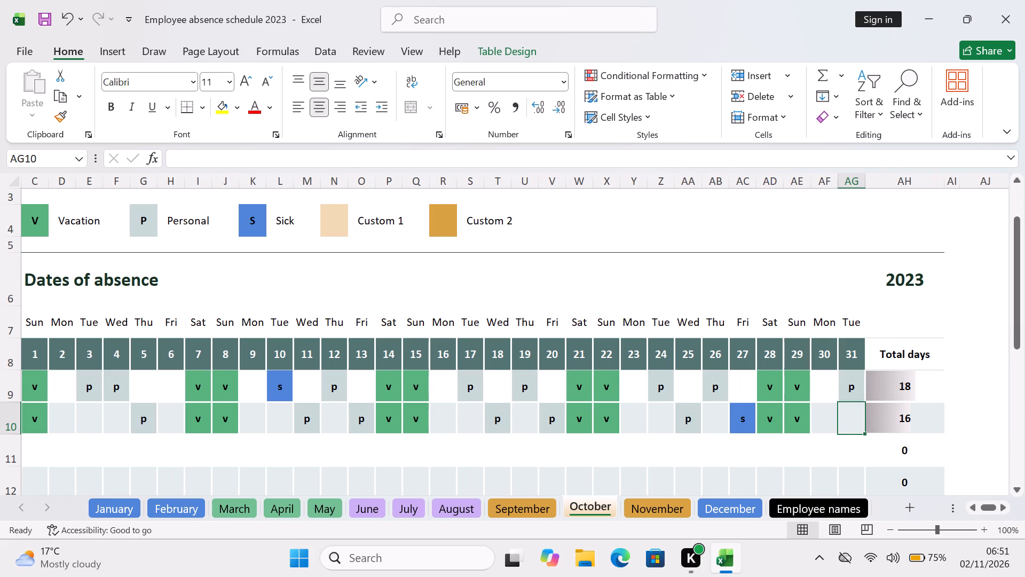
{"action": "key", "text": "Left"}
{"action": "key", "text": "s"}
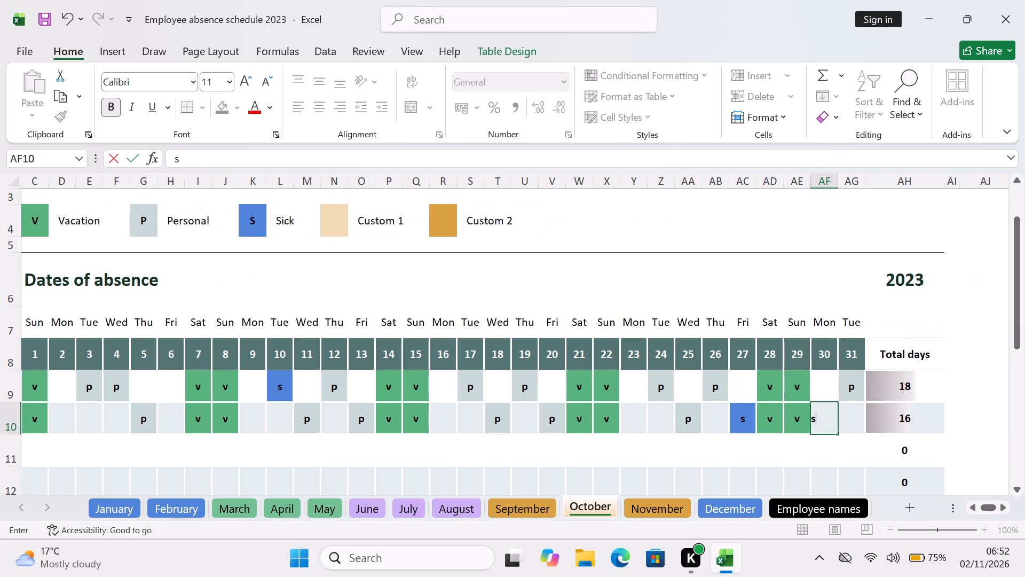
{"action": "key", "text": "Right"}
In the third employee's October row, enter v on 1 and p on 2, 4 and 6.
{"action": "key", "text": "Down"}
{"action": "key", "text": "Left"}
{"action": "key", "text": "Left"}
{"action": "key", "text": "Left"}
{"action": "key", "text": "Left"}
{"action": "key", "text": "Left"}
{"action": "key", "text": "Left"}
{"action": "key", "text": "Left"}
{"action": "key", "text": "Left"}
{"action": "key", "text": "Left"}
{"action": "key", "text": "Left"}
{"action": "key", "text": "Left"}
{"action": "key", "text": "Left"}
{"action": "key", "text": "Left"}
{"action": "key", "text": "Left"}
{"action": "key", "text": "Left"}
{"action": "key", "text": "Left"}
{"action": "key", "text": "Left"}
{"action": "key", "text": "Left"}
{"action": "key", "text": "Left"}
{"action": "key", "text": "Left"}
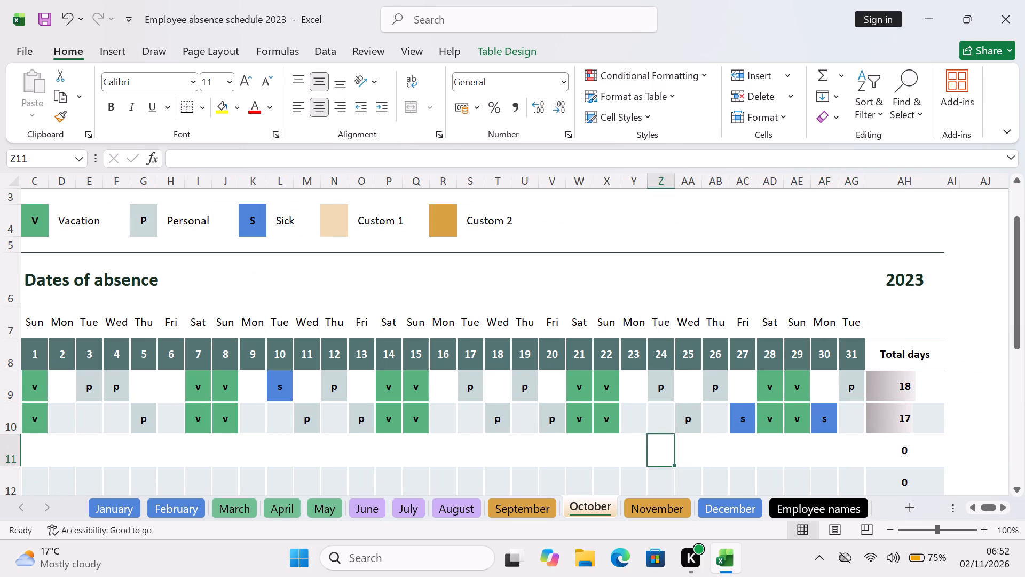
{"action": "key", "text": "Left"}
{"action": "key", "text": "Left"}
{"action": "key", "text": "Left"}
{"action": "key", "text": "Left"}
{"action": "key", "text": "Left"}
{"action": "key", "text": "Left"}
{"action": "key", "text": "Left"}
{"action": "key", "text": "Right"}
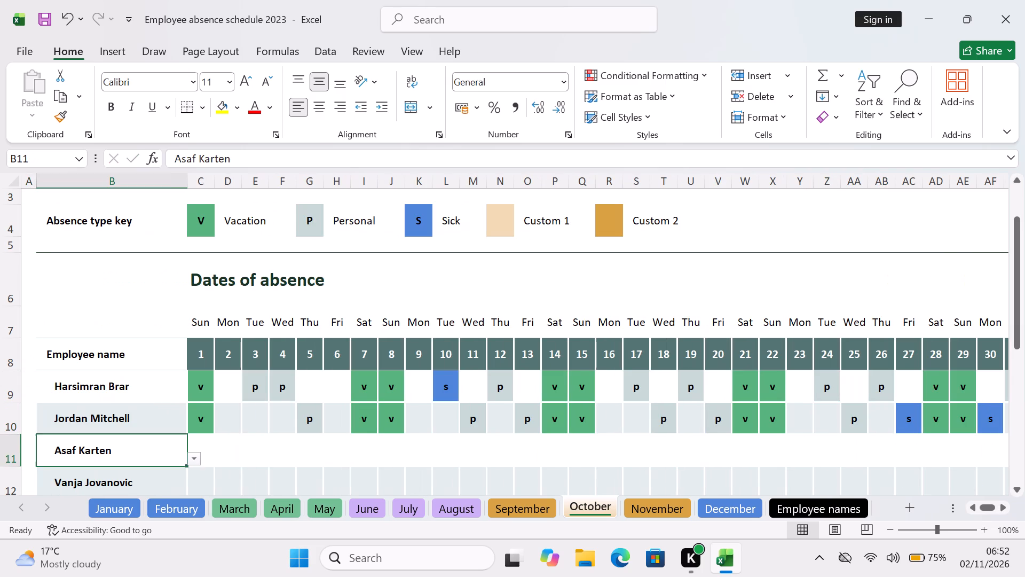
{"action": "key", "text": "Right"}
{"action": "key", "text": "v"}
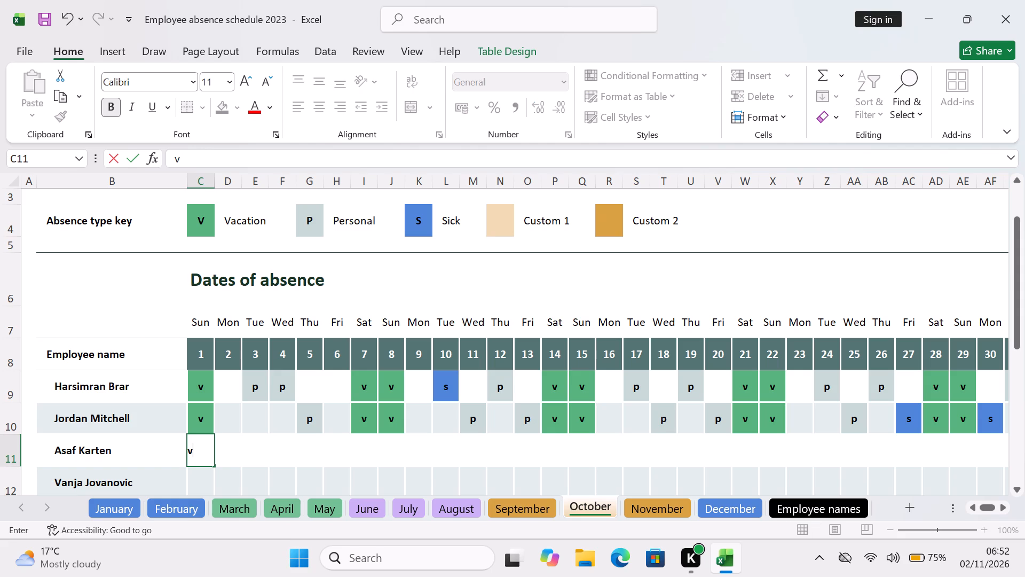
{"action": "key", "text": "Right"}
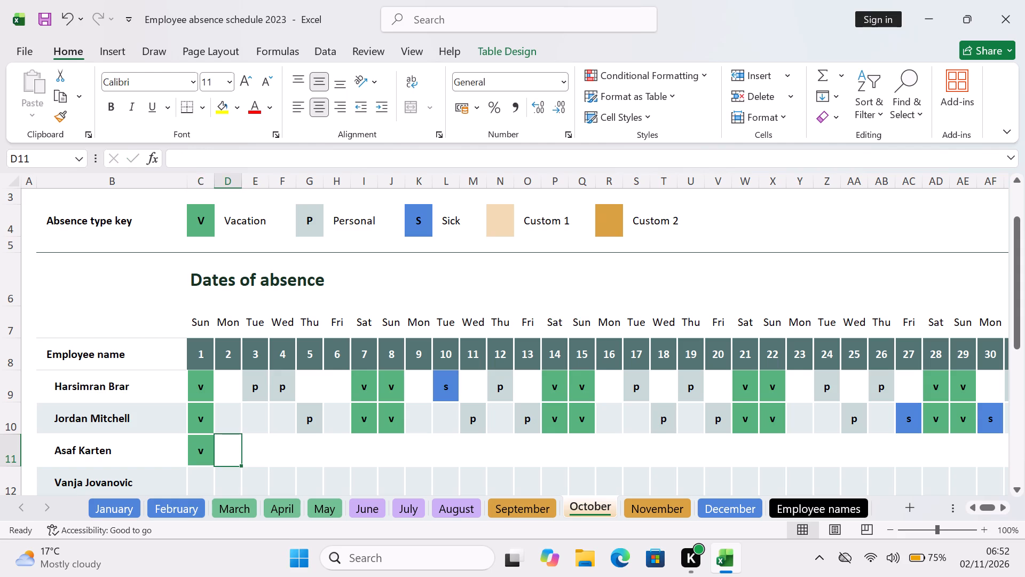
{"action": "key", "text": "p"}
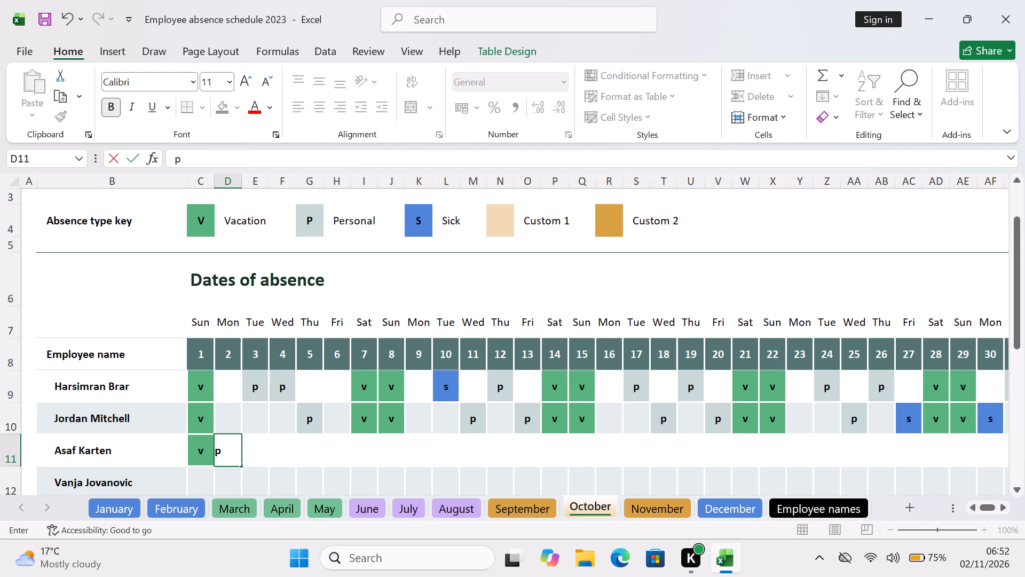
{"action": "key", "text": "Right"}
{"action": "key", "text": "Right"}
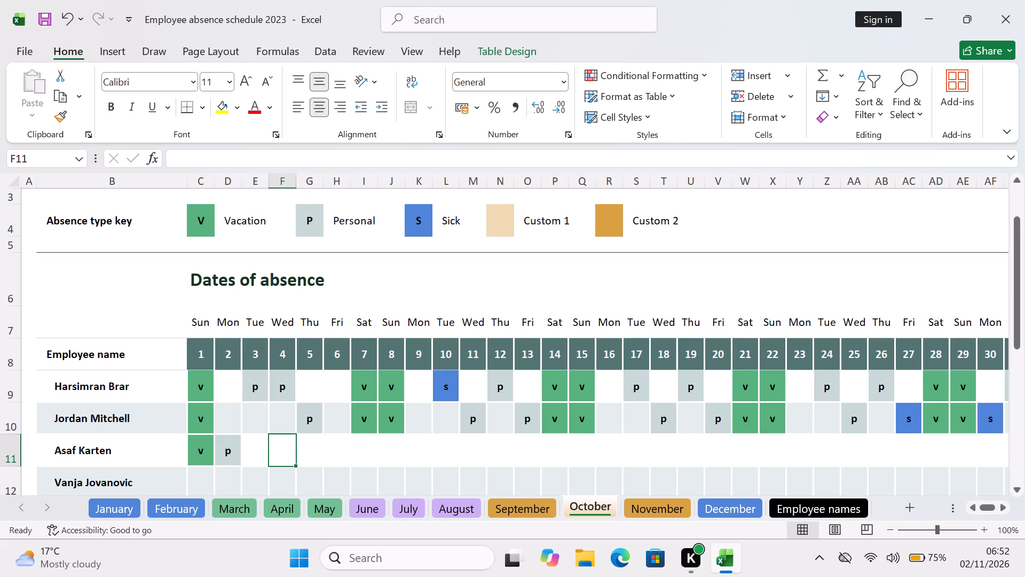
{"action": "key", "text": "p"}
{"action": "key", "text": "Right"}
{"action": "key", "text": "Right"}
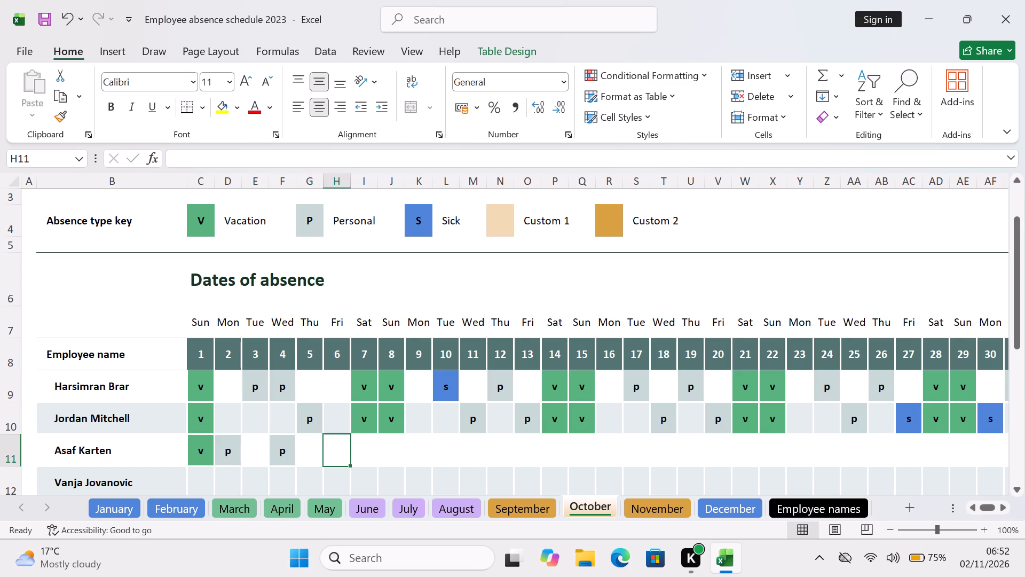
{"action": "key", "text": "Left"}
{"action": "key", "text": "Right"}
{"action": "key", "text": "p"}
{"action": "key", "text": "Right"}
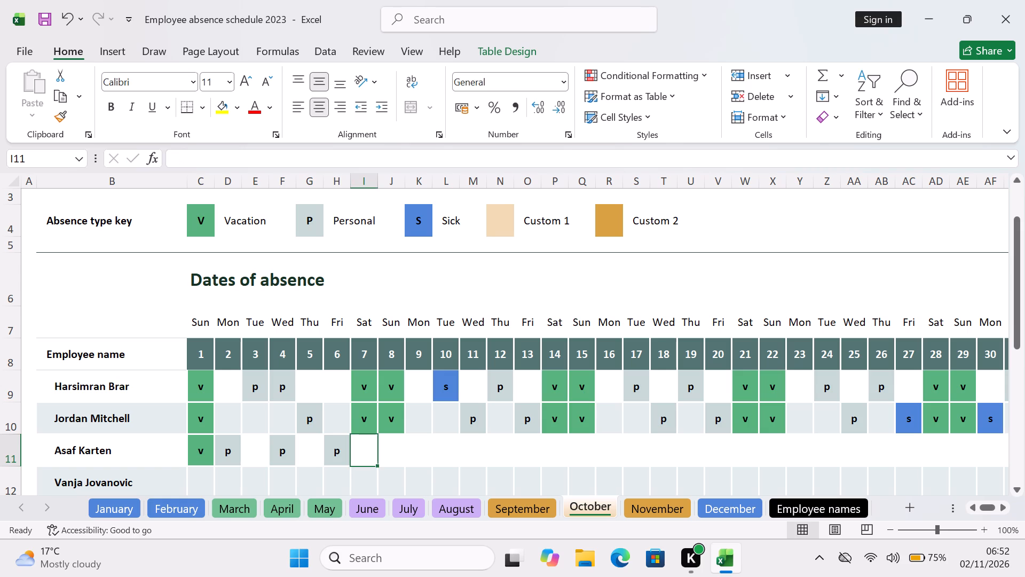
Enter v on October 7 and 8 and p on October 9 and 12 in the third employee's row.
{"action": "key", "text": "v"}
{"action": "key", "text": "Right"}
{"action": "key", "text": "v"}
{"action": "key", "text": "Right"}
{"action": "key", "text": "Right"}
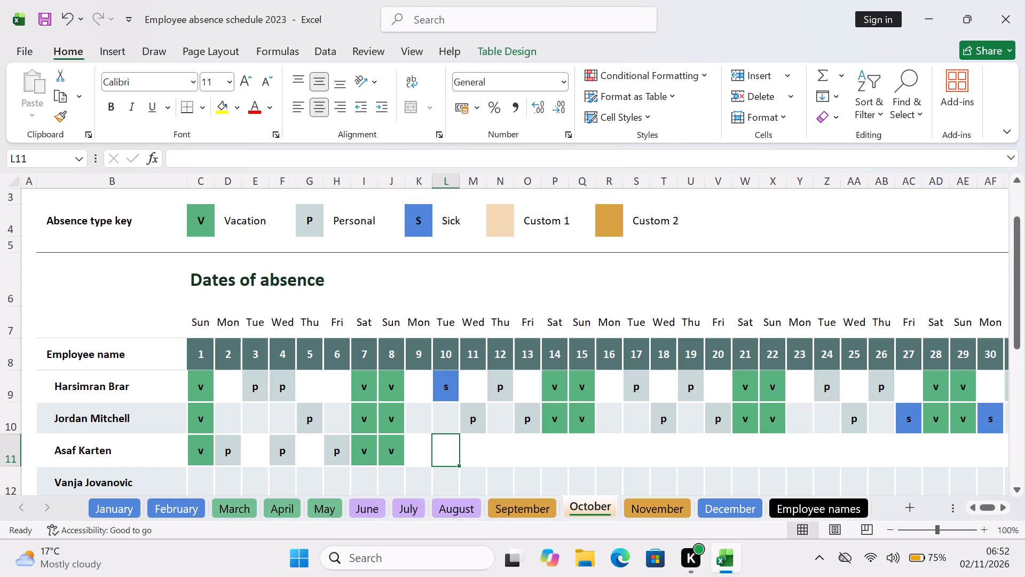
{"action": "key", "text": "Left"}
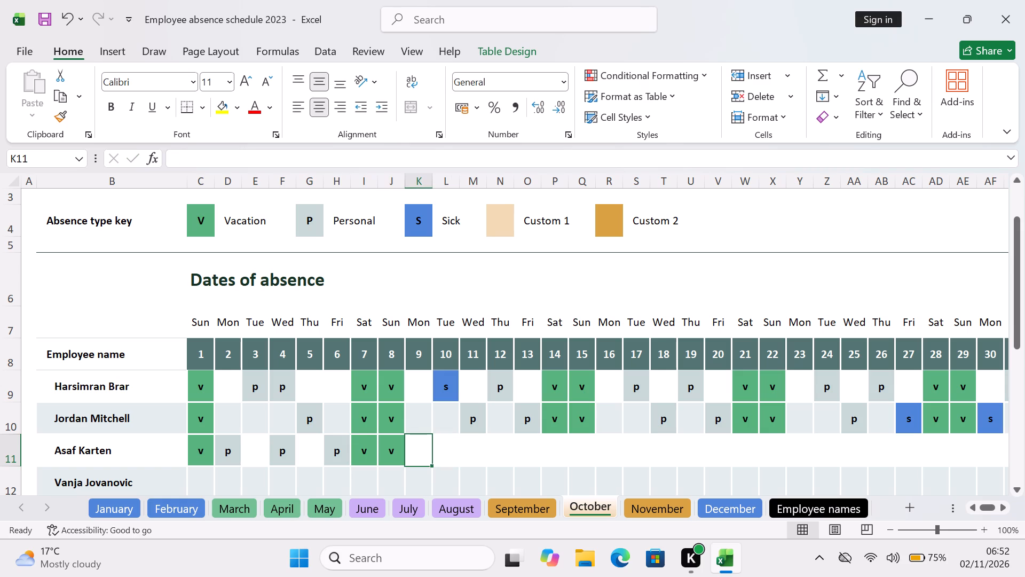
{"action": "key", "text": "p"}
{"action": "key", "text": "Right"}
{"action": "key", "text": "Right"}
{"action": "key", "text": "Right"}
{"action": "key", "text": "p"}
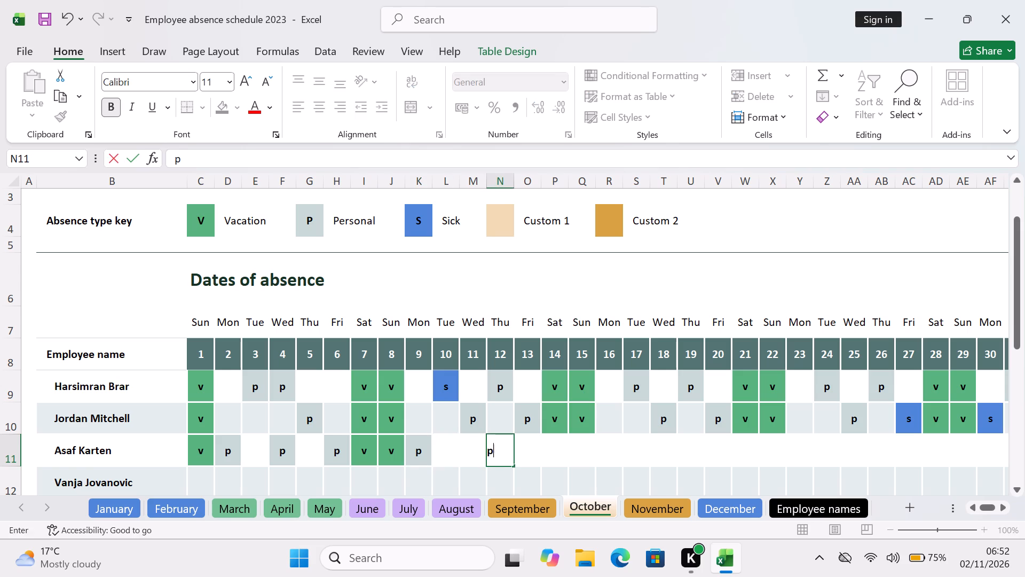
{"action": "key", "text": "Right"}
Enter v on October 14 and 15 and p on October 16 and 19 in the third employee's row.
{"action": "key", "text": "Right"}
{"action": "key", "text": "v"}
{"action": "key", "text": "Right"}
{"action": "key", "text": "v"}
{"action": "key", "text": "Right"}
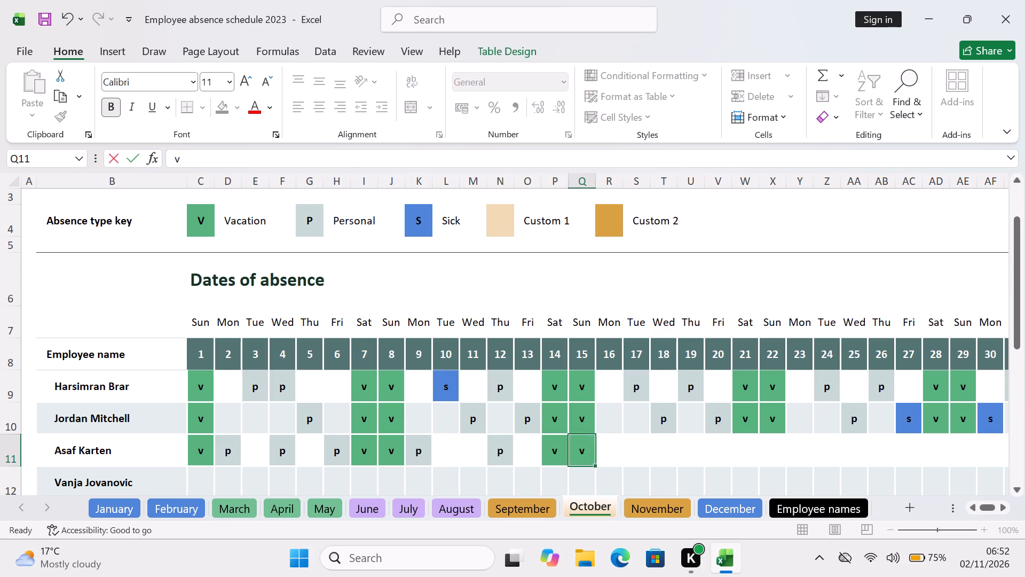
{"action": "key", "text": "Right"}
{"action": "key", "text": "Left"}
{"action": "key", "text": "p"}
{"action": "key", "text": "Right"}
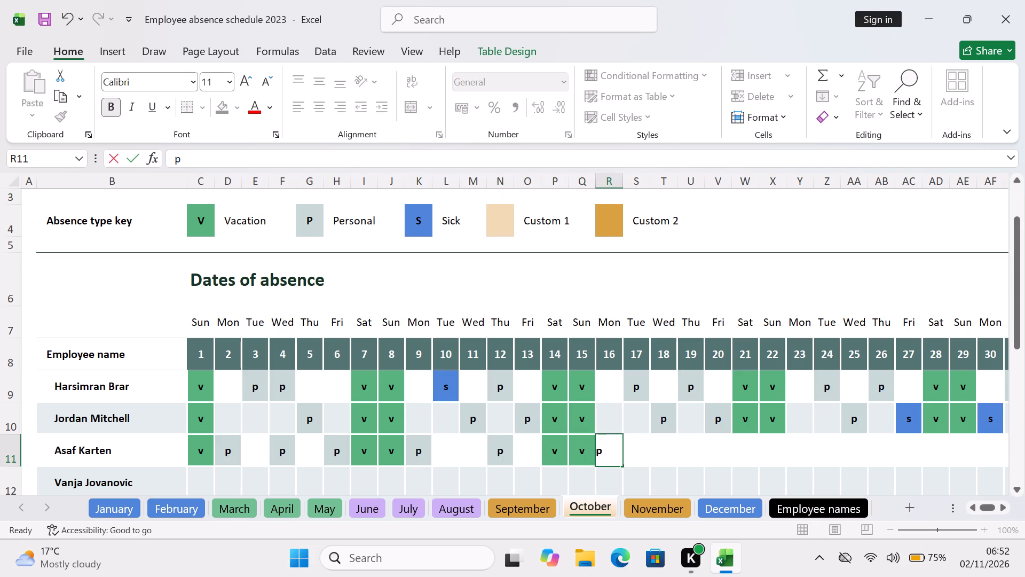
{"action": "key", "text": "Right"}
{"action": "key", "text": "Right"}
{"action": "key", "text": "p"}
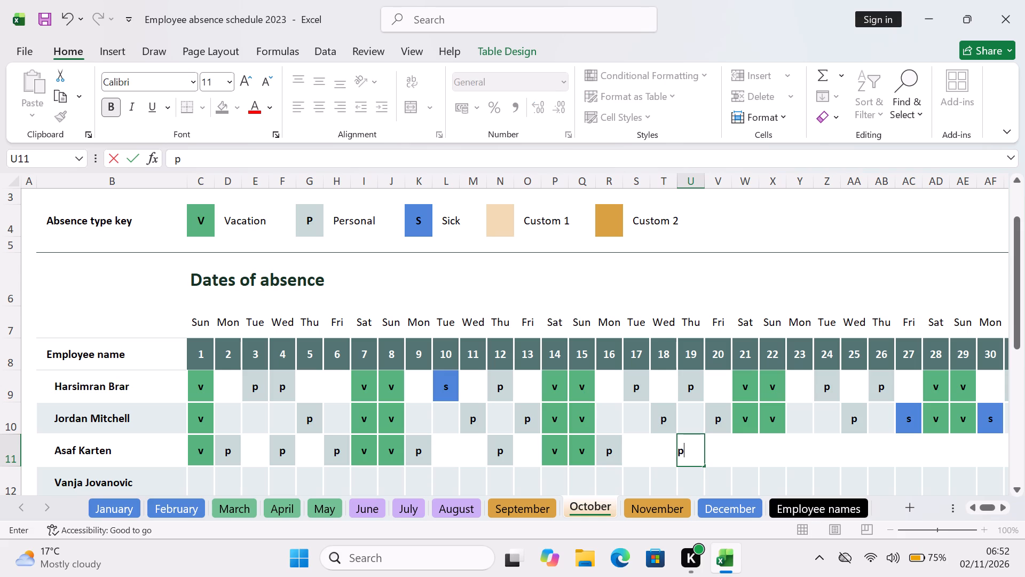
{"action": "key", "text": "Right"}
Enter v on October 21 and 22 and p on October 23 and 26 in the third employee's row.
{"action": "key", "text": "Right"}
{"action": "key", "text": "v"}
{"action": "key", "text": "Right"}
{"action": "key", "text": "v"}
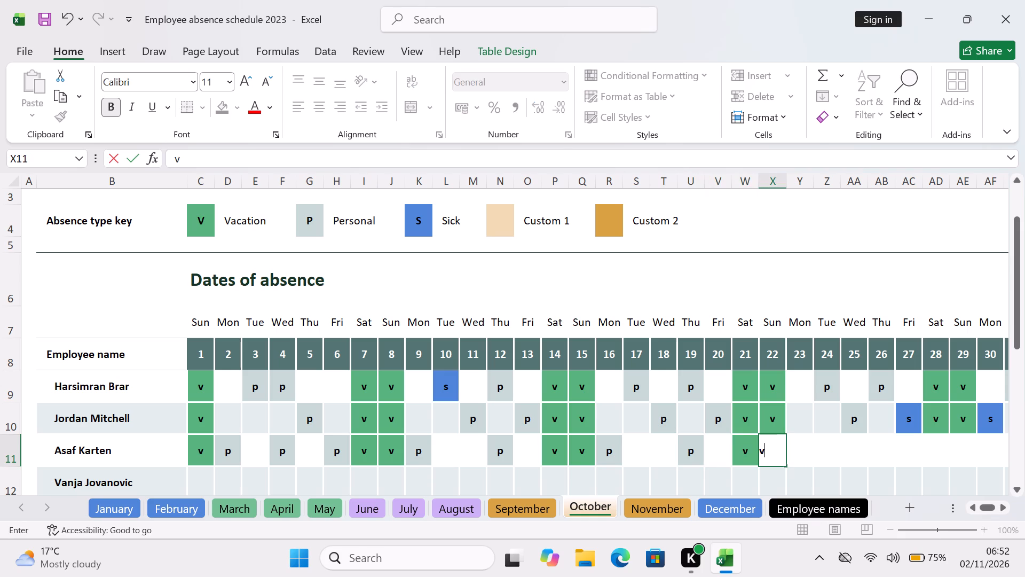
{"action": "key", "text": "Right"}
{"action": "key", "text": "p"}
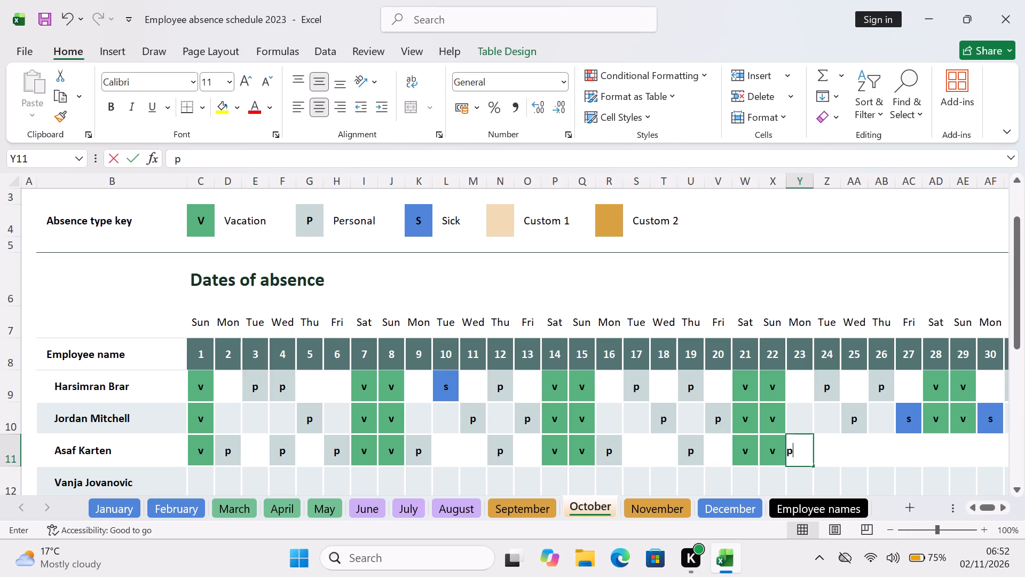
{"action": "key", "text": "Right"}
{"action": "key", "text": "Right"}
{"action": "key", "text": "Right"}
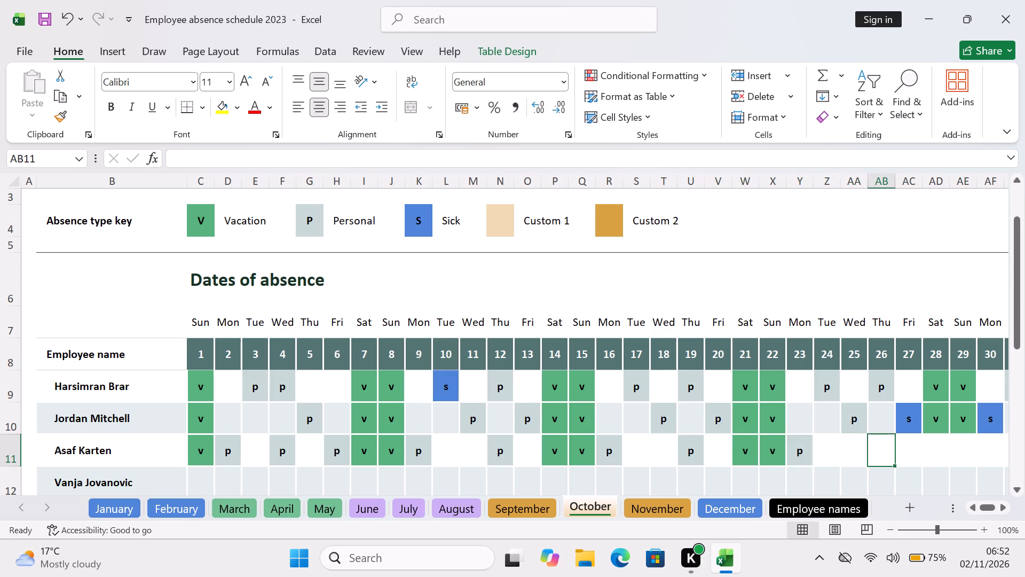
{"action": "key", "text": "p"}
{"action": "key", "text": "Right"}
Enter v on October 28 and 29 in the third employee's row.
{"action": "key", "text": "Right"}
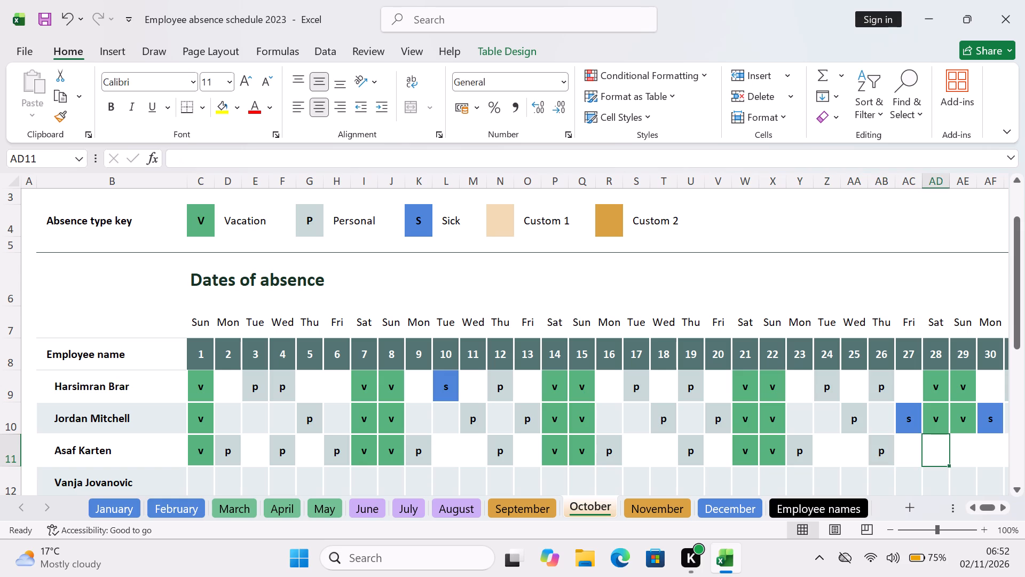
{"action": "key", "text": "v"}
{"action": "key", "text": "Right"}
{"action": "key", "text": "v"}
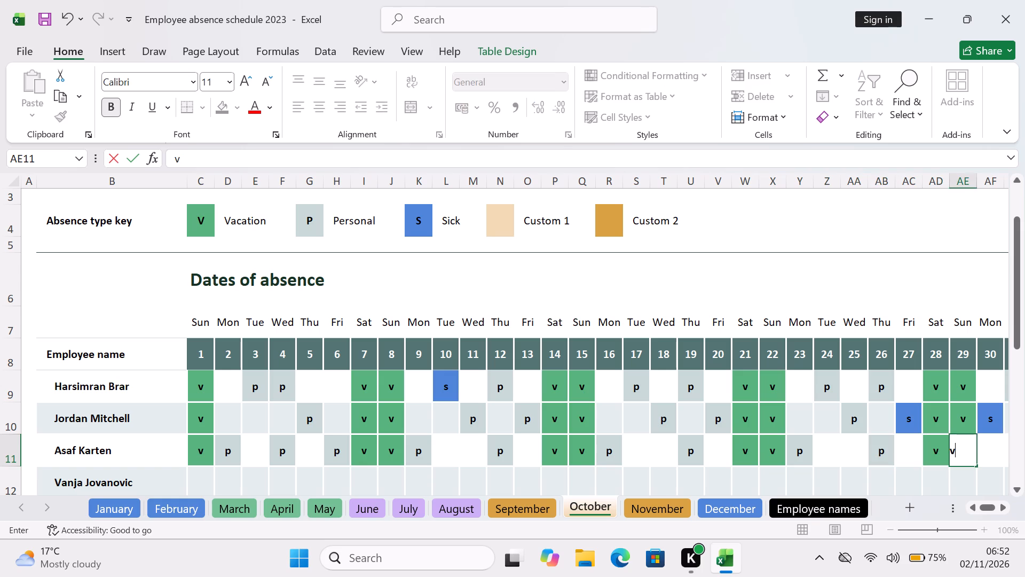
{"action": "key", "text": "Right"}
{"action": "key", "text": "Right"}
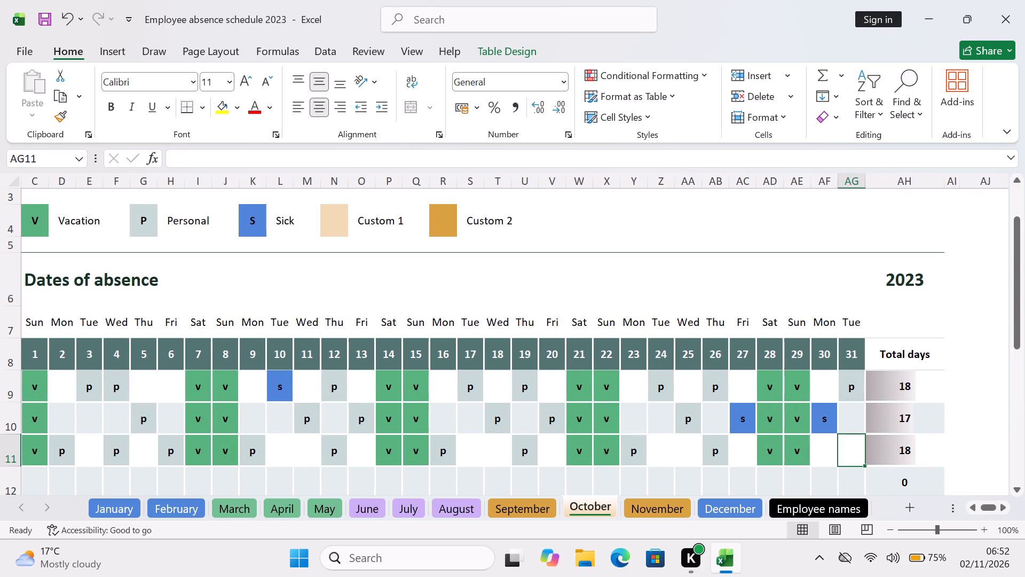
Enter p on October 30 in the third employee's row.
{"action": "key", "text": "Left"}
{"action": "key", "text": "p"}
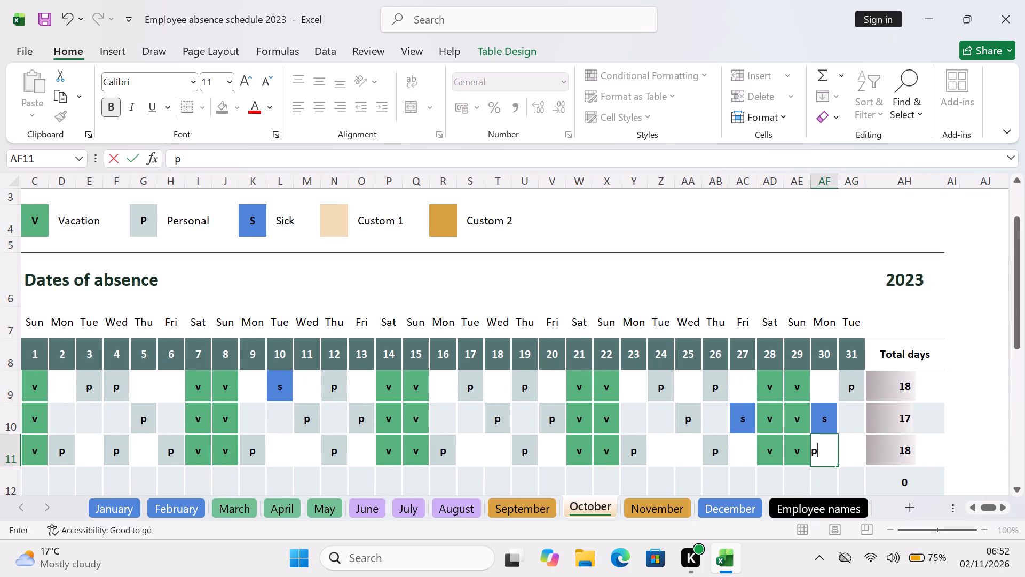
{"action": "key", "text": "Right"}
Enter v on October 1 and p on October 3 and 5 in the fourth employee's row.
{"action": "key", "text": "Down"}
{"action": "key", "text": "Down"}
{"action": "key", "text": "Left"}
{"action": "key", "text": "Left"}
{"action": "key", "text": "Left"}
{"action": "key", "text": "Left"}
{"action": "key", "text": "Left"}
{"action": "key", "text": "Left"}
{"action": "key", "text": "Left"}
{"action": "key", "text": "Left"}
{"action": "key", "text": "Left"}
{"action": "key", "text": "Left"}
{"action": "key", "text": "Left"}
{"action": "key", "text": "Left"}
{"action": "key", "text": "Left"}
{"action": "key", "text": "Left"}
{"action": "key", "text": "Left"}
{"action": "key", "text": "Left"}
{"action": "key", "text": "Left"}
{"action": "key", "text": "Left"}
{"action": "key", "text": "Left"}
{"action": "key", "text": "Left"}
{"action": "key", "text": "Left"}
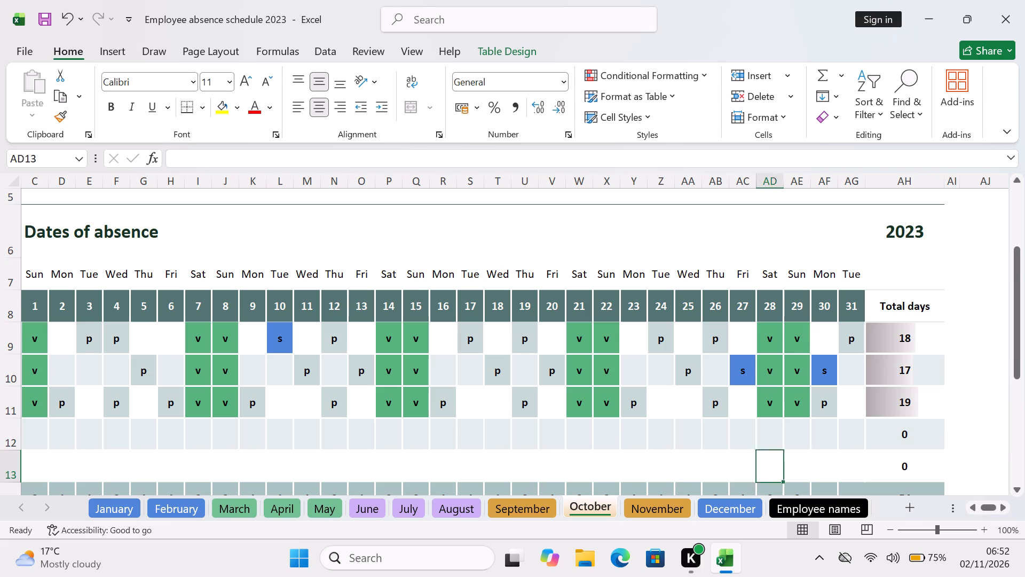
{"action": "key", "text": "Up"}
{"action": "key", "text": "Up"}
{"action": "key", "text": "Right"}
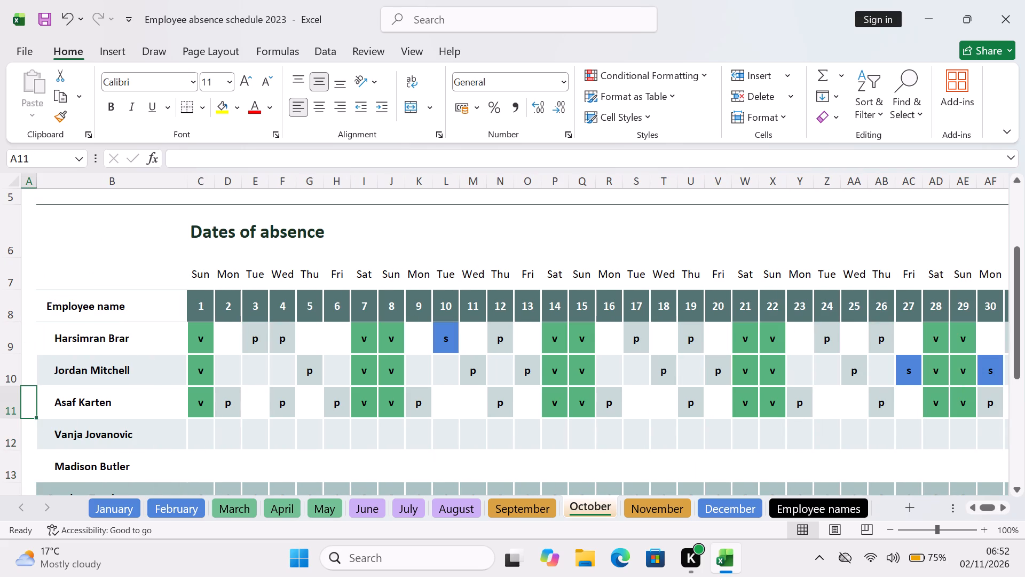
{"action": "key", "text": "Right"}
{"action": "key", "text": "Down"}
{"action": "key", "text": "v"}
{"action": "key", "text": "Right"}
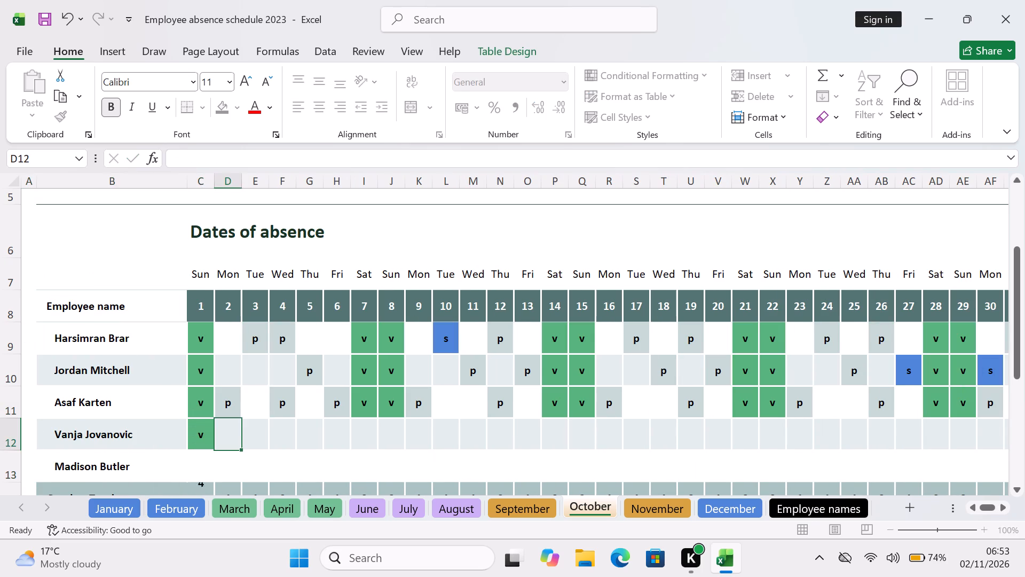
{"action": "key", "text": "Right"}
{"action": "key", "text": "p"}
{"action": "key", "text": "Right"}
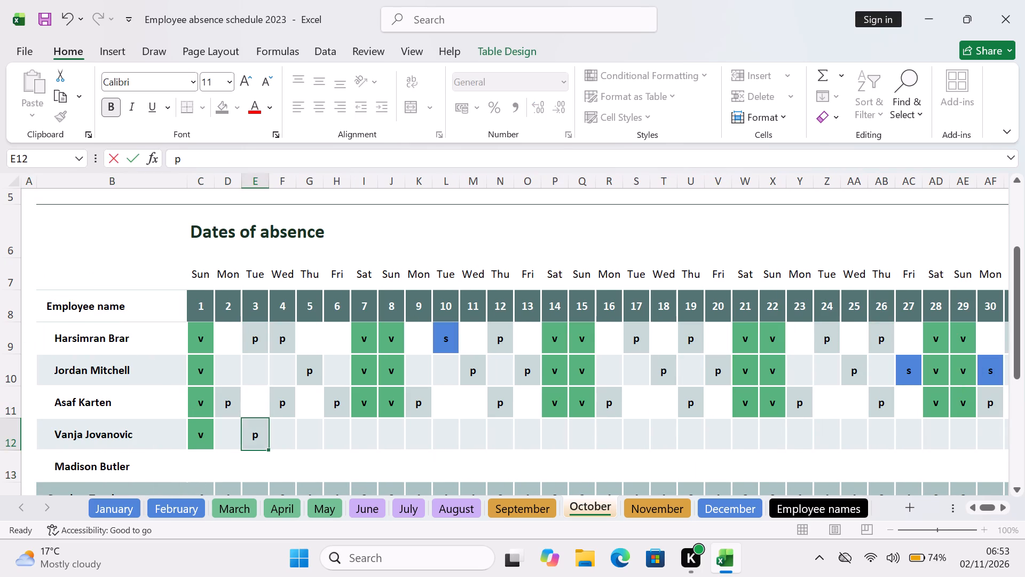
{"action": "key", "text": "Right"}
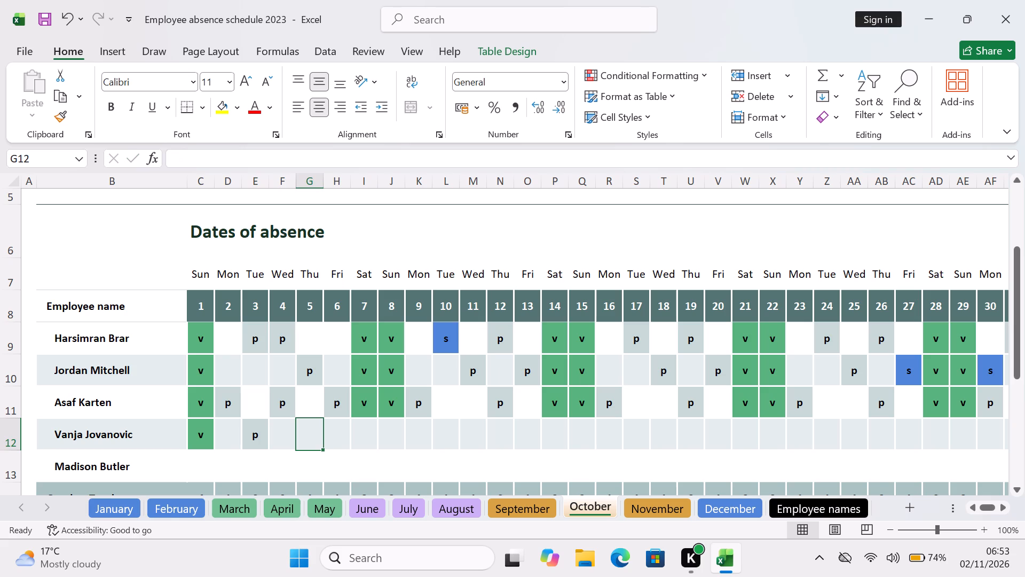
{"action": "key", "text": "p"}
{"action": "key", "text": "Right"}
Enter v on October 7 and 8 and p on October 10 and 12 in the fourth employee's row.
{"action": "key", "text": "Right"}
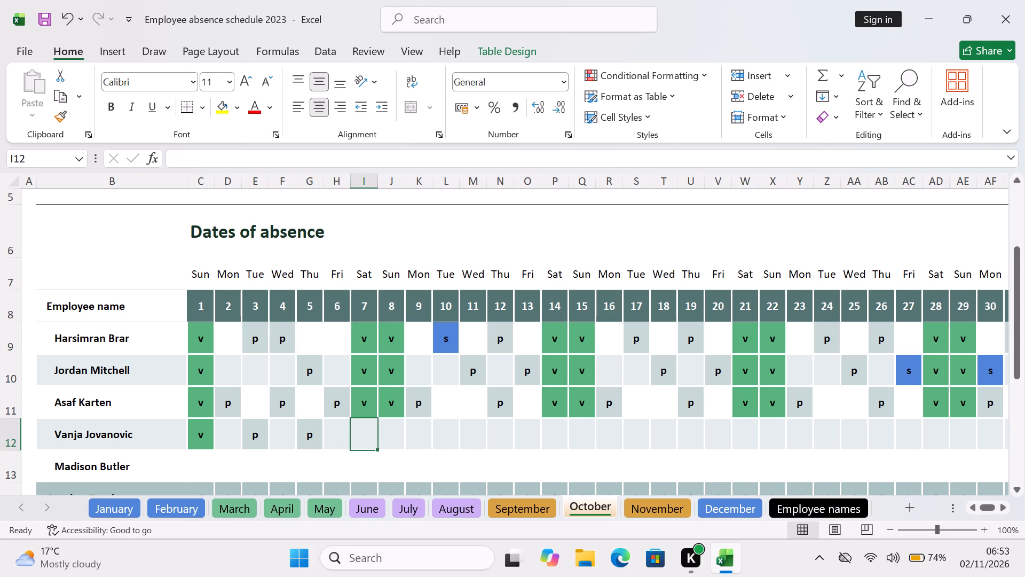
{"action": "key", "text": "Right"}
{"action": "key", "text": "Right"}
{"action": "key", "text": "Left"}
{"action": "key", "text": "Left"}
{"action": "key", "text": "Left"}
{"action": "key", "text": "Right"}
{"action": "key", "text": "v"}
{"action": "key", "text": "Right"}
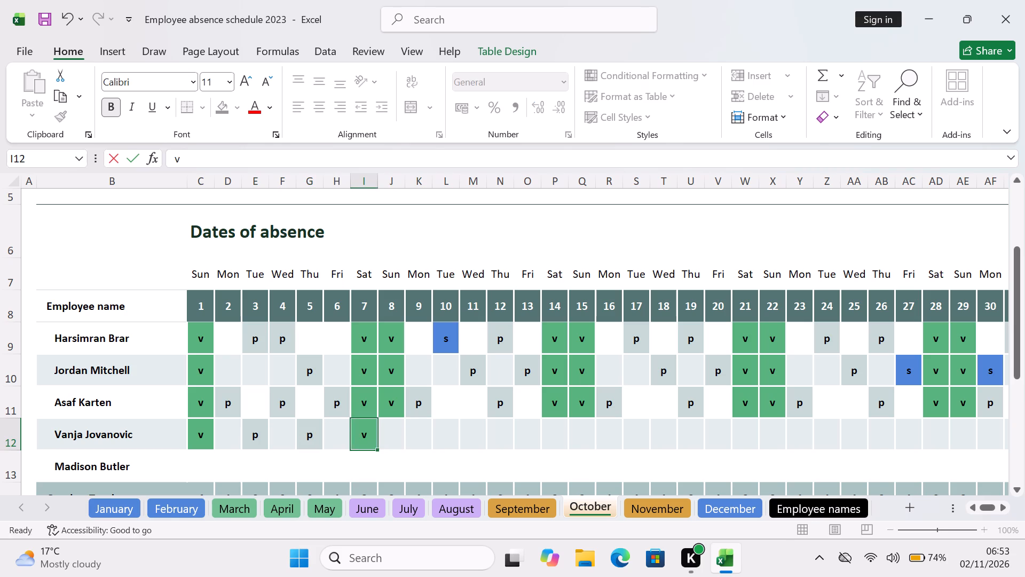
{"action": "key", "text": "v"}
{"action": "key", "text": "Right"}
{"action": "key", "text": "Right"}
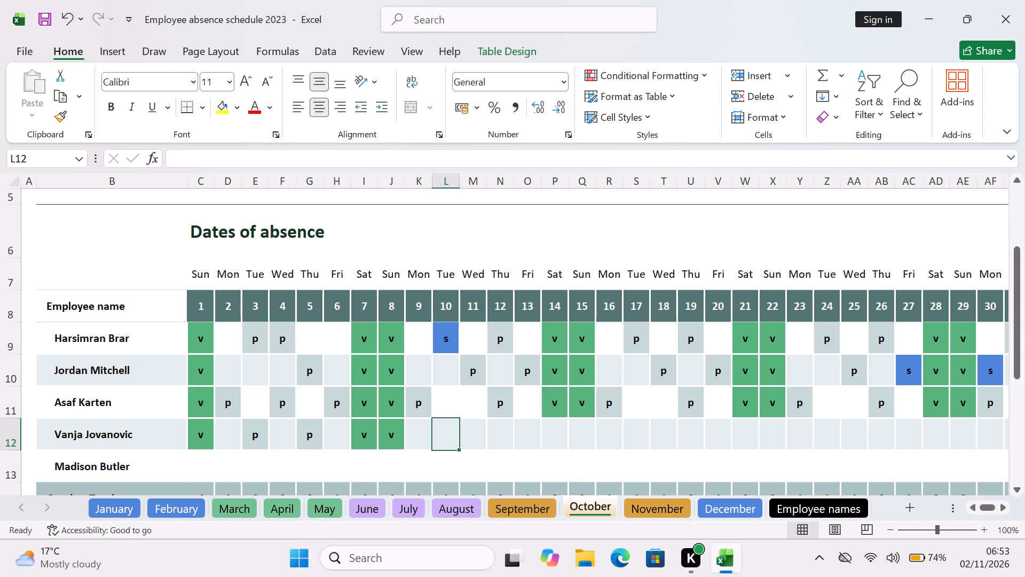
{"action": "key", "text": "Left"}
{"action": "key", "text": "Left"}
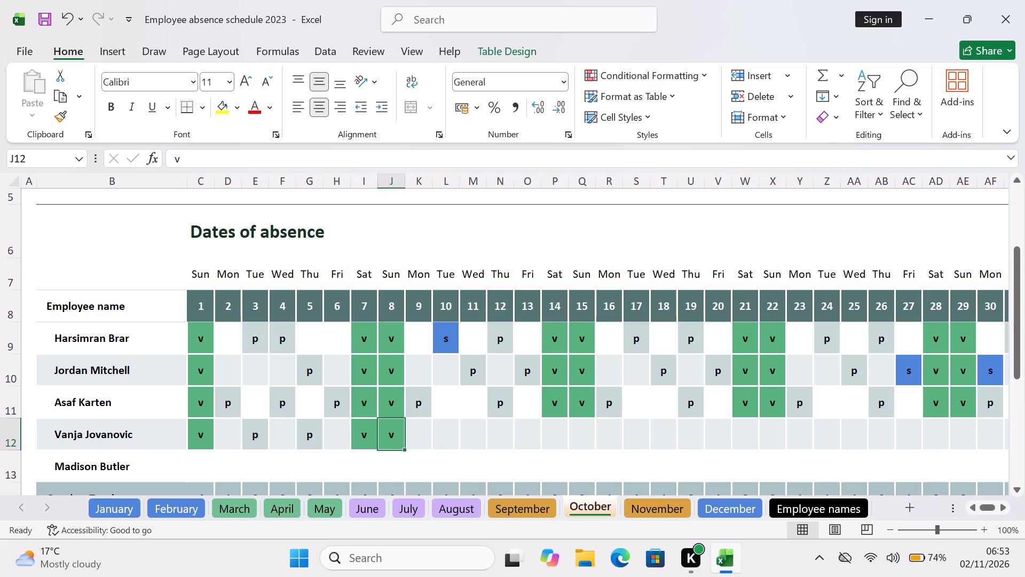
{"action": "key", "text": "Right"}
{"action": "key", "text": "Right"}
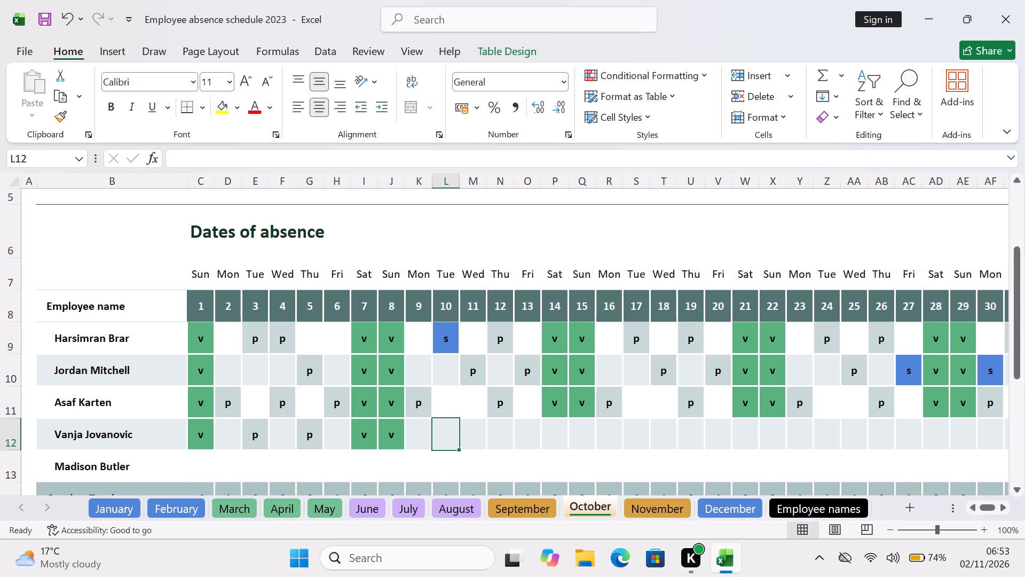
{"action": "key", "text": "p"}
{"action": "key", "text": "Right"}
{"action": "key", "text": "Right"}
{"action": "key", "text": "Right"}
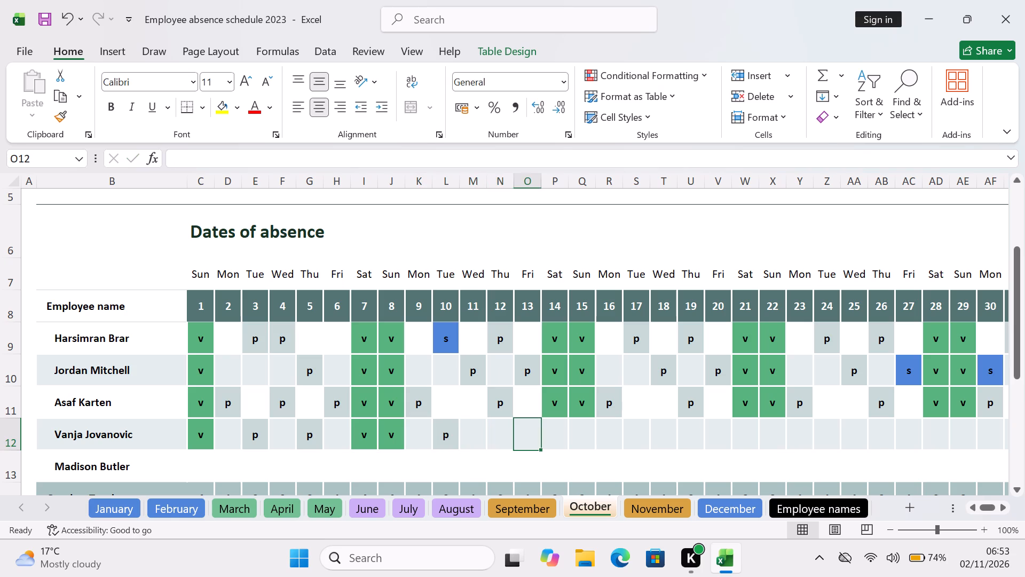
{"action": "key", "text": "Left"}
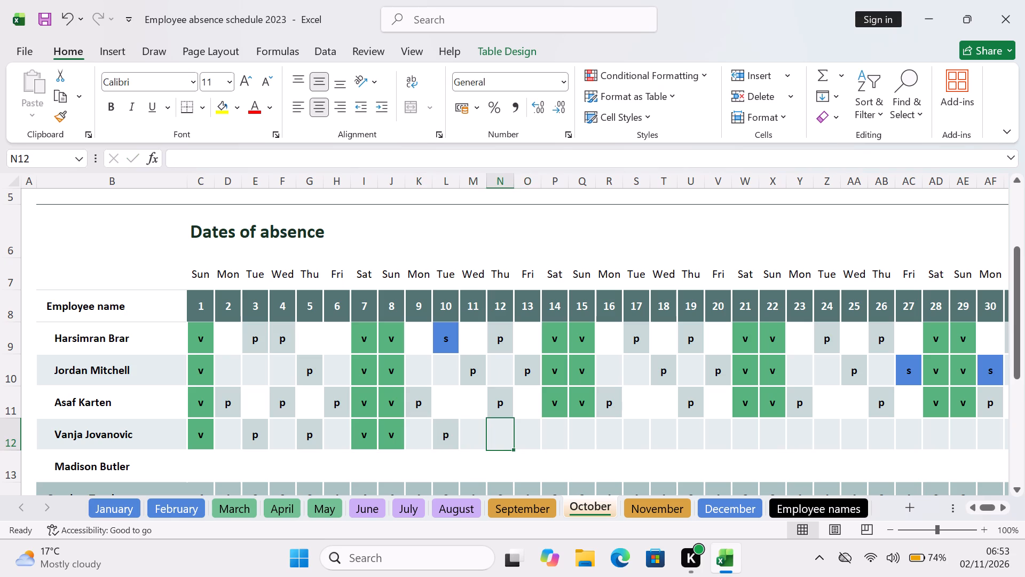
{"action": "key", "text": "Left"}
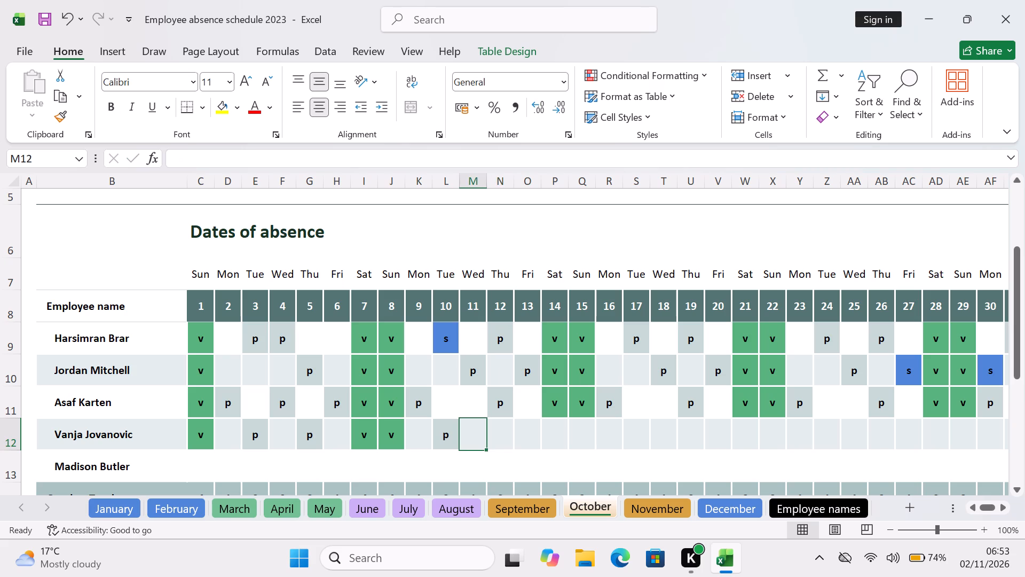
{"action": "key", "text": "Right"}
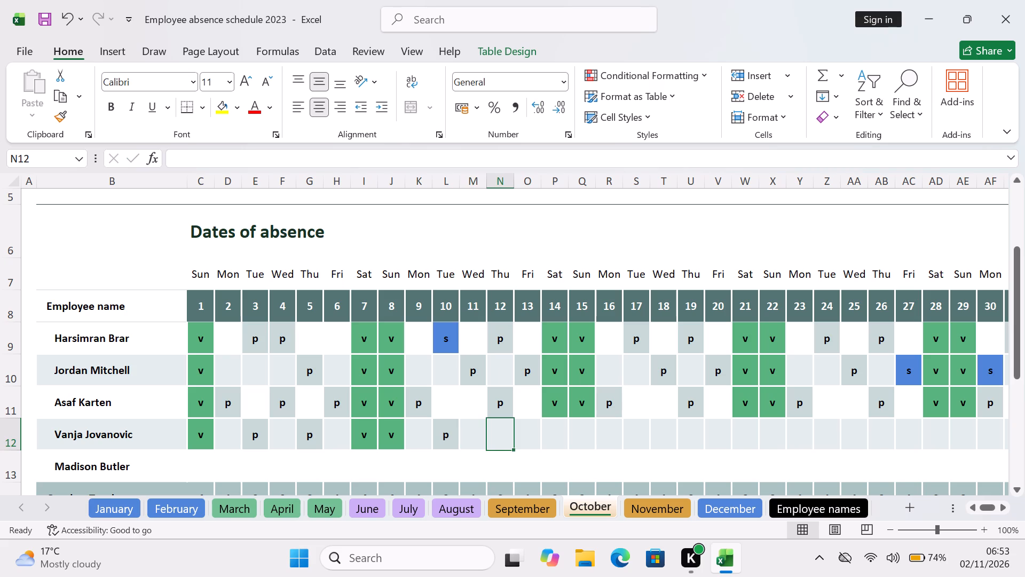
{"action": "key", "text": "p"}
{"action": "key", "text": "Right"}
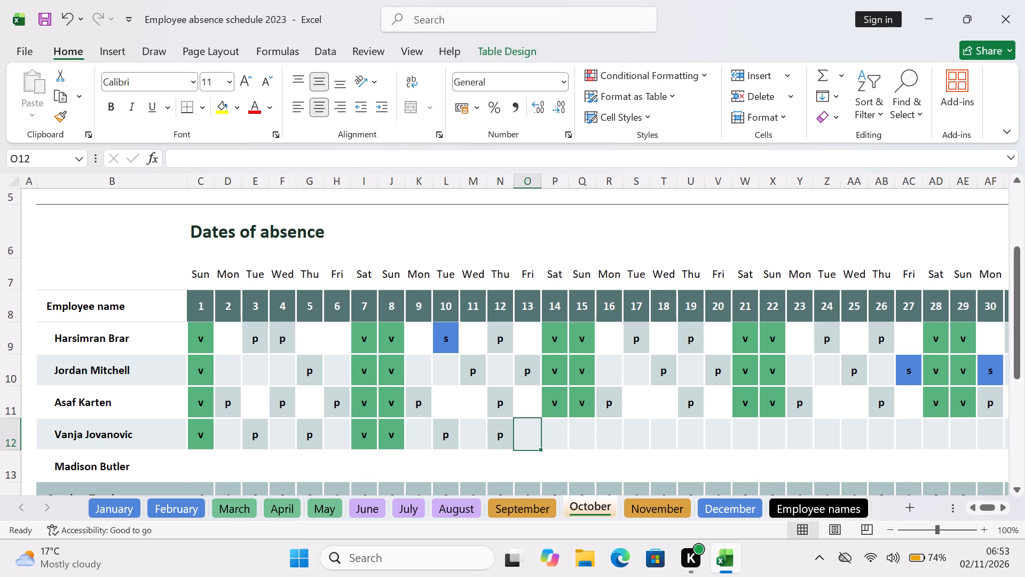
Enter v on October 15, s on October 17 and p on October 20 in the fourth employee's row, leaving October 14 blank.
{"action": "key", "text": "Right"}
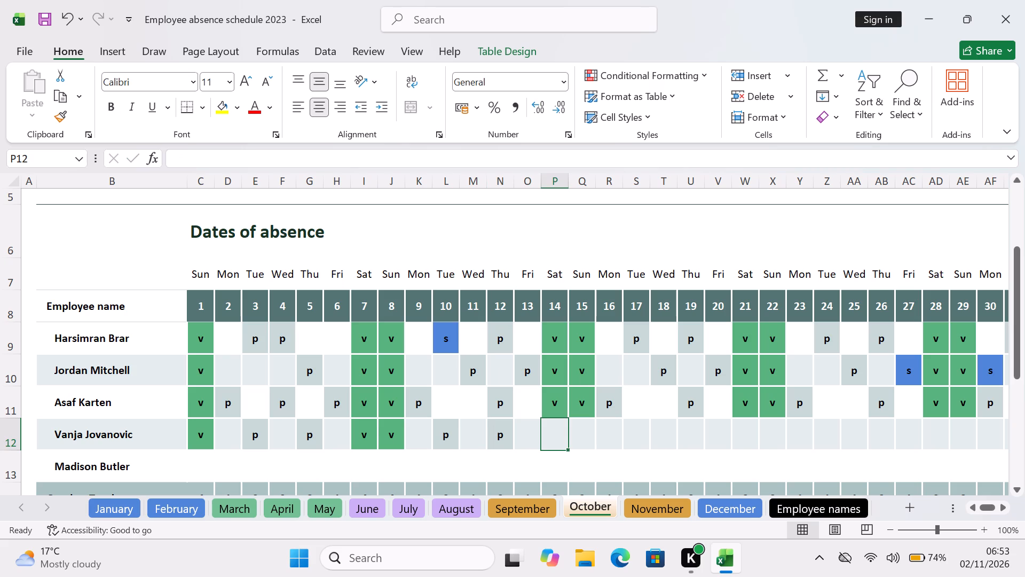
{"action": "key", "text": "v"}
{"action": "key", "text": "BackSpace"}
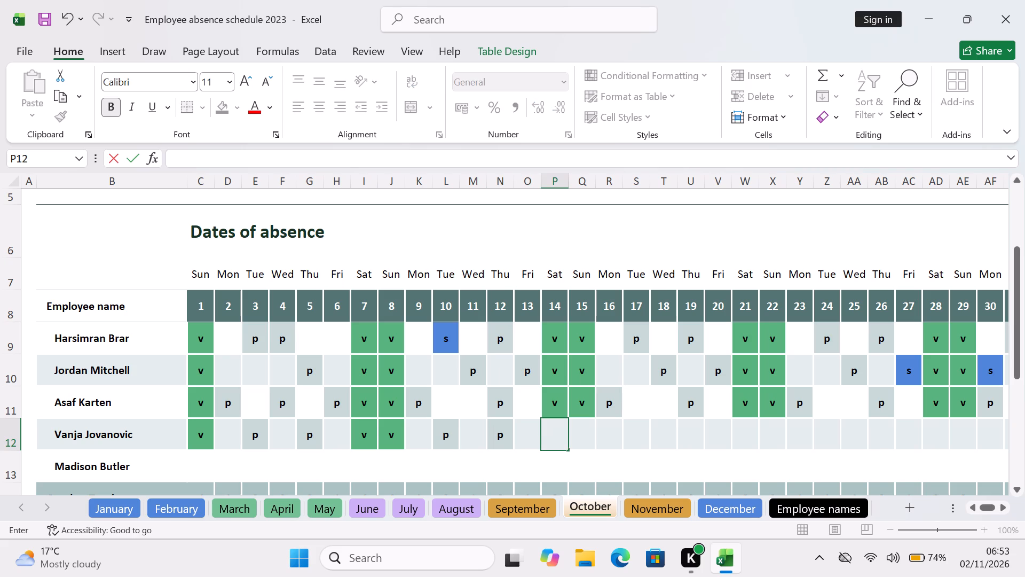
{"action": "key", "text": "Right"}
{"action": "key", "text": "v"}
{"action": "key", "text": "Right"}
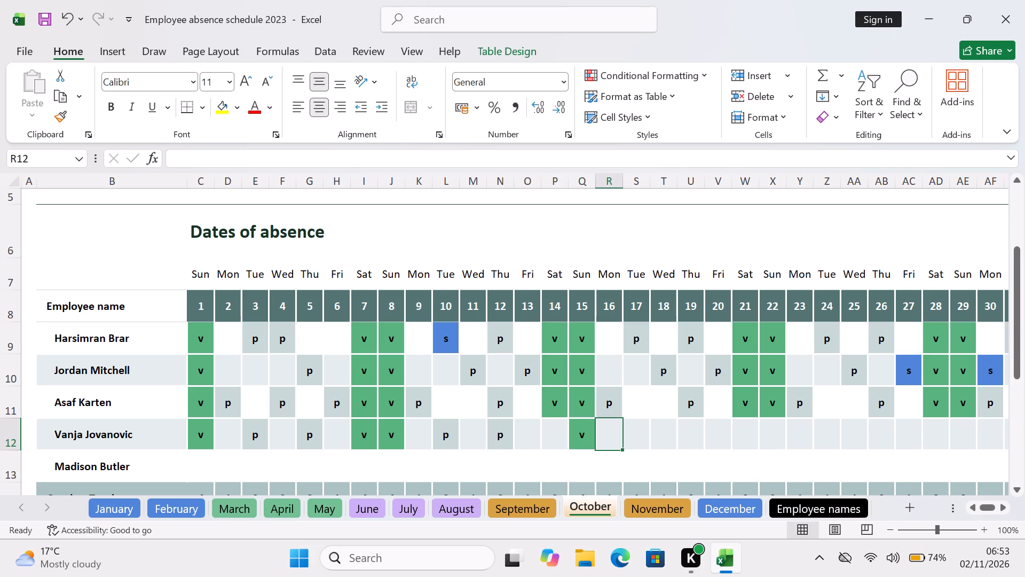
{"action": "key", "text": "Right"}
{"action": "key", "text": "s"}
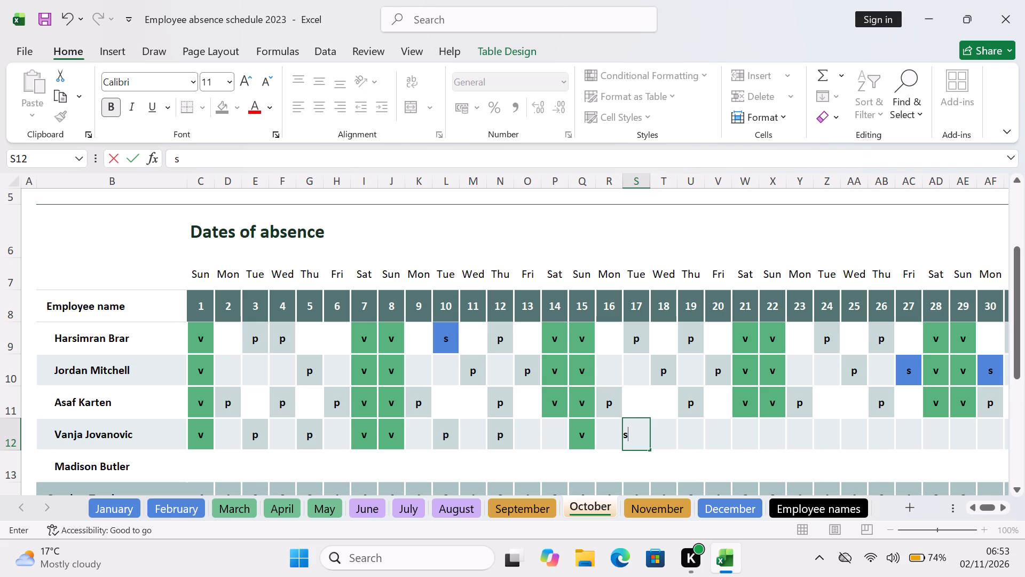
{"action": "key", "text": "Right"}
{"action": "key", "text": "Right"}
{"action": "key", "text": "Right"}
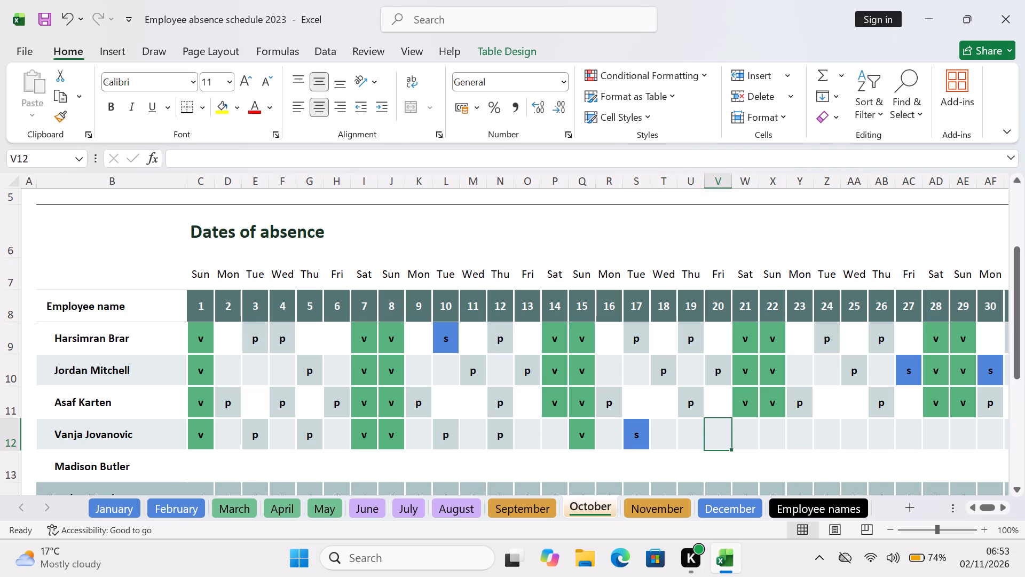
{"action": "key", "text": "p"}
{"action": "key", "text": "Right"}
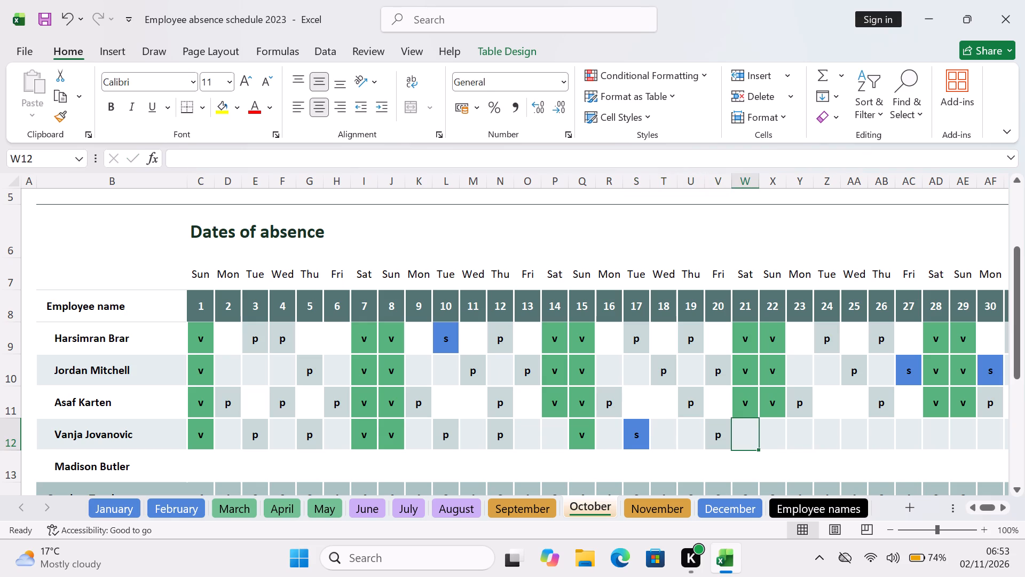
Enter v on October 21 and 22 and p on October 23 and 25 in the fourth employee's row.
{"action": "key", "text": "v"}
{"action": "key", "text": "Right"}
{"action": "key", "text": "v"}
{"action": "key", "text": "Right"}
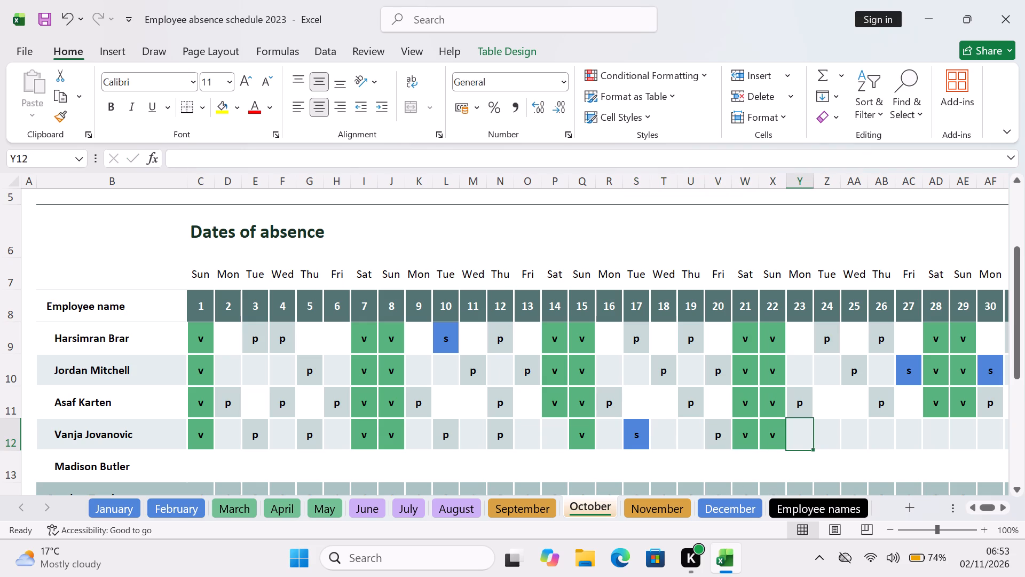
{"action": "key", "text": "Right"}
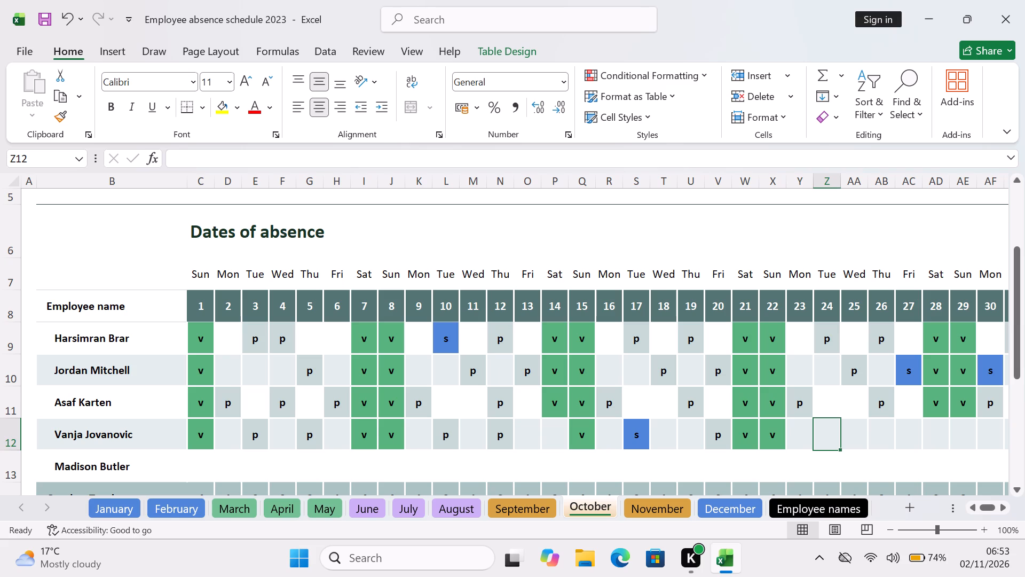
{"action": "key", "text": "Left"}
{"action": "key", "text": "p"}
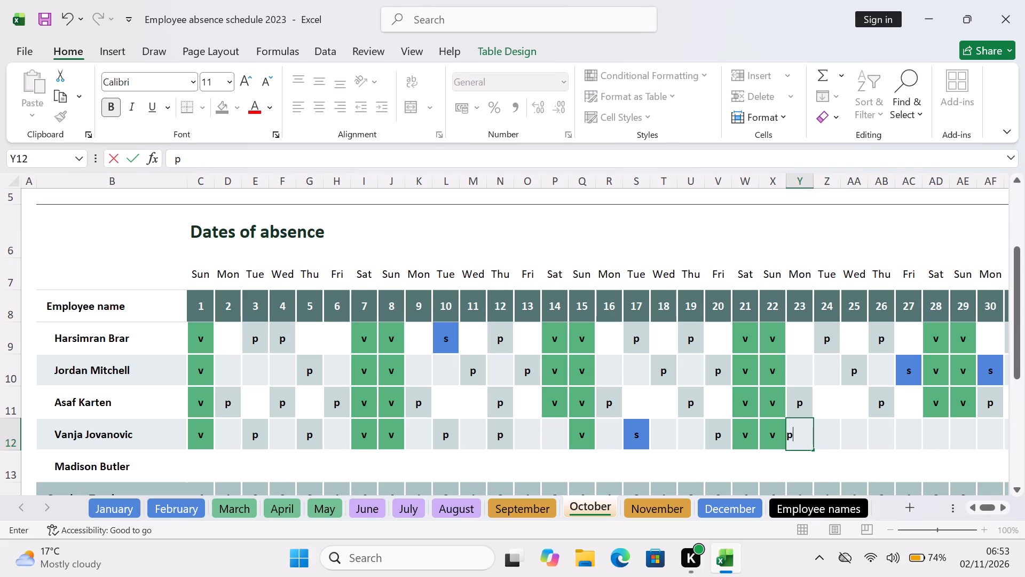
{"action": "key", "text": "Right"}
{"action": "key", "text": "Right"}
{"action": "key", "text": "Right"}
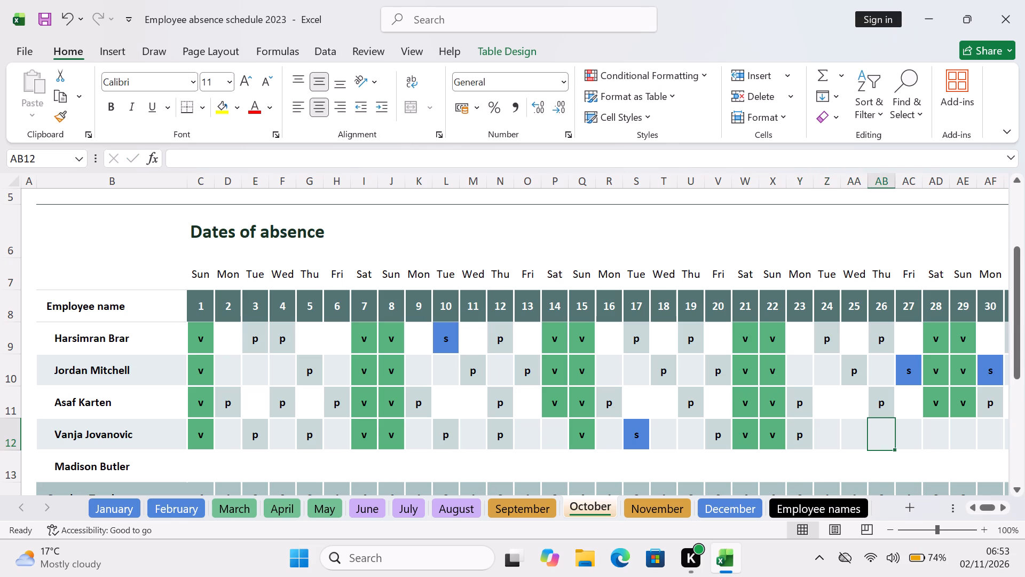
{"action": "key", "text": "Left"}
{"action": "key", "text": "p"}
{"action": "key", "text": "Right"}
Enter v on October 28 and 29 and p on October 31 in the fourth employee's row.
{"action": "key", "text": "Right"}
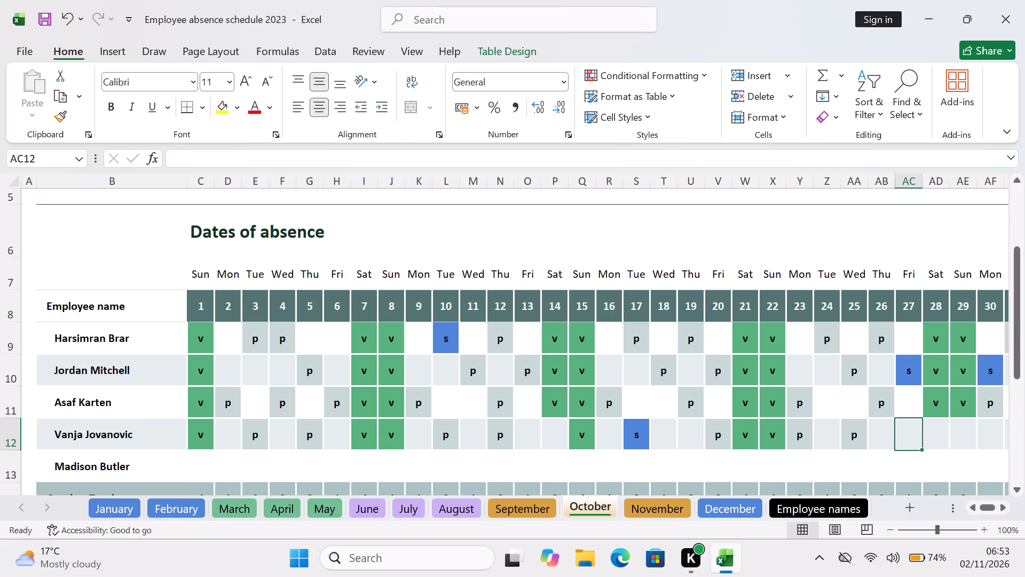
{"action": "key", "text": "Right"}
{"action": "key", "text": "v"}
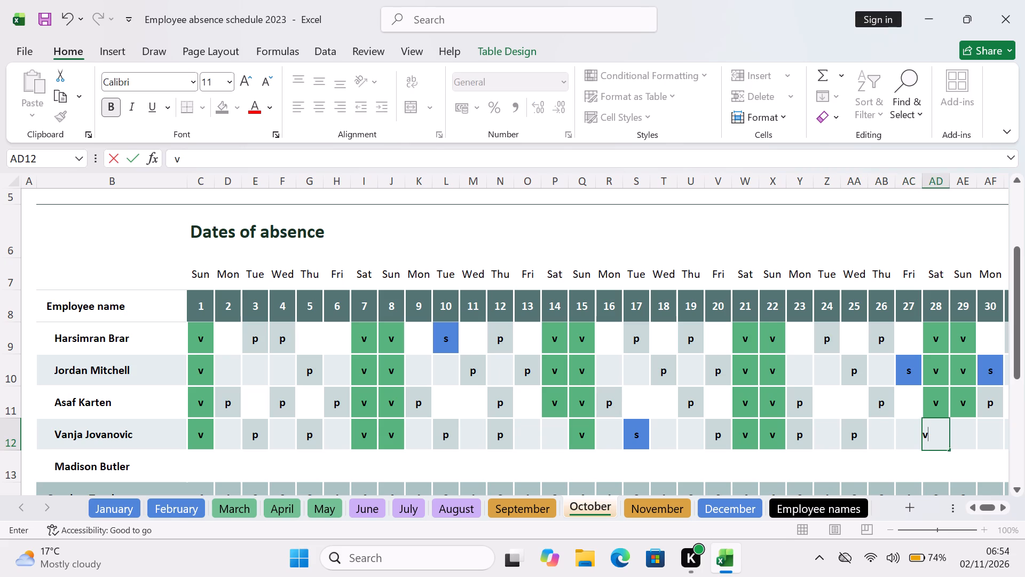
{"action": "key", "text": "Right"}
{"action": "key", "text": "v"}
{"action": "key", "text": "Right"}
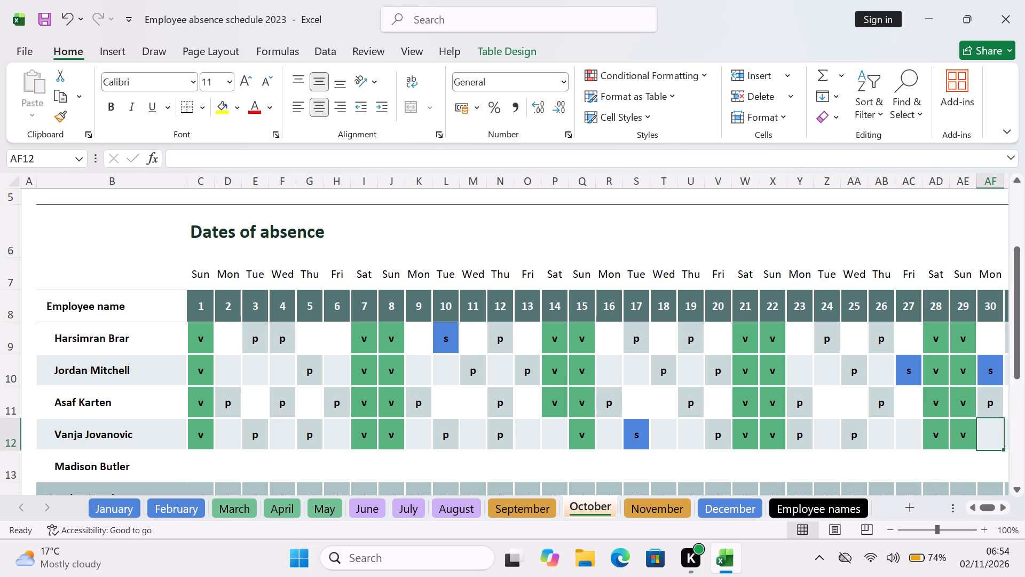
{"action": "key", "text": "Right"}
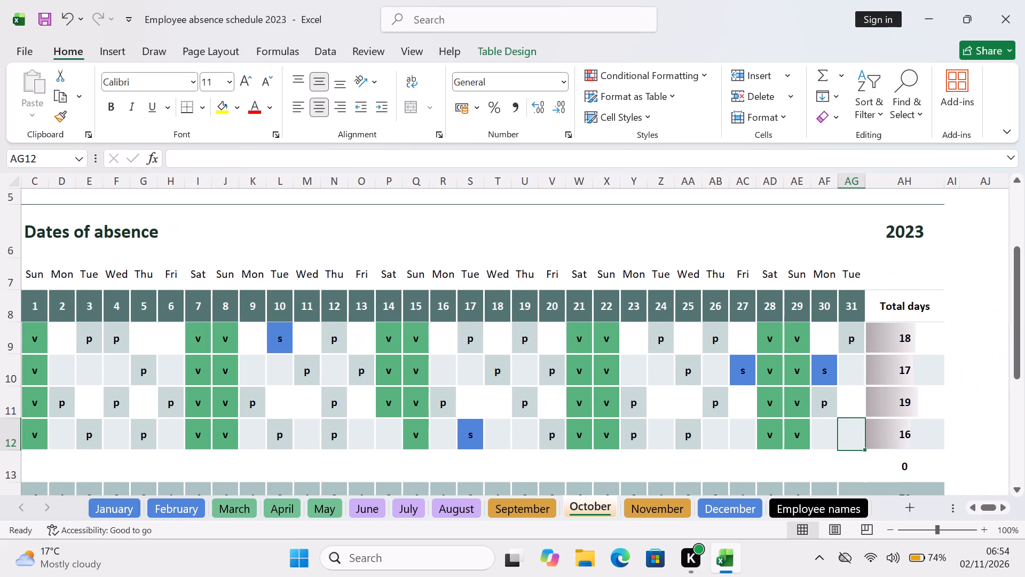
{"action": "key", "text": "p"}
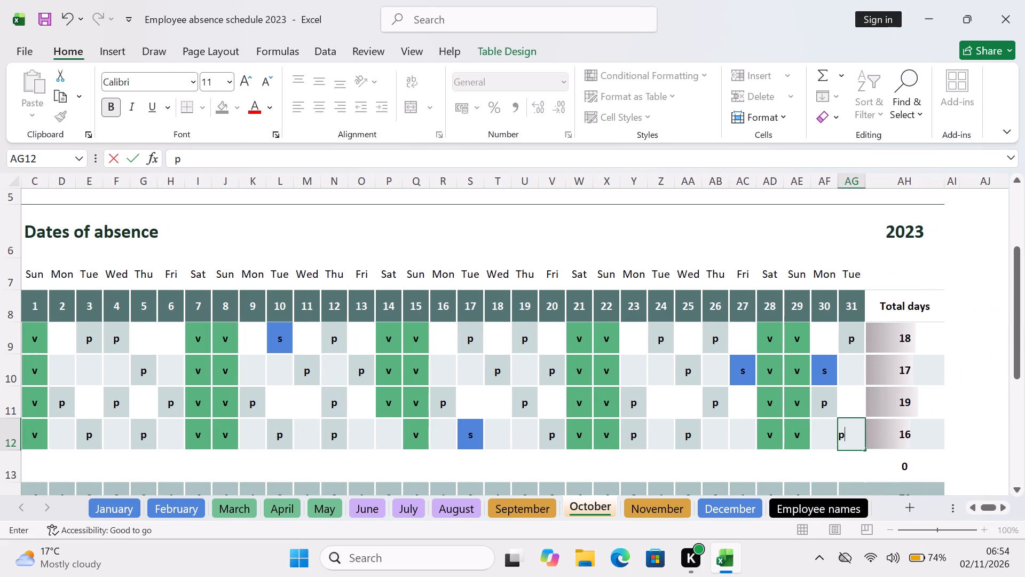
{"action": "key", "text": "Right"}
Enter v on October 1 in the fifth employee's row.
{"action": "key", "text": "Down"}
{"action": "key", "text": "Left"}
{"action": "key", "text": "Left"}
{"action": "key", "text": "Left"}
{"action": "key", "text": "Left"}
{"action": "key", "text": "Left"}
{"action": "key", "text": "Left"}
{"action": "key", "text": "Left"}
{"action": "key", "text": "Left"}
{"action": "key", "text": "Left"}
{"action": "key", "text": "Left"}
{"action": "key", "text": "Left"}
{"action": "key", "text": "Left"}
{"action": "key", "text": "Left"}
{"action": "key", "text": "Left"}
{"action": "key", "text": "Left"}
{"action": "key", "text": "Left"}
{"action": "key", "text": "Left"}
{"action": "key", "text": "Left"}
{"action": "key", "text": "Left"}
{"action": "key", "text": "Left"}
{"action": "key", "text": "Left"}
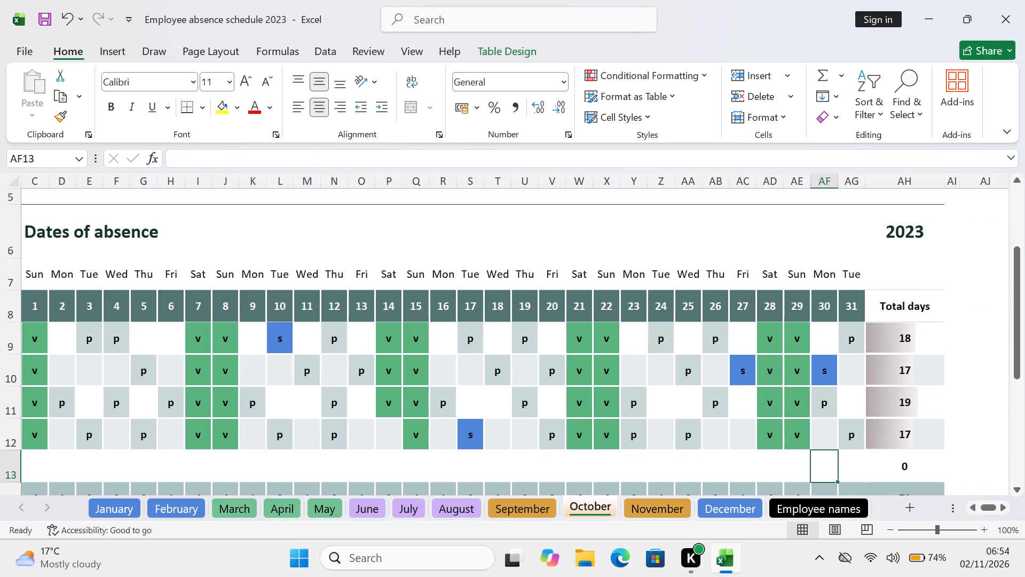
{"action": "key", "text": "Left"}
{"action": "key", "text": "Left"}
{"action": "key", "text": "Right"}
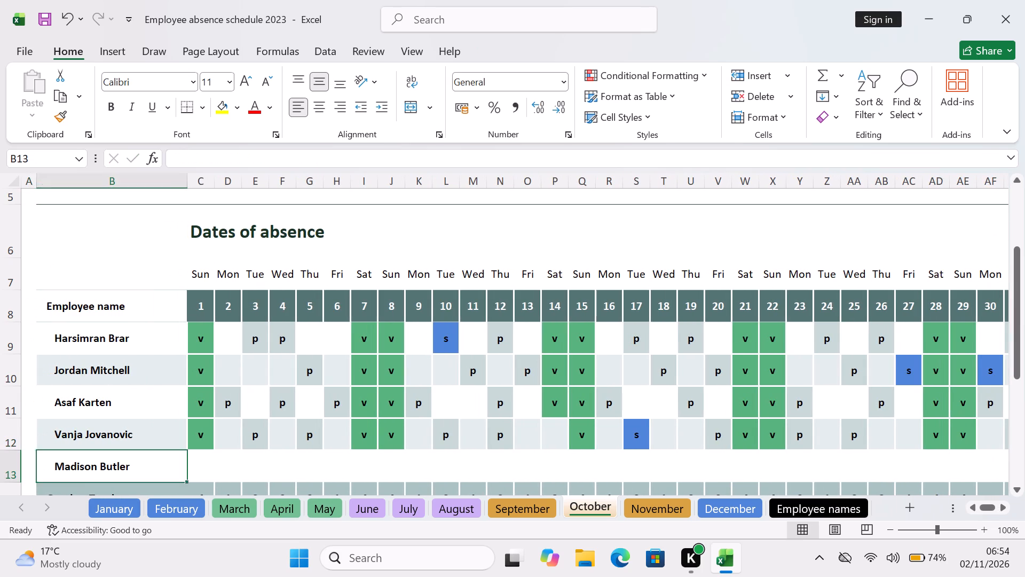
{"action": "key", "text": "Right"}
{"action": "key", "text": "v"}
{"action": "key", "text": "Right"}
Enter p on October 4 in the fifth employee's row, leaving October 2 and 3 blank.
{"action": "key", "text": "Right"}
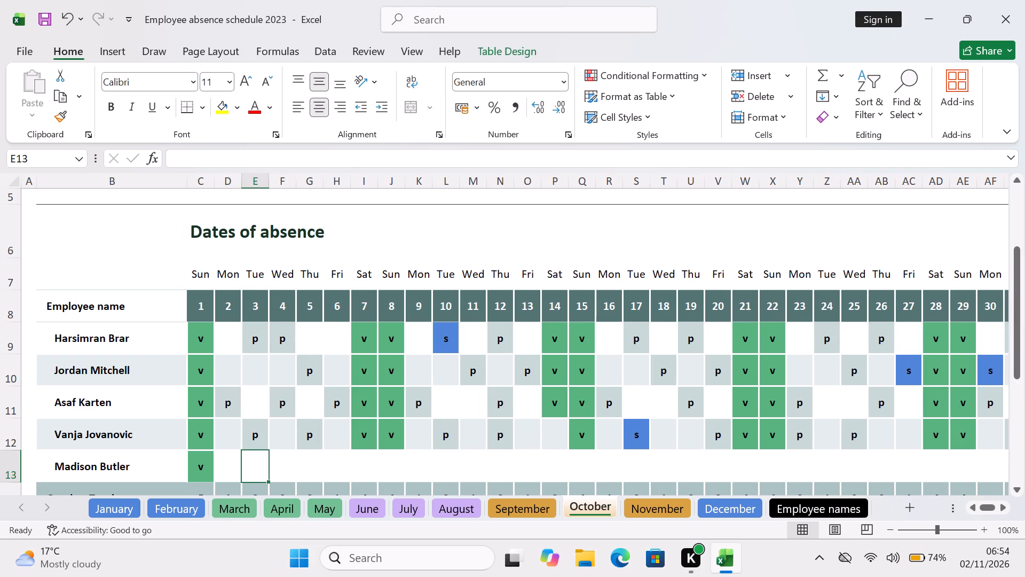
{"action": "key", "text": "Left"}
{"action": "key", "text": "Right"}
{"action": "key", "text": "Right"}
{"action": "key", "text": "Right"}
{"action": "key", "text": "Left"}
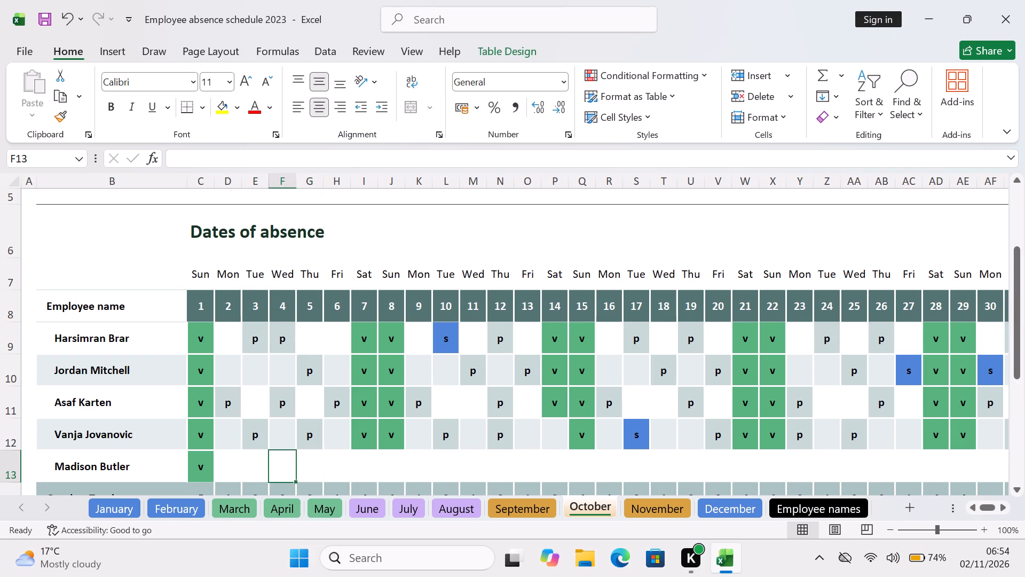
{"action": "key", "text": "Left"}
{"action": "key", "text": "Left"}
{"action": "key", "text": "Left"}
{"action": "key", "text": "Up"}
{"action": "key", "text": "Up"}
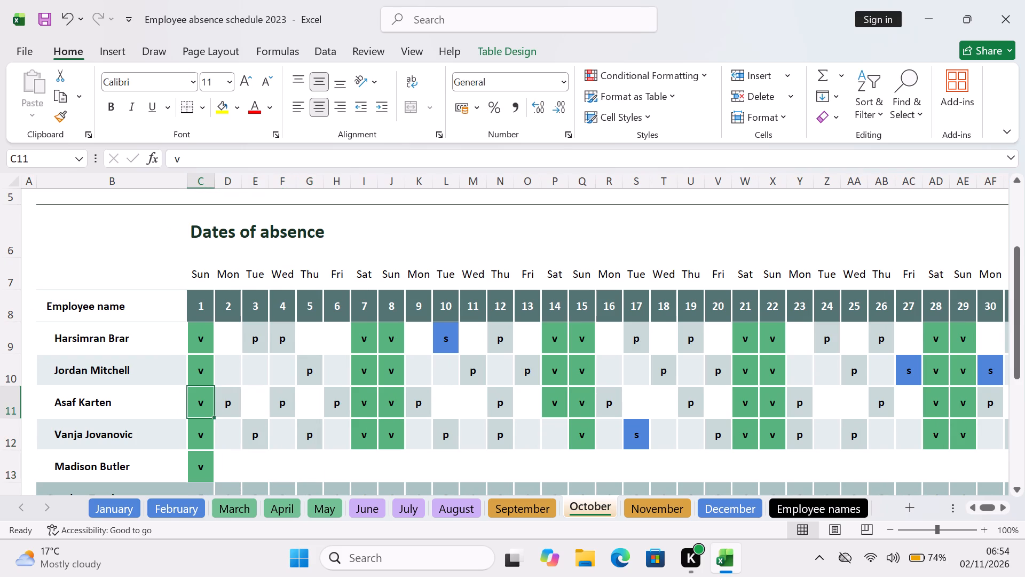
{"action": "key", "text": "Down"}
{"action": "key", "text": "Down"}
{"action": "key", "text": "Right"}
{"action": "key", "text": "Right"}
{"action": "key", "text": "Right"}
{"action": "key", "text": "Right"}
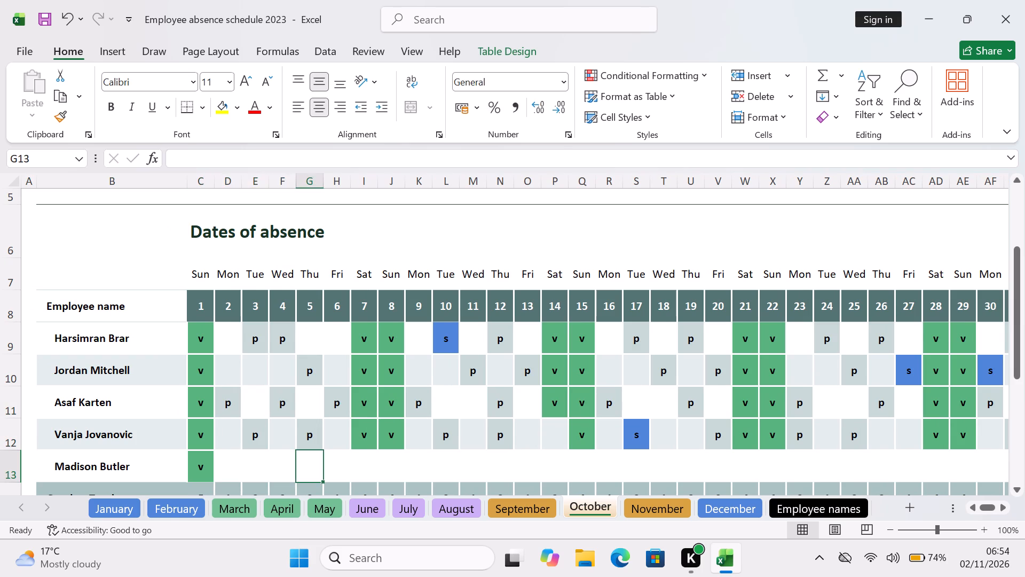
{"action": "key", "text": "Left"}
{"action": "key", "text": "Left"}
{"action": "key", "text": "Right"}
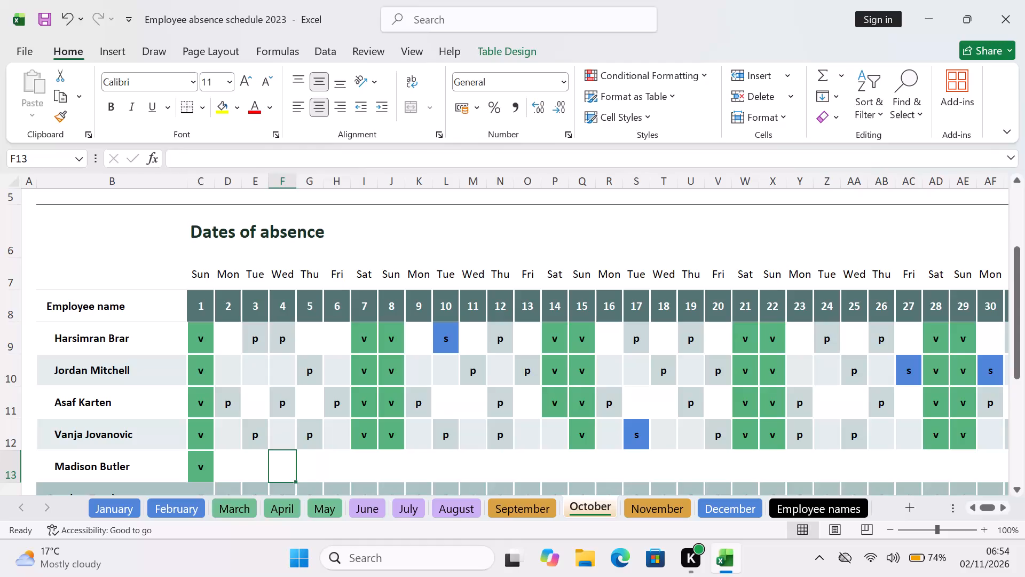
{"action": "key", "text": "Left"}
{"action": "key", "text": "Left"}
{"action": "key", "text": "Right"}
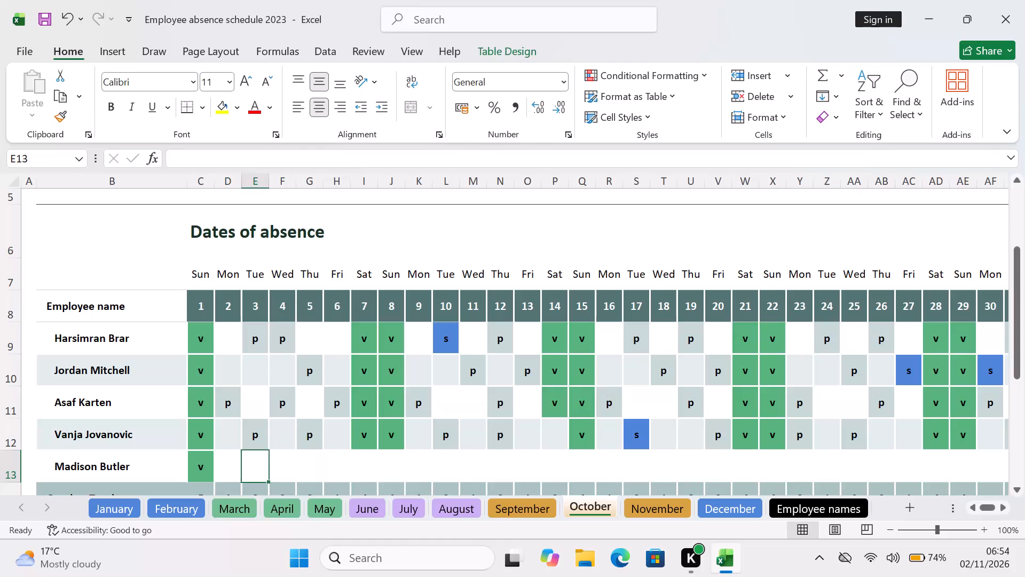
{"action": "key", "text": "Right"}
{"action": "key", "text": "p"}
{"action": "key", "text": "Right"}
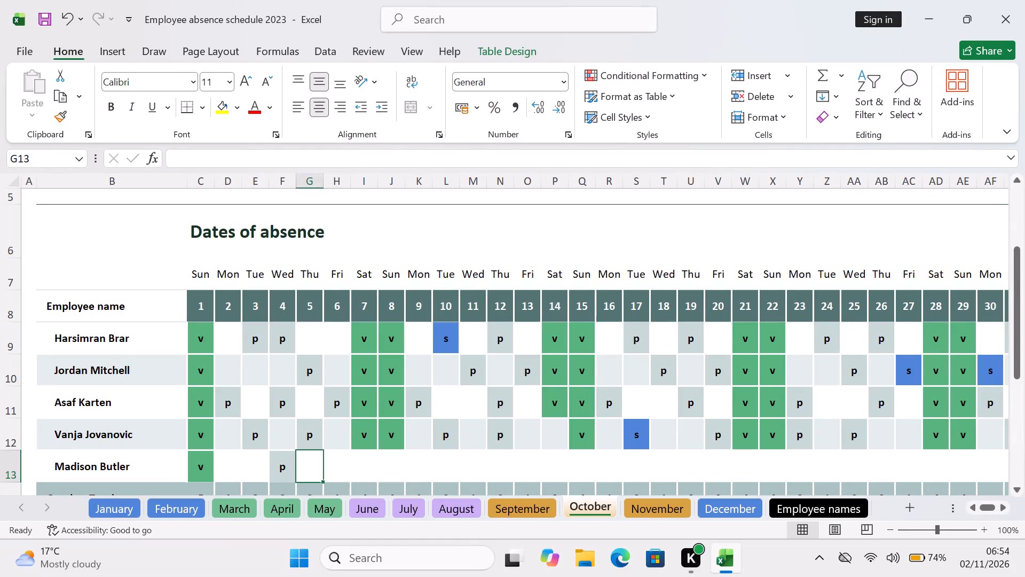
Enter v on October 7 and 8 in the fifth employee's row.
{"action": "key", "text": "Right"}
{"action": "key", "text": "Right"}
{"action": "key", "text": "Right"}
{"action": "key", "text": "Left"}
{"action": "key", "text": "Left"}
{"action": "key", "text": "Left"}
{"action": "key", "text": "Right"}
{"action": "key", "text": "Right"}
{"action": "key", "text": "v"}
{"action": "key", "text": "Right"}
{"action": "key", "text": "v"}
{"action": "key", "text": "Right"}
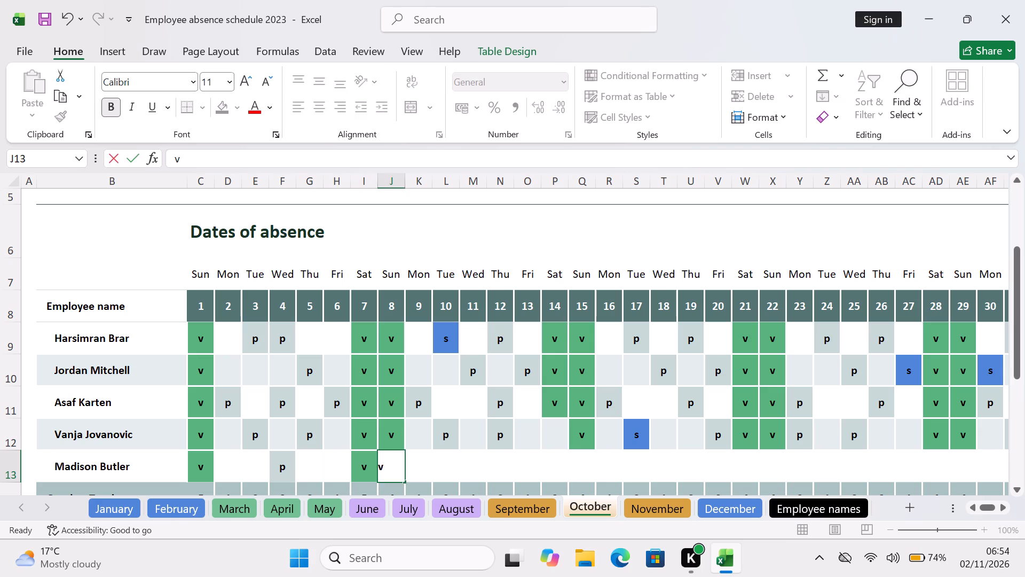
Enter p on October 11 and 13 in the fifth employee's row.
{"action": "key", "text": "Right"}
{"action": "key", "text": "Right"}
{"action": "key", "text": "Right"}
{"action": "key", "text": "Left"}
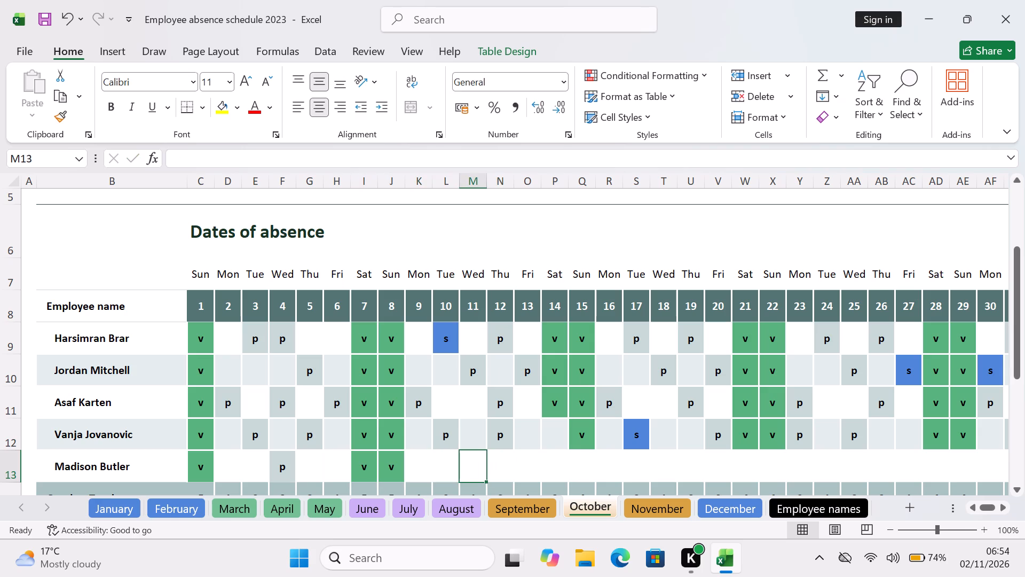
{"action": "key", "text": "p"}
{"action": "key", "text": "Right"}
{"action": "key", "text": "Right"}
{"action": "key", "text": "Right"}
{"action": "key", "text": "Left"}
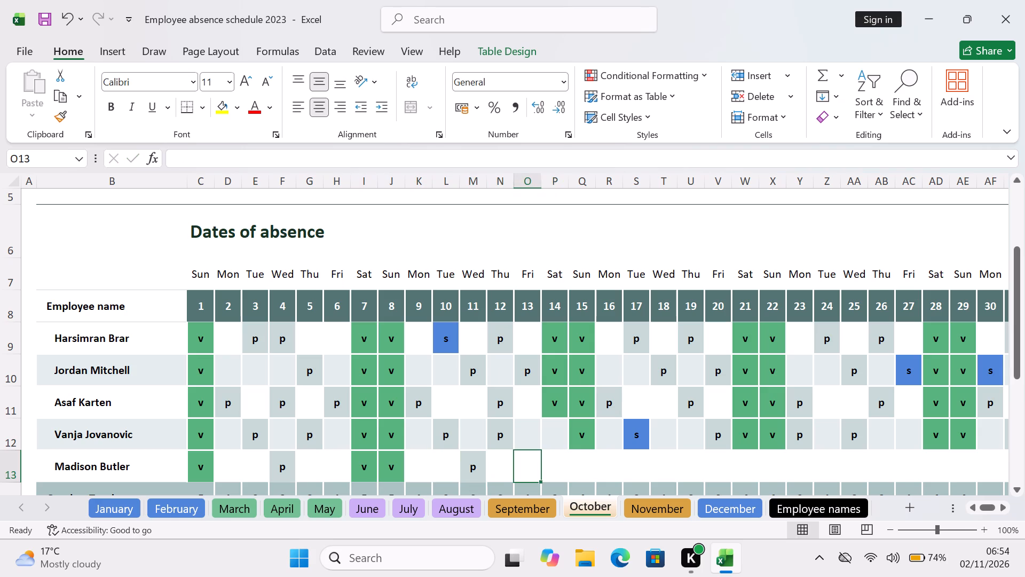
{"action": "key", "text": "p"}
{"action": "key", "text": "Right"}
Enter v on October 14 and 15 and p on October 18 in the fifth employee's row.
{"action": "key", "text": "v"}
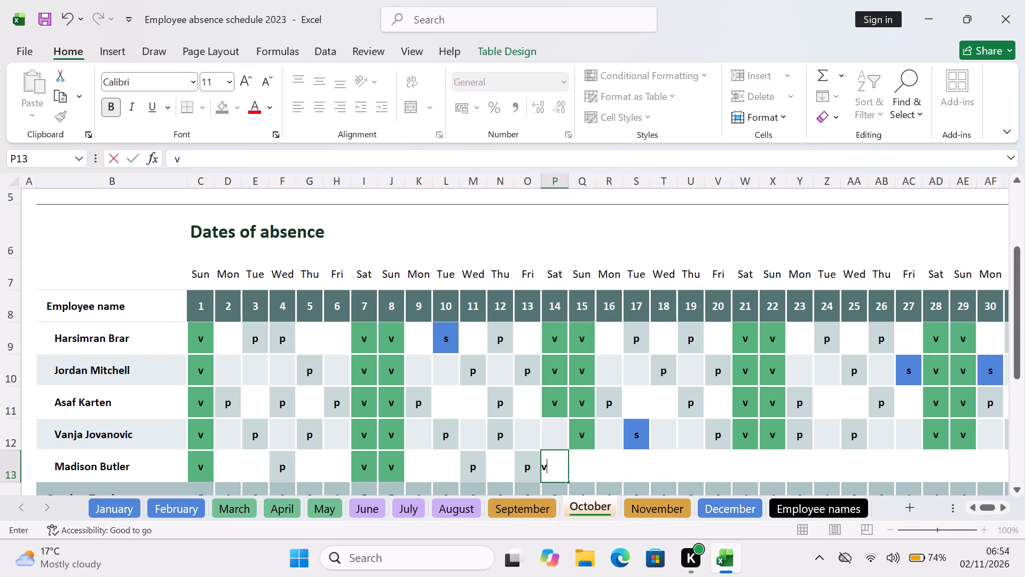
{"action": "key", "text": "Right"}
{"action": "key", "text": "v"}
{"action": "key", "text": "Right"}
{"action": "key", "text": "Right"}
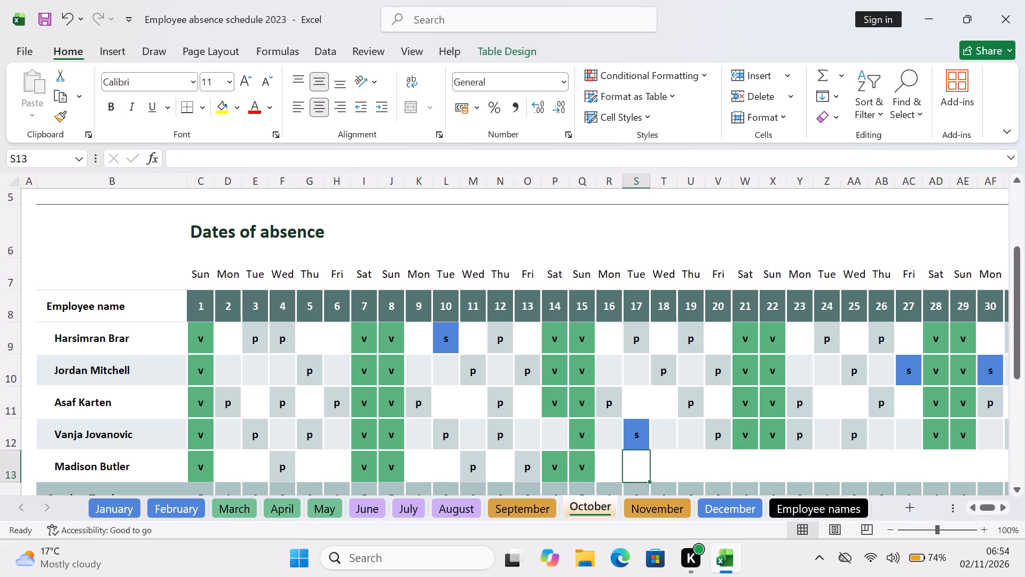
{"action": "key", "text": "Left"}
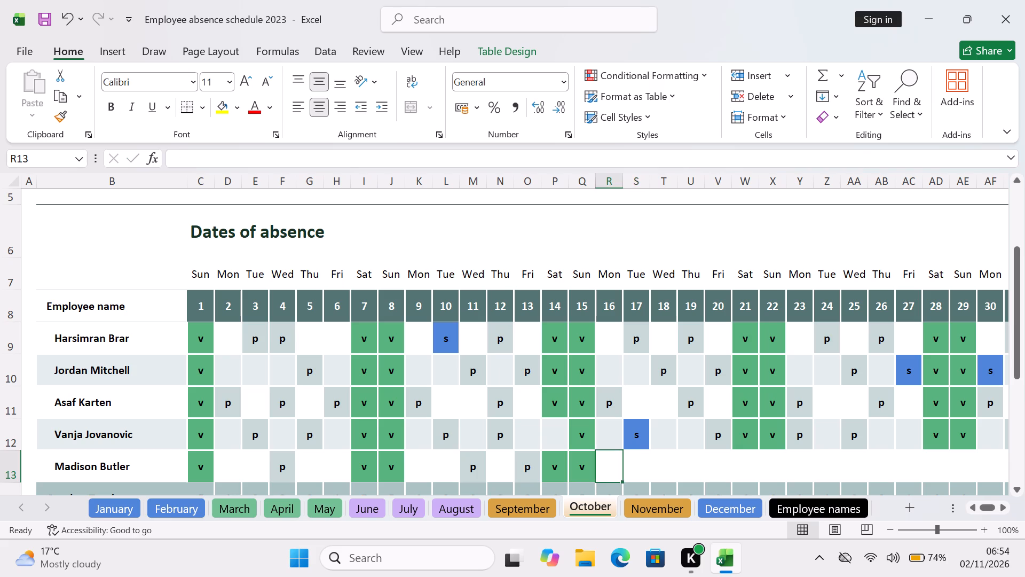
{"action": "key", "text": "Right"}
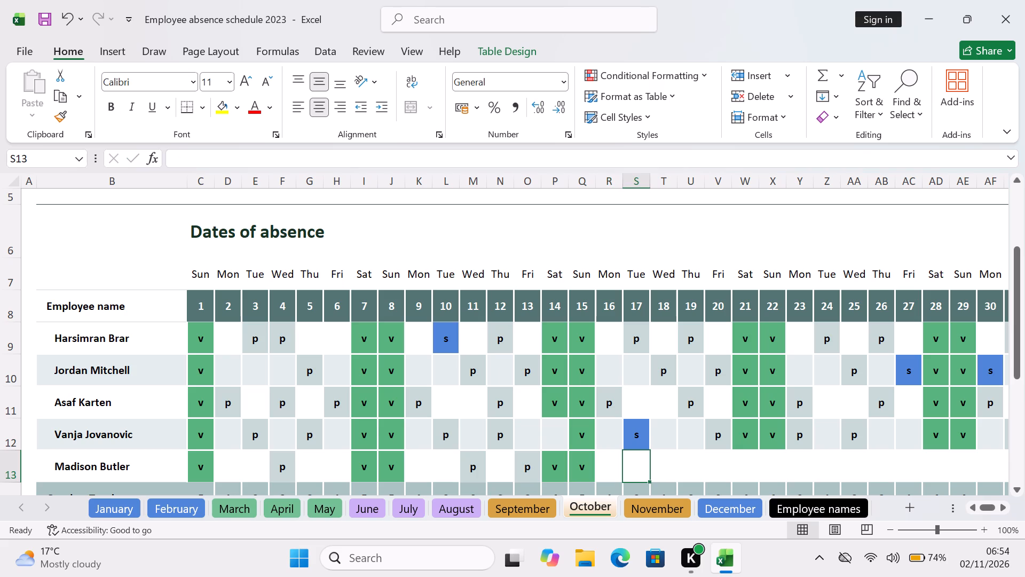
{"action": "key", "text": "Right"}
{"action": "key", "text": "p"}
{"action": "key", "text": "Right"}
Enter s on October 20 and v on October 21 and 22 in the fifth employee's row.
{"action": "key", "text": "Right"}
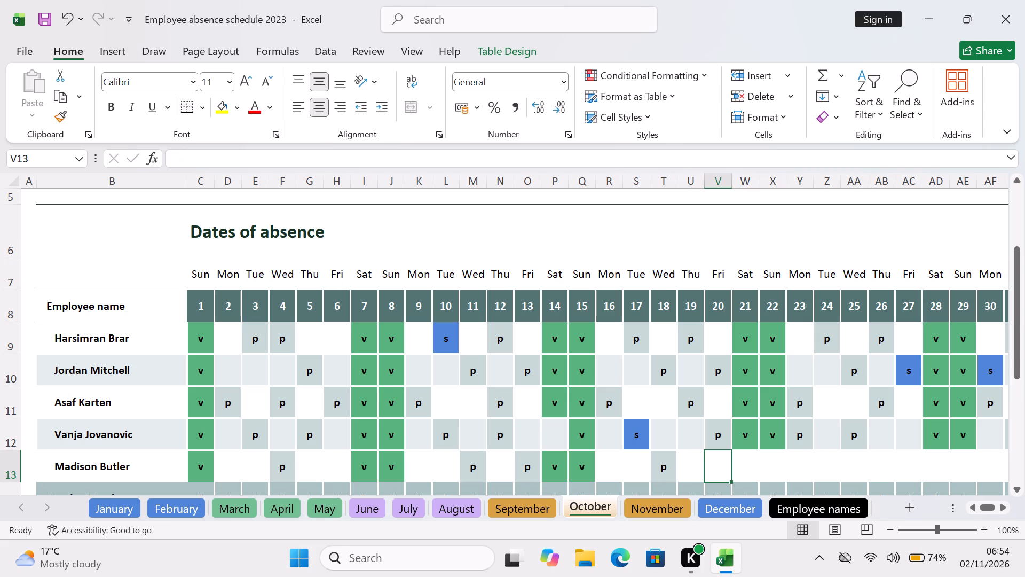
{"action": "key", "text": "Left"}
{"action": "key", "text": "Right"}
{"action": "key", "text": "s"}
{"action": "key", "text": "Right"}
{"action": "key", "text": "Right"}
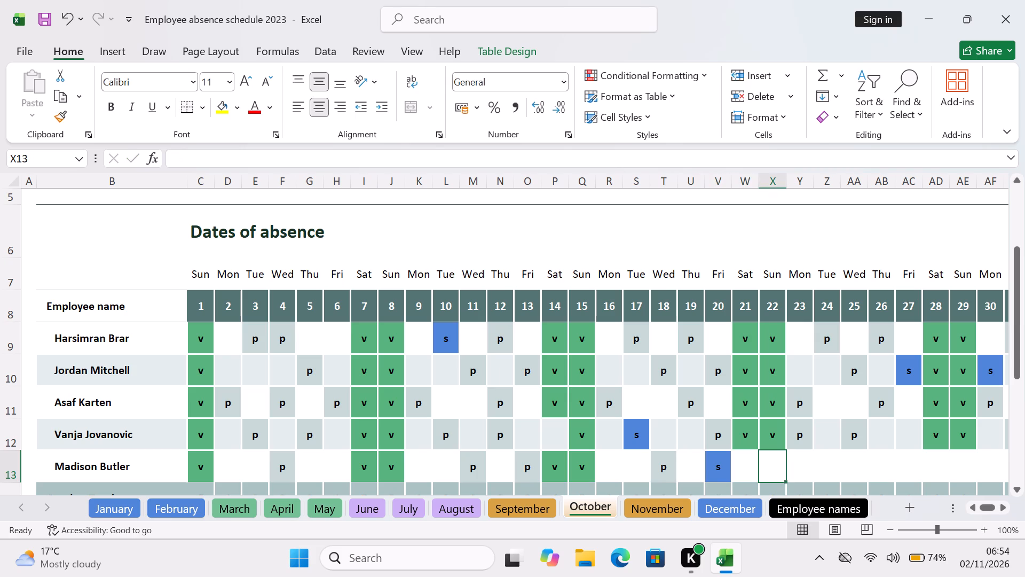
{"action": "key", "text": "v"}
{"action": "key", "text": "Left"}
{"action": "key", "text": "v"}
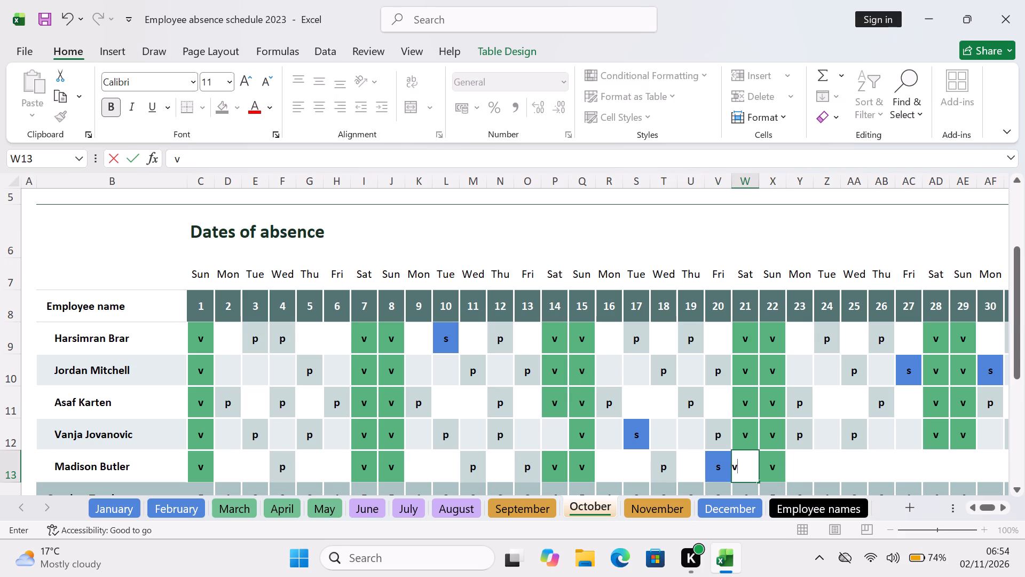
{"action": "key", "text": "Right"}
Enter p on October 24 and s on October 26 in the fifth employee's row.
{"action": "key", "text": "Right"}
{"action": "key", "text": "Right"}
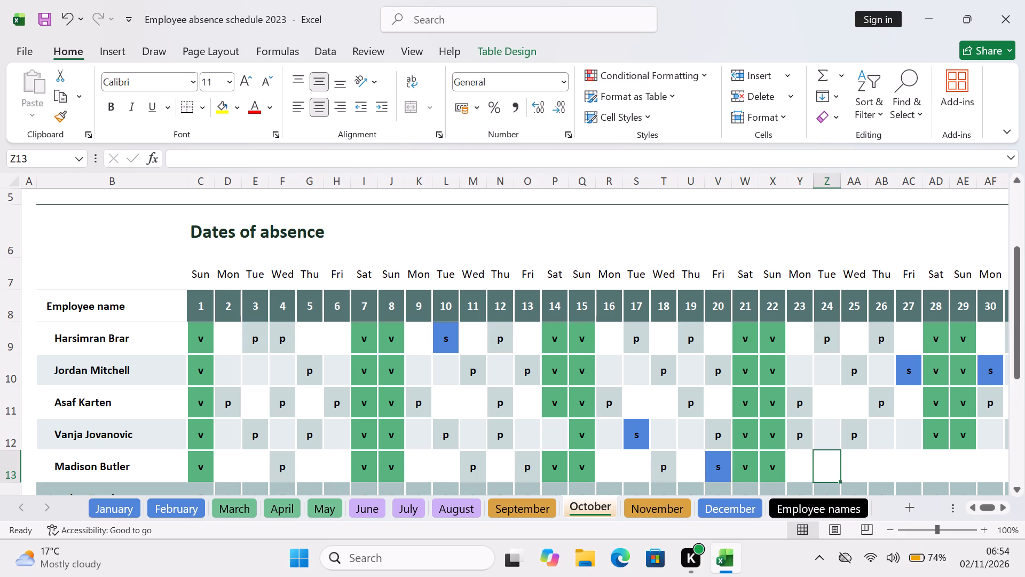
{"action": "key", "text": "p"}
{"action": "key", "text": "Right"}
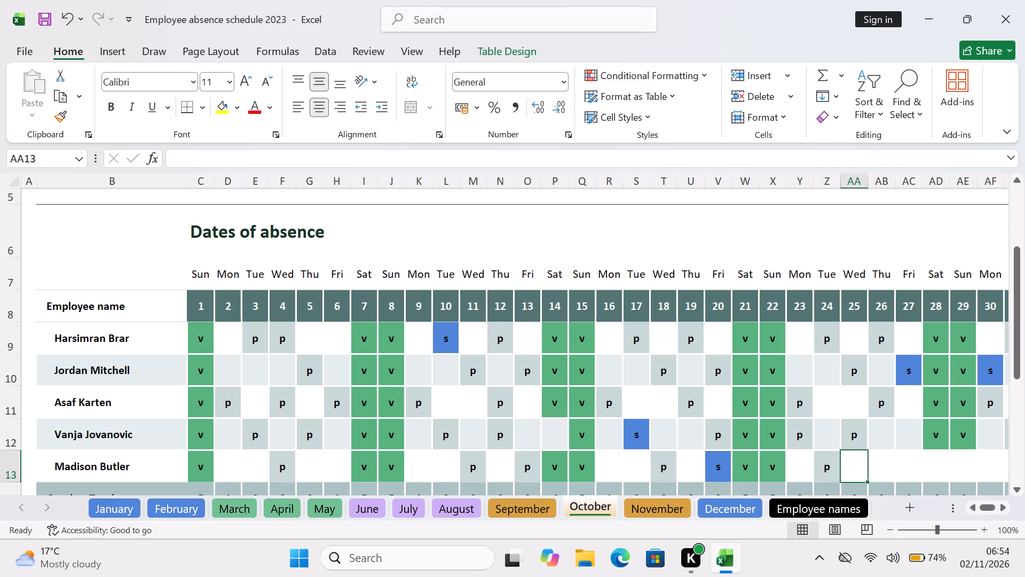
{"action": "key", "text": "Left"}
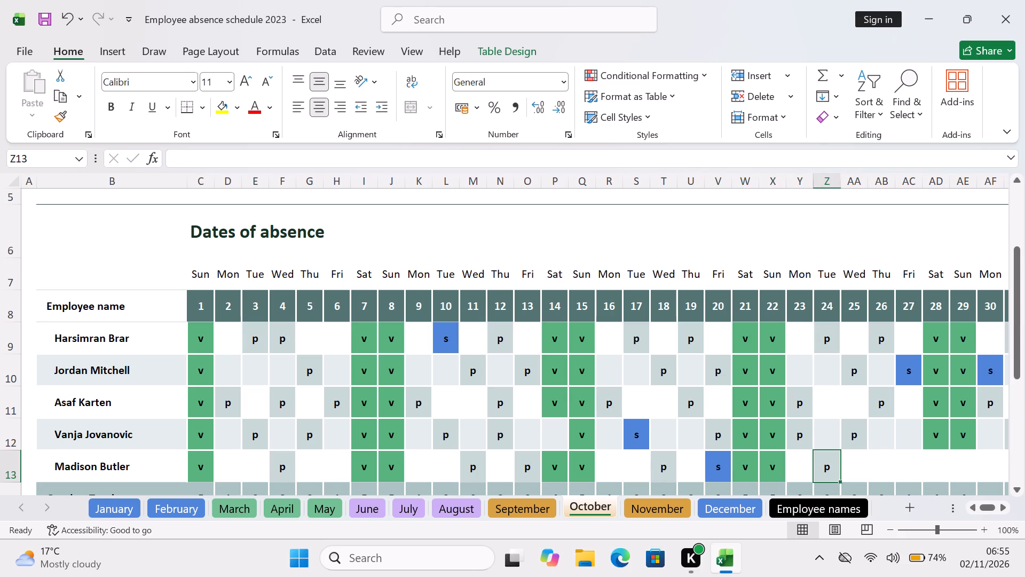
{"action": "key", "text": "Left"}
{"action": "key", "text": "Left"}
{"action": "key", "text": "Left"}
{"action": "key", "text": "Right"}
{"action": "key", "text": "Right"}
{"action": "key", "text": "Right"}
{"action": "key", "text": "Right"}
{"action": "key", "text": "Right"}
{"action": "key", "text": "s"}
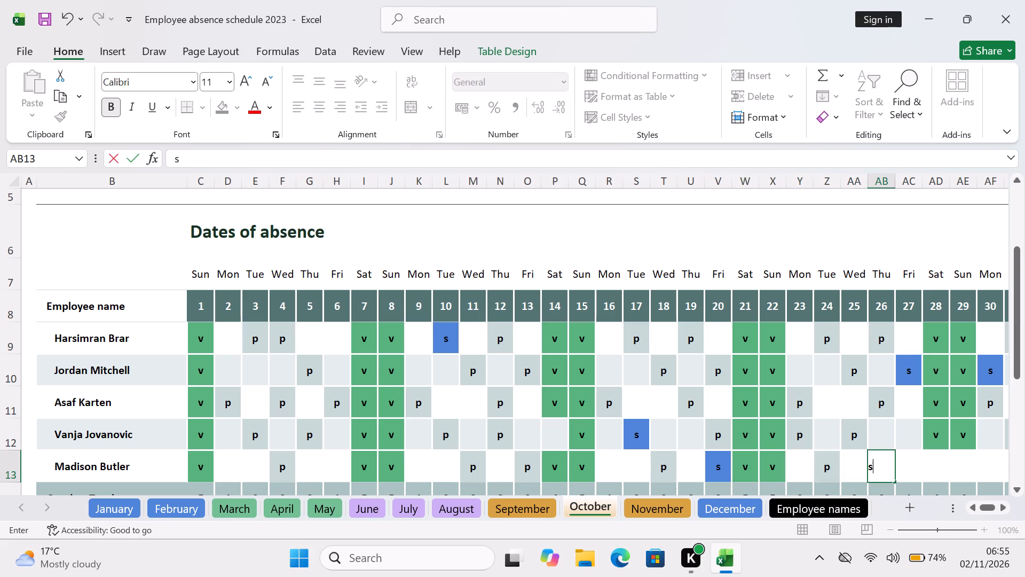
{"action": "key", "text": "Right"}
Enter v on October 28 and 29 and p on October 30 in the fifth employee's row.
{"action": "key", "text": "Right"}
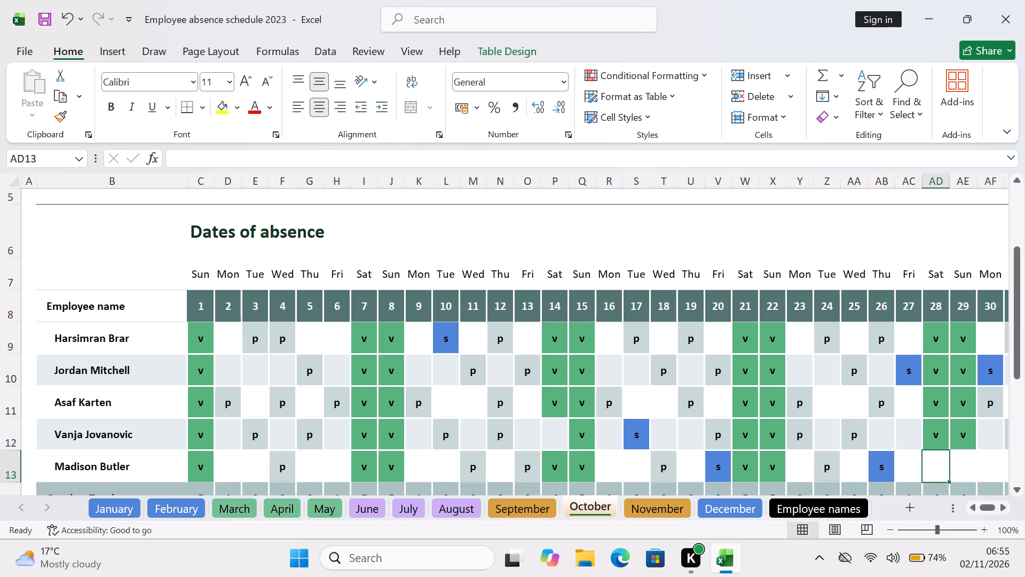
{"action": "key", "text": "v"}
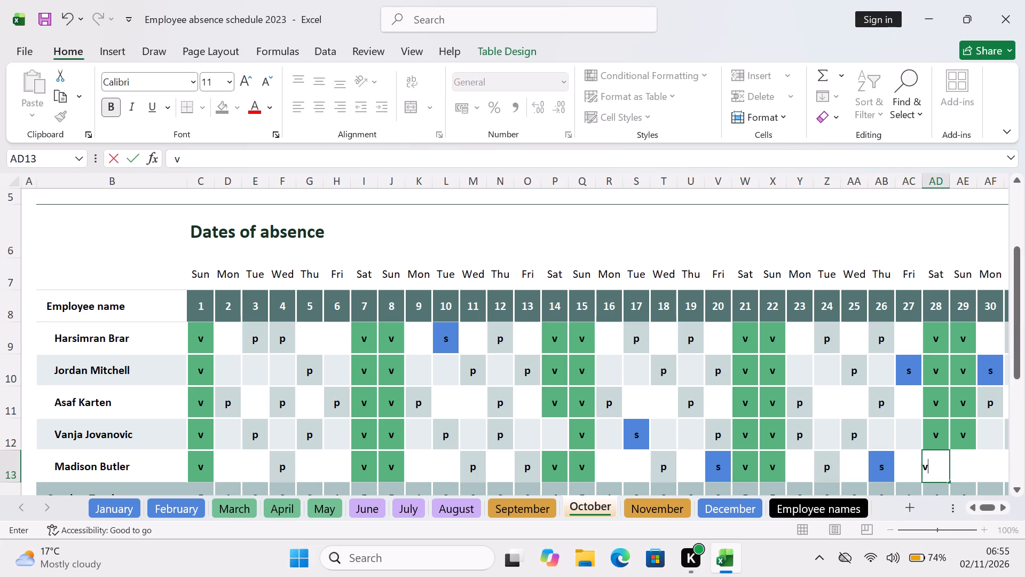
{"action": "key", "text": "Right"}
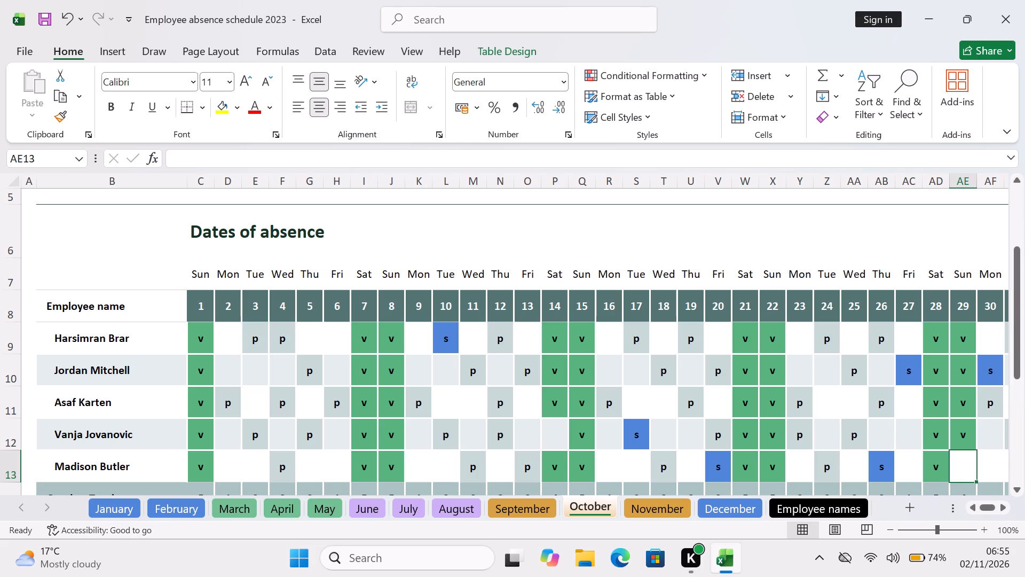
{"action": "key", "text": "v"}
{"action": "key", "text": "Right"}
{"action": "key", "text": "Right"}
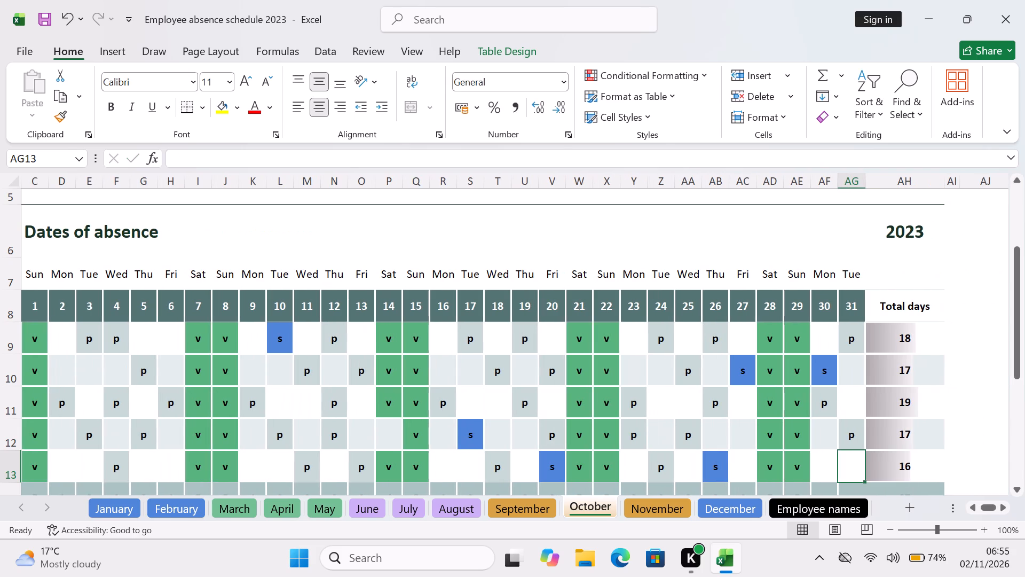
{"action": "key", "text": "Left"}
{"action": "key", "text": "Left"}
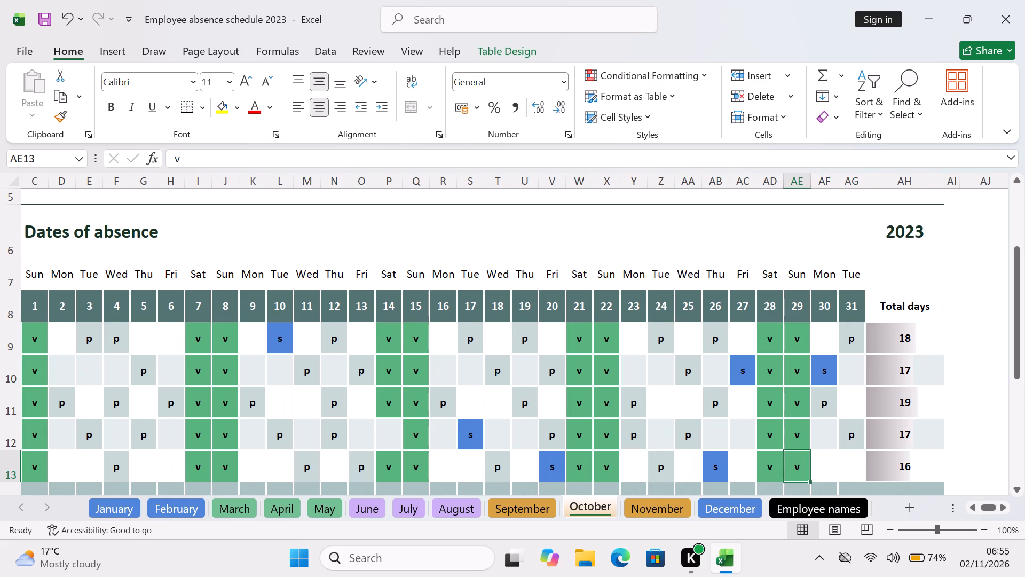
{"action": "key", "text": "Right"}
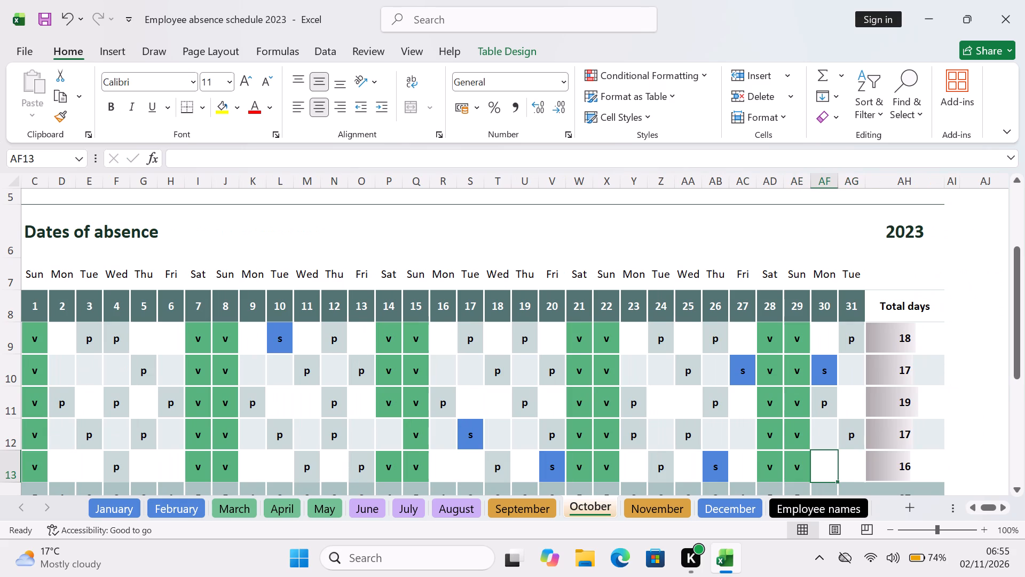
{"action": "key", "text": "p"}
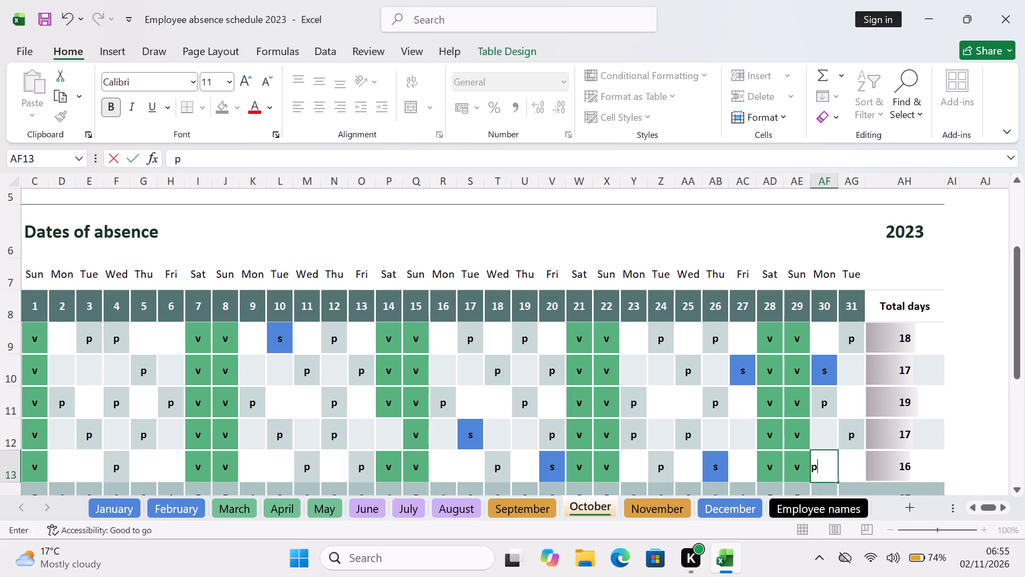
{"action": "key", "text": "Right"}
Set the October Total row to Count for October 30 and 31.
{"action": "key", "text": "Right"}
{"action": "key", "text": "Down"}
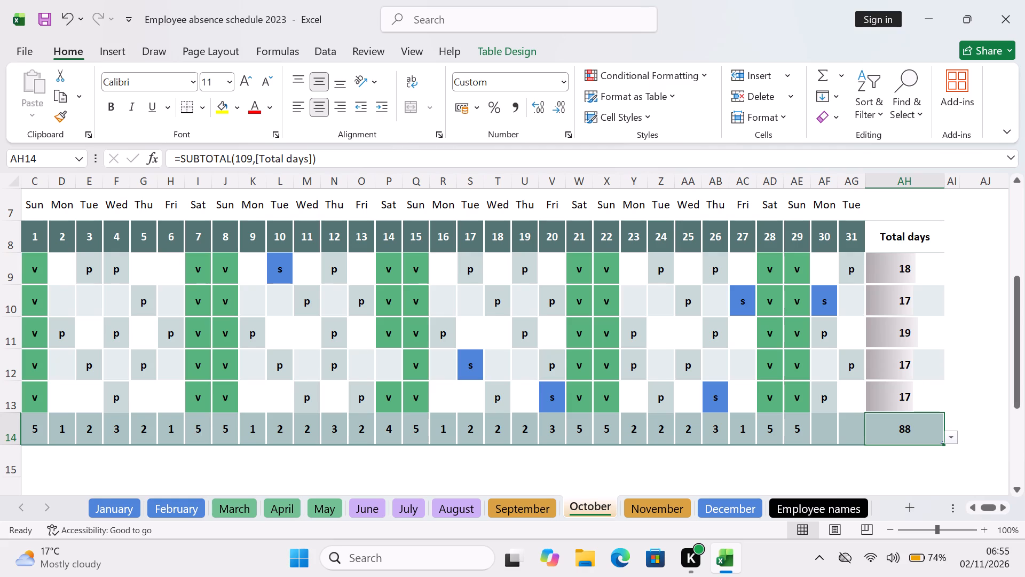
{"action": "left_click", "coordinate": [828, 428]}
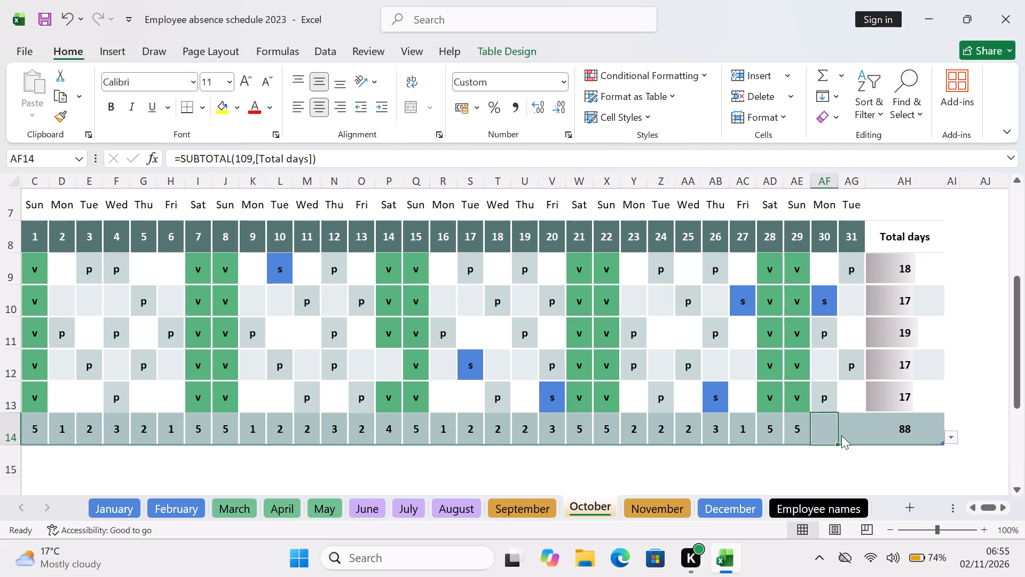
{"action": "left_click", "coordinate": [841, 435]}
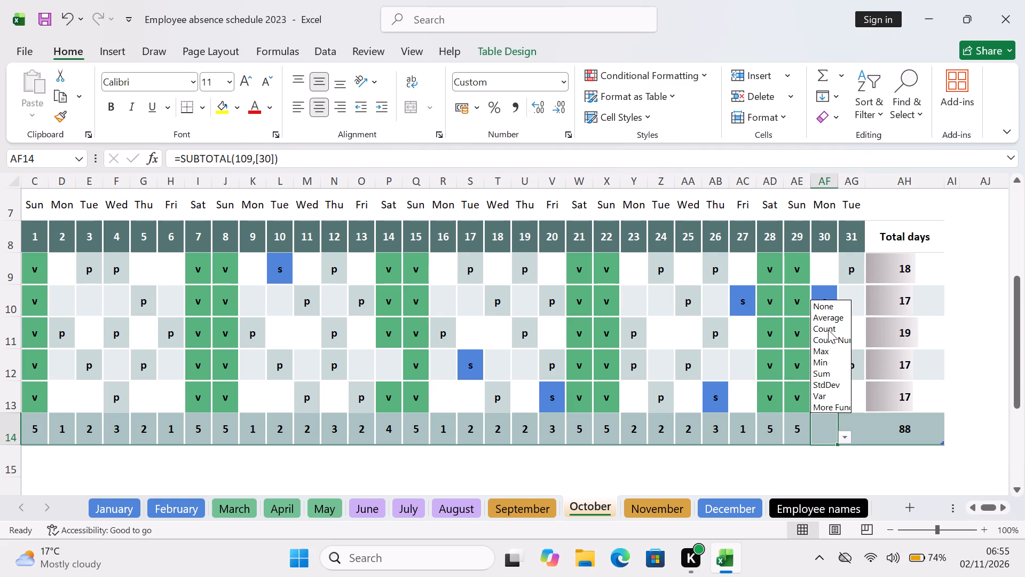
{"action": "left_click", "coordinate": [828, 330]}
{"action": "left_click", "coordinate": [850, 422]}
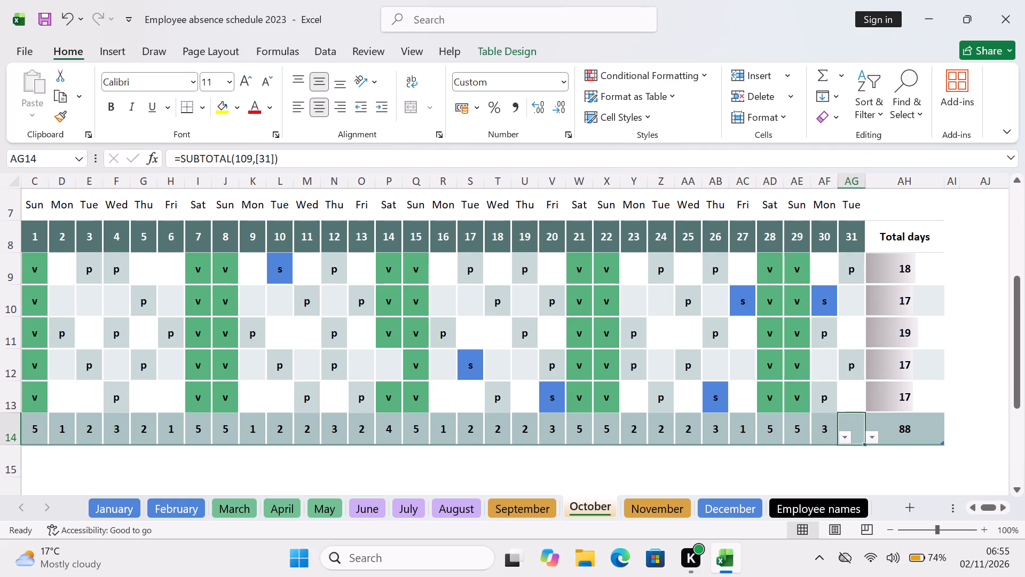
{"action": "left_click", "coordinate": [873, 440]}
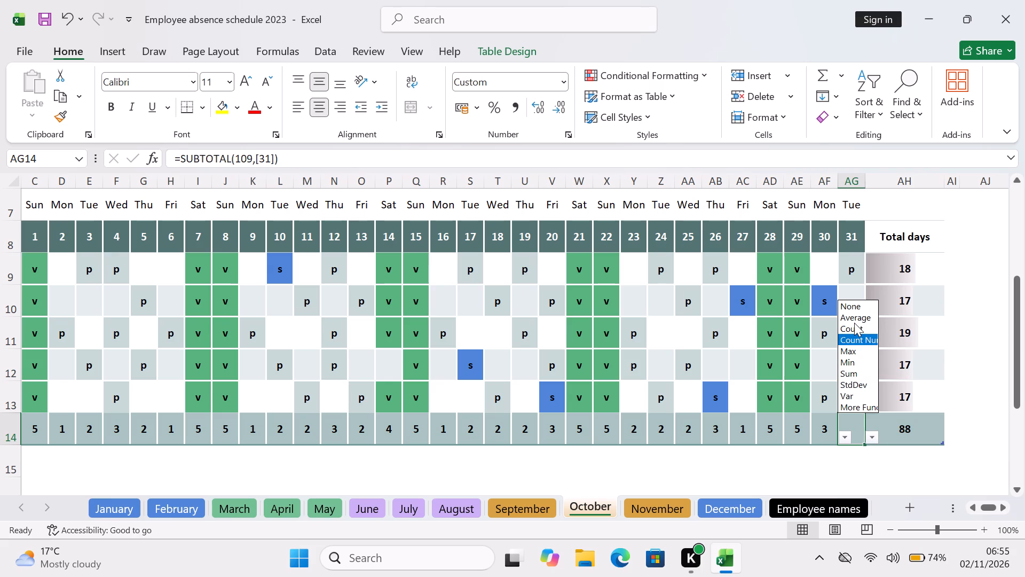
{"action": "left_click", "coordinate": [854, 323]}
Apply solid blue data bars to the five employees' Total days cells on the October sheet.
{"action": "left_click_drag", "start_coordinate": [887, 394], "coordinate": [871, 329]}
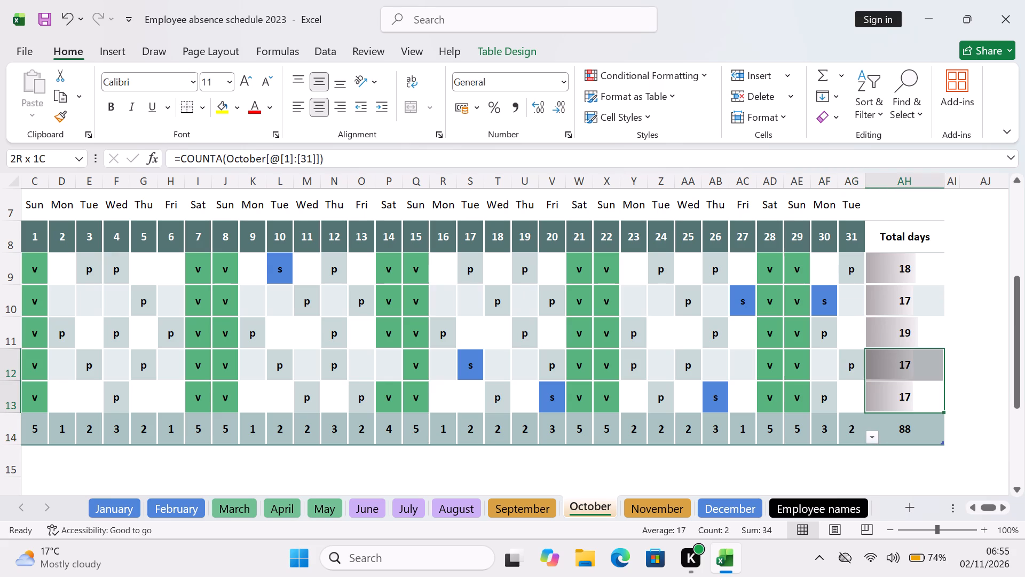
{"action": "left_click_drag", "start_coordinate": [871, 329], "coordinate": [874, 259]}
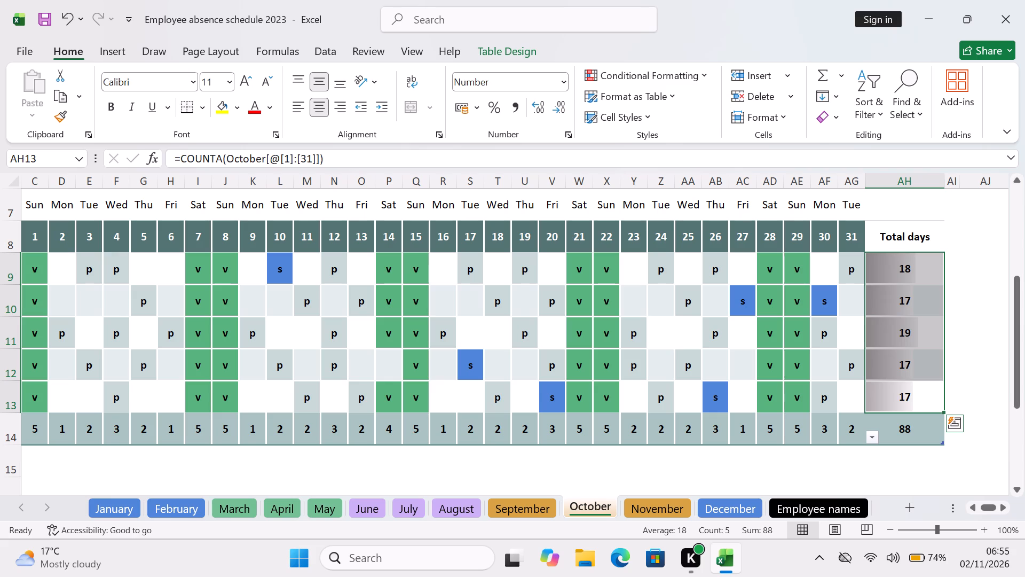
{"action": "right_click", "coordinate": [893, 311]}
{"action": "left_click", "coordinate": [825, 289]}
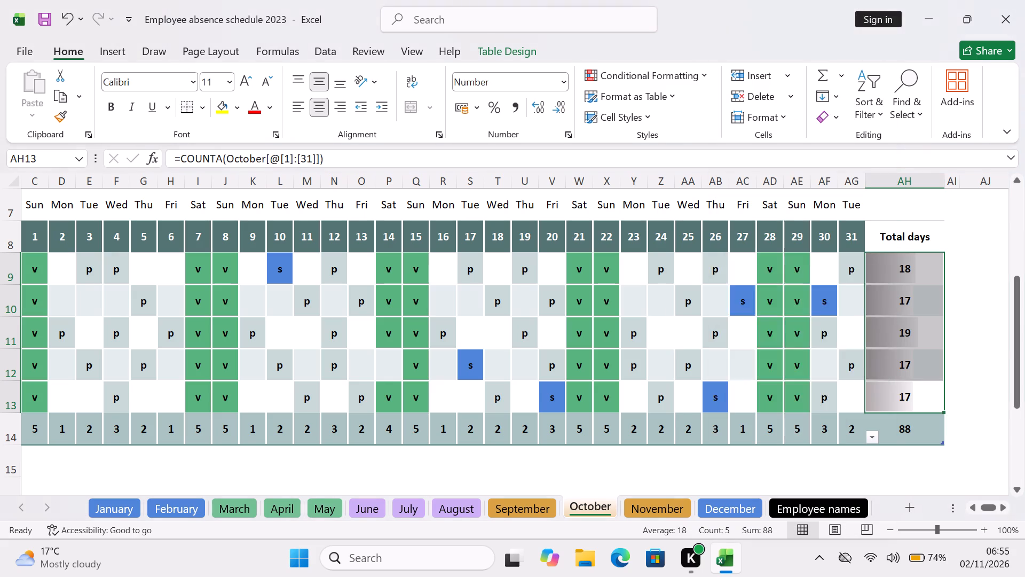
{"action": "left_click", "coordinate": [708, 336]}
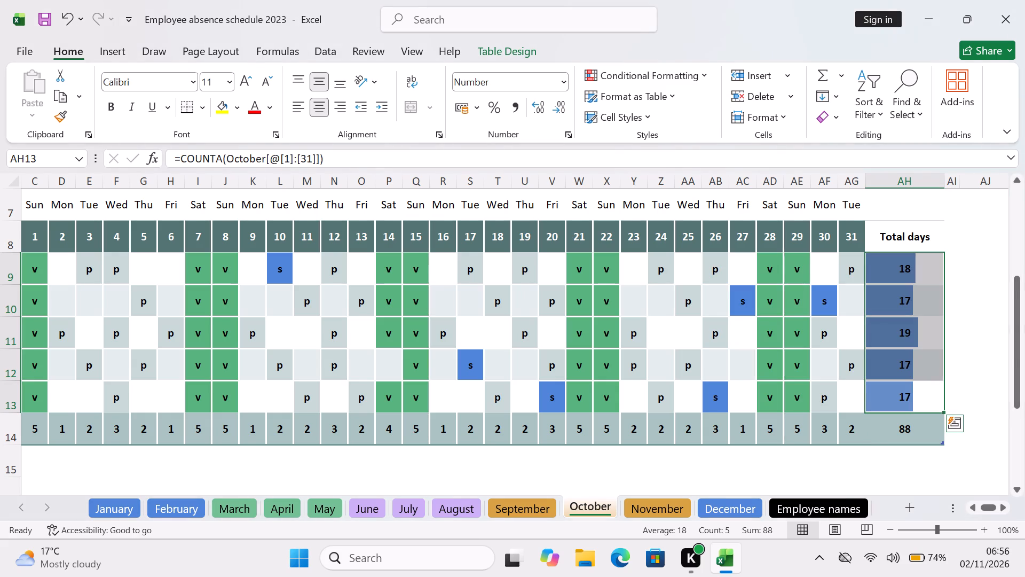
Review the October Total row across all days, checking the daily counts and their formulas.
{"action": "left_click", "coordinate": [858, 435]}
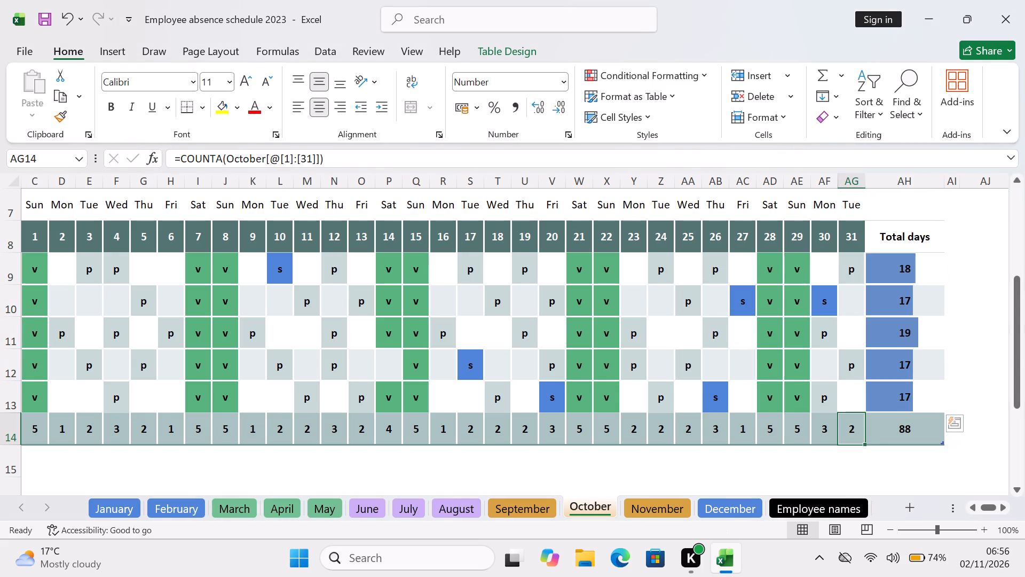
{"action": "left_click", "coordinate": [830, 433]}
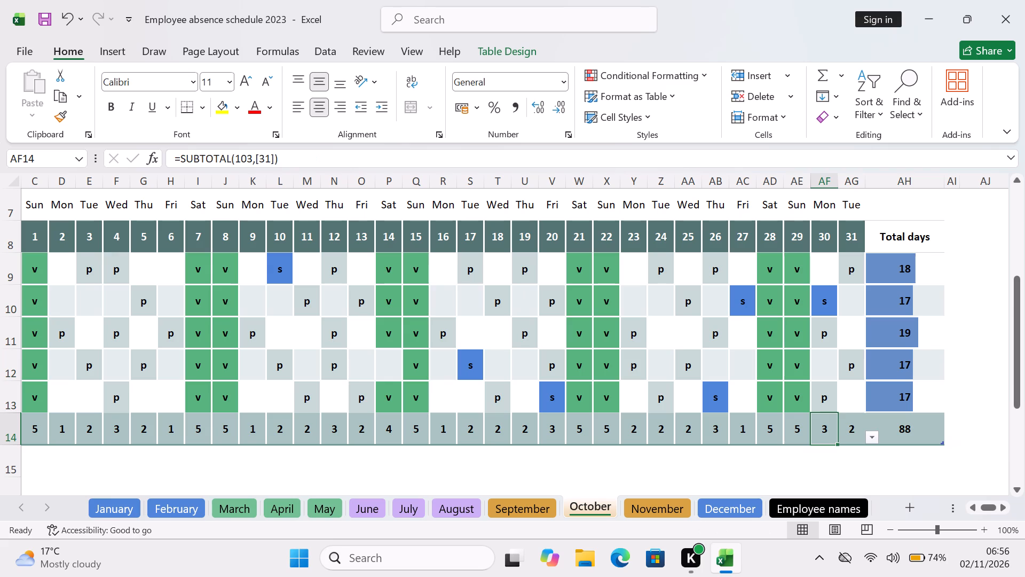
{"action": "key", "text": "Left"}
{"action": "key", "text": "Left"}
{"action": "key", "text": "Left"}
{"action": "key", "text": "Left"}
{"action": "key", "text": "Left"}
{"action": "key", "text": "Left"}
{"action": "key", "text": "Left"}
{"action": "key", "text": "Left"}
{"action": "key", "text": "Left"}
{"action": "key", "text": "Left"}
{"action": "key", "text": "Left"}
{"action": "key", "text": "Left"}
{"action": "key", "text": "Left"}
{"action": "key", "text": "Left"}
{"action": "key", "text": "Left"}
{"action": "key", "text": "Left"}
{"action": "key", "text": "Left"}
{"action": "key", "text": "Left"}
{"action": "key", "text": "Left"}
{"action": "key", "text": "Left"}
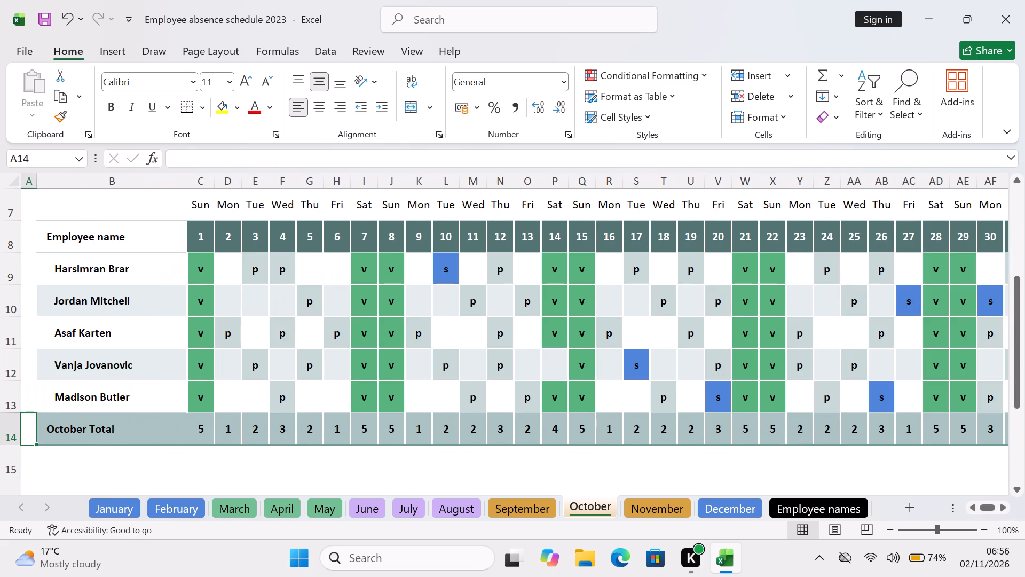
{"action": "key", "text": "Right"}
{"action": "key", "text": "Right"}
{"action": "key", "text": "Right"}
{"action": "key", "text": "Right"}
{"action": "key", "text": "Right"}
{"action": "key", "text": "Right"}
{"action": "key", "text": "Right"}
{"action": "key", "text": "Right"}
{"action": "key", "text": "Right"}
{"action": "key", "text": "Right"}
{"action": "key", "text": "Right"}
{"action": "key", "text": "Right"}
{"action": "key", "text": "Right"}
{"action": "key", "text": "Right"}
{"action": "key", "text": "Right"}
{"action": "key", "text": "Right"}
{"action": "key", "text": "Right"}
{"action": "key", "text": "Right"}
{"action": "key", "text": "Right"}
{"action": "key", "text": "Right"}
{"action": "key", "text": "Right"}
{"action": "key", "text": "Right"}
{"action": "key", "text": "Right"}
{"action": "key", "text": "Right"}
{"action": "key", "text": "Right"}
{"action": "key", "text": "Right"}
{"action": "key", "text": "Right"}
{"action": "key", "text": "Right"}
{"action": "key", "text": "Right"}
{"action": "key", "text": "Right"}
{"action": "key", "text": "Right"}
{"action": "key", "text": "Right"}
{"action": "key", "text": "Right"}
{"action": "key", "text": "Right"}
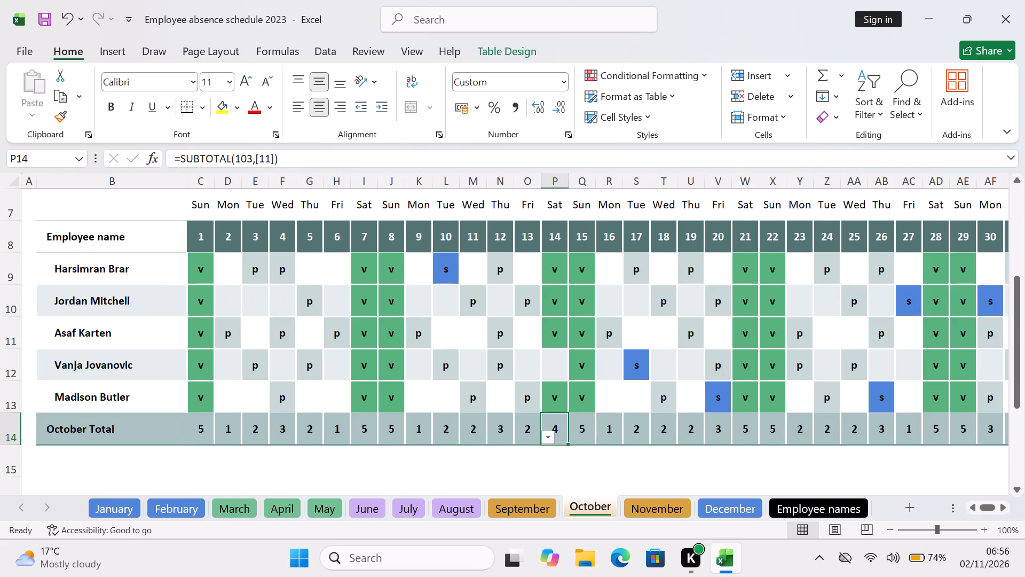
{"action": "key", "text": "Left"}
{"action": "key", "text": "Left"}
{"action": "key", "text": "Left"}
{"action": "key", "text": "Left"}
{"action": "key", "text": "Left"}
{"action": "key", "text": "Left"}
{"action": "key", "text": "Left"}
{"action": "key", "text": "Left"}
{"action": "key", "text": "Left"}
{"action": "key", "text": "Left"}
{"action": "key", "text": "Left"}
{"action": "key", "text": "Left"}
{"action": "key", "text": "Left"}
{"action": "key", "text": "Left"}
{"action": "key", "text": "Left"}
{"action": "key", "text": "Left"}
{"action": "key", "text": "Left"}
{"action": "key", "text": "Left"}
{"action": "key", "text": "Left"}
{"action": "key", "text": "Left"}
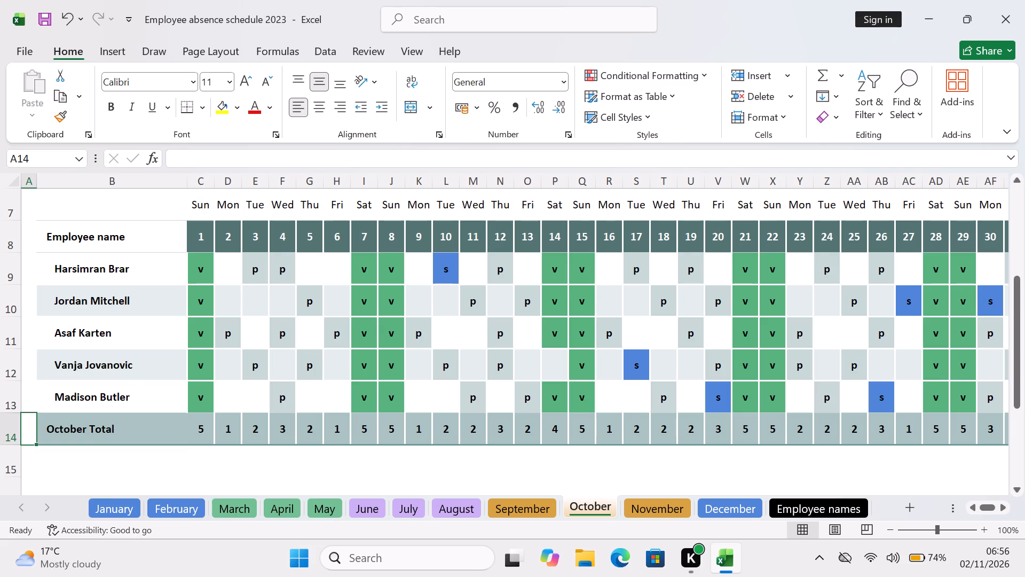
{"action": "key", "text": "Right"}
{"action": "key", "text": "Right"}
{"action": "key", "text": "Right"}
{"action": "key", "text": "Right"}
{"action": "key", "text": "Right"}
{"action": "key", "text": "Right"}
{"action": "key", "text": "Right"}
{"action": "key", "text": "Right"}
{"action": "key", "text": "Right"}
{"action": "key", "text": "Right"}
{"action": "key", "text": "Right"}
{"action": "key", "text": "Right"}
{"action": "key", "text": "Right"}
{"action": "key", "text": "Right"}
{"action": "key", "text": "Right"}
{"action": "key", "text": "Right"}
{"action": "key", "text": "Right"}
{"action": "key", "text": "Right"}
{"action": "key", "text": "Right"}
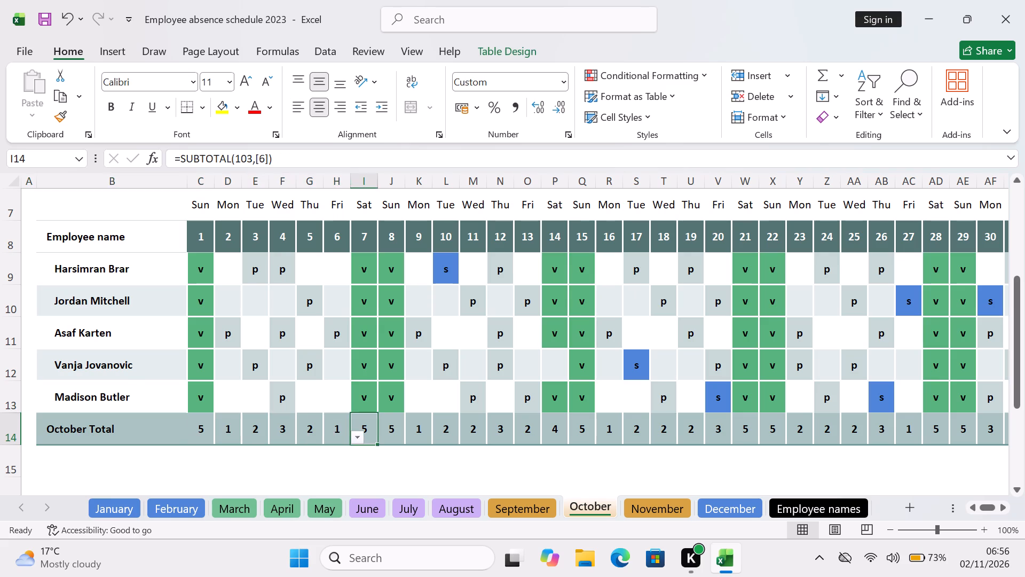
{"action": "key", "text": "Right"}
{"action": "key", "text": "Right"}
{"action": "key", "text": "Right"}
{"action": "key", "text": "Right"}
{"action": "key", "text": "Right"}
{"action": "key", "text": "Right"}
{"action": "key", "text": "Right"}
{"action": "key", "text": "Right"}
{"action": "key", "text": "Right"}
{"action": "key", "text": "Right"}
{"action": "key", "text": "Right"}
{"action": "key", "text": "Right"}
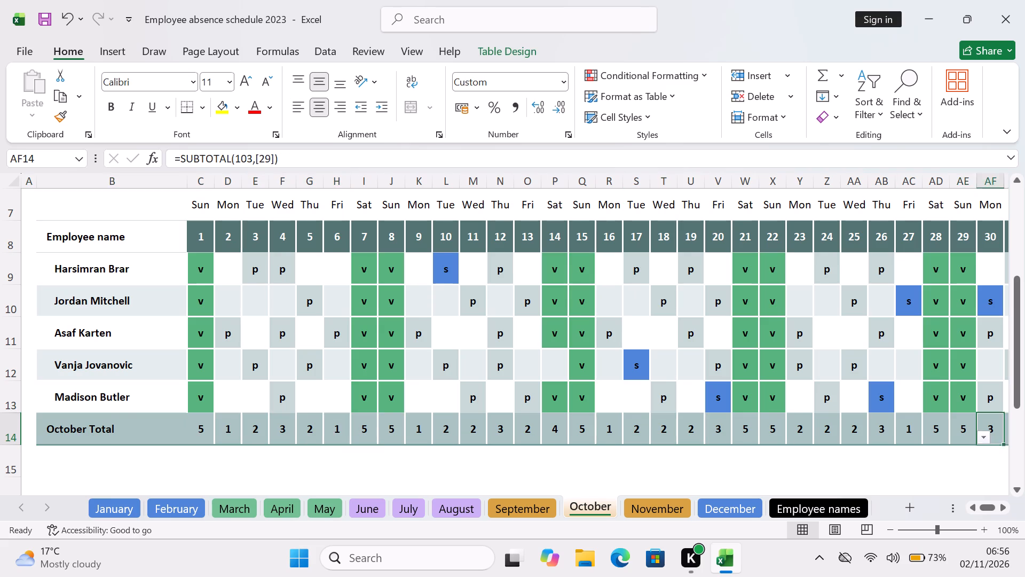
{"action": "key", "text": "Right"}
{"action": "key", "text": "Right"}
{"action": "key", "text": "Left"}
{"action": "key", "text": "Left"}
{"action": "key", "text": "Left"}
{"action": "key", "text": "Left"}
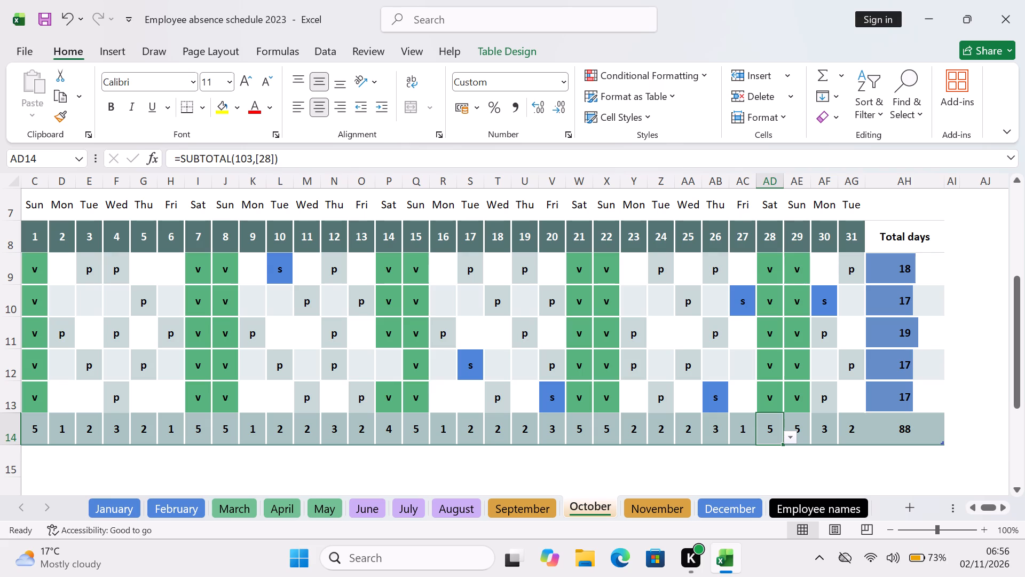
Save the workbook with the completed October sheet.
{"action": "key", "text": "Up"}
{"action": "key", "text": "Up"}
{"action": "key", "text": "Up"}
{"action": "key", "text": "Up"}
{"action": "key", "text": "Up"}
{"action": "key", "text": "Up"}
{"action": "key", "text": "Up"}
{"action": "key", "text": "Up"}
{"action": "key", "text": "Up"}
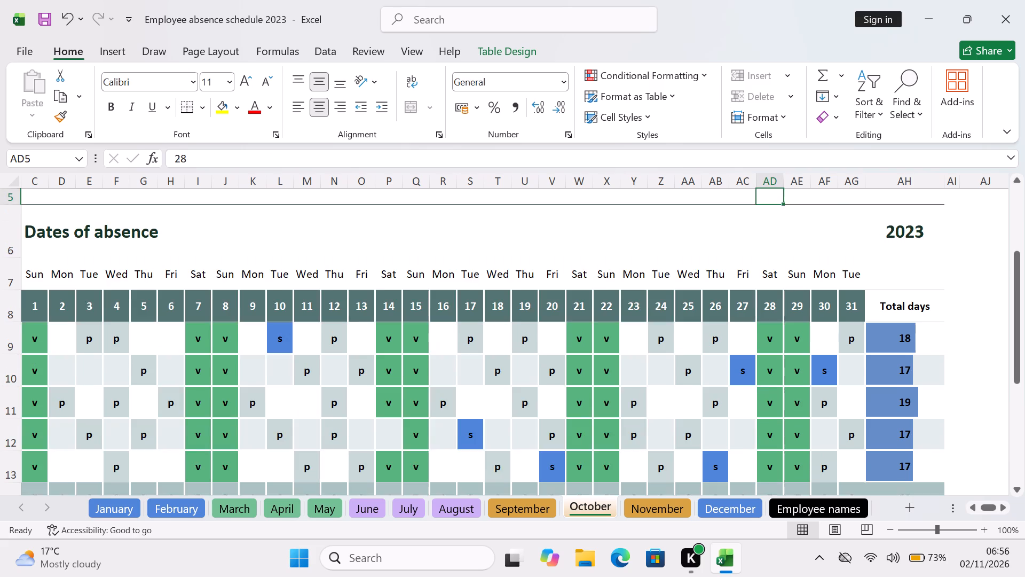
{"action": "key", "text": "Up"}
{"action": "left_click", "coordinate": [932, 266]}
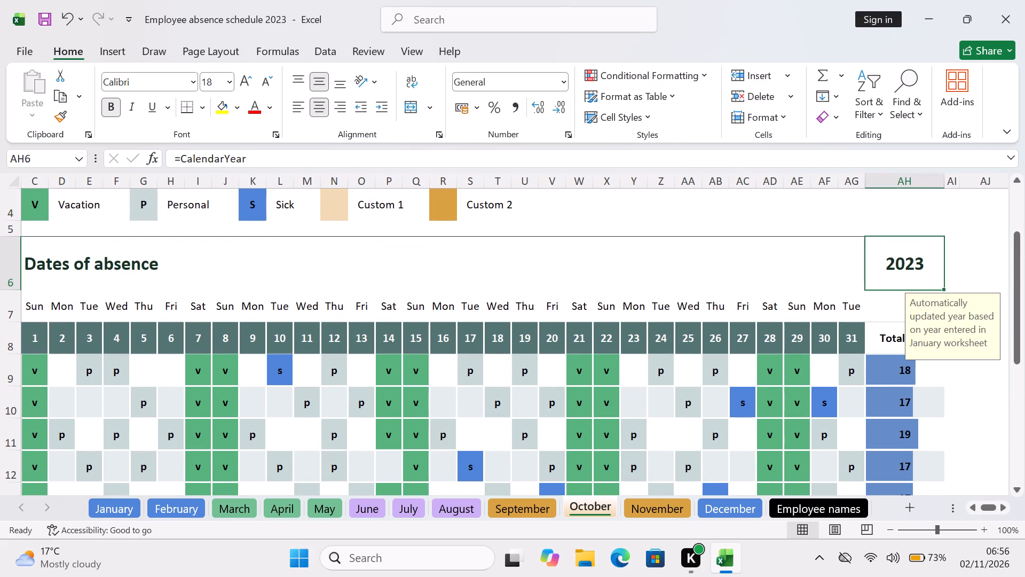
{"action": "left_click", "coordinate": [43, 14]}
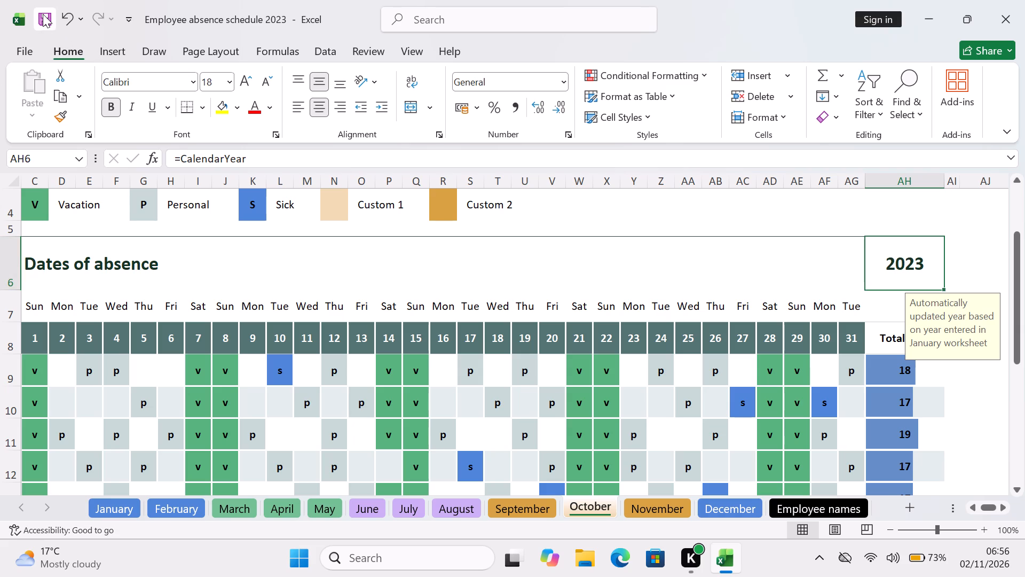
Open the November sheet and go to the start of its Dates of absence row.
{"action": "left_click", "coordinate": [656, 511]}
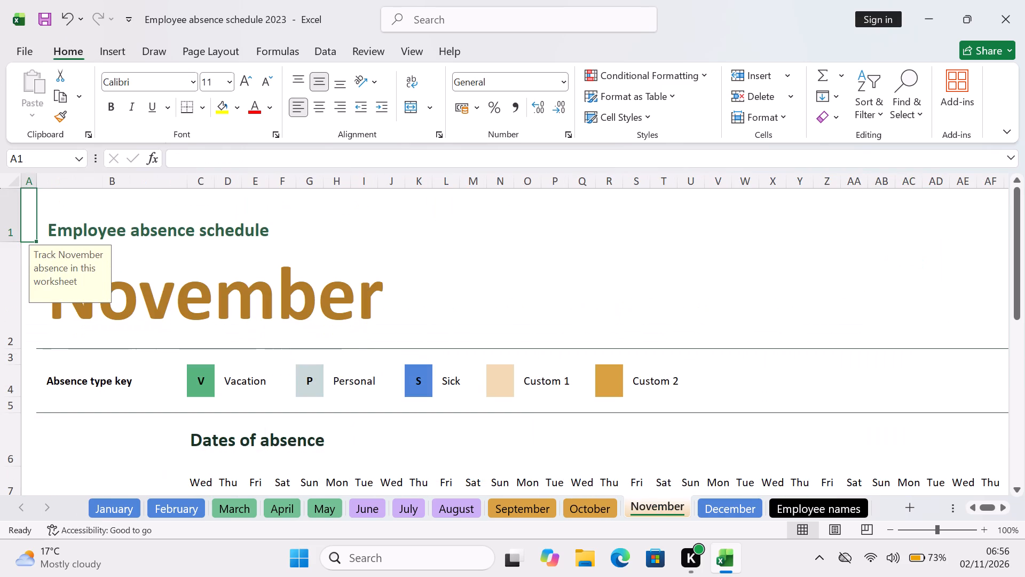
{"action": "left_click", "coordinate": [702, 315]}
{"action": "key", "text": "Down"}
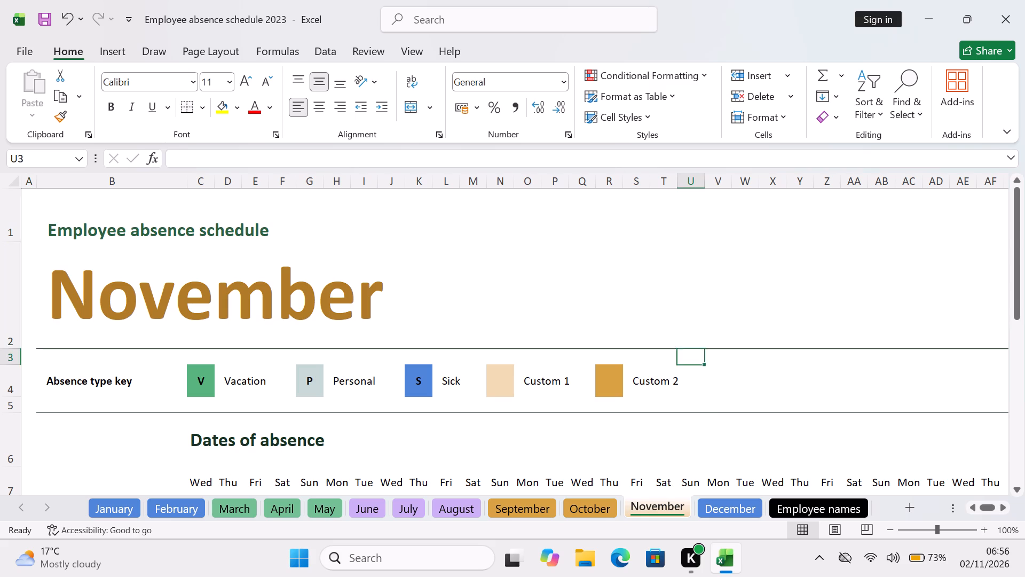
{"action": "key", "text": "Down"}
{"action": "key", "text": "Down"}
{"action": "key", "text": "Down"}
{"action": "key", "text": "Left"}
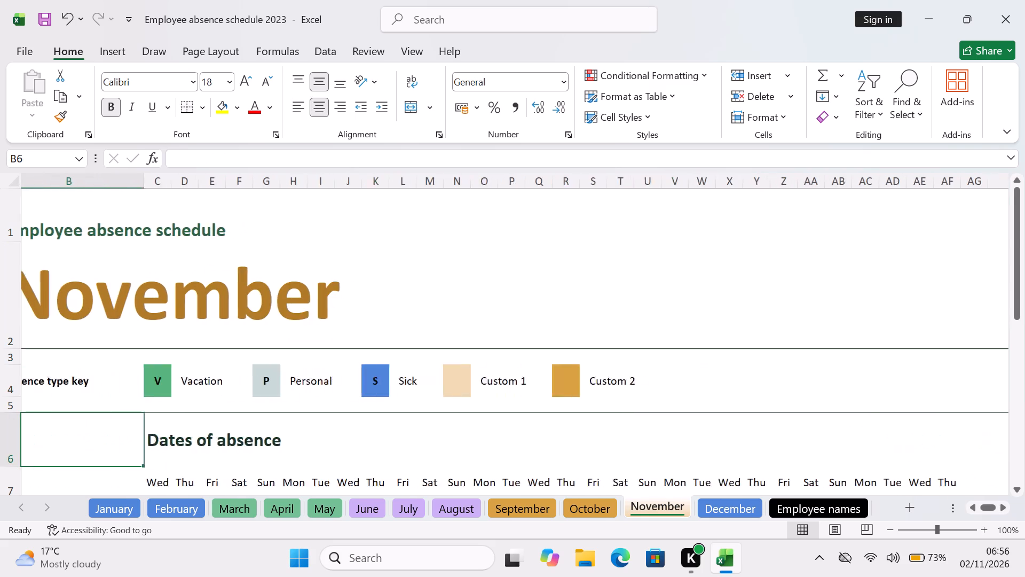
{"action": "key", "text": "Left"}
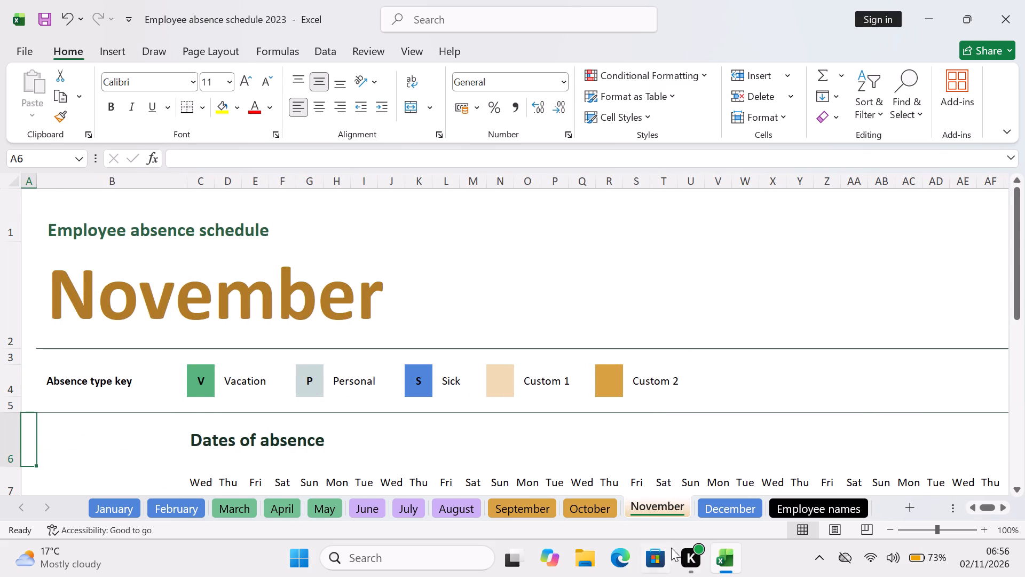
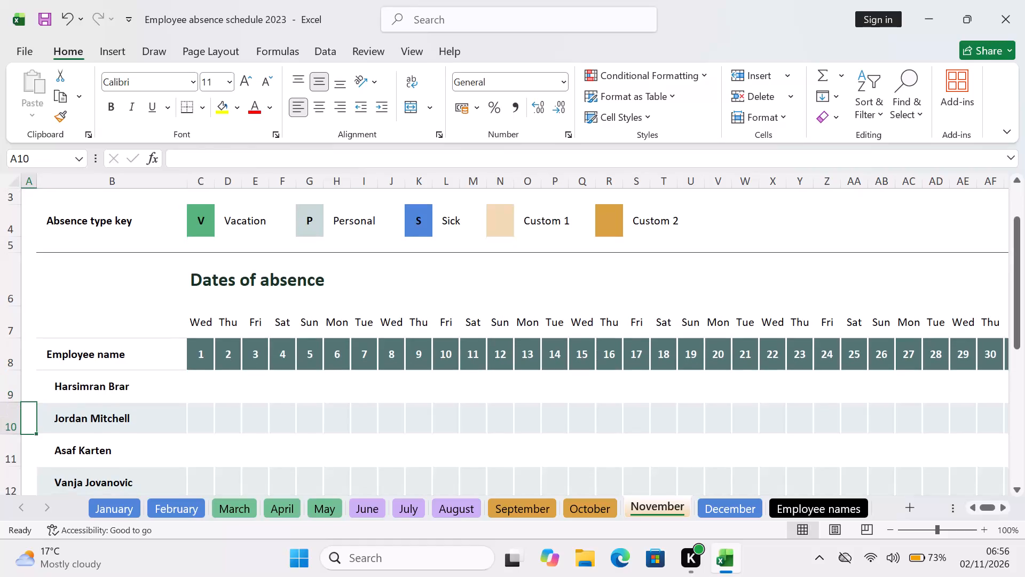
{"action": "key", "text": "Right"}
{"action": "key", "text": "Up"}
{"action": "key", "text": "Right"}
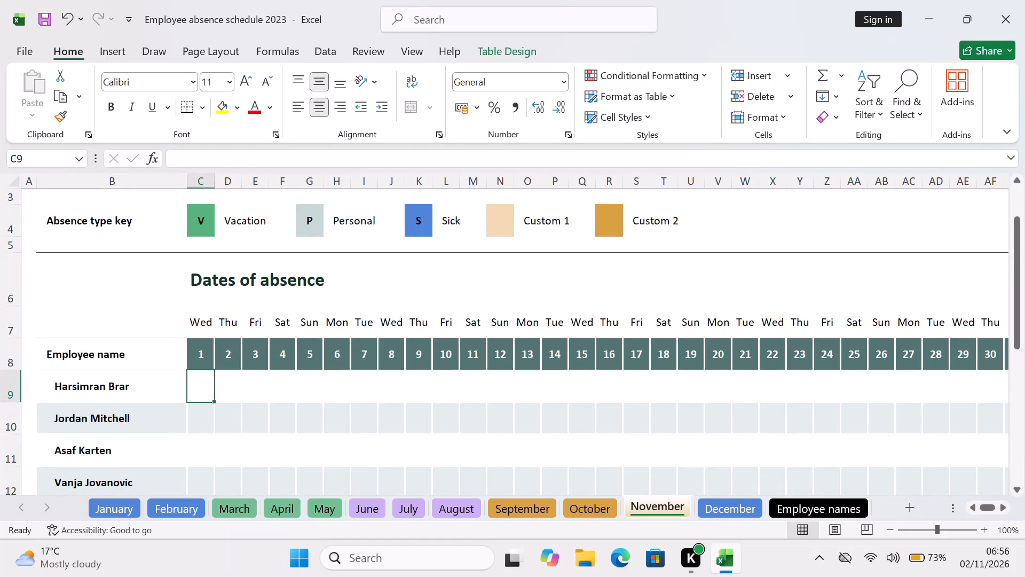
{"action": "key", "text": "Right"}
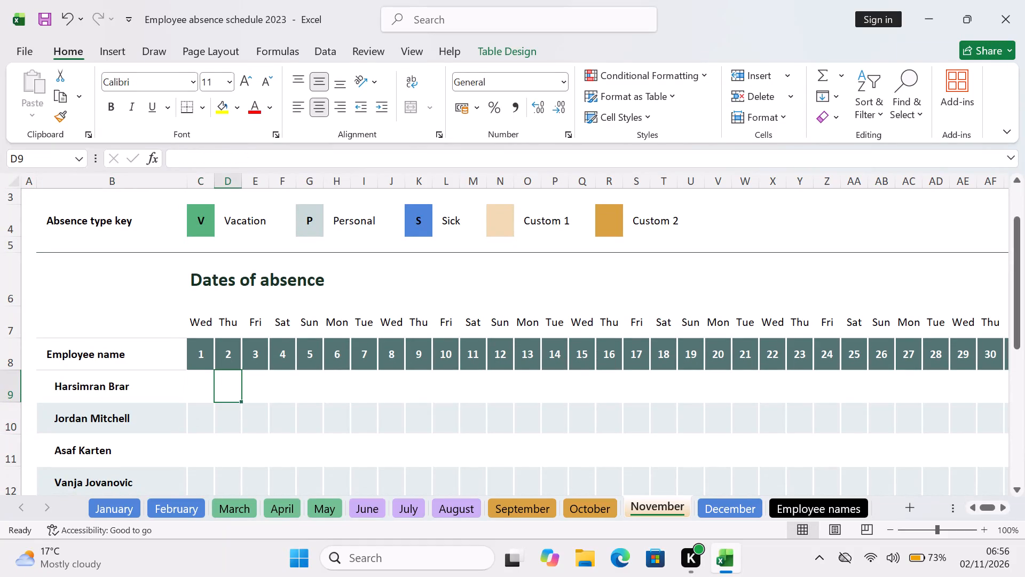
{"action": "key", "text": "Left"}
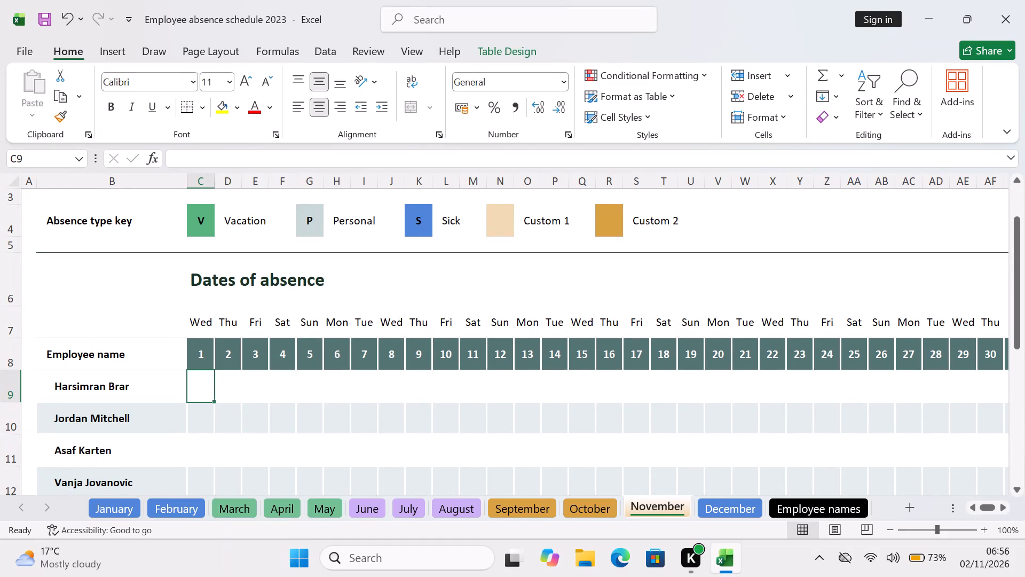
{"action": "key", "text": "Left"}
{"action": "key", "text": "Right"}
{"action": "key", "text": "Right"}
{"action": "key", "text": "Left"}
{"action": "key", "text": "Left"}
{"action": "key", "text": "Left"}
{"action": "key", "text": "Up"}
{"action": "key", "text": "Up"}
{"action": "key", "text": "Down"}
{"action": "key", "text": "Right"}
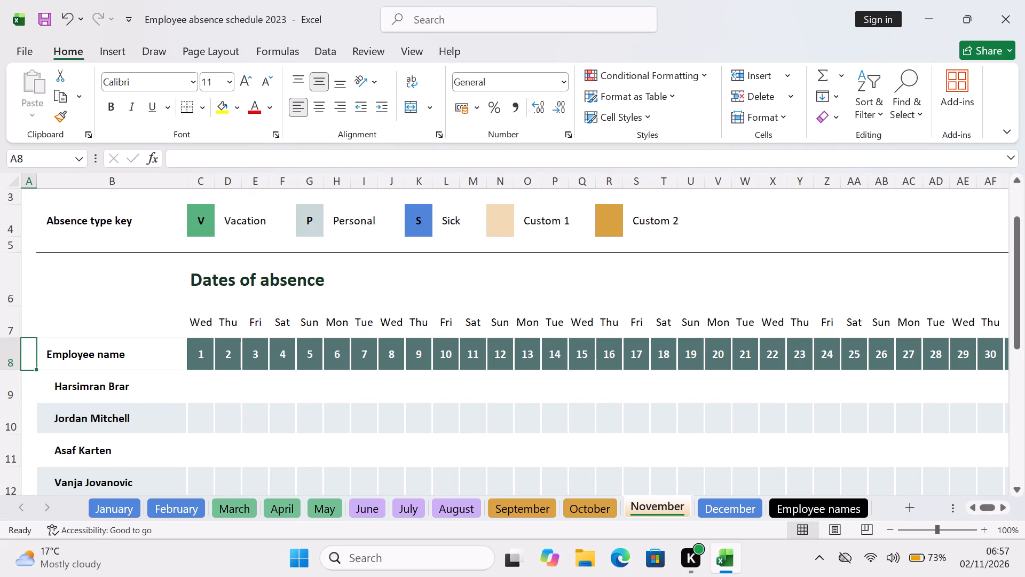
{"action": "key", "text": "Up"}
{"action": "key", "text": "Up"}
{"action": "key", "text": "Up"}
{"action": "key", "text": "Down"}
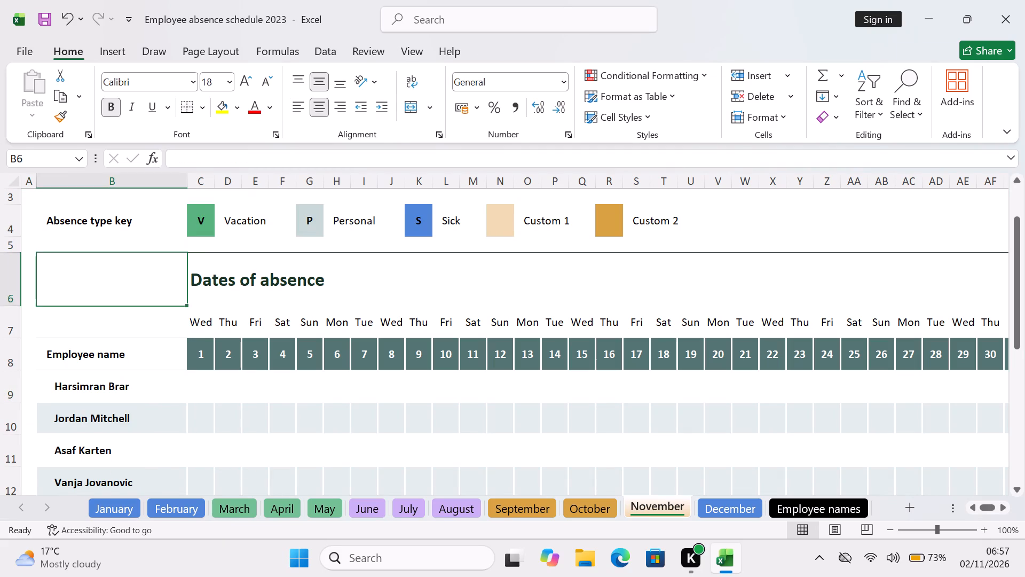
In the first employee's November row, enter s on day 1, p on day 3, and v on days 4 and 5.
{"action": "key", "text": "Down"}
{"action": "key", "text": "Down"}
{"action": "key", "text": "Right"}
{"action": "key", "text": "Down"}
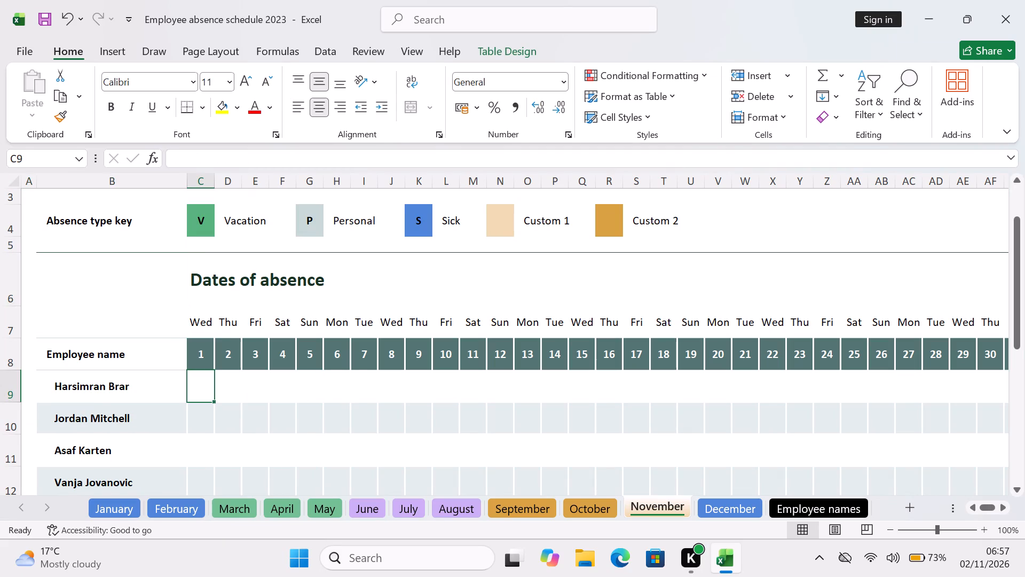
{"action": "key", "text": "s"}
{"action": "key", "text": "Right"}
{"action": "key", "text": "Right"}
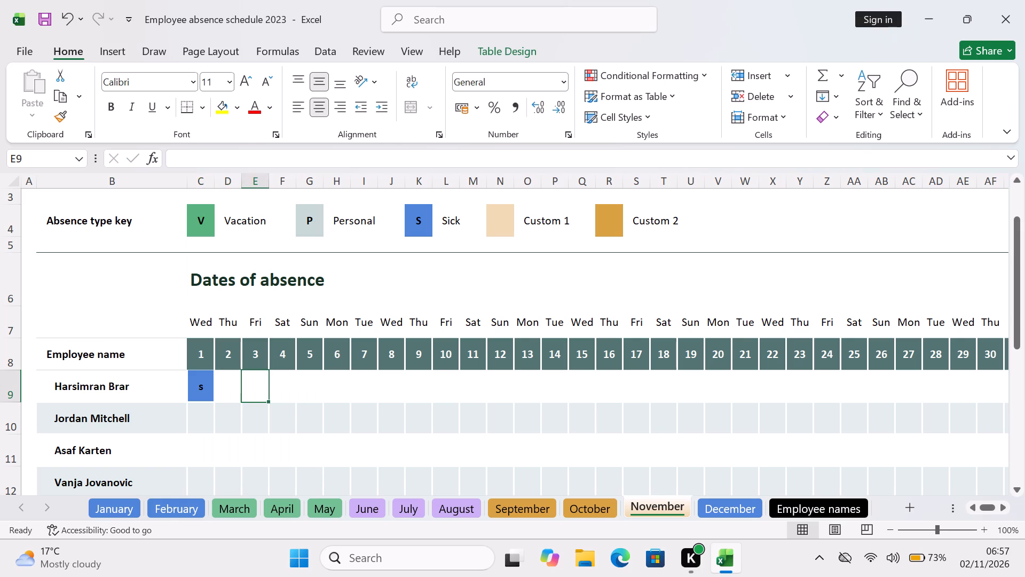
{"action": "key", "text": "Right"}
{"action": "key", "text": "Left"}
{"action": "key", "text": "p"}
{"action": "key", "text": "Right"}
{"action": "key", "text": "v"}
{"action": "key", "text": "Right"}
{"action": "key", "text": "v"}
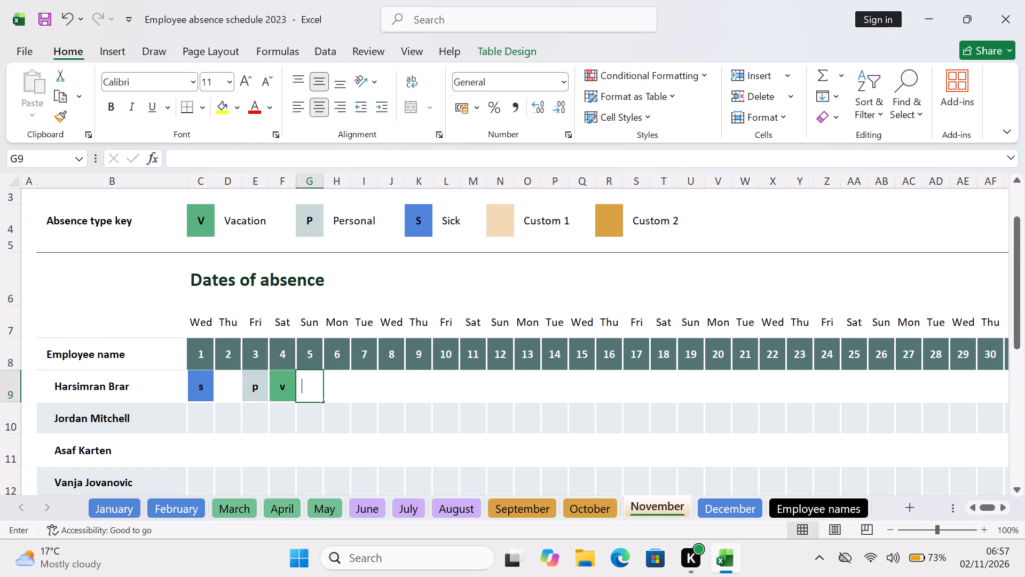
{"action": "key", "text": "Right"}
{"action": "key", "text": "Right"}
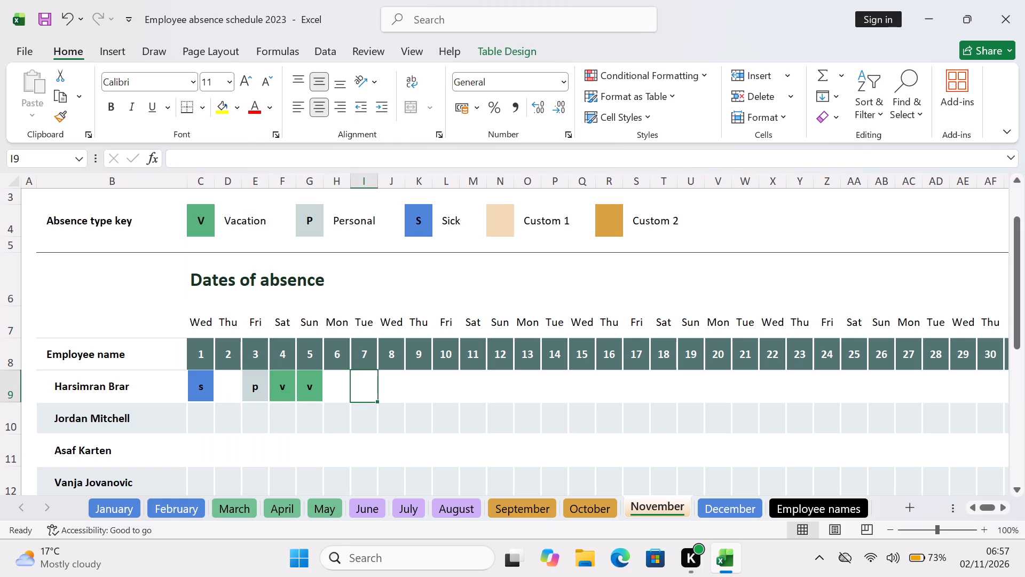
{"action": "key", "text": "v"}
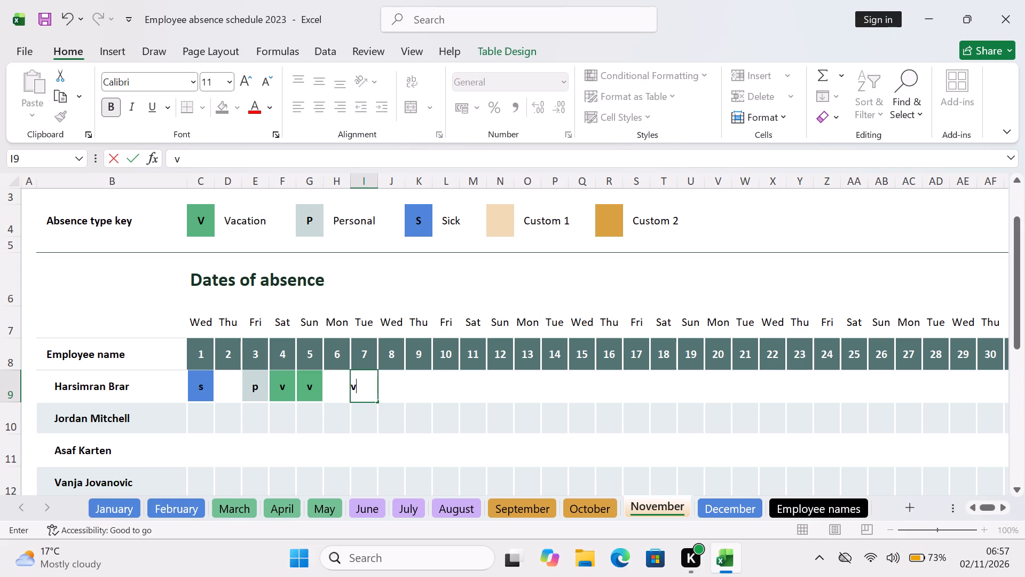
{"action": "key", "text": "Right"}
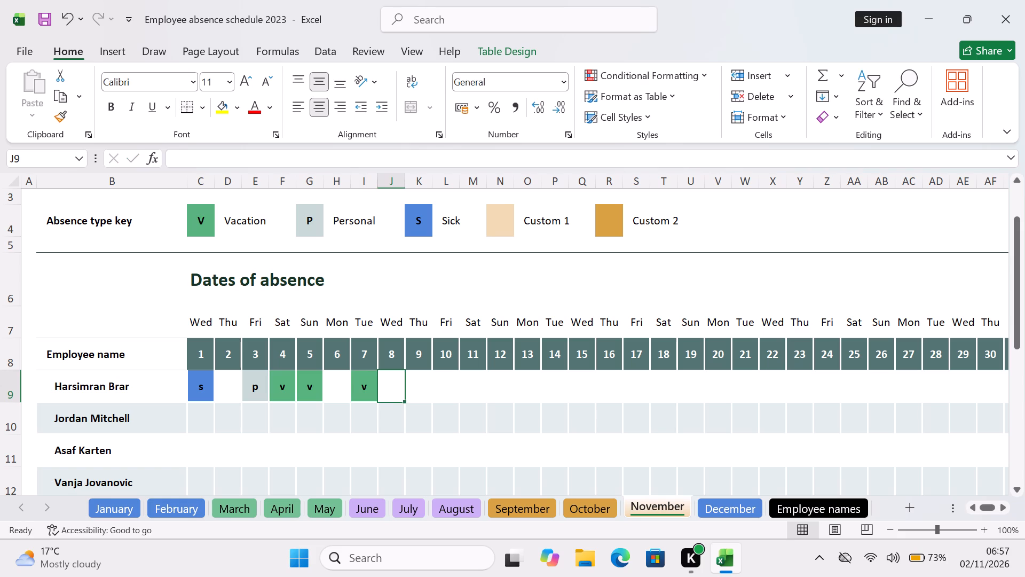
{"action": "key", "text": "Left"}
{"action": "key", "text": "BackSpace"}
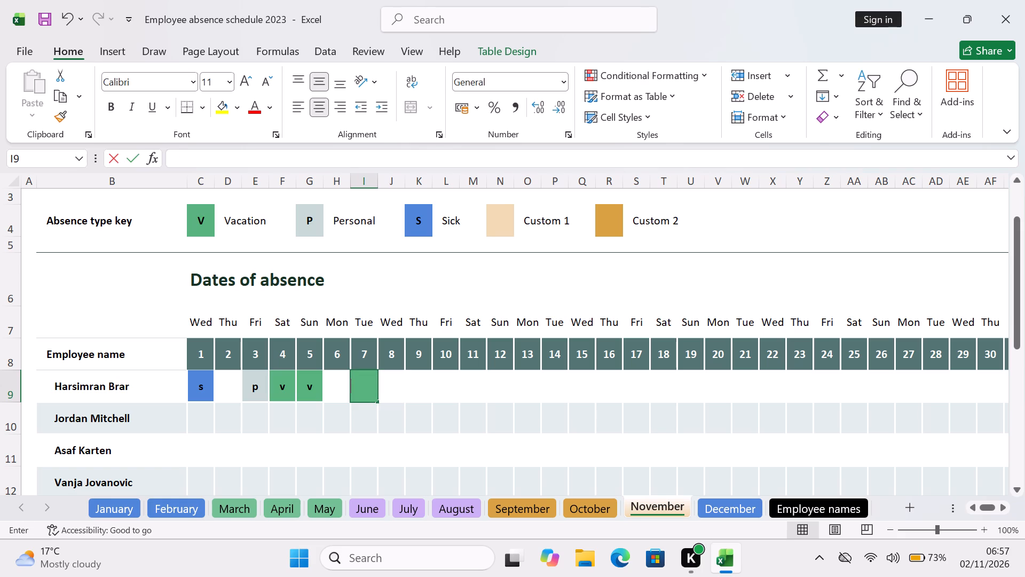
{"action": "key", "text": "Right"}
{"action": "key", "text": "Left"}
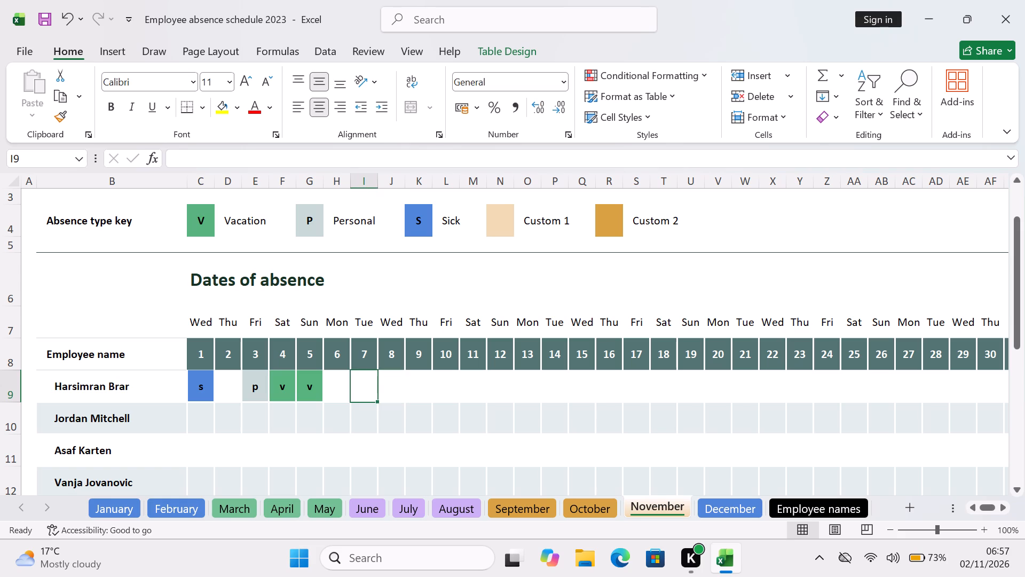
Enter personal absences (p) on November 7 and 9 for the first employee in row 9.
{"action": "key", "text": "p"}
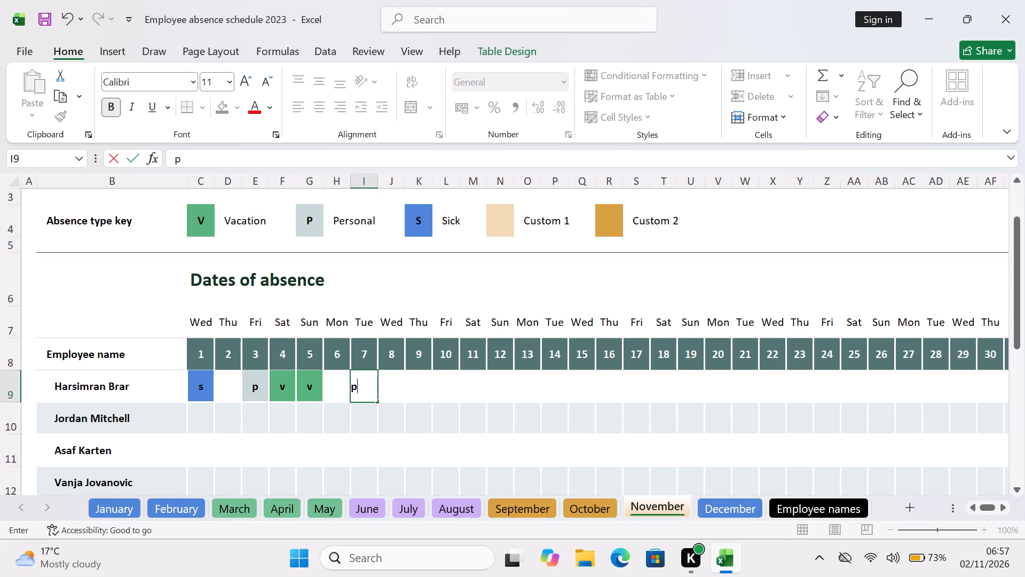
{"action": "key", "text": "Right"}
{"action": "key", "text": "Right"}
{"action": "key", "text": "Right"}
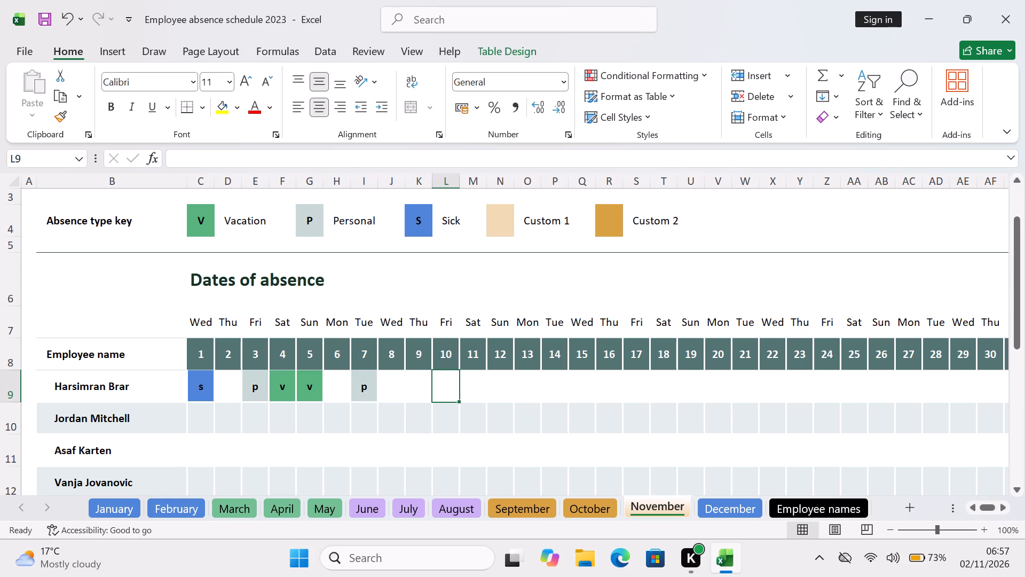
{"action": "key", "text": "Left"}
{"action": "key", "text": "p"}
{"action": "key", "text": "Right"}
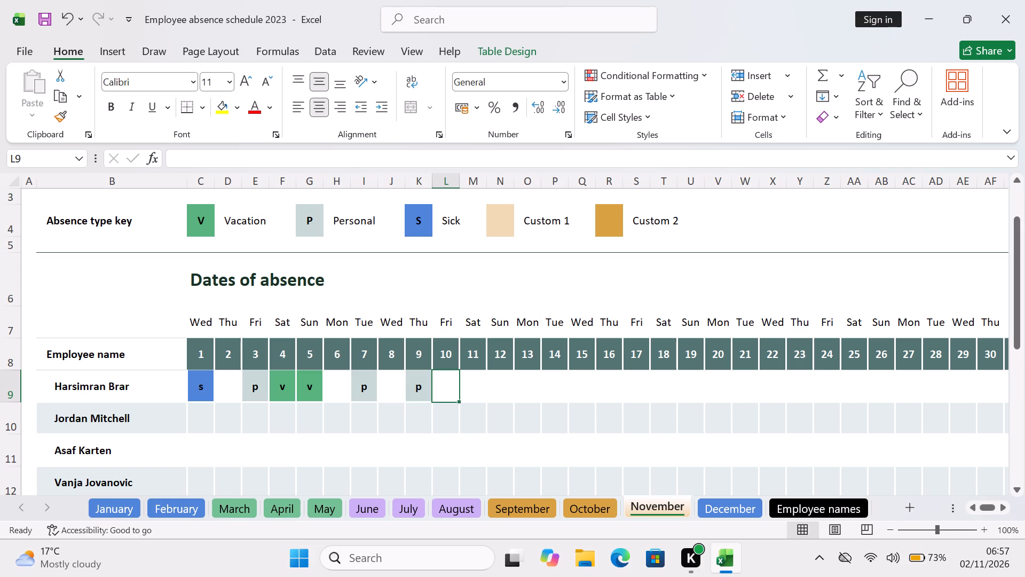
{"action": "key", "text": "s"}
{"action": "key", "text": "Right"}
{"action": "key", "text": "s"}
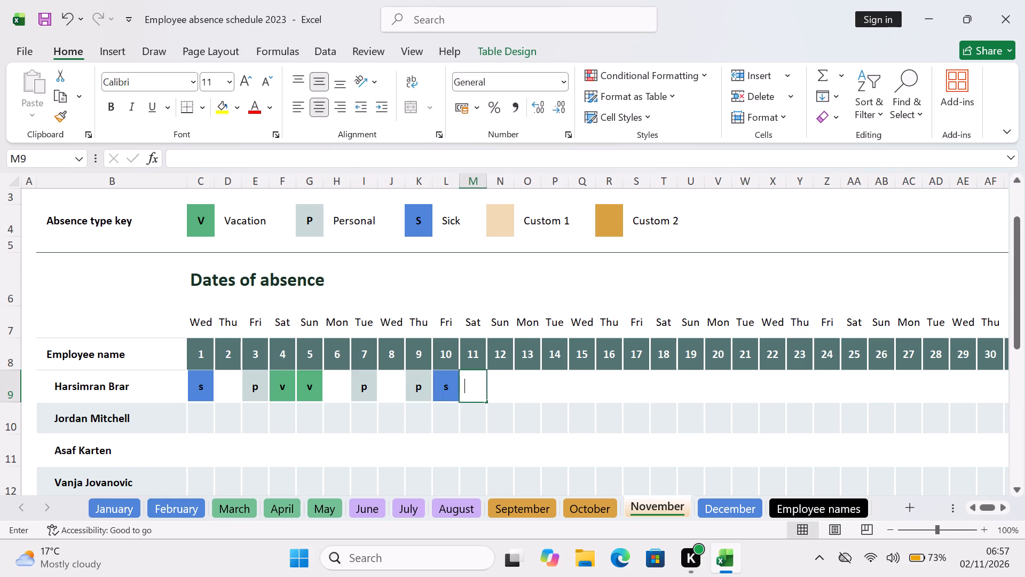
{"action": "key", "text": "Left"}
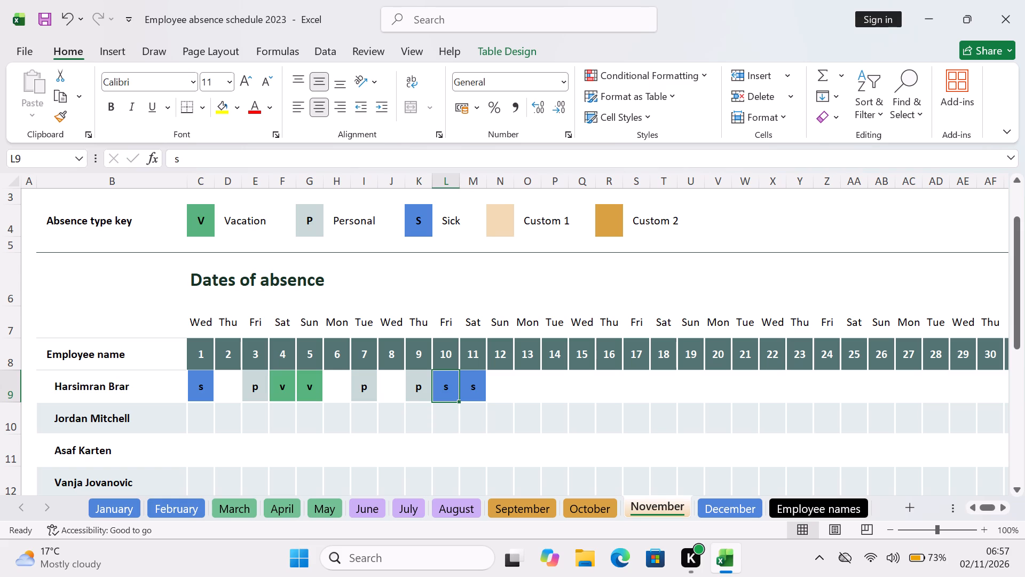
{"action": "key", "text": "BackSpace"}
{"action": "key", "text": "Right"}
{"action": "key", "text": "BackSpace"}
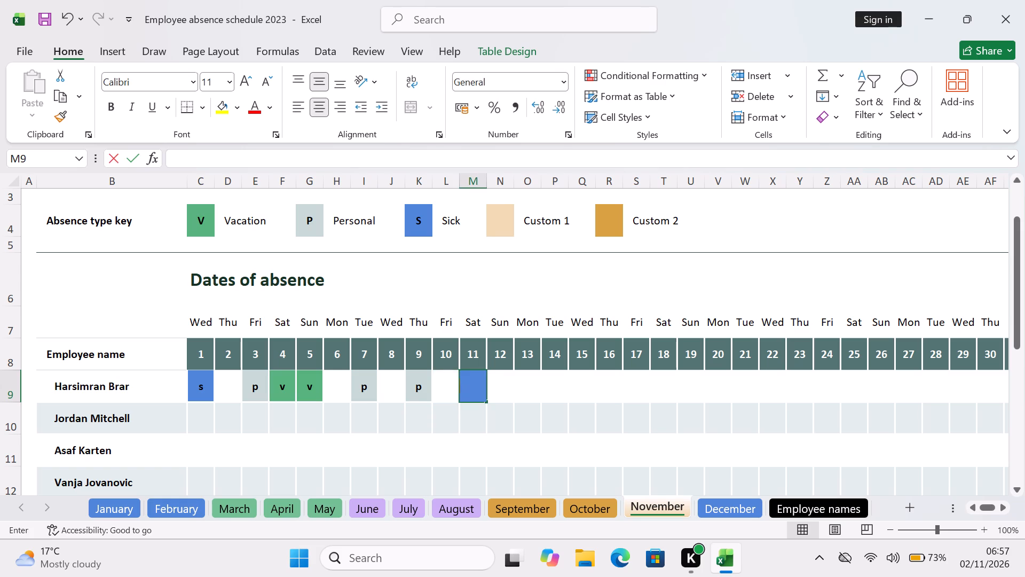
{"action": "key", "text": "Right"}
For the first employee, enter vacation (v) on November 11 and 12 and personal absences (p) on 14 and 15.
{"action": "key", "text": "v"}
{"action": "key", "text": "Left"}
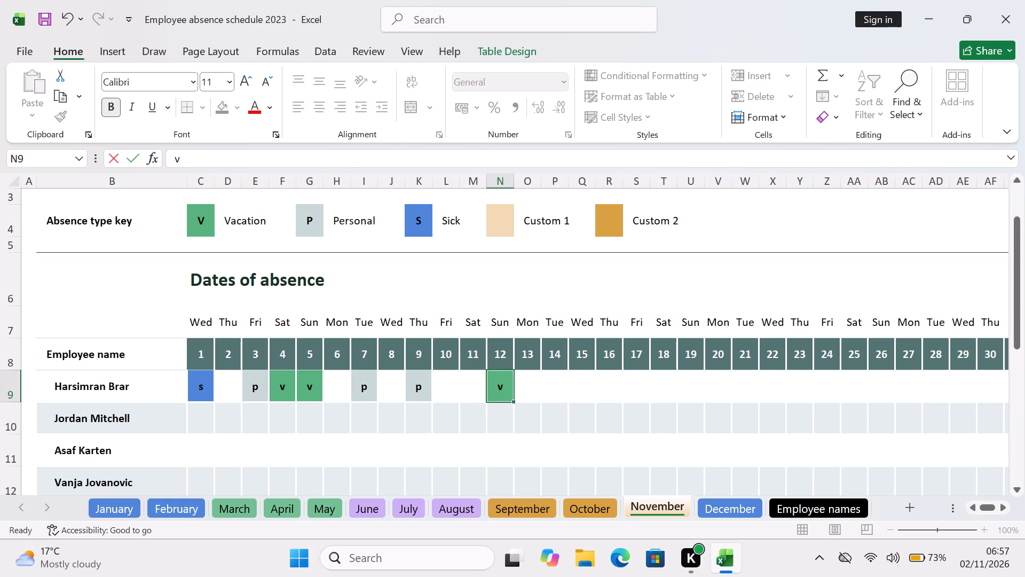
{"action": "key", "text": "v"}
{"action": "key", "text": "Right"}
{"action": "key", "text": "Right"}
{"action": "key", "text": "Right"}
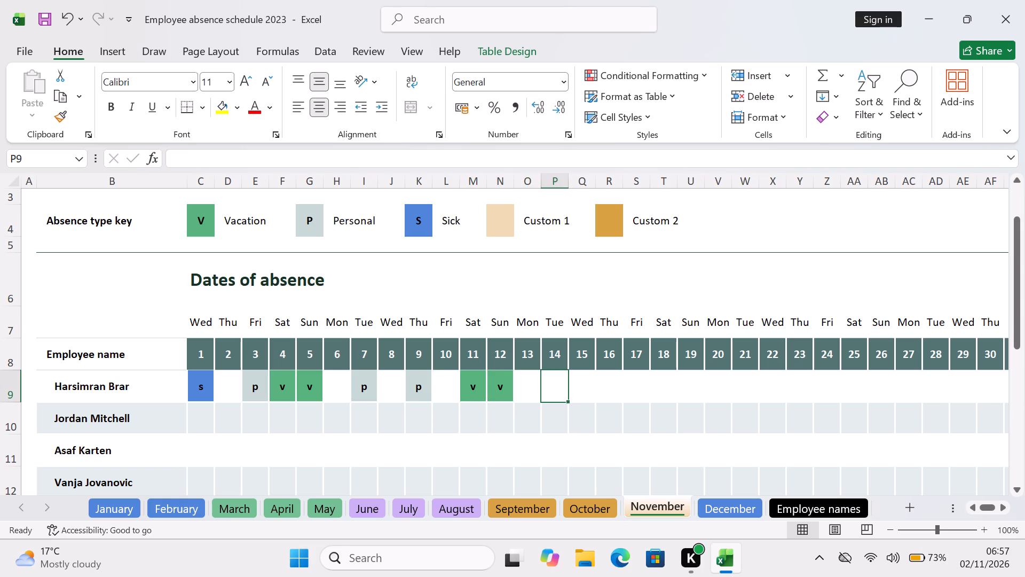
{"action": "key", "text": "Right"}
{"action": "key", "text": "Left"}
{"action": "key", "text": "p"}
{"action": "key", "text": "Right"}
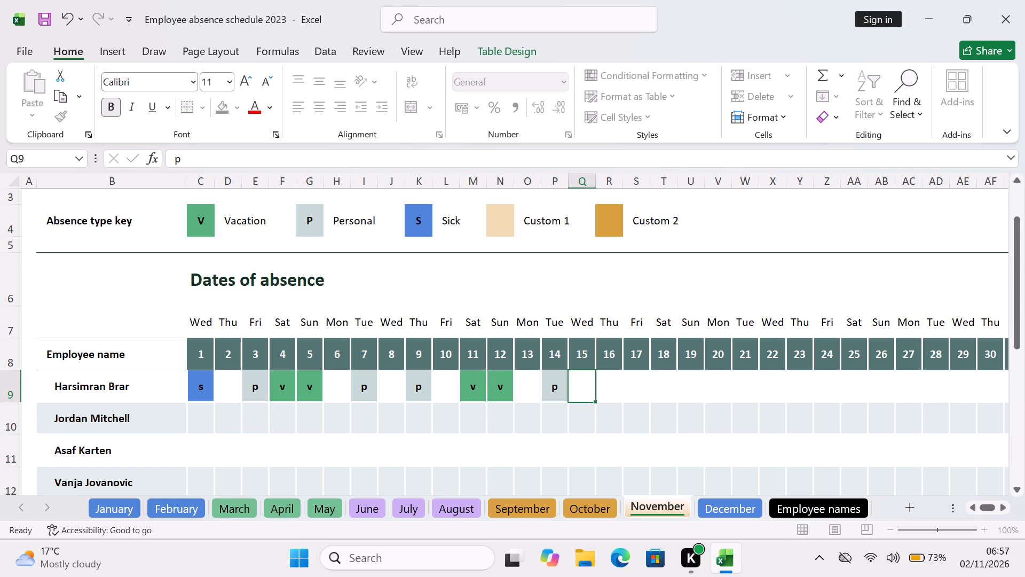
{"action": "key", "text": "p"}
{"action": "key", "text": "Right"}
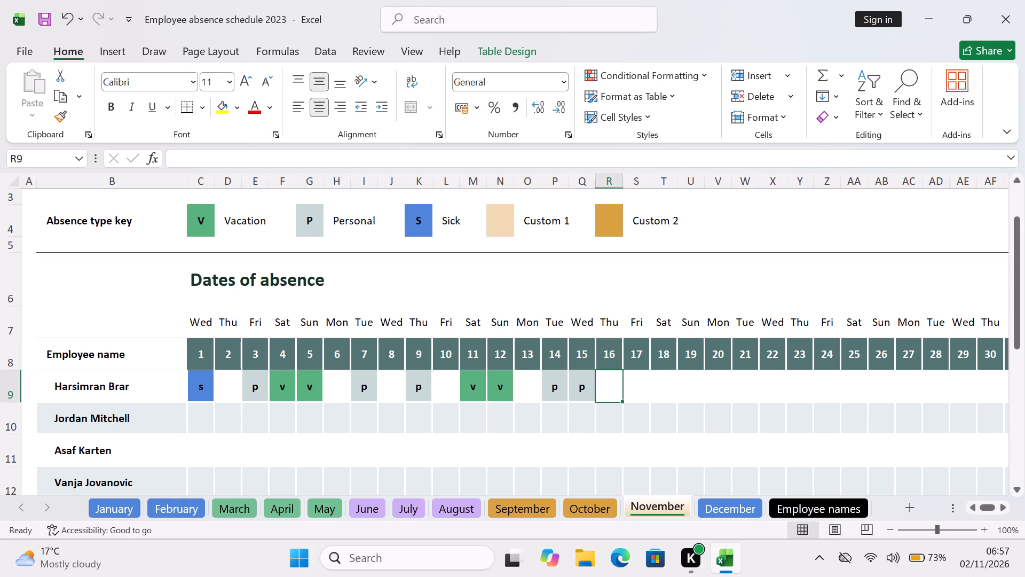
Enter vacation (v) on Saturday 18 and Sunday 19 November in the first employee's row.
{"action": "key", "text": "Right"}
{"action": "key", "text": "Right"}
{"action": "key", "text": "v"}
{"action": "key", "text": "Right"}
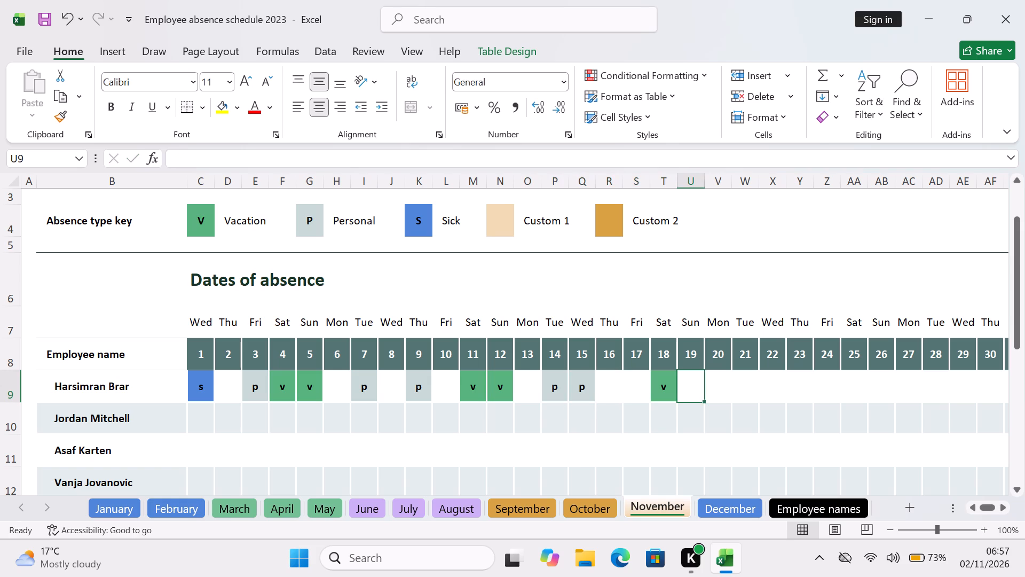
{"action": "key", "text": "v"}
{"action": "key", "text": "Right"}
Enter personal absences (p) on Tuesday 21 and Wednesday 22 November in the first employee's row.
{"action": "key", "text": "Right"}
{"action": "key", "text": "Right"}
{"action": "key", "text": "Left"}
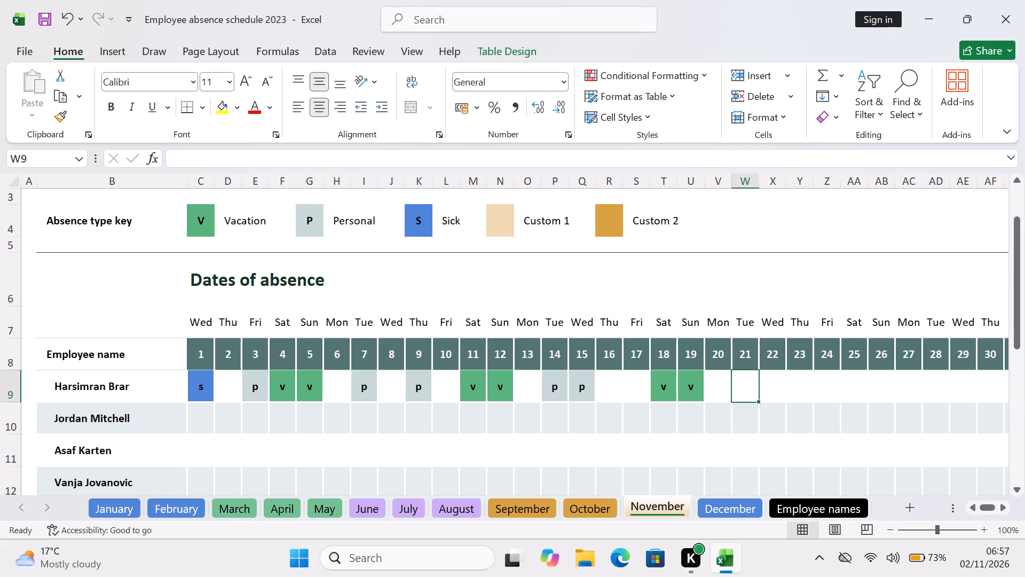
{"action": "key", "text": "Right"}
{"action": "key", "text": "Right"}
{"action": "key", "text": "Left"}
{"action": "key", "text": "Left"}
{"action": "key", "text": "p"}
{"action": "key", "text": "Right"}
{"action": "key", "text": "Right"}
{"action": "key", "text": "Left"}
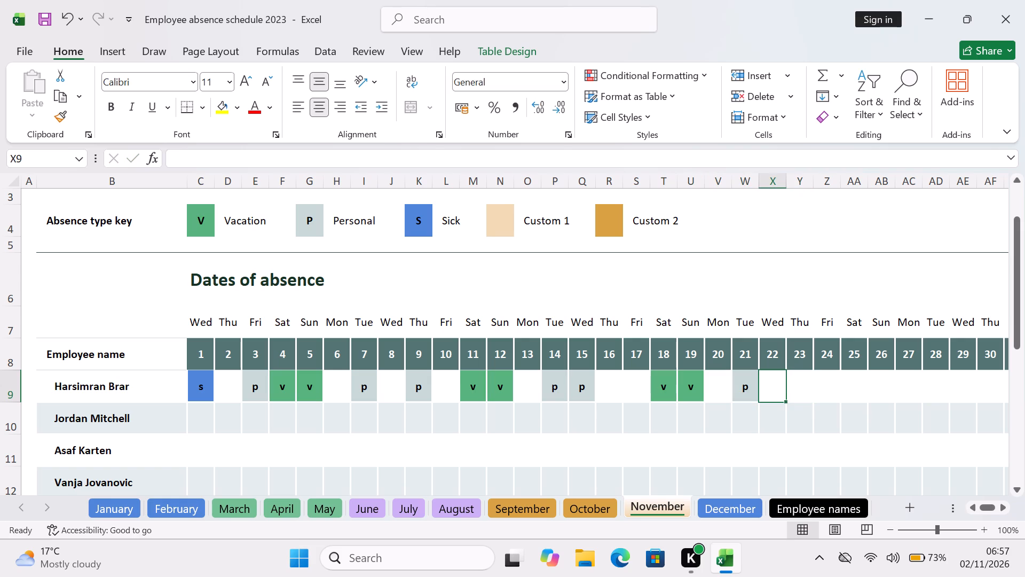
{"action": "key", "text": "p"}
{"action": "key", "text": "Right"}
Enter p on November 24 and v on the weekend of November 25 and 26 in the first employee's row.
{"action": "key", "text": "Right"}
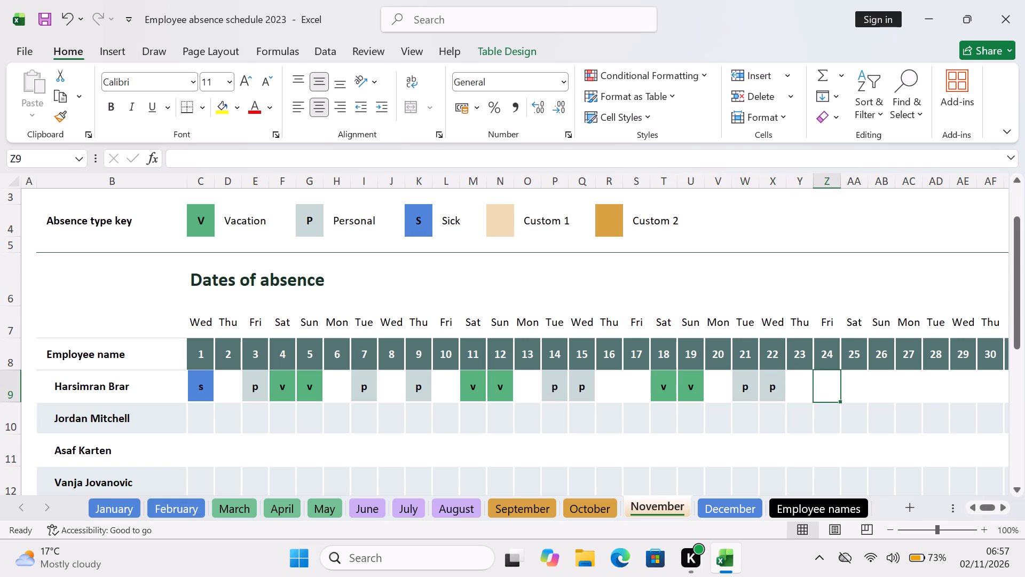
{"action": "key", "text": "p"}
{"action": "key", "text": "Right"}
{"action": "key", "text": "Right"}
{"action": "key", "text": "v"}
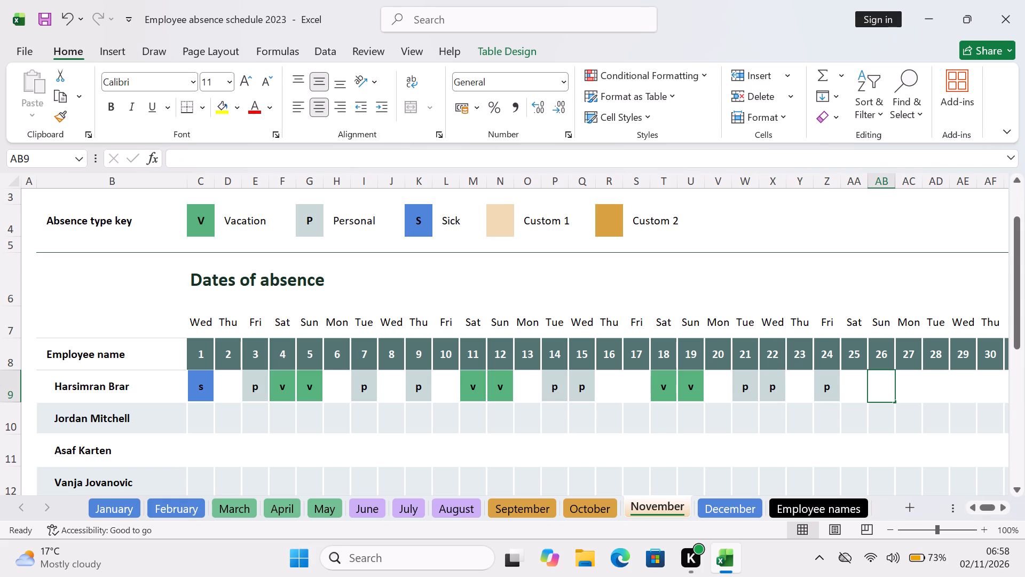
{"action": "key", "text": "Left"}
{"action": "key", "text": "v"}
{"action": "key", "text": "Right"}
Enter personal absences (p) on November 28 and 29 to finish the first employee's row up to Total days.
{"action": "key", "text": "Right"}
{"action": "key", "text": "Right"}
{"action": "key", "text": "Right"}
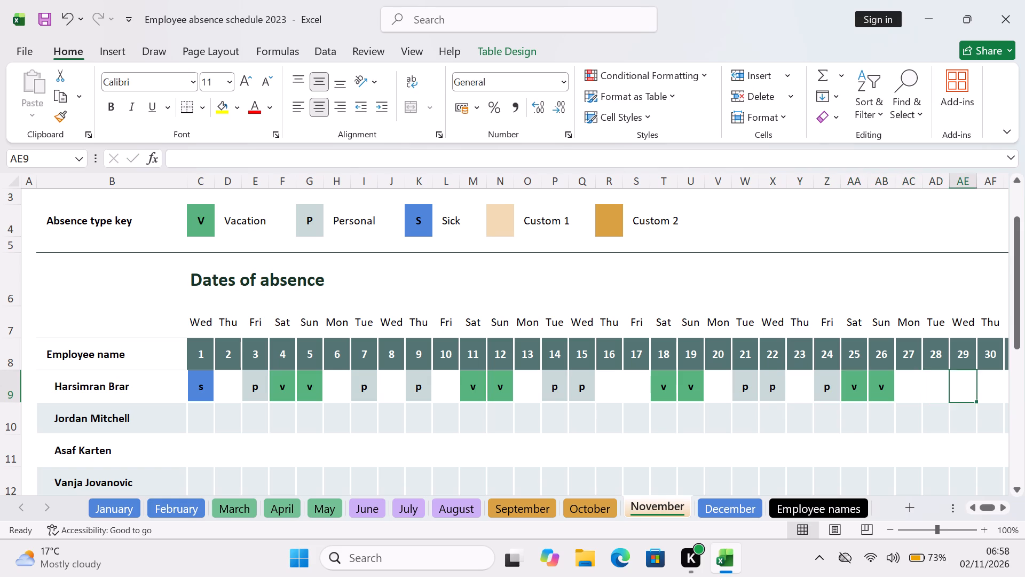
{"action": "key", "text": "Right"}
{"action": "key", "text": "Left"}
{"action": "key", "text": "Left"}
{"action": "key", "text": "p"}
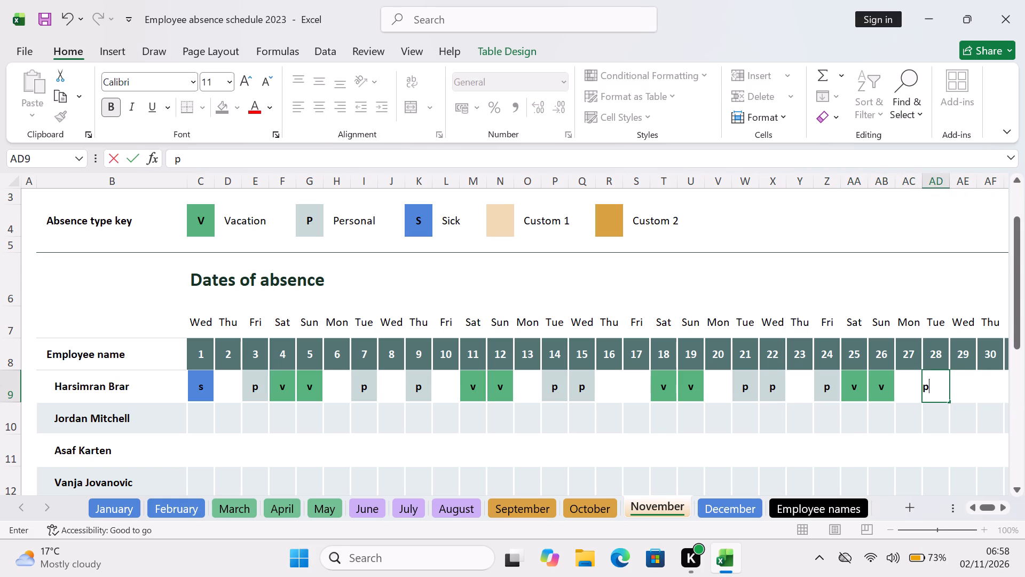
{"action": "key", "text": "Right"}
{"action": "key", "text": "p"}
{"action": "key", "text": "Right"}
{"action": "key", "text": "Right"}
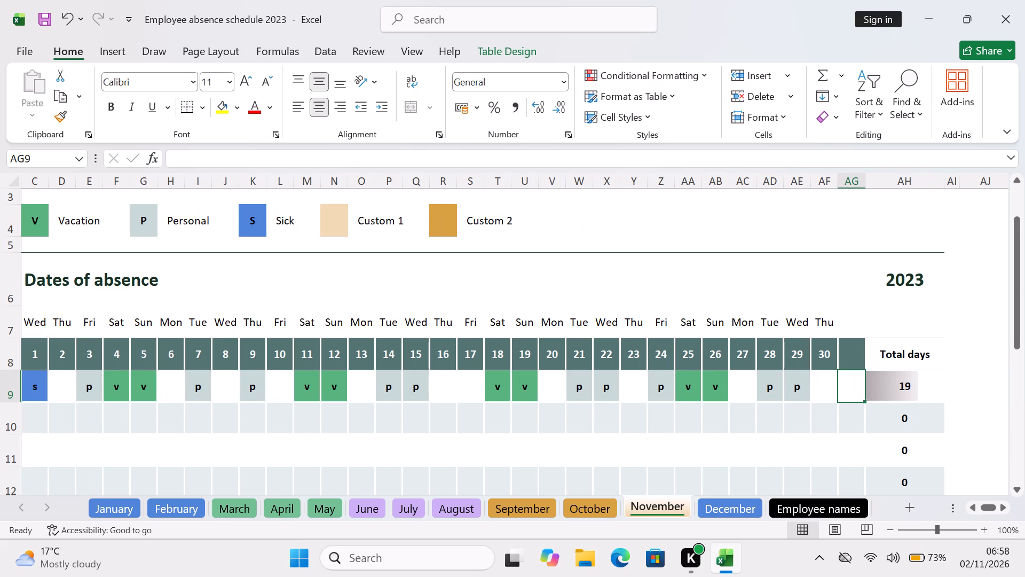
Enter p on November 2 and v on the weekend of November 4 and 5 in the second employee's row.
{"action": "key", "text": "Left"}
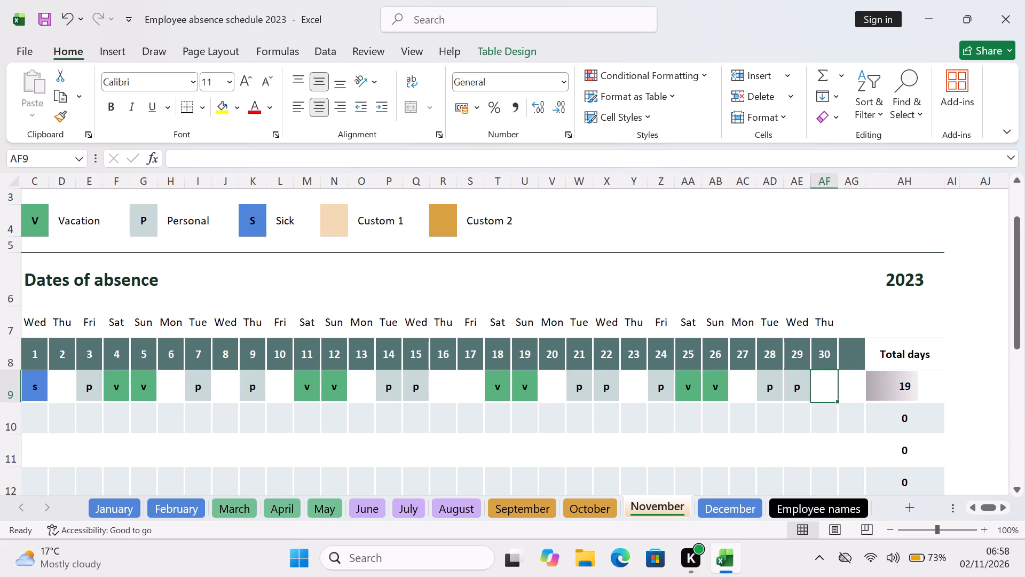
{"action": "key", "text": "Left"}
{"action": "key", "text": "Right"}
{"action": "key", "text": "Right"}
{"action": "key", "text": "Down"}
{"action": "key", "text": "Left"}
{"action": "key", "text": "Left"}
{"action": "key", "text": "Left"}
{"action": "key", "text": "Left"}
{"action": "key", "text": "Left"}
{"action": "key", "text": "Left"}
{"action": "key", "text": "Left"}
{"action": "key", "text": "Left"}
{"action": "key", "text": "Left"}
{"action": "key", "text": "Left"}
{"action": "key", "text": "Left"}
{"action": "key", "text": "Left"}
{"action": "key", "text": "Left"}
{"action": "key", "text": "Left"}
{"action": "key", "text": "Left"}
{"action": "key", "text": "Left"}
{"action": "key", "text": "Left"}
{"action": "key", "text": "Left"}
{"action": "key", "text": "Left"}
{"action": "key", "text": "Left"}
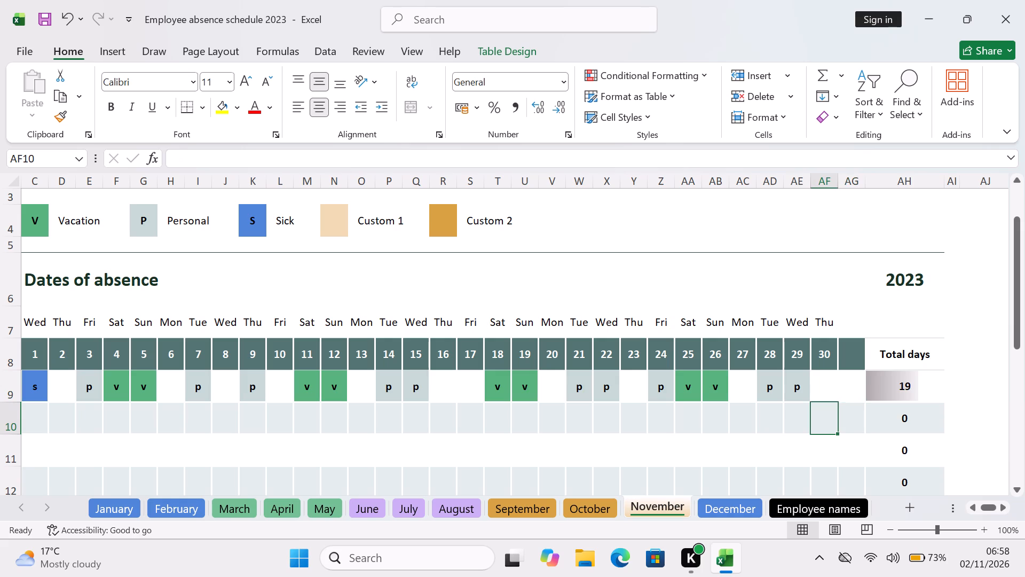
{"action": "key", "text": "Right"}
{"action": "key", "text": "Right"}
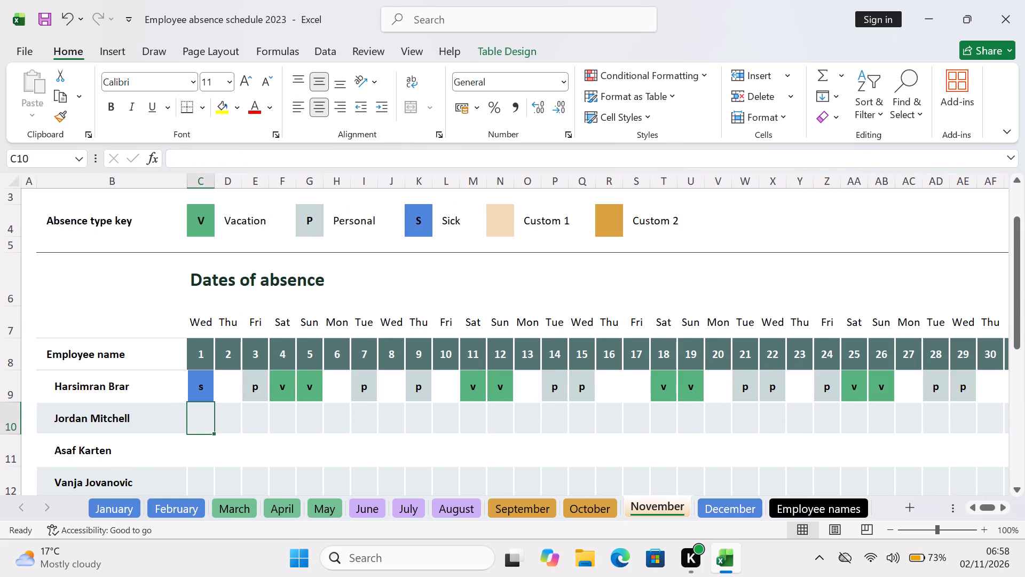
{"action": "key", "text": "Right"}
{"action": "key", "text": "p"}
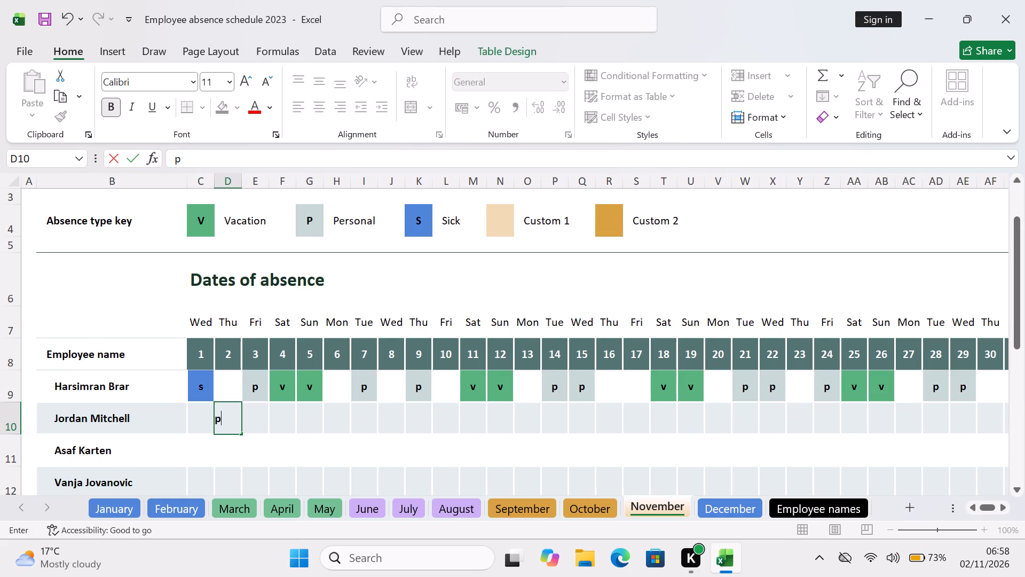
{"action": "key", "text": "Right"}
{"action": "key", "text": "Right"}
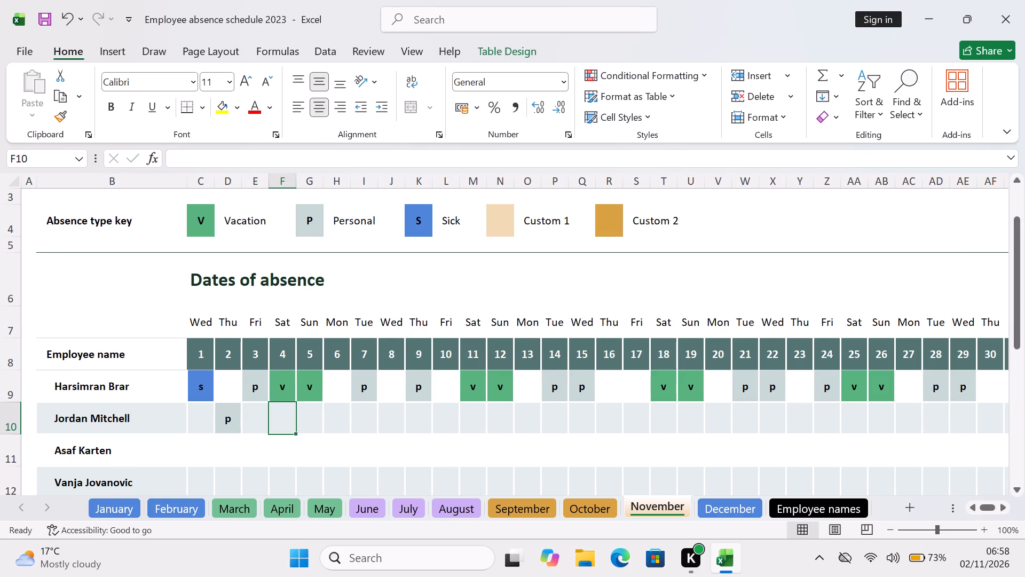
{"action": "key", "text": "v"}
{"action": "key", "text": "Down"}
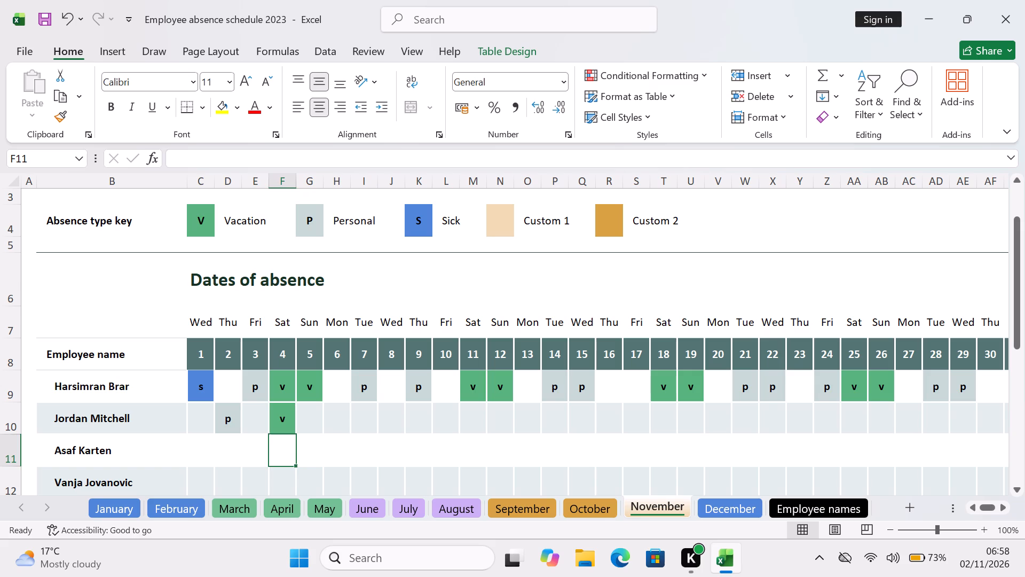
{"action": "key", "text": "Up"}
{"action": "key", "text": "Right"}
{"action": "key", "text": "v"}
{"action": "key", "text": "Right"}
Enter p on November 8 and v on the weekend of November 11 and 12 in the second employee's row.
{"action": "key", "text": "Right"}
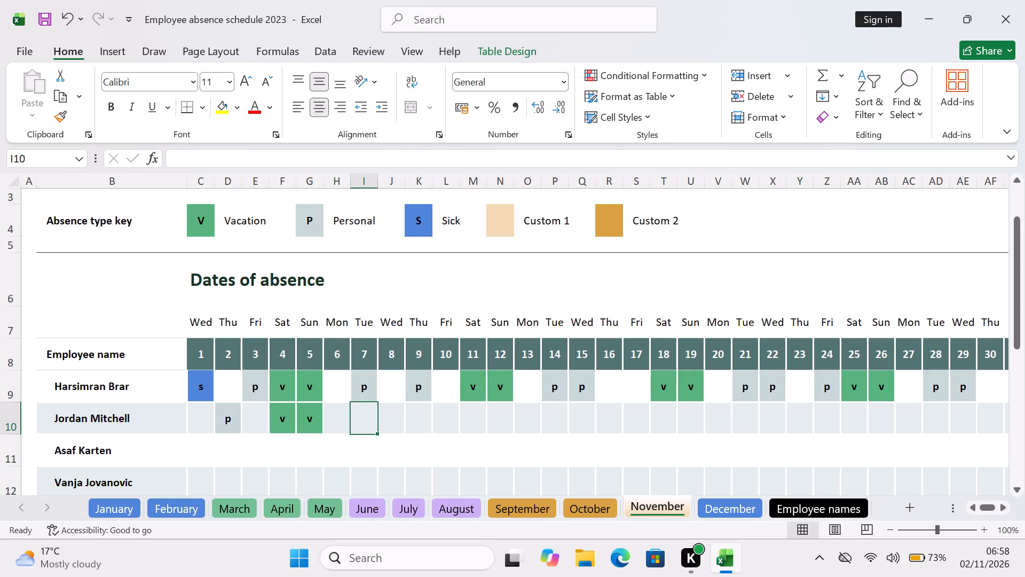
{"action": "key", "text": "Right"}
{"action": "key", "text": "p"}
{"action": "key", "text": "Right"}
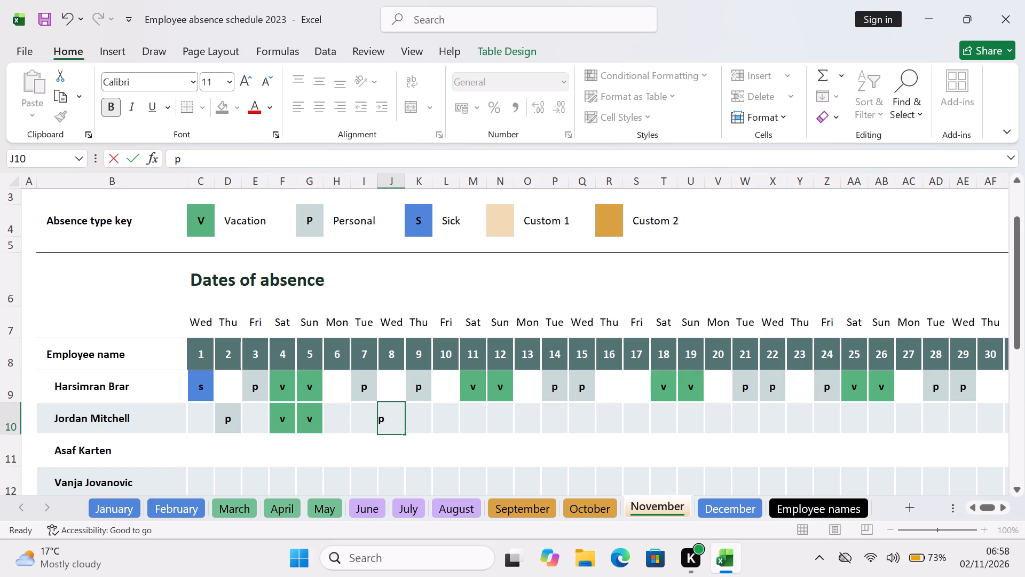
{"action": "key", "text": "Right"}
{"action": "key", "text": "Right"}
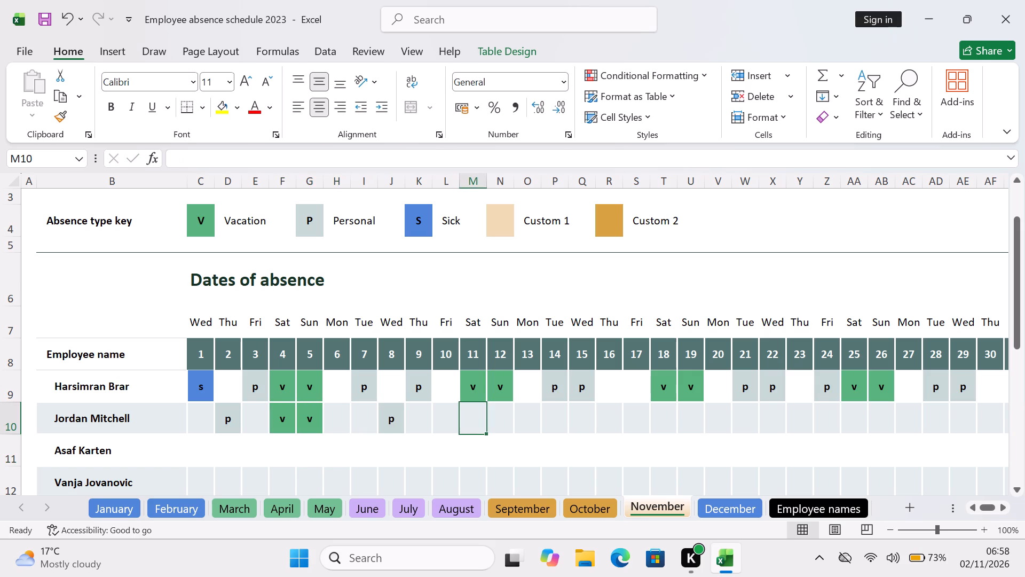
{"action": "key", "text": "v"}
{"action": "key", "text": "Right"}
{"action": "key", "text": "v"}
{"action": "key", "text": "Right"}
Enter p on November 16 and v on the weekend of November 18 and 19 in the second employee's row.
{"action": "key", "text": "Right"}
{"action": "key", "text": "Right"}
{"action": "key", "text": "Right"}
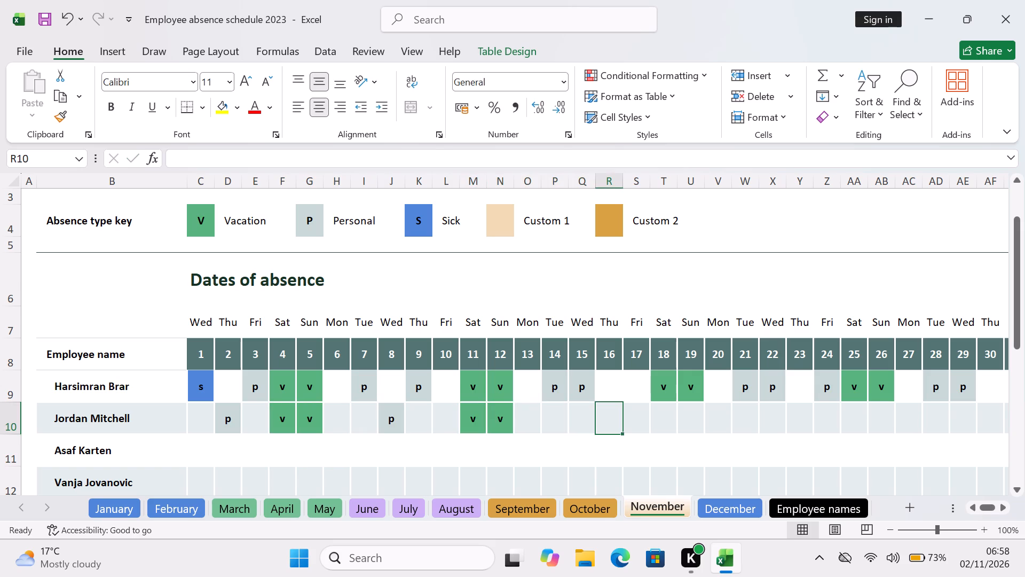
{"action": "key", "text": "p"}
{"action": "key", "text": "Right"}
{"action": "key", "text": "Right"}
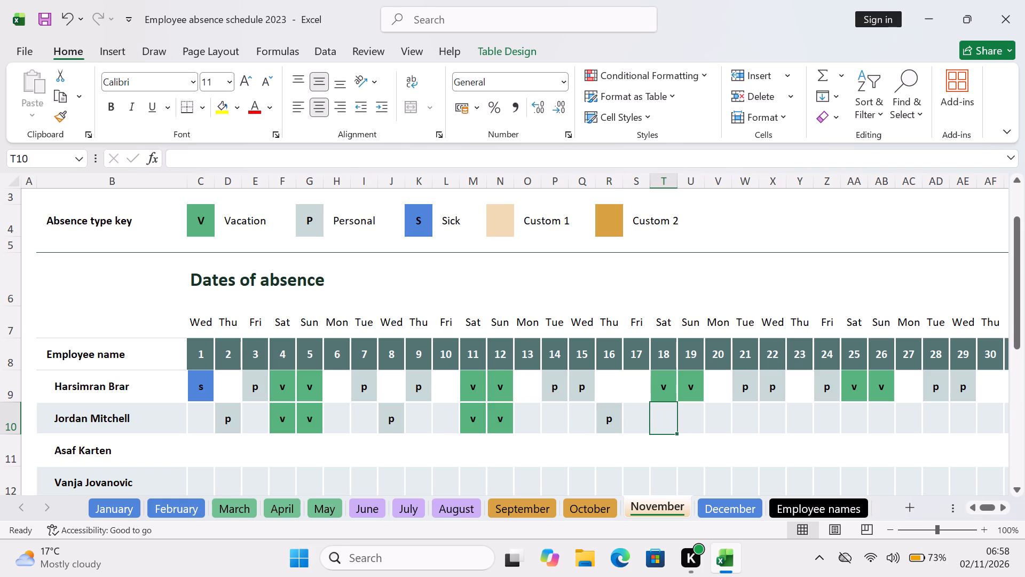
{"action": "key", "text": "v"}
{"action": "key", "text": "Right"}
{"action": "key", "text": "v"}
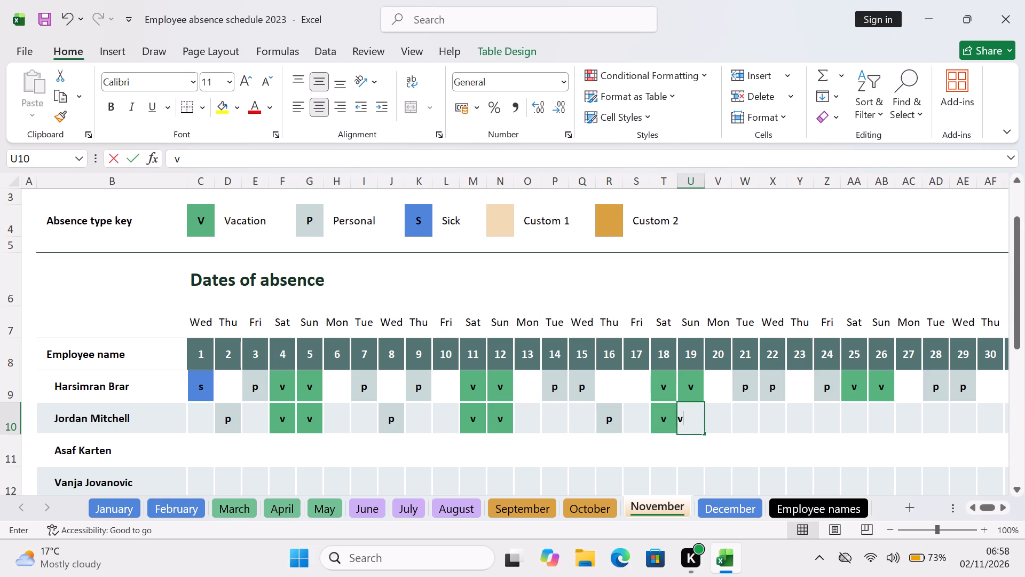
{"action": "key", "text": "Right"}
Enter p on November 23 and v on the weekend of November 25 and 26 in the second employee's row.
{"action": "key", "text": "Right"}
{"action": "key", "text": "Right"}
{"action": "key", "text": "Right"}
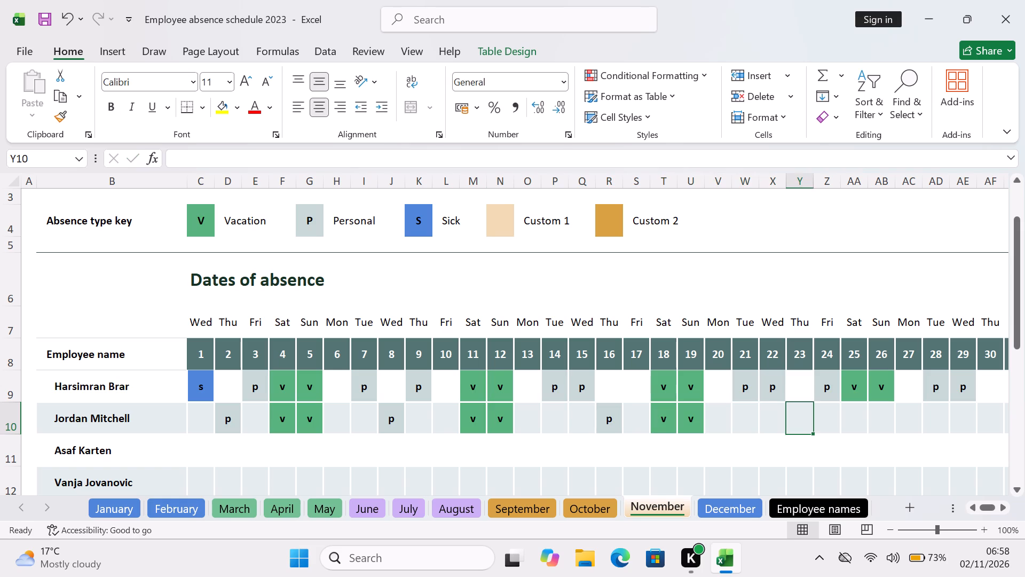
{"action": "key", "text": "p"}
{"action": "key", "text": "Right"}
{"action": "key", "text": "Right"}
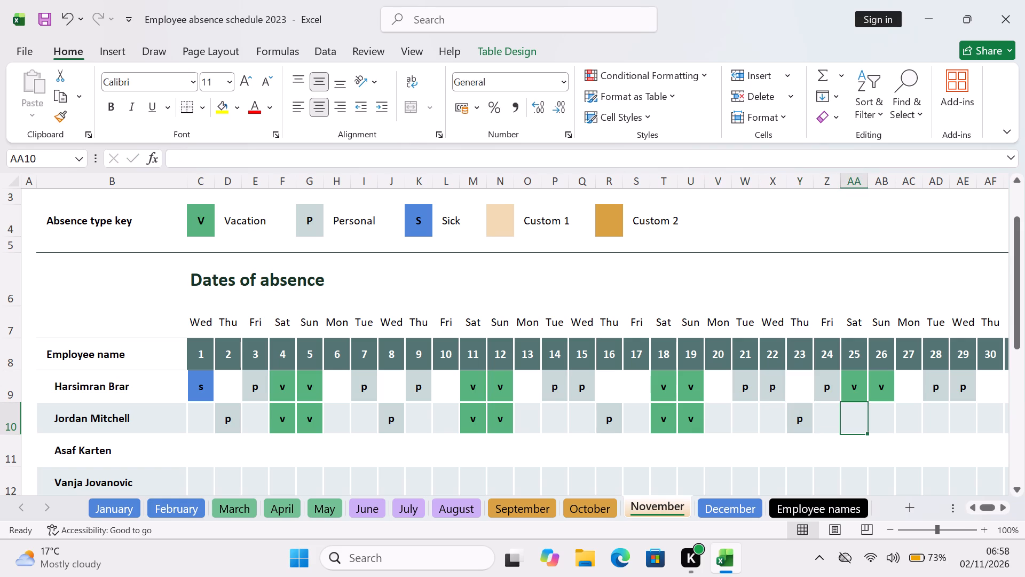
{"action": "key", "text": "v"}
{"action": "key", "text": "Right"}
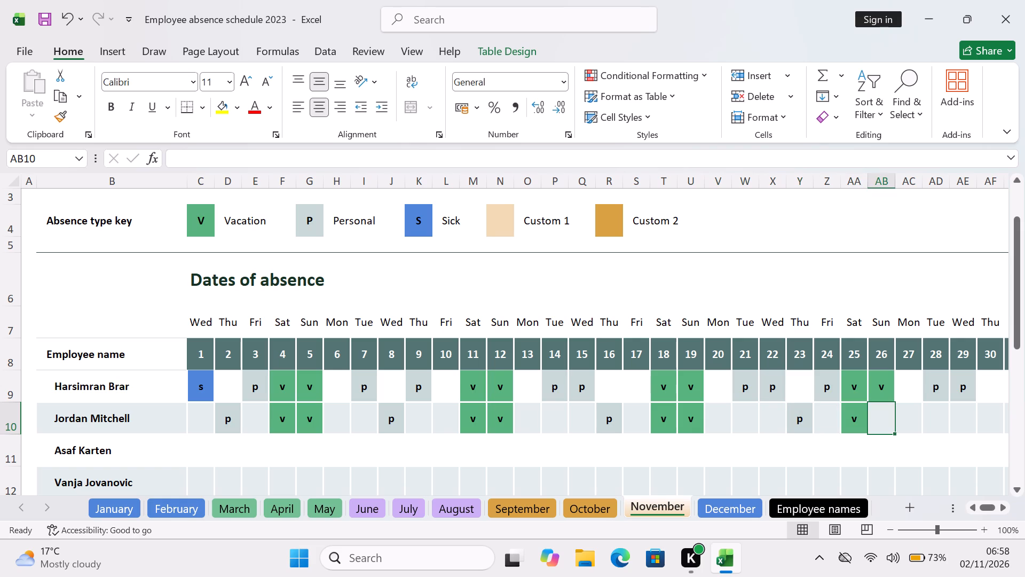
{"action": "key", "text": "v"}
{"action": "key", "text": "Right"}
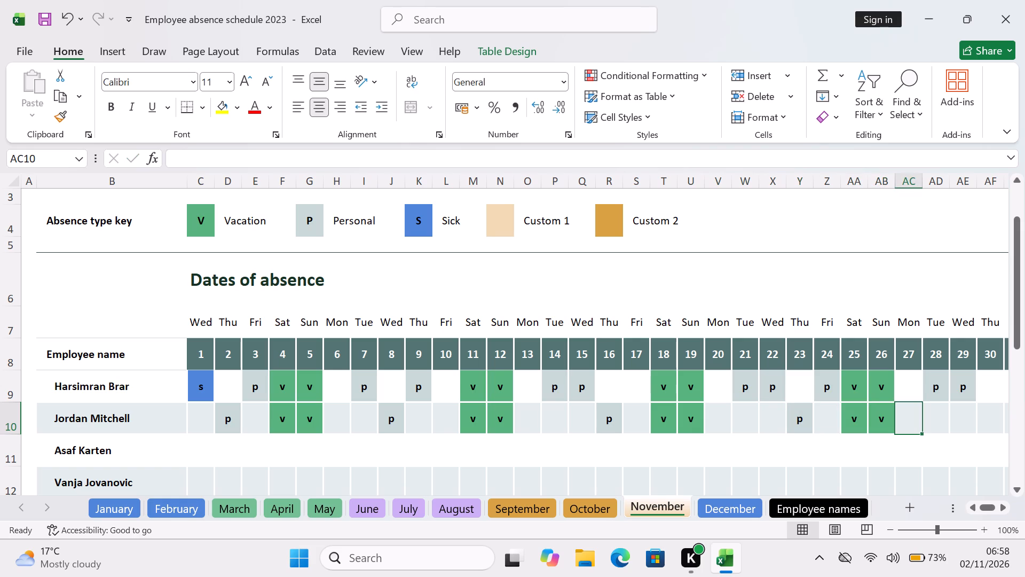
Enter personal absences (p) on November 29 and 30 to finish the second employee's row.
{"action": "key", "text": "Right"}
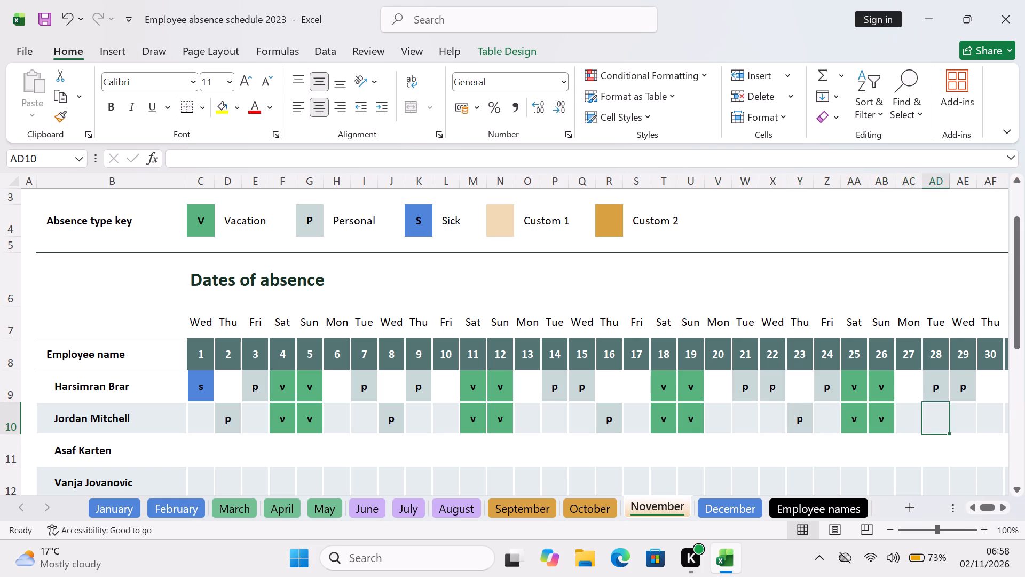
{"action": "key", "text": "Right"}
{"action": "key", "text": "Right"}
{"action": "key", "text": "Right"}
{"action": "key", "text": "Left"}
{"action": "key", "text": "Left"}
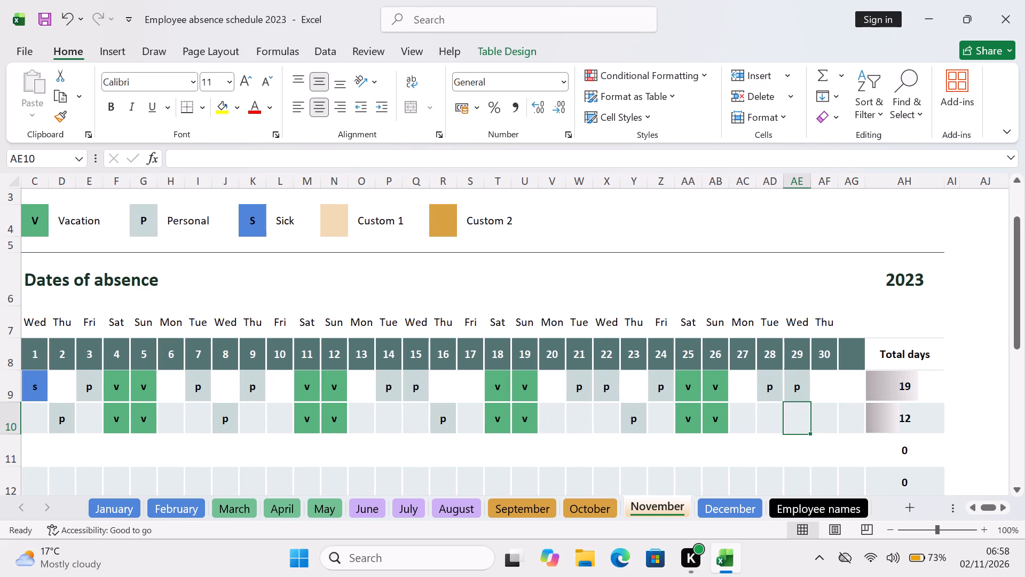
{"action": "key", "text": "p"}
{"action": "key", "text": "Right"}
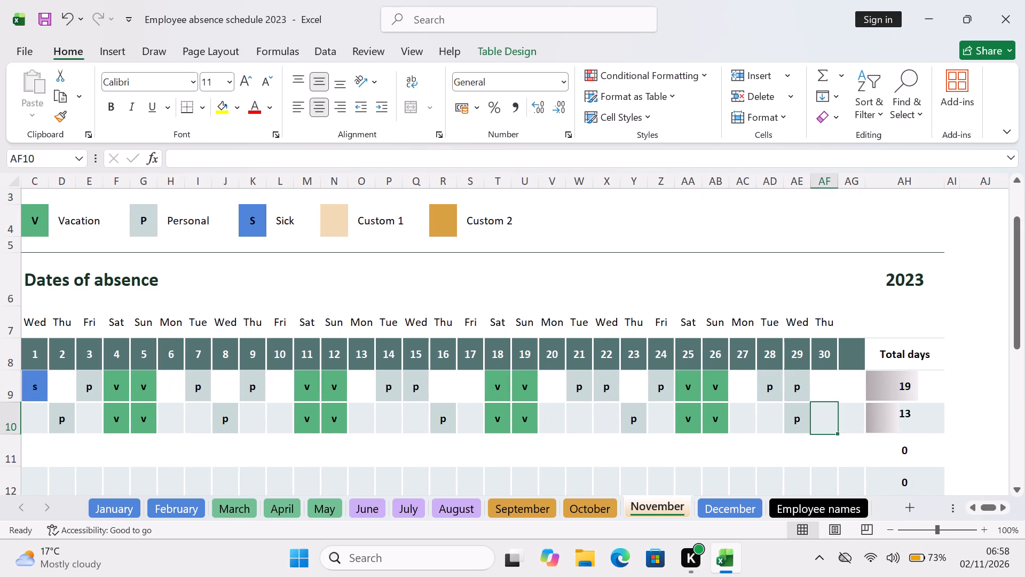
{"action": "key", "text": "p"}
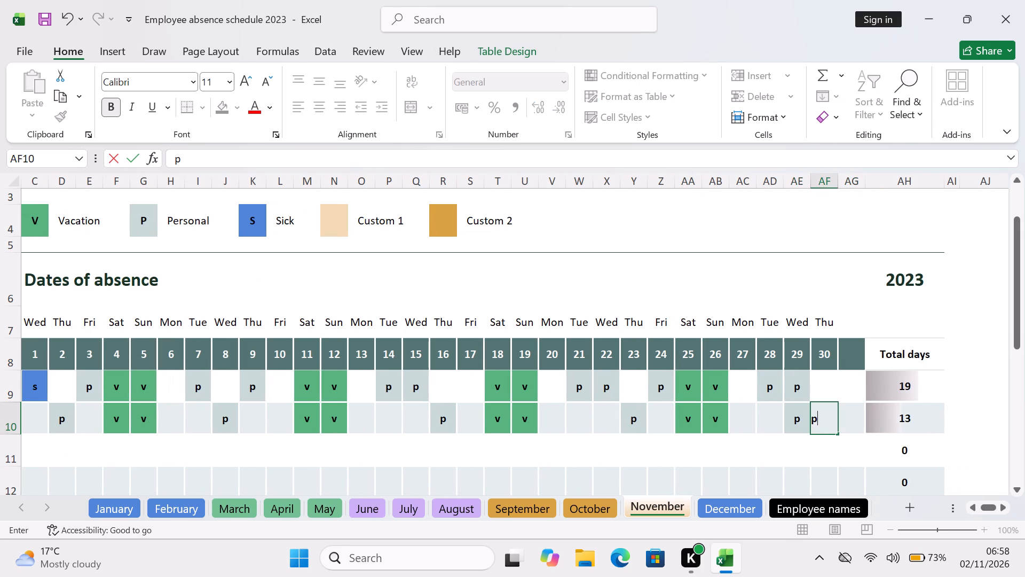
{"action": "key", "text": "Right"}
Enter s on November 2 and v on the weekend of November 4 and 5 in the third employee's row.
{"action": "key", "text": "Down"}
{"action": "key", "text": "Left"}
{"action": "key", "text": "Left"}
{"action": "key", "text": "Left"}
{"action": "key", "text": "Left"}
{"action": "key", "text": "Left"}
{"action": "key", "text": "Left"}
{"action": "key", "text": "Left"}
{"action": "key", "text": "Left"}
{"action": "key", "text": "Left"}
{"action": "key", "text": "Left"}
{"action": "key", "text": "Left"}
{"action": "key", "text": "Left"}
{"action": "key", "text": "Left"}
{"action": "key", "text": "Left"}
{"action": "key", "text": "Left"}
{"action": "key", "text": "Left"}
{"action": "key", "text": "Left"}
{"action": "key", "text": "Left"}
{"action": "key", "text": "Left"}
{"action": "key", "text": "Left"}
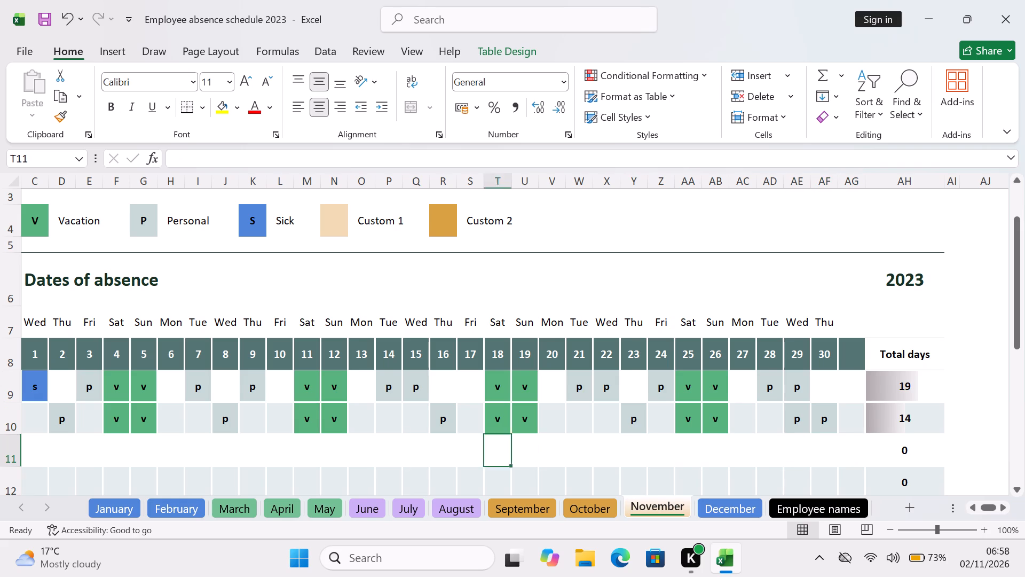
{"action": "key", "text": "Left"}
{"action": "key", "text": "Right"}
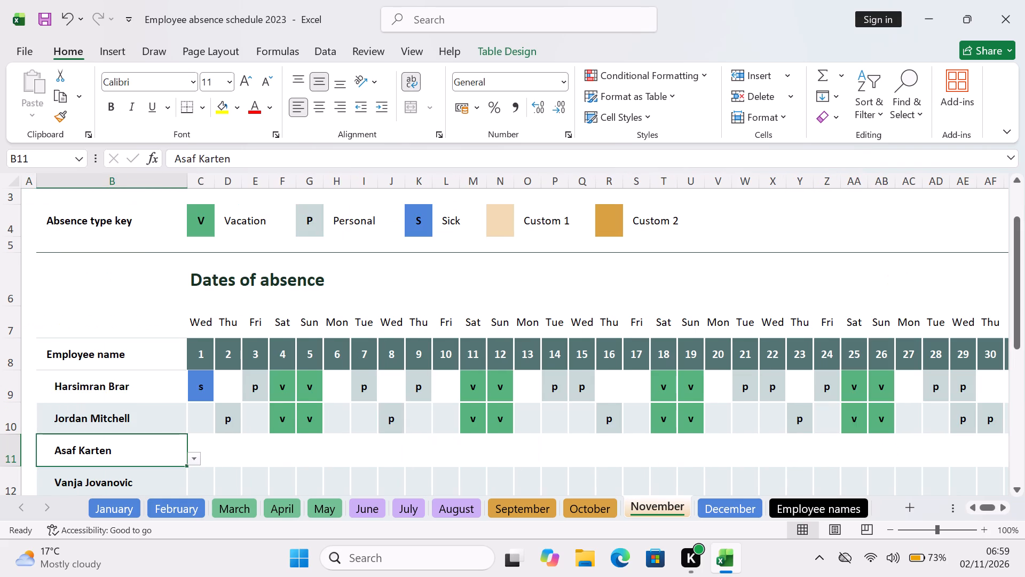
{"action": "key", "text": "Right"}
{"action": "key", "text": "Right"}
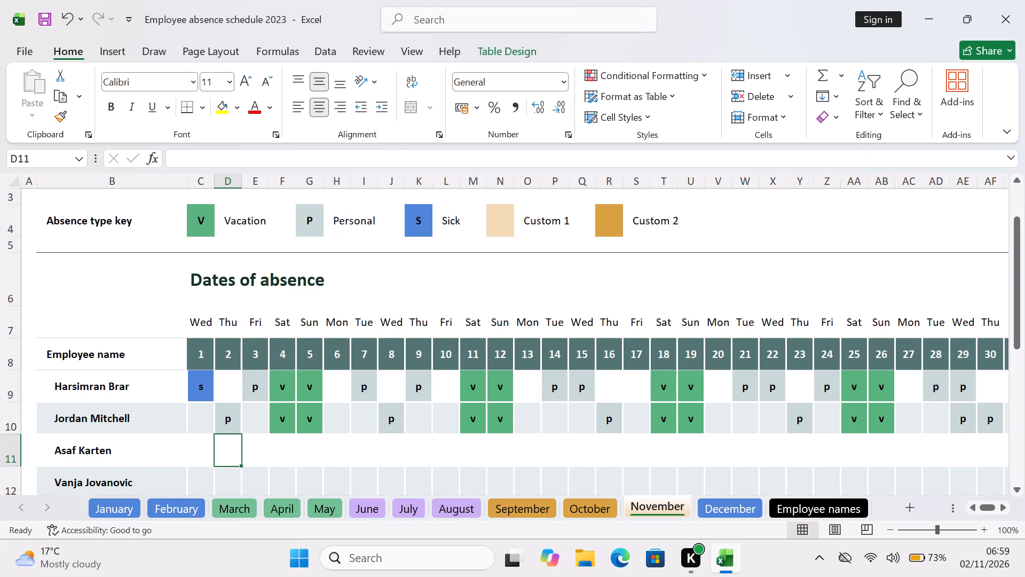
{"action": "key", "text": "s"}
{"action": "key", "text": "Right"}
{"action": "key", "text": "Right"}
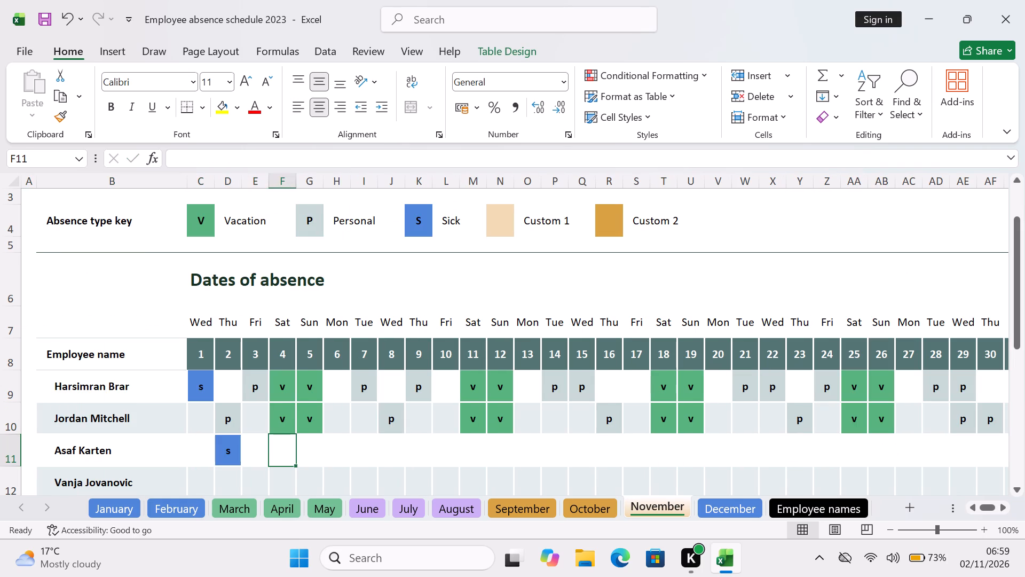
{"action": "key", "text": "v"}
{"action": "key", "text": "Right"}
{"action": "key", "text": "v"}
{"action": "key", "text": "Right"}
Enter p on November 6 and 10 and v on the weekend of November 11 and 12 in the third employee's row.
{"action": "key", "text": "Right"}
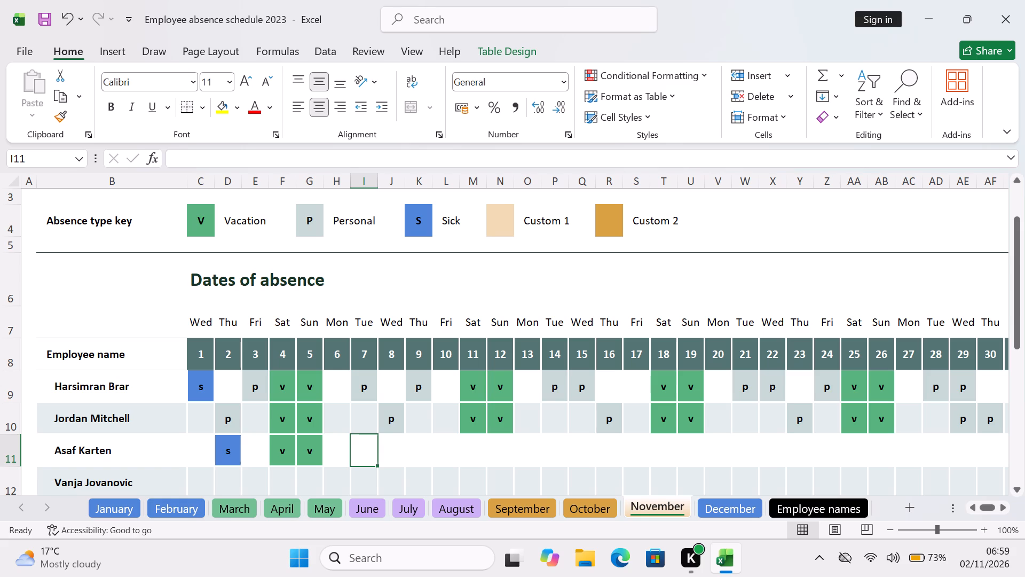
{"action": "key", "text": "Left"}
{"action": "key", "text": "p"}
{"action": "key", "text": "Right"}
{"action": "key", "text": "Right"}
{"action": "key", "text": "Right"}
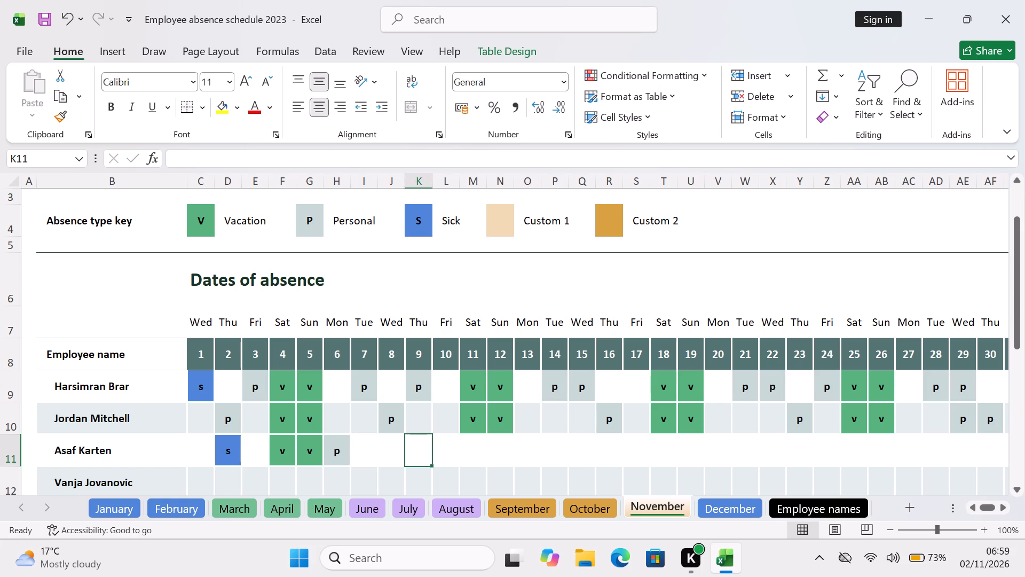
{"action": "key", "text": "Right"}
{"action": "key", "text": "p"}
{"action": "key", "text": "Right"}
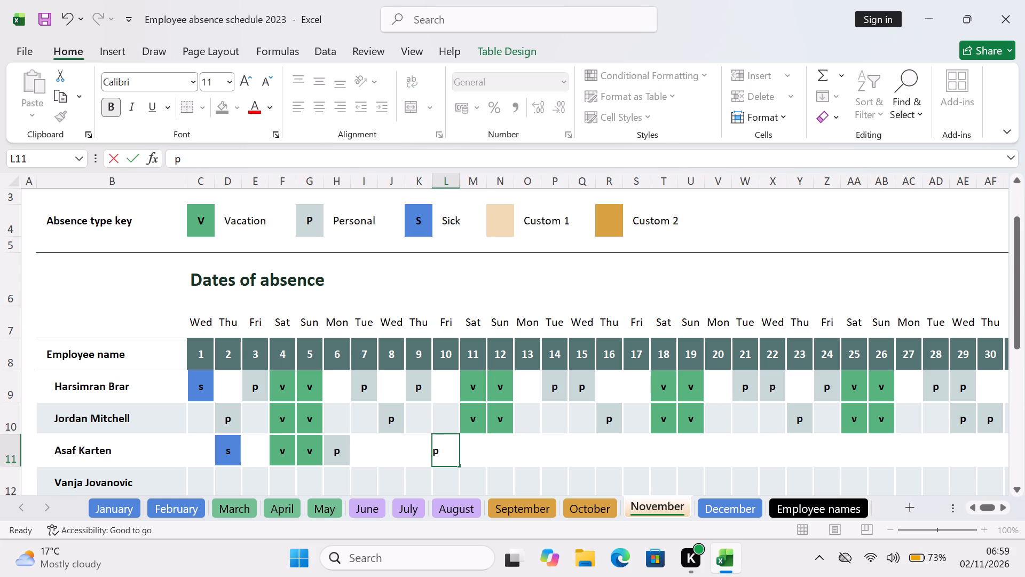
{"action": "key", "text": "v"}
{"action": "key", "text": "Right"}
{"action": "key", "text": "v"}
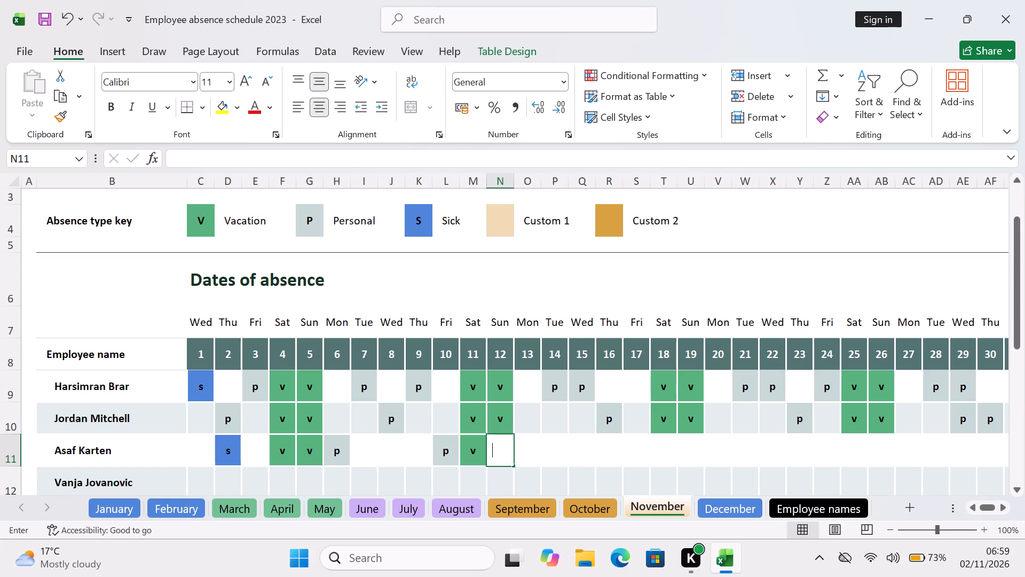
{"action": "key", "text": "Right"}
Enter a sick absence (s) on Tuesday 14 November in the third employee's row.
{"action": "key", "text": "Right"}
{"action": "key", "text": "Left"}
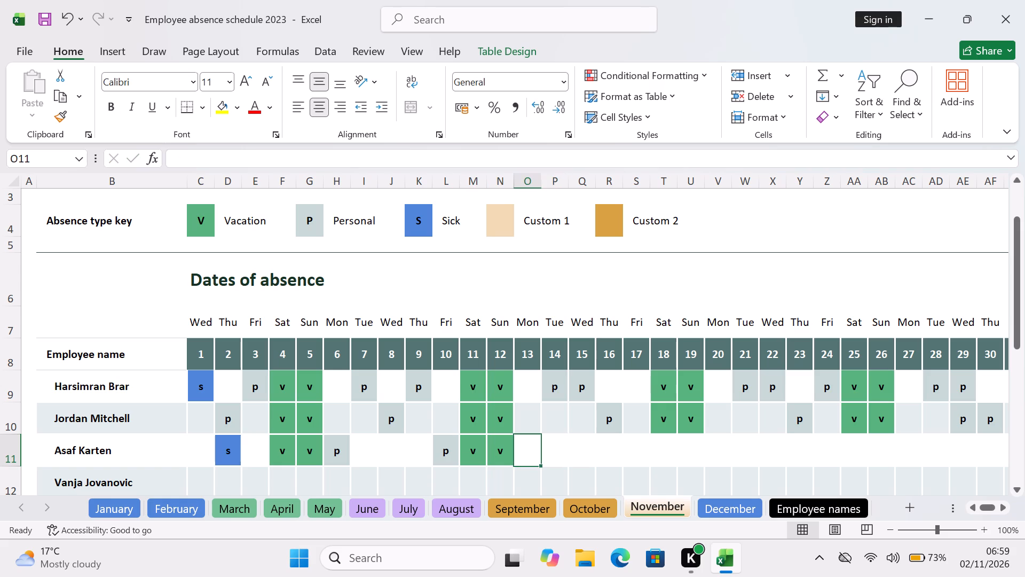
{"action": "key", "text": "Right"}
{"action": "key", "text": "s"}
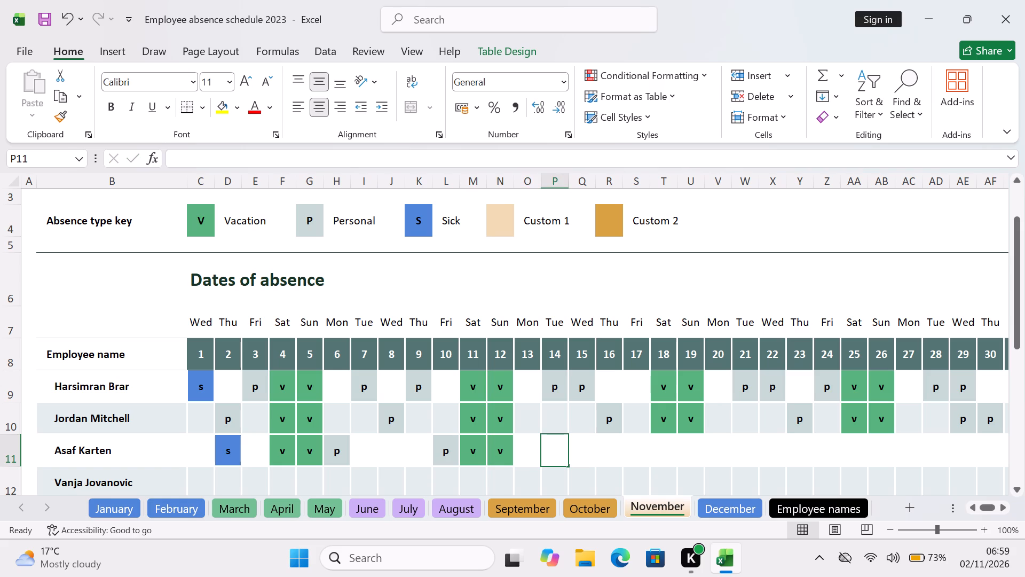
{"action": "key", "text": "Right"}
Enter p on November 17 and v on the weekend of November 18 and 19 in the third employee's row.
{"action": "key", "text": "Right"}
{"action": "key", "text": "Right"}
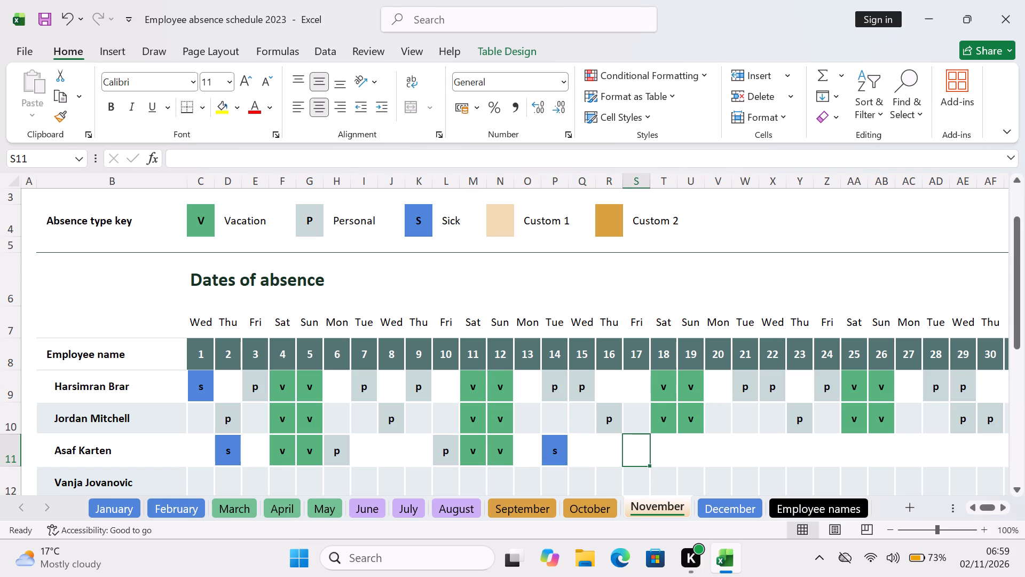
{"action": "key", "text": "p"}
{"action": "key", "text": "Right"}
{"action": "key", "text": "v"}
{"action": "key", "text": "Right"}
{"action": "key", "text": "v"}
{"action": "key", "text": "Right"}
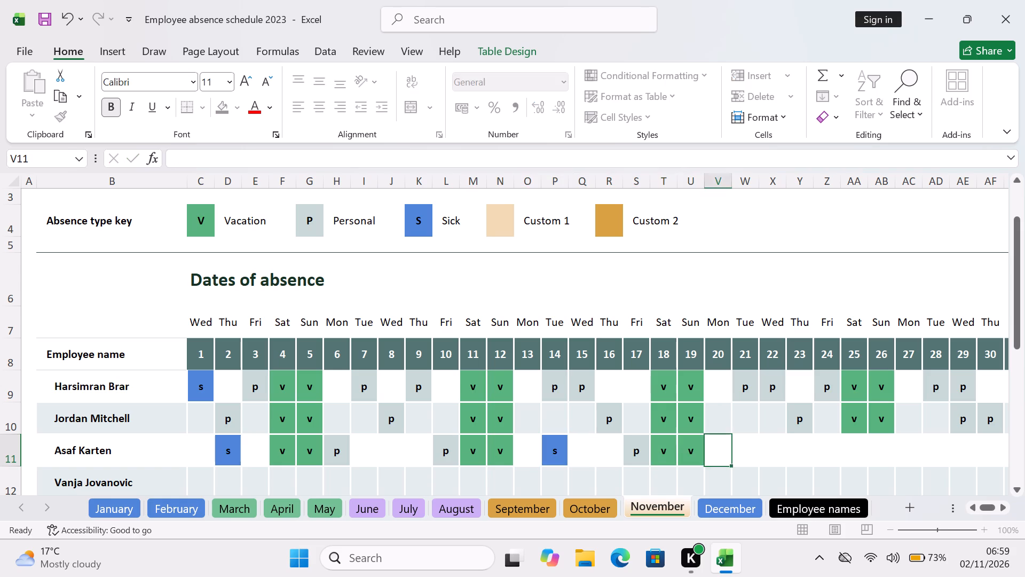
Enter p on November 20 and 24 and v on the weekend of November 25 and 26 in the third employee's row.
{"action": "key", "text": "Right"}
{"action": "key", "text": "Left"}
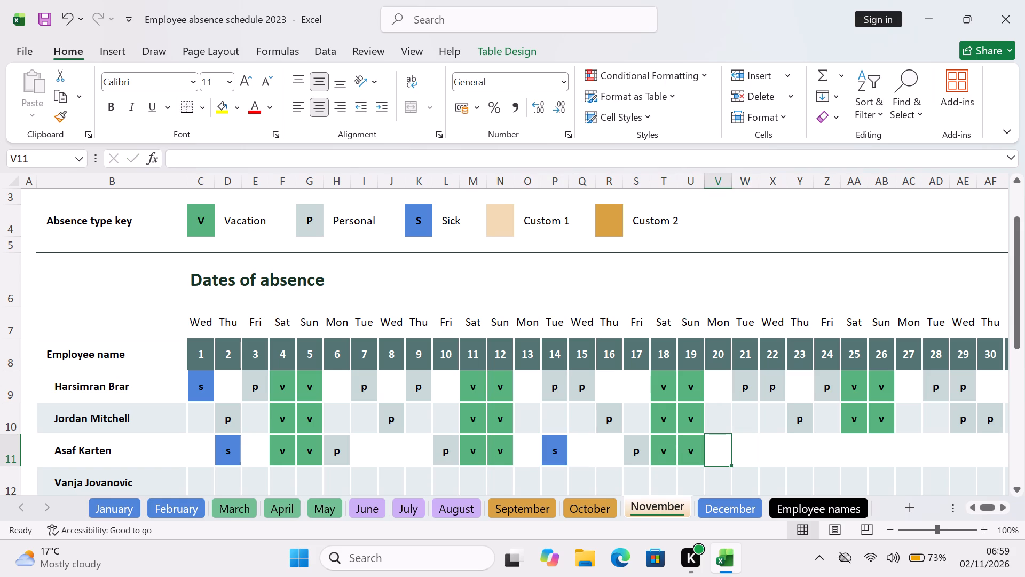
{"action": "key", "text": "p"}
{"action": "key", "text": "Right"}
{"action": "key", "text": "Right"}
{"action": "key", "text": "Right"}
{"action": "key", "text": "Right"}
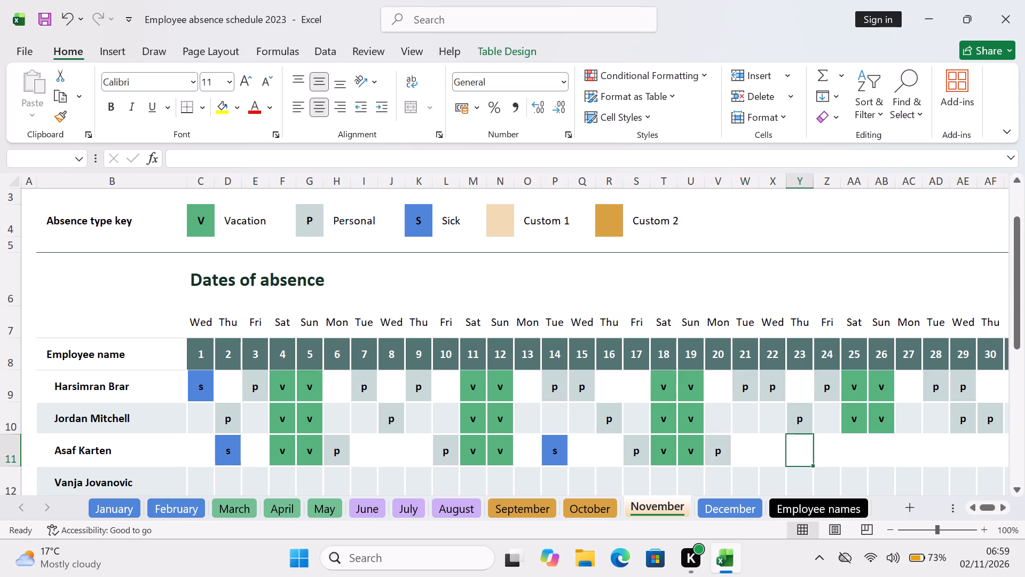
{"action": "key", "text": "Left"}
{"action": "key", "text": "Right"}
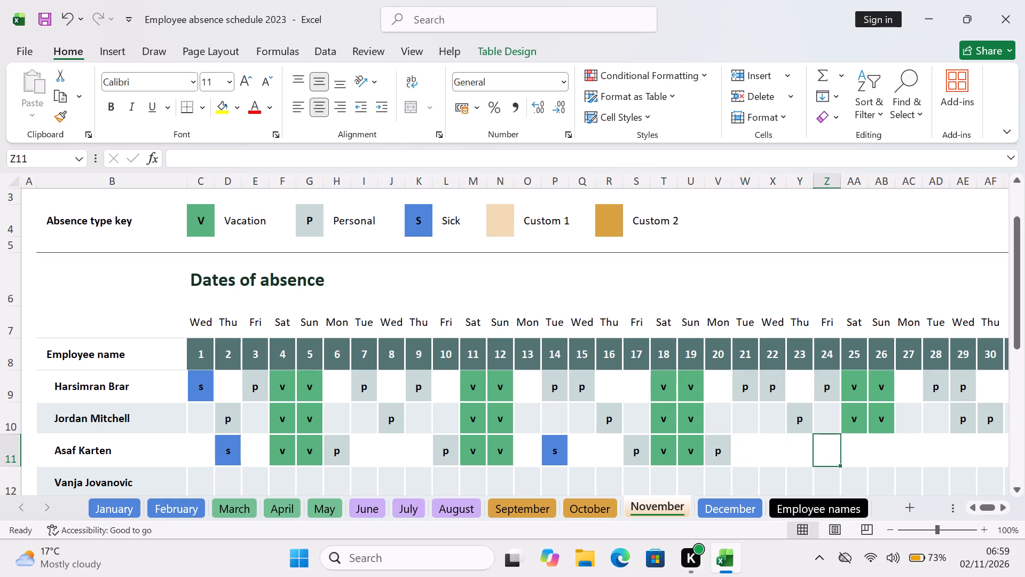
{"action": "key", "text": "p"}
{"action": "key", "text": "Right"}
{"action": "key", "text": "v"}
{"action": "key", "text": "Right"}
{"action": "key", "text": "v"}
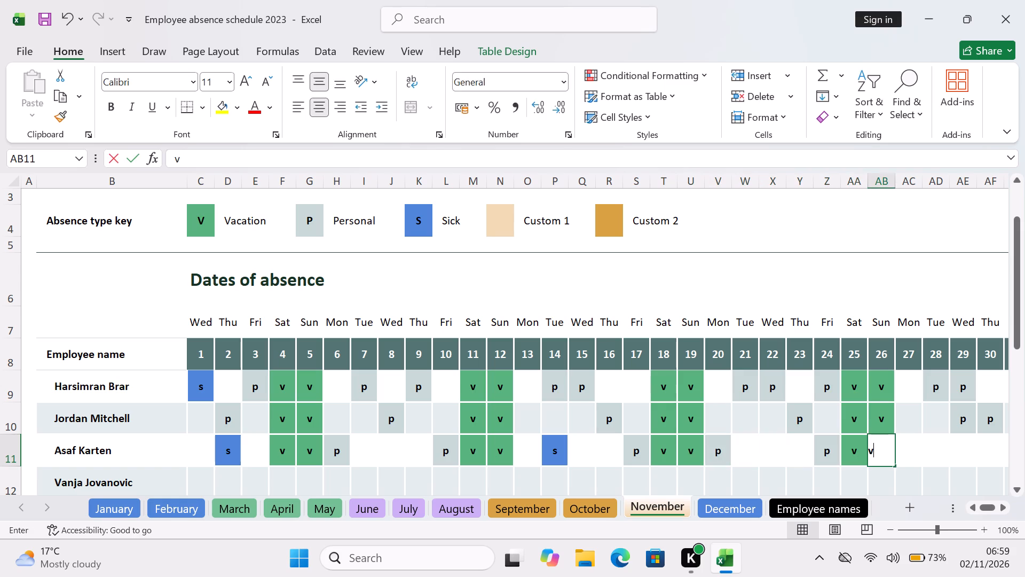
{"action": "key", "text": "Right"}
Enter p on November 27 and s on November 30 in the third employee's row.
{"action": "key", "text": "Right"}
{"action": "key", "text": "Right"}
{"action": "key", "text": "Right"}
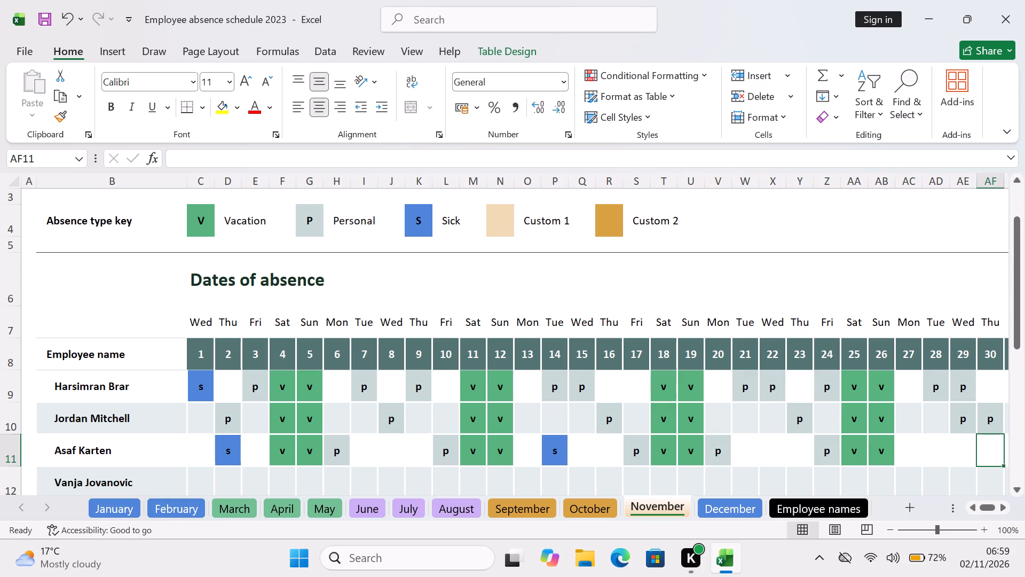
{"action": "key", "text": "Right"}
{"action": "key", "text": "Left"}
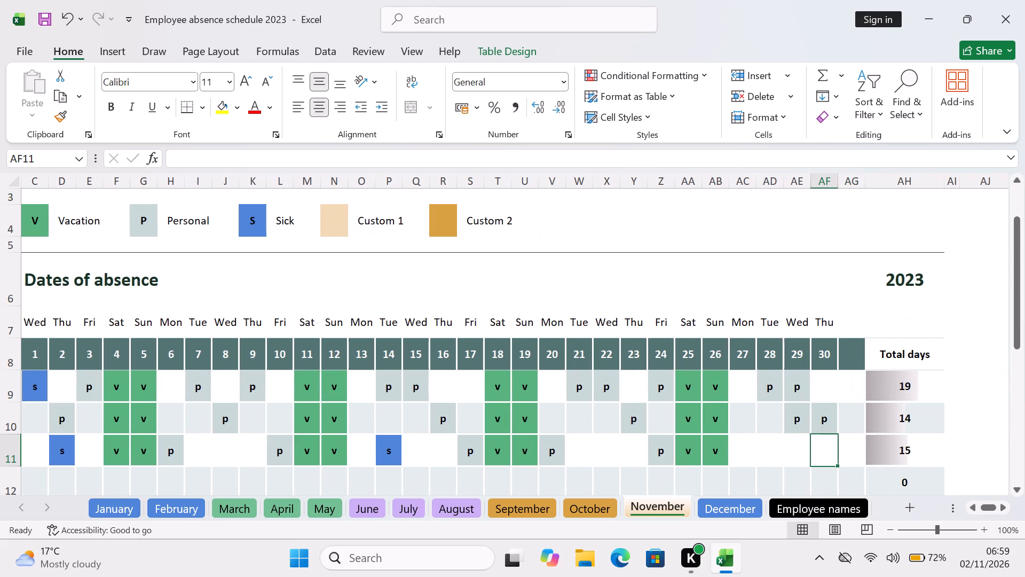
{"action": "key", "text": "Left"}
{"action": "key", "text": "Left"}
{"action": "key", "text": "Left"}
{"action": "key", "text": "p"}
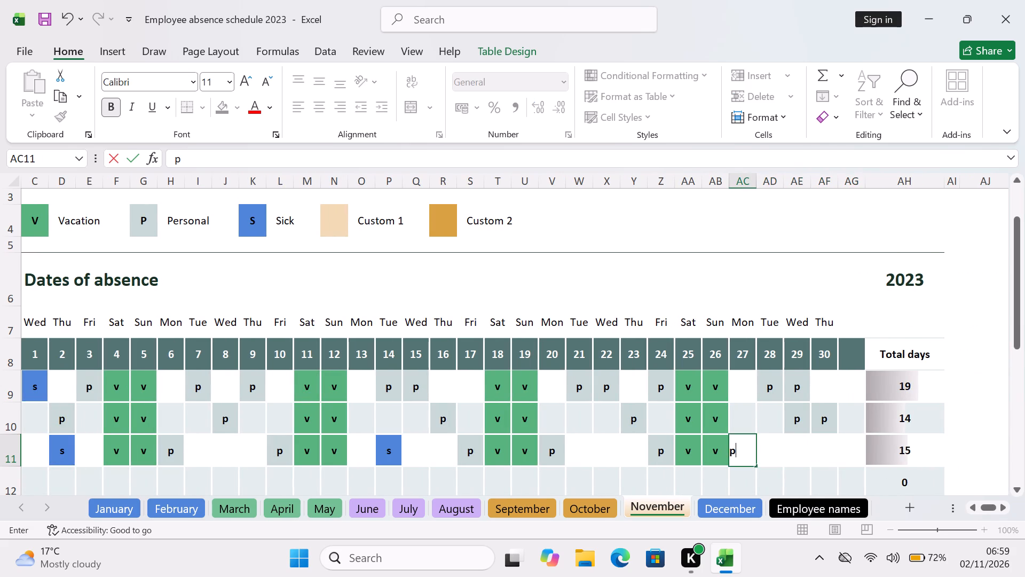
{"action": "key", "text": "Right"}
{"action": "key", "text": "Right"}
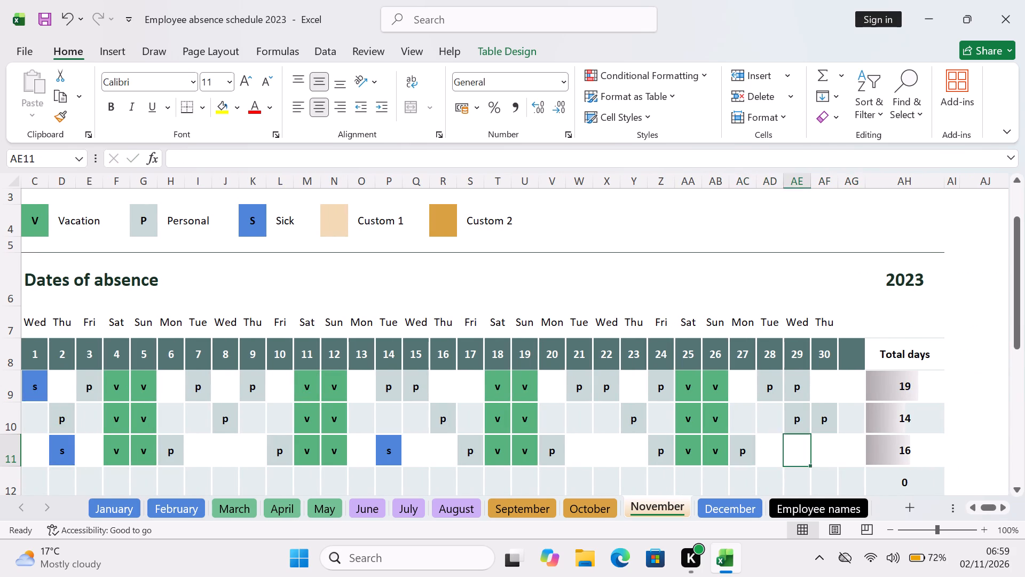
{"action": "key", "text": "Right"}
{"action": "key", "text": "Left"}
{"action": "key", "text": "Right"}
{"action": "key", "text": "s"}
{"action": "key", "text": "Left"}
Enter p on November 1 and v on the weekend of November 4 and 5 in the fourth employee's row.
{"action": "key", "text": "Left"}
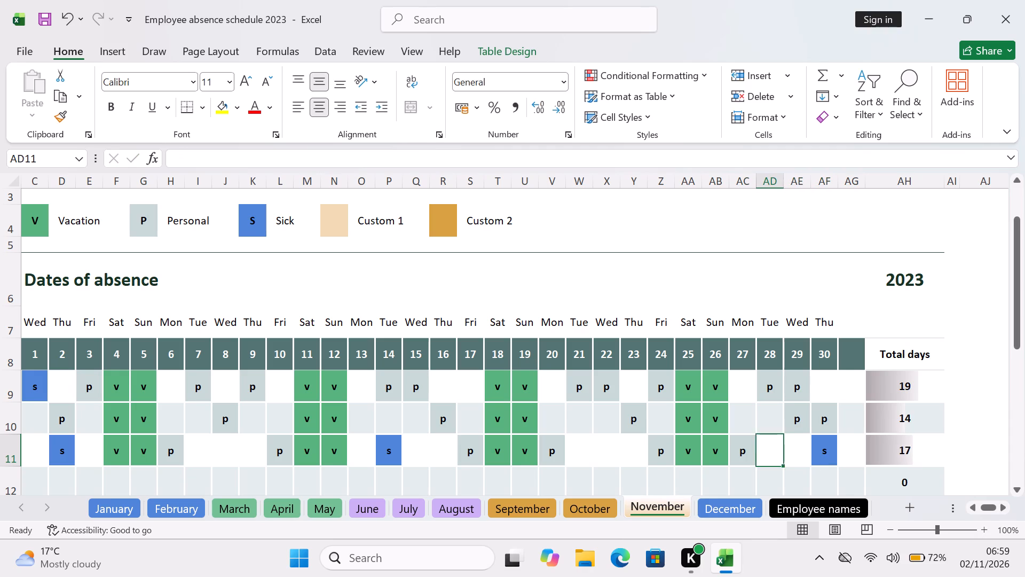
{"action": "key", "text": "Left"}
{"action": "key", "text": "Left"}
{"action": "key", "text": "Left"}
{"action": "key", "text": "Left"}
{"action": "key", "text": "Left"}
{"action": "key", "text": "Left"}
{"action": "key", "text": "Left"}
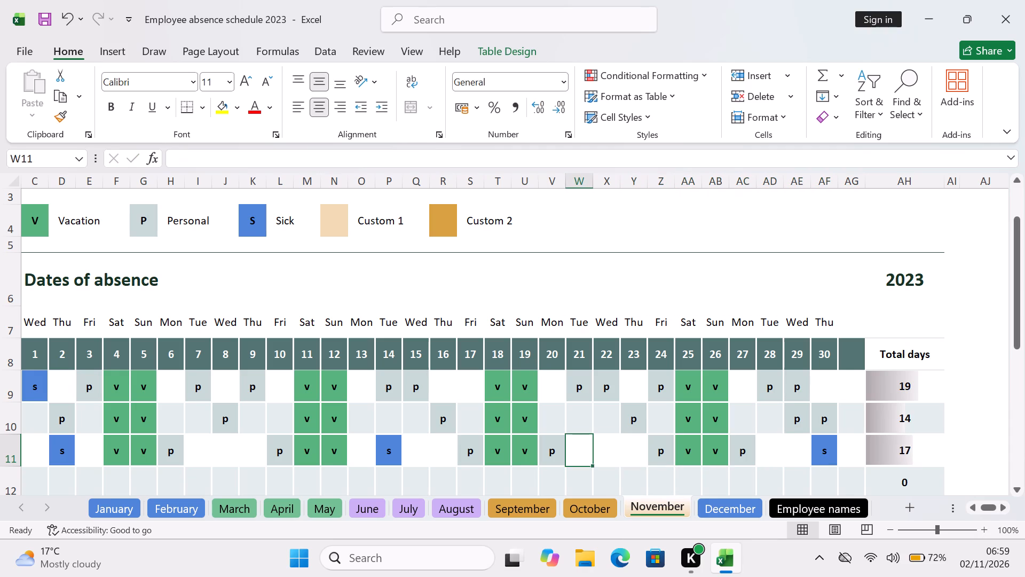
{"action": "key", "text": "Left"}
{"action": "key", "text": "Left"}
{"action": "key", "text": "Left"}
{"action": "key", "text": "Left"}
{"action": "key", "text": "Left"}
{"action": "key", "text": "Left"}
{"action": "key", "text": "Left"}
{"action": "key", "text": "Left"}
{"action": "key", "text": "Left"}
{"action": "key", "text": "Left"}
{"action": "key", "text": "Left"}
{"action": "key", "text": "Left"}
{"action": "key", "text": "Left"}
{"action": "key", "text": "Left"}
{"action": "key", "text": "Left"}
{"action": "key", "text": "Left"}
{"action": "key", "text": "Left"}
{"action": "key", "text": "Left"}
{"action": "key", "text": "Left"}
{"action": "key", "text": "Left"}
{"action": "key", "text": "Left"}
{"action": "key", "text": "Left"}
{"action": "key", "text": "Left"}
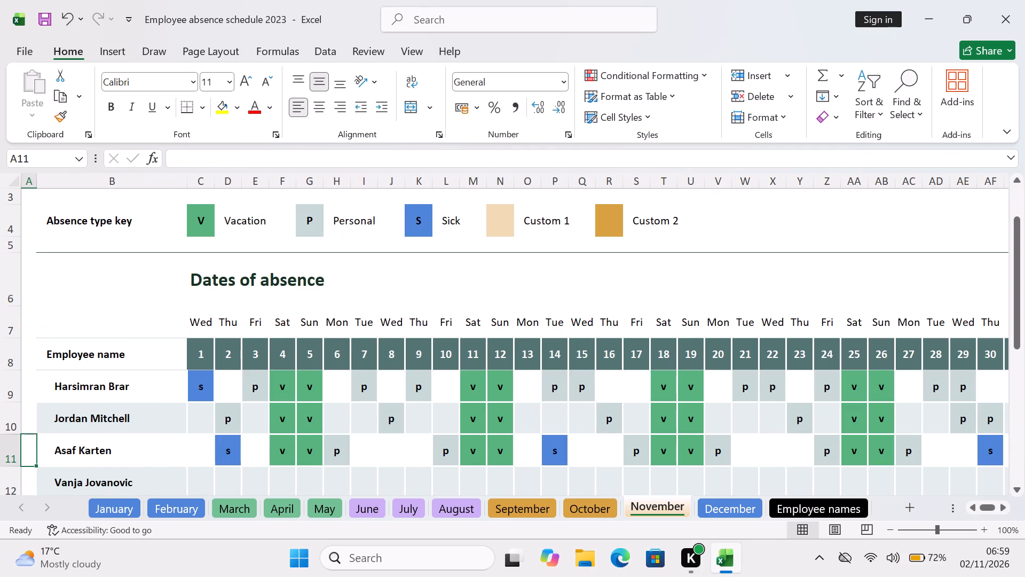
{"action": "key", "text": "Right"}
{"action": "key", "text": "Right"}
{"action": "key", "text": "Right"}
{"action": "key", "text": "Down"}
{"action": "key", "text": "Left"}
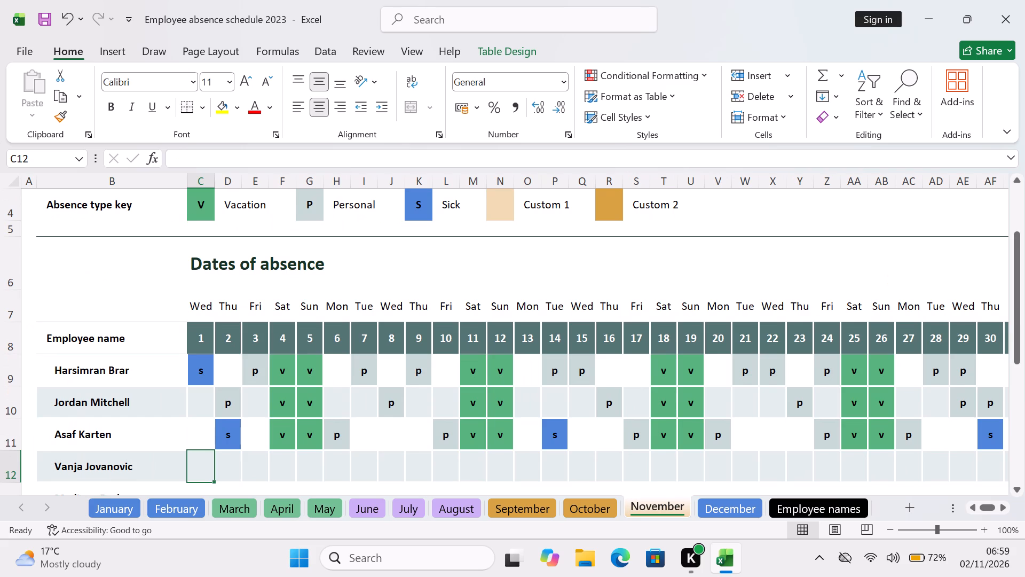
{"action": "key", "text": "p"}
{"action": "key", "text": "Right"}
{"action": "key", "text": "Right"}
{"action": "key", "text": "Right"}
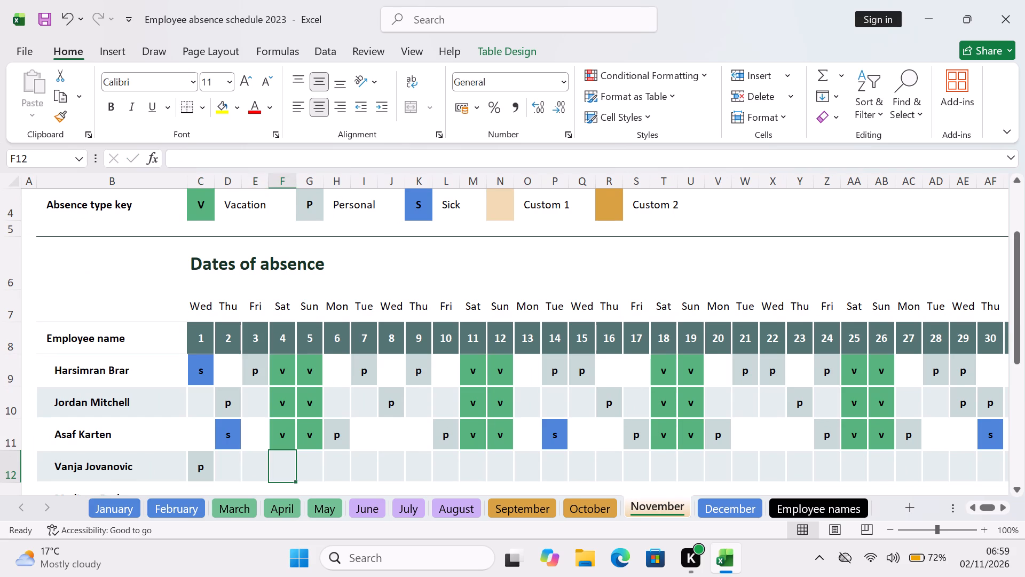
{"action": "key", "text": "v"}
{"action": "key", "text": "Right"}
{"action": "key", "text": "v"}
{"action": "key", "text": "Right"}
Enter p on November 9 and v on the weekend of November 11 and 12 in the fourth employee's row.
{"action": "key", "text": "Right"}
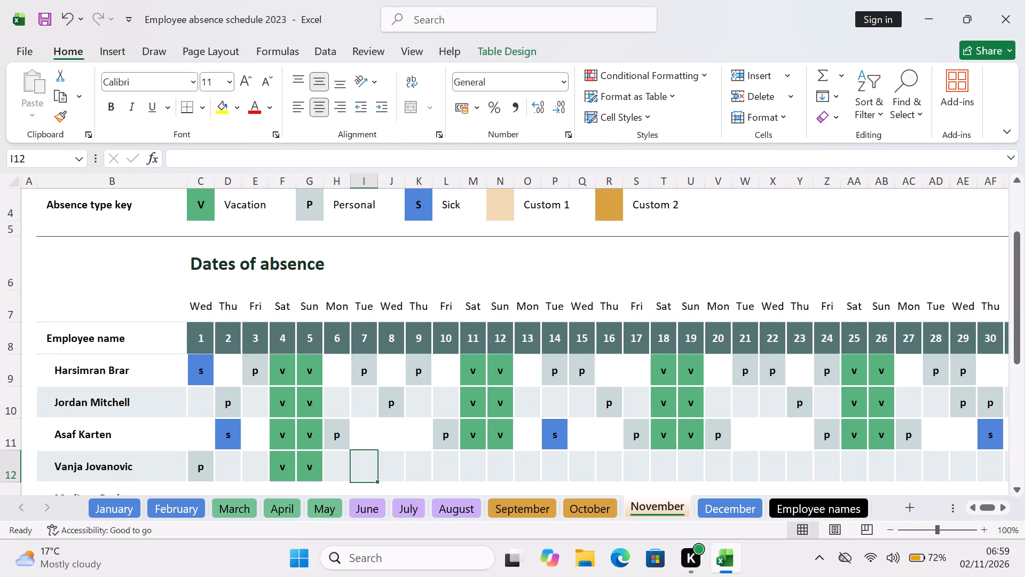
{"action": "key", "text": "Right"}
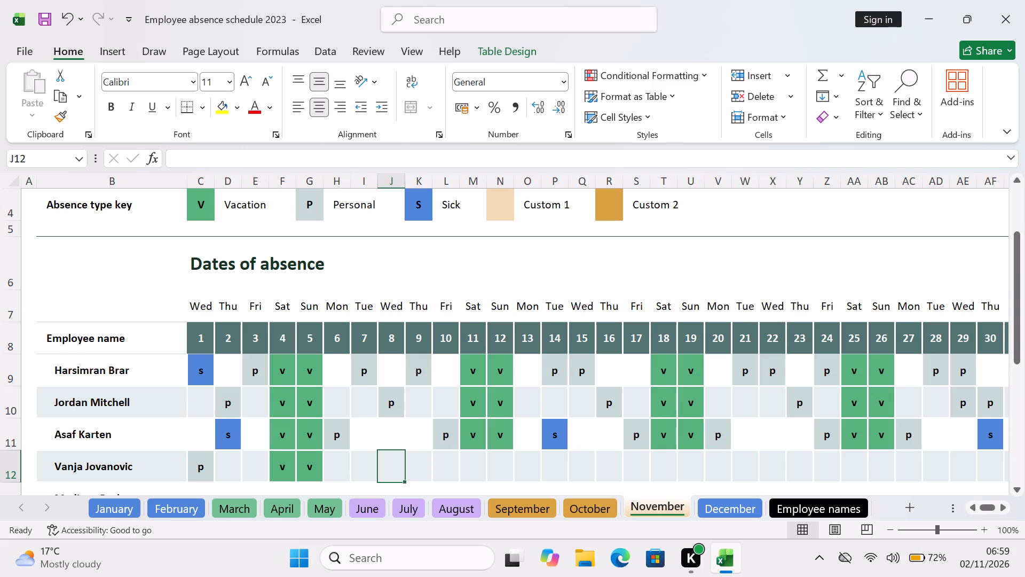
{"action": "key", "text": "Left"}
{"action": "key", "text": "Right"}
{"action": "key", "text": "Right"}
{"action": "key", "text": "p"}
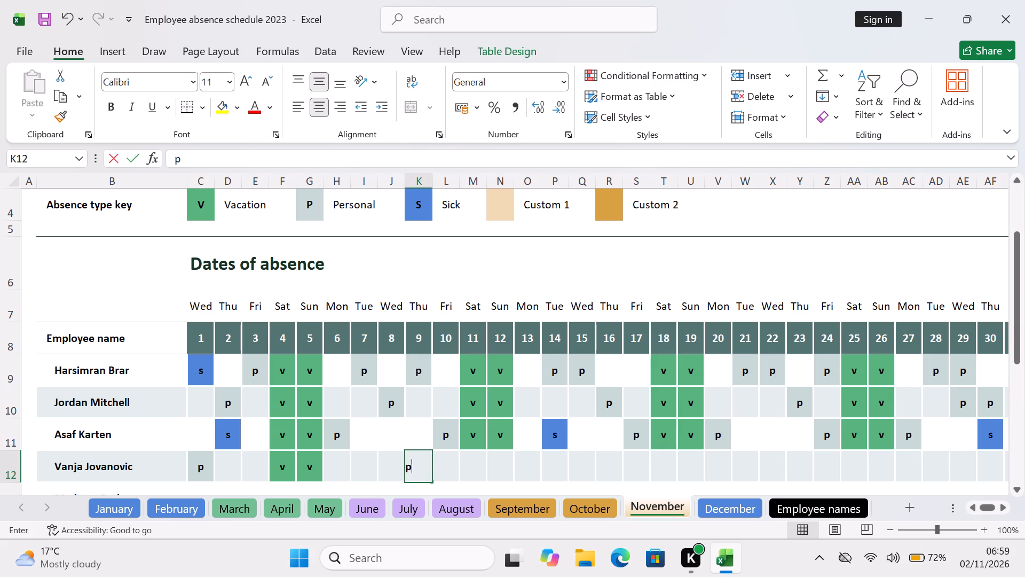
{"action": "key", "text": "Right"}
{"action": "key", "text": "Right"}
{"action": "key", "text": "v"}
{"action": "key", "text": "Right"}
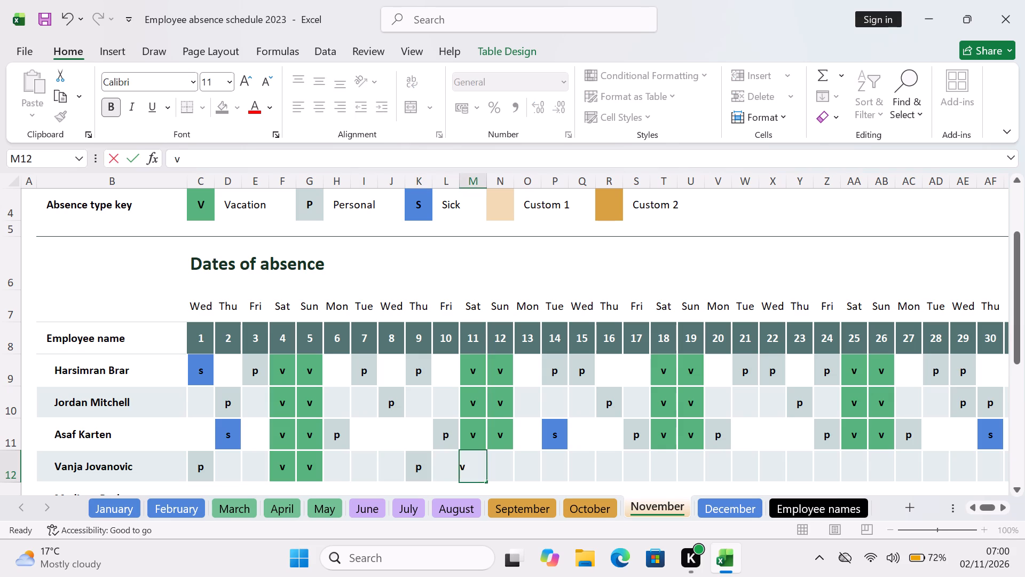
{"action": "key", "text": "v"}
{"action": "key", "text": "Right"}
Enter p on November 15 and 13 and v on the weekend of November 18 and 19 in the fourth employee's row.
{"action": "key", "text": "Right"}
{"action": "key", "text": "Right"}
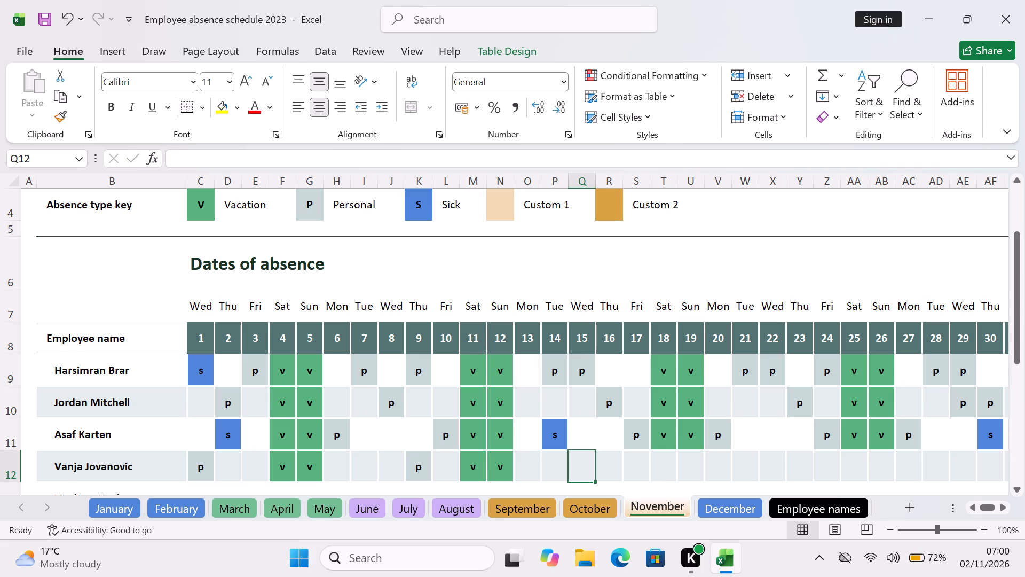
{"action": "key", "text": "p"}
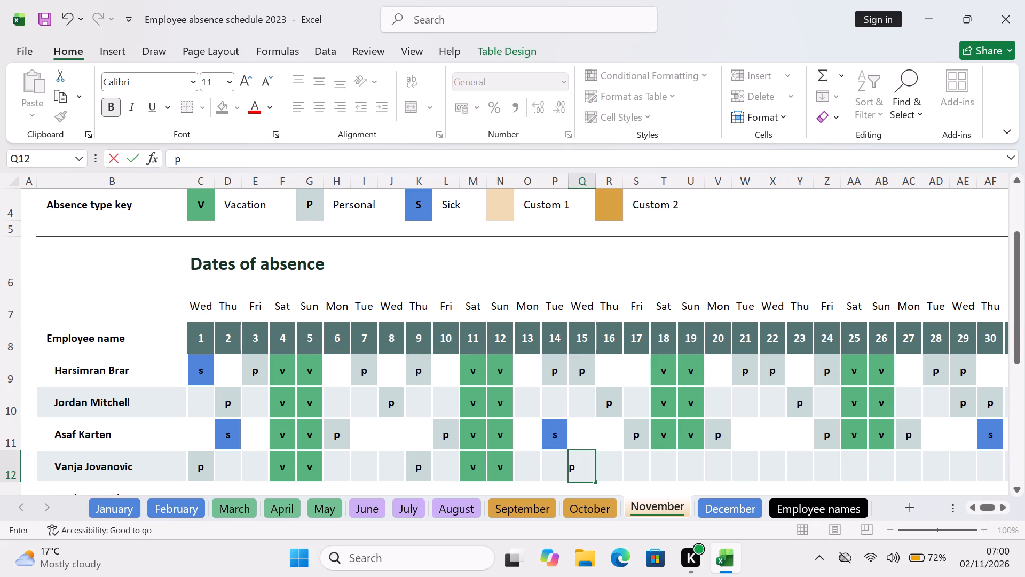
{"action": "key", "text": "Right"}
{"action": "key", "text": "Right"}
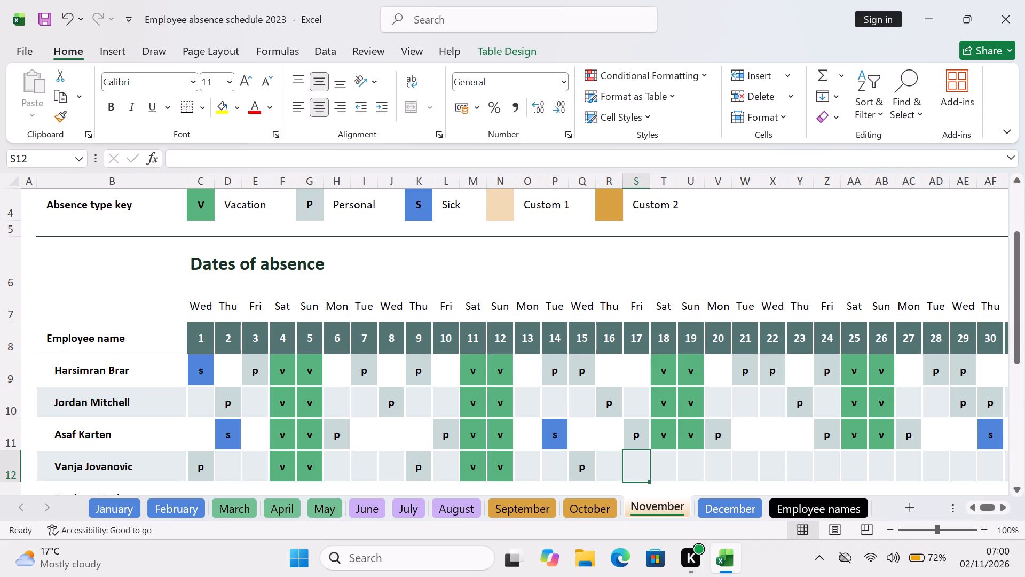
{"action": "key", "text": "Left"}
{"action": "key", "text": "Left"}
{"action": "key", "text": "Left"}
{"action": "key", "text": "Left"}
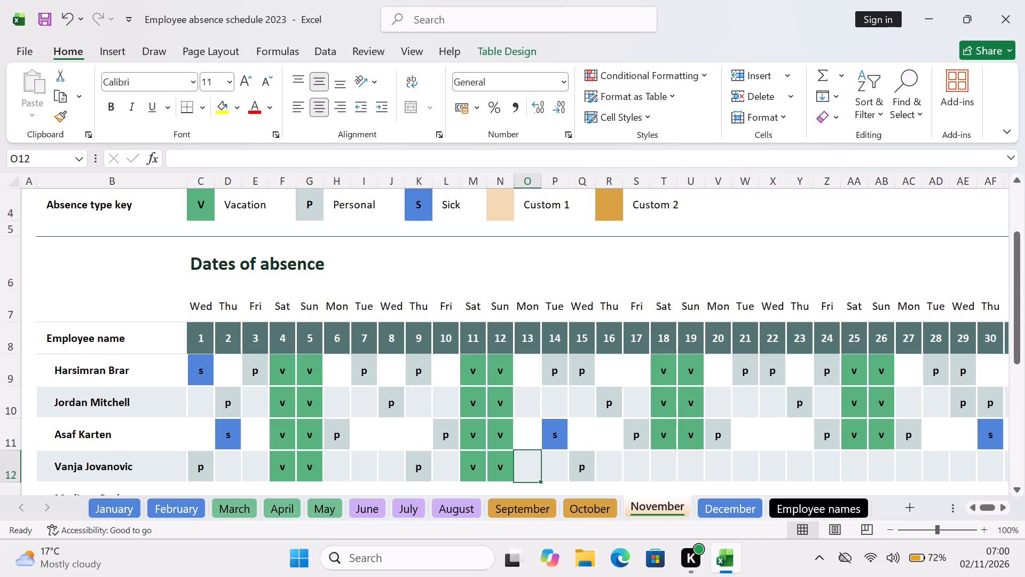
{"action": "key", "text": "p"}
{"action": "key", "text": "Right"}
{"action": "key", "text": "Right"}
{"action": "key", "text": "Right"}
{"action": "key", "text": "Right"}
{"action": "key", "text": "Right"}
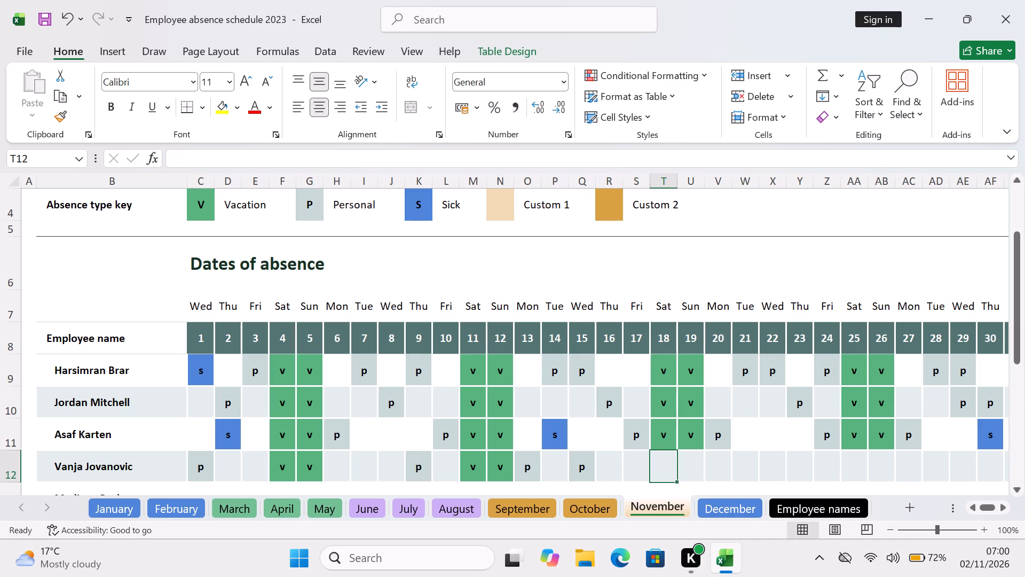
{"action": "key", "text": "v"}
{"action": "key", "text": "Right"}
{"action": "key", "text": "v"}
{"action": "key", "text": "Right"}
Enter p on November 21 and 23 and v on the weekend of November 25 and 26 in the fourth employee's row.
{"action": "key", "text": "Right"}
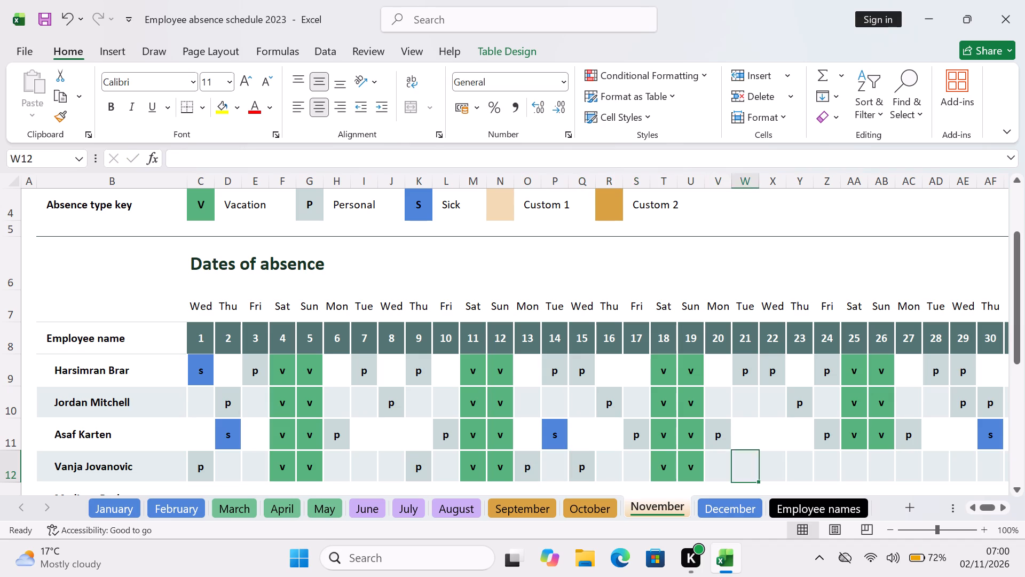
{"action": "key", "text": "Right"}
{"action": "key", "text": "Left"}
{"action": "key", "text": "p"}
{"action": "key", "text": "Right"}
{"action": "key", "text": "Right"}
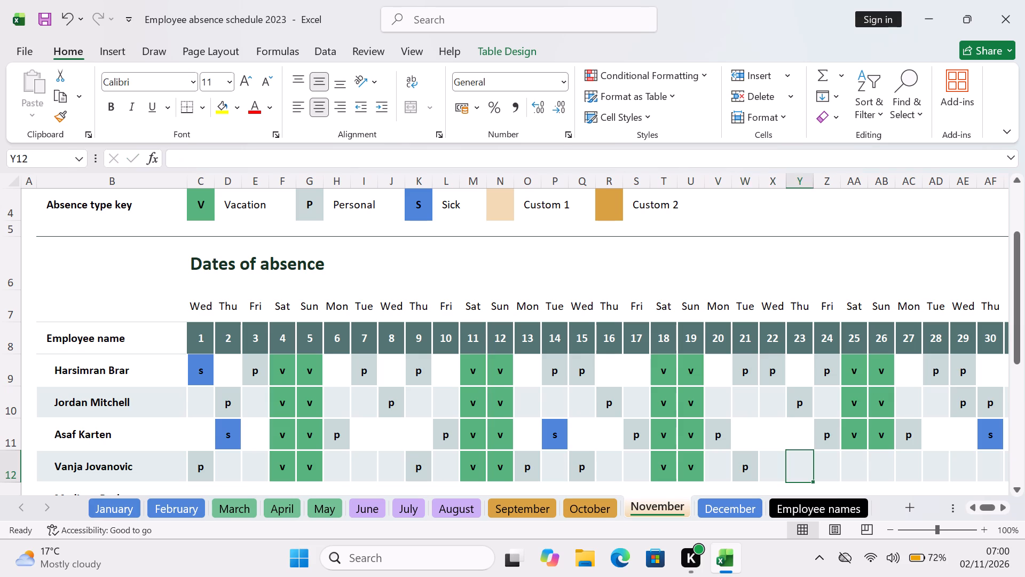
{"action": "key", "text": "p"}
{"action": "key", "text": "Right"}
{"action": "key", "text": "Right"}
{"action": "key", "text": "v"}
{"action": "key", "text": "Right"}
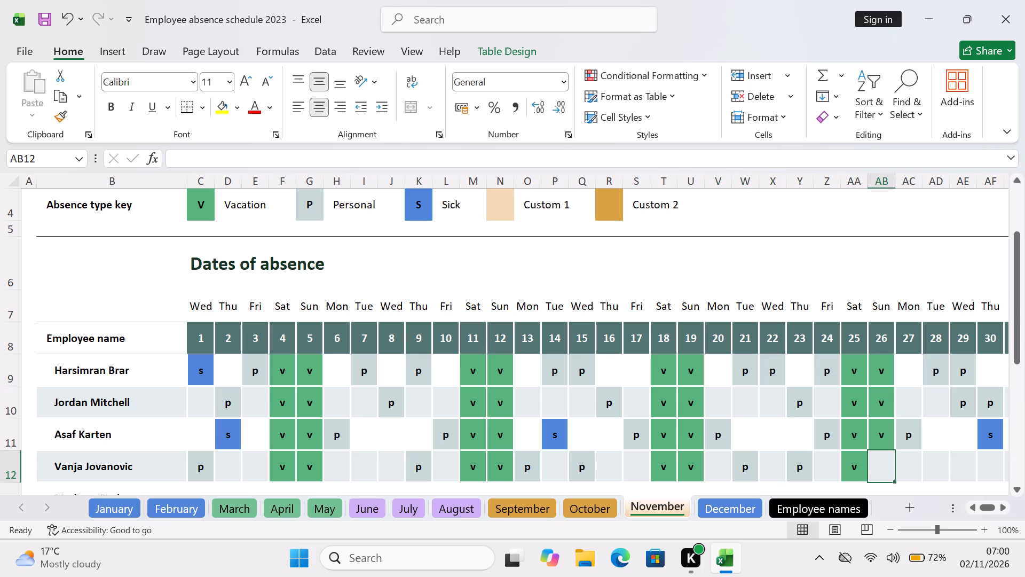
{"action": "key", "text": "v"}
{"action": "key", "text": "Right"}
Enter personal absences (p) on November 28 and 30 in the fourth employee's row.
{"action": "key", "text": "Right"}
{"action": "key", "text": "Right"}
{"action": "key", "text": "Left"}
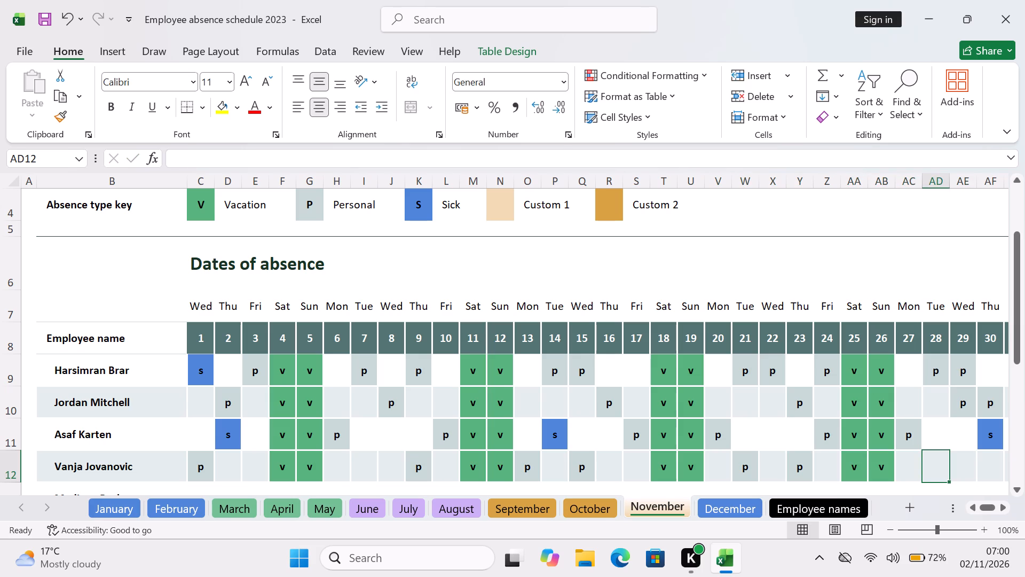
{"action": "key", "text": "p"}
{"action": "key", "text": "Right"}
{"action": "key", "text": "Right"}
{"action": "key", "text": "Right"}
{"action": "key", "text": "Left"}
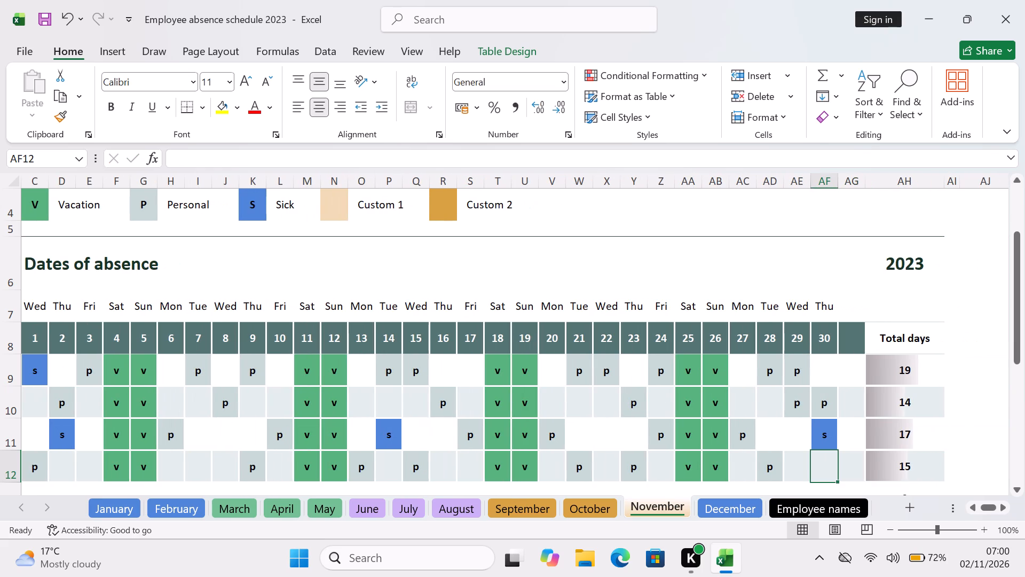
{"action": "key", "text": "p"}
{"action": "key", "text": "Right"}
Enter a personal absence (p) on Friday 3 November in the fifth employee's row.
{"action": "key", "text": "Down"}
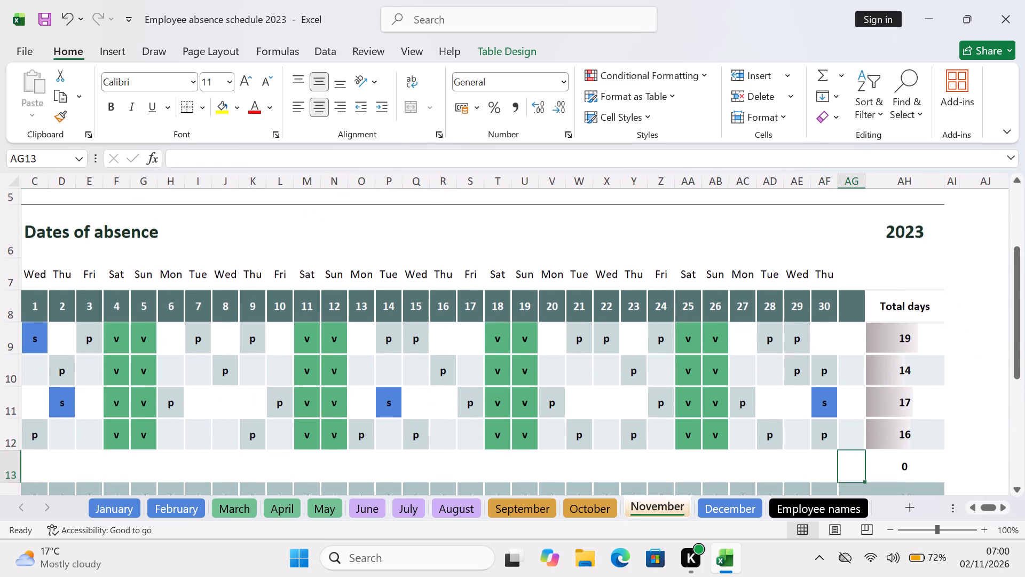
{"action": "key", "text": "Left"}
{"action": "key", "text": "Left"}
{"action": "key", "text": "Left"}
{"action": "key", "text": "Left"}
{"action": "key", "text": "Left"}
{"action": "key", "text": "Left"}
{"action": "key", "text": "Left"}
{"action": "key", "text": "Left"}
{"action": "key", "text": "Left"}
{"action": "key", "text": "Left"}
{"action": "key", "text": "Left"}
{"action": "key", "text": "Left"}
{"action": "key", "text": "Left"}
{"action": "key", "text": "Left"}
{"action": "key", "text": "Left"}
{"action": "key", "text": "Left"}
{"action": "key", "text": "Left"}
{"action": "key", "text": "Left"}
{"action": "key", "text": "Left"}
{"action": "key", "text": "Left"}
{"action": "key", "text": "Left"}
{"action": "key", "text": "Left"}
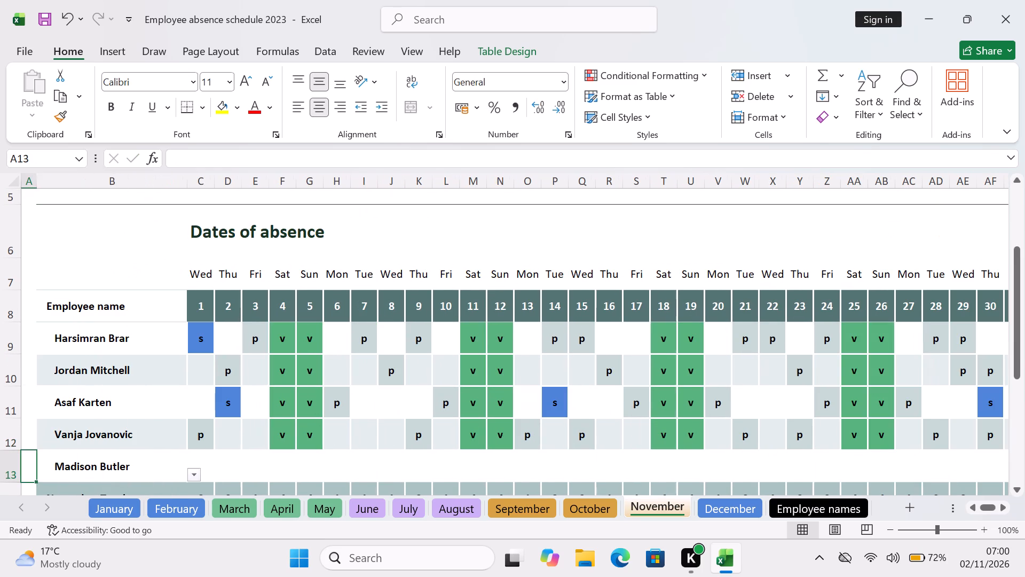
{"action": "key", "text": "Right"}
{"action": "key", "text": "Right"}
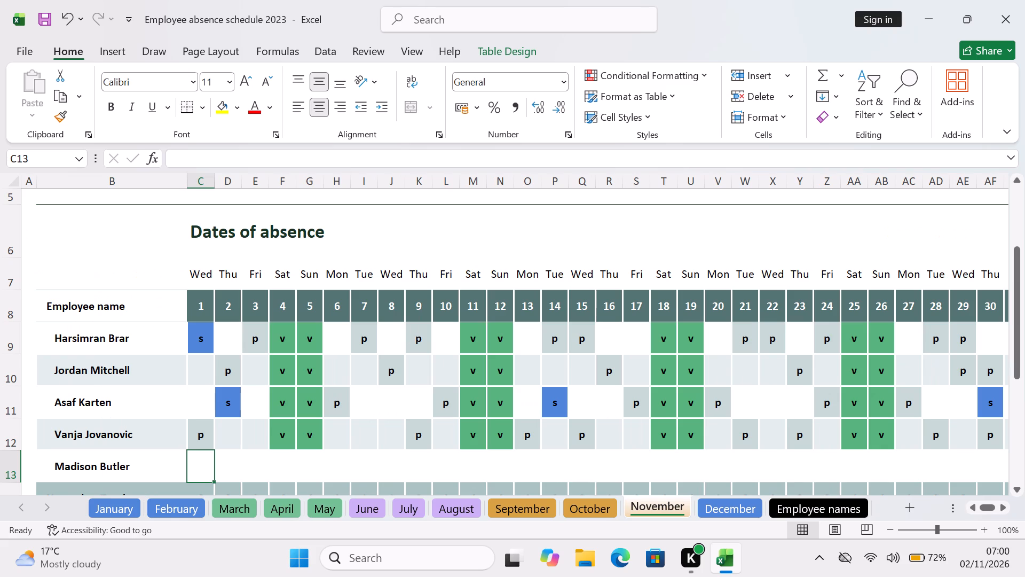
{"action": "key", "text": "Right"}
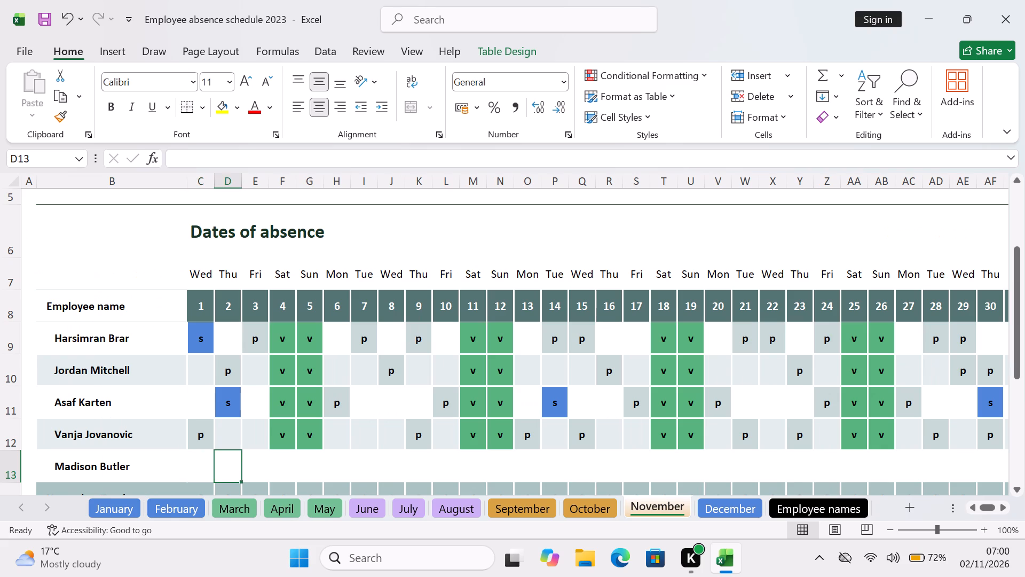
{"action": "key", "text": "Right"}
{"action": "key", "text": "p"}
{"action": "key", "text": "Right"}
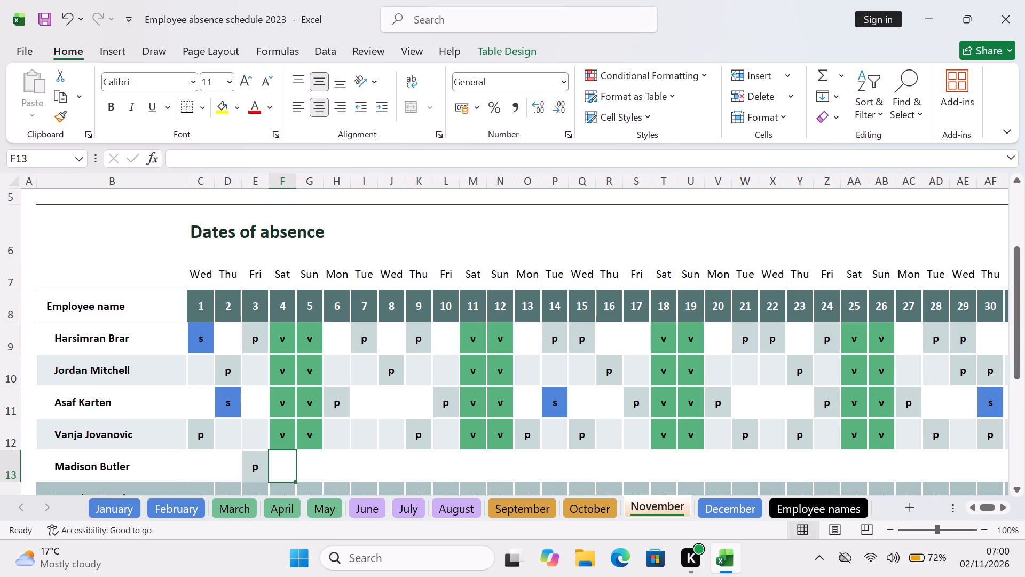
Enter v on the weekend of November 4 and 5 and p on November 7 and 9 in the fifth employee's row.
{"action": "key", "text": "v"}
{"action": "key", "text": "Right"}
{"action": "key", "text": "v"}
{"action": "key", "text": "Right"}
{"action": "key", "text": "Right"}
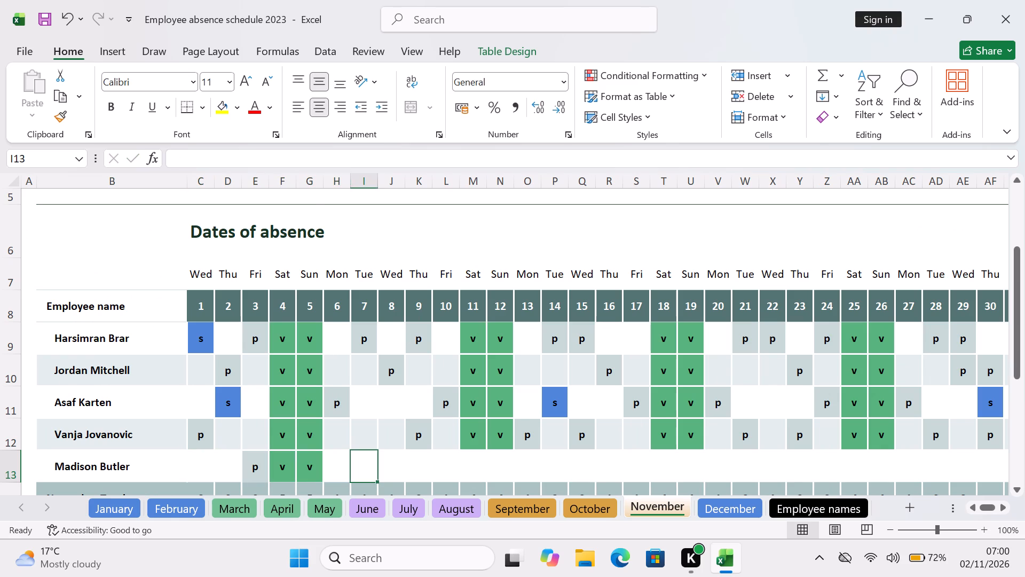
{"action": "key", "text": "p"}
{"action": "key", "text": "Right"}
{"action": "key", "text": "Right"}
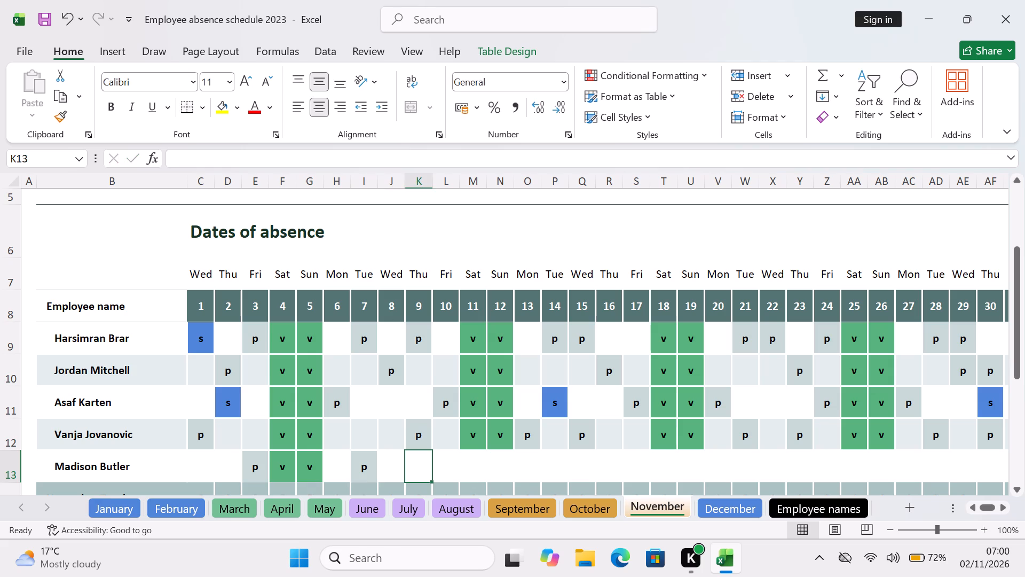
{"action": "key", "text": "p"}
{"action": "key", "text": "Right"}
Enter v on the weekend of November 11 and 12 in the fifth employee's row.
{"action": "key", "text": "Right"}
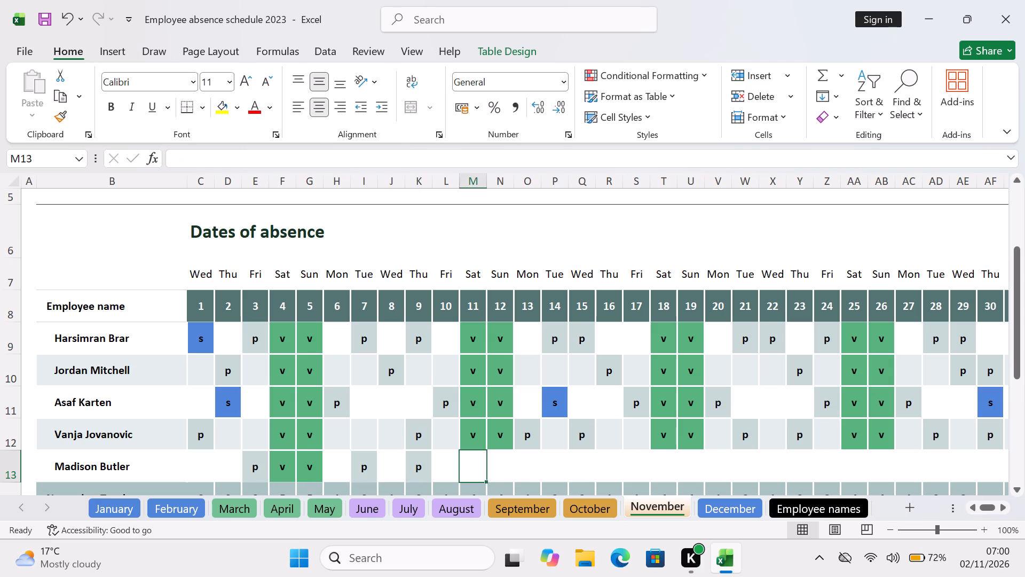
{"action": "key", "text": "Right"}
{"action": "key", "text": "Left"}
{"action": "key", "text": "v"}
{"action": "key", "text": "Right"}
{"action": "key", "text": "Right"}
{"action": "key", "text": "Left"}
{"action": "key", "text": "v"}
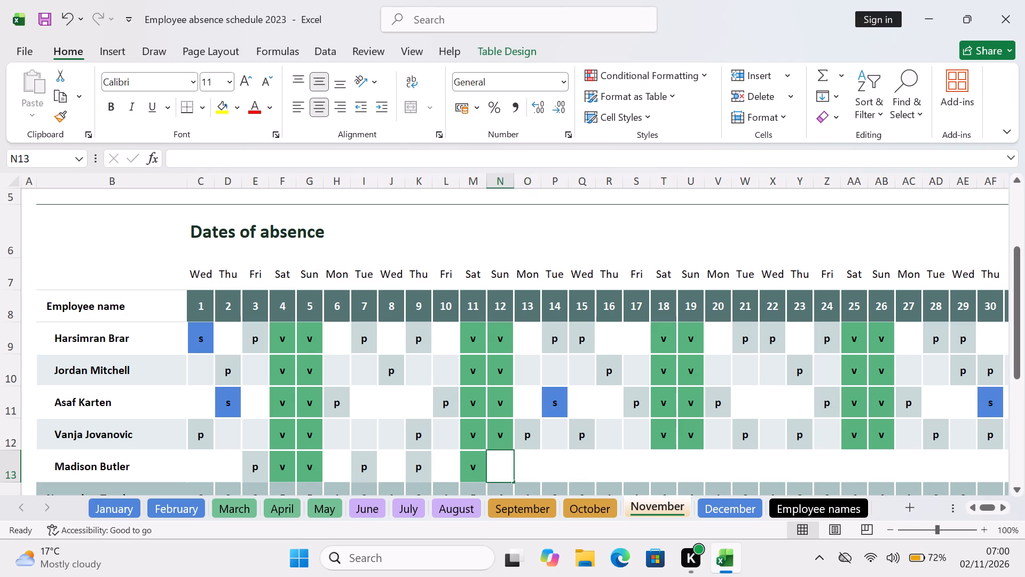
{"action": "key", "text": "Right"}
Enter p on November 16 and v on the weekend of November 18 and 19 in the fifth employee's row.
{"action": "key", "text": "Right"}
{"action": "key", "text": "Right"}
{"action": "key", "text": "Right"}
{"action": "key", "text": "Right"}
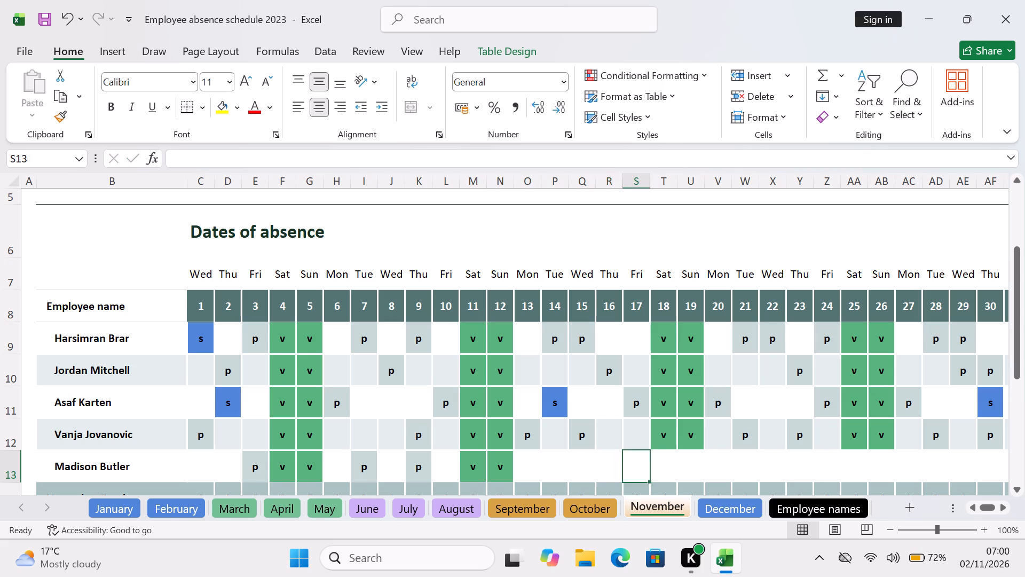
{"action": "key", "text": "Left"}
{"action": "key", "text": "p"}
{"action": "key", "text": "Right"}
{"action": "key", "text": "Right"}
{"action": "key", "text": "Right"}
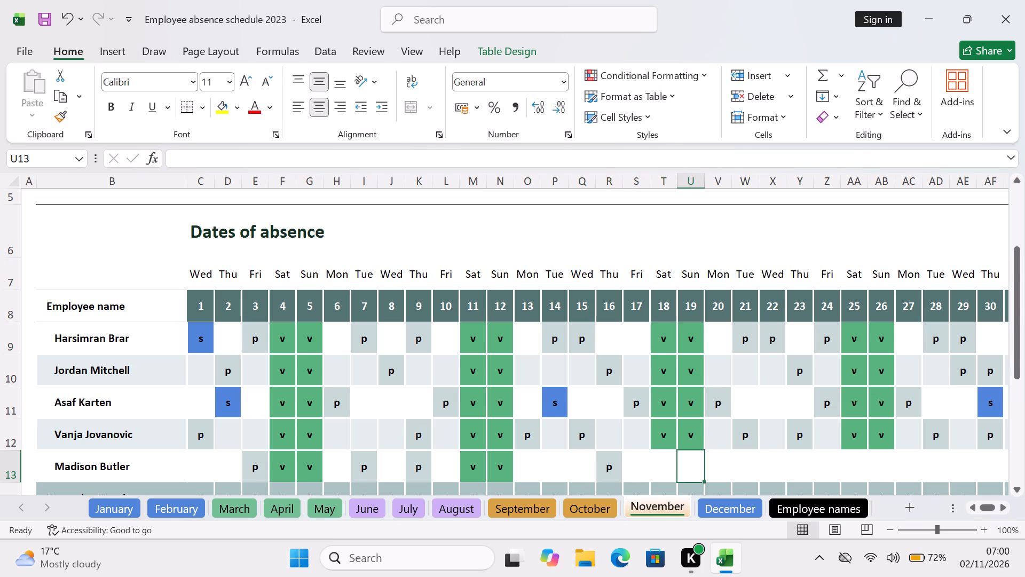
{"action": "key", "text": "Left"}
{"action": "key", "text": "v"}
{"action": "key", "text": "Right"}
{"action": "key", "text": "v"}
{"action": "key", "text": "Right"}
Enter personal absences (p) on November 22 and 24 in the fifth employee's row.
{"action": "key", "text": "Right"}
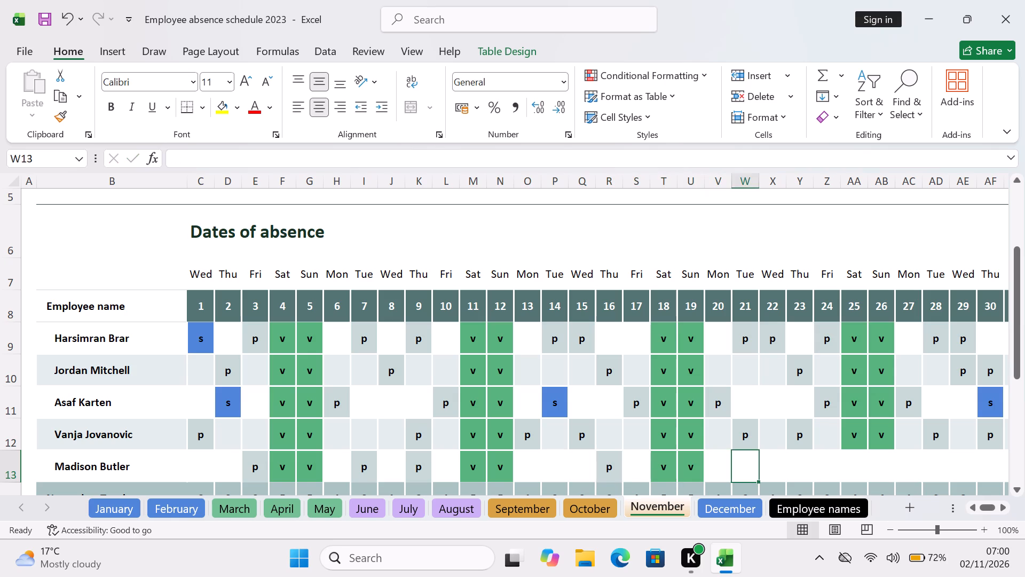
{"action": "key", "text": "Right"}
{"action": "key", "text": "Left"}
{"action": "key", "text": "Left"}
{"action": "key", "text": "Left"}
{"action": "key", "text": "Right"}
{"action": "key", "text": "Right"}
{"action": "key", "text": "Right"}
{"action": "key", "text": "p"}
{"action": "key", "text": "Right"}
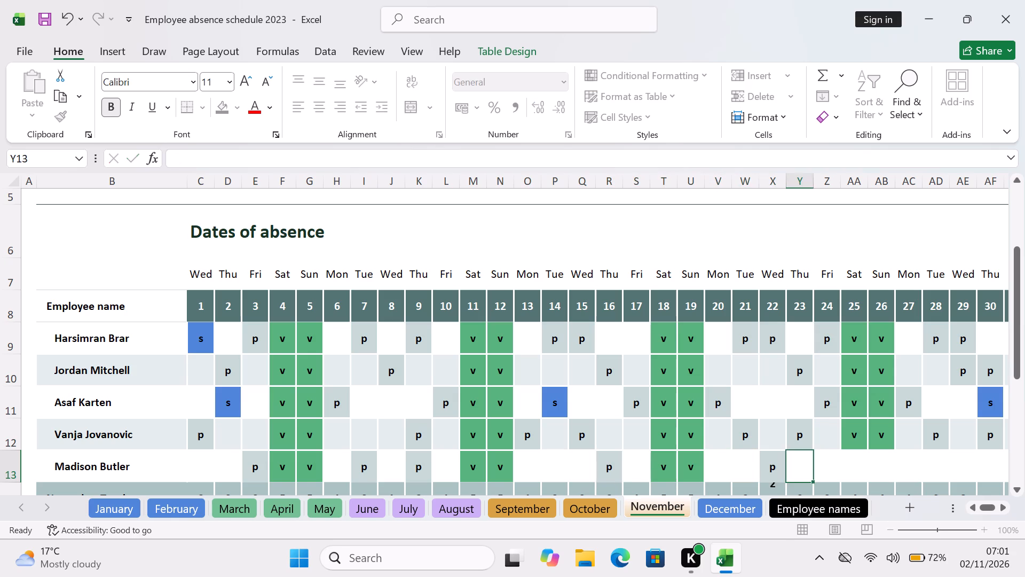
{"action": "key", "text": "Right"}
{"action": "key", "text": "p"}
{"action": "key", "text": "Right"}
Enter v on the weekend of November 25 and 26 in the fifth employee's row.
{"action": "key", "text": "Right"}
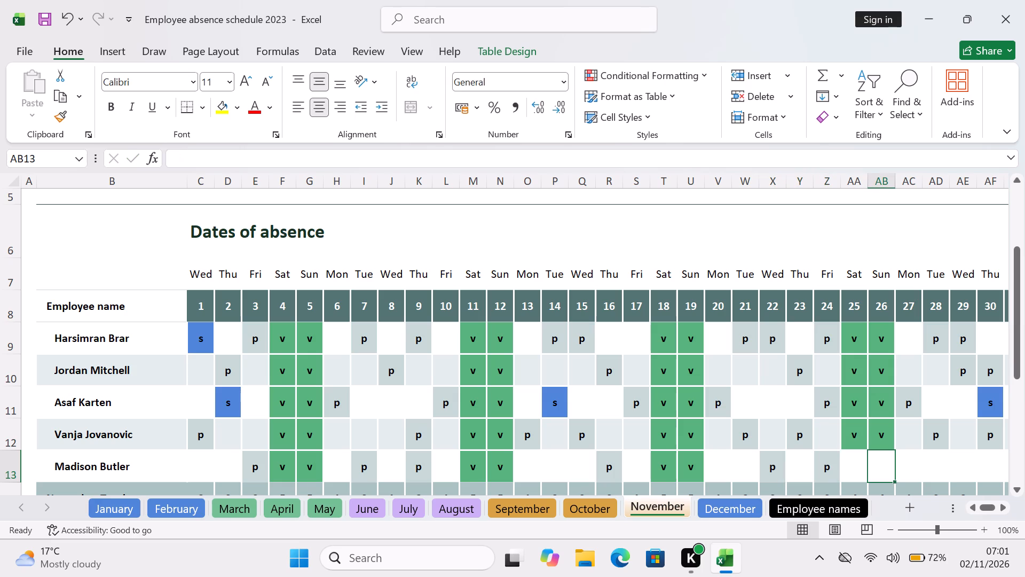
{"action": "key", "text": "Left"}
{"action": "key", "text": "v"}
{"action": "key", "text": "Right"}
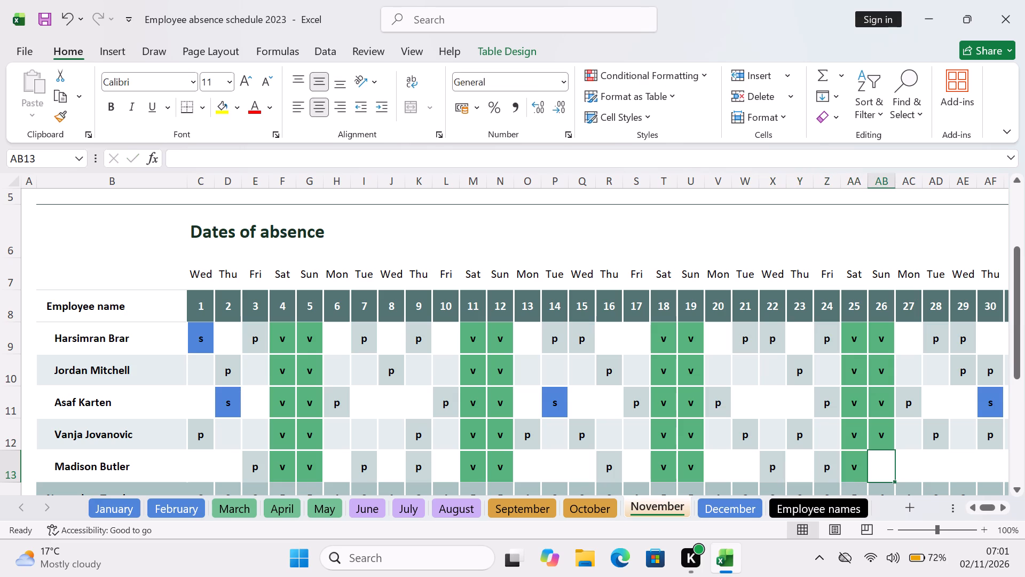
{"action": "key", "text": "v"}
{"action": "key", "text": "Right"}
Enter a sick absence (s) on Wednesday 29 November in the fifth employee's row.
{"action": "key", "text": "Right"}
{"action": "key", "text": "Right"}
{"action": "key", "text": "Right"}
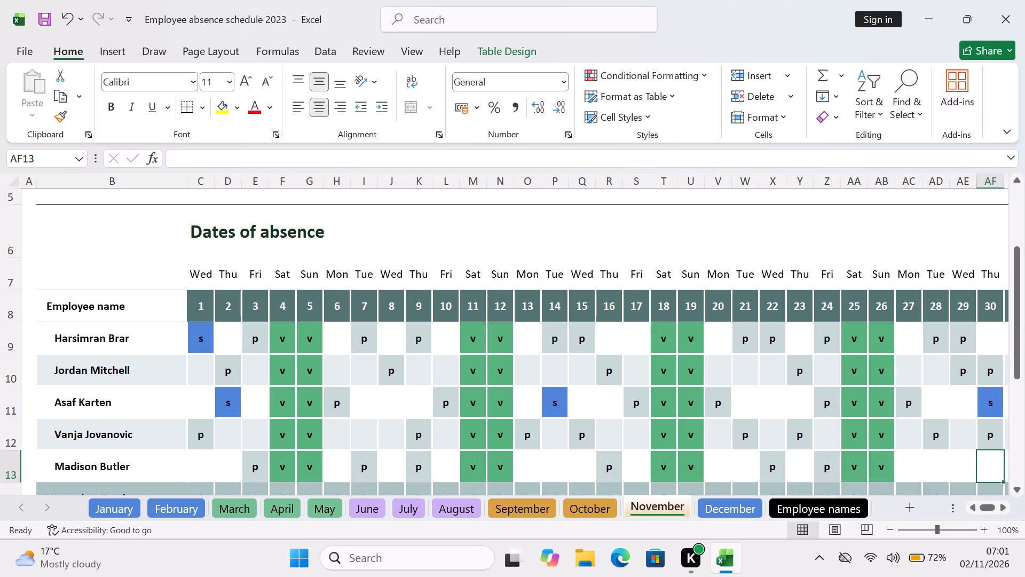
{"action": "key", "text": "Left"}
{"action": "key", "text": "s"}
{"action": "key", "text": "Right"}
Set the November Total row's function for day 30 to Count.
{"action": "key", "text": "Right"}
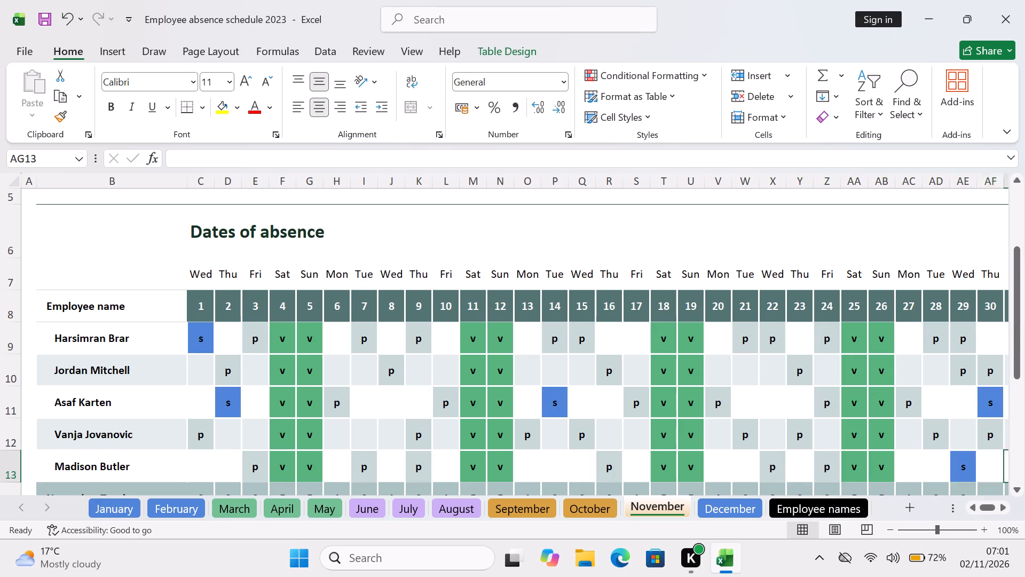
{"action": "key", "text": "Down"}
{"action": "key", "text": "Left"}
{"action": "key", "text": "Left"}
{"action": "key", "text": "Left"}
{"action": "key", "text": "Left"}
{"action": "key", "text": "Left"}
{"action": "key", "text": "Left"}
{"action": "key", "text": "Left"}
{"action": "key", "text": "Left"}
{"action": "key", "text": "Left"}
{"action": "key", "text": "Left"}
{"action": "key", "text": "Left"}
{"action": "key", "text": "Left"}
{"action": "key", "text": "Left"}
{"action": "key", "text": "Left"}
{"action": "key", "text": "Left"}
{"action": "key", "text": "Left"}
{"action": "key", "text": "Left"}
{"action": "key", "text": "Left"}
{"action": "key", "text": "Left"}
{"action": "key", "text": "Left"}
{"action": "key", "text": "Left"}
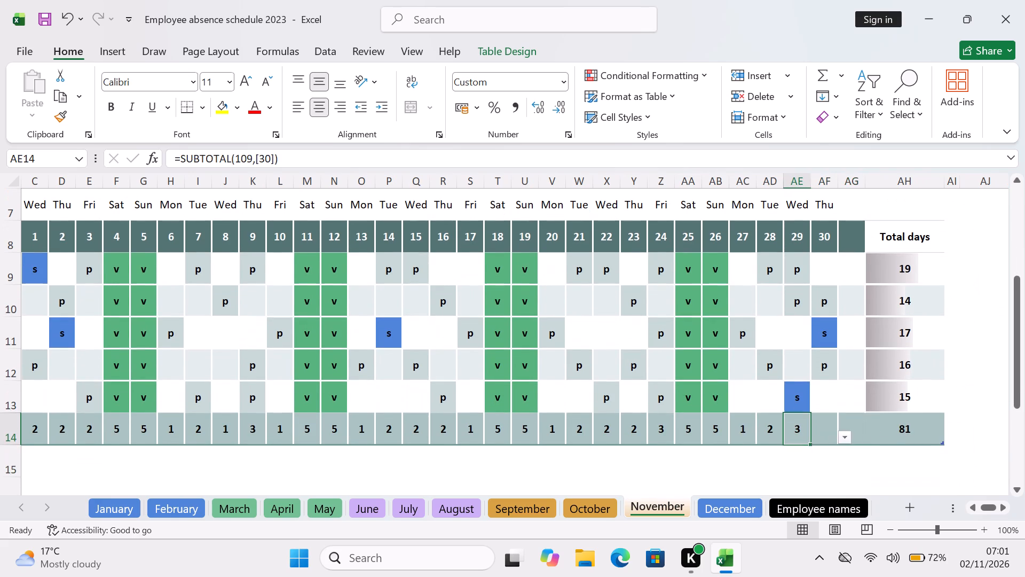
{"action": "key", "text": "Right"}
{"action": "key", "text": "Right"}
{"action": "key", "text": "Right"}
{"action": "key", "text": "Right"}
{"action": "key", "text": "Right"}
{"action": "key", "text": "Right"}
{"action": "key", "text": "Right"}
{"action": "key", "text": "Right"}
{"action": "key", "text": "Right"}
{"action": "key", "text": "Right"}
{"action": "key", "text": "Right"}
{"action": "key", "text": "Right"}
{"action": "key", "text": "Right"}
{"action": "key", "text": "Right"}
{"action": "key", "text": "Right"}
{"action": "key", "text": "Right"}
{"action": "key", "text": "Right"}
{"action": "key", "text": "Right"}
{"action": "key", "text": "Right"}
{"action": "key", "text": "Right"}
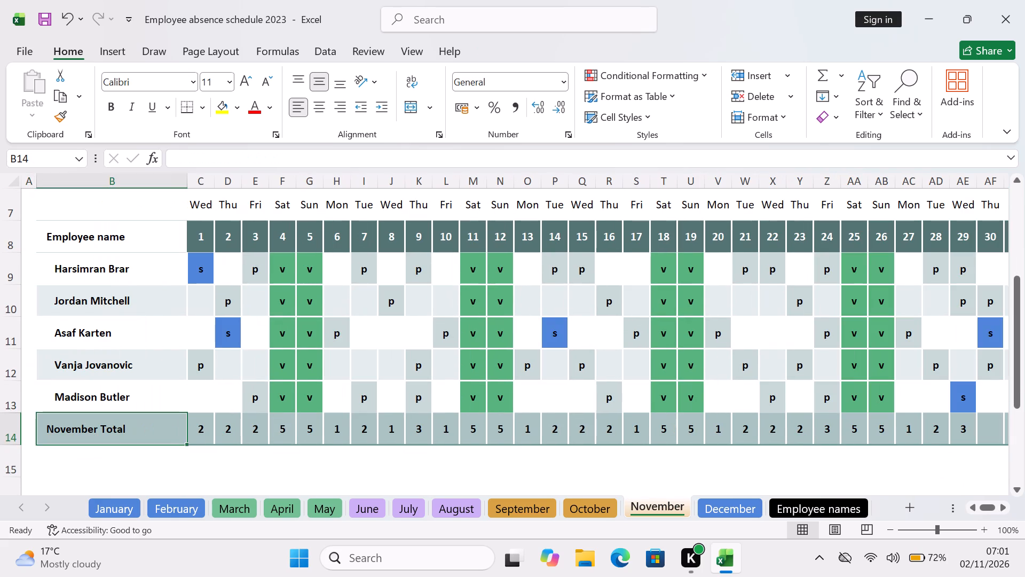
{"action": "key", "text": "Left"}
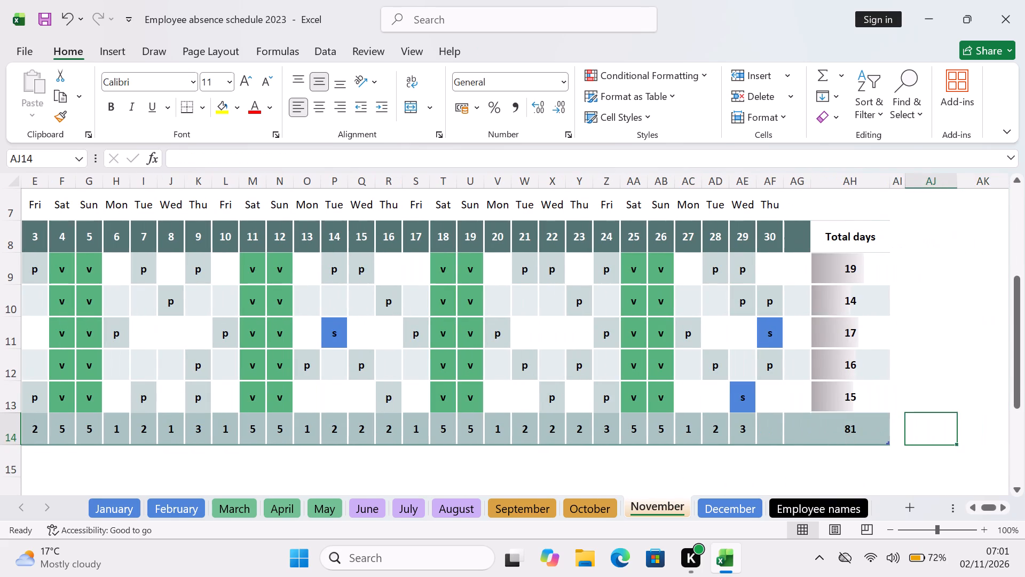
{"action": "key", "text": "Left"}
{"action": "key", "text": "Left"}
{"action": "key", "text": "Left"}
{"action": "key", "text": "Left"}
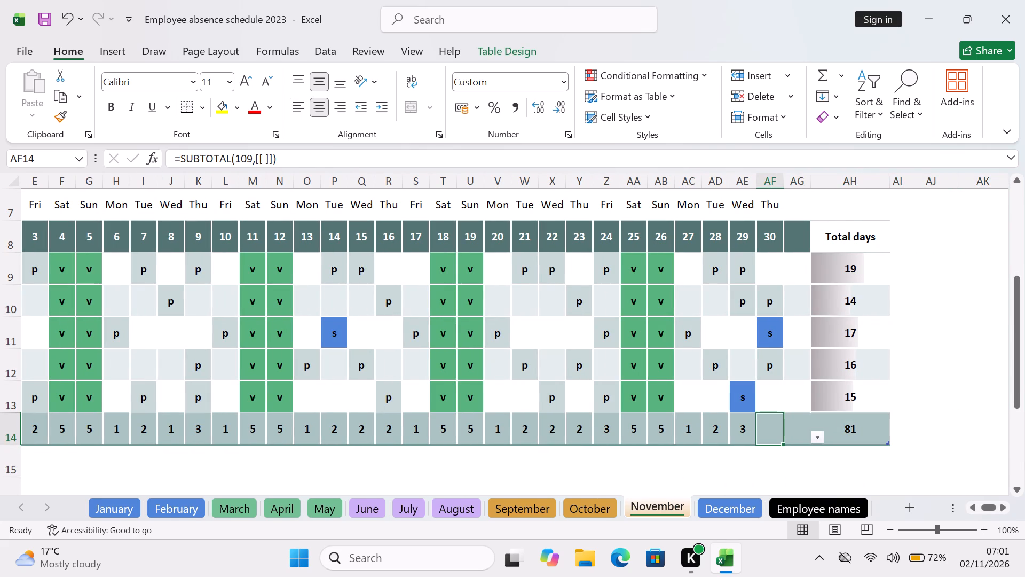
{"action": "left_click", "coordinate": [789, 439]}
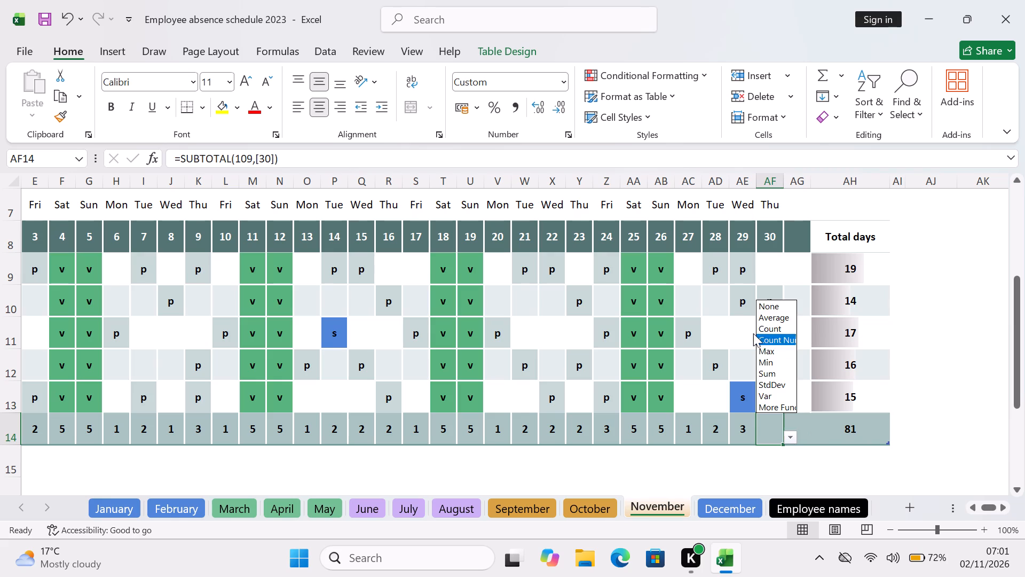
{"action": "left_click", "coordinate": [760, 328]}
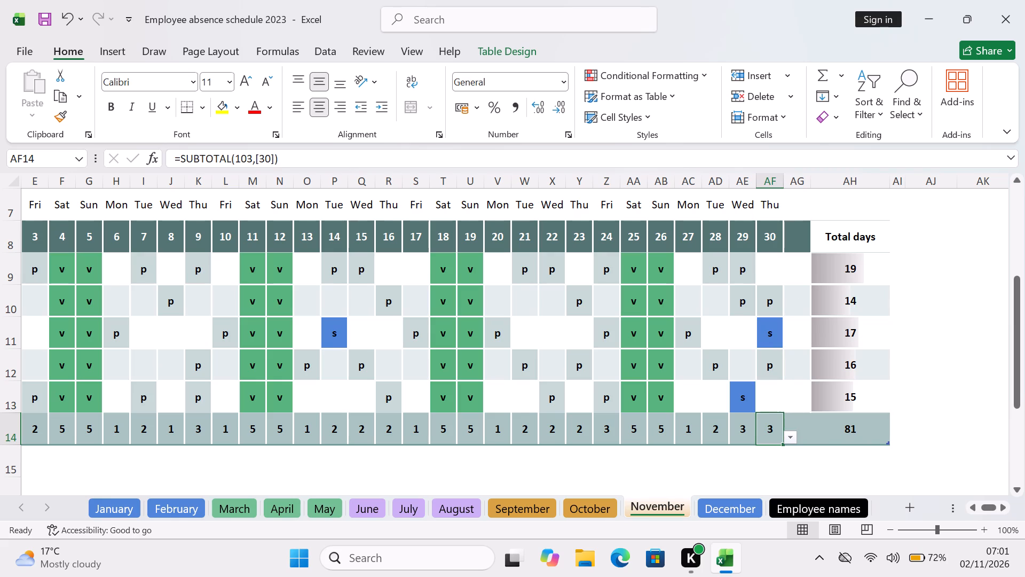
Apply Quick Analysis data bars to the Total days column, covering all five employees and the November total.
{"action": "left_click_drag", "start_coordinate": [876, 404], "coordinate": [861, 287]}
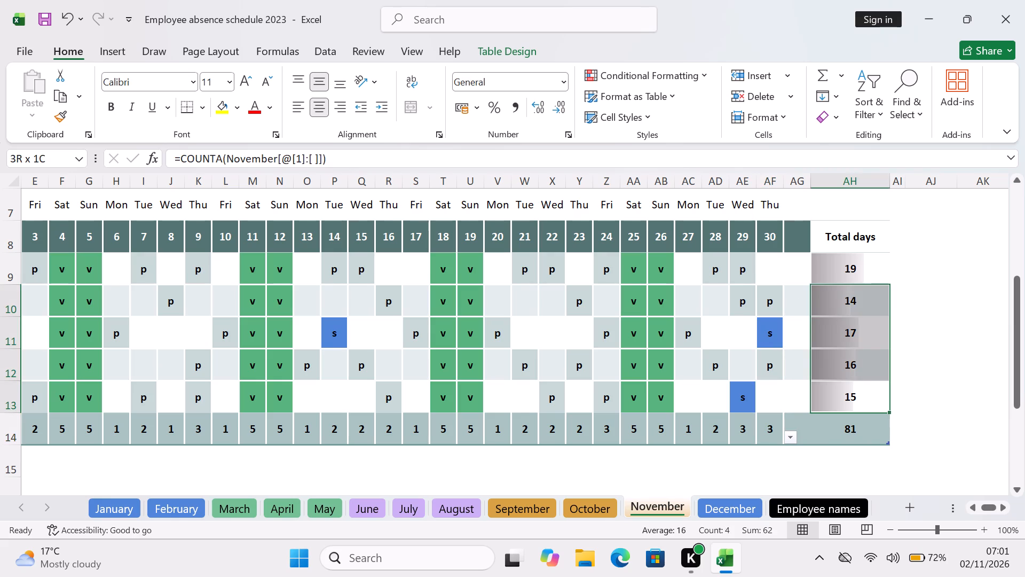
{"action": "left_click_drag", "start_coordinate": [861, 287], "coordinate": [861, 272]}
{"action": "left_click", "coordinate": [861, 272]}
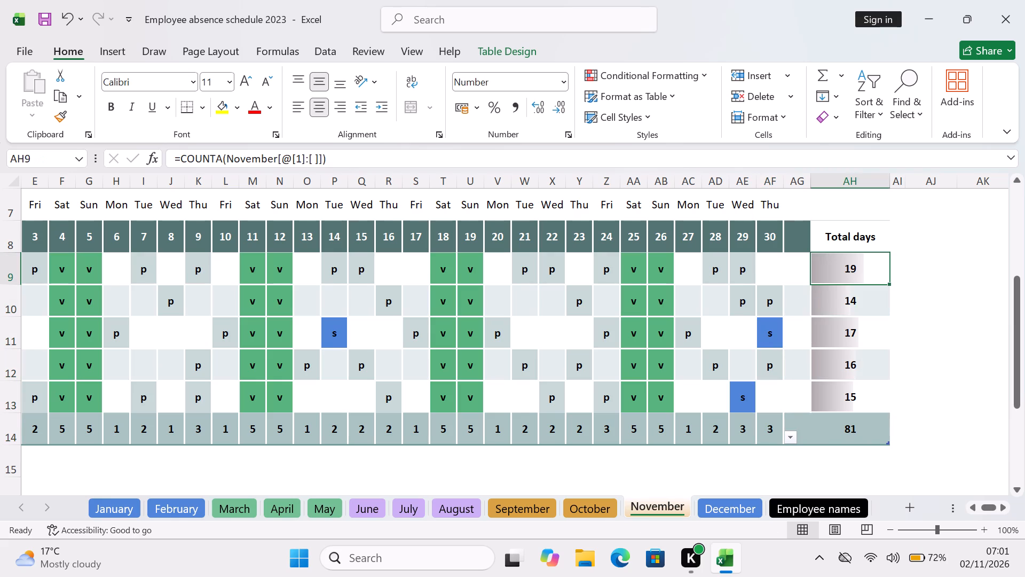
{"action": "left_click", "coordinate": [907, 488]}
{"action": "left_click_drag", "start_coordinate": [871, 412], "coordinate": [868, 393]}
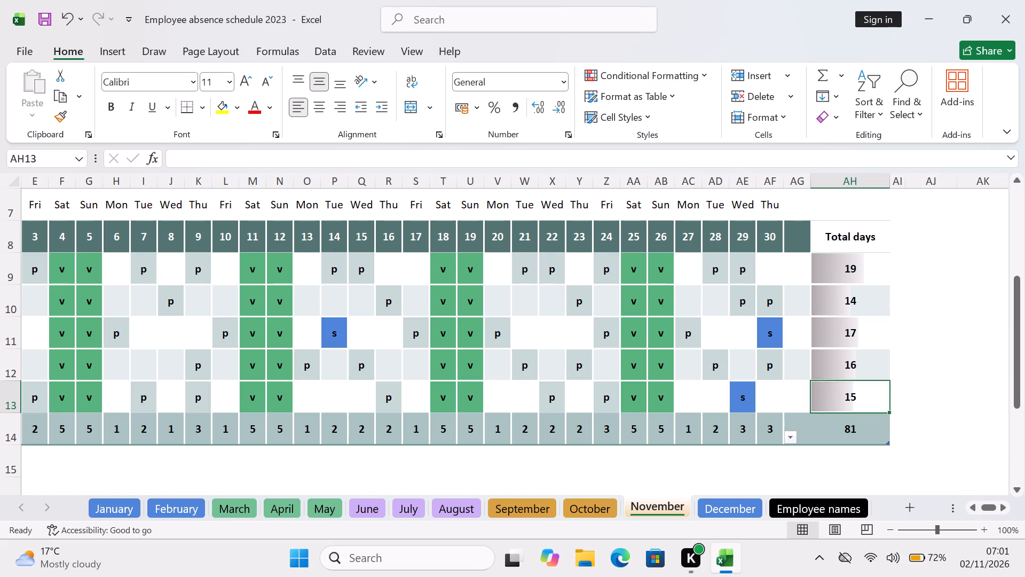
{"action": "left_click_drag", "start_coordinate": [868, 393], "coordinate": [857, 277]}
{"action": "left_click", "coordinate": [849, 371]}
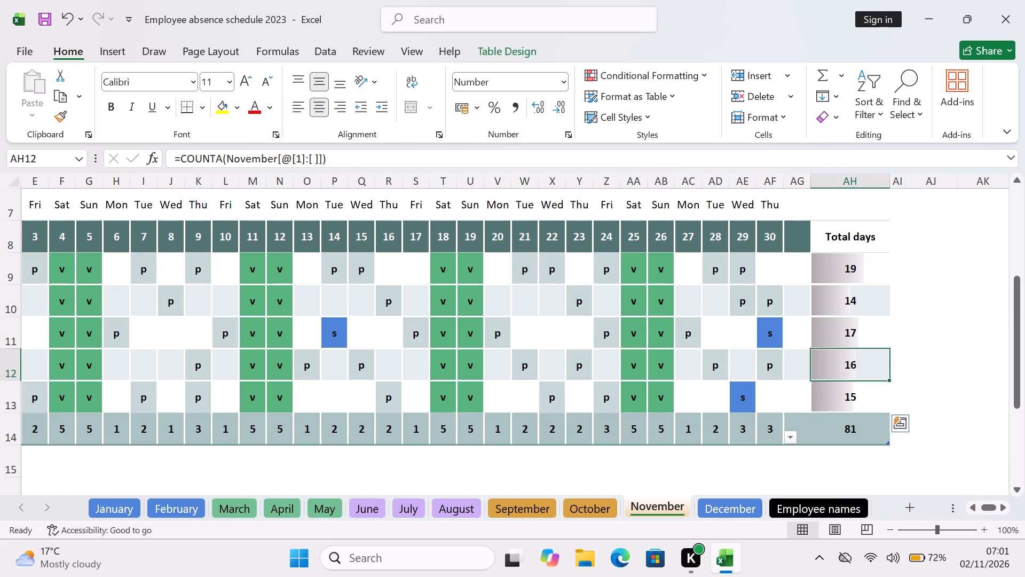
{"action": "left_click_drag", "start_coordinate": [822, 260], "coordinate": [839, 292]}
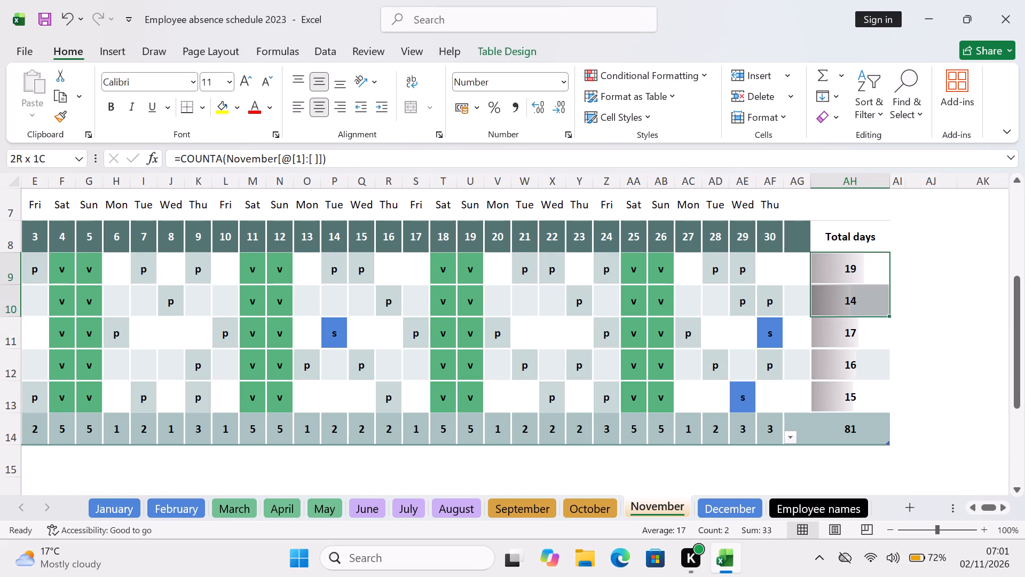
{"action": "left_click_drag", "start_coordinate": [839, 292], "coordinate": [874, 426]}
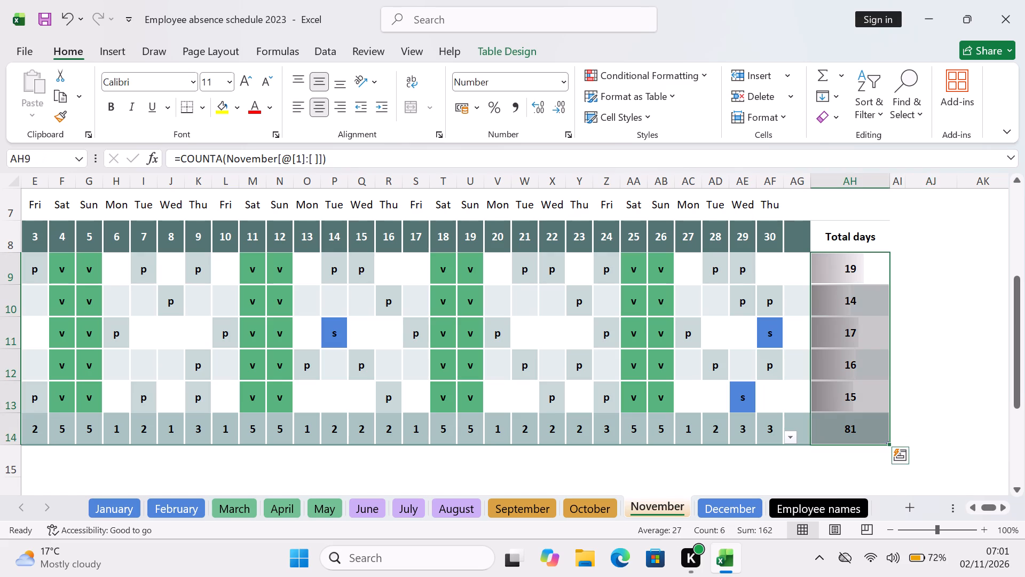
{"action": "left_click", "coordinate": [874, 426]}
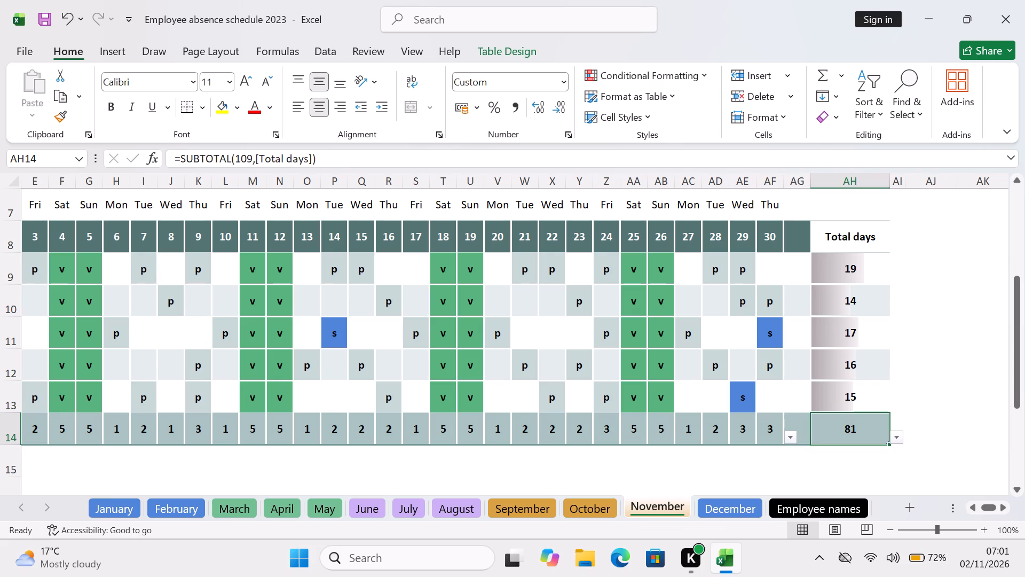
{"action": "left_click_drag", "start_coordinate": [825, 268], "coordinate": [863, 402]}
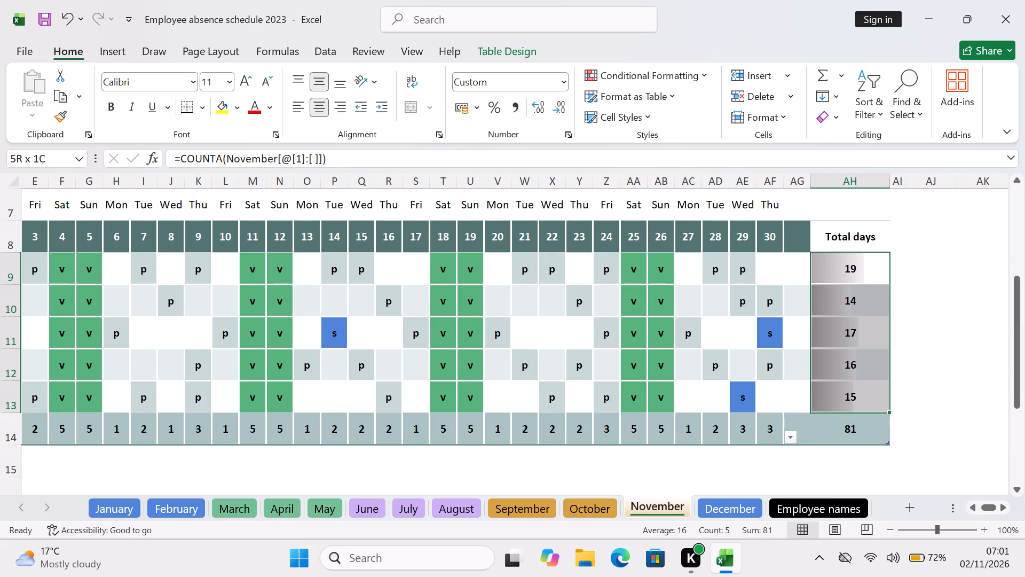
{"action": "left_click_drag", "start_coordinate": [863, 402], "coordinate": [866, 437]}
{"action": "left_click", "coordinate": [852, 403]}
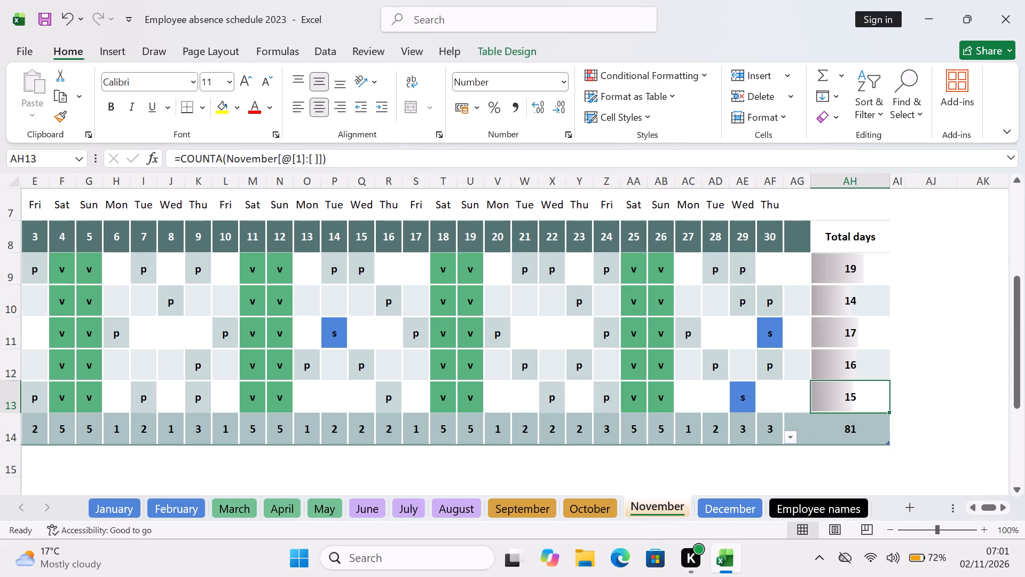
{"action": "left_click_drag", "start_coordinate": [873, 437], "coordinate": [851, 275]}
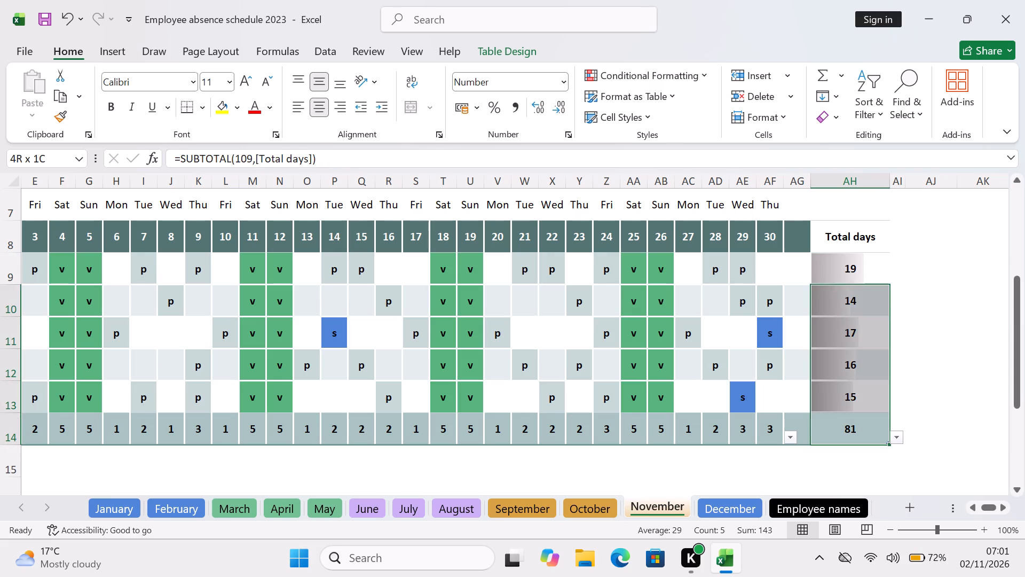
{"action": "left_click_drag", "start_coordinate": [851, 275], "coordinate": [851, 274]}
{"action": "right_click", "coordinate": [850, 315]}
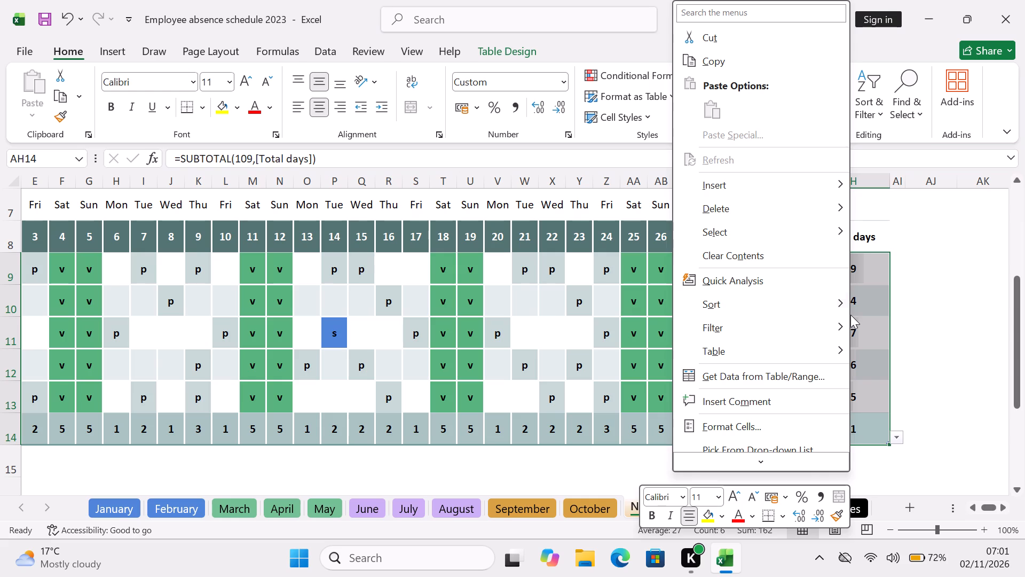
{"action": "left_click", "coordinate": [792, 274]}
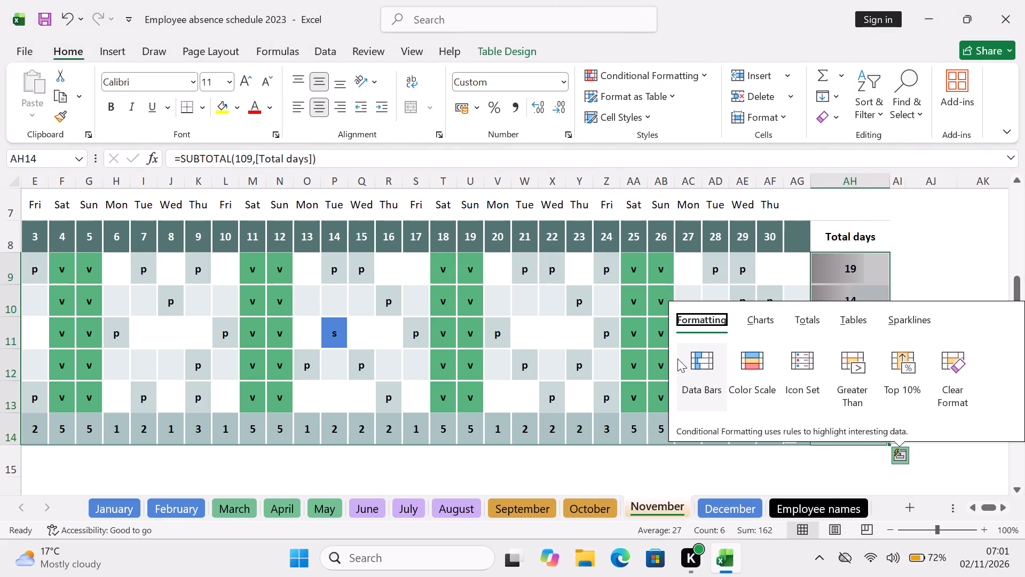
{"action": "left_click", "coordinate": [705, 371]}
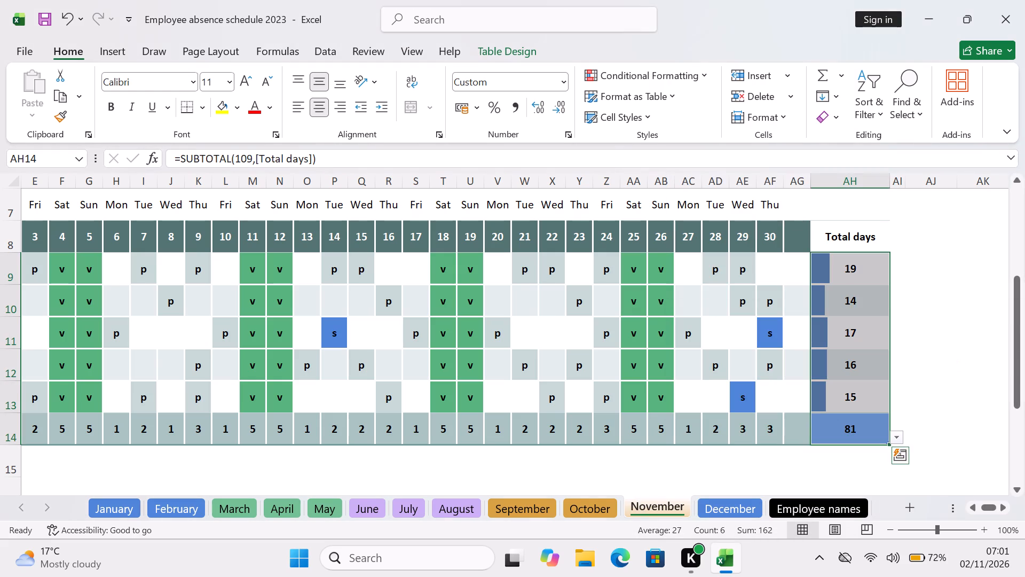
{"action": "left_click", "coordinate": [792, 457]}
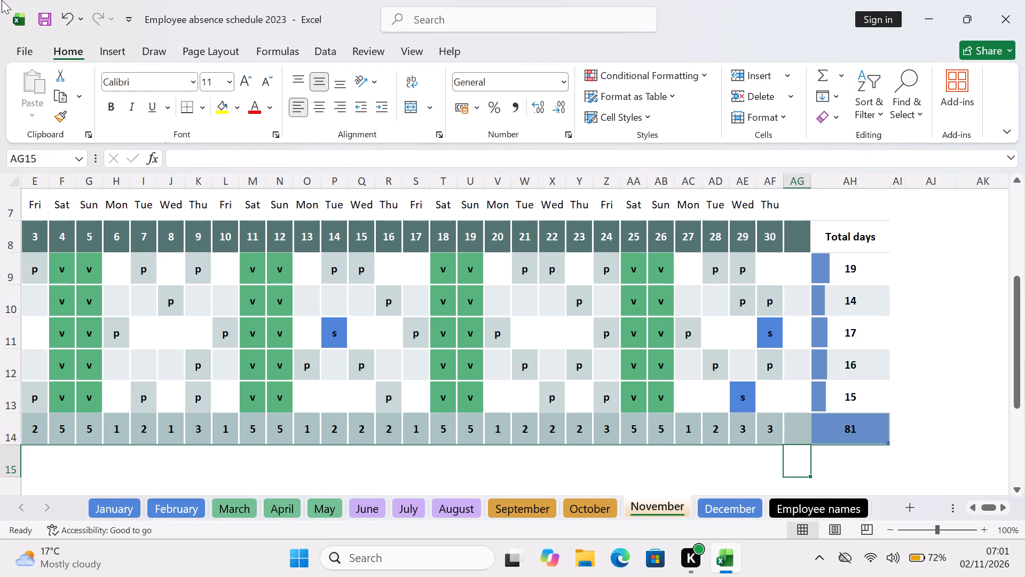
Save the absence schedule workbook.
{"action": "left_click", "coordinate": [46, 19]}
{"action": "left_click", "coordinate": [46, 19]}
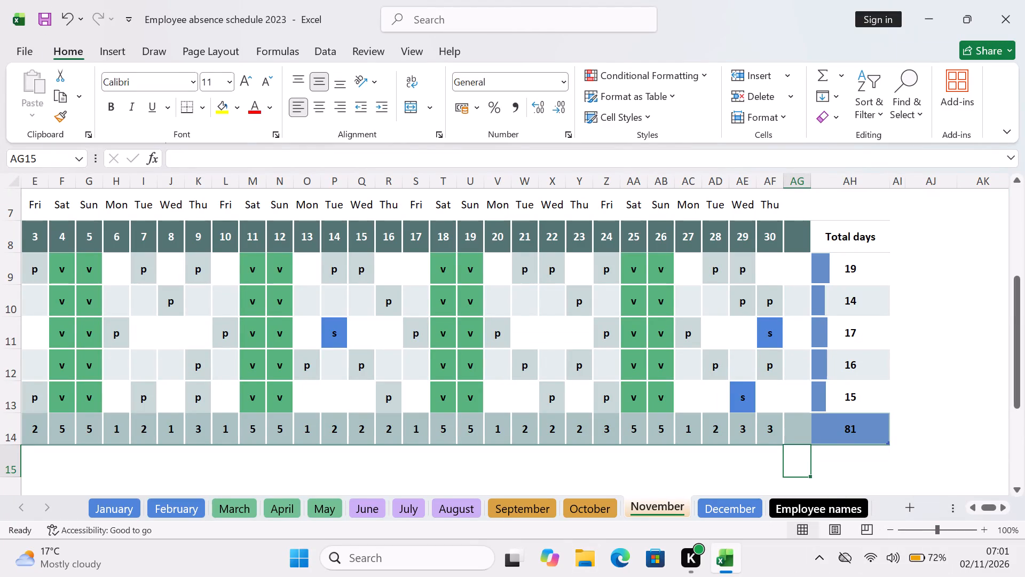
Open the December sheet and go to the first employee's absence cell for Saturday 2 December.
{"action": "left_click", "coordinate": [736, 510]}
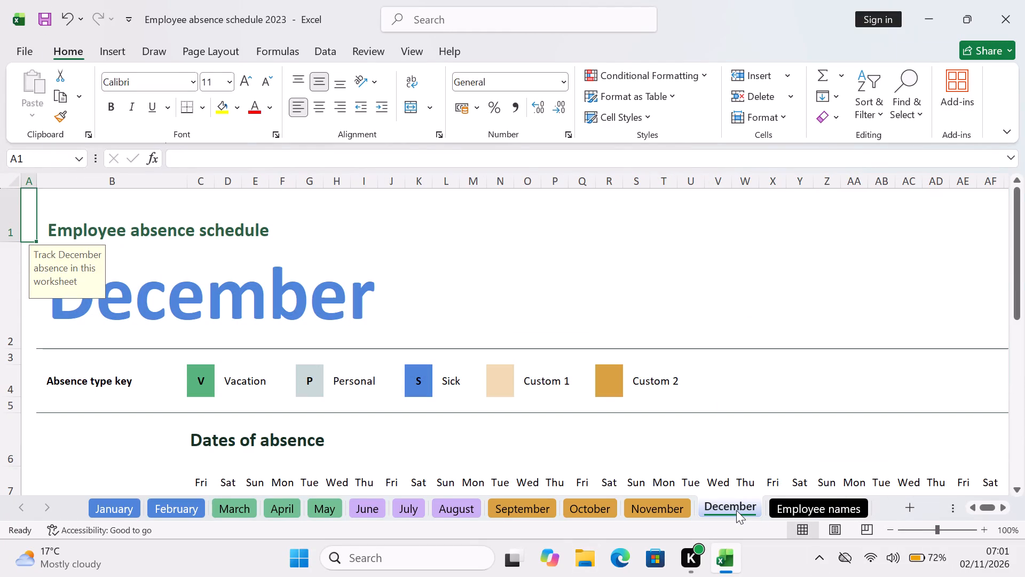
{"action": "left_click", "coordinate": [443, 421]}
{"action": "key", "text": "Down"}
{"action": "key", "text": "Down"}
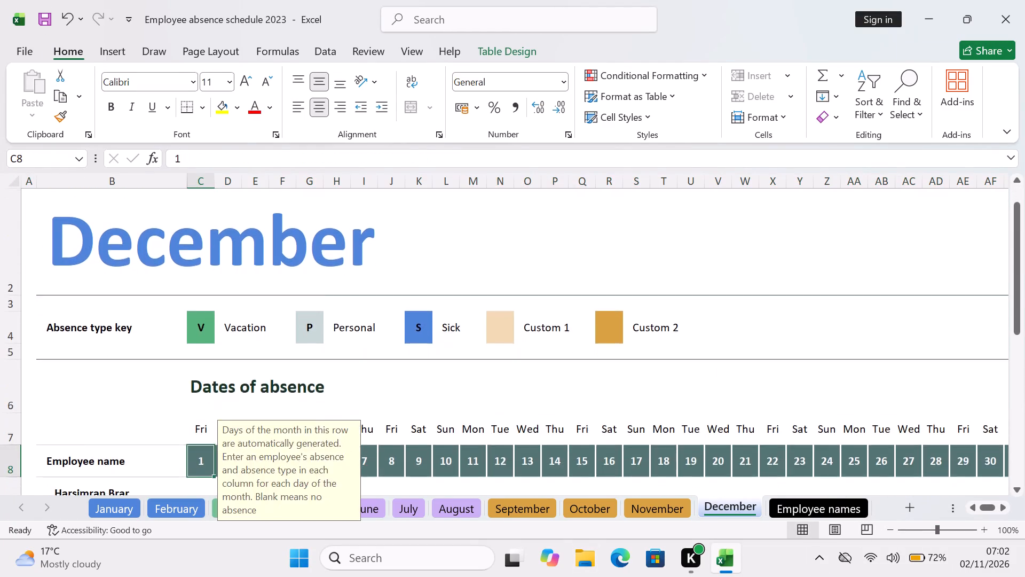
{"action": "key", "text": "Down"}
{"action": "key", "text": "Right"}
{"action": "key", "text": "Right"}
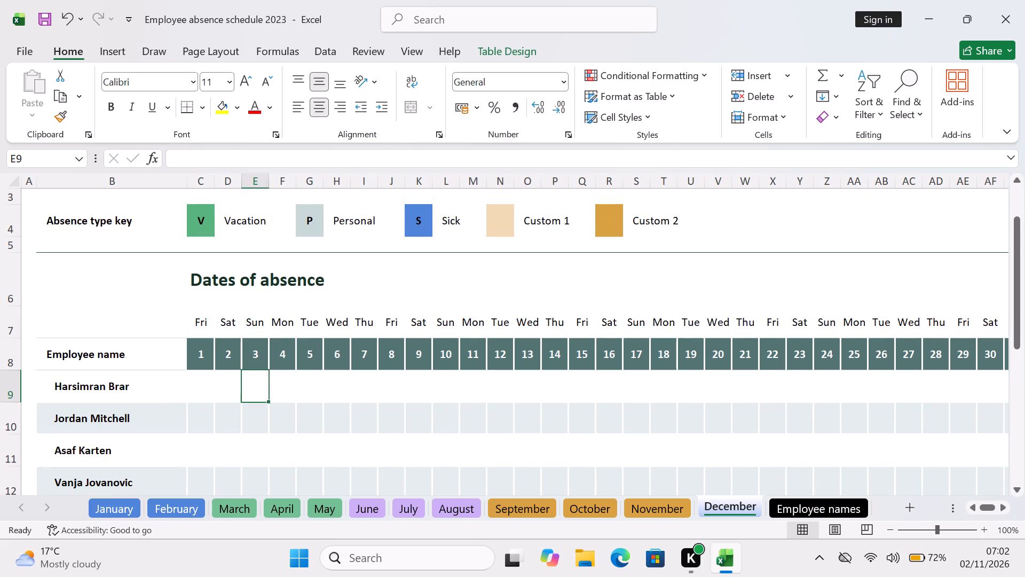
{"action": "key", "text": "Up"}
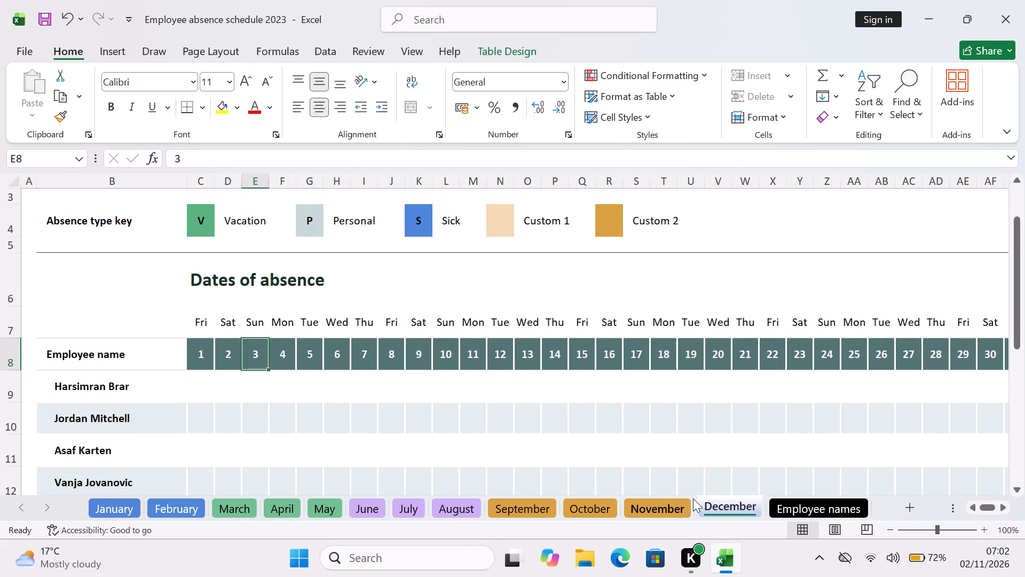
{"action": "key", "text": "Up"}
{"action": "key", "text": "Up"}
{"action": "key", "text": "Right"}
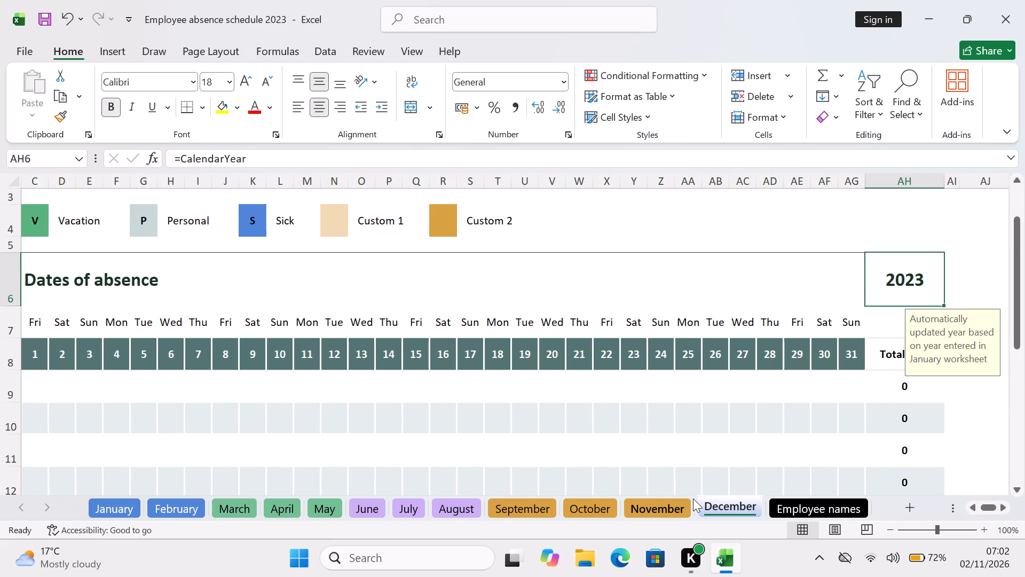
{"action": "key", "text": "Left"}
{"action": "key", "text": "Left"}
{"action": "key", "text": "Left"}
{"action": "key", "text": "Left"}
{"action": "key", "text": "Left"}
{"action": "key", "text": "Left"}
{"action": "key", "text": "Left"}
{"action": "key", "text": "Left"}
{"action": "key", "text": "Left"}
{"action": "key", "text": "Left"}
{"action": "key", "text": "Down"}
{"action": "key", "text": "Down"}
{"action": "key", "text": "Down"}
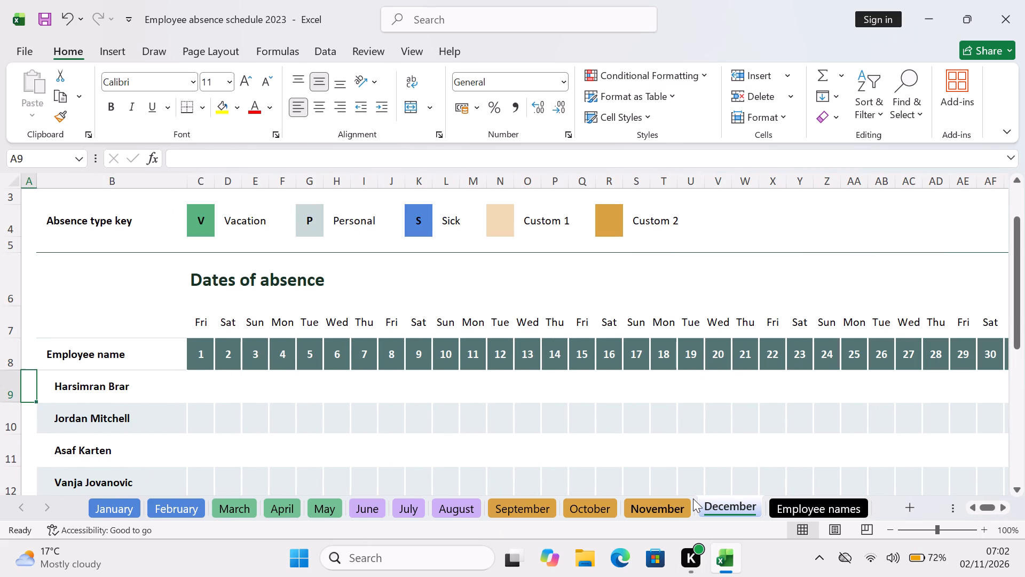
{"action": "key", "text": "Right"}
{"action": "key", "text": "Right"}
{"action": "key", "text": "Right"}
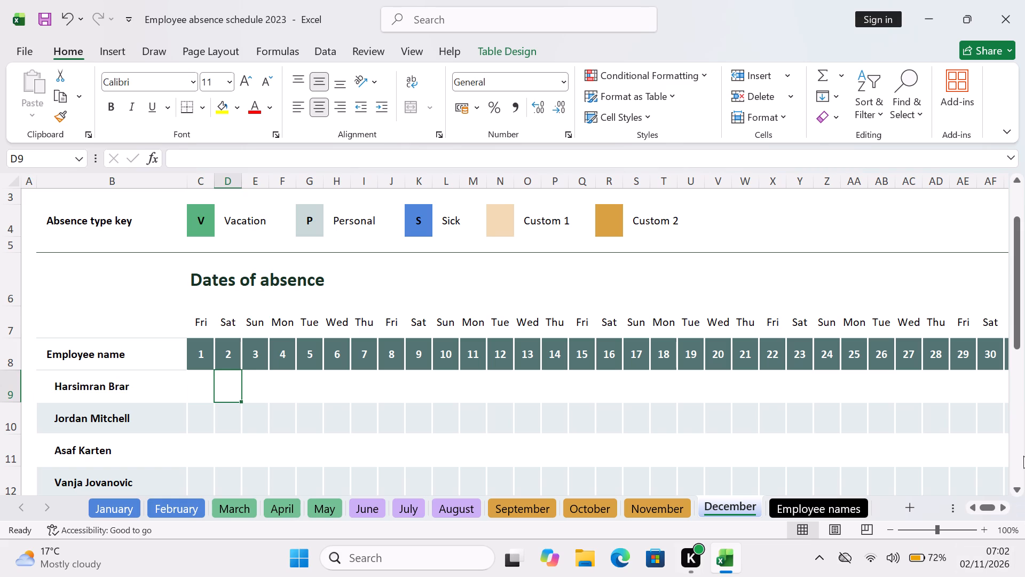
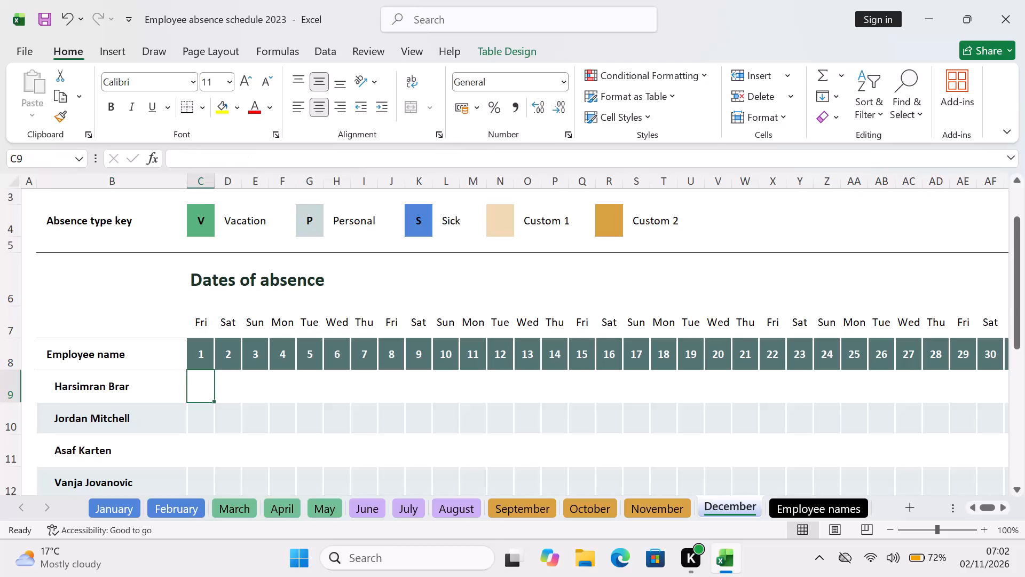
In the December sheet, enter v for days 2 and 3 and p for days 5 and 7 in row 9.
{"action": "key", "text": "Right"}
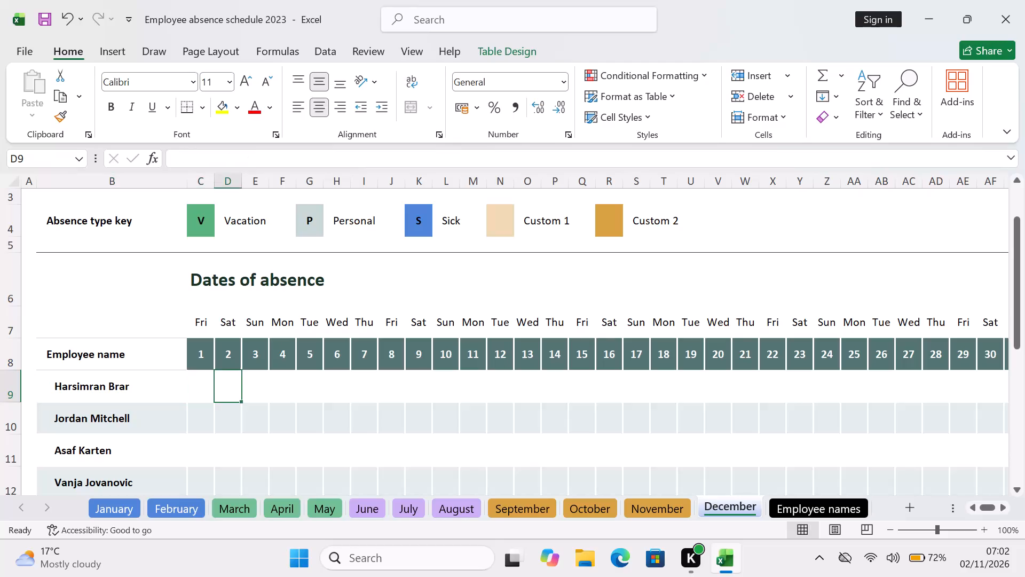
{"action": "key", "text": "v"}
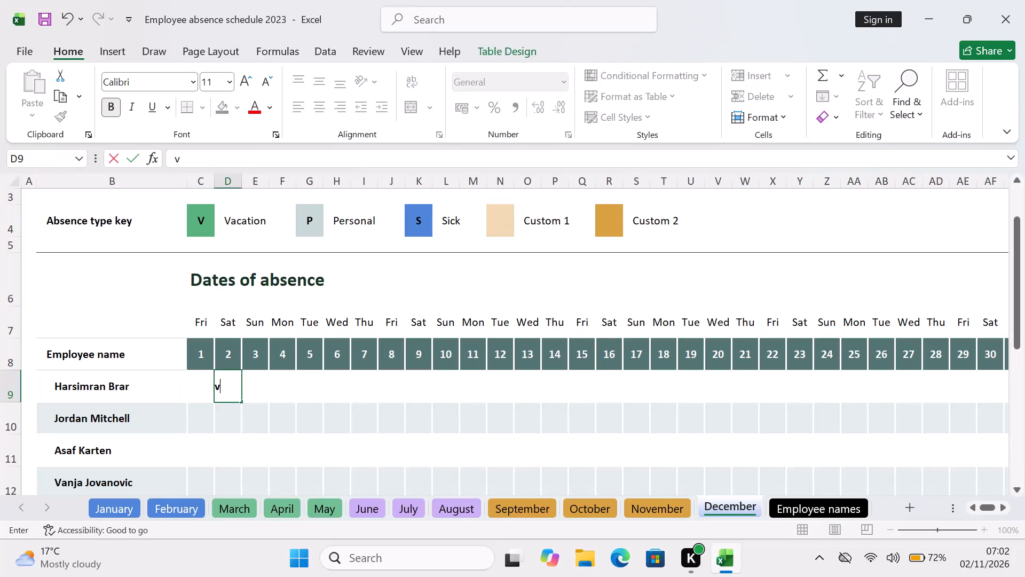
{"action": "key", "text": "Right"}
{"action": "key", "text": "v"}
{"action": "key", "text": "Right"}
{"action": "key", "text": "Right"}
{"action": "key", "text": "p"}
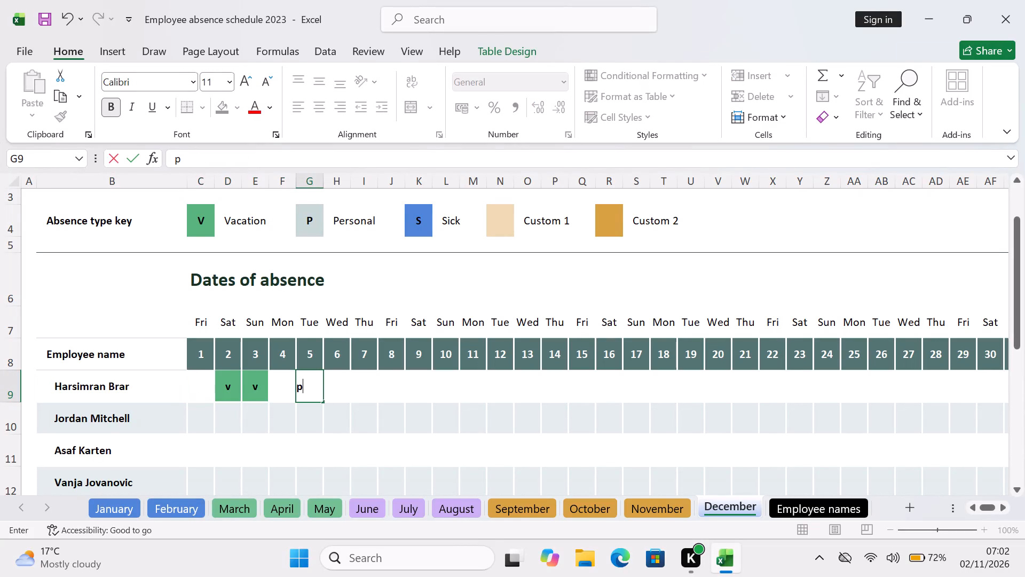
{"action": "key", "text": "Right"}
{"action": "key", "text": "Right"}
{"action": "key", "text": "p"}
{"action": "key", "text": "Right"}
In row 9, enter v for December 9 and 10 and p for December 12 and 14.
{"action": "key", "text": "Right"}
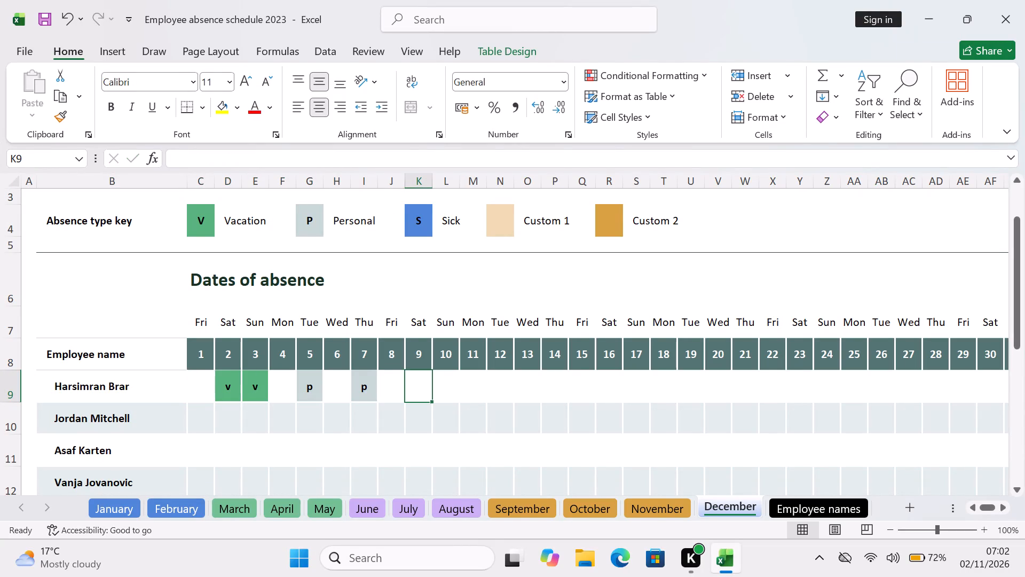
{"action": "key", "text": "v"}
{"action": "key", "text": "Right"}
{"action": "key", "text": "v"}
{"action": "key", "text": "Right"}
{"action": "key", "text": "Right"}
{"action": "key", "text": "Right"}
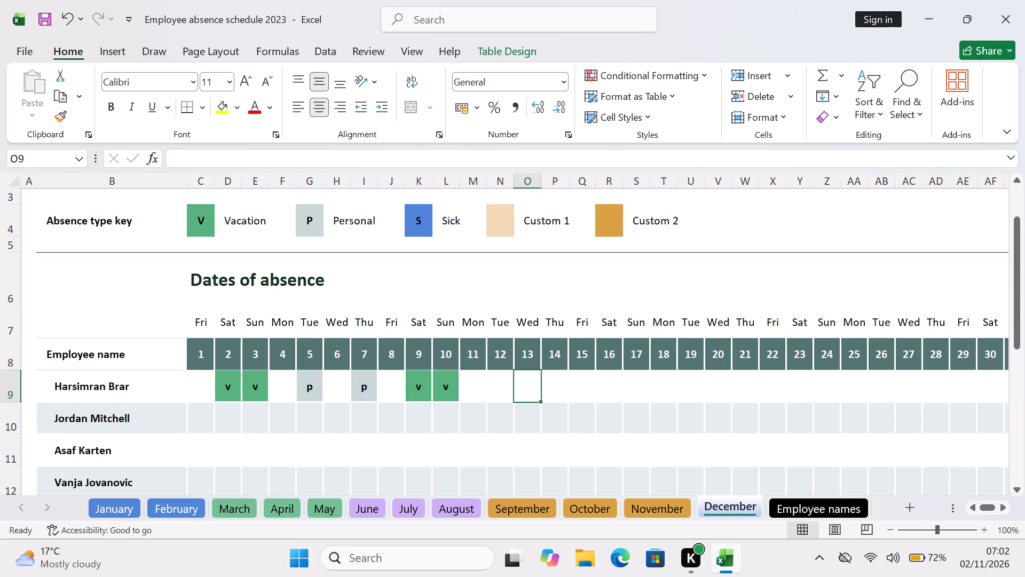
{"action": "key", "text": "Left"}
{"action": "key", "text": "p"}
{"action": "key", "text": "Right"}
{"action": "key", "text": "Right"}
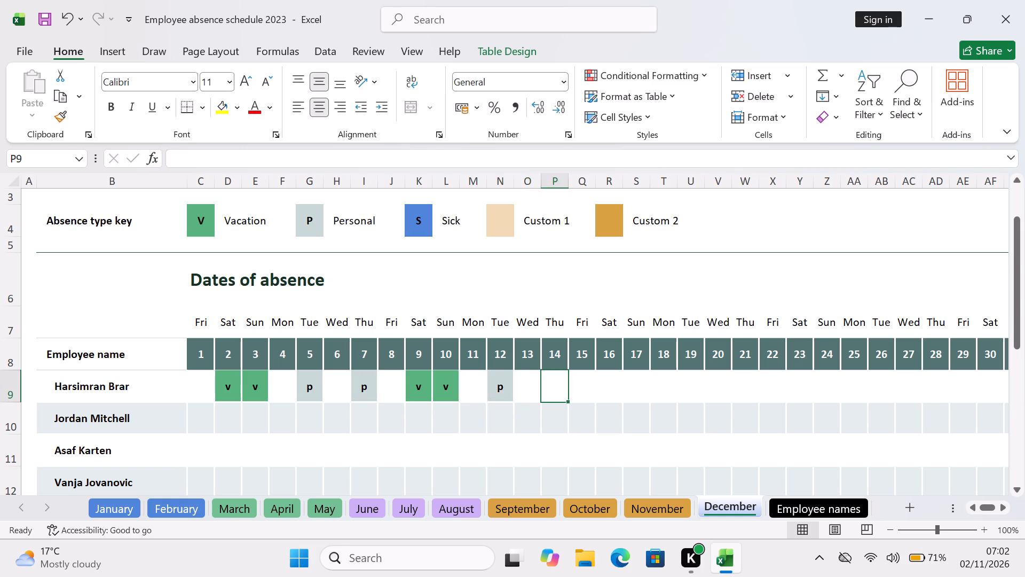
{"action": "key", "text": "p"}
{"action": "key", "text": "Right"}
In row 9, enter v for December 16 and 17, p for December 19 and s for December 20.
{"action": "key", "text": "Right"}
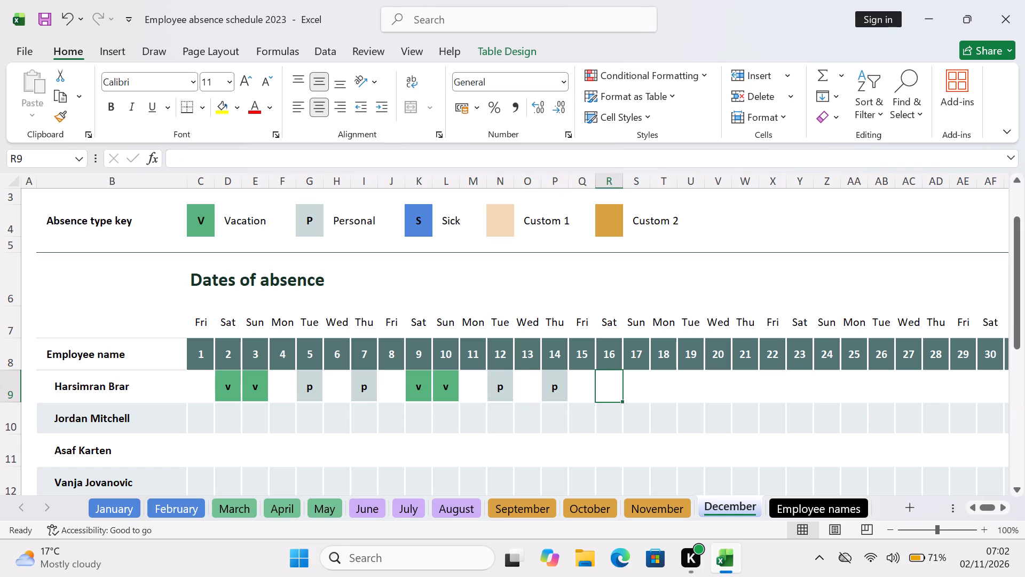
{"action": "key", "text": "v"}
{"action": "key", "text": "Right"}
{"action": "key", "text": "v"}
{"action": "key", "text": "Right"}
{"action": "key", "text": "Right"}
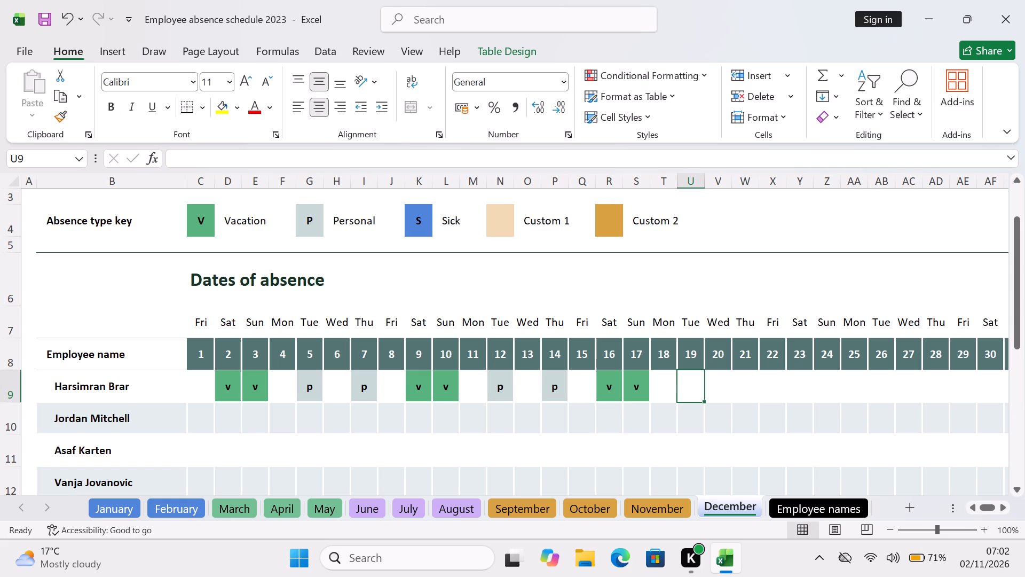
{"action": "key", "text": "p"}
{"action": "key", "text": "Right"}
{"action": "key", "text": "s"}
{"action": "key", "text": "Right"}
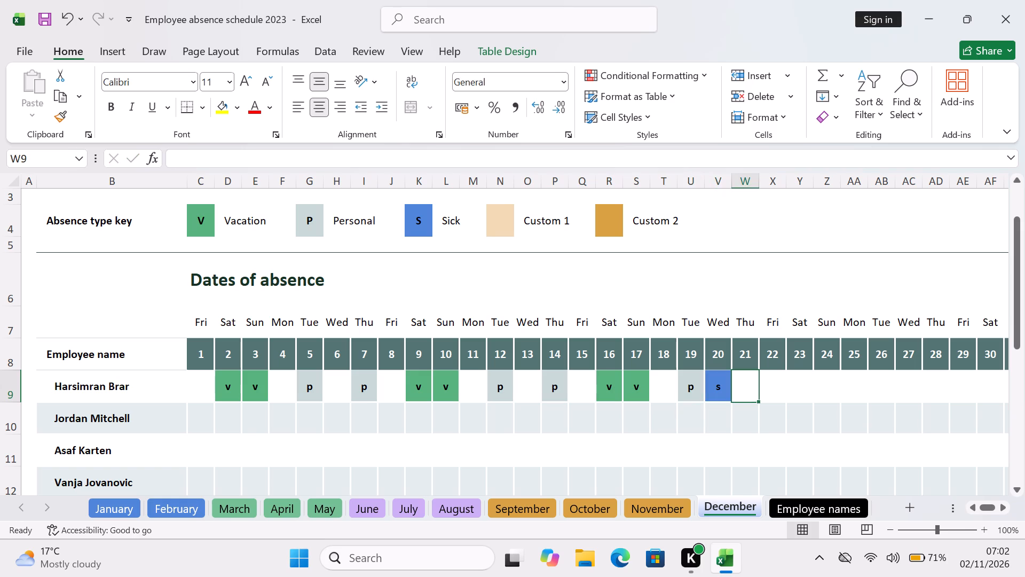
In row 9, enter v for December 23 and 24 and p for December 26 and 28.
{"action": "key", "text": "Right"}
{"action": "key", "text": "Right"}
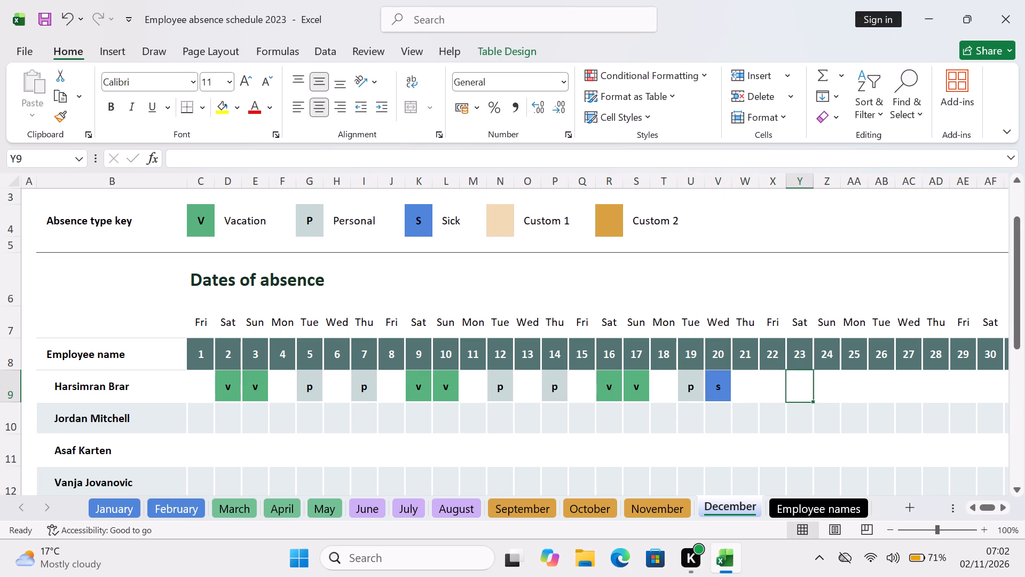
{"action": "key", "text": "v"}
{"action": "key", "text": "Right"}
{"action": "key", "text": "v"}
{"action": "key", "text": "Right"}
{"action": "key", "text": "Right"}
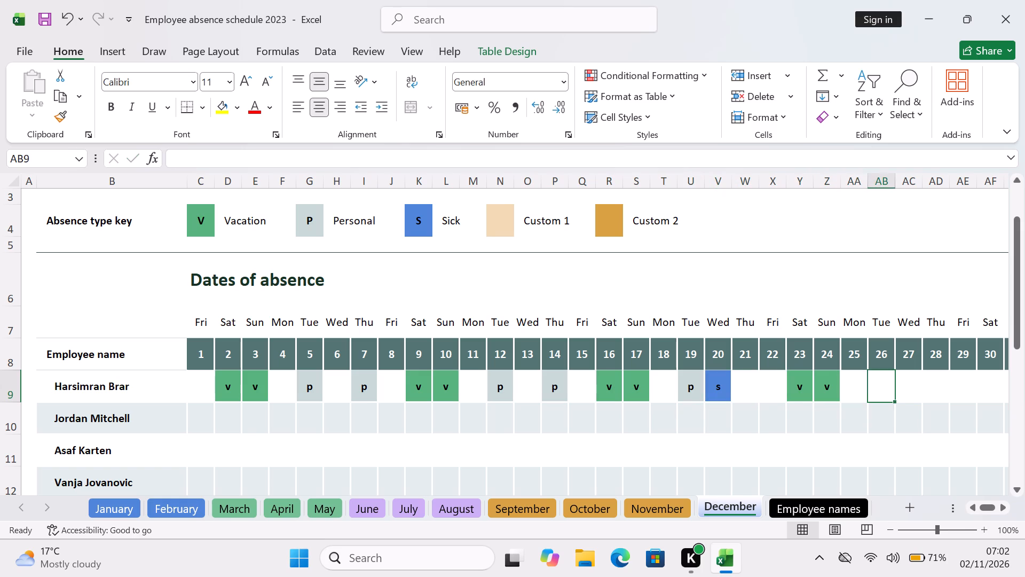
{"action": "key", "text": "Right"}
{"action": "key", "text": "Left"}
{"action": "key", "text": "p"}
{"action": "key", "text": "Right"}
{"action": "key", "text": "Right"}
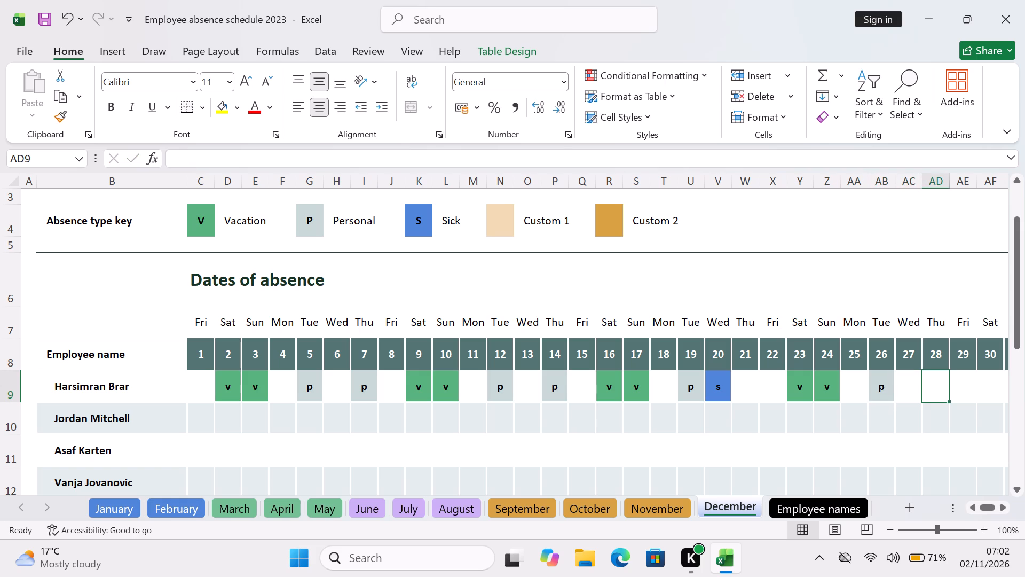
{"action": "key", "text": "p"}
{"action": "key", "text": "Right"}
Complete row 9 by entering v for December 30 and 31.
{"action": "key", "text": "Right"}
{"action": "key", "text": "Right"}
{"action": "key", "text": "Left"}
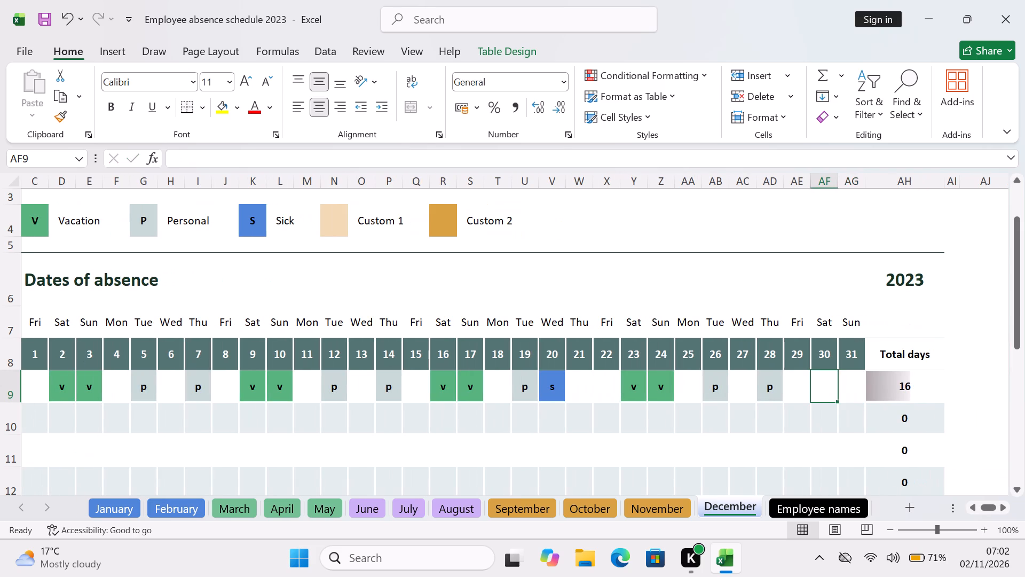
{"action": "key", "text": "v"}
{"action": "key", "text": "Right"}
{"action": "key", "text": "v"}
{"action": "key", "text": "Down"}
In row 10, for the second employee, enter v for December 2 and 3 and p for December 6.
{"action": "key", "text": "Left"}
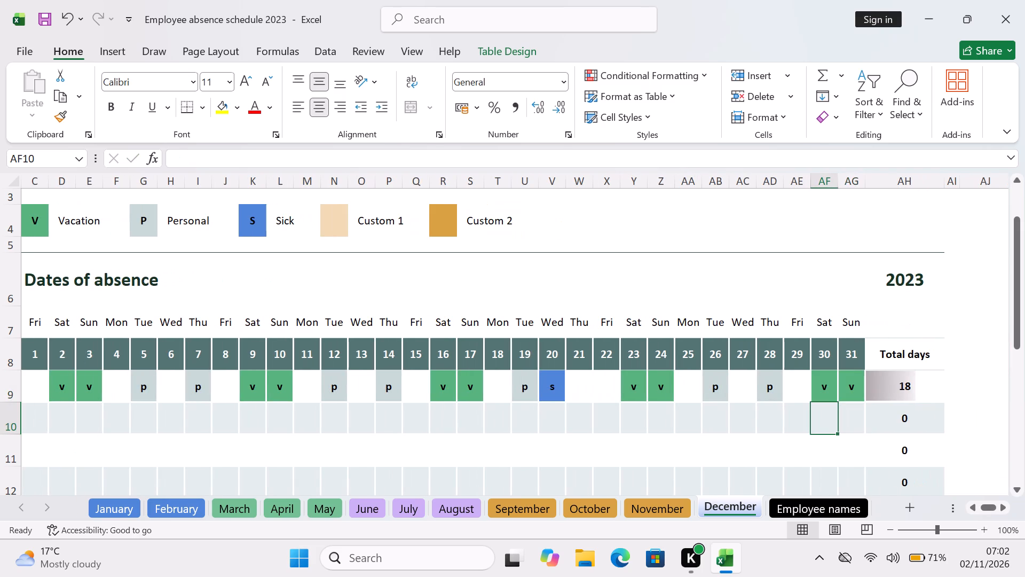
{"action": "key", "text": "Left"}
{"action": "key", "text": "Left"}
{"action": "key", "text": "Left"}
{"action": "key", "text": "Left"}
{"action": "key", "text": "Left"}
{"action": "key", "text": "Left"}
{"action": "key", "text": "Left"}
{"action": "key", "text": "Left"}
{"action": "key", "text": "Left"}
{"action": "key", "text": "Left"}
{"action": "key", "text": "Left"}
{"action": "key", "text": "Left"}
{"action": "key", "text": "Left"}
{"action": "key", "text": "Left"}
{"action": "key", "text": "Left"}
{"action": "key", "text": "Left"}
{"action": "key", "text": "Left"}
{"action": "key", "text": "Left"}
{"action": "key", "text": "Left"}
{"action": "key", "text": "Left"}
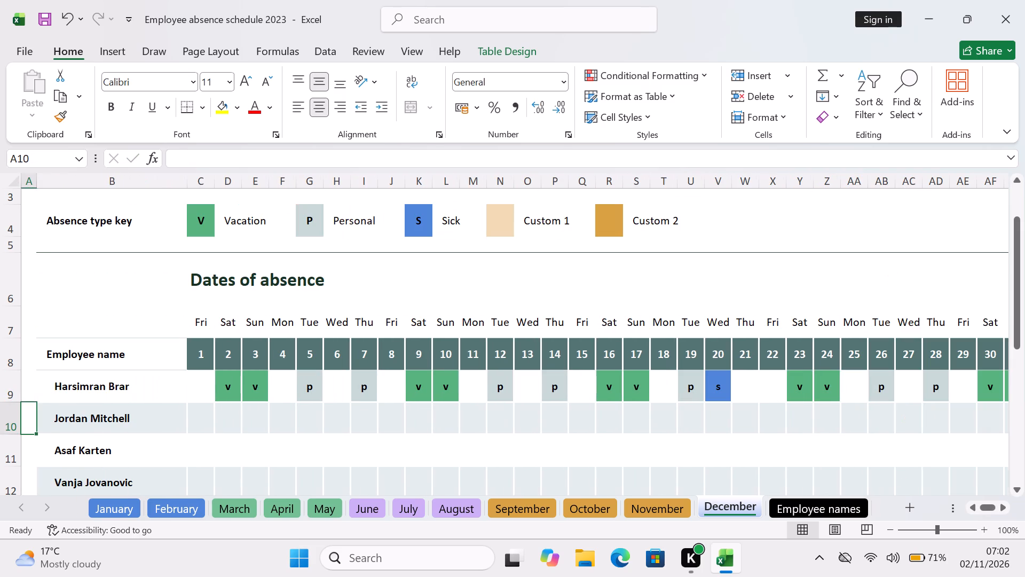
{"action": "key", "text": "Right"}
{"action": "key", "text": "Right"}
{"action": "key", "text": "Right"}
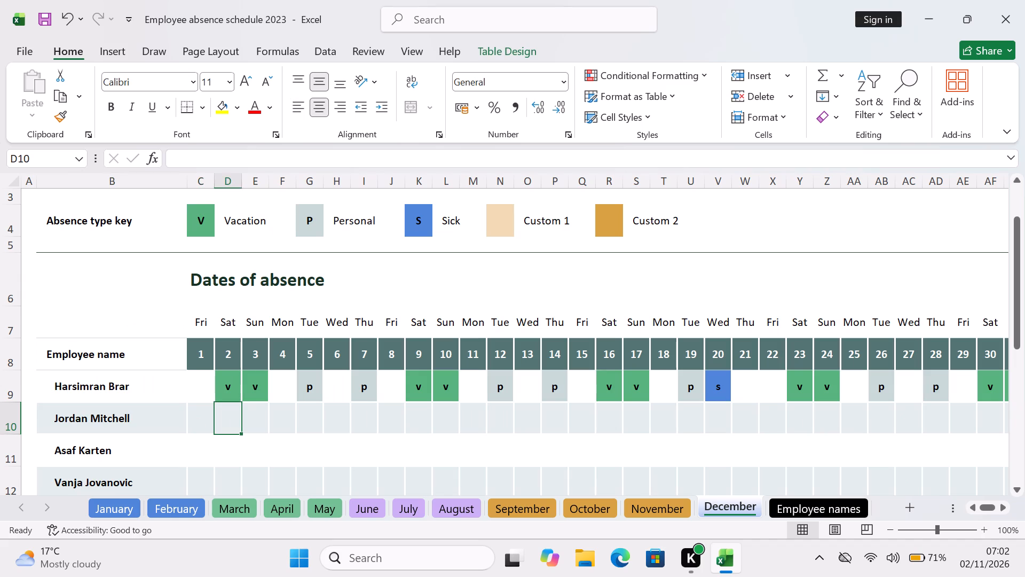
{"action": "key", "text": "v"}
{"action": "key", "text": "Right"}
{"action": "key", "text": "v"}
{"action": "key", "text": "Right"}
{"action": "key", "text": "Right"}
{"action": "key", "text": "Right"}
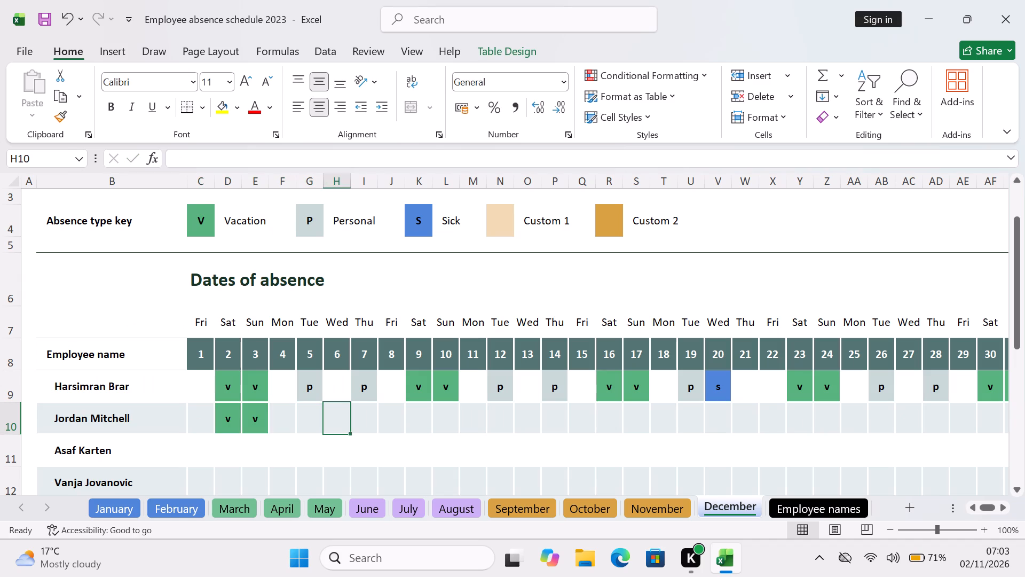
{"action": "key", "text": "p"}
{"action": "key", "text": "Right"}
In row 10, enter v for December 9 and 10 and p for December 13.
{"action": "key", "text": "Right"}
{"action": "key", "text": "Right"}
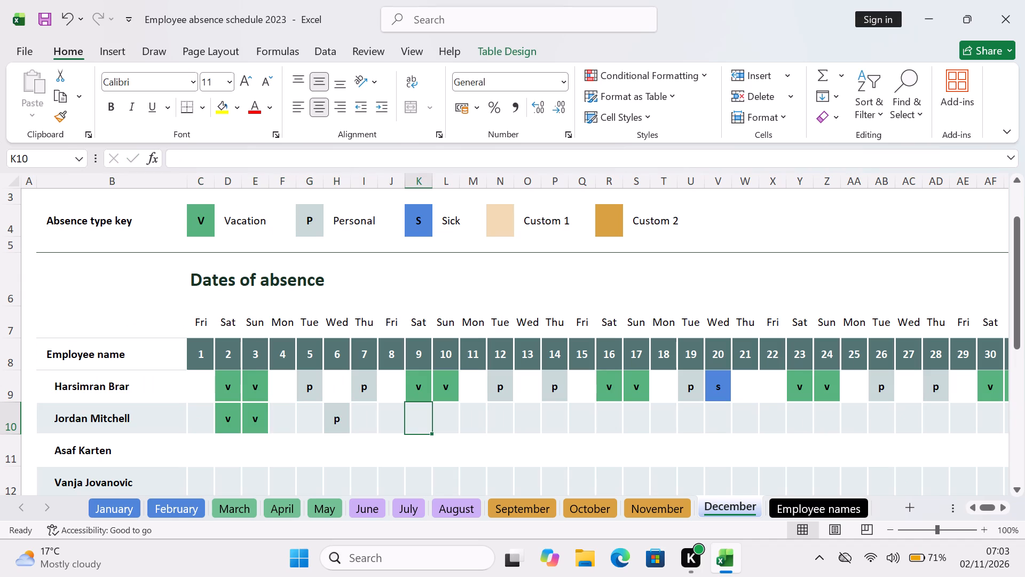
{"action": "key", "text": "v"}
{"action": "key", "text": "Right"}
{"action": "key", "text": "v"}
{"action": "key", "text": "Right"}
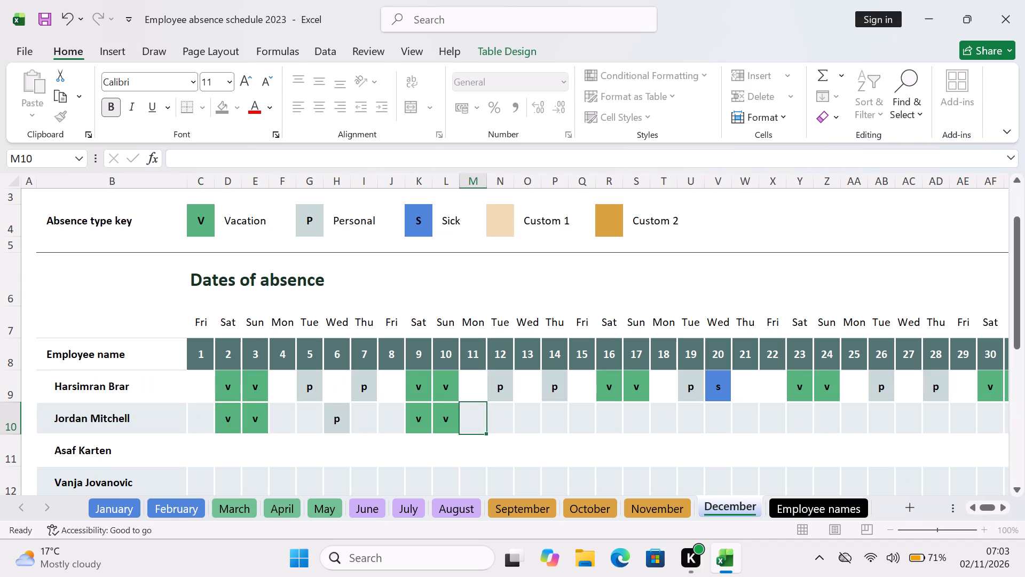
{"action": "key", "text": "Right"}
{"action": "key", "text": "Right"}
{"action": "key", "text": "p"}
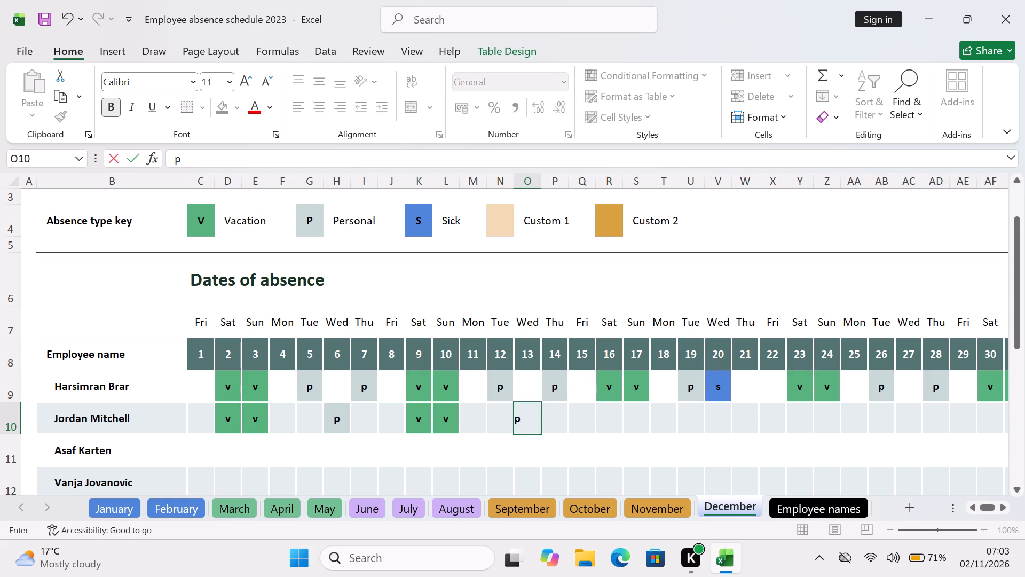
{"action": "key", "text": "Right"}
In row 10, enter v for December 16 and 17 and s for December 21.
{"action": "key", "text": "Right"}
{"action": "key", "text": "Right"}
{"action": "key", "text": "v"}
{"action": "key", "text": "Right"}
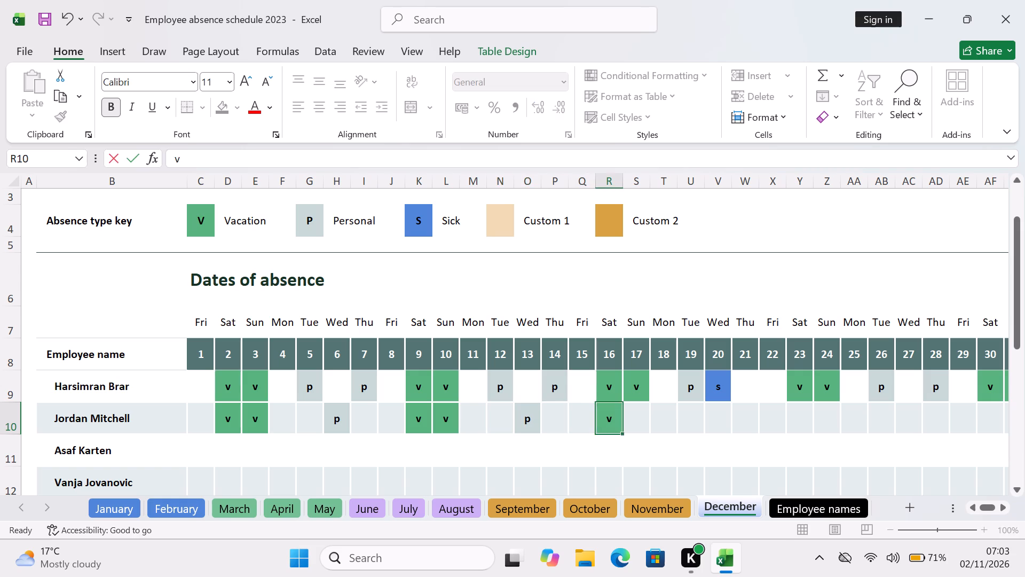
{"action": "key", "text": "v"}
{"action": "key", "text": "Right"}
{"action": "key", "text": "Right"}
{"action": "key", "text": "Right"}
{"action": "key", "text": "Right"}
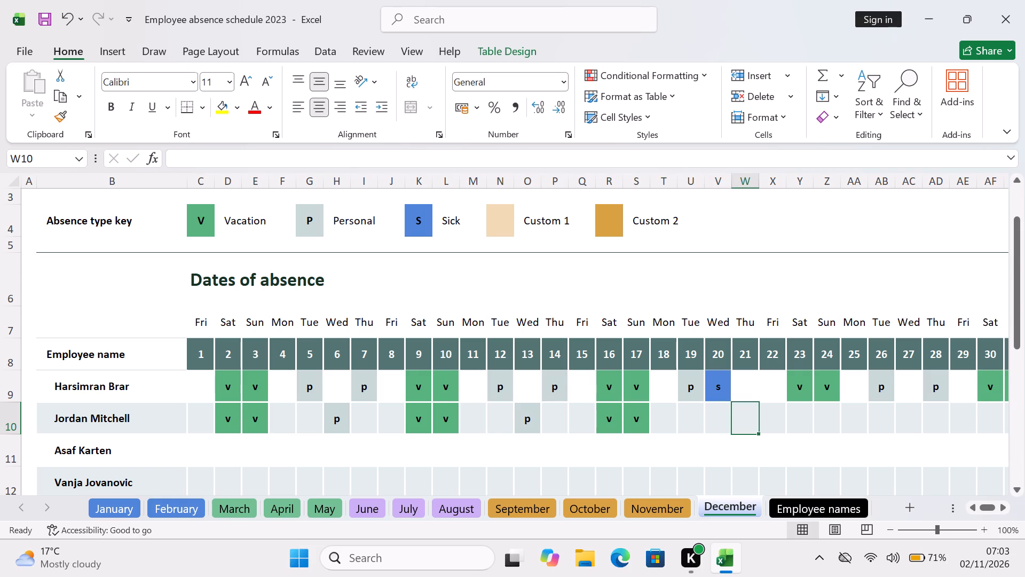
{"action": "key", "text": "s"}
{"action": "key", "text": "Right"}
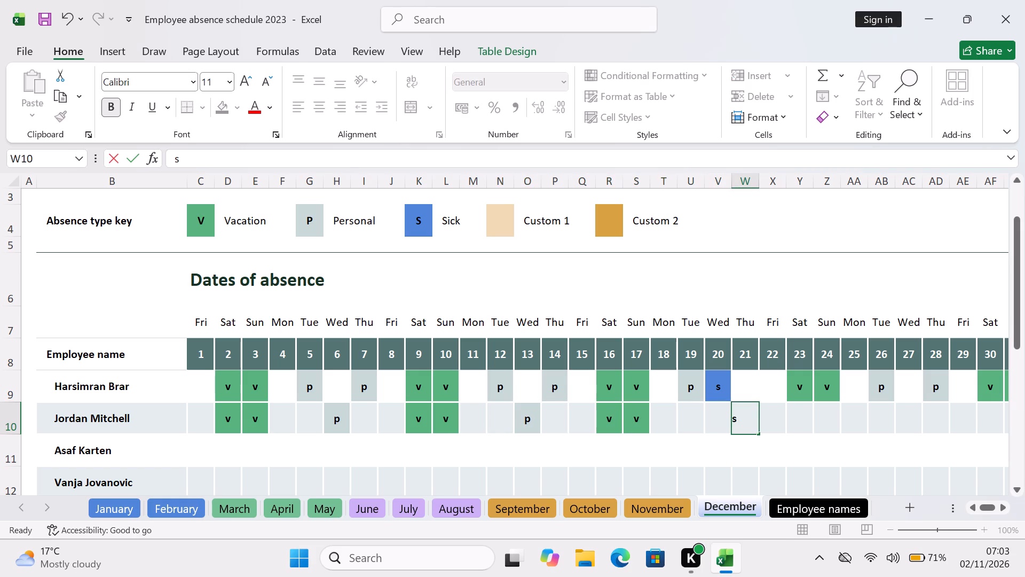
Go back in row 10 and enter p for December 18.
{"action": "key", "text": "Left"}
{"action": "key", "text": "Left"}
{"action": "key", "text": "Left"}
{"action": "key", "text": "Left"}
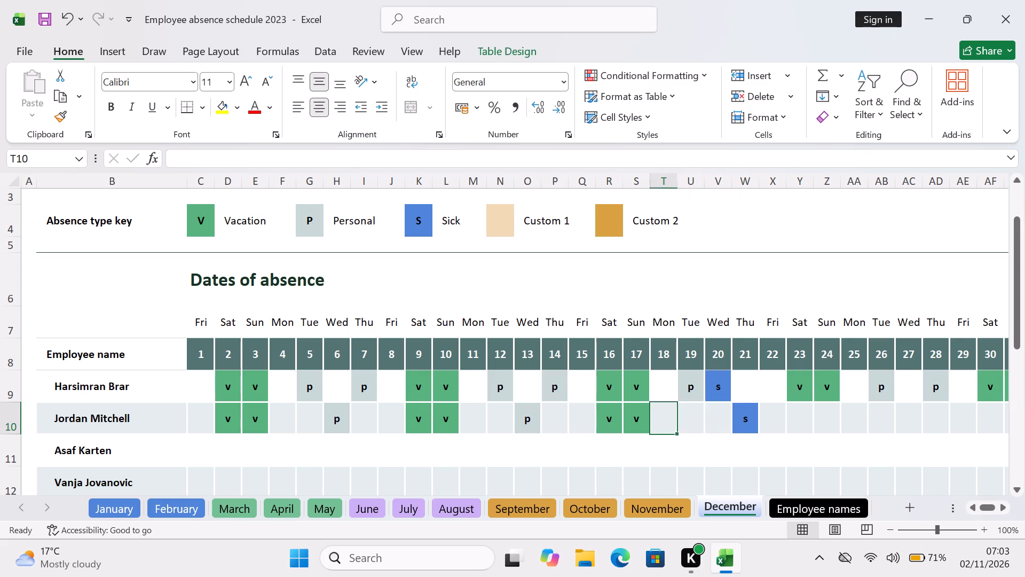
{"action": "key", "text": "Right"}
{"action": "key", "text": "Right"}
{"action": "key", "text": "Left"}
{"action": "key", "text": "Left"}
{"action": "key", "text": "p"}
{"action": "key", "text": "Right"}
In row 10, enter v for December 23 and 24 and s for December 27.
{"action": "key", "text": "Right"}
{"action": "key", "text": "Right"}
{"action": "key", "text": "Right"}
{"action": "key", "text": "Right"}
{"action": "key", "text": "v"}
{"action": "key", "text": "Right"}
{"action": "key", "text": "v"}
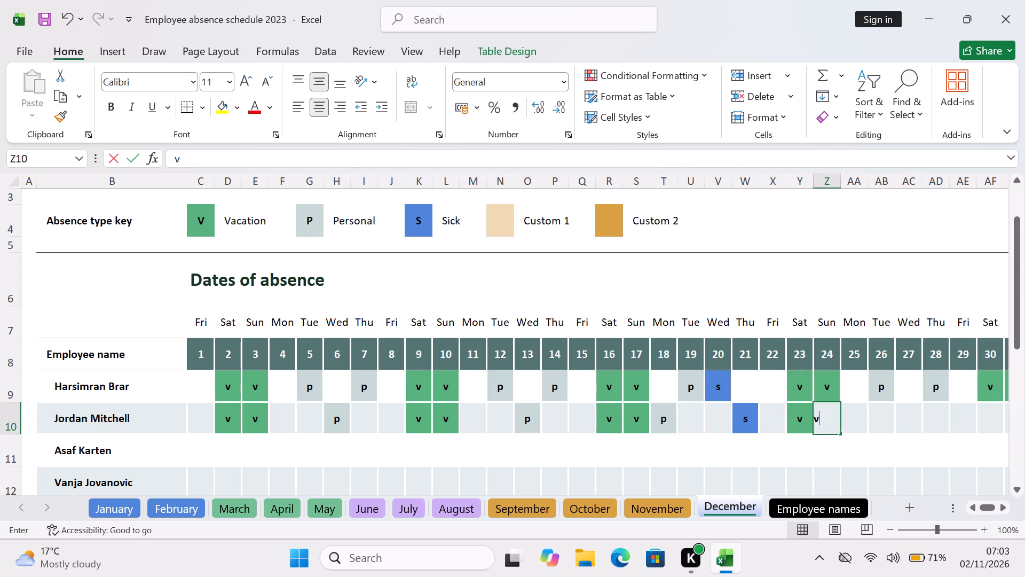
{"action": "key", "text": "Right"}
{"action": "key", "text": "Right"}
{"action": "key", "text": "Right"}
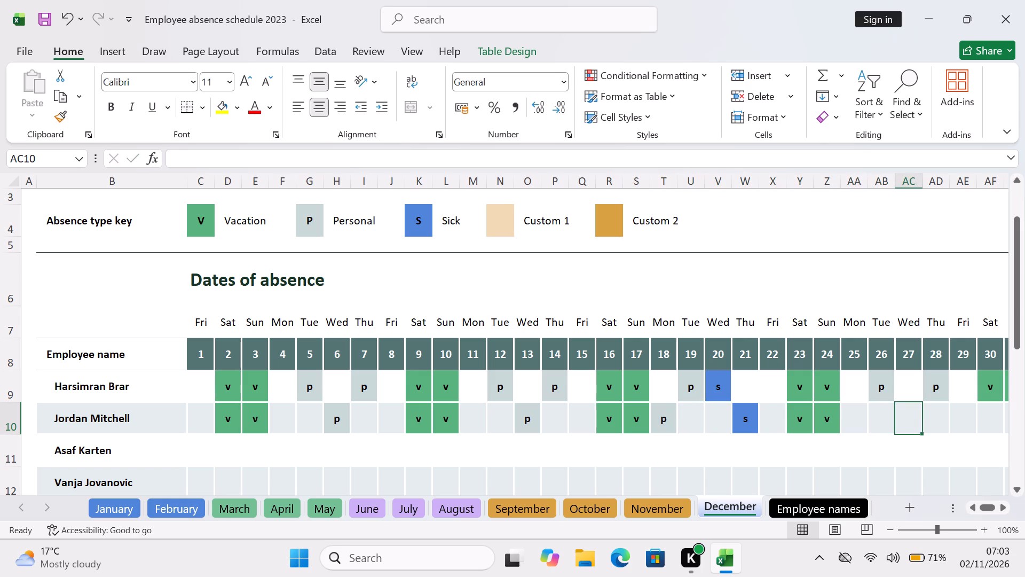
{"action": "key", "text": "s"}
{"action": "key", "text": "Right"}
Complete row 10 by entering v for December 30 and 31.
{"action": "key", "text": "Right"}
{"action": "key", "text": "Right"}
{"action": "key", "text": "Right"}
{"action": "key", "text": "Left"}
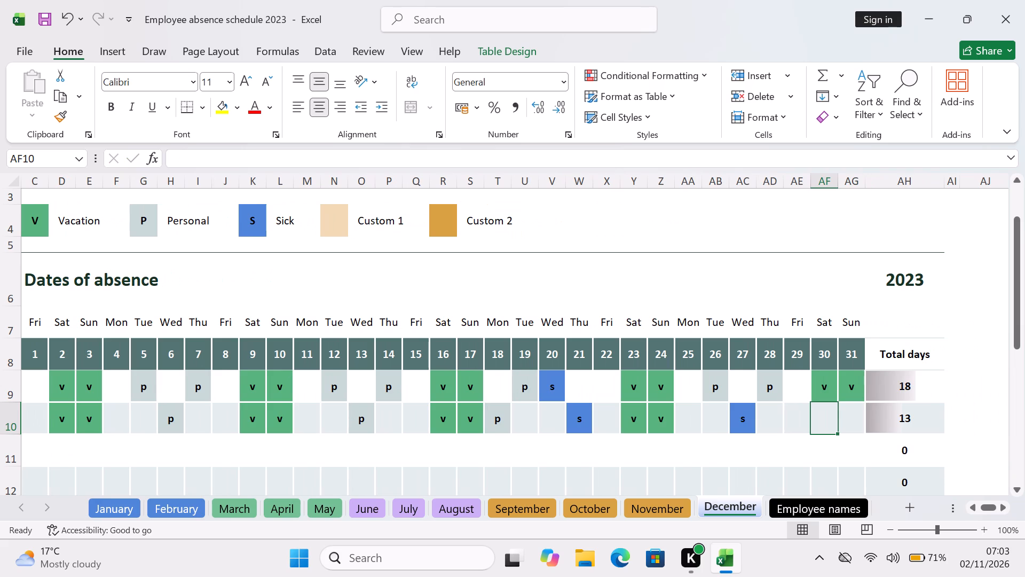
{"action": "key", "text": "v"}
{"action": "key", "text": "Right"}
{"action": "key", "text": "v"}
{"action": "key", "text": "Down"}
Start row 11 by entering p for December 1, v for December 2 and 3, and p for December 4.
{"action": "key", "text": "Left"}
{"action": "key", "text": "Left"}
{"action": "key", "text": "Left"}
{"action": "key", "text": "Left"}
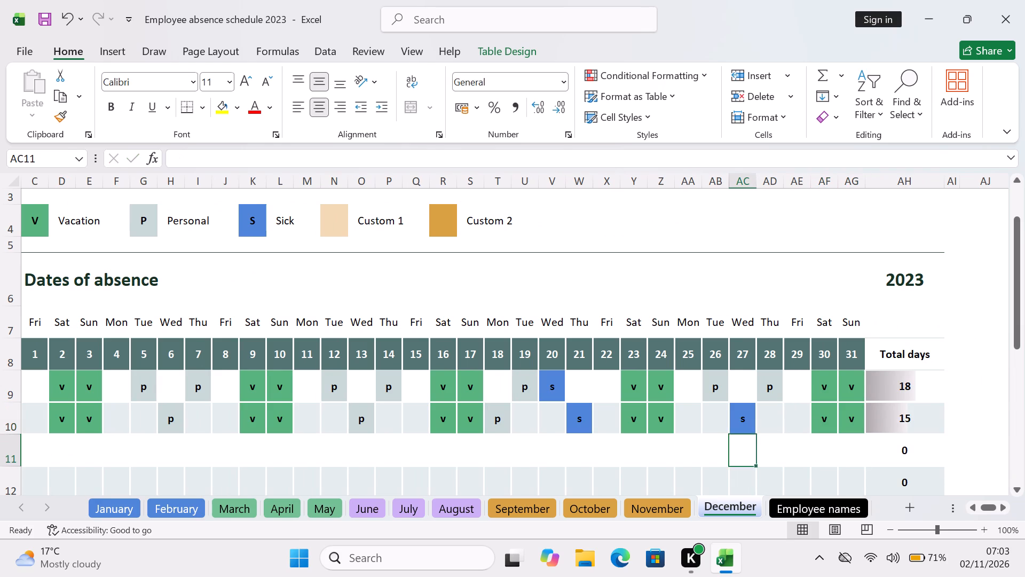
{"action": "key", "text": "Left"}
{"action": "key", "text": "Left"}
{"action": "key", "text": "Left"}
{"action": "key", "text": "Left"}
{"action": "key", "text": "Left"}
{"action": "key", "text": "Left"}
{"action": "key", "text": "Left"}
{"action": "key", "text": "Left"}
{"action": "key", "text": "Left"}
{"action": "key", "text": "Left"}
{"action": "key", "text": "Left"}
{"action": "key", "text": "Left"}
{"action": "key", "text": "Left"}
{"action": "key", "text": "Left"}
{"action": "key", "text": "Left"}
{"action": "key", "text": "Left"}
{"action": "key", "text": "Left"}
{"action": "key", "text": "Left"}
{"action": "key", "text": "Left"}
{"action": "key", "text": "Left"}
{"action": "key", "text": "Right"}
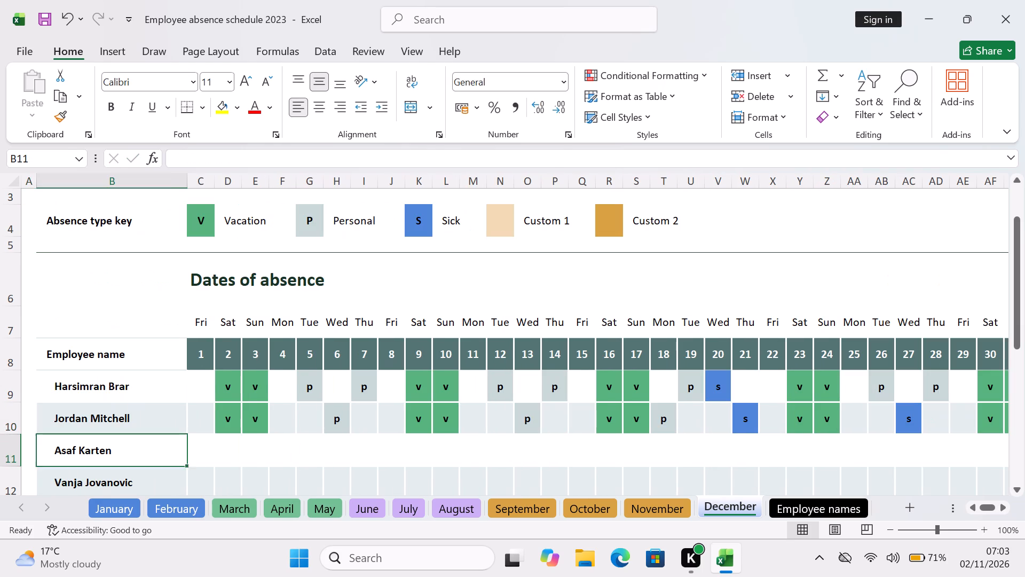
{"action": "key", "text": "Right"}
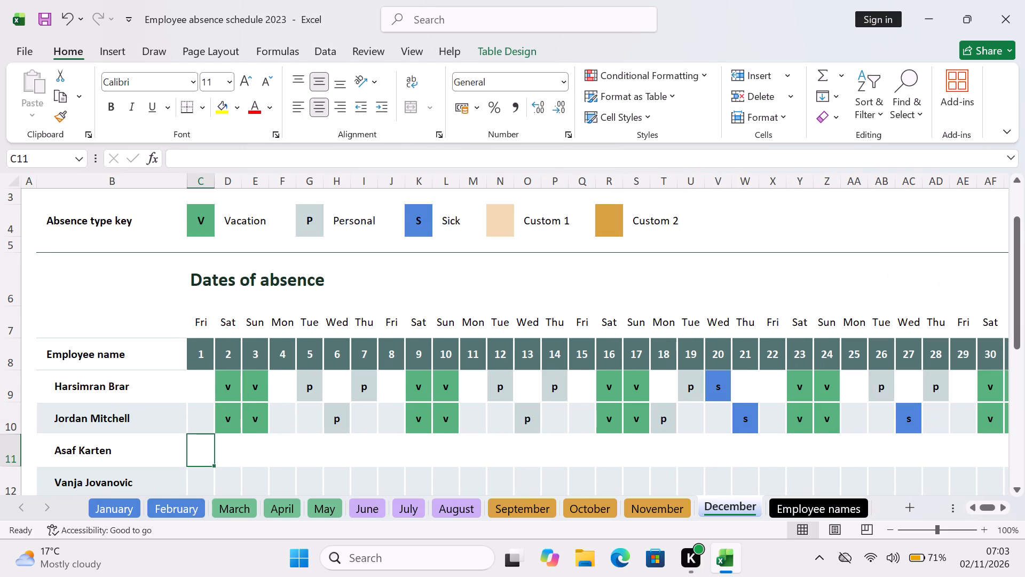
{"action": "key", "text": "p"}
{"action": "key", "text": "Right"}
{"action": "key", "text": "v"}
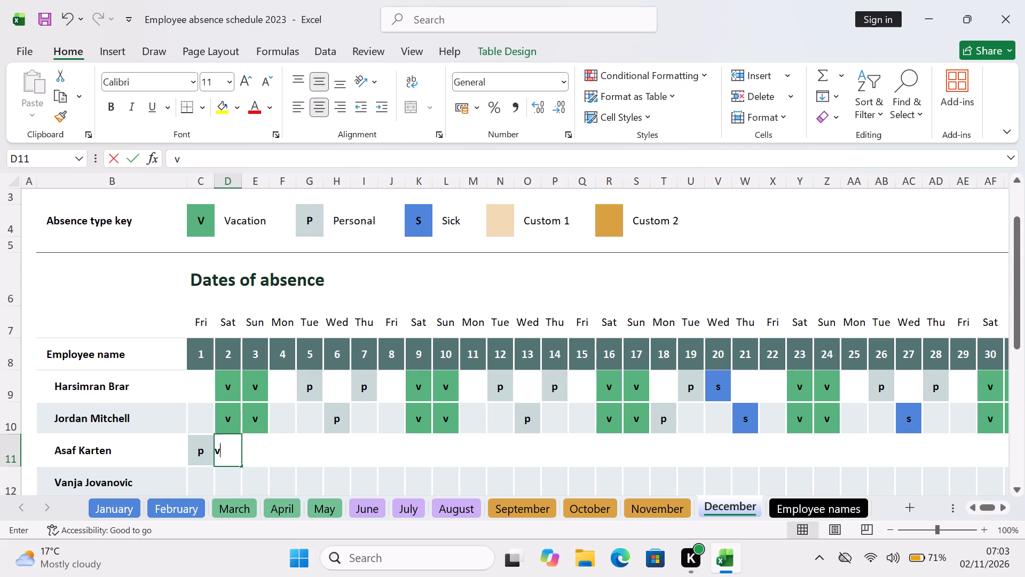
{"action": "key", "text": "Right"}
{"action": "key", "text": "v"}
{"action": "key", "text": "Right"}
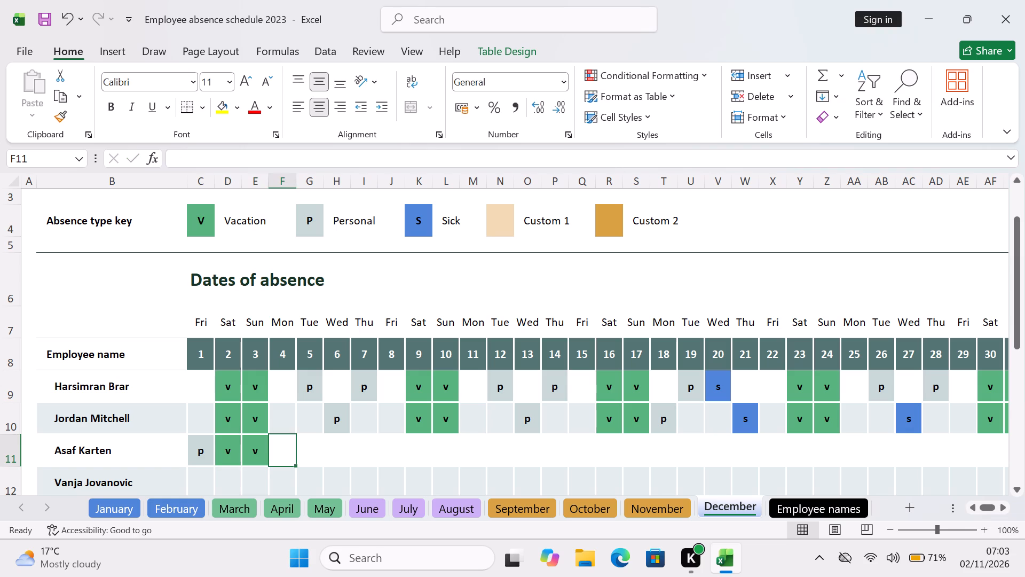
{"action": "key", "text": "p"}
{"action": "key", "text": "Right"}
In row 11, enter p for December 8, v for December 9 and 10, and p for December 11.
{"action": "key", "text": "Right"}
{"action": "key", "text": "Right"}
{"action": "key", "text": "Right"}
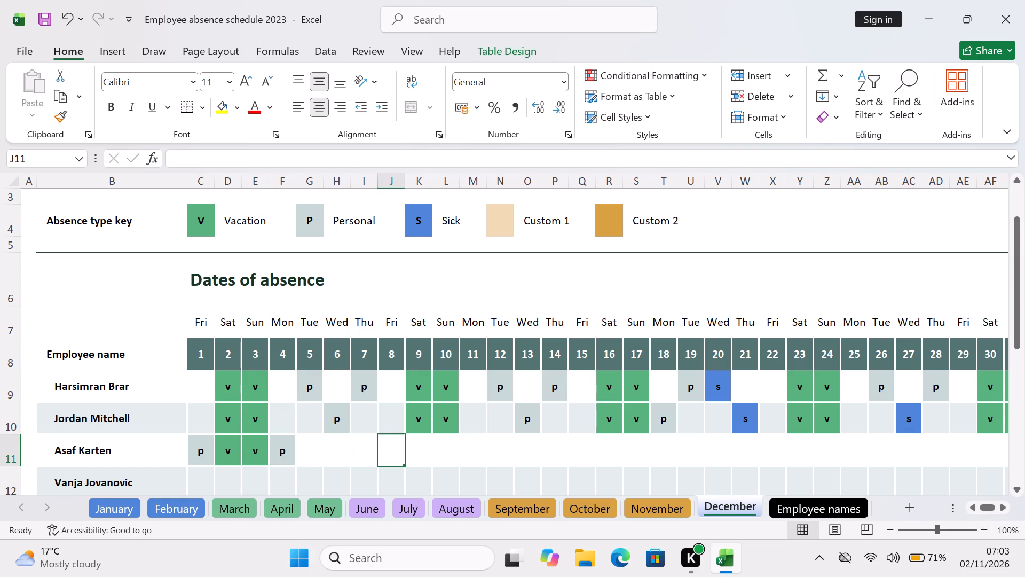
{"action": "key", "text": "p"}
{"action": "key", "text": "Right"}
{"action": "key", "text": "Right"}
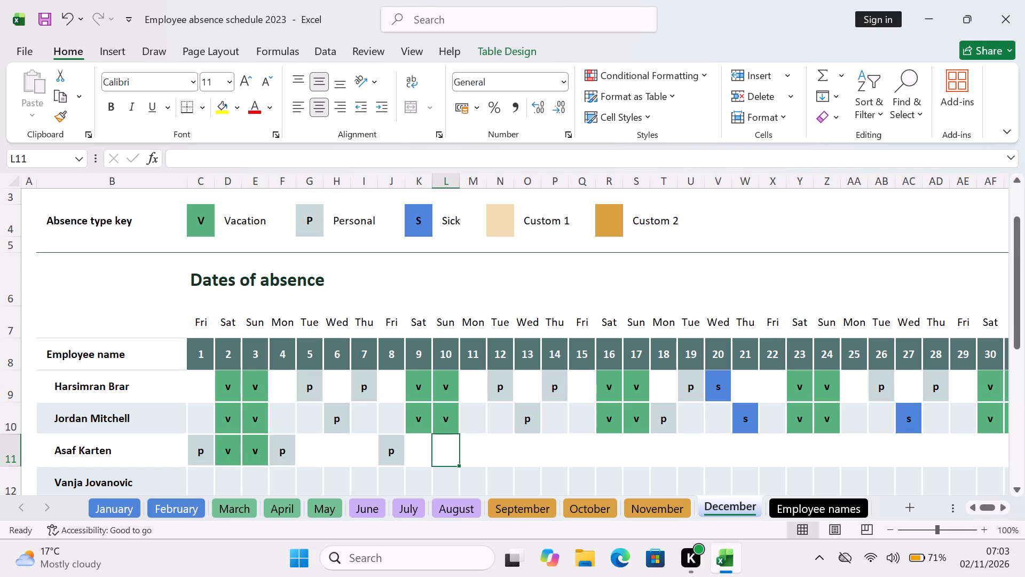
{"action": "key", "text": "Left"}
{"action": "key", "text": "Right"}
{"action": "key", "text": "v"}
{"action": "key", "text": "Left"}
{"action": "key", "text": "v"}
{"action": "key", "text": "Right"}
{"action": "key", "text": "Right"}
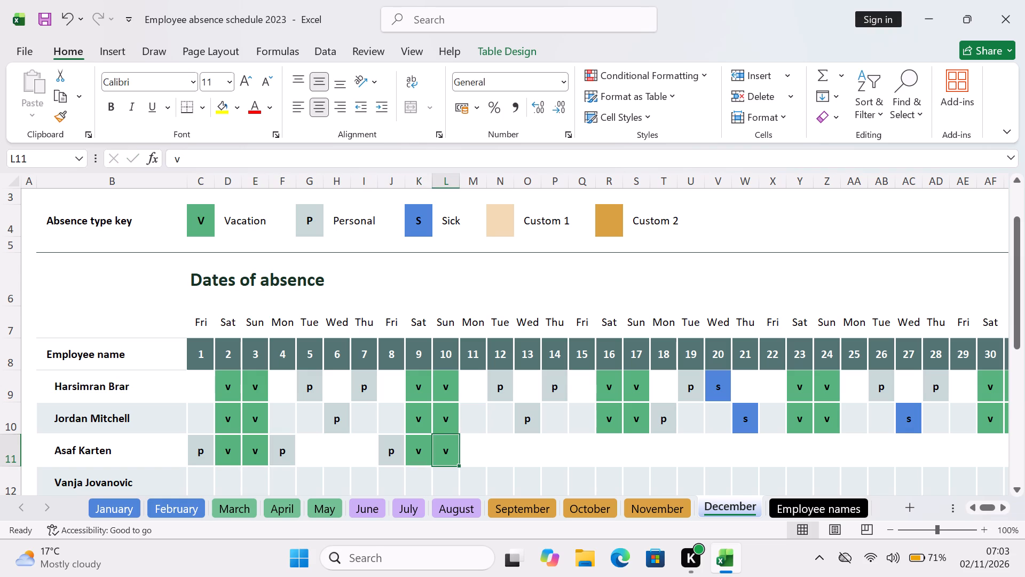
{"action": "key", "text": "Right"}
{"action": "key", "text": "Left"}
{"action": "key", "text": "p"}
{"action": "key", "text": "Right"}
In row 11, enter p for December 15, v for December 16 and 17, and p for December 19.
{"action": "key", "text": "Right"}
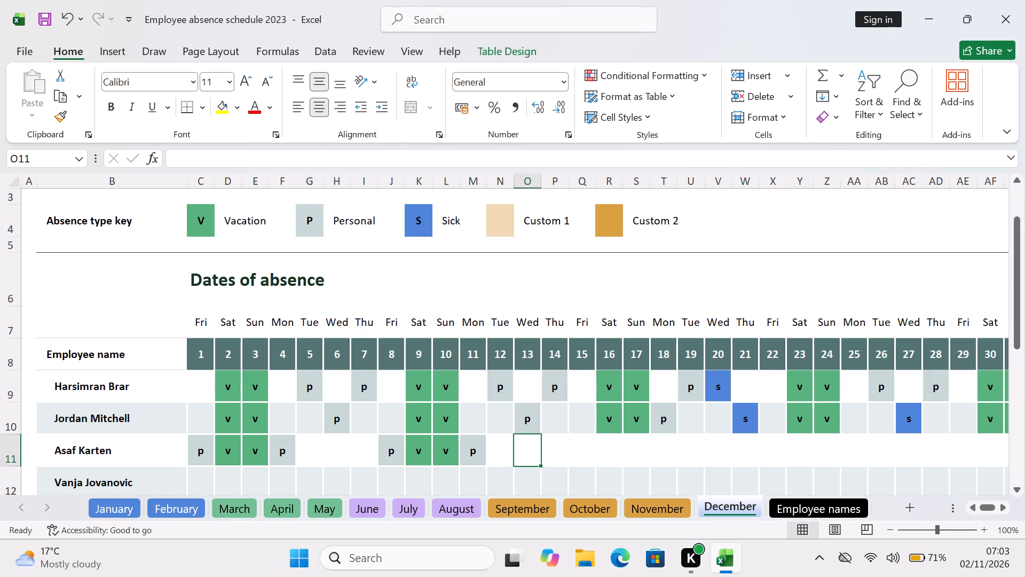
{"action": "key", "text": "Right"}
{"action": "key", "text": "Right"}
{"action": "key", "text": "p"}
{"action": "key", "text": "Right"}
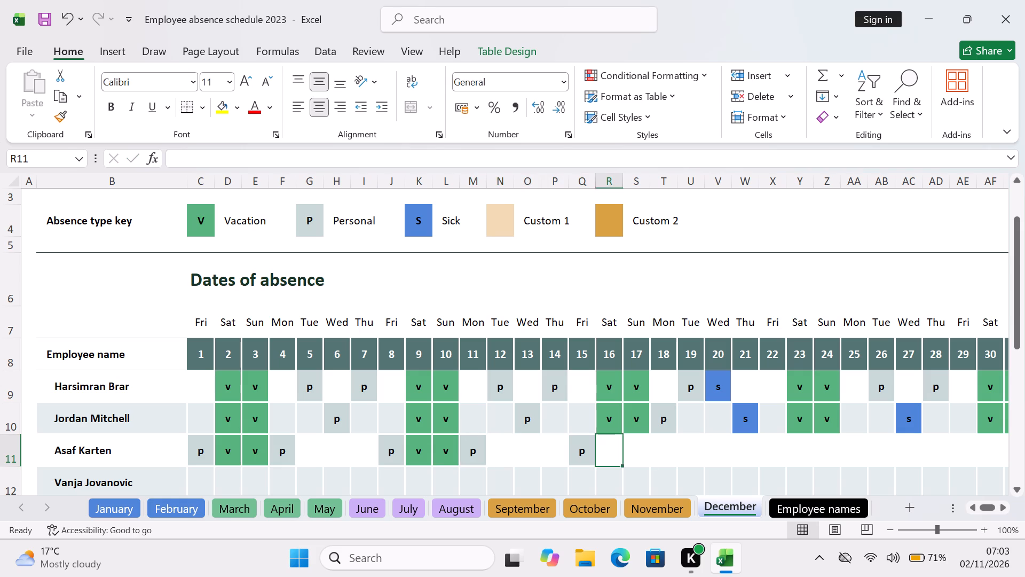
{"action": "key", "text": "Right"}
{"action": "key", "text": "Left"}
{"action": "key", "text": "v"}
{"action": "key", "text": "Right"}
{"action": "key", "text": "v"}
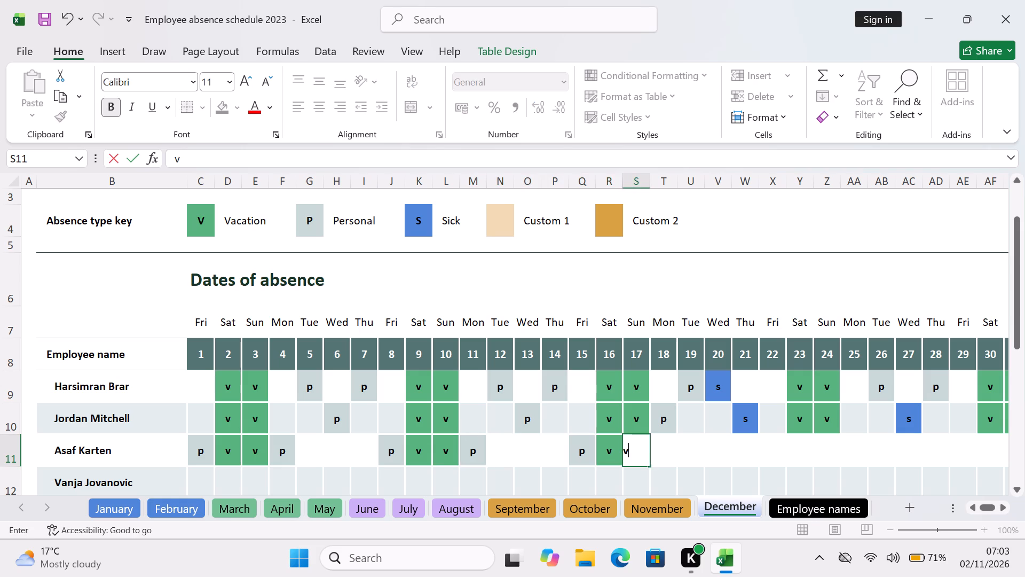
{"action": "key", "text": "Right"}
{"action": "key", "text": "Right"}
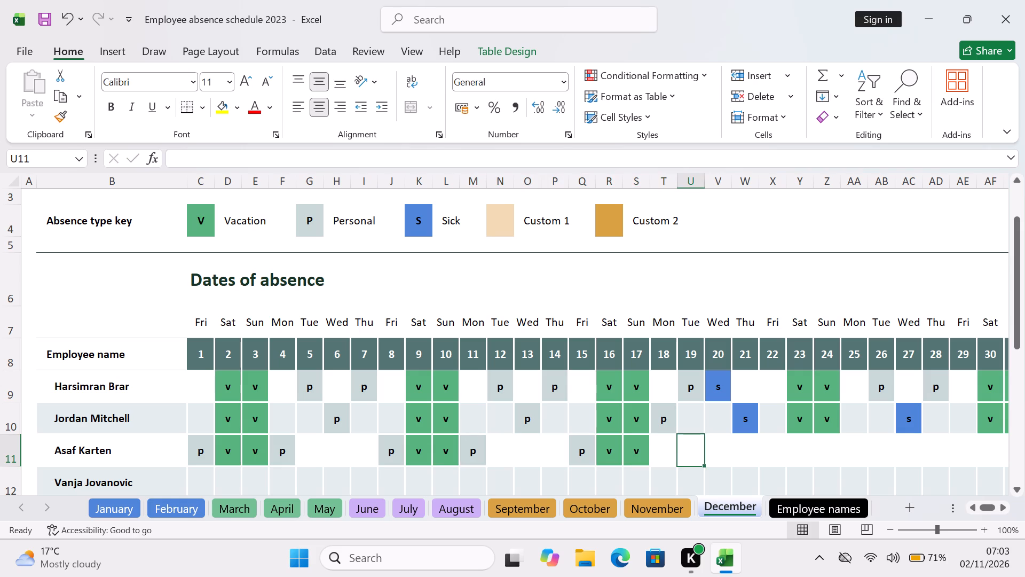
{"action": "key", "text": "p"}
{"action": "key", "text": "Right"}
In row 11, enter p for December 22, v for December 23 and 24, and p for December 25.
{"action": "key", "text": "Right"}
{"action": "key", "text": "Right"}
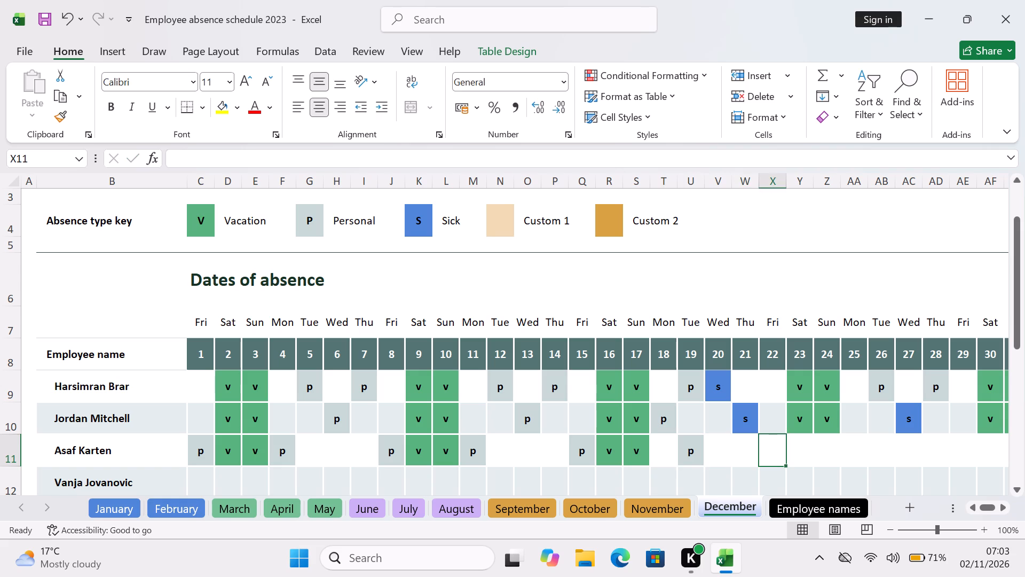
{"action": "key", "text": "p"}
{"action": "key", "text": "Right"}
{"action": "key", "text": "Right"}
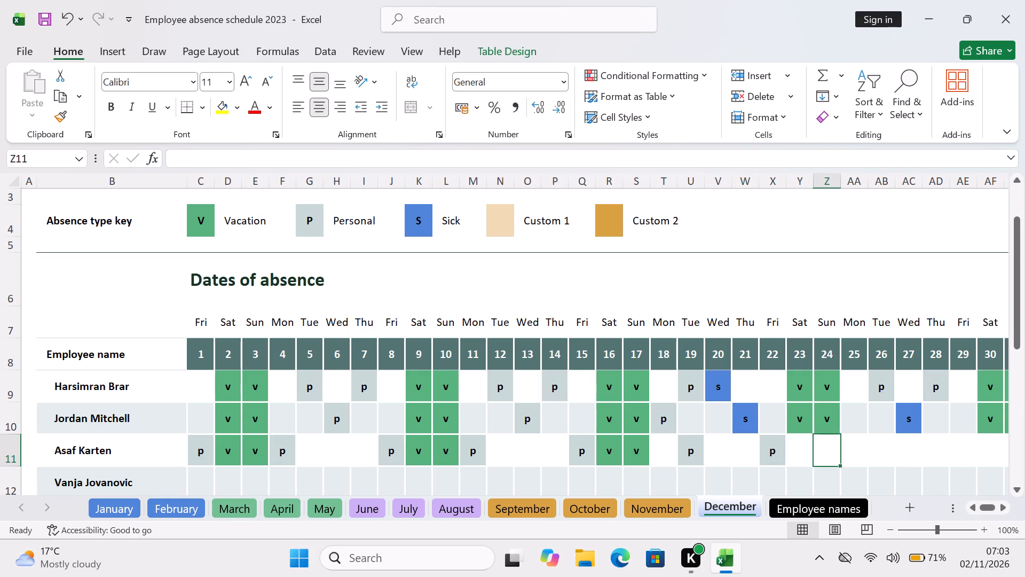
{"action": "key", "text": "v"}
{"action": "key", "text": "Left"}
{"action": "key", "text": "v"}
{"action": "key", "text": "Right"}
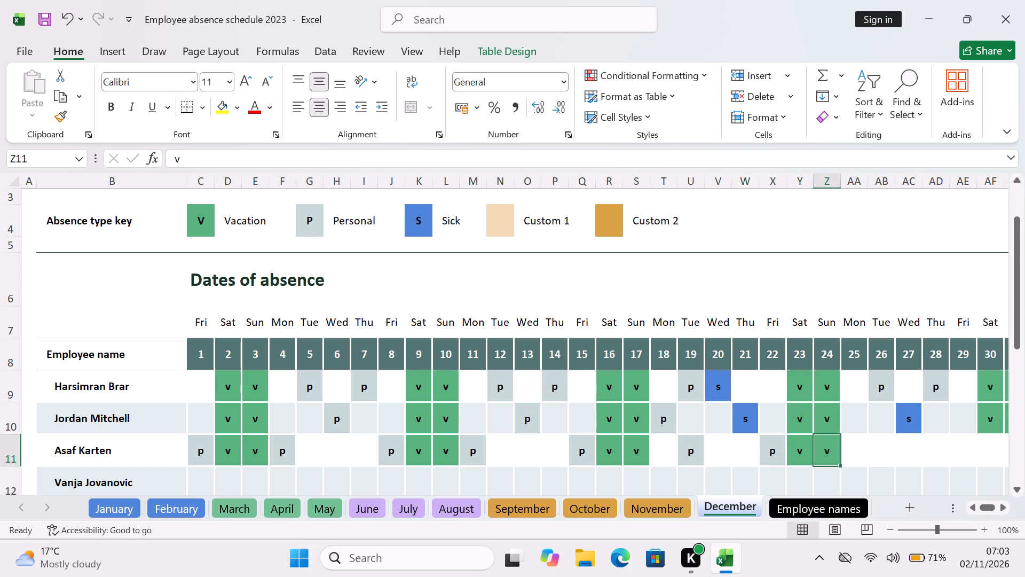
{"action": "key", "text": "Right"}
{"action": "key", "text": "Right"}
{"action": "key", "text": "Right"}
{"action": "key", "text": "Left"}
{"action": "key", "text": "Left"}
{"action": "key", "text": "p"}
{"action": "key", "text": "Right"}
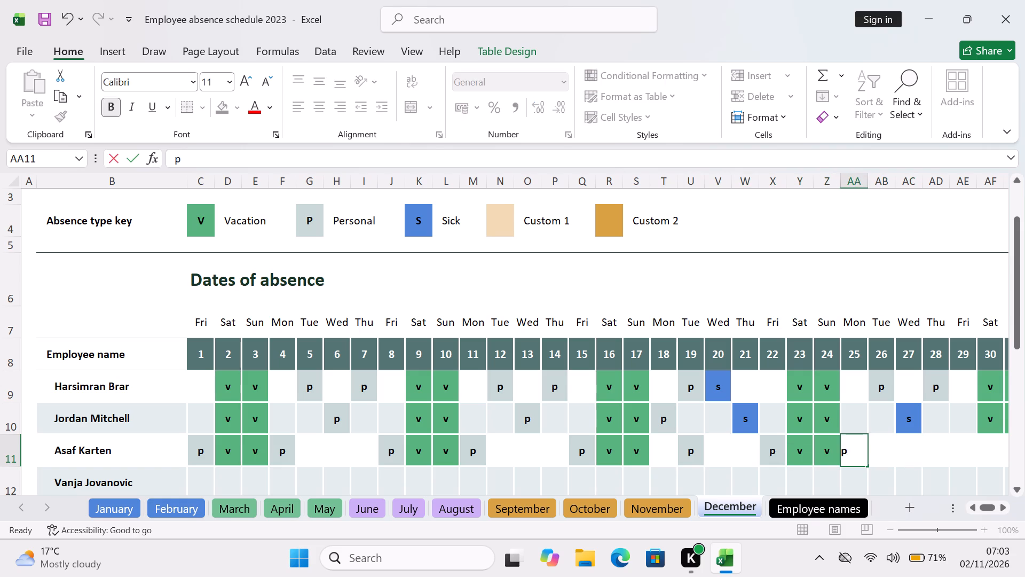
In row 11, enter p for December 28 and 29 and v for December 30.
{"action": "key", "text": "Right"}
{"action": "key", "text": "Right"}
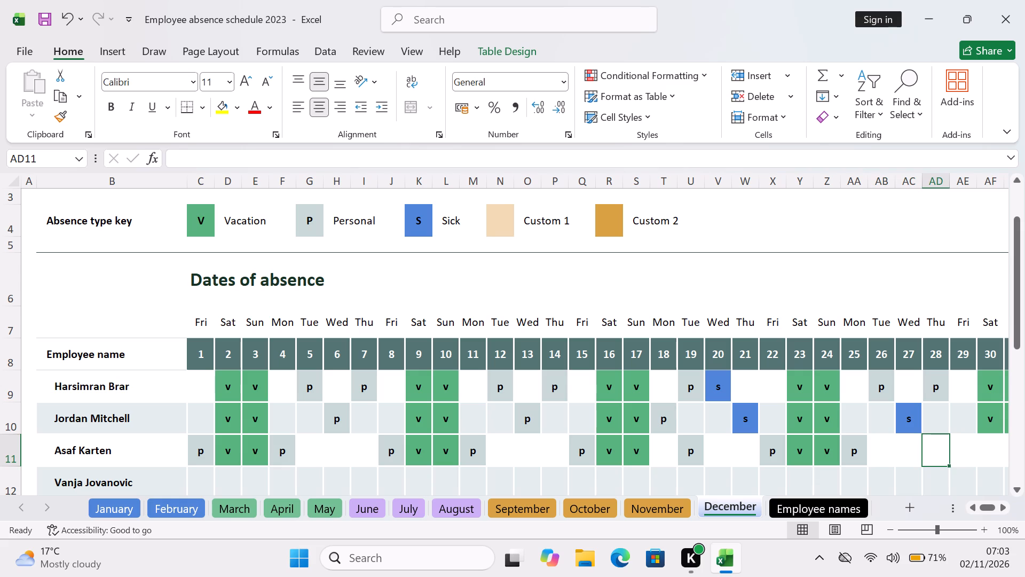
{"action": "key", "text": "p"}
{"action": "key", "text": "Right"}
{"action": "key", "text": "Right"}
{"action": "key", "text": "Left"}
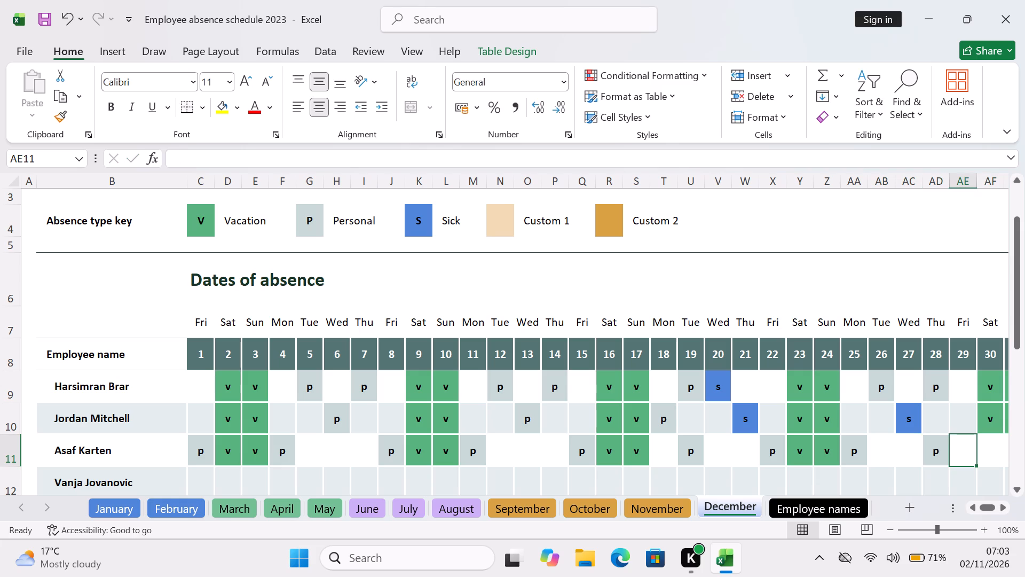
{"action": "key", "text": "p"}
{"action": "key", "text": "Right"}
{"action": "key", "text": "v"}
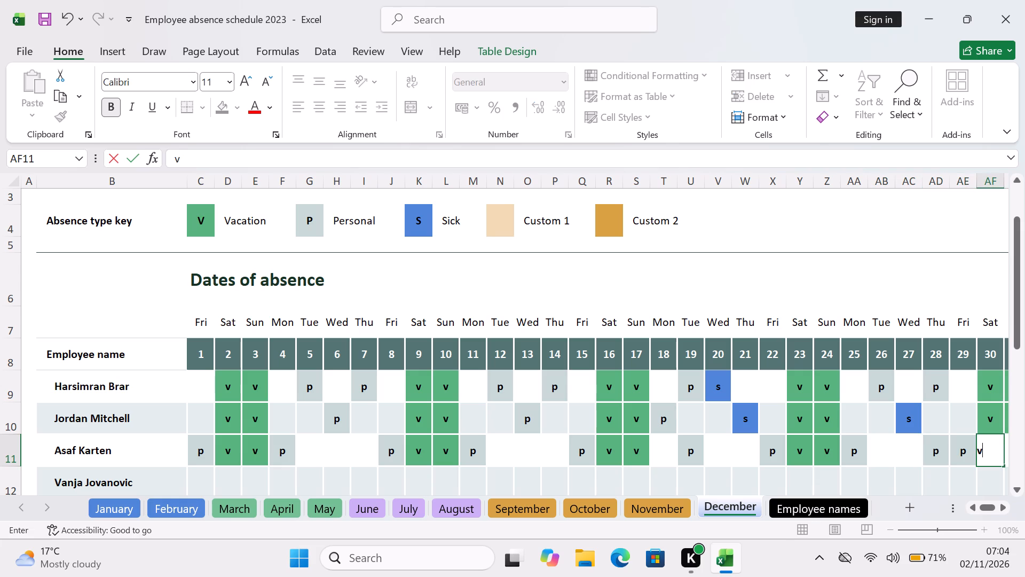
{"action": "key", "text": "Down"}
Start row 12 by entering p for December 1 and v for December 2 and 3.
{"action": "key", "text": "Left"}
{"action": "key", "text": "Left"}
{"action": "key", "text": "Left"}
{"action": "key", "text": "Left"}
{"action": "key", "text": "Left"}
{"action": "key", "text": "Left"}
{"action": "key", "text": "Left"}
{"action": "key", "text": "Left"}
{"action": "key", "text": "Left"}
{"action": "key", "text": "Left"}
{"action": "key", "text": "Left"}
{"action": "key", "text": "Left"}
{"action": "key", "text": "Left"}
{"action": "key", "text": "Left"}
{"action": "key", "text": "Left"}
{"action": "key", "text": "Left"}
{"action": "key", "text": "Left"}
{"action": "key", "text": "Left"}
{"action": "key", "text": "Left"}
{"action": "key", "text": "Left"}
{"action": "key", "text": "Left"}
{"action": "key", "text": "Left"}
{"action": "key", "text": "Left"}
{"action": "key", "text": "Left"}
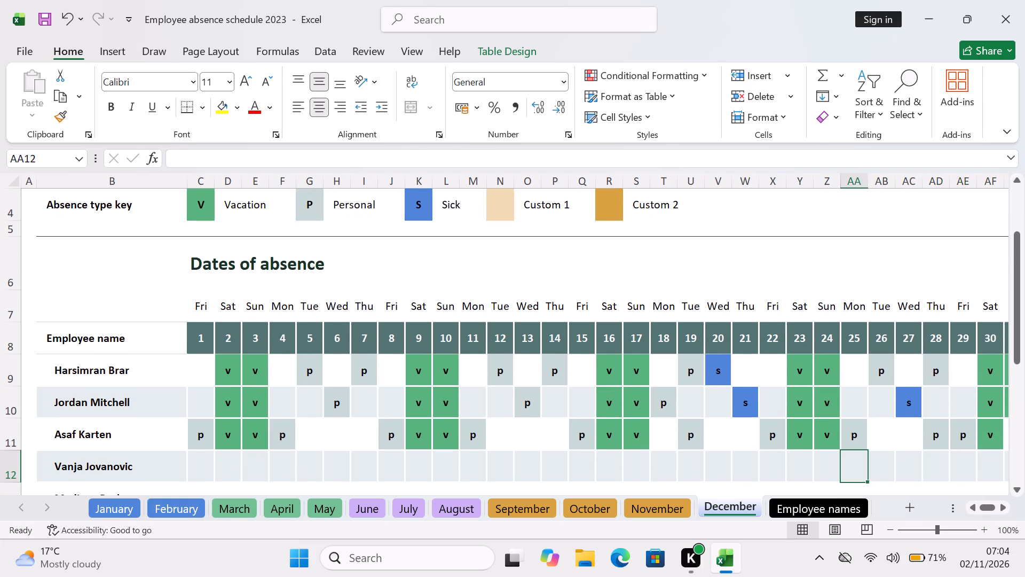
{"action": "key", "text": "Right"}
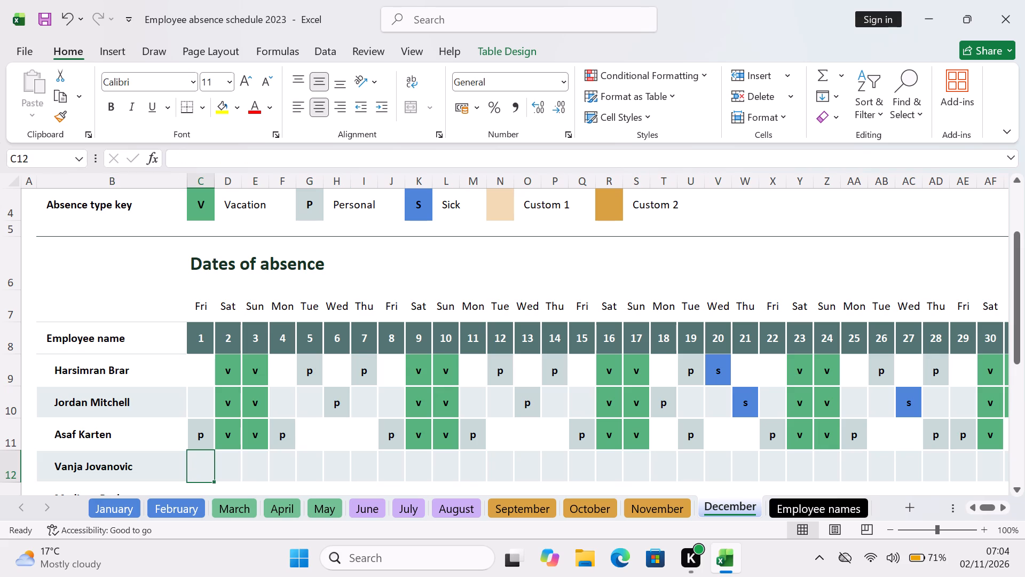
{"action": "key", "text": "p"}
{"action": "key", "text": "Right"}
{"action": "key", "text": "Right"}
{"action": "key", "text": "v"}
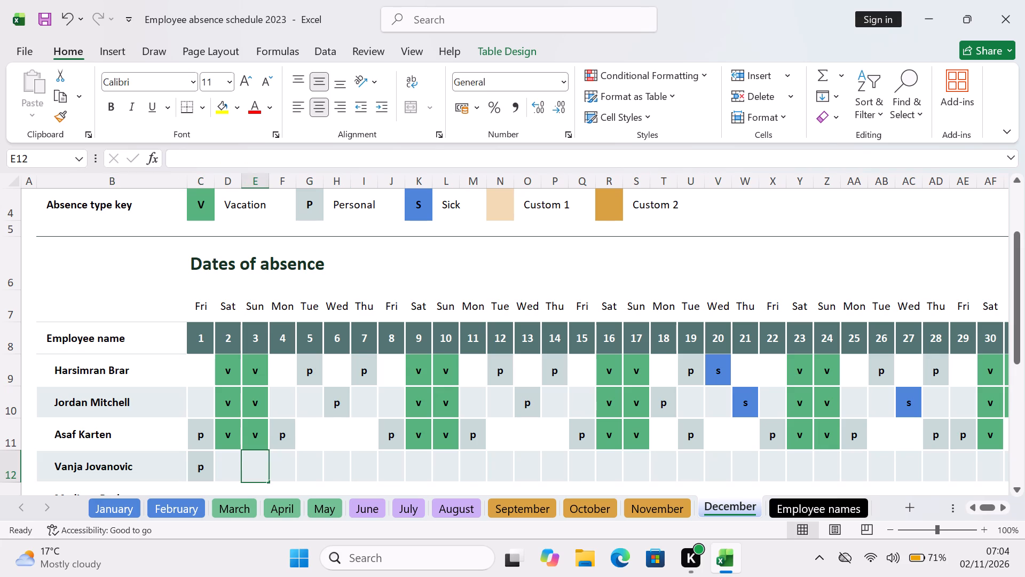
{"action": "key", "text": "Left"}
{"action": "key", "text": "v"}
{"action": "key", "text": "Right"}
In row 12, enter p for December 5 and 7 and v for December 9 and 10.
{"action": "key", "text": "Right"}
{"action": "key", "text": "Right"}
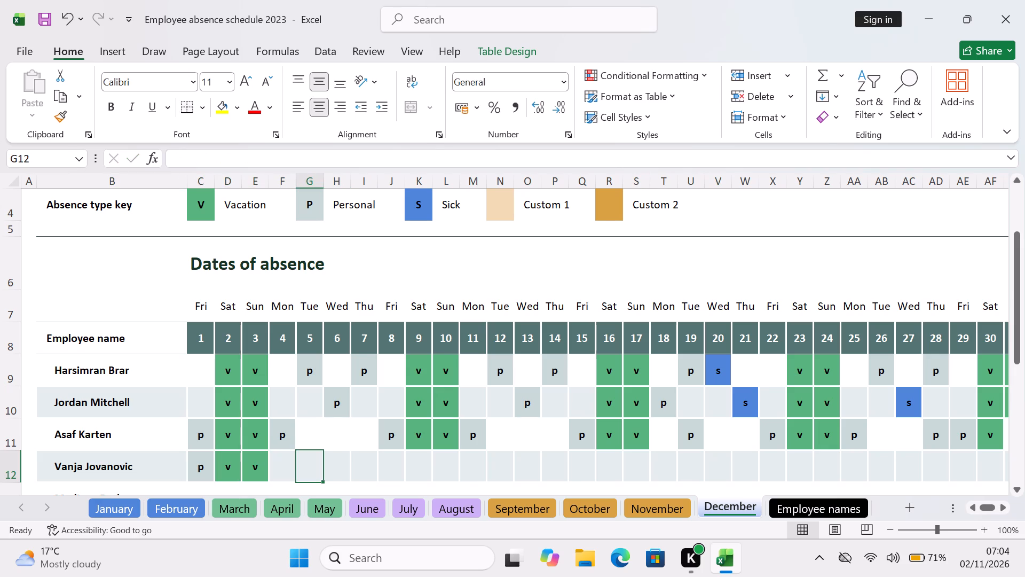
{"action": "key", "text": "p"}
{"action": "key", "text": "Right"}
{"action": "key", "text": "Right"}
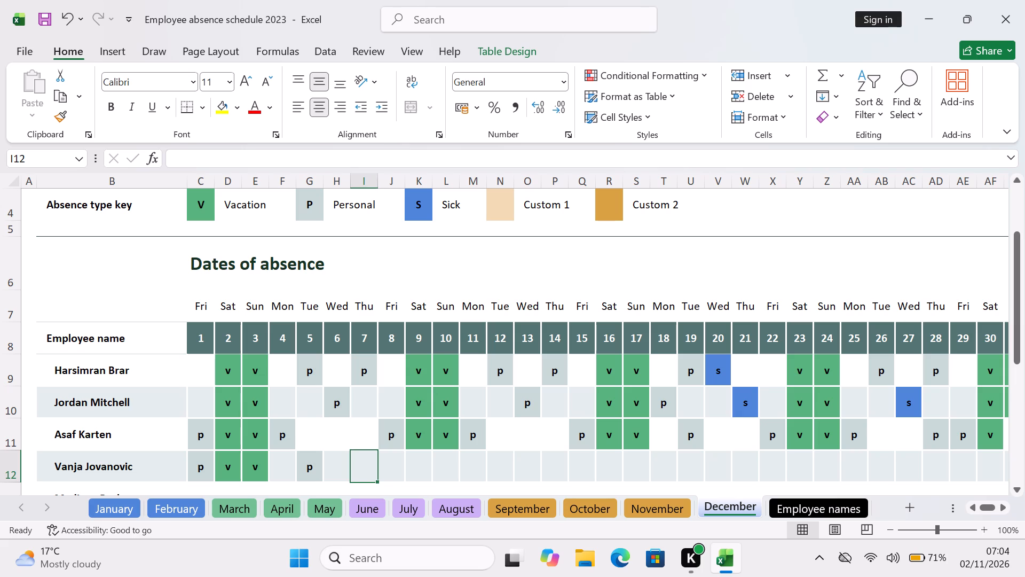
{"action": "key", "text": "p"}
{"action": "key", "text": "Right"}
{"action": "key", "text": "Right"}
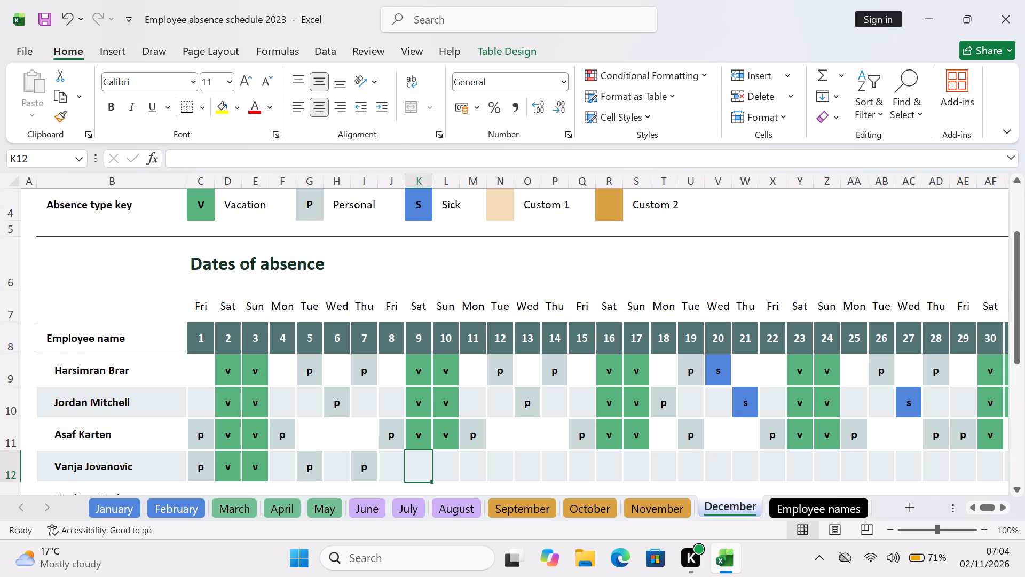
{"action": "key", "text": "v"}
{"action": "key", "text": "Right"}
{"action": "key", "text": "v"}
{"action": "key", "text": "Right"}
In row 12, enter p for December 12 and 14 and v for December 16 and 17.
{"action": "key", "text": "Right"}
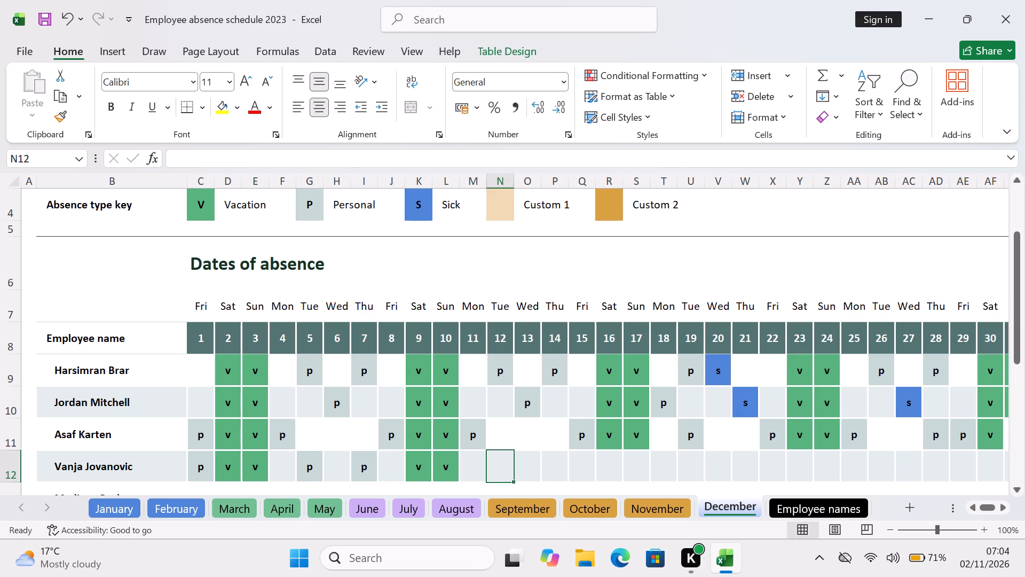
{"action": "key", "text": "p"}
{"action": "key", "text": "Right"}
{"action": "key", "text": "Right"}
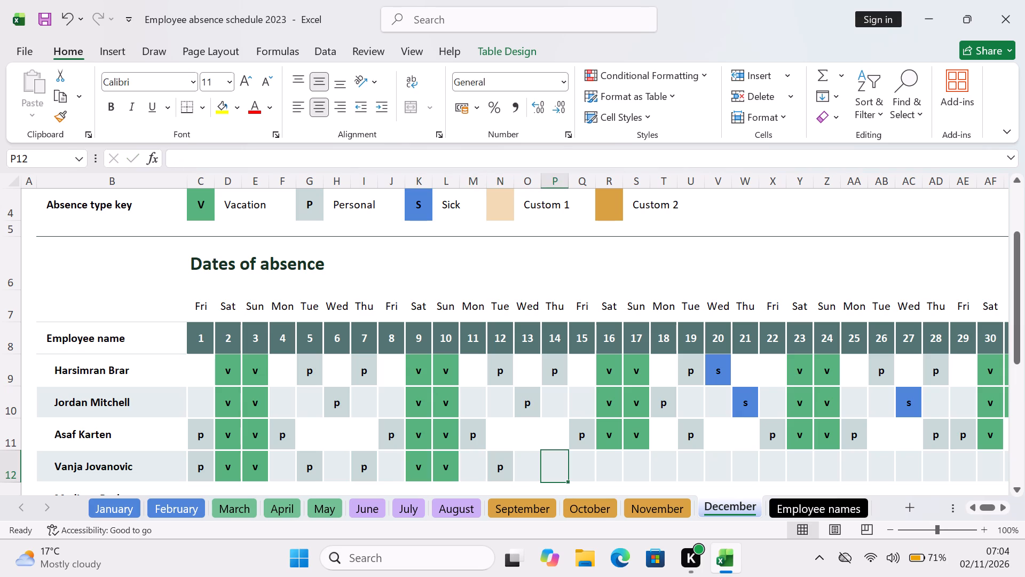
{"action": "key", "text": "p"}
{"action": "key", "text": "Right"}
{"action": "key", "text": "Right"}
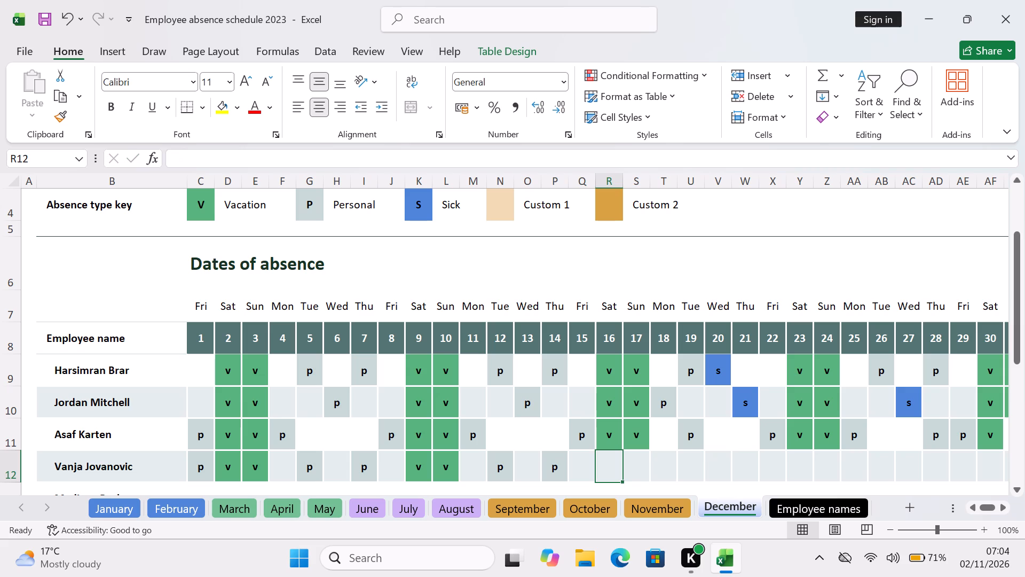
{"action": "key", "text": "Left"}
{"action": "key", "text": "Left"}
{"action": "key", "text": "Right"}
{"action": "key", "text": "Right"}
{"action": "key", "text": "v"}
{"action": "key", "text": "Right"}
{"action": "key", "text": "v"}
{"action": "key", "text": "Right"}
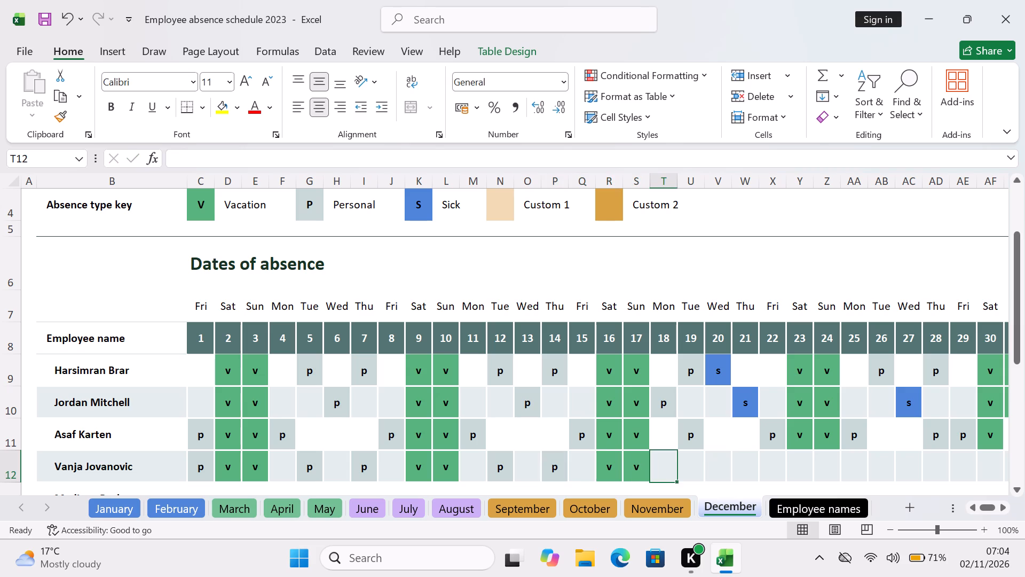
In row 12, enter p for December 20.
{"action": "key", "text": "Right"}
{"action": "key", "text": "Right"}
{"action": "key", "text": "p"}
{"action": "key", "text": "Right"}
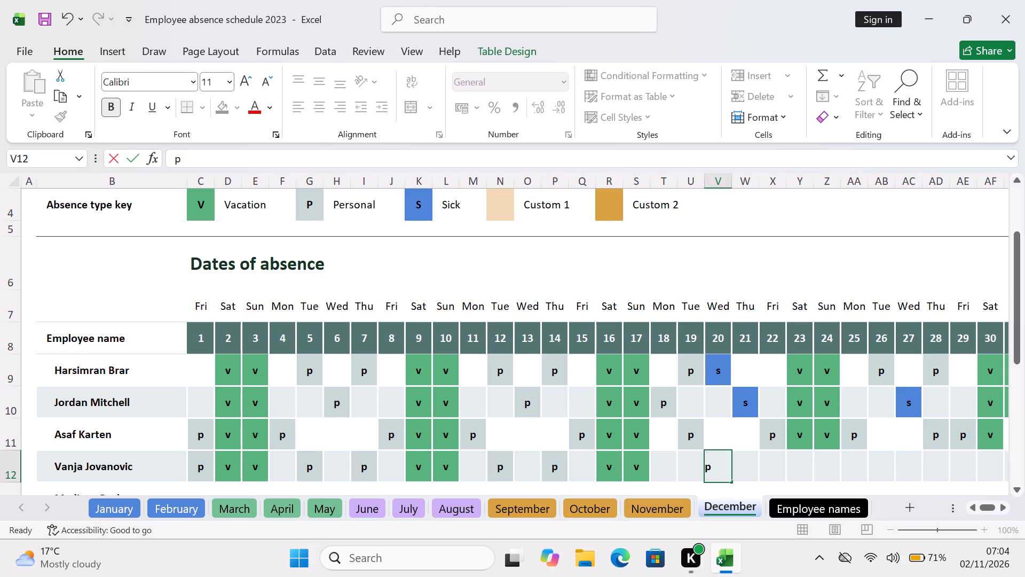
In row 12, enter p for December 22 and v for December 23 and 24.
{"action": "key", "text": "Right"}
{"action": "key", "text": "Right"}
{"action": "key", "text": "Left"}
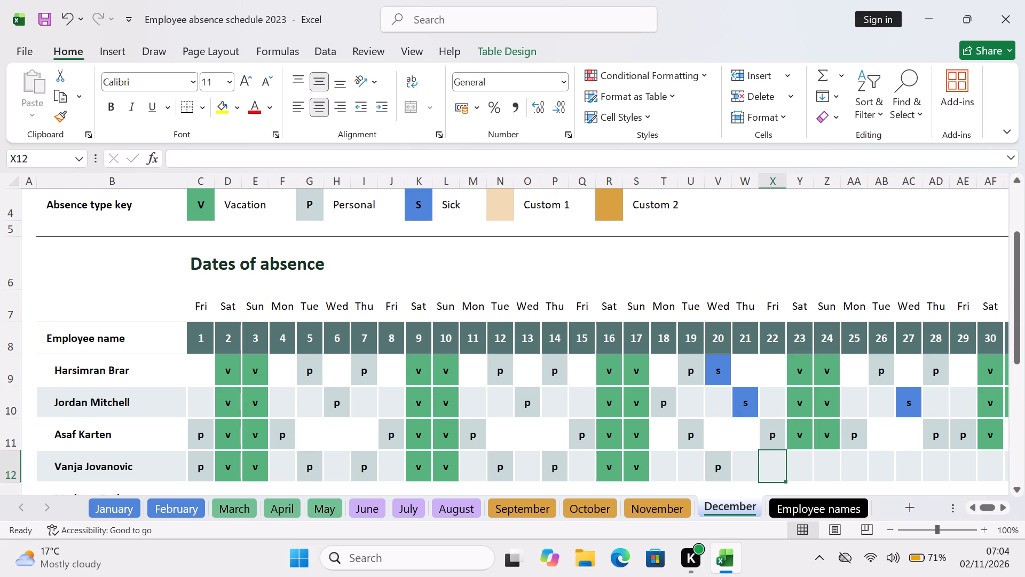
{"action": "key", "text": "p"}
{"action": "key", "text": "Right"}
{"action": "key", "text": "Right"}
{"action": "key", "text": "Left"}
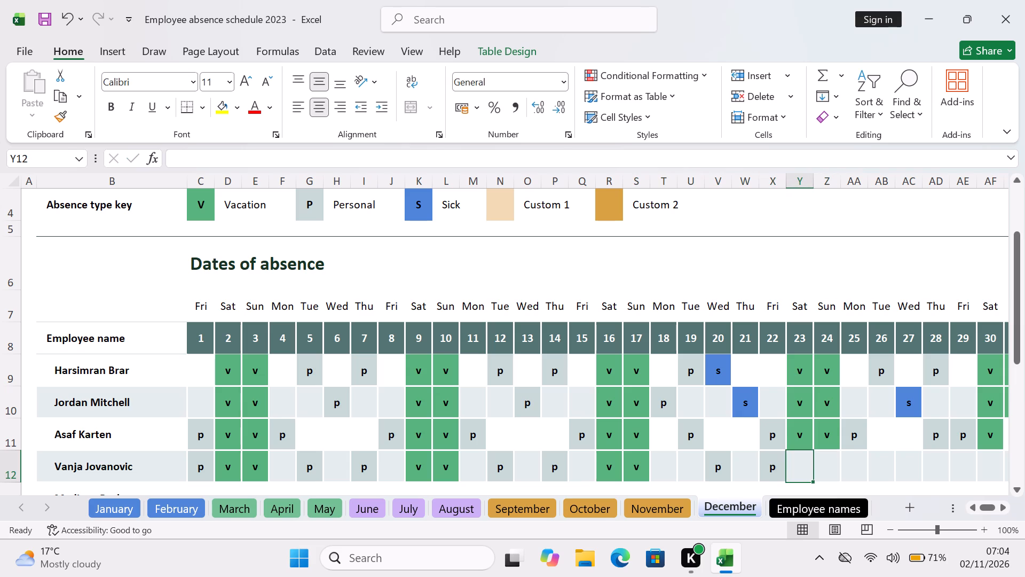
{"action": "key", "text": "v"}
{"action": "key", "text": "Right"}
{"action": "key", "text": "v"}
{"action": "key", "text": "Right"}
In row 12, enter p for December 26, s for December 28 and v for December 30.
{"action": "key", "text": "Right"}
{"action": "key", "text": "Right"}
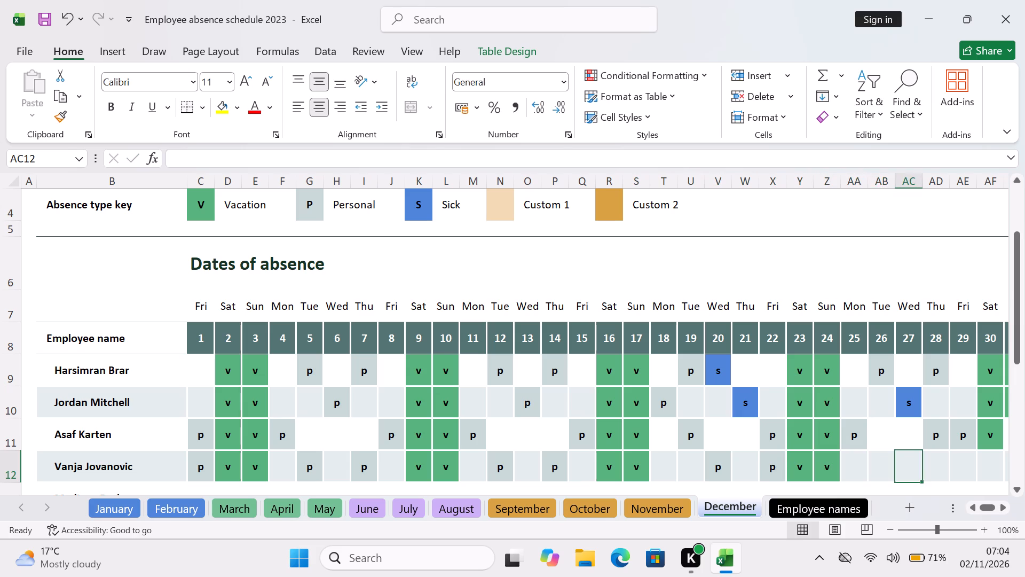
{"action": "key", "text": "Left"}
{"action": "key", "text": "Right"}
{"action": "key", "text": "Left"}
{"action": "key", "text": "p"}
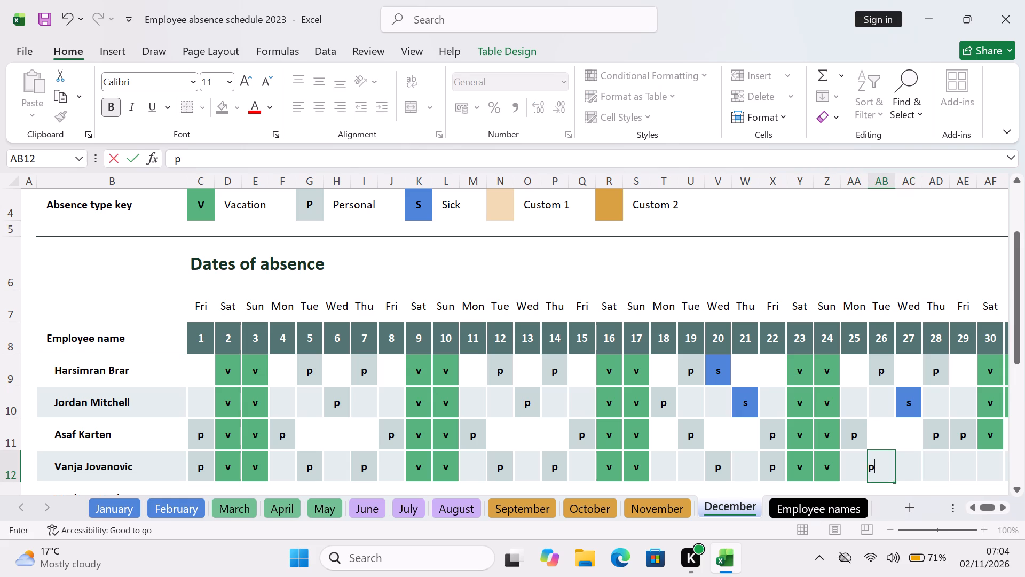
{"action": "key", "text": "Right"}
{"action": "key", "text": "Right"}
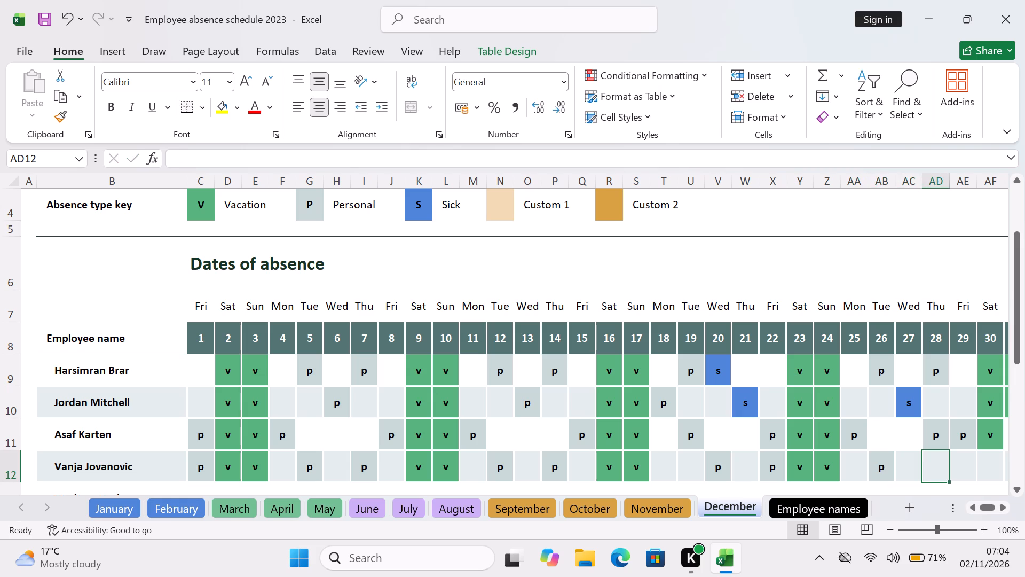
{"action": "key", "text": "s"}
{"action": "key", "text": "Right"}
{"action": "key", "text": "Right"}
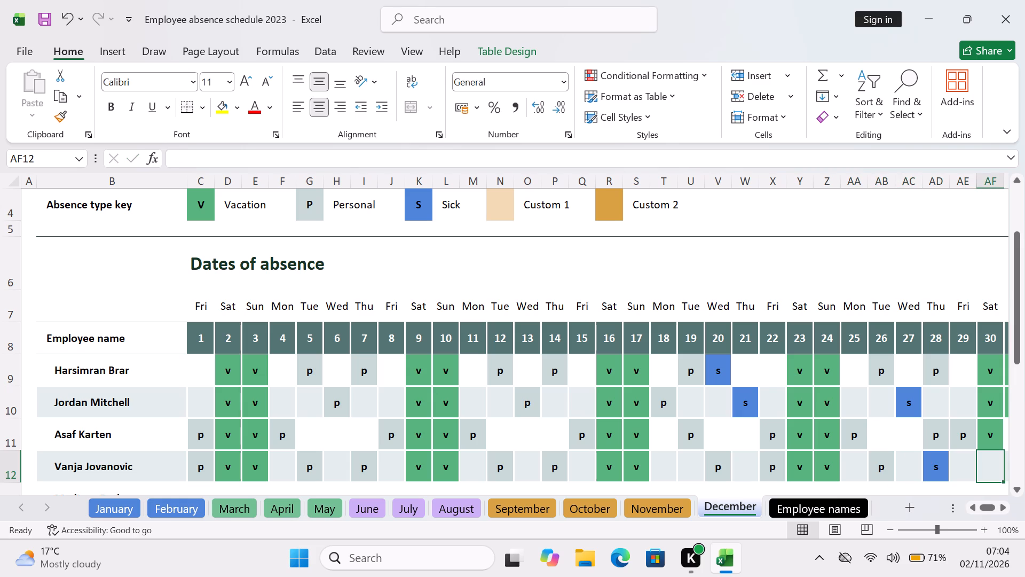
{"action": "key", "text": "v"}
{"action": "key", "text": "Down"}
Return to the end of row 12 and enter v for December 31.
{"action": "key", "text": "Left"}
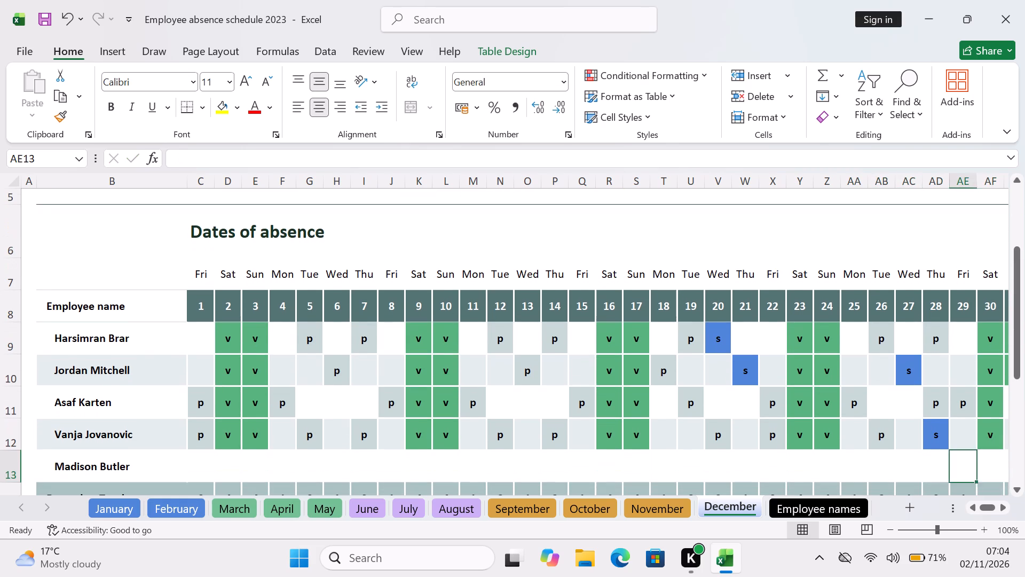
{"action": "key", "text": "Left"}
{"action": "key", "text": "Left"}
{"action": "key", "text": "Left"}
{"action": "key", "text": "Left"}
{"action": "key", "text": "Left"}
{"action": "key", "text": "Left"}
{"action": "key", "text": "Left"}
{"action": "key", "text": "Left"}
{"action": "key", "text": "Left"}
{"action": "key", "text": "Left"}
{"action": "key", "text": "Left"}
{"action": "key", "text": "Left"}
{"action": "key", "text": "Left"}
{"action": "key", "text": "Left"}
{"action": "key", "text": "Left"}
{"action": "key", "text": "Left"}
{"action": "key", "text": "Left"}
{"action": "key", "text": "Left"}
{"action": "key", "text": "Left"}
{"action": "key", "text": "Left"}
{"action": "key", "text": "Left"}
{"action": "key", "text": "Right"}
{"action": "key", "text": "Right"}
{"action": "key", "text": "Right"}
{"action": "key", "text": "Right"}
{"action": "key", "text": "Right"}
{"action": "key", "text": "Right"}
{"action": "key", "text": "Right"}
{"action": "key", "text": "Right"}
{"action": "key", "text": "Right"}
{"action": "key", "text": "Right"}
{"action": "key", "text": "Right"}
{"action": "key", "text": "Right"}
{"action": "key", "text": "Right"}
{"action": "key", "text": "Right"}
{"action": "key", "text": "Right"}
{"action": "key", "text": "Right"}
{"action": "key", "text": "Right"}
{"action": "key", "text": "Right"}
{"action": "key", "text": "Right"}
{"action": "key", "text": "Right"}
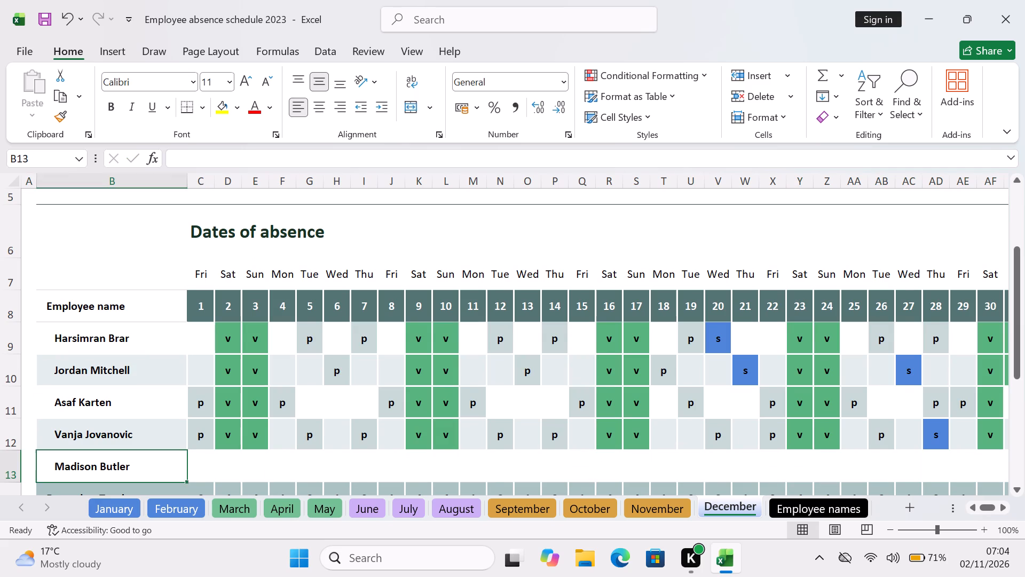
{"action": "key", "text": "Left"}
{"action": "key", "text": "Left"}
{"action": "key", "text": "Left"}
{"action": "key", "text": "Left"}
{"action": "key", "text": "Left"}
{"action": "key", "text": "Left"}
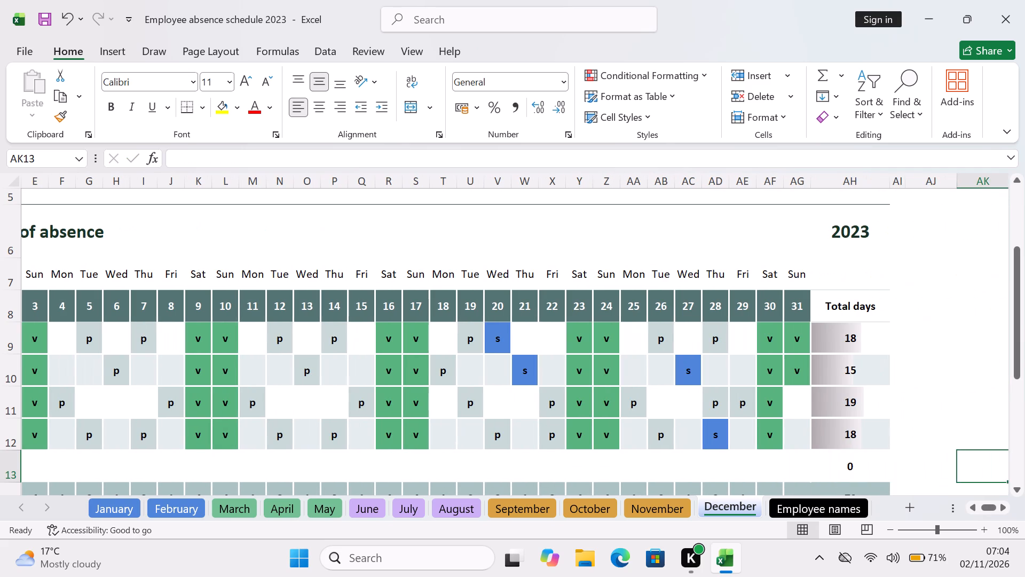
{"action": "key", "text": "Right"}
{"action": "key", "text": "Right"}
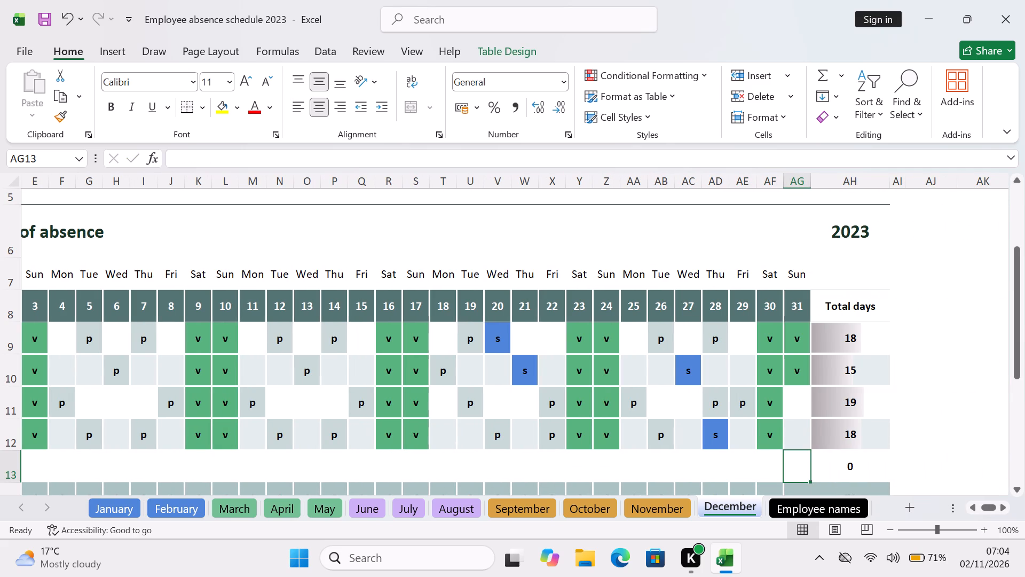
{"action": "key", "text": "Up"}
{"action": "key", "text": "v"}
{"action": "key", "text": "Down"}
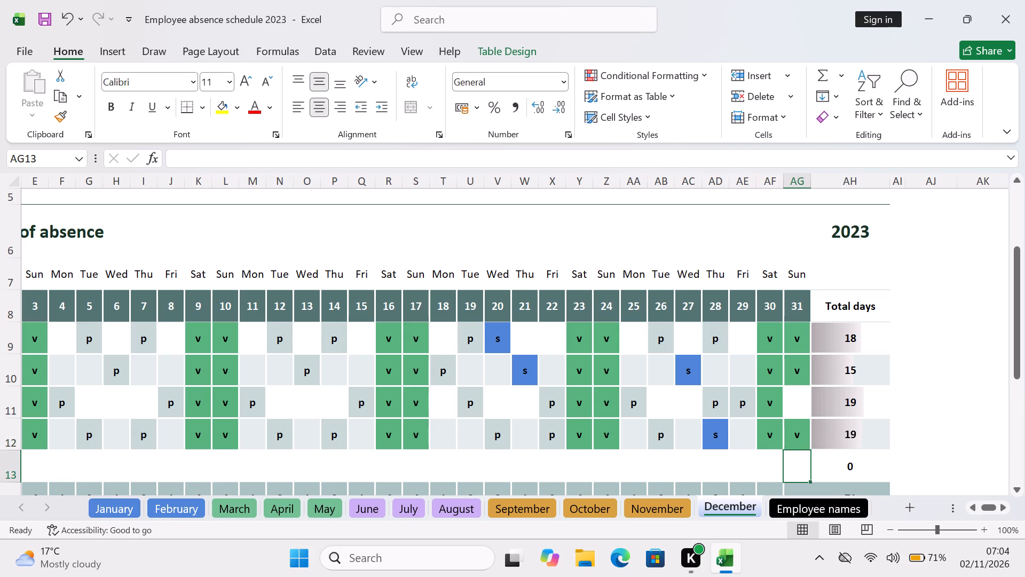
Start row 13 by entering v for December 2 and 3.
{"action": "key", "text": "Left"}
{"action": "key", "text": "Left"}
{"action": "key", "text": "Left"}
{"action": "key", "text": "Left"}
{"action": "key", "text": "Left"}
{"action": "key", "text": "Left"}
{"action": "key", "text": "Left"}
{"action": "key", "text": "Left"}
{"action": "key", "text": "Left"}
{"action": "key", "text": "Left"}
{"action": "key", "text": "Left"}
{"action": "key", "text": "Left"}
{"action": "key", "text": "Left"}
{"action": "key", "text": "Left"}
{"action": "key", "text": "Left"}
{"action": "key", "text": "Left"}
{"action": "key", "text": "Left"}
{"action": "key", "text": "Left"}
{"action": "key", "text": "Left"}
{"action": "key", "text": "Left"}
{"action": "key", "text": "Left"}
{"action": "key", "text": "Left"}
{"action": "key", "text": "Left"}
{"action": "key", "text": "Left"}
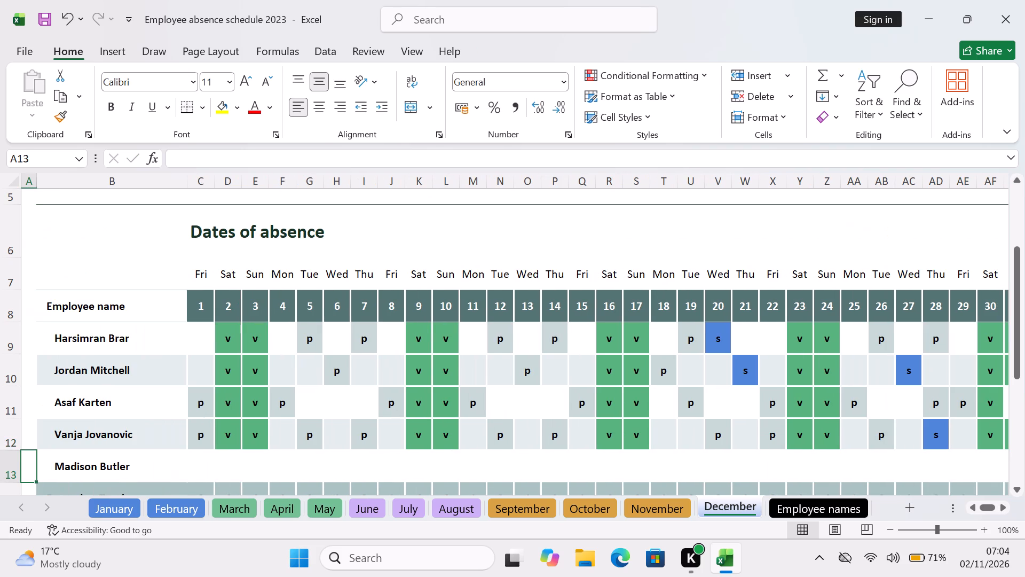
{"action": "key", "text": "Right"}
{"action": "key", "text": "Right"}
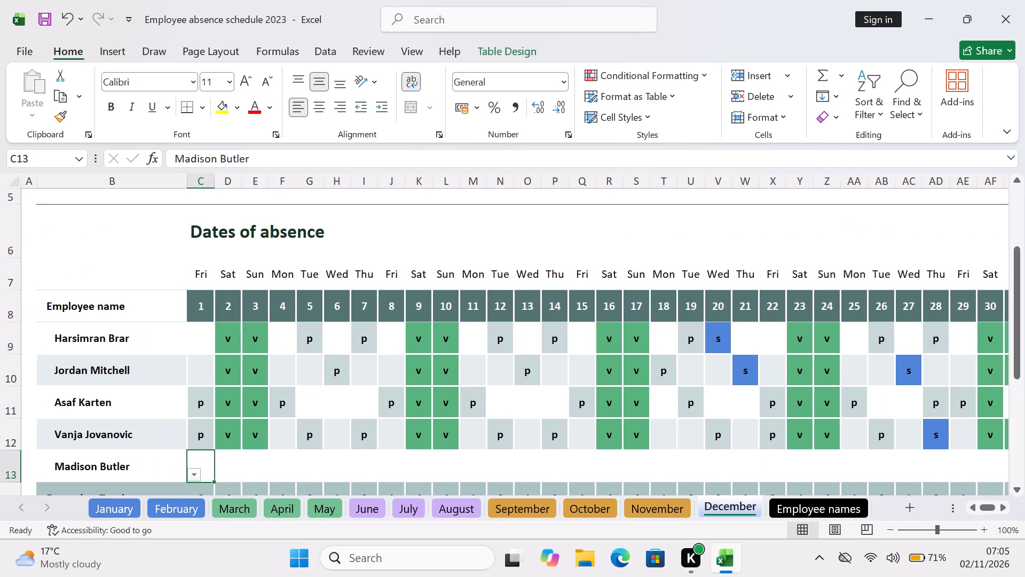
{"action": "key", "text": "Right"}
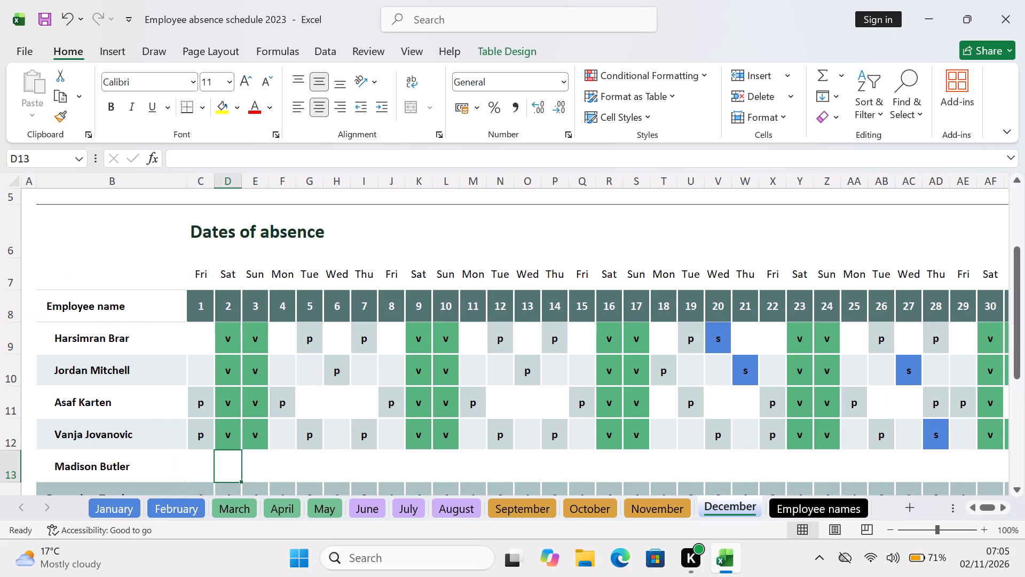
{"action": "key", "text": "v"}
{"action": "key", "text": "Right"}
{"action": "key", "text": "v"}
{"action": "key", "text": "Right"}
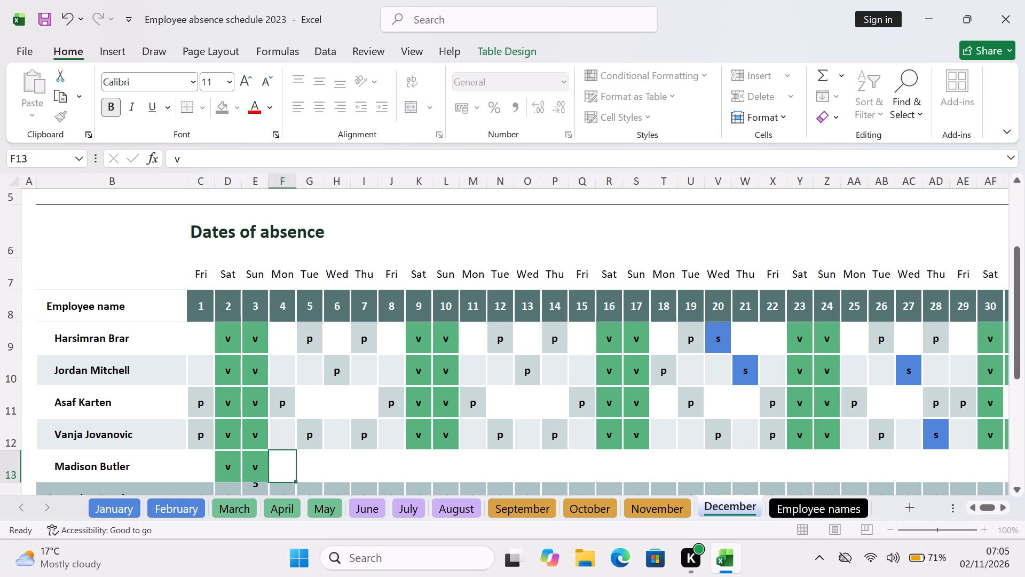
In row 13, enter s for December 5 and 7 and v for December 9 and 10.
{"action": "key", "text": "Right"}
{"action": "key", "text": "s"}
{"action": "key", "text": "Right"}
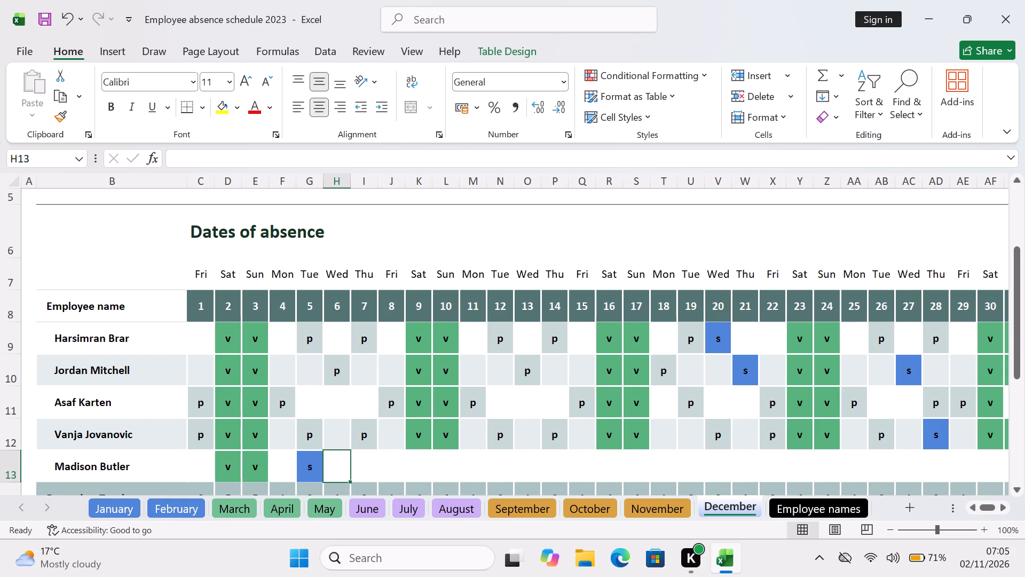
{"action": "key", "text": "Right"}
{"action": "key", "text": "s"}
{"action": "key", "text": "Right"}
{"action": "key", "text": "Right"}
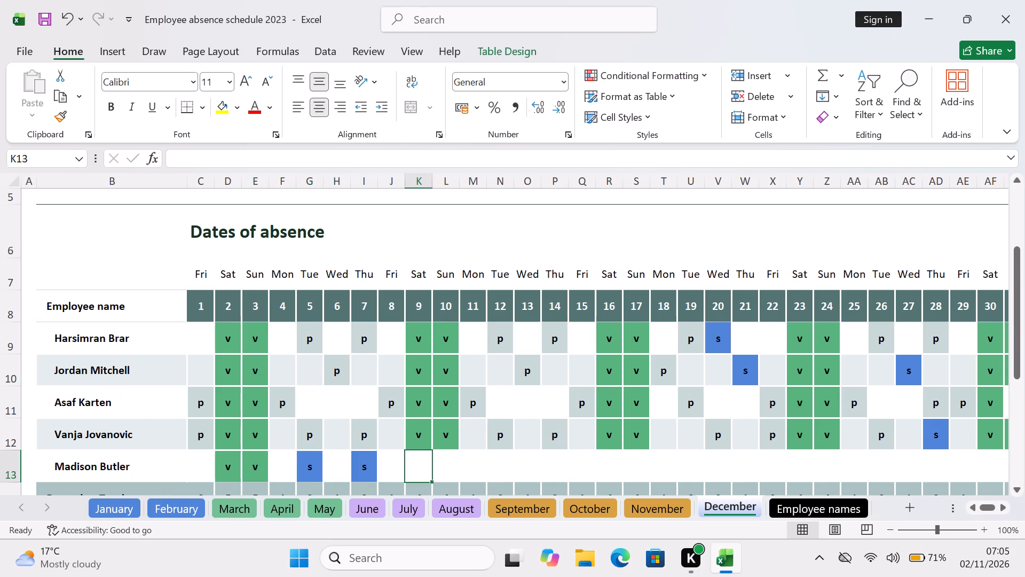
{"action": "key", "text": "Right"}
{"action": "key", "text": "v"}
{"action": "key", "text": "Left"}
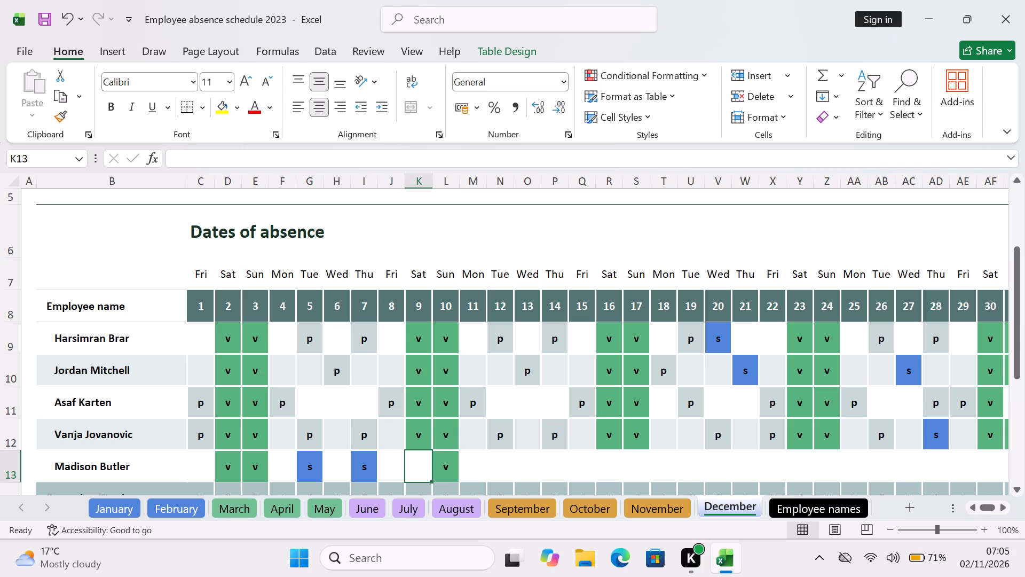
{"action": "key", "text": "s"}
{"action": "key", "text": "BackSpace"}
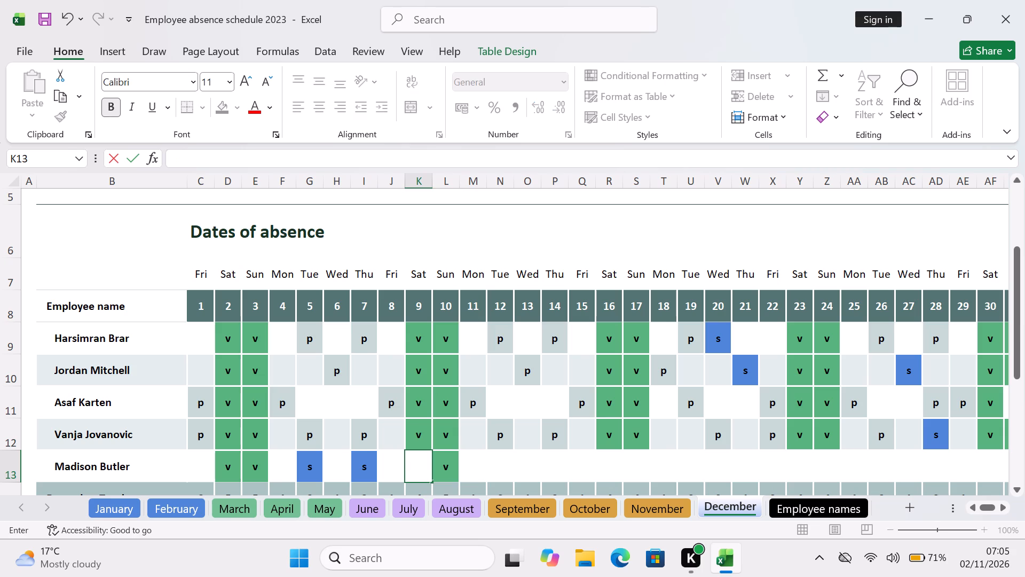
{"action": "key", "text": "v"}
{"action": "key", "text": "Right"}
In row 13, enter p for December 13 and v for December 16 and 17.
{"action": "key", "text": "Right"}
{"action": "key", "text": "Right"}
{"action": "key", "text": "Right"}
{"action": "key", "text": "p"}
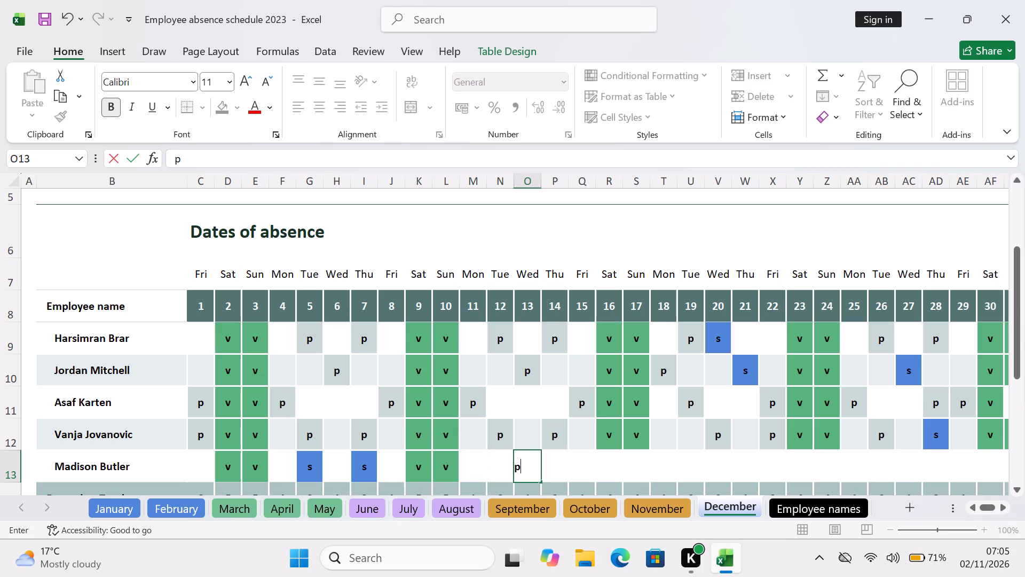
{"action": "key", "text": "Right"}
{"action": "key", "text": "Right"}
{"action": "key", "text": "Right"}
{"action": "key", "text": "v"}
{"action": "key", "text": "Right"}
{"action": "key", "text": "v"}
{"action": "key", "text": "Right"}
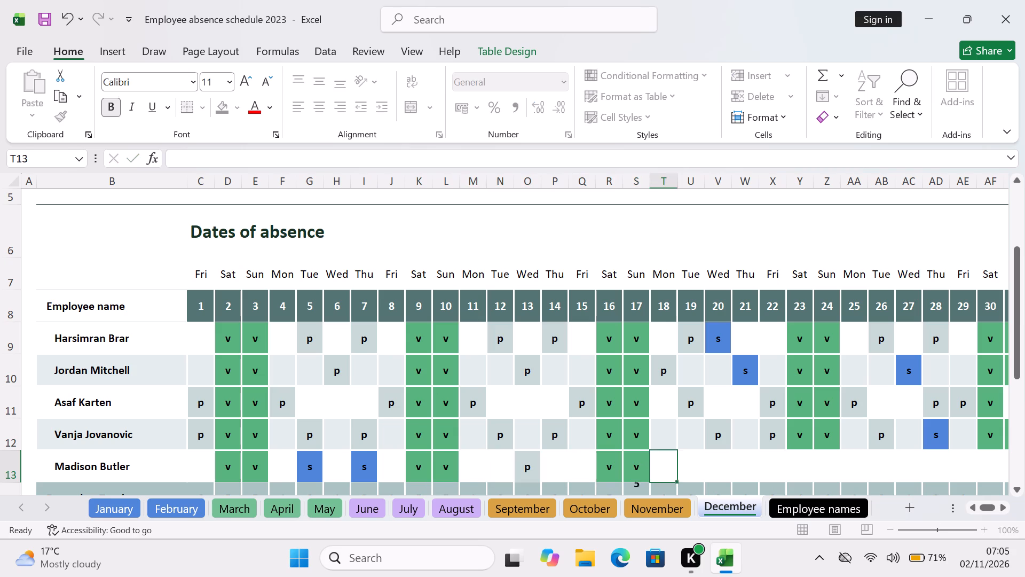
In row 13, enter p for December 19 and v for December 23 and 24.
{"action": "key", "text": "Right"}
{"action": "key", "text": "Right"}
{"action": "key", "text": "Left"}
{"action": "key", "text": "p"}
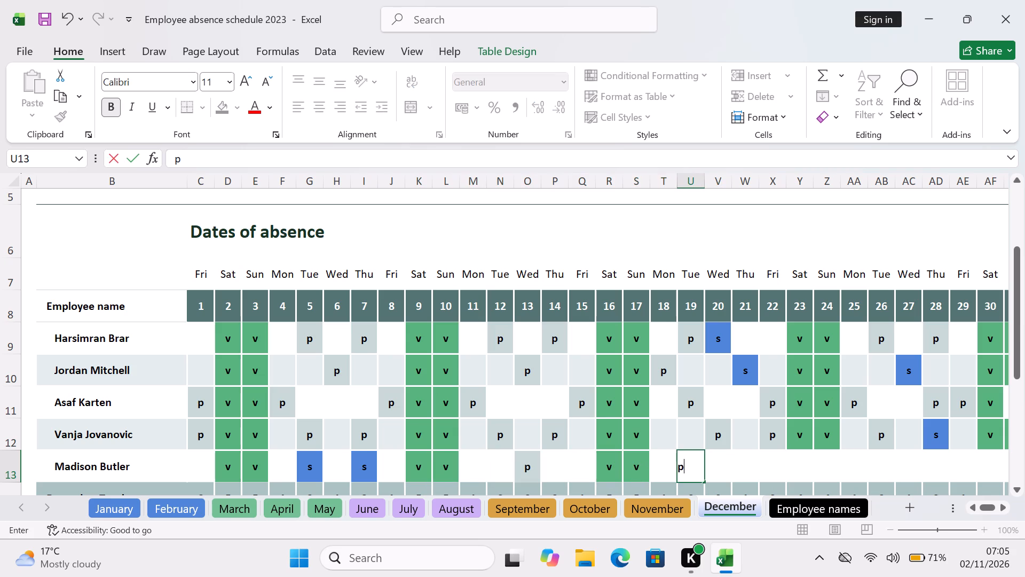
{"action": "key", "text": "Right"}
{"action": "key", "text": "Right"}
{"action": "key", "text": "Right"}
{"action": "key", "text": "Right"}
{"action": "key", "text": "v"}
{"action": "key", "text": "Right"}
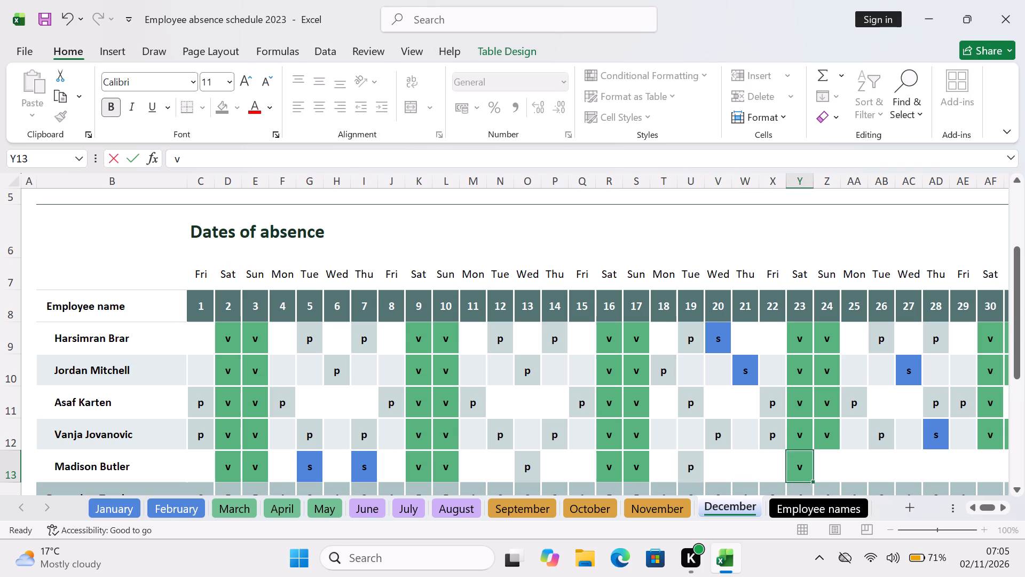
{"action": "key", "text": "v"}
{"action": "key", "text": "Right"}
In row 13, enter s for December 26 and v for December 31.
{"action": "key", "text": "Right"}
{"action": "key", "text": "Right"}
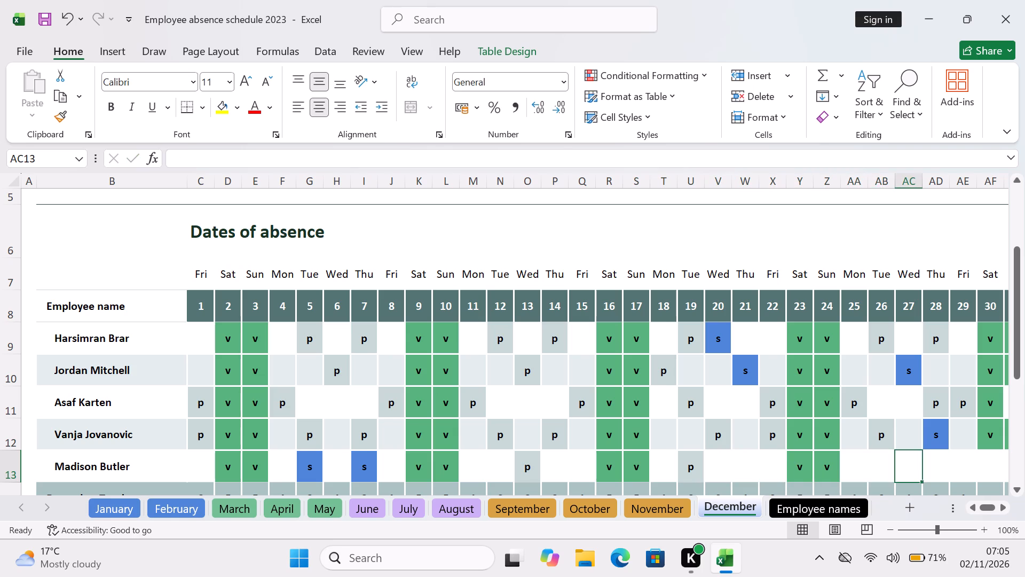
{"action": "key", "text": "Left"}
{"action": "key", "text": "s"}
{"action": "key", "text": "Right"}
{"action": "key", "text": "Right"}
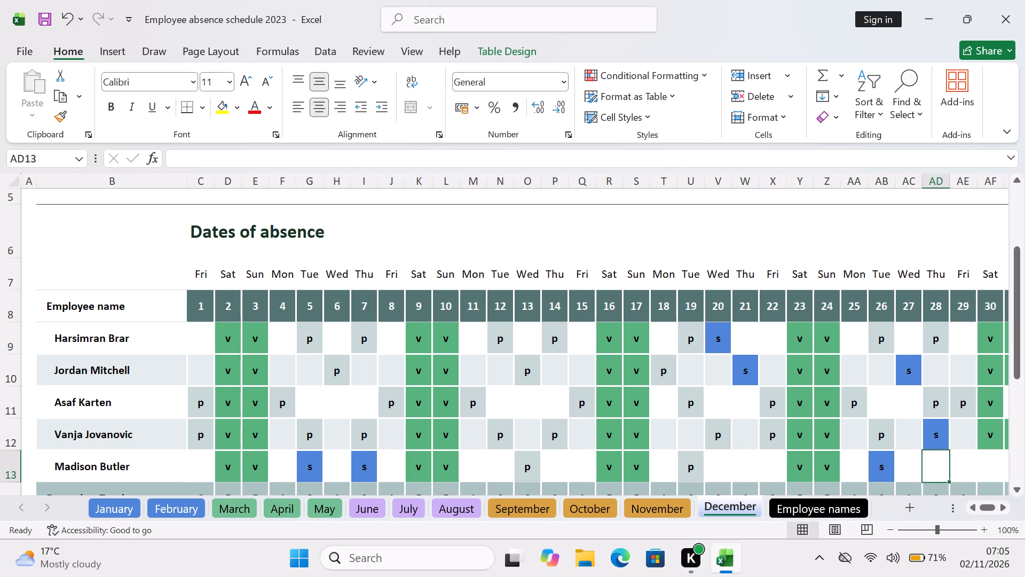
{"action": "key", "text": "Right"}
{"action": "key", "text": "Right"}
{"action": "key", "text": "Right"}
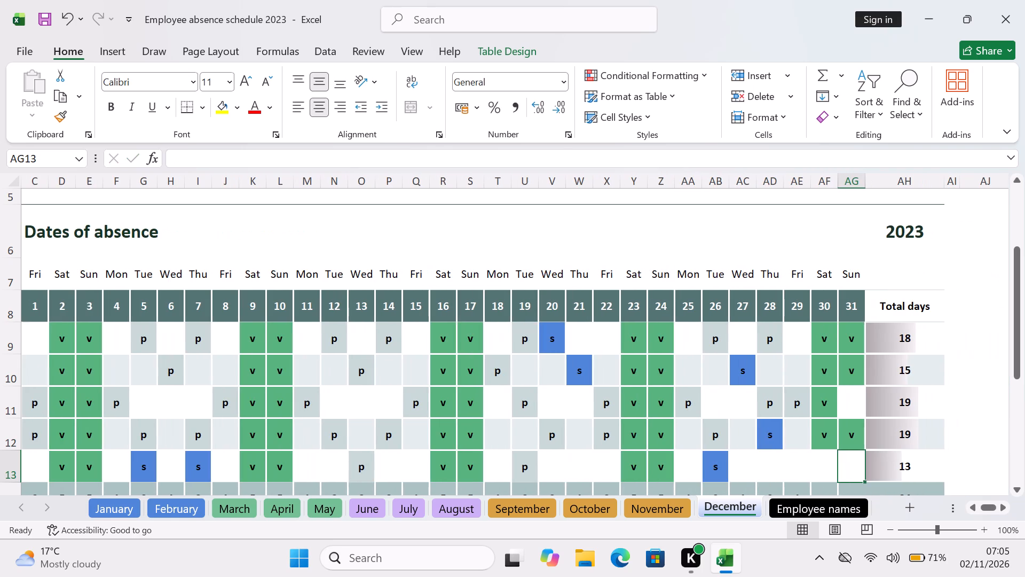
{"action": "key", "text": "v"}
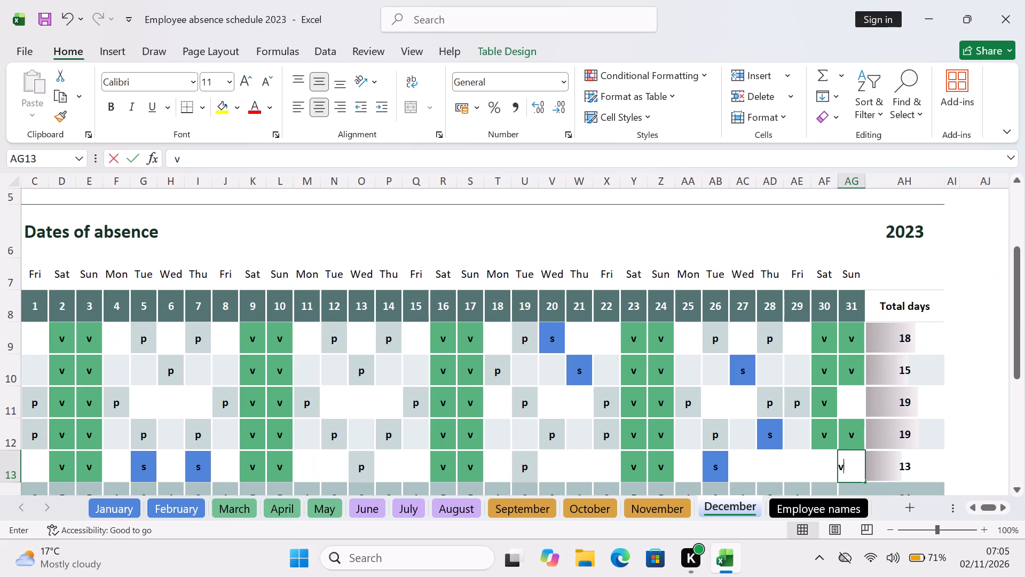
{"action": "key", "text": "Left"}
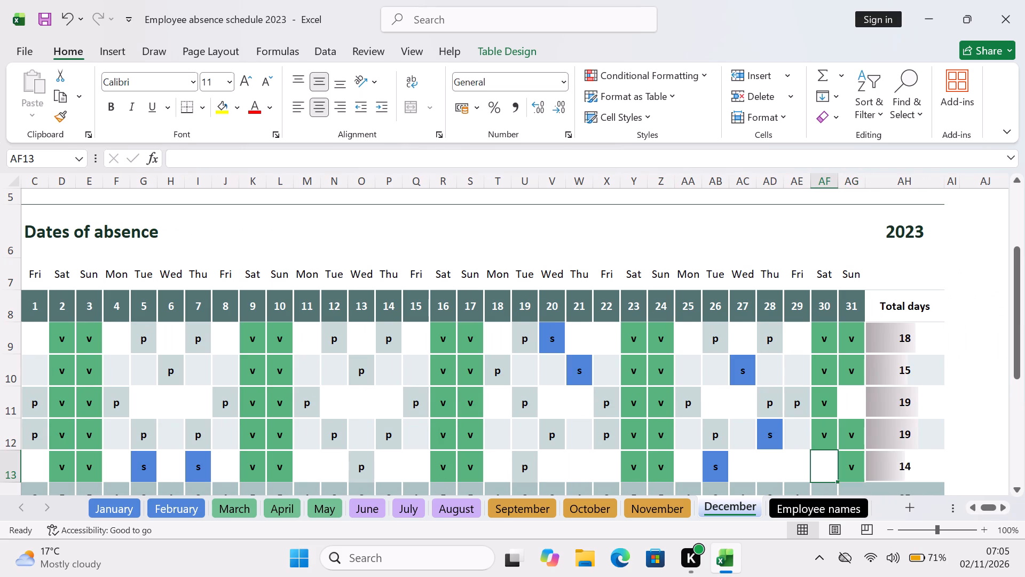
Check the daily totals across the December Total row, from day 1 through the Total days column.
{"action": "key", "text": "Down"}
{"action": "key", "text": "Left"}
{"action": "key", "text": "Left"}
{"action": "key", "text": "Left"}
{"action": "key", "text": "Left"}
{"action": "key", "text": "Left"}
{"action": "key", "text": "Left"}
{"action": "key", "text": "Left"}
{"action": "key", "text": "Left"}
{"action": "key", "text": "Left"}
{"action": "key", "text": "Left"}
{"action": "key", "text": "Left"}
{"action": "key", "text": "Left"}
{"action": "key", "text": "Left"}
{"action": "key", "text": "Left"}
{"action": "key", "text": "Left"}
{"action": "key", "text": "Left"}
{"action": "key", "text": "Left"}
{"action": "key", "text": "Left"}
{"action": "key", "text": "Left"}
{"action": "key", "text": "Left"}
{"action": "key", "text": "Left"}
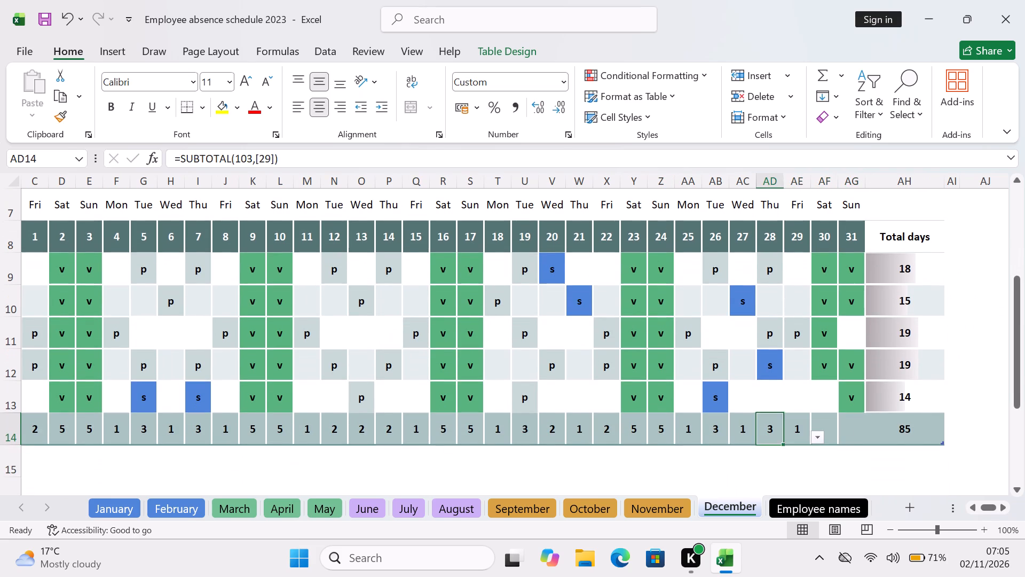
{"action": "key", "text": "Right"}
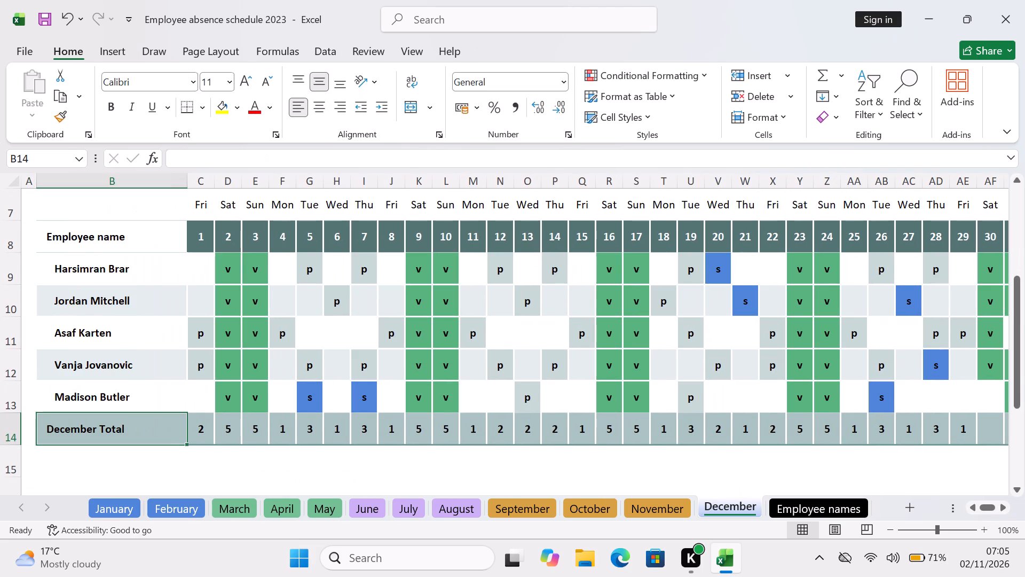
{"action": "key", "text": "Right"}
{"action": "key", "text": "Right"}
{"action": "key", "text": "Right"}
{"action": "key", "text": "Right"}
{"action": "key", "text": "Right"}
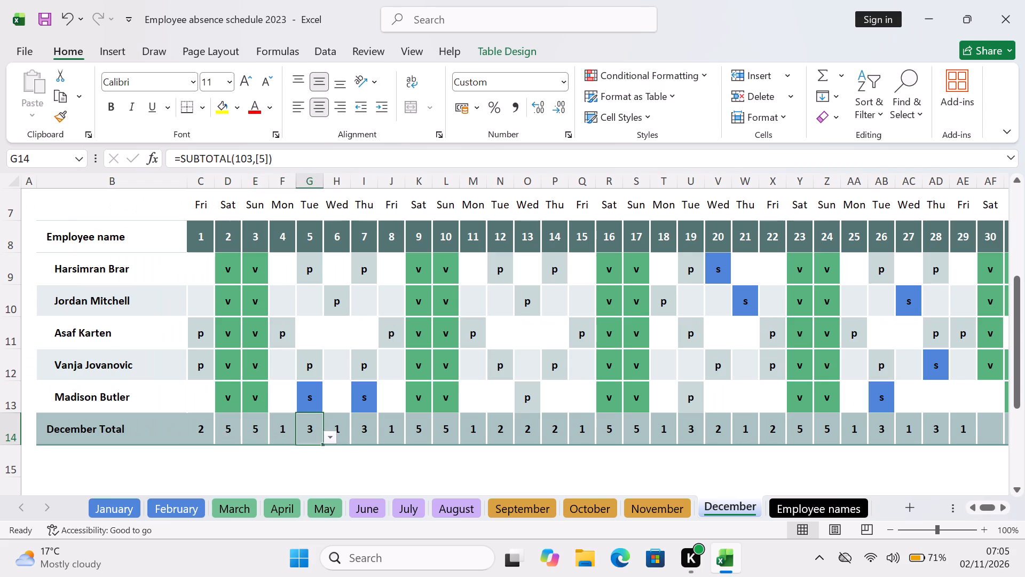
{"action": "key", "text": "Right"}
{"action": "key", "text": "Right"}
{"action": "key", "text": "Right"}
{"action": "key", "text": "Right"}
{"action": "key", "text": "Right"}
{"action": "key", "text": "Right"}
{"action": "key", "text": "Right"}
{"action": "key", "text": "Right"}
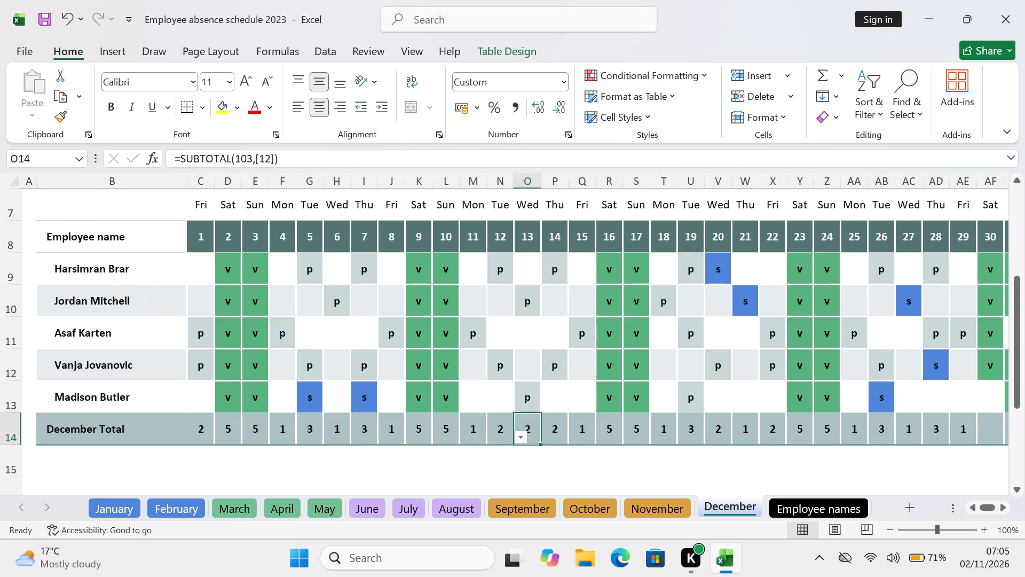
{"action": "key", "text": "Right"}
{"action": "key", "text": "Right"}
{"action": "key", "text": "Right"}
{"action": "key", "text": "Right"}
{"action": "key", "text": "Right"}
{"action": "key", "text": "Right"}
{"action": "key", "text": "Right"}
{"action": "key", "text": "Right"}
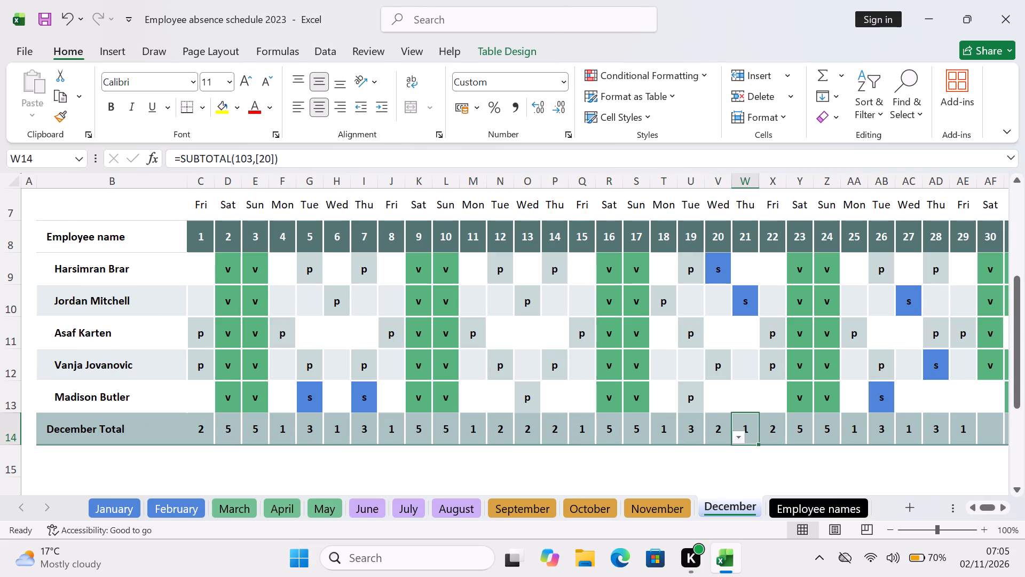
{"action": "key", "text": "Right"}
{"action": "key", "text": "Right"}
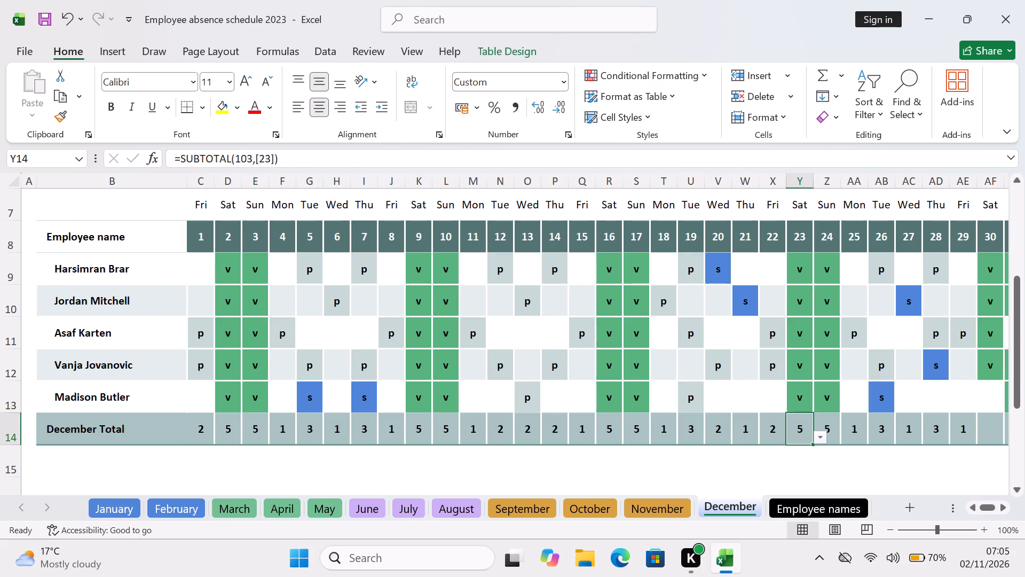
{"action": "key", "text": "Right"}
{"action": "key", "text": "Right"}
{"action": "key", "text": "Right"}
{"action": "key", "text": "Right"}
{"action": "key", "text": "Right"}
{"action": "key", "text": "Right"}
{"action": "key", "text": "Right"}
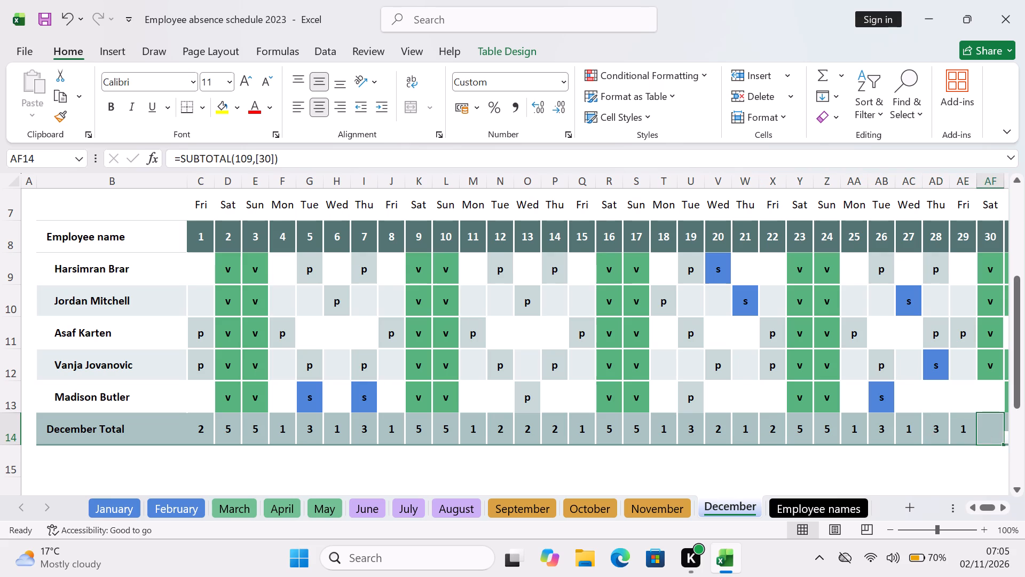
{"action": "key", "text": "Right"}
{"action": "key", "text": "Right"}
{"action": "key", "text": "Right"}
Set the December Total row's function to Count for days 30 and 31.
{"action": "key", "text": "Left"}
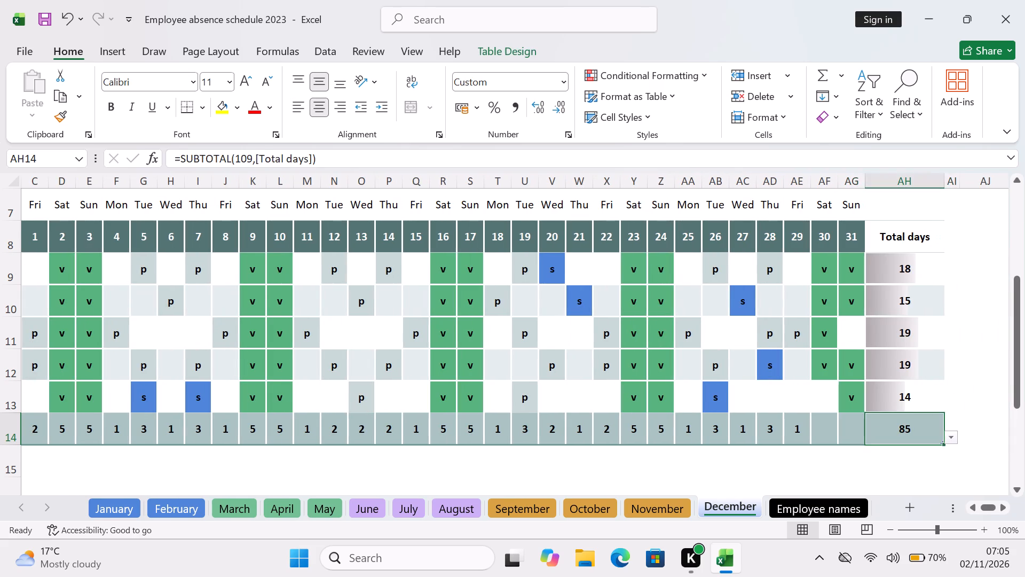
{"action": "key", "text": "Left"}
{"action": "key", "text": "Left"}
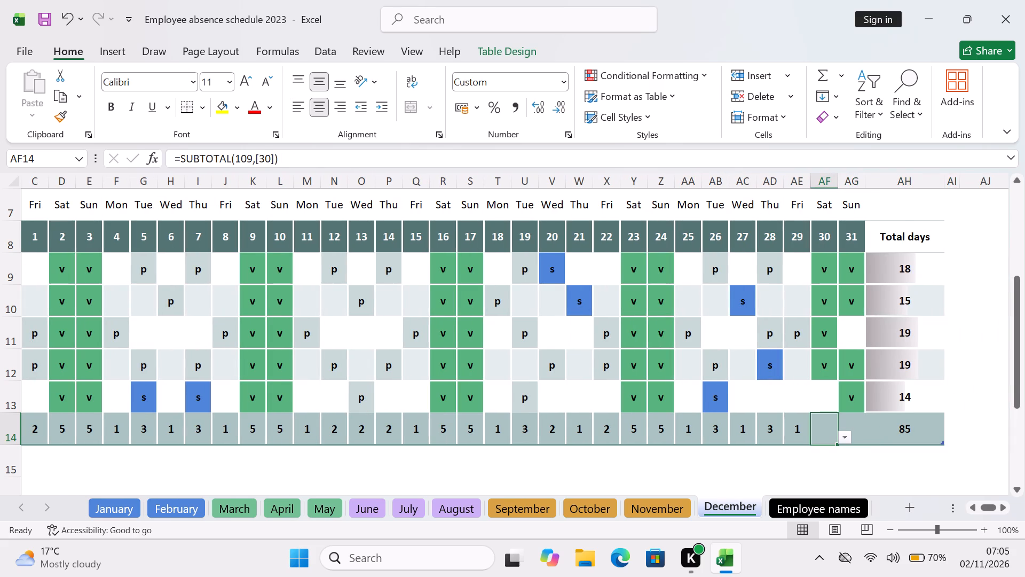
{"action": "left_click_drag", "start_coordinate": [853, 443], "coordinate": [827, 434]}
{"action": "left_click", "coordinate": [827, 434]}
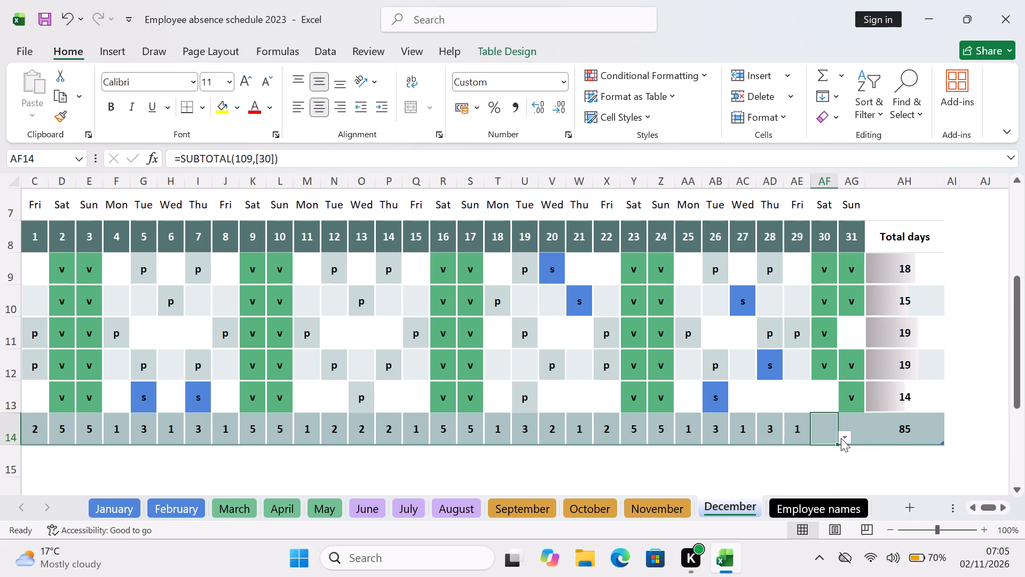
{"action": "left_click", "coordinate": [841, 438]}
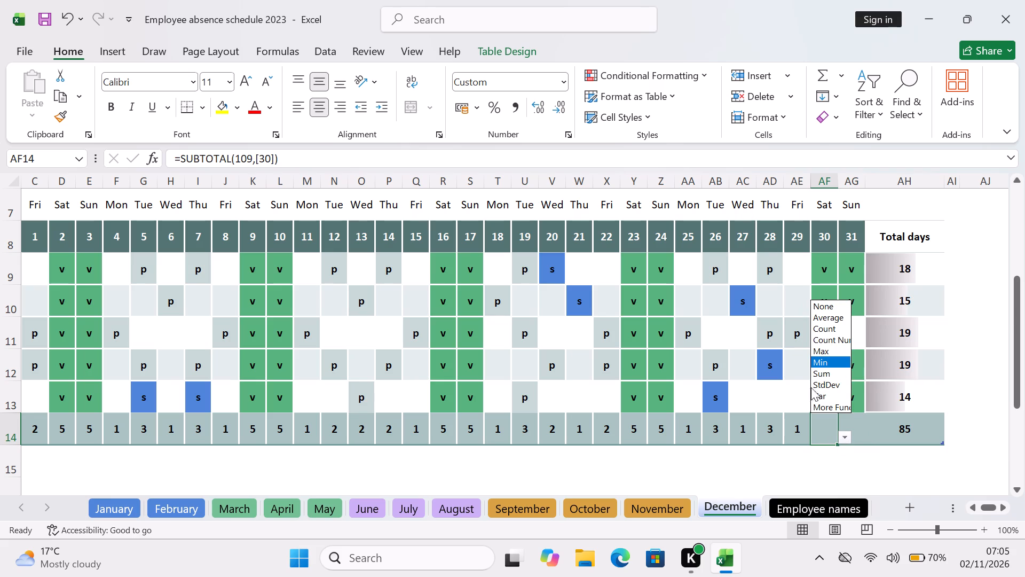
{"action": "left_click", "coordinate": [821, 329]}
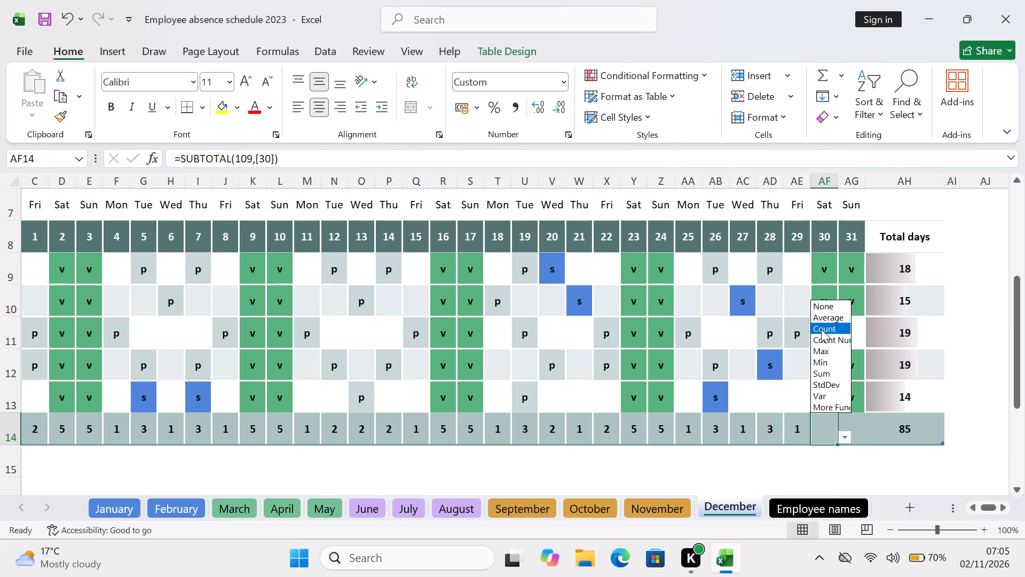
{"action": "left_click", "coordinate": [857, 424]}
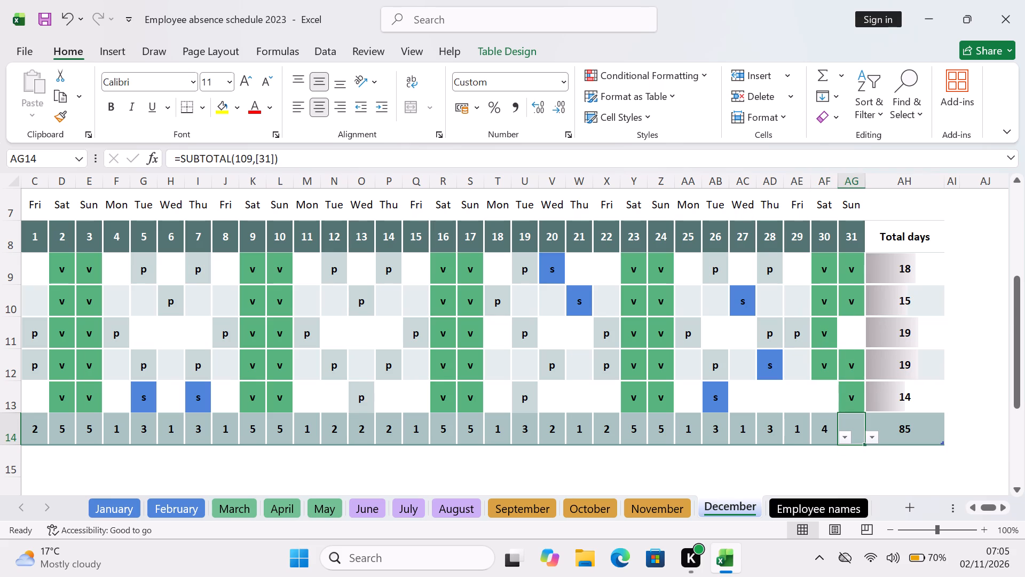
{"action": "left_click", "coordinate": [875, 437]}
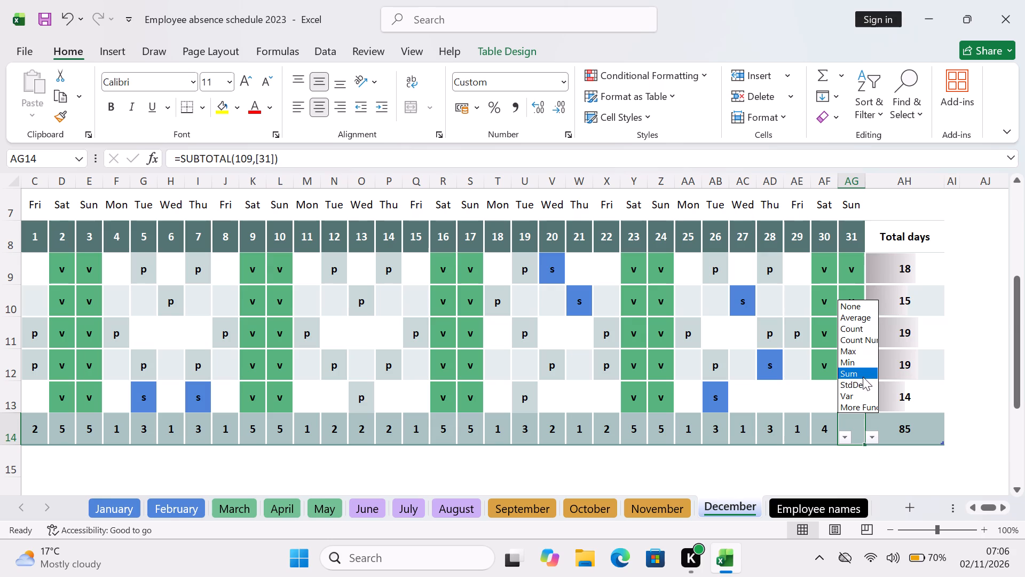
{"action": "left_click", "coordinate": [848, 323]}
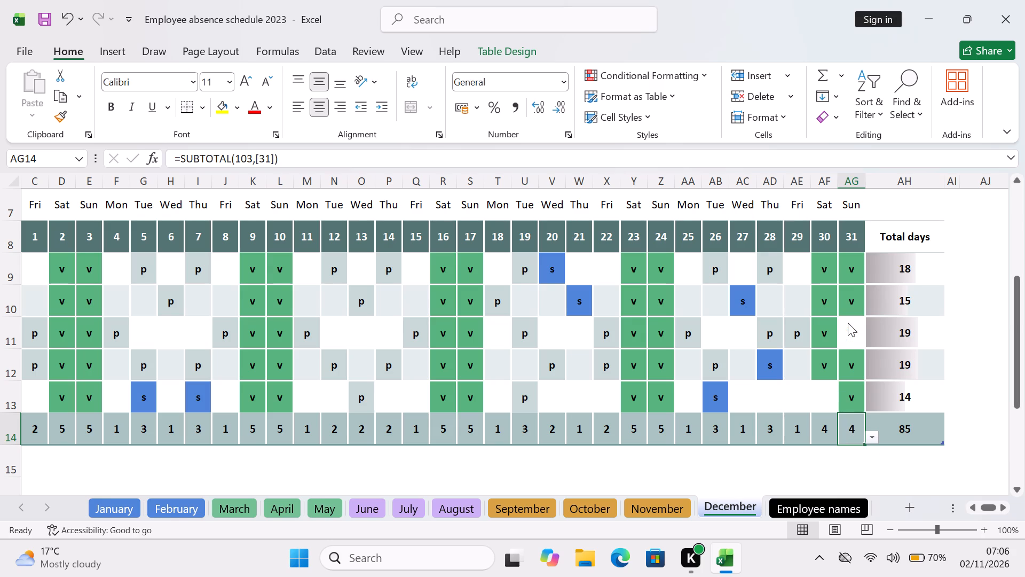
{"action": "left_click", "coordinate": [874, 427]}
{"action": "left_click", "coordinate": [810, 412]}
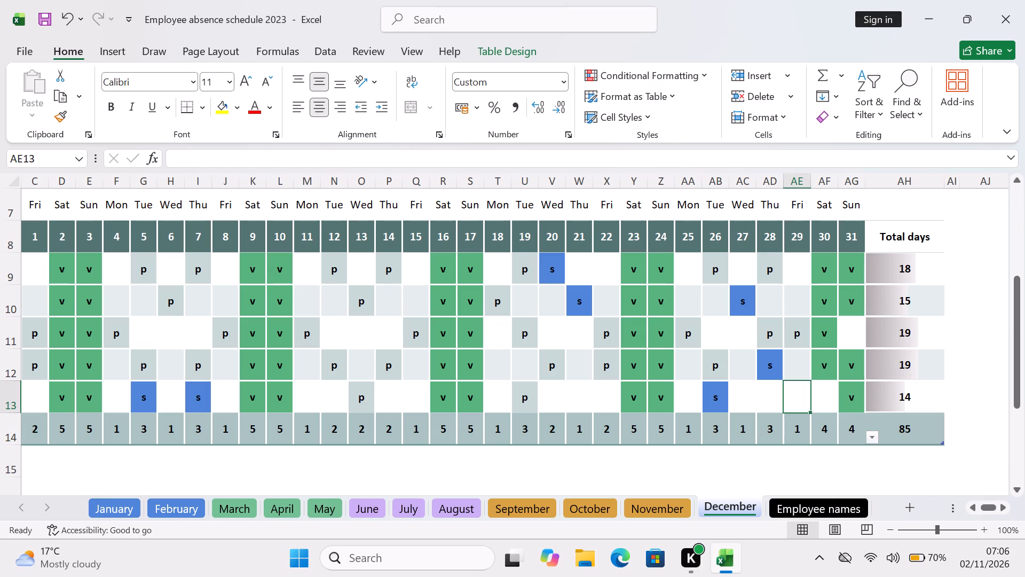
{"action": "left_click", "coordinate": [791, 410]}
{"action": "left_click", "coordinate": [815, 431]}
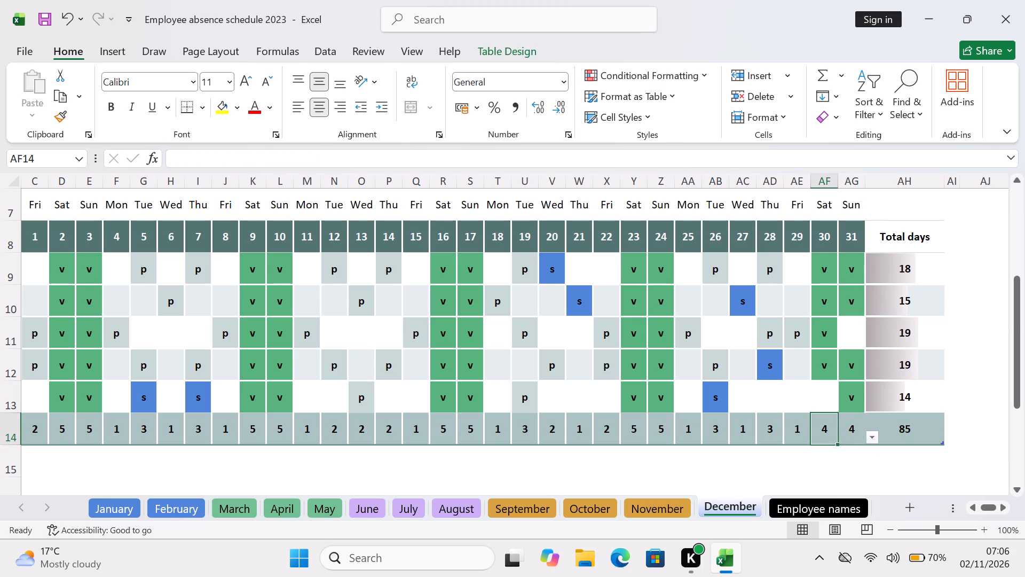
Apply Data Bars conditional formatting to the Total days values in rows 9 to 14, including the December Total.
{"action": "left_click_drag", "start_coordinate": [886, 266], "coordinate": [920, 393]}
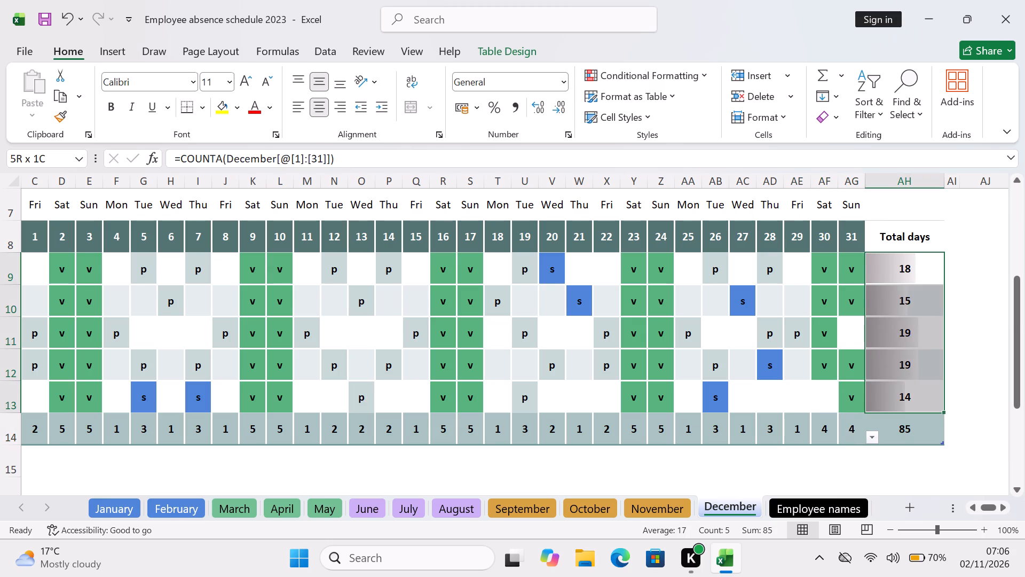
{"action": "left_click_drag", "start_coordinate": [920, 393], "coordinate": [920, 431]}
{"action": "right_click", "coordinate": [920, 431]}
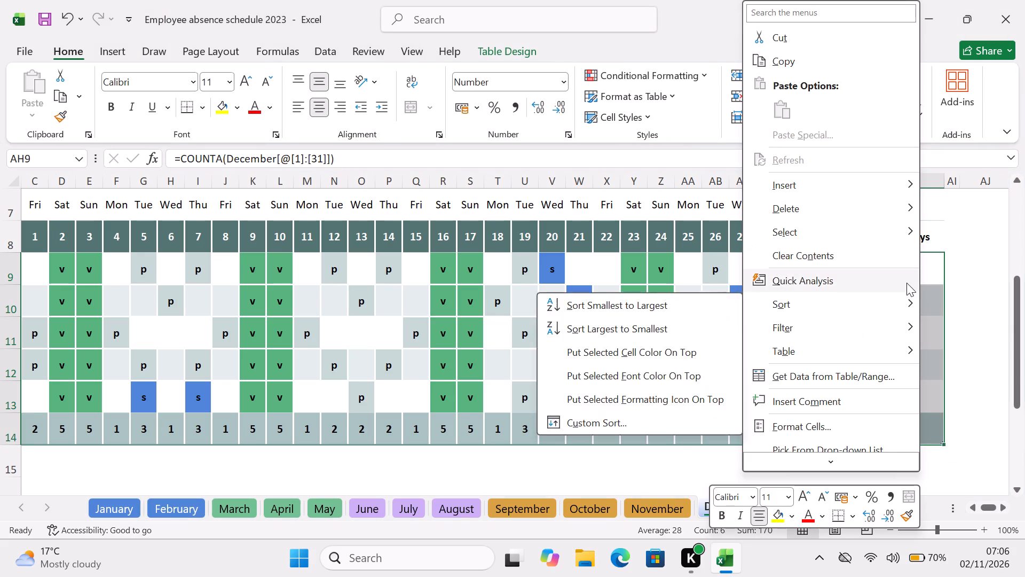
{"action": "left_click", "coordinate": [854, 272]}
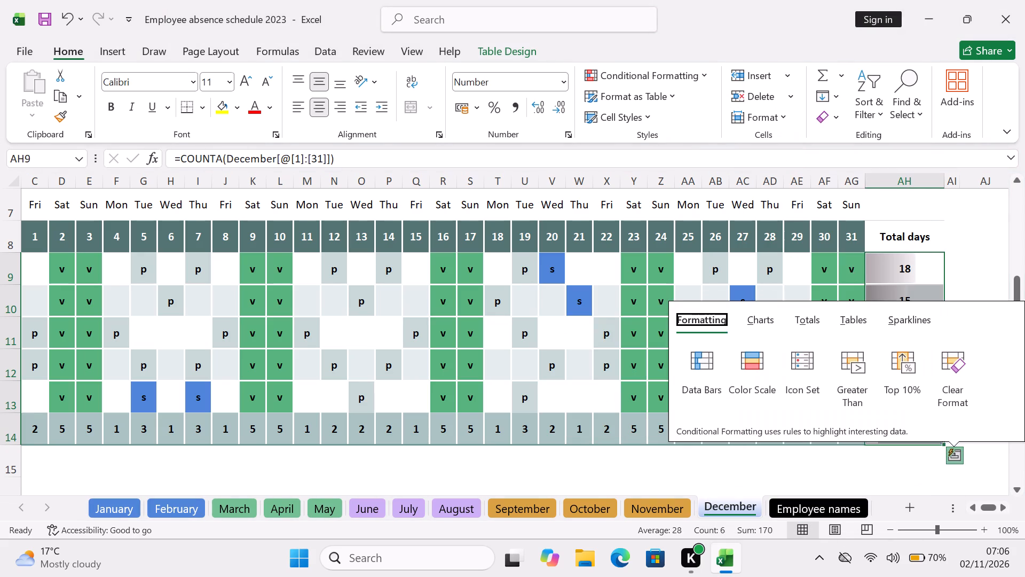
{"action": "left_click", "coordinate": [703, 361]}
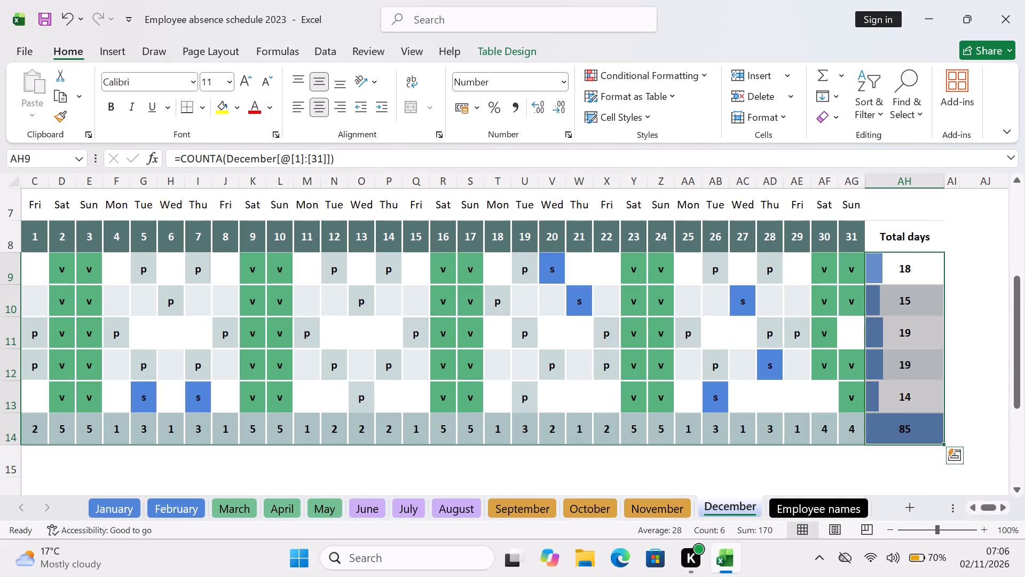
Review the December sheet's headings, day row, employee entries and total row.
{"action": "key", "text": "Up"}
{"action": "key", "text": "Up"}
{"action": "key", "text": "Up"}
{"action": "key", "text": "Up"}
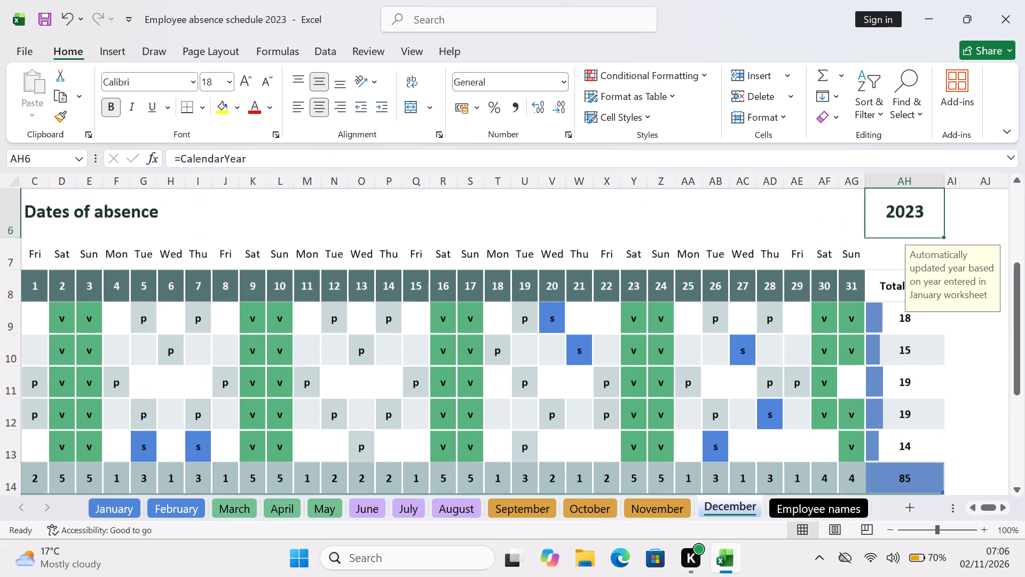
{"action": "key", "text": "Up"}
{"action": "key", "text": "Down"}
{"action": "key", "text": "Down"}
{"action": "key", "text": "Left"}
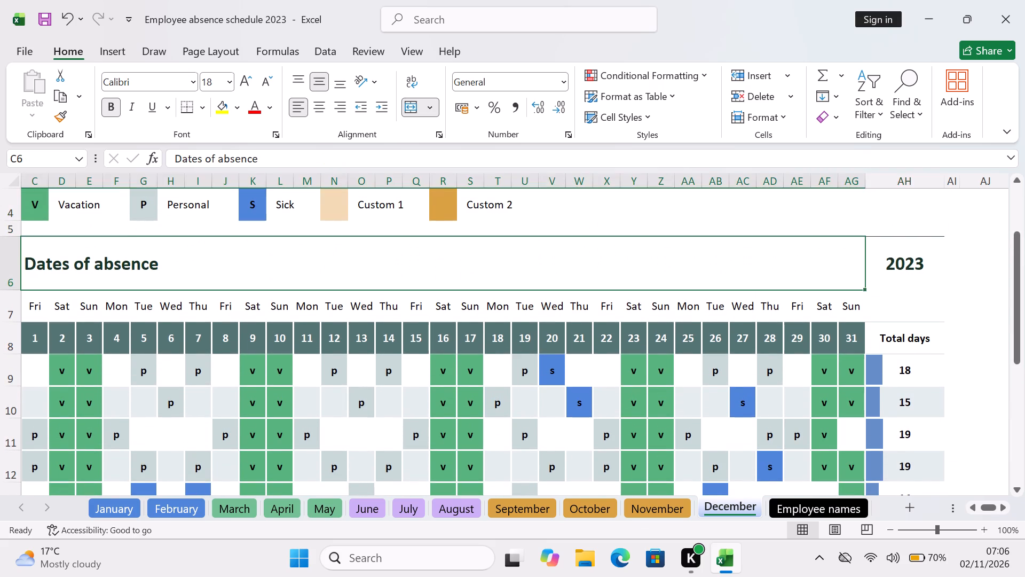
{"action": "key", "text": "Left"}
{"action": "key", "text": "Left"}
{"action": "key", "text": "Right"}
{"action": "key", "text": "Right"}
{"action": "key", "text": "Right"}
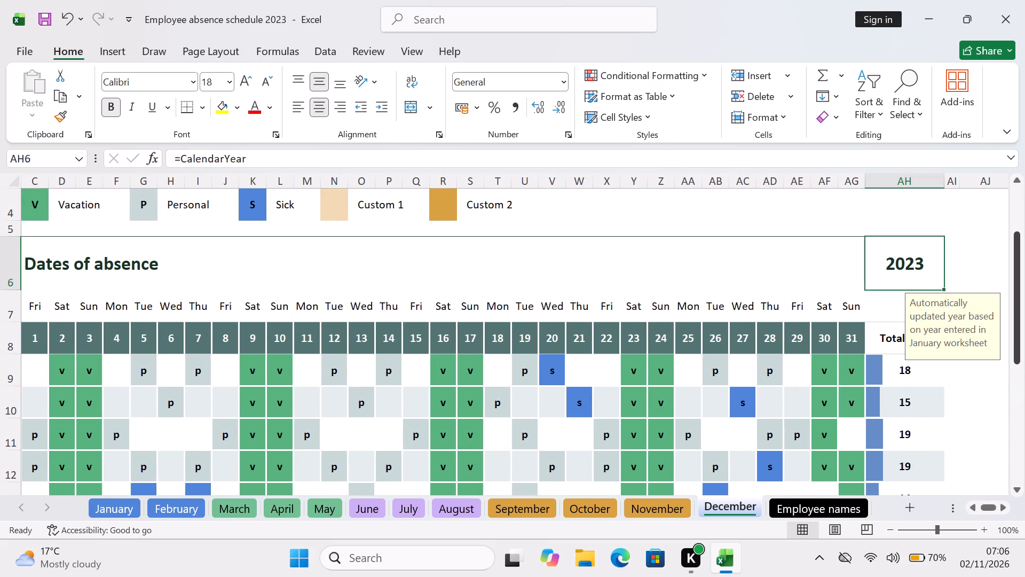
{"action": "key", "text": "Left"}
{"action": "key", "text": "Left"}
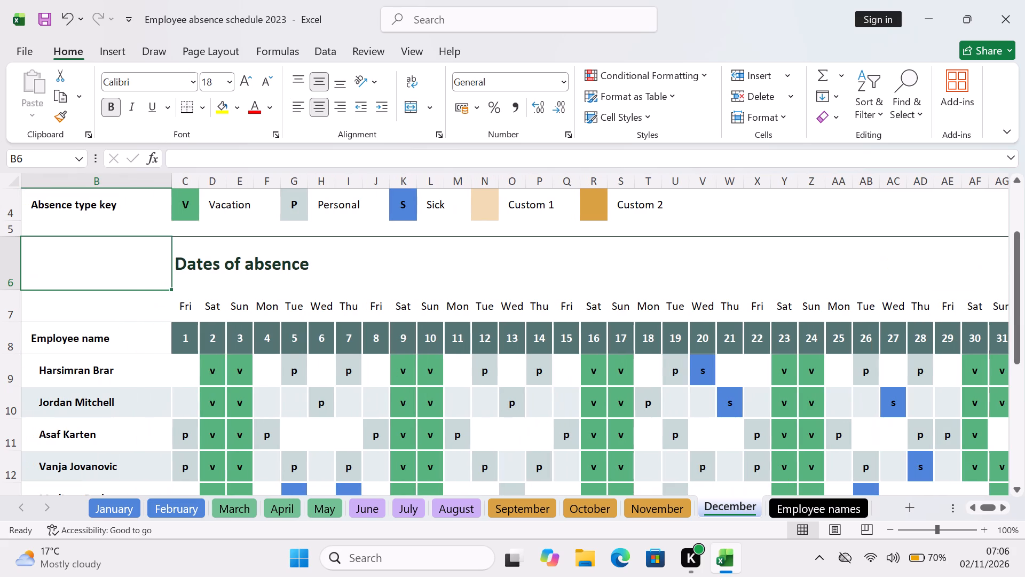
{"action": "key", "text": "Down"}
{"action": "key", "text": "Down"}
{"action": "key", "text": "Down"}
{"action": "key", "text": "Right"}
{"action": "key", "text": "Up"}
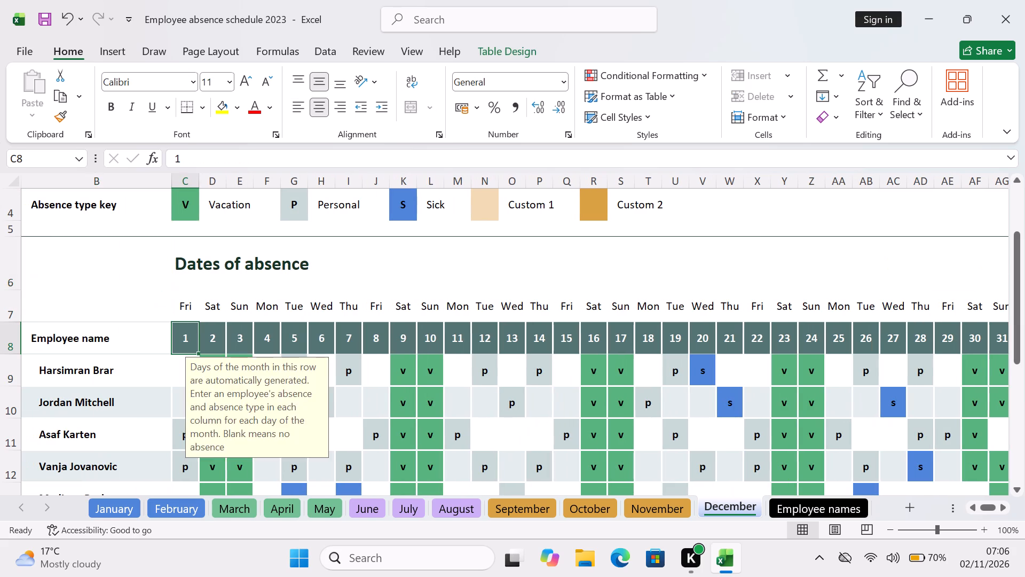
{"action": "key", "text": "Right"}
{"action": "key", "text": "Right"}
{"action": "key", "text": "Right"}
{"action": "key", "text": "Right"}
{"action": "key", "text": "Right"}
{"action": "key", "text": "Right"}
{"action": "key", "text": "Right"}
{"action": "key", "text": "Right"}
{"action": "key", "text": "Right"}
{"action": "key", "text": "Right"}
{"action": "key", "text": "Right"}
{"action": "key", "text": "Right"}
{"action": "key", "text": "Right"}
{"action": "key", "text": "Right"}
{"action": "key", "text": "Right"}
{"action": "key", "text": "Right"}
{"action": "key", "text": "Down"}
{"action": "key", "text": "Down"}
{"action": "key", "text": "Down"}
{"action": "key", "text": "Down"}
{"action": "key", "text": "Down"}
{"action": "key", "text": "Down"}
{"action": "key", "text": "Down"}
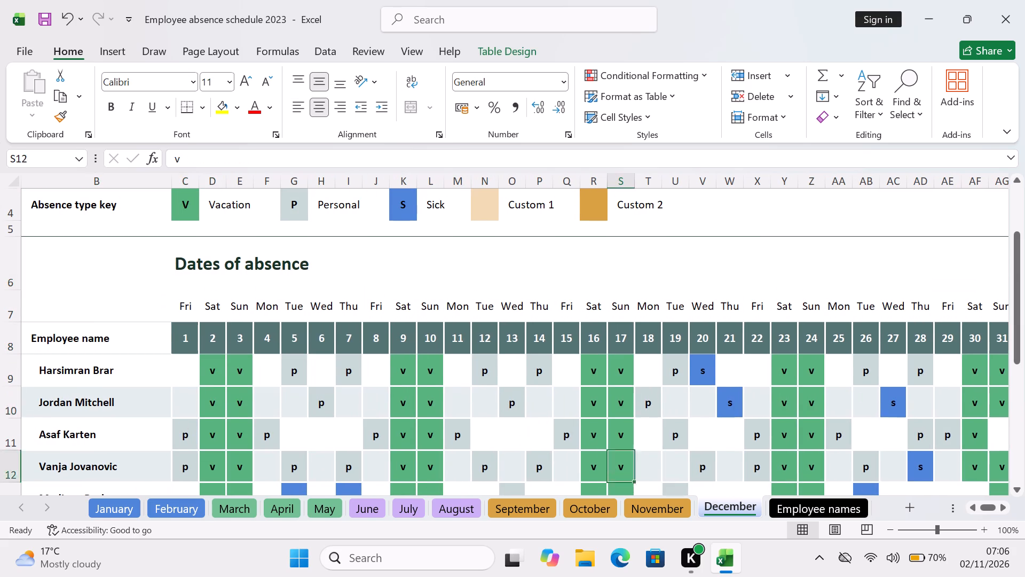
{"action": "key", "text": "Left"}
{"action": "key", "text": "Left"}
{"action": "key", "text": "Left"}
{"action": "key", "text": "Left"}
{"action": "key", "text": "Left"}
{"action": "key", "text": "Left"}
{"action": "key", "text": "Left"}
{"action": "key", "text": "Left"}
{"action": "key", "text": "Left"}
{"action": "key", "text": "Left"}
{"action": "key", "text": "Left"}
{"action": "key", "text": "Left"}
{"action": "key", "text": "Left"}
{"action": "key", "text": "Left"}
{"action": "key", "text": "Left"}
{"action": "key", "text": "Left"}
{"action": "key", "text": "Left"}
{"action": "key", "text": "Up"}
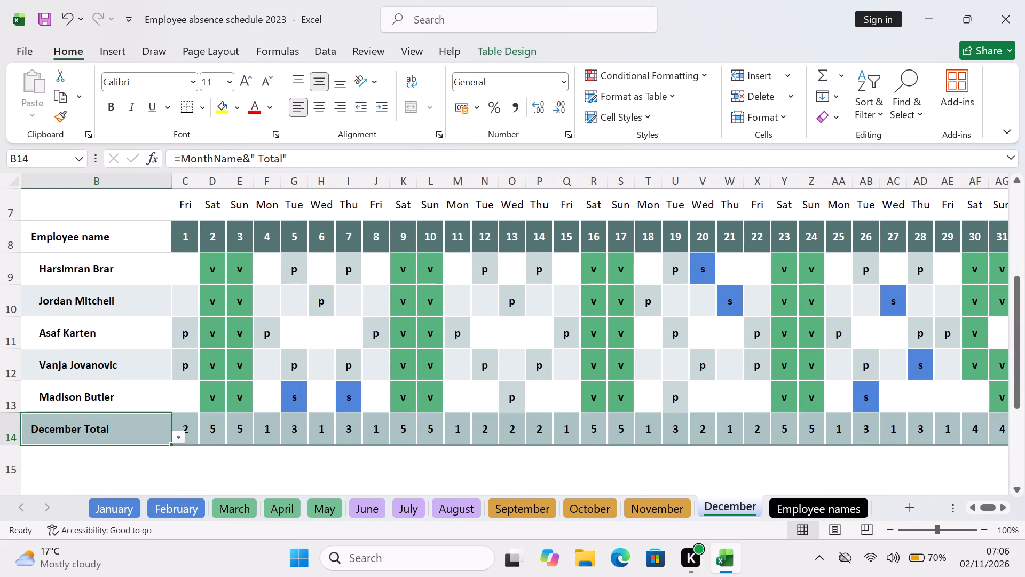
Review the December sheet's day-number row from day 1 to the Total days column and back to the employee names.
{"action": "key", "text": "Up"}
{"action": "key", "text": "Up"}
{"action": "key", "text": "Up"}
{"action": "key", "text": "Up"}
{"action": "key", "text": "Up"}
{"action": "key", "text": "Up"}
{"action": "key", "text": "Right"}
{"action": "key", "text": "Right"}
{"action": "key", "text": "Right"}
{"action": "key", "text": "Right"}
{"action": "key", "text": "Right"}
{"action": "key", "text": "Right"}
{"action": "key", "text": "Right"}
{"action": "key", "text": "Right"}
{"action": "key", "text": "Right"}
{"action": "key", "text": "Right"}
{"action": "key", "text": "Right"}
{"action": "key", "text": "Right"}
{"action": "key", "text": "Right"}
{"action": "key", "text": "Right"}
{"action": "key", "text": "Right"}
{"action": "key", "text": "Right"}
{"action": "key", "text": "Right"}
{"action": "key", "text": "Right"}
{"action": "key", "text": "Right"}
{"action": "key", "text": "Right"}
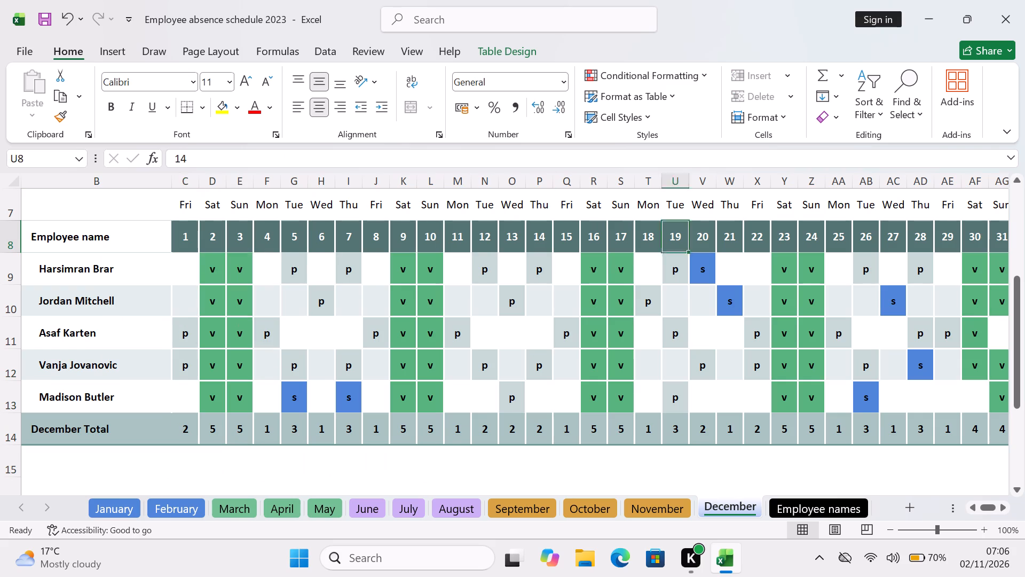
{"action": "key", "text": "Left"}
{"action": "key", "text": "Left"}
{"action": "key", "text": "Left"}
{"action": "key", "text": "Left"}
{"action": "key", "text": "Left"}
{"action": "key", "text": "Left"}
{"action": "key", "text": "Left"}
{"action": "key", "text": "Left"}
{"action": "key", "text": "Left"}
{"action": "key", "text": "Left"}
{"action": "key", "text": "Left"}
{"action": "key", "text": "Left"}
{"action": "key", "text": "Left"}
{"action": "key", "text": "Left"}
{"action": "key", "text": "Left"}
{"action": "key", "text": "Left"}
{"action": "key", "text": "Left"}
{"action": "key", "text": "Left"}
{"action": "key", "text": "Left"}
{"action": "key", "text": "Left"}
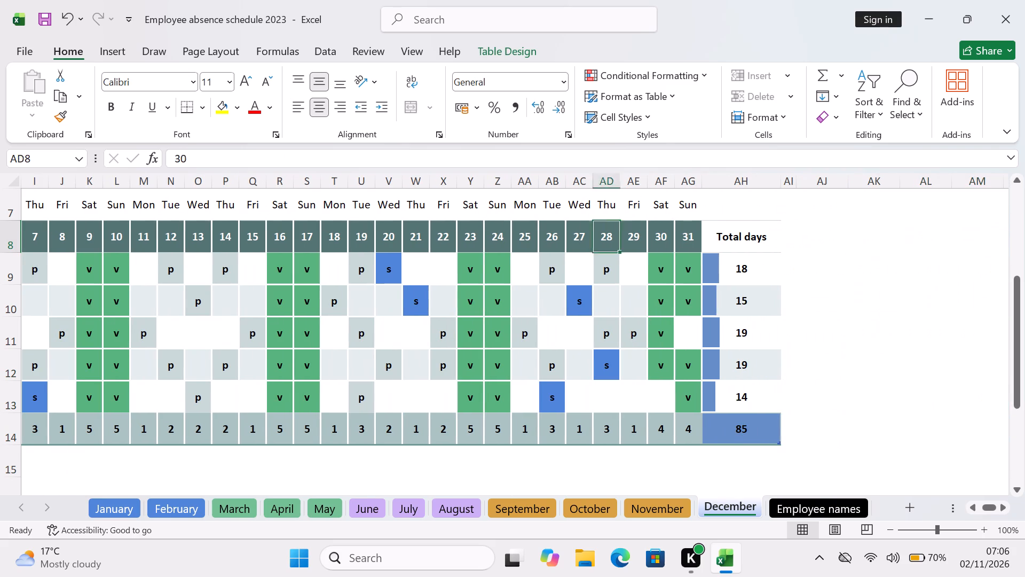
{"action": "key", "text": "Left"}
{"action": "key", "text": "Down"}
{"action": "key", "text": "Down"}
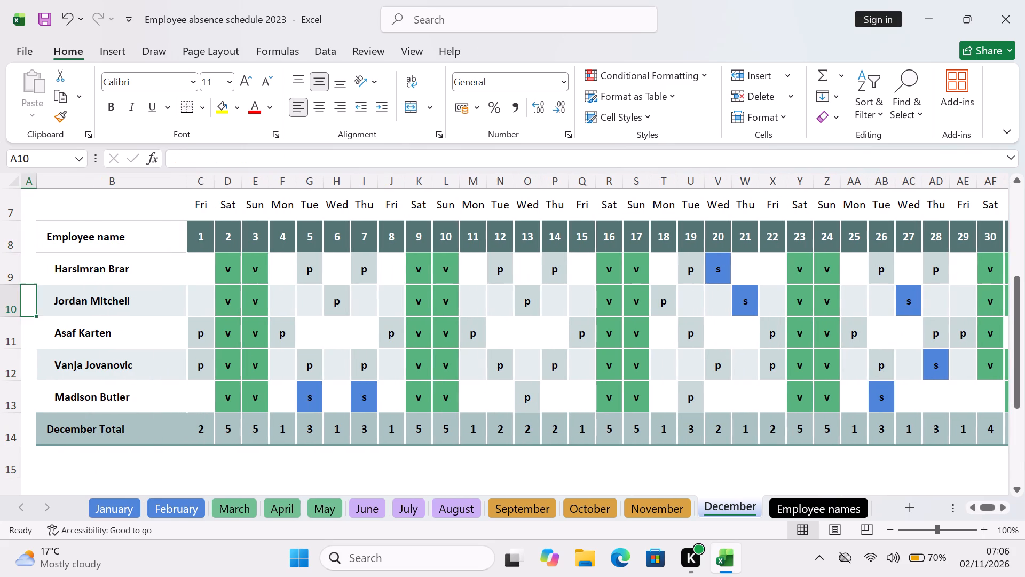
{"action": "key", "text": "Down"}
{"action": "key", "text": "Right"}
{"action": "key", "text": "Up"}
{"action": "key", "text": "Up"}
{"action": "key", "text": "Up"}
{"action": "key", "text": "Up"}
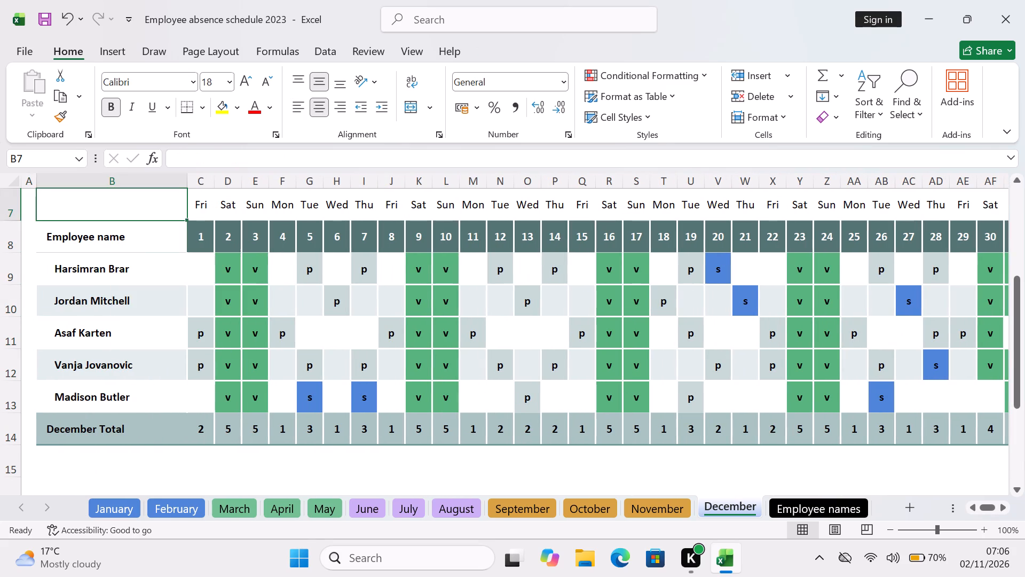
{"action": "key", "text": "Down"}
{"action": "key", "text": "Up"}
{"action": "key", "text": "Up"}
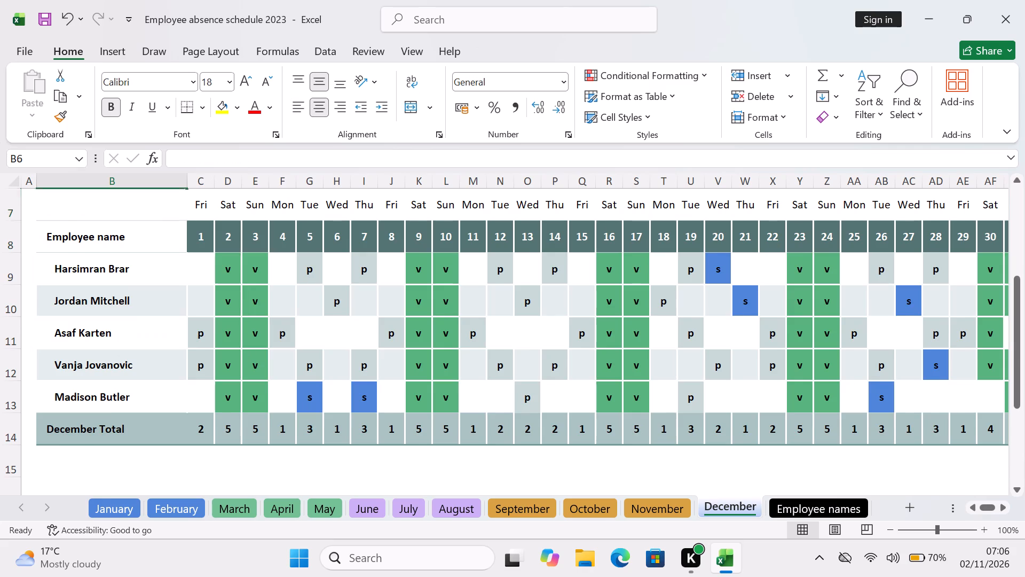
Check the December sheet's year heading, Total days heading and day-number row once more across all columns.
{"action": "key", "text": "Right"}
{"action": "key", "text": "Right"}
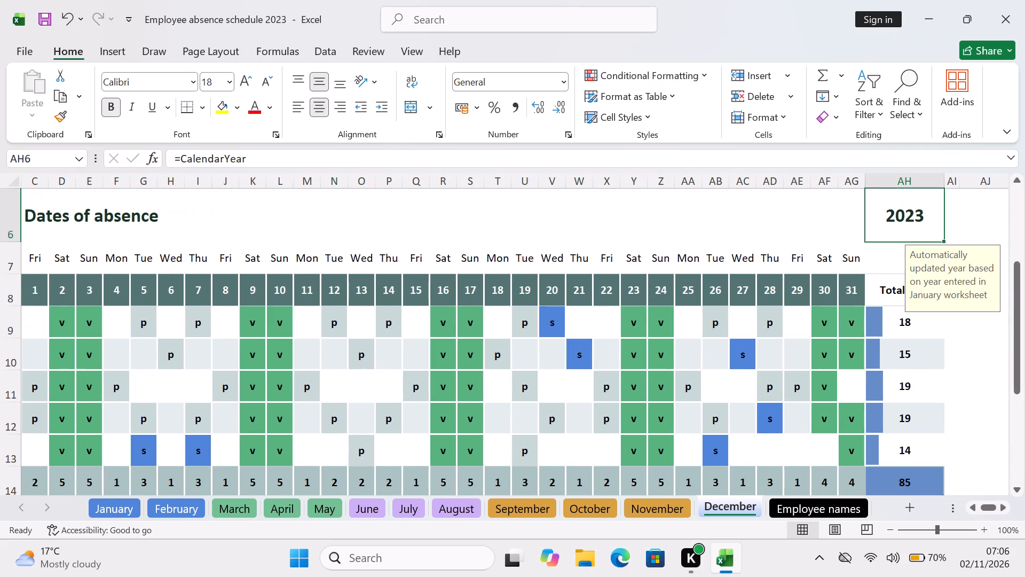
{"action": "key", "text": "Down"}
{"action": "key", "text": "Down"}
{"action": "key", "text": "Up"}
{"action": "key", "text": "Up"}
{"action": "key", "text": "Down"}
{"action": "key", "text": "Down"}
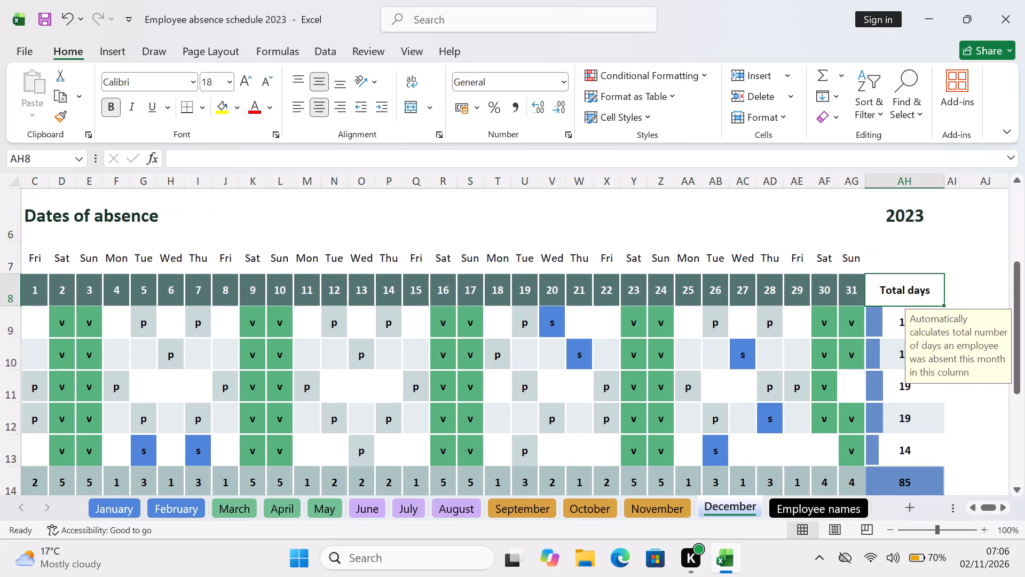
{"action": "key", "text": "Left"}
{"action": "key", "text": "Left"}
{"action": "key", "text": "Left"}
{"action": "key", "text": "Left"}
{"action": "key", "text": "Left"}
{"action": "key", "text": "Left"}
{"action": "key", "text": "Left"}
{"action": "key", "text": "Left"}
{"action": "key", "text": "Left"}
{"action": "key", "text": "Left"}
{"action": "key", "text": "Left"}
{"action": "key", "text": "Left"}
{"action": "key", "text": "Left"}
{"action": "key", "text": "Left"}
{"action": "key", "text": "Left"}
{"action": "key", "text": "Left"}
{"action": "key", "text": "Left"}
{"action": "key", "text": "Left"}
{"action": "key", "text": "Left"}
{"action": "key", "text": "Left"}
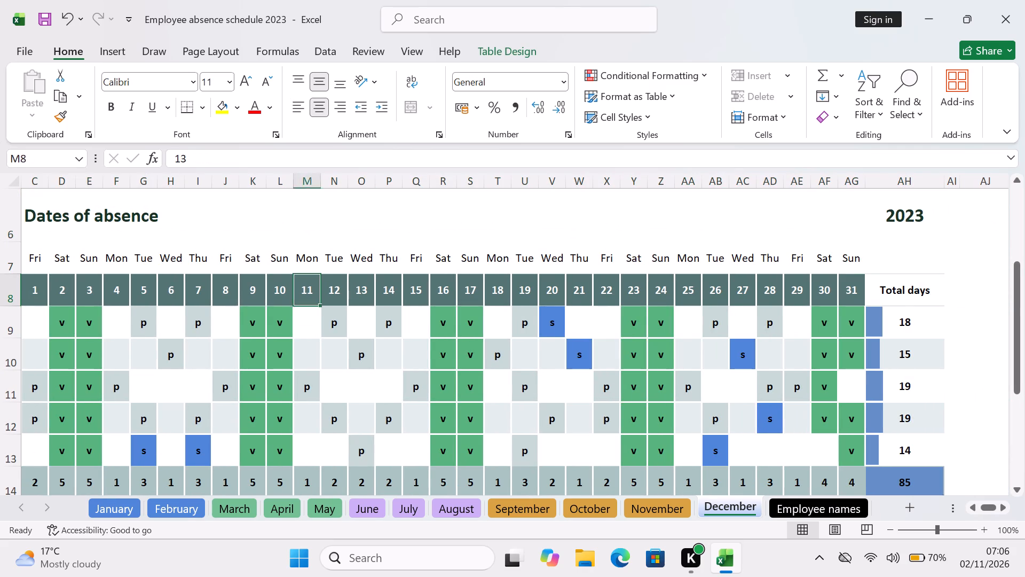
{"action": "key", "text": "Right"}
{"action": "key", "text": "Down"}
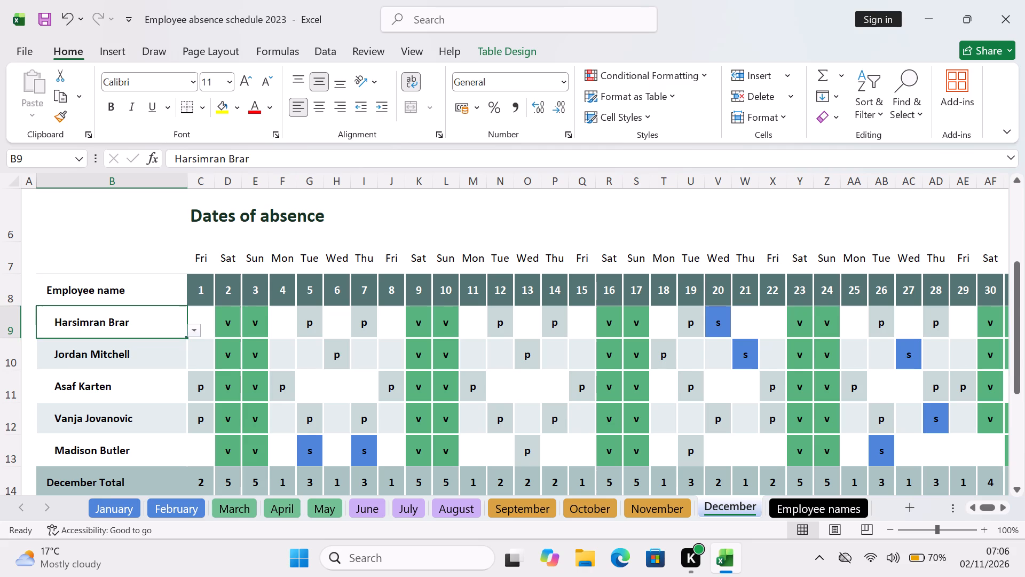
{"action": "key", "text": "Down"}
{"action": "key", "text": "Up"}
{"action": "key", "text": "Up"}
{"action": "key", "text": "Right"}
{"action": "key", "text": "Right"}
{"action": "key", "text": "Right"}
{"action": "key", "text": "Right"}
{"action": "key", "text": "Right"}
{"action": "key", "text": "Right"}
{"action": "key", "text": "Right"}
{"action": "key", "text": "Right"}
{"action": "key", "text": "Right"}
{"action": "key", "text": "Right"}
{"action": "key", "text": "Right"}
{"action": "key", "text": "Right"}
{"action": "key", "text": "Right"}
{"action": "key", "text": "Right"}
{"action": "key", "text": "Right"}
{"action": "key", "text": "Right"}
{"action": "key", "text": "Right"}
{"action": "key", "text": "Right"}
{"action": "key", "text": "Right"}
{"action": "key", "text": "Right"}
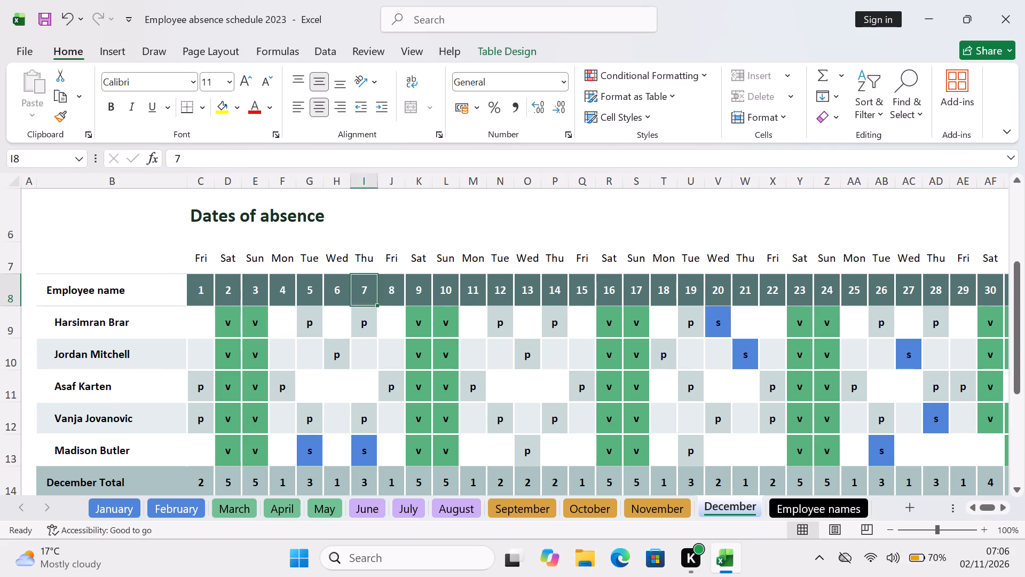
{"action": "key", "text": "Right"}
{"action": "key", "text": "Right"}
{"action": "key", "text": "Right"}
{"action": "key", "text": "Right"}
{"action": "key", "text": "Right"}
{"action": "key", "text": "Right"}
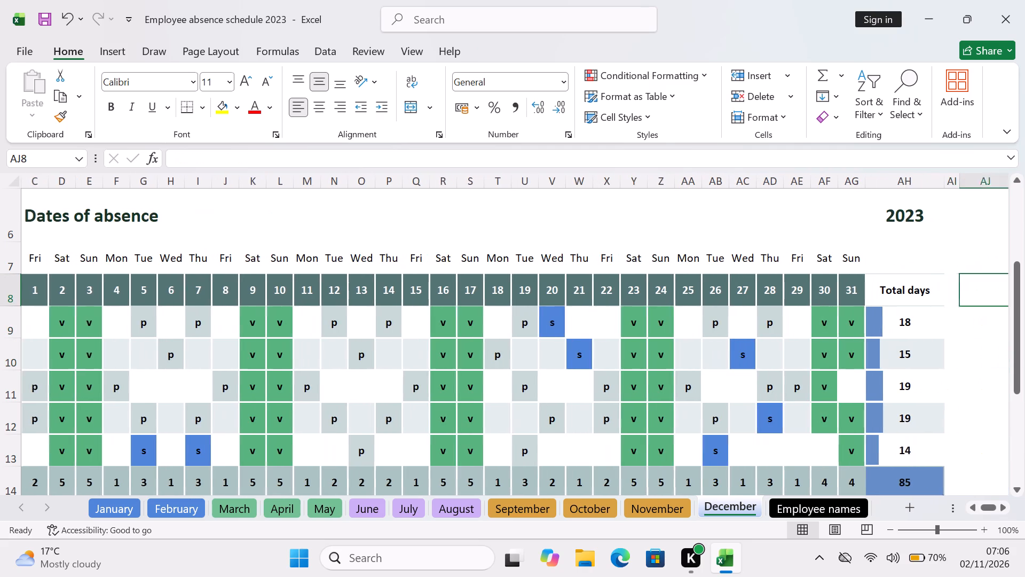
{"action": "key", "text": "Left"}
{"action": "key", "text": "Left"}
{"action": "key", "text": "Up"}
{"action": "key", "text": "Up"}
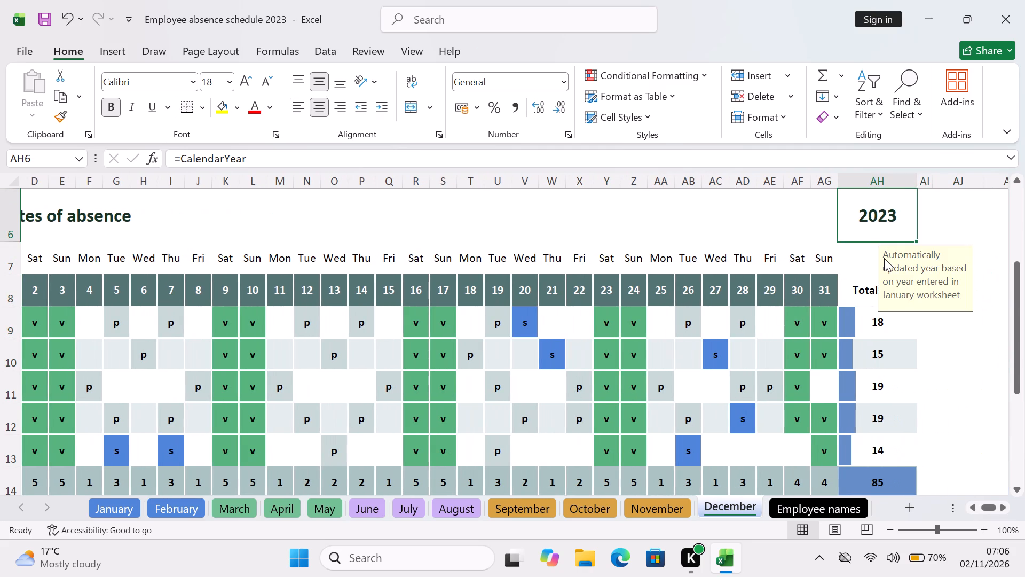
Save the Employee absence schedule 2023 workbook.
{"action": "left_click", "coordinate": [44, 21]}
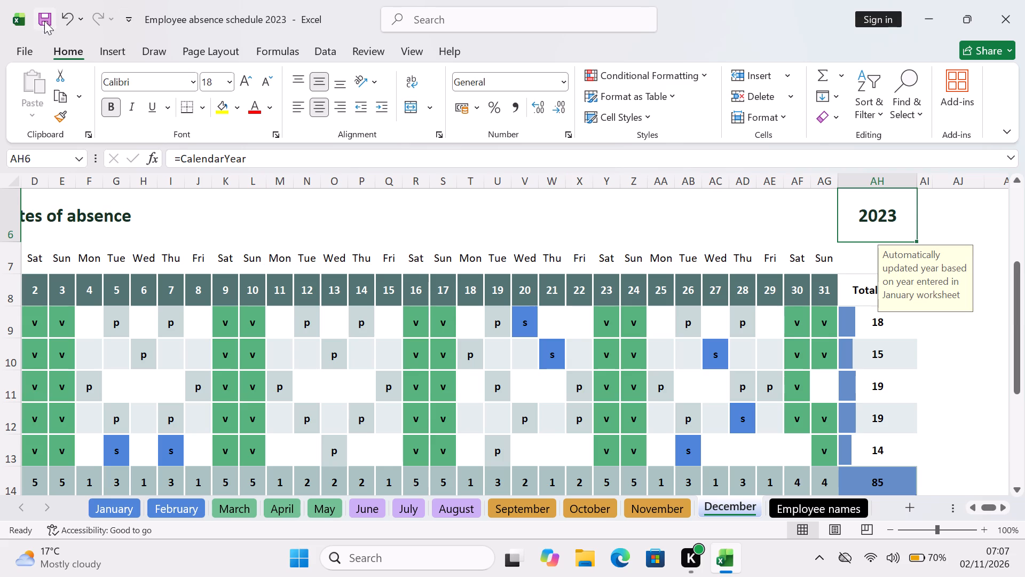
{"action": "left_click", "coordinate": [44, 21]}
{"action": "left_click", "coordinate": [44, 21]}
{"action": "triple_click", "coordinate": [44, 21]}
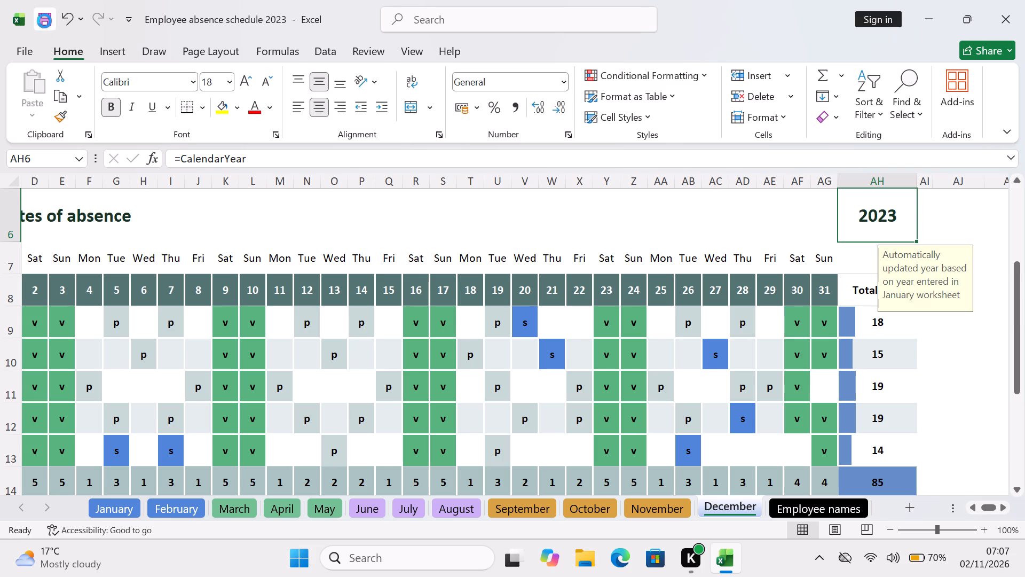
{"action": "left_click", "coordinate": [44, 21]}
{"action": "left_click", "coordinate": [44, 21]}
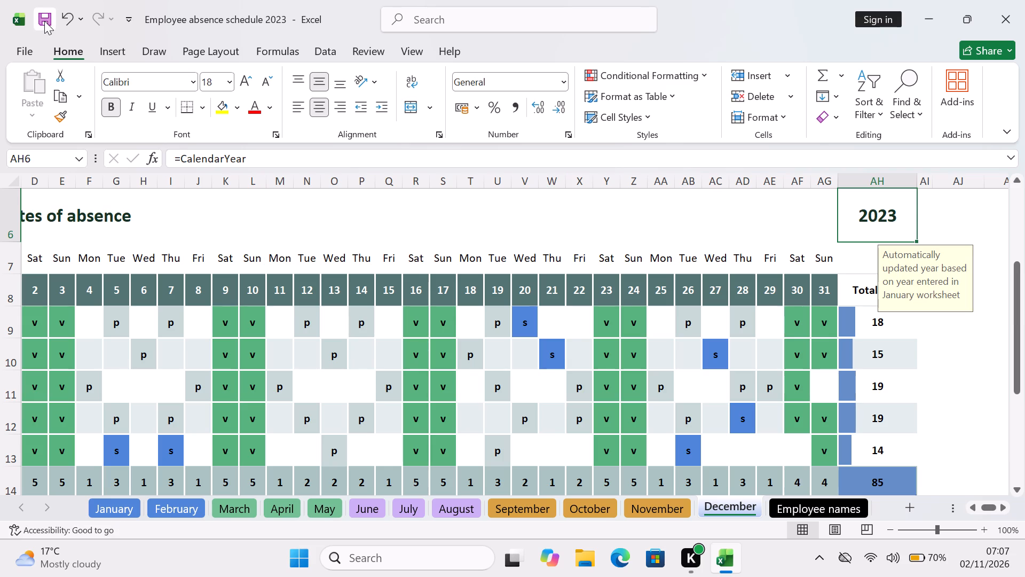
{"action": "left_click", "coordinate": [44, 21]}
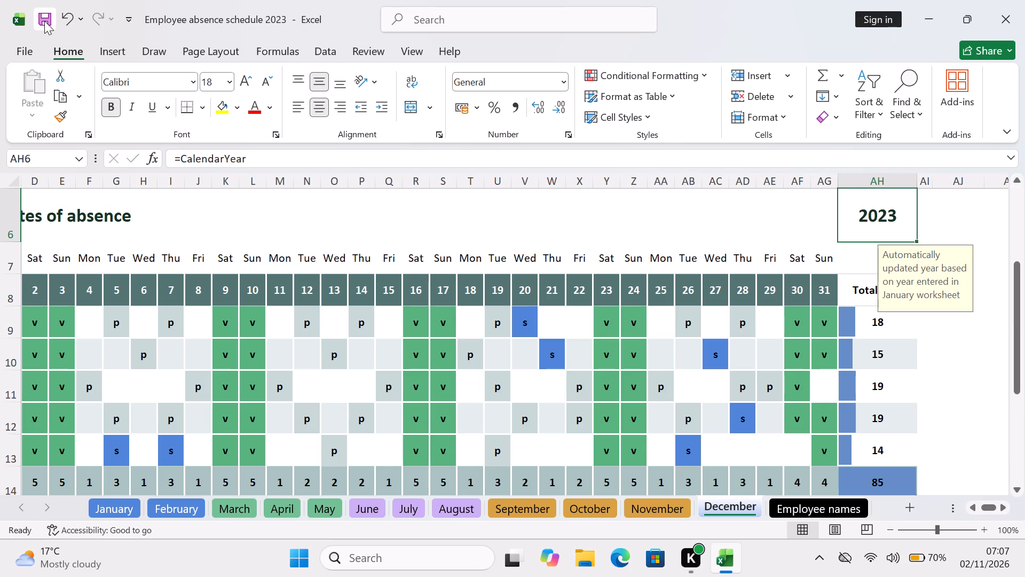
{"action": "left_click", "coordinate": [44, 21]}
{"action": "left_click", "coordinate": [44, 21]}
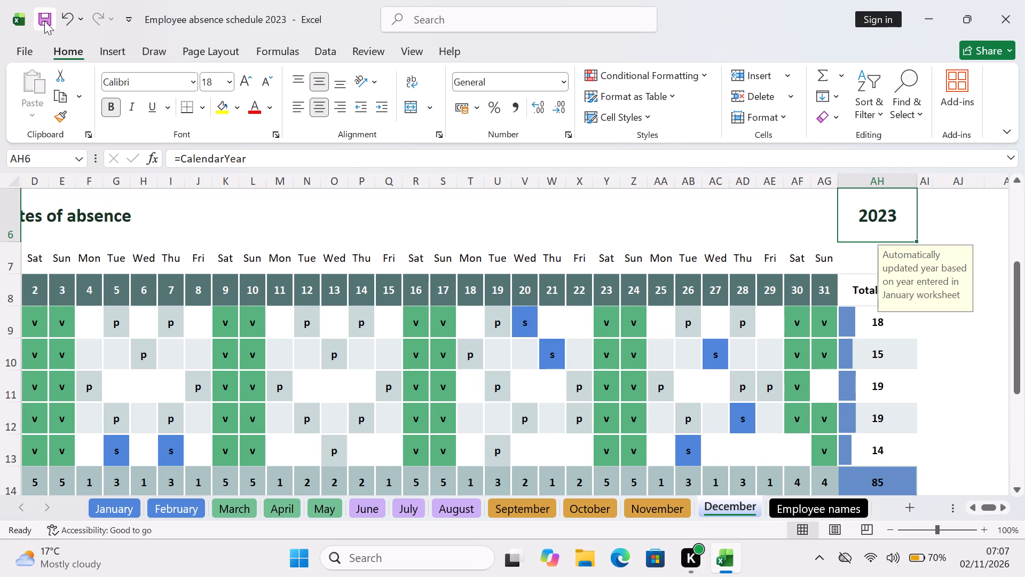
{"action": "left_click", "coordinate": [44, 21]}
{"action": "left_click", "coordinate": [44, 21]}
{"action": "left_click", "coordinate": [44, 21]}
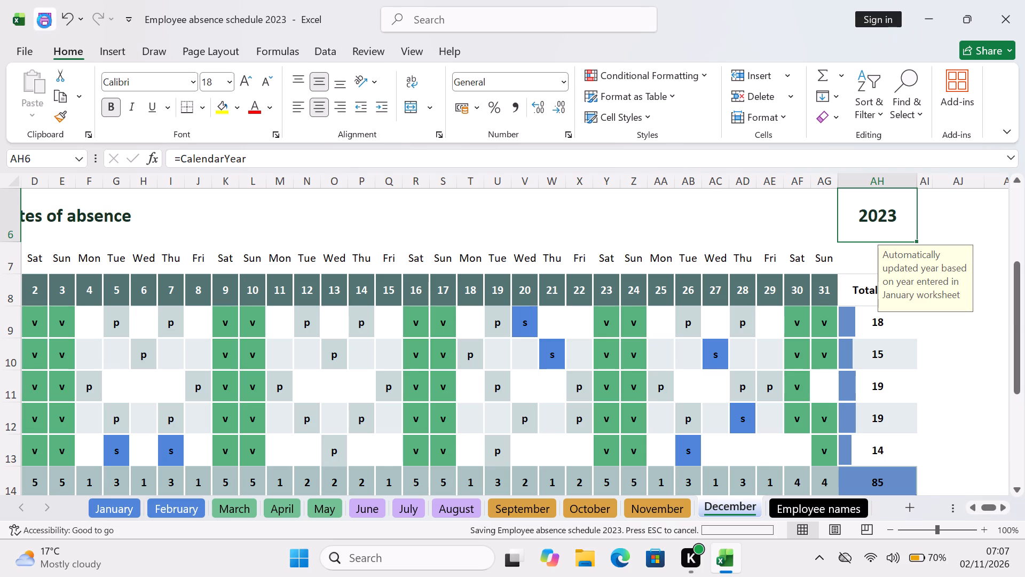